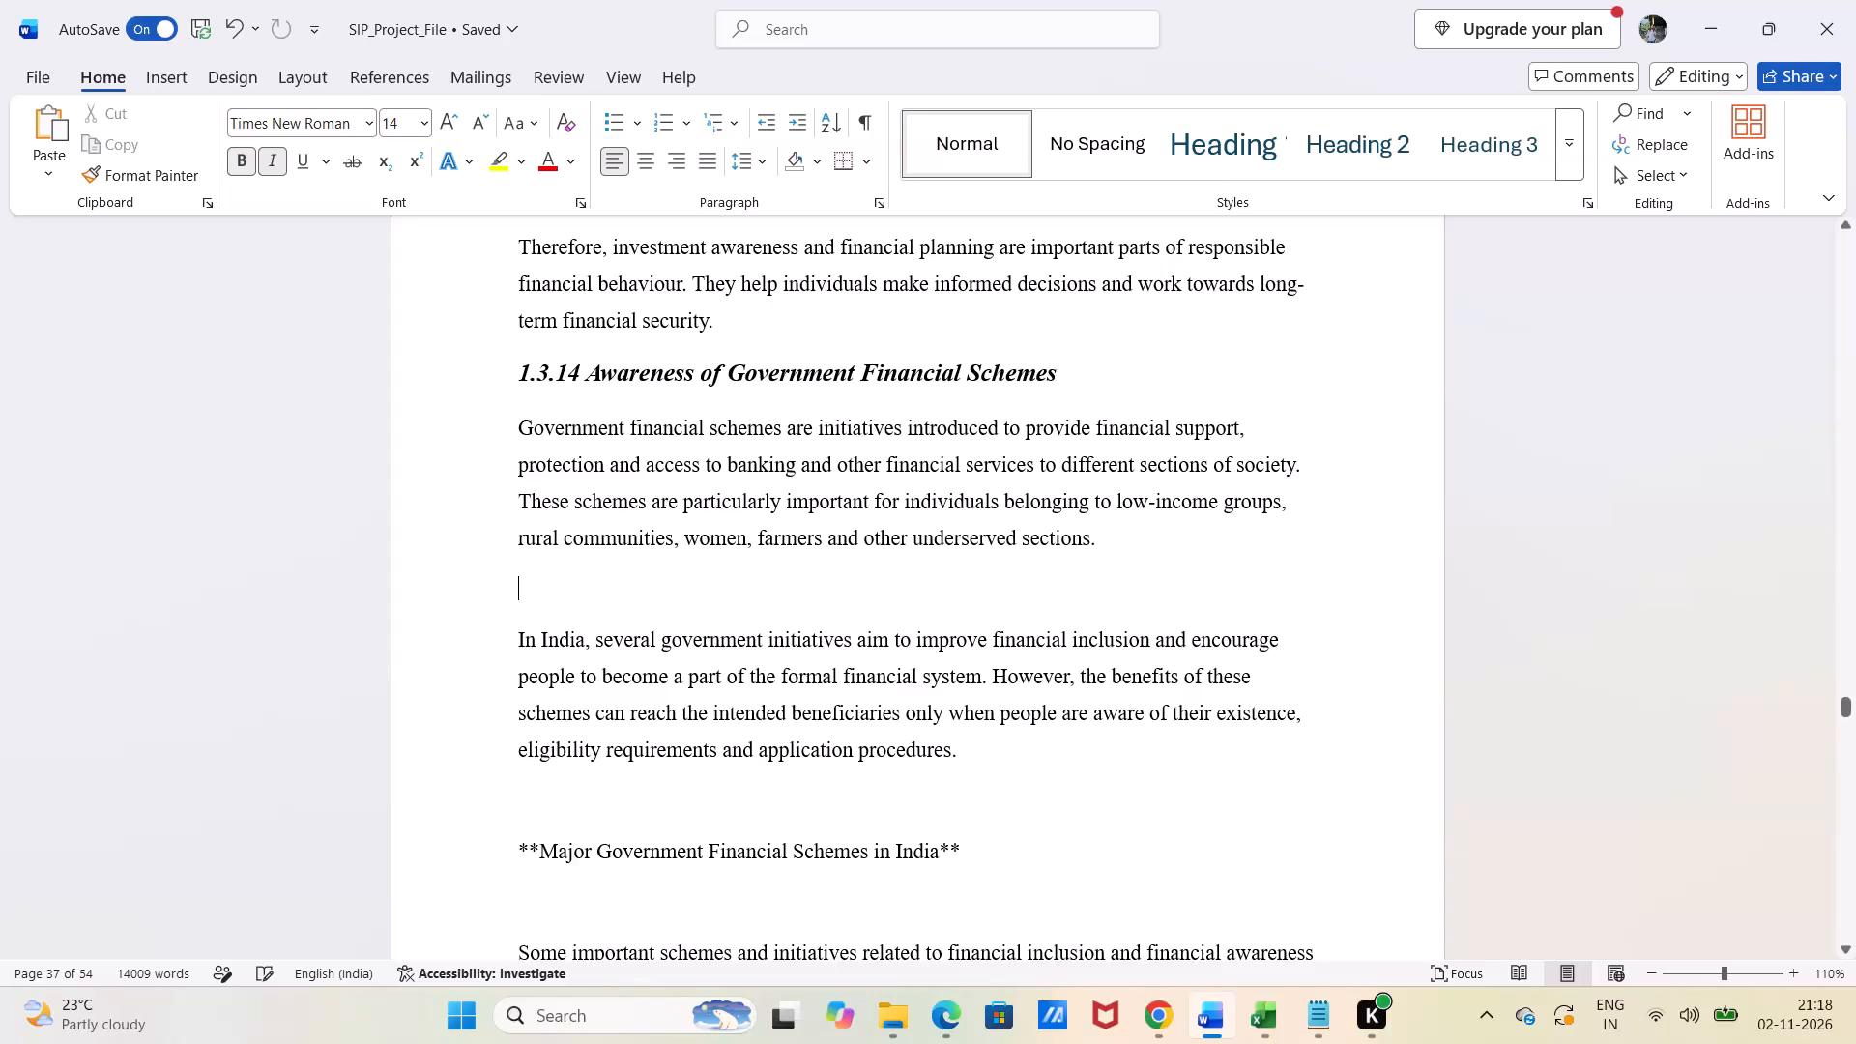
Remove the blank lines above and below the paragraph starting "In India, several government initiatives" in section 1.3.14.
{"action": "key", "text": "BackSpace"}
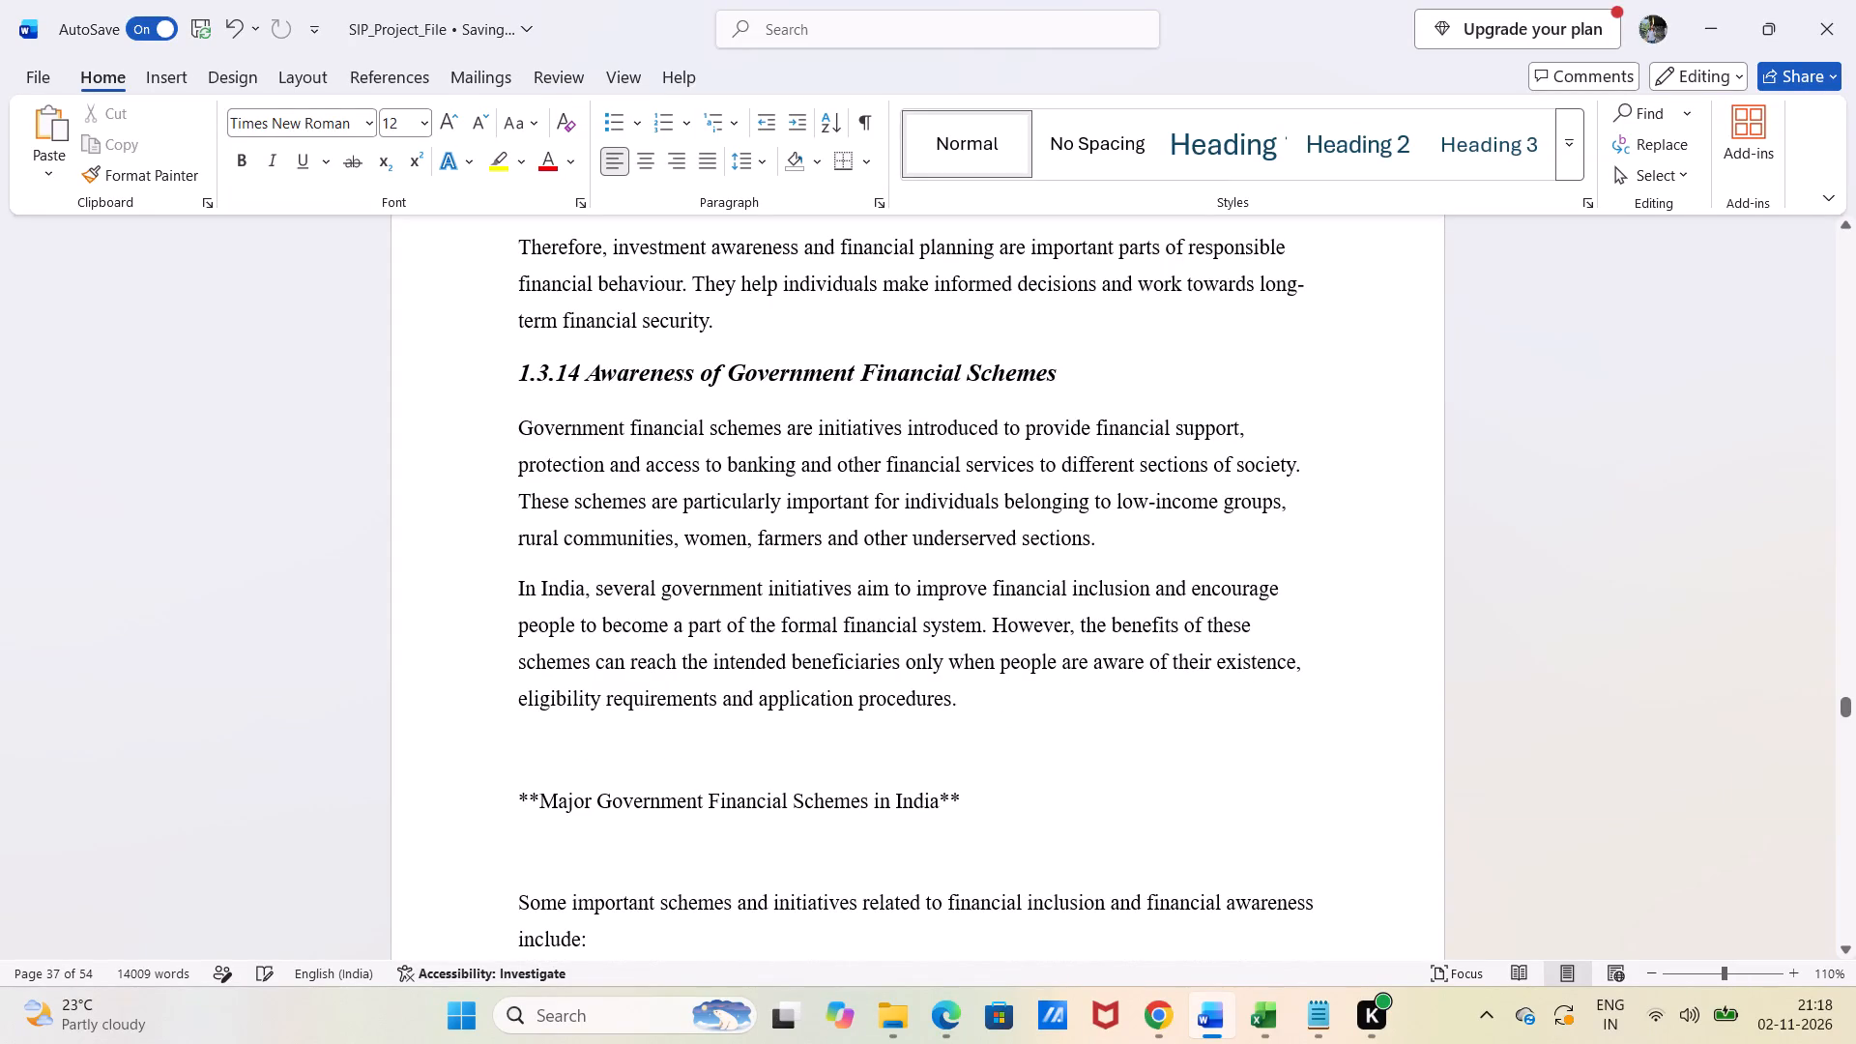
{"action": "left_click", "coordinate": [553, 755]}
{"action": "key", "text": "BackSpace"}
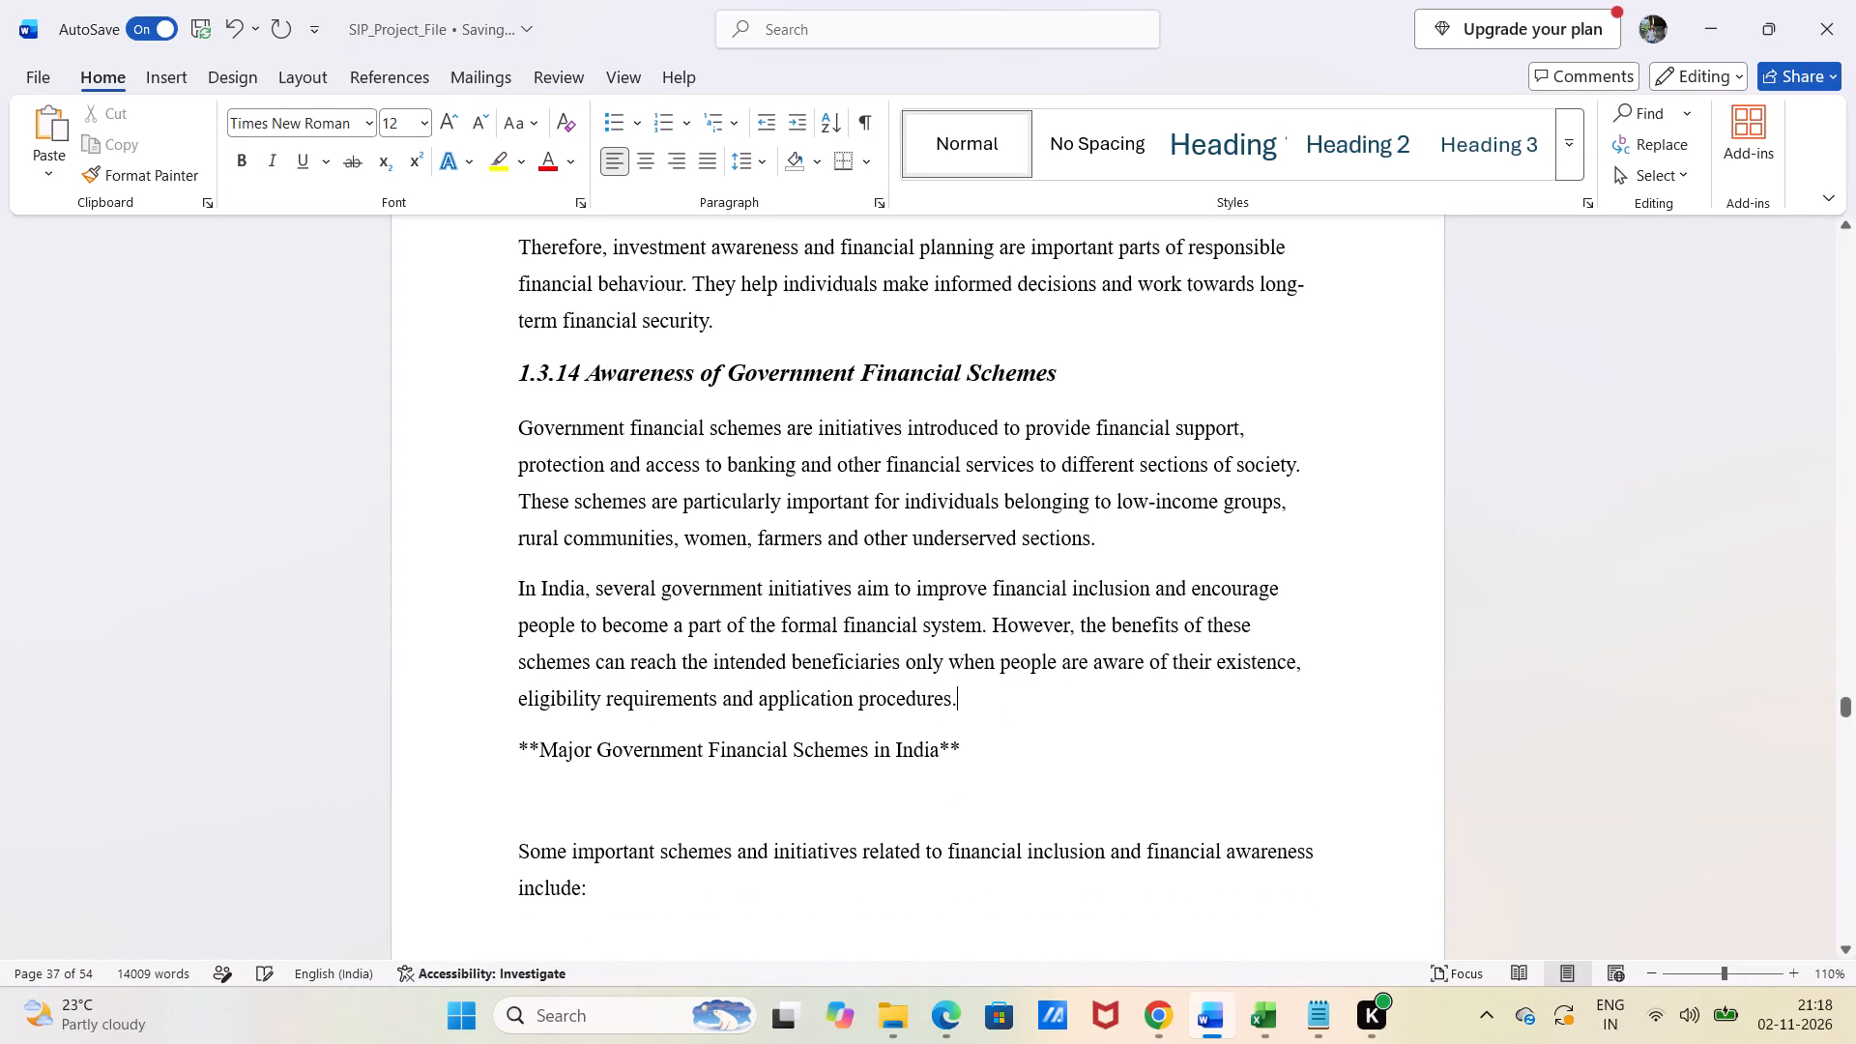
Bold the "Major Government Financial Schemes in India" line, delete its surrounding asterisks and end it with " -".
{"action": "left_click_drag", "start_coordinate": [521, 753], "coordinate": [1054, 789]}
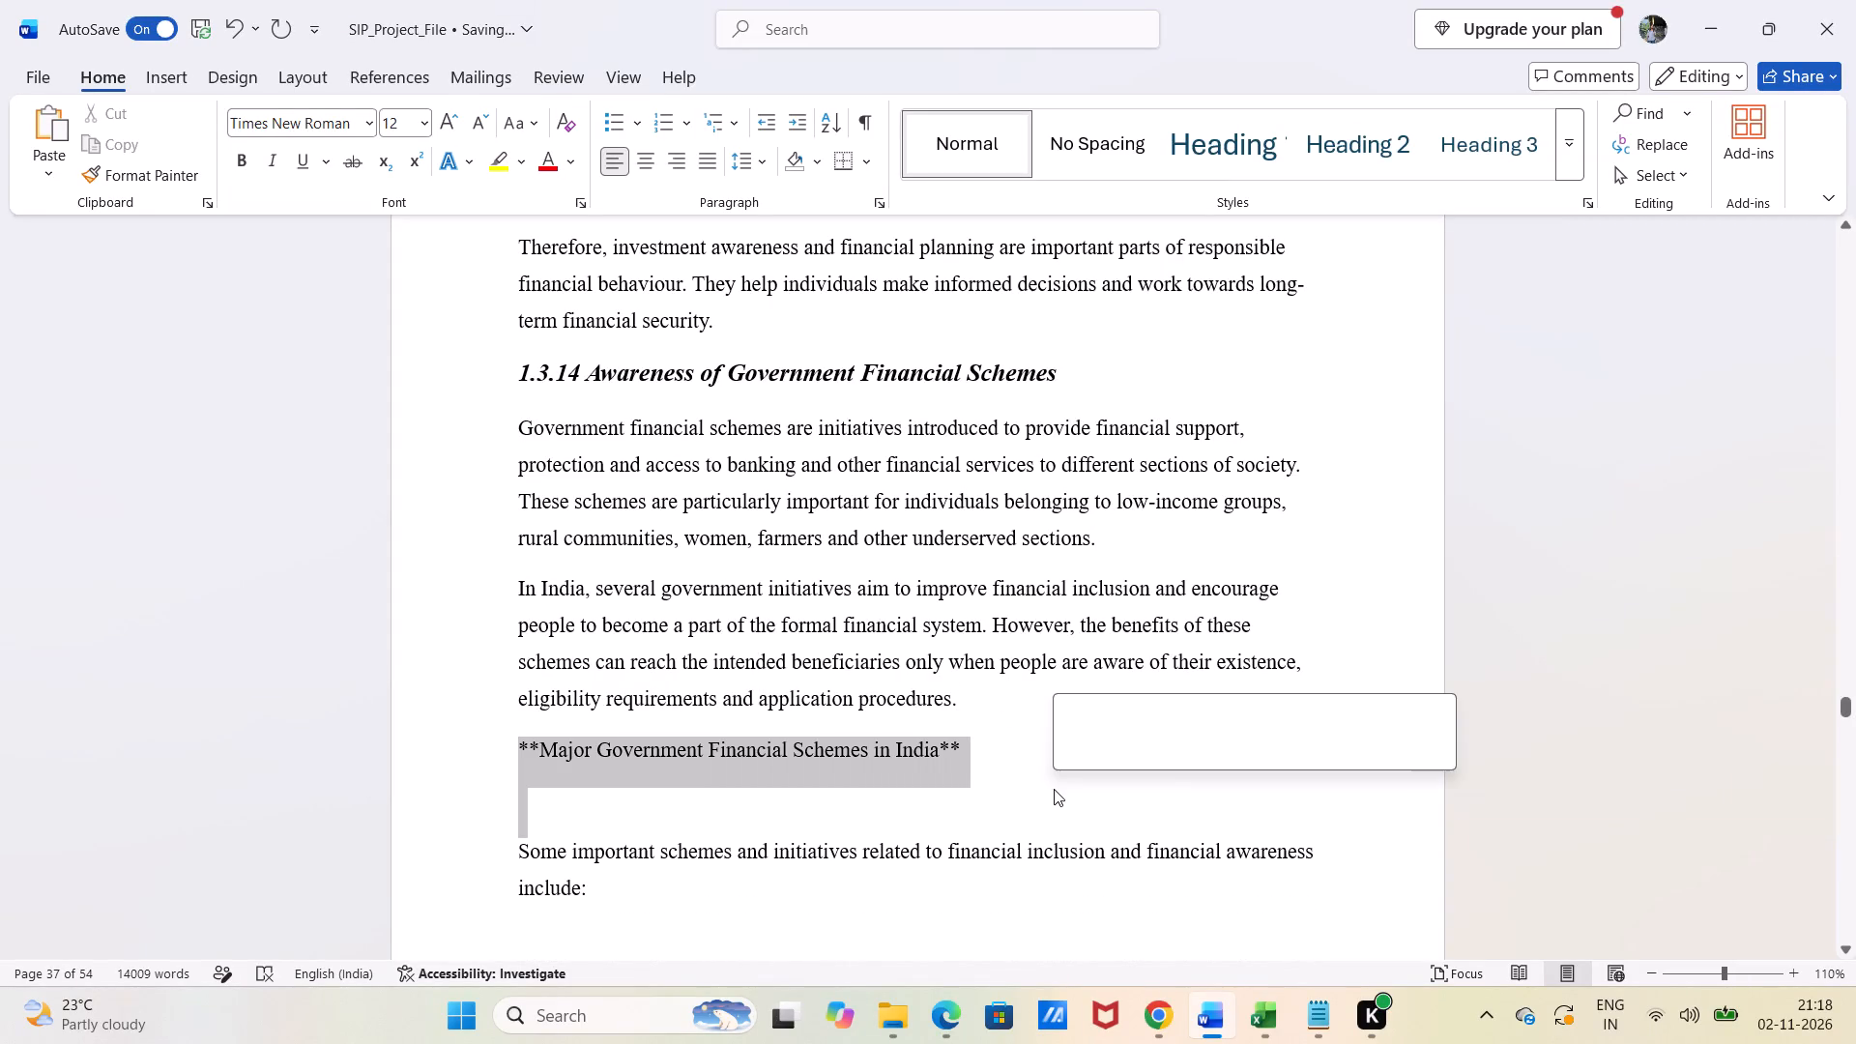
{"action": "left_click", "coordinate": [1074, 753]}
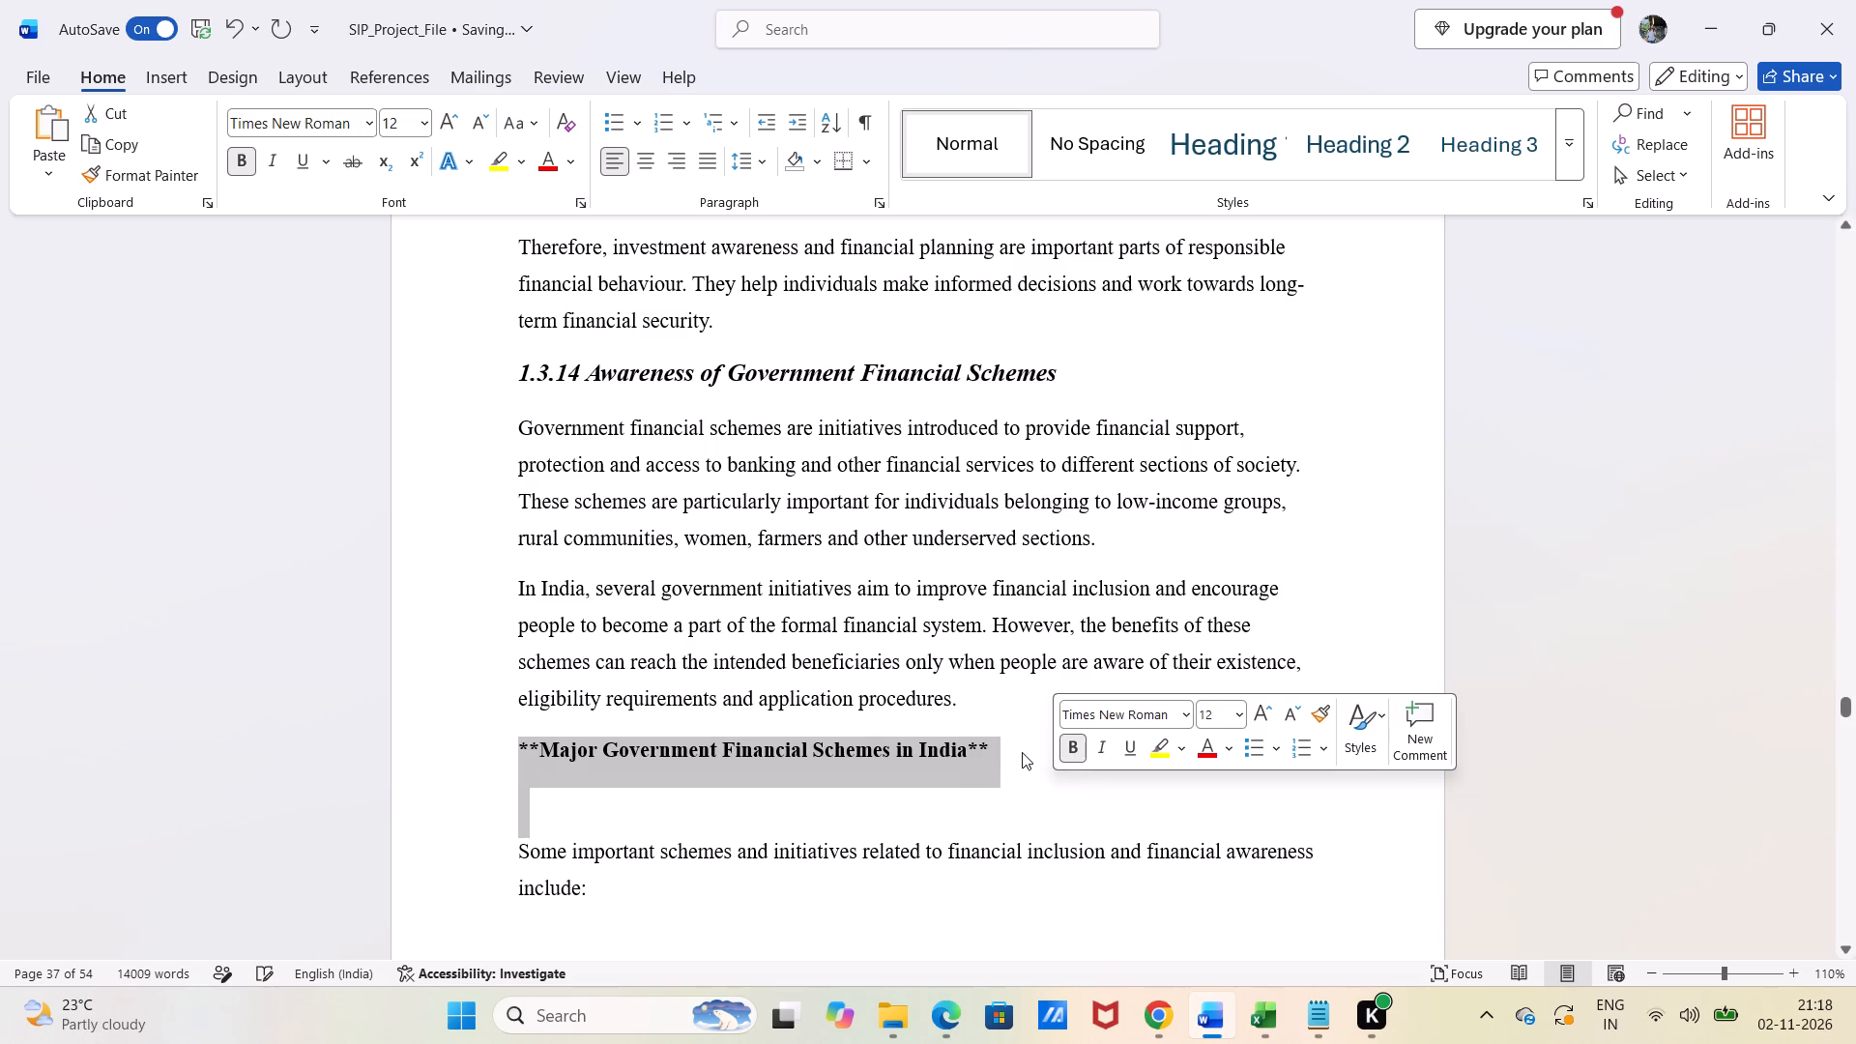
{"action": "left_click", "coordinate": [1022, 752]}
{"action": "key", "text": "BackSpace"}
{"action": "key", "text": "BackSpace"}
{"action": "key", "text": "space"}
{"action": "type", "text": "-"}
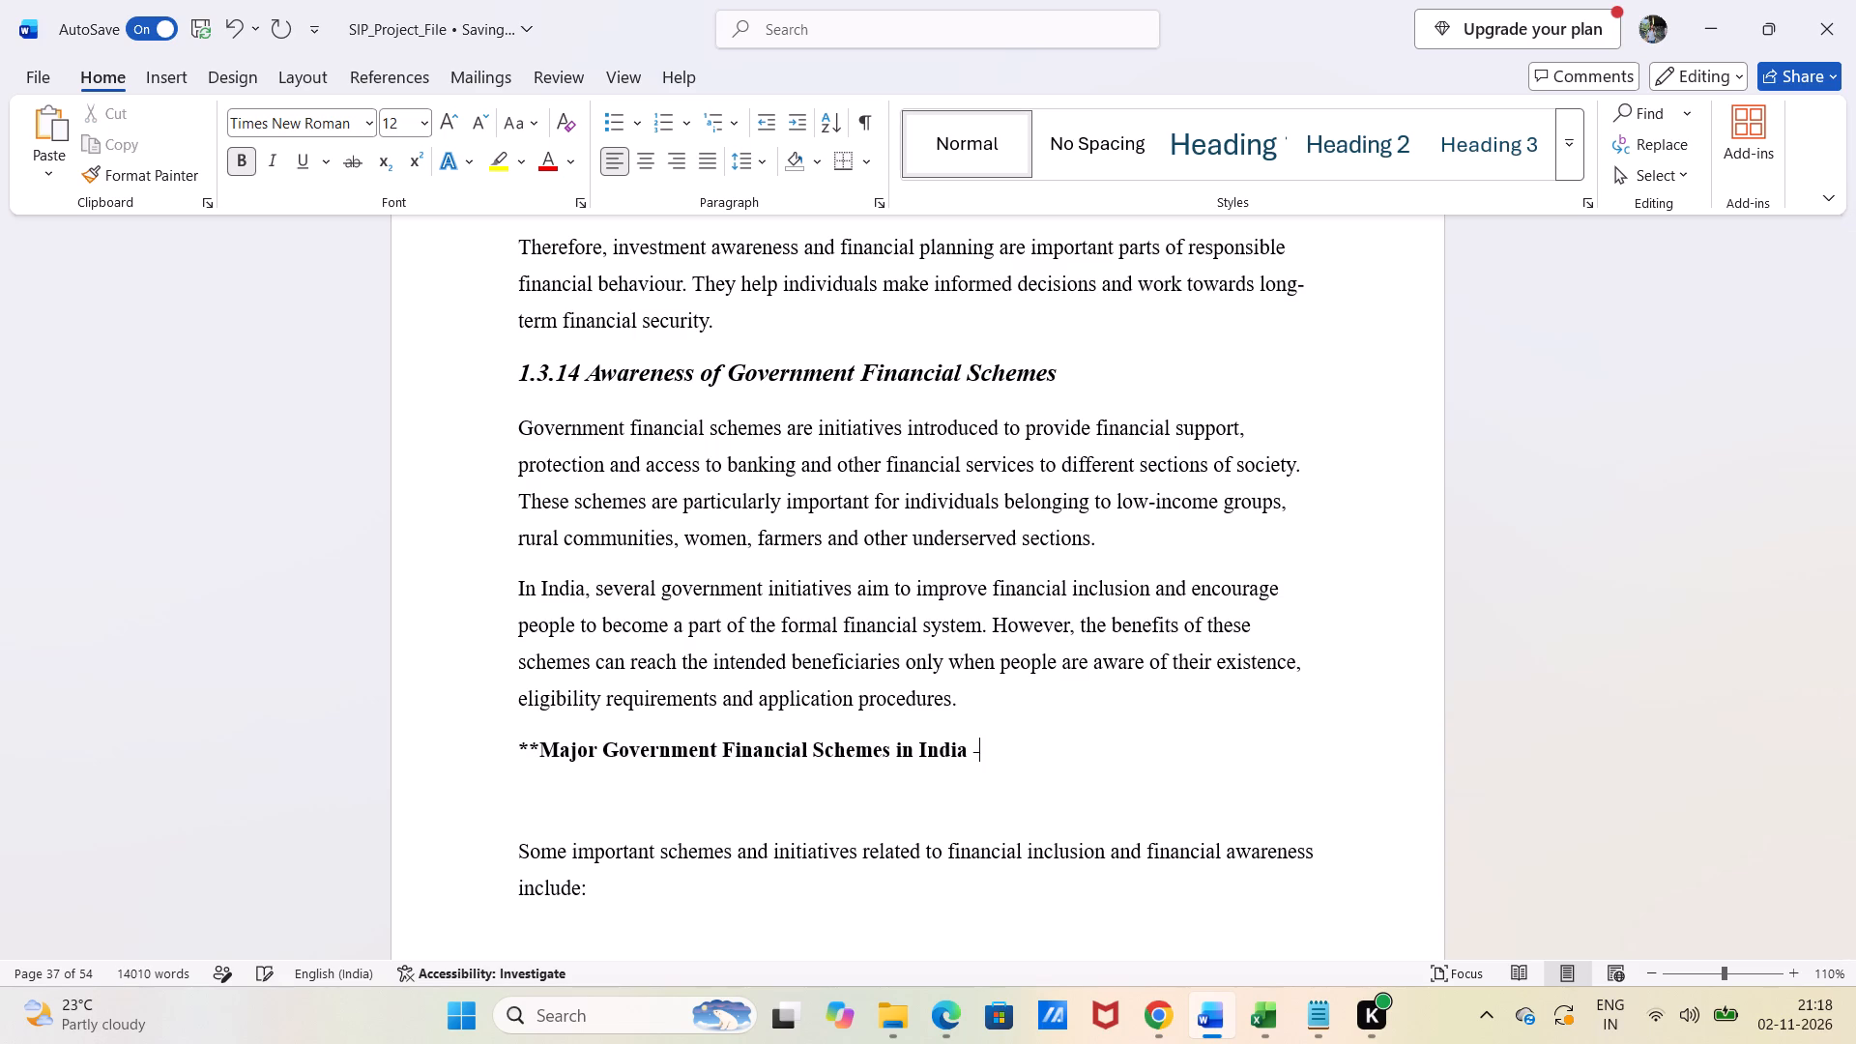
{"action": "left_click", "coordinate": [537, 743]}
{"action": "key", "text": "BackSpace"}
{"action": "key", "text": "BackSpace"}
Remove the blank lines above and below the sentence "Some important schemes and initiatives", keeping the colon after "include".
{"action": "key", "text": "Down"}
{"action": "key", "text": "BackSpace"}
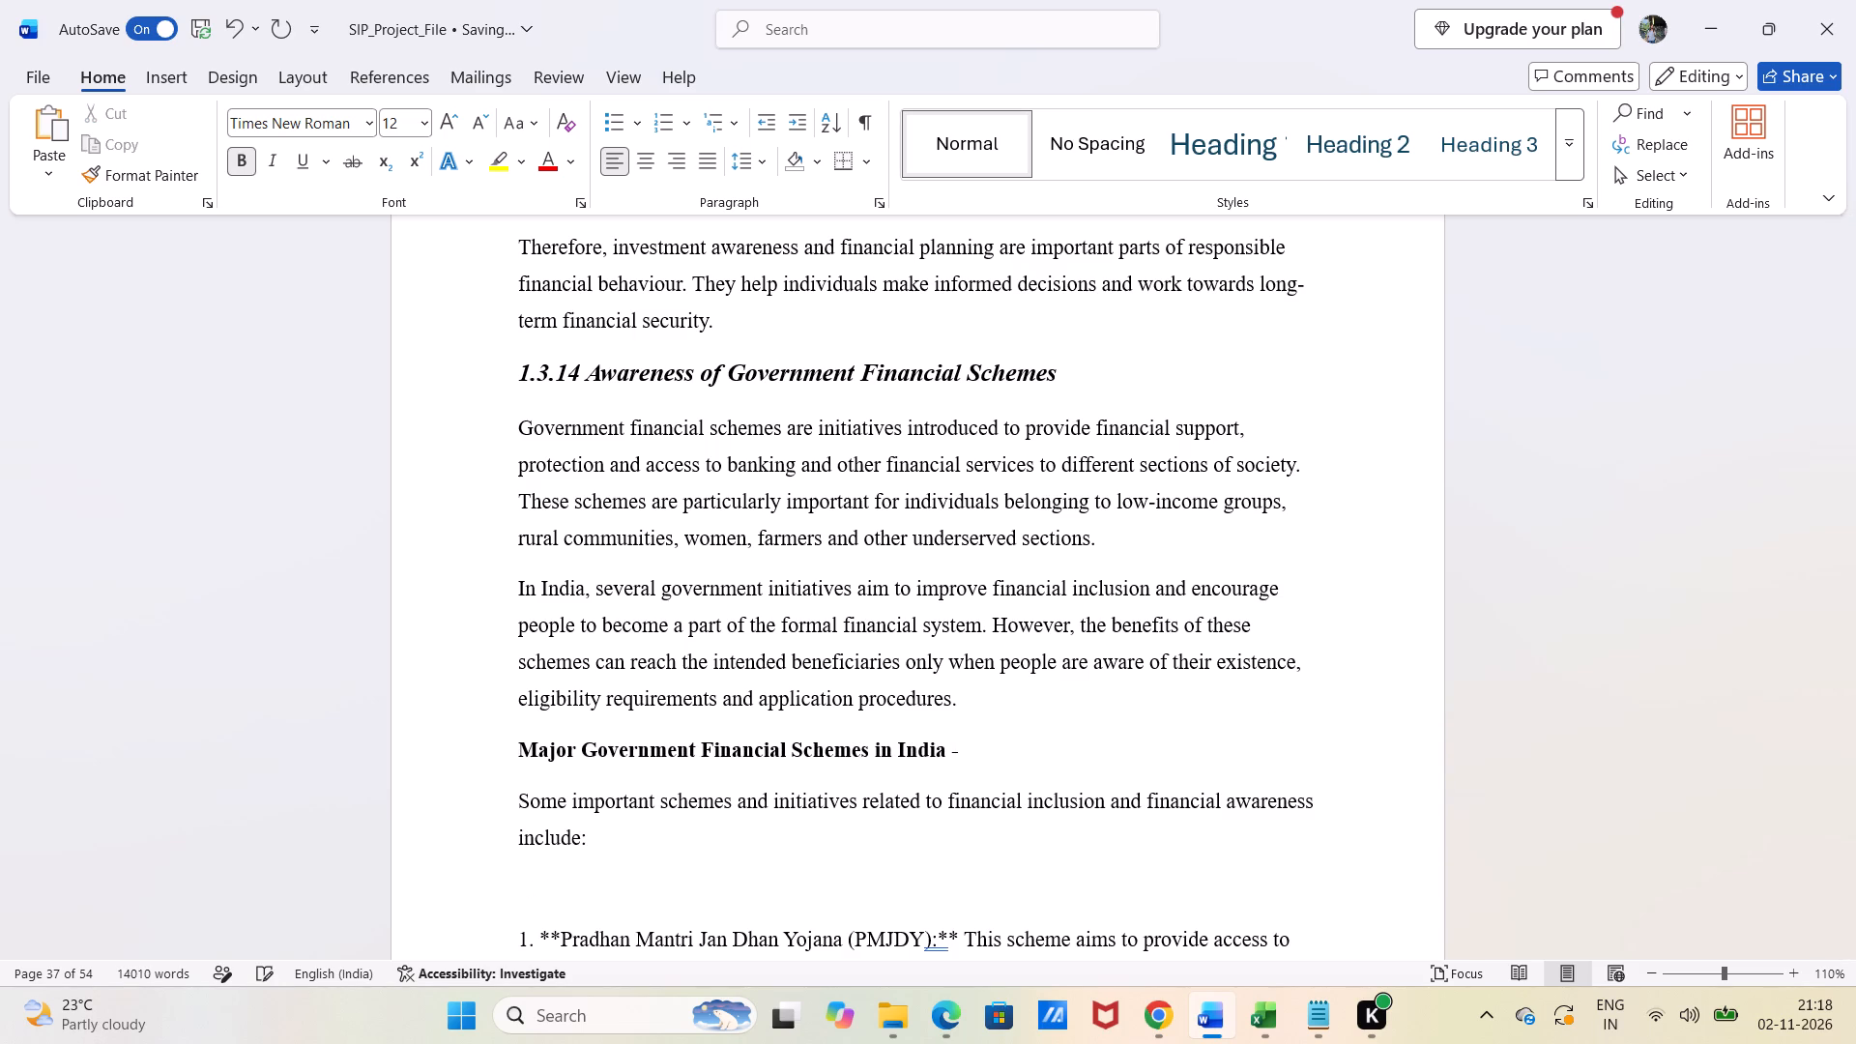
{"action": "left_click", "coordinate": [551, 892]}
{"action": "key", "text": "BackSpace"}
{"action": "key", "text": "BackSpace"}
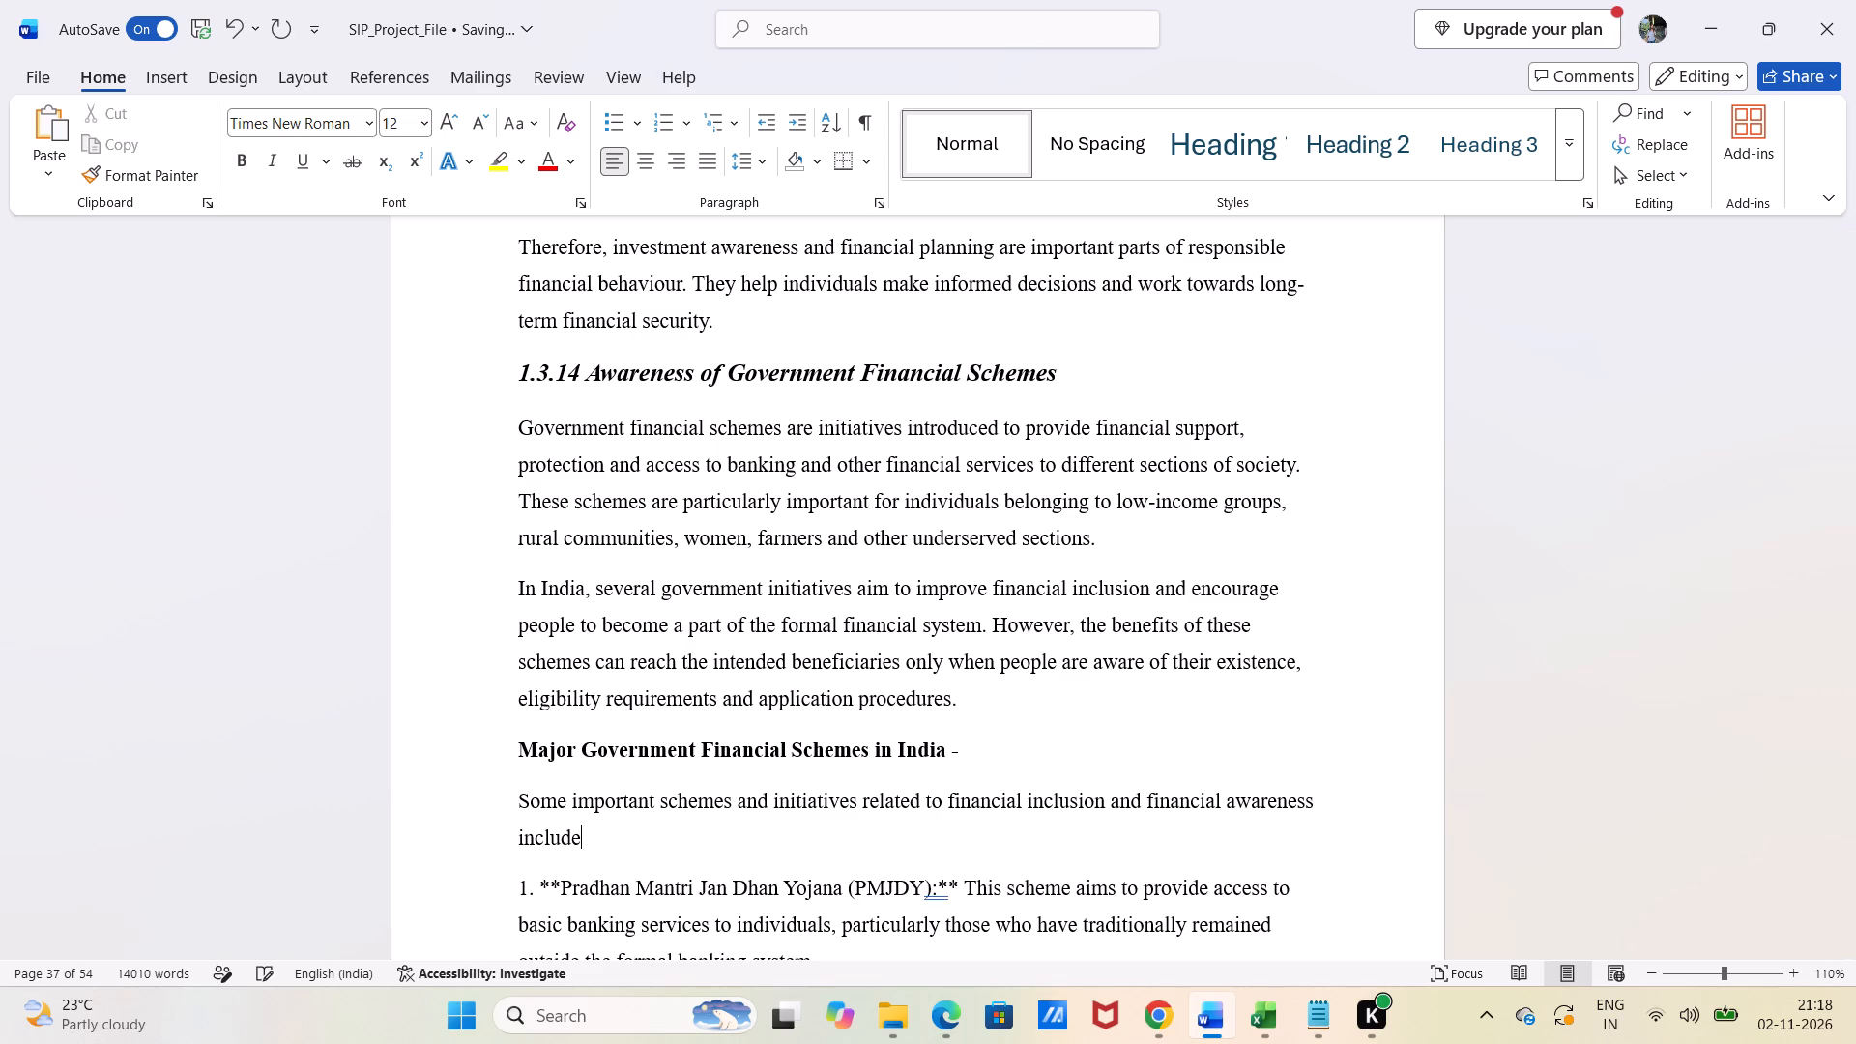
{"action": "key", "text": "shift+colon"}
Convert the Pradhan Mantri Jan Dhan Yojana paragraph into automatic numbered list item 1, removing its leading asterisks.
{"action": "scroll", "coordinate": [562, 820], "scroll_direction": "down", "scroll_amount": 1}
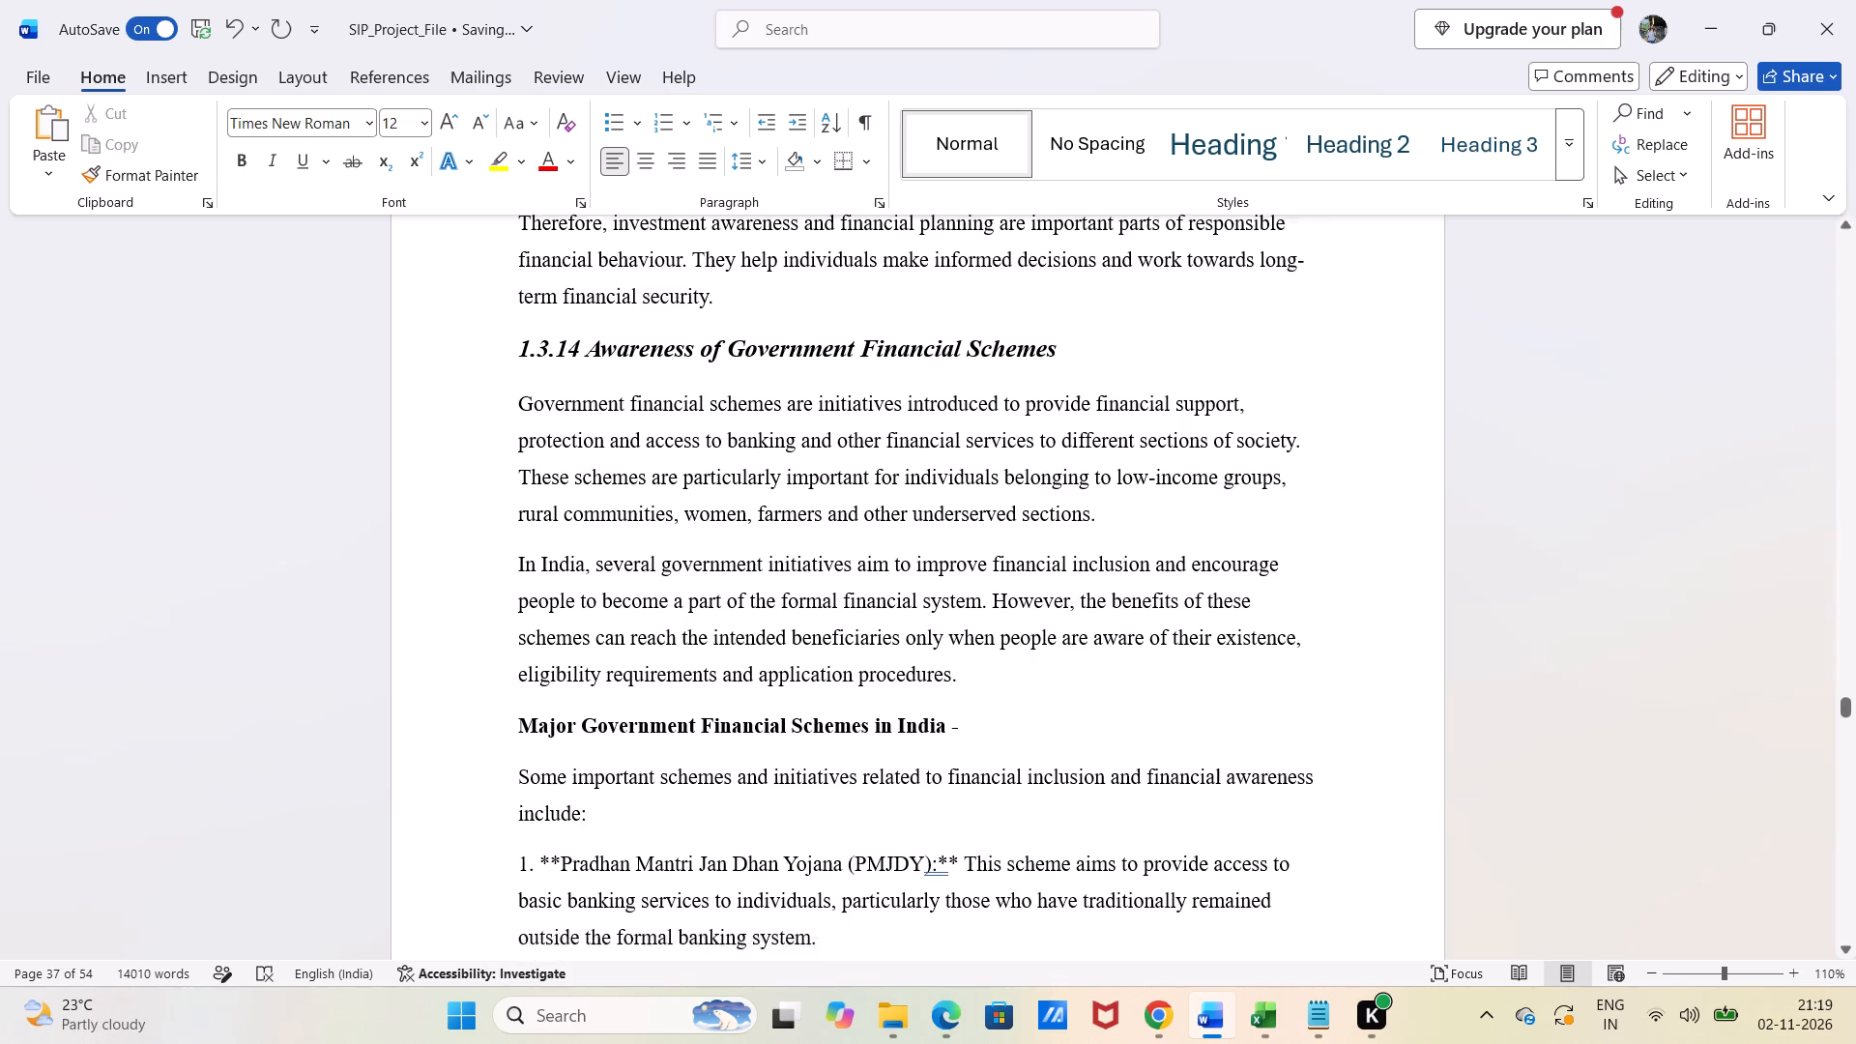
{"action": "scroll", "coordinate": [562, 820], "scroll_direction": "down", "scroll_amount": 1}
{"action": "left_click", "coordinate": [558, 517]}
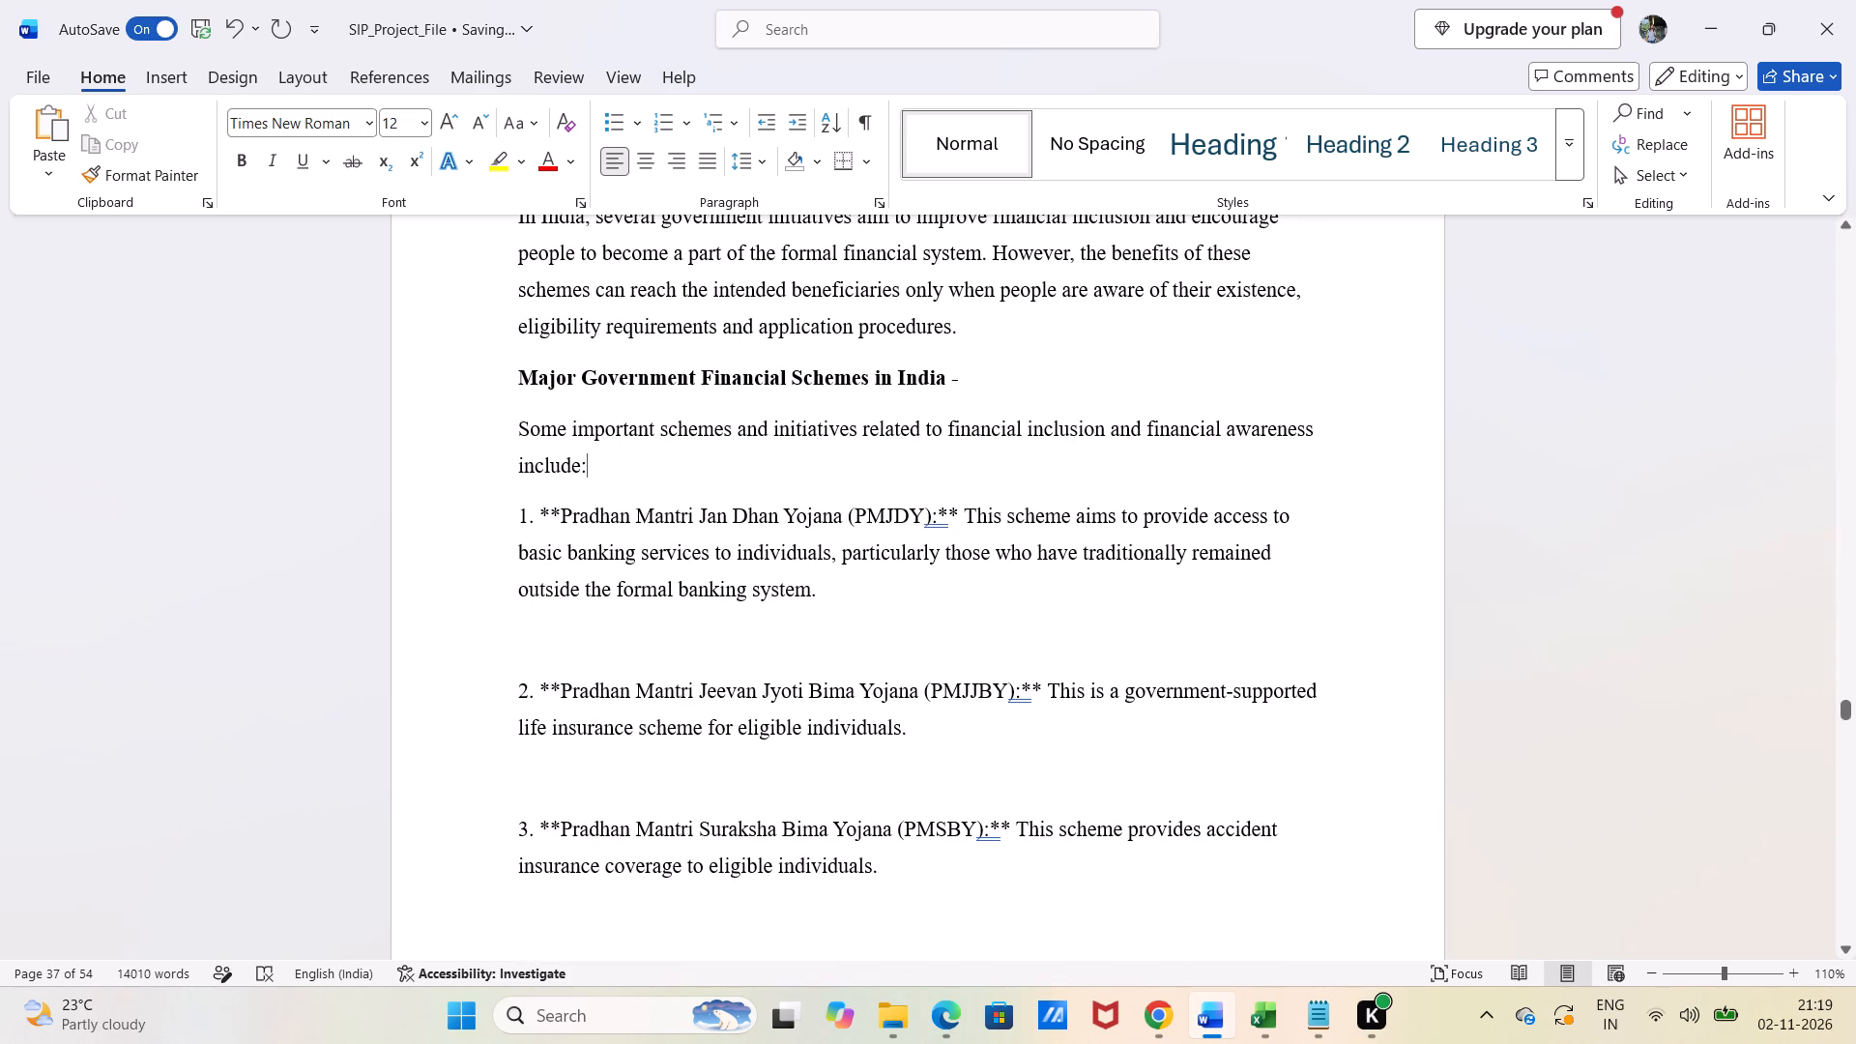
{"action": "key", "text": "BackSpace"}
{"action": "key", "text": "BackSpace"}
{"action": "key", "text": "BackSpace"}
{"action": "key", "text": "BackSpace"}
{"action": "key", "text": "BackSpace"}
{"action": "type", "text": "1."}
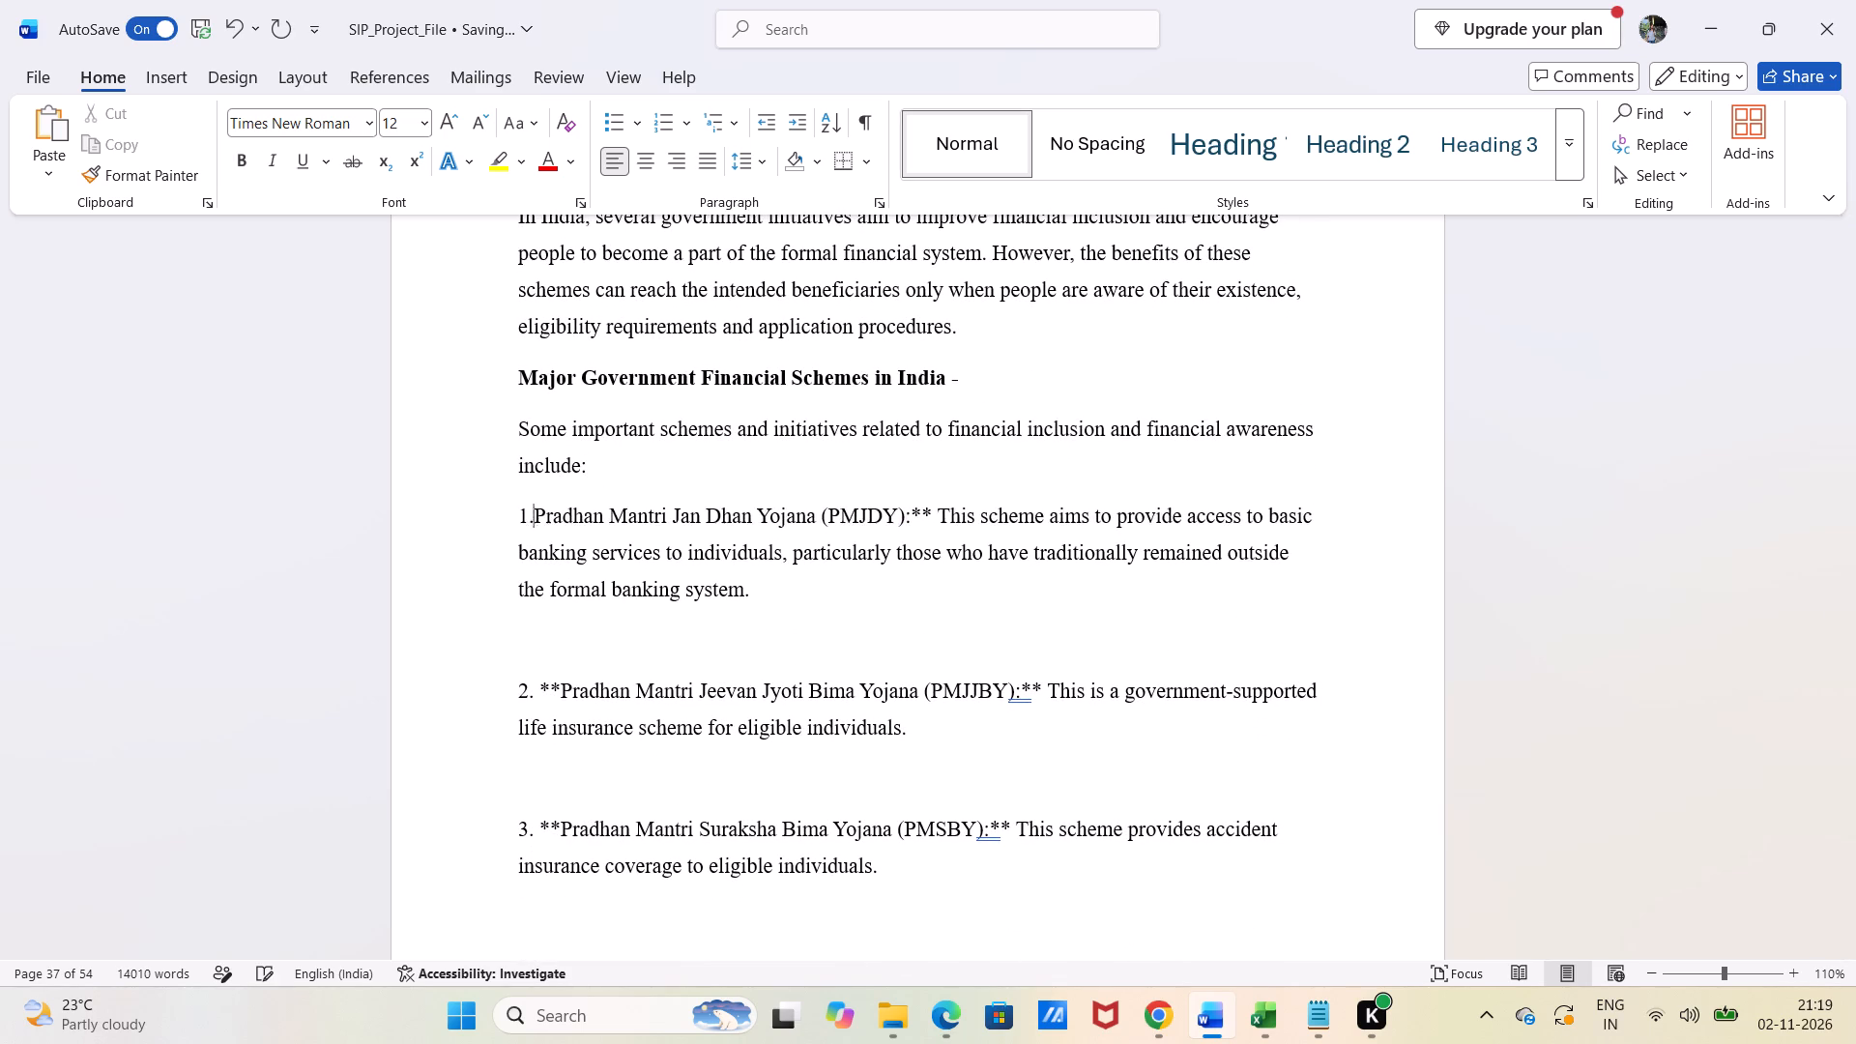
{"action": "key", "text": "space"}
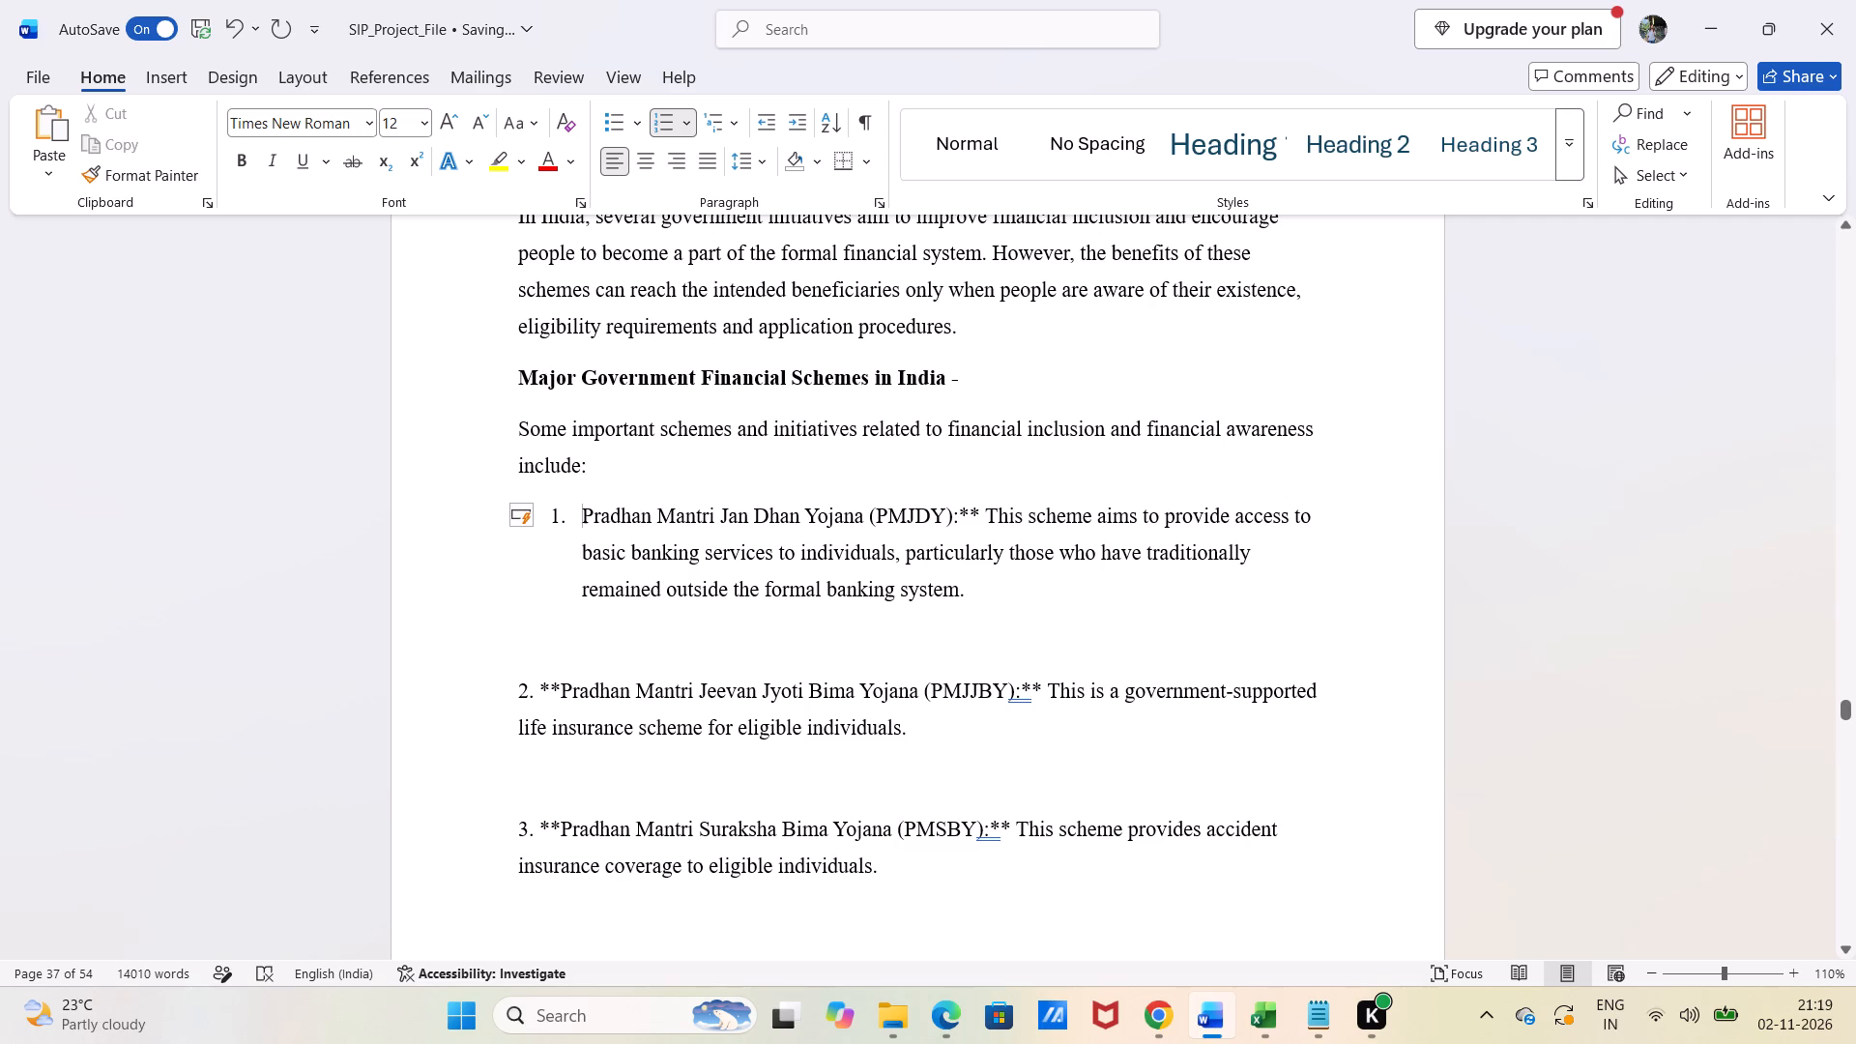
Replace the colon and asterisks after "(PMJDY)" with " -".
{"action": "left_click", "coordinate": [975, 512]}
{"action": "key", "text": "BackSpace"}
{"action": "key", "text": "BackSpace"}
{"action": "key", "text": "BackSpace"}
{"action": "key", "text": "space"}
{"action": "type", "text": "-"}
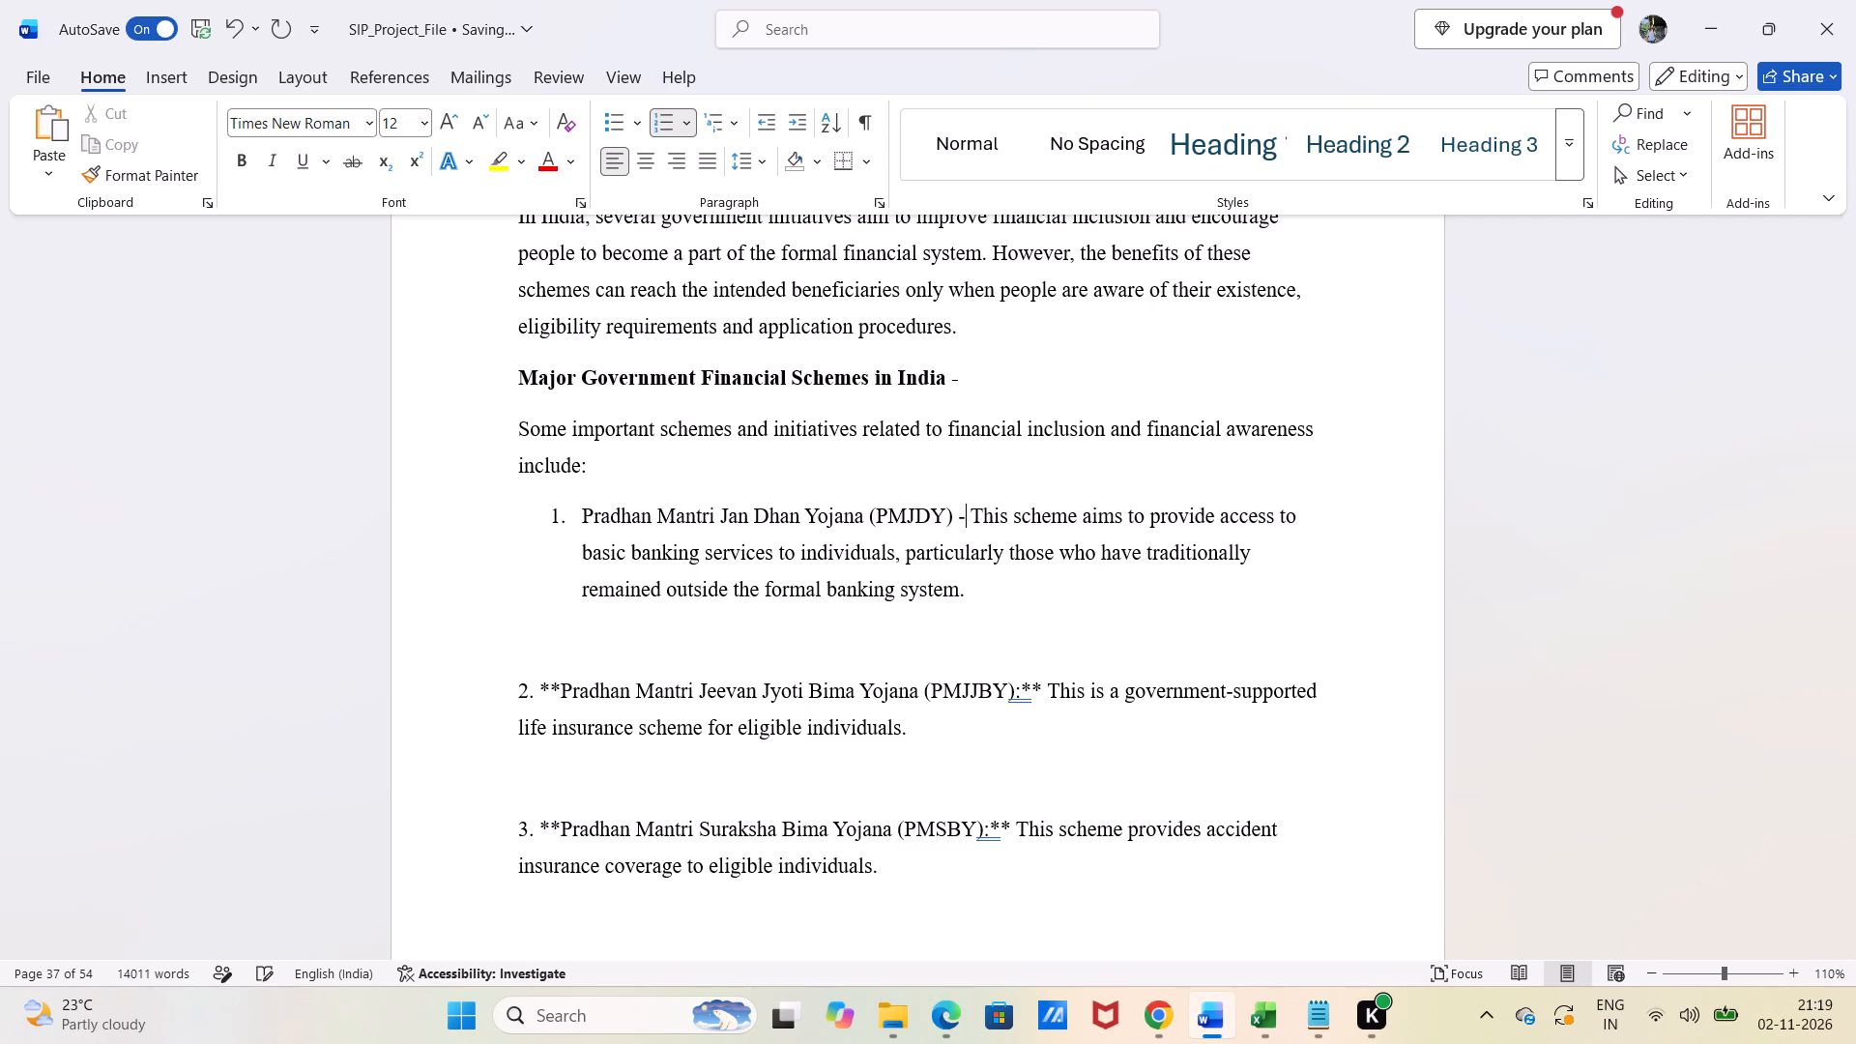
Make the Pradhan Mantri Jeevan Jyoti Bima Yojana paragraph list item 2, removing its manual number, leading asterisks and the blank line above.
{"action": "key", "text": "Down"}
{"action": "key", "text": "Down"}
{"action": "key", "text": "Down"}
{"action": "key", "text": "Down"}
{"action": "left_click", "coordinate": [556, 683]}
{"action": "key", "text": "BackSpace"}
{"action": "key", "text": "BackSpace"}
{"action": "key", "text": "BackSpace"}
{"action": "key", "text": "BackSpace"}
{"action": "key", "text": "BackSpace"}
{"action": "key", "text": "BackSpace"}
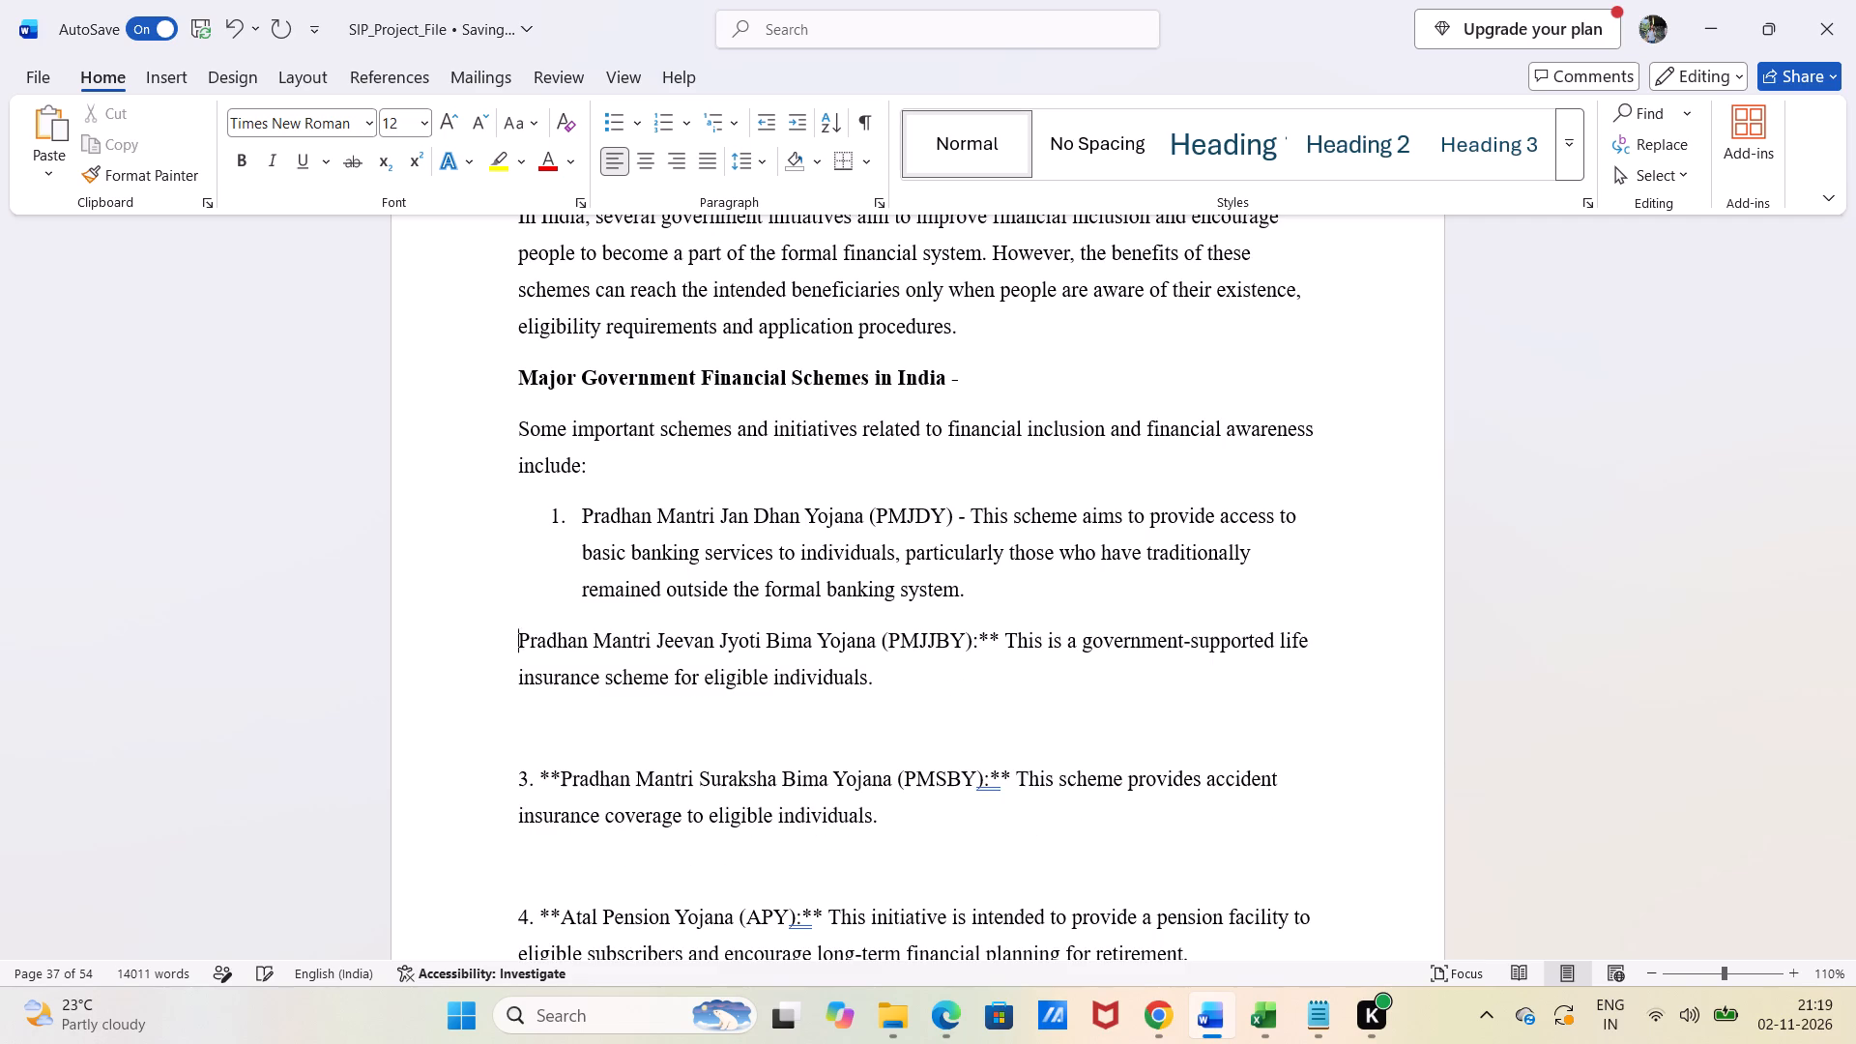
{"action": "key", "text": "BackSpace"}
{"action": "key", "text": "Return"}
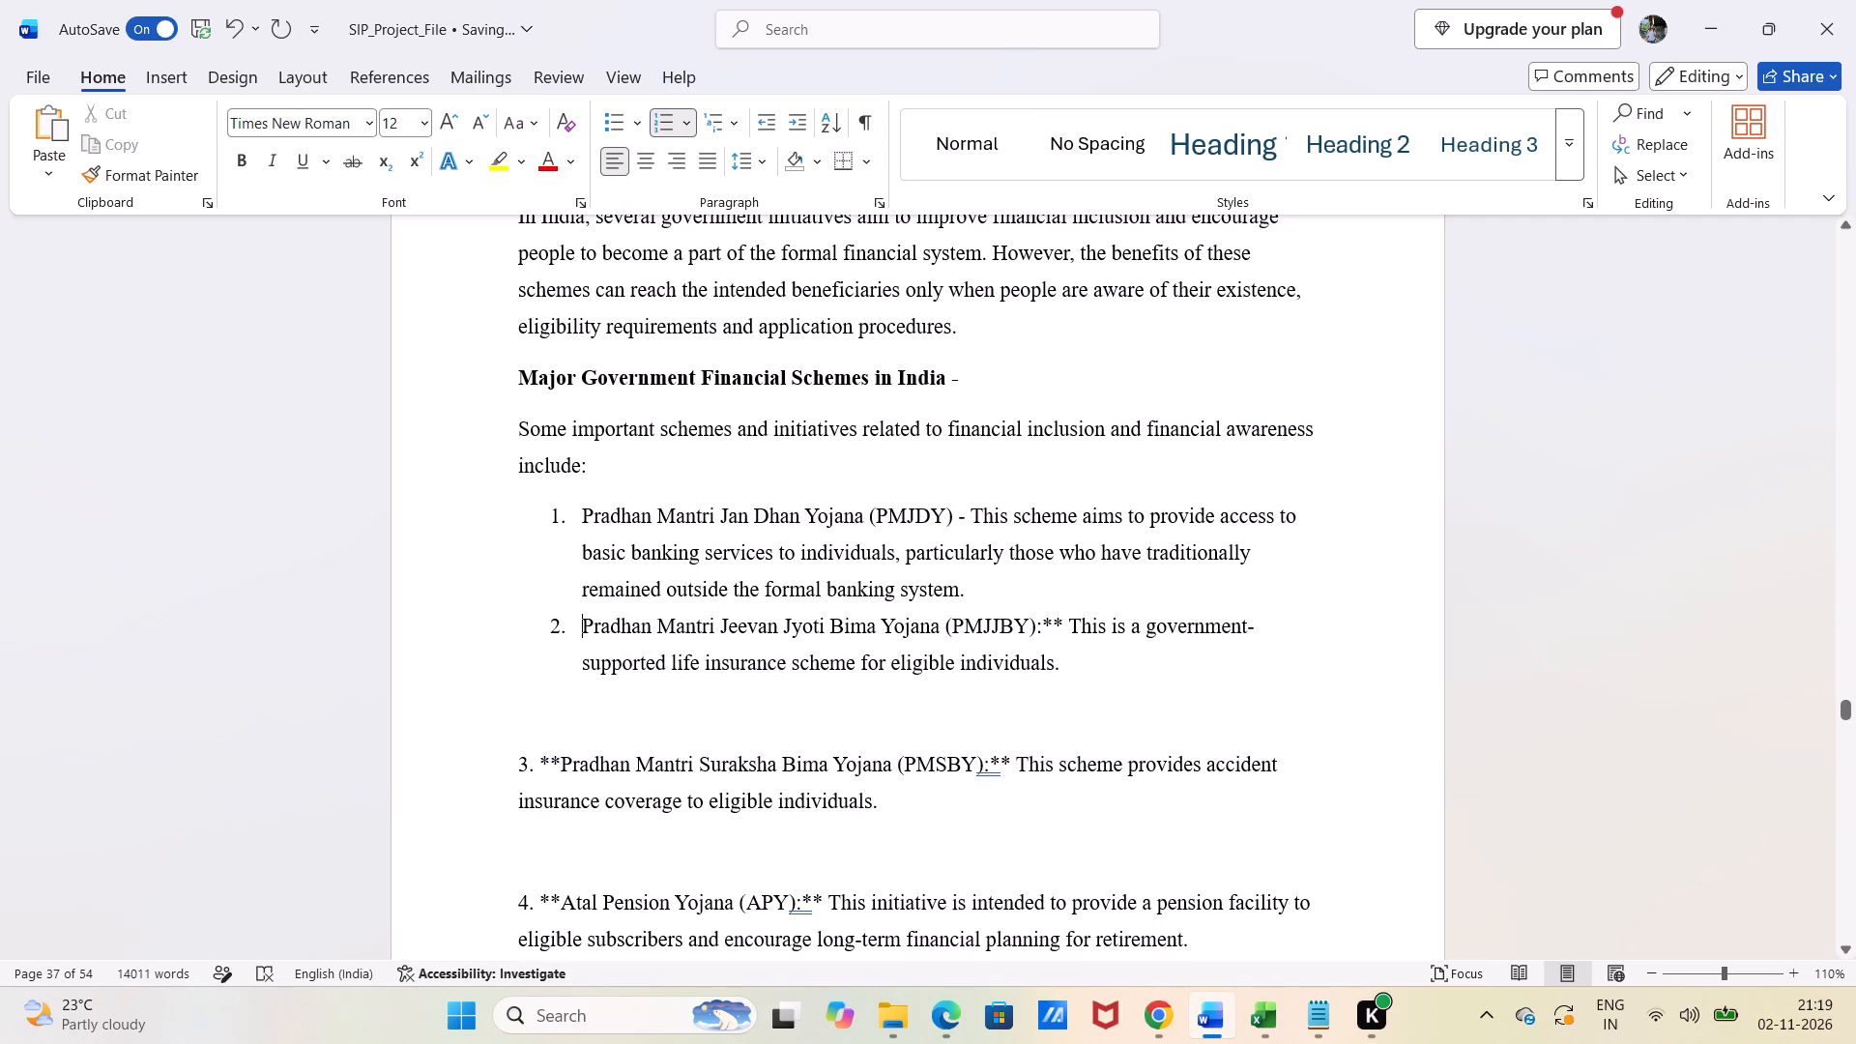
Replace the colon and asterisks after "(PMJJBY)" with " -".
{"action": "left_click", "coordinate": [1061, 613]}
{"action": "key", "text": "BackSpace"}
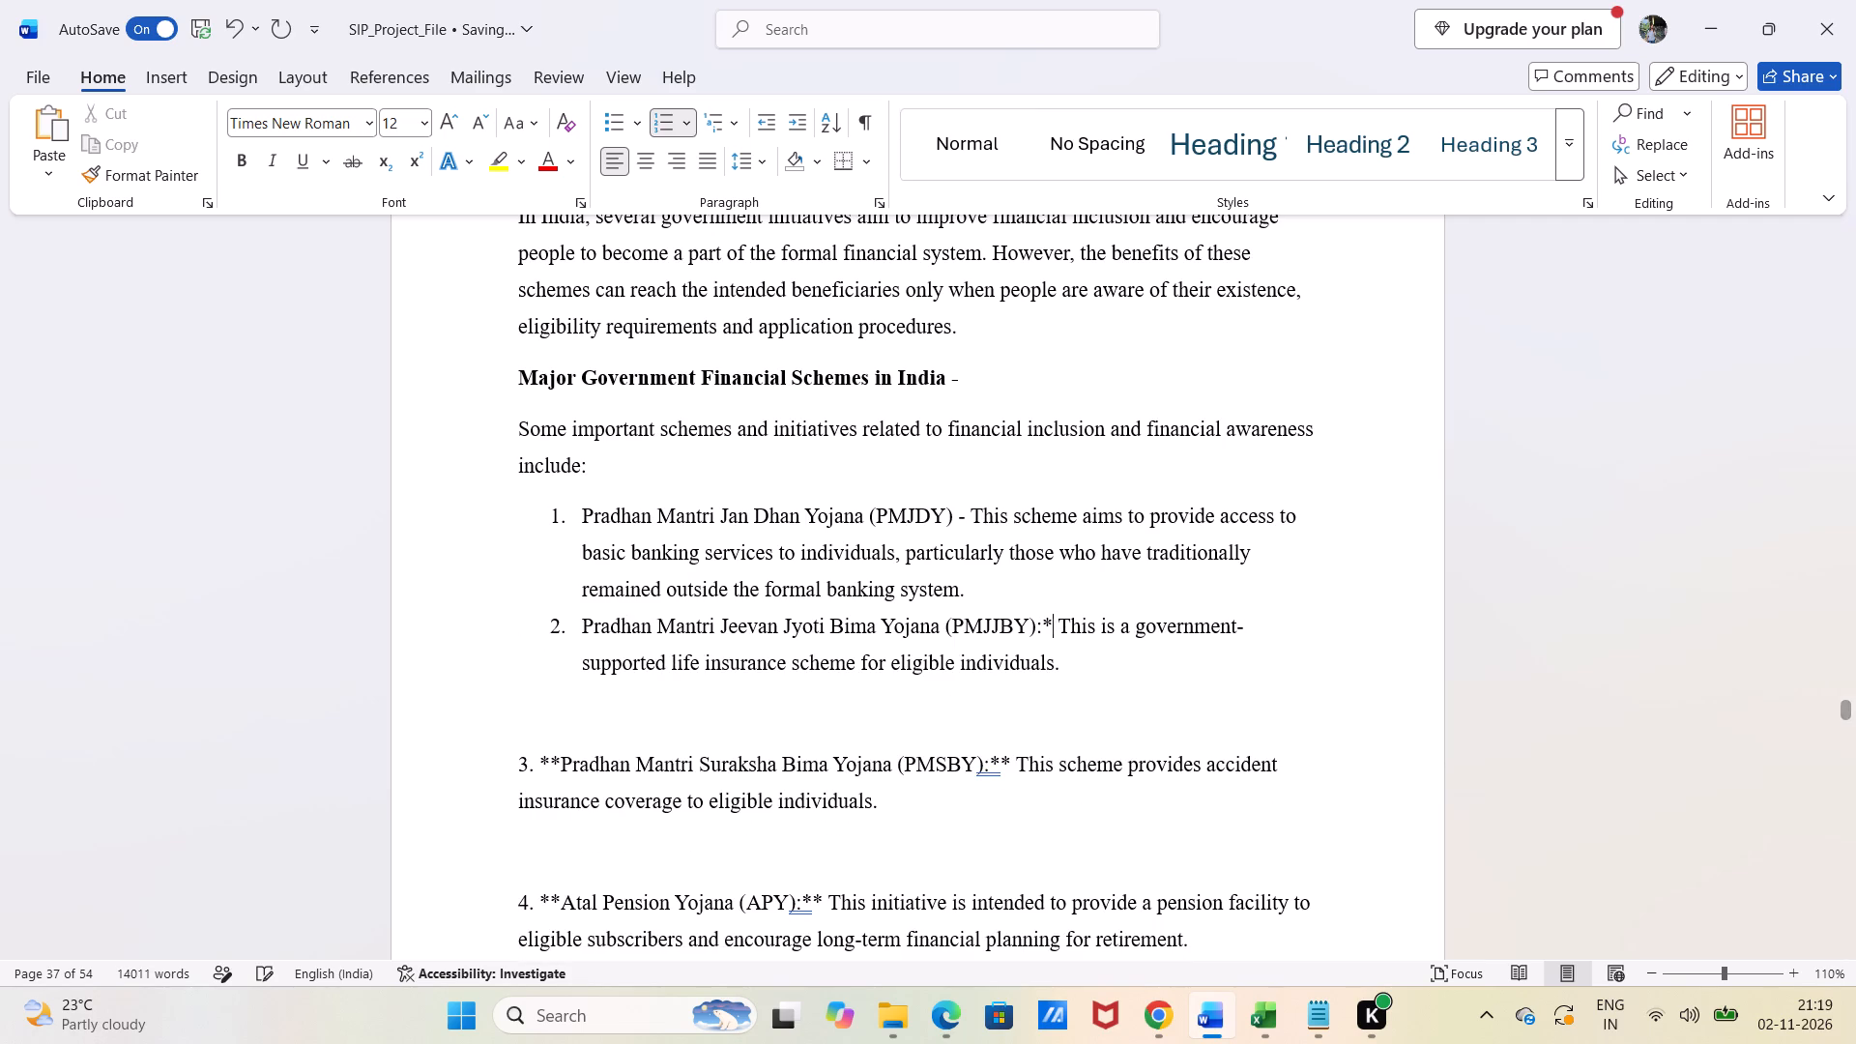
{"action": "key", "text": "BackSpace"}
{"action": "key", "text": "BackSpace"}
{"action": "key", "text": "space"}
{"action": "type", "text": "="}
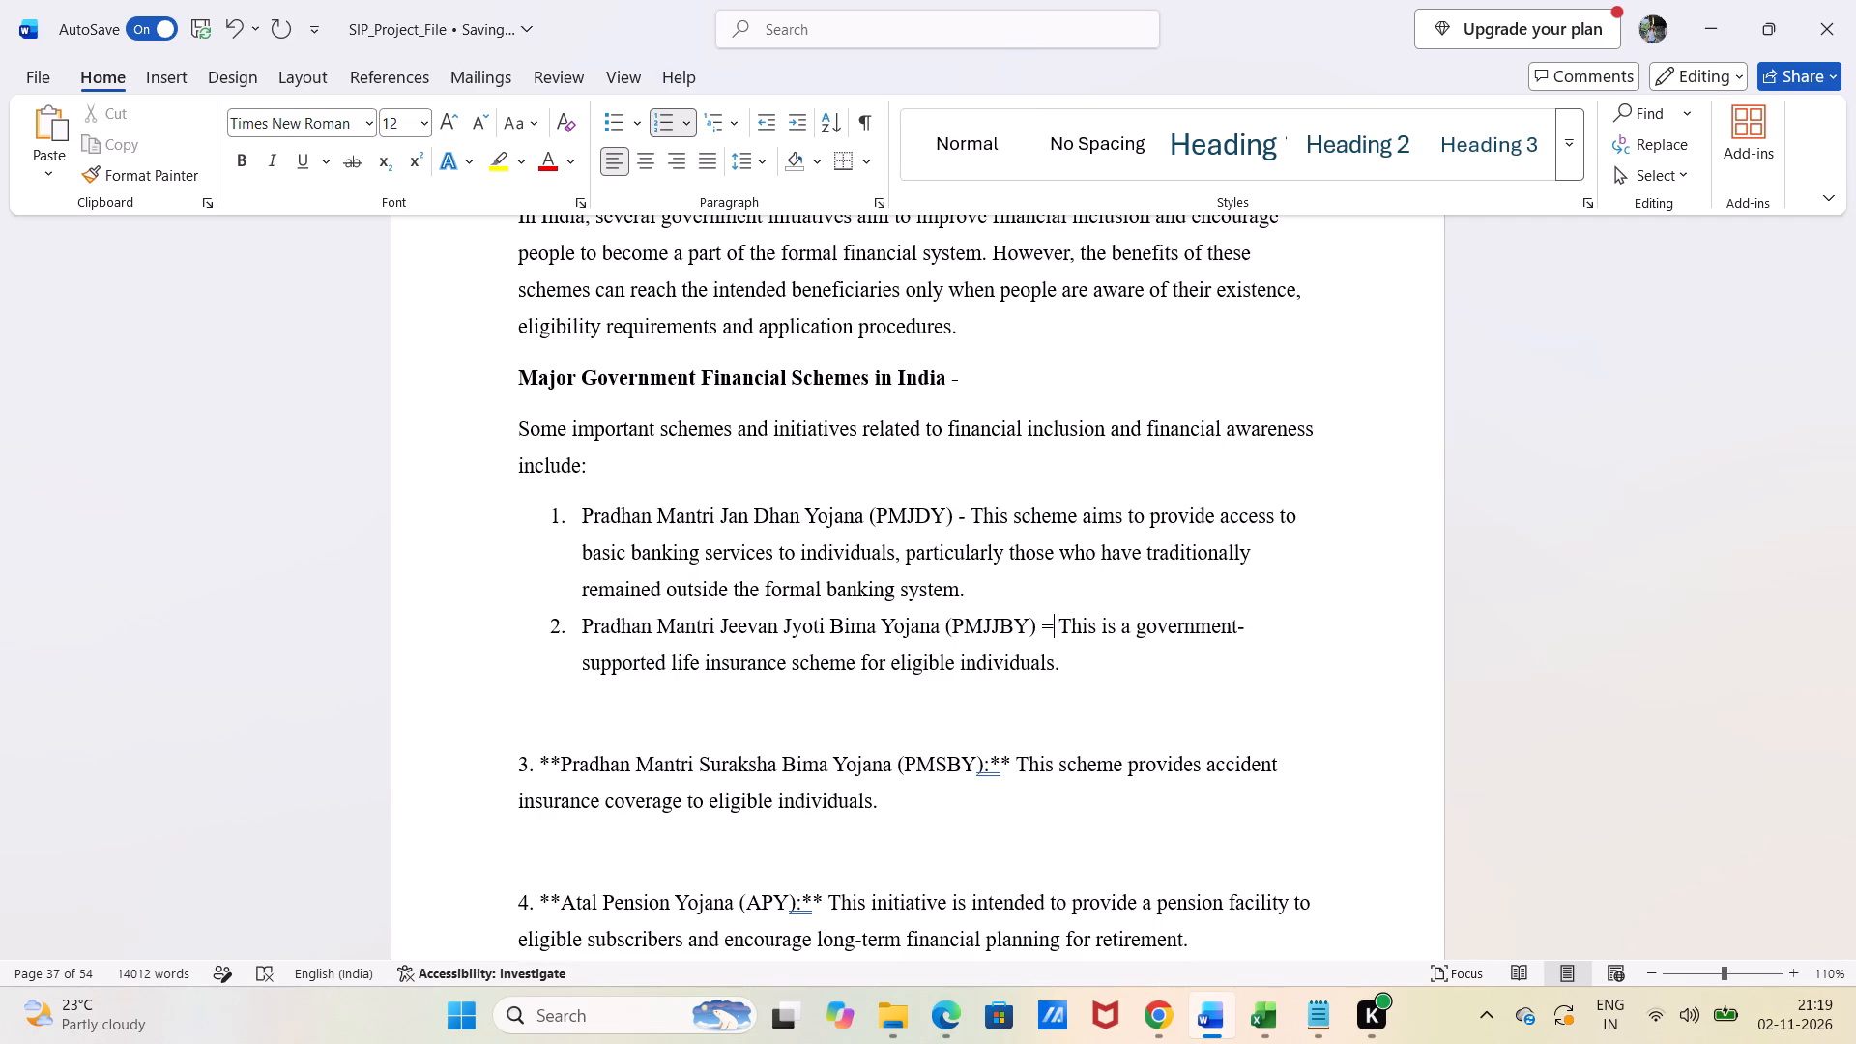
{"action": "key", "text": "BackSpace"}
{"action": "key", "text": "minus"}
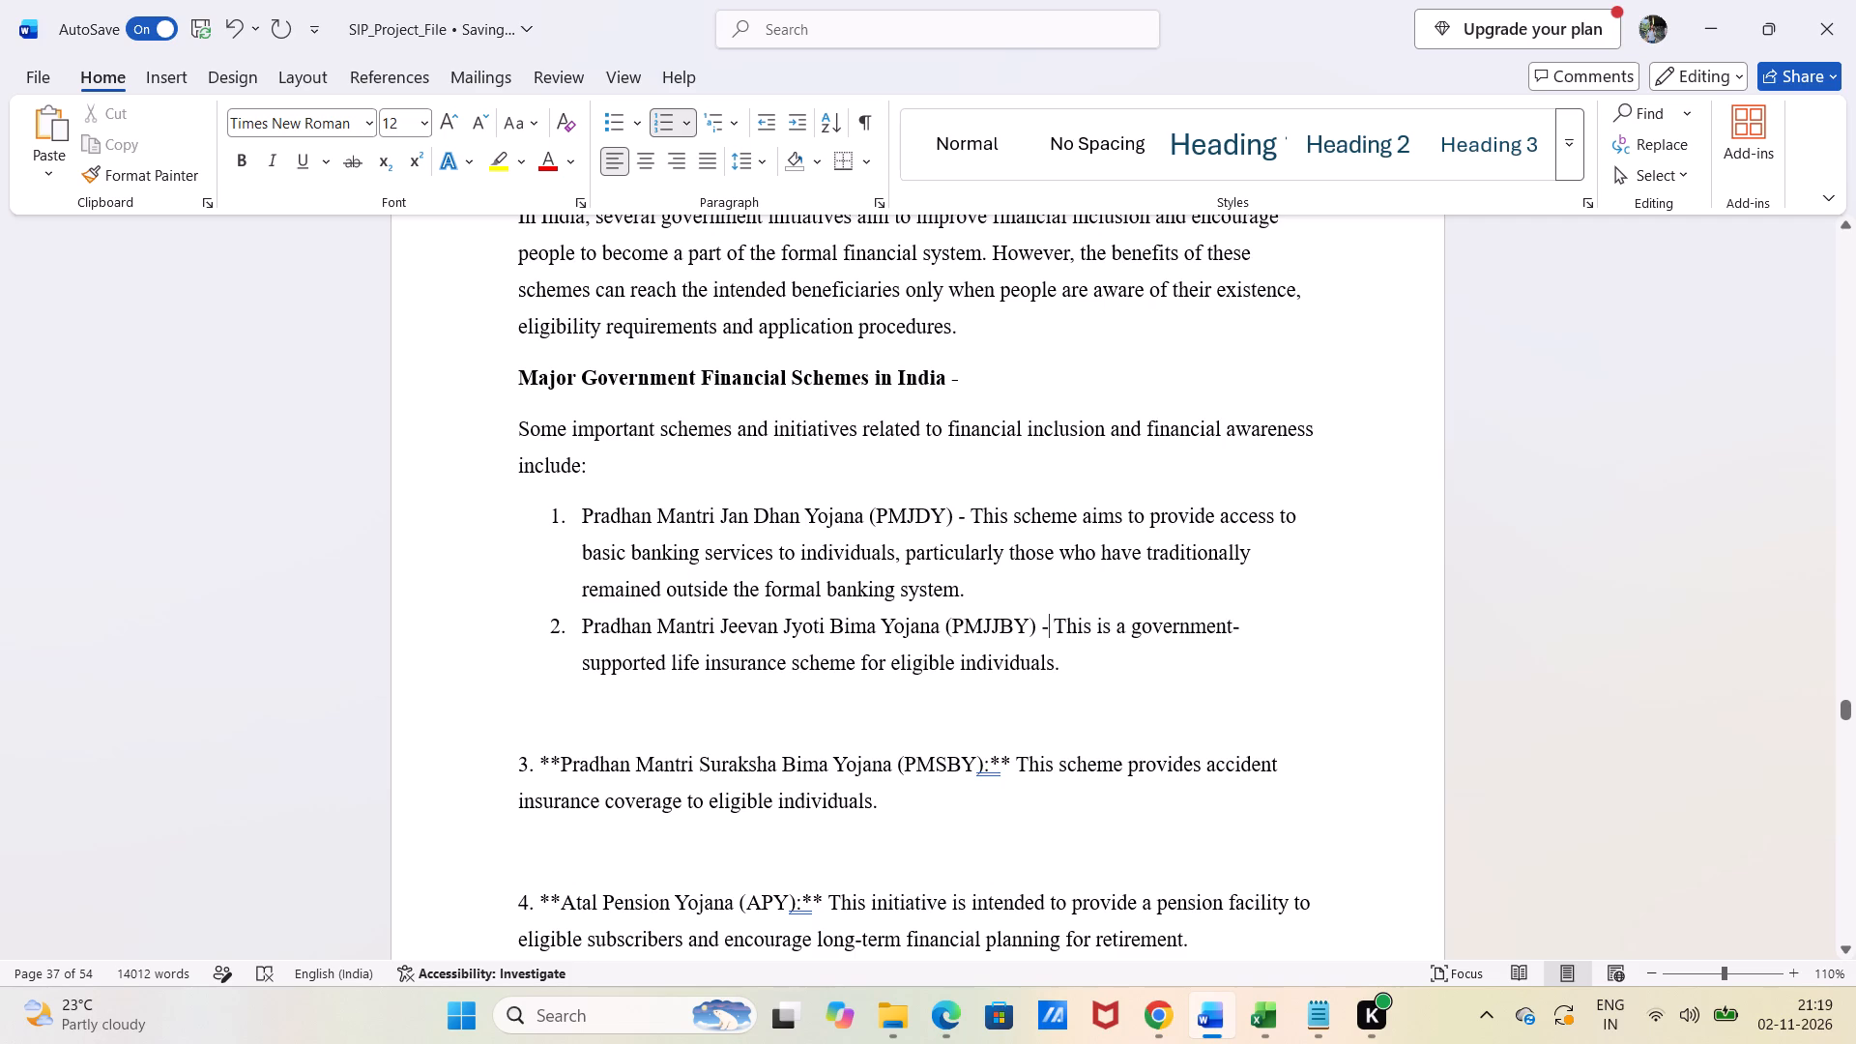
Make the Pradhan Mantri Suraksha Bima Yojana paragraph list item 3, removing its manual number, leading asterisks and the blank line above.
{"action": "left_click", "coordinate": [557, 763]}
{"action": "key", "text": "BackSpace"}
{"action": "key", "text": "BackSpace"}
{"action": "key", "text": "BackSpace"}
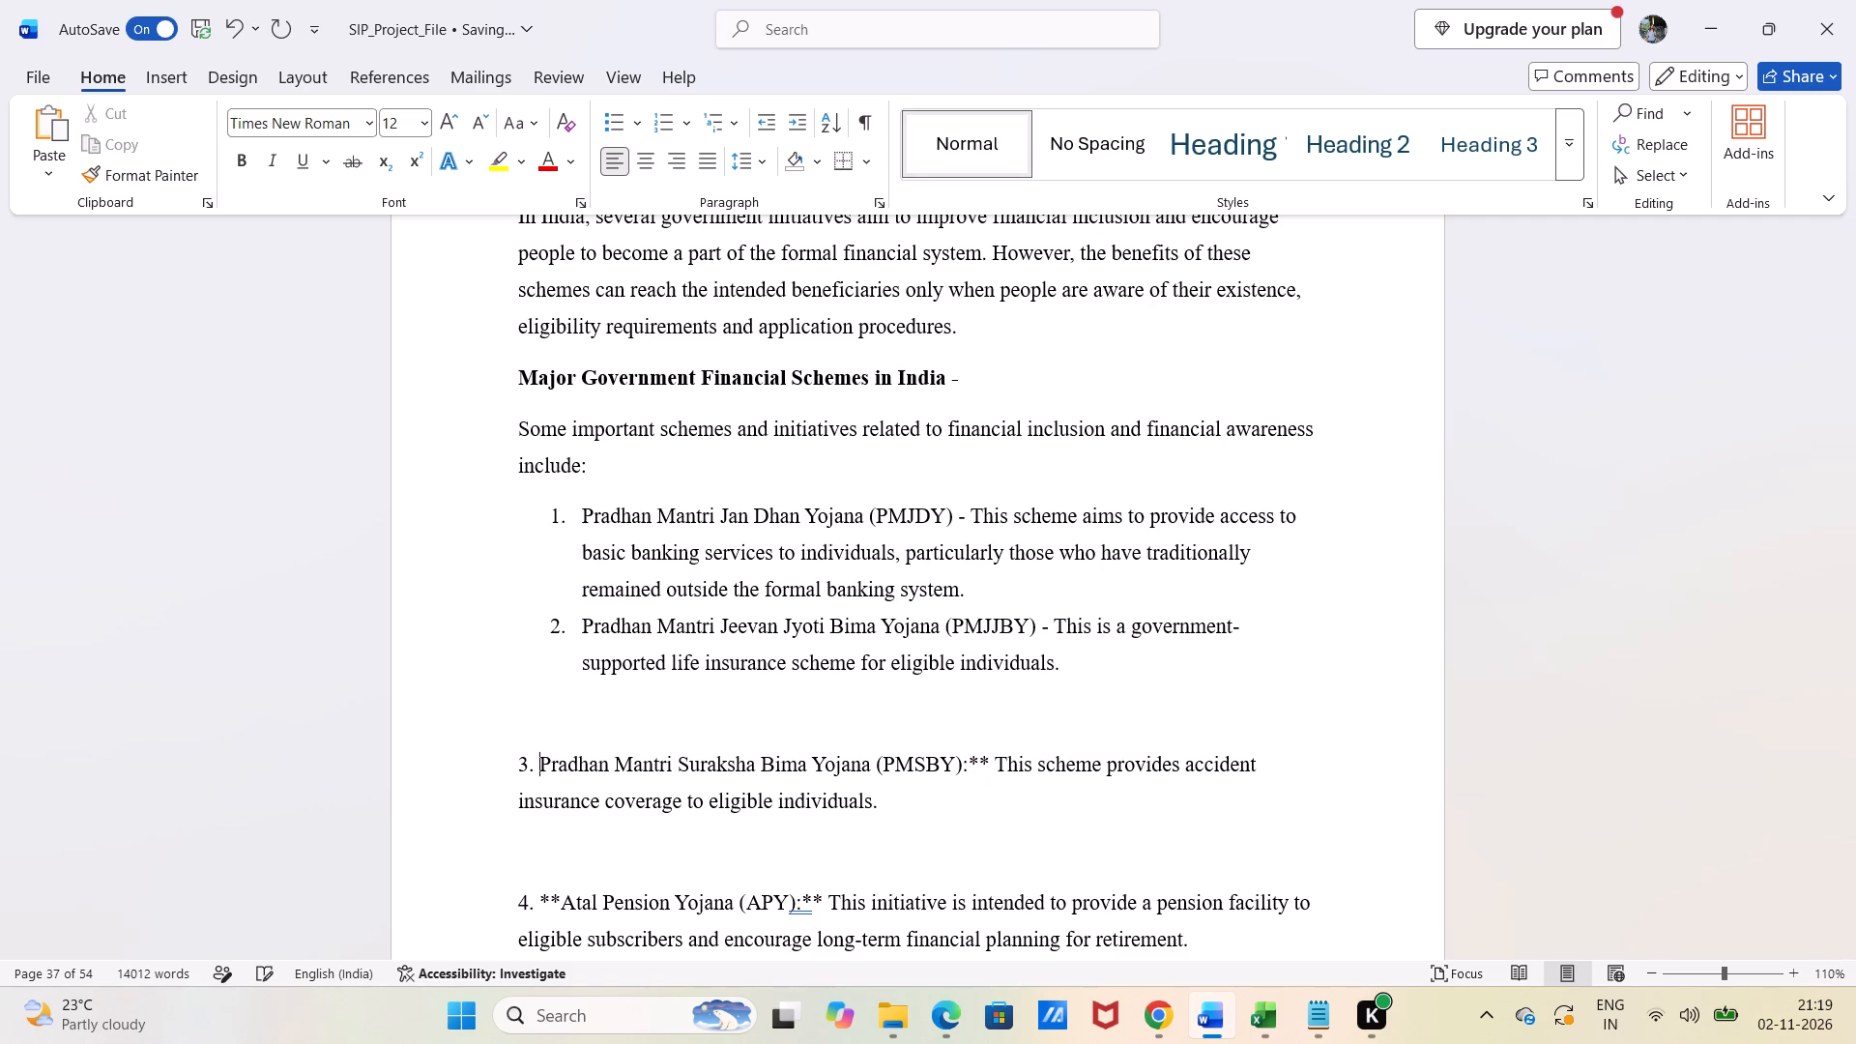
{"action": "key", "text": "BackSpace"}
{"action": "key", "text": "BackSpace"}
{"action": "key", "text": "BackSpace"}
{"action": "key", "text": "BackSpace"}
{"action": "key", "text": "Return"}
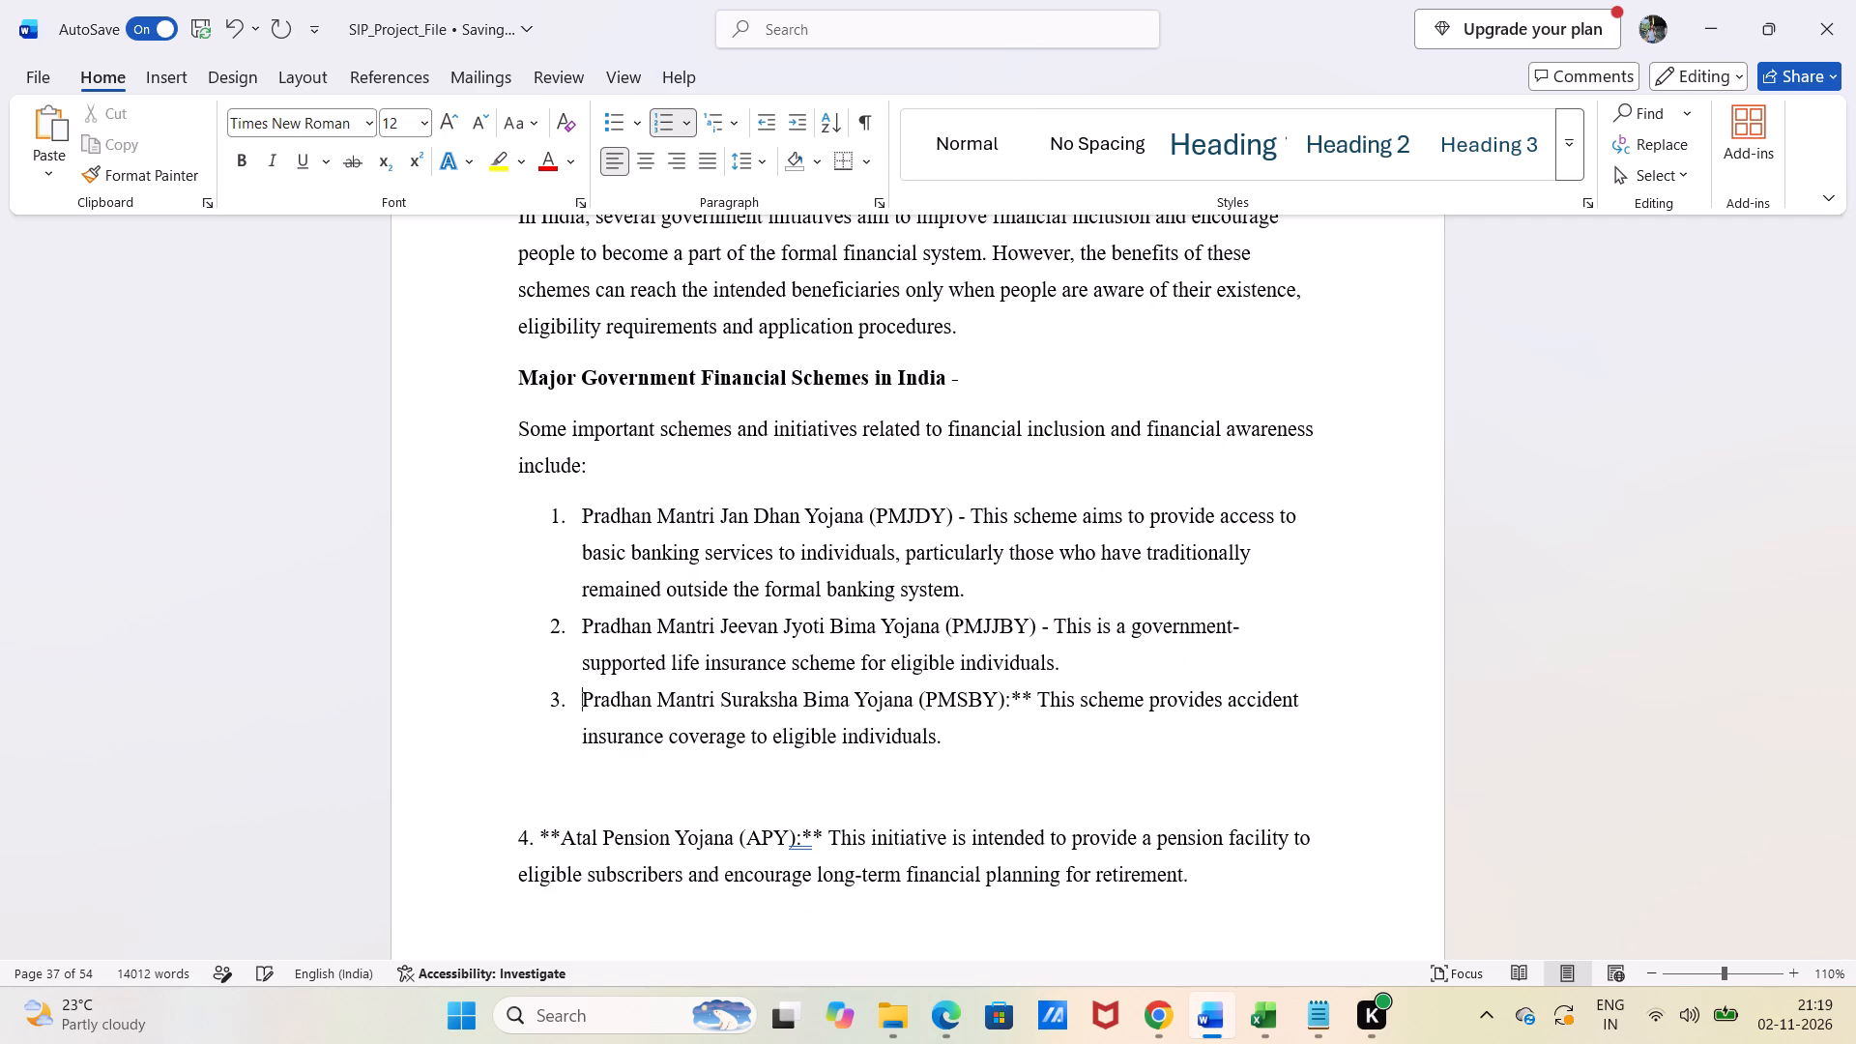
Replace the colon and asterisks after "(PMSBY)" with " -".
{"action": "left_click", "coordinate": [1033, 699]}
{"action": "key", "text": "BackSpace"}
{"action": "key", "text": "BackSpace"}
{"action": "key", "text": "BackSpace"}
{"action": "key", "text": "space"}
{"action": "type", "text": "-"}
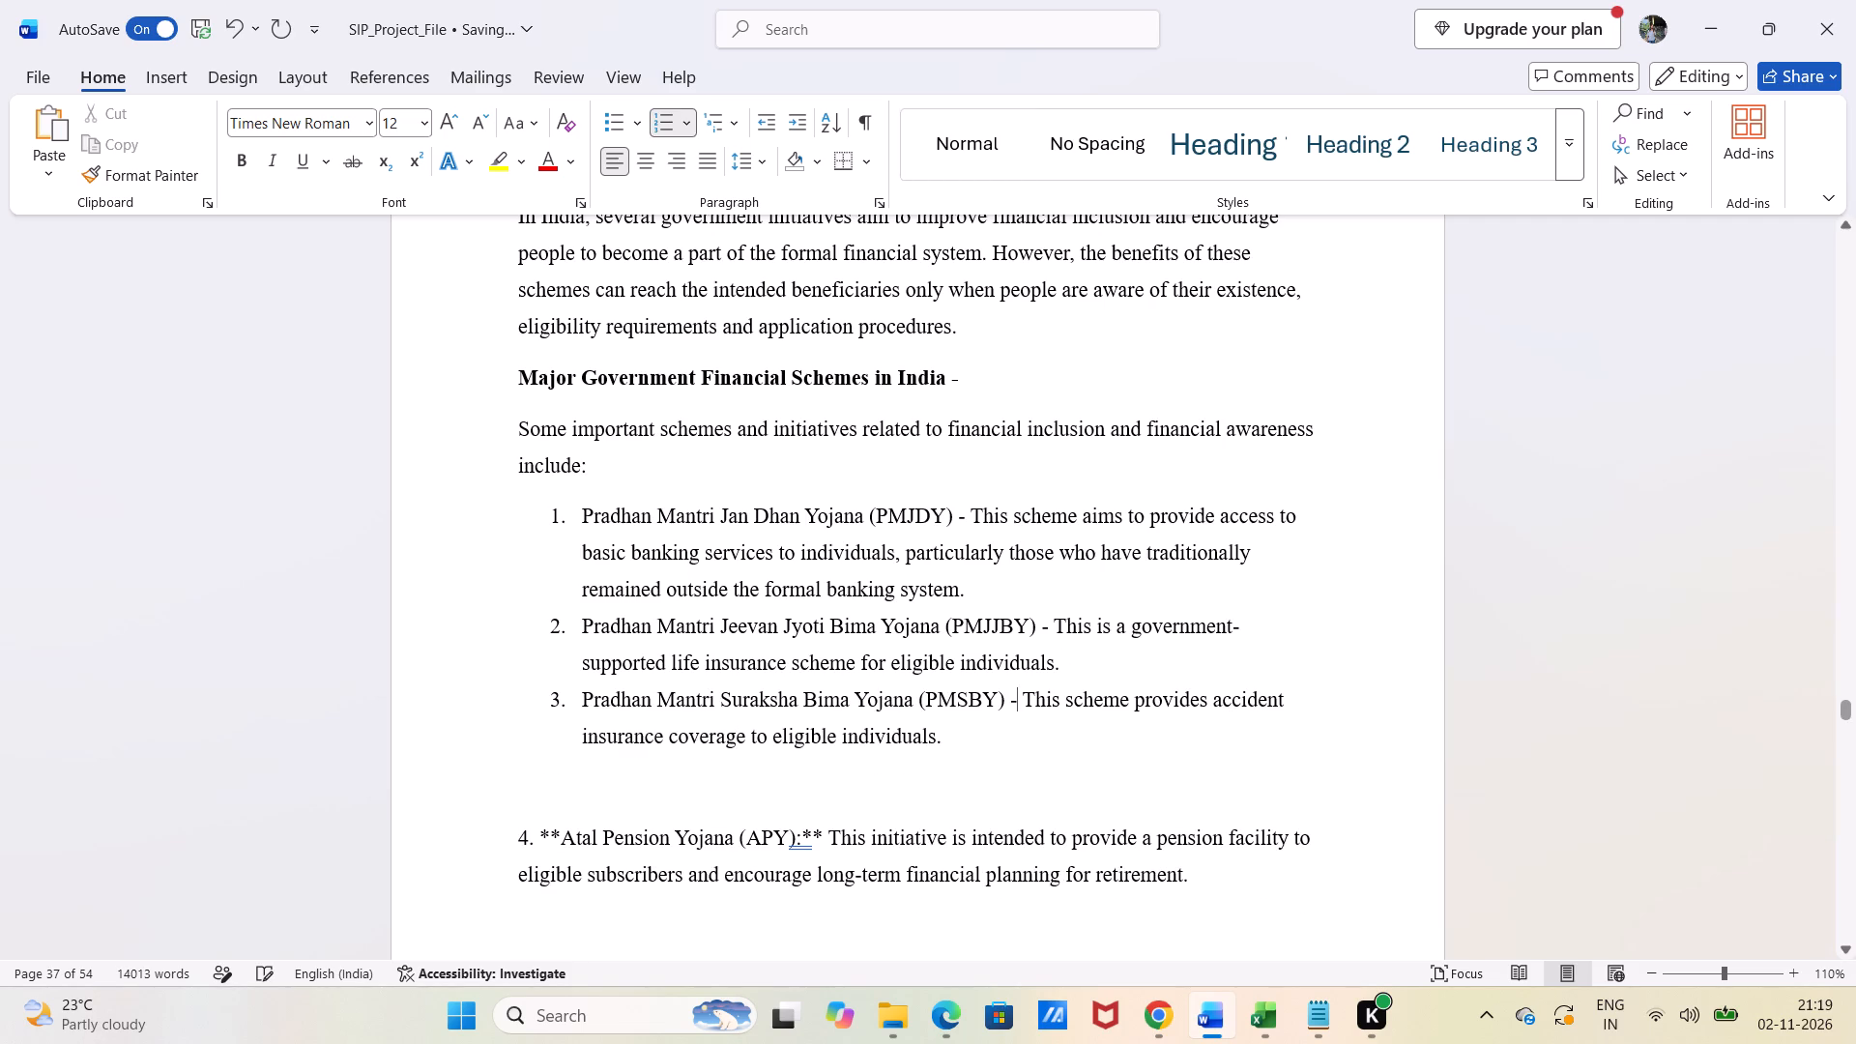
Make the Atal Pension Yojana paragraph list item 4, removing its manual number, leading asterisks and the blank line above.
{"action": "left_click", "coordinate": [565, 835]}
{"action": "key", "text": "BackSpace"}
{"action": "key", "text": "BackSpace"}
{"action": "key", "text": "BackSpace"}
{"action": "key", "text": "BackSpace"}
{"action": "key", "text": "BackSpace"}
{"action": "key", "text": "BackSpace"}
{"action": "key", "text": "BackSpace"}
{"action": "key", "text": "Return"}
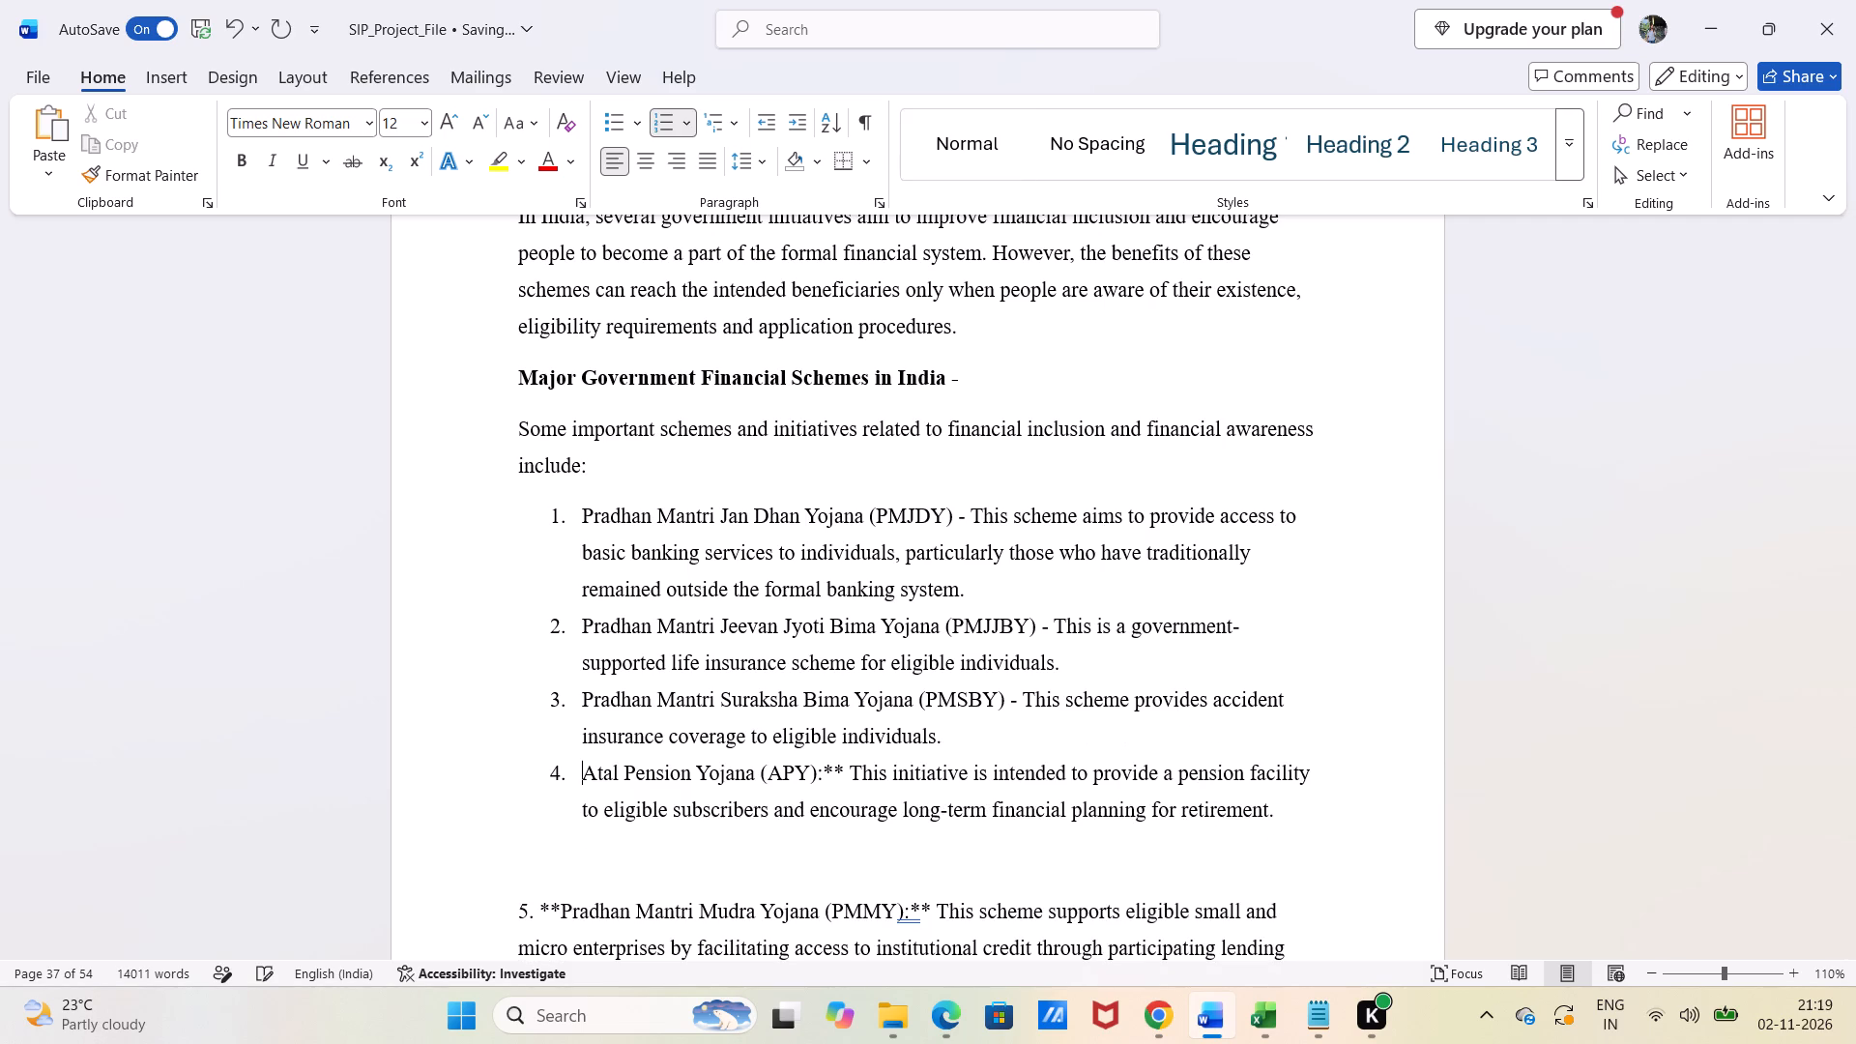
Replace the colon and asterisks after "(APY)" with " -".
{"action": "left_click", "coordinate": [837, 772]}
{"action": "key", "text": "Right"}
{"action": "key", "text": "BackSpace"}
{"action": "key", "text": "BackSpace"}
{"action": "key", "text": "BackSpace"}
{"action": "key", "text": "space"}
{"action": "type", "text": "-"}
Make the Pradhan Mantri Mudra Yojana paragraph list item 5, removing its manual number, leading asterisks and the blank line above.
{"action": "scroll", "coordinate": [682, 872], "scroll_direction": "down", "scroll_amount": 1}
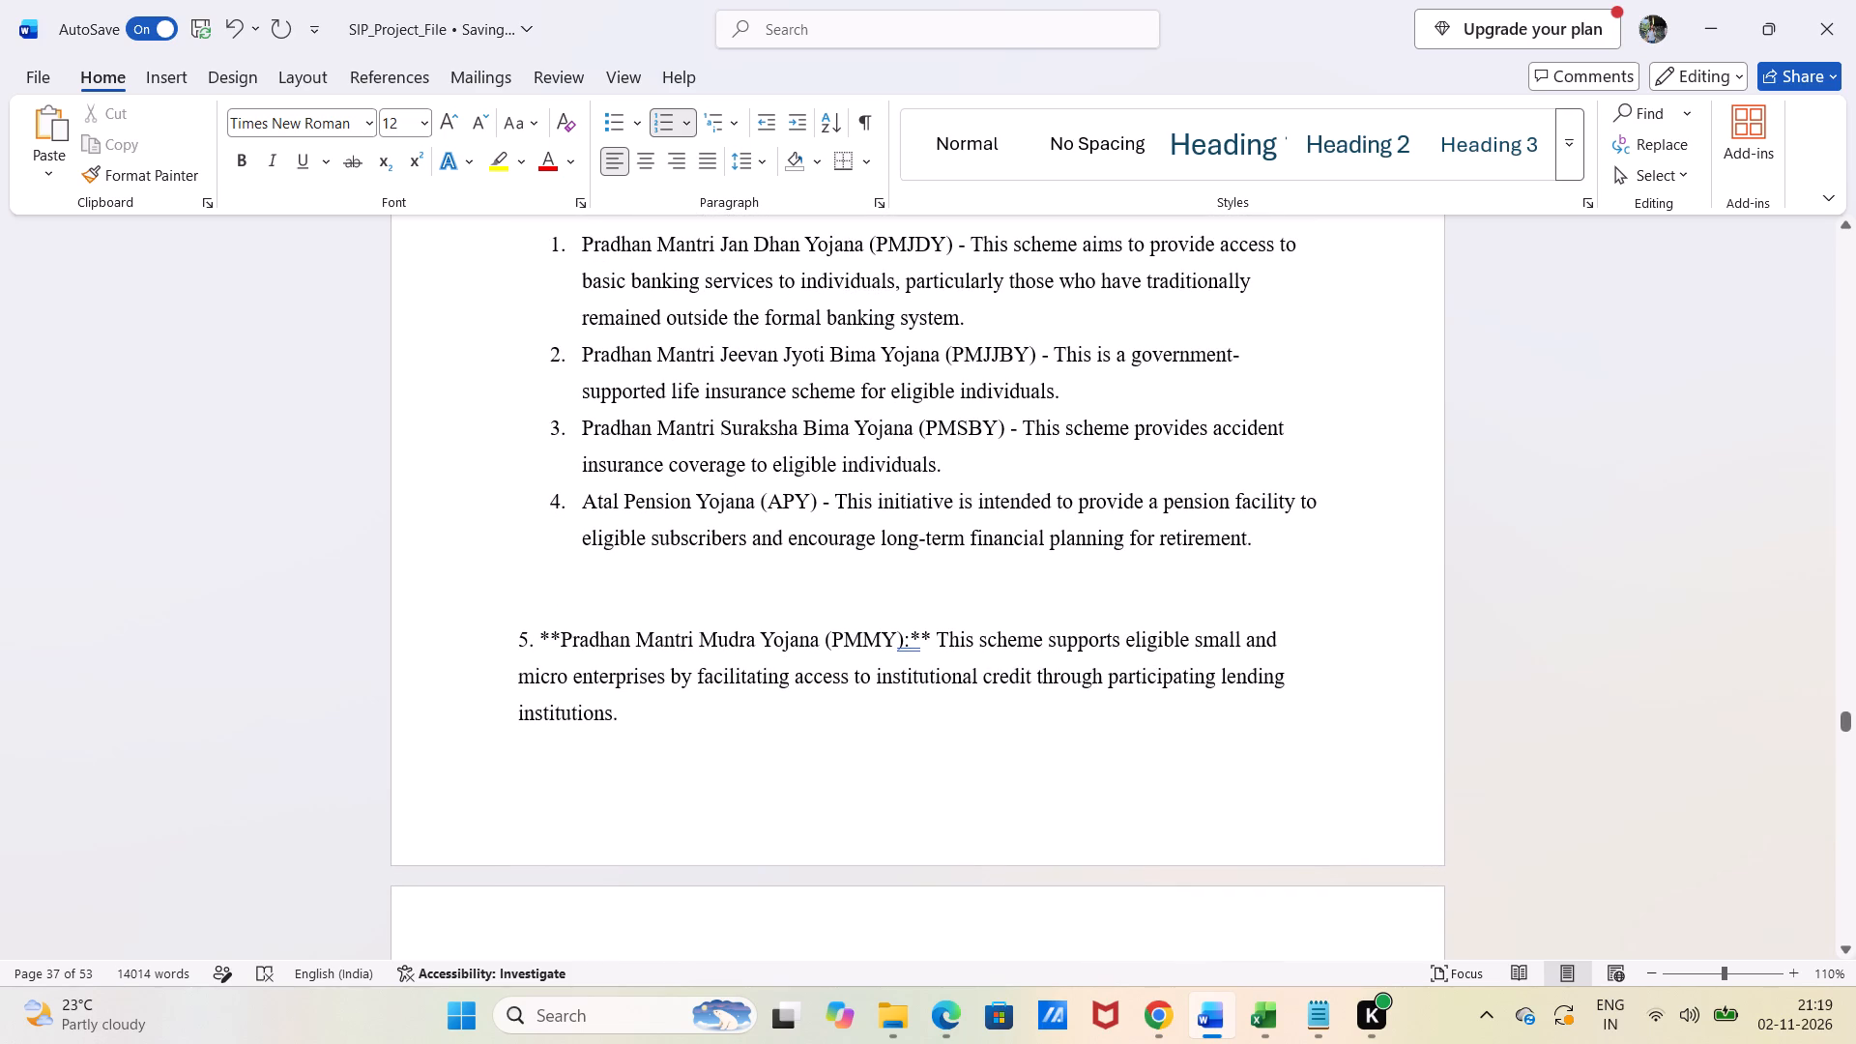
{"action": "left_click", "coordinate": [564, 636]}
{"action": "key", "text": "BackSpace"}
{"action": "key", "text": "BackSpace"}
{"action": "key", "text": "BackSpace"}
{"action": "key", "text": "BackSpace"}
{"action": "key", "text": "BackSpace"}
{"action": "key", "text": "BackSpace"}
{"action": "key", "text": "BackSpace"}
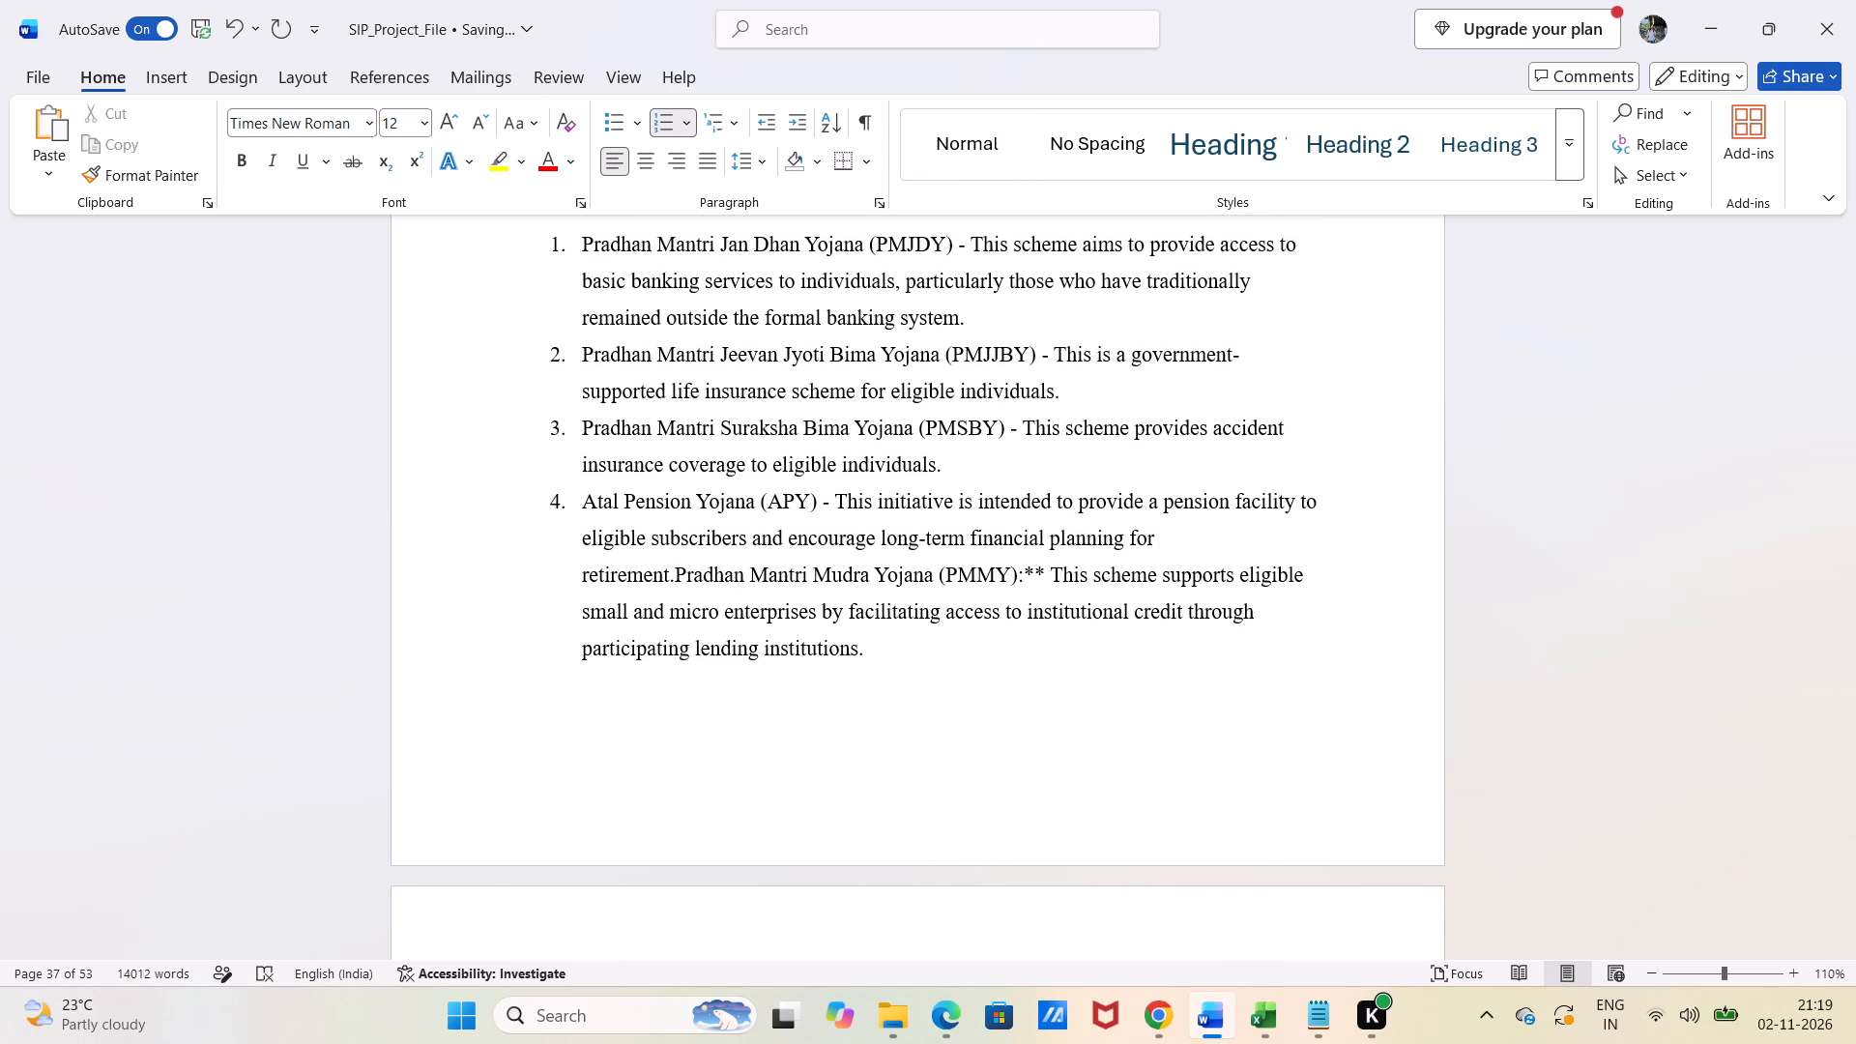
{"action": "key", "text": "Return"}
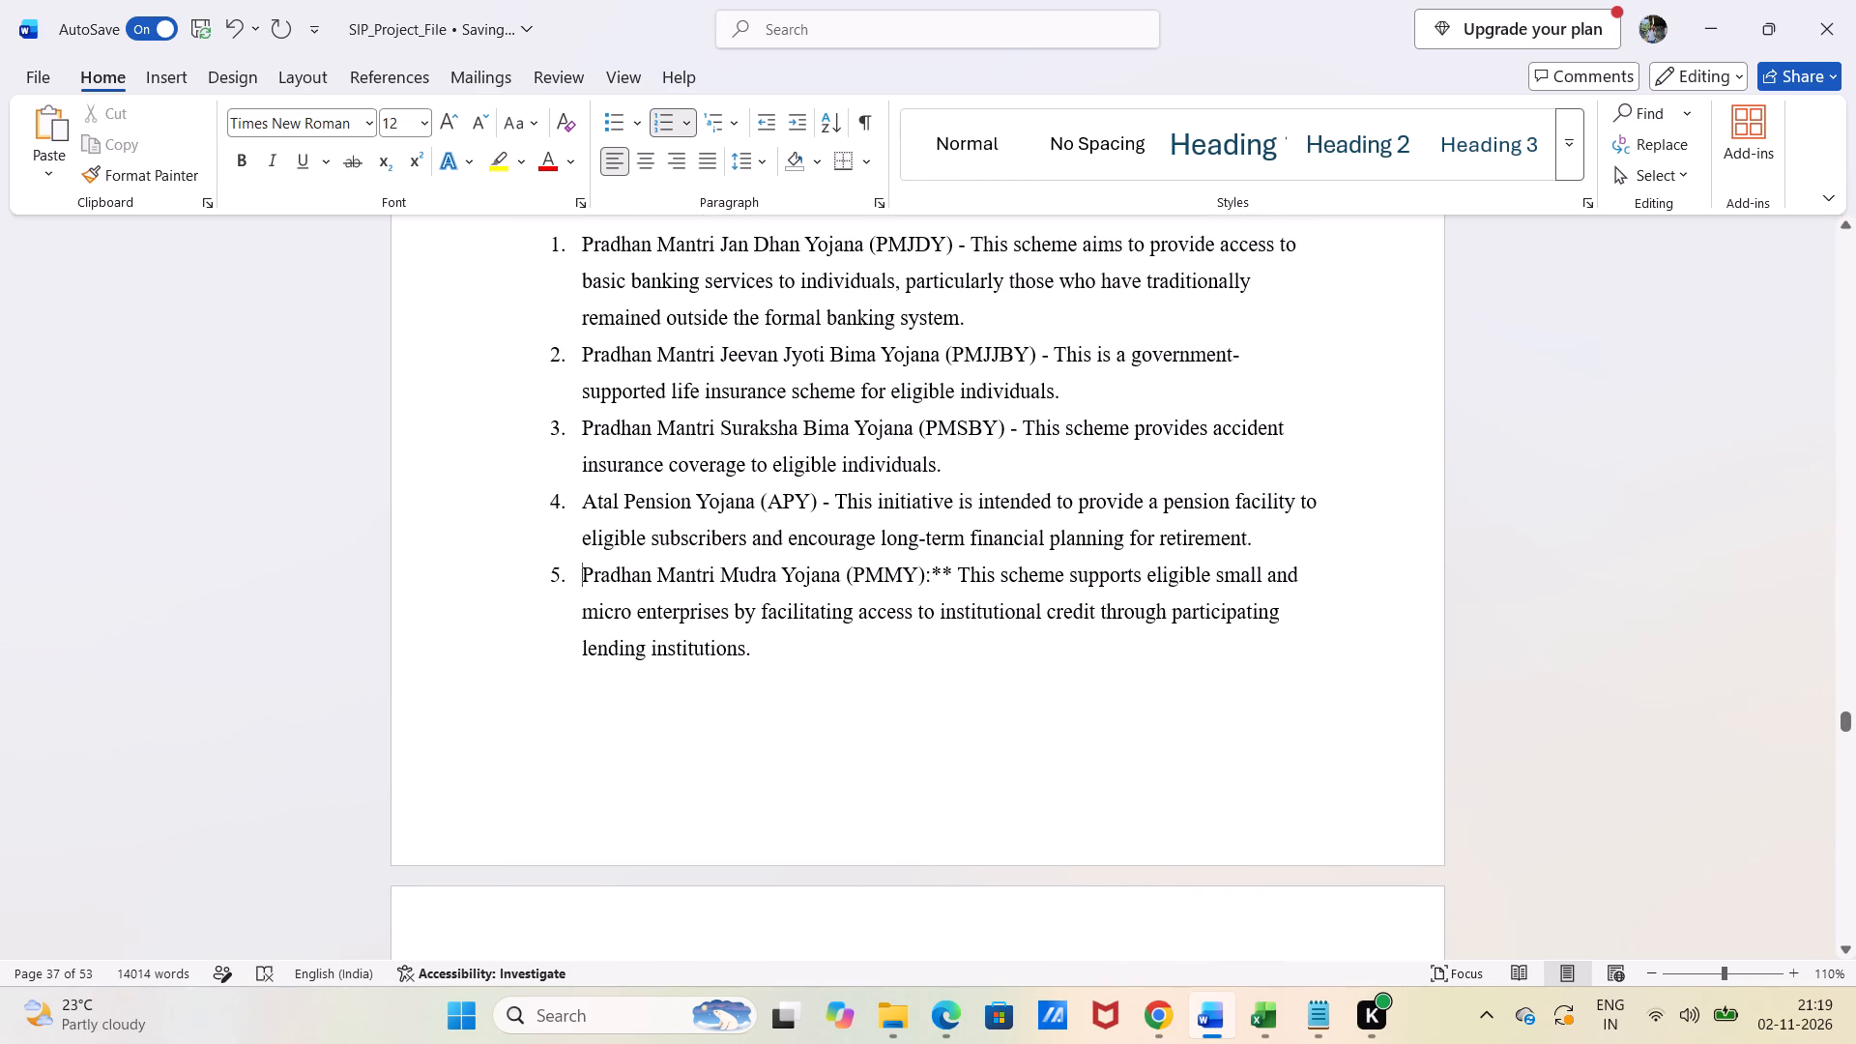
Replace the colon and asterisks after "(PMMY)" with " -".
{"action": "left_click", "coordinate": [954, 571]}
{"action": "key", "text": "BackSpace"}
{"action": "key", "text": "BackSpace"}
{"action": "key", "text": "BackSpace"}
{"action": "key", "text": "space"}
{"action": "type", "text": "="}
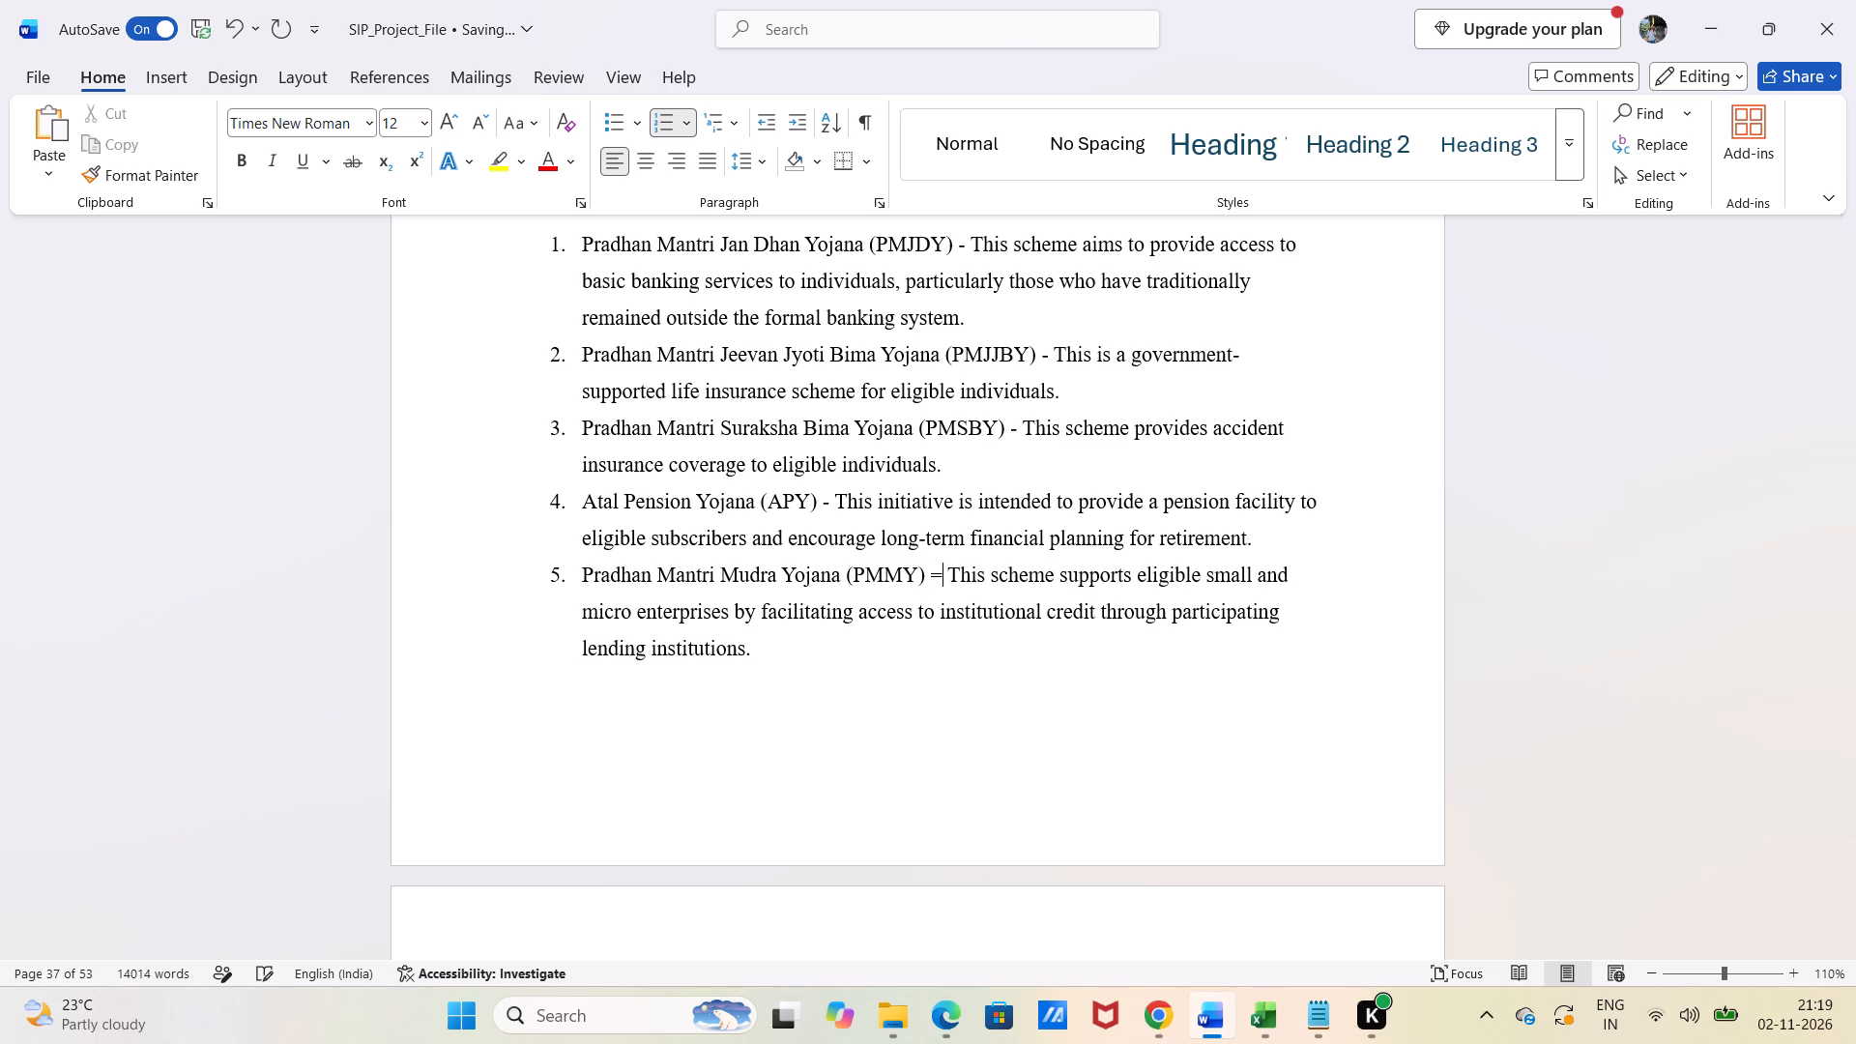
{"action": "key", "text": "BackSpace"}
{"action": "key", "text": "minus"}
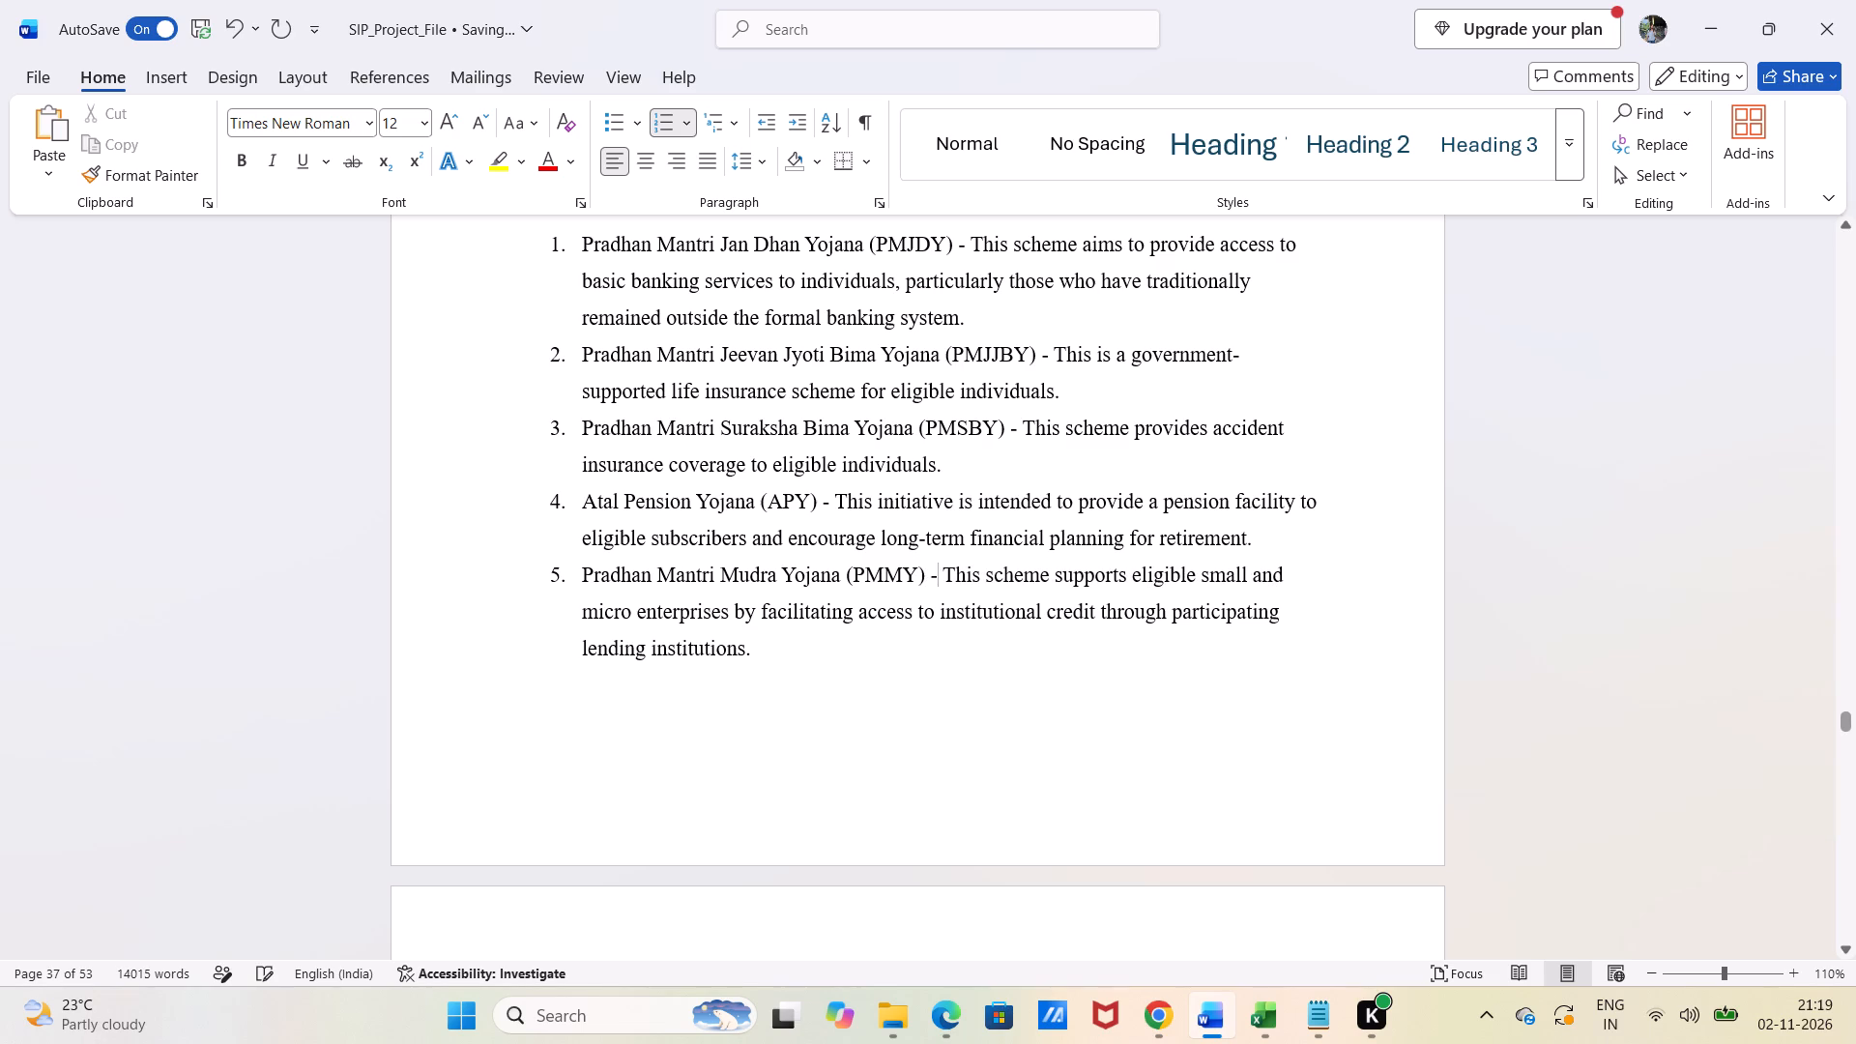
Remove the asterisks around the "Importance of Awareness About Government Schemes" subheading and end it with " -".
{"action": "scroll", "coordinate": [734, 681], "scroll_direction": "down", "scroll_amount": 2}
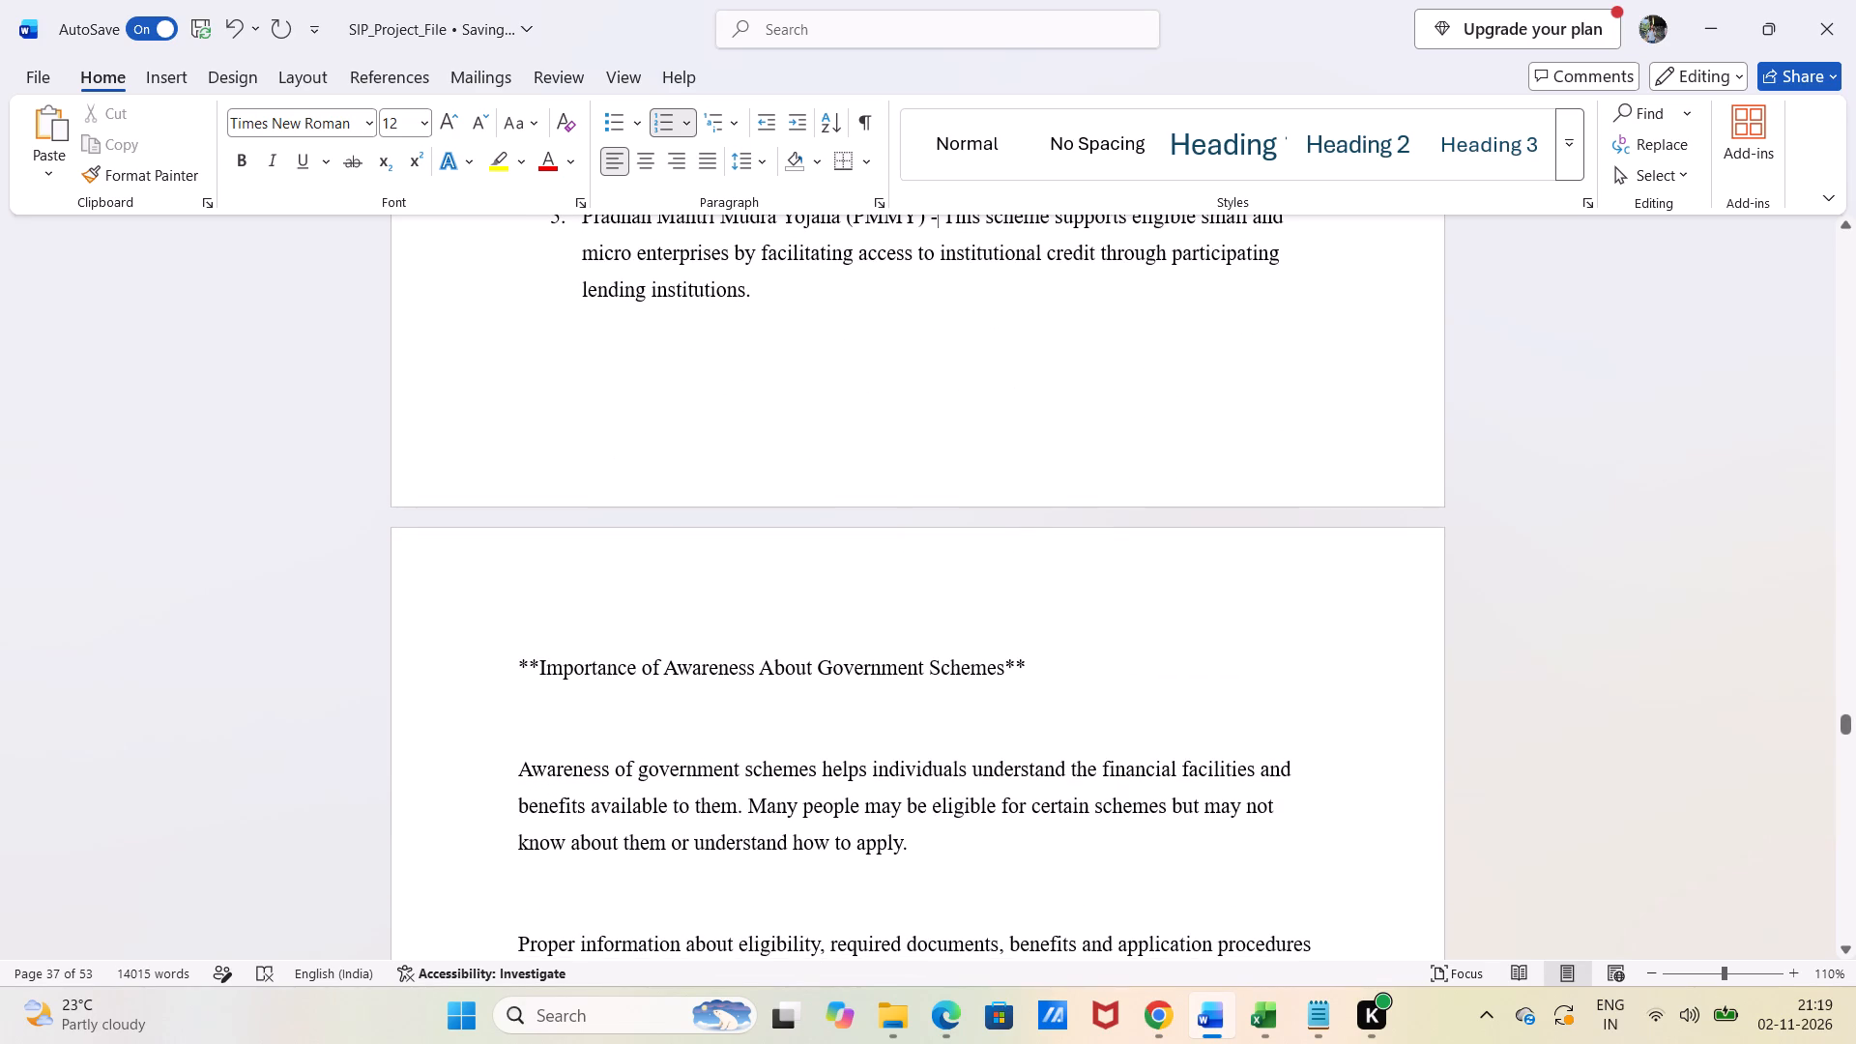
{"action": "left_click", "coordinate": [544, 665]}
{"action": "key", "text": "Left"}
{"action": "key", "text": "BackSpace"}
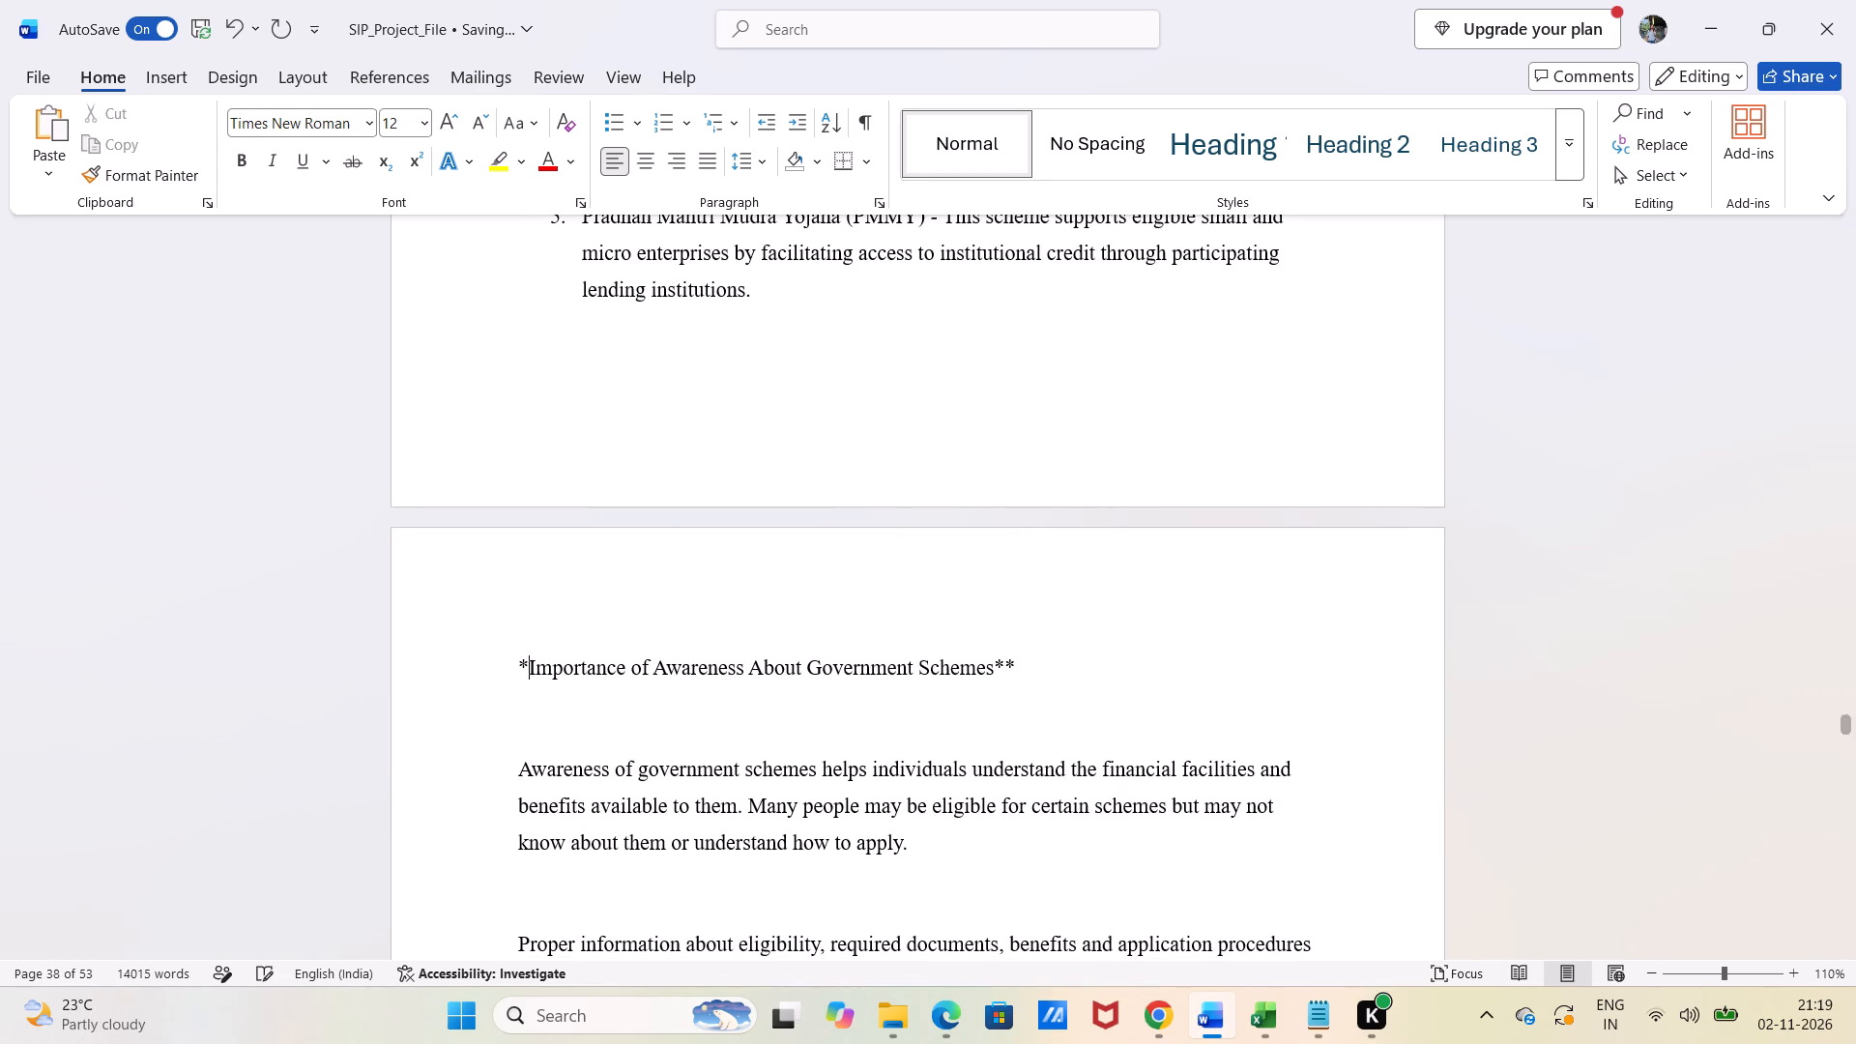
{"action": "key", "text": "BackSpace"}
{"action": "left_click", "coordinate": [1016, 662]}
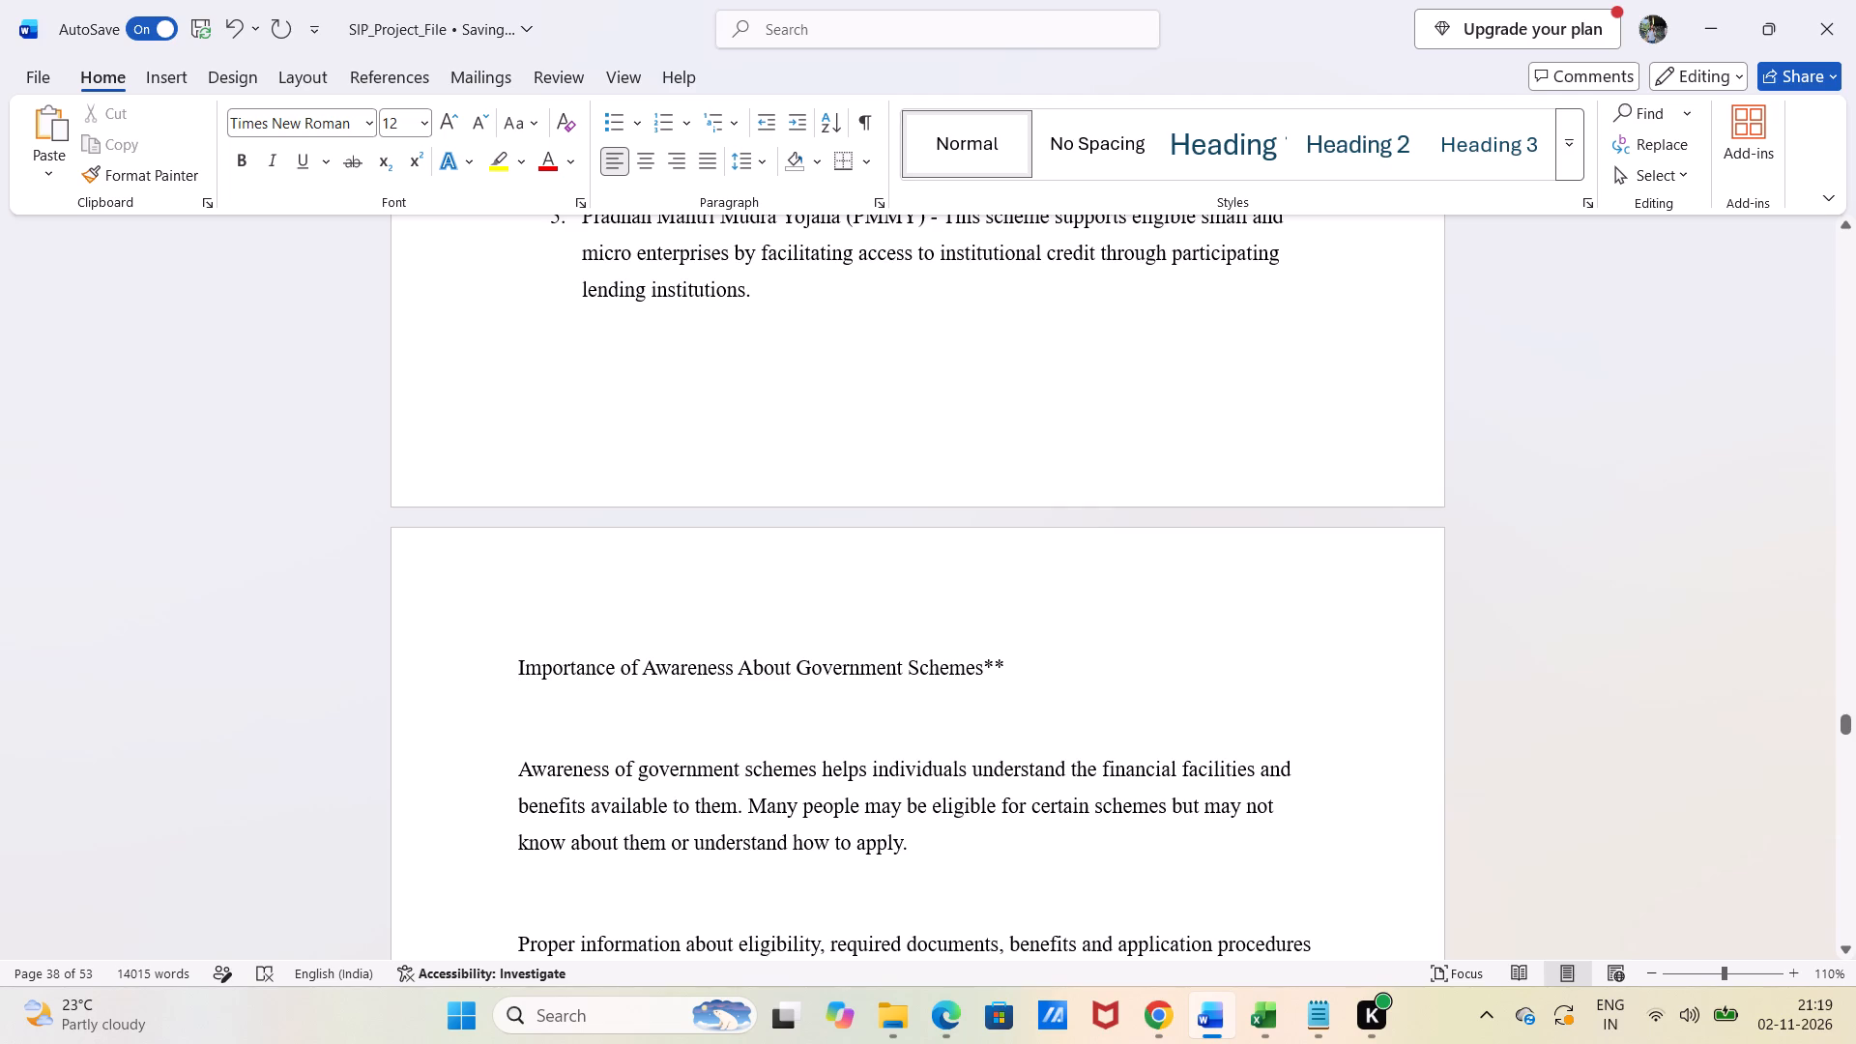
{"action": "key", "text": "BackSpace"}
{"action": "key", "text": "BackSpace"}
{"action": "key", "text": "space"}
{"action": "type", "text": "-"}
Bold the "Importance of Awareness About Government Schemes -" subheading.
{"action": "left_click_drag", "start_coordinate": [511, 673], "coordinate": [1045, 681]}
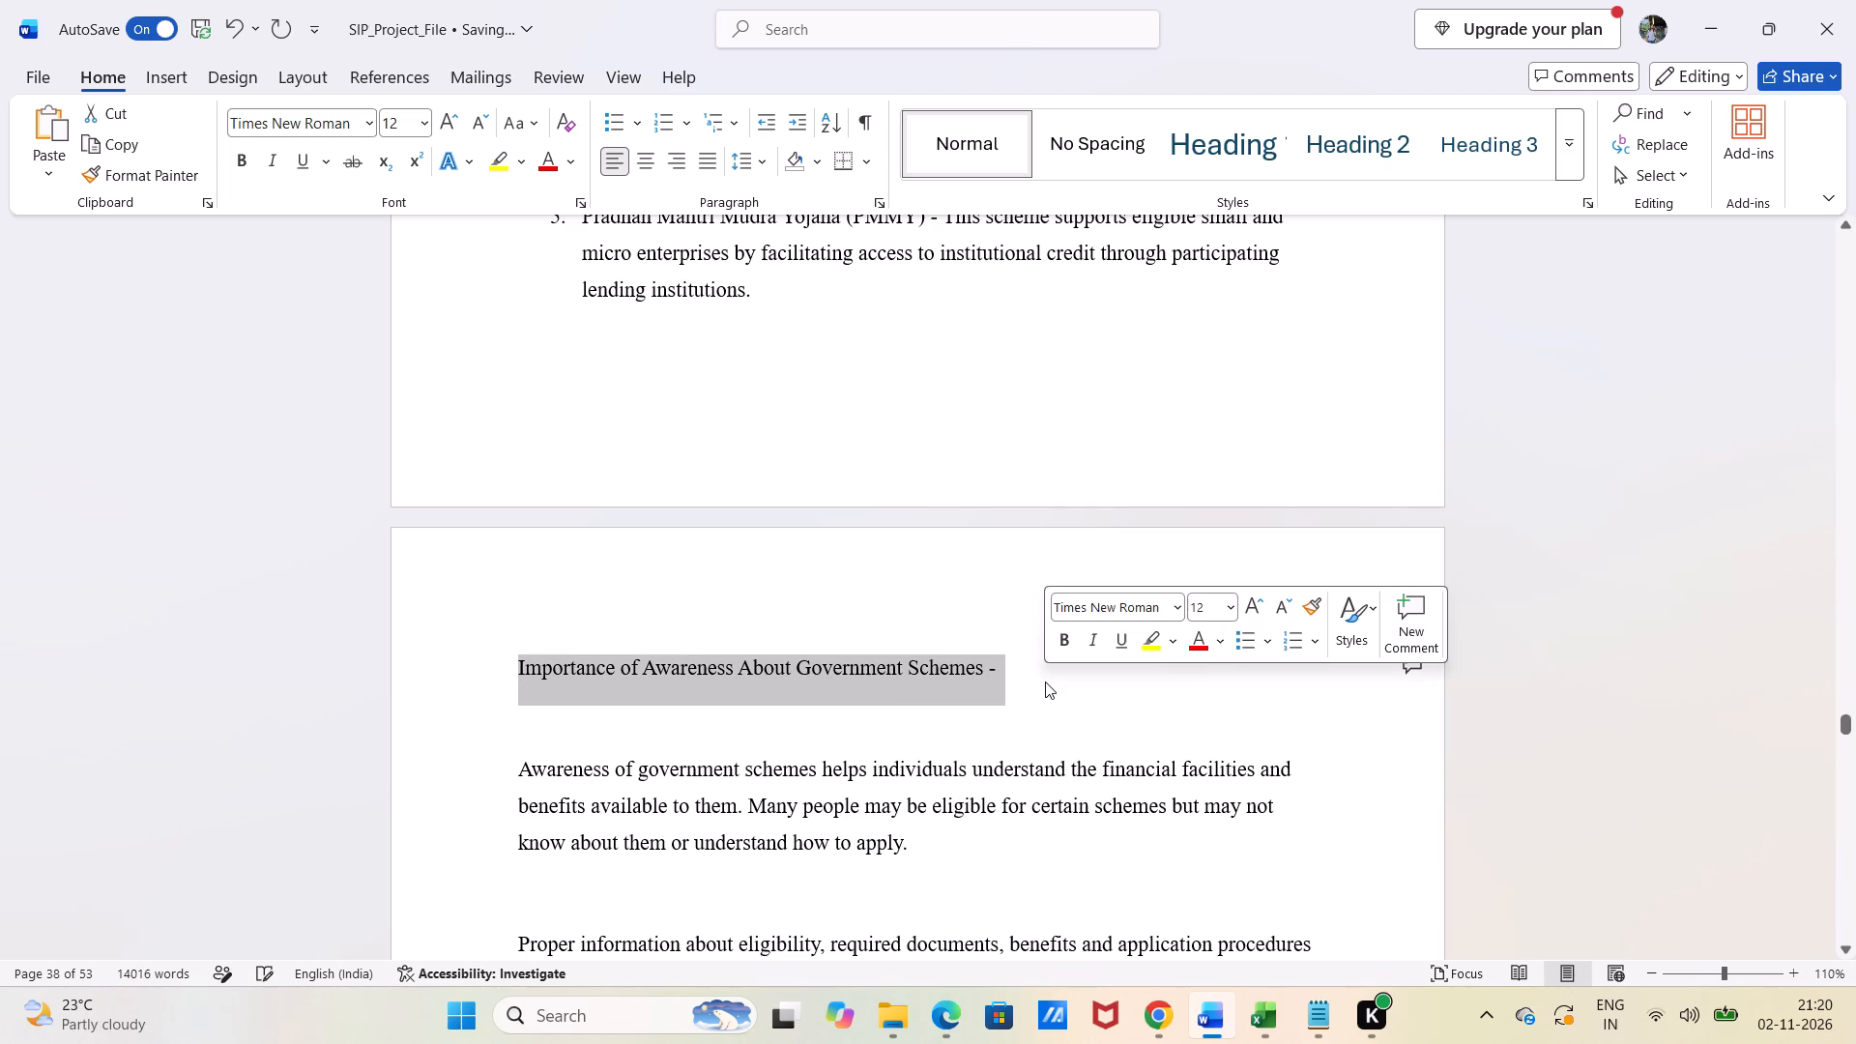
{"action": "left_click", "coordinate": [1061, 635]}
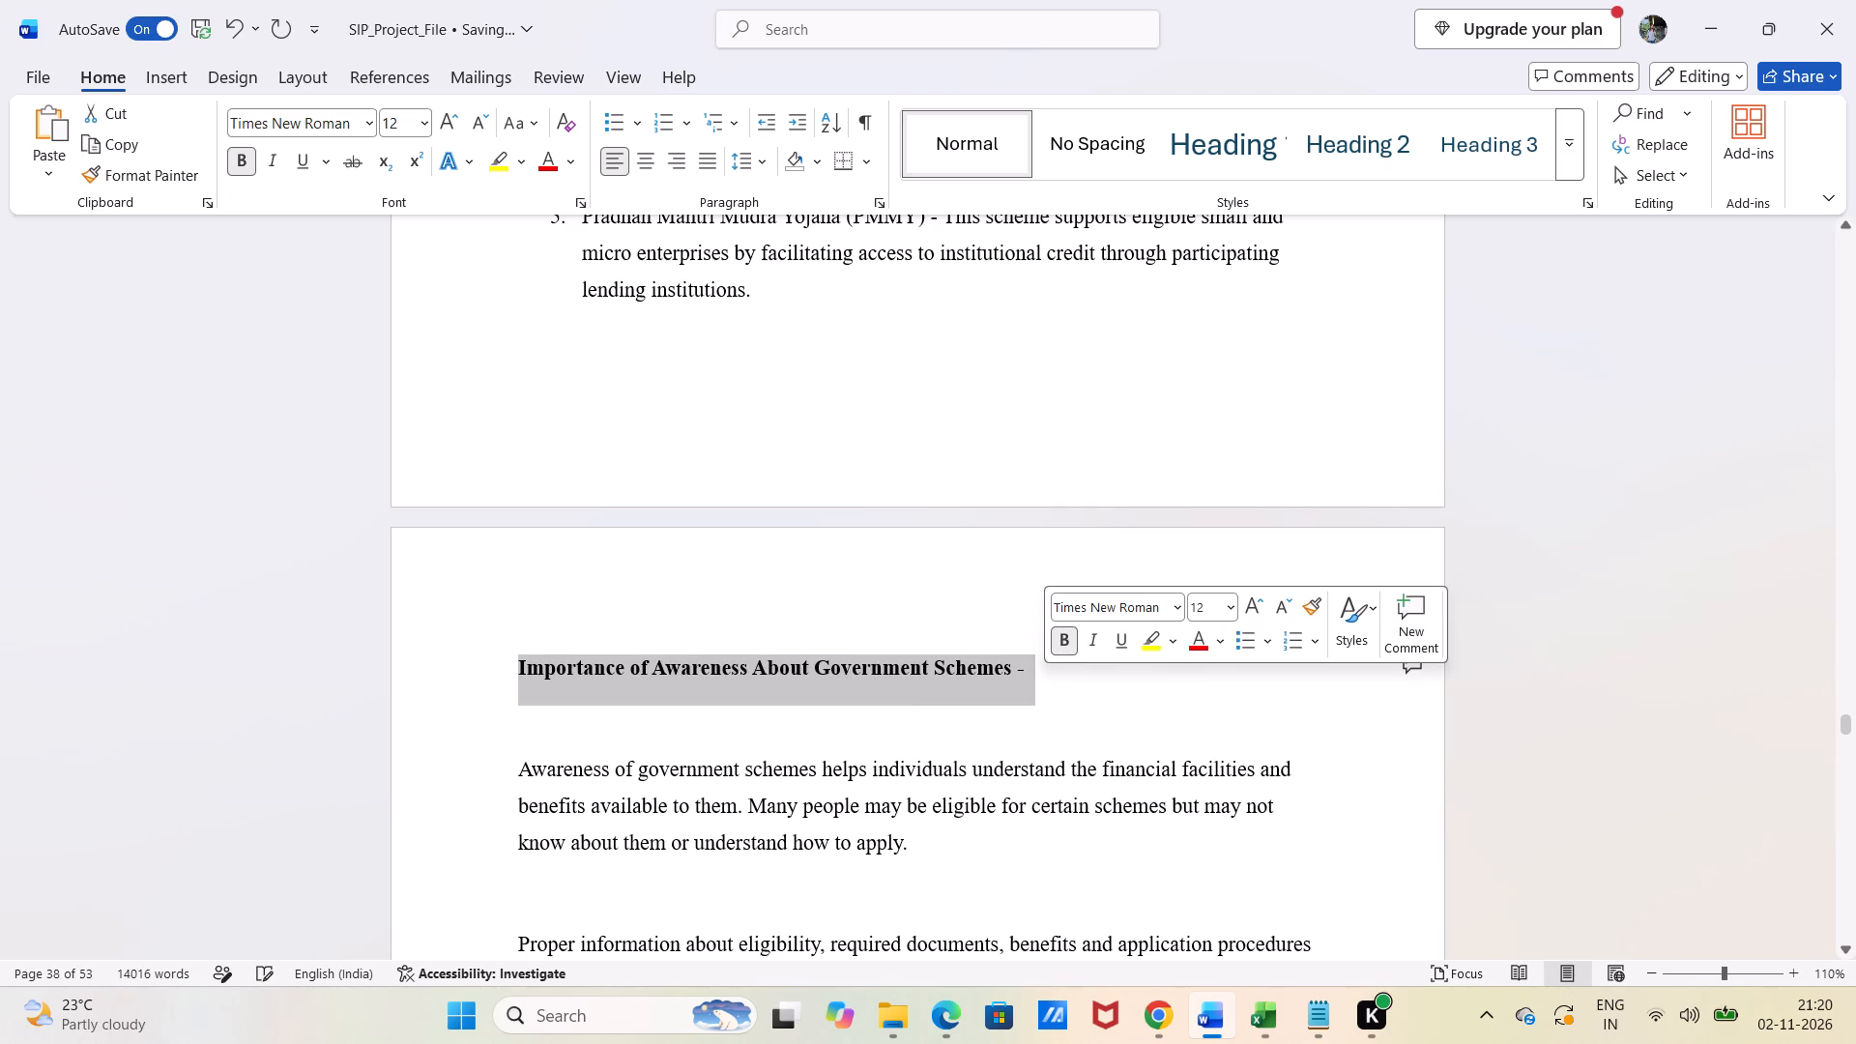
Delete the blank lines from below the "Importance of Awareness About Government Schemes" subheading through the one above the "Challenges in Creating Scheme Awareness" line.
{"action": "left_click", "coordinate": [557, 746]}
{"action": "key", "text": "BackSpace"}
{"action": "scroll", "coordinate": [557, 746], "scroll_direction": "down", "scroll_amount": 1}
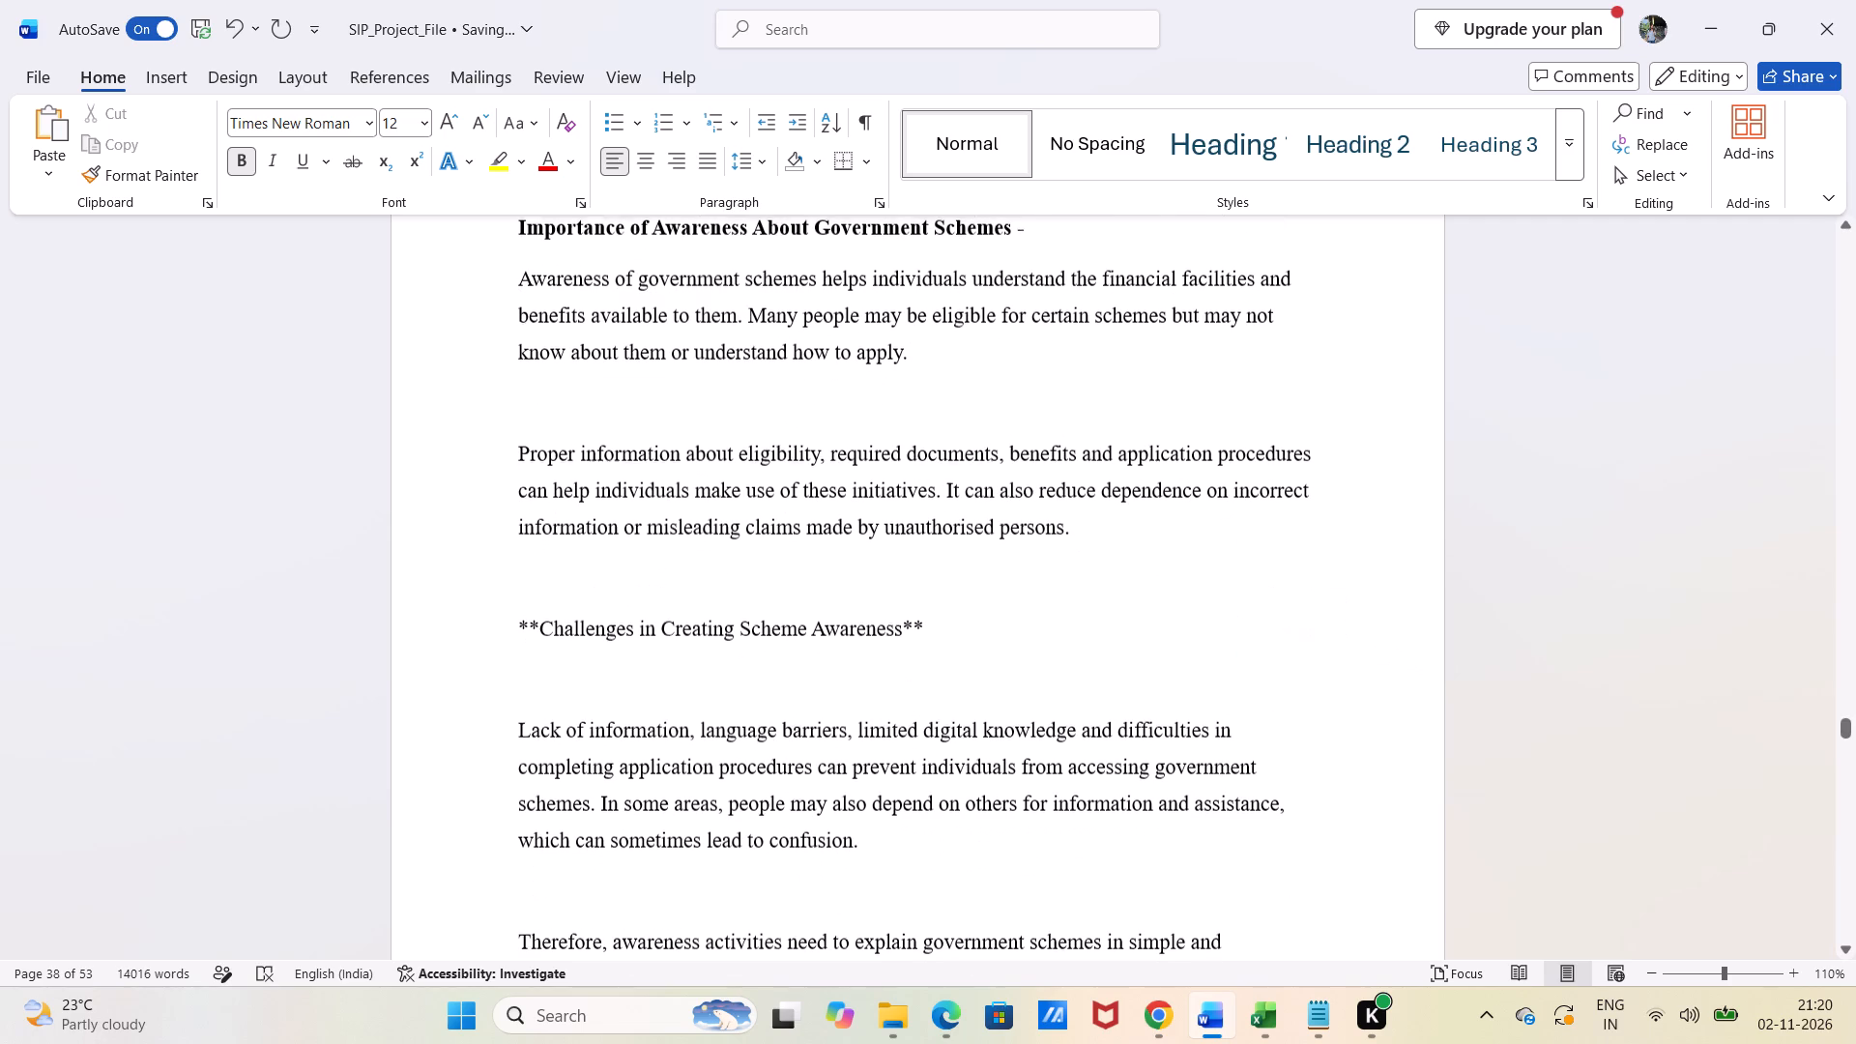
{"action": "left_click", "coordinate": [528, 400]}
{"action": "key", "text": "BackSpace"}
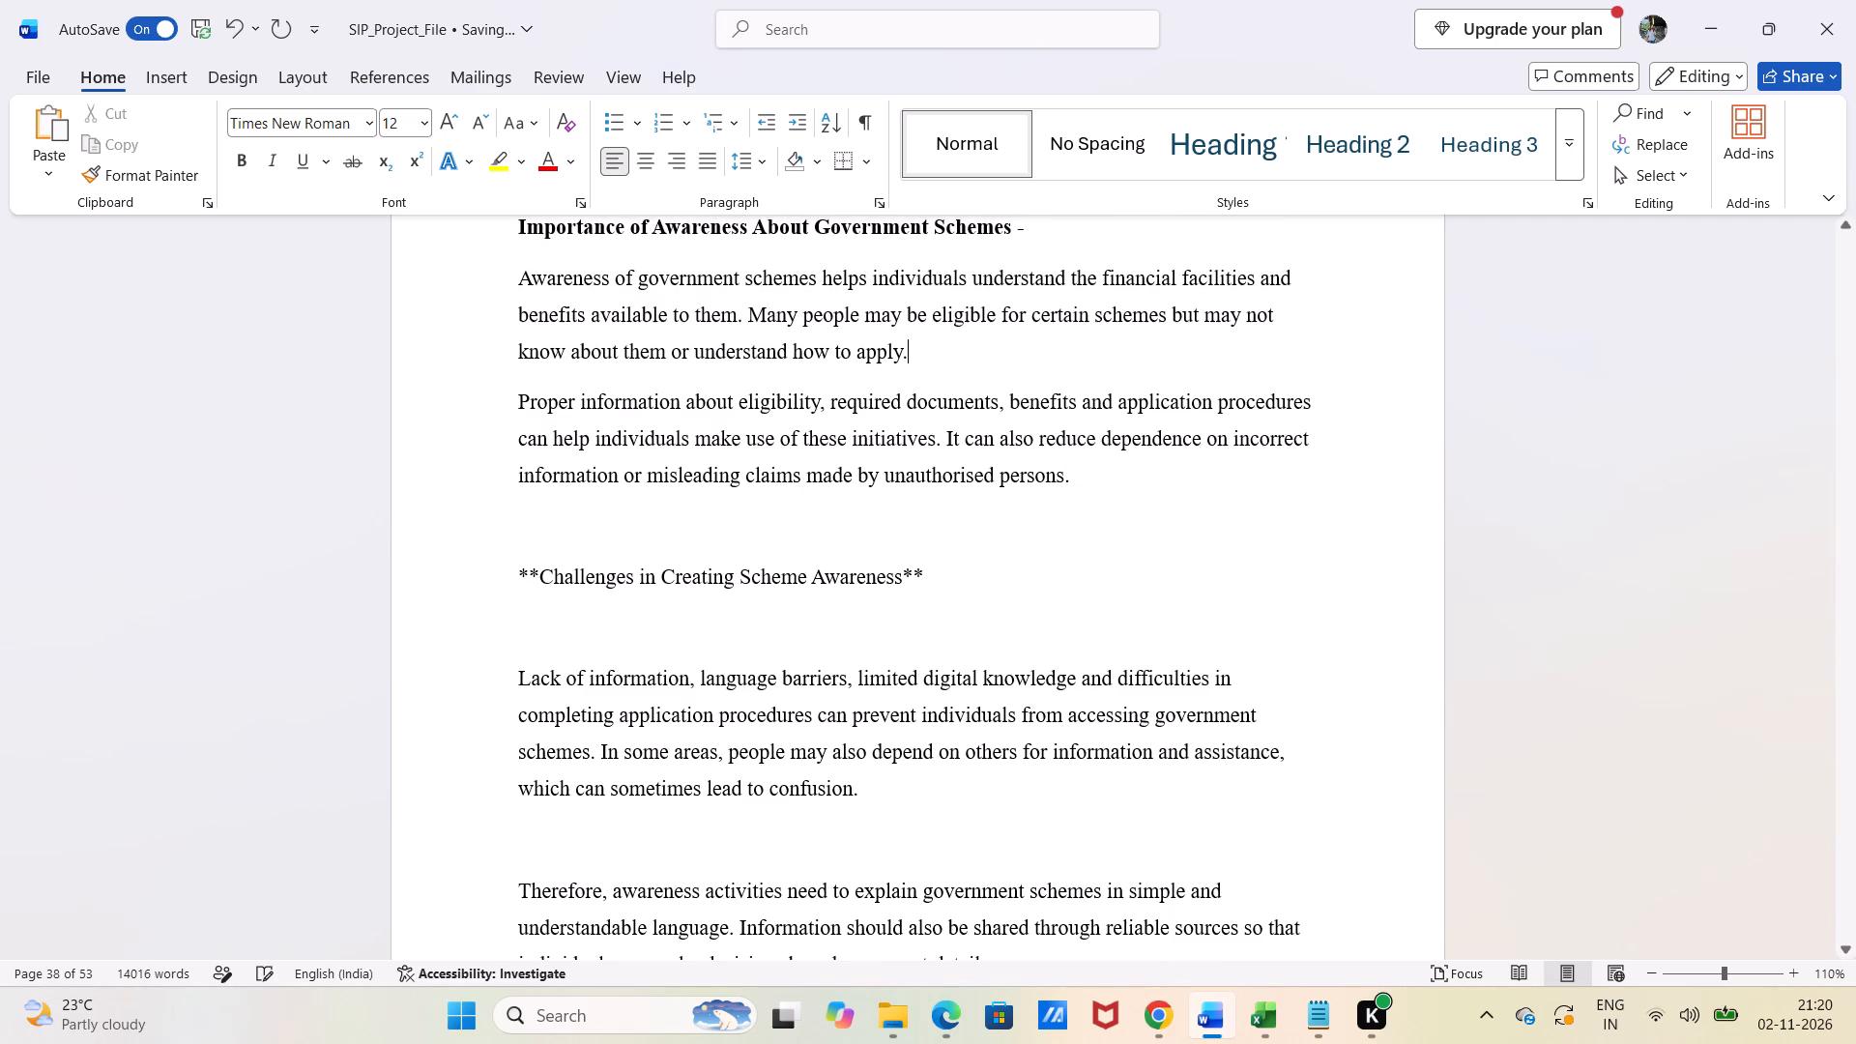
{"action": "left_click", "coordinate": [536, 535]}
{"action": "key", "text": "BackSpace"}
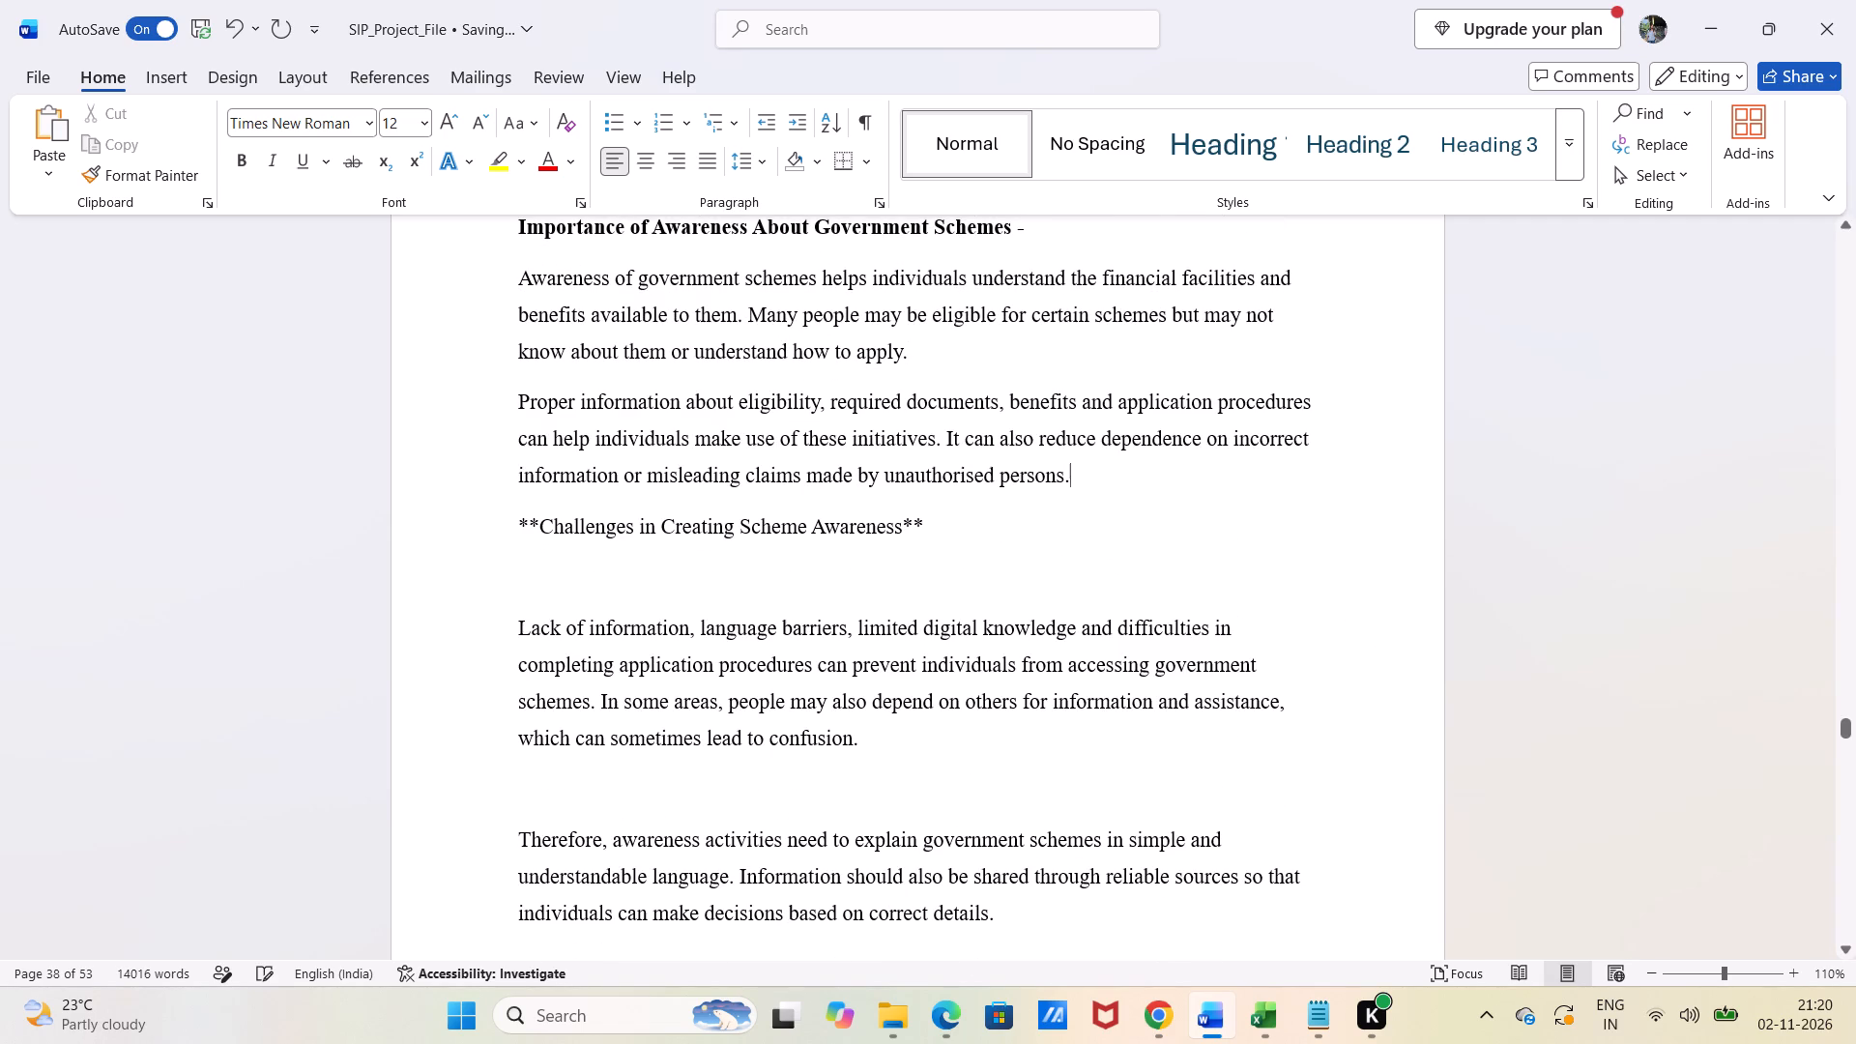
Remove the asterisks around the "Challenges in Creating Scheme Awareness" subheading and end it with " -".
{"action": "left_click", "coordinate": [540, 525]}
{"action": "key", "text": "BackSpace"}
{"action": "key", "text": "BackSpace"}
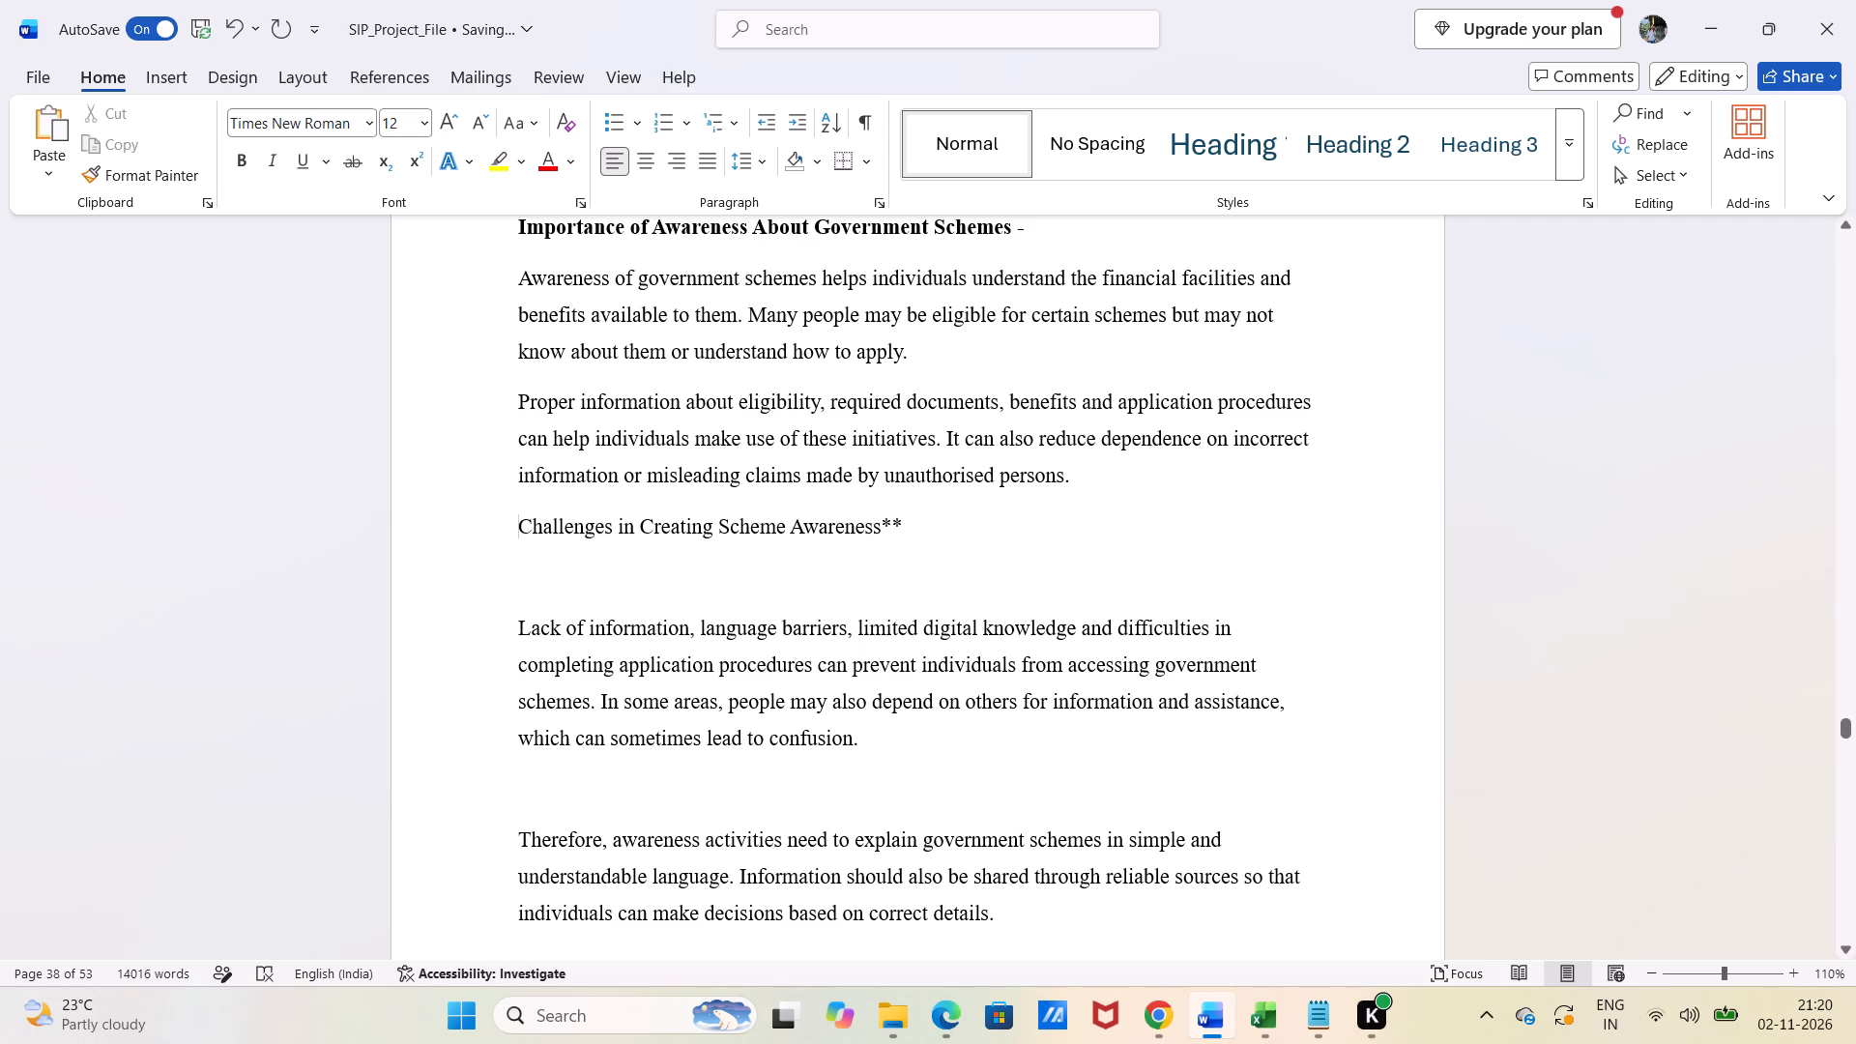
{"action": "left_click", "coordinate": [935, 548]}
{"action": "key", "text": "BackSpace"}
{"action": "key", "text": "BackSpace"}
{"action": "key", "text": "space"}
{"action": "type", "text": "-"}
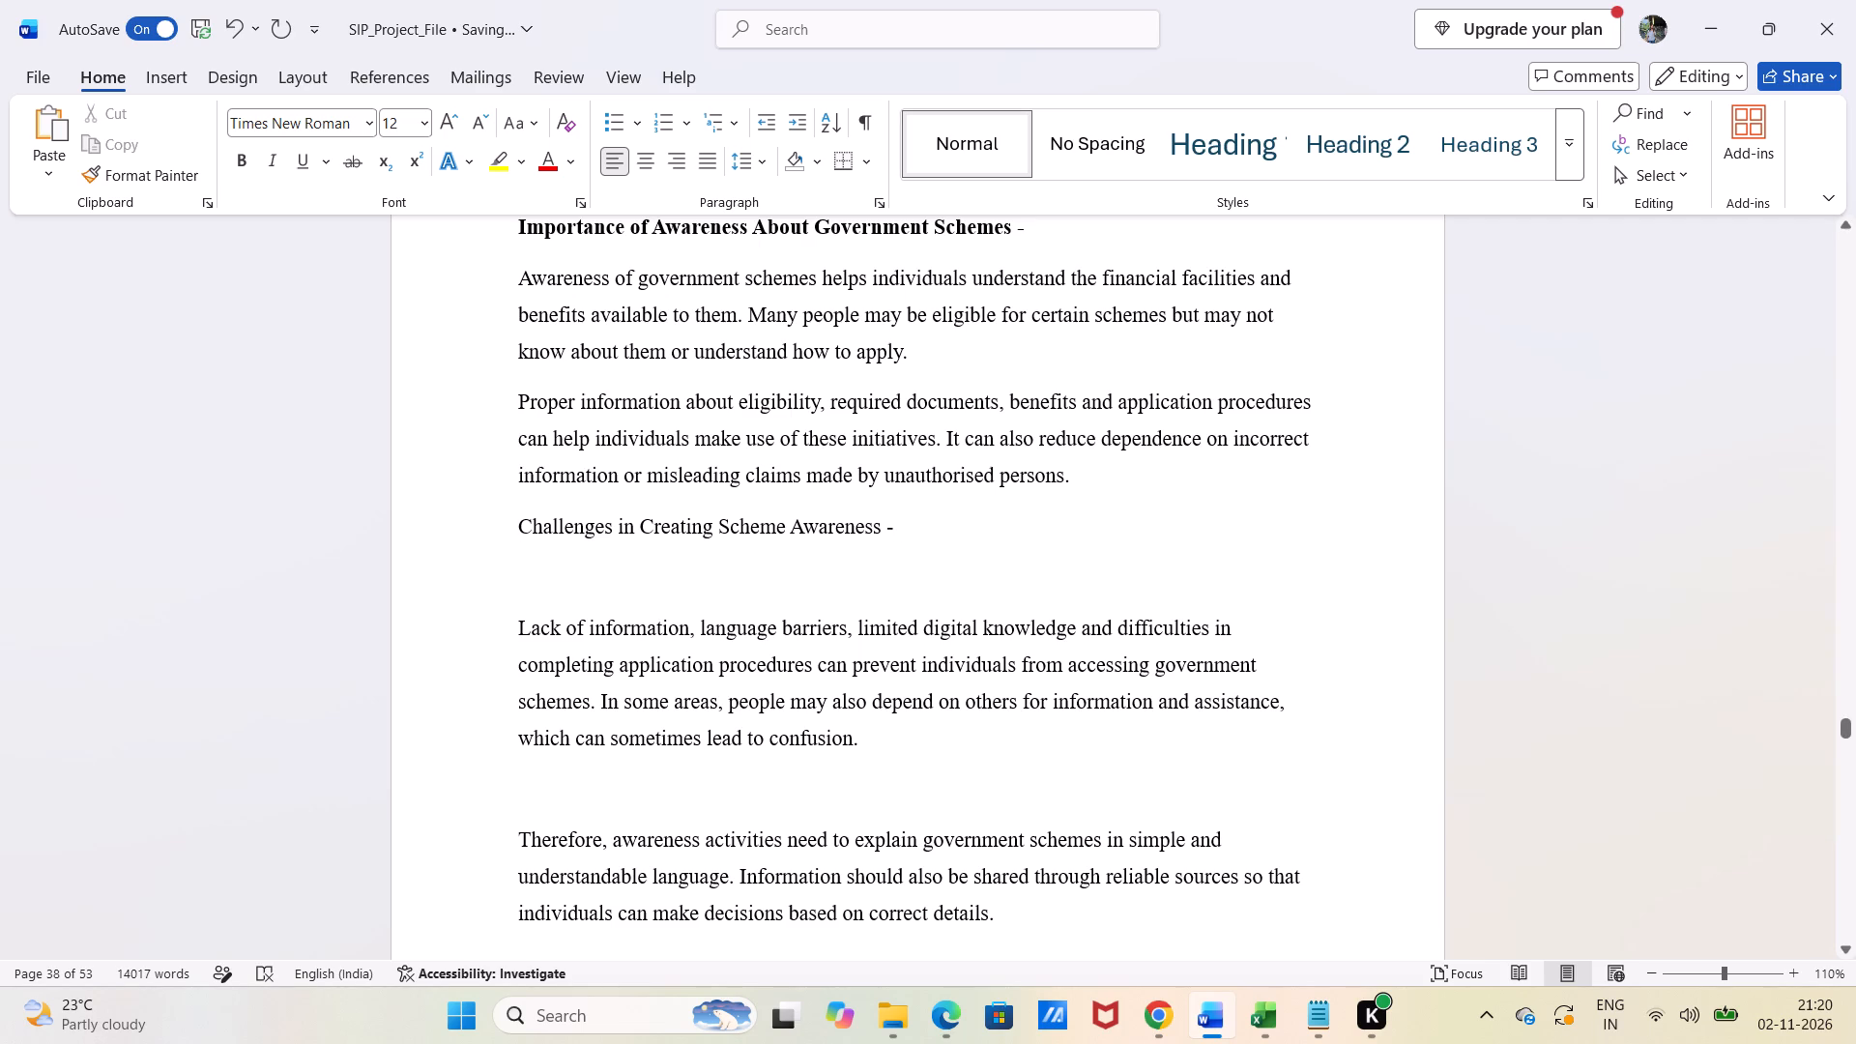
Bold the "Challenges in Creating Scheme Awareness -" subheading.
{"action": "left_click_drag", "start_coordinate": [508, 525], "coordinate": [927, 546]}
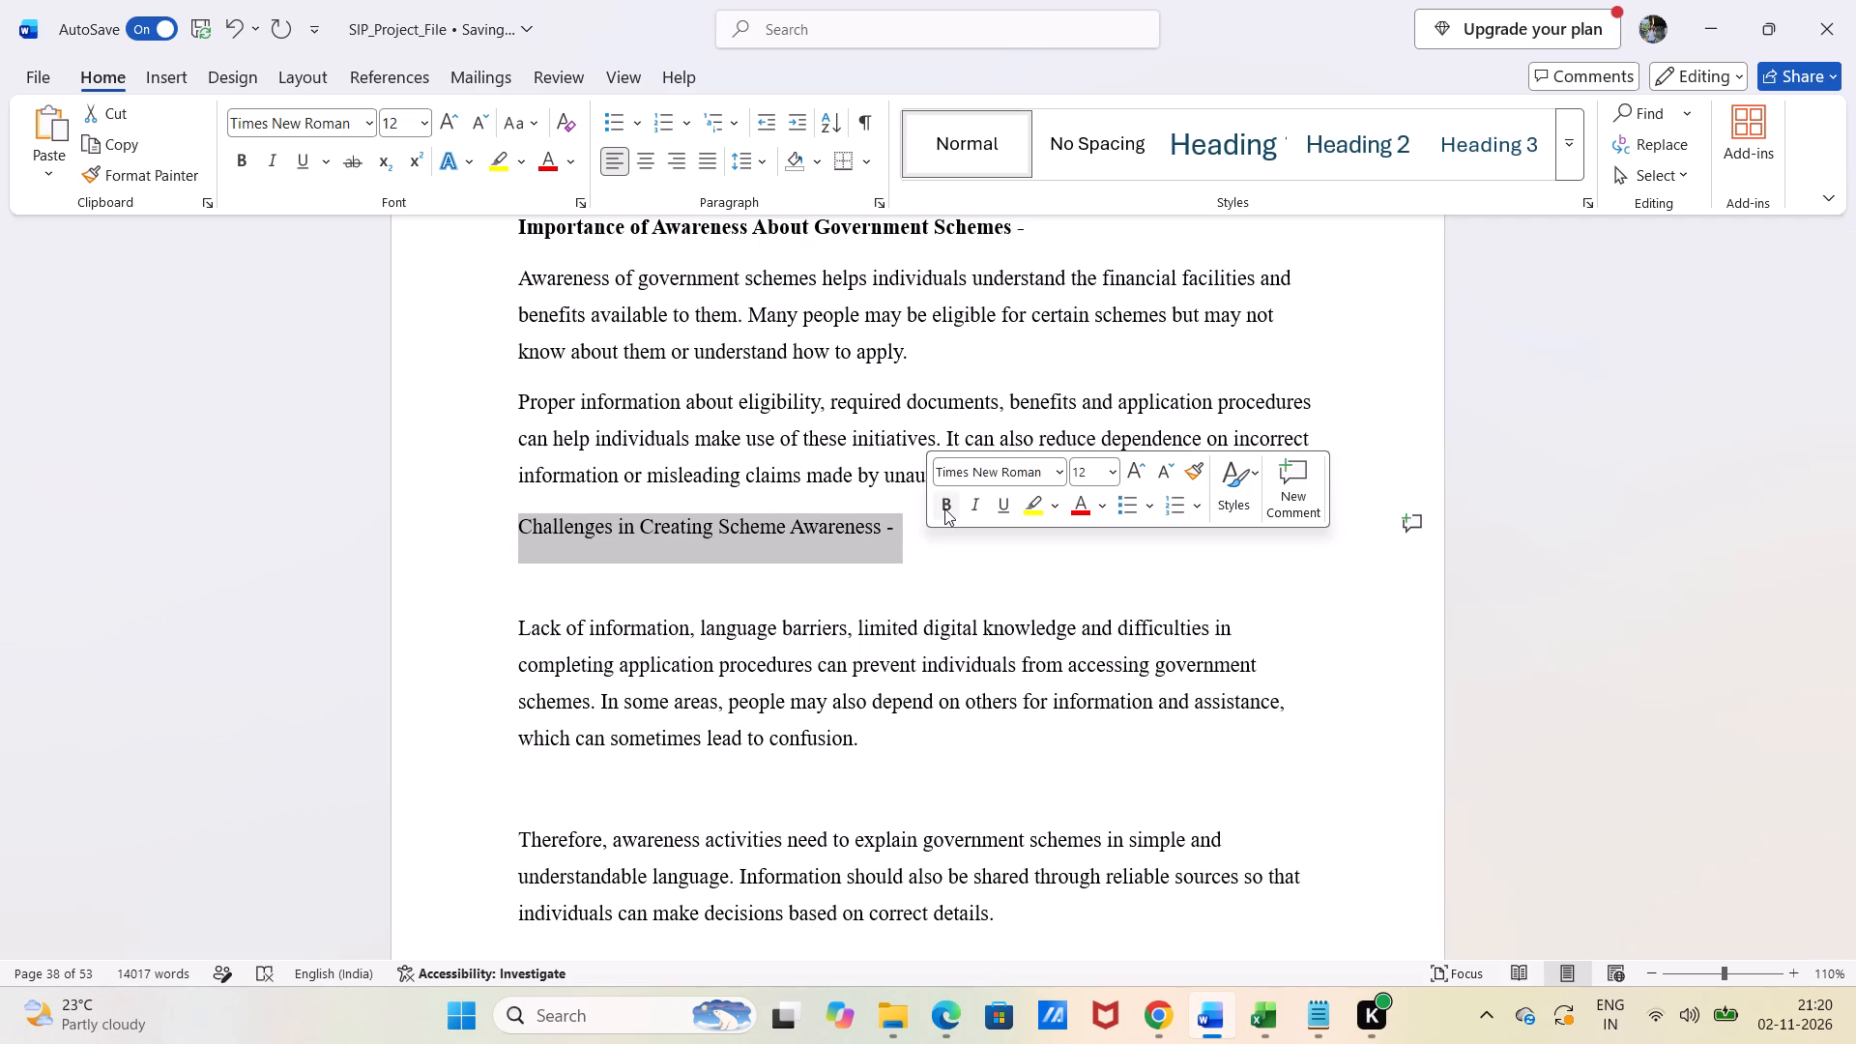
{"action": "left_click", "coordinate": [944, 508]}
Delete the blank lines from below the "Challenges in Creating Scheme Awareness" subheading through the one above the "Role of Financial Literacy Programmes" line.
{"action": "left_click", "coordinate": [570, 593]}
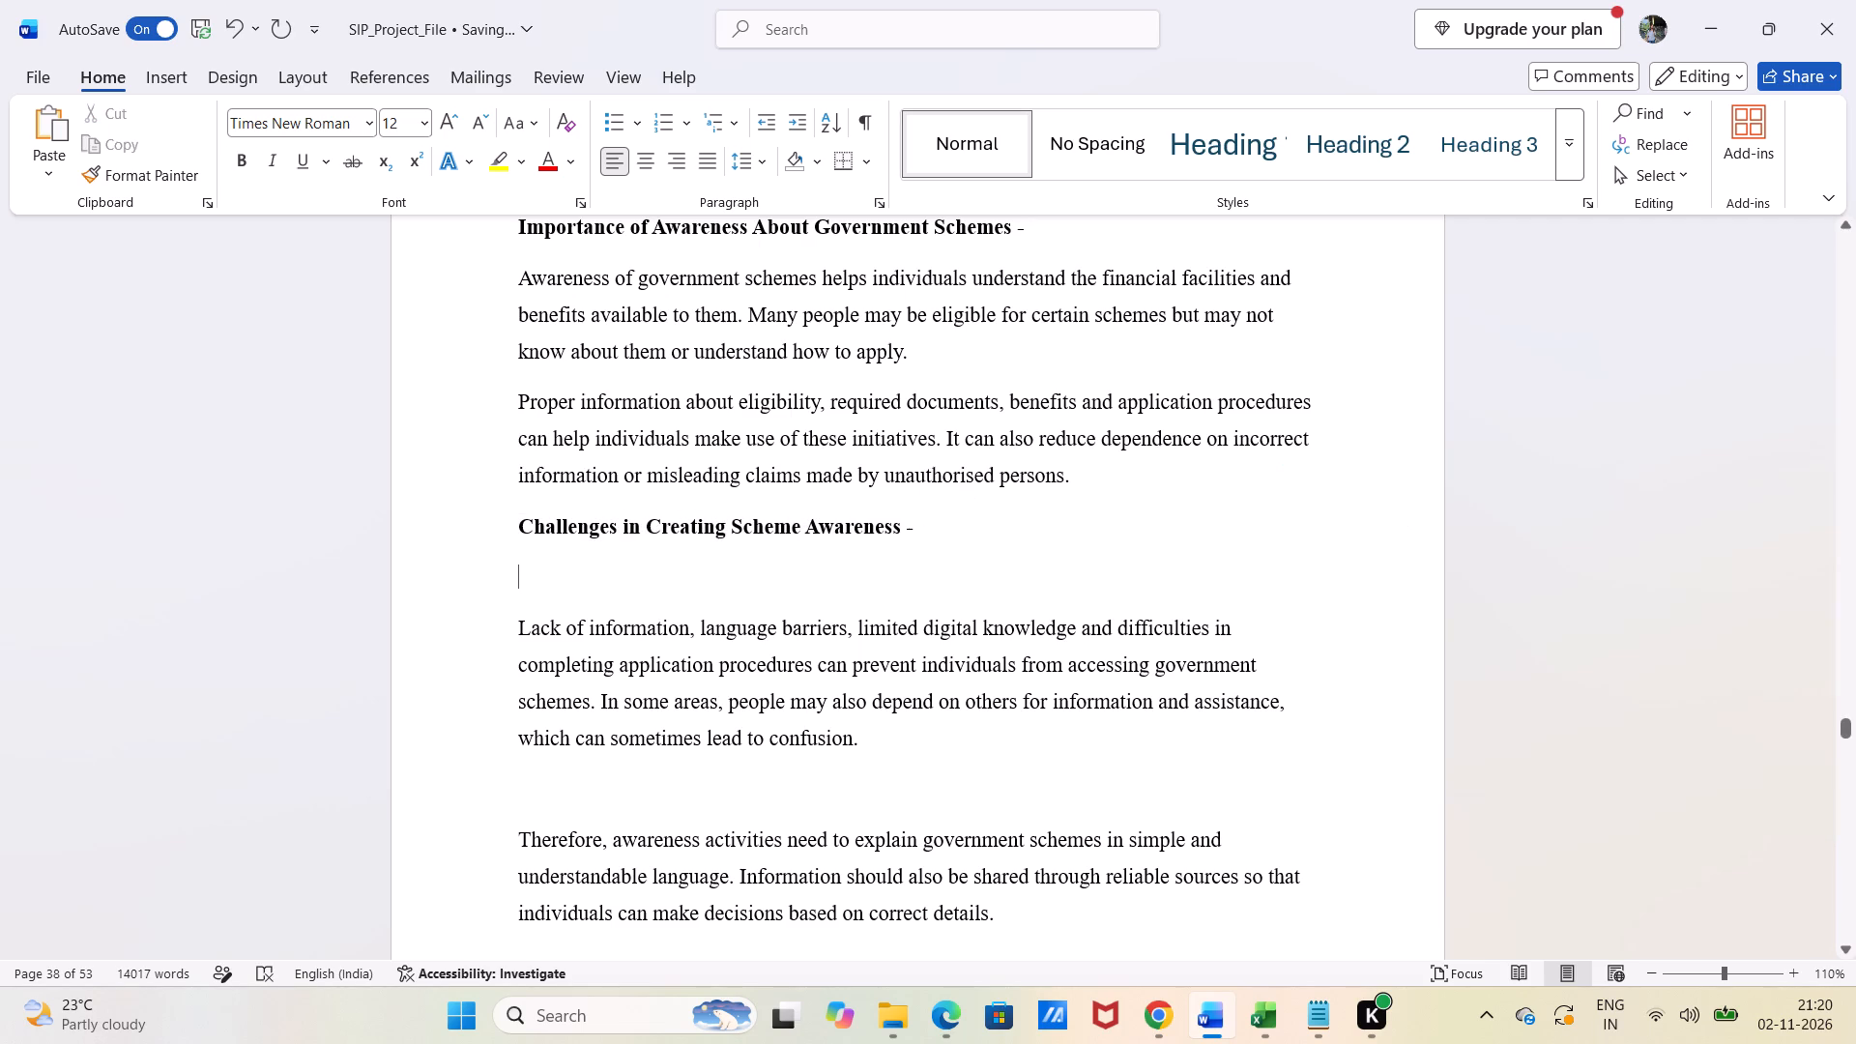
{"action": "key", "text": "BackSpace"}
{"action": "scroll", "coordinate": [570, 593], "scroll_direction": "down", "scroll_amount": 1}
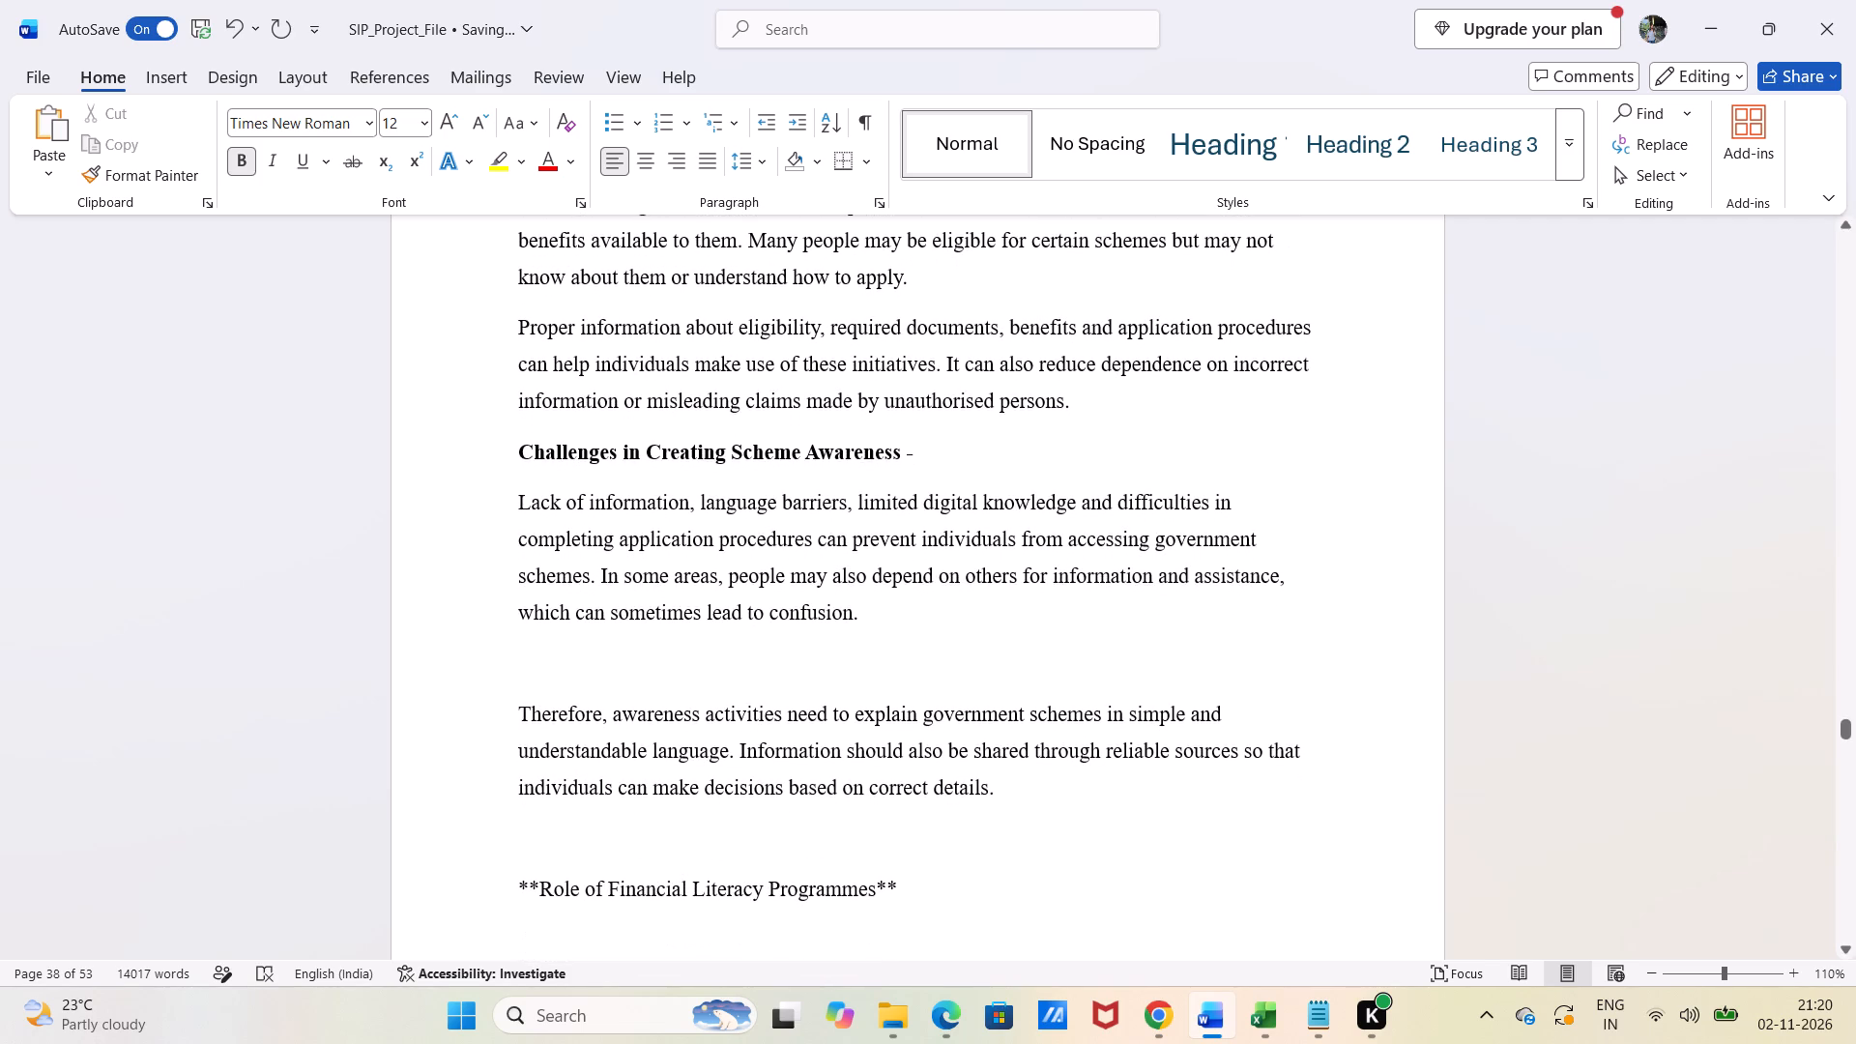
{"action": "left_click", "coordinate": [571, 655]}
{"action": "key", "text": "BackSpace"}
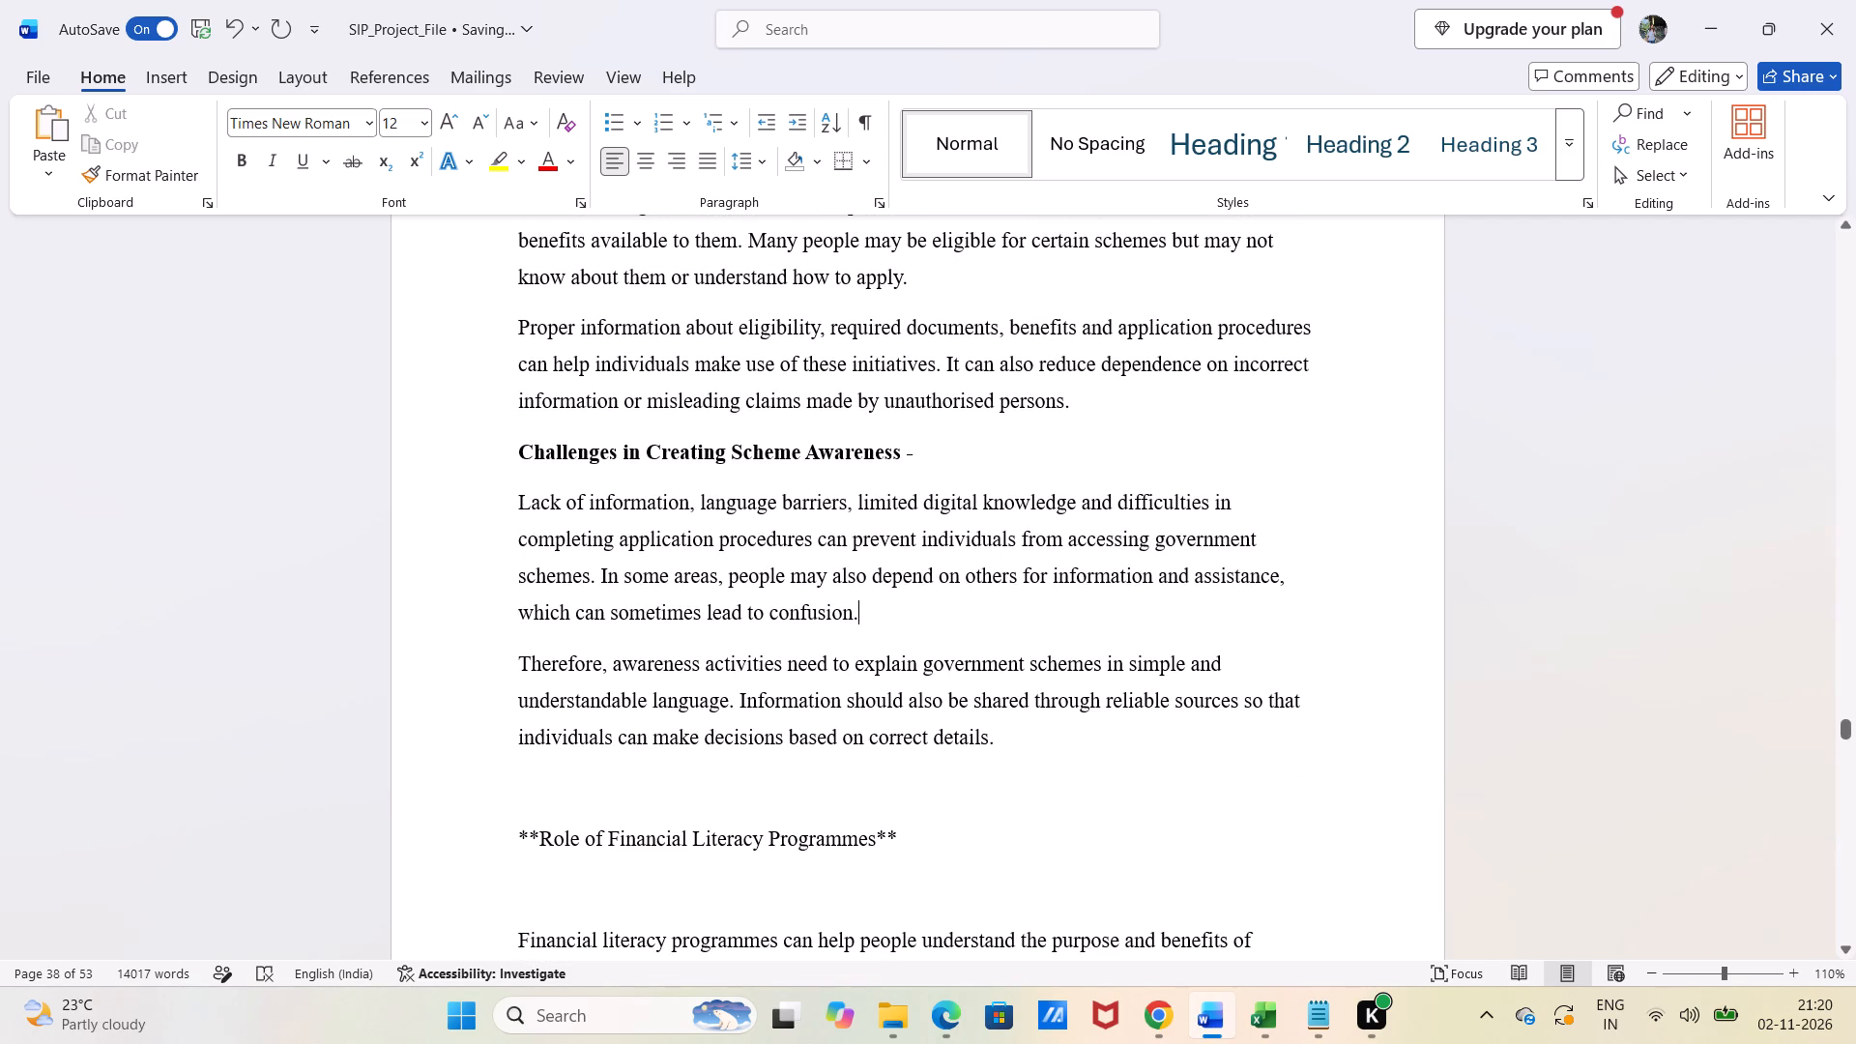
{"action": "left_click", "coordinate": [545, 790]}
{"action": "key", "text": "BackSpace"}
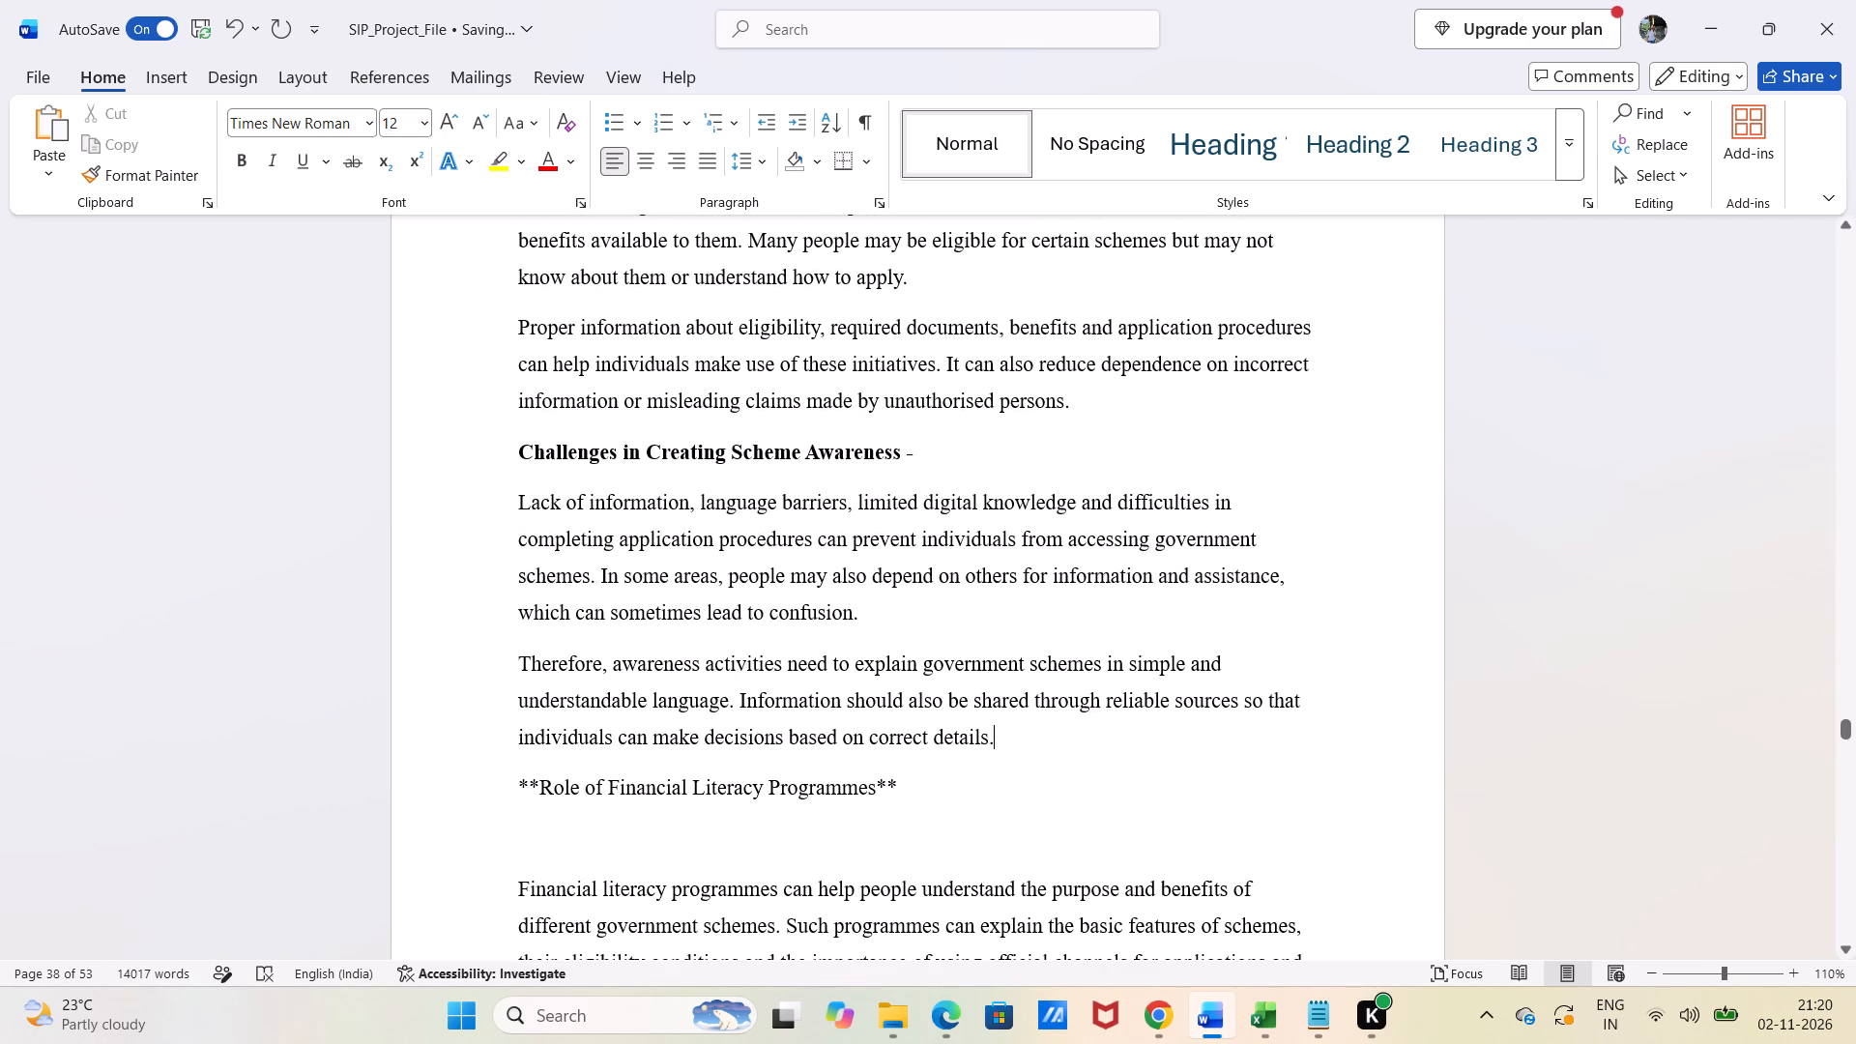
Remove the leading and trailing asterisks from the "Role of Financial Literacy Programmes" subheading.
{"action": "left_click", "coordinate": [541, 789]}
{"action": "key", "text": "BackSpace"}
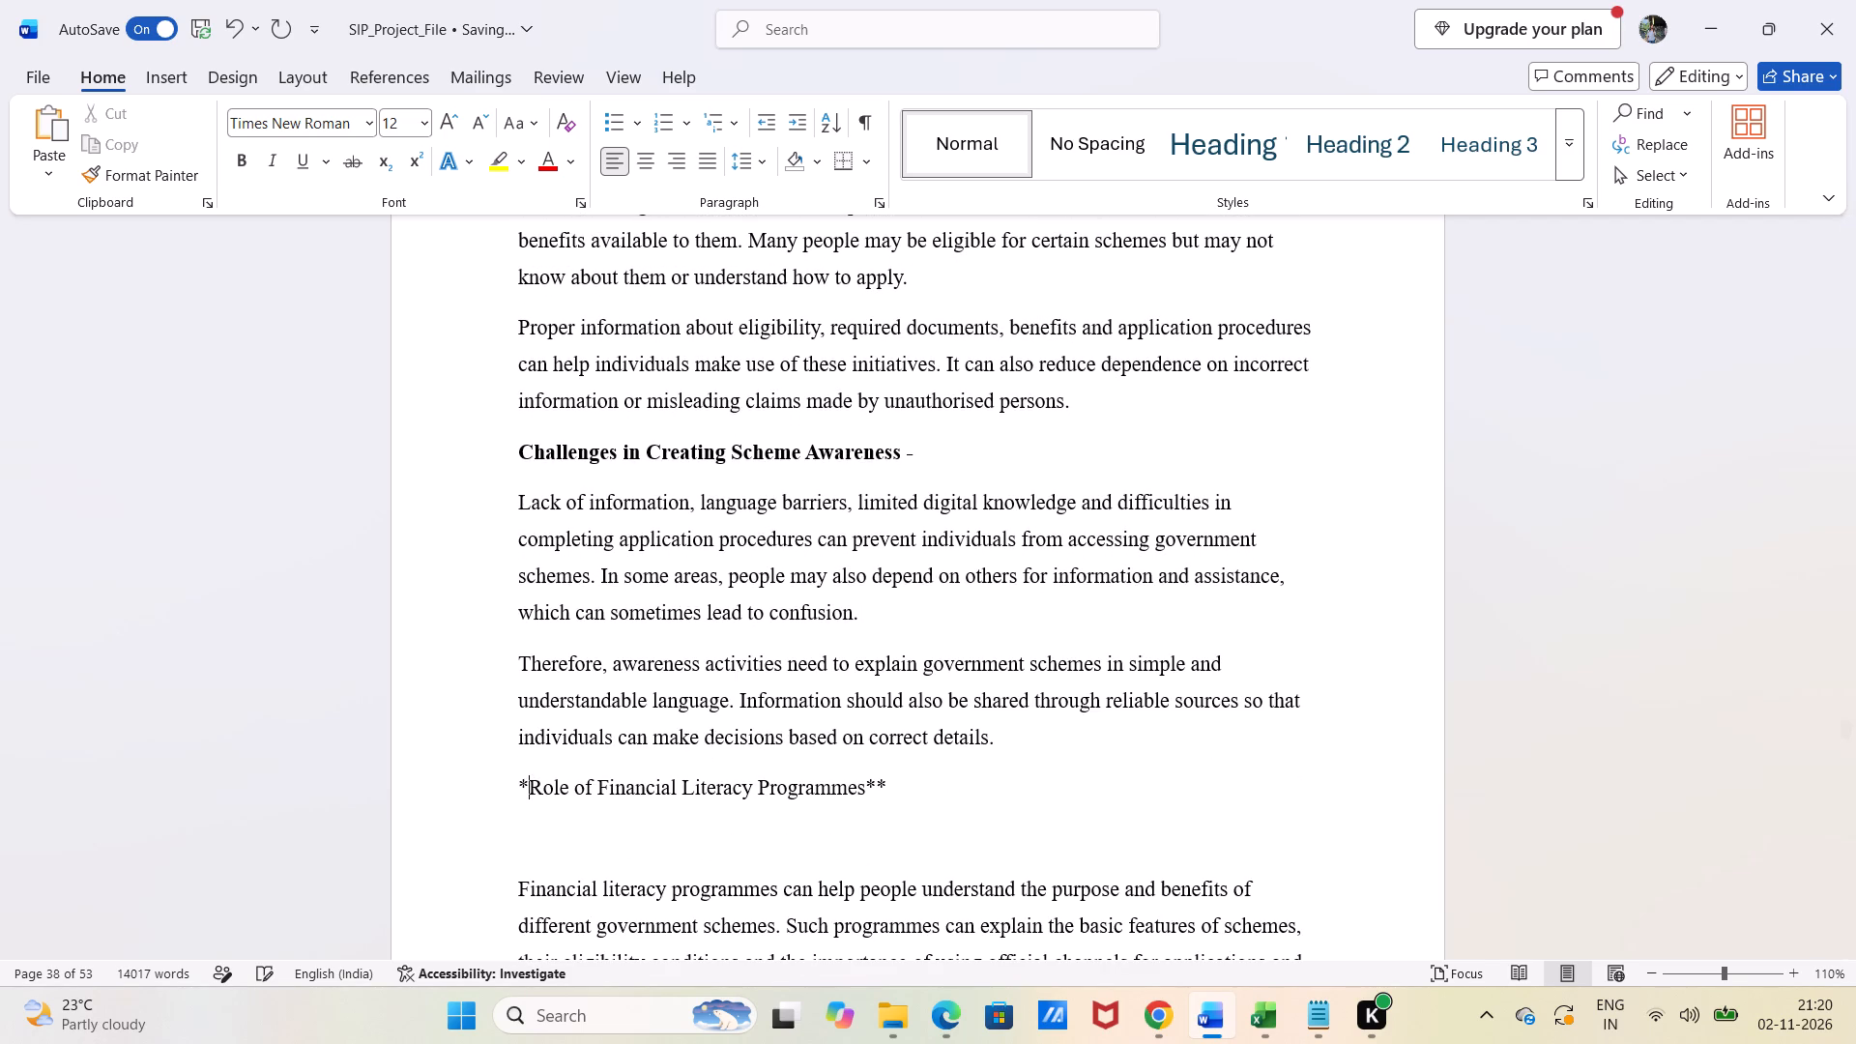
{"action": "key", "text": "BackSpace"}
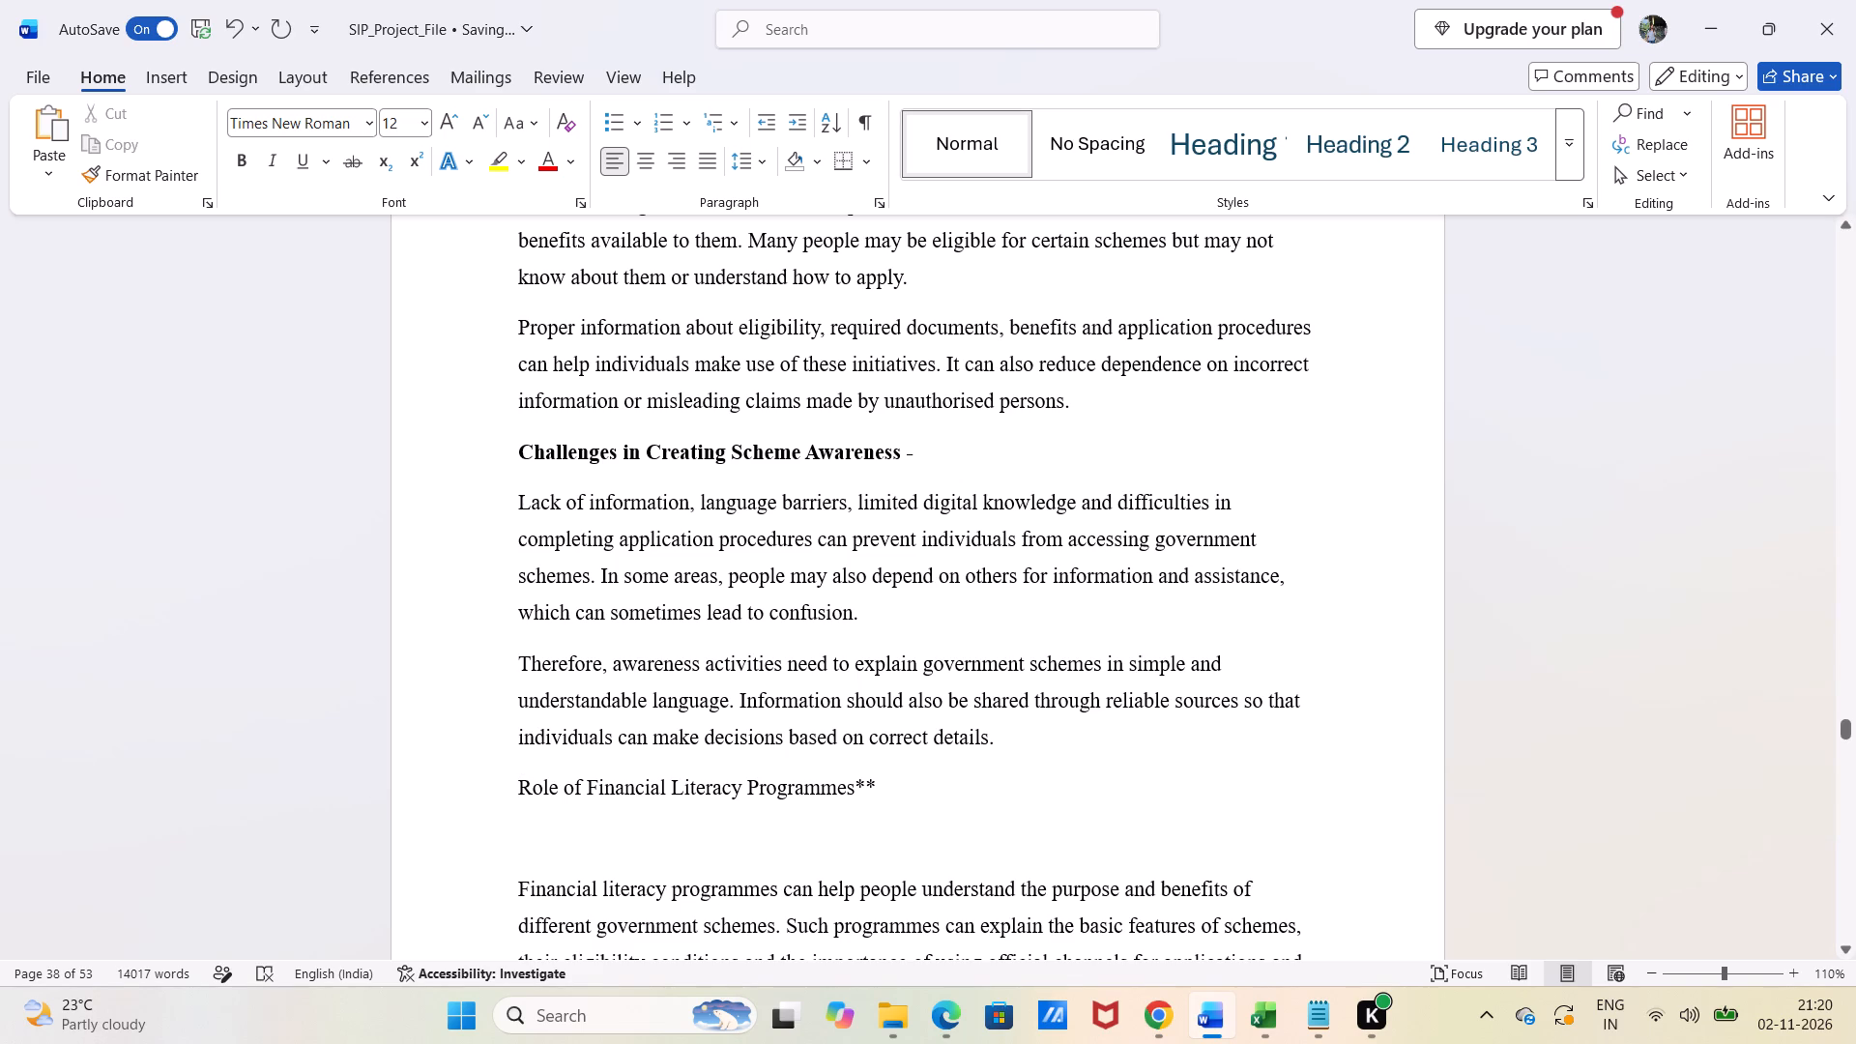
{"action": "left_click", "coordinate": [884, 788]}
{"action": "key", "text": "BackSpace"}
{"action": "key", "text": "BackSpace"}
Bold the "Role of Financial Literacy Programmes" subheading and add " -" at its end.
{"action": "left_click_drag", "start_coordinate": [516, 785], "coordinate": [827, 810]}
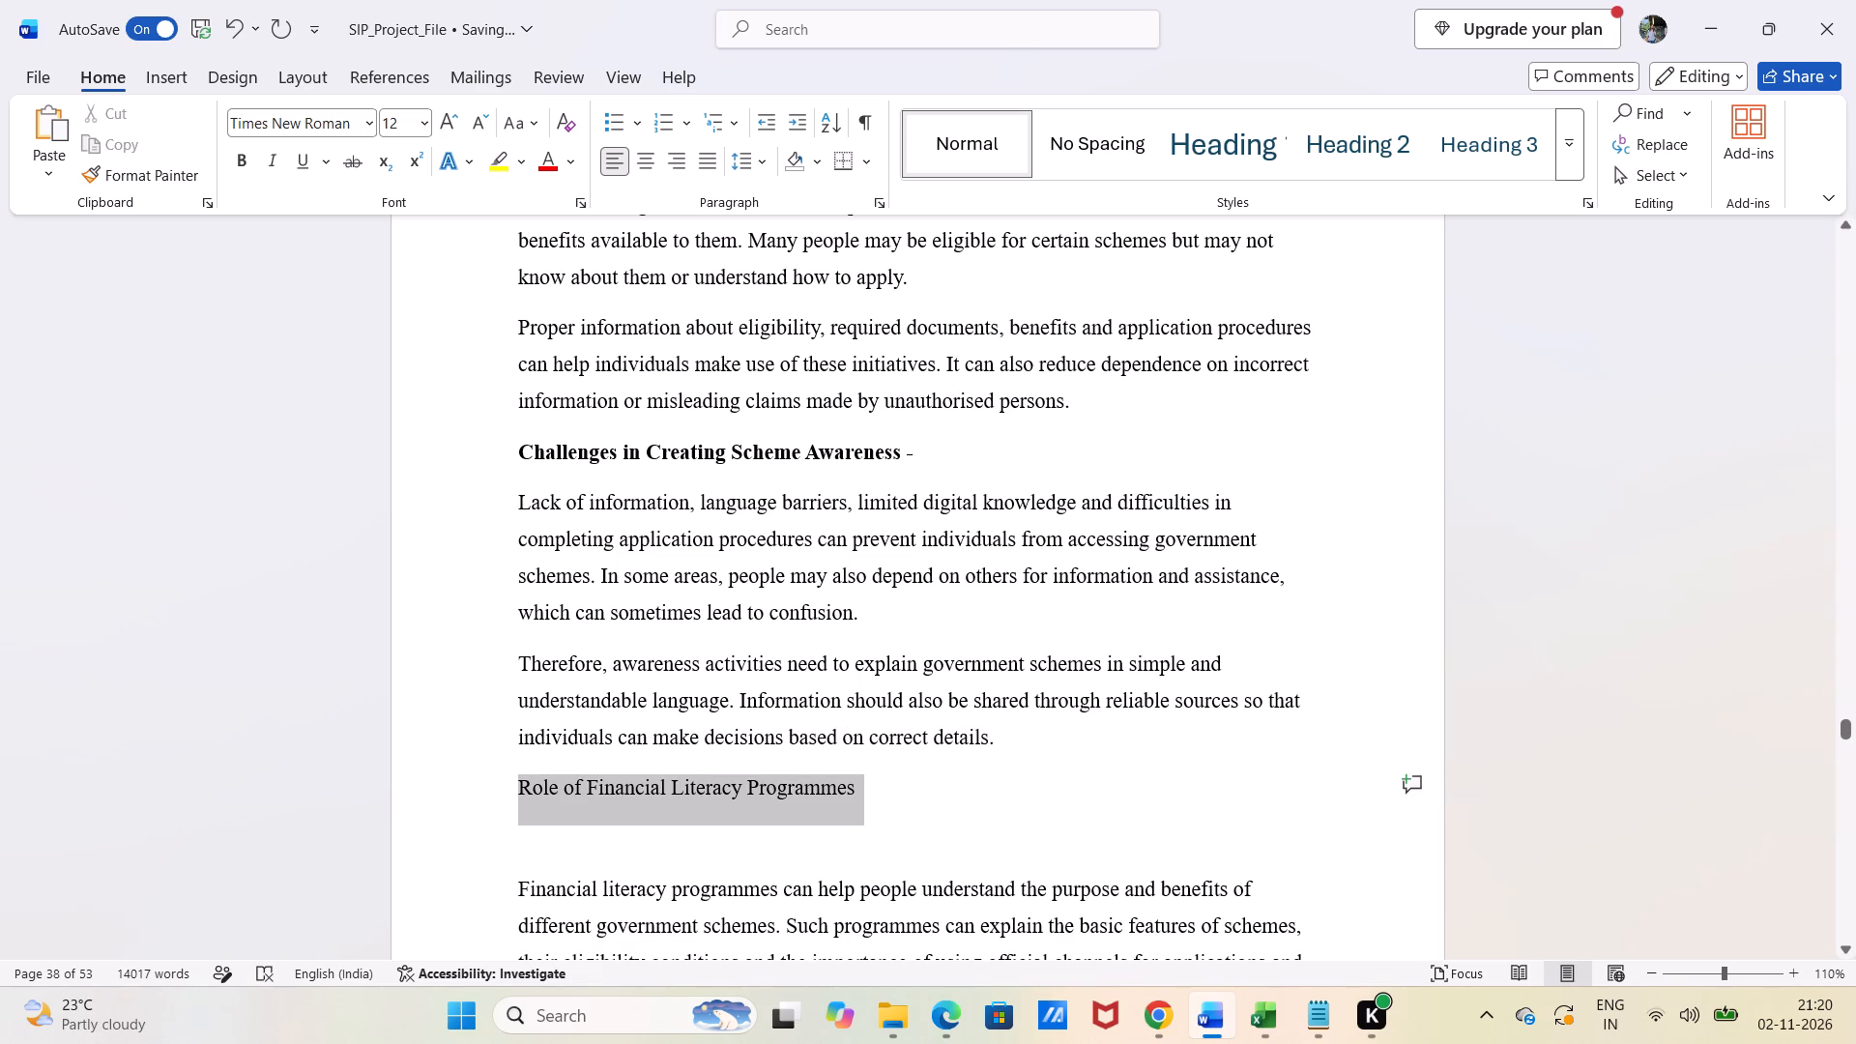
{"action": "left_click_drag", "start_coordinate": [827, 810], "coordinate": [829, 811]}
{"action": "left_click", "coordinate": [844, 773]}
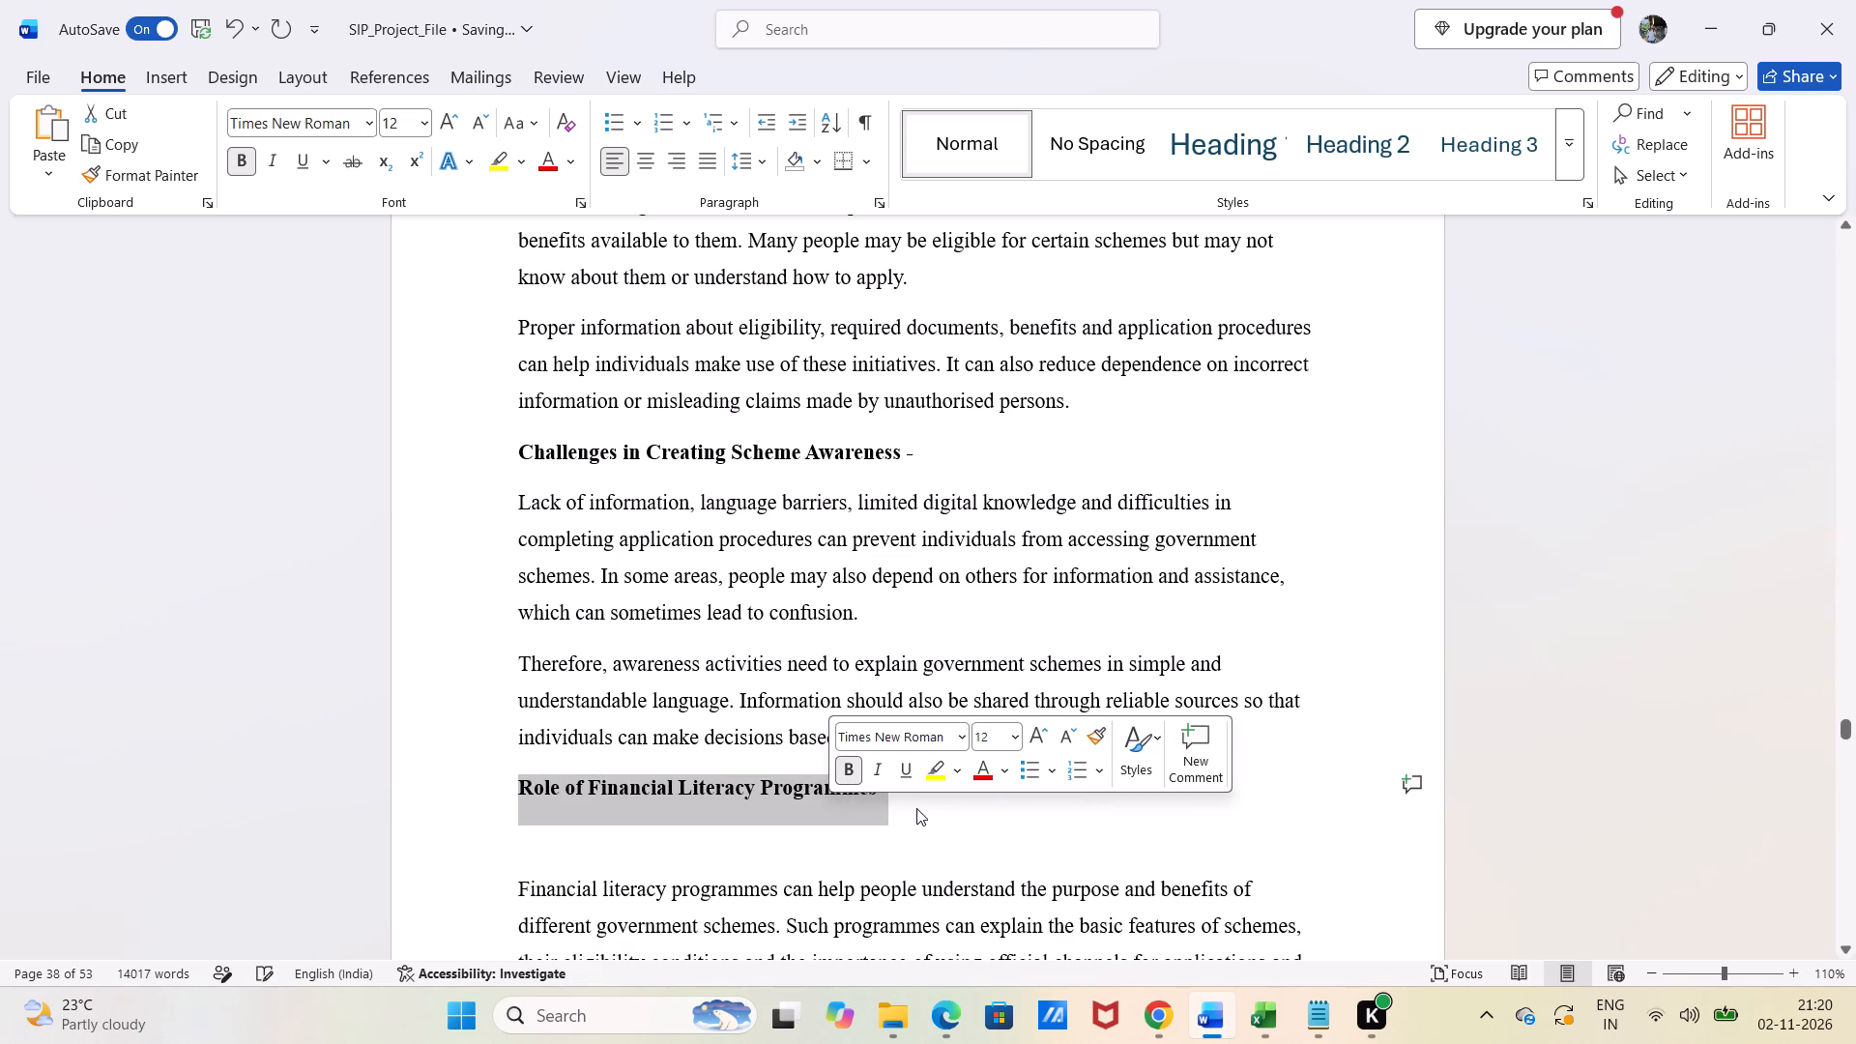
{"action": "left_click", "coordinate": [916, 808]}
{"action": "key", "text": "space"}
{"action": "type", "text": "-"}
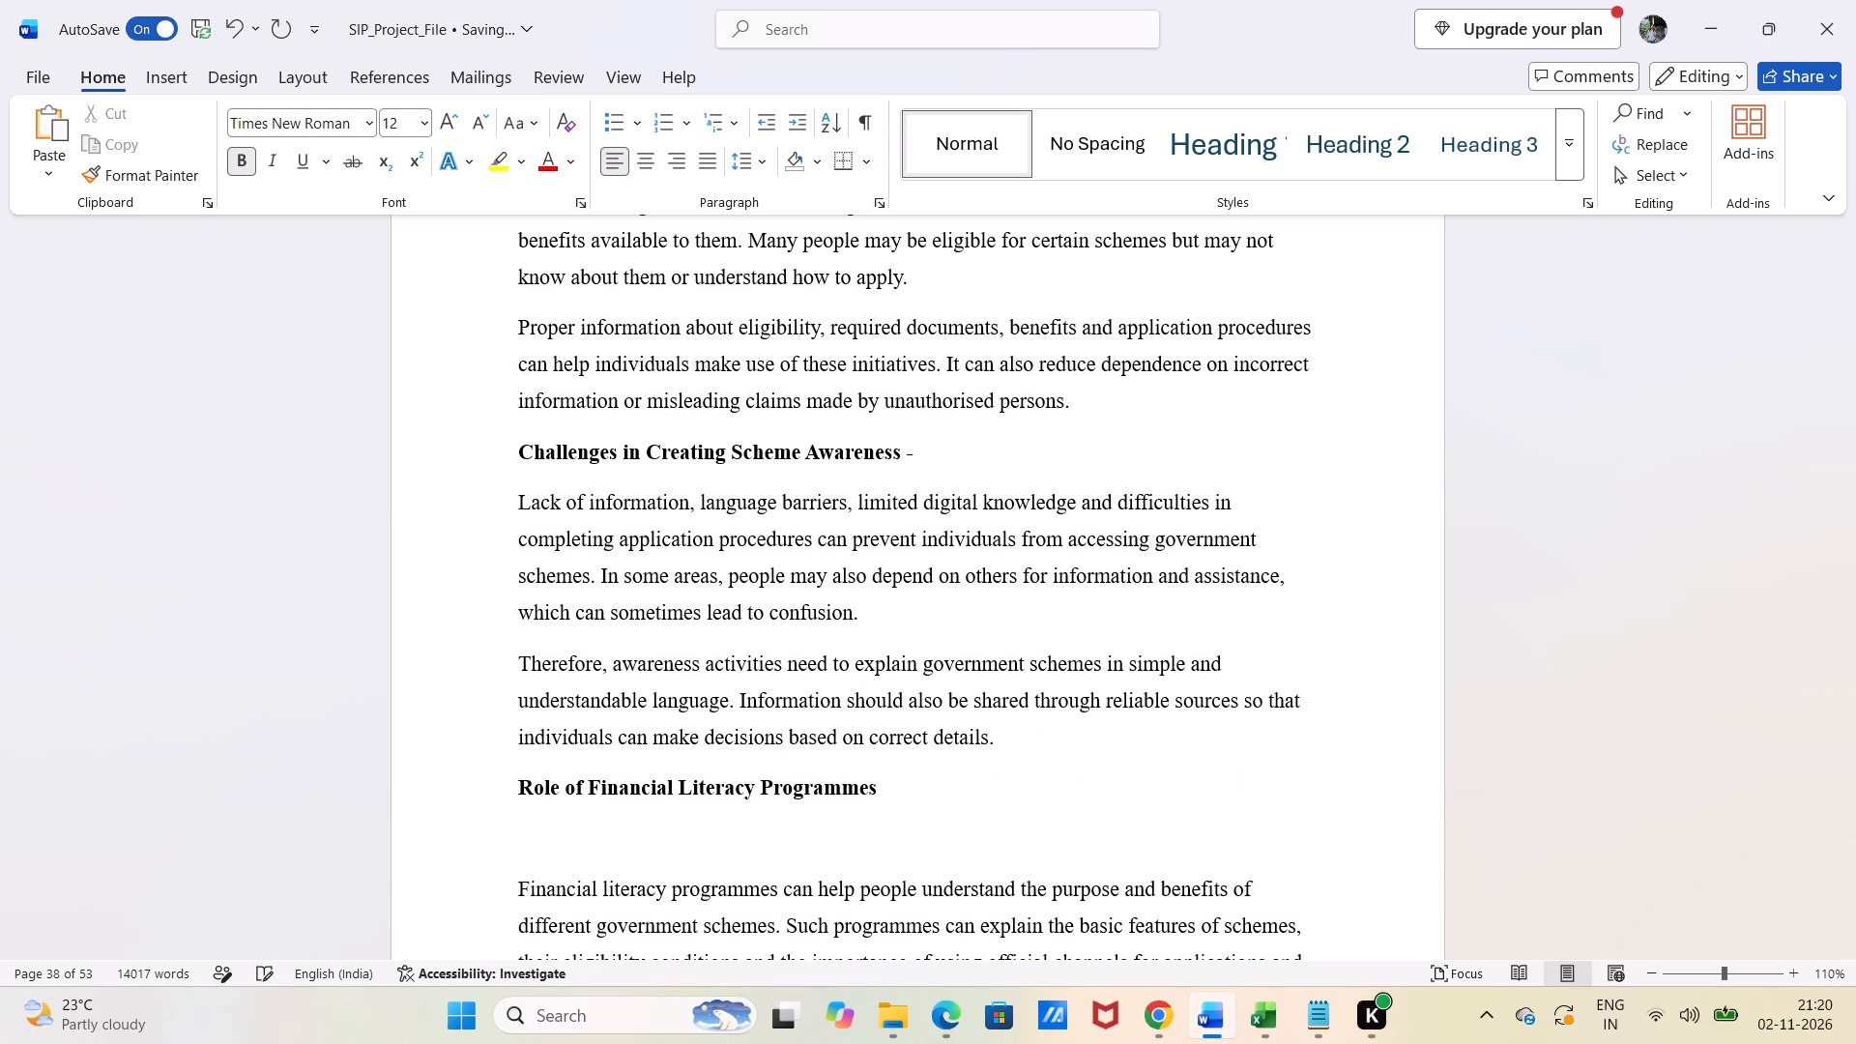
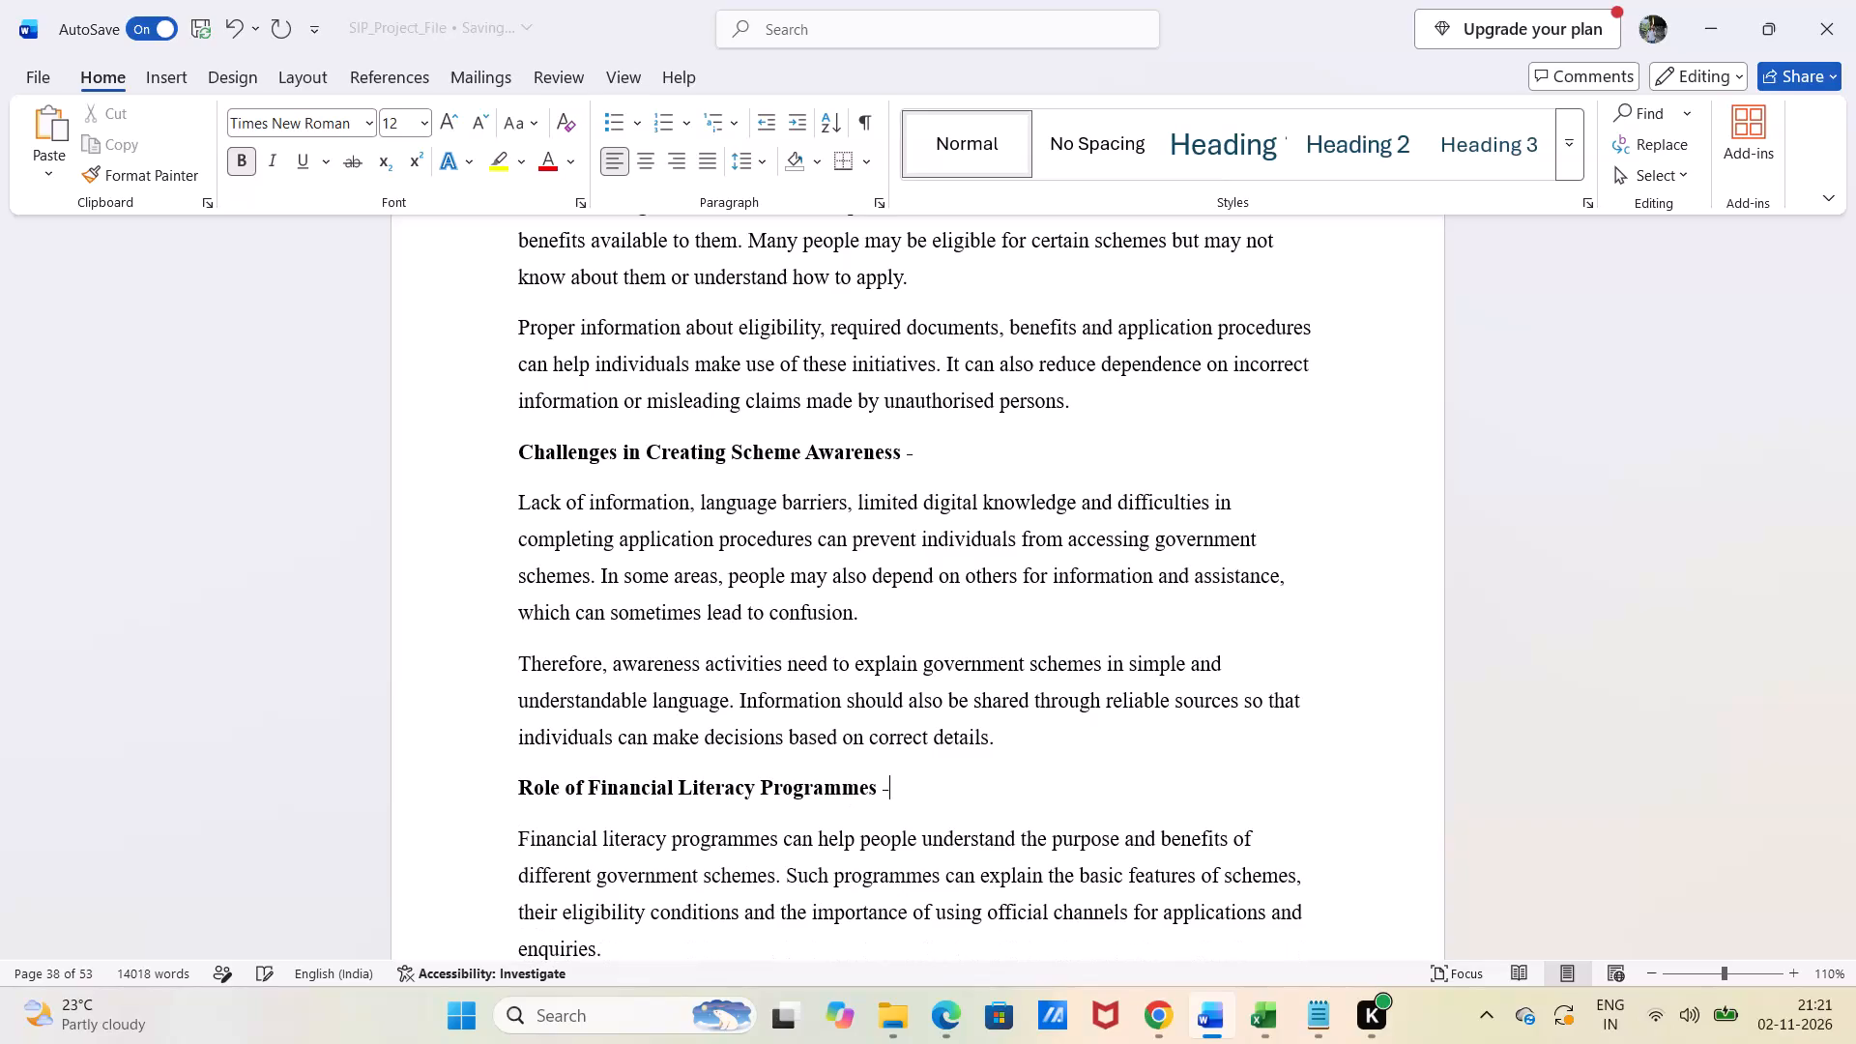
Delete the blank lines above the "Thus, awareness of government financial schemes" paragraph and above the 1.3.15 heading line.
{"action": "scroll", "coordinate": [804, 700], "scroll_direction": "down", "scroll_amount": 2}
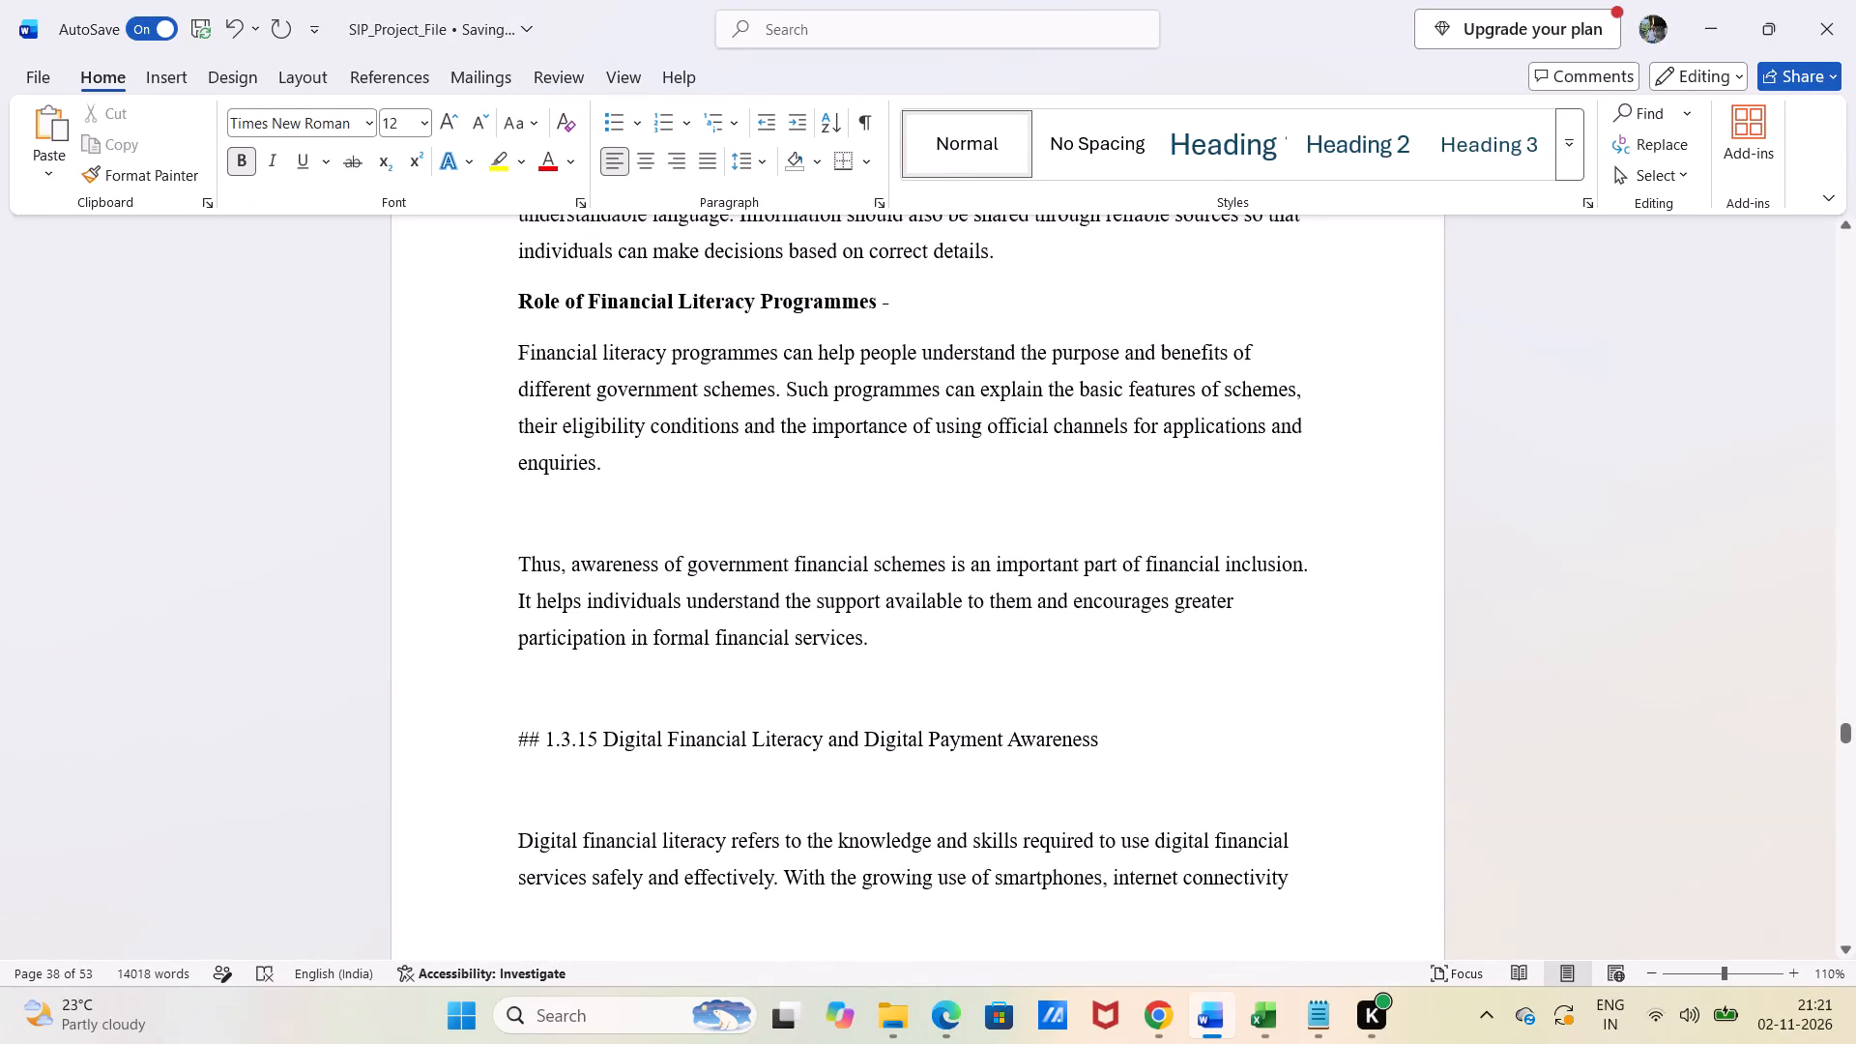
{"action": "left_click", "coordinate": [587, 511]}
{"action": "key", "text": "BackSpace"}
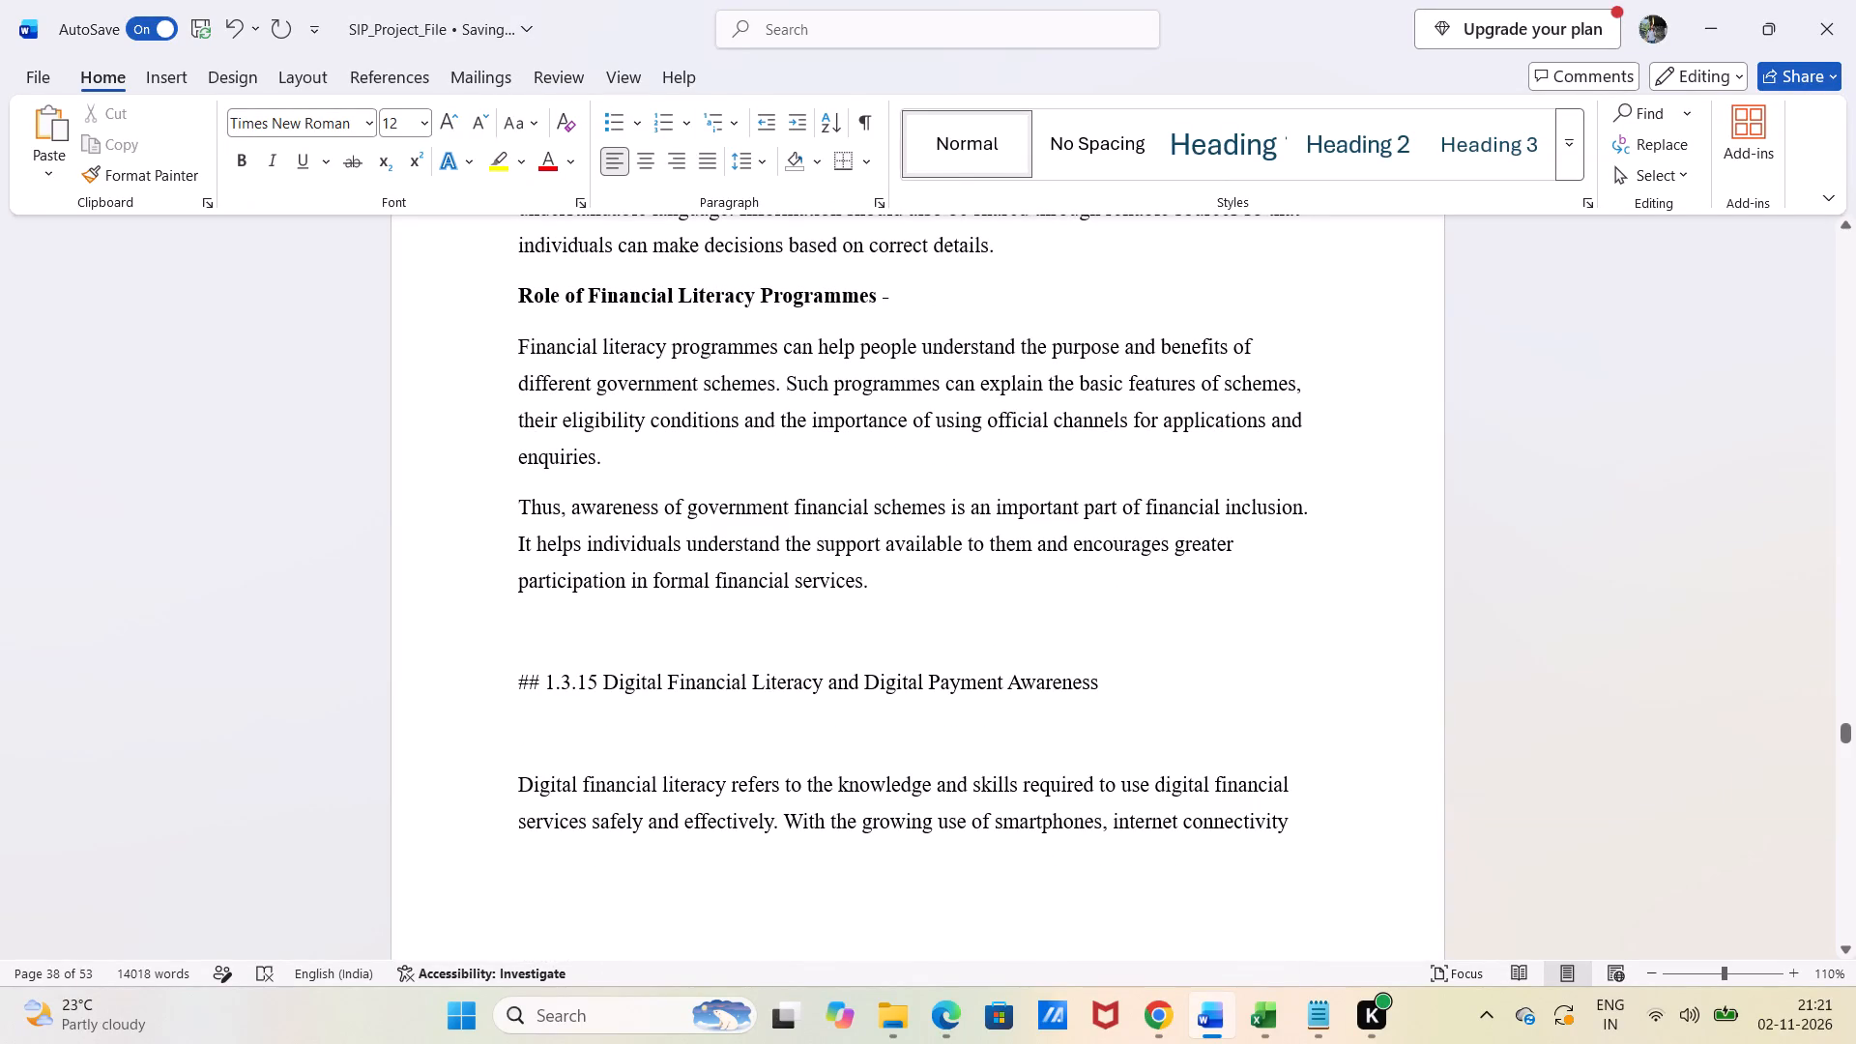
{"action": "left_click", "coordinate": [549, 643]}
{"action": "key", "text": "BackSpace"}
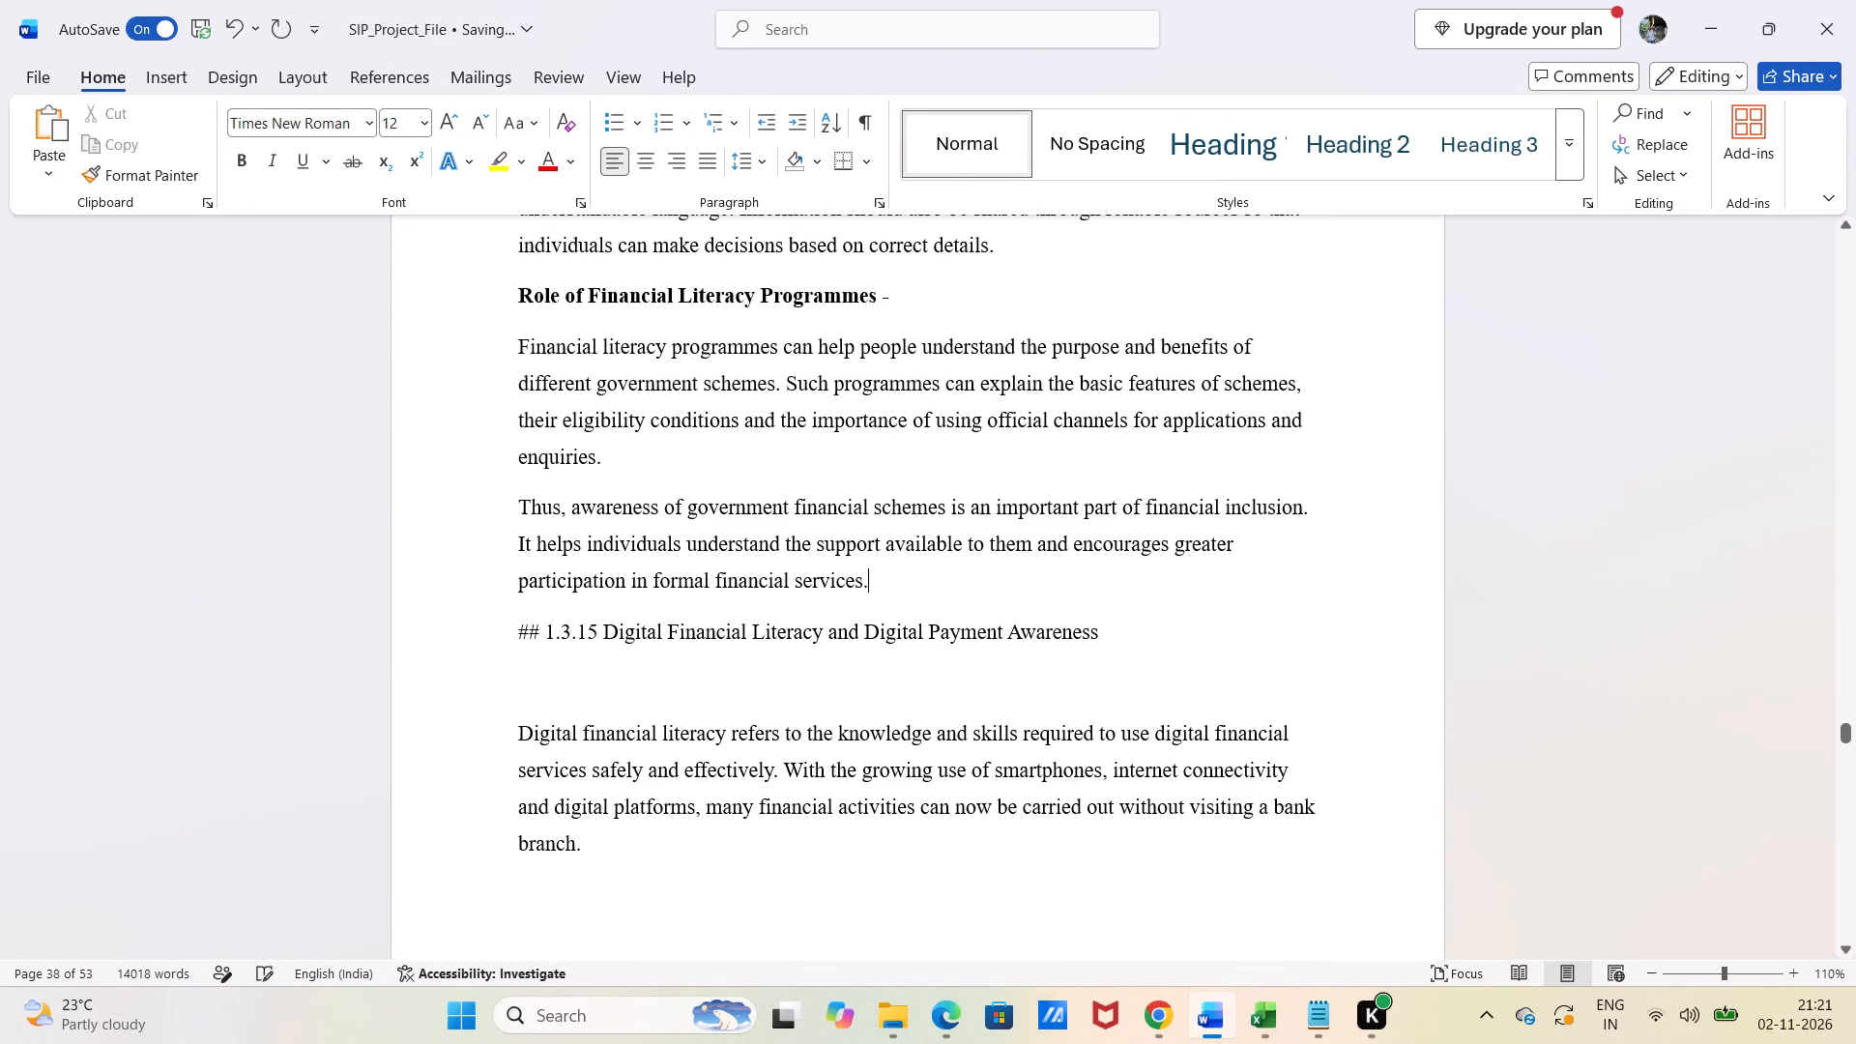
Remove the "## " prefix from the "1.3.15 Digital Financial Literacy and Digital Payment Awareness" heading.
{"action": "left_click", "coordinate": [541, 635]}
{"action": "key", "text": "Right"}
{"action": "key", "text": "BackSpace"}
{"action": "key", "text": "BackSpace"}
{"action": "key", "text": "BackSpace"}
Format the 1.3.15 heading as bold italic at font size 14.
{"action": "left_click_drag", "start_coordinate": [522, 633], "coordinate": [527, 633]}
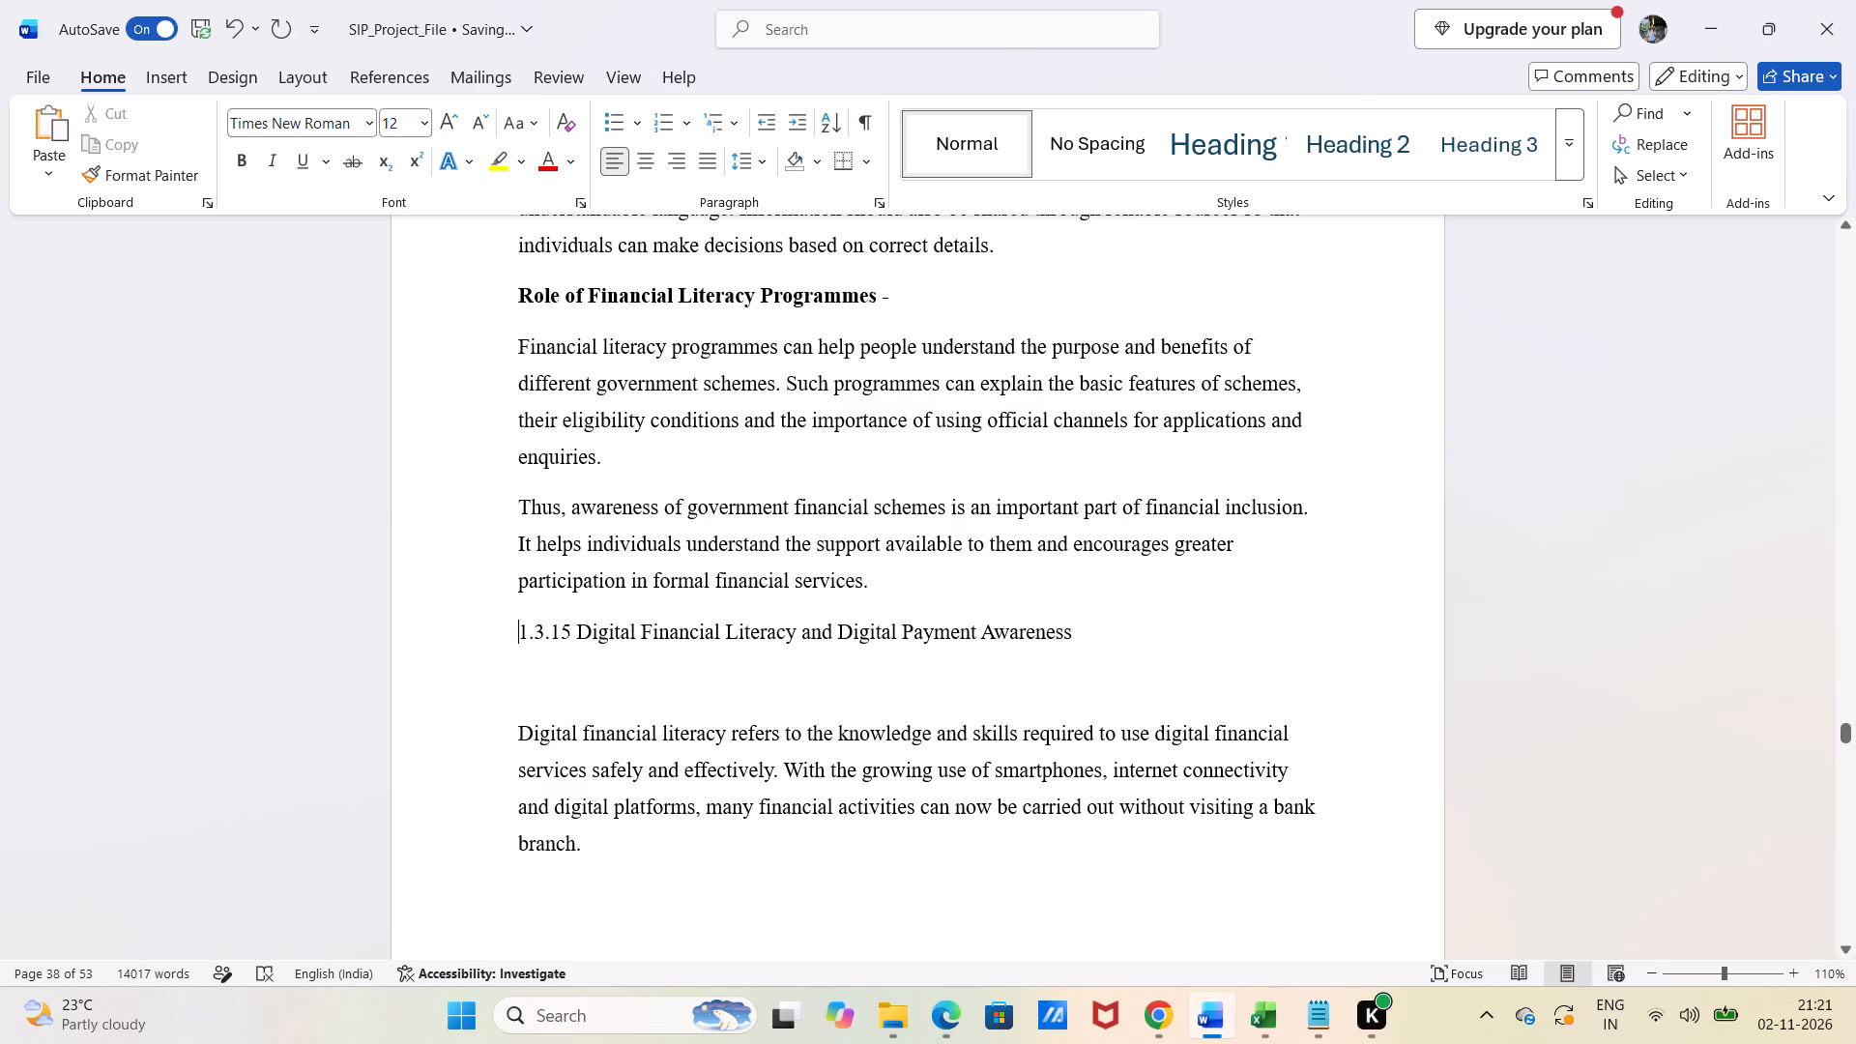
{"action": "left_click_drag", "start_coordinate": [527, 633], "coordinate": [1145, 643]}
{"action": "left_click", "coordinate": [1158, 610]}
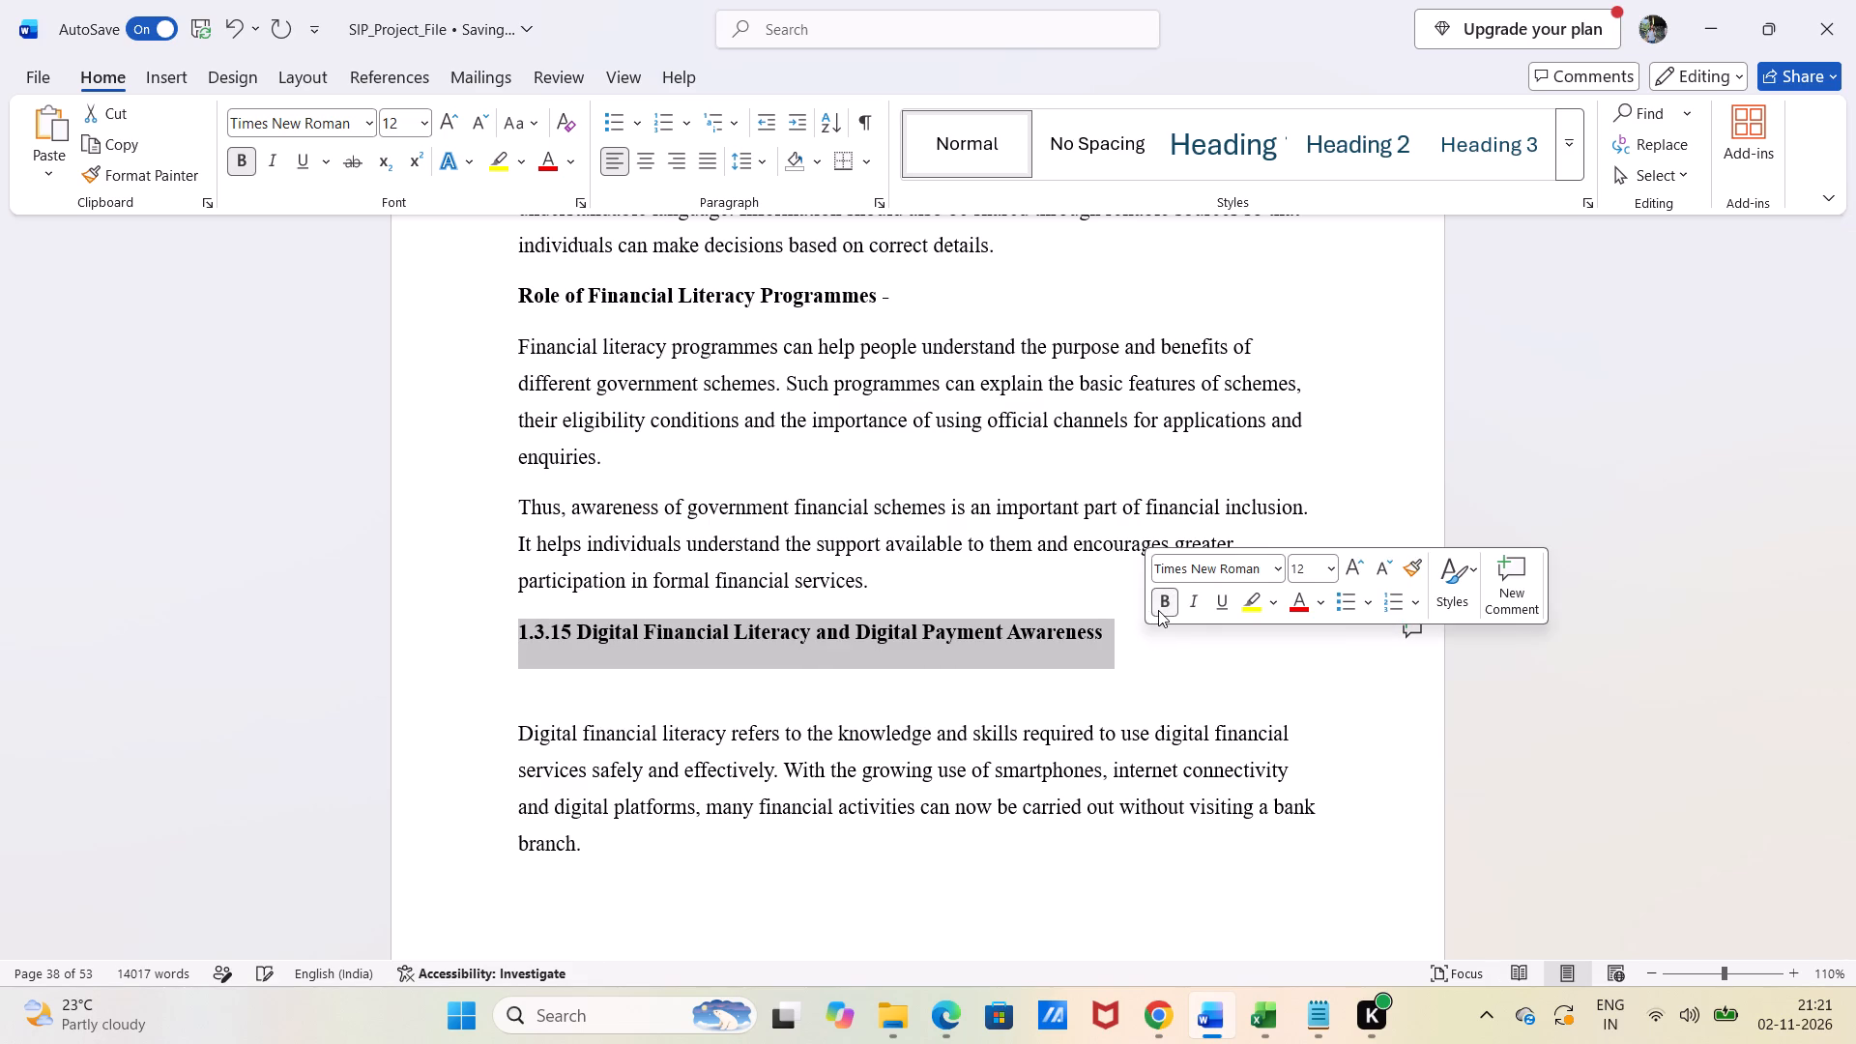
{"action": "left_click", "coordinate": [1199, 614]}
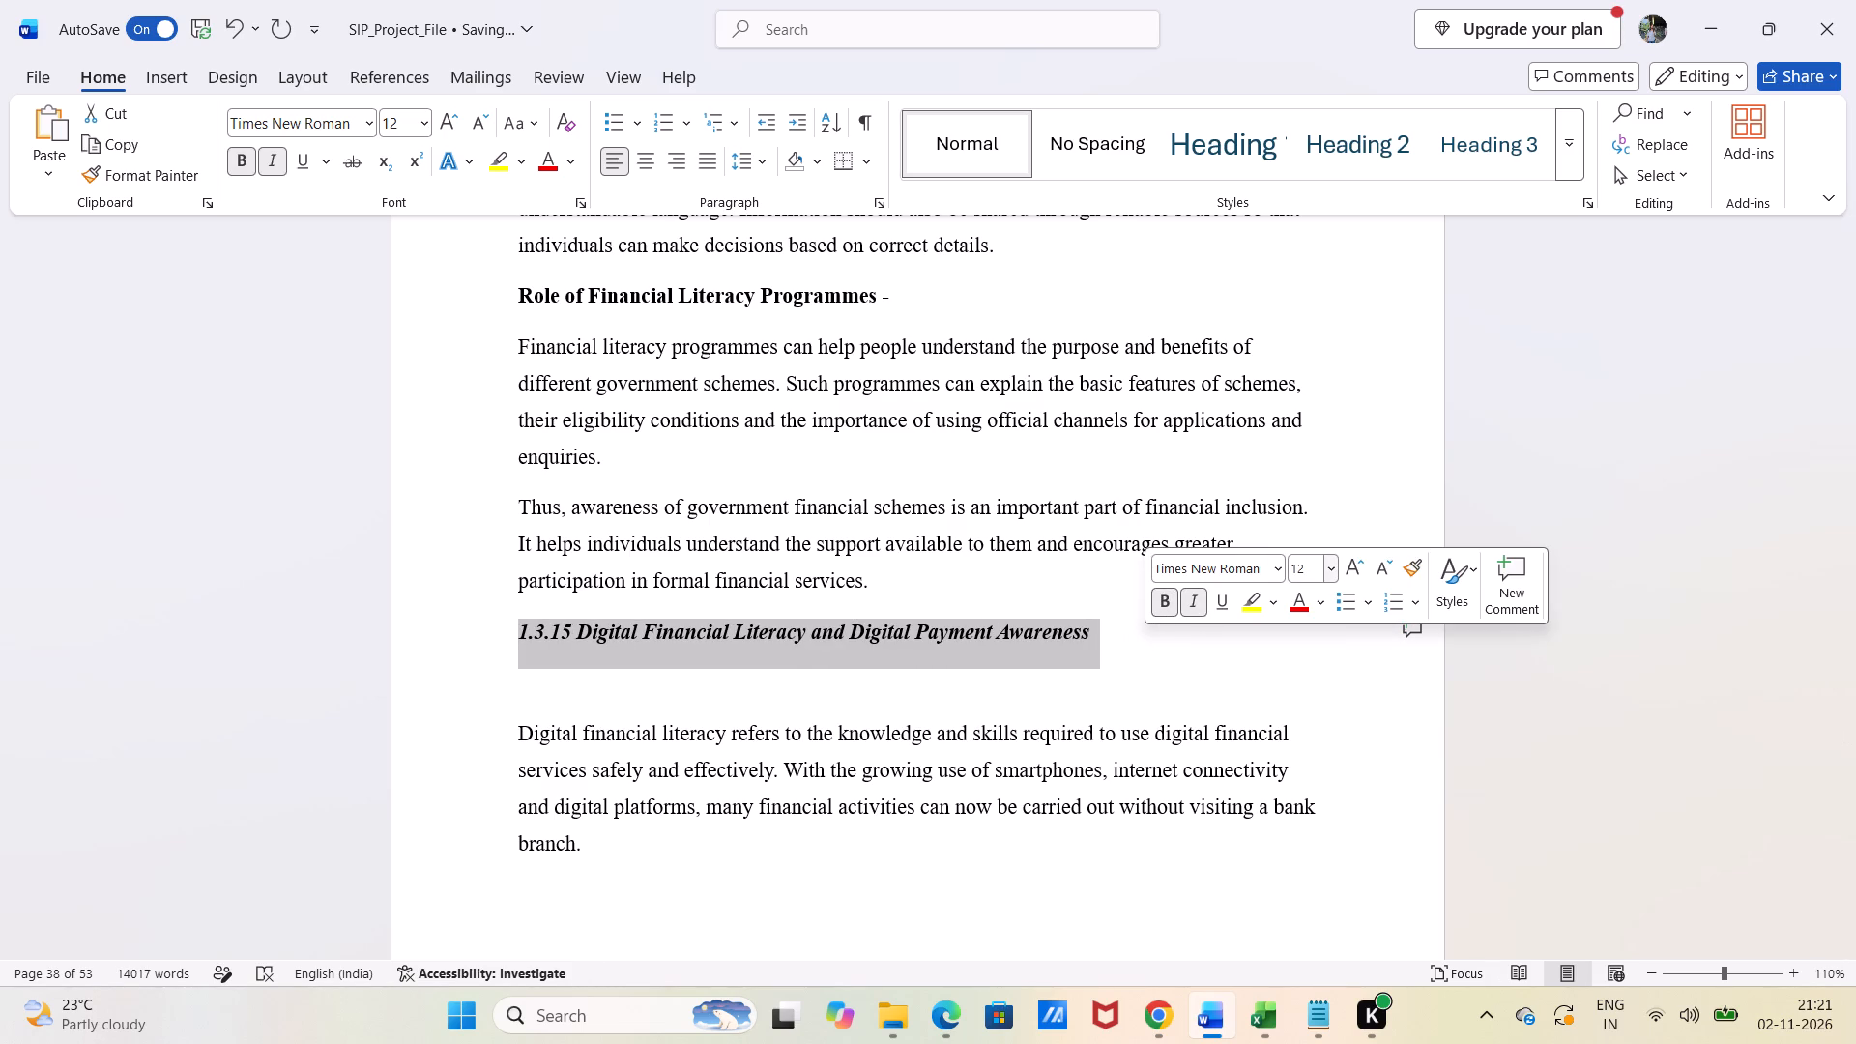
{"action": "left_click", "coordinate": [1308, 563]}
{"action": "type", "text": "14"}
{"action": "key", "text": "Return"}
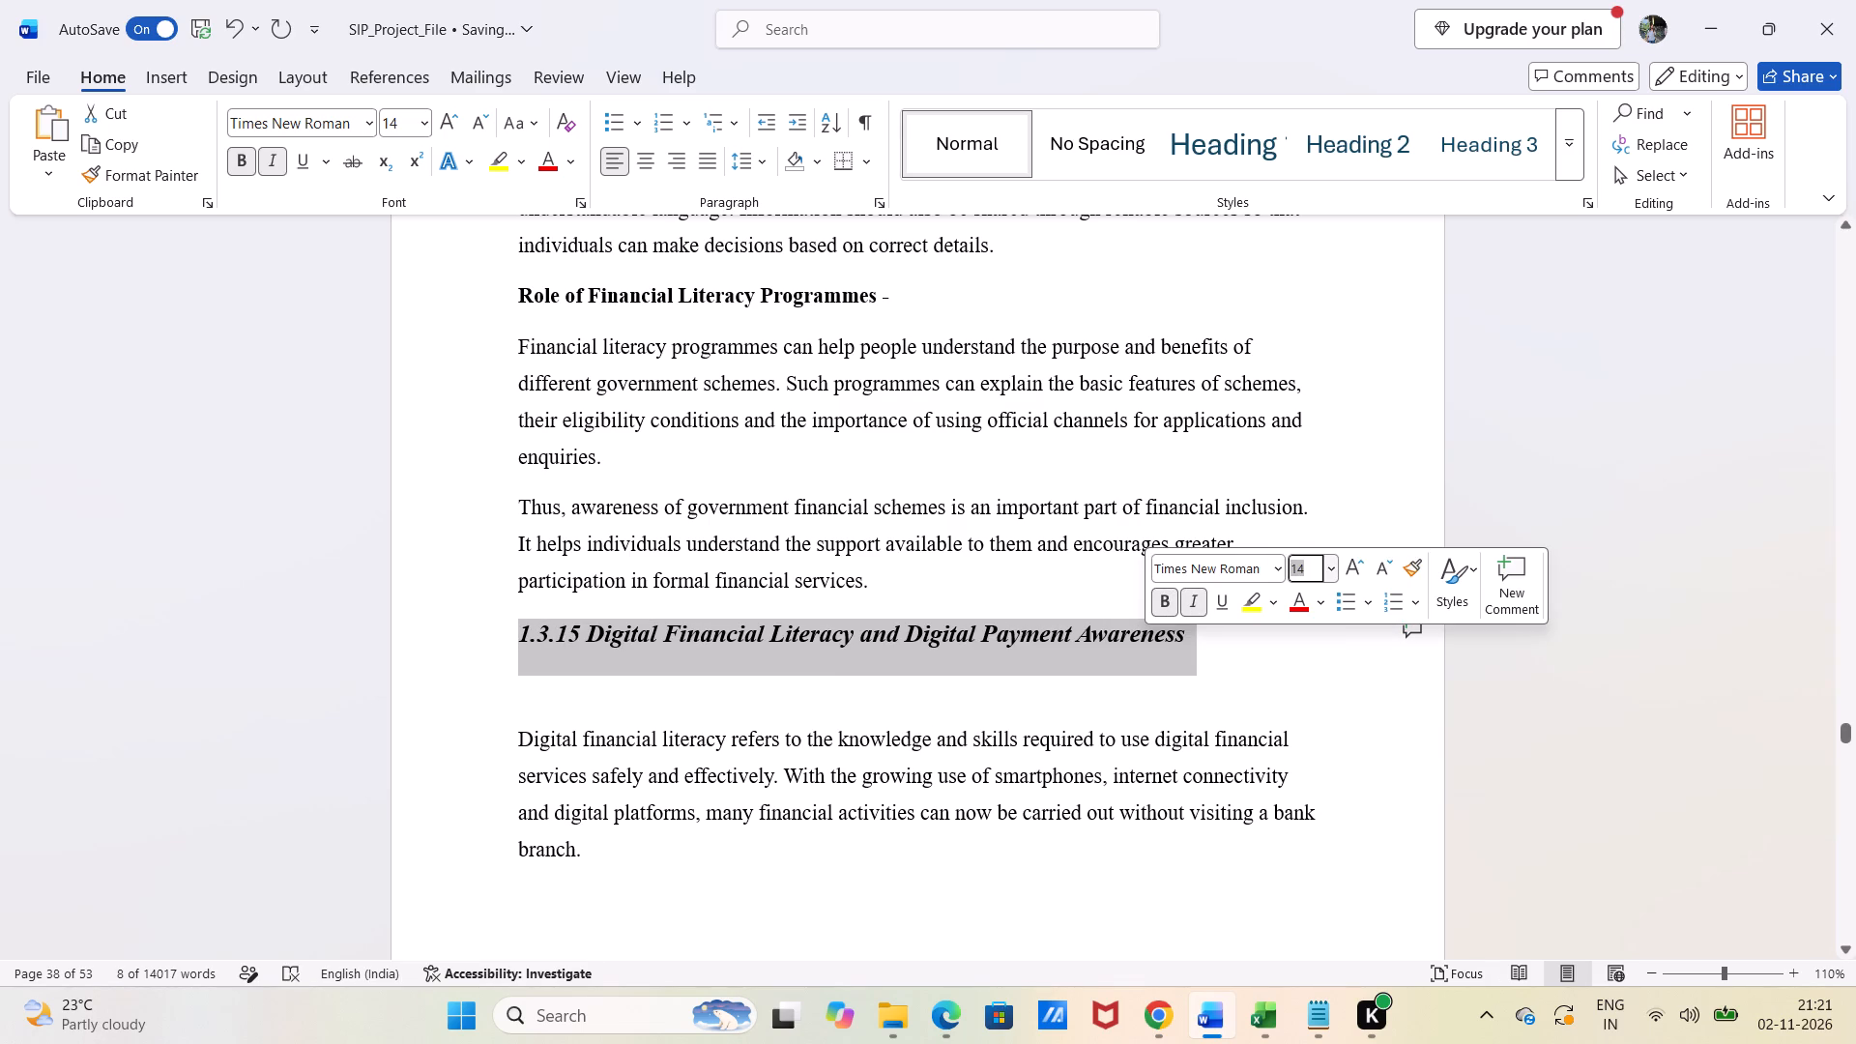
Delete the blank lines between the 1.3.15 heading and the "Common Digital Financial Services" line, keeping the two introductory paragraphs separate.
{"action": "left_click", "coordinate": [714, 711]}
{"action": "key", "text": "BackSpace"}
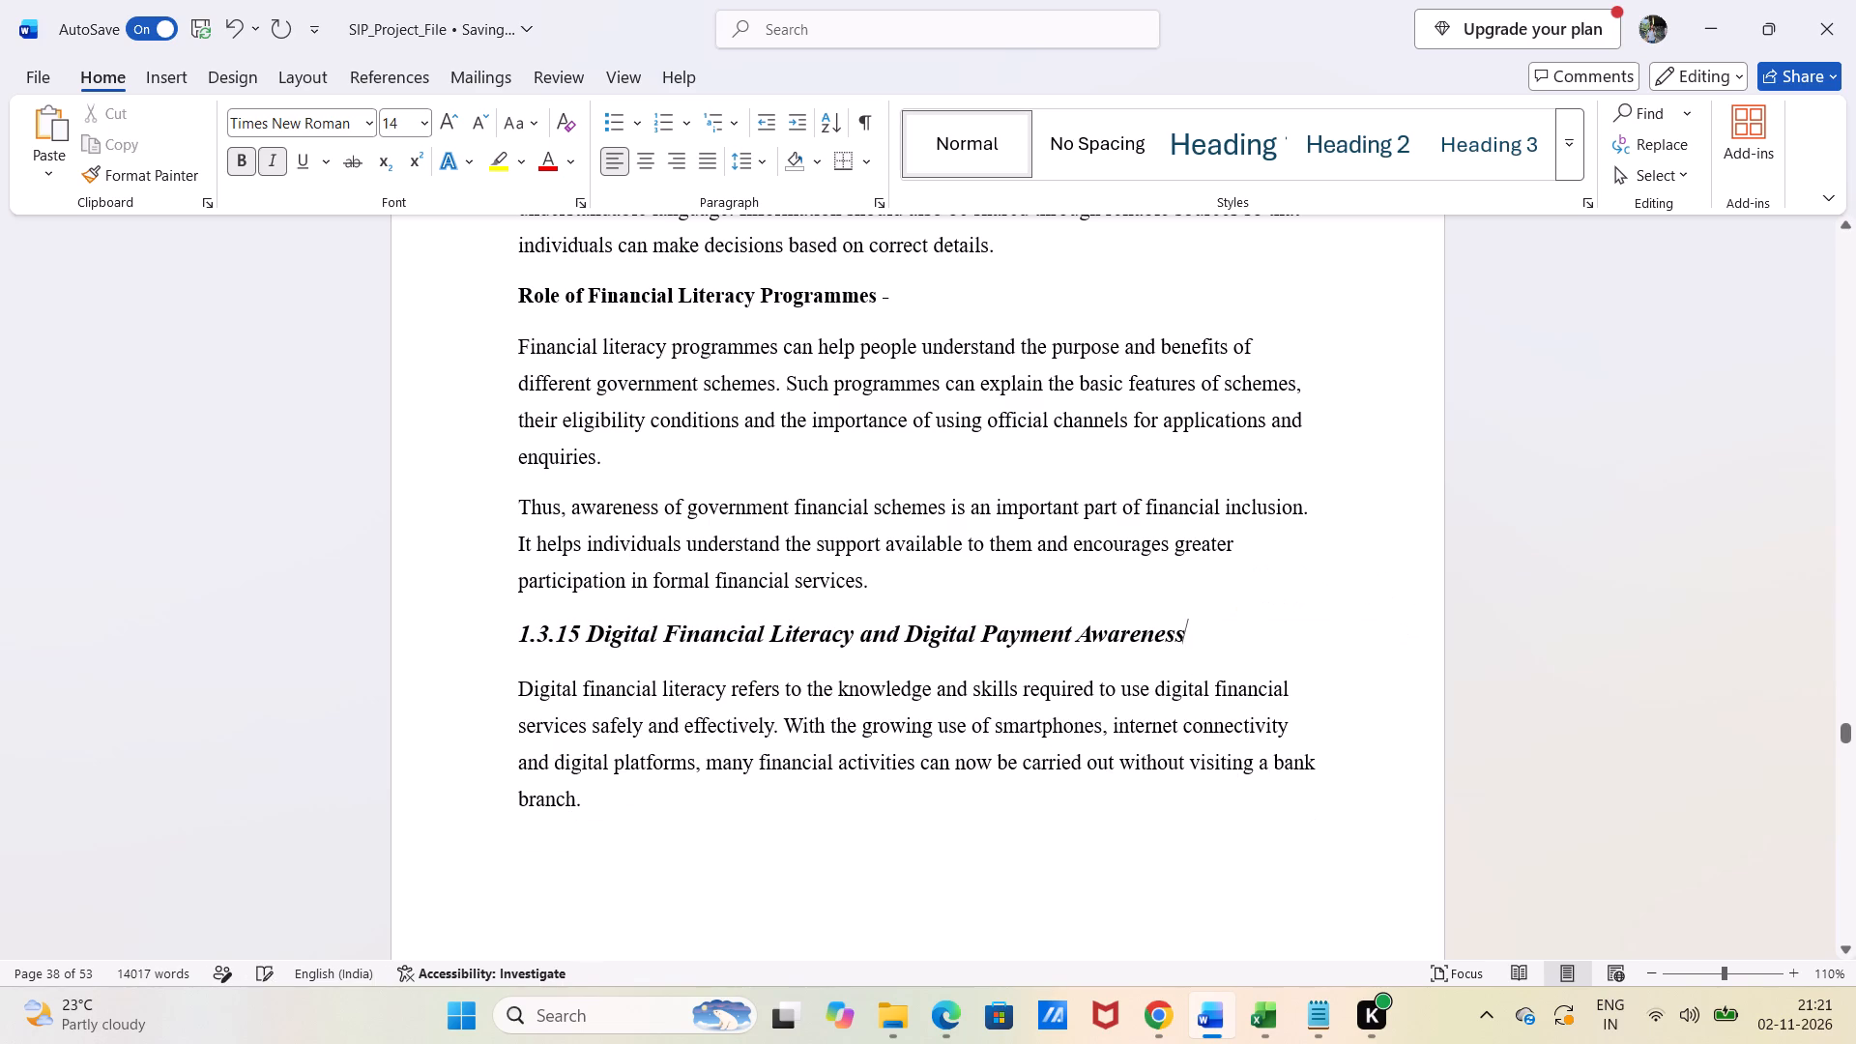
{"action": "scroll", "coordinate": [630, 857], "scroll_direction": "down", "scroll_amount": 1}
{"action": "left_click", "coordinate": [499, 829]}
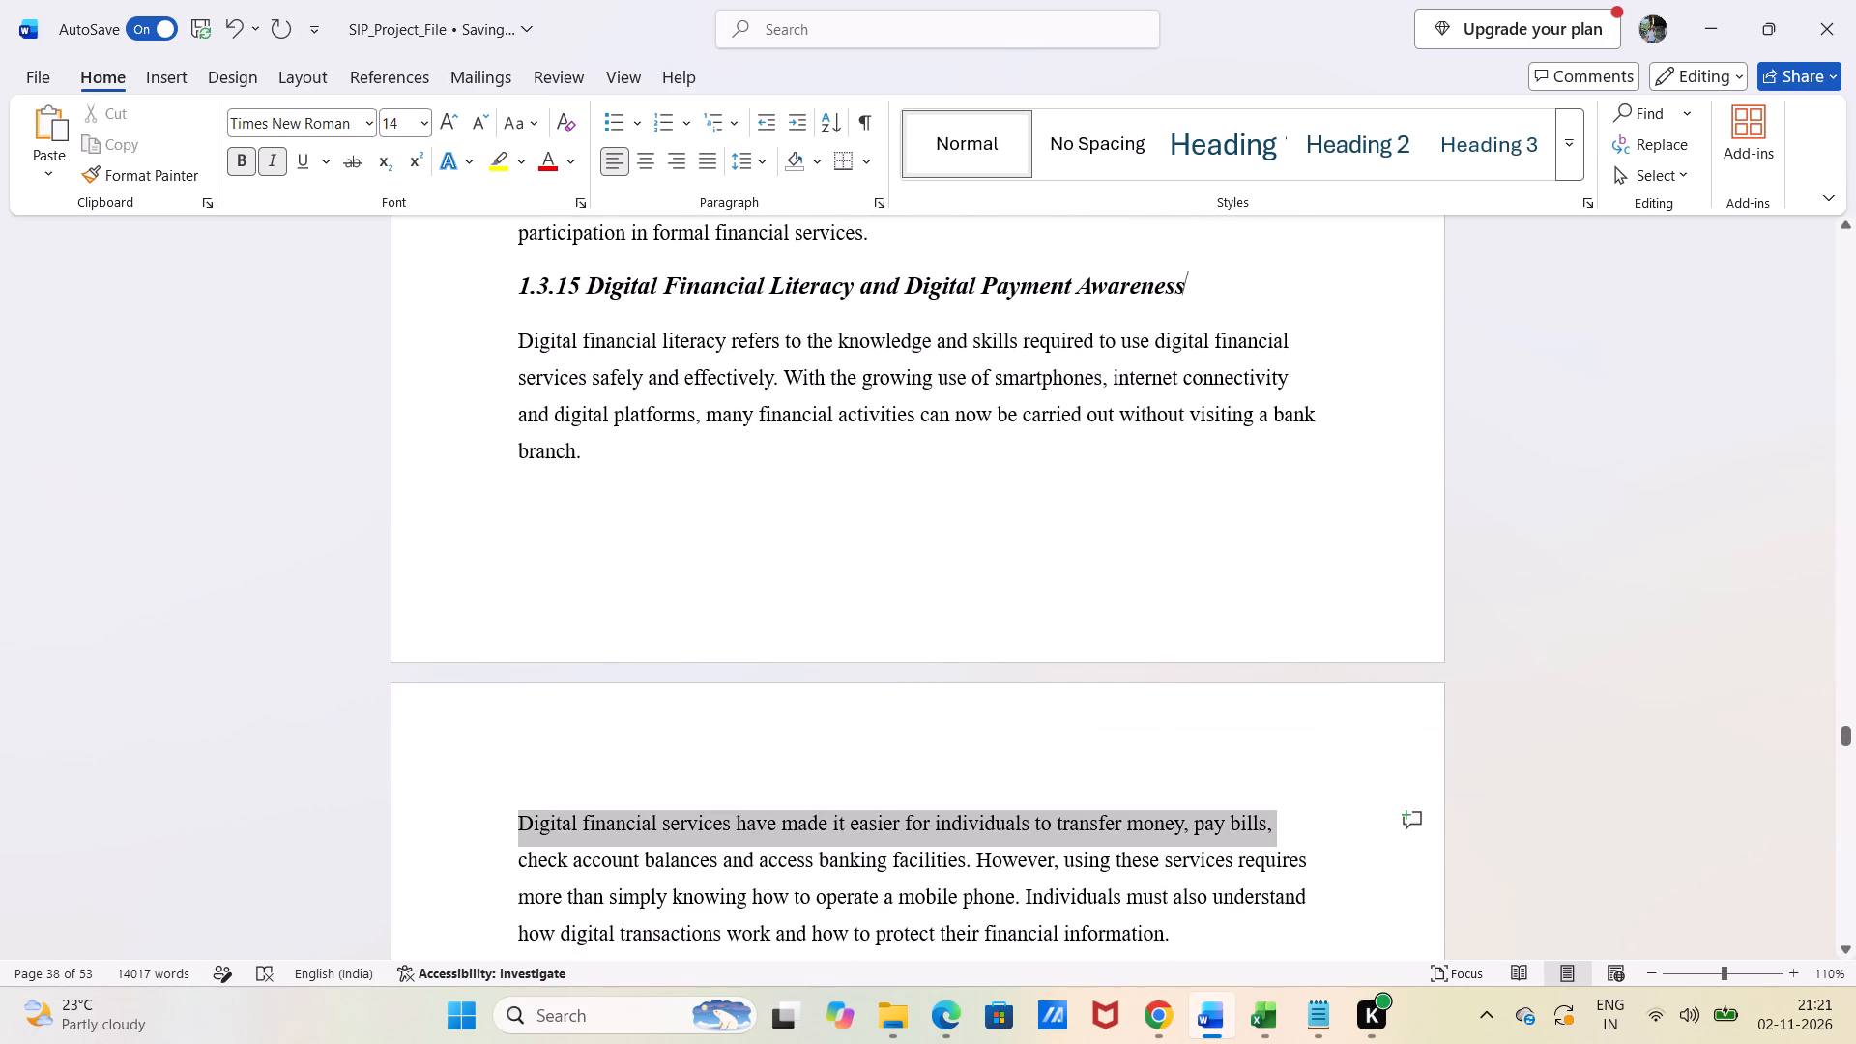
{"action": "left_click", "coordinate": [515, 823]}
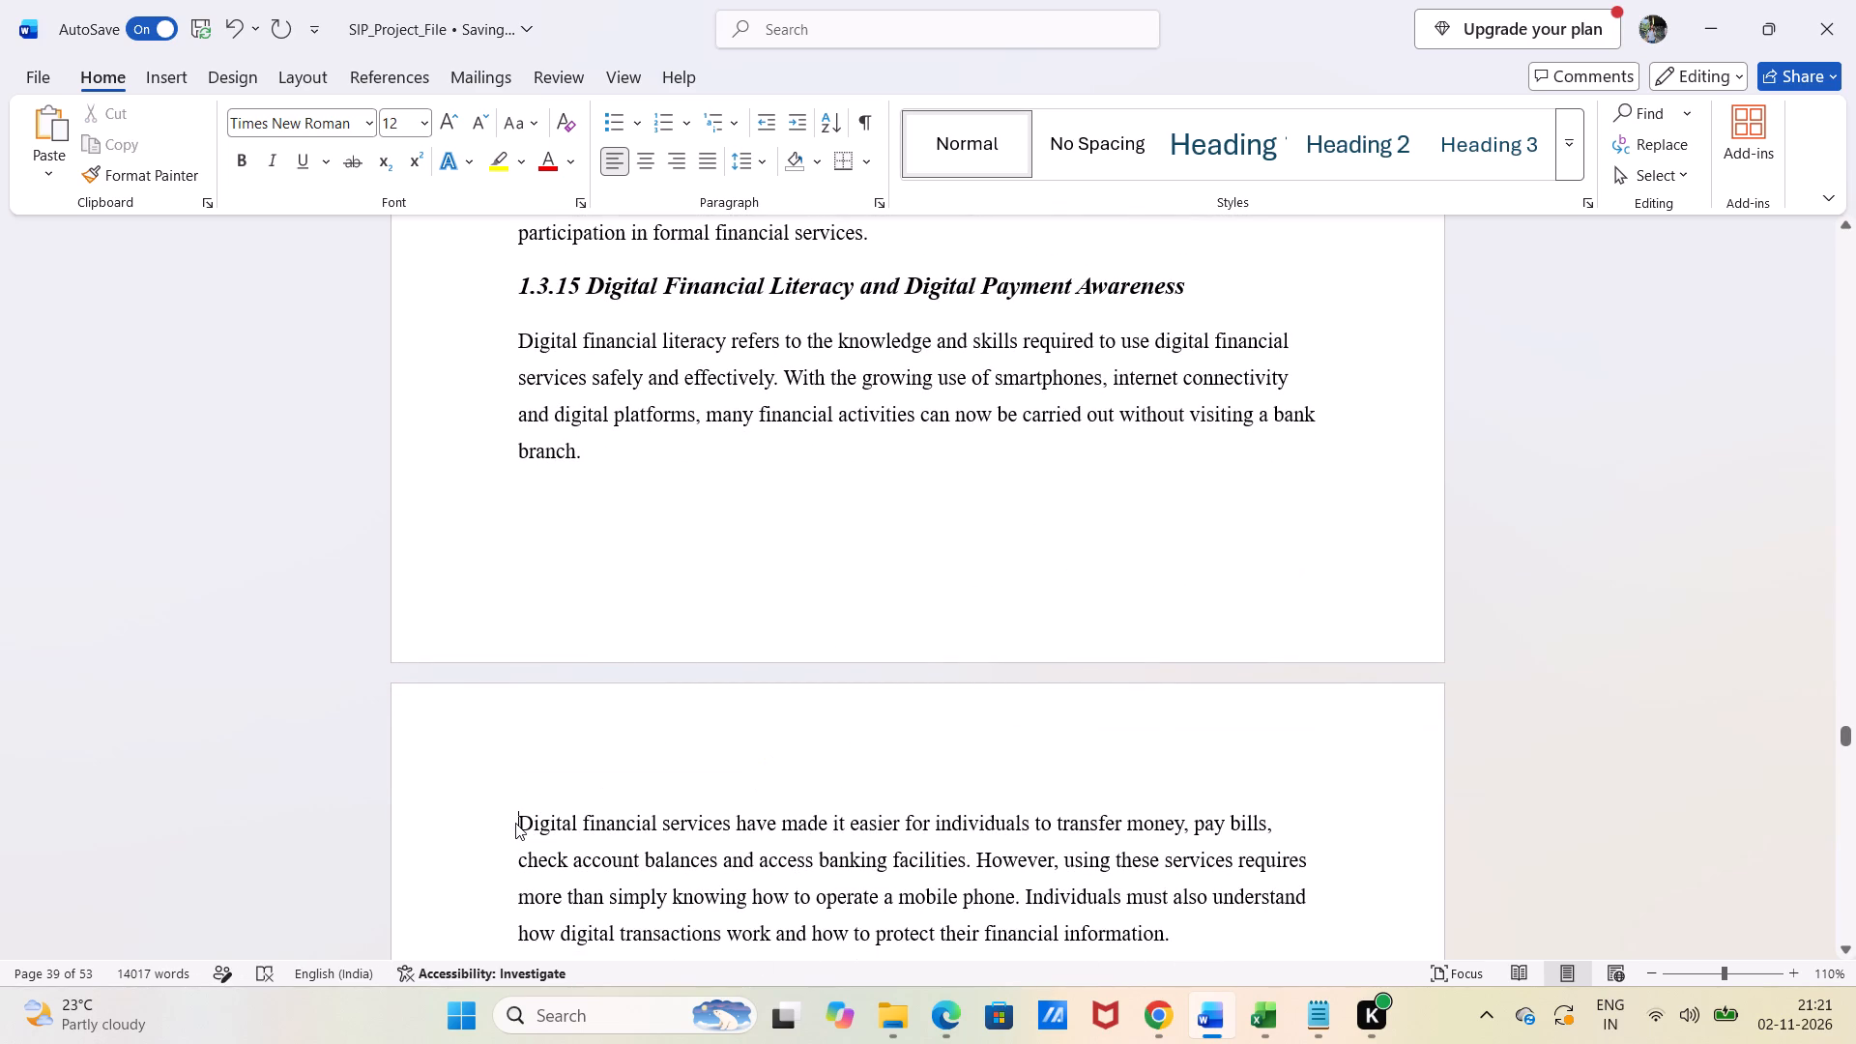
{"action": "key", "text": "BackSpace"}
{"action": "key", "text": "BackSpace"}
{"action": "key", "text": "Return"}
{"action": "scroll", "coordinate": [534, 776], "scroll_direction": "down", "scroll_amount": 1}
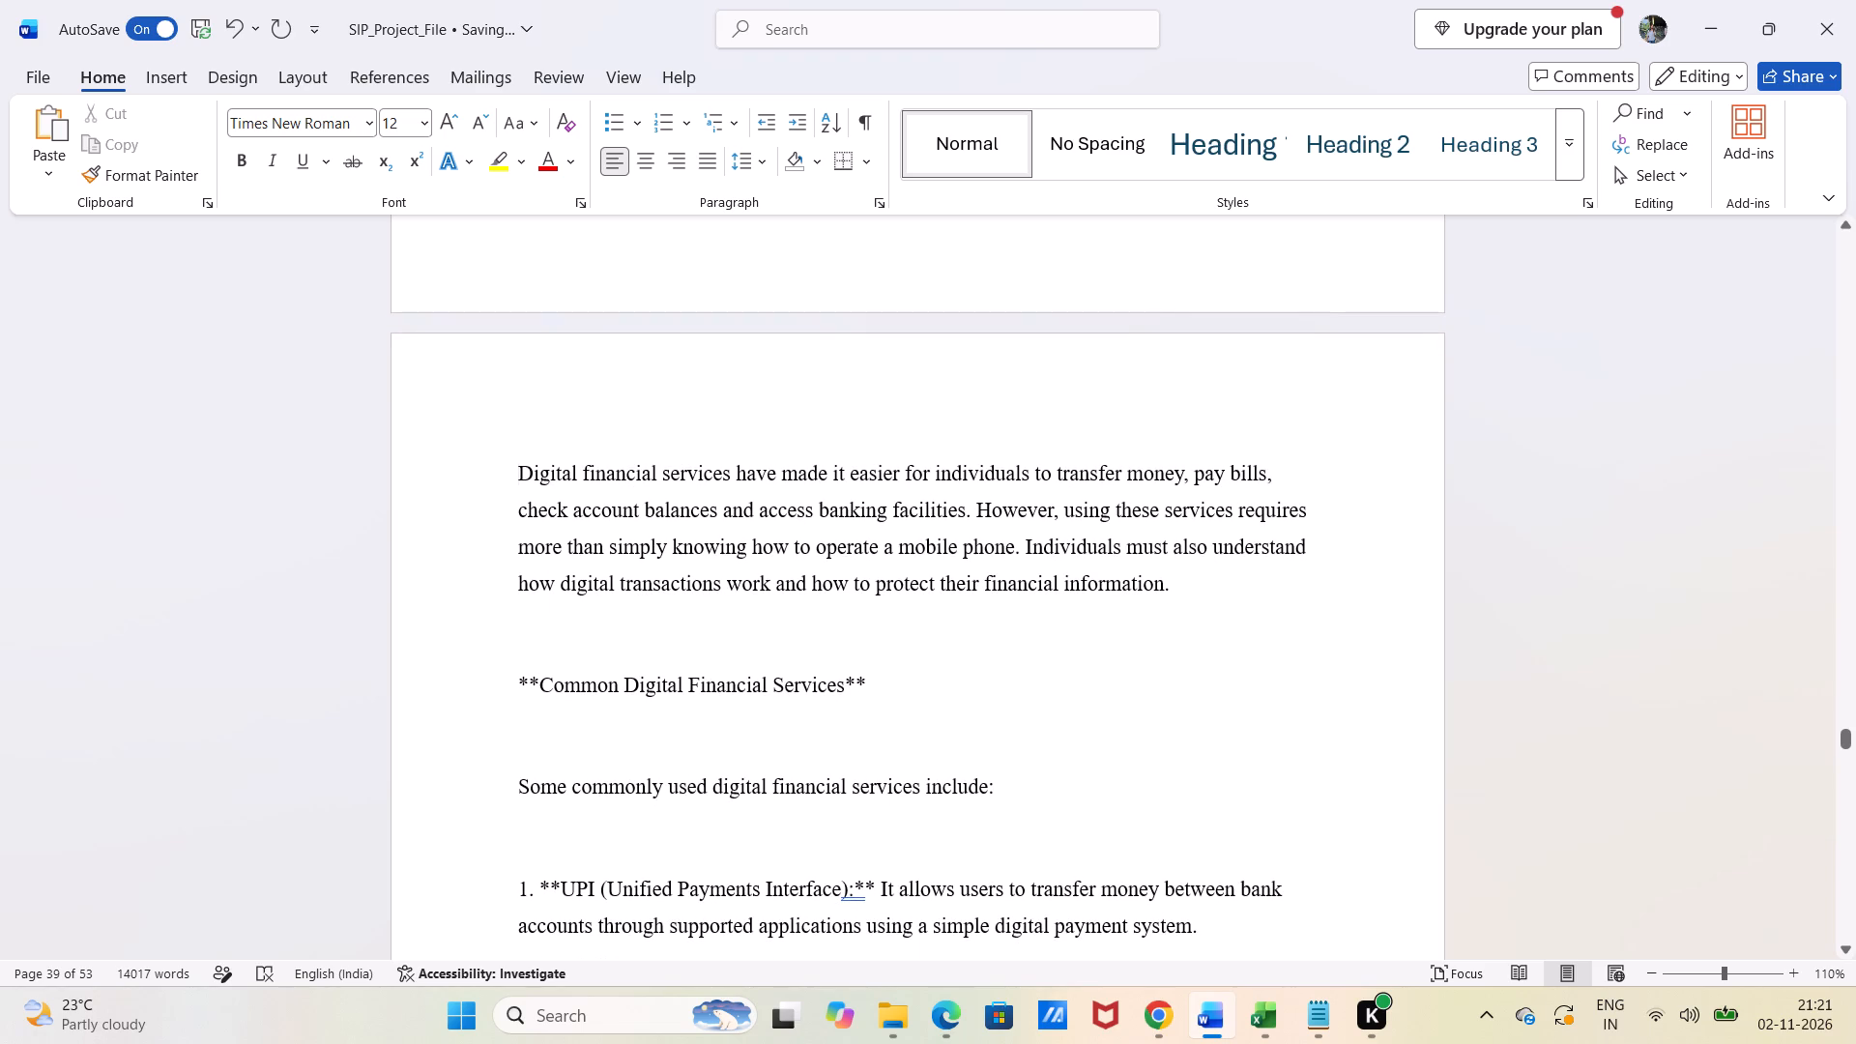
{"action": "left_click", "coordinate": [546, 656]}
{"action": "key", "text": "BackSpace"}
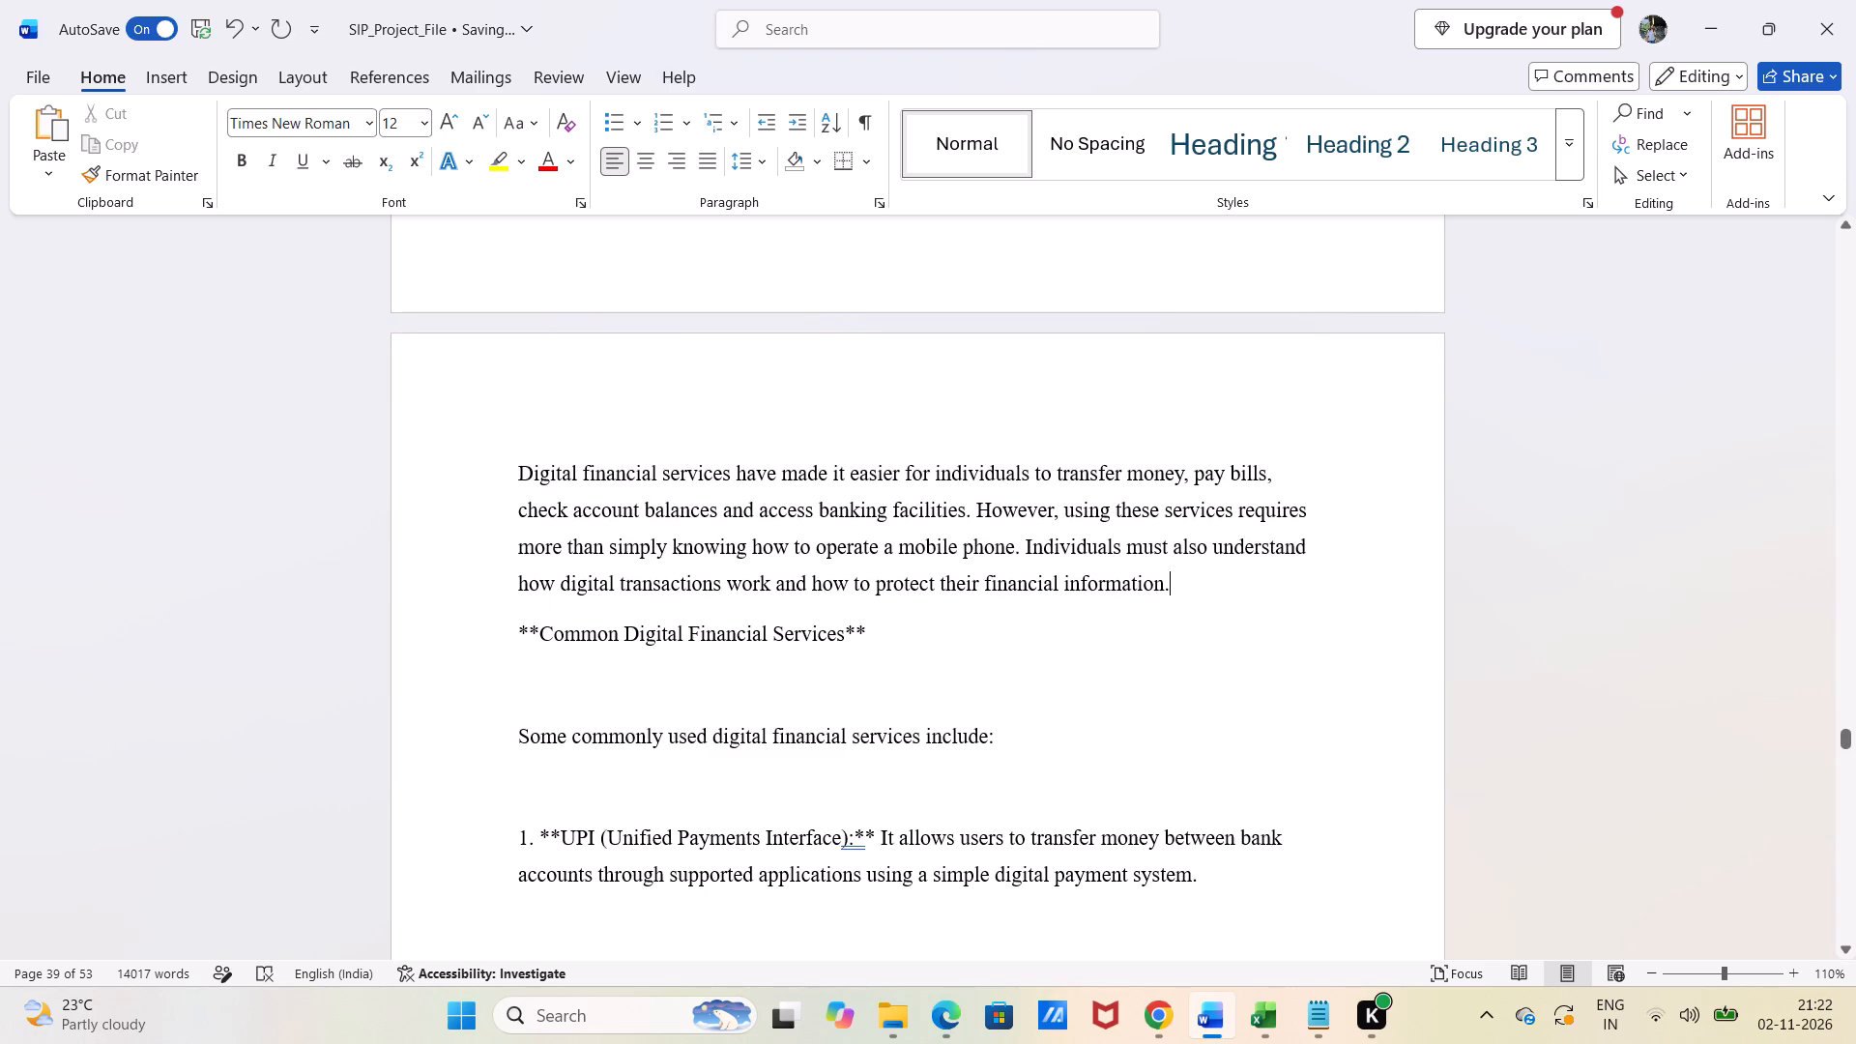
Remove the leading and trailing asterisks from "Common Digital Financial Services" and add " -" at its end.
{"action": "left_click", "coordinate": [535, 632]}
{"action": "key", "text": "BackSpace"}
{"action": "key", "text": "BackSpace"}
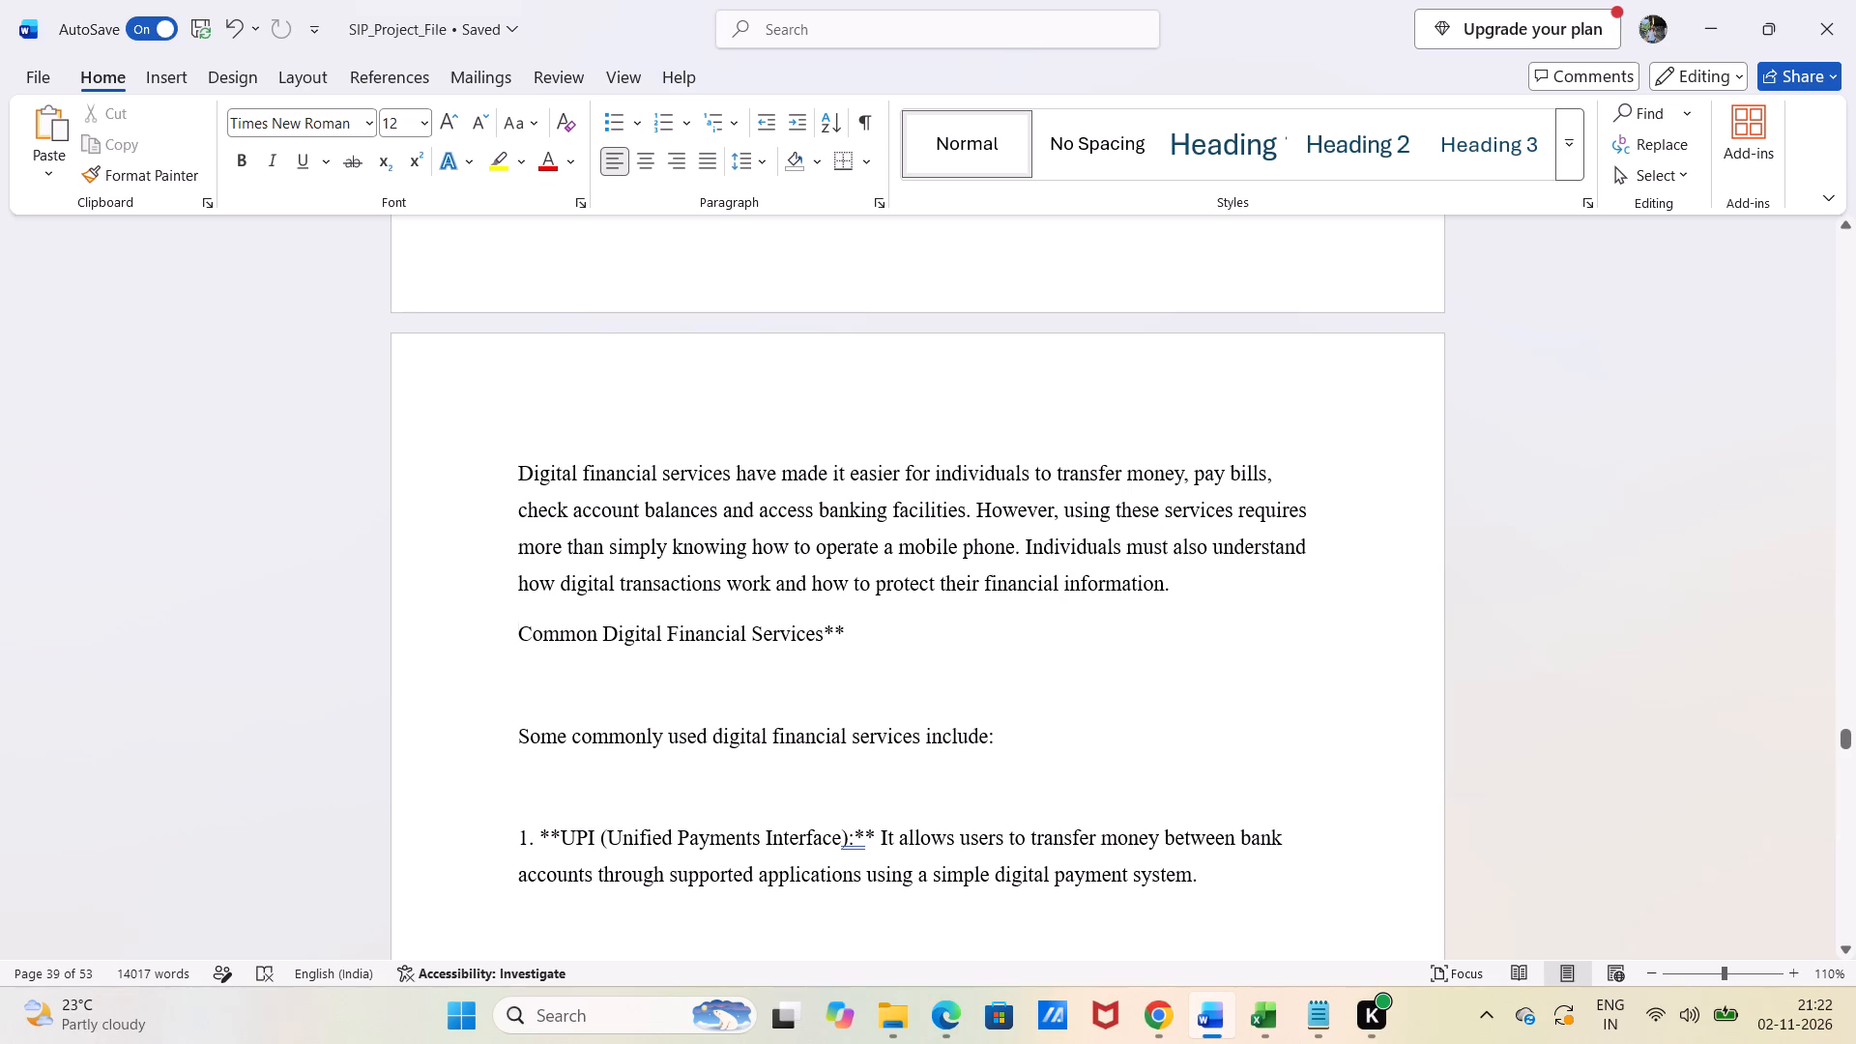
{"action": "left_click", "coordinate": [852, 626]}
{"action": "key", "text": "BackSpace"}
{"action": "key", "text": "BackSpace"}
{"action": "key", "text": "space"}
{"action": "type", "text": "-"}
Bold the "Common Digital Financial Services -" subheading.
{"action": "left_click_drag", "start_coordinate": [516, 637], "coordinate": [878, 670]}
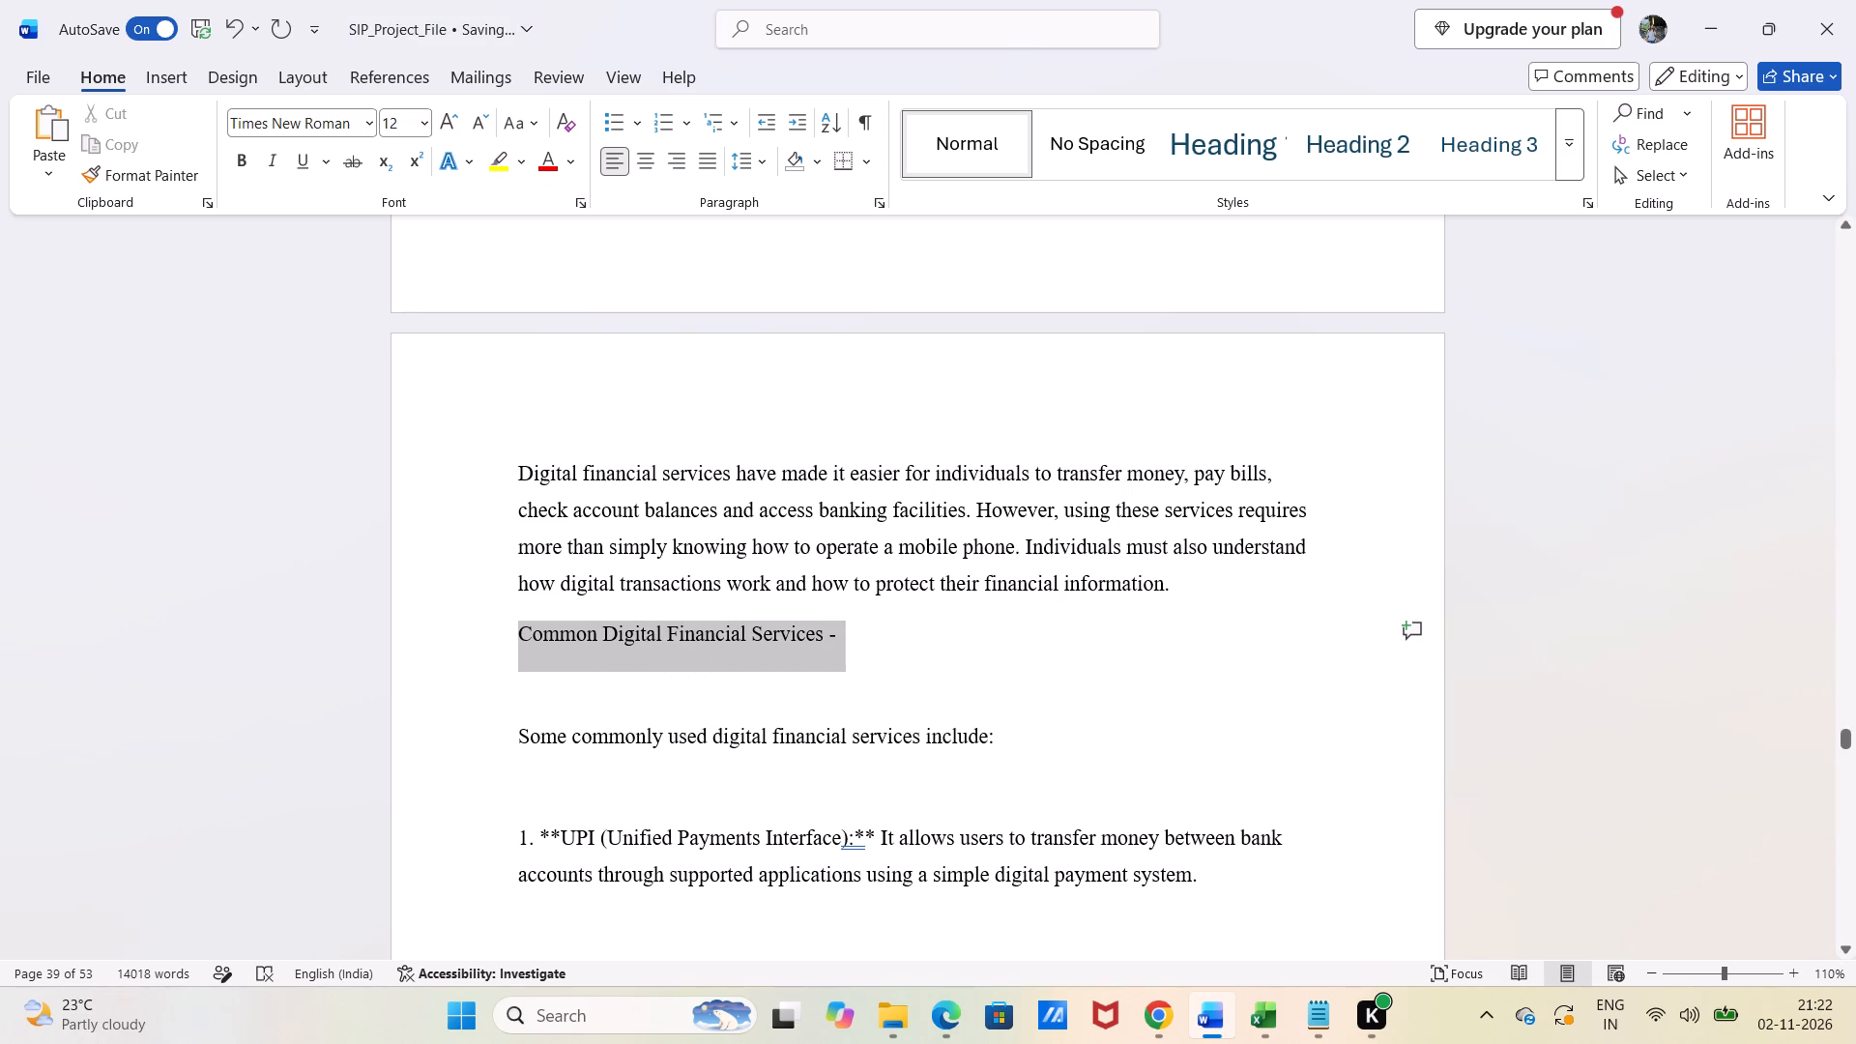
{"action": "left_click_drag", "start_coordinate": [878, 670], "coordinate": [906, 673]}
{"action": "left_click", "coordinate": [926, 627]}
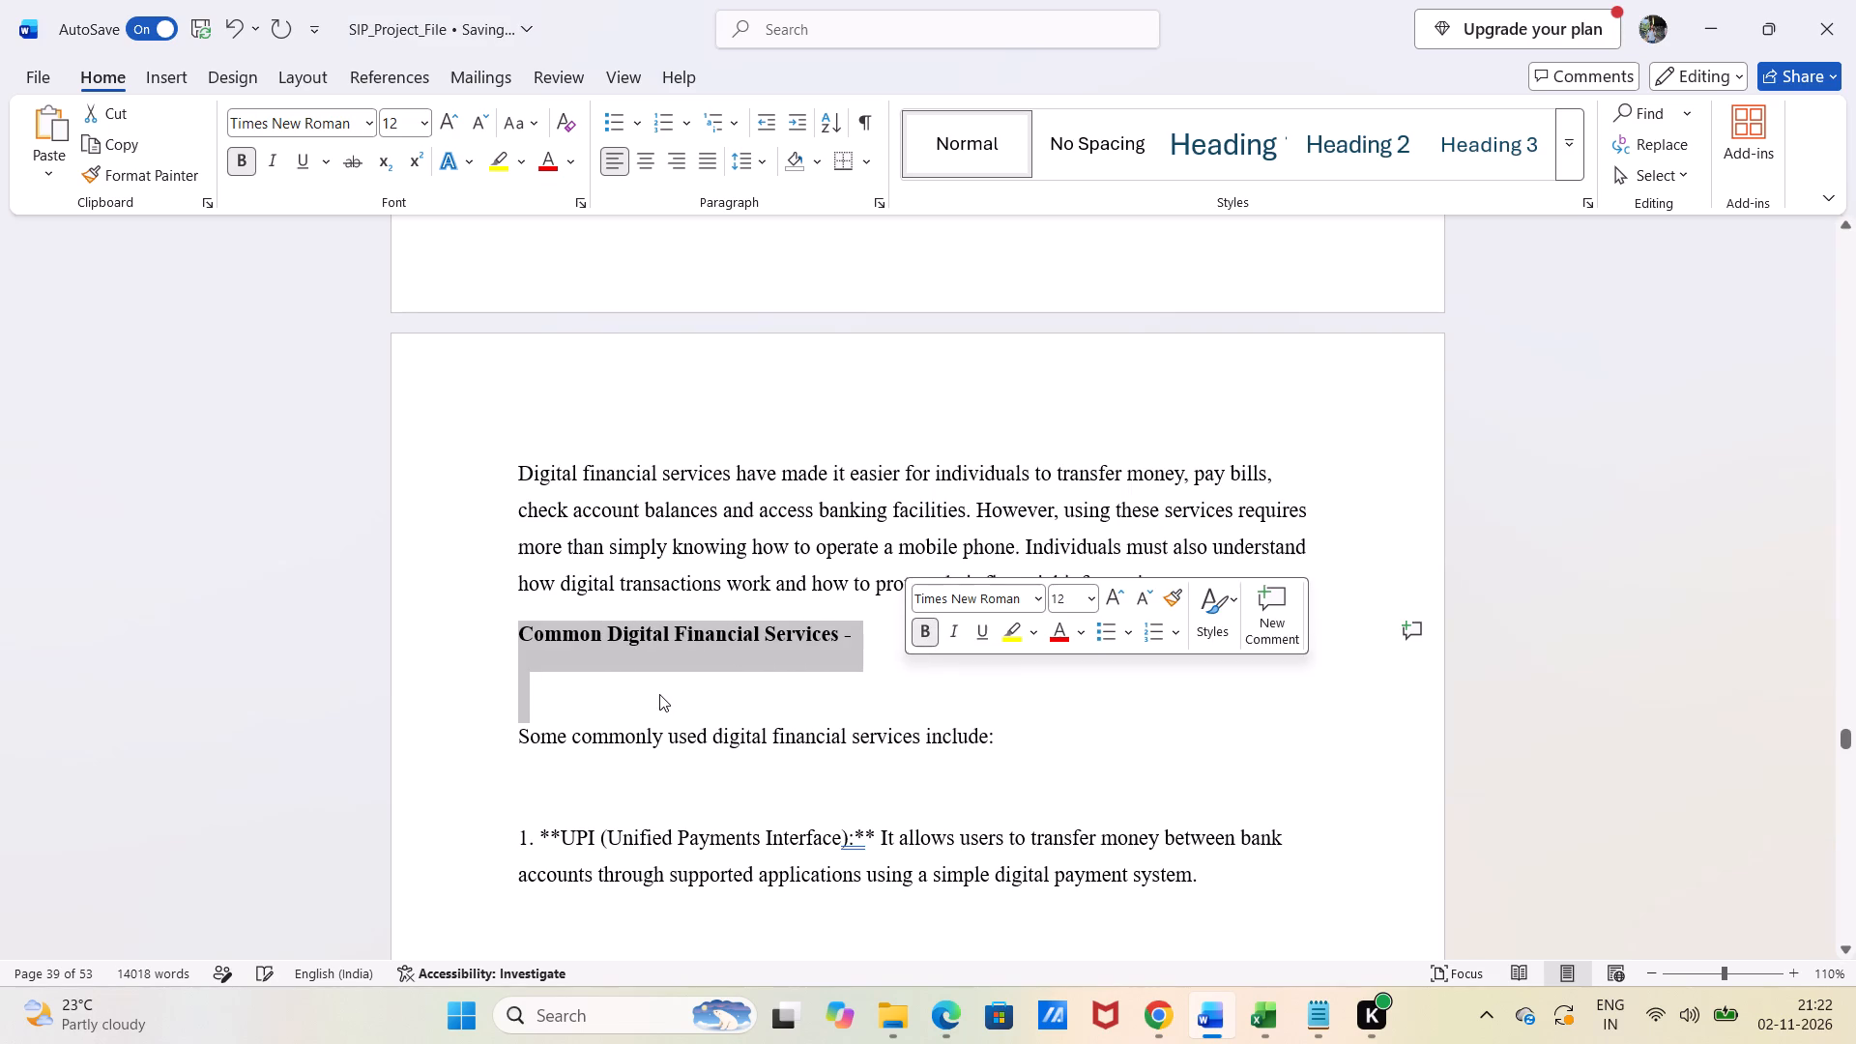
Delete the blank lines above and below "Some commonly used digital financial services include:".
{"action": "left_click", "coordinate": [659, 694]}
{"action": "key", "text": "BackSpace"}
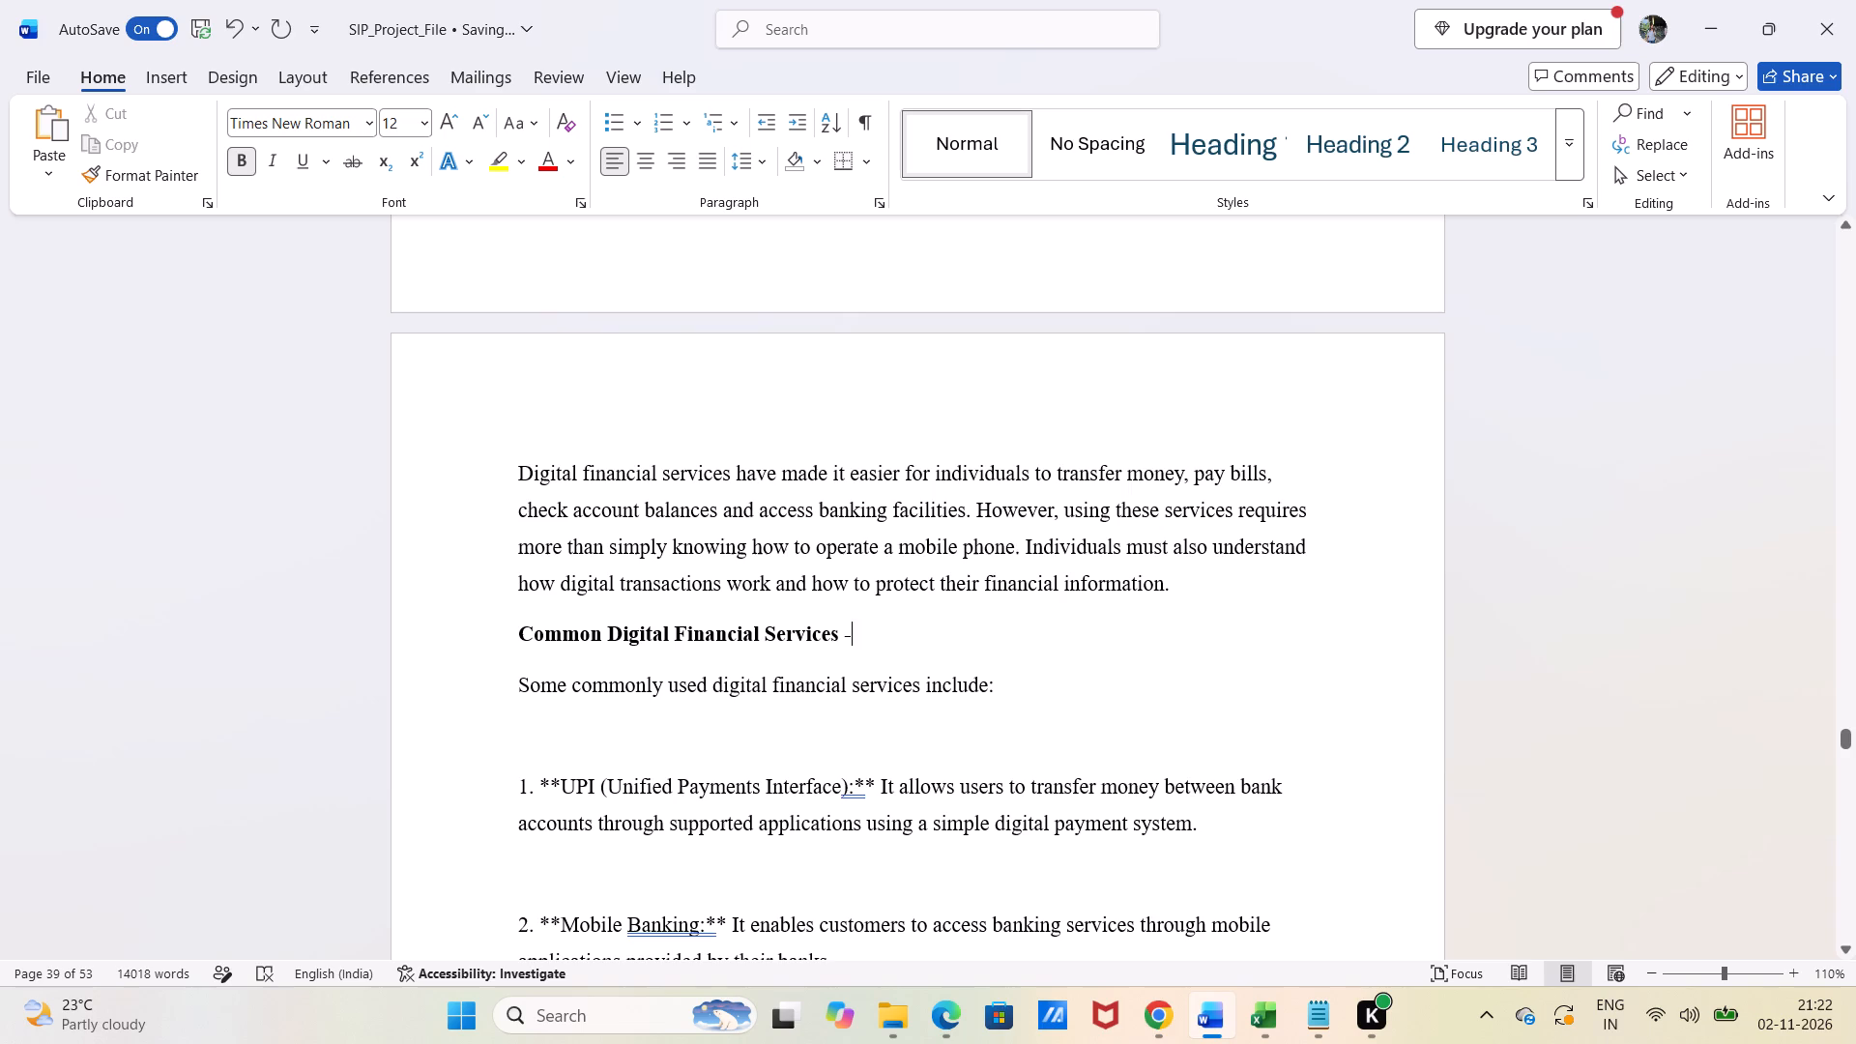
{"action": "left_click", "coordinate": [565, 748]}
{"action": "key", "text": "BackSpace"}
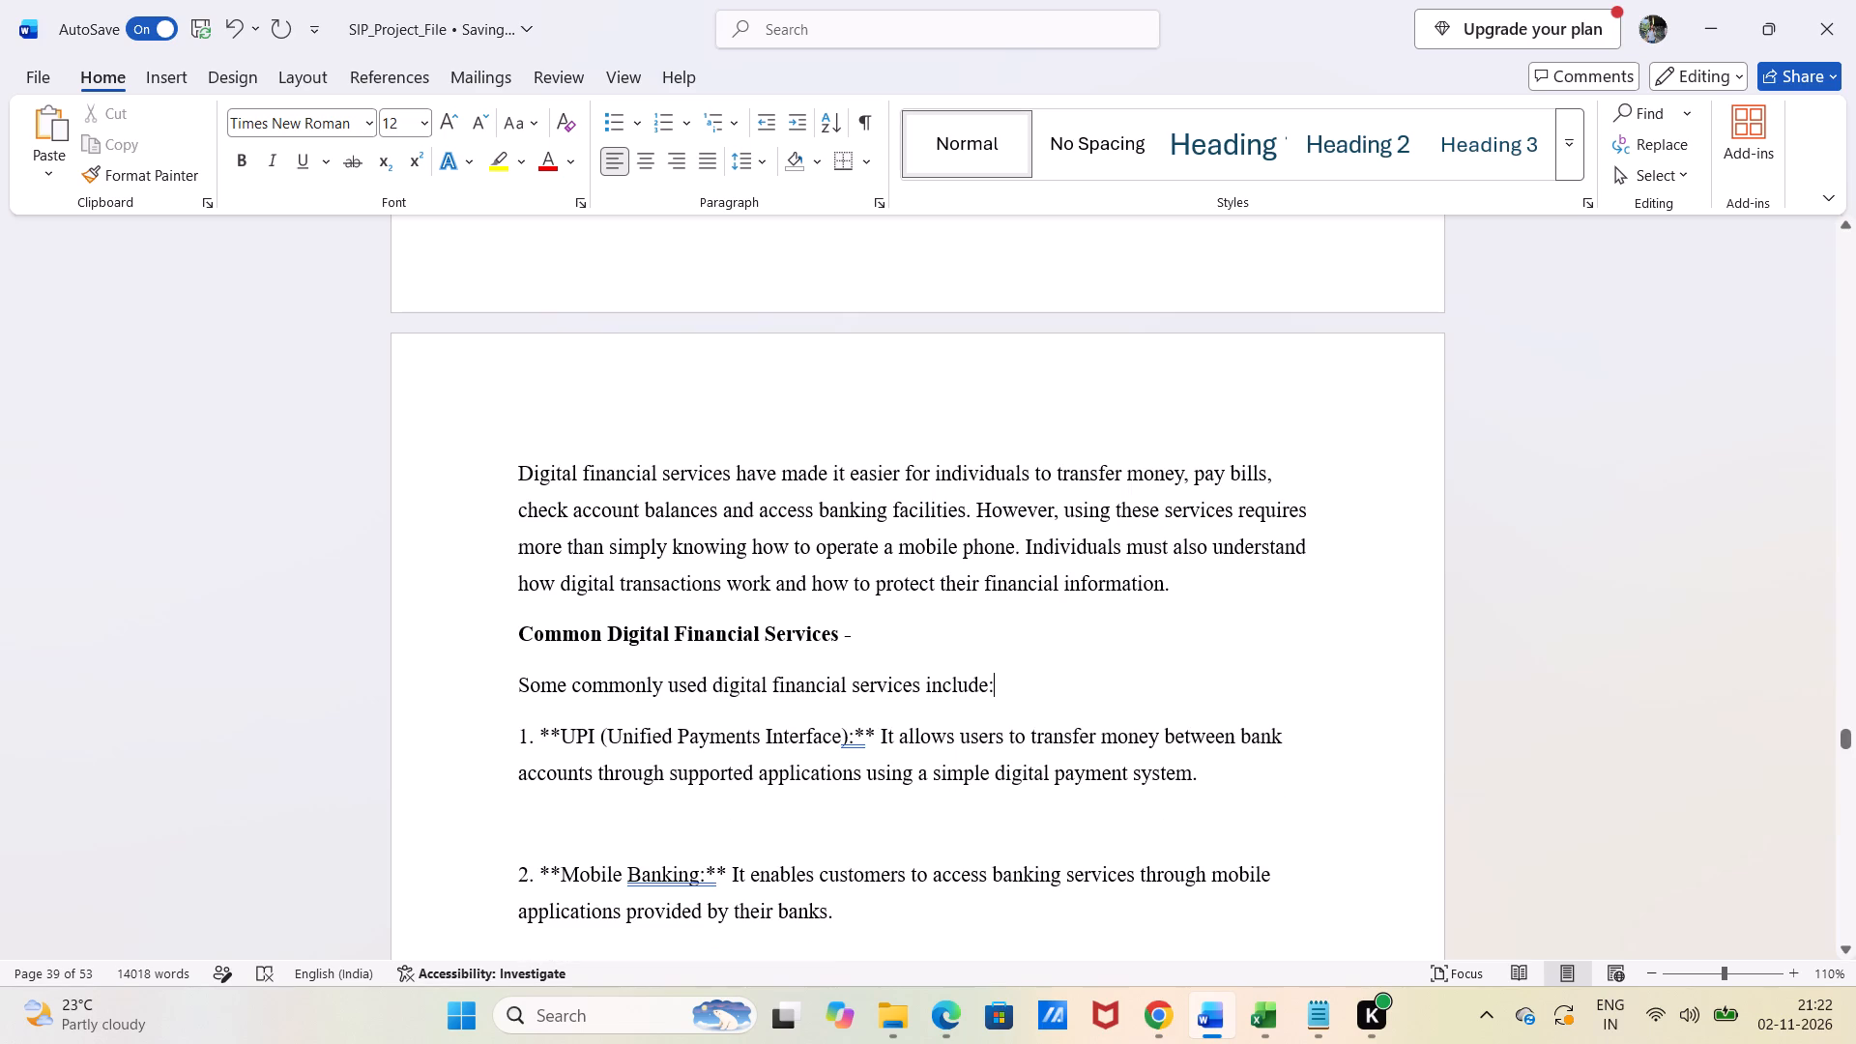
Replace the "1. **" prefix of the UPI (Unified Payments Interface) line with automatic list numbering starting at 1.
{"action": "left_click", "coordinate": [565, 737]}
{"action": "key", "text": "BackSpace"}
{"action": "key", "text": "BackSpace"}
{"action": "key", "text": "BackSpace"}
{"action": "key", "text": "BackSpace"}
{"action": "key", "text": "BackSpace"}
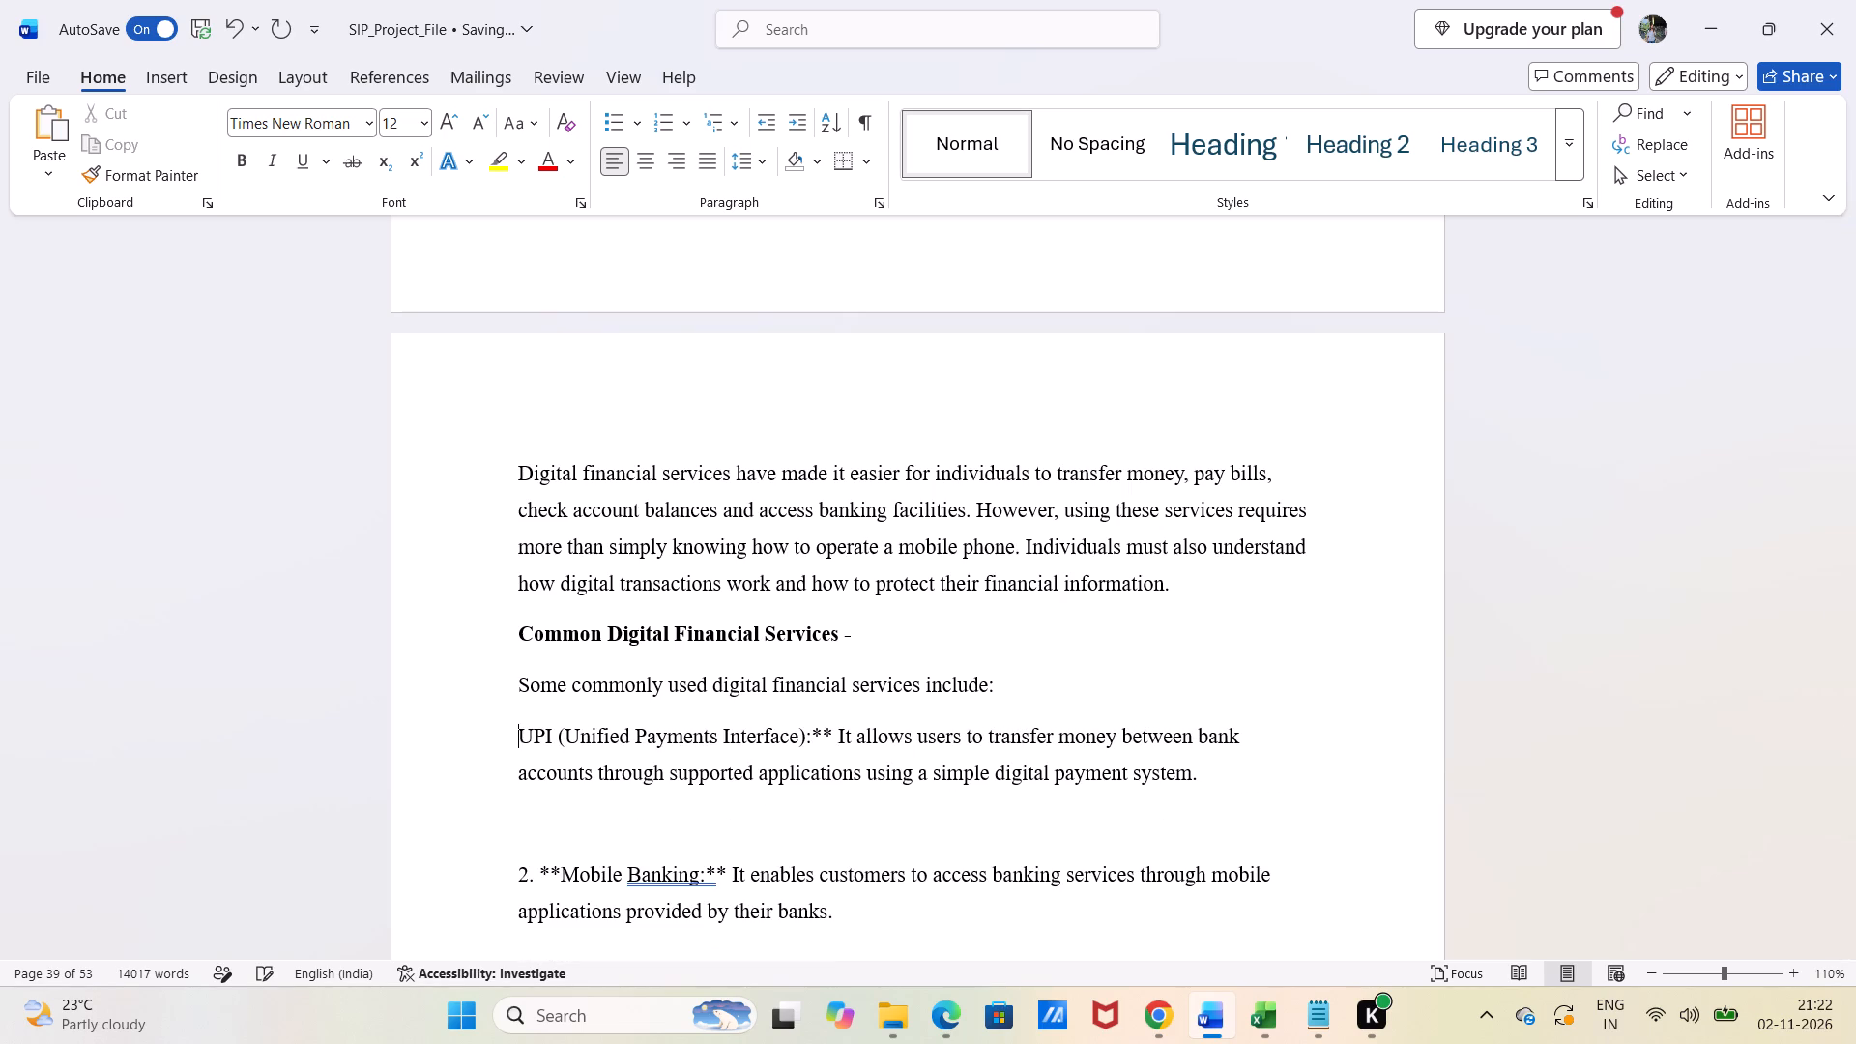
{"action": "type", "text": "1,"}
{"action": "key", "text": "BackSpace"}
{"action": "type", "text": "."}
{"action": "key", "text": "space"}
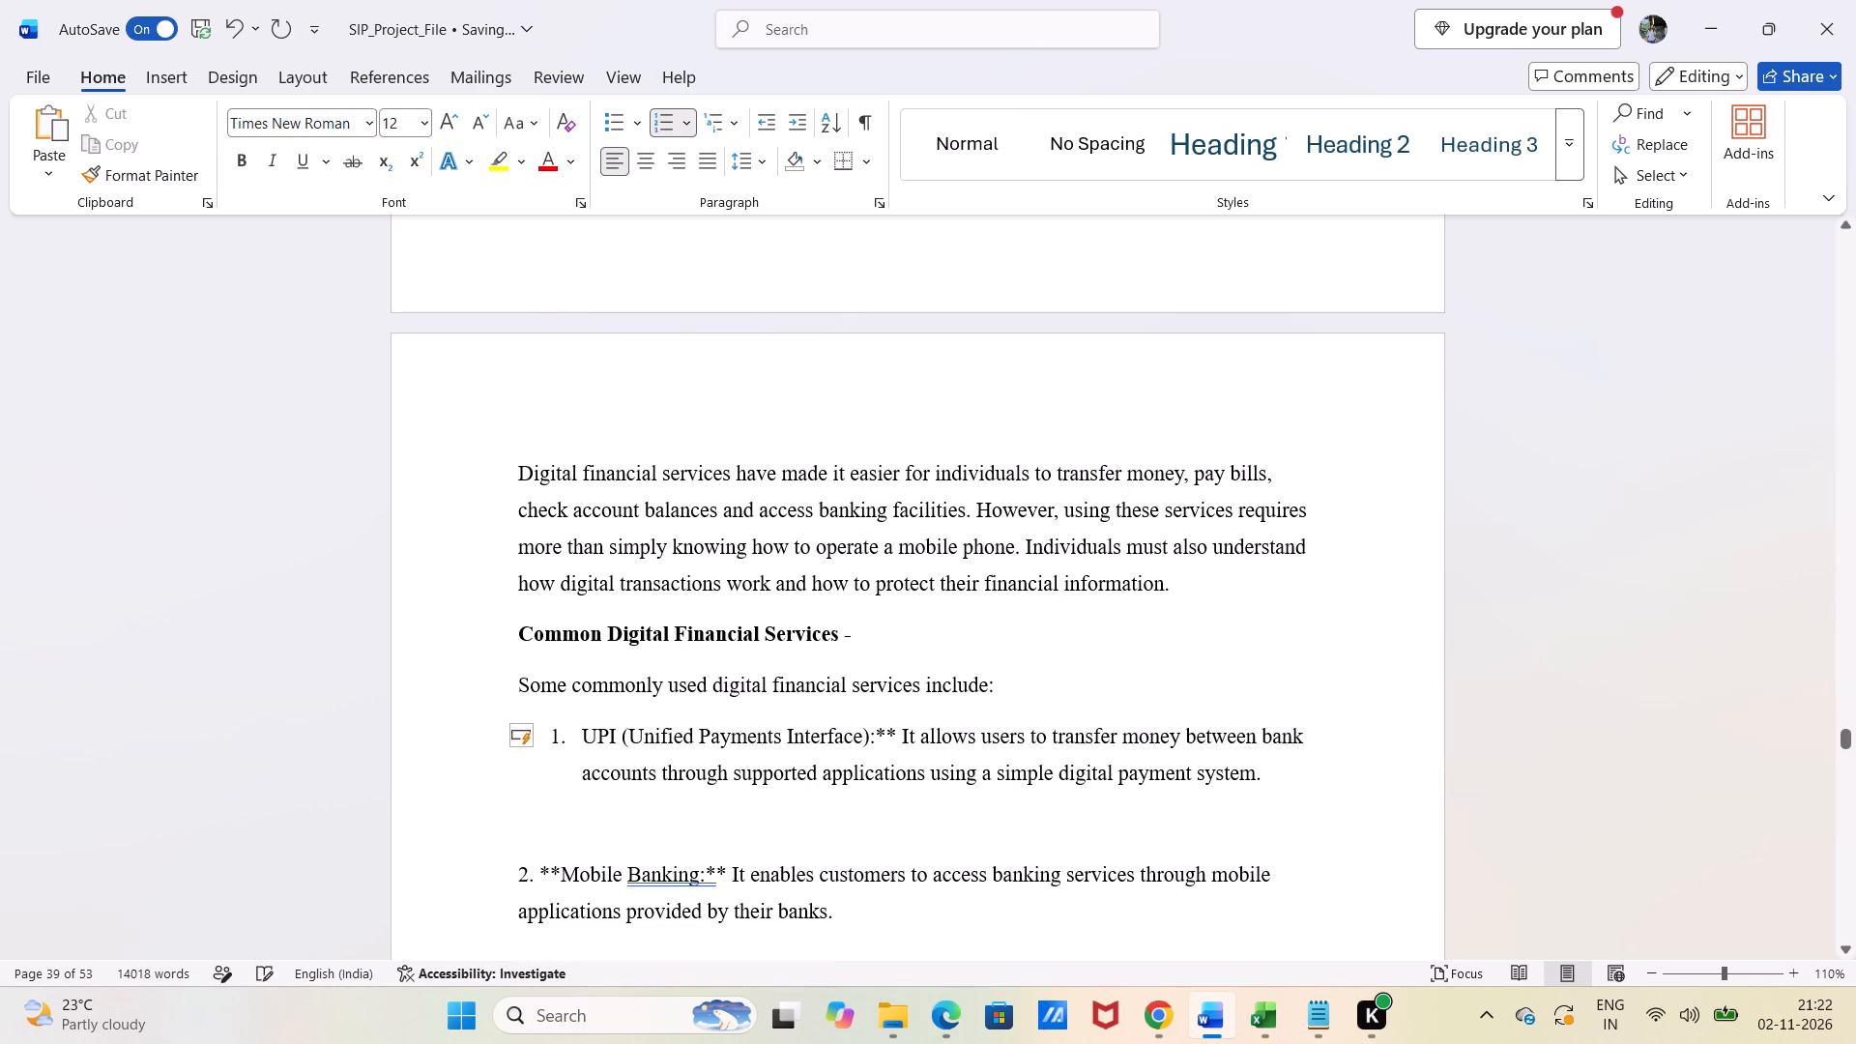
Replace the ":**" after "UPI (Unified Payments Interface)" with " -".
{"action": "left_click", "coordinate": [896, 740]}
{"action": "key", "text": "BackSpace"}
{"action": "key", "text": "BackSpace"}
{"action": "key", "text": "BackSpace"}
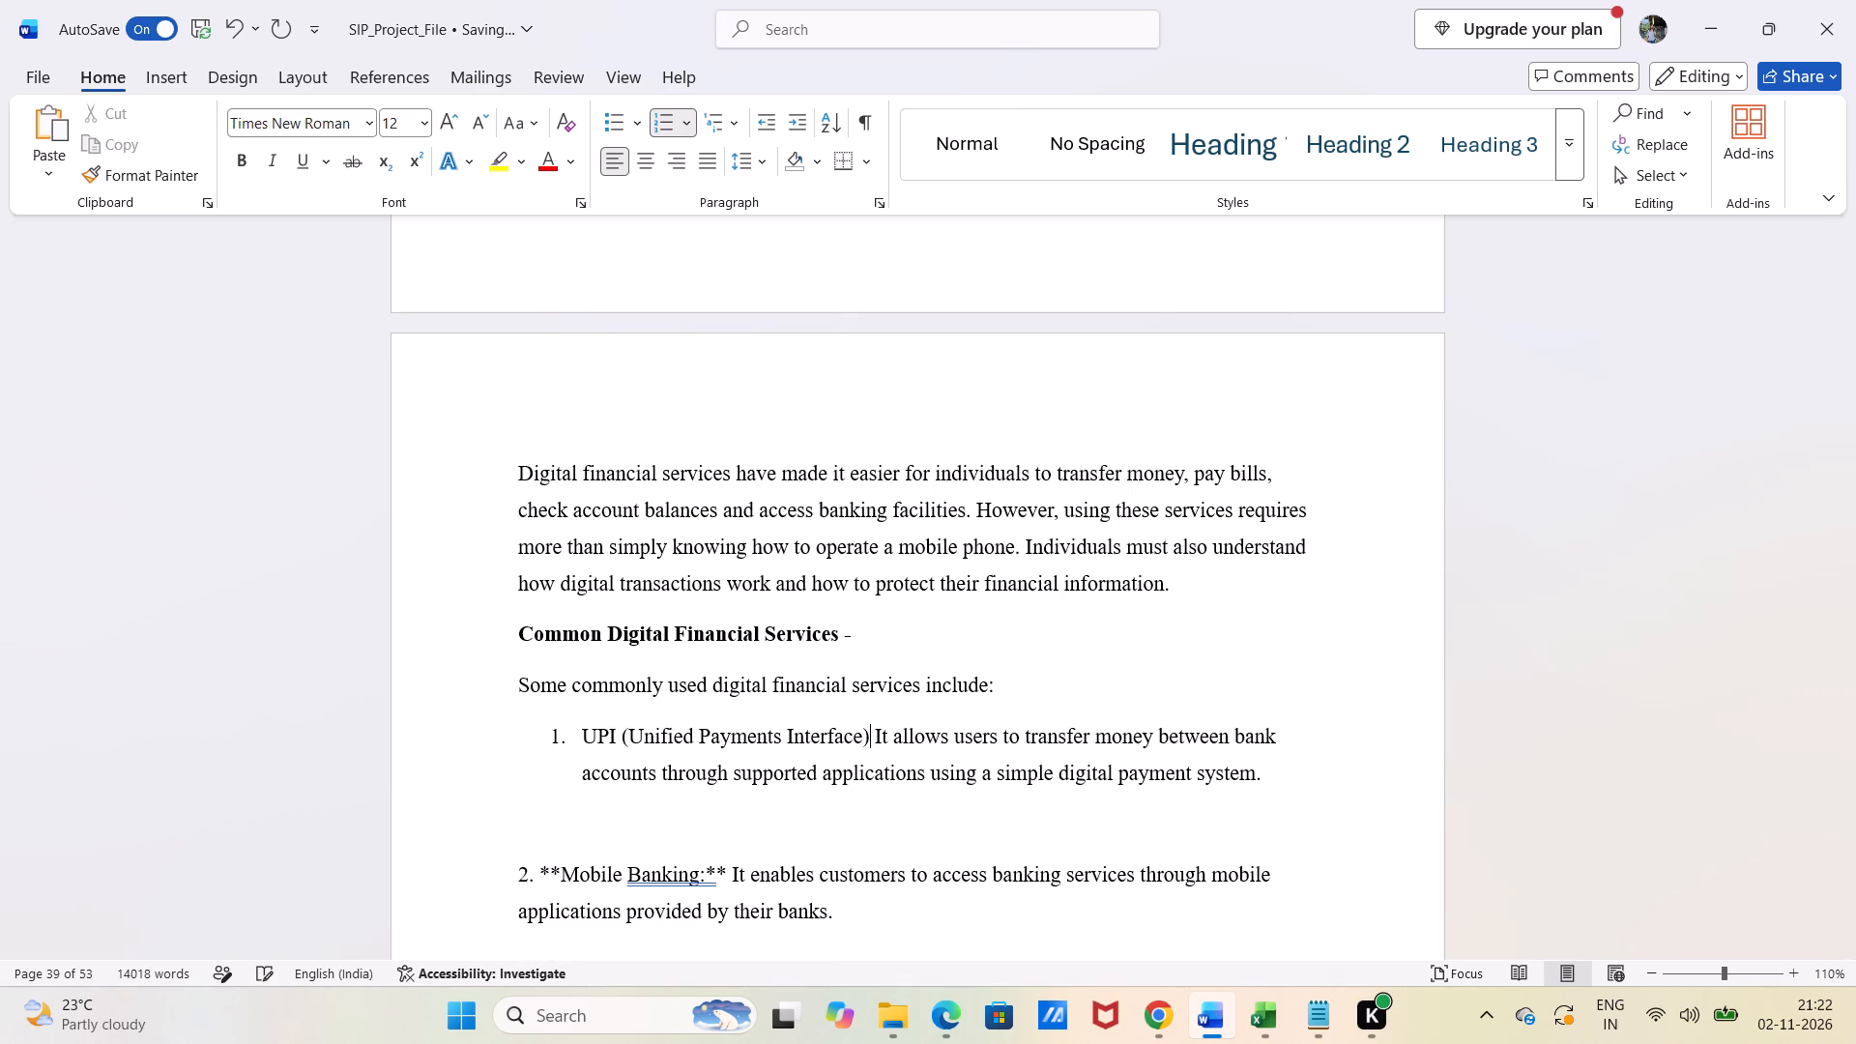
{"action": "key", "text": "space"}
{"action": "type", "text": "-"}
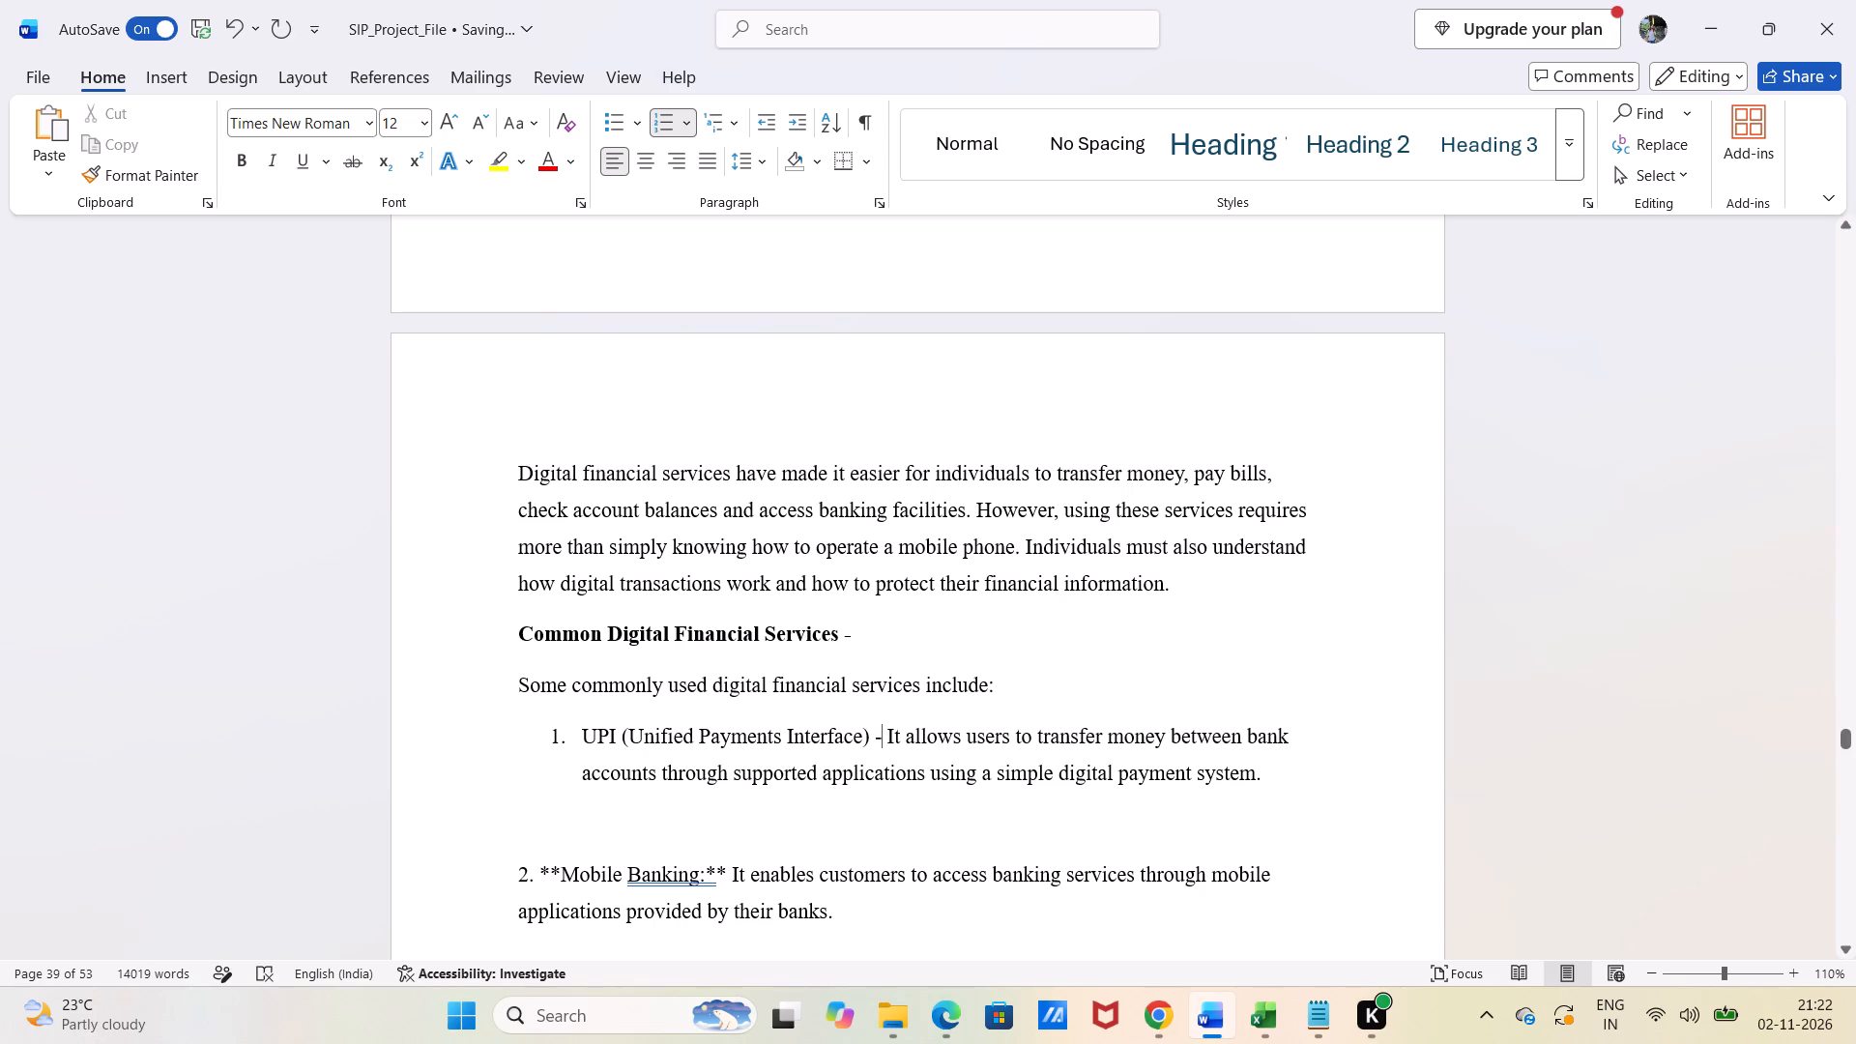
Remove the "2. **" prefix and blank line before "Mobile Banking" and make it item 2 of the numbered list.
{"action": "left_click", "coordinate": [562, 880]}
{"action": "key", "text": "BackSpace"}
{"action": "key", "text": "BackSpace"}
{"action": "key", "text": "BackSpace"}
{"action": "key", "text": "BackSpace"}
{"action": "key", "text": "BackSpace"}
{"action": "key", "text": "BackSpace"}
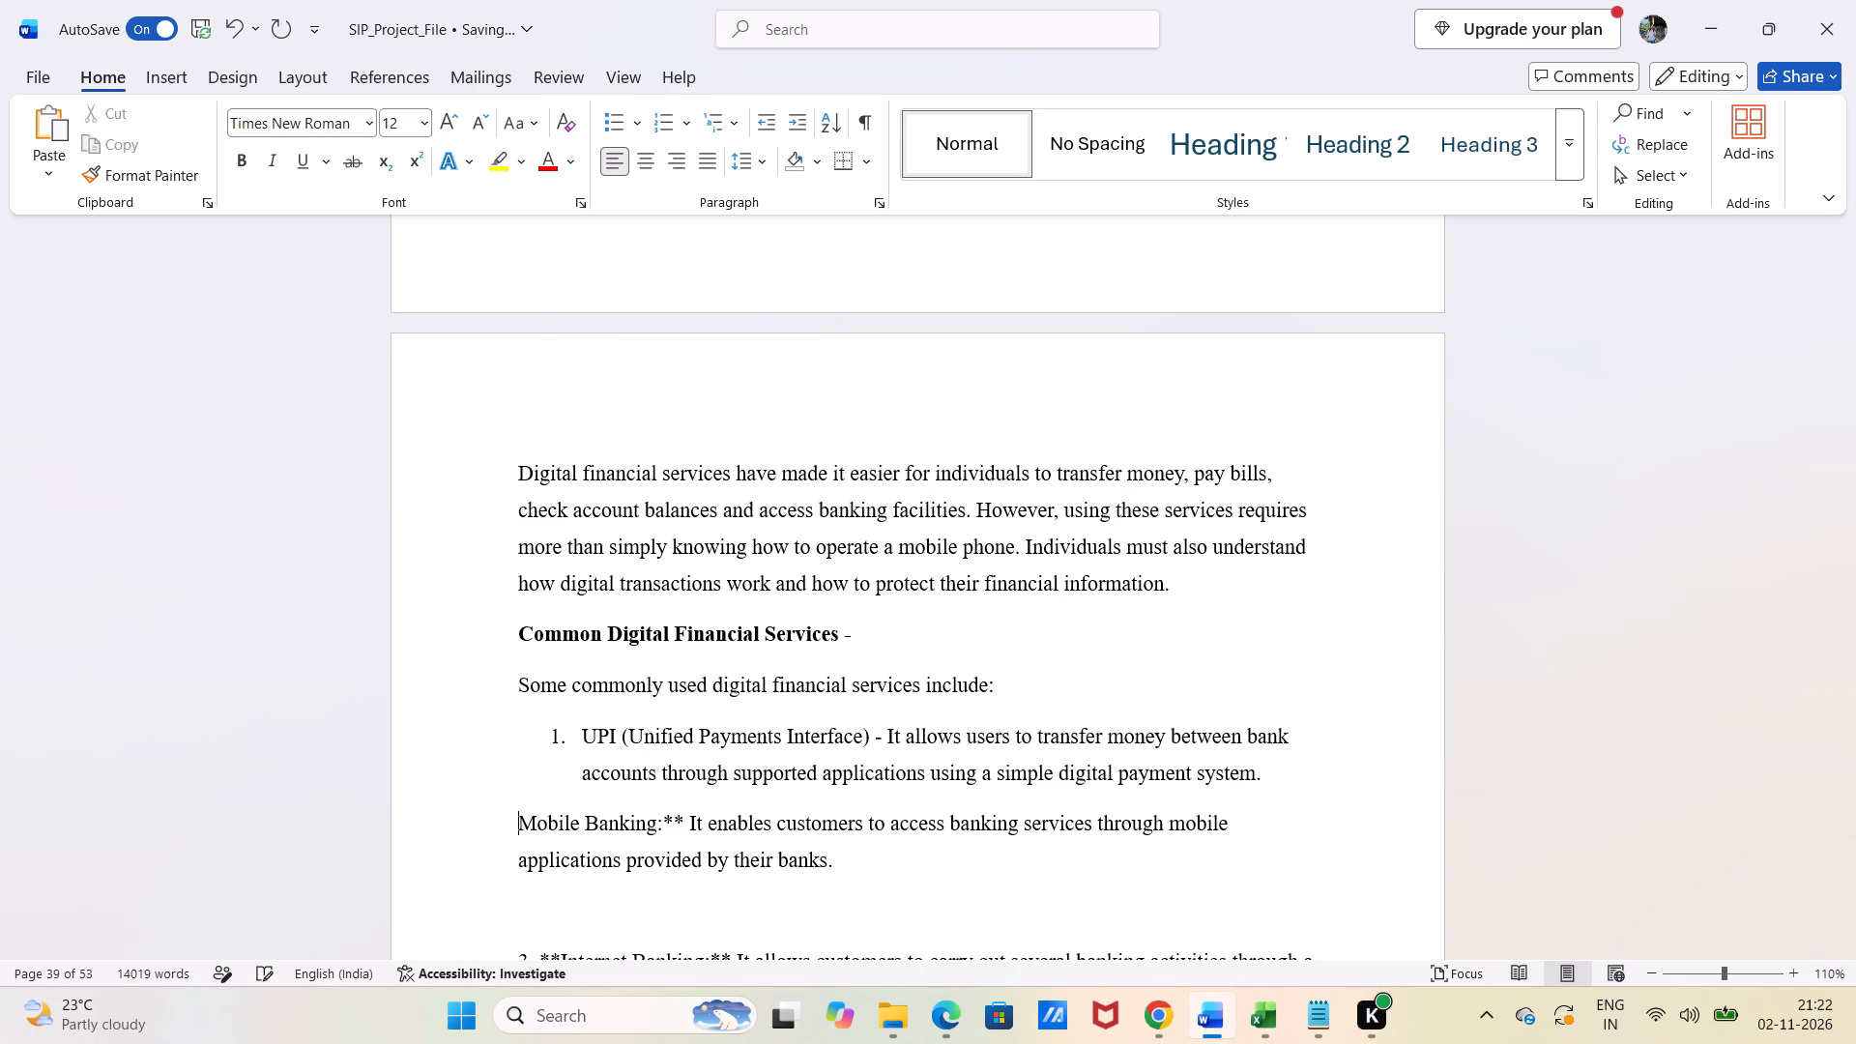
{"action": "key", "text": "BackSpace"}
{"action": "key", "text": "Return"}
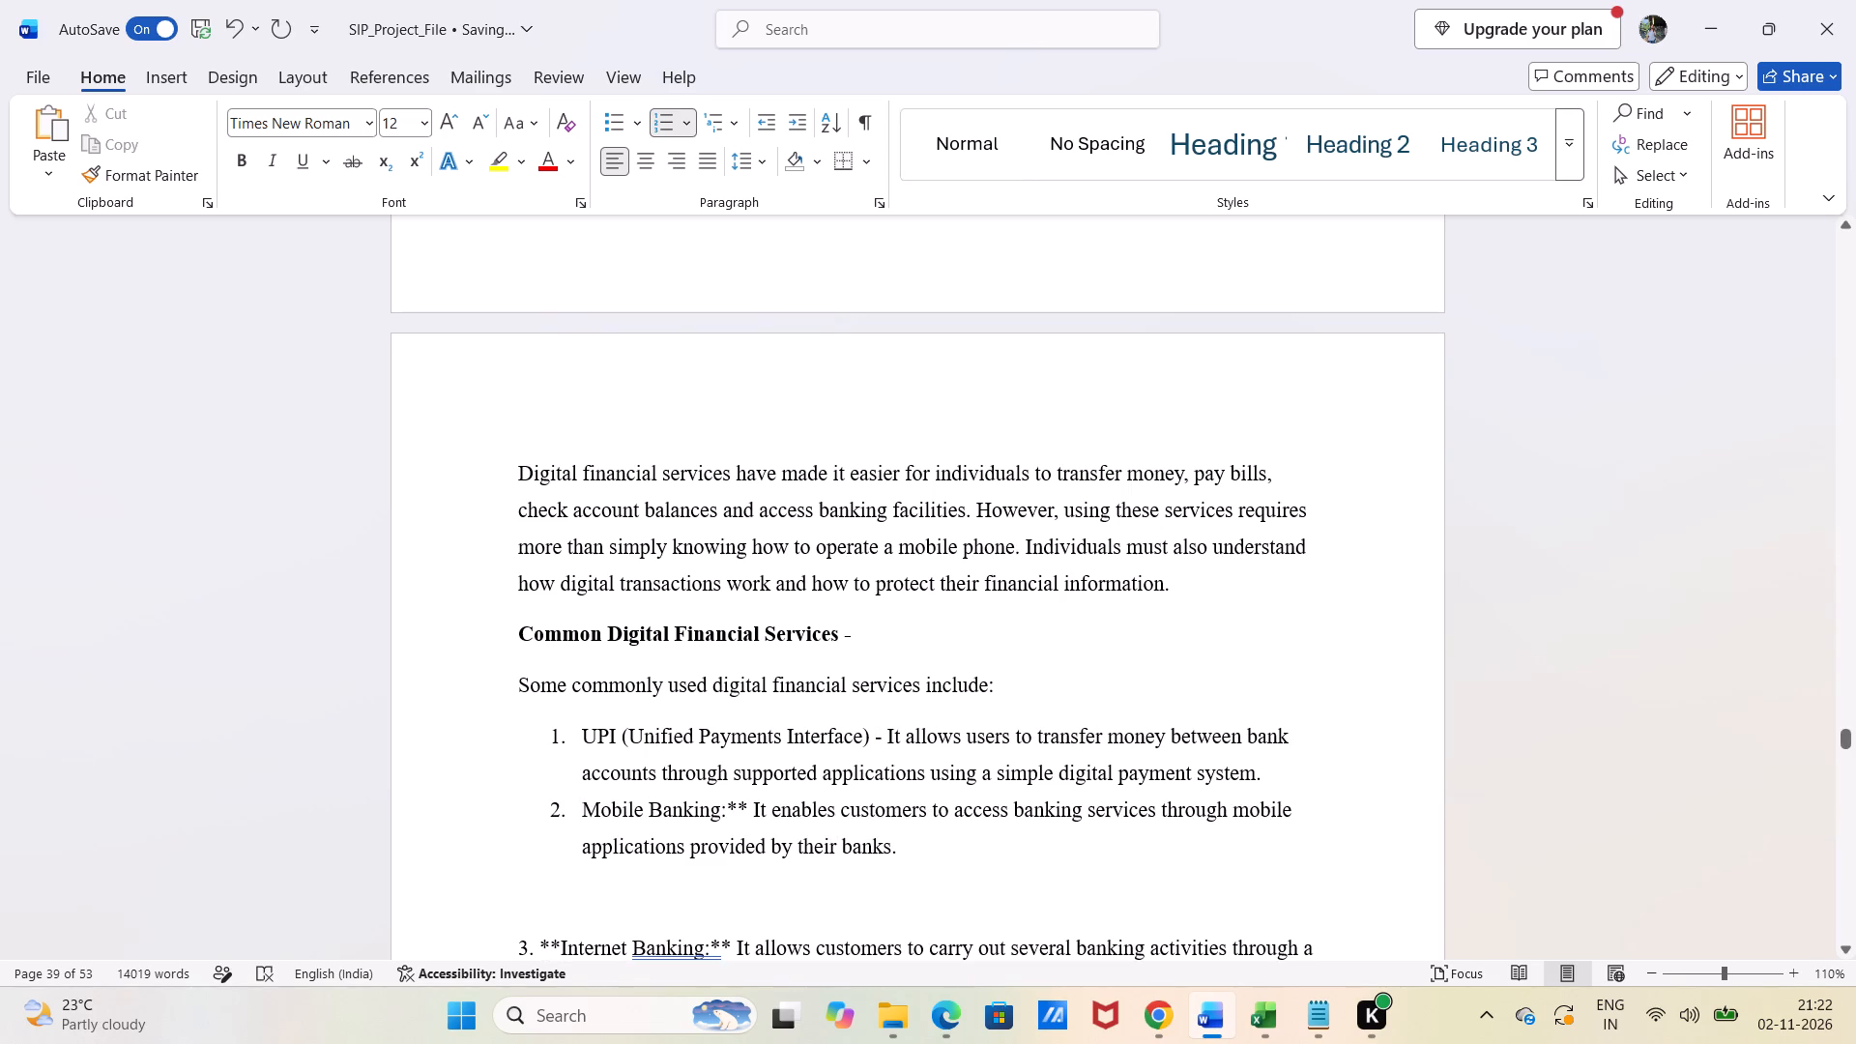
Replace the ":**" after "Mobile Banking" with " -".
{"action": "left_click", "coordinate": [737, 794]}
{"action": "key", "text": "Down"}
{"action": "key", "text": "Right"}
{"action": "key", "text": "BackSpace"}
{"action": "key", "text": "BackSpace"}
{"action": "key", "text": "BackSpace"}
{"action": "key", "text": "space"}
{"action": "type", "text": "-"}
Remove the "3. **" prefix and blank line before "Internet Banking" and make it item 3 of the numbered list.
{"action": "scroll", "coordinate": [624, 877], "scroll_direction": "down", "scroll_amount": 2}
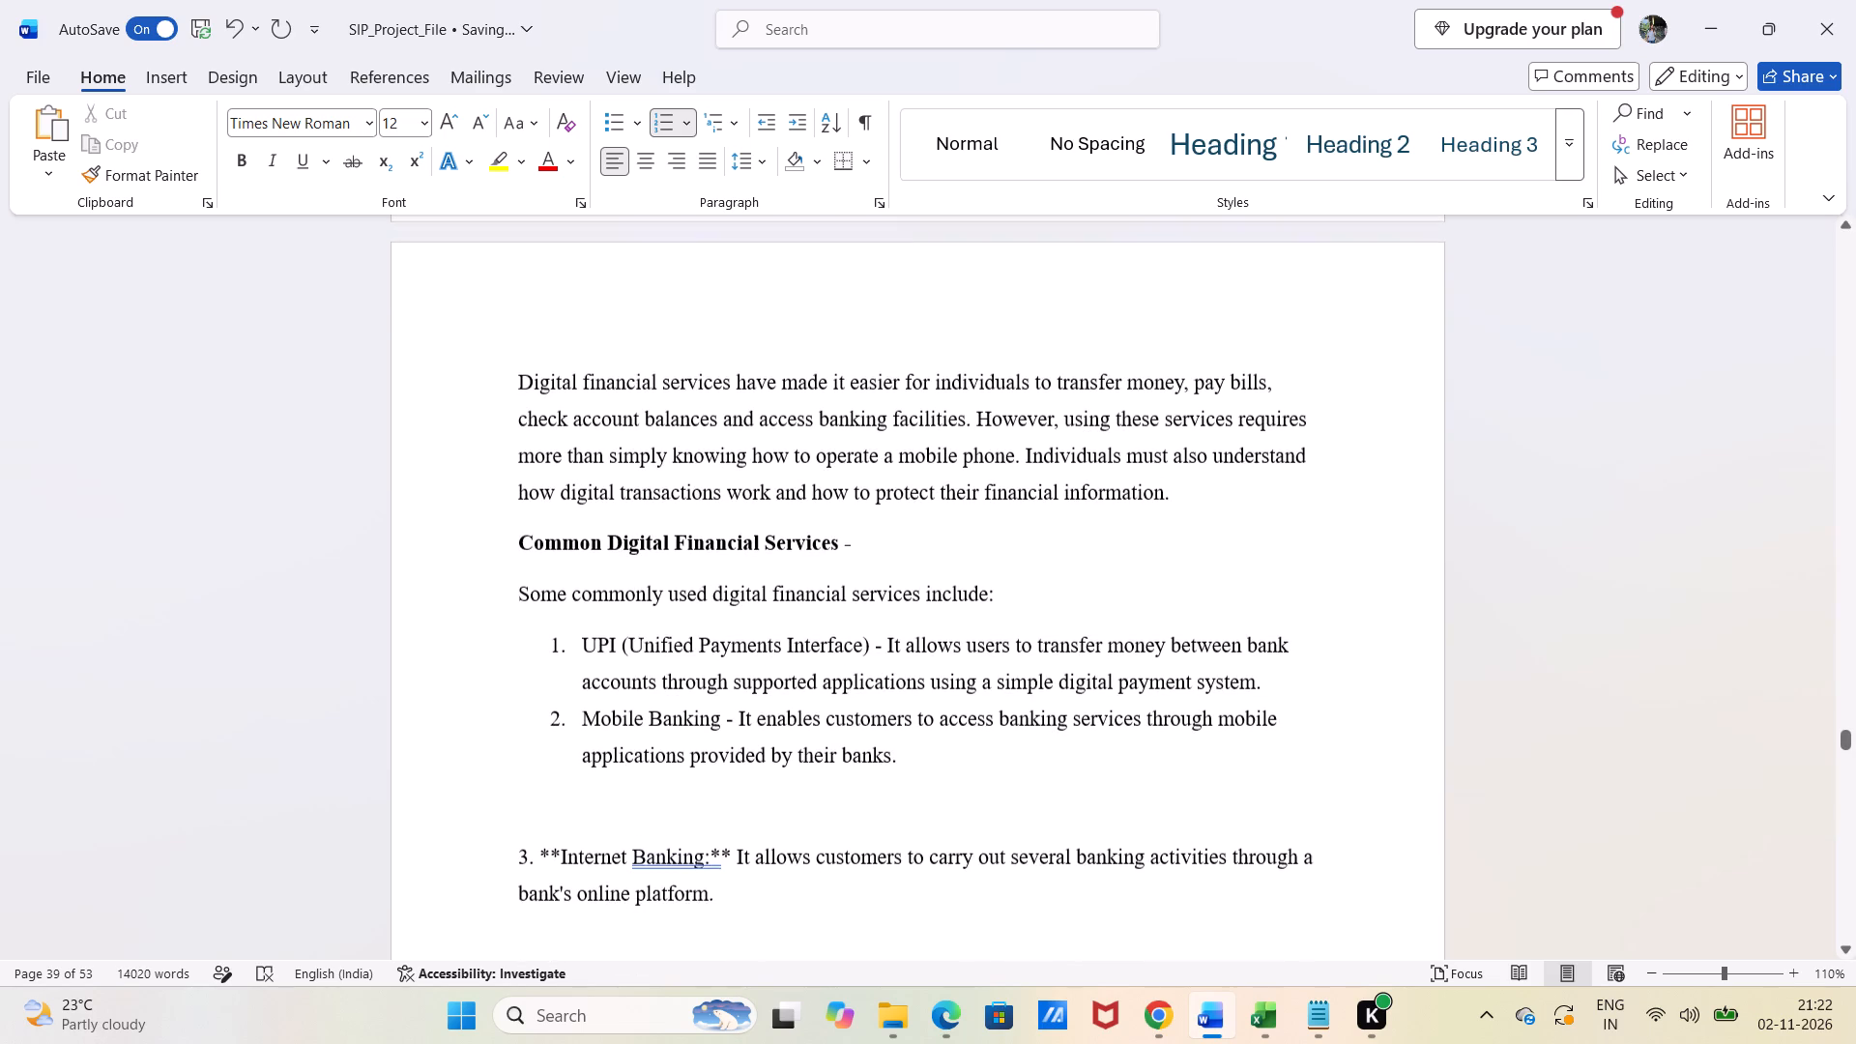
{"action": "left_click", "coordinate": [557, 854]}
{"action": "key", "text": "BackSpace"}
{"action": "key", "text": "BackSpace"}
{"action": "key", "text": "BackSpace"}
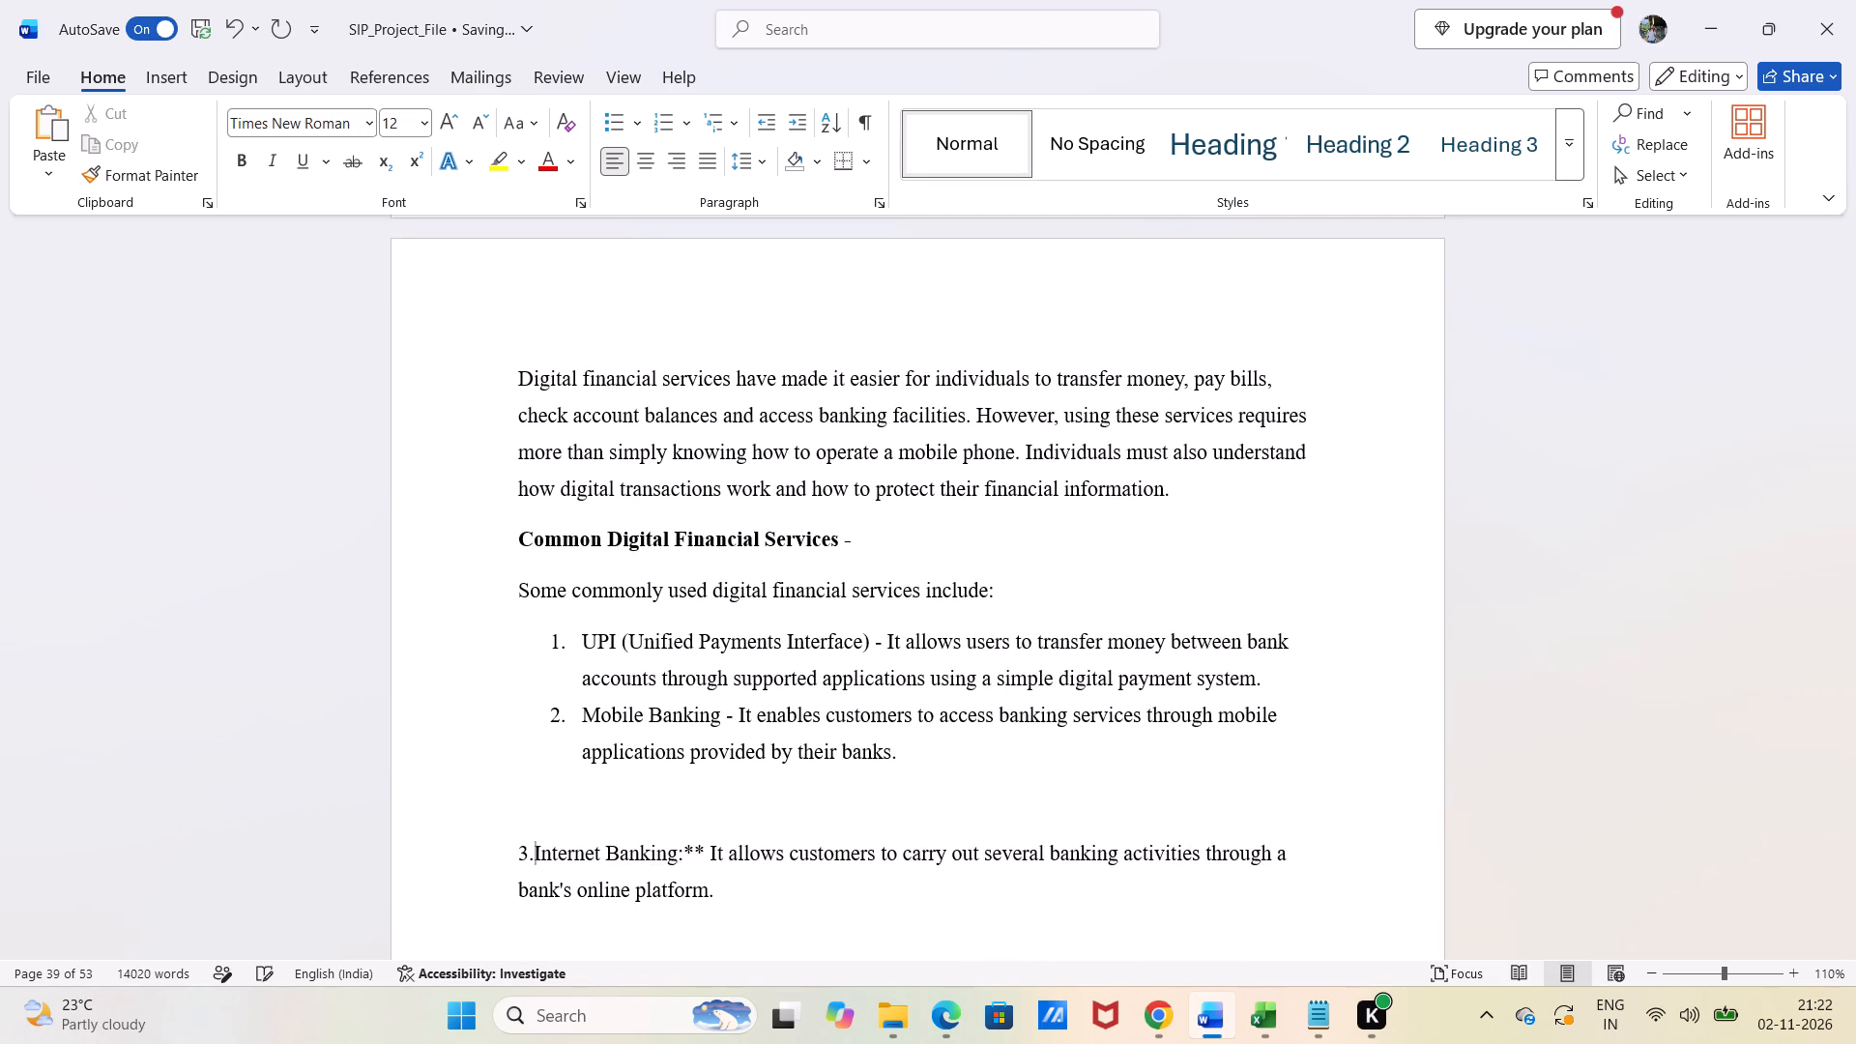
{"action": "key", "text": "BackSpace"}
{"action": "key", "text": "BackSpace"}
{"action": "key", "text": "BackSpace"}
{"action": "key", "text": "BackSpace"}
{"action": "key", "text": "Return"}
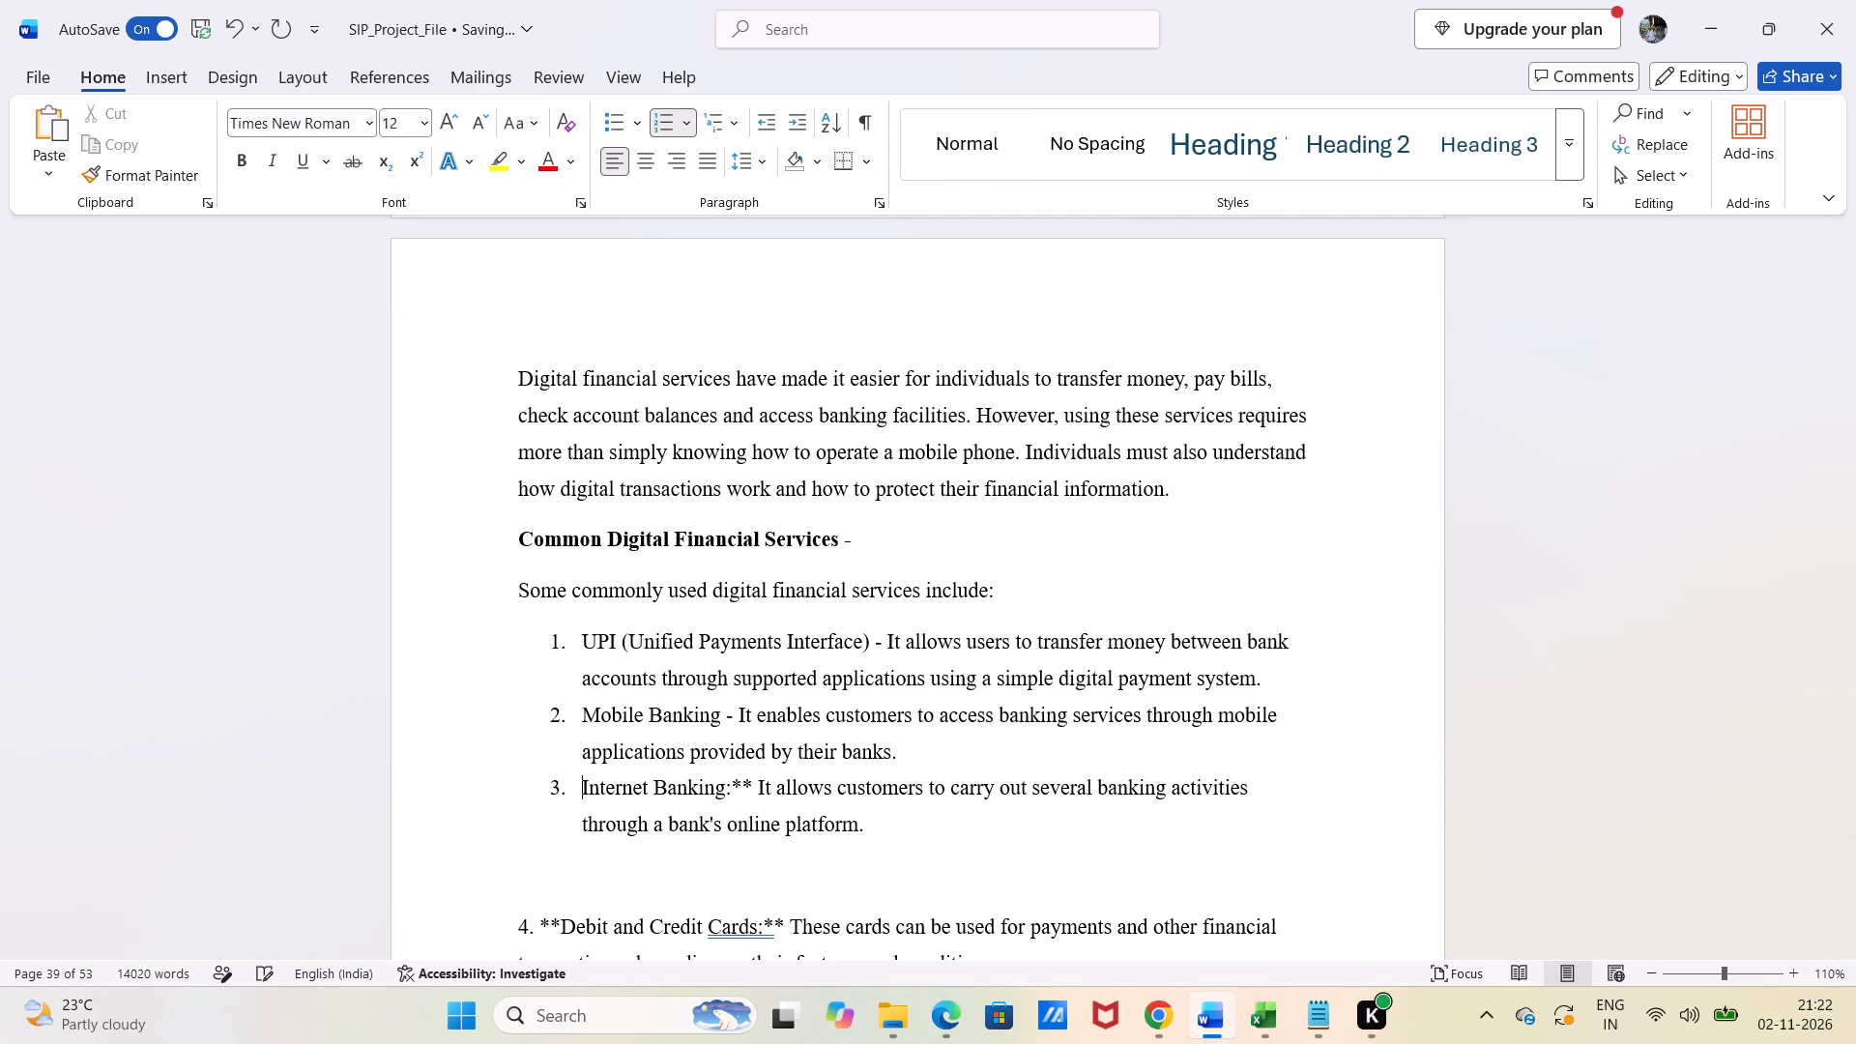
Replace the ":**" after "Internet Banking" with " -".
{"action": "key", "text": "Right"}
{"action": "key", "text": "Right"}
{"action": "key", "text": "Right"}
{"action": "key", "text": "Right"}
{"action": "key", "text": "Right"}
{"action": "key", "text": "Right"}
{"action": "key", "text": "Right"}
{"action": "key", "text": "Right"}
{"action": "key", "text": "Right"}
{"action": "key", "text": "Right"}
{"action": "key", "text": "Right"}
{"action": "key", "text": "Right"}
{"action": "key", "text": "Right"}
{"action": "key", "text": "Right"}
{"action": "key", "text": "Right"}
{"action": "key", "text": "Right"}
{"action": "key", "text": "Right"}
{"action": "key", "text": "Right"}
{"action": "key", "text": "Right"}
{"action": "key", "text": "BackSpace"}
{"action": "key", "text": "BackSpace"}
{"action": "key", "text": "BackSpace"}
{"action": "key", "text": "space"}
{"action": "type", "text": "-"}
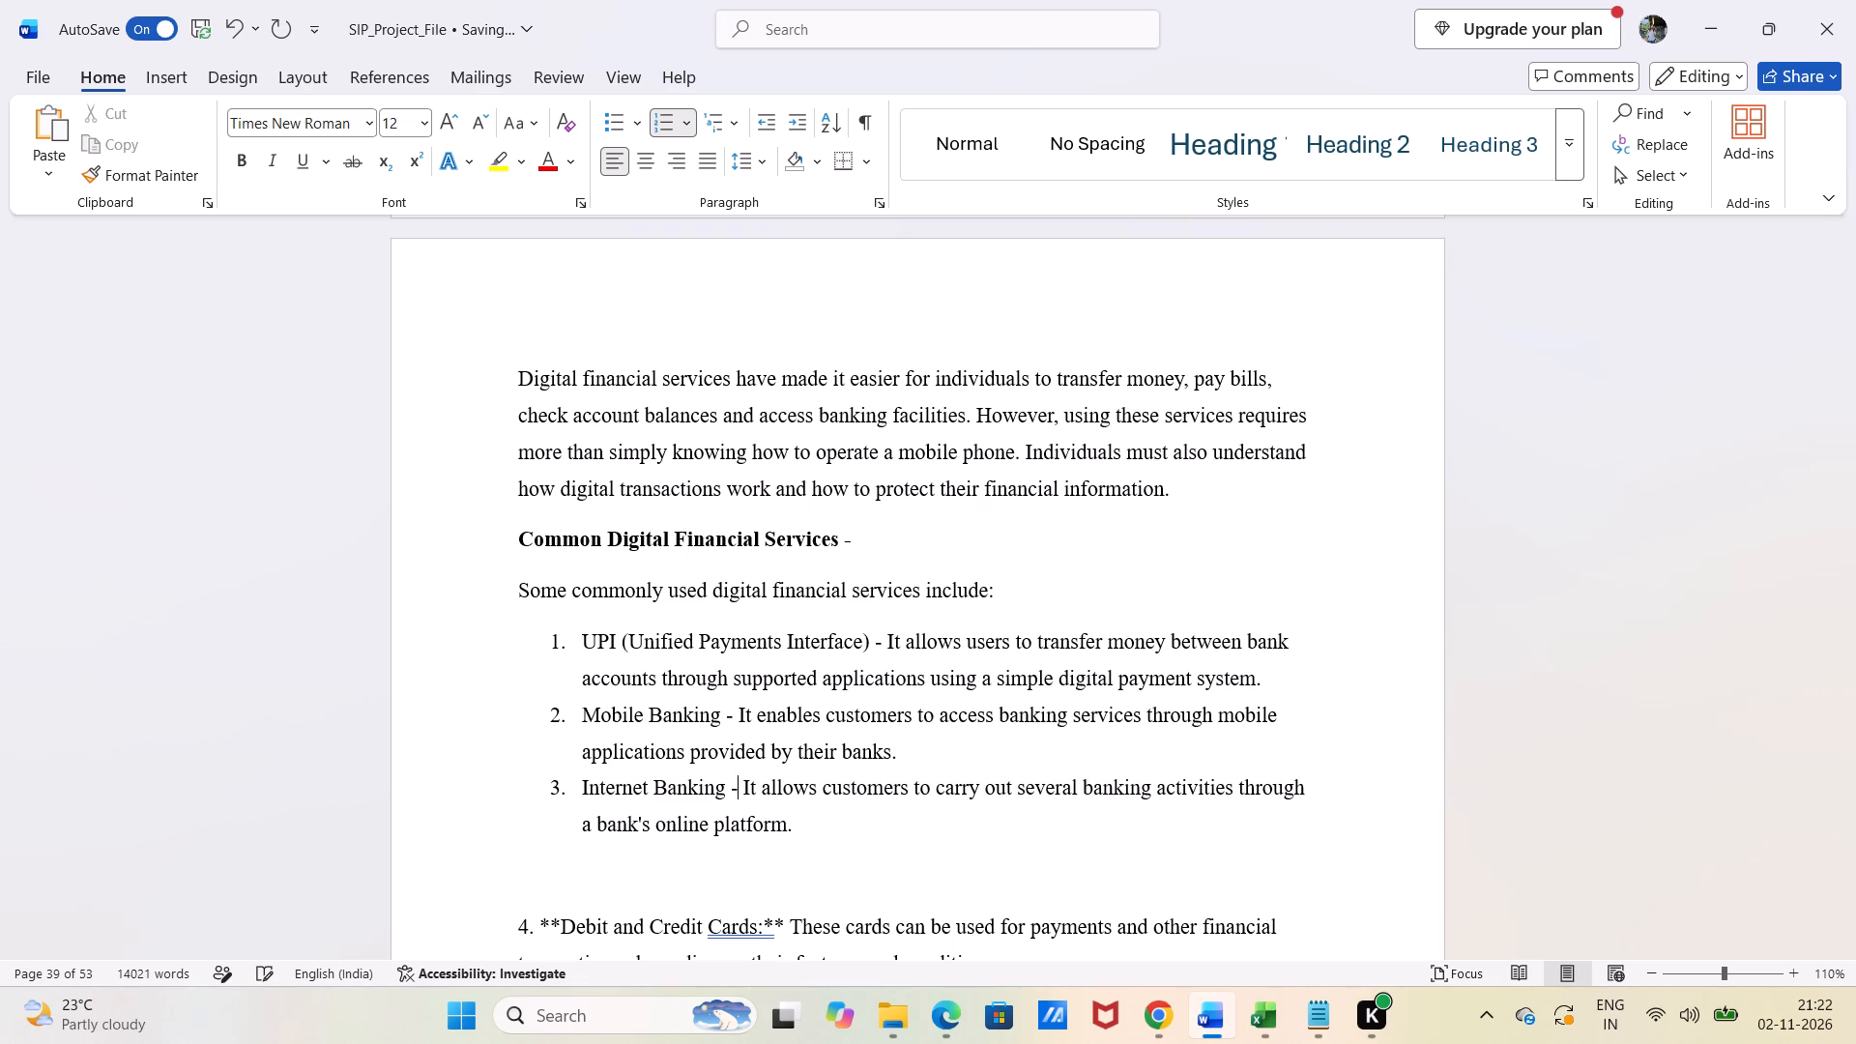
Remove the "4. **" prefix and blank line before "Debit and Credit Cards" and make it item 4 of the numbered list.
{"action": "left_click", "coordinate": [560, 924]}
{"action": "key", "text": "BackSpace"}
{"action": "key", "text": "BackSpace"}
{"action": "key", "text": "BackSpace"}
{"action": "key", "text": "BackSpace"}
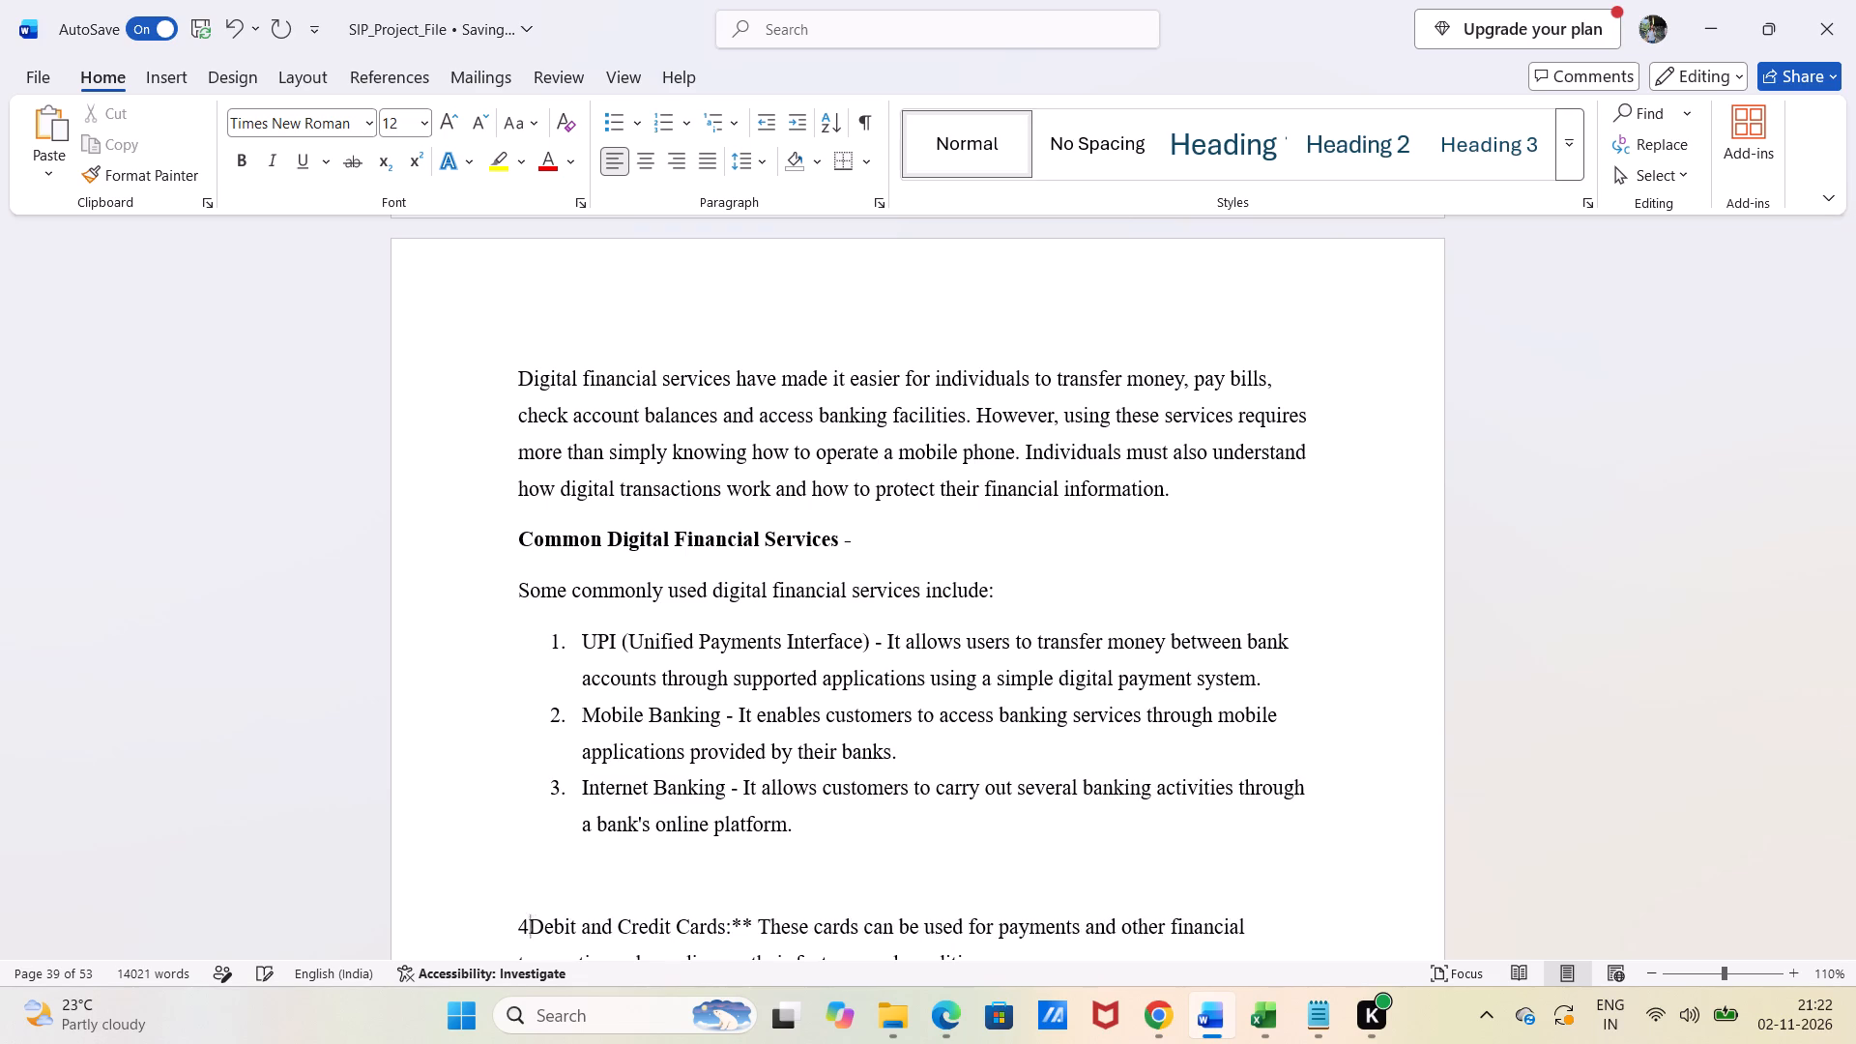
{"action": "key", "text": "BackSpace"}
{"action": "key", "text": "BackSpace"}
{"action": "key", "text": "BackSpace"}
{"action": "key", "text": "Return"}
Replace the ":**" after "Debit and Credit Cards" with " -".
{"action": "scroll", "coordinate": [560, 924], "scroll_direction": "down", "scroll_amount": 1}
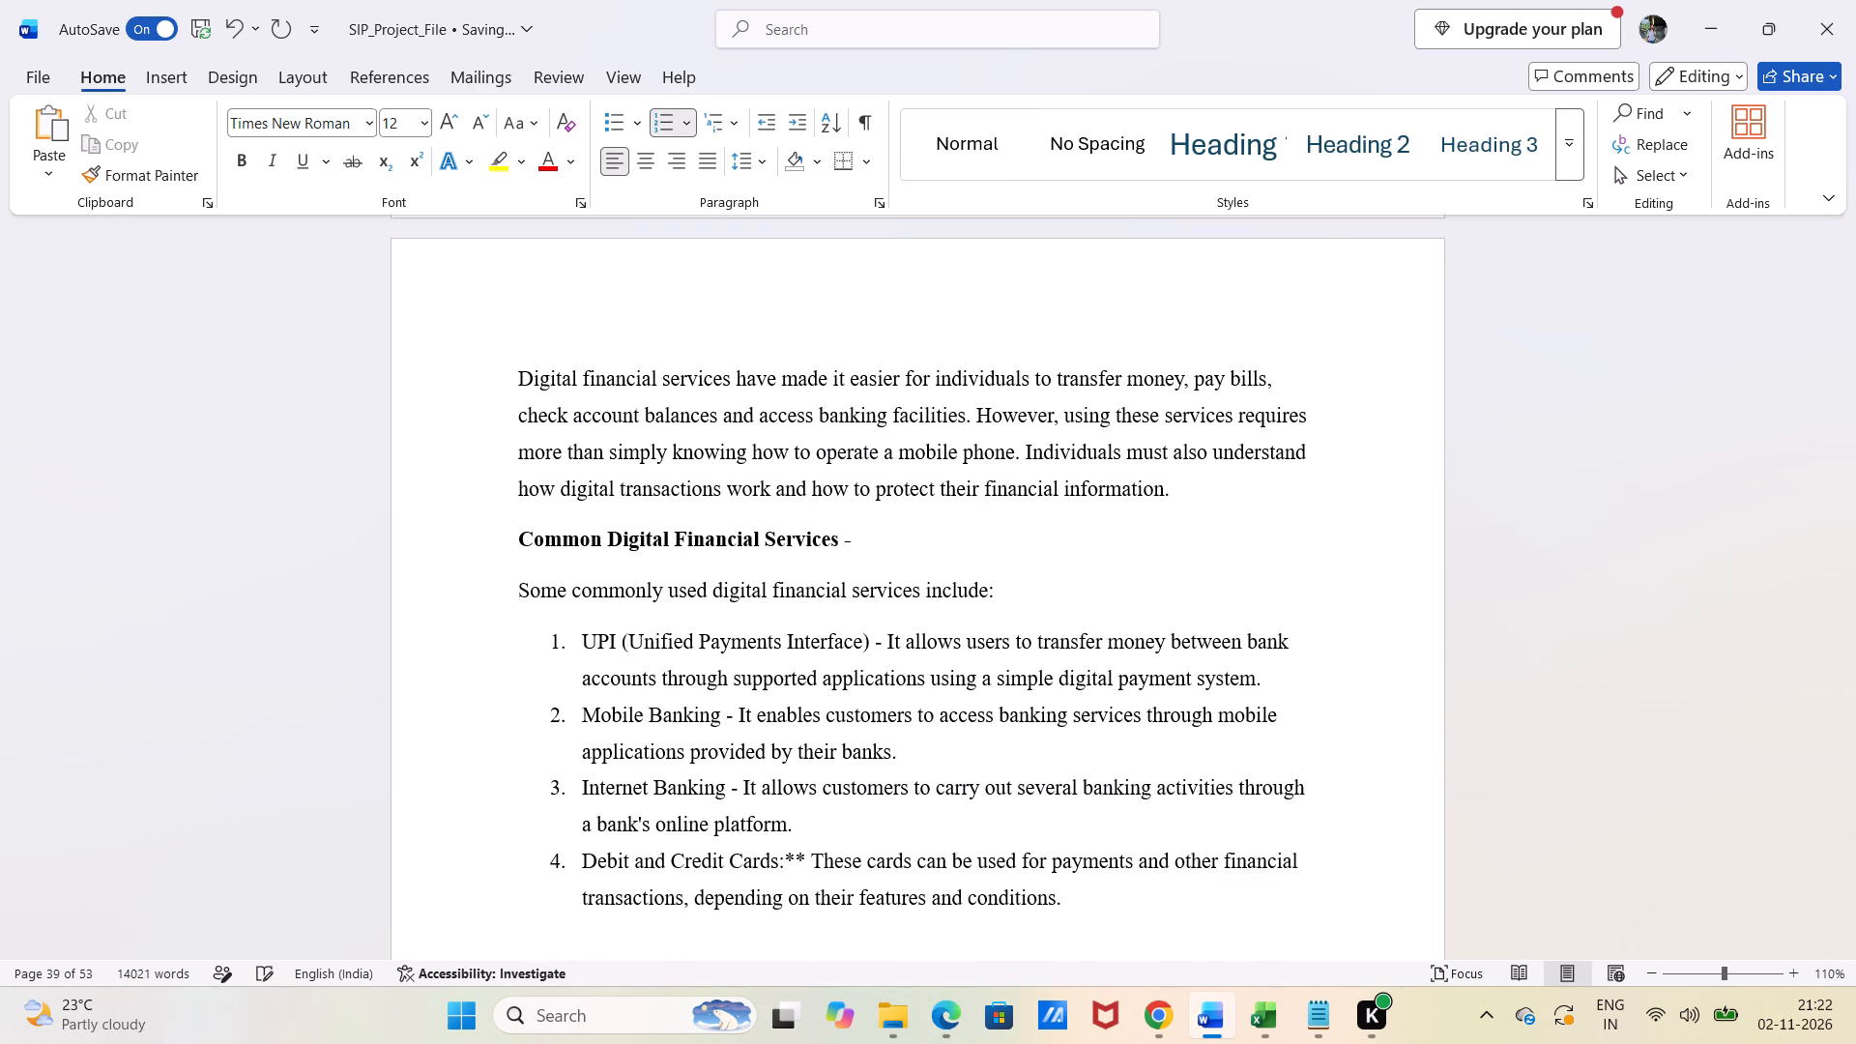
{"action": "scroll", "coordinate": [560, 924], "scroll_direction": "down", "scroll_amount": 1}
{"action": "left_click", "coordinate": [804, 587]}
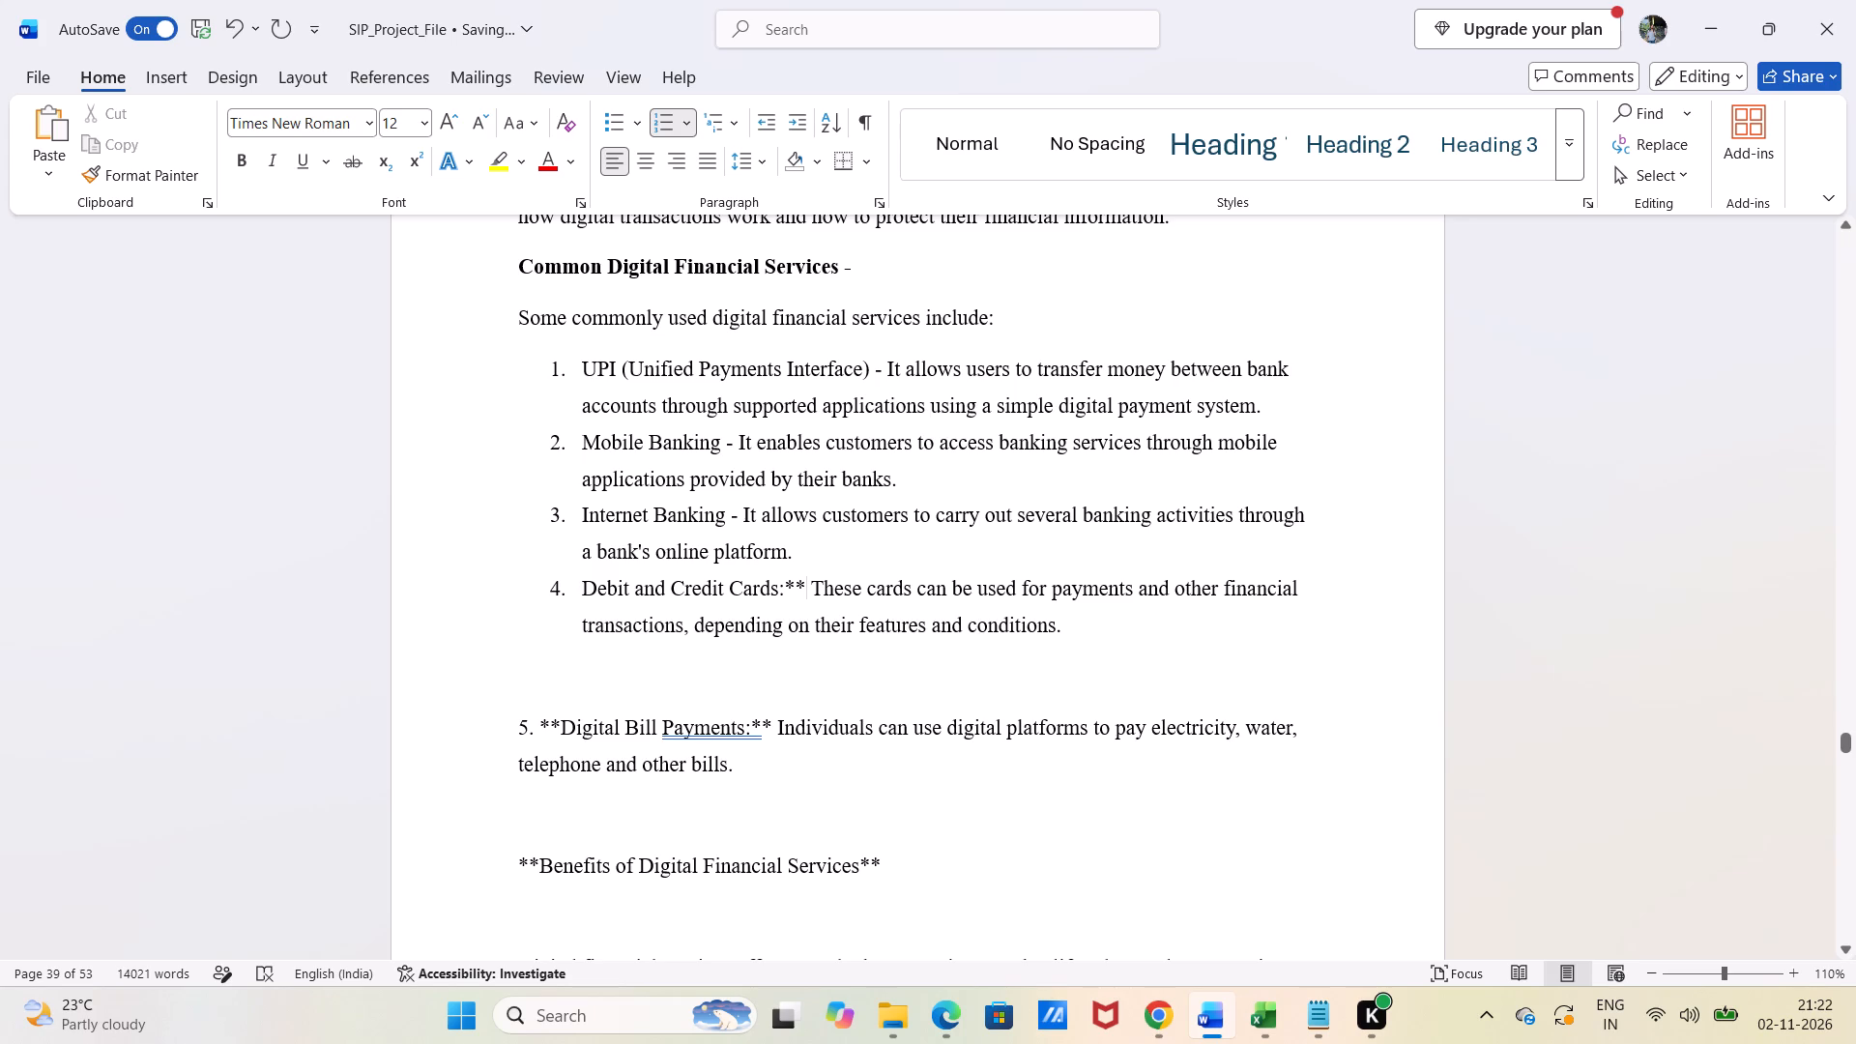
{"action": "key", "text": "BackSpace"}
{"action": "key", "text": "BackSpace"}
{"action": "key", "text": "BackSpace"}
{"action": "key", "text": "space"}
{"action": "type", "text": "-"}
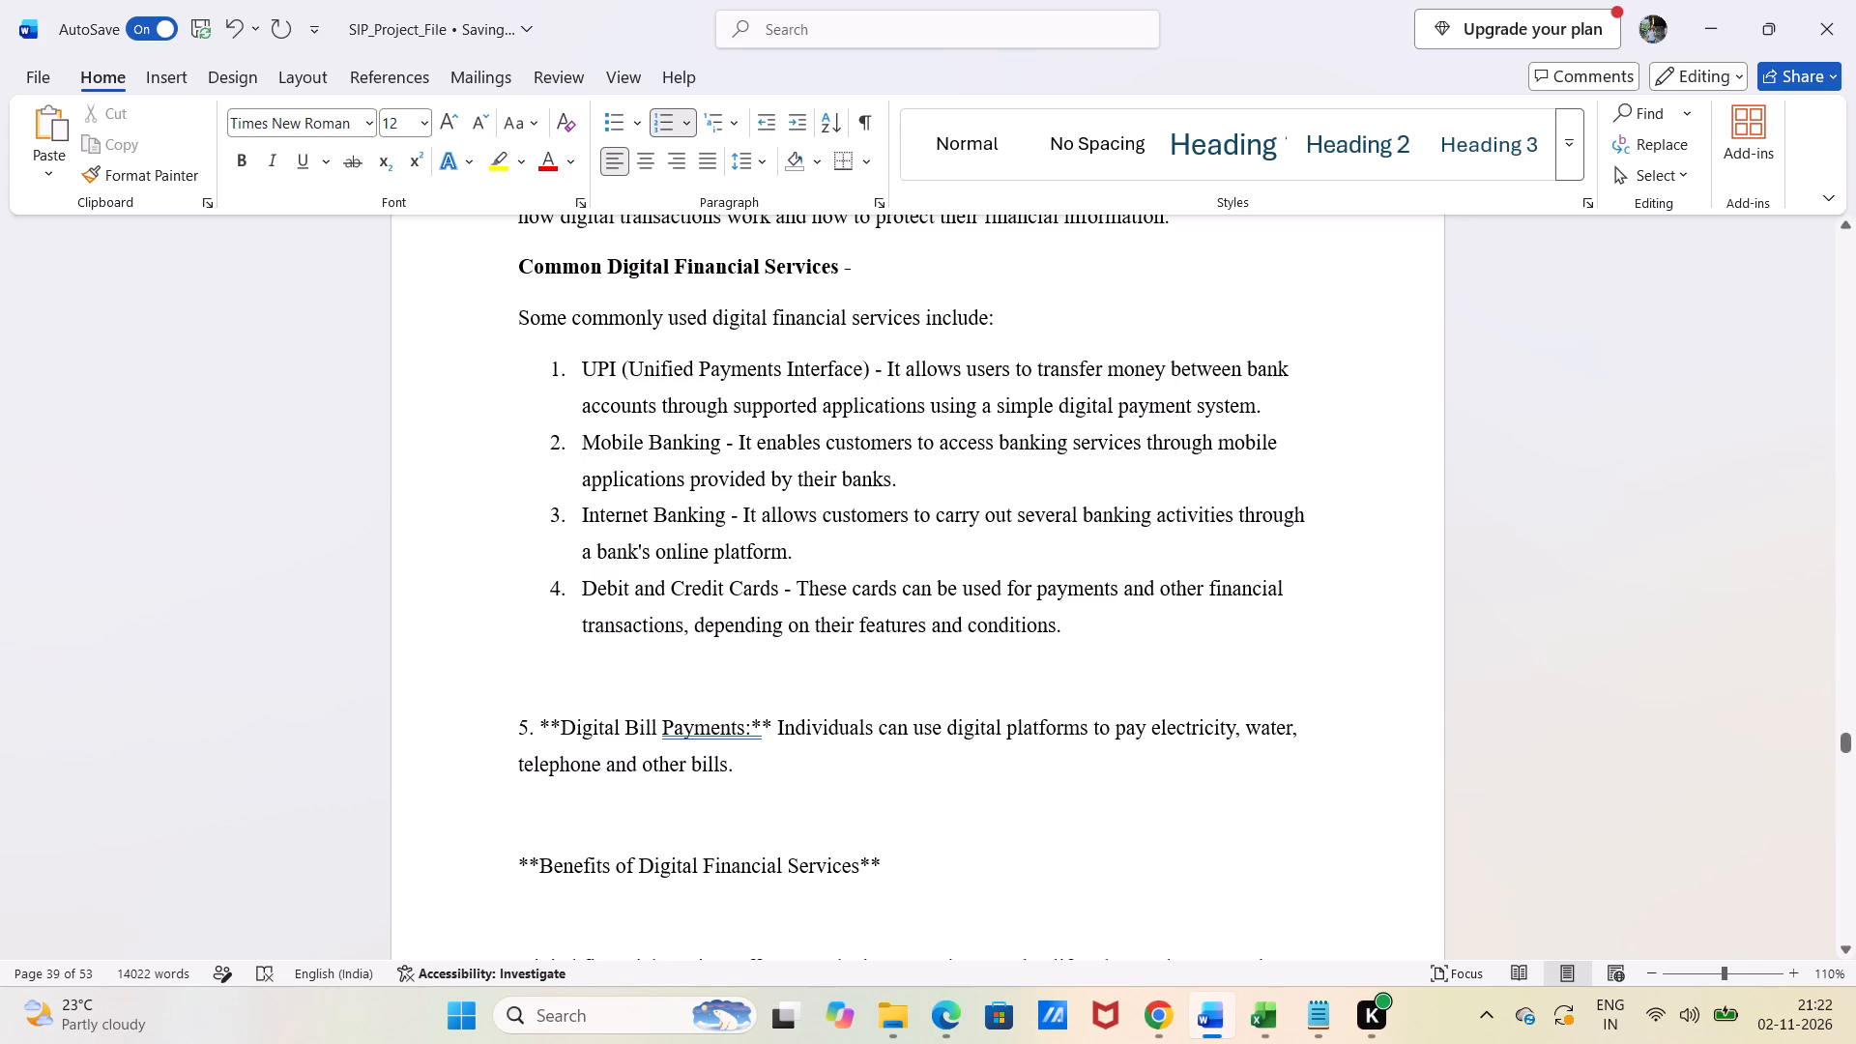
Remove the "5. **" prefix and blank line before "Digital Bill Payments" and make it item 5 of the numbered list.
{"action": "left_click", "coordinate": [562, 720]}
{"action": "key", "text": "BackSpace"}
{"action": "key", "text": "BackSpace"}
{"action": "key", "text": "BackSpace"}
{"action": "key", "text": "BackSpace"}
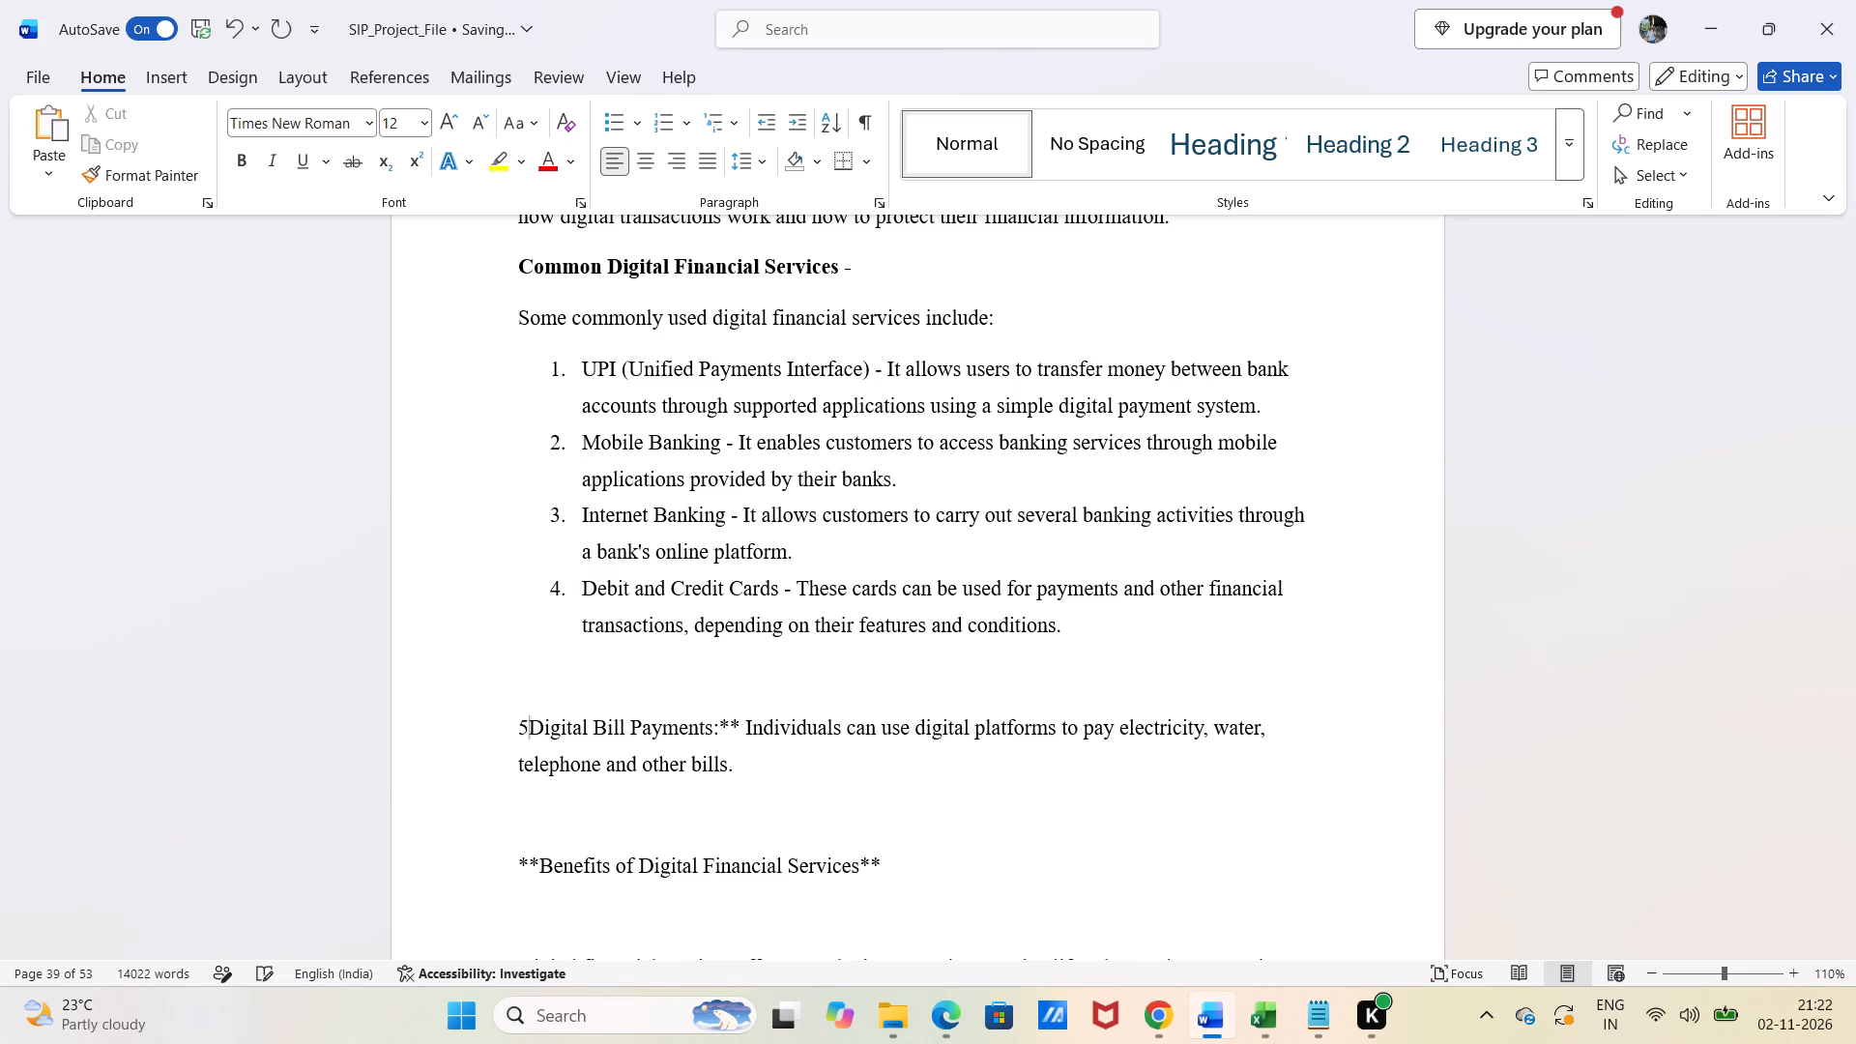
{"action": "key", "text": "BackSpace"}
{"action": "key", "text": "BackSpace"}
{"action": "key", "text": "BackSpace"}
{"action": "key", "text": "Return"}
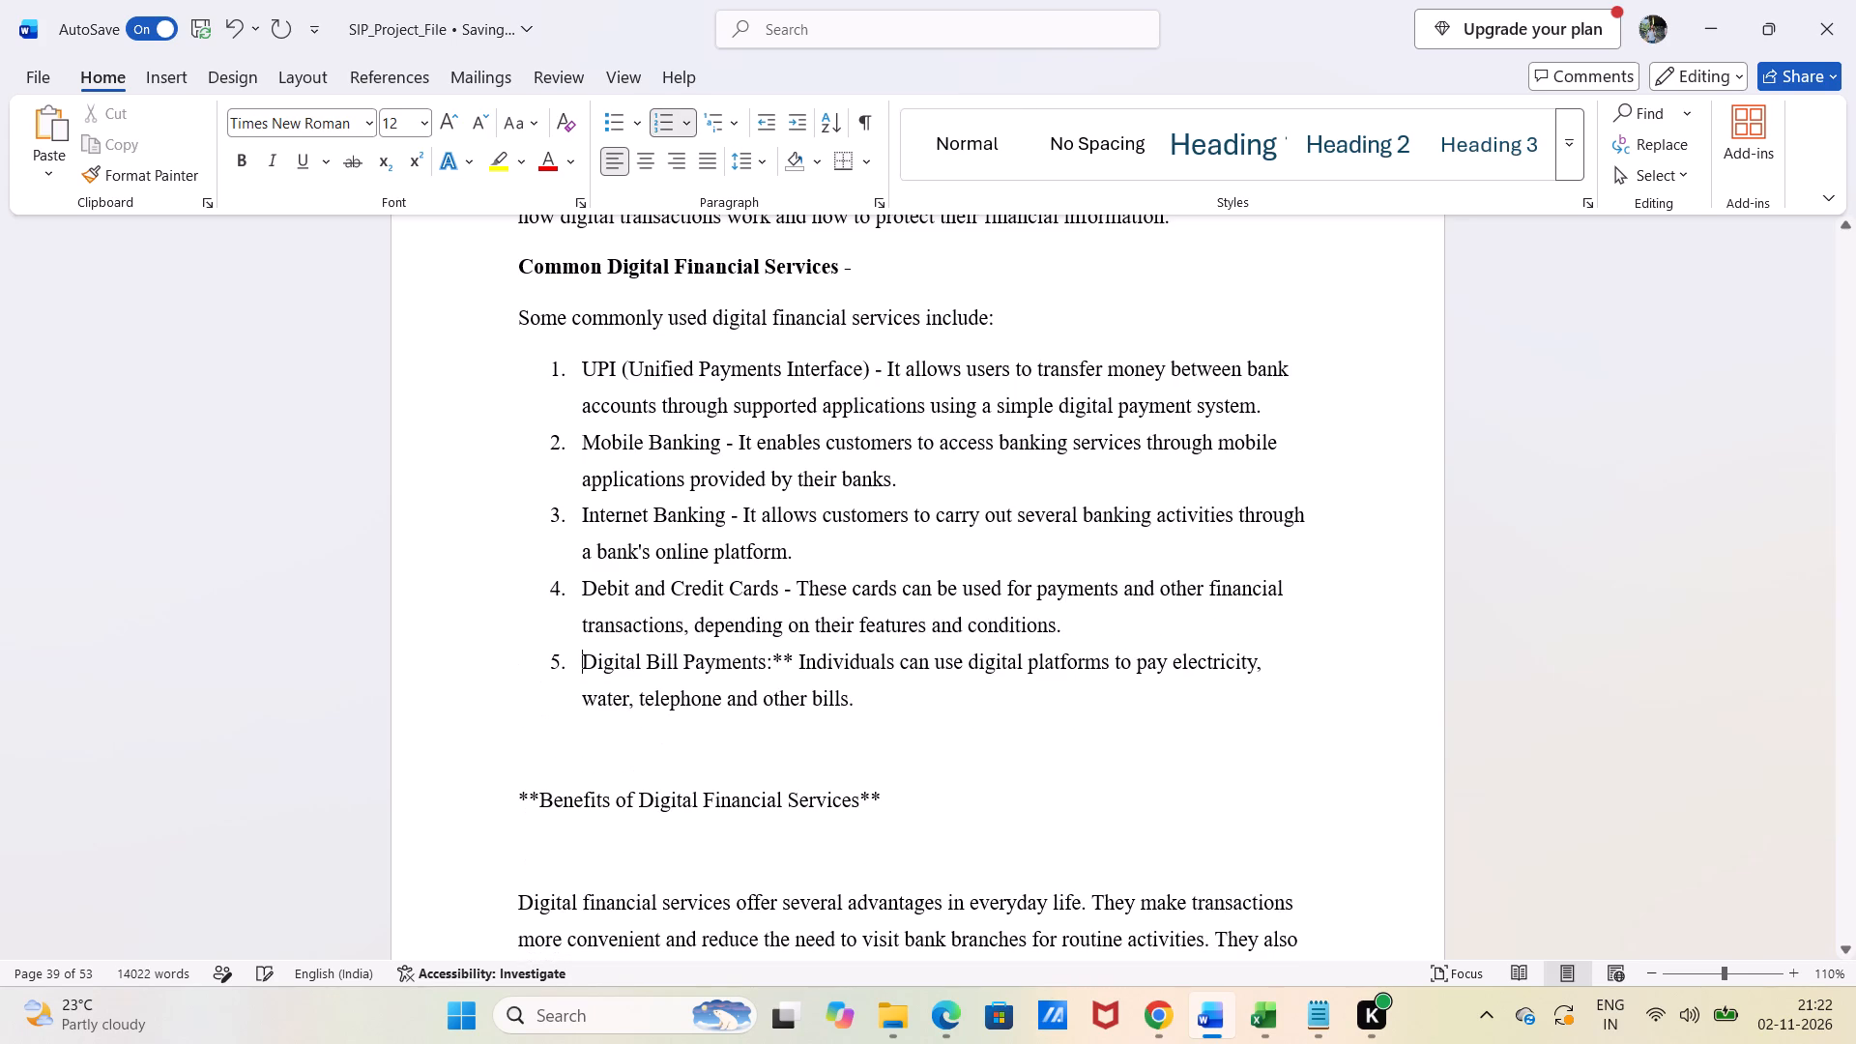
Replace the ":**" after "Digital Bill Payments" with " -".
{"action": "left_click", "coordinate": [788, 667]}
{"action": "key", "text": "Right"}
{"action": "key", "text": "BackSpace"}
{"action": "key", "text": "BackSpace"}
{"action": "key", "text": "BackSpace"}
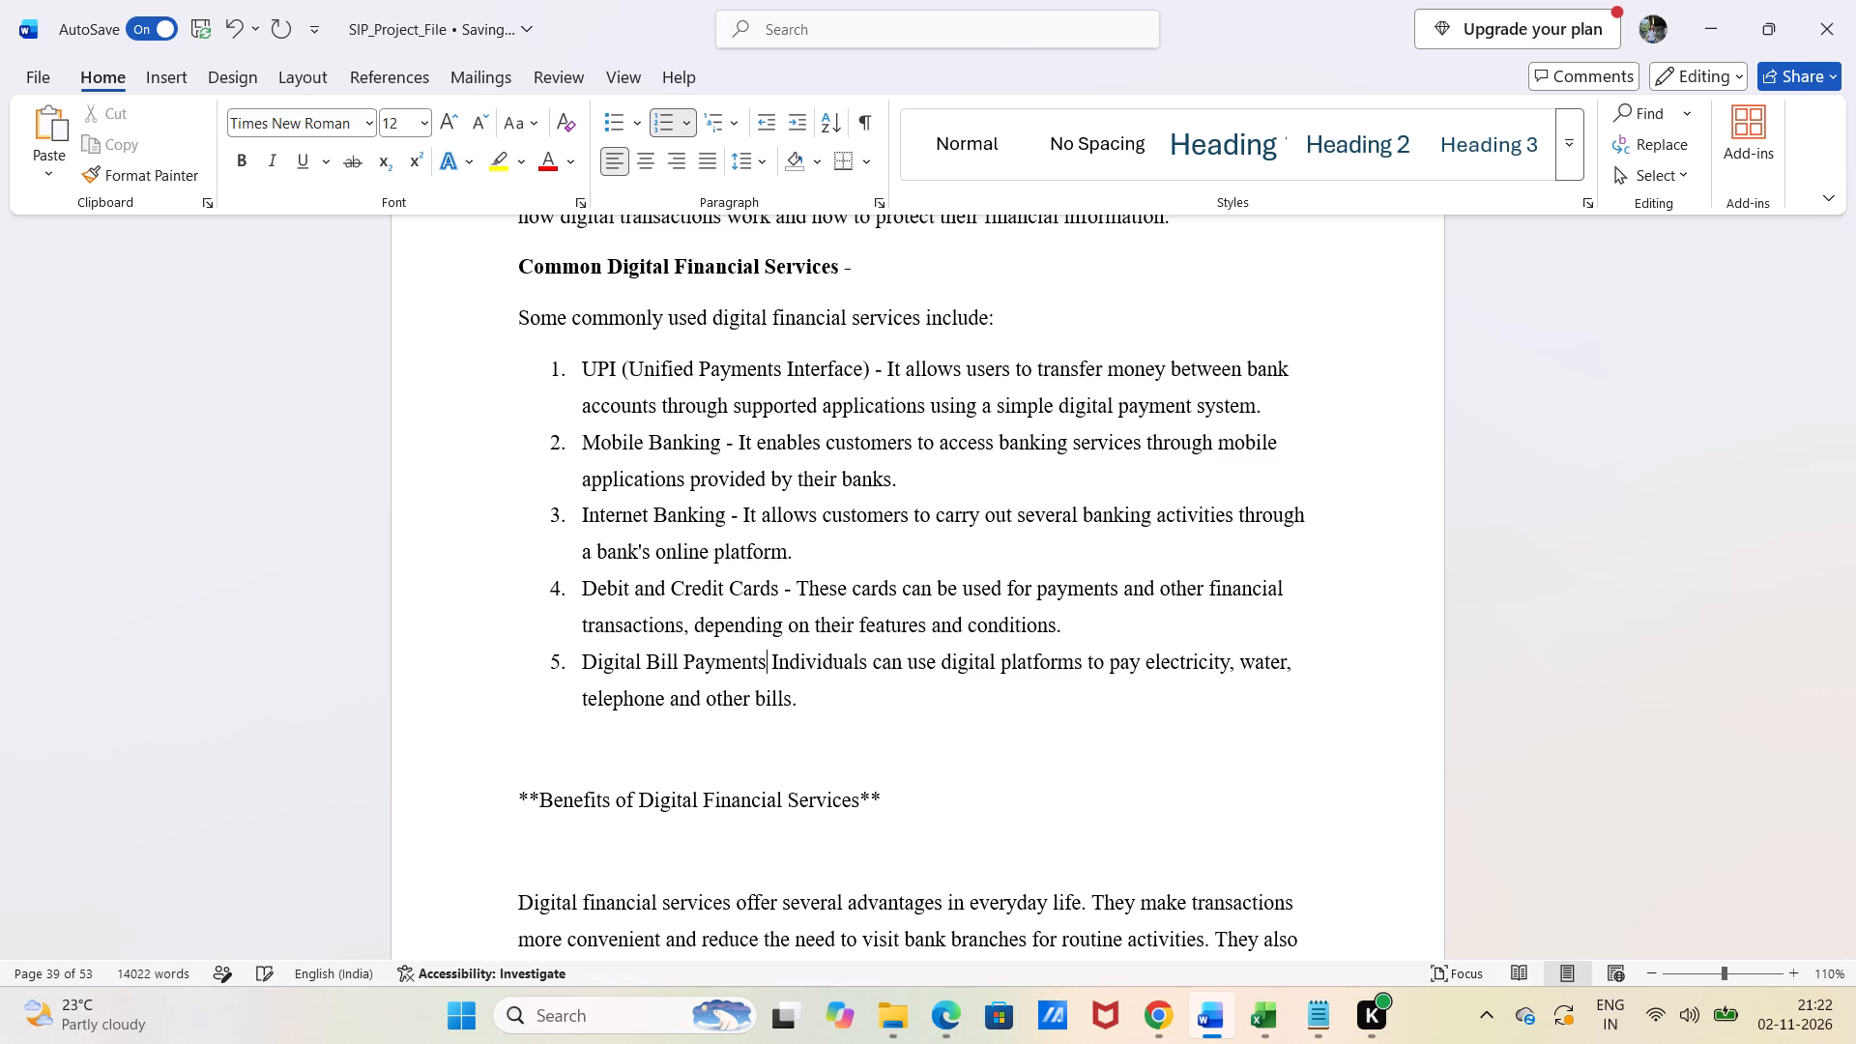
{"action": "key", "text": "space"}
{"action": "type", "text": "-"}
Remove the blank line between the numbered list and the "Benefits of Digital Financial Services" heading.
{"action": "key", "text": "Down"}
{"action": "key", "text": "Down"}
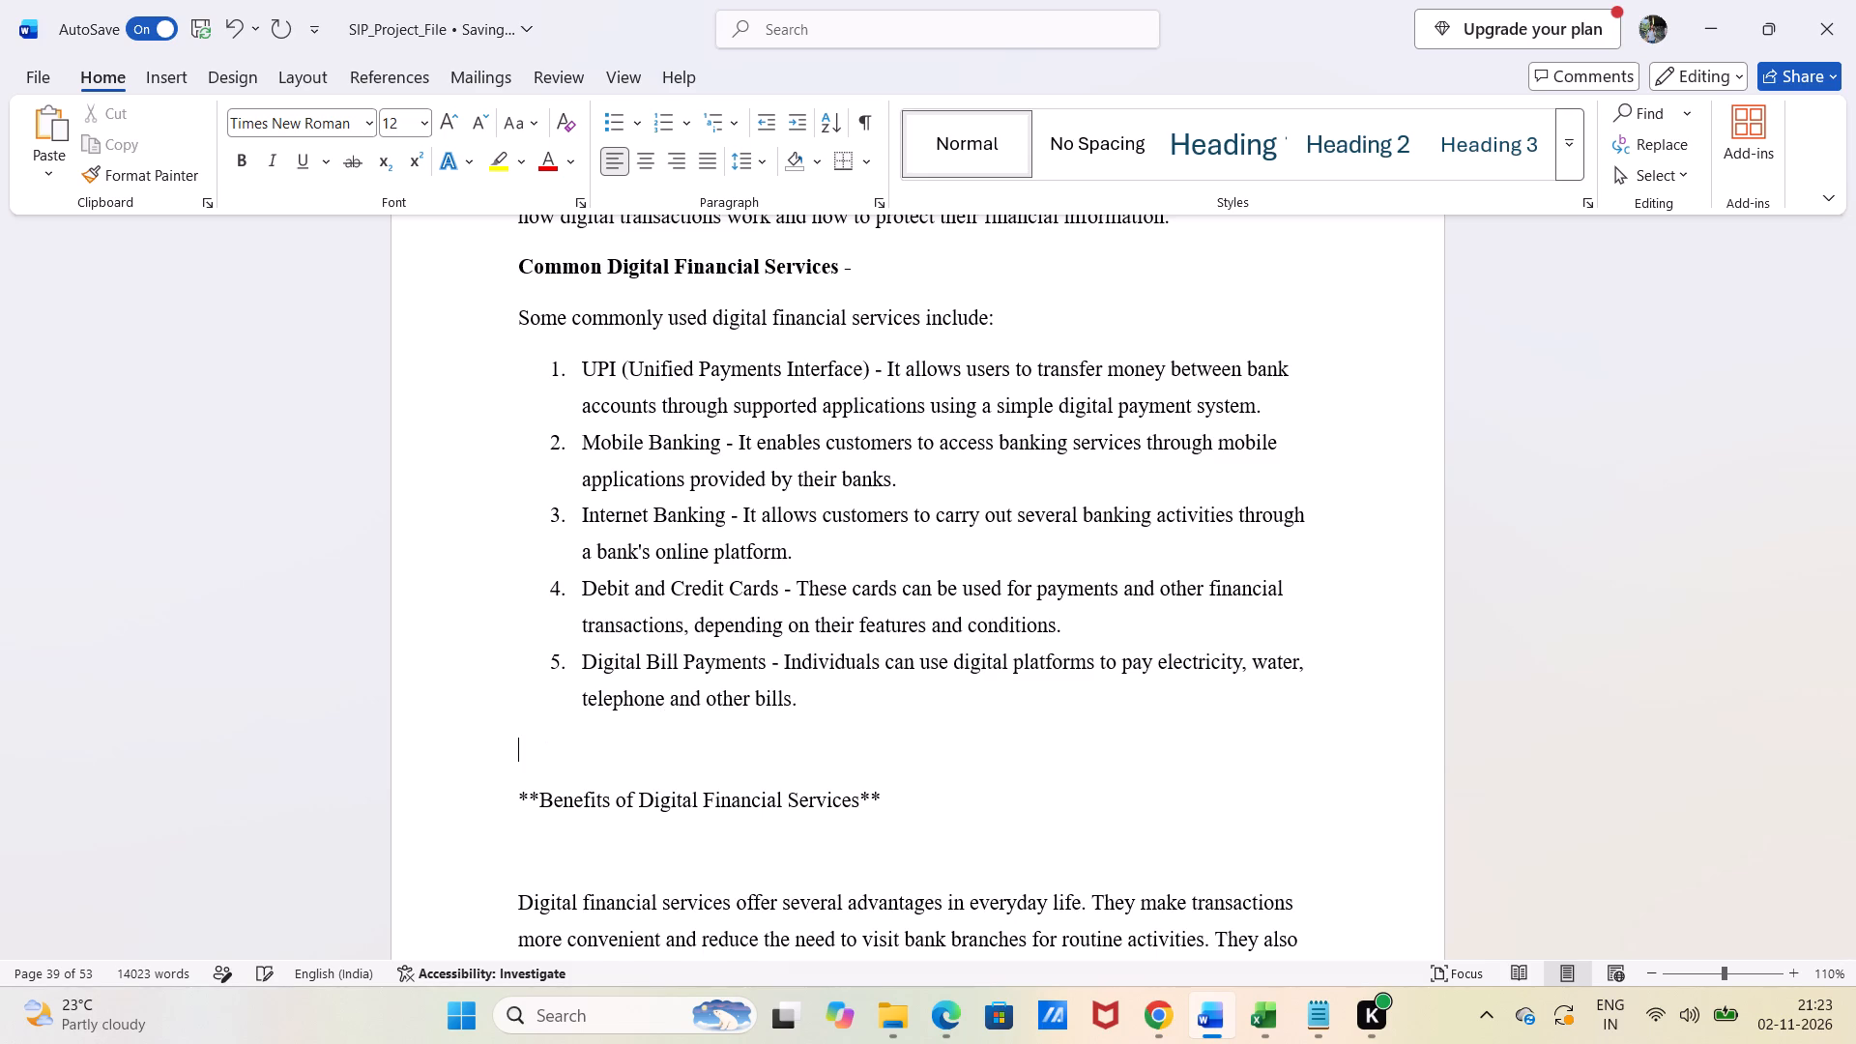
{"action": "key", "text": "BackSpace"}
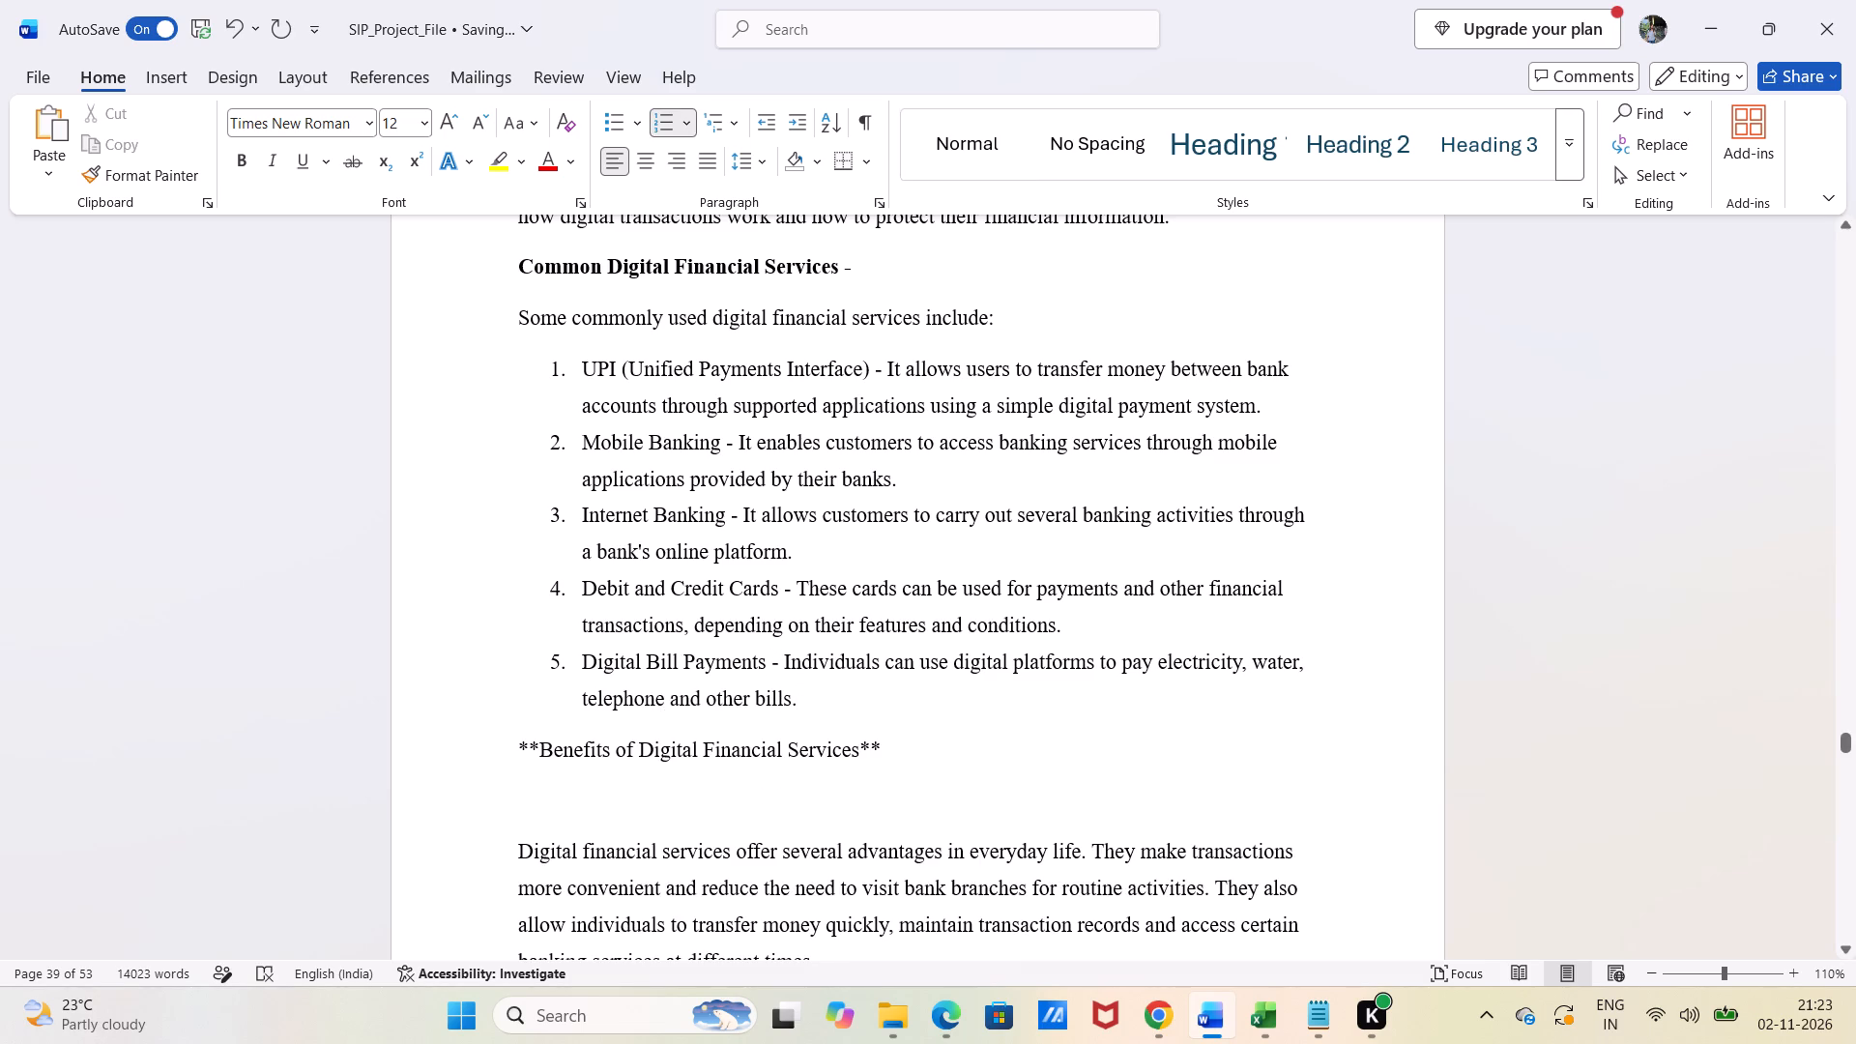
Remove the asterisks around the "Benefits of Digital Financial Services" heading and end it with " -".
{"action": "left_click", "coordinate": [543, 749]}
{"action": "key", "text": "BackSpace"}
{"action": "key", "text": "BackSpace"}
{"action": "key", "text": "Right"}
{"action": "key", "text": "Right"}
{"action": "key", "text": "Right"}
{"action": "key", "text": "Right"}
{"action": "key", "text": "Right"}
{"action": "key", "text": "Right"}
{"action": "key", "text": "Right"}
{"action": "key", "text": "Right"}
{"action": "key", "text": "Right"}
{"action": "key", "text": "Right"}
{"action": "key", "text": "Right"}
{"action": "key", "text": "Right"}
{"action": "key", "text": "Right"}
{"action": "key", "text": "Right"}
{"action": "key", "text": "Right"}
{"action": "key", "text": "Right"}
{"action": "key", "text": "Right"}
{"action": "key", "text": "Right"}
{"action": "key", "text": "Right"}
{"action": "key", "text": "Right"}
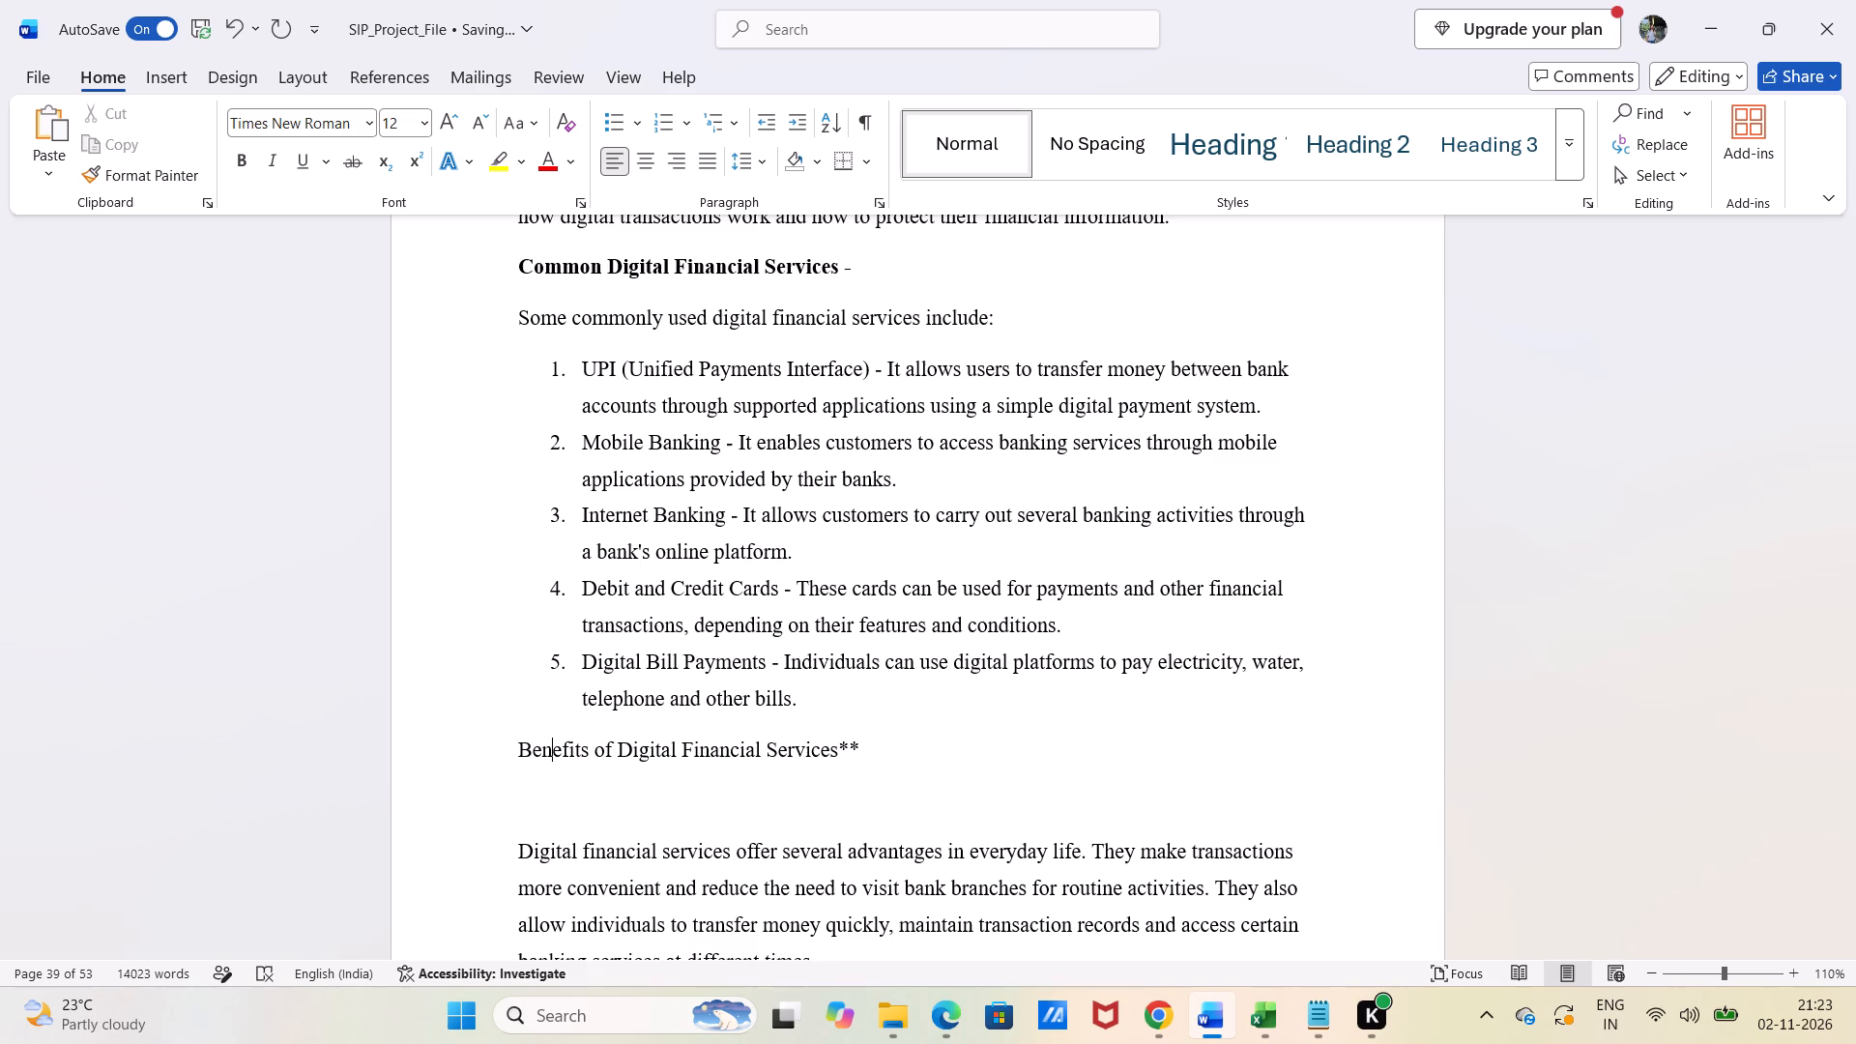
{"action": "key", "text": "Right"}
{"action": "key", "text": "Right"}
{"action": "key", "text": "Right"}
{"action": "key", "text": "Right"}
{"action": "key", "text": "Right"}
{"action": "key", "text": "BackSpace"}
{"action": "key", "text": "BackSpace"}
{"action": "key", "text": "space"}
{"action": "type", "text": "-"}
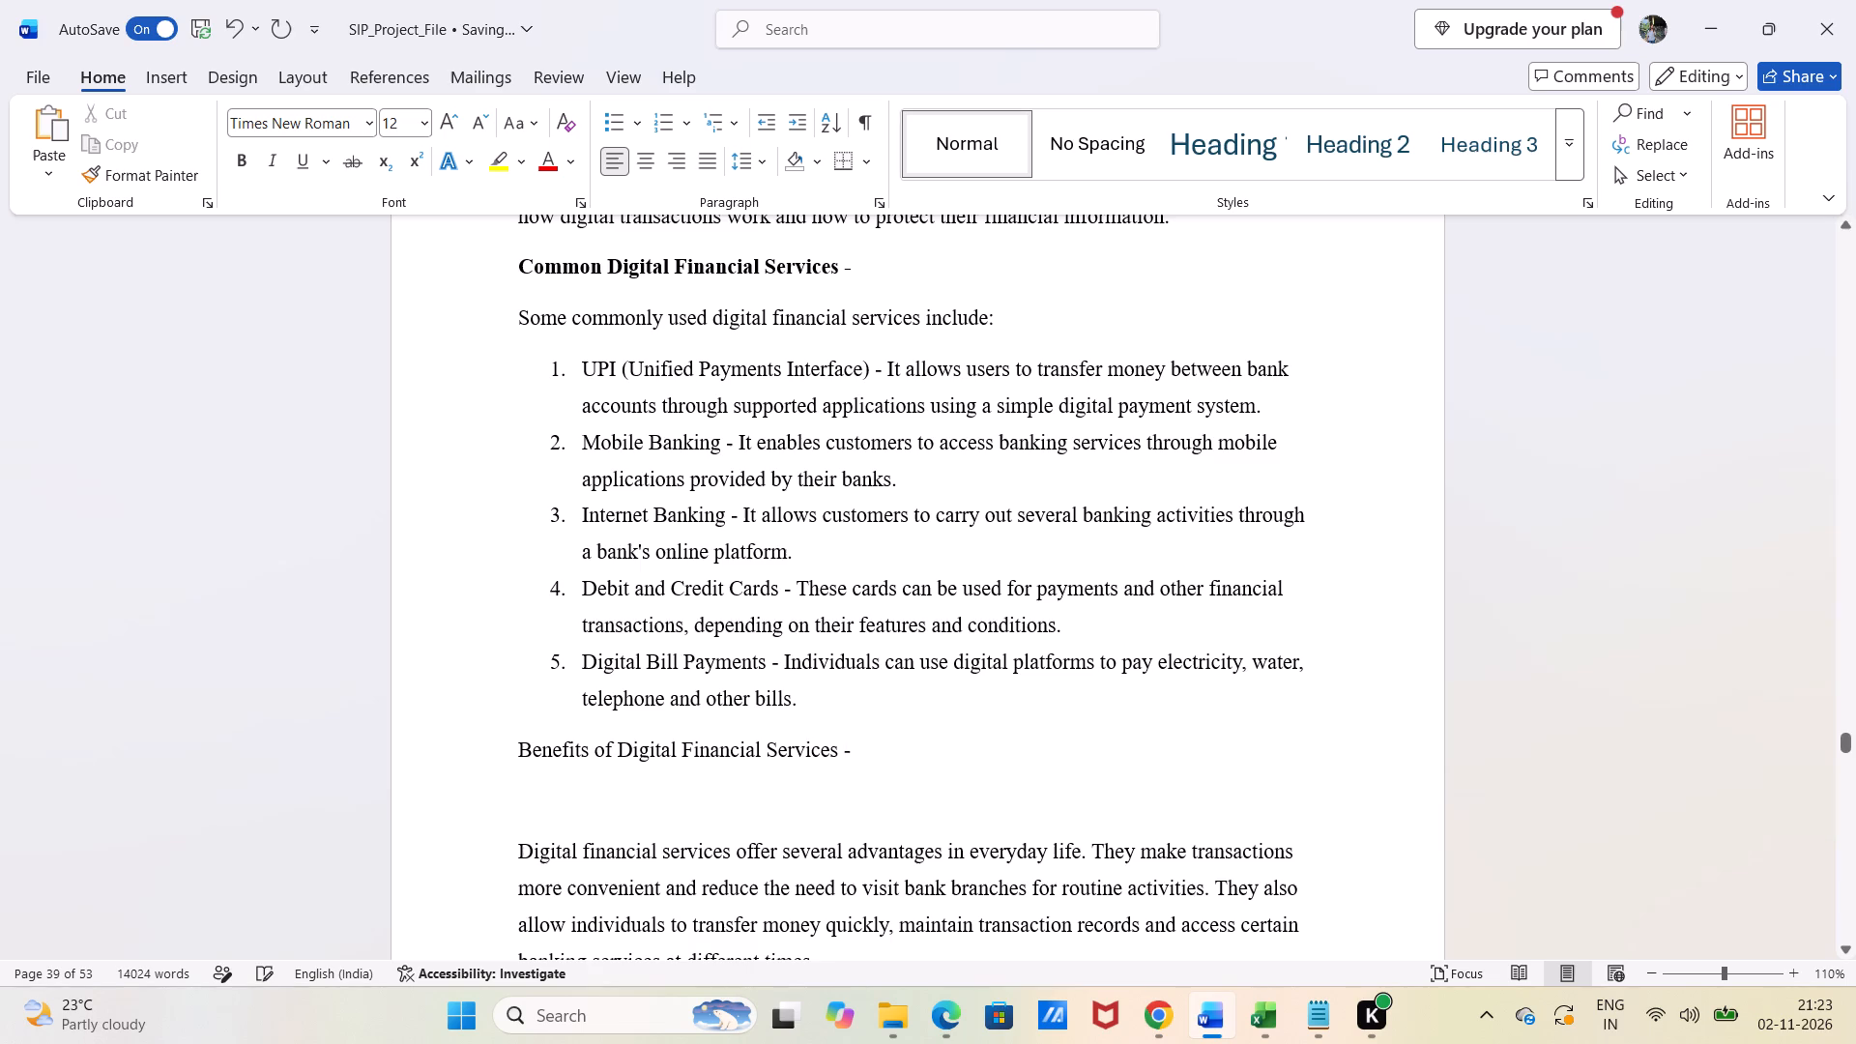
Make the "Benefits of Digital Financial Services -" heading bold.
{"action": "left_click_drag", "start_coordinate": [511, 745], "coordinate": [880, 758]}
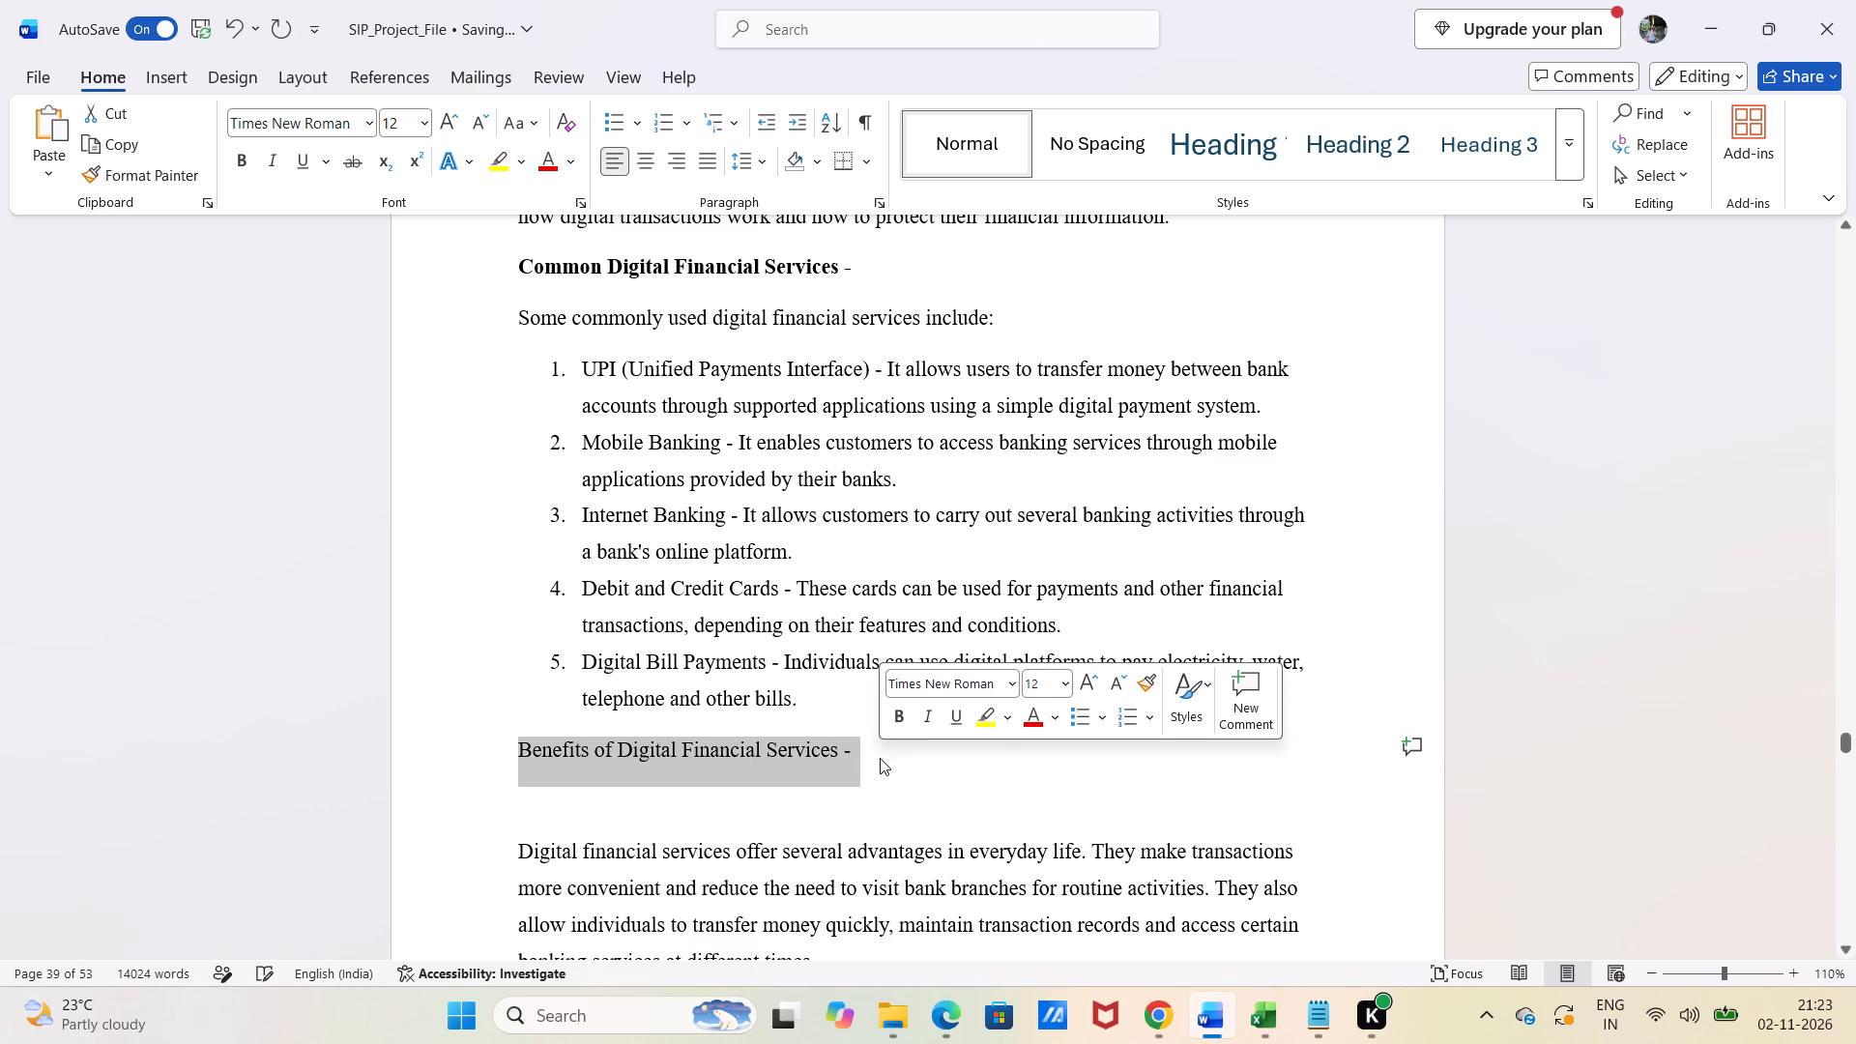
{"action": "left_click", "coordinate": [903, 723]}
Remove the blank lines below the Benefits heading, between its two paragraphs, and above the "Importance of Digital Financial Awareness" heading.
{"action": "left_click", "coordinate": [618, 803]}
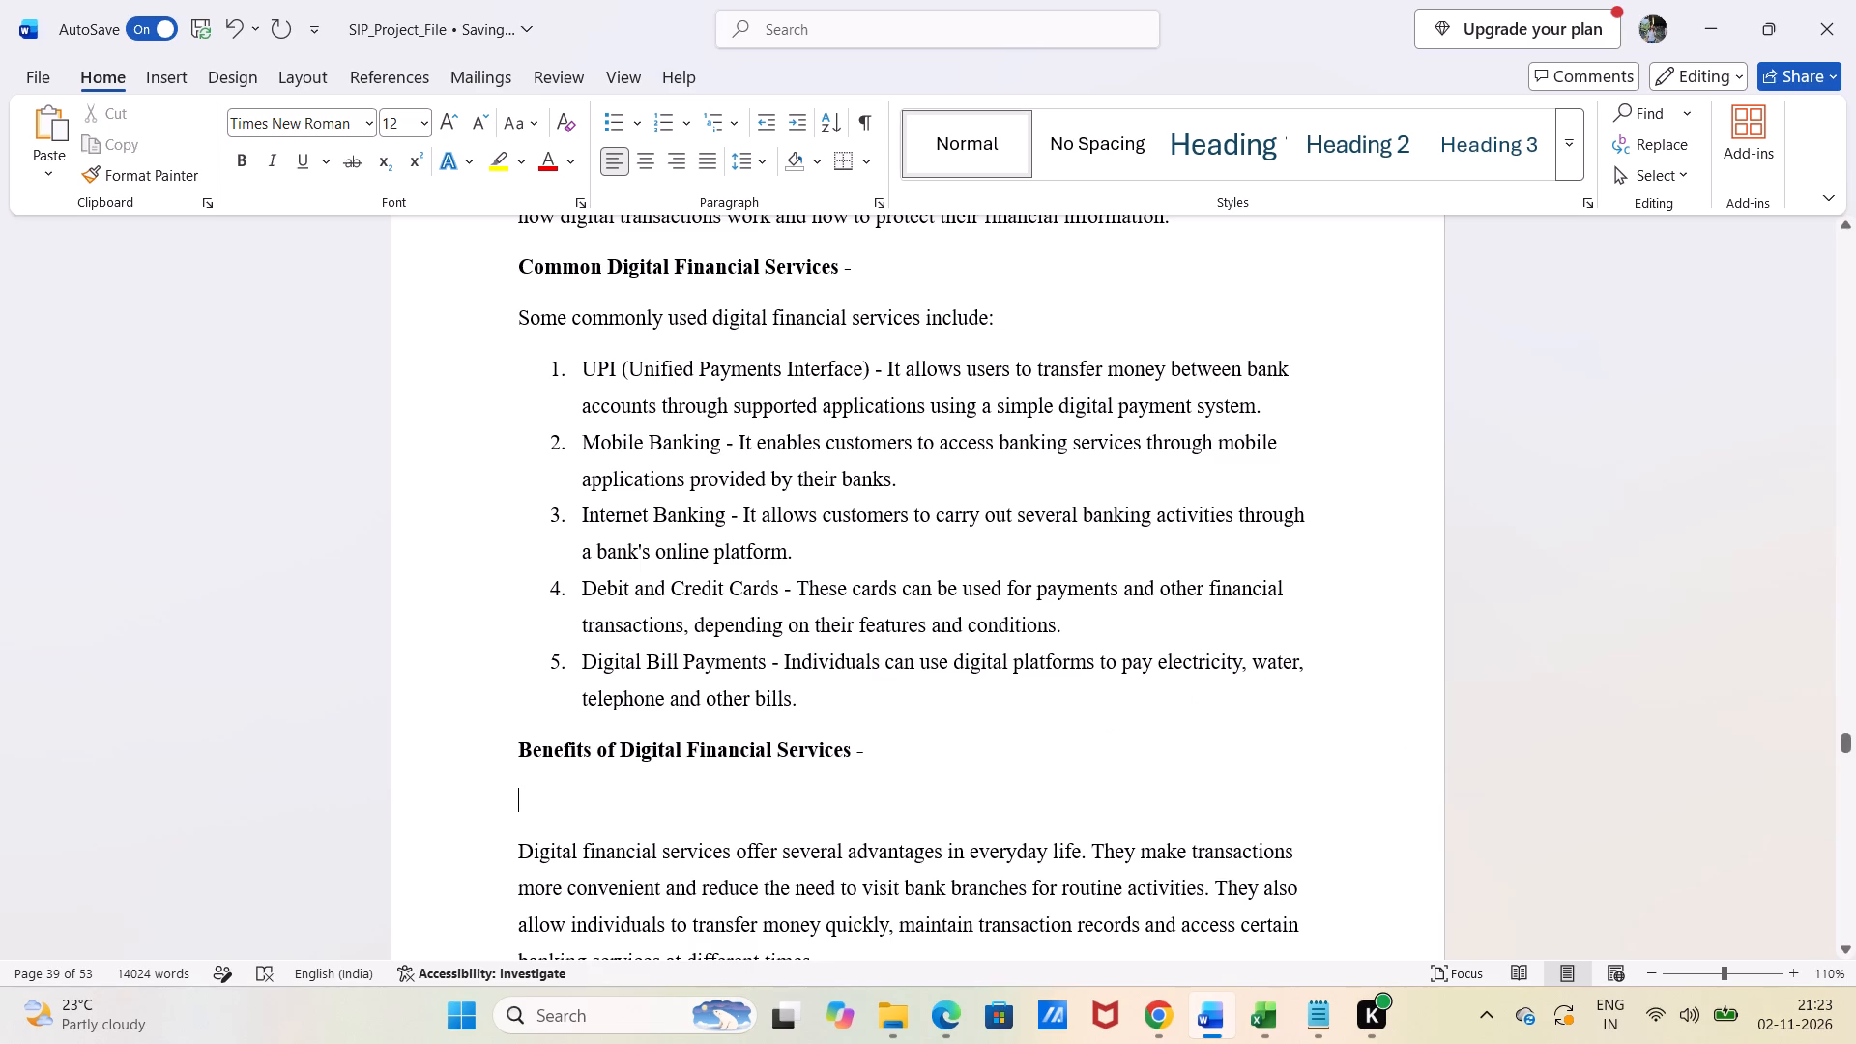
{"action": "key", "text": "BackSpace"}
{"action": "scroll", "coordinate": [618, 803], "scroll_direction": "down", "scroll_amount": 1}
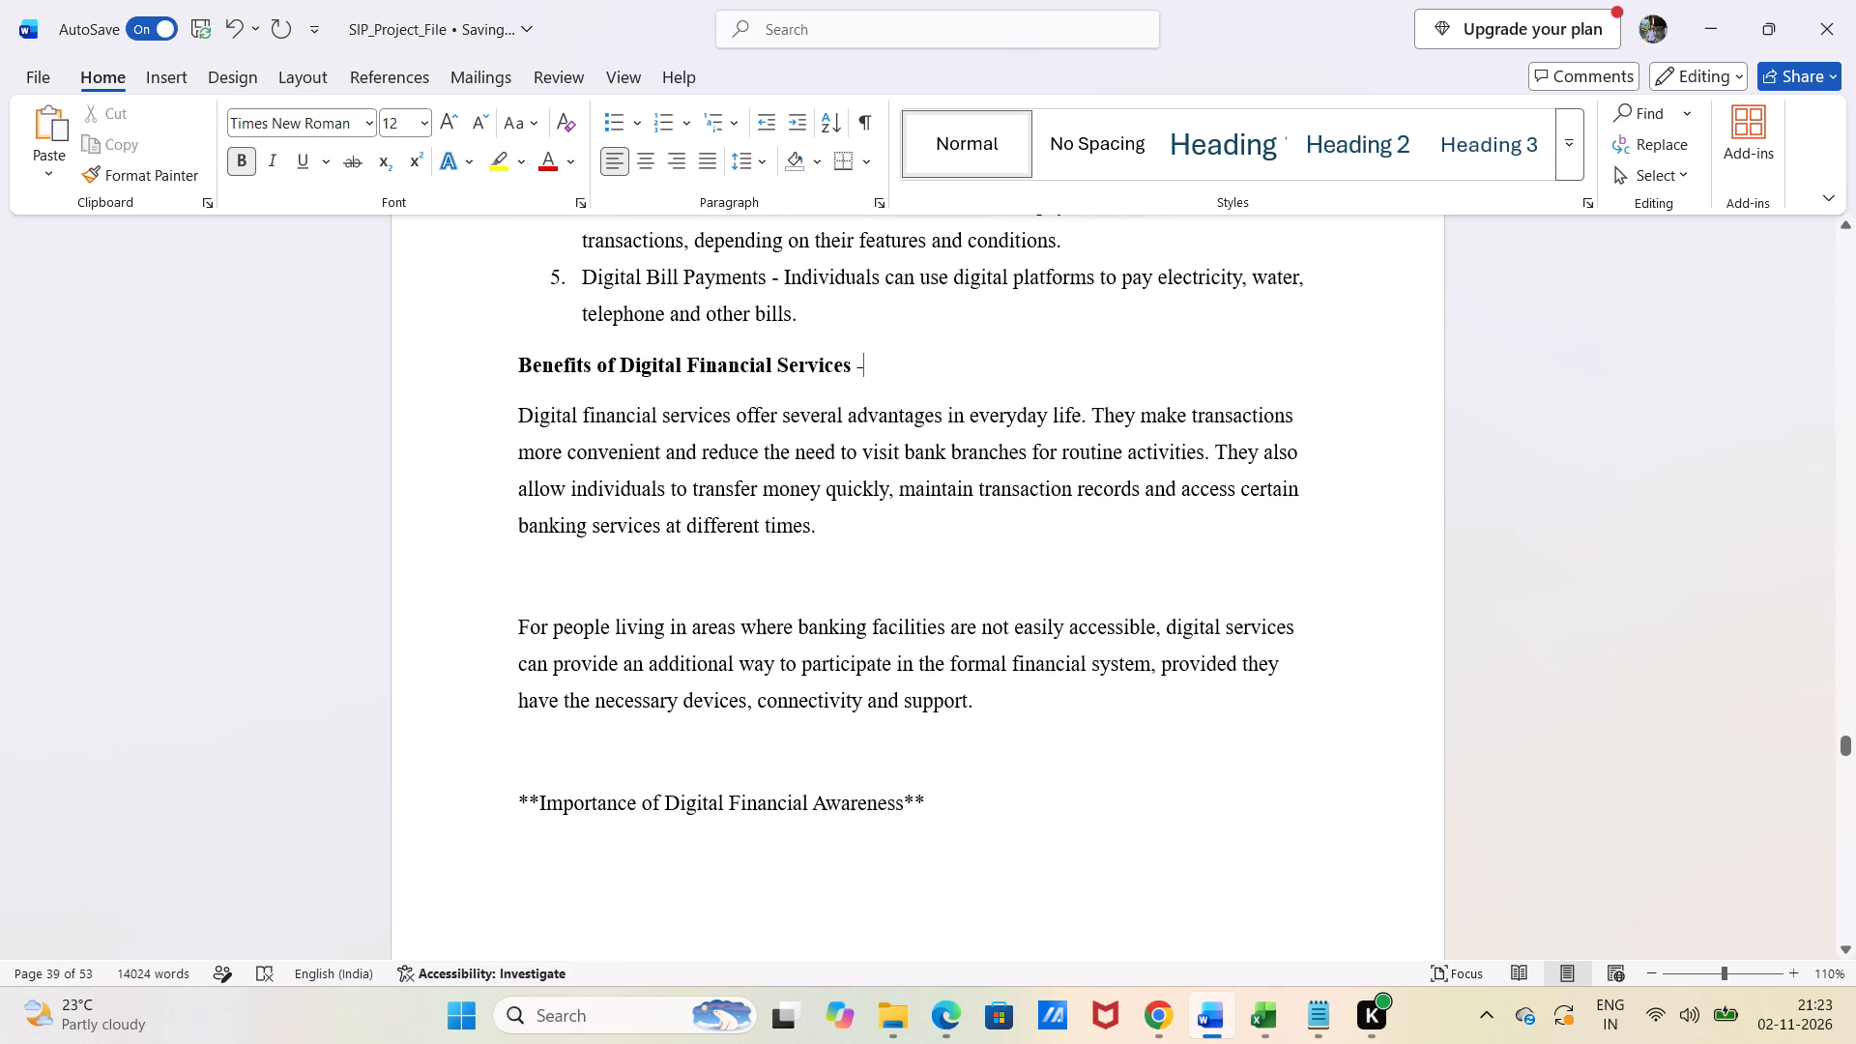
{"action": "left_click", "coordinate": [536, 585]}
{"action": "key", "text": "BackSpace"}
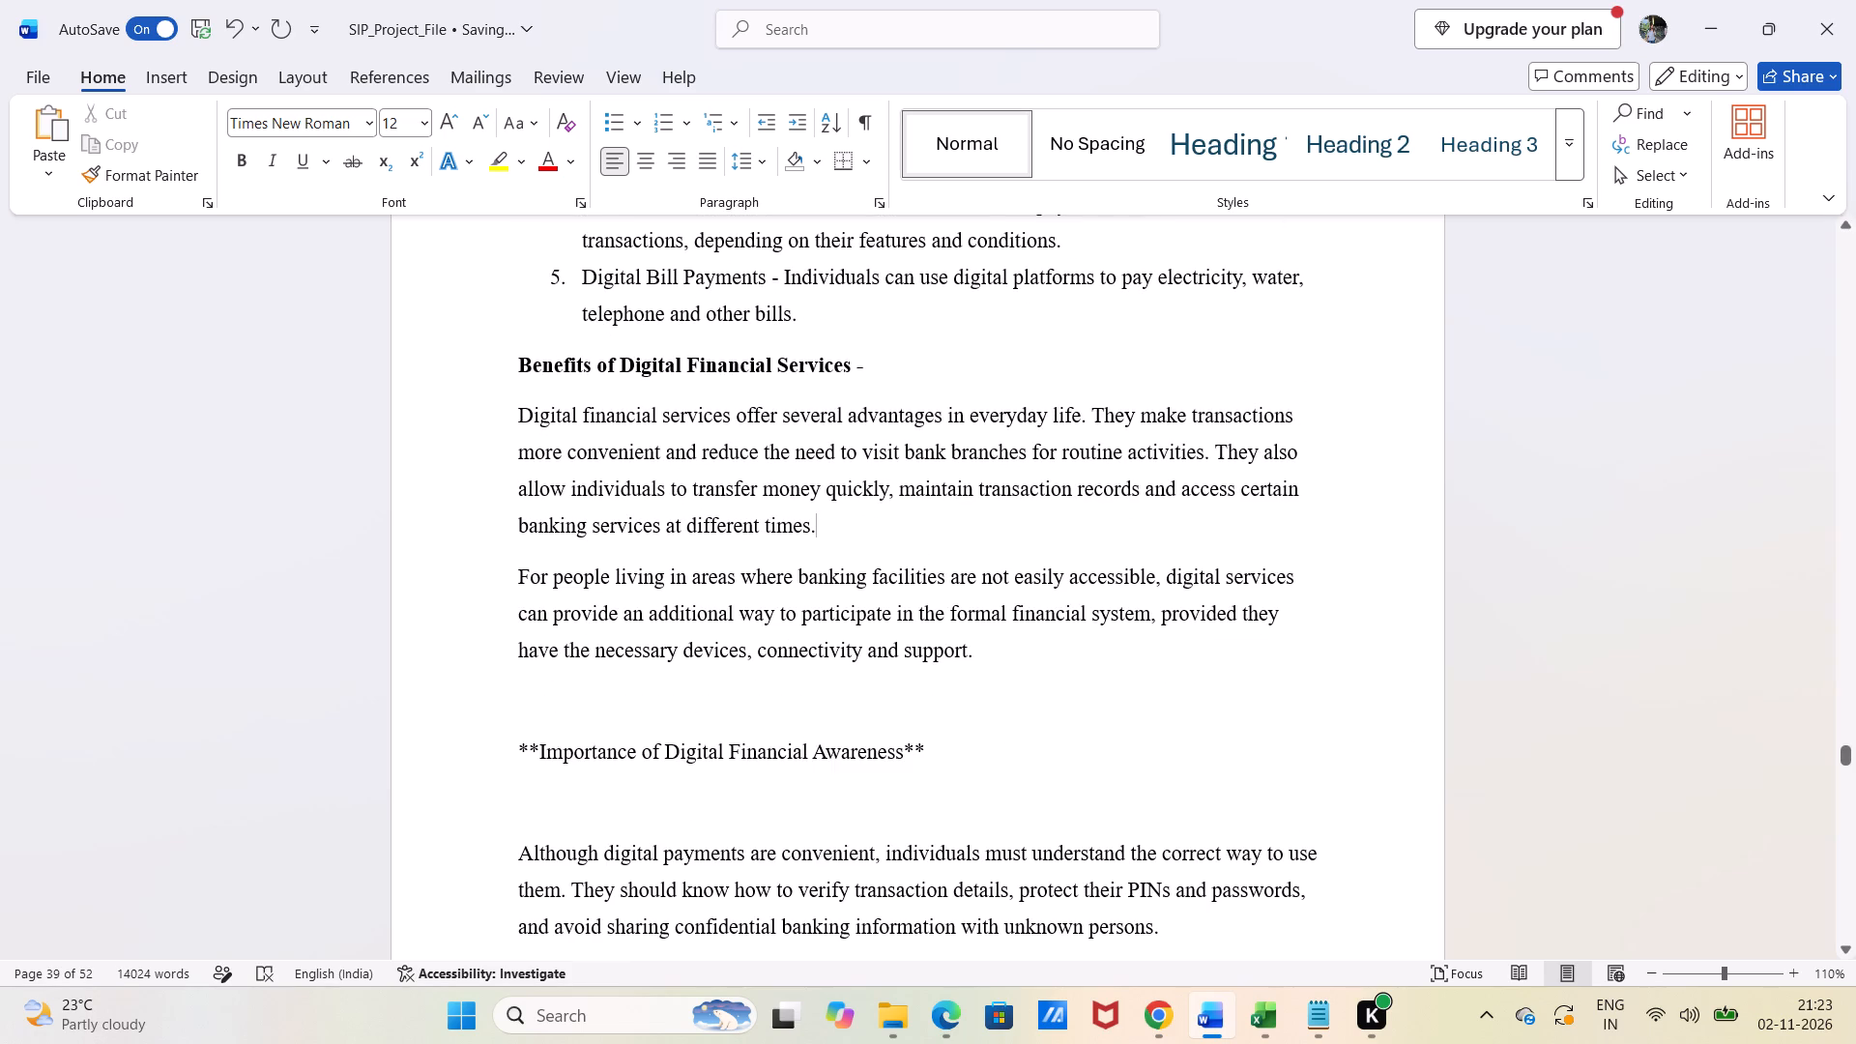
{"action": "left_click", "coordinate": [532, 683]}
{"action": "key", "text": "BackSpace"}
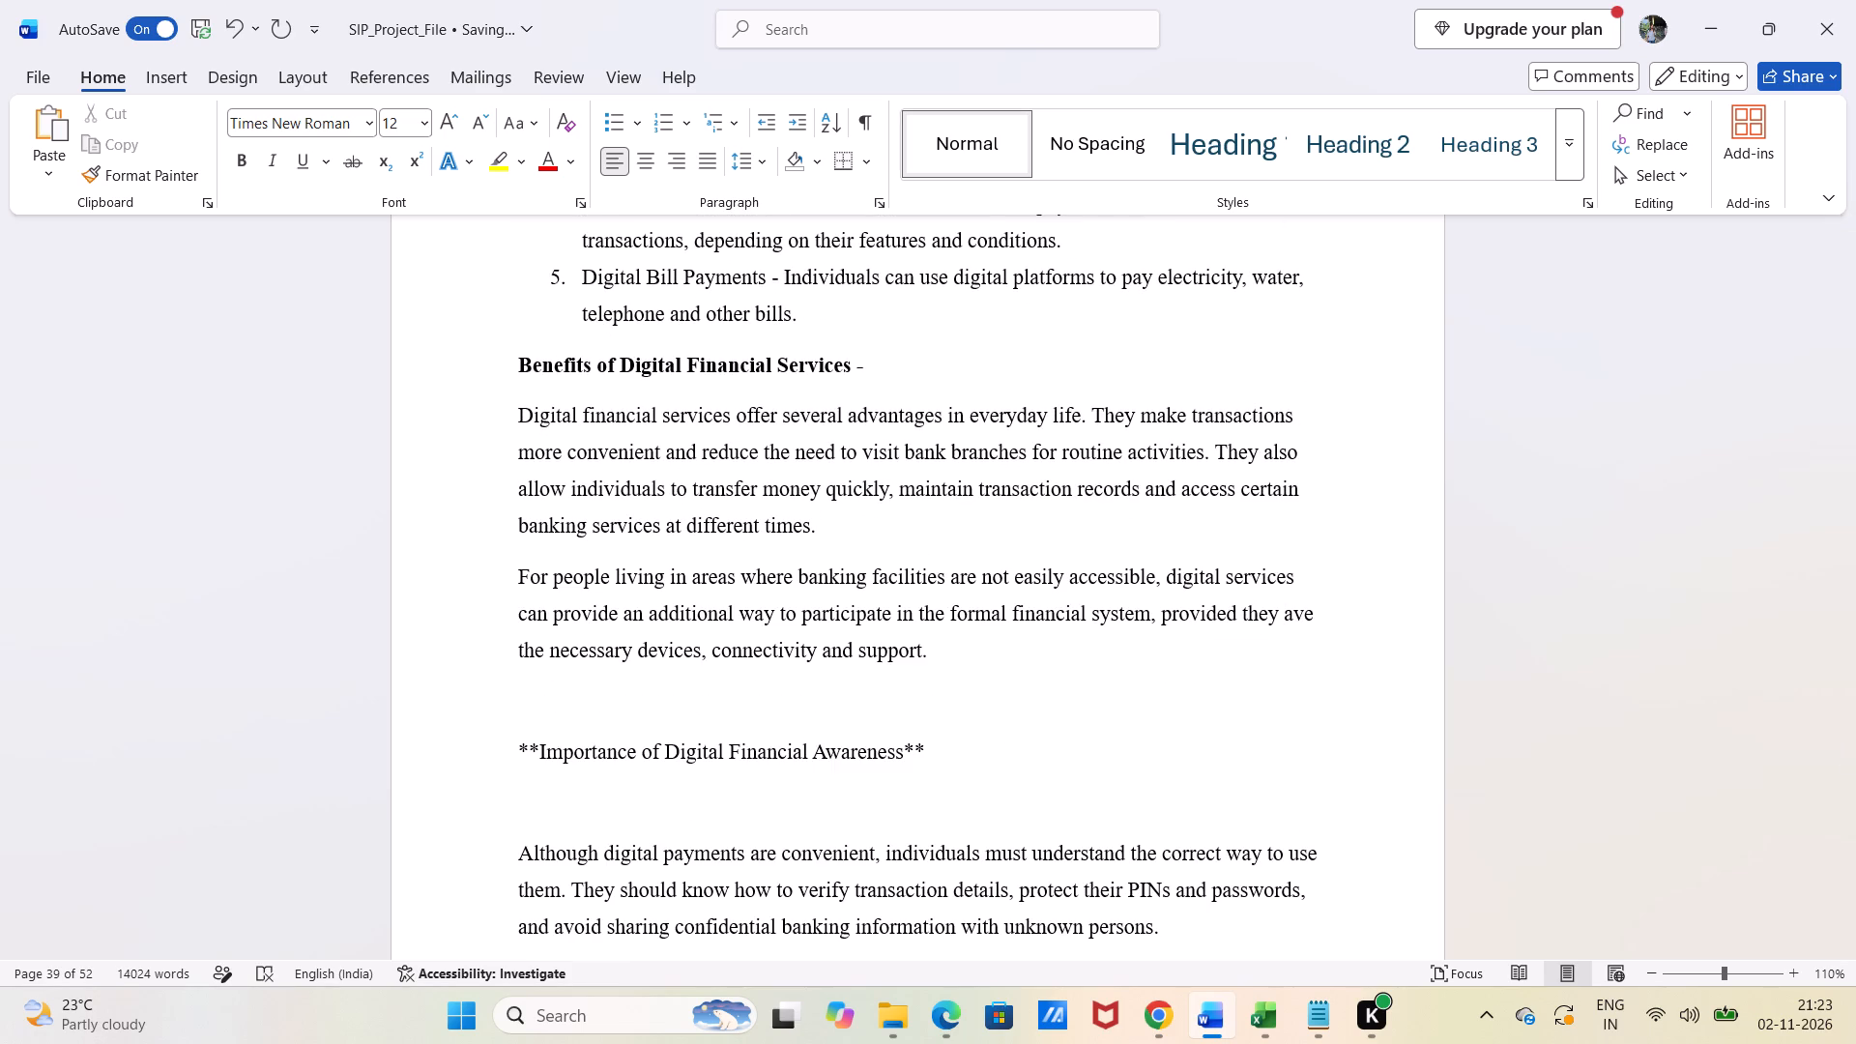
{"action": "key", "text": "h"}
{"action": "key", "text": "Down"}
{"action": "key", "text": "BackSpace"}
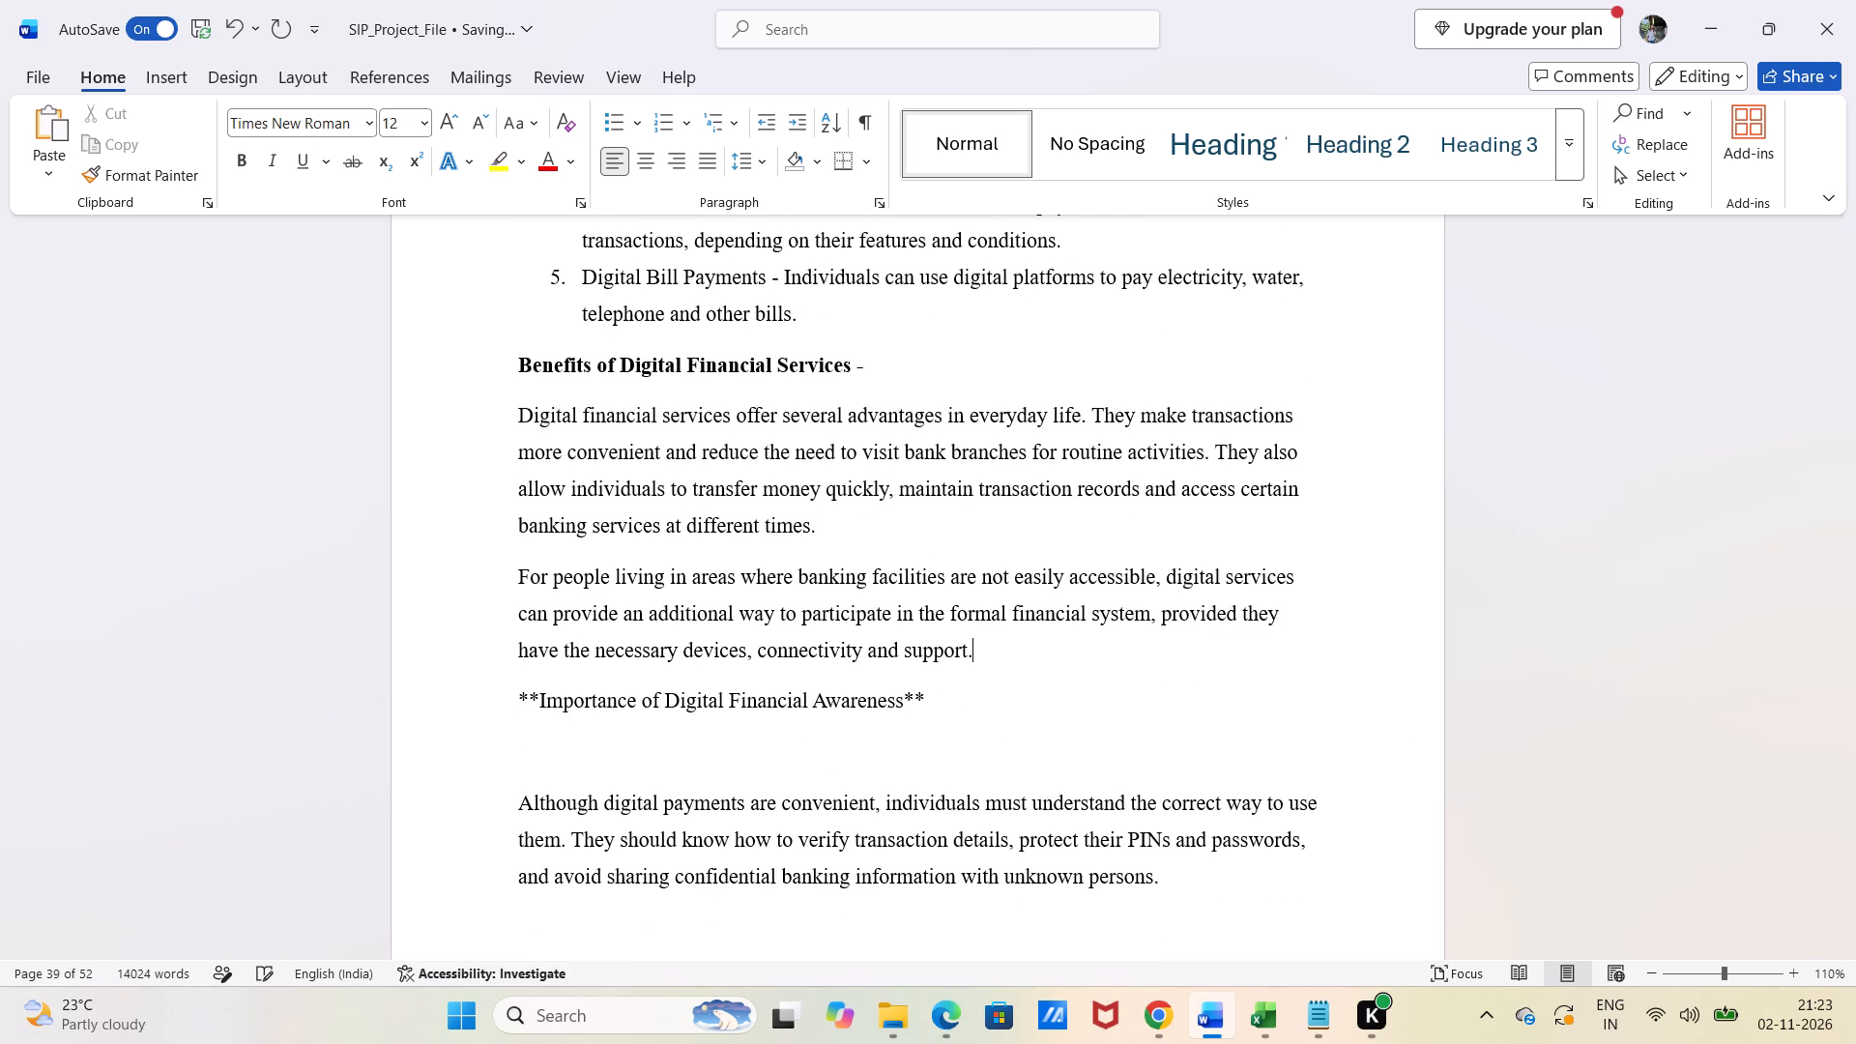
Remove the asterisks around the "Importance of Digital Financial Awareness" heading and end it with " -".
{"action": "left_click", "coordinate": [534, 695]}
{"action": "key", "text": "Right"}
{"action": "key", "text": "BackSpace"}
{"action": "key", "text": "BackSpace"}
{"action": "key", "text": "Right"}
{"action": "key", "text": "Right"}
{"action": "key", "text": "Right"}
{"action": "key", "text": "Right"}
{"action": "key", "text": "Right"}
{"action": "key", "text": "Right"}
{"action": "key", "text": "Right"}
{"action": "key", "text": "Right"}
{"action": "key", "text": "Right"}
{"action": "key", "text": "Right"}
{"action": "key", "text": "Right"}
{"action": "key", "text": "Right"}
{"action": "key", "text": "Right"}
{"action": "key", "text": "Right"}
{"action": "key", "text": "Right"}
{"action": "key", "text": "Right"}
{"action": "key", "text": "Right"}
{"action": "key", "text": "Right"}
{"action": "key", "text": "Right"}
{"action": "key", "text": "Right"}
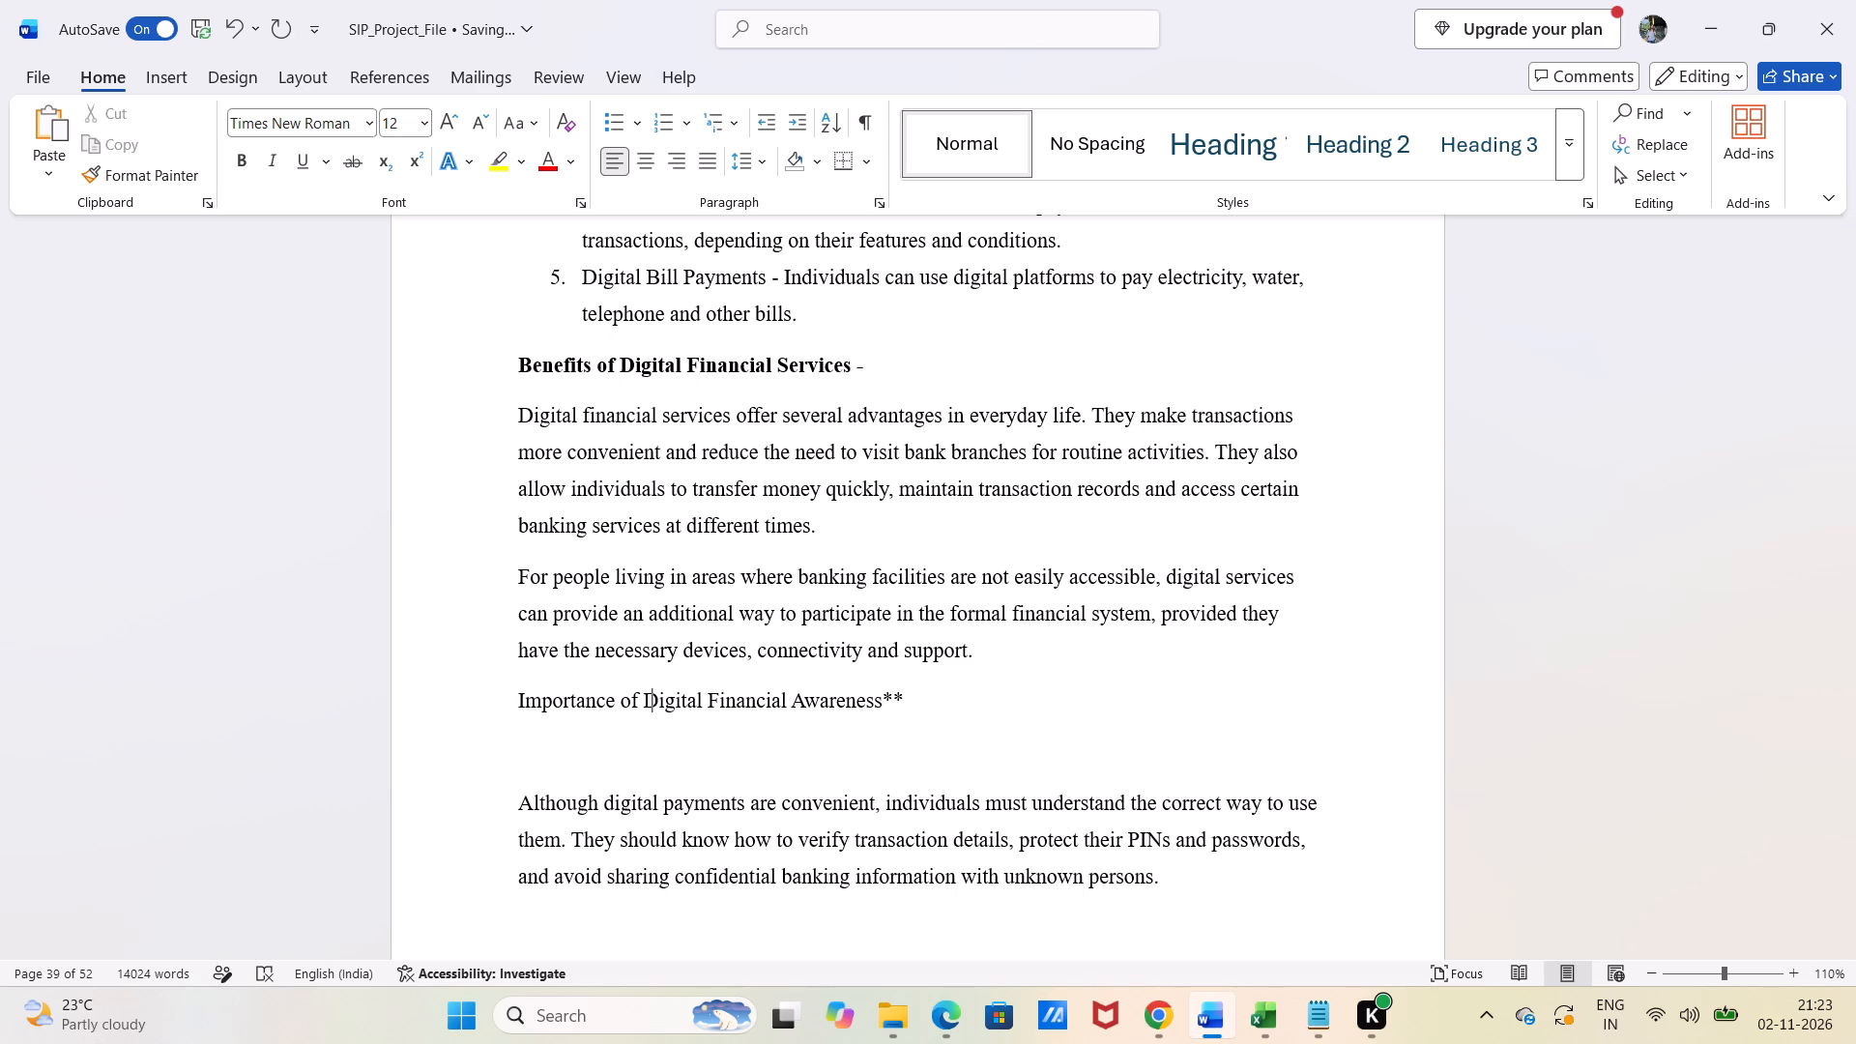
{"action": "key", "text": "Right"}
{"action": "key", "text": "Right"}
{"action": "key", "text": "BackSpace"}
{"action": "key", "text": "BackSpace"}
{"action": "key", "text": "space"}
{"action": "type", "text": "-"}
Make the "Importance of Digital Financial Awareness -" heading bold without italics.
{"action": "left_click_drag", "start_coordinate": [517, 699], "coordinate": [943, 716]}
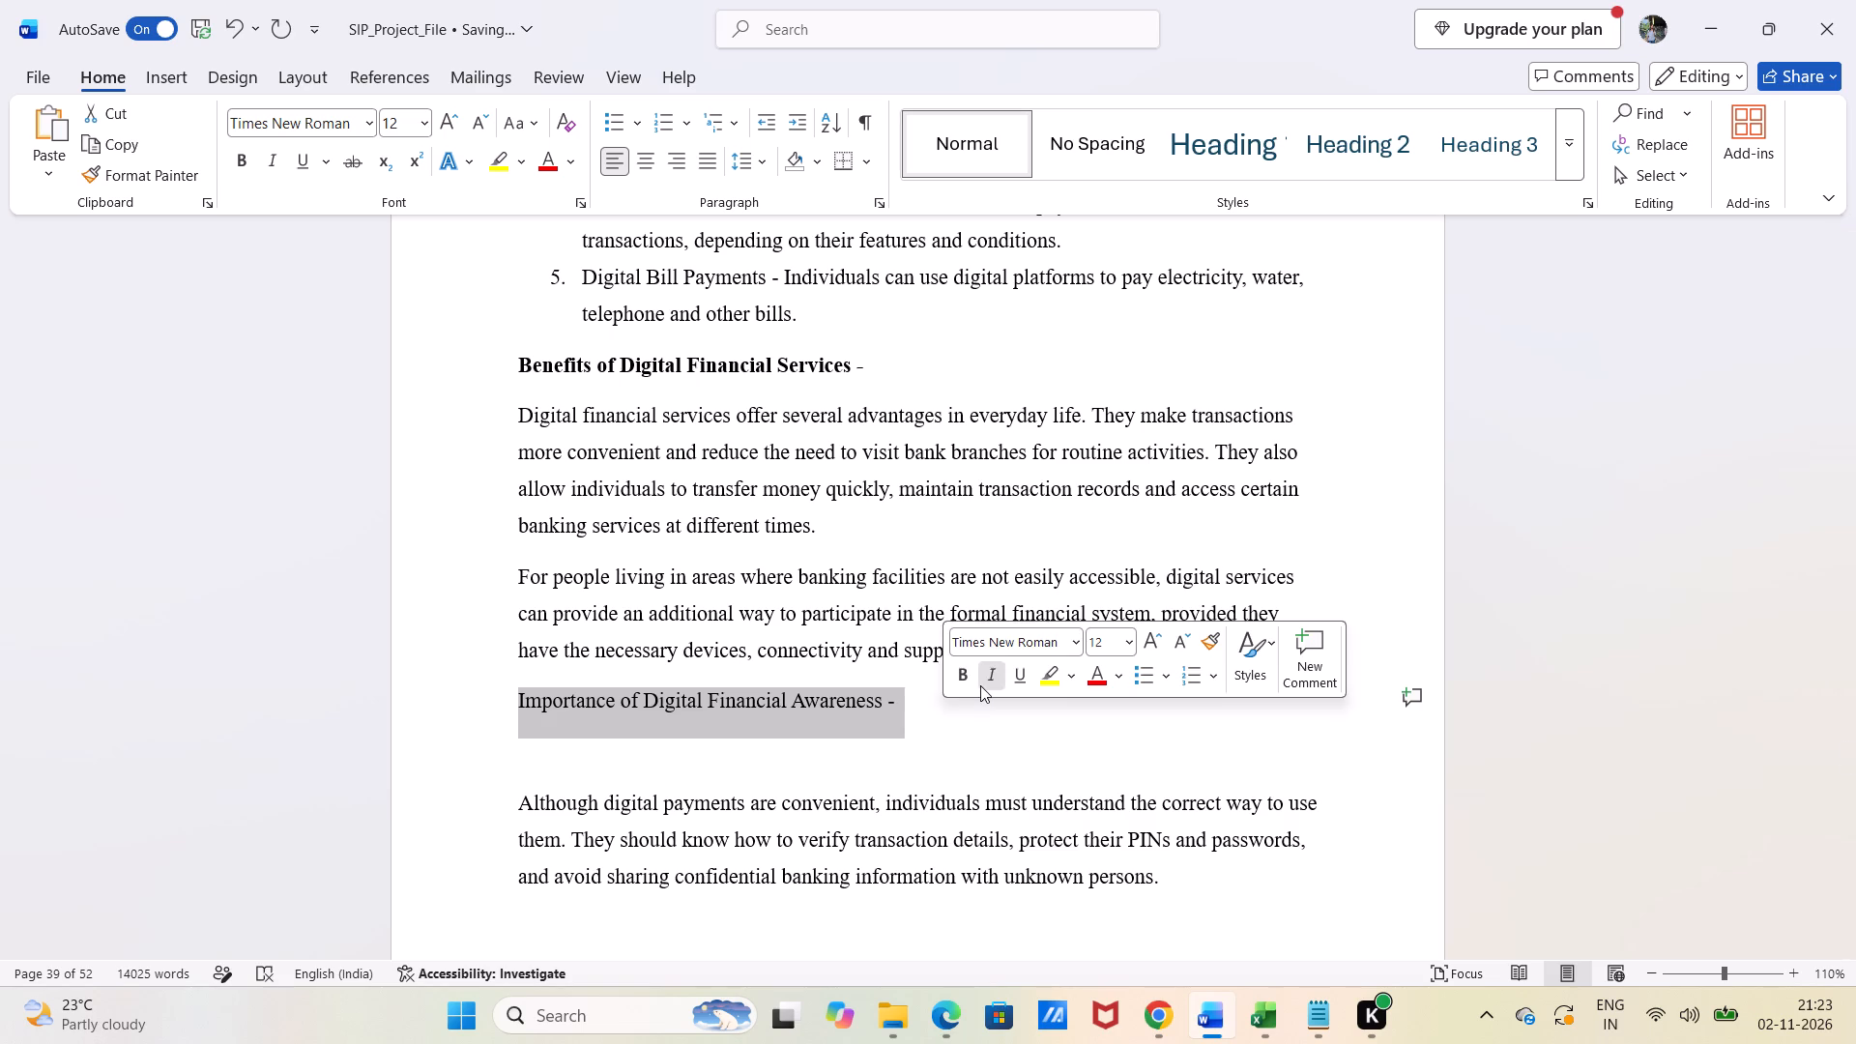
{"action": "left_click", "coordinate": [980, 685]}
{"action": "left_click", "coordinate": [965, 676]}
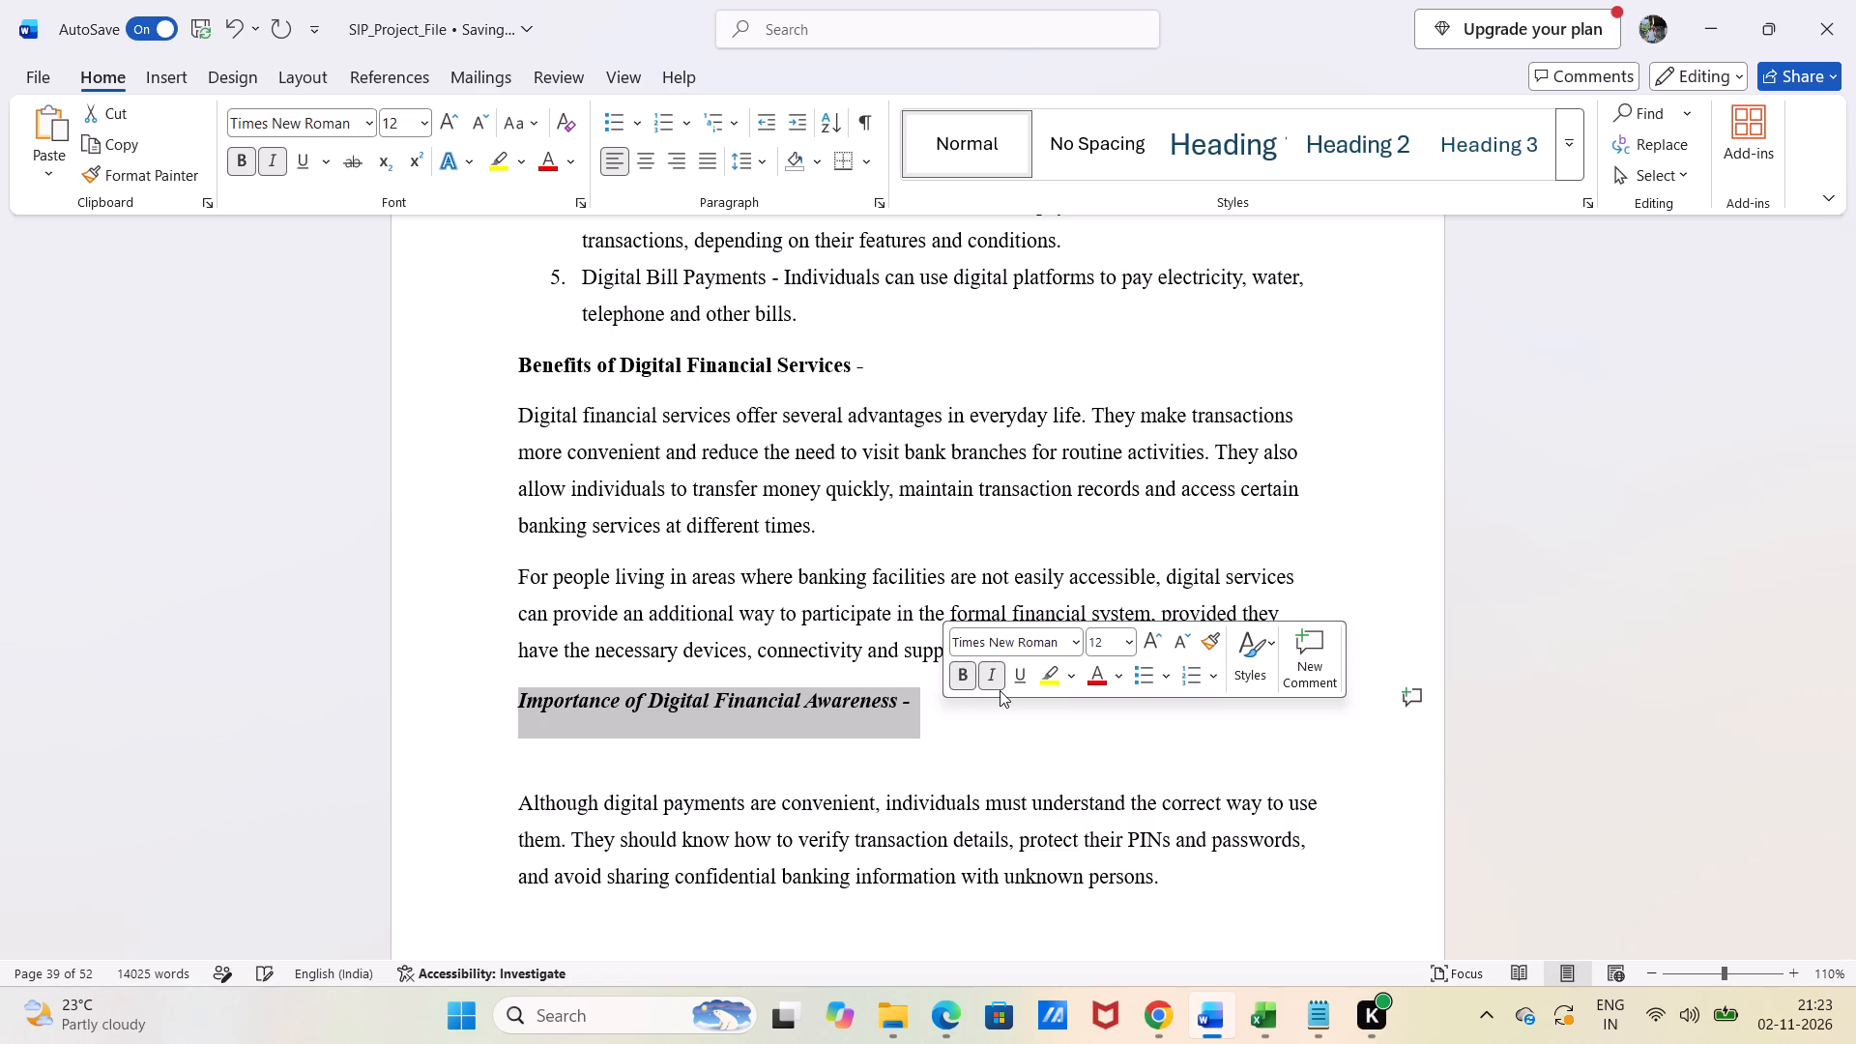
{"action": "left_click", "coordinate": [1000, 690]}
{"action": "left_click", "coordinate": [997, 676]}
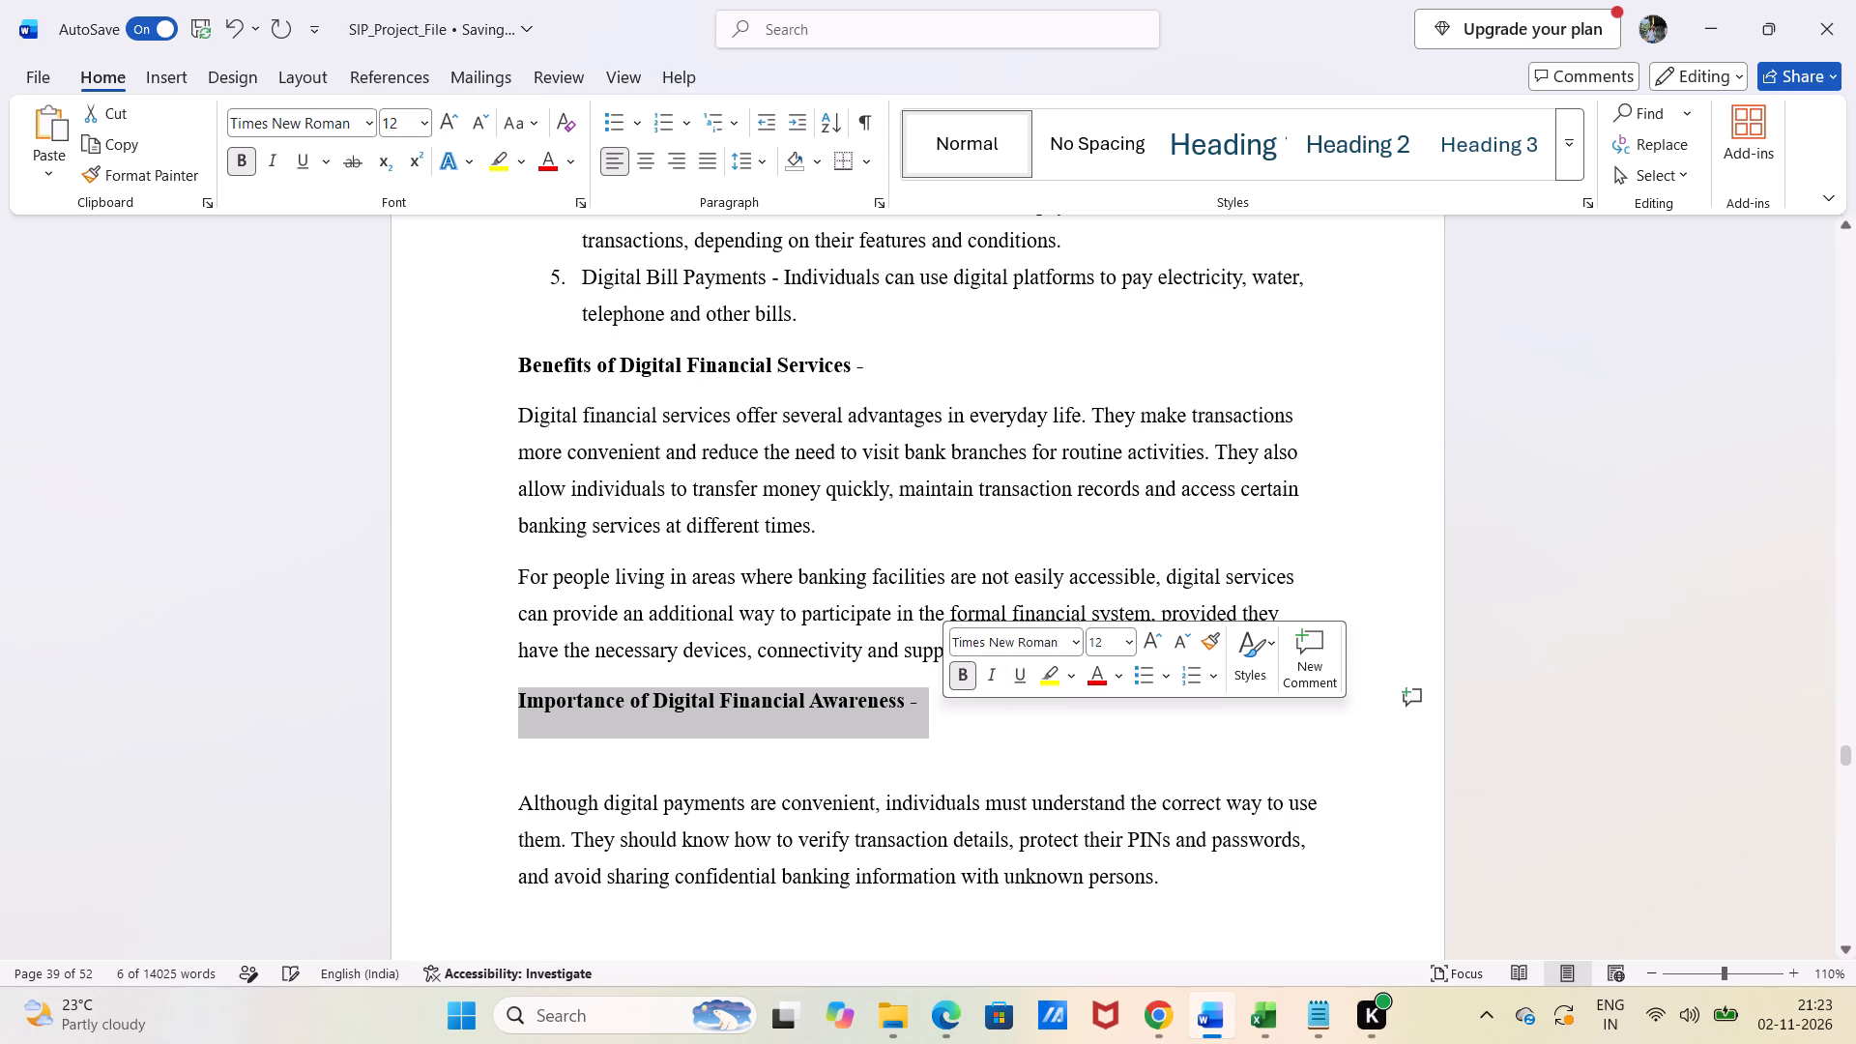
Remove the blank lines below the Importance heading, before the "Some individuals" paragraph, and above the "Role of Financial Literacy in Digital Banking" heading.
{"action": "left_click", "coordinate": [605, 768]}
{"action": "key", "text": "BackSpace"}
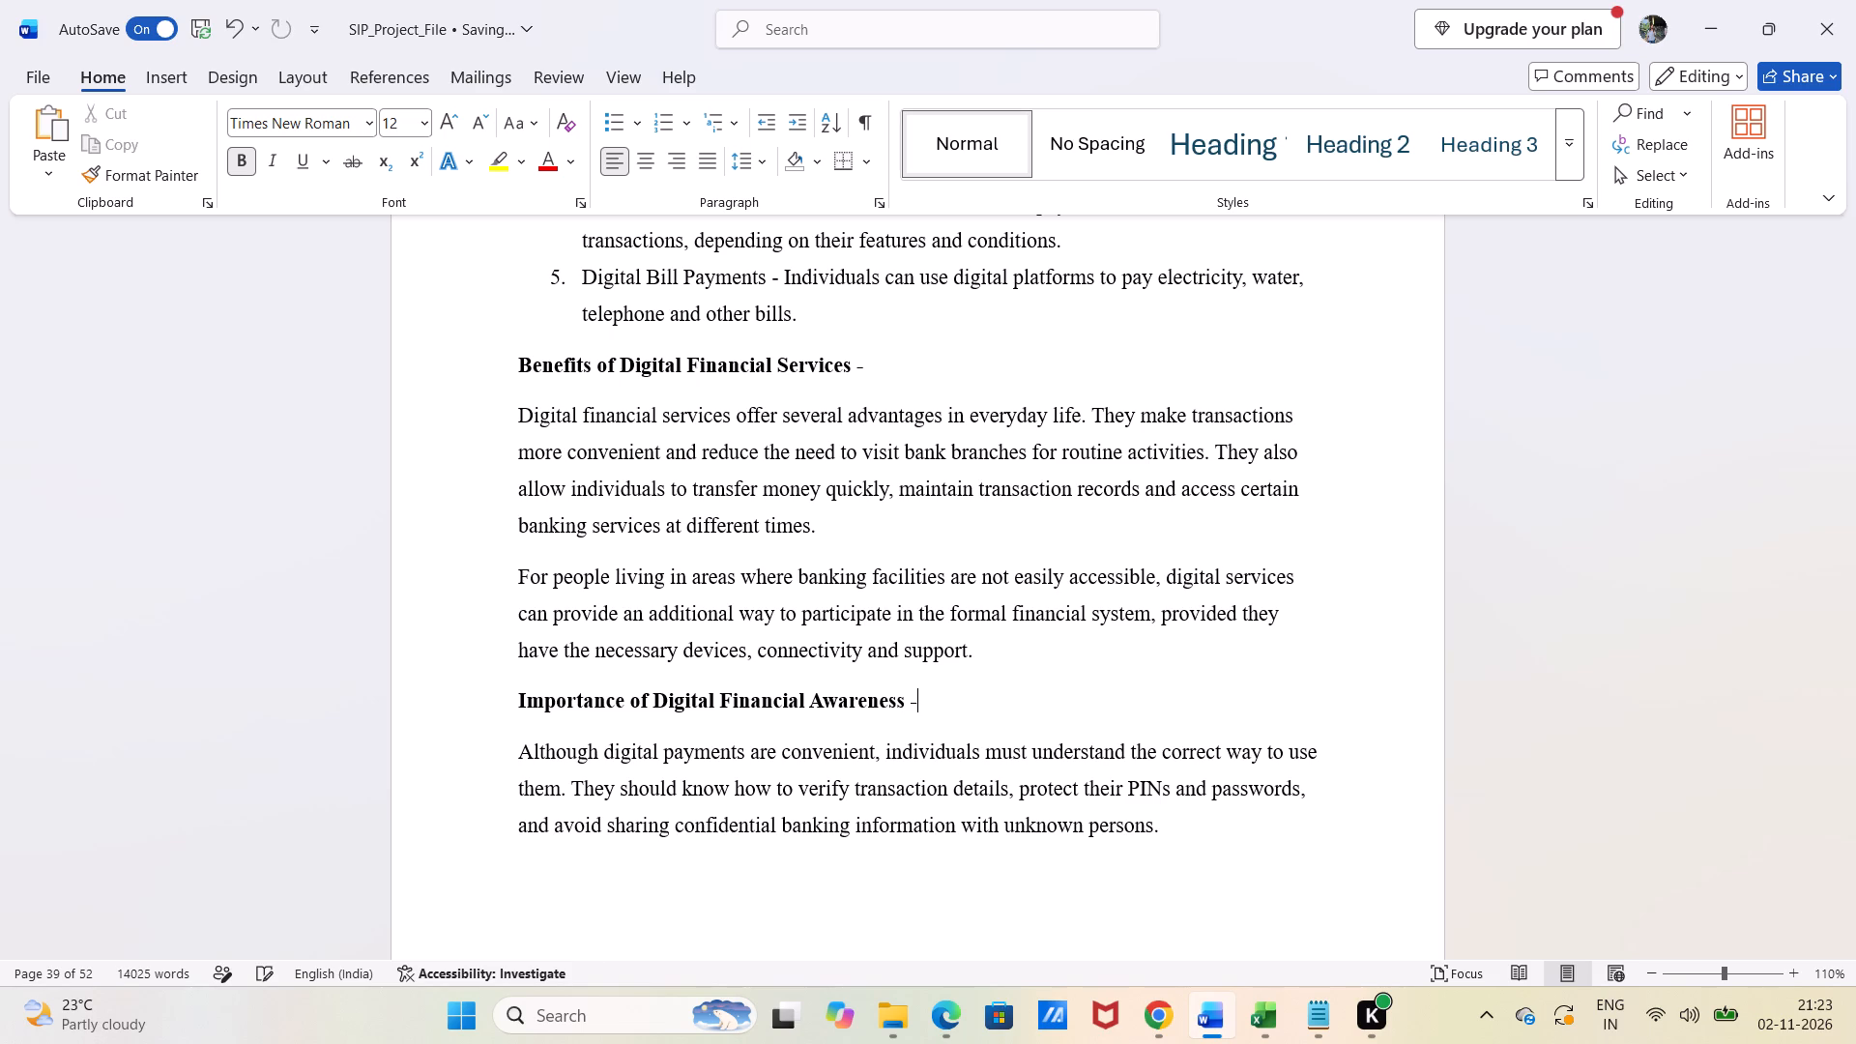
{"action": "scroll", "coordinate": [570, 885], "scroll_direction": "down", "scroll_amount": 1}
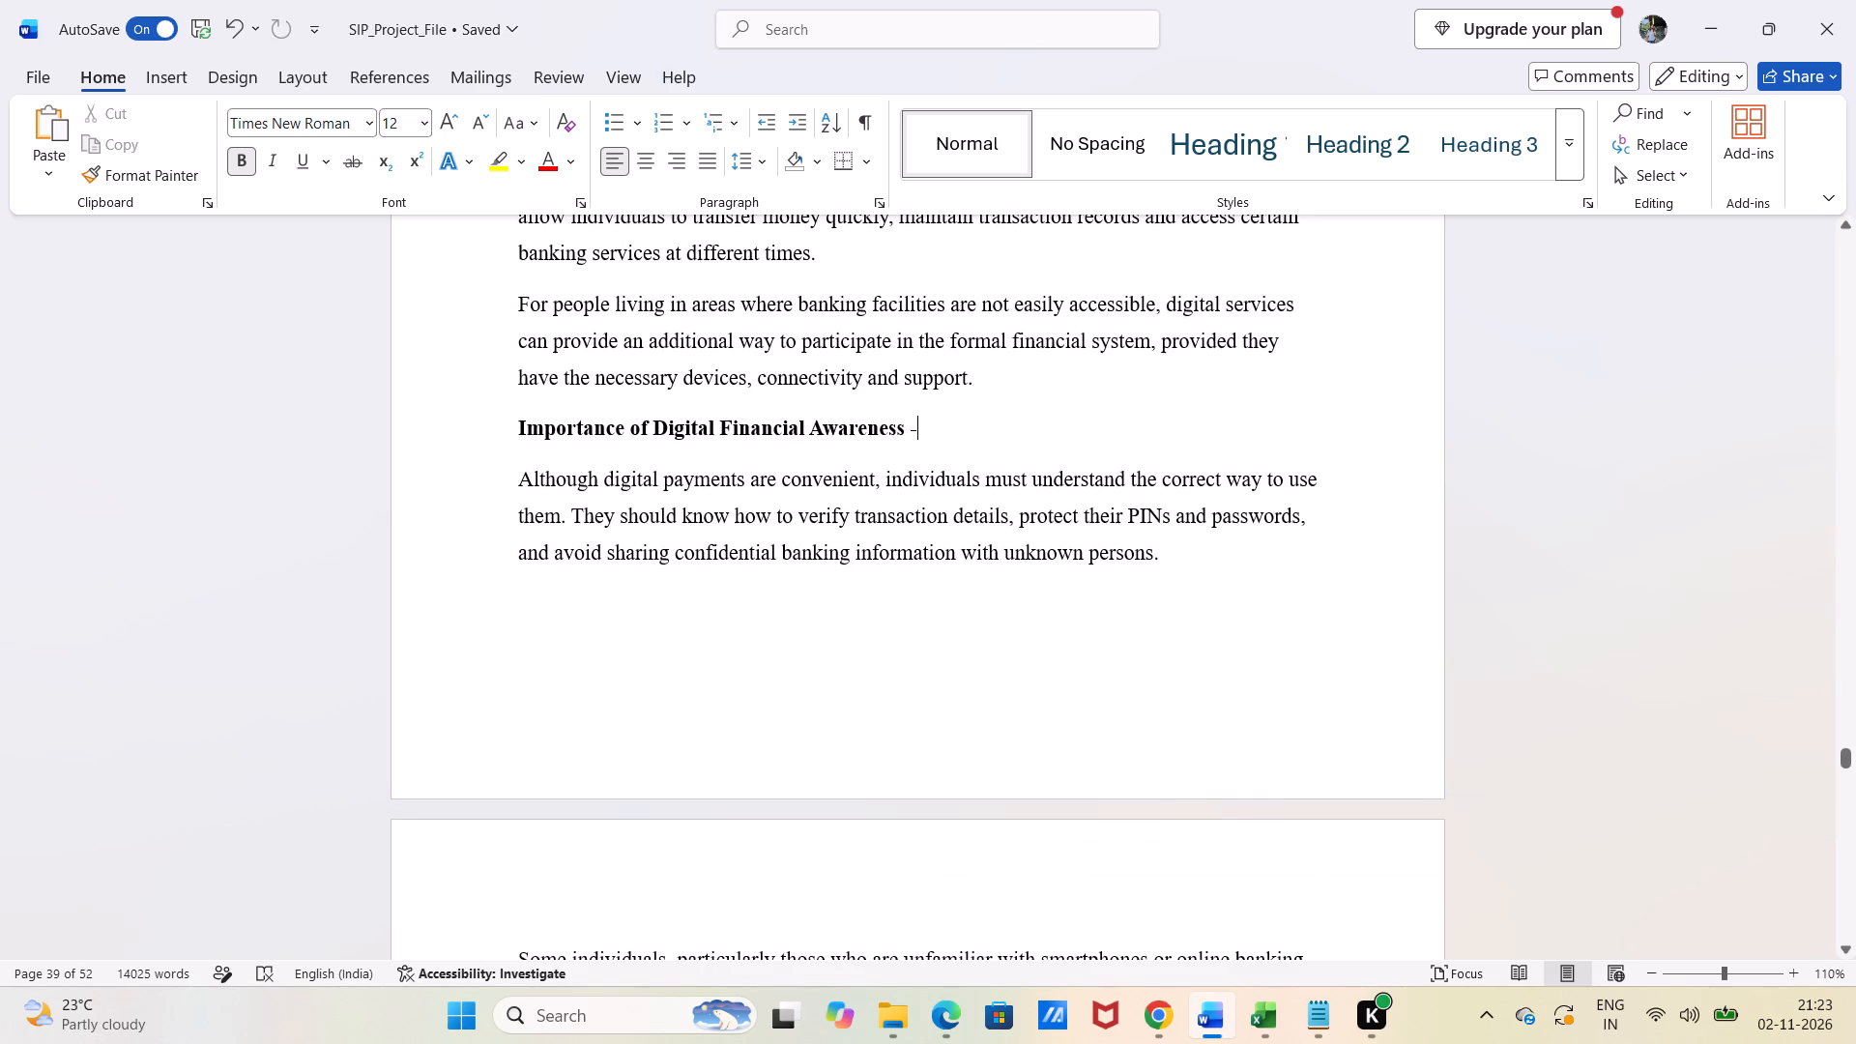
{"action": "scroll", "coordinate": [533, 739], "scroll_direction": "down", "scroll_amount": 2}
{"action": "left_click", "coordinate": [511, 822]}
{"action": "key", "text": "BackSpace"}
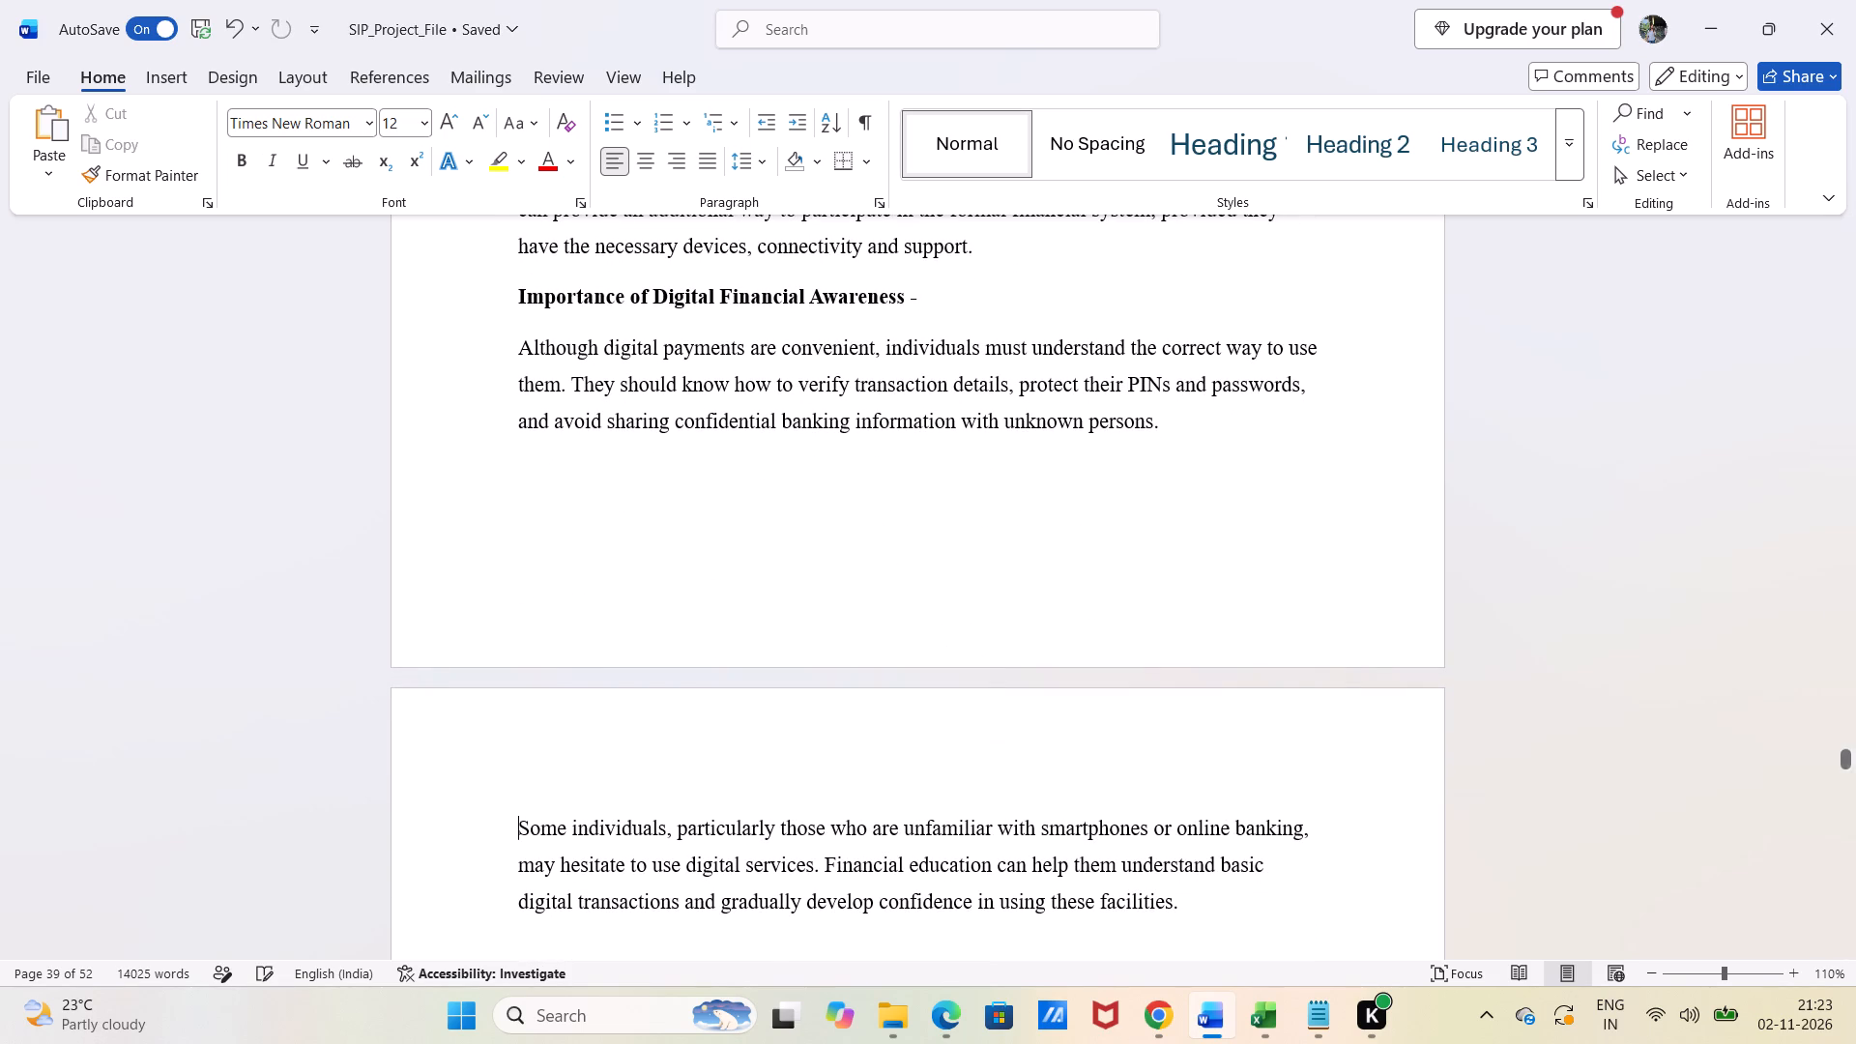
{"action": "key", "text": "BackSpace"}
{"action": "key", "text": "Return"}
{"action": "scroll", "coordinate": [511, 822], "scroll_direction": "down", "scroll_amount": 1}
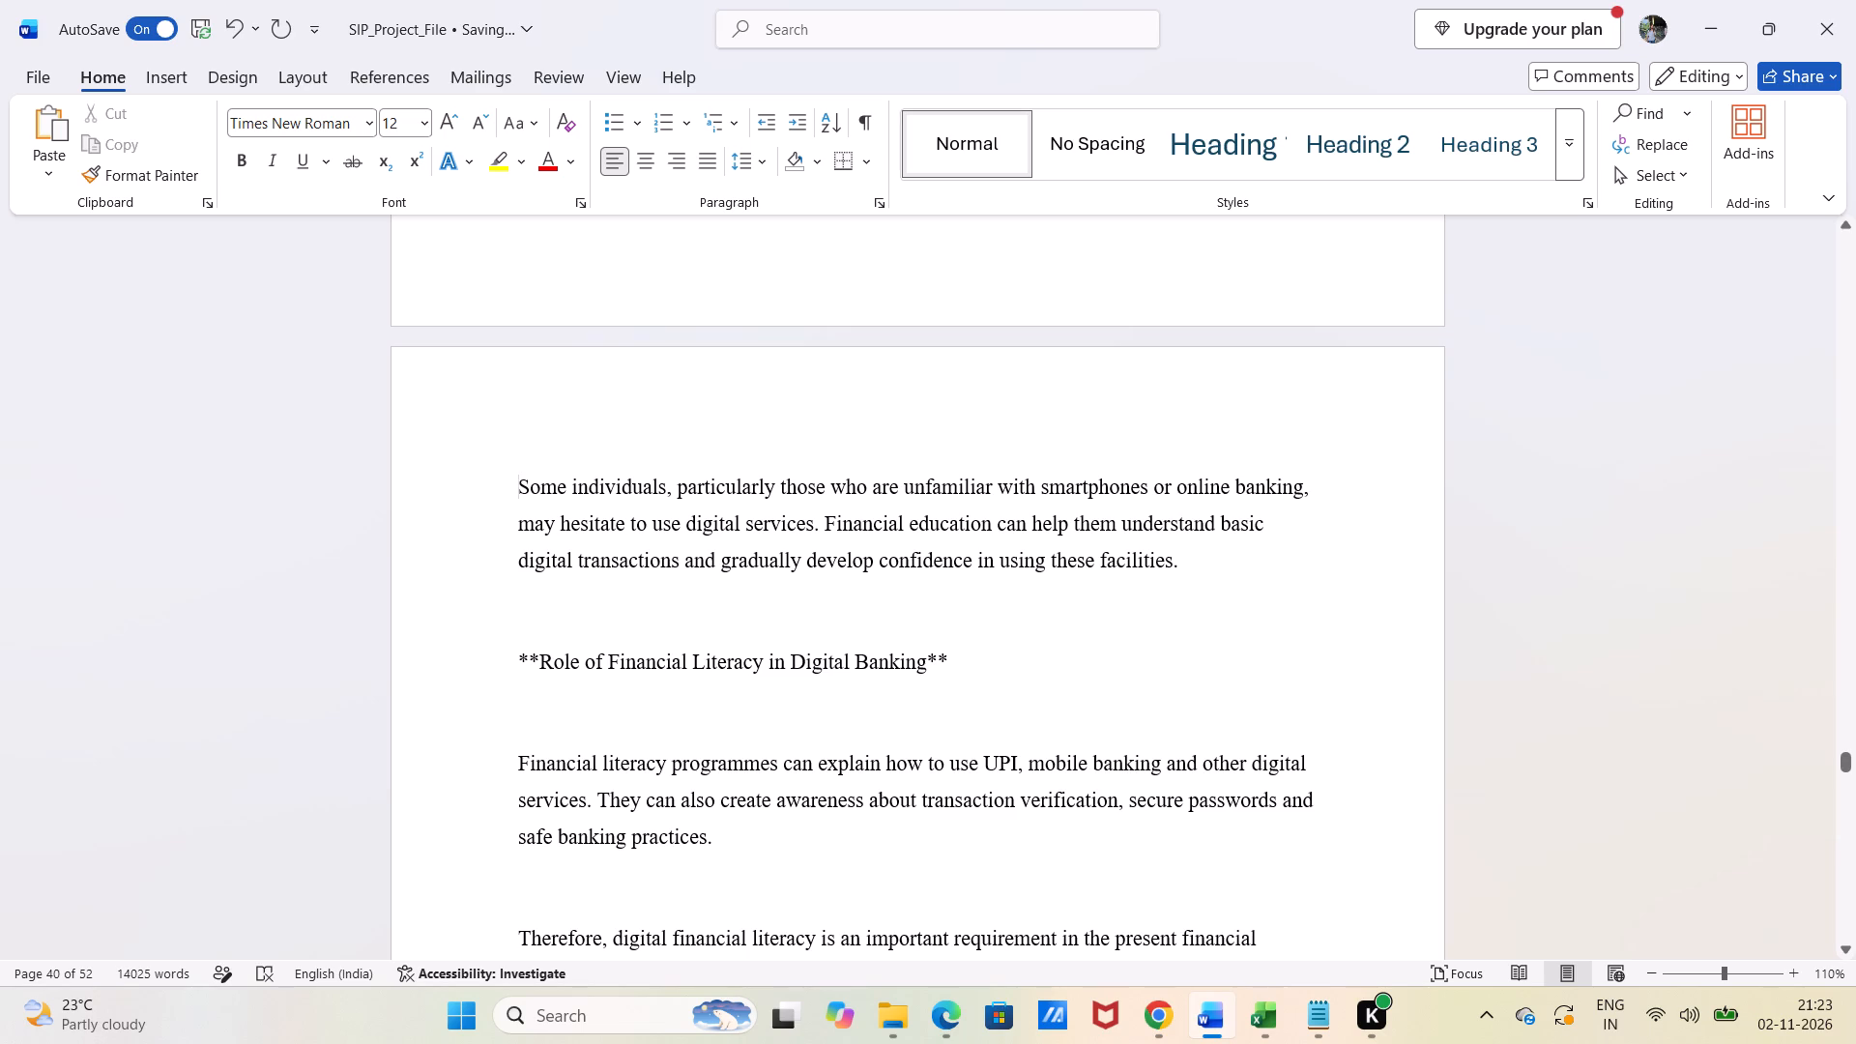
{"action": "left_click", "coordinate": [553, 639]}
{"action": "key", "text": "BackSpace"}
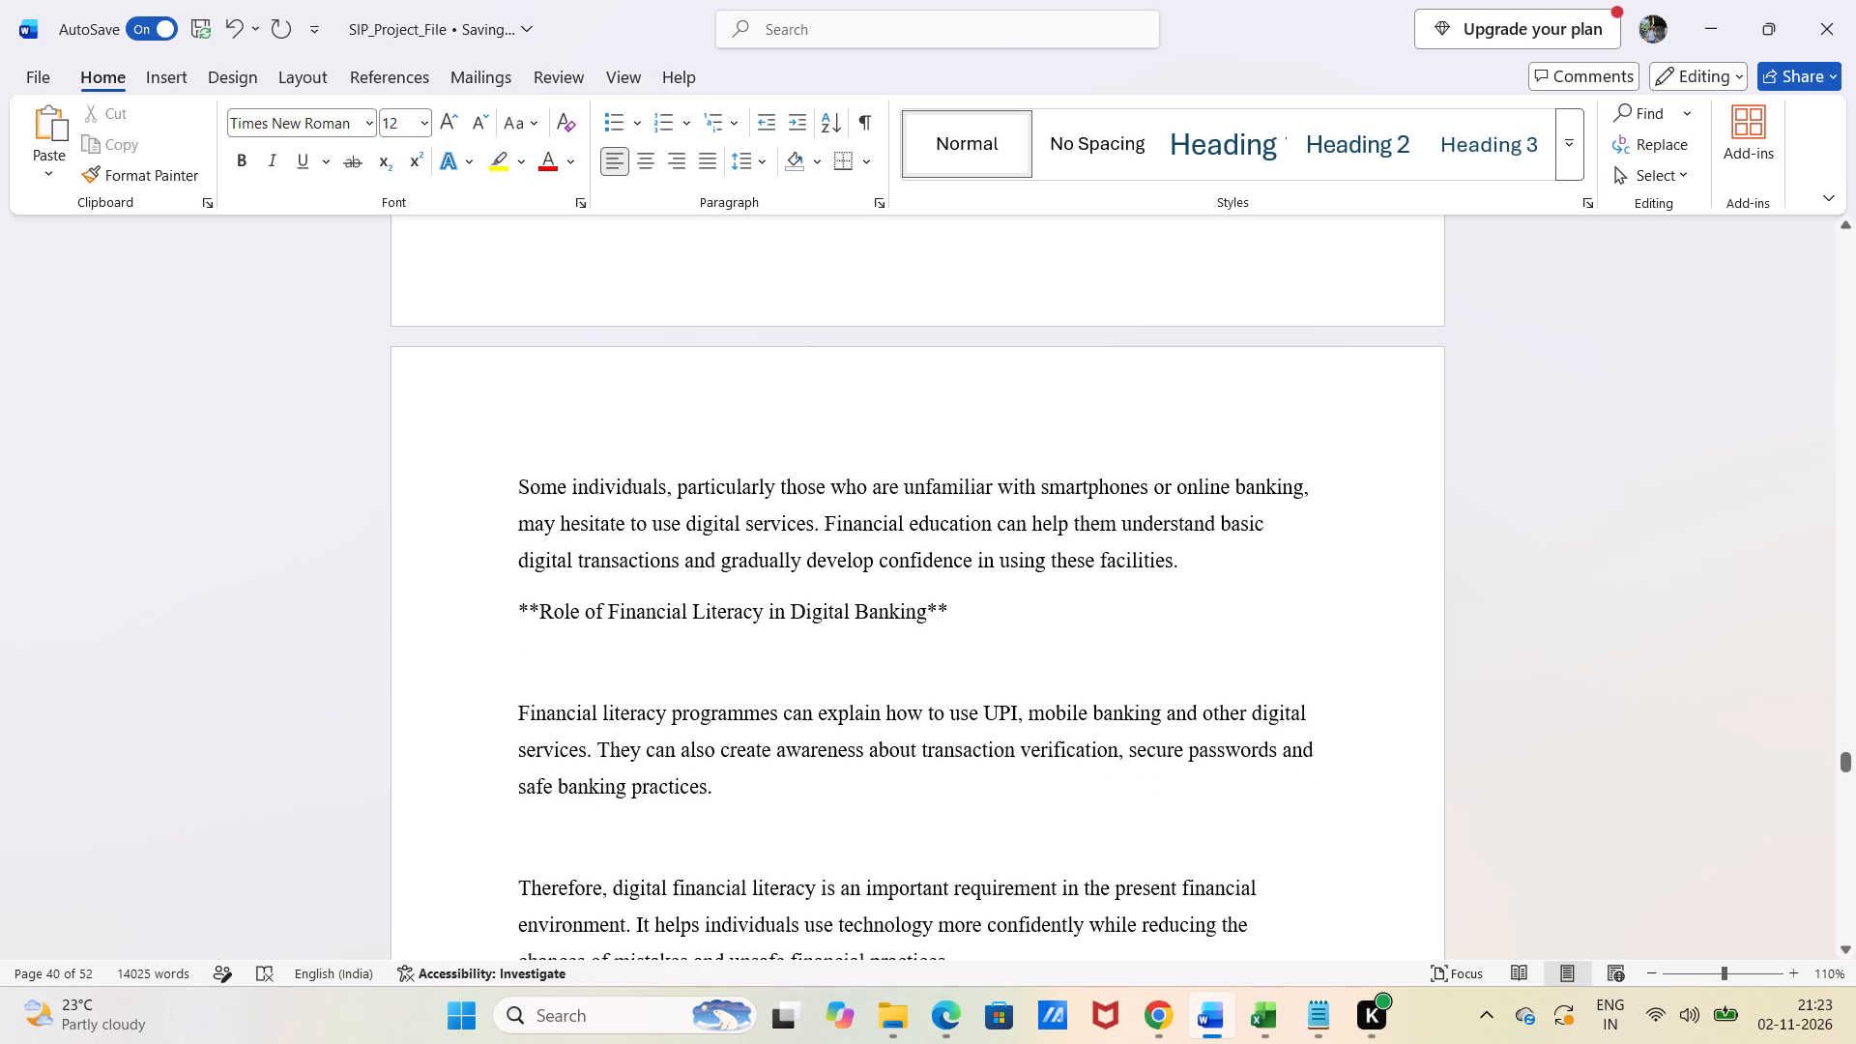
Remove the asterisks around the "Role of Financial Literacy in Digital Banking" heading and end it with " -".
{"action": "left_click", "coordinate": [540, 612]}
{"action": "key", "text": "BackSpace"}
{"action": "key", "text": "BackSpace"}
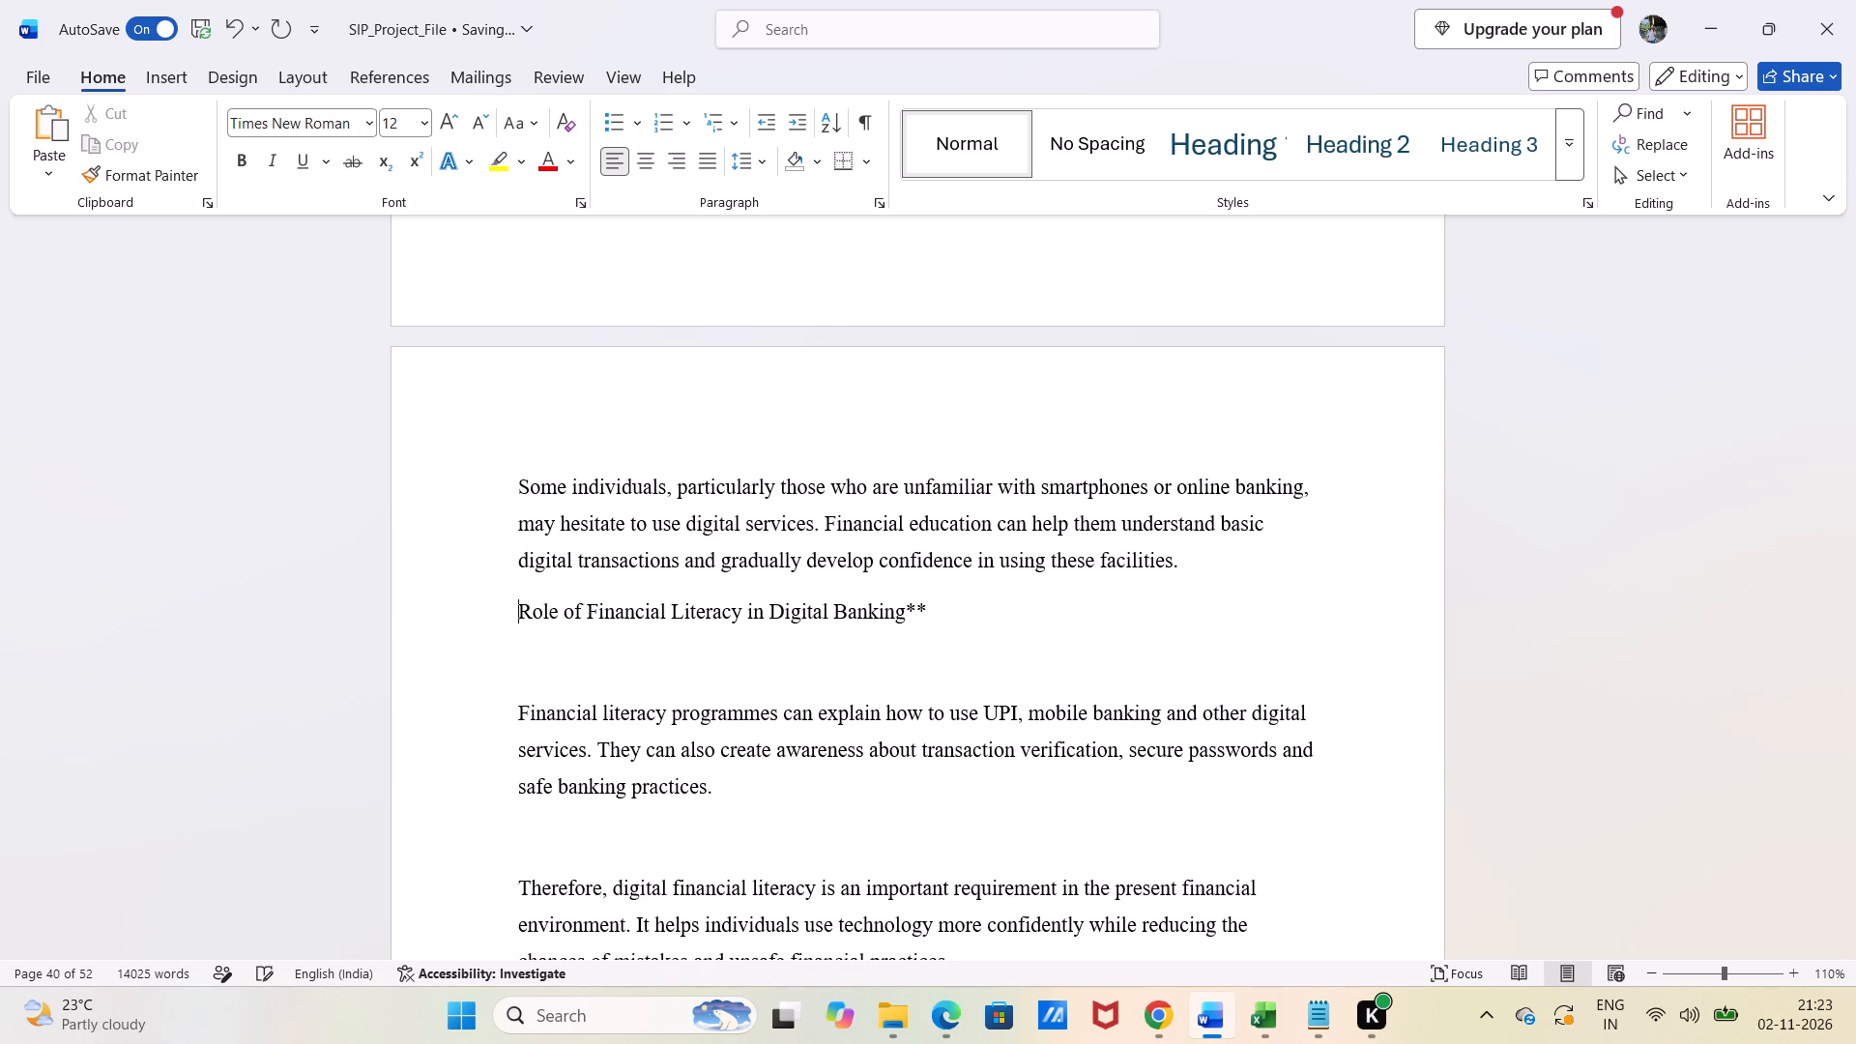
{"action": "key", "text": "Right"}
{"action": "key", "text": "Right"}
{"action": "key", "text": "Right"}
{"action": "key", "text": "Right"}
{"action": "key", "text": "Right"}
{"action": "key", "text": "Right"}
{"action": "key", "text": "Right"}
{"action": "key", "text": "Right"}
{"action": "key", "text": "Right"}
{"action": "key", "text": "Right"}
{"action": "key", "text": "Right"}
{"action": "key", "text": "Right"}
{"action": "key", "text": "Right"}
{"action": "key", "text": "Right"}
{"action": "key", "text": "Right"}
{"action": "key", "text": "Right"}
{"action": "key", "text": "Right"}
{"action": "key", "text": "Right"}
{"action": "key", "text": "Right"}
{"action": "key", "text": "Right"}
{"action": "key", "text": "Right"}
{"action": "key", "text": "BackSpace"}
{"action": "key", "text": "BackSpace"}
{"action": "key", "text": "space"}
{"action": "type", "text": "-"}
Make the "Role of Financial Literacy in Digital Banking -" heading bold.
{"action": "left_click_drag", "start_coordinate": [513, 607], "coordinate": [917, 625]}
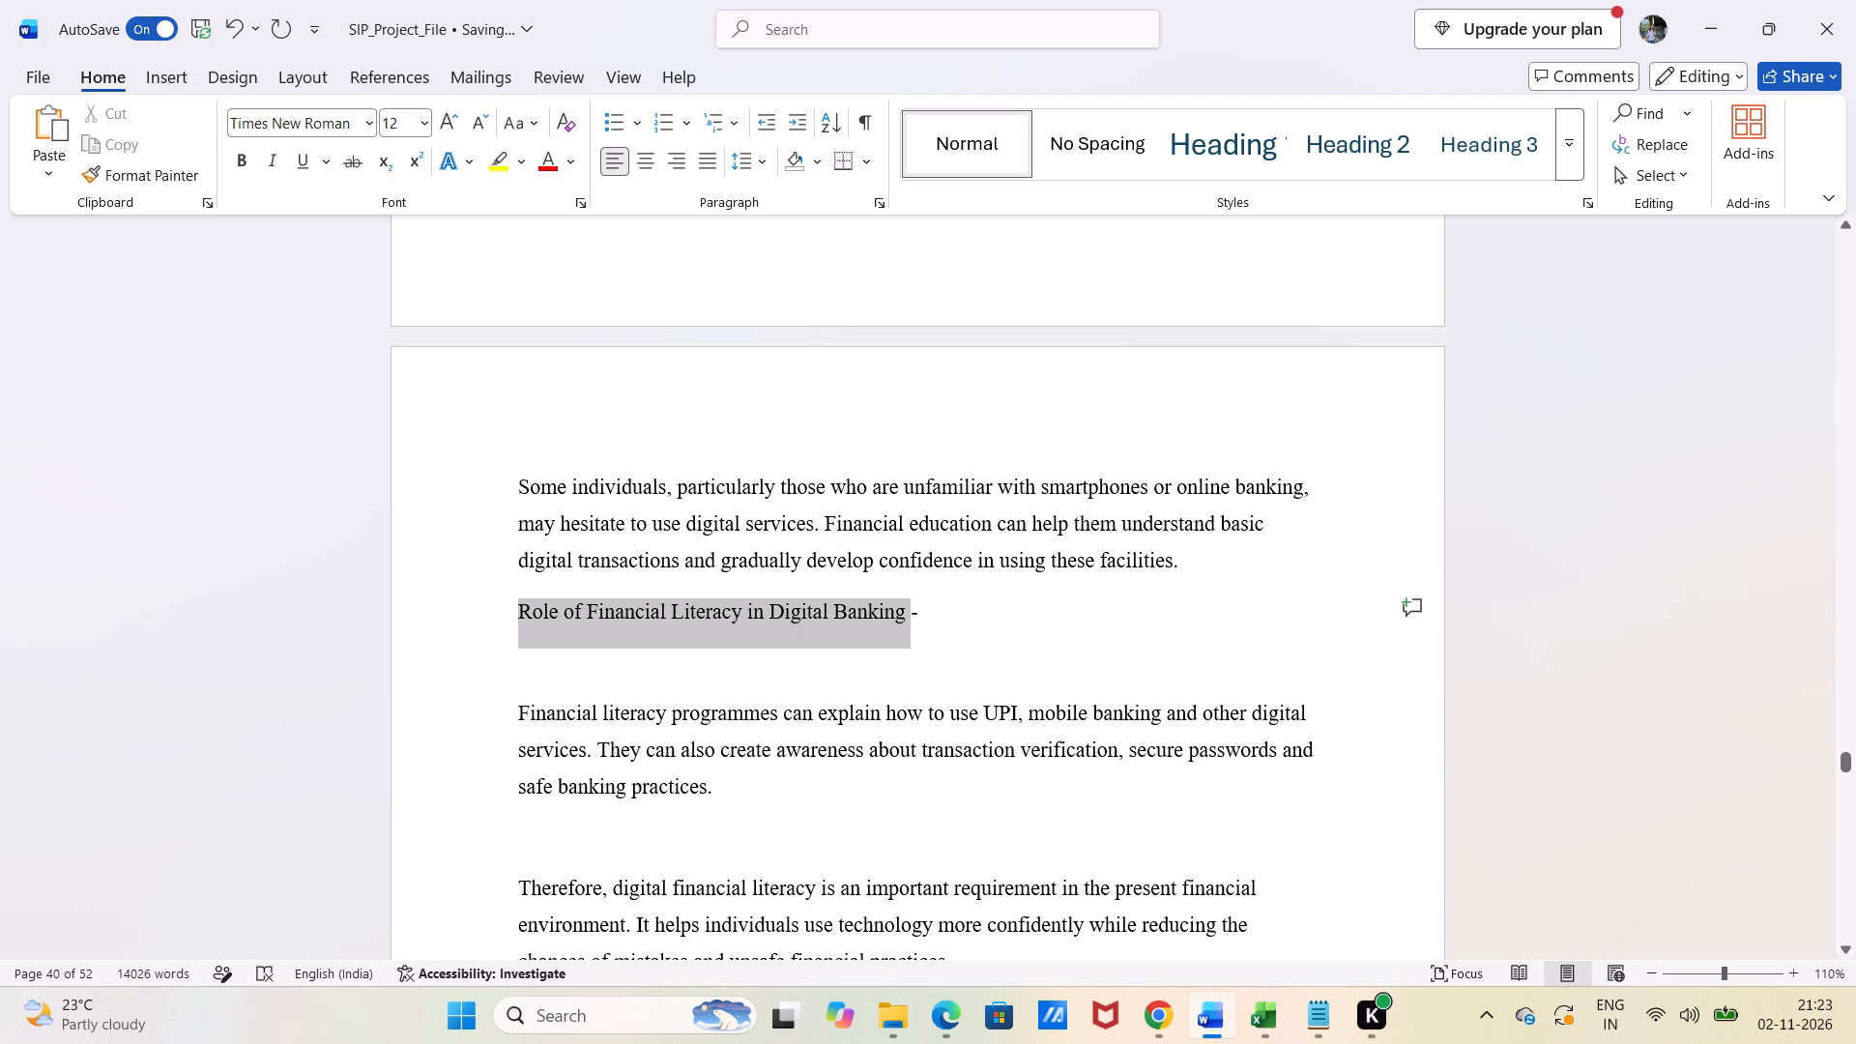
{"action": "left_click_drag", "start_coordinate": [917, 625], "coordinate": [964, 623]}
{"action": "left_click_drag", "start_coordinate": [964, 623], "coordinate": [738, 528]}
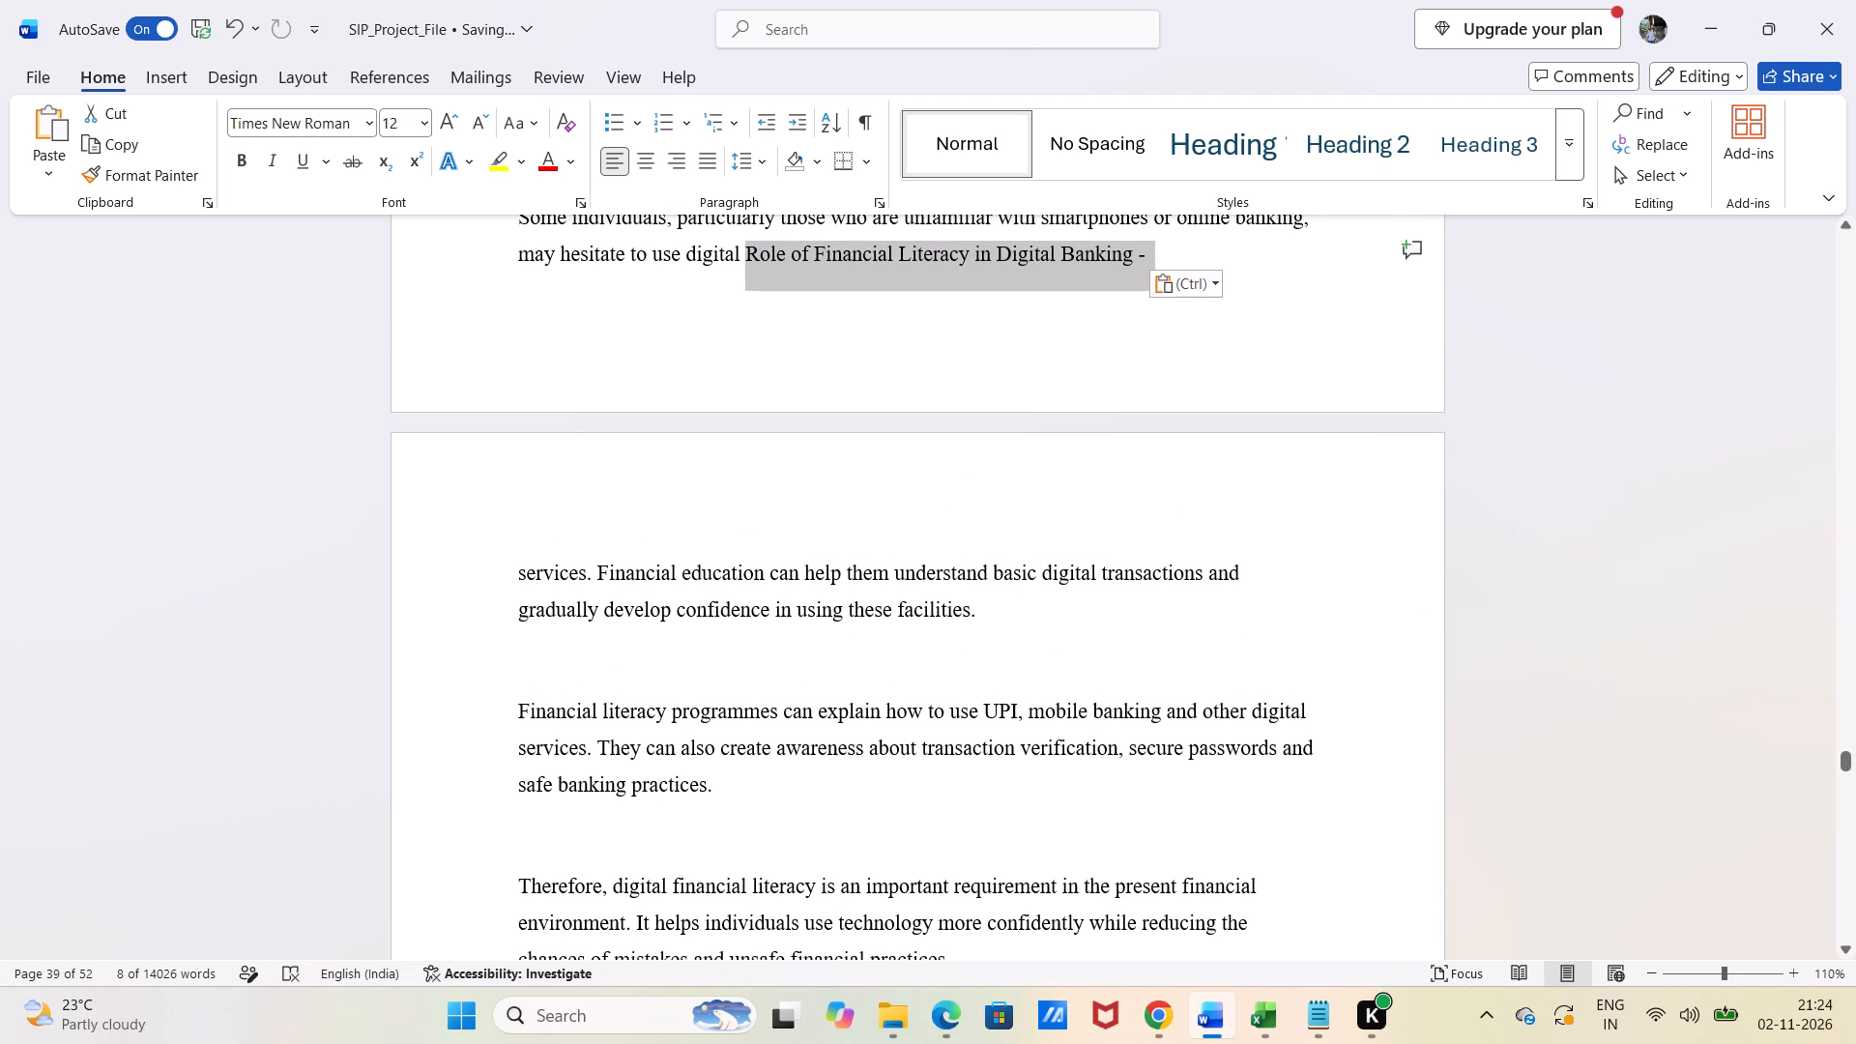
{"action": "key", "text": "ctrl+z"}
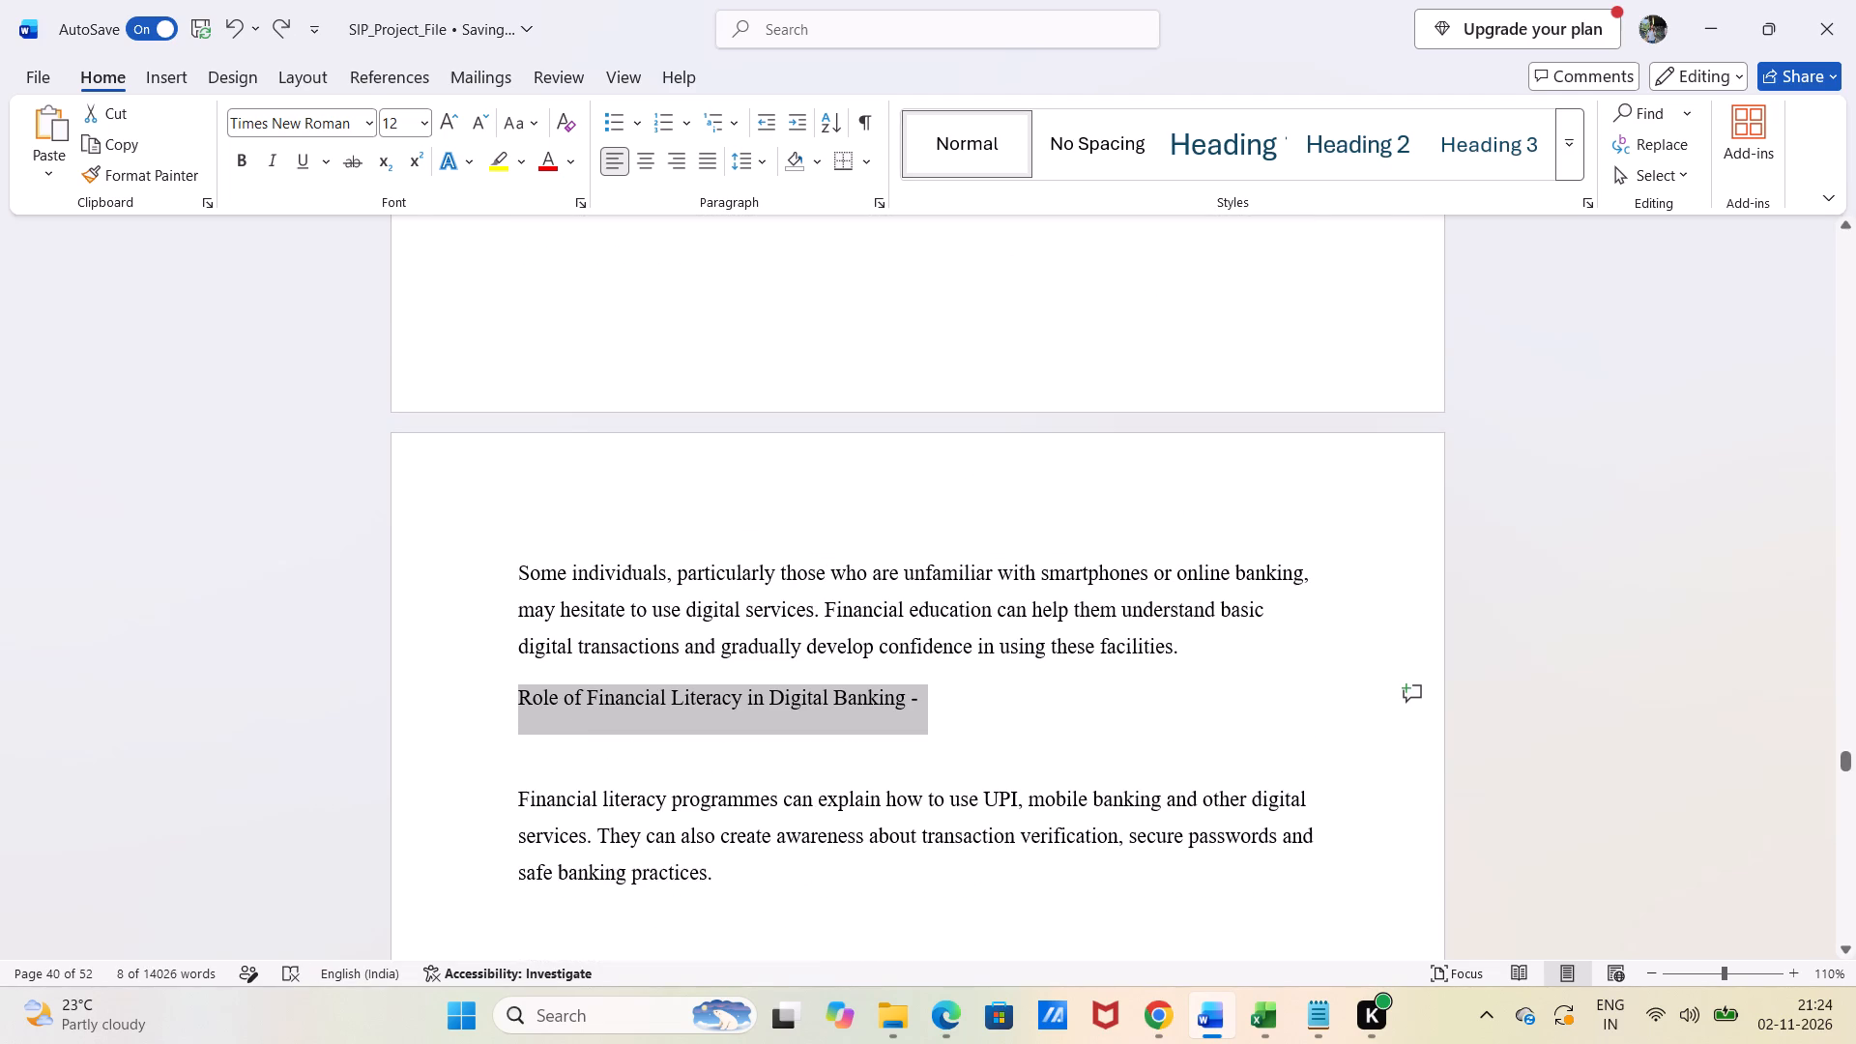
{"action": "left_click", "coordinate": [244, 164]}
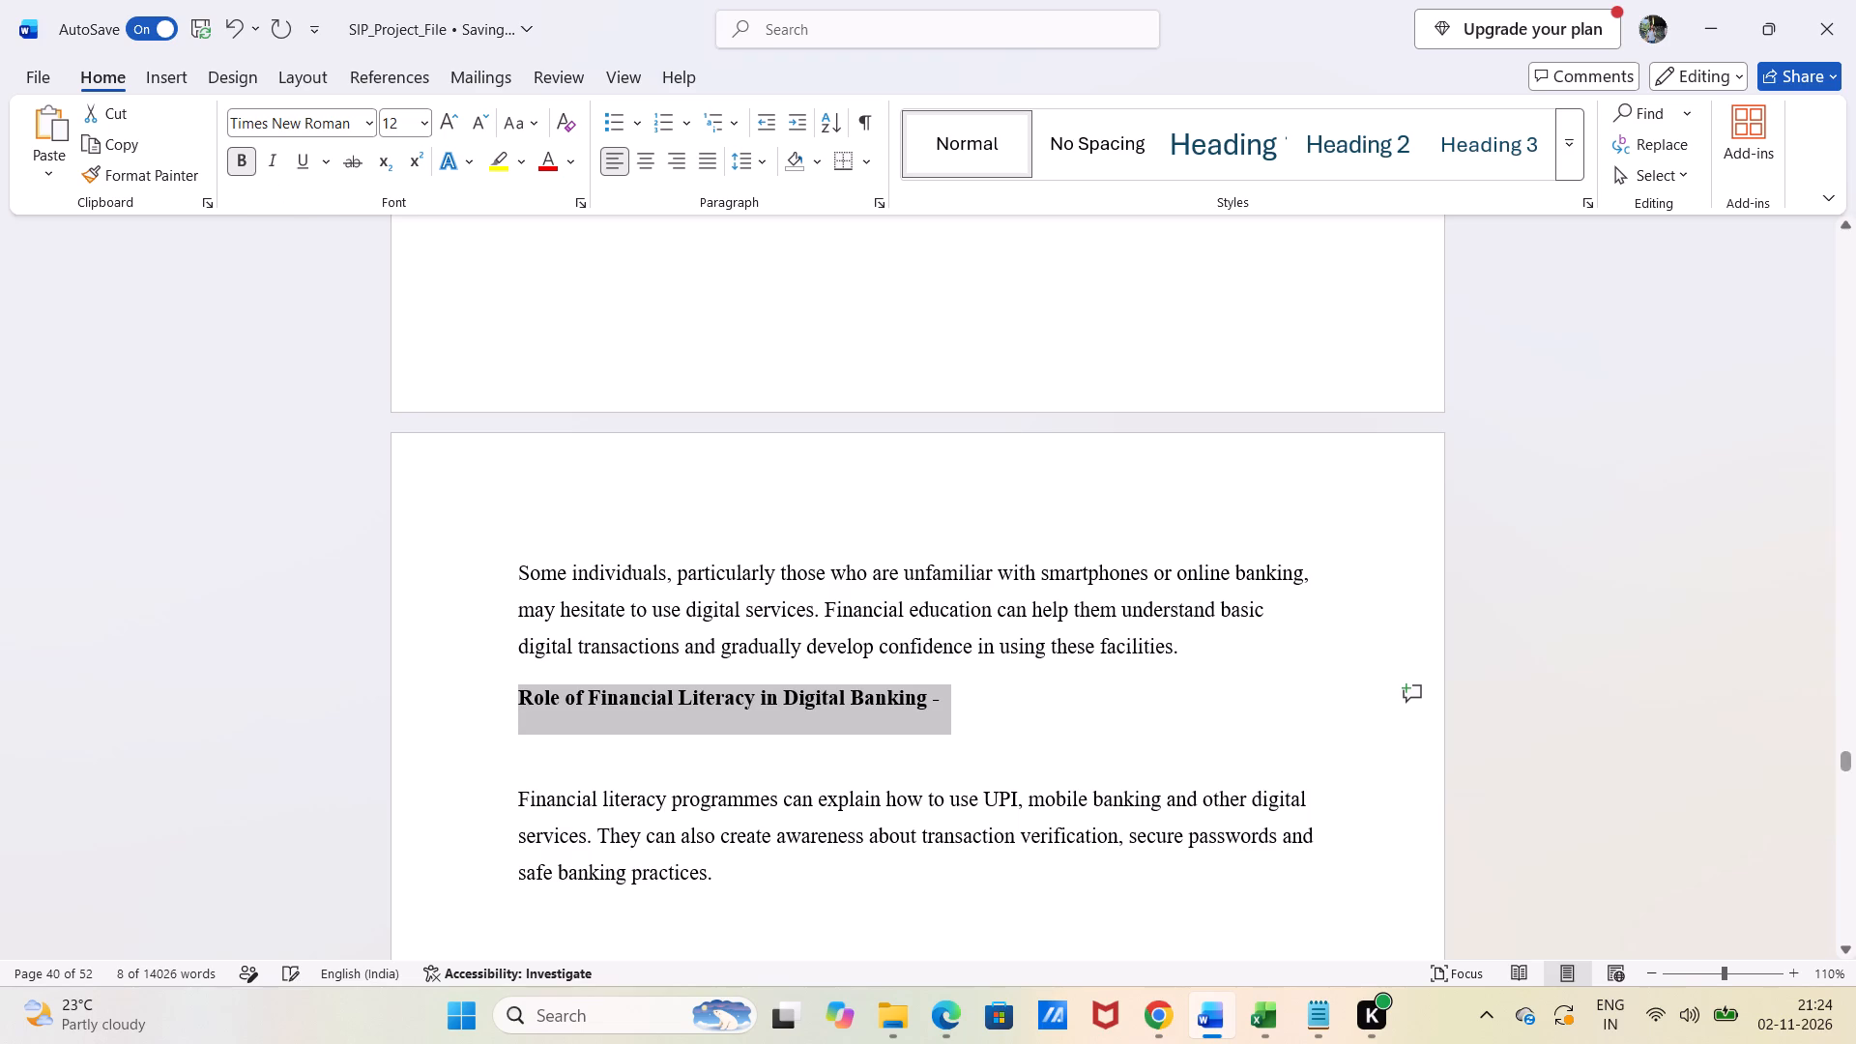
Remove the blank lines below the Role heading, before the "Therefore, digital financial literacy" paragraph, and above the 1.3.16 heading.
{"action": "left_click", "coordinate": [550, 777]}
{"action": "key", "text": "BackSpace"}
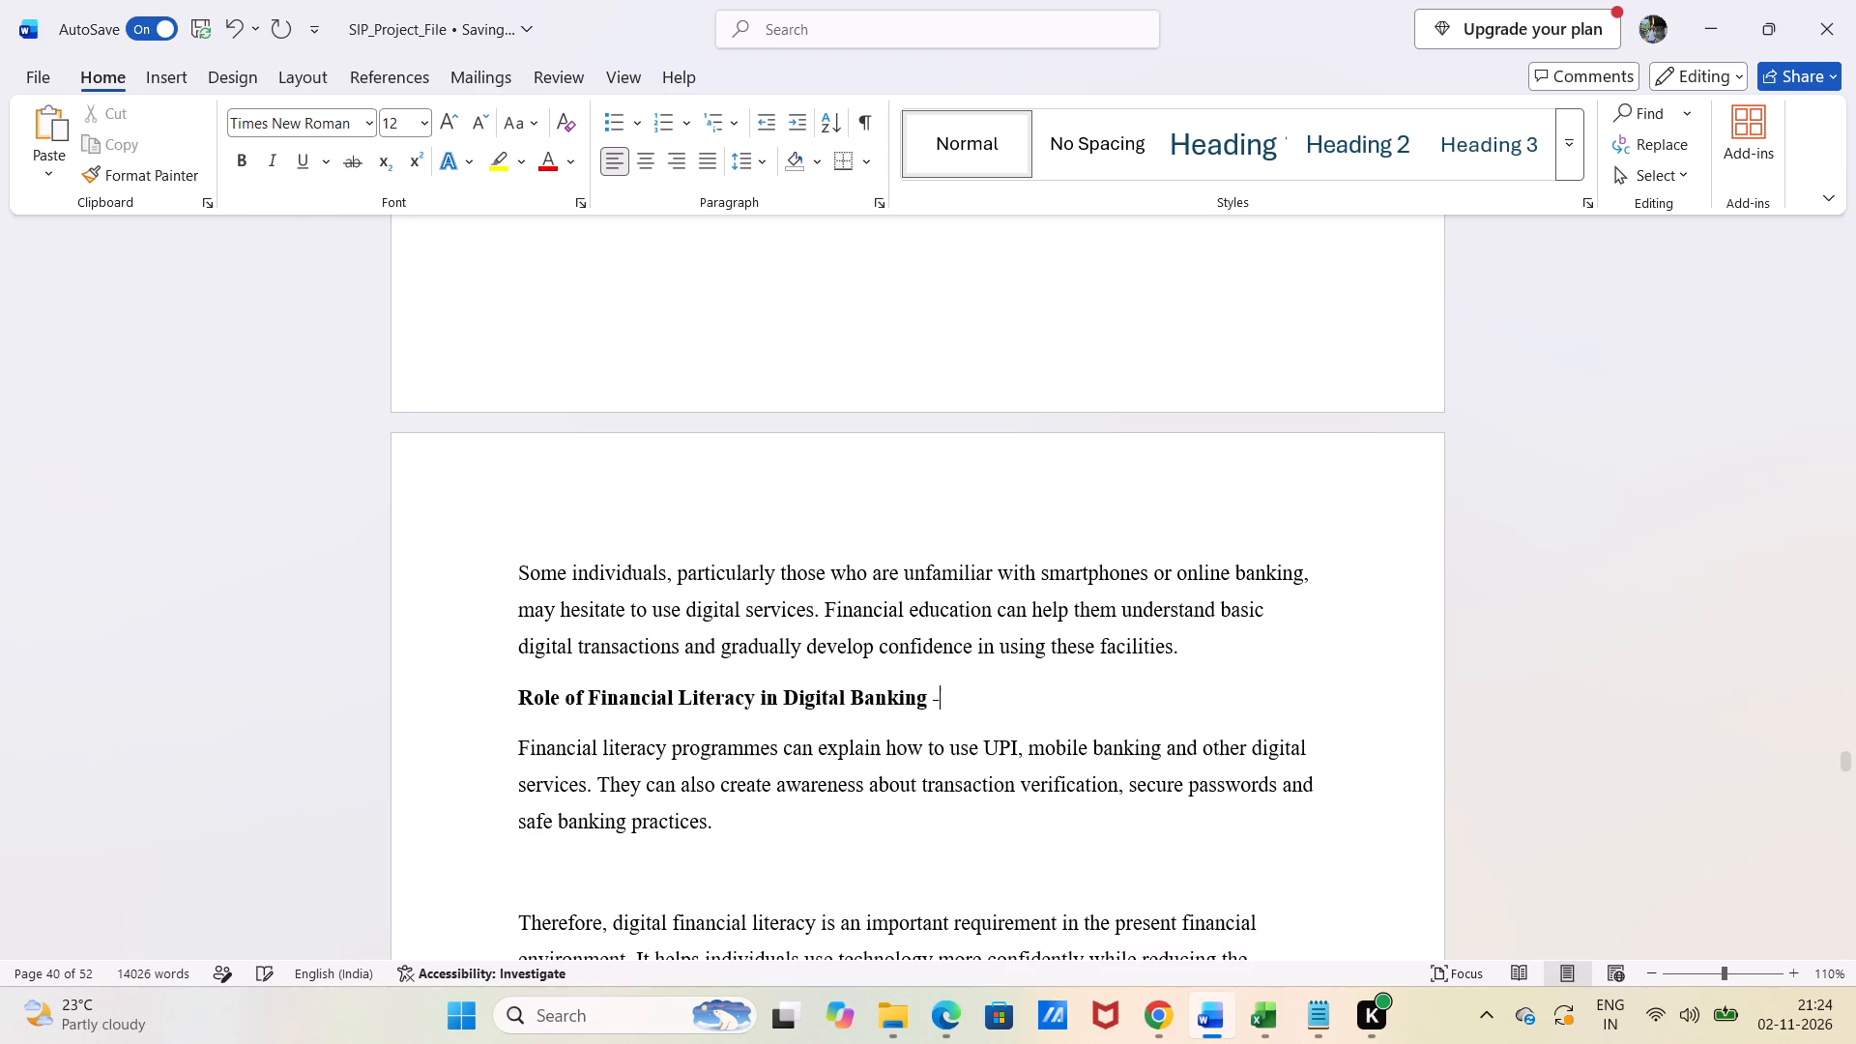
{"action": "scroll", "coordinate": [550, 777], "scroll_direction": "down", "scroll_amount": 1}
{"action": "left_click", "coordinate": [555, 608]}
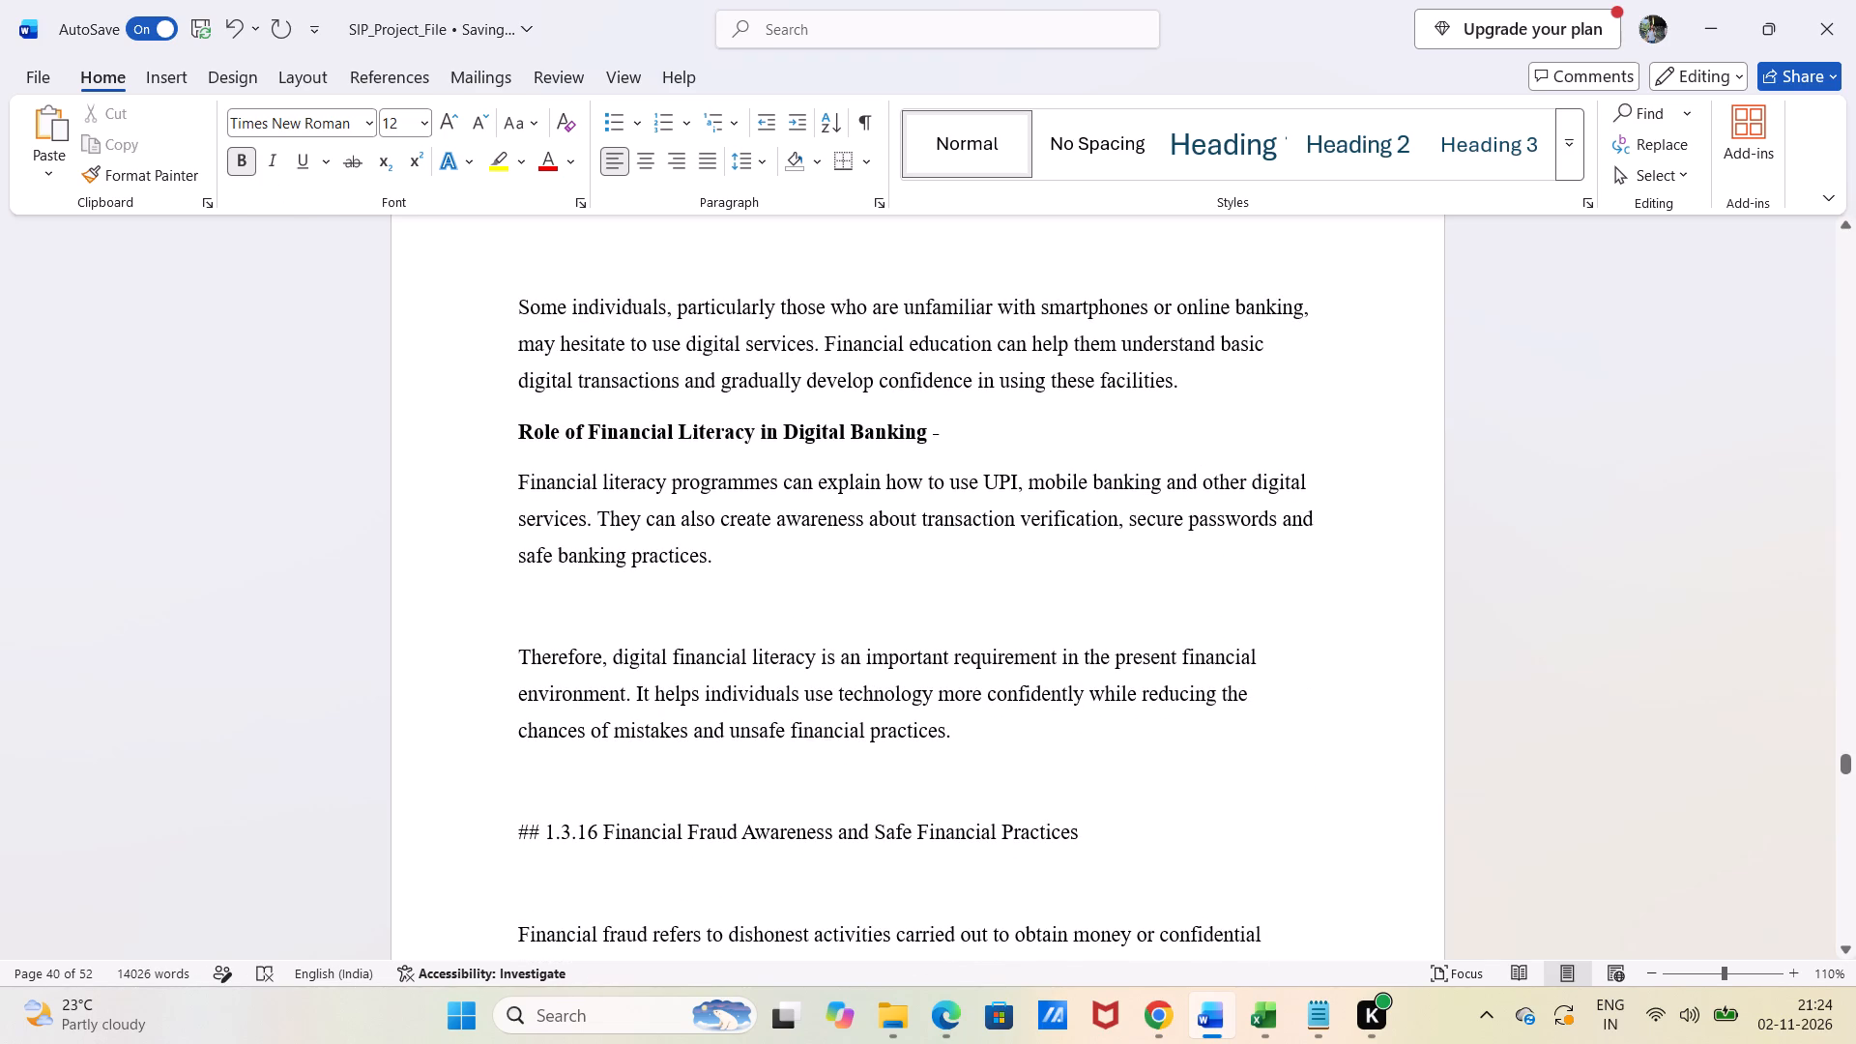
{"action": "key", "text": "BackSpace"}
{"action": "left_click", "coordinate": [553, 759]}
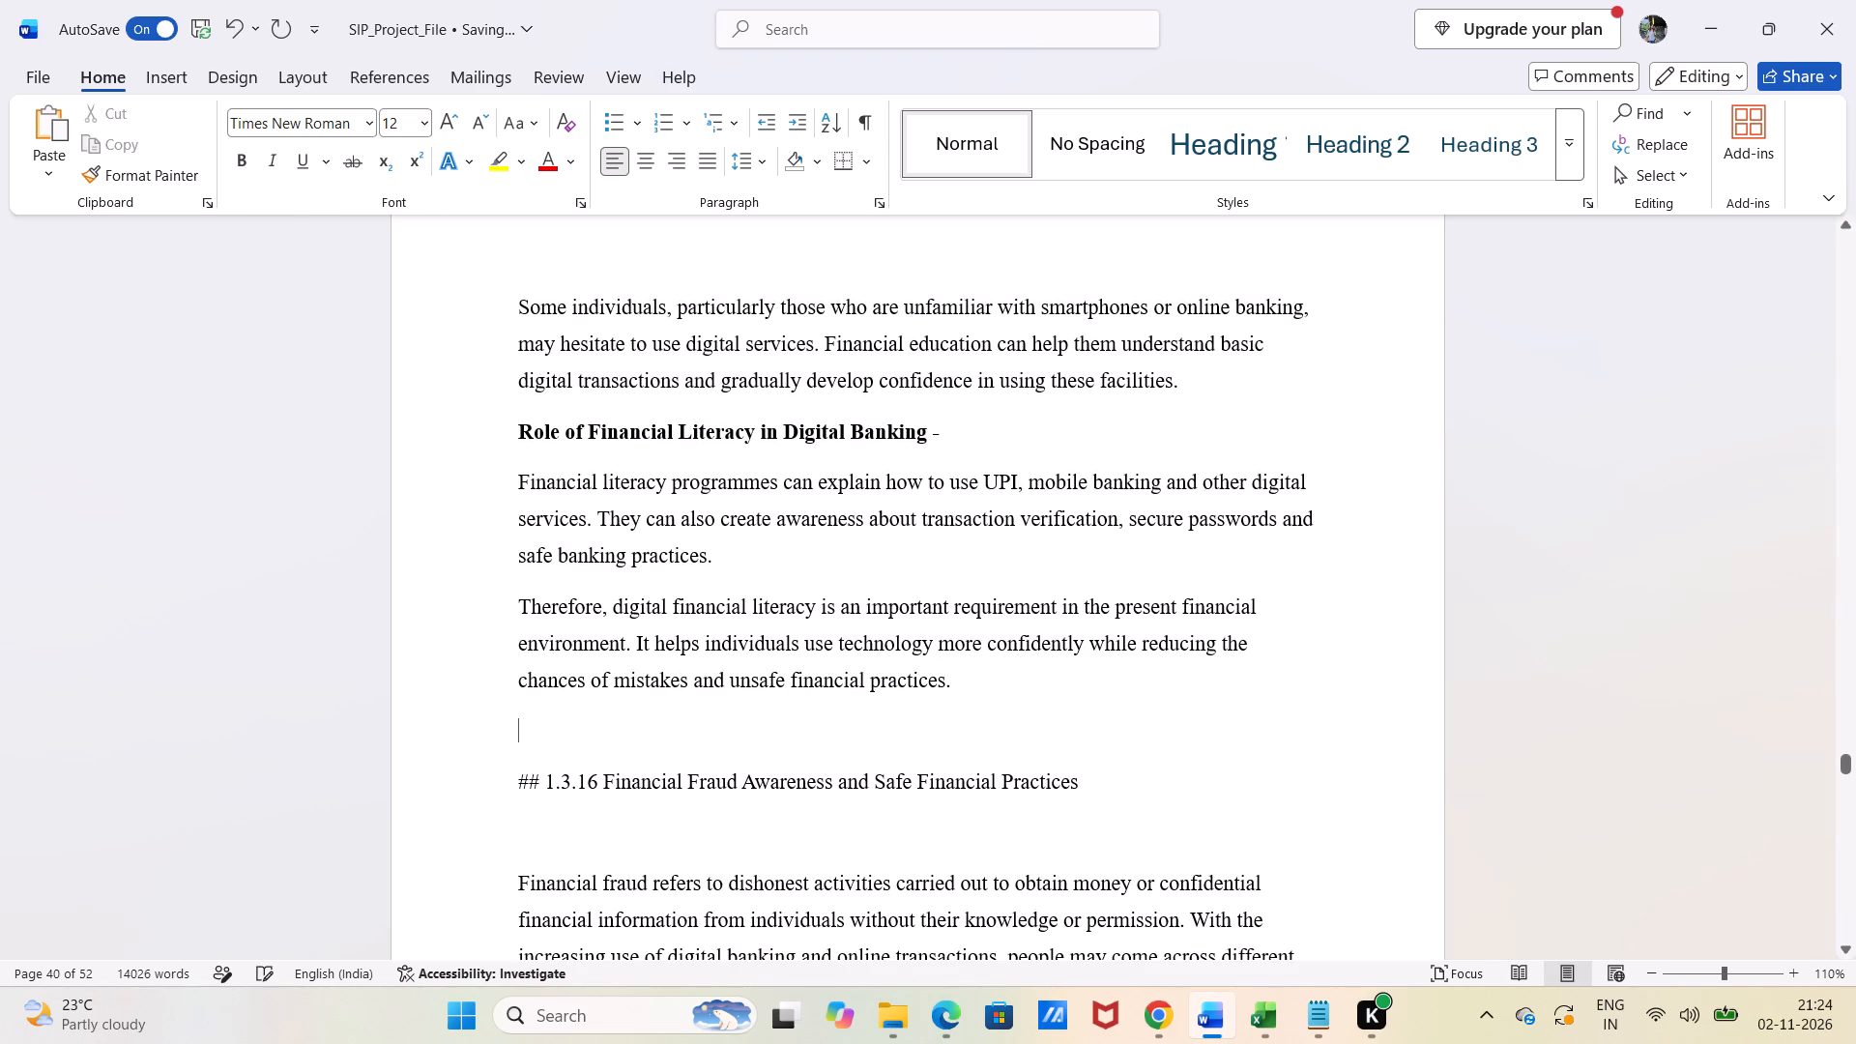
{"action": "key", "text": "BackSpace"}
Remove the "##" marks and the space after them from the start of the "1.3.16 Financial Fraud Awareness and Safe Financial Practices" heading.
{"action": "key", "text": "Down"}
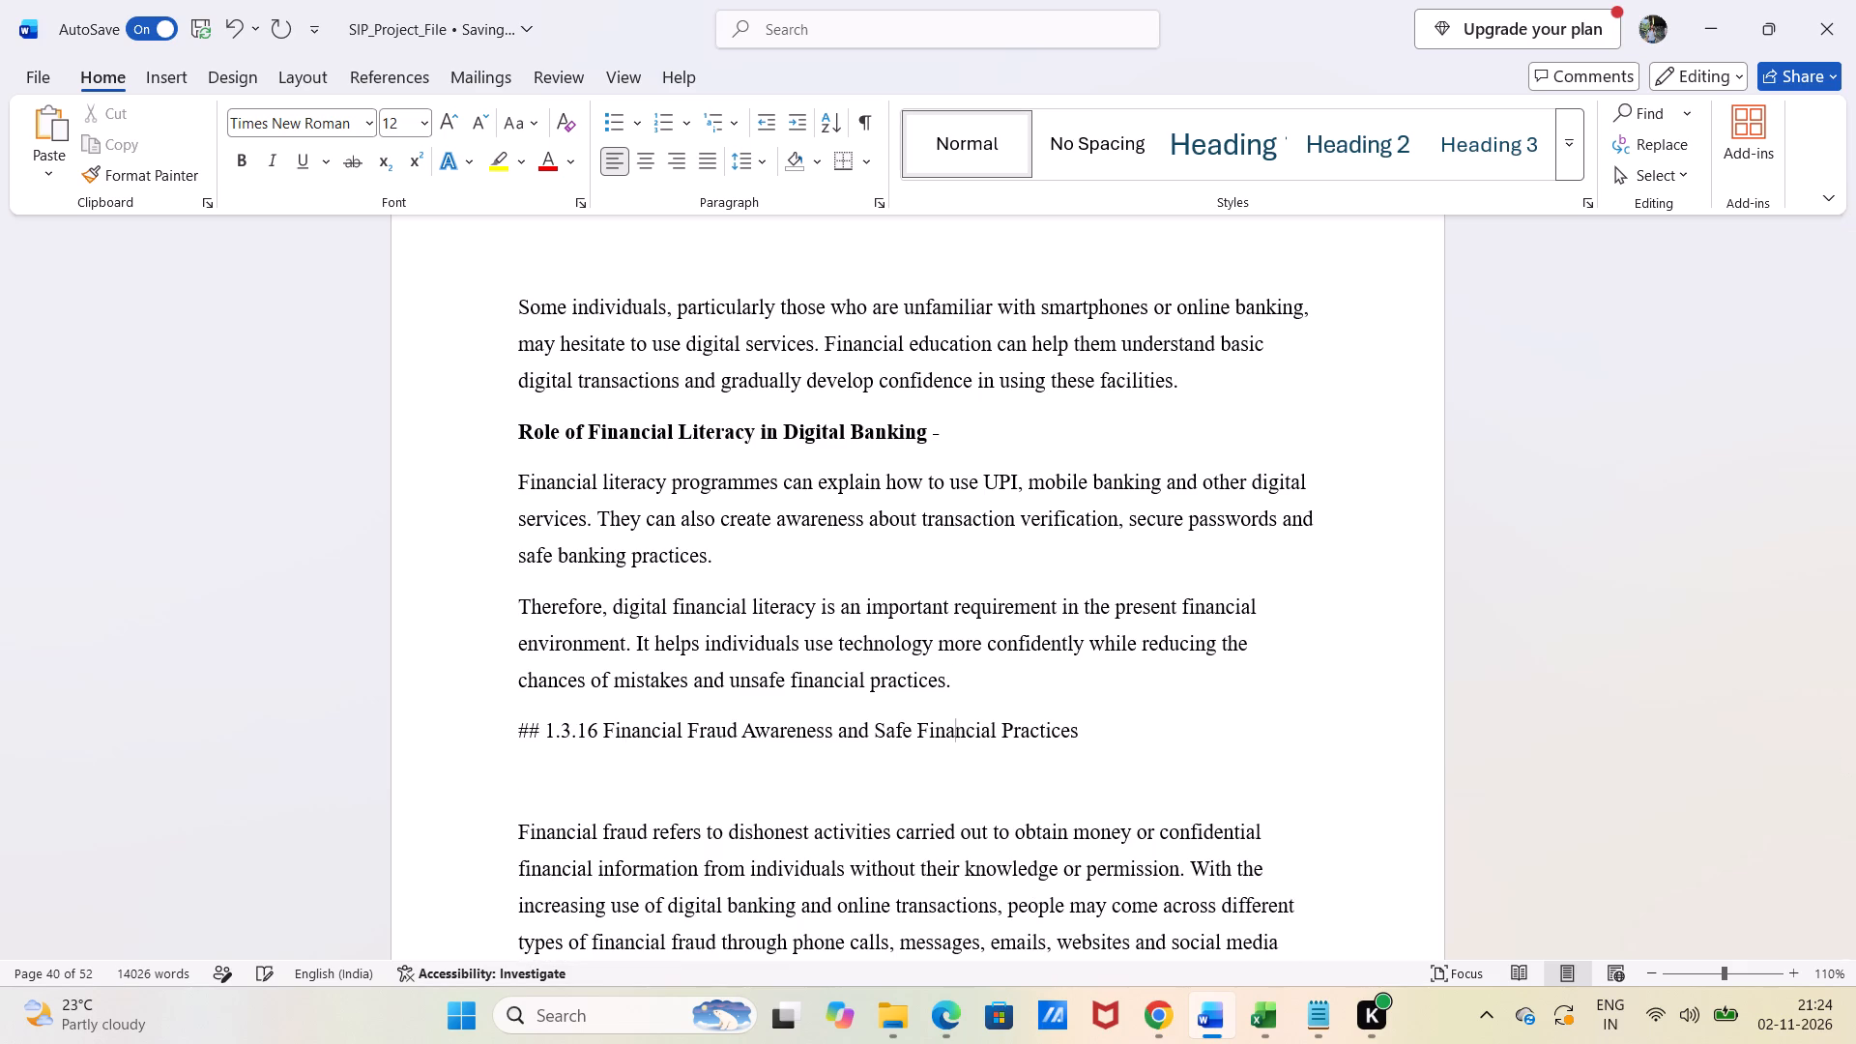
{"action": "key", "text": "Left"}
{"action": "key", "text": "Left"}
{"action": "key", "text": "Left"}
{"action": "key", "text": "Left"}
{"action": "key", "text": "Left"}
{"action": "key", "text": "Left"}
{"action": "key", "text": "Left"}
{"action": "key", "text": "Left"}
{"action": "key", "text": "Left"}
{"action": "key", "text": "Left"}
{"action": "key", "text": "Left"}
{"action": "key", "text": "Left"}
{"action": "key", "text": "Left"}
{"action": "key", "text": "Left"}
{"action": "key", "text": "Left"}
{"action": "key", "text": "Left"}
{"action": "key", "text": "Left"}
{"action": "key", "text": "Left"}
{"action": "key", "text": "Left"}
{"action": "key", "text": "Left"}
{"action": "key", "text": "Left"}
{"action": "key", "text": "Left"}
{"action": "key", "text": "Left"}
{"action": "key", "text": "BackSpace"}
{"action": "key", "text": "BackSpace"}
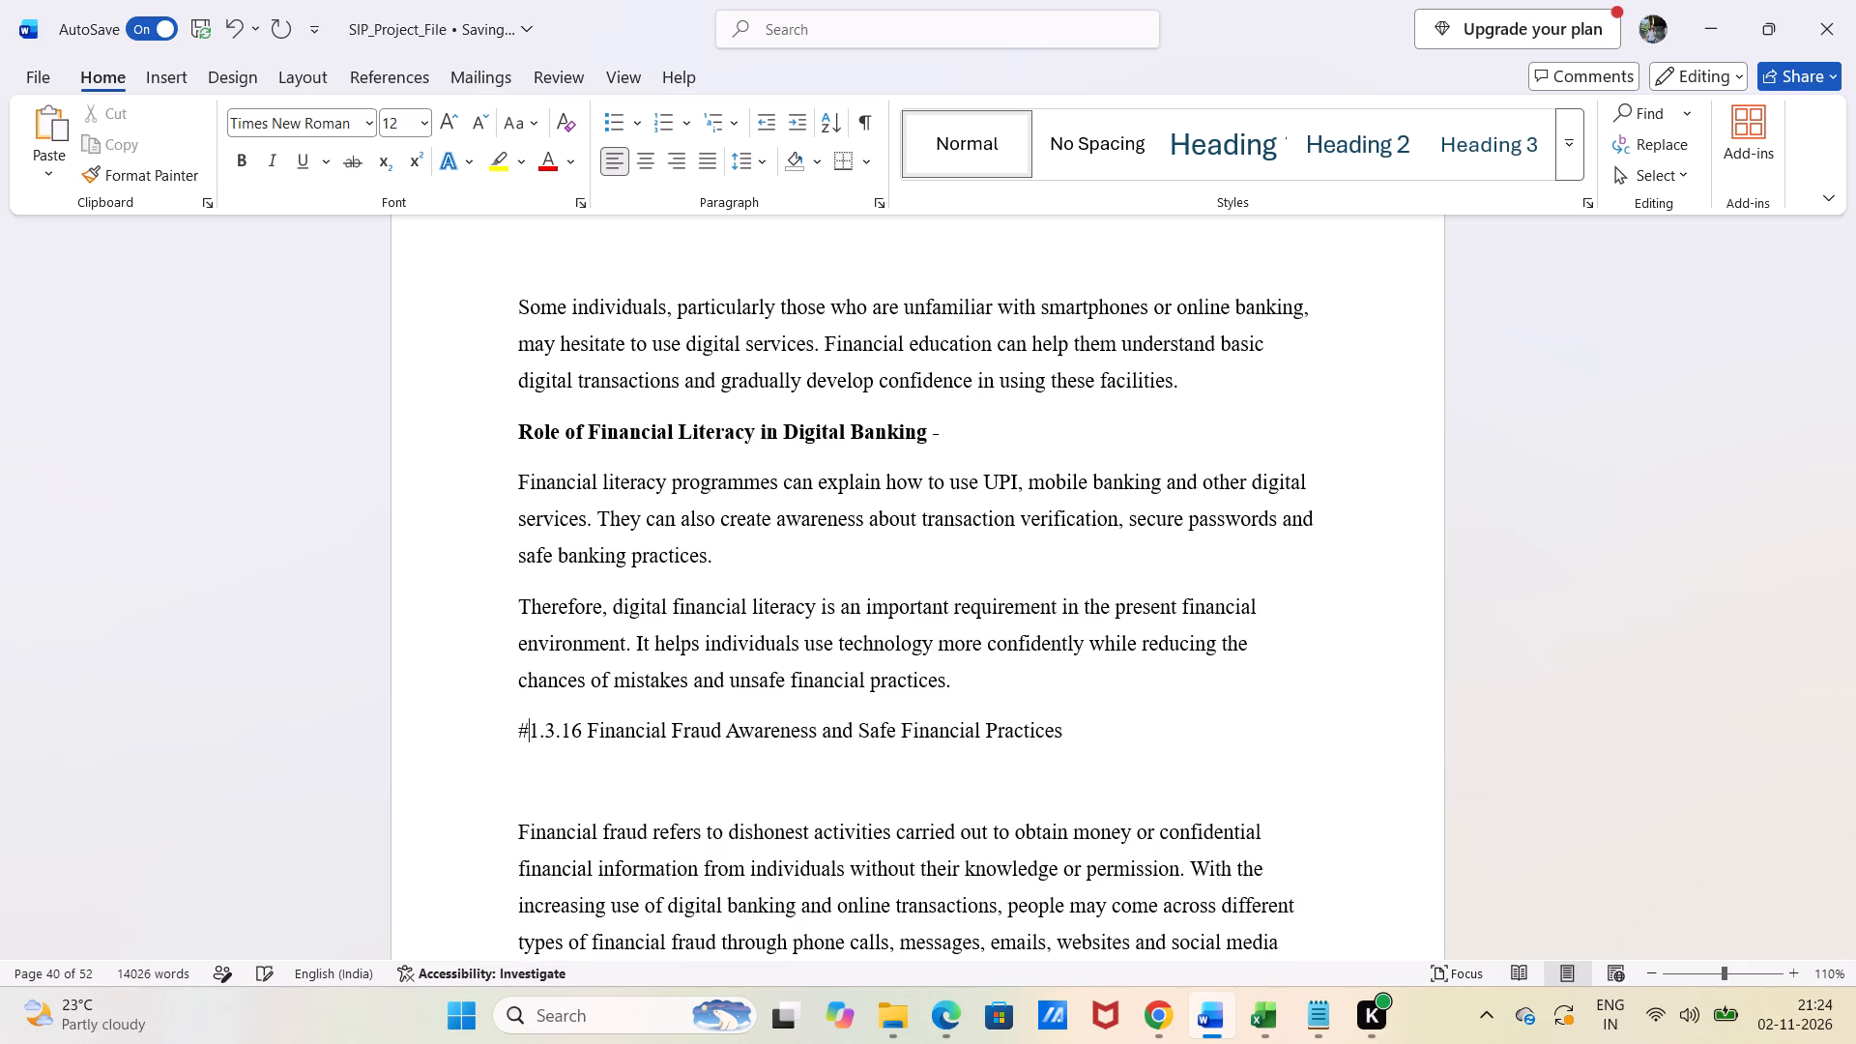
{"action": "key", "text": "BackSpace"}
Format the 1.3.16 heading as bold italic with font size 14.
{"action": "left_click_drag", "start_coordinate": [516, 728], "coordinate": [565, 728]}
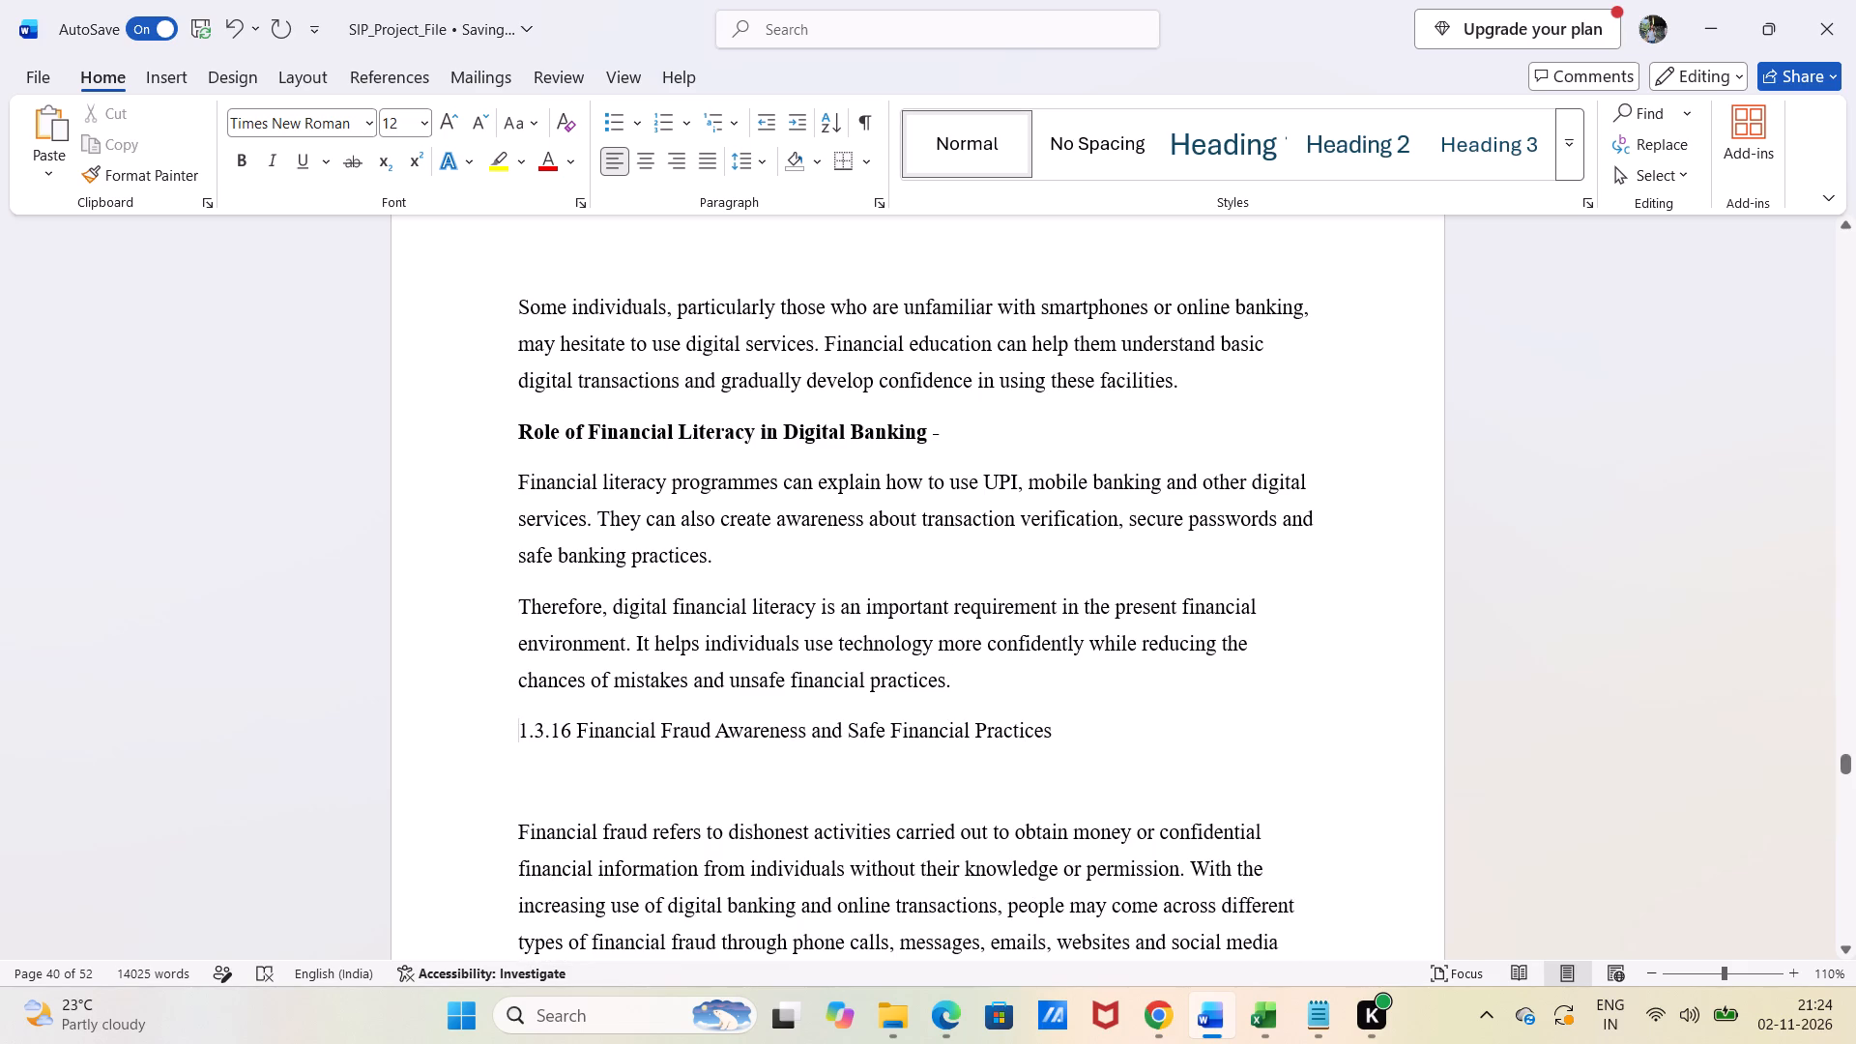
{"action": "left_click_drag", "start_coordinate": [565, 728], "coordinate": [1090, 740]}
{"action": "left_click", "coordinate": [1116, 697]}
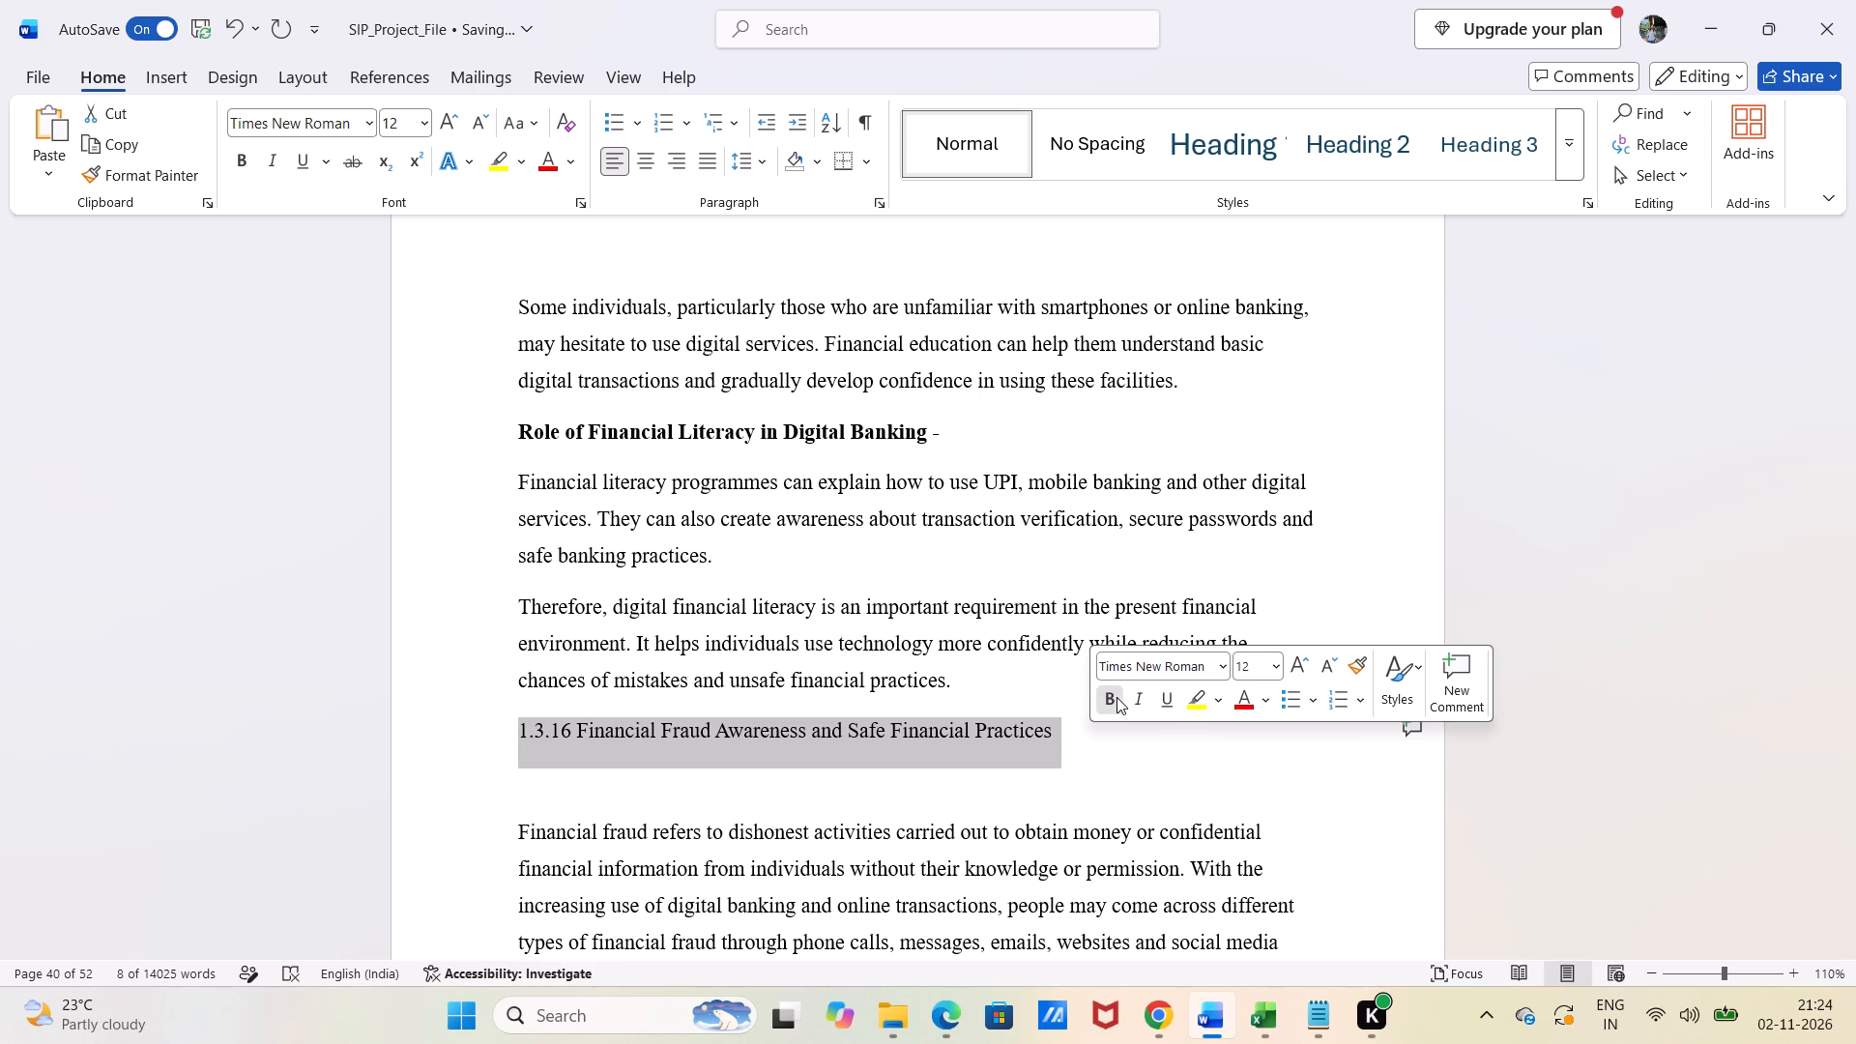
{"action": "left_click", "coordinate": [1132, 704]}
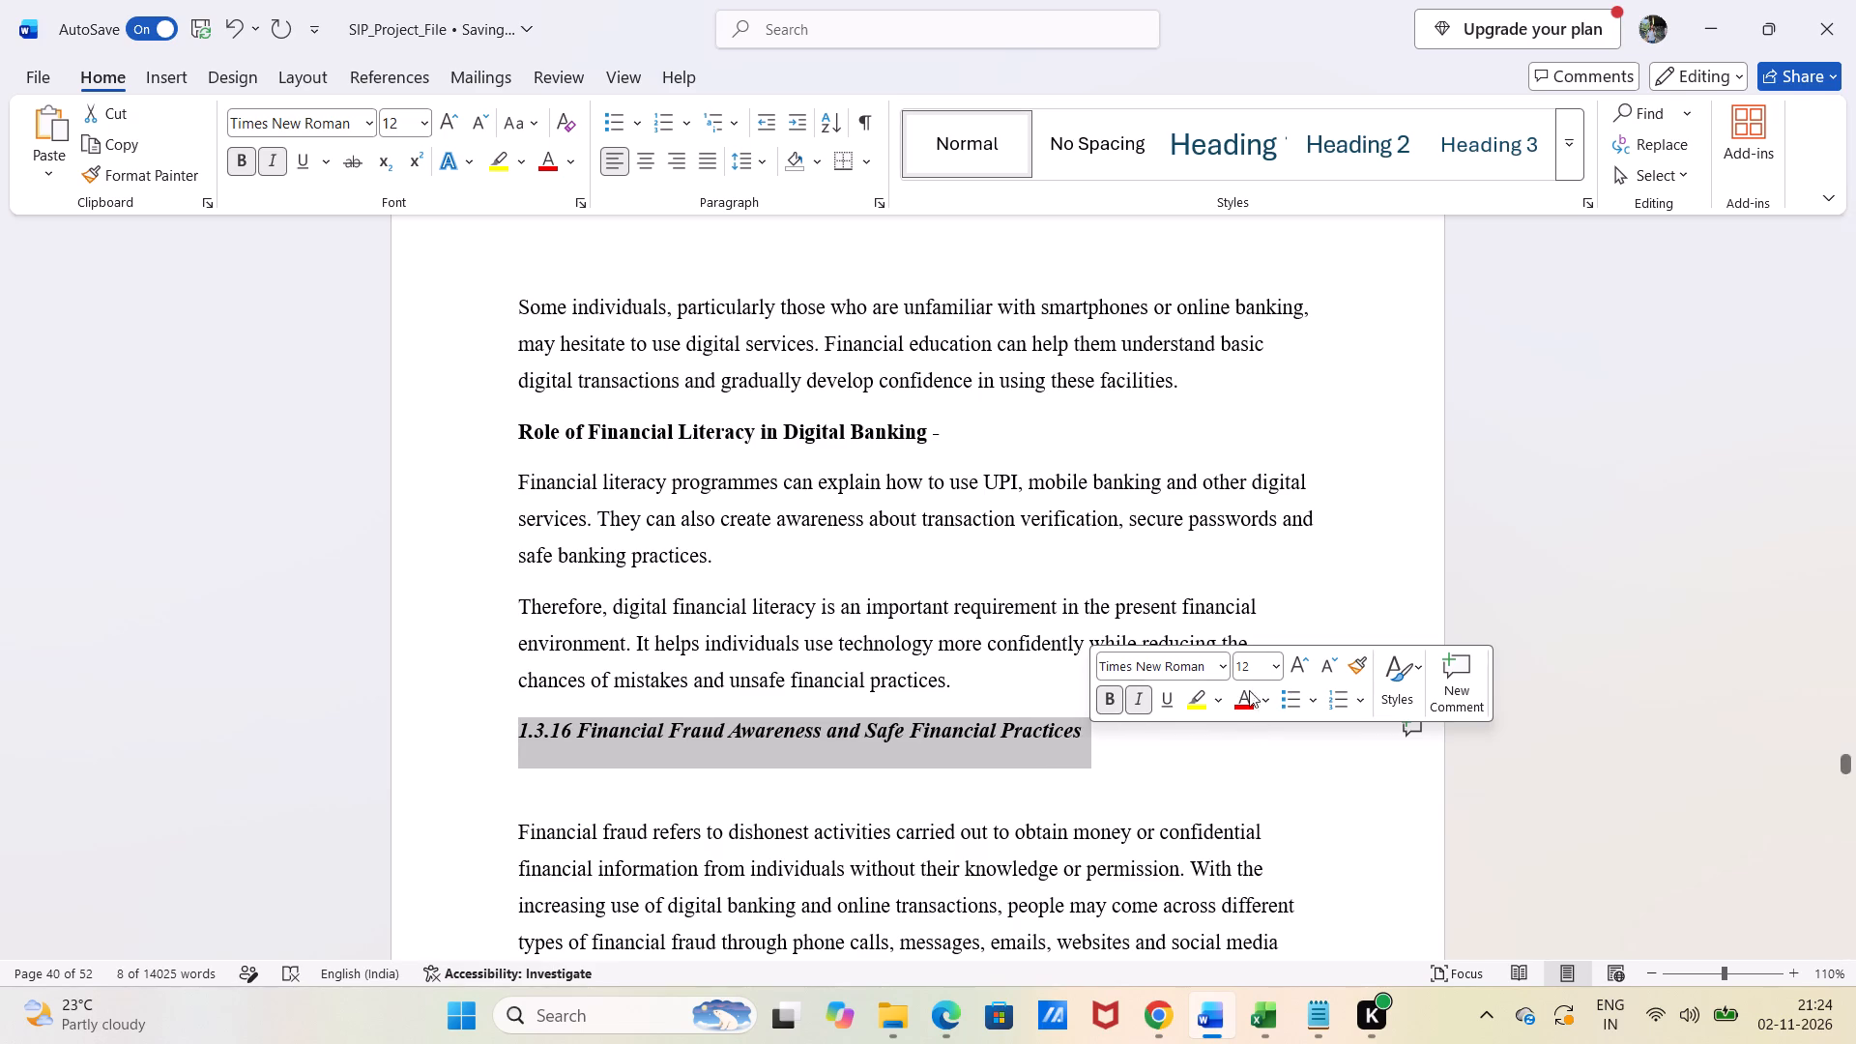
{"action": "left_click", "coordinate": [1245, 660]}
{"action": "type", "text": "14"}
{"action": "key", "text": "Return"}
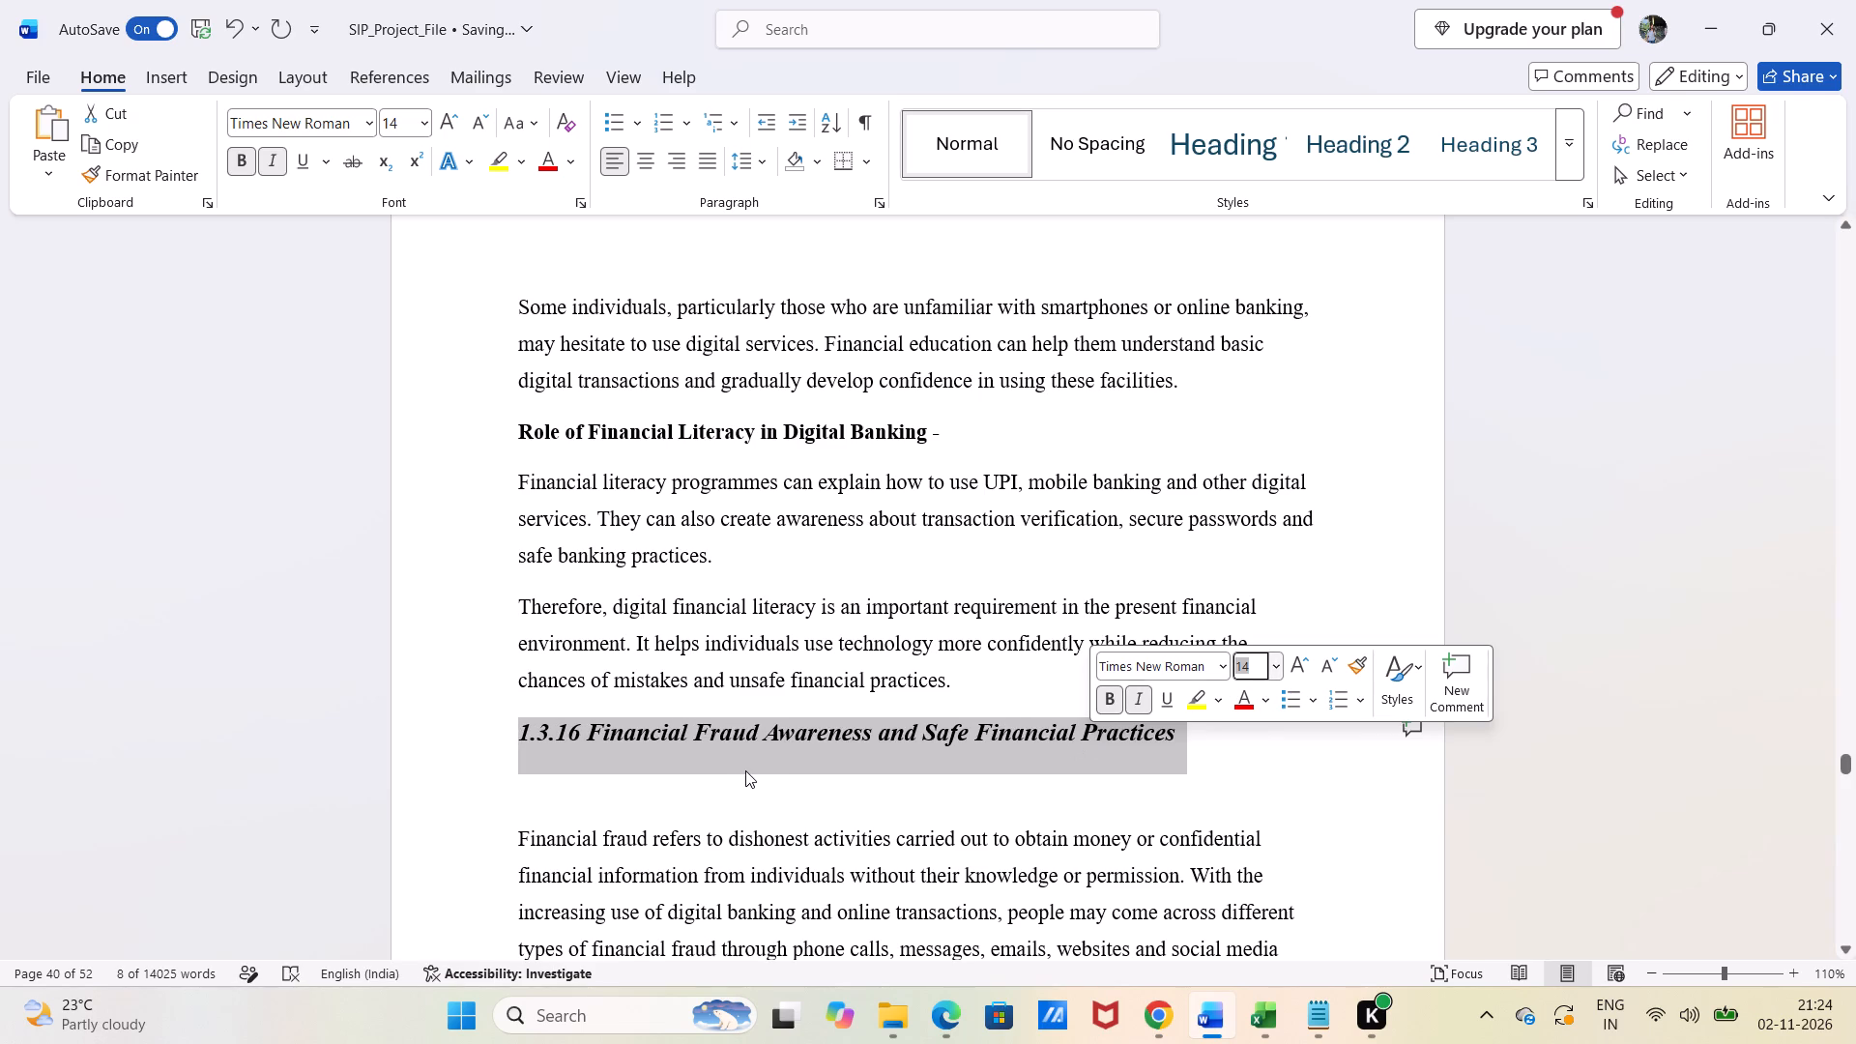
Remove the blank lines below the 1.3.16 heading, before the "Financial fraud can affect" paragraph, and above the "Common Types of Financial Fraud" heading.
{"action": "left_click", "coordinate": [745, 770]}
{"action": "key", "text": "Down"}
{"action": "key", "text": "BackSpace"}
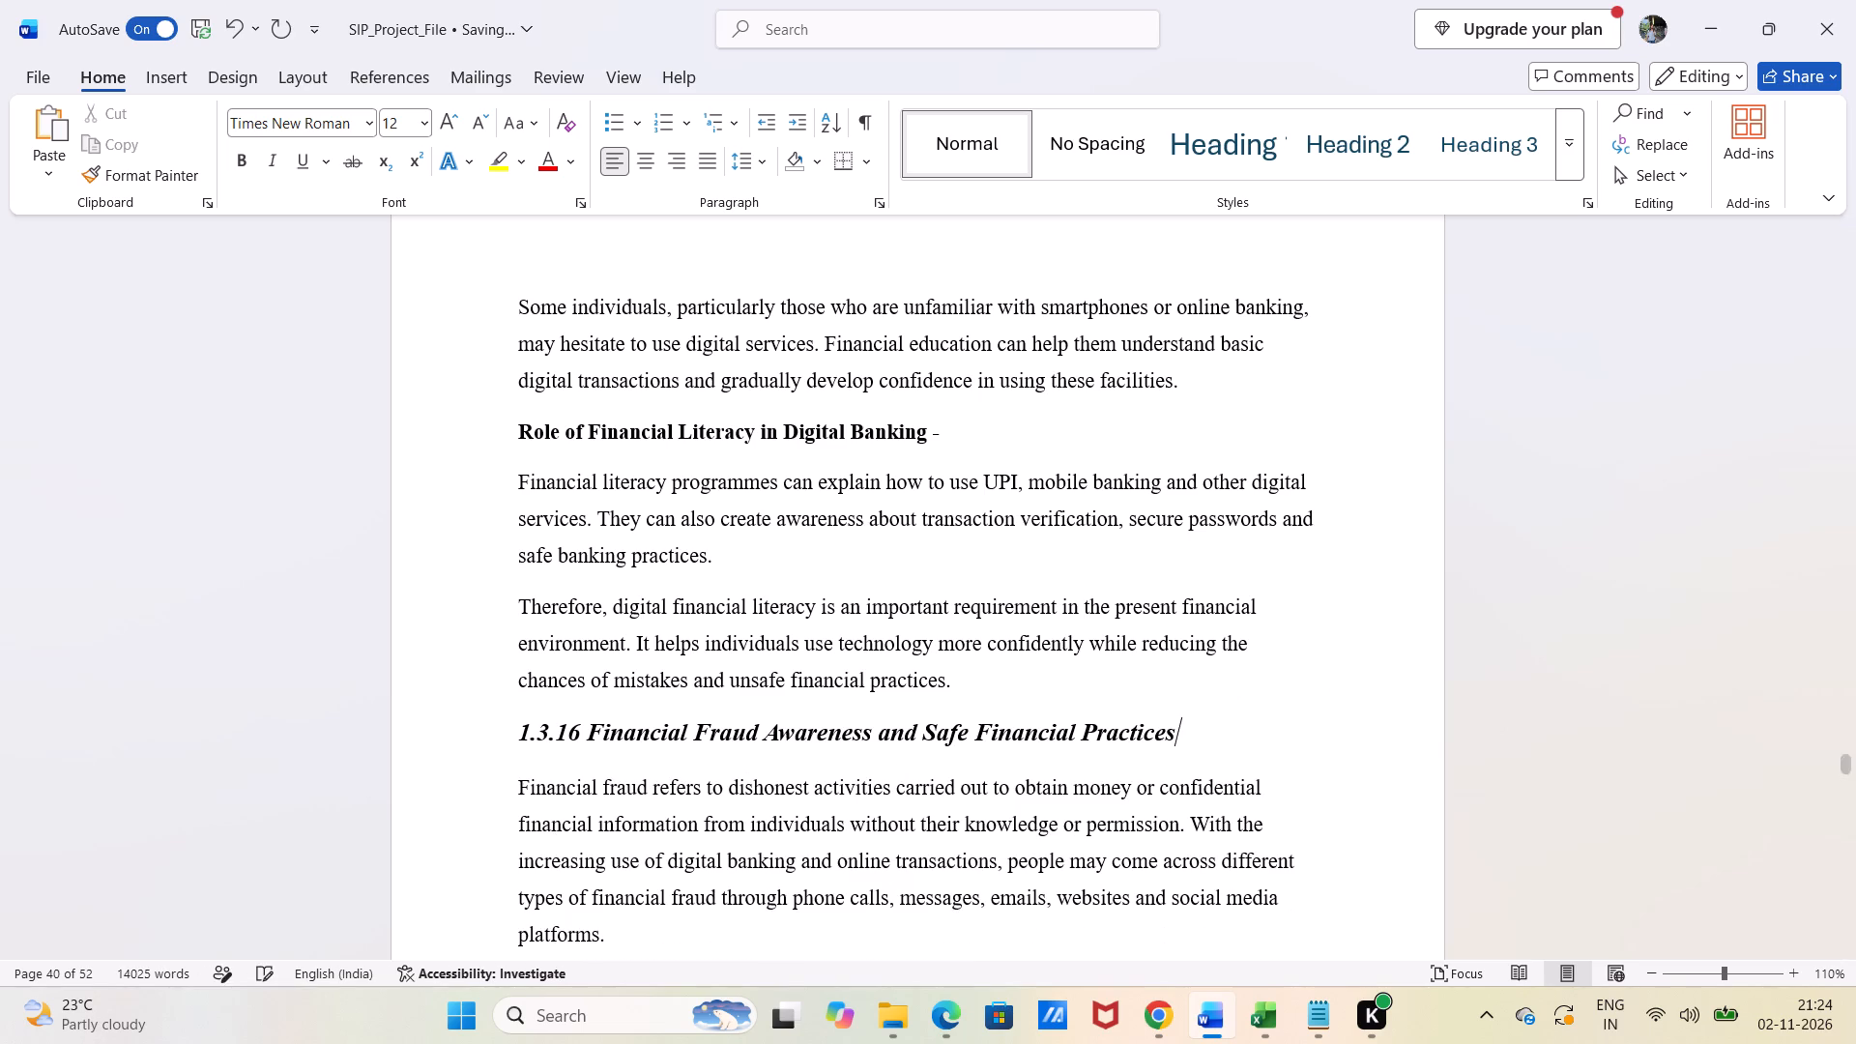
{"action": "scroll", "coordinate": [745, 770], "scroll_direction": "down", "scroll_amount": 2}
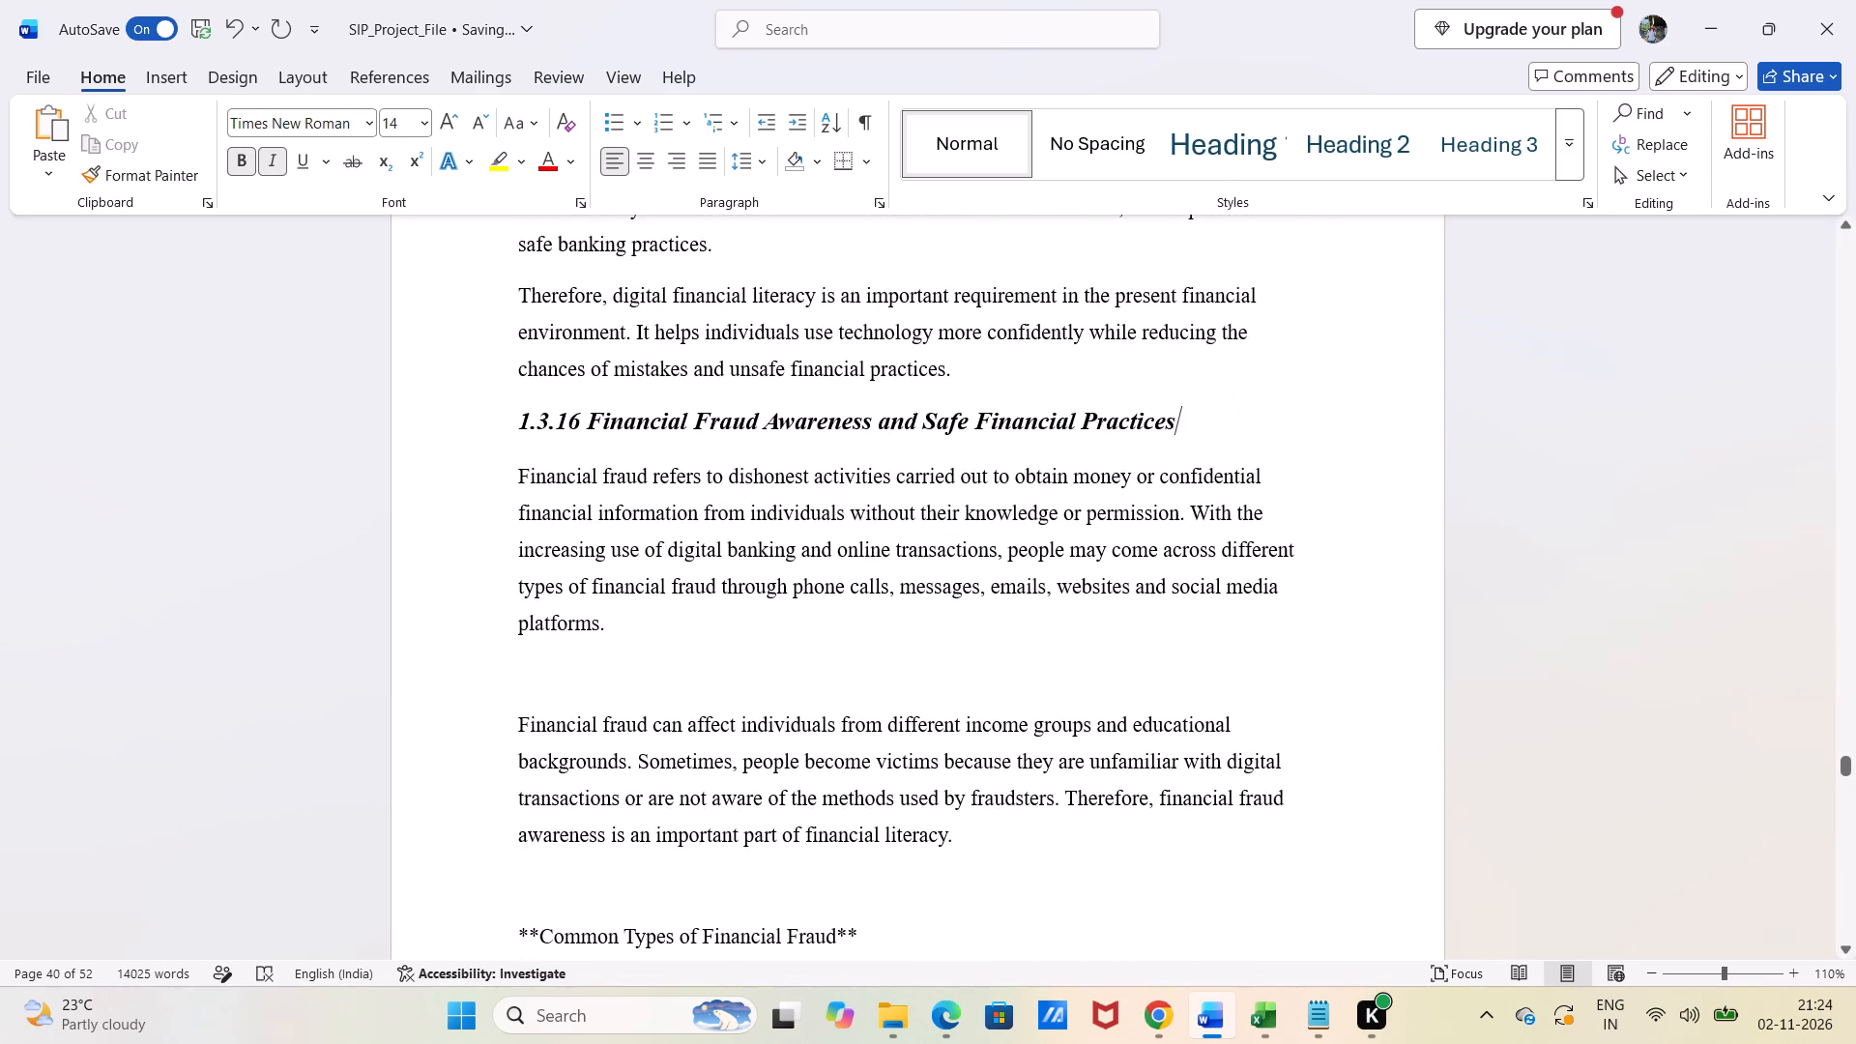
{"action": "left_click", "coordinate": [539, 670]}
{"action": "key", "text": "BackSpace"}
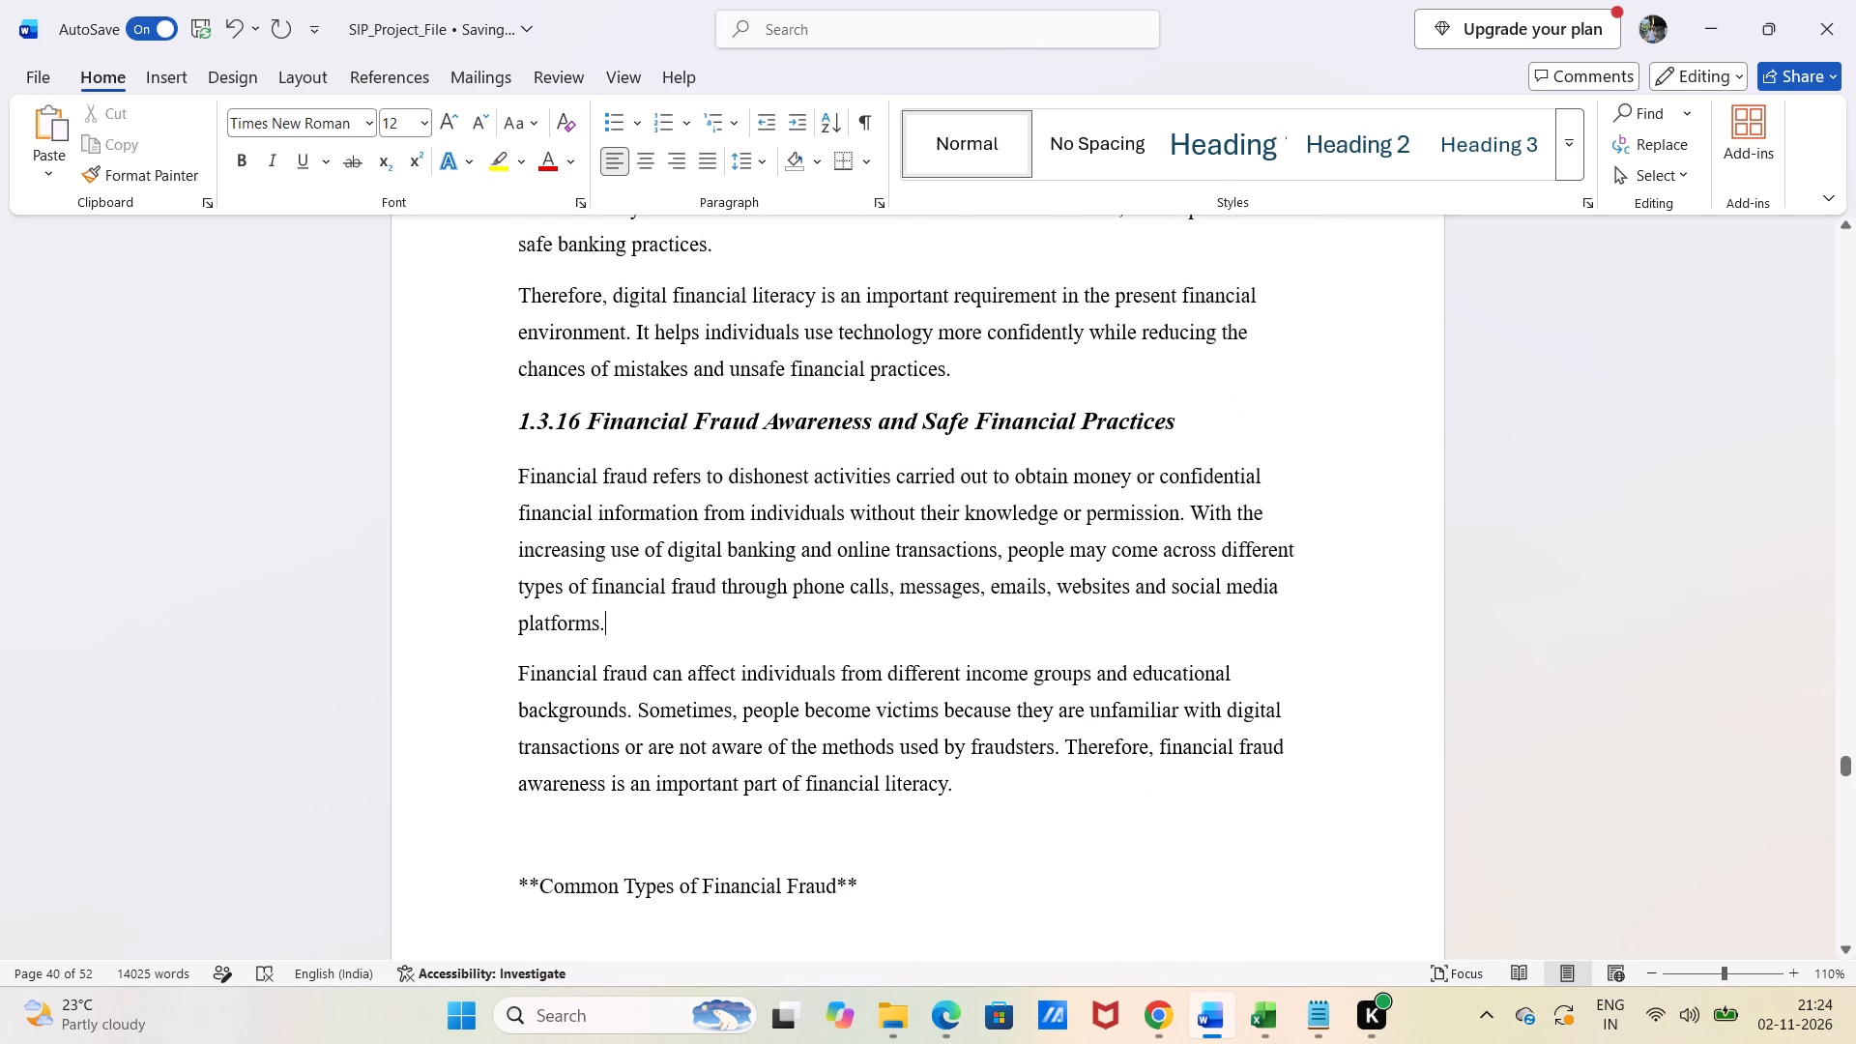
{"action": "left_click", "coordinate": [539, 826]}
{"action": "key", "text": "BackSpace"}
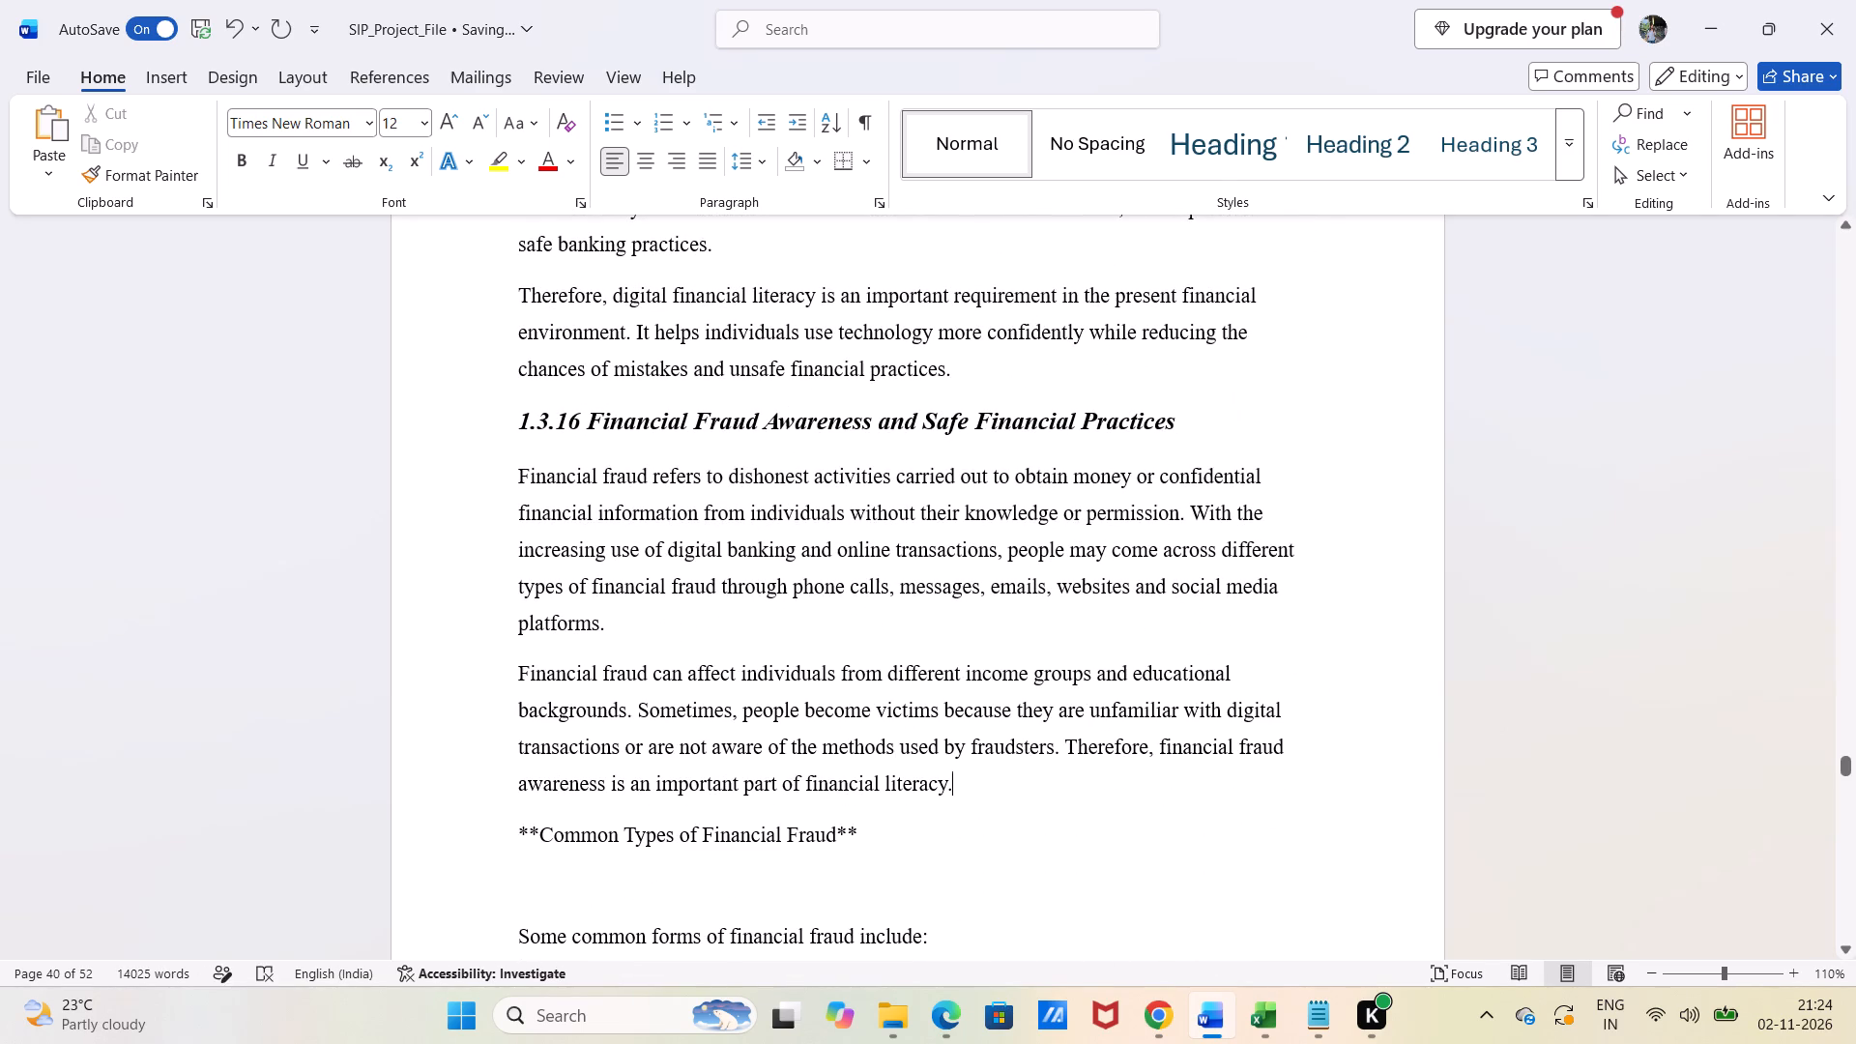
Remove the asterisks around the "Common Types of Financial Fraud" heading and end it with " -".
{"action": "left_click", "coordinate": [857, 830]}
{"action": "key", "text": "BackSpace"}
{"action": "key", "text": "BackSpace"}
{"action": "key", "text": "space"}
{"action": "type", "text": "-"}
{"action": "key", "text": "Left"}
{"action": "key", "text": "Left"}
{"action": "key", "text": "Left"}
{"action": "key", "text": "Left"}
{"action": "key", "text": "Left"}
{"action": "key", "text": "Left"}
{"action": "key", "text": "Left"}
{"action": "key", "text": "Left"}
{"action": "key", "text": "Left"}
{"action": "key", "text": "Left"}
{"action": "key", "text": "Left"}
{"action": "key", "text": "Left"}
{"action": "key", "text": "Left"}
{"action": "key", "text": "Left"}
{"action": "key", "text": "Left"}
{"action": "key", "text": "Left"}
{"action": "key", "text": "Left"}
{"action": "key", "text": "Left"}
{"action": "key", "text": "Left"}
{"action": "key", "text": "Left"}
{"action": "key", "text": "Right"}
{"action": "key", "text": "BackSpace"}
{"action": "key", "text": "BackSpace"}
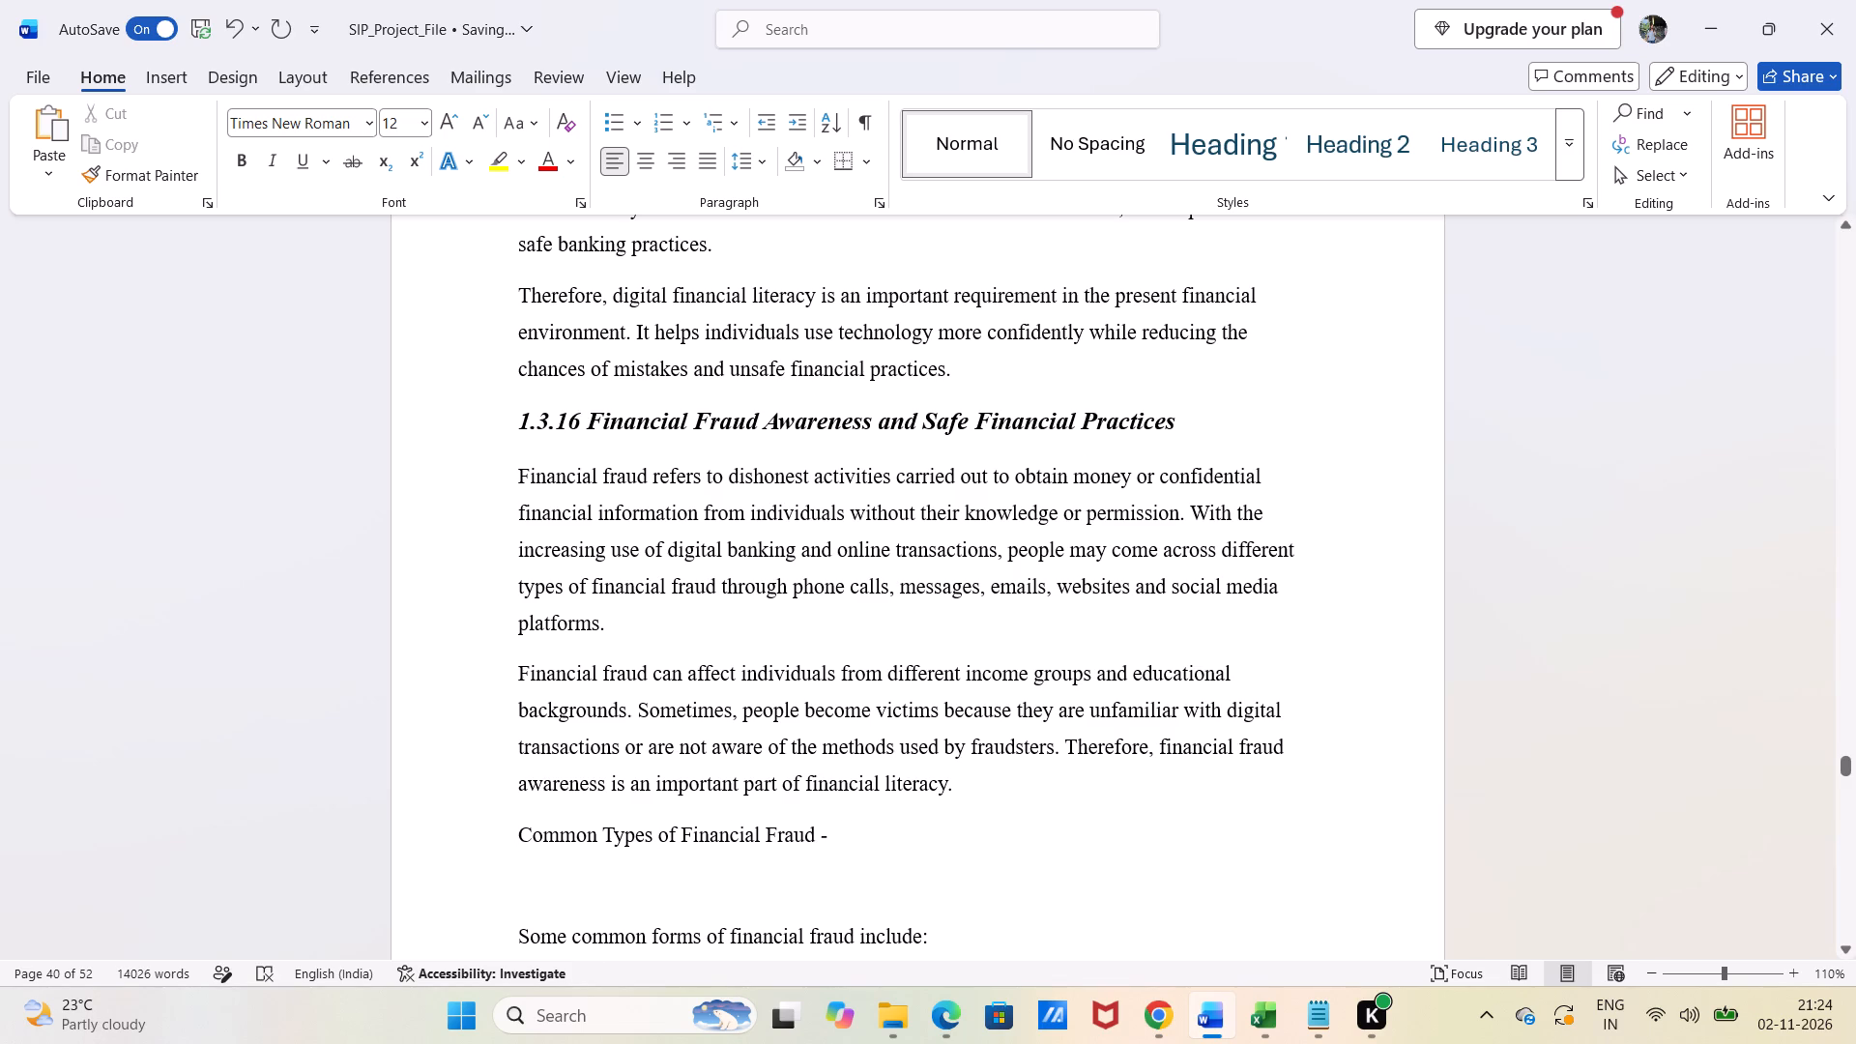
Make the "Common Types of Financial Fraud -" heading bold and remove the blank line below it.
{"action": "left_click_drag", "start_coordinate": [501, 834], "coordinate": [790, 822]}
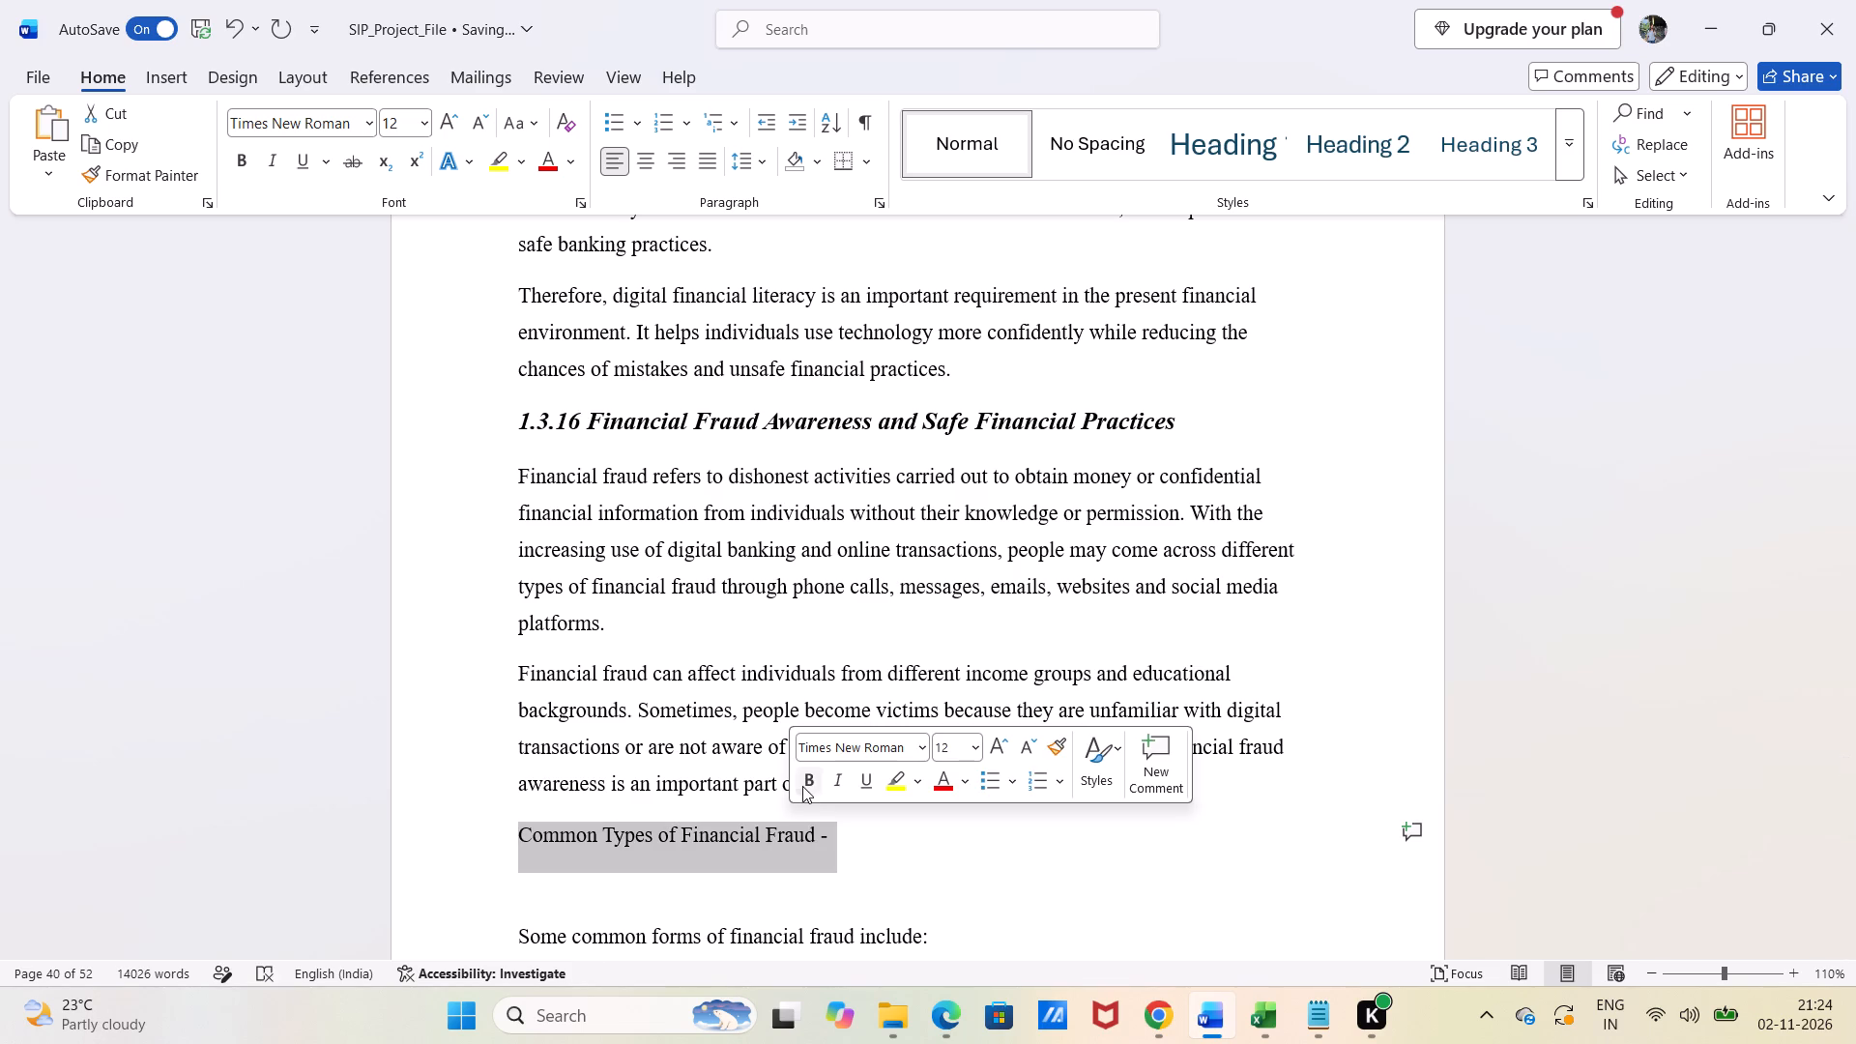
{"action": "left_click", "coordinate": [802, 786]}
{"action": "left_click", "coordinate": [627, 898]}
{"action": "key", "text": "BackSpace"}
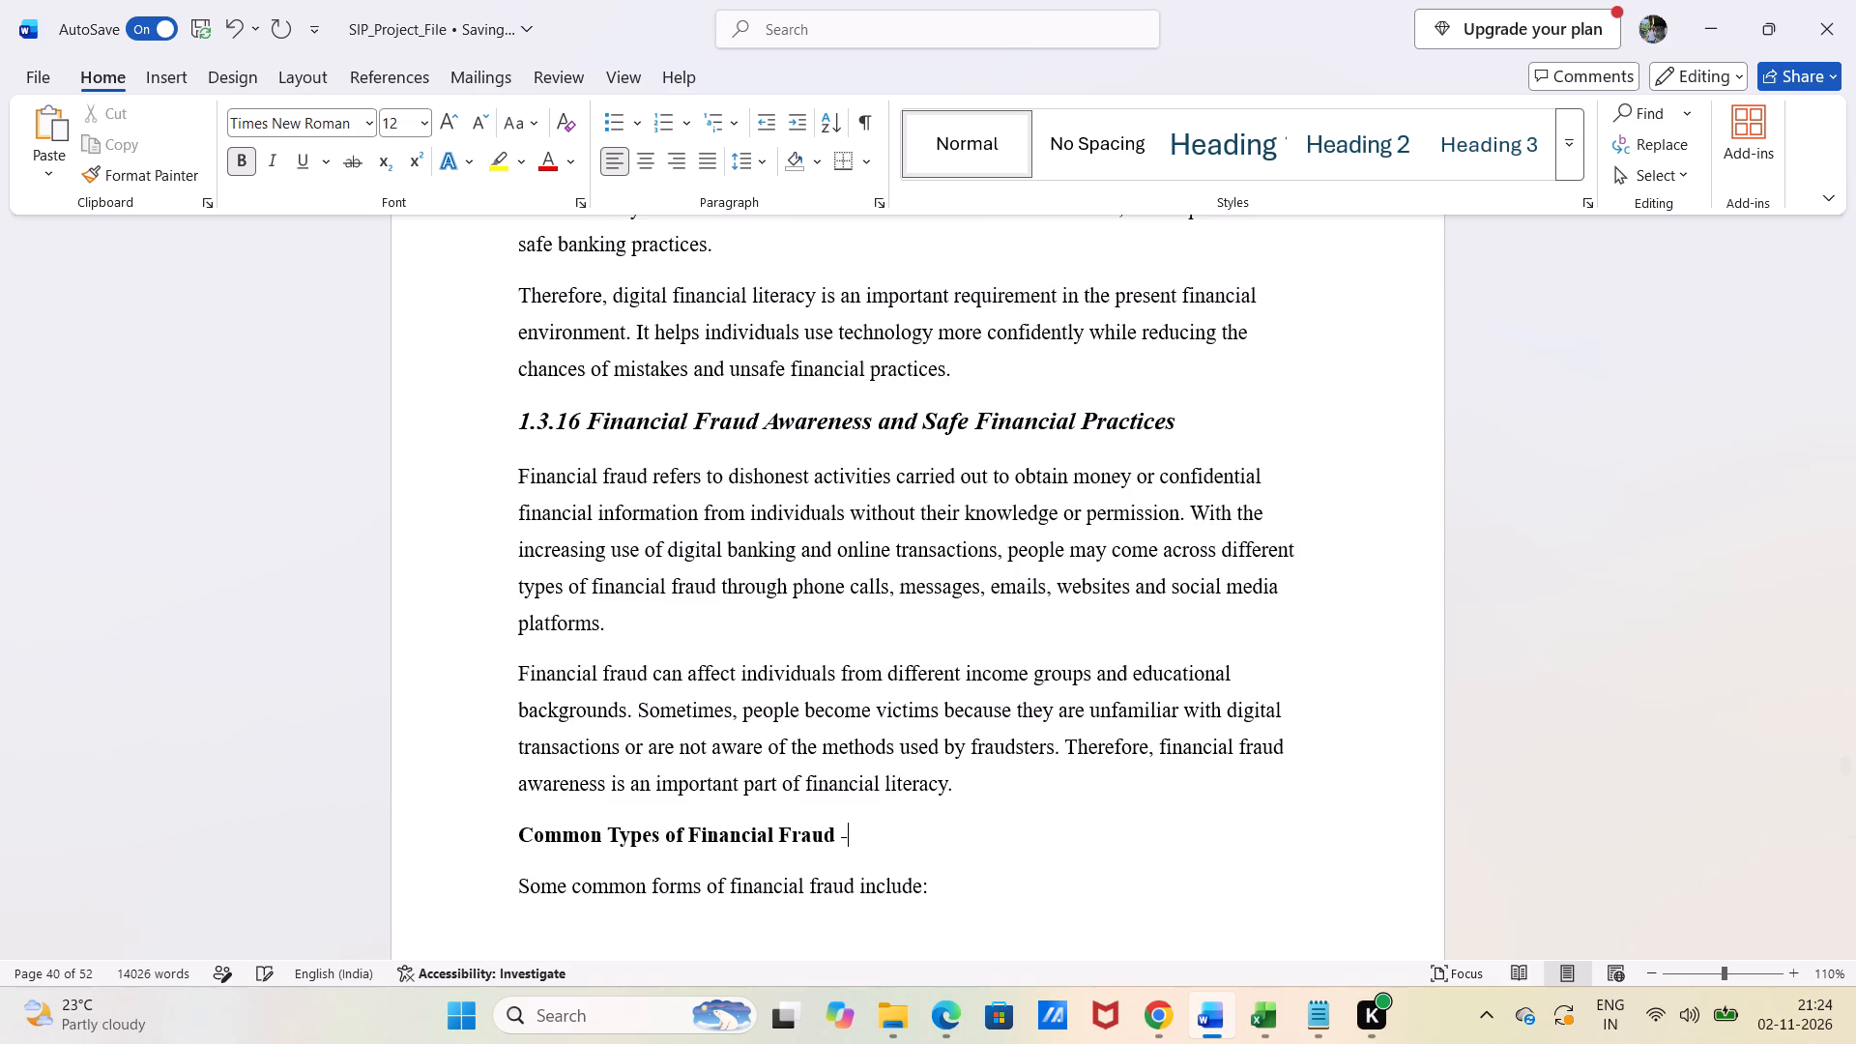
Remove the blank line and leading asterisks before "Phishing" and make that paragraph item 1 of an automatic numbered list.
{"action": "scroll", "coordinate": [627, 898], "scroll_direction": "down", "scroll_amount": 1}
{"action": "left_click", "coordinate": [569, 771]}
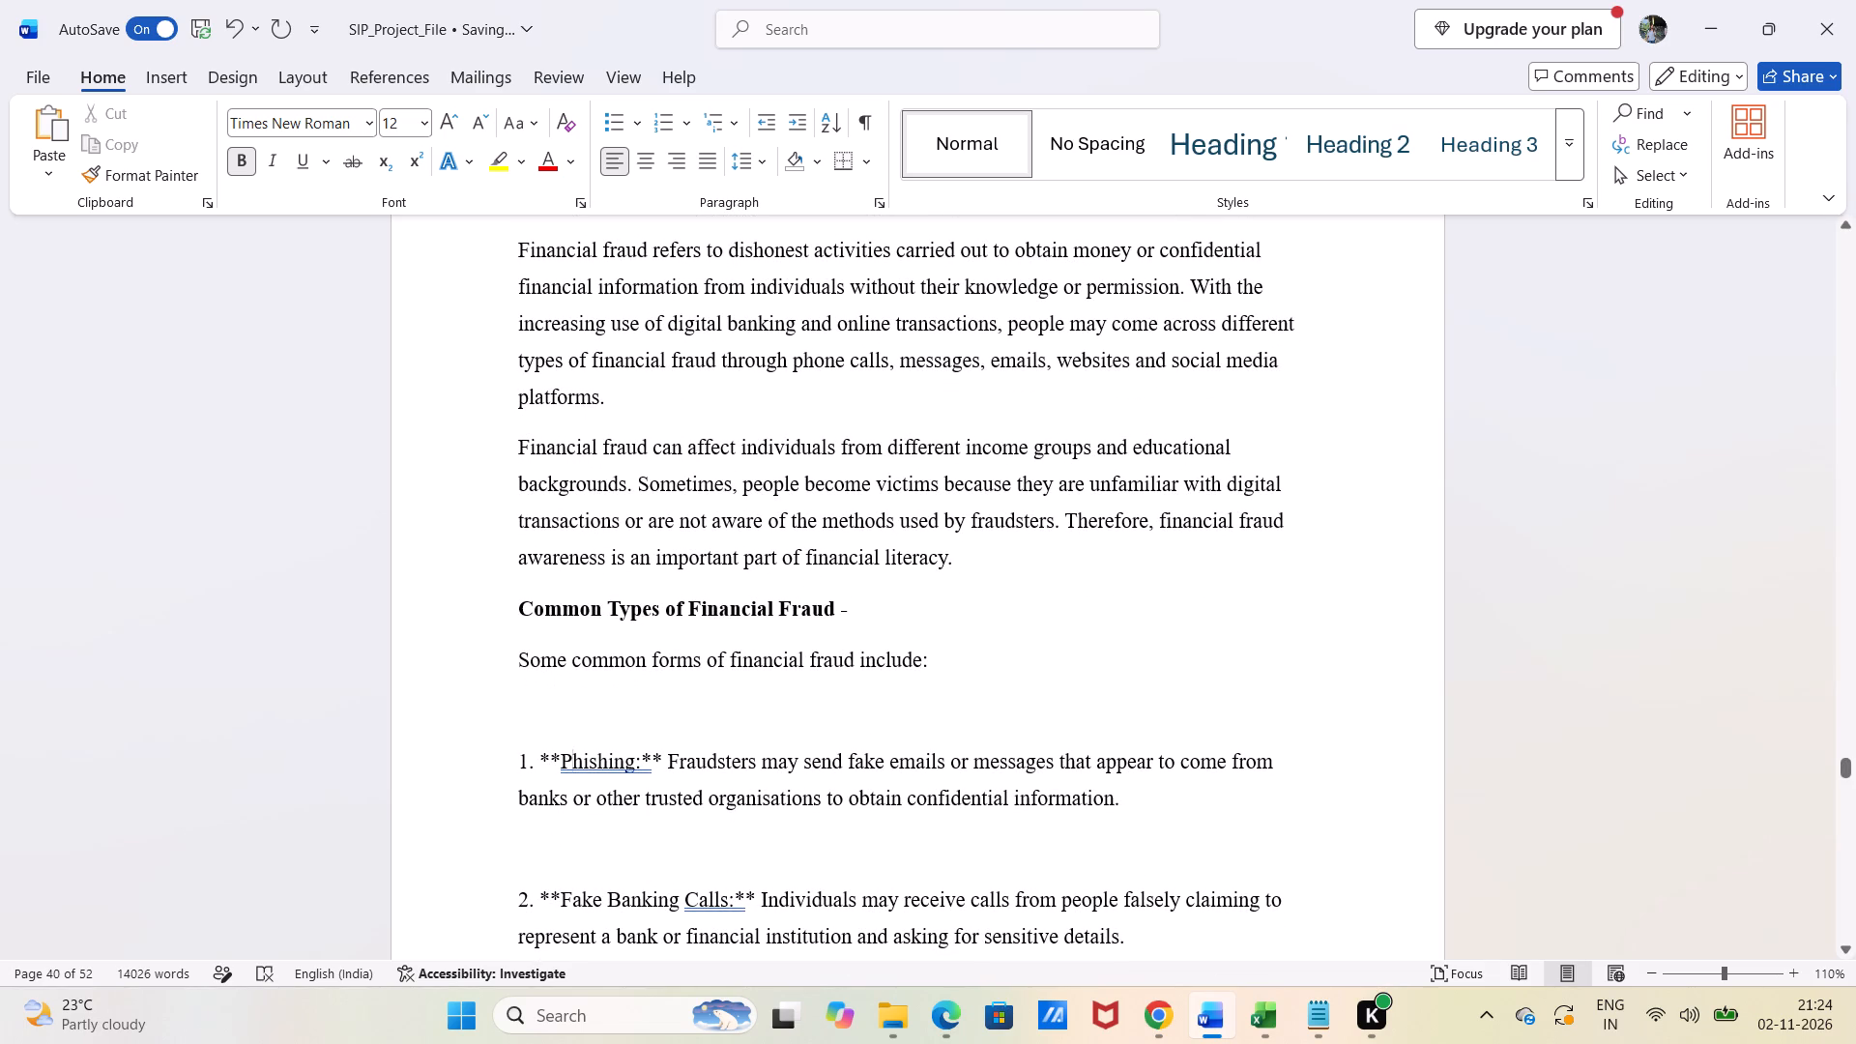
{"action": "key", "text": "Left"}
{"action": "key", "text": "BackSpace"}
{"action": "key", "text": "BackSpace"}
{"action": "key", "text": "BackSpace"}
{"action": "key", "text": "BackSpace"}
{"action": "key", "text": "BackSpace"}
{"action": "key", "text": "BackSpace"}
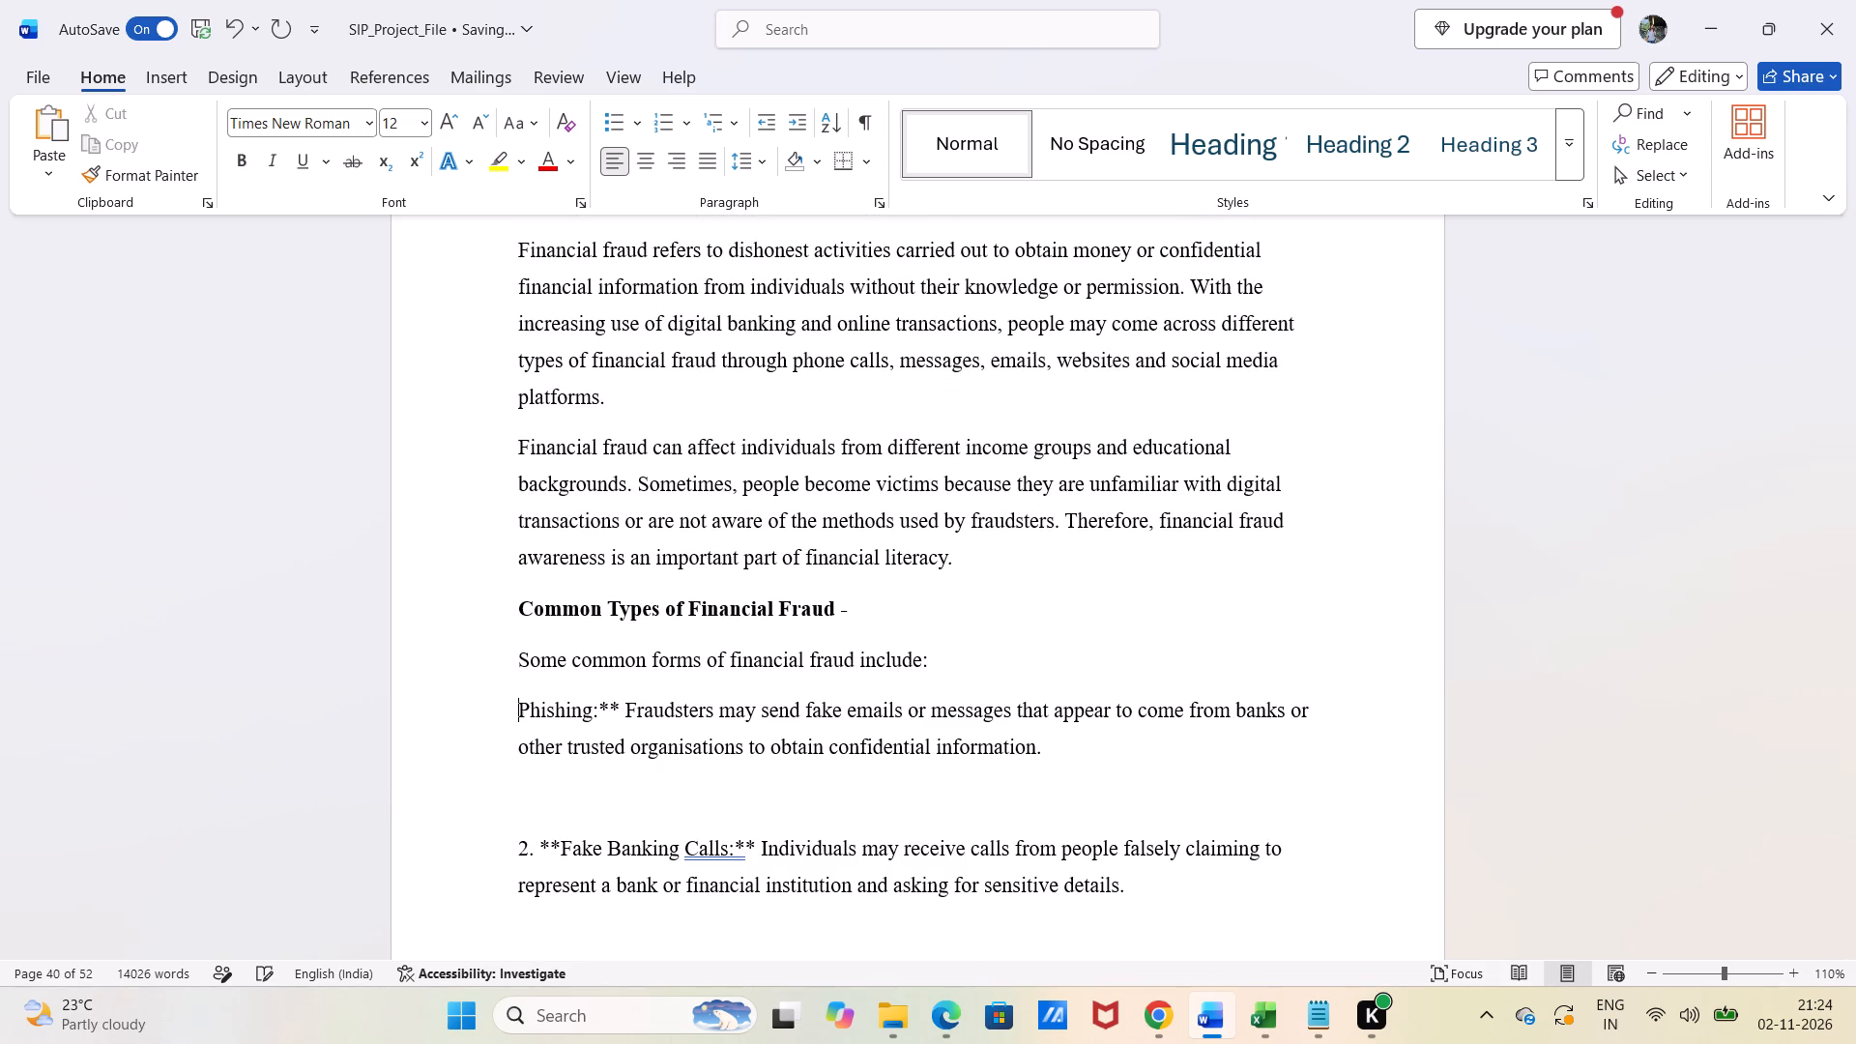
{"action": "type", "text": "1."}
{"action": "key", "text": "space"}
Replace the ":**" after "Phishing" with " -".
{"action": "key", "text": "Right"}
{"action": "key", "text": "Right"}
{"action": "key", "text": "Right"}
{"action": "key", "text": "Right"}
{"action": "key", "text": "Right"}
{"action": "key", "text": "Right"}
{"action": "key", "text": "Right"}
{"action": "key", "text": "Right"}
{"action": "key", "text": "Right"}
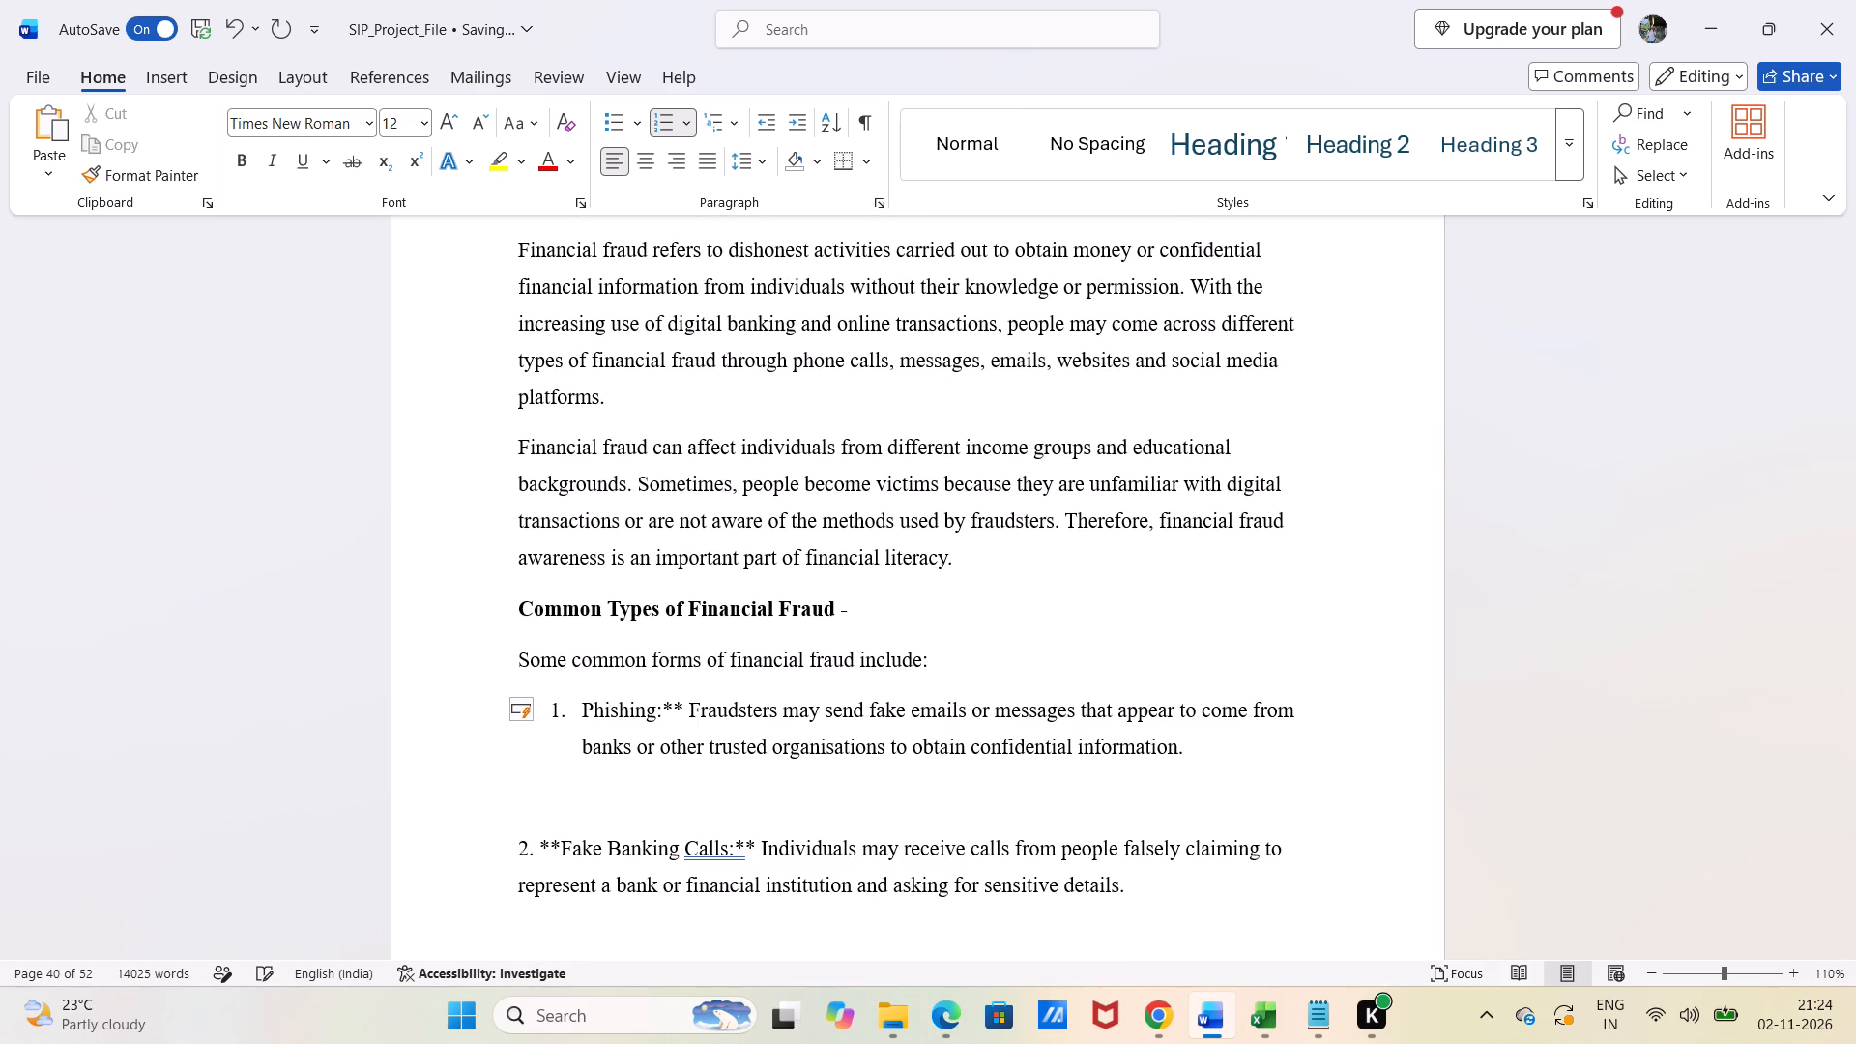
{"action": "key", "text": "Right"}
{"action": "key", "text": "Right"}
{"action": "key", "text": "BackSpace"}
{"action": "key", "text": "BackSpace"}
{"action": "key", "text": "BackSpace"}
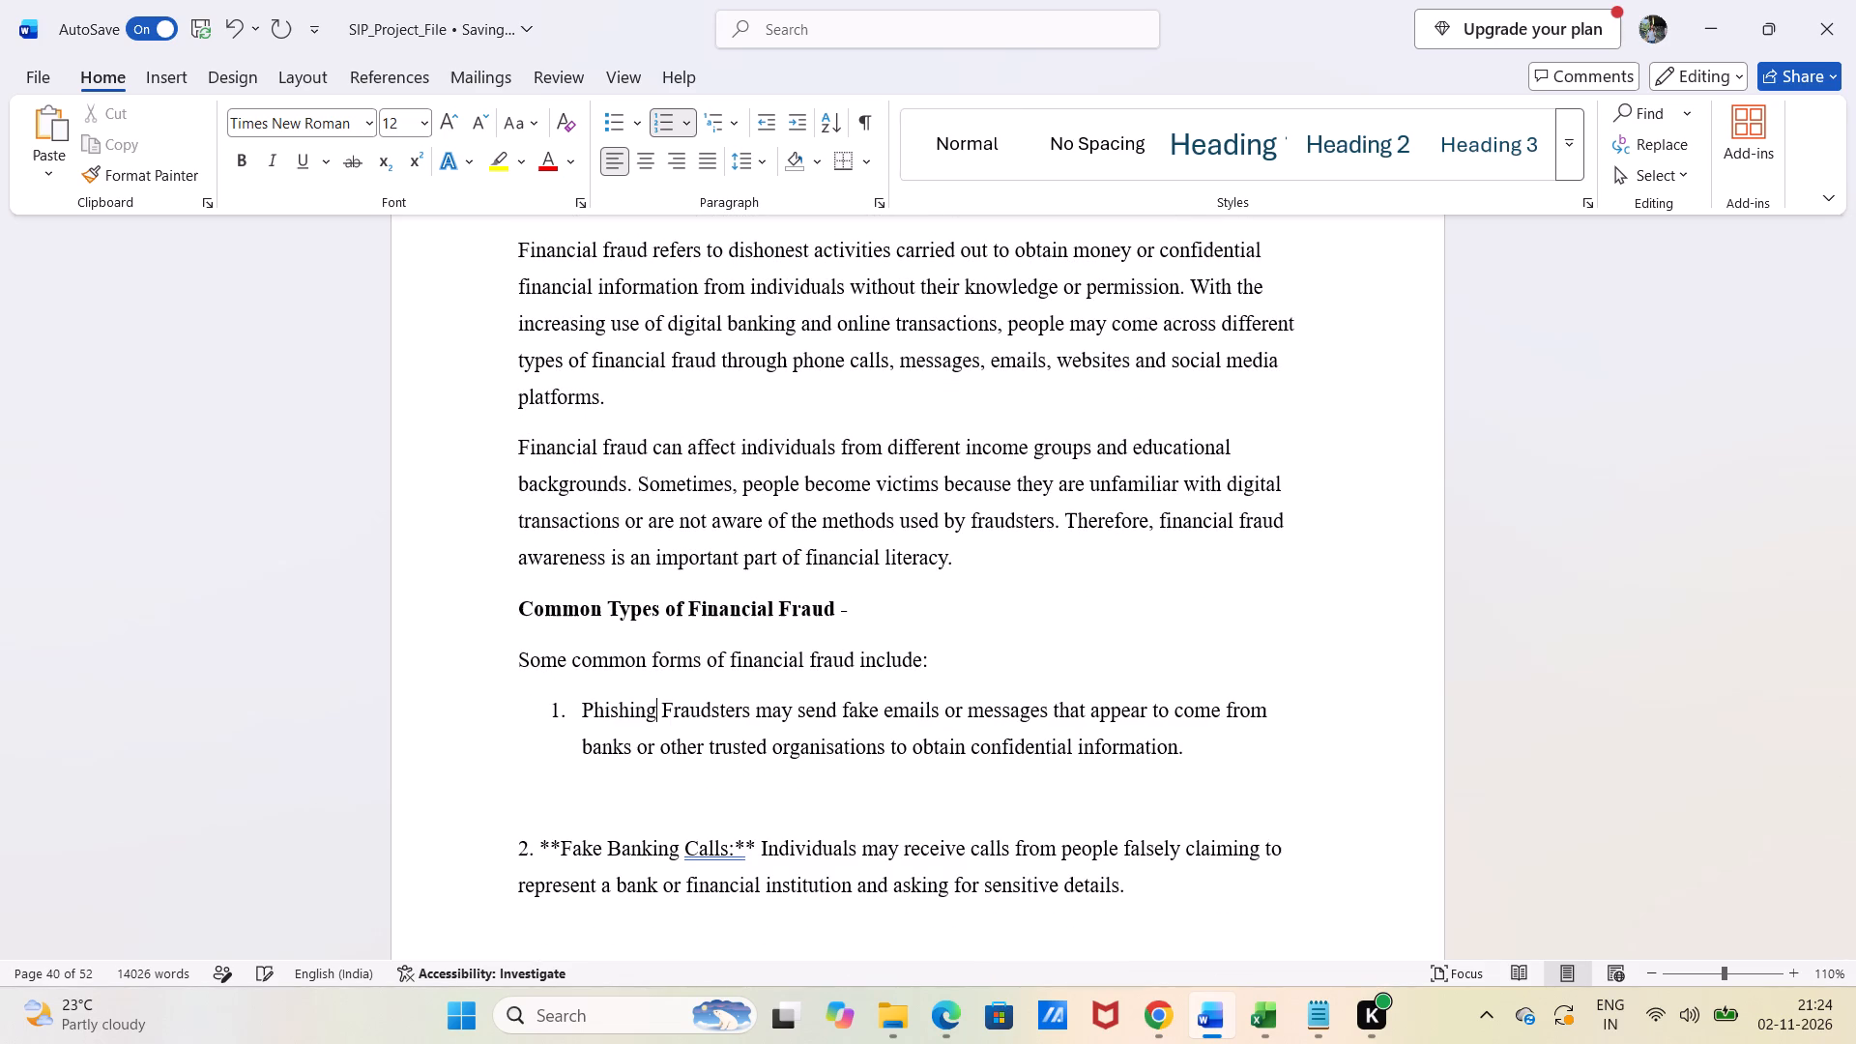
{"action": "key", "text": "space"}
{"action": "type", "text": "-"}
Remove the blank line, typed number and leading asterisks before "Fake Banking Calls" and make it item 2 of the numbered list.
{"action": "key", "text": "Down"}
{"action": "key", "text": "Down"}
{"action": "key", "text": "Down"}
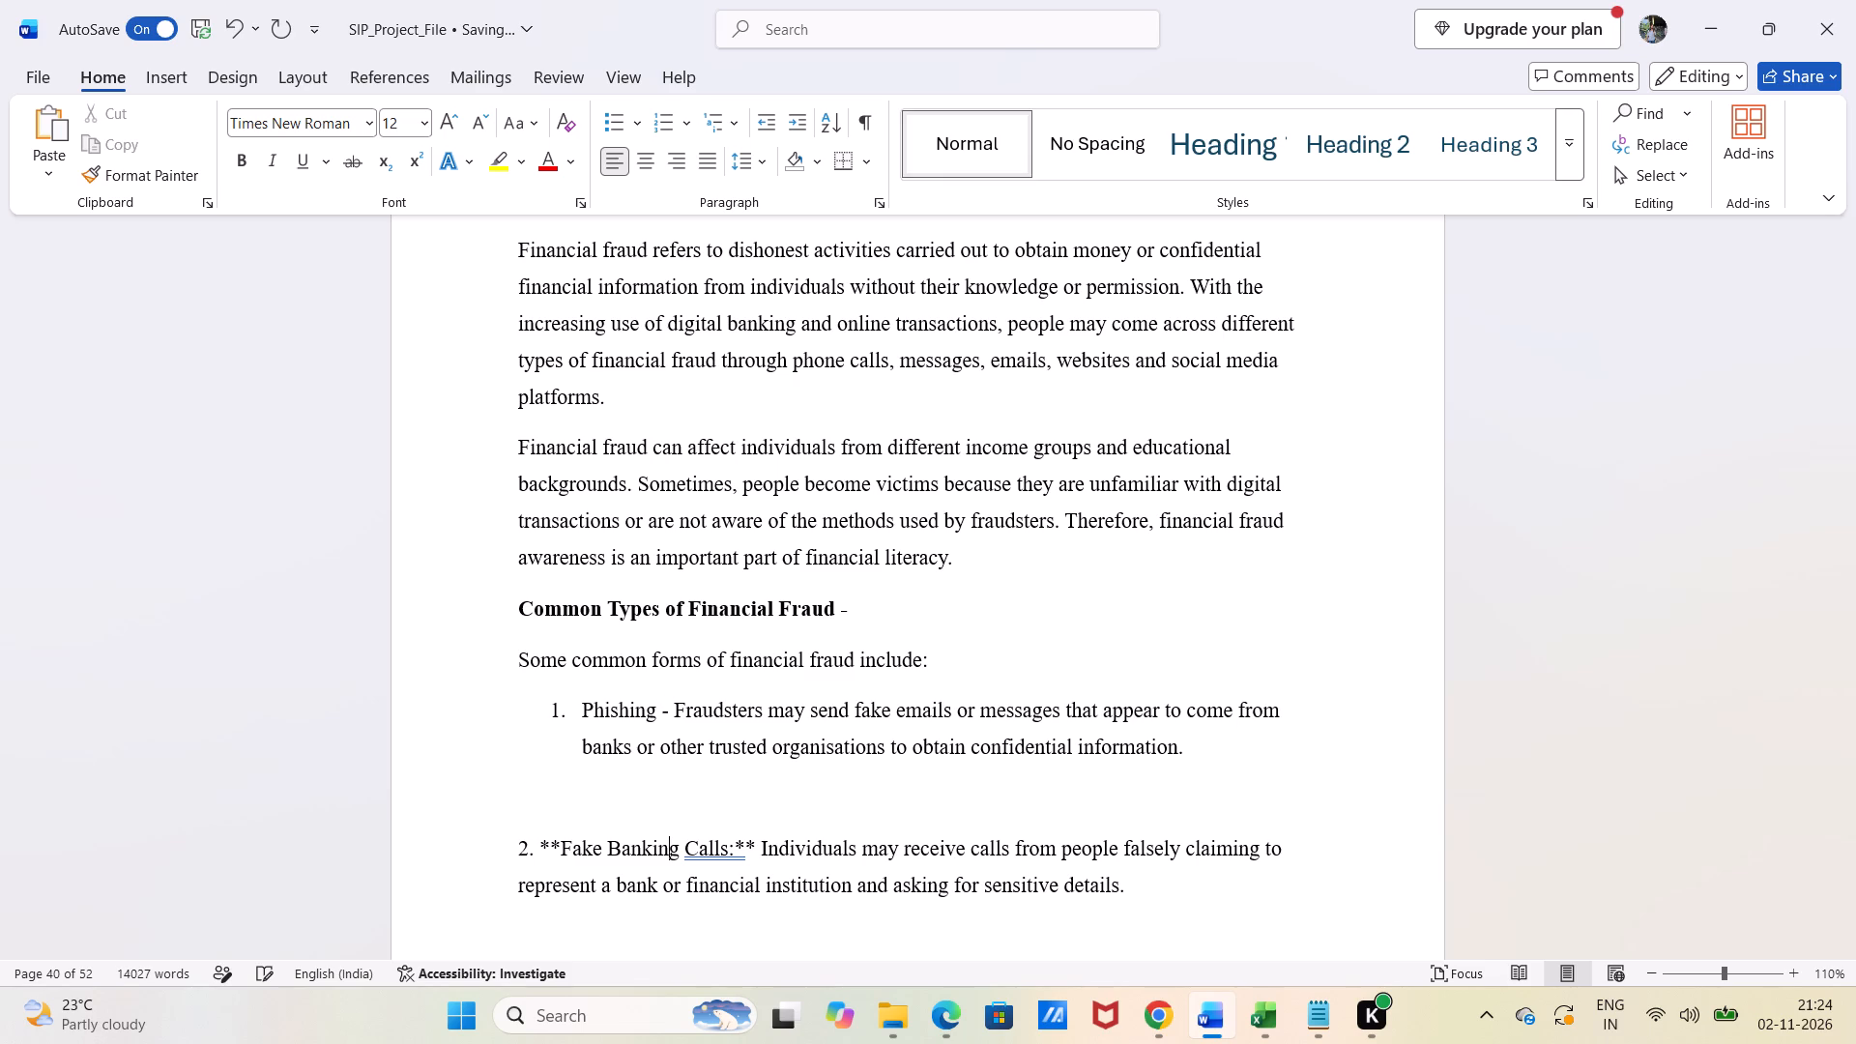
{"action": "key", "text": "Left"}
{"action": "key", "text": "Left"}
{"action": "key", "text": "Left"}
{"action": "key", "text": "Left"}
{"action": "key", "text": "Left"}
{"action": "key", "text": "Left"}
{"action": "key", "text": "Left"}
{"action": "key", "text": "Left"}
{"action": "key", "text": "Left"}
{"action": "key", "text": "Left"}
{"action": "key", "text": "Left"}
{"action": "key", "text": "BackSpace"}
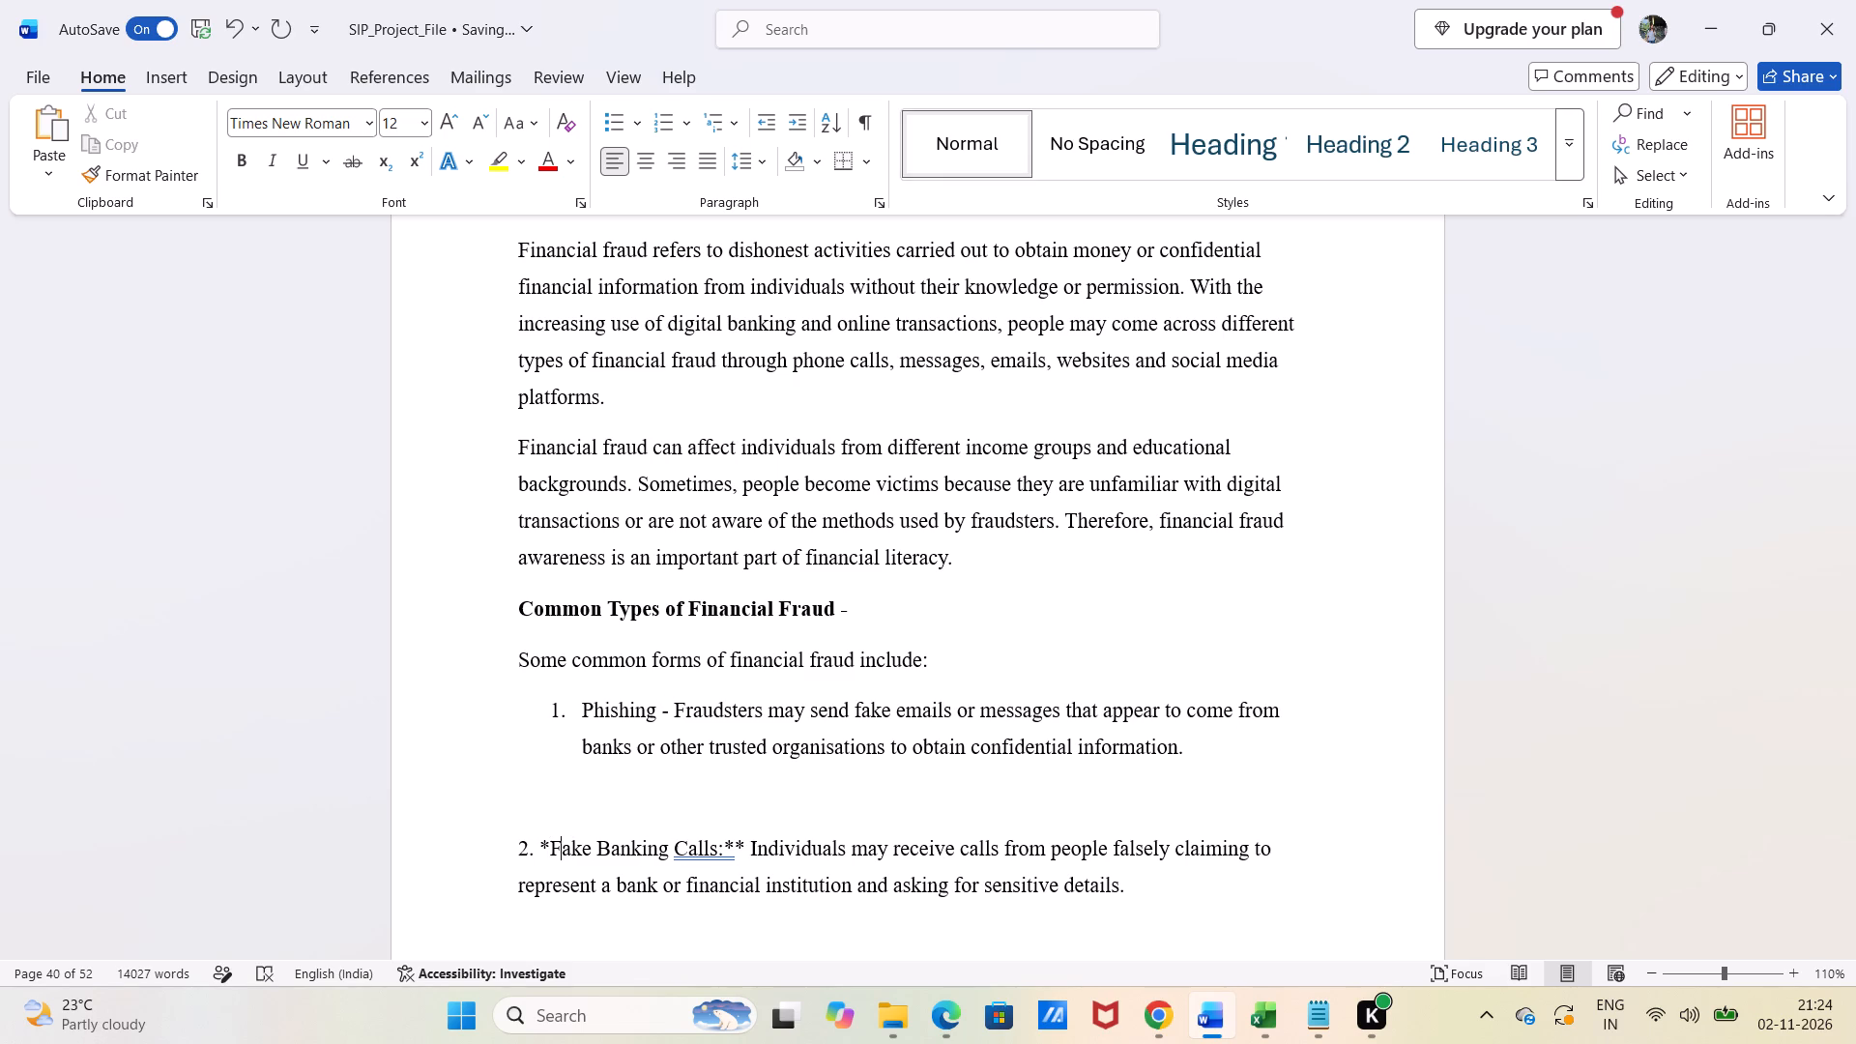
{"action": "key", "text": "BackSpace"}
{"action": "key", "text": "BackSpace"}
{"action": "key", "text": "BackSpace"}
{"action": "key", "text": "BackSpace"}
{"action": "key", "text": "BackSpace"}
{"action": "key", "text": "BackSpace"}
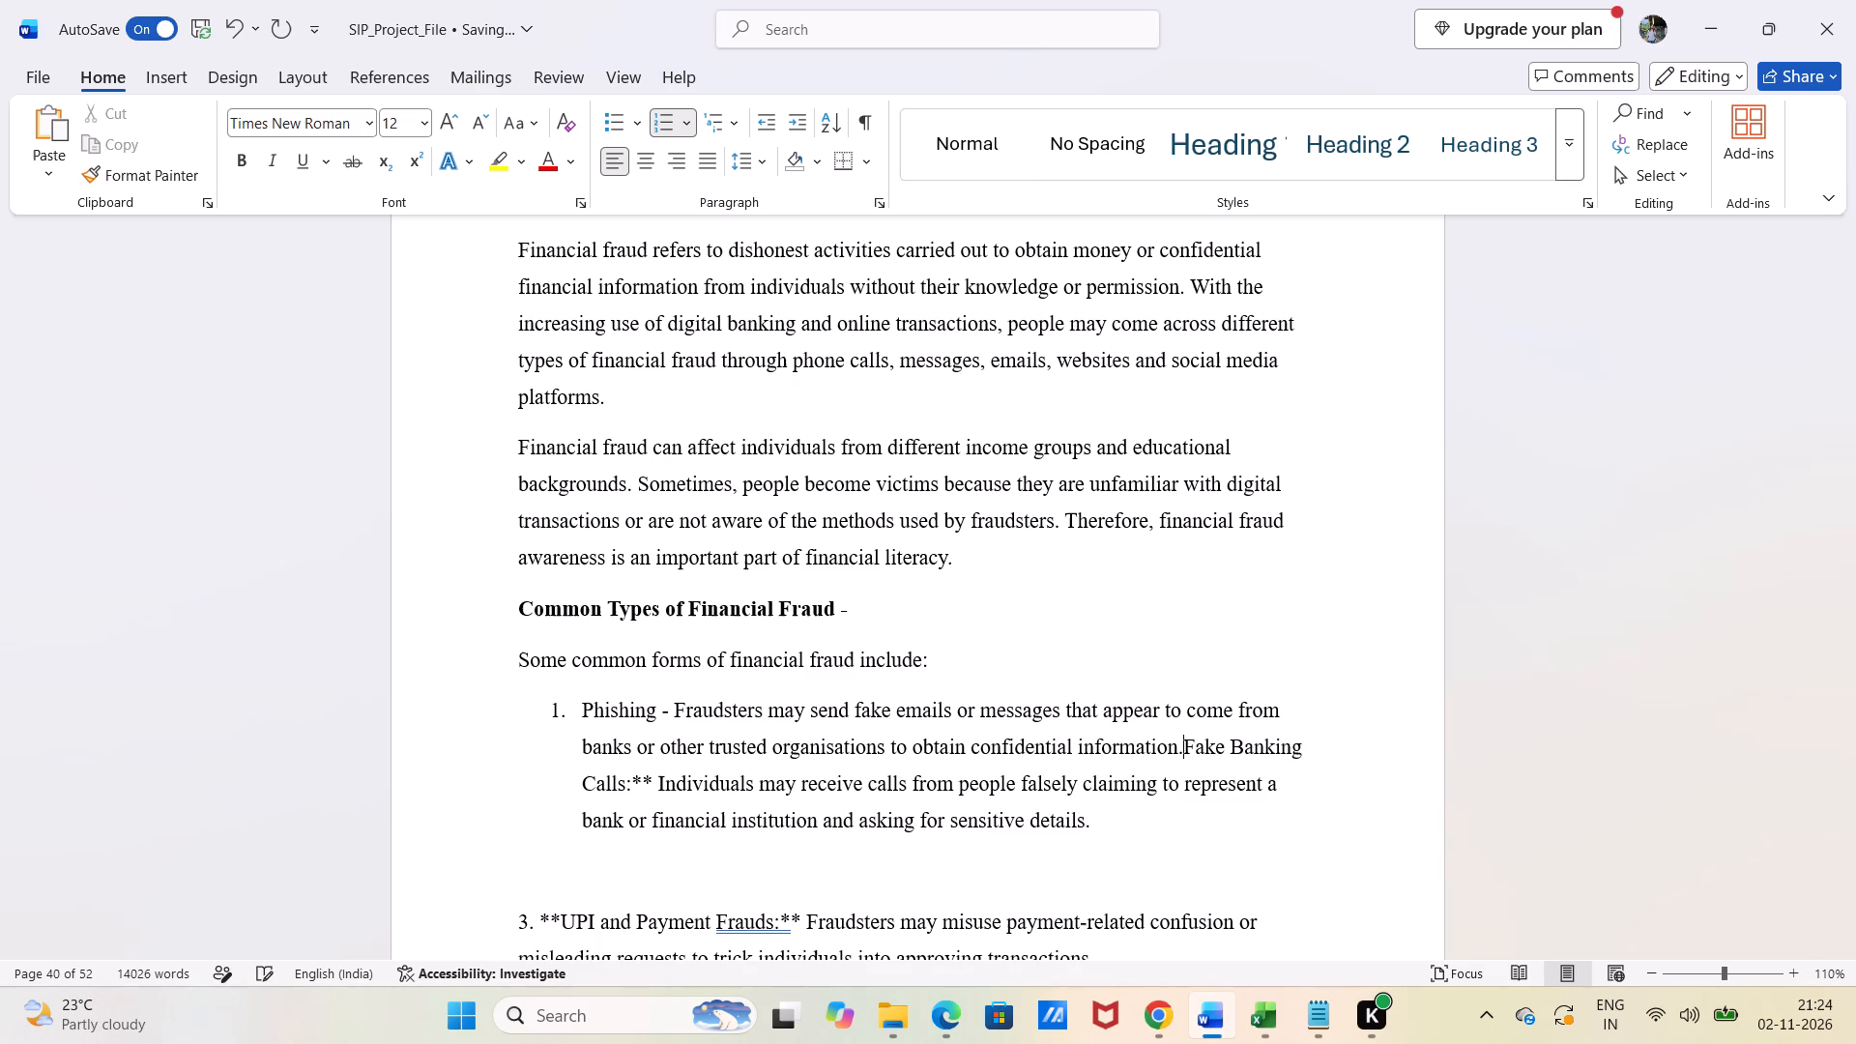
{"action": "key", "text": "Return"}
Replace the ":**" after "Fake Banking Calls" with " -".
{"action": "key", "text": "Right"}
{"action": "key", "text": "Right"}
{"action": "key", "text": "Right"}
{"action": "key", "text": "Right"}
{"action": "key", "text": "Right"}
{"action": "key", "text": "Right"}
{"action": "key", "text": "Right"}
{"action": "key", "text": "Right"}
{"action": "key", "text": "Right"}
{"action": "key", "text": "Right"}
{"action": "key", "text": "Right"}
{"action": "key", "text": "Right"}
{"action": "key", "text": "Right"}
{"action": "key", "text": "Right"}
{"action": "key", "text": "Right"}
{"action": "key", "text": "Right"}
{"action": "key", "text": "Right"}
{"action": "key", "text": "Right"}
{"action": "key", "text": "Right"}
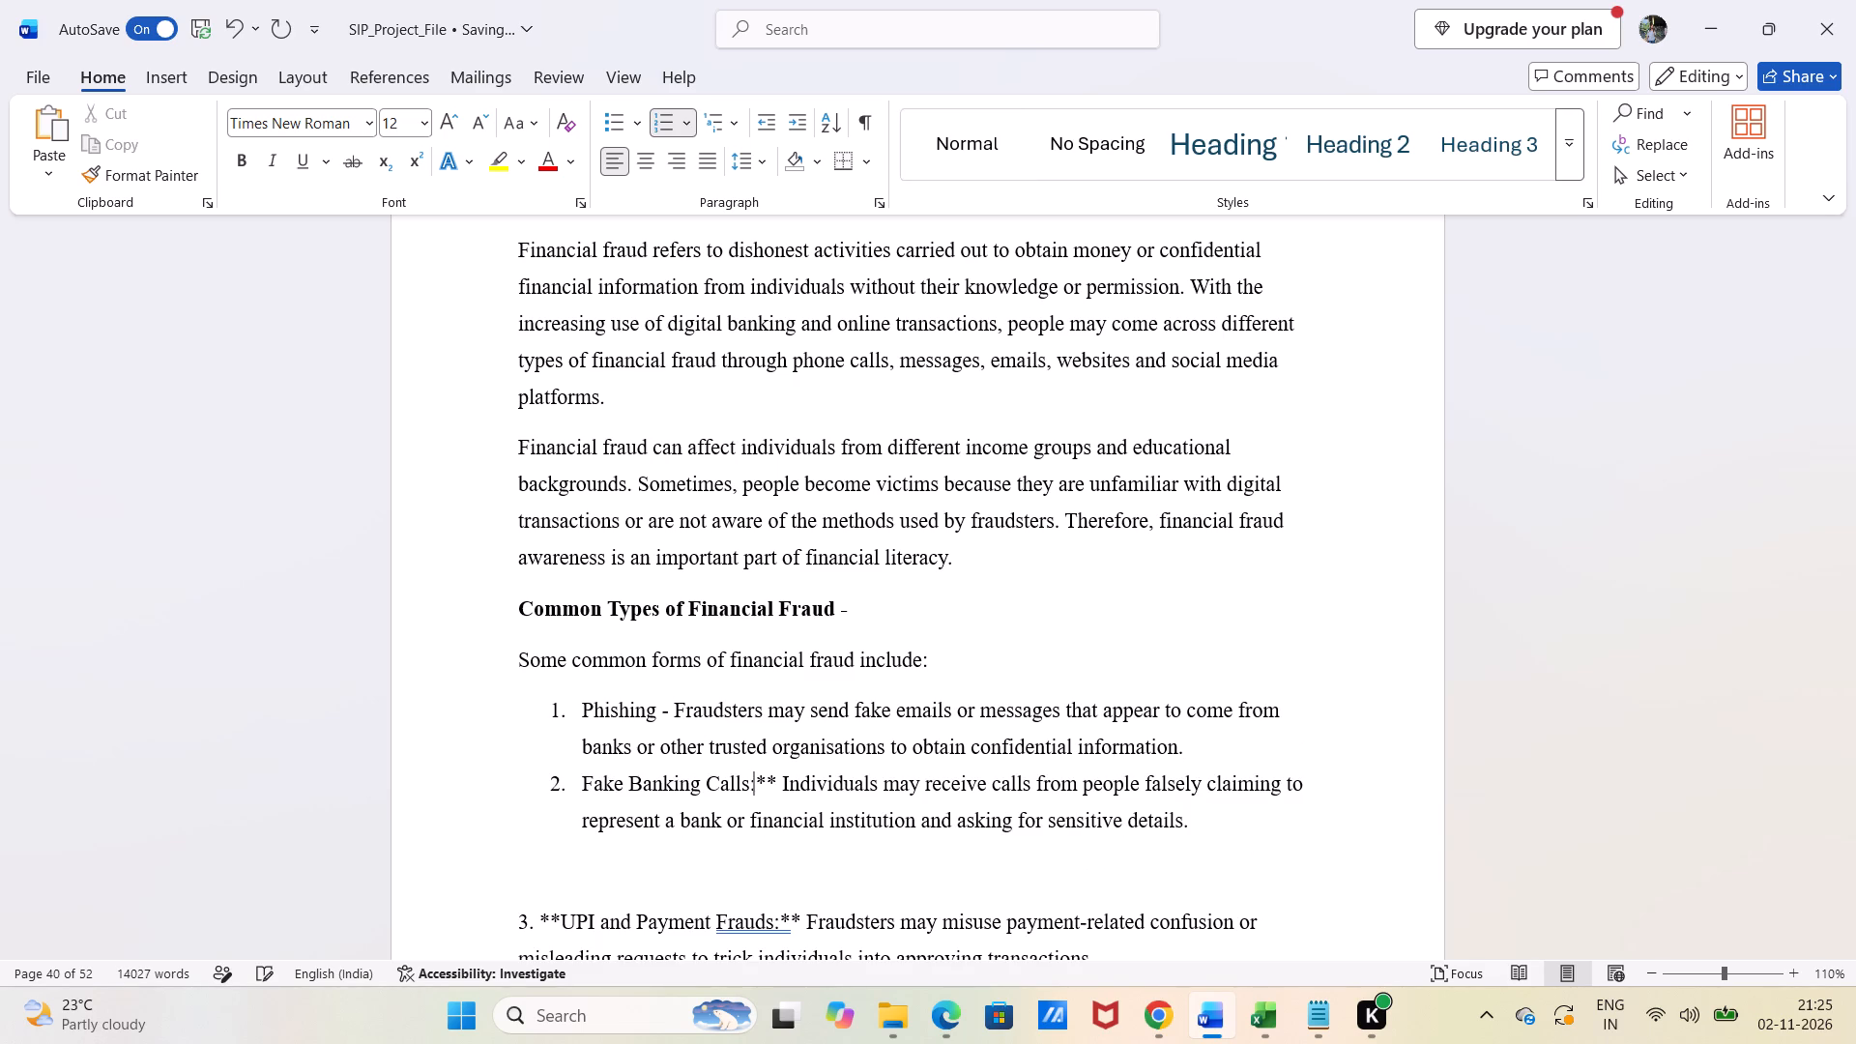
{"action": "key", "text": "Right"}
{"action": "key", "text": "Right"}
{"action": "key", "text": "BackSpace"}
{"action": "key", "text": "BackSpace"}
{"action": "key", "text": "BackSpace"}
{"action": "key", "text": "space"}
{"action": "type", "text": "-"}
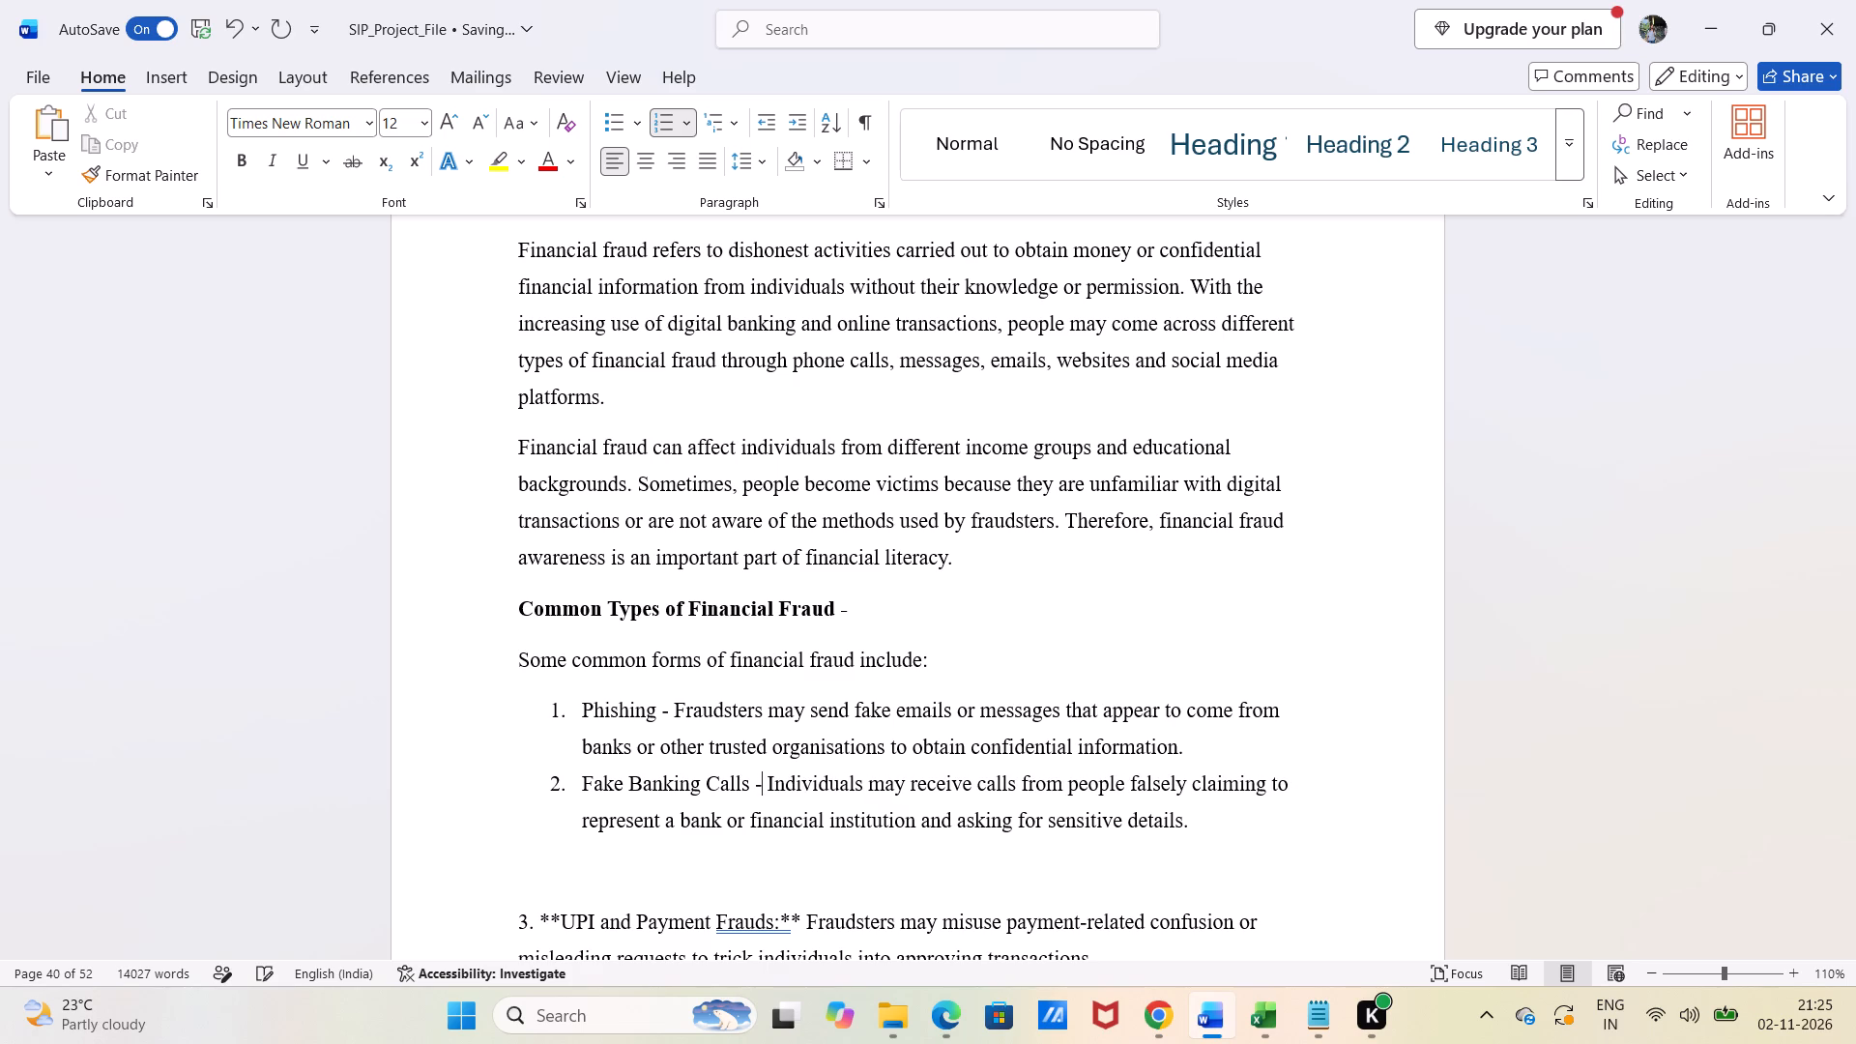
Remove the blank line, typed number and leading asterisks before "UPI and Payment Frauds" and make it item 3 of the numbered list.
{"action": "key", "text": "Down"}
{"action": "key", "text": "Down"}
{"action": "key", "text": "Down"}
{"action": "key", "text": "Left"}
{"action": "key", "text": "Left"}
{"action": "key", "text": "Left"}
{"action": "key", "text": "Left"}
{"action": "key", "text": "Left"}
{"action": "key", "text": "Left"}
{"action": "key", "text": "Left"}
{"action": "key", "text": "Left"}
{"action": "key", "text": "Left"}
{"action": "key", "text": "Left"}
{"action": "key", "text": "Left"}
{"action": "key", "text": "Left"}
{"action": "key", "text": "Left"}
{"action": "key", "text": "Left"}
{"action": "key", "text": "Left"}
{"action": "key", "text": "Left"}
{"action": "key", "text": "Left"}
{"action": "key", "text": "Left"}
{"action": "key", "text": "Left"}
{"action": "key", "text": "Left"}
{"action": "key", "text": "Left"}
{"action": "key", "text": "Left"}
{"action": "key", "text": "Right"}
{"action": "key", "text": "BackSpace"}
{"action": "key", "text": "BackSpace"}
{"action": "key", "text": "BackSpace"}
{"action": "key", "text": "BackSpace"}
{"action": "key", "text": "BackSpace"}
{"action": "key", "text": "BackSpace"}
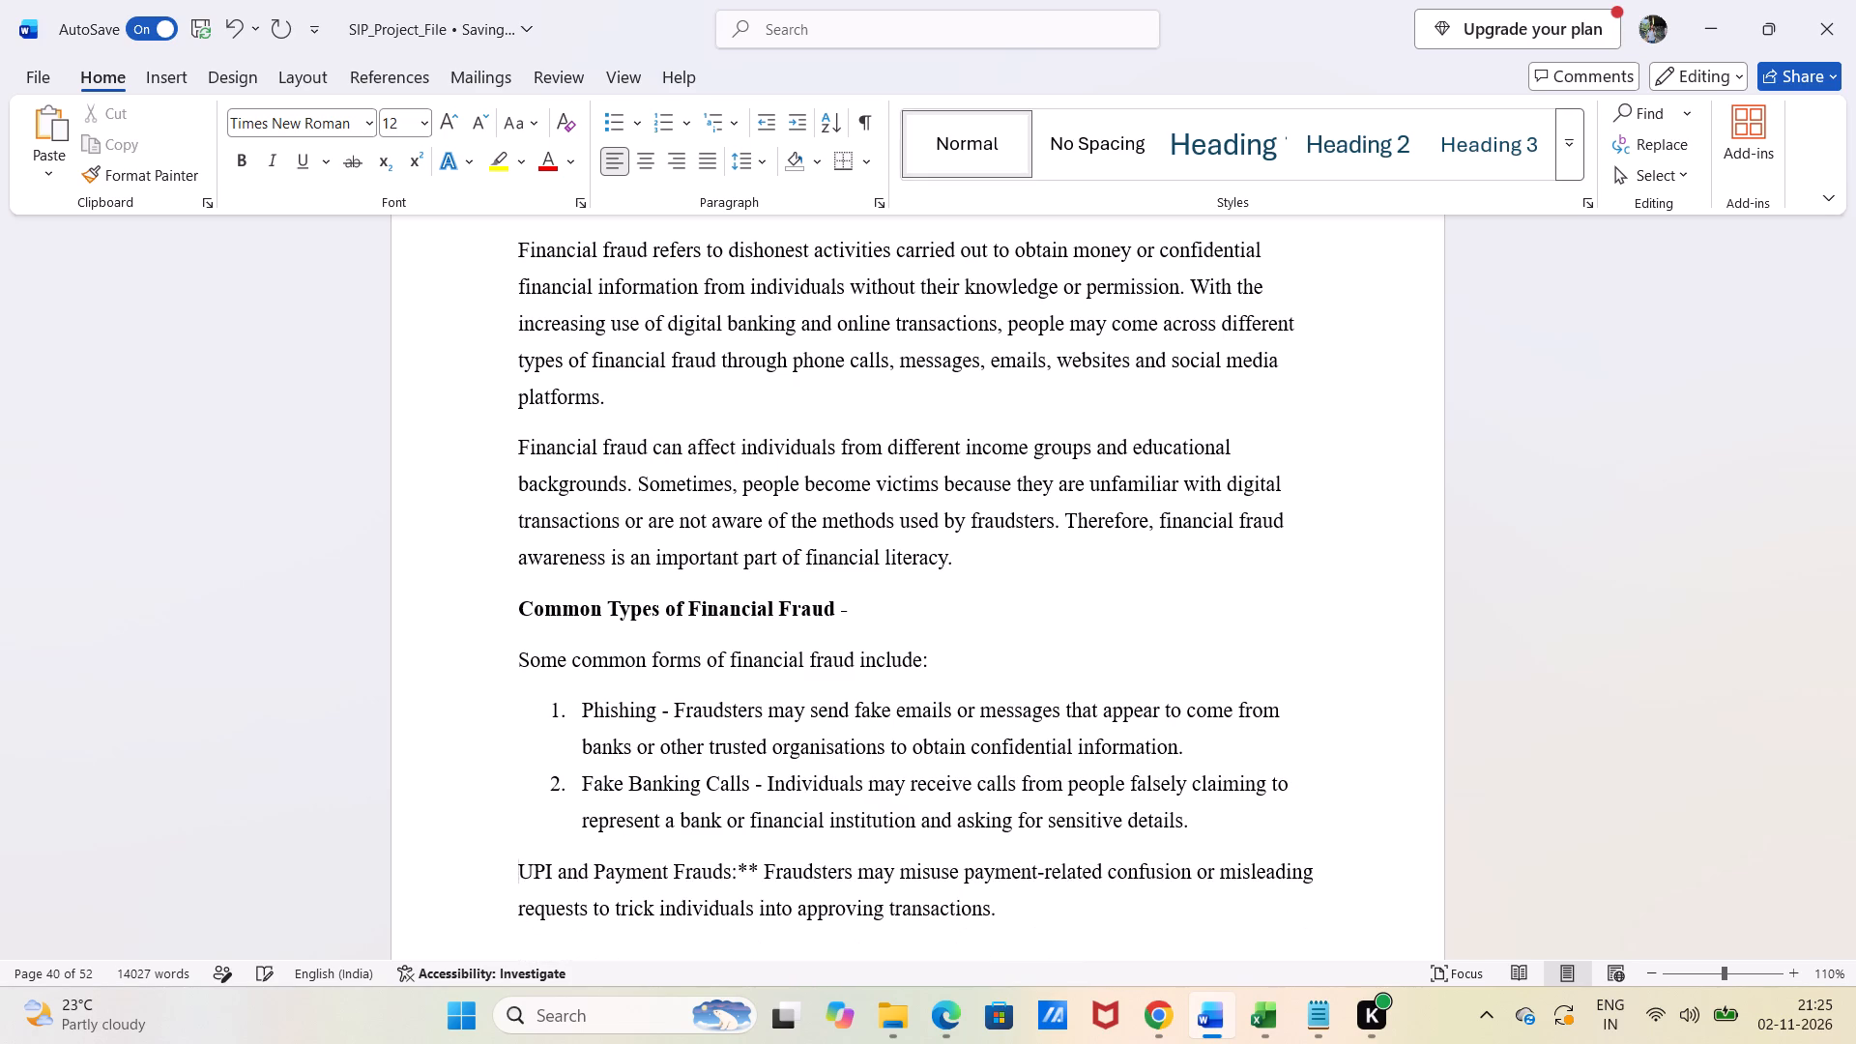
{"action": "key", "text": "BackSpace"}
{"action": "key", "text": "Return"}
Replace the ":**" after "UPI and Payment Frauds" with " -".
{"action": "key", "text": "Right"}
{"action": "key", "text": "Right"}
{"action": "key", "text": "Right"}
{"action": "key", "text": "Right"}
{"action": "key", "text": "Right"}
{"action": "key", "text": "Right"}
{"action": "key", "text": "Right"}
{"action": "key", "text": "Right"}
{"action": "key", "text": "Right"}
{"action": "key", "text": "Right"}
{"action": "key", "text": "Right"}
{"action": "key", "text": "Right"}
{"action": "key", "text": "Right"}
{"action": "key", "text": "Right"}
{"action": "key", "text": "Right"}
{"action": "key", "text": "Right"}
{"action": "key", "text": "Right"}
{"action": "key", "text": "Right"}
{"action": "key", "text": "Right"}
{"action": "key", "text": "Right"}
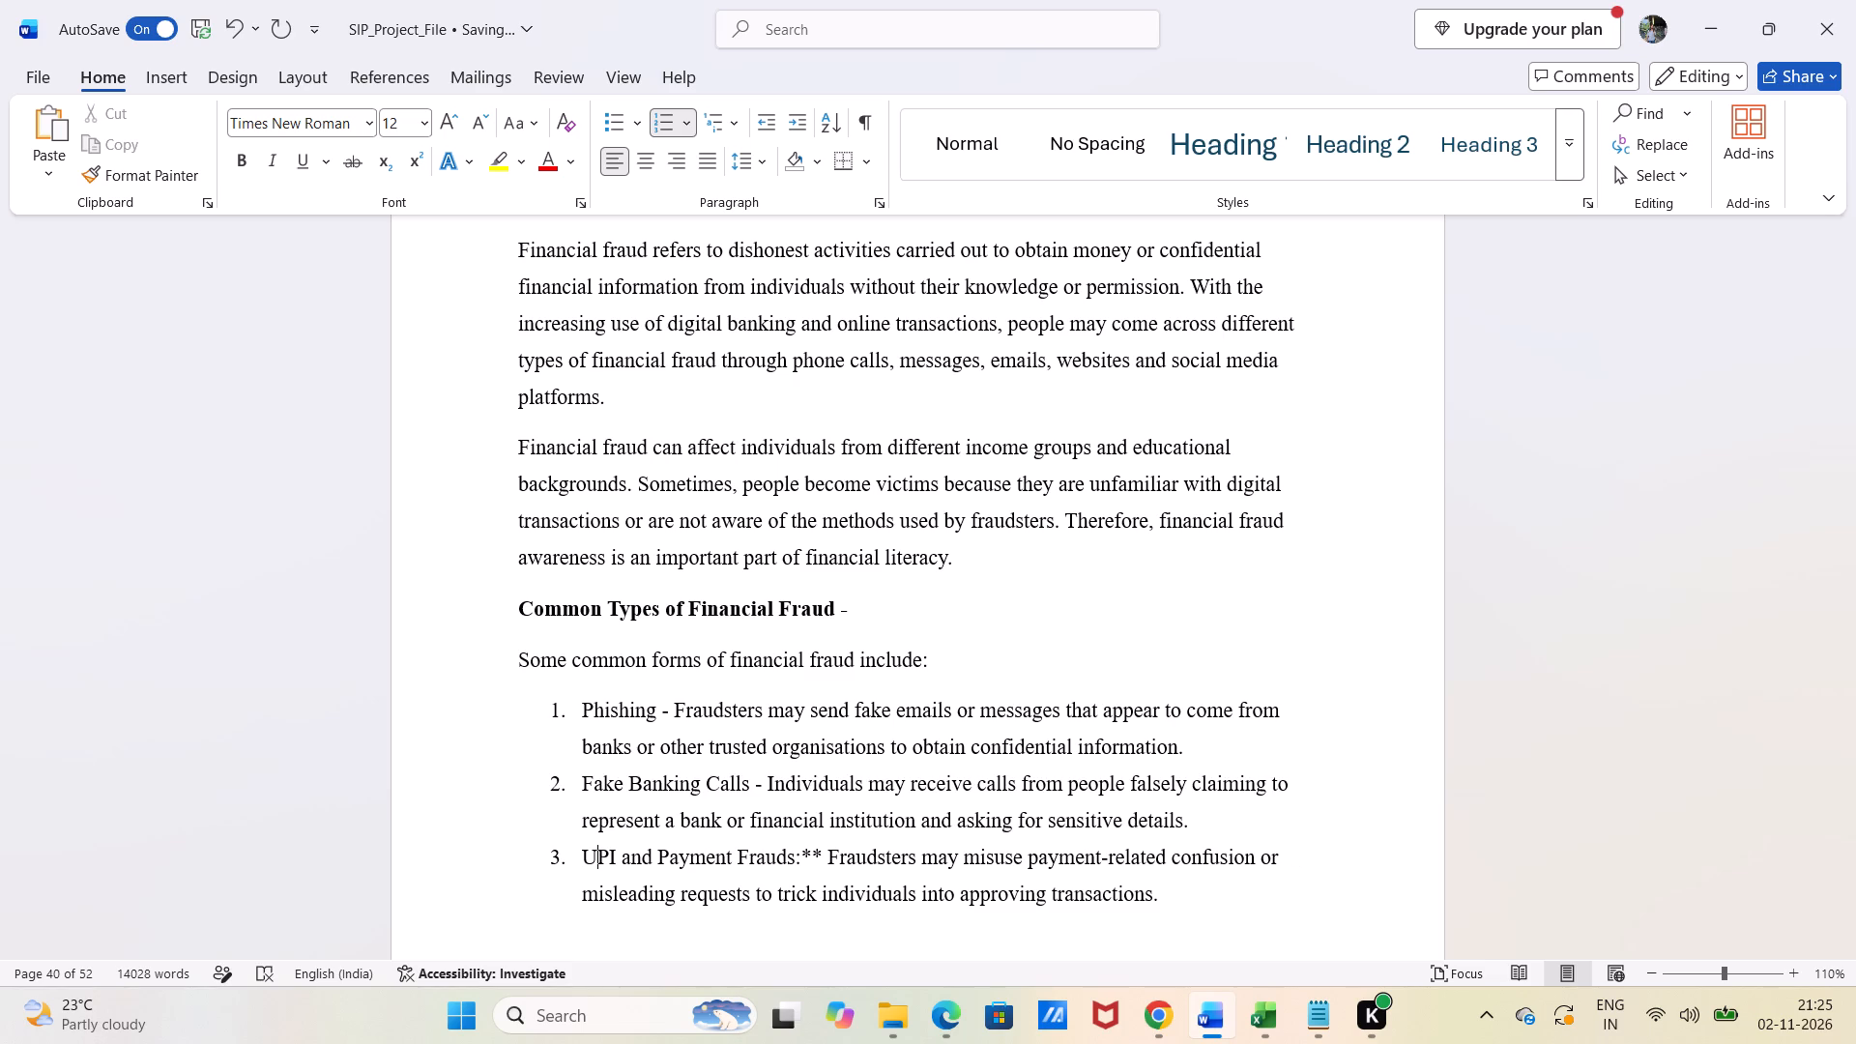
{"action": "key", "text": "Right"}
{"action": "key", "text": "BackSpace"}
{"action": "key", "text": "BackSpace"}
{"action": "key", "text": "BackSpace"}
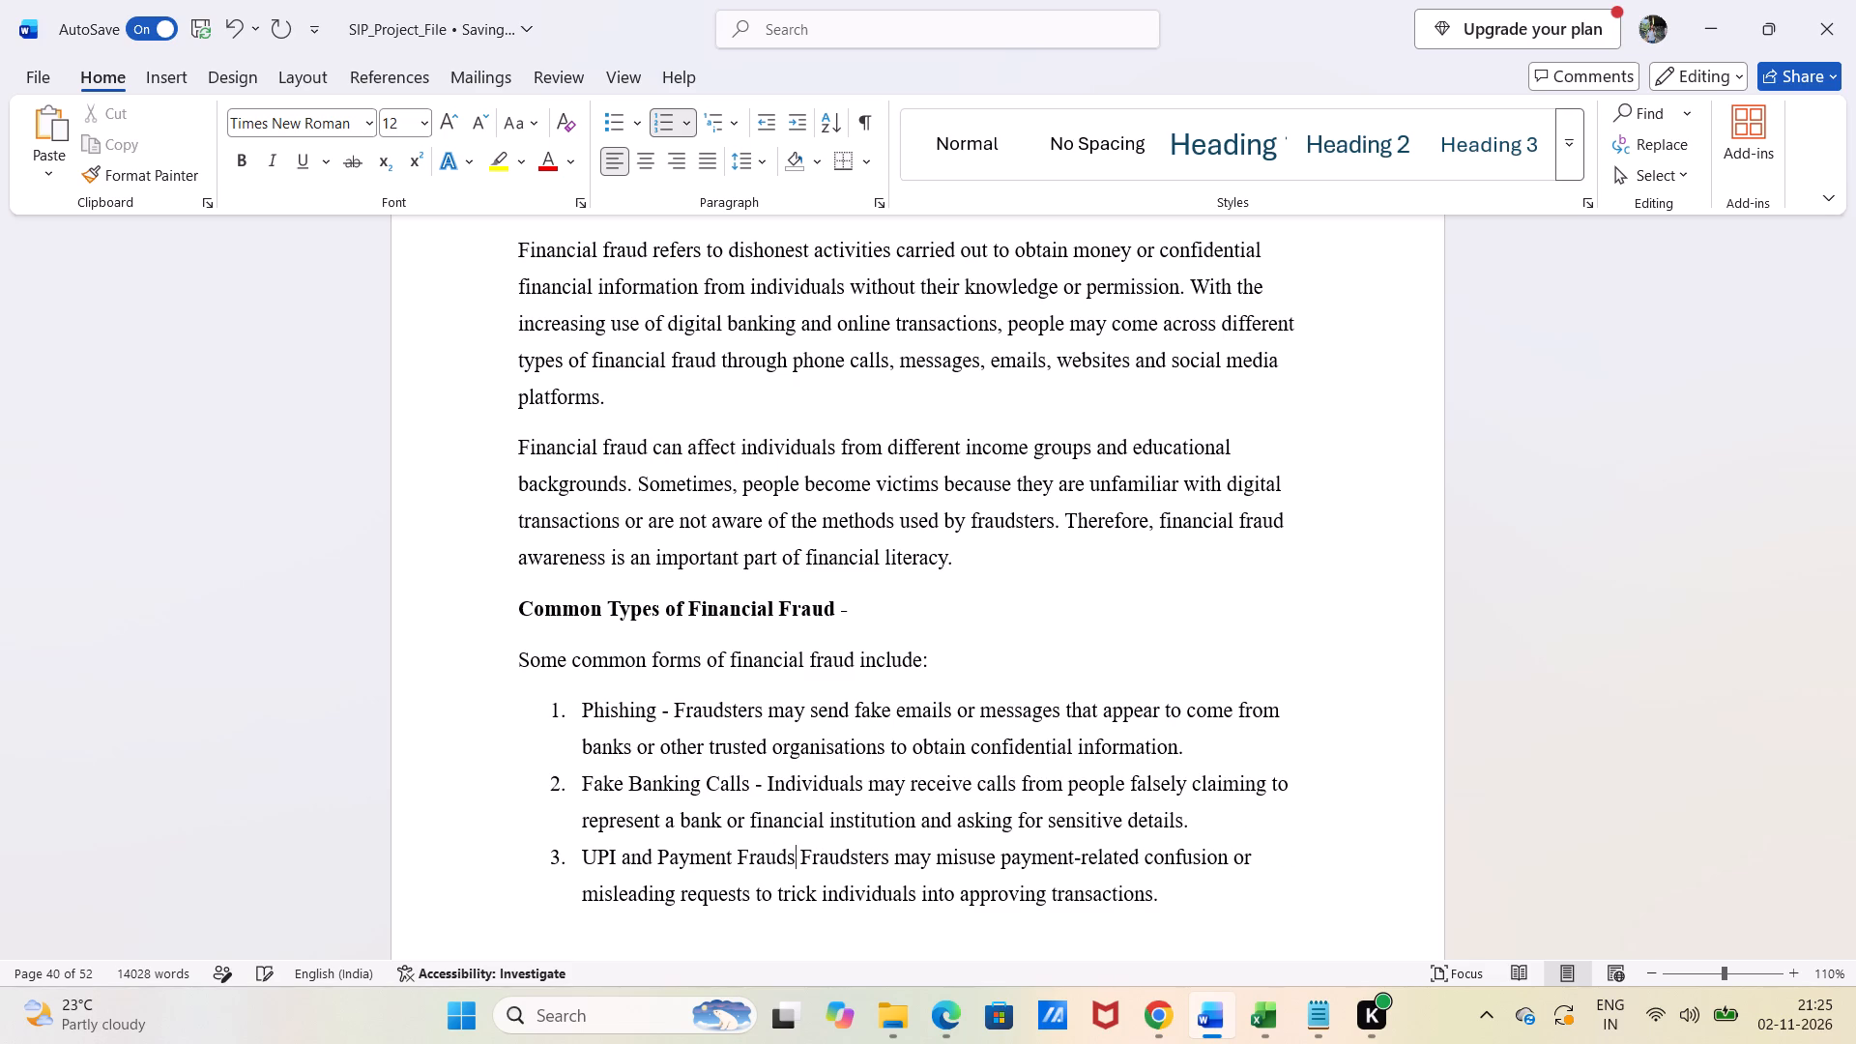
{"action": "key", "text": "space"}
{"action": "type", "text": "-"}
Remove the blank line, typed number and leading asterisks before "Fake Investment Offers" and make it item 4 of the numbered list.
{"action": "key", "text": "Down"}
{"action": "key", "text": "Down"}
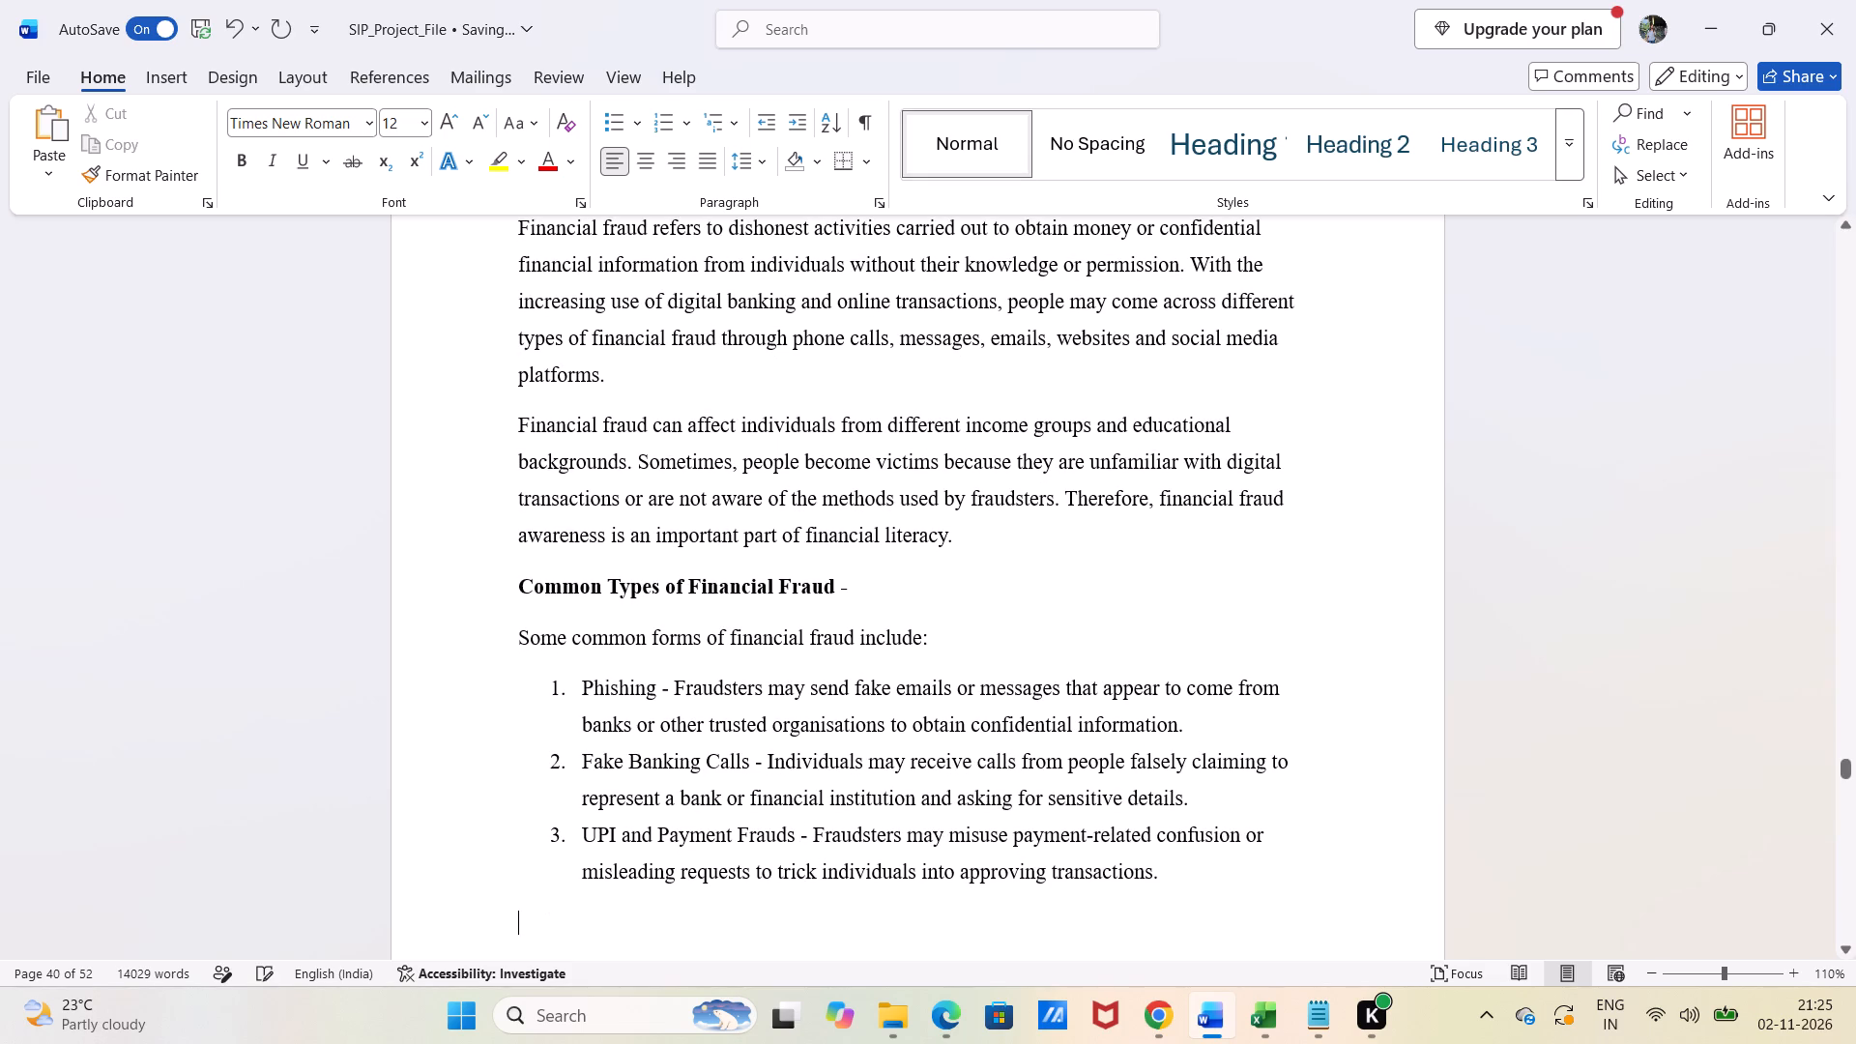
{"action": "key", "text": "Down"}
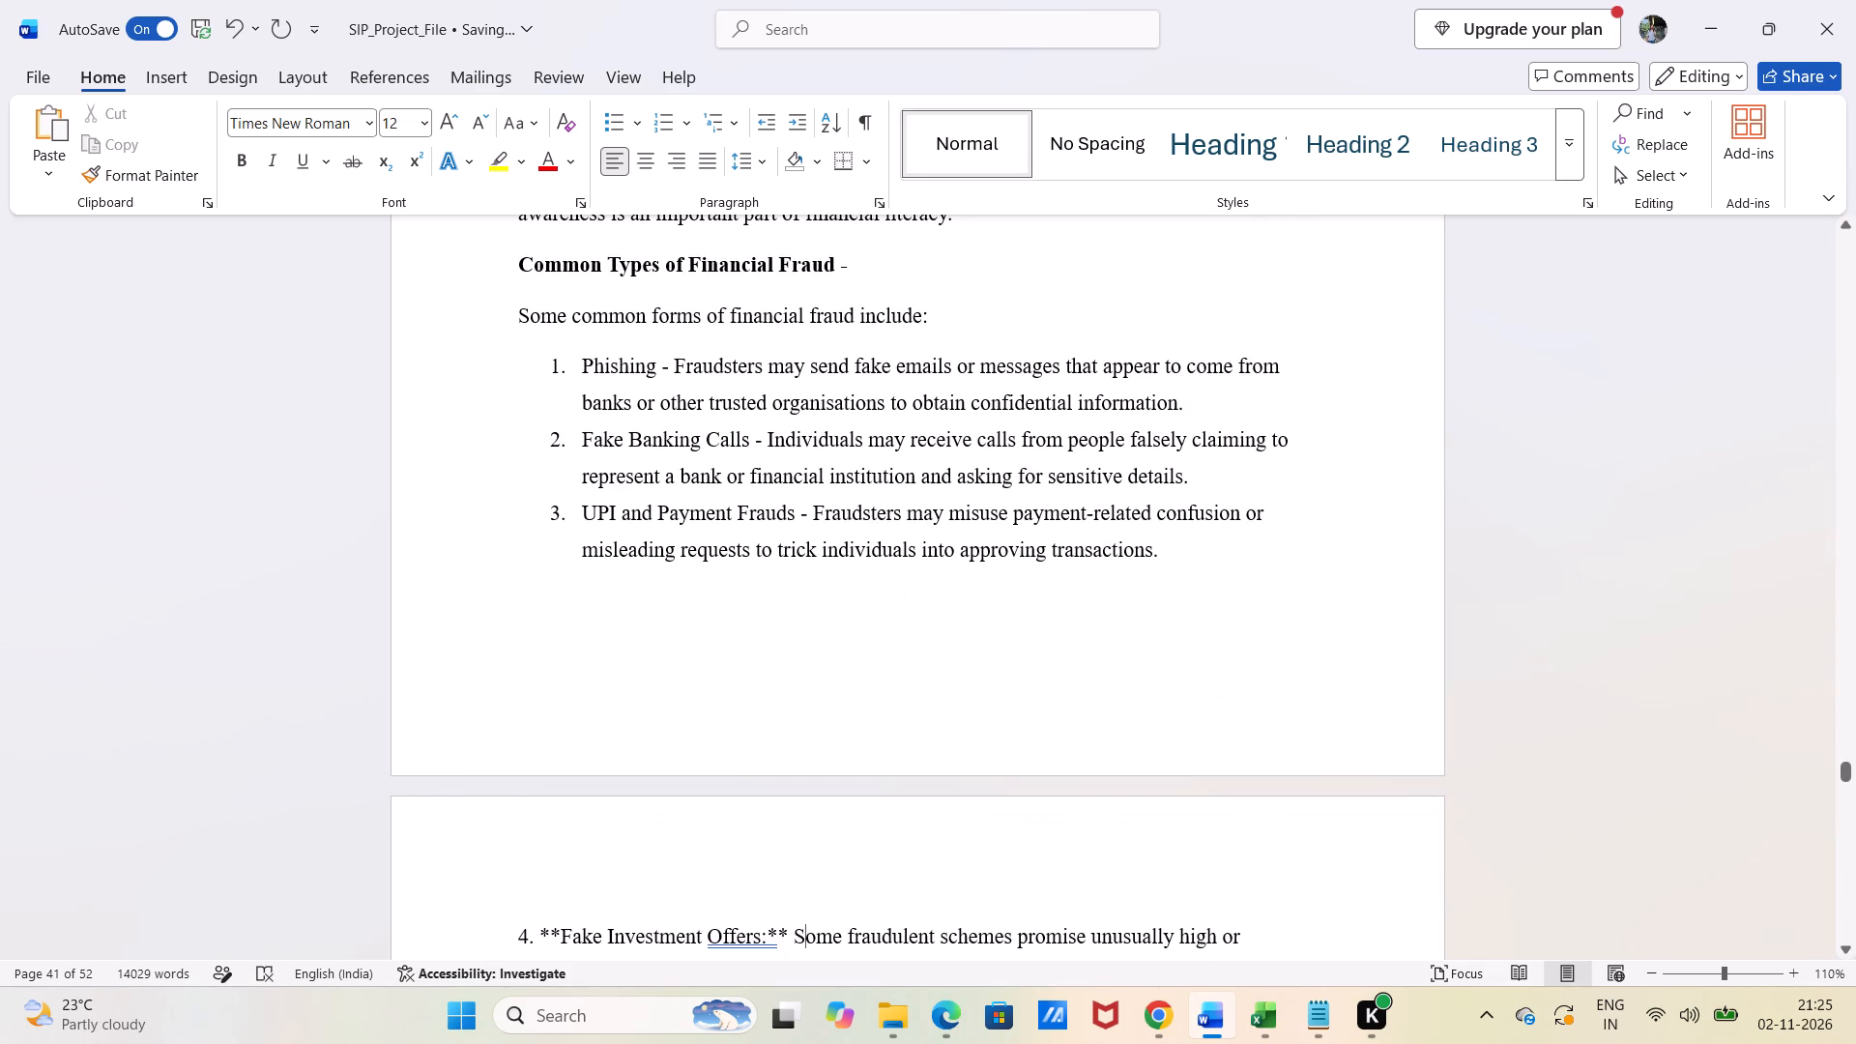
{"action": "key", "text": "Left"}
{"action": "key", "text": "Left"}
{"action": "key", "text": "Left"}
{"action": "key", "text": "Left"}
{"action": "key", "text": "Left"}
{"action": "key", "text": "Left"}
{"action": "key", "text": "Left"}
{"action": "key", "text": "Left"}
{"action": "key", "text": "Left"}
{"action": "key", "text": "Left"}
{"action": "key", "text": "Left"}
{"action": "key", "text": "Left"}
{"action": "key", "text": "Left"}
{"action": "key", "text": "Left"}
{"action": "key", "text": "Left"}
{"action": "key", "text": "Left"}
{"action": "key", "text": "Left"}
{"action": "key", "text": "Left"}
{"action": "key", "text": "Left"}
{"action": "key", "text": "Left"}
{"action": "key", "text": "Left"}
{"action": "key", "text": "Left"}
{"action": "key", "text": "Left"}
{"action": "key", "text": "Left"}
{"action": "key", "text": "Left"}
{"action": "key", "text": "Right"}
{"action": "key", "text": "BackSpace"}
{"action": "key", "text": "BackSpace"}
{"action": "key", "text": "BackSpace"}
{"action": "key", "text": "BackSpace"}
{"action": "key", "text": "BackSpace"}
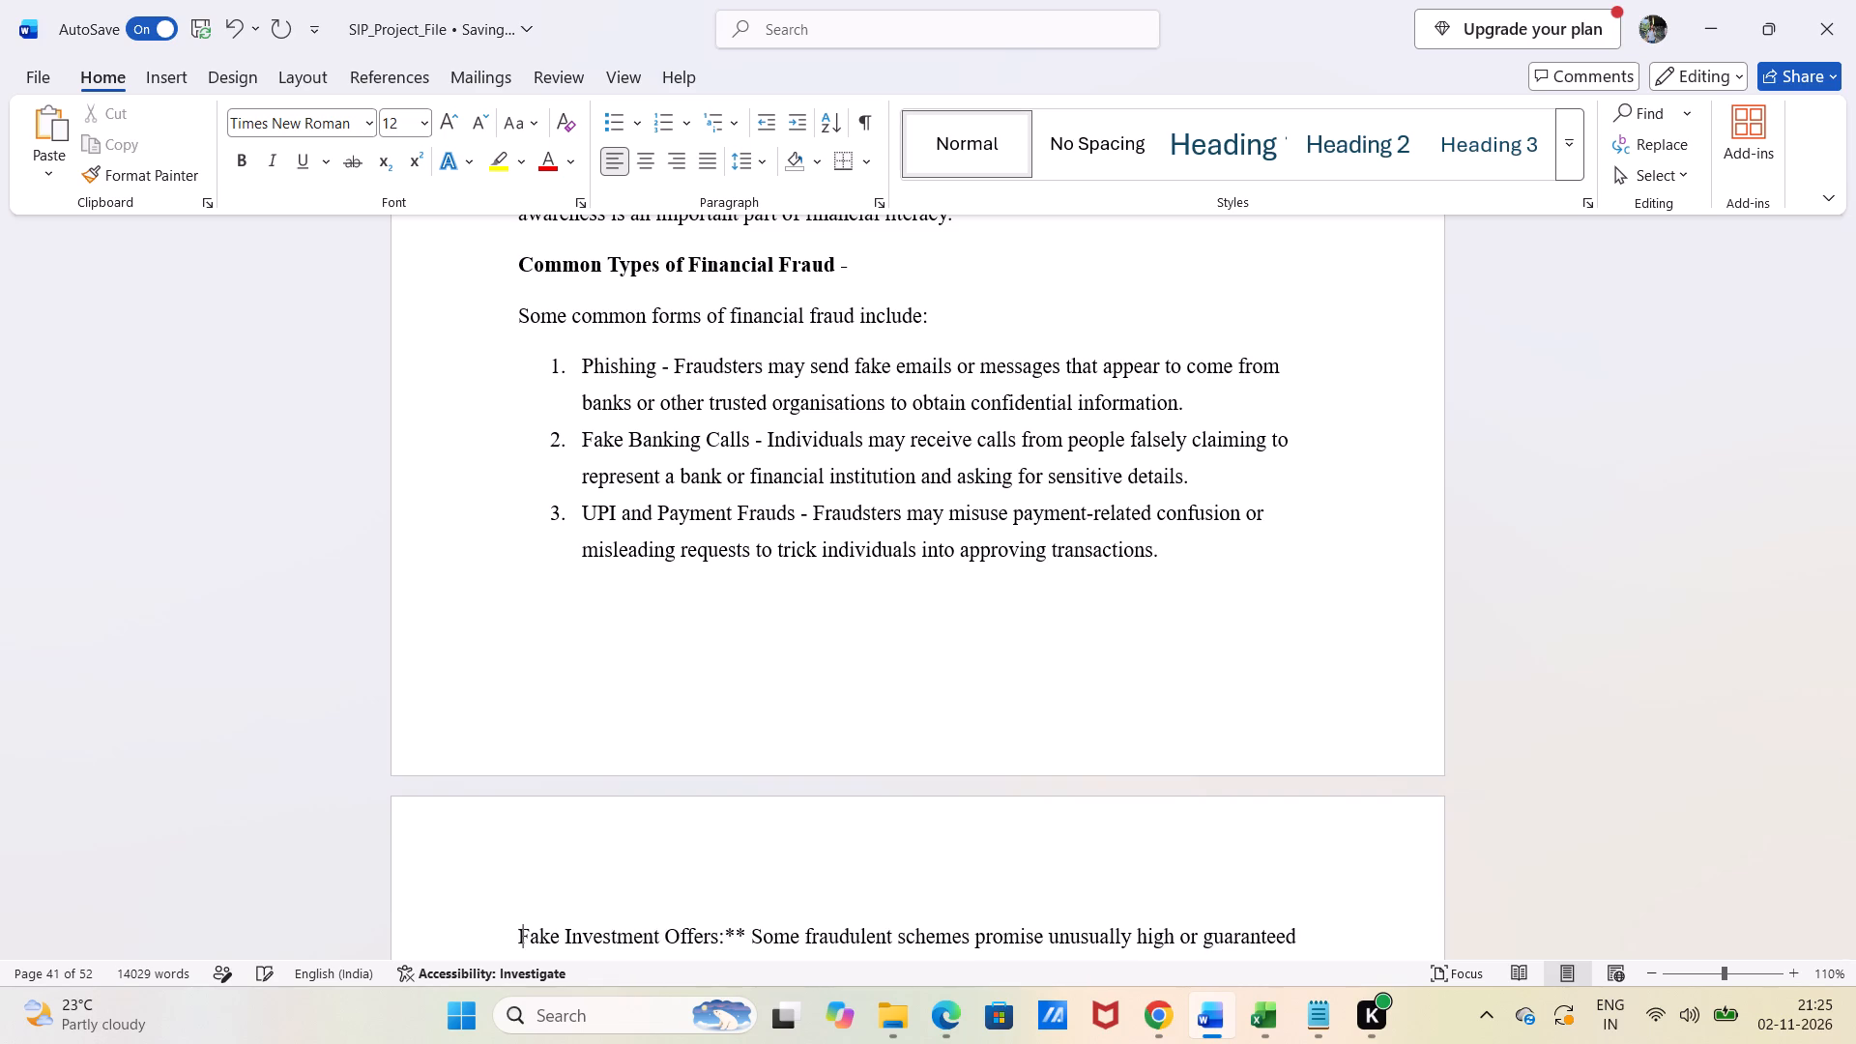
{"action": "key", "text": "BackSpace"}
{"action": "key", "text": "BackSpace"}
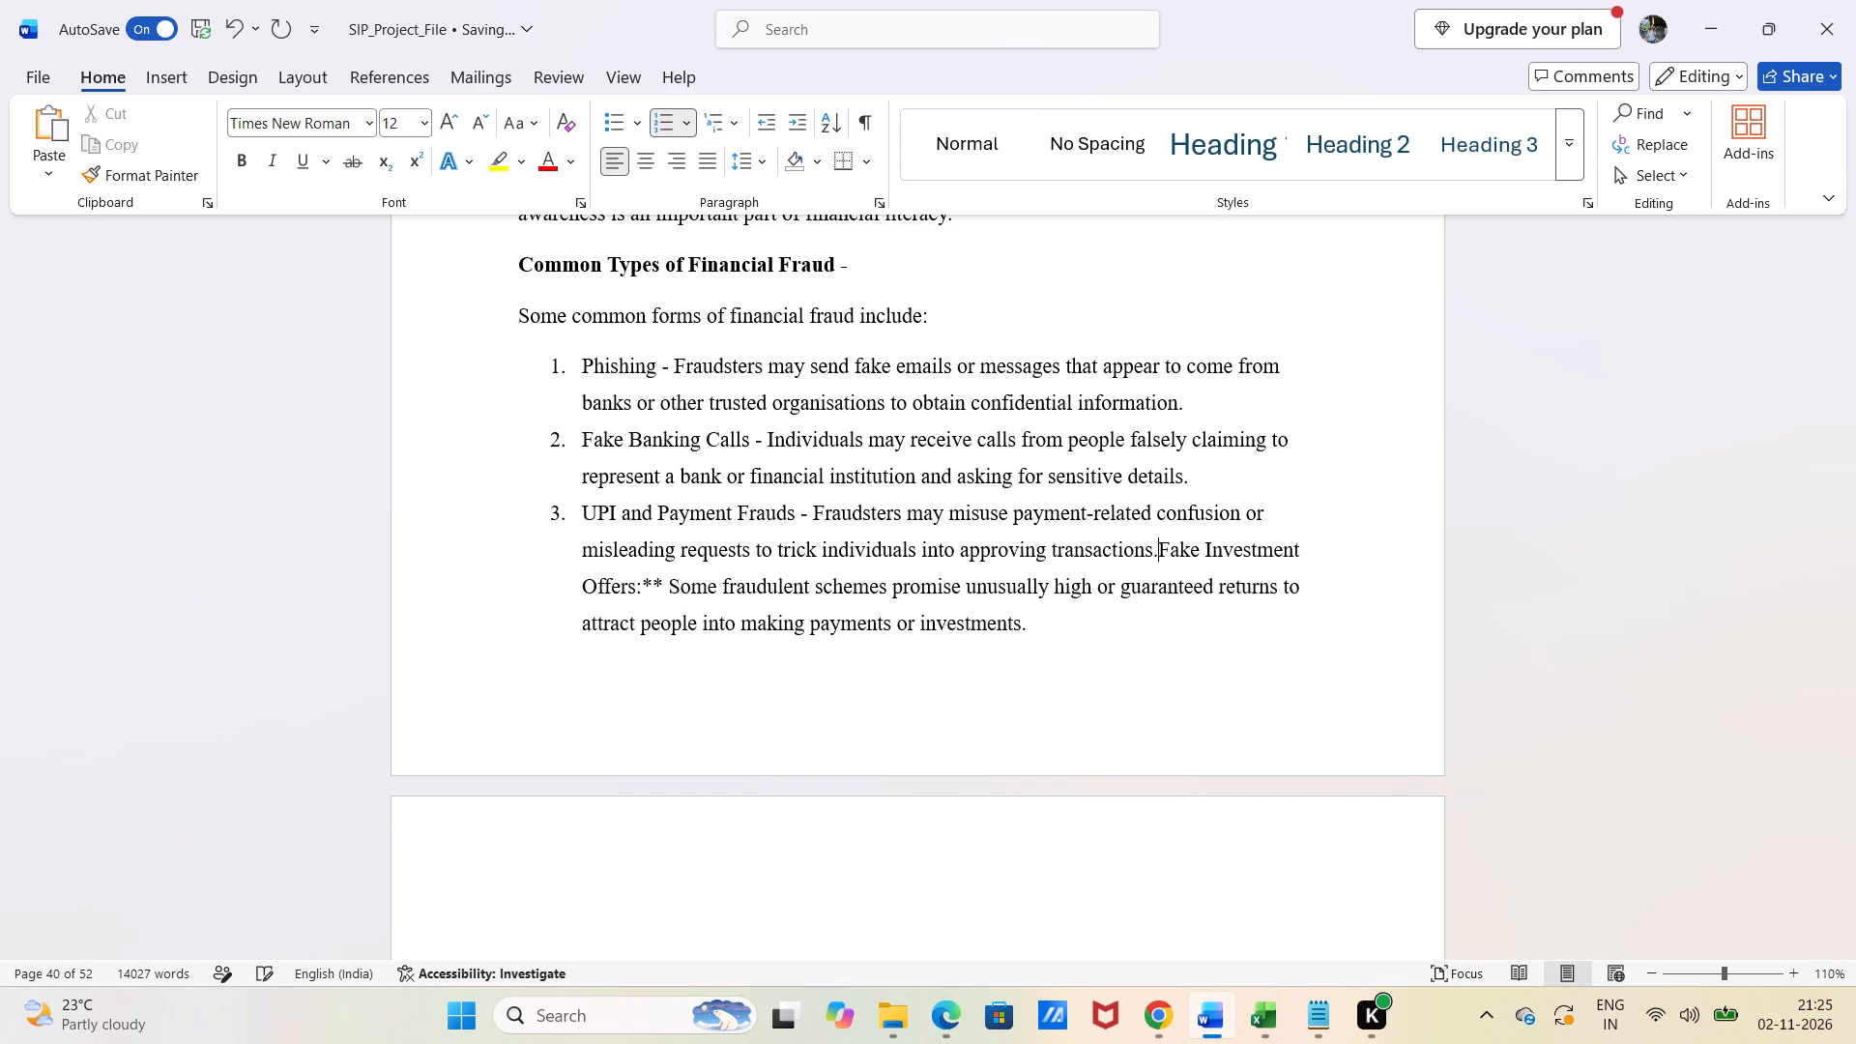
{"action": "key", "text": "Return"}
Replace the ":**" after "Fake Investment Offers" with " -".
{"action": "key", "text": "Right"}
{"action": "key", "text": "Right"}
{"action": "key", "text": "Right"}
{"action": "key", "text": "Right"}
{"action": "key", "text": "Right"}
{"action": "key", "text": "Right"}
{"action": "key", "text": "Right"}
{"action": "key", "text": "Right"}
{"action": "key", "text": "Right"}
{"action": "key", "text": "Right"}
{"action": "key", "text": "Right"}
{"action": "key", "text": "Right"}
{"action": "key", "text": "Right"}
{"action": "key", "text": "Right"}
{"action": "key", "text": "Right"}
{"action": "key", "text": "Right"}
{"action": "key", "text": "Right"}
{"action": "key", "text": "Right"}
{"action": "key", "text": "Right"}
{"action": "key", "text": "Right"}
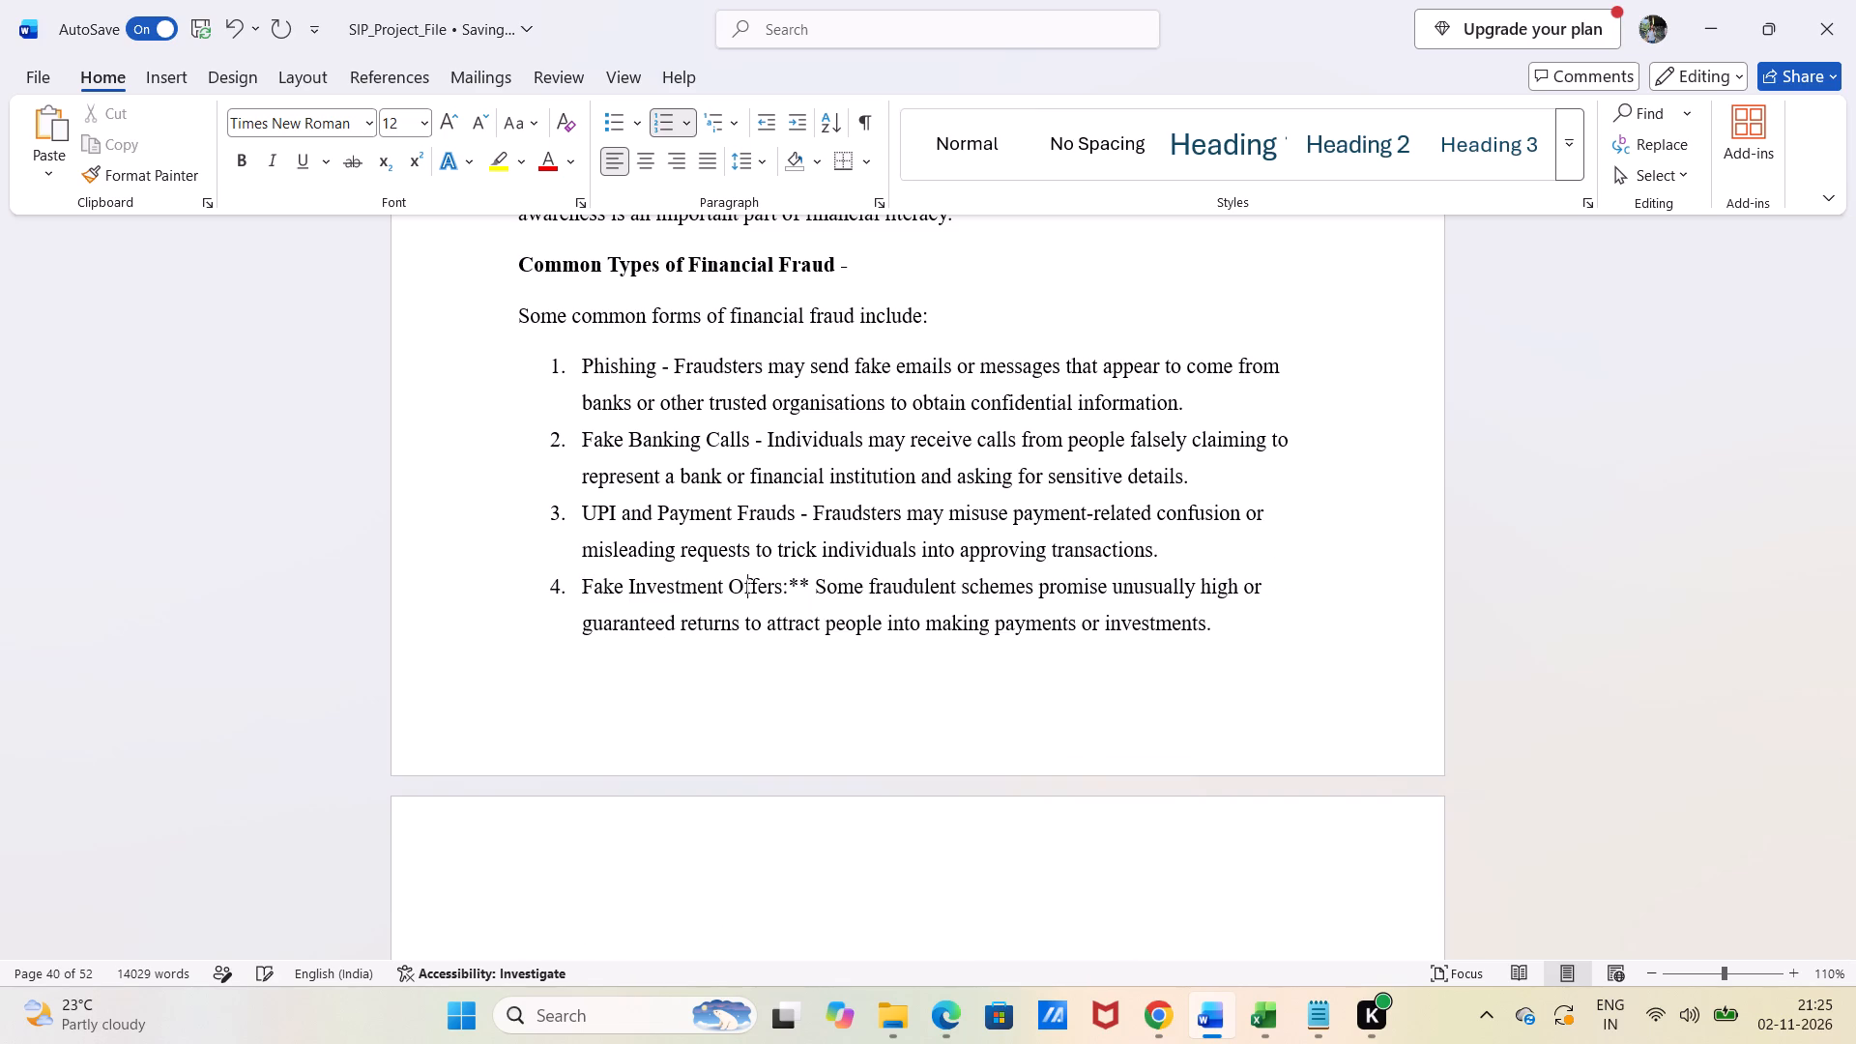
{"action": "key", "text": "Right"}
{"action": "key", "text": "BackSpace"}
{"action": "key", "text": "BackSpace"}
{"action": "key", "text": "BackSpace"}
{"action": "key", "text": "space"}
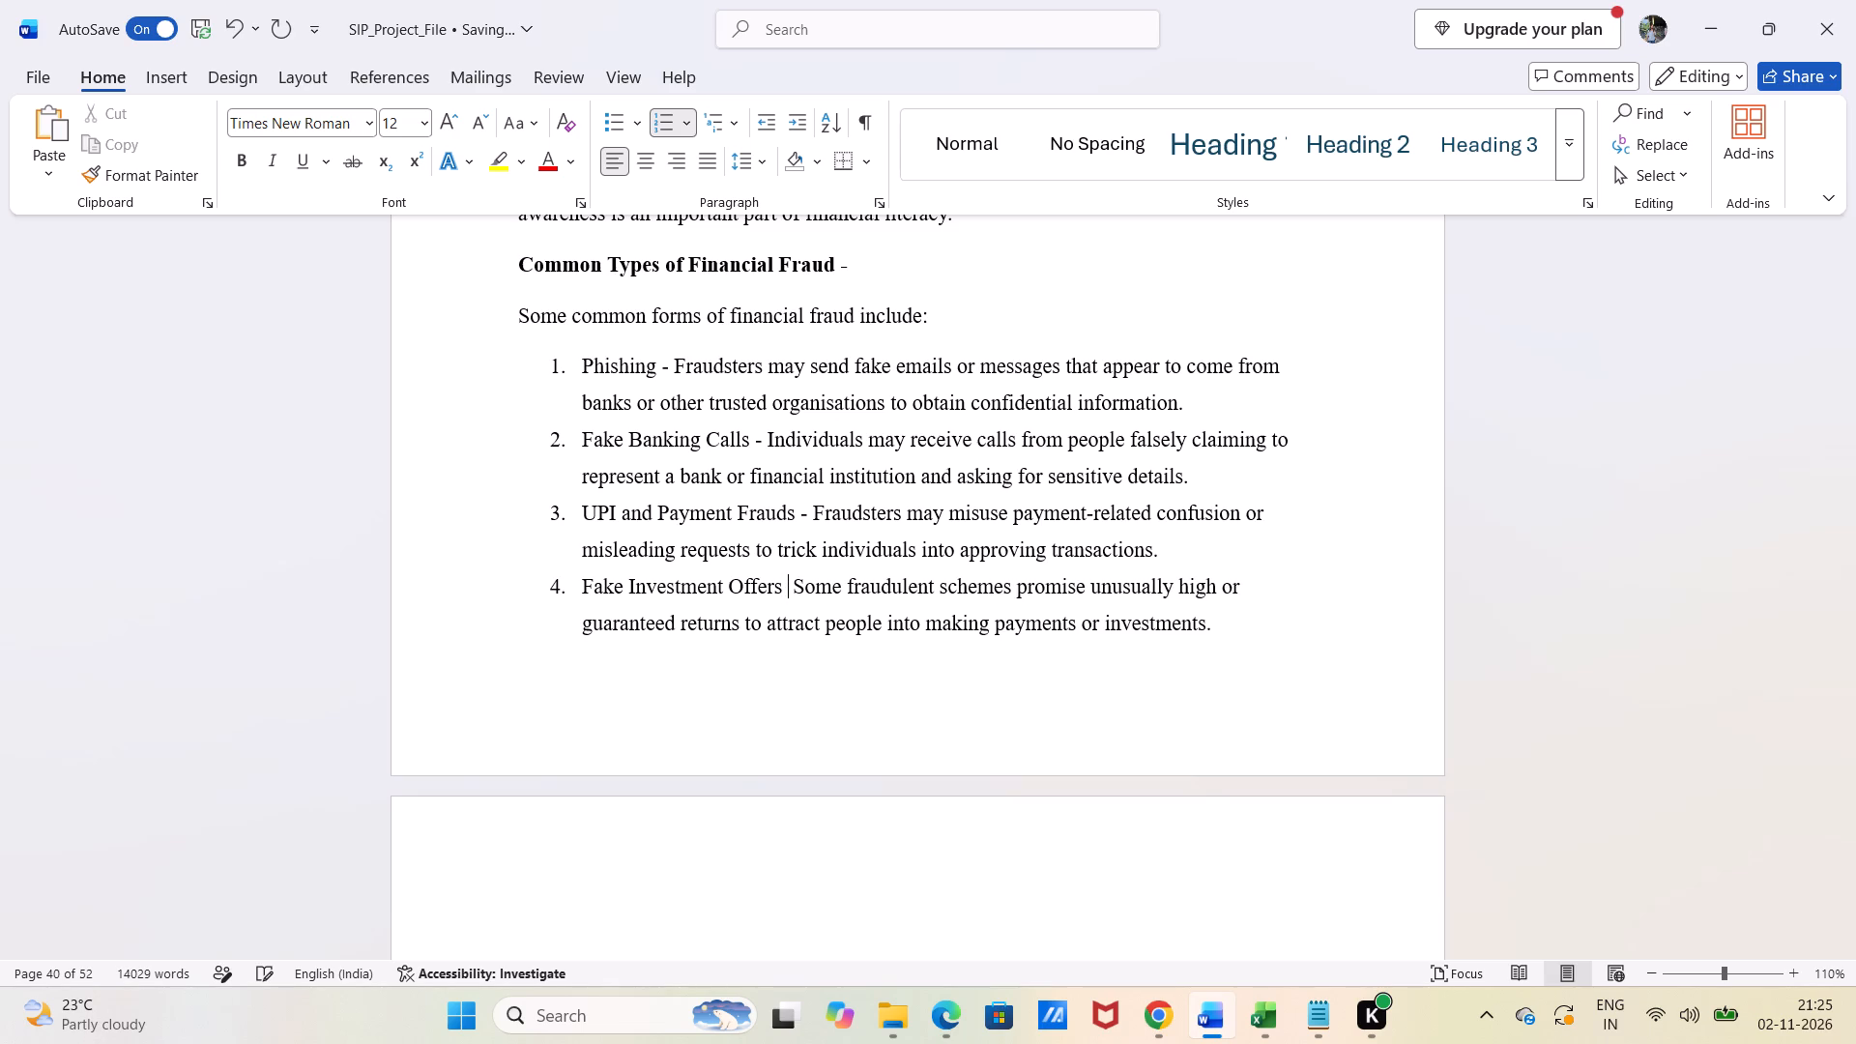
{"action": "type", "text": "-"}
Replace the ":**" after "Identity Theft" with " -".
{"action": "key", "text": "Down"}
{"action": "key", "text": "Down"}
{"action": "key", "text": "Down"}
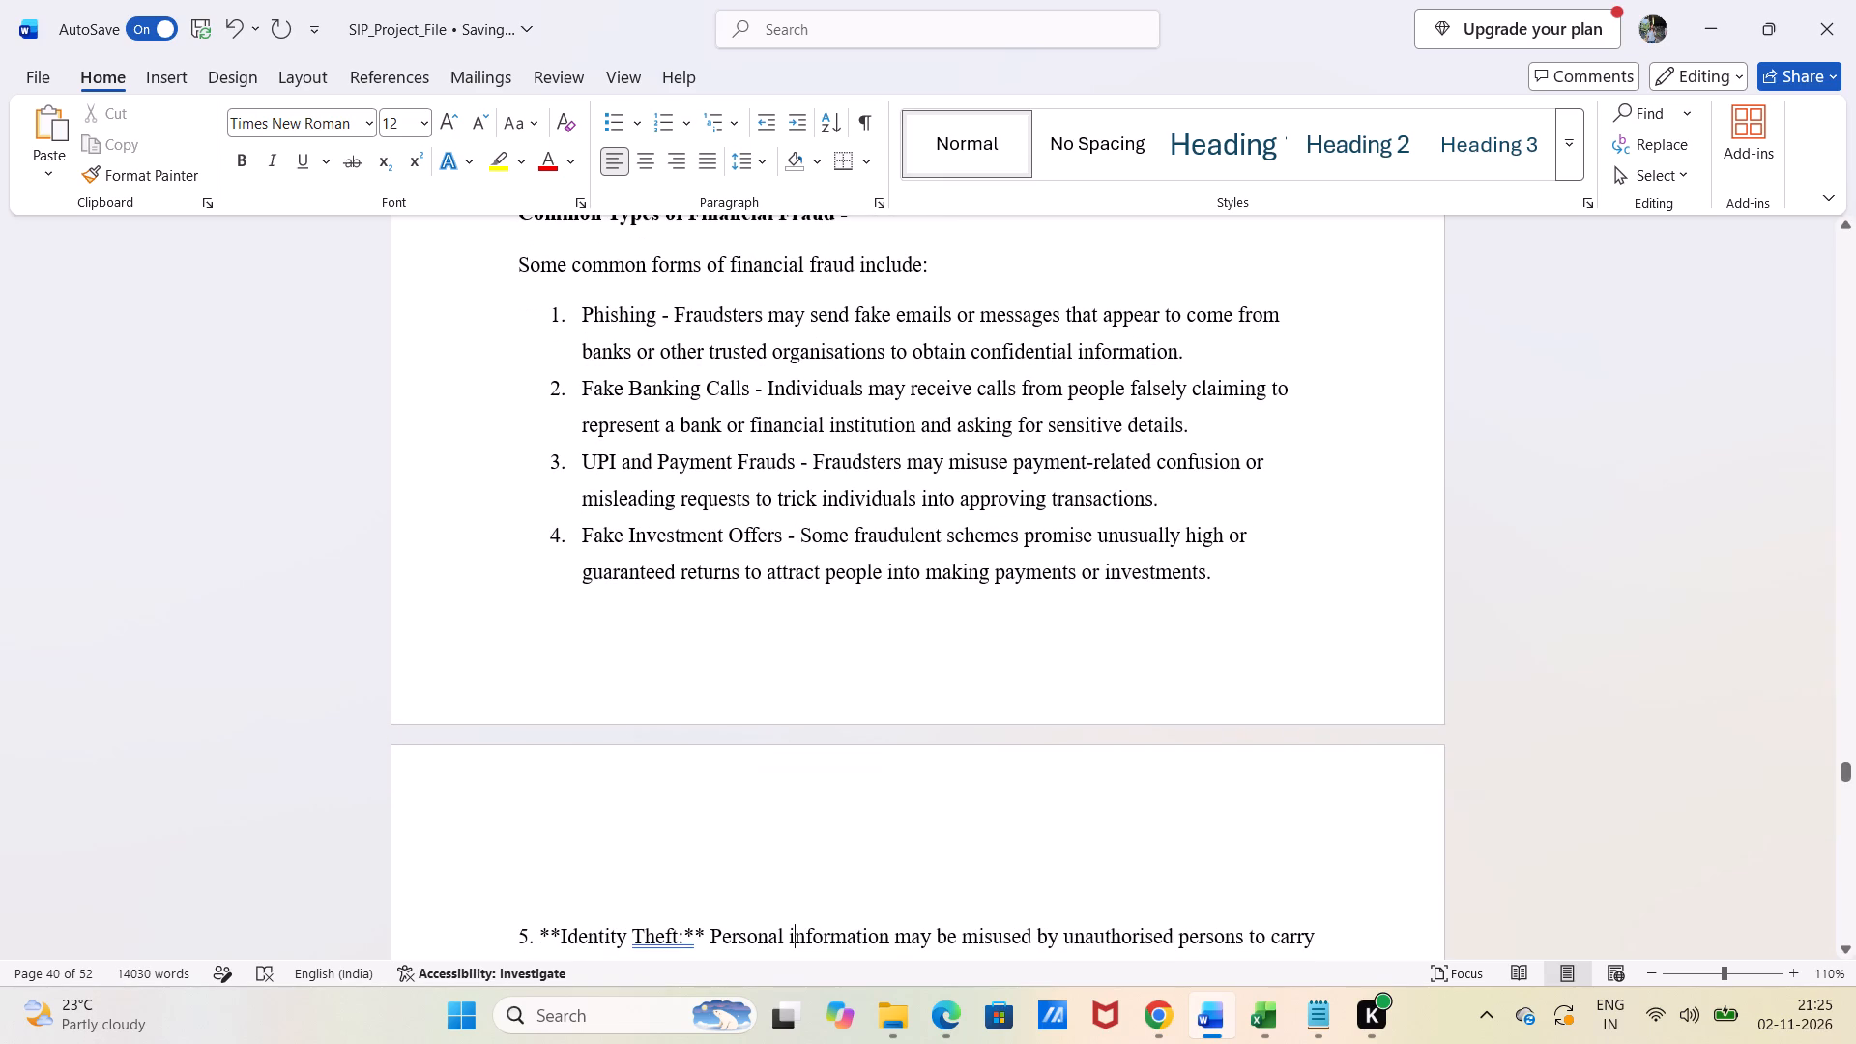
{"action": "key", "text": "Left"}
{"action": "key", "text": "Left"}
{"action": "key", "text": "Left"}
{"action": "key", "text": "Left"}
{"action": "key", "text": "Left"}
{"action": "key", "text": "Left"}
{"action": "key", "text": "Left"}
{"action": "key", "text": "Left"}
{"action": "key", "text": "Left"}
{"action": "key", "text": "Left"}
{"action": "key", "text": "Left"}
{"action": "key", "text": "Left"}
{"action": "key", "text": "Left"}
{"action": "key", "text": "Right"}
{"action": "key", "text": "Right"}
{"action": "key", "text": "BackSpace"}
{"action": "key", "text": "BackSpace"}
{"action": "key", "text": "BackSpace"}
{"action": "key", "text": "space"}
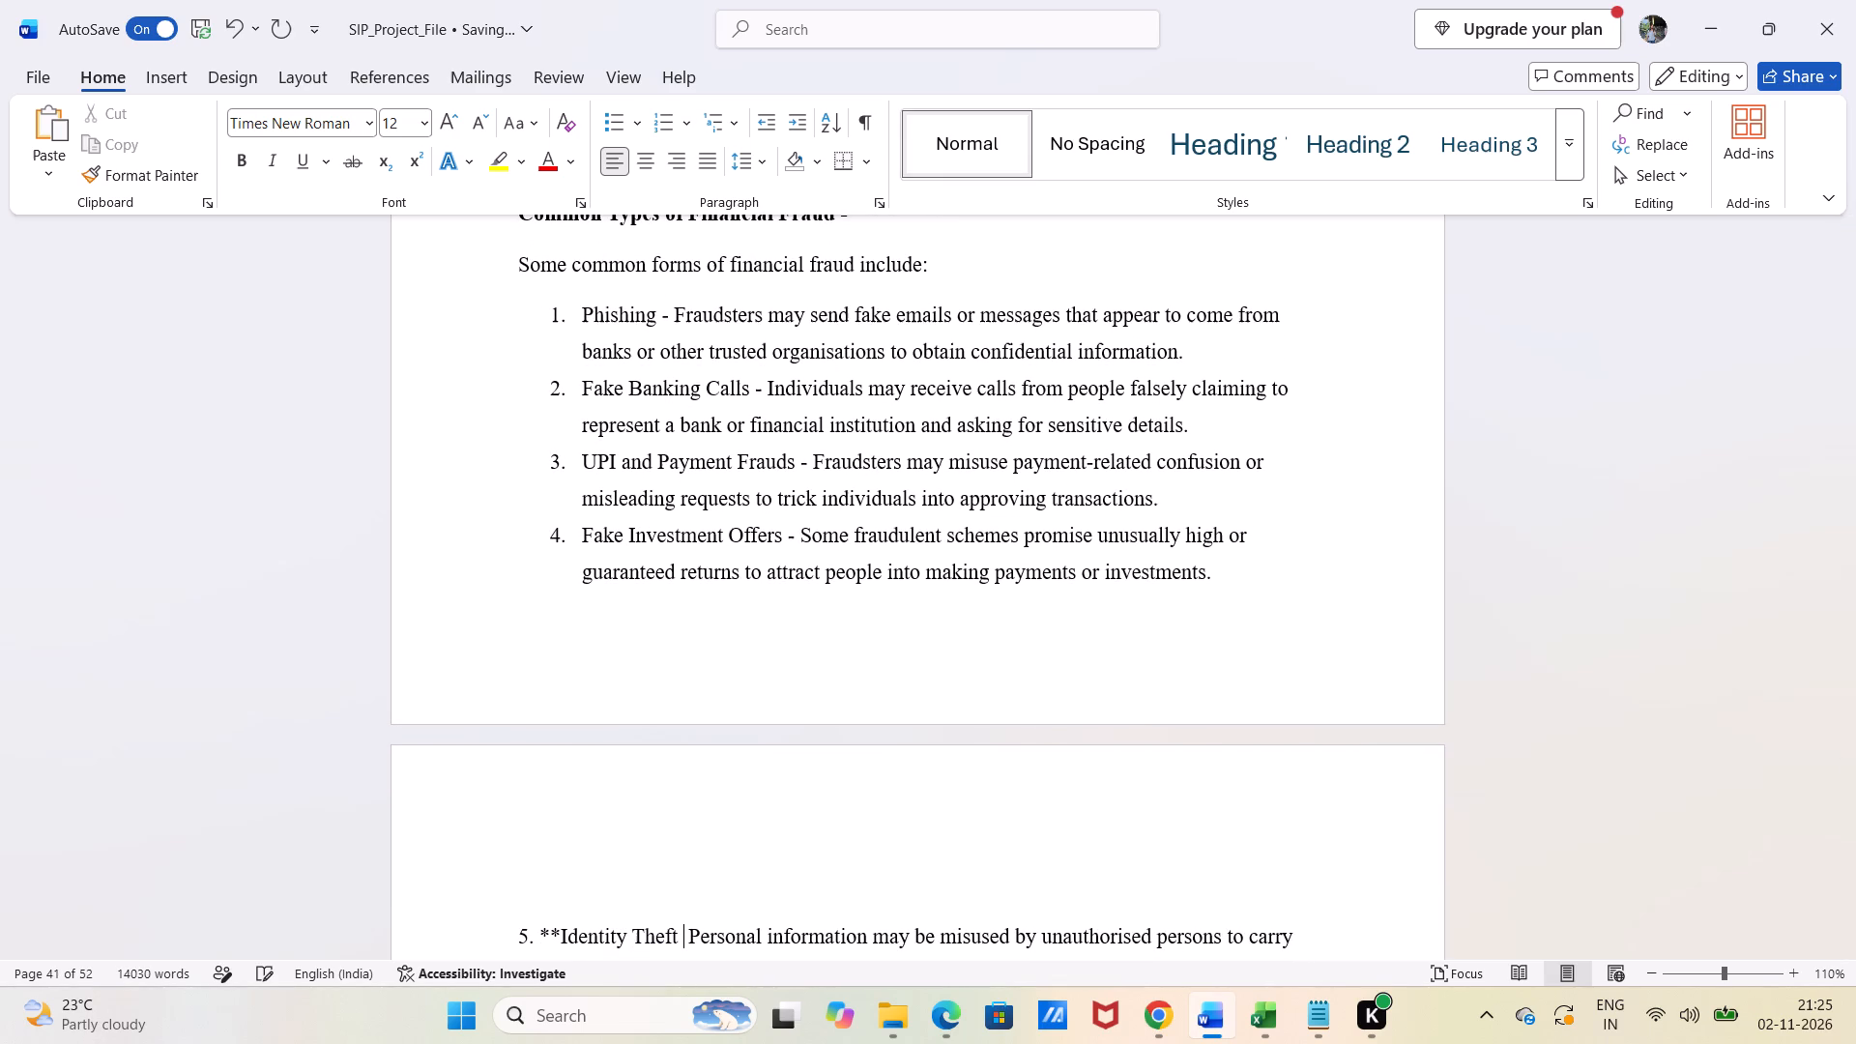
{"action": "type", "text": "-"}
Remove the blank line, typed number and leading asterisks before "Identity Theft" and make it item 5 of the numbered list.
{"action": "key", "text": "Left"}
{"action": "key", "text": "Left"}
{"action": "key", "text": "Left"}
{"action": "key", "text": "Left"}
{"action": "key", "text": "Left"}
{"action": "key", "text": "Left"}
{"action": "key", "text": "Left"}
{"action": "key", "text": "Left"}
{"action": "key", "text": "Left"}
{"action": "key", "text": "Left"}
{"action": "key", "text": "Left"}
{"action": "key", "text": "Left"}
{"action": "key", "text": "Left"}
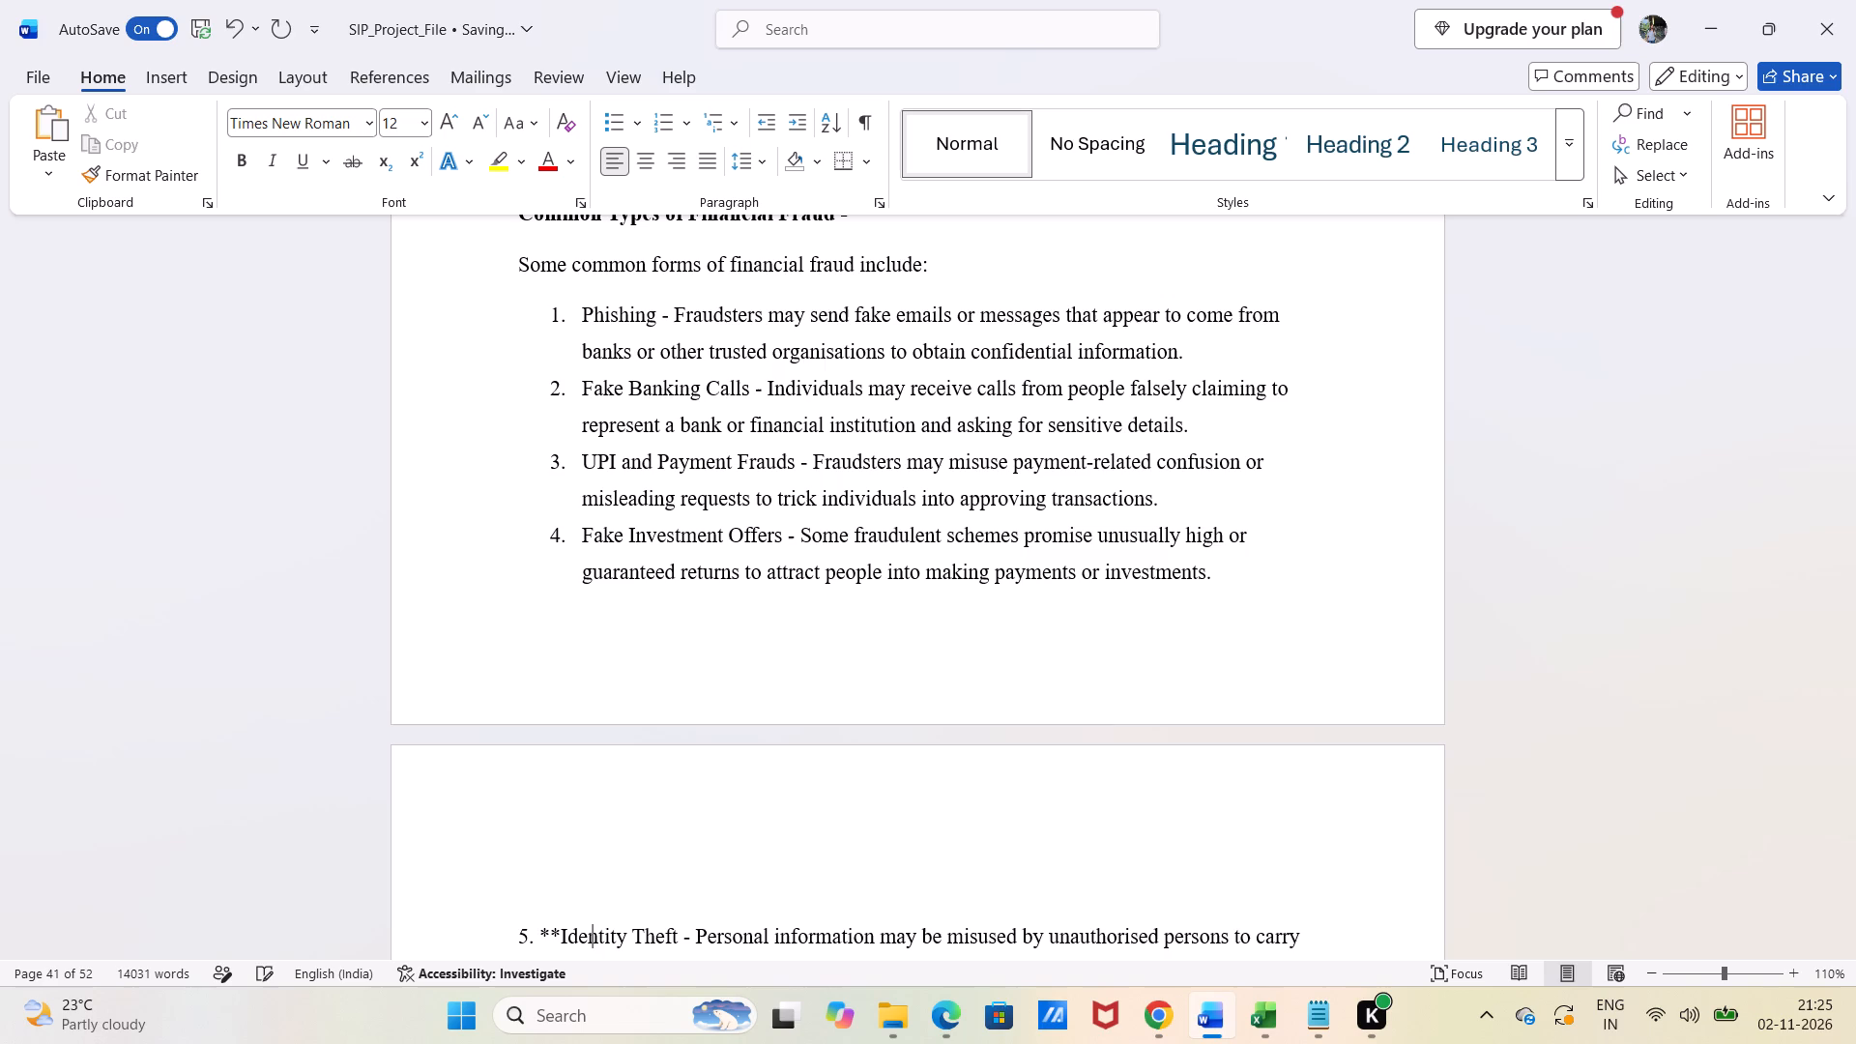
{"action": "key", "text": "Left"}
{"action": "key", "text": "Left"}
{"action": "key", "text": "Left"}
{"action": "key", "text": "BackSpace"}
{"action": "key", "text": "BackSpace"}
{"action": "key", "text": "BackSpace"}
{"action": "key", "text": "BackSpace"}
{"action": "key", "text": "BackSpace"}
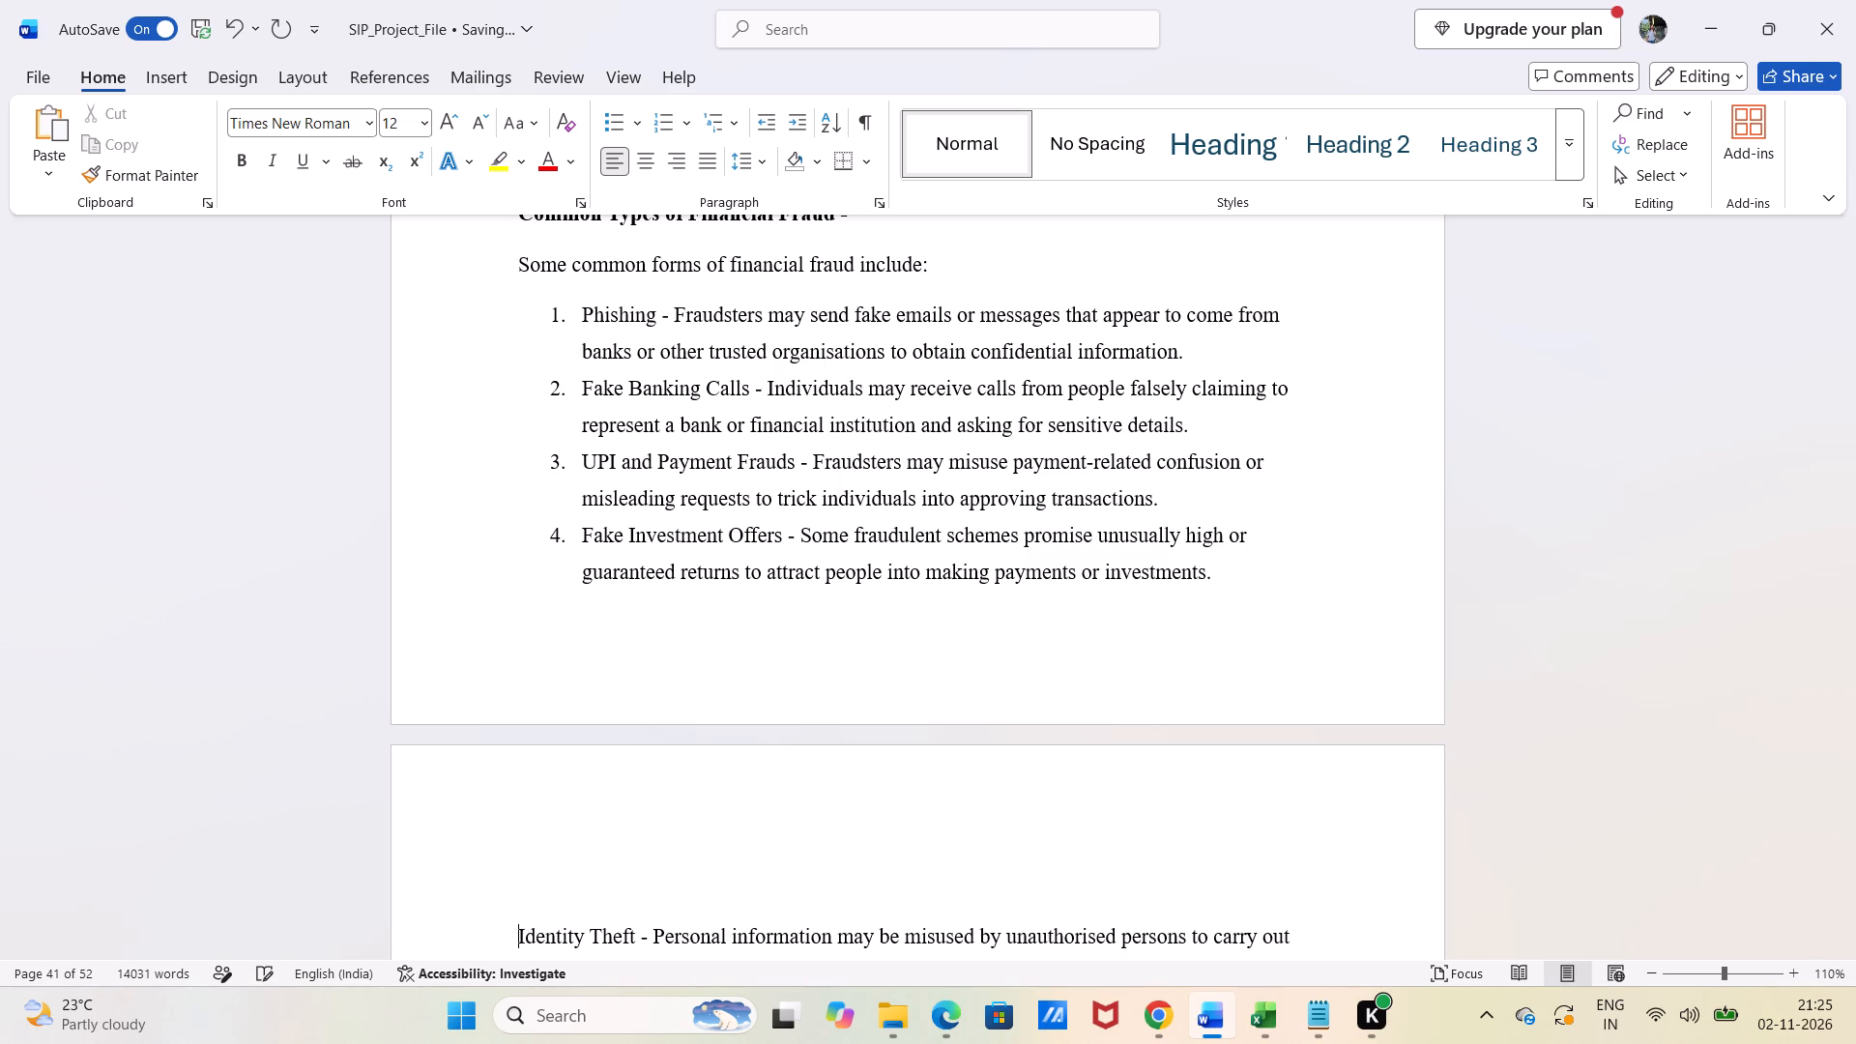
{"action": "key", "text": "BackSpace"}
{"action": "key", "text": "BackSpace"}
{"action": "key", "text": "Return"}
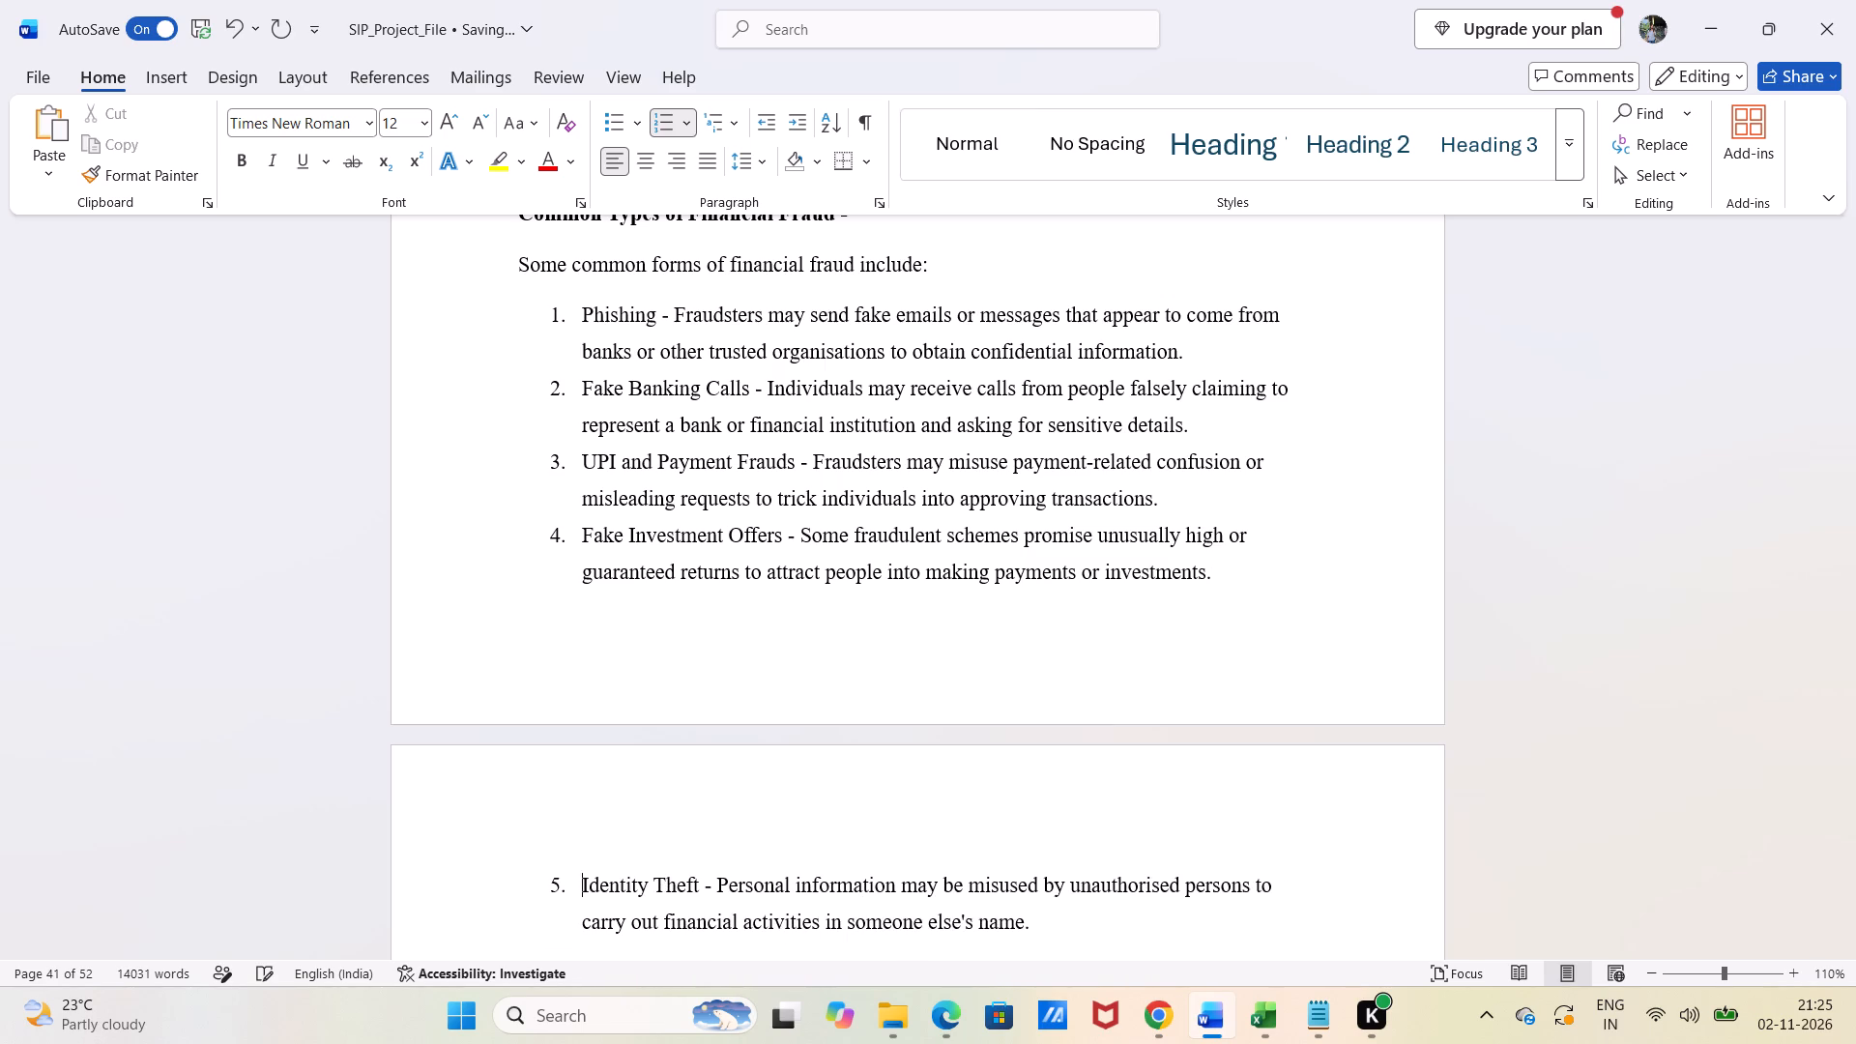
Remove the blank line between the "Identity Theft" item and the "Importance of Safe Financial Practices" heading.
{"action": "scroll", "coordinate": [569, 771], "scroll_direction": "down", "scroll_amount": 2}
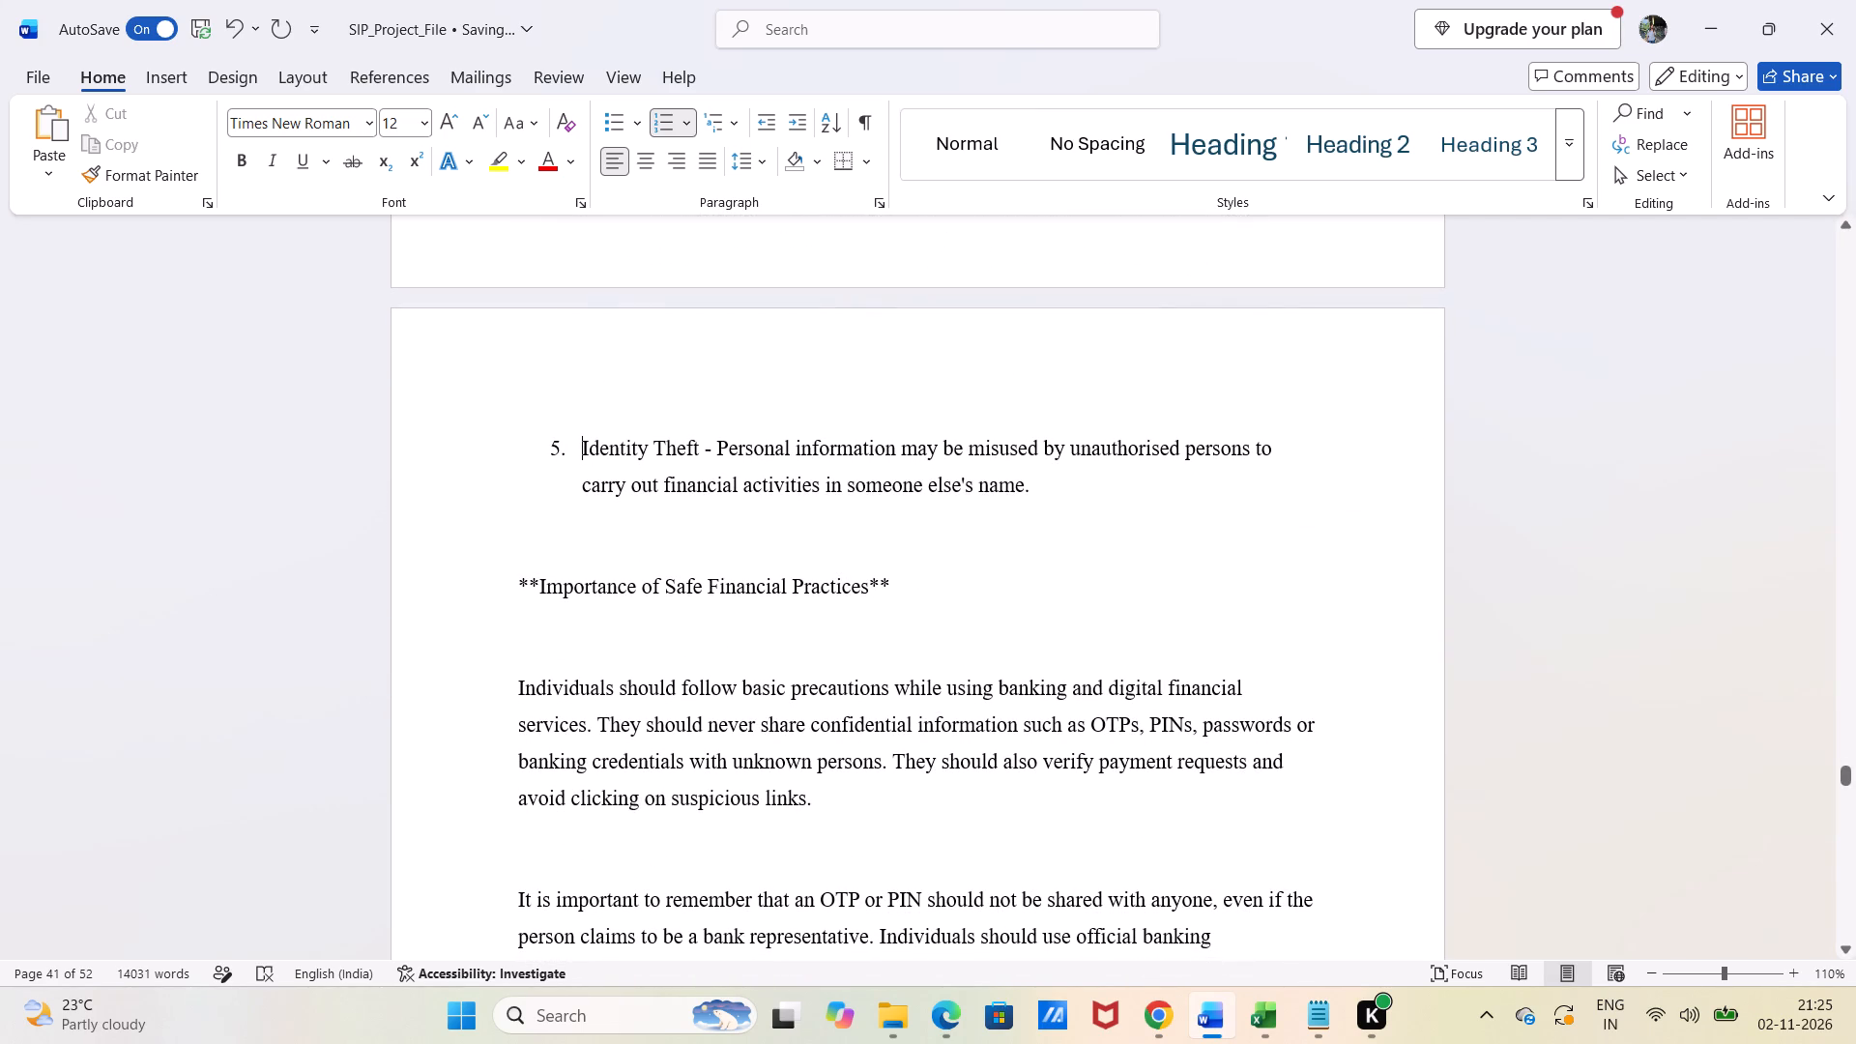
{"action": "left_click", "coordinate": [565, 558]}
{"action": "key", "text": "BackSpace"}
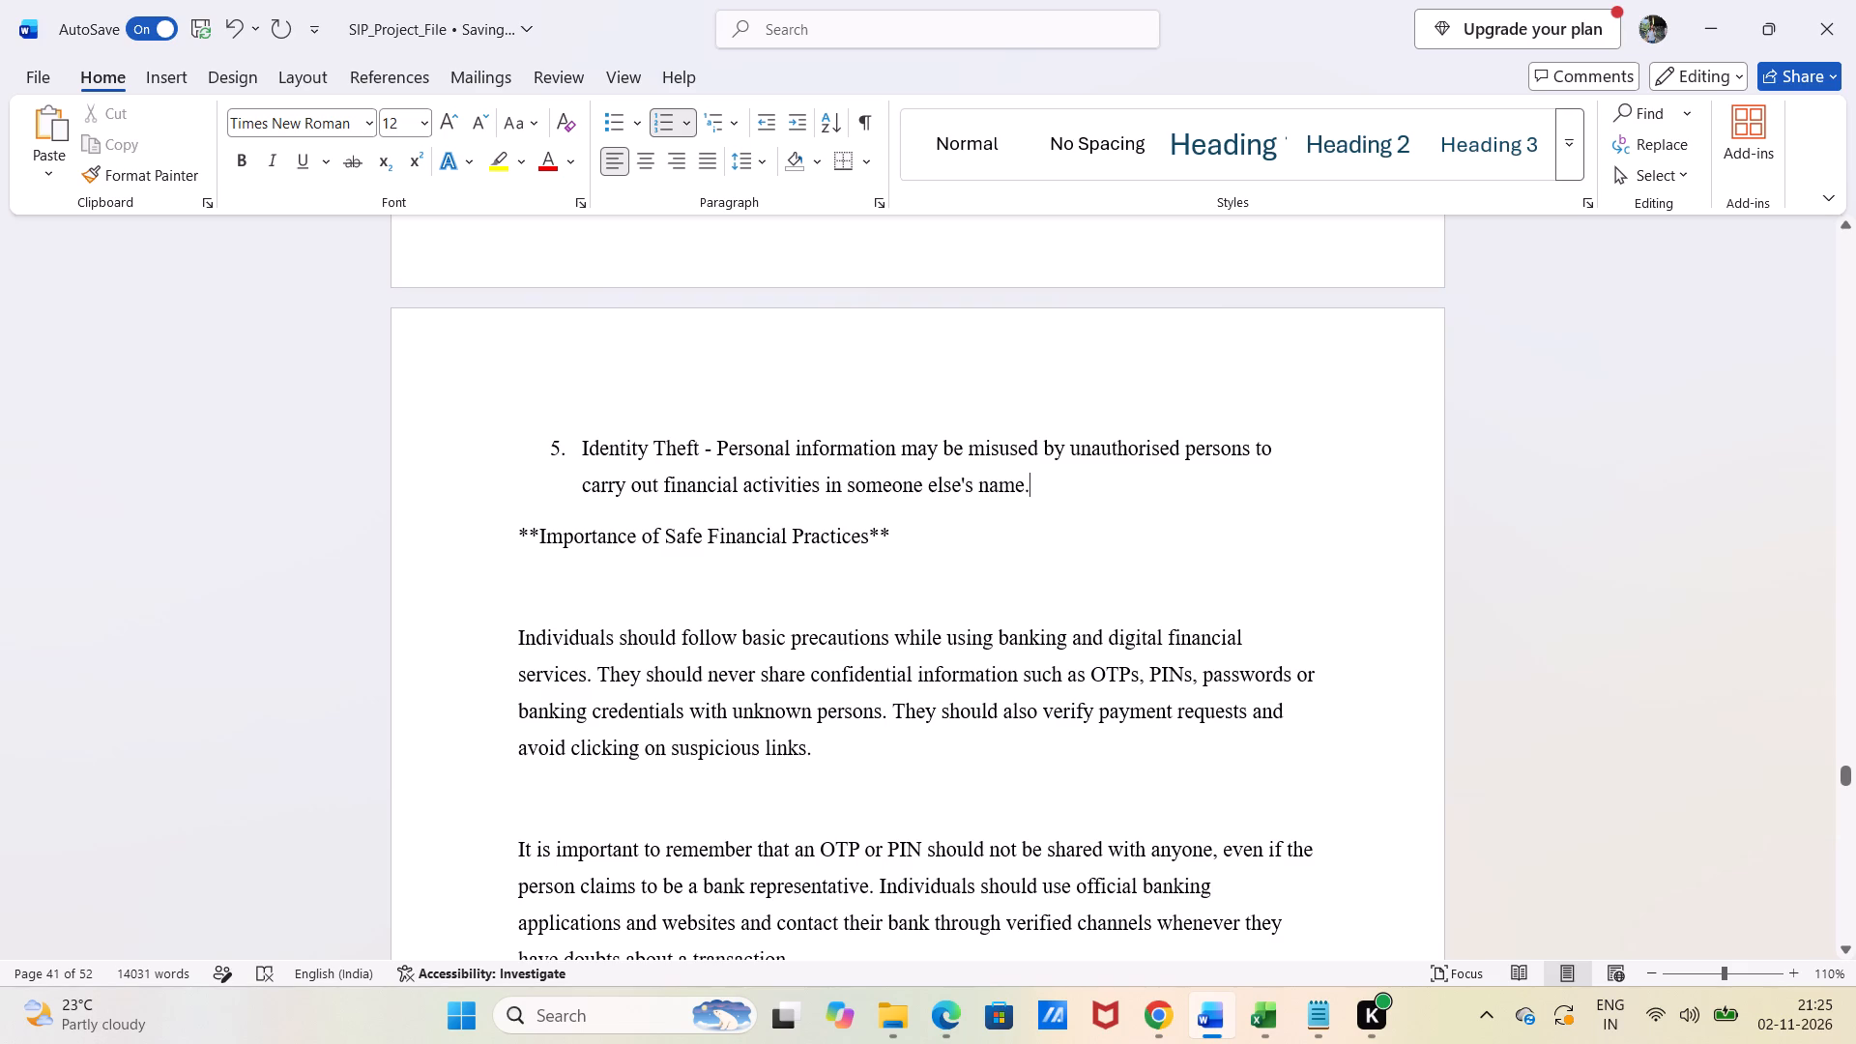
Remove the asterisks around "Importance of Safe Financial Practices" and end the heading with " -".
{"action": "left_click", "coordinate": [541, 555]}
{"action": "key", "text": "BackSpace"}
{"action": "key", "text": "BackSpace"}
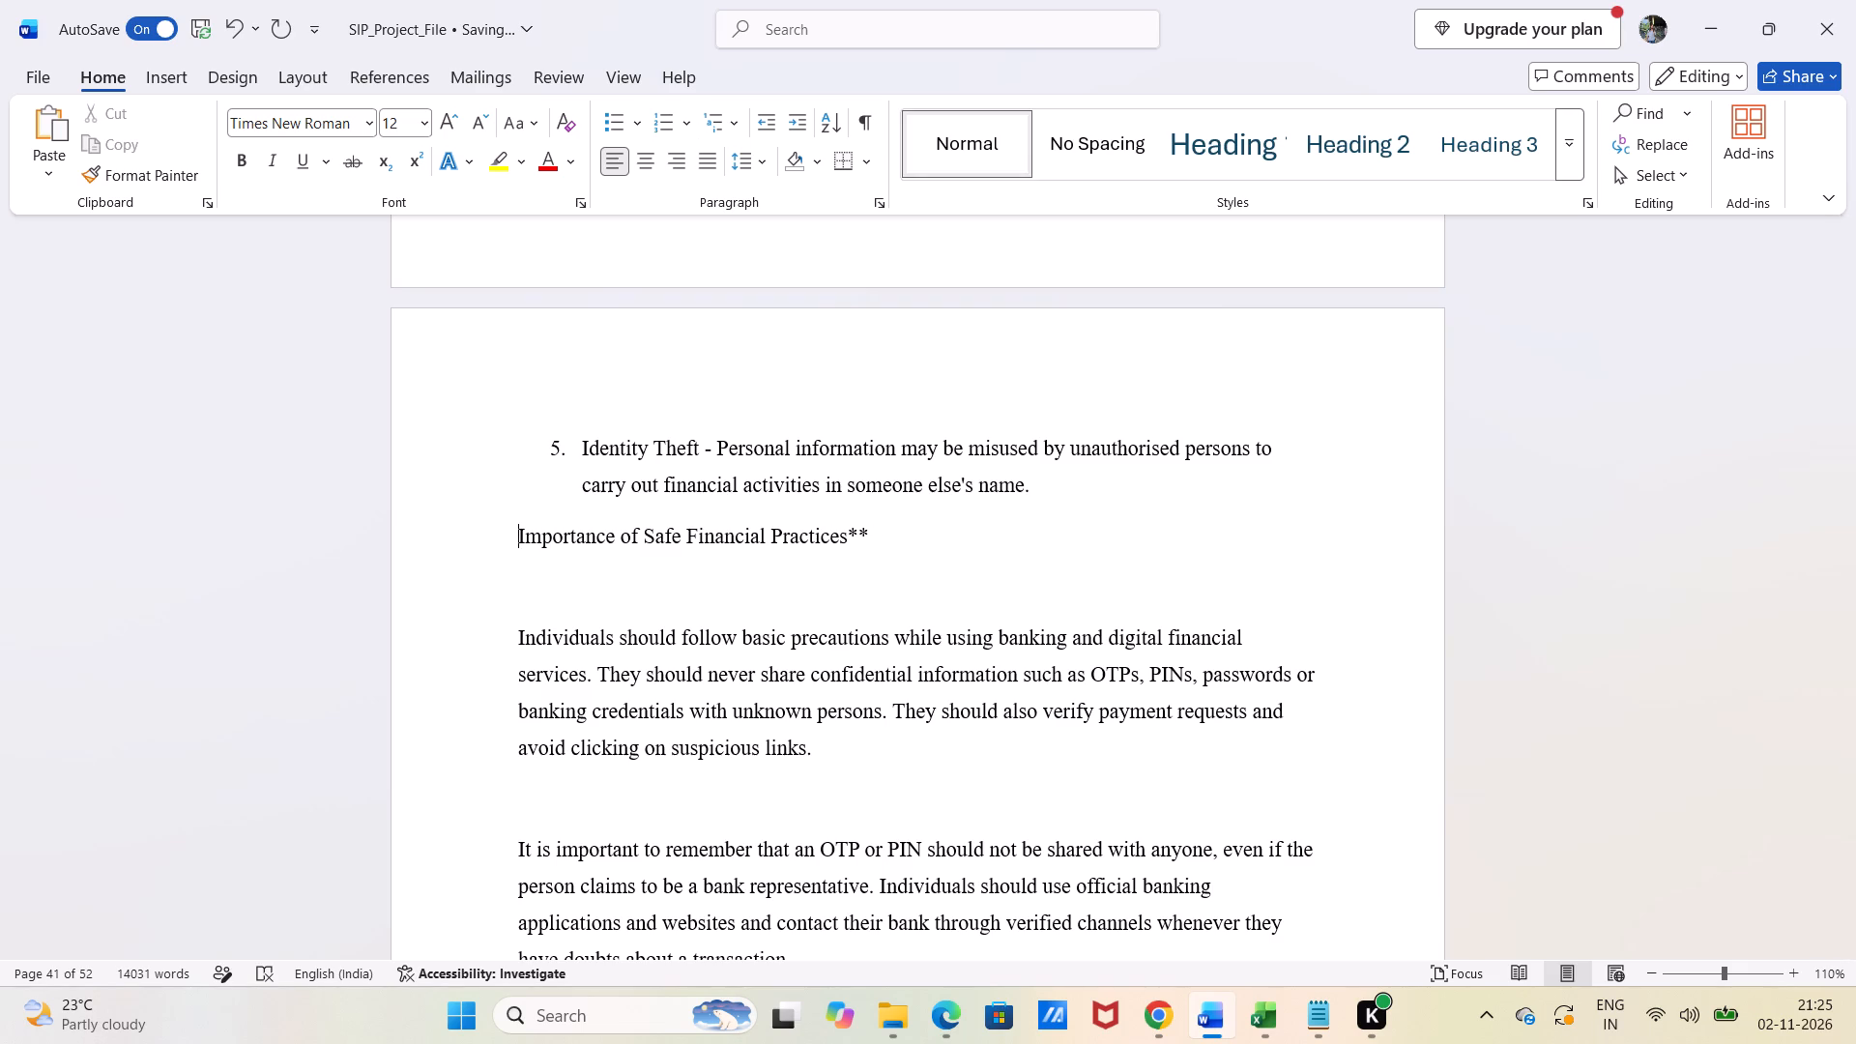
{"action": "key", "text": "Right"}
{"action": "key", "text": "Right"}
{"action": "key", "text": "Right"}
{"action": "key", "text": "Right"}
{"action": "key", "text": "Right"}
{"action": "key", "text": "Right"}
{"action": "key", "text": "Right"}
{"action": "key", "text": "Right"}
{"action": "key", "text": "Right"}
{"action": "key", "text": "Right"}
{"action": "key", "text": "Right"}
{"action": "key", "text": "Right"}
{"action": "key", "text": "Right"}
{"action": "key", "text": "Right"}
{"action": "key", "text": "Right"}
{"action": "key", "text": "Right"}
{"action": "key", "text": "Right"}
{"action": "key", "text": "Right"}
{"action": "key", "text": "Right"}
{"action": "key", "text": "Right"}
{"action": "key", "text": "Right"}
{"action": "key", "text": "Right"}
{"action": "key", "text": "Right"}
{"action": "key", "text": "Right"}
{"action": "key", "text": "BackSpace"}
{"action": "key", "text": "BackSpace"}
{"action": "key", "text": "space"}
{"action": "type", "text": "-"}
Make the "Importance of Safe Financial Practices -" heading bold.
{"action": "left_click_drag", "start_coordinate": [507, 533], "coordinate": [881, 559]}
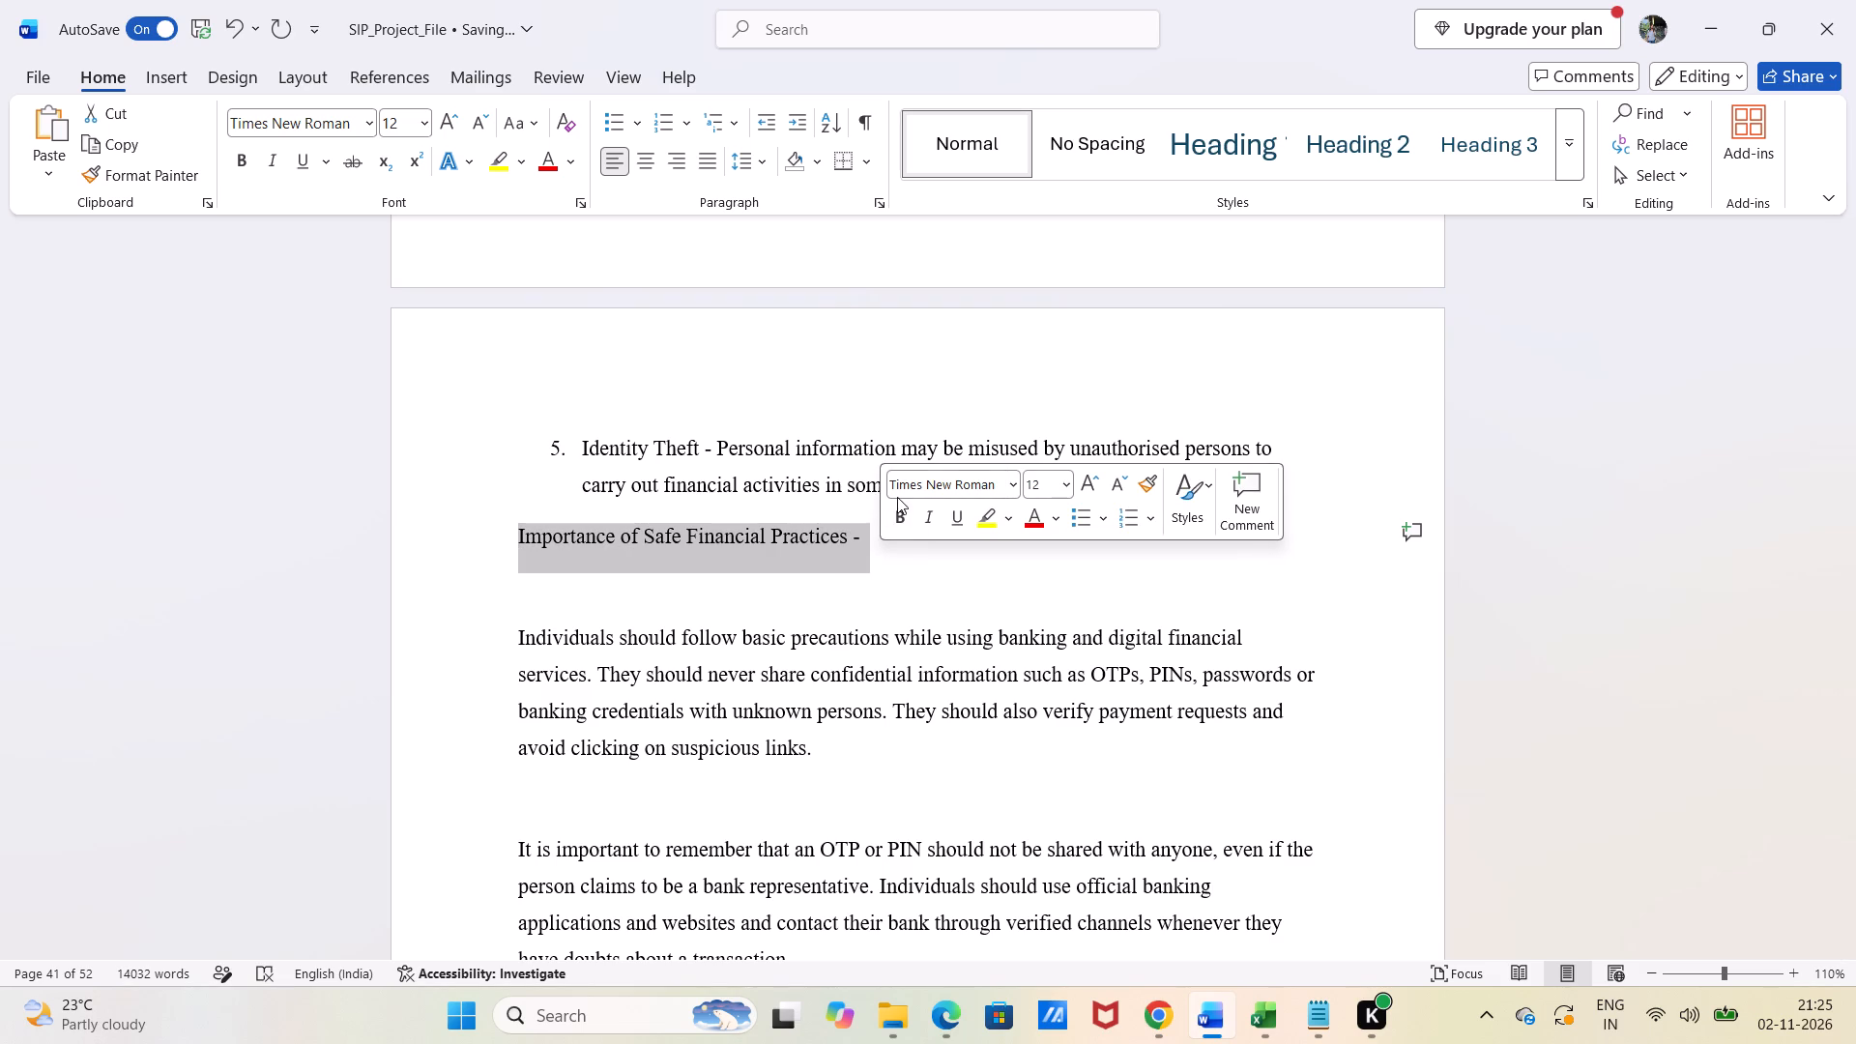
{"action": "left_click", "coordinate": [900, 531]}
{"action": "left_click", "coordinate": [96, 798]}
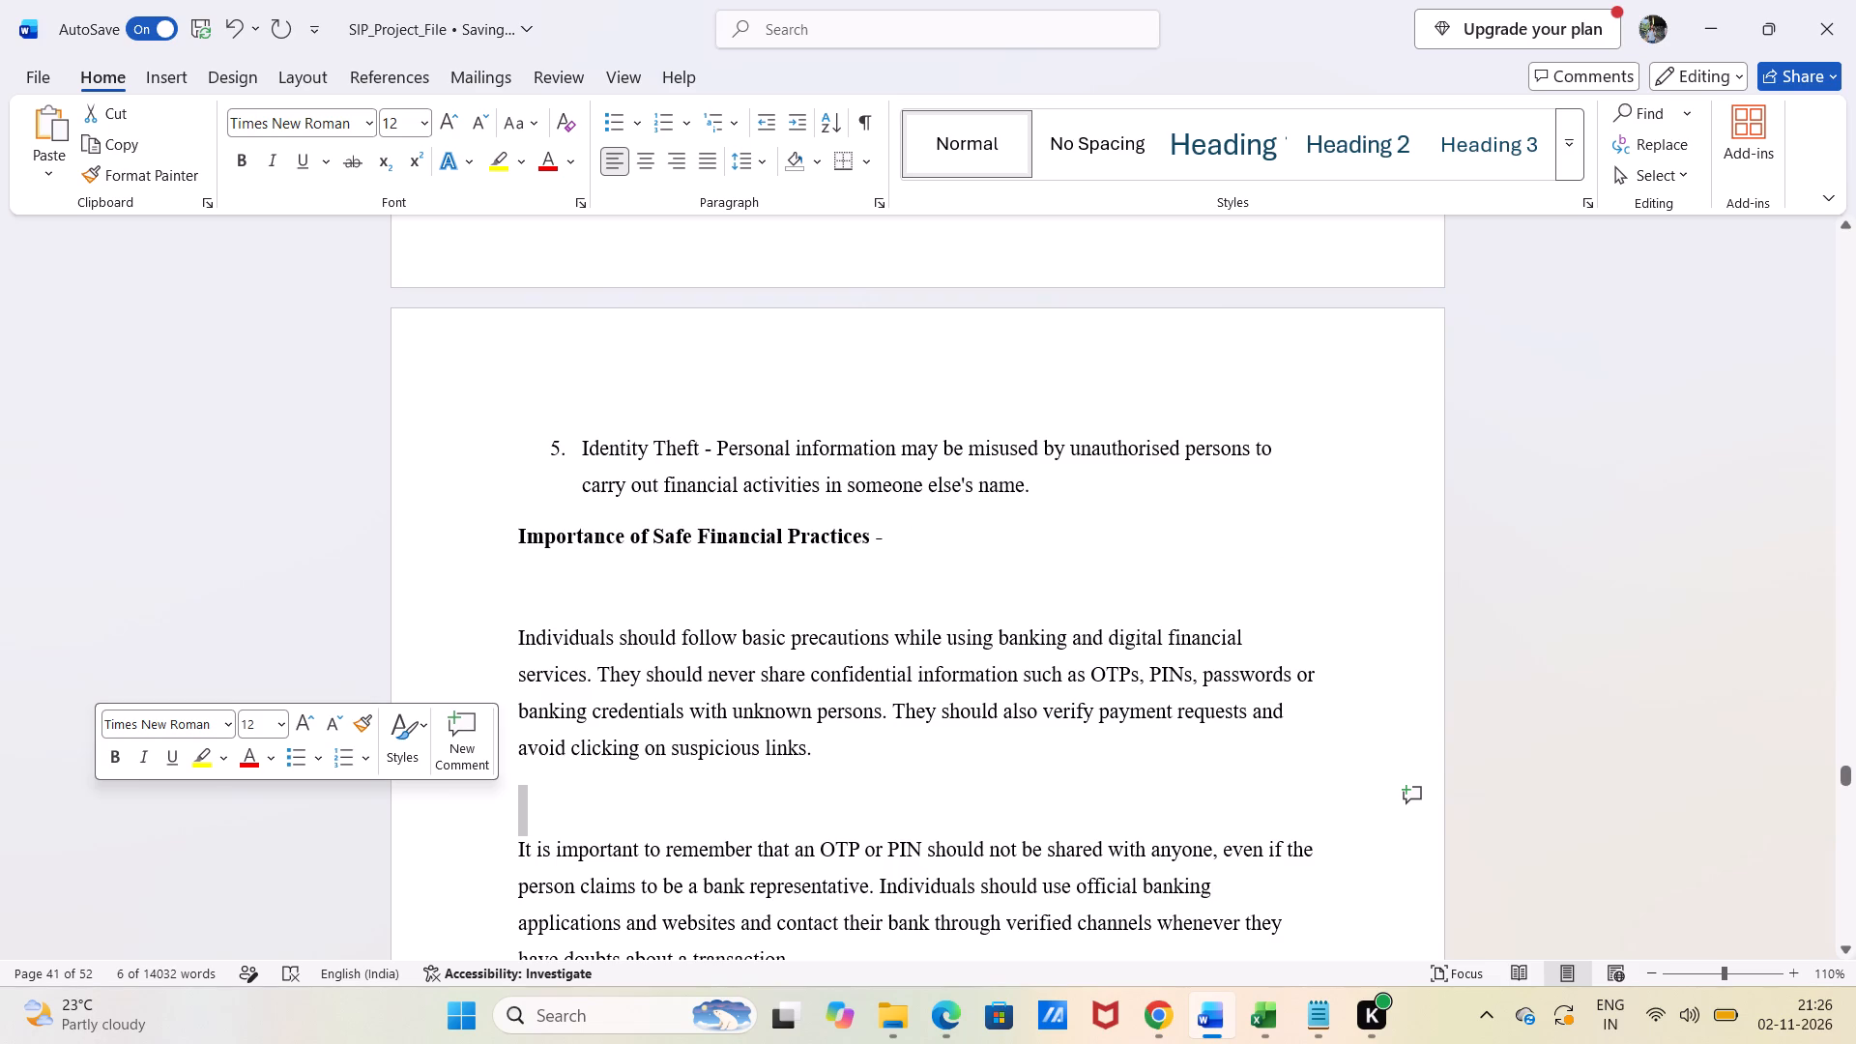
Remove the blank lines below the "Importance of Safe Financial Practices" heading and after each of its two paragraphs.
{"action": "left_click", "coordinate": [585, 595]}
{"action": "key", "text": "BackSpace"}
{"action": "key", "text": "Down"}
{"action": "key", "text": "Down"}
{"action": "key", "text": "Down"}
{"action": "key", "text": "Down"}
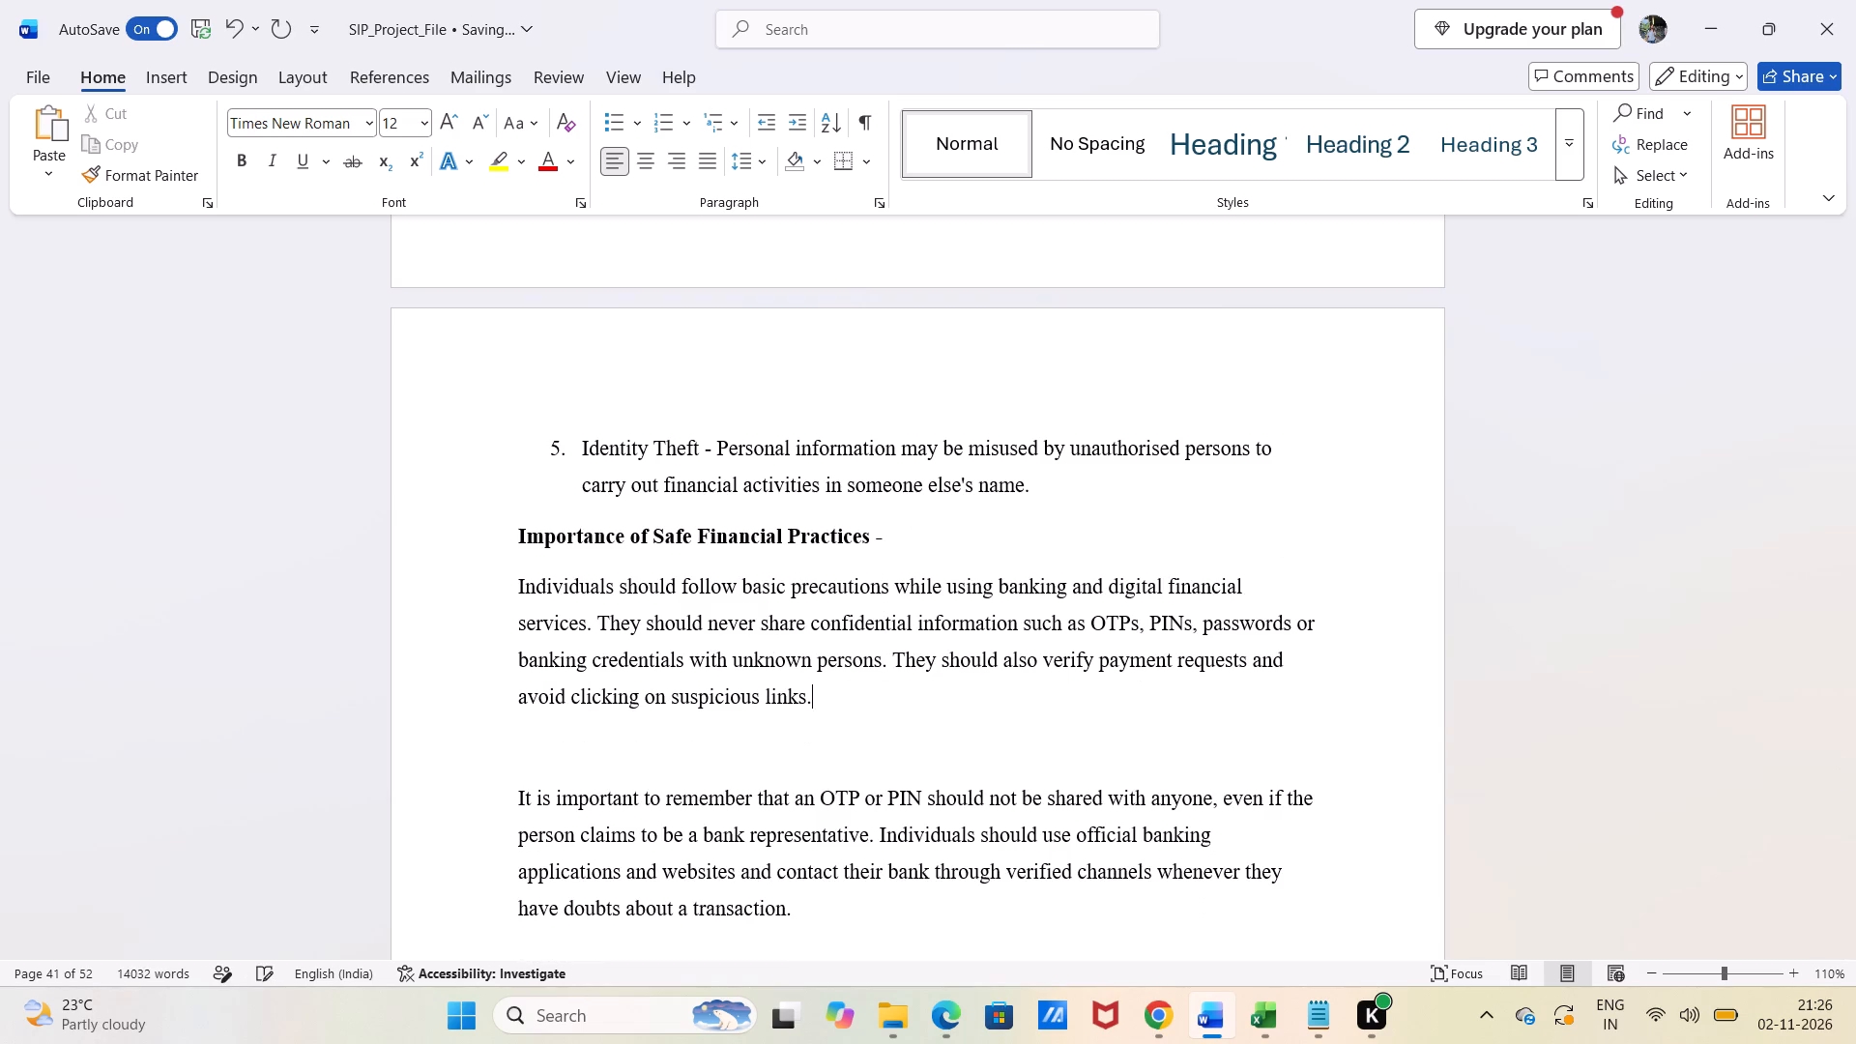
{"action": "key", "text": "Down"}
{"action": "key", "text": "BackSpace"}
{"action": "key", "text": "Down"}
{"action": "key", "text": "Down"}
{"action": "key", "text": "Down"}
{"action": "key", "text": "Down"}
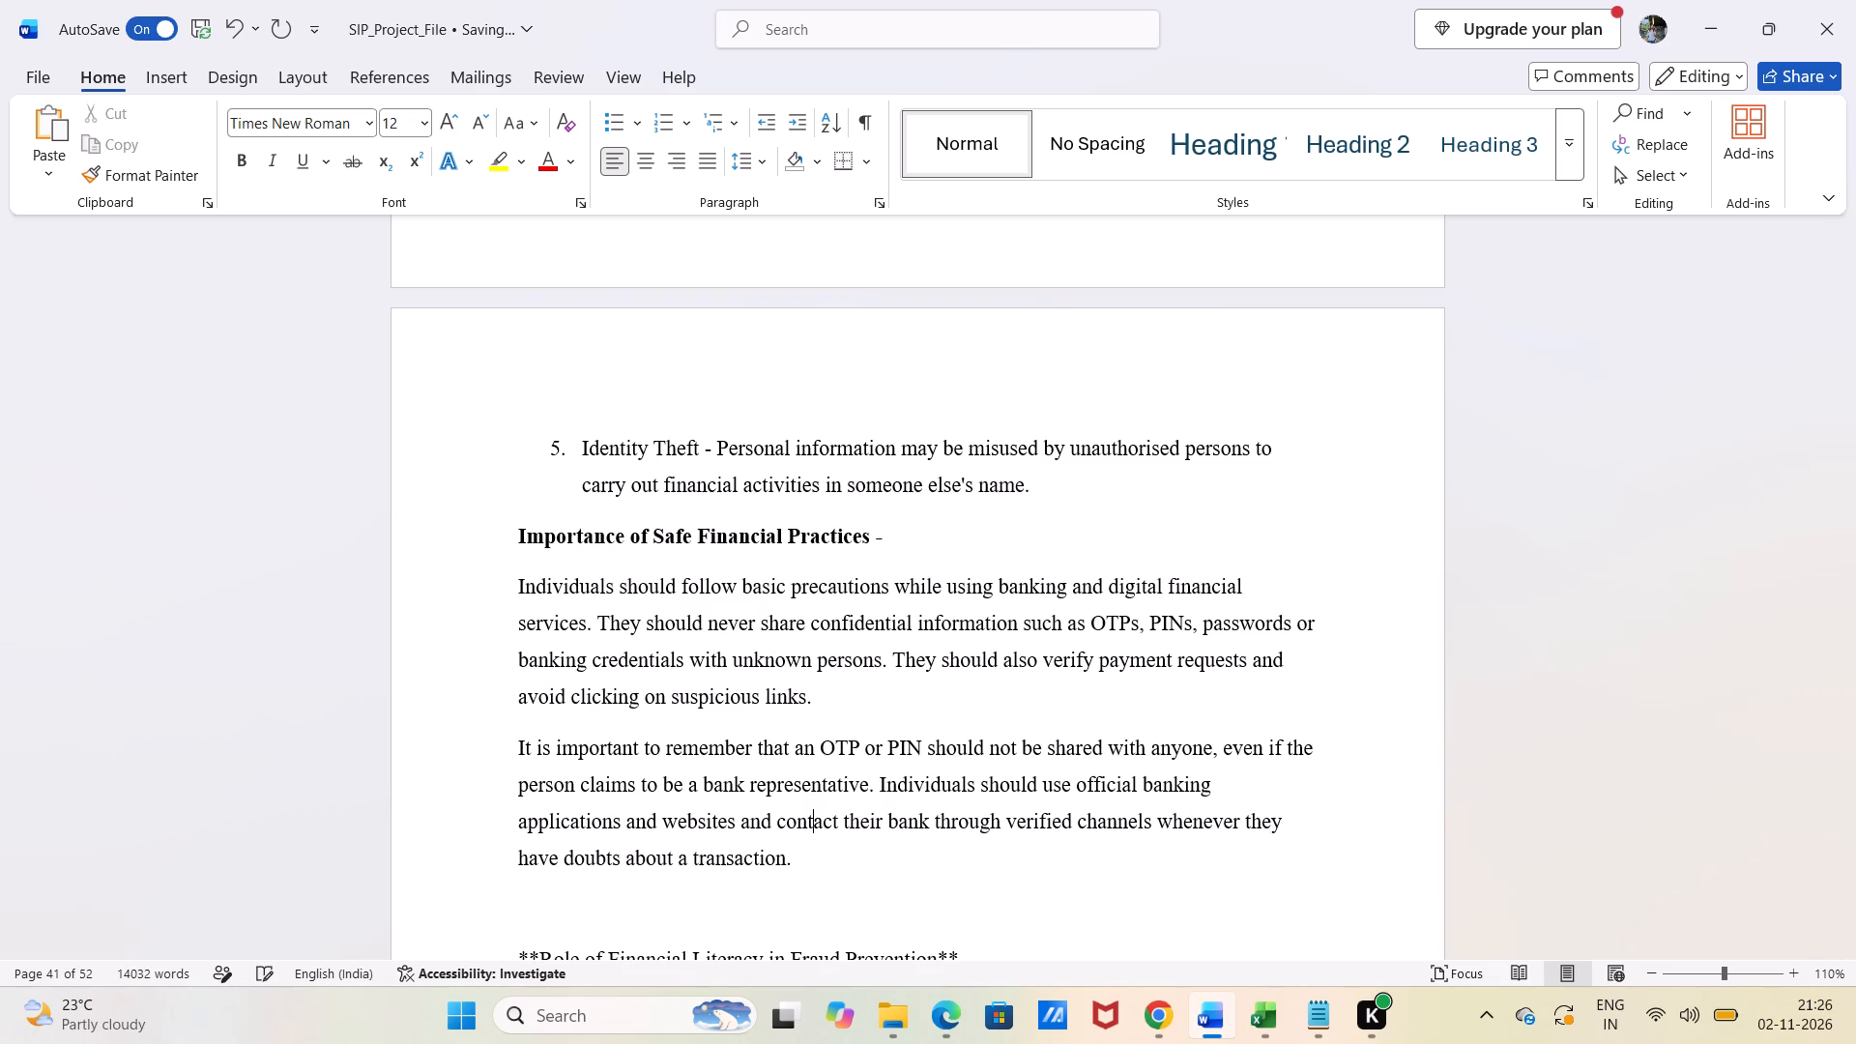
{"action": "key", "text": "Down"}
{"action": "key", "text": "BackSpace"}
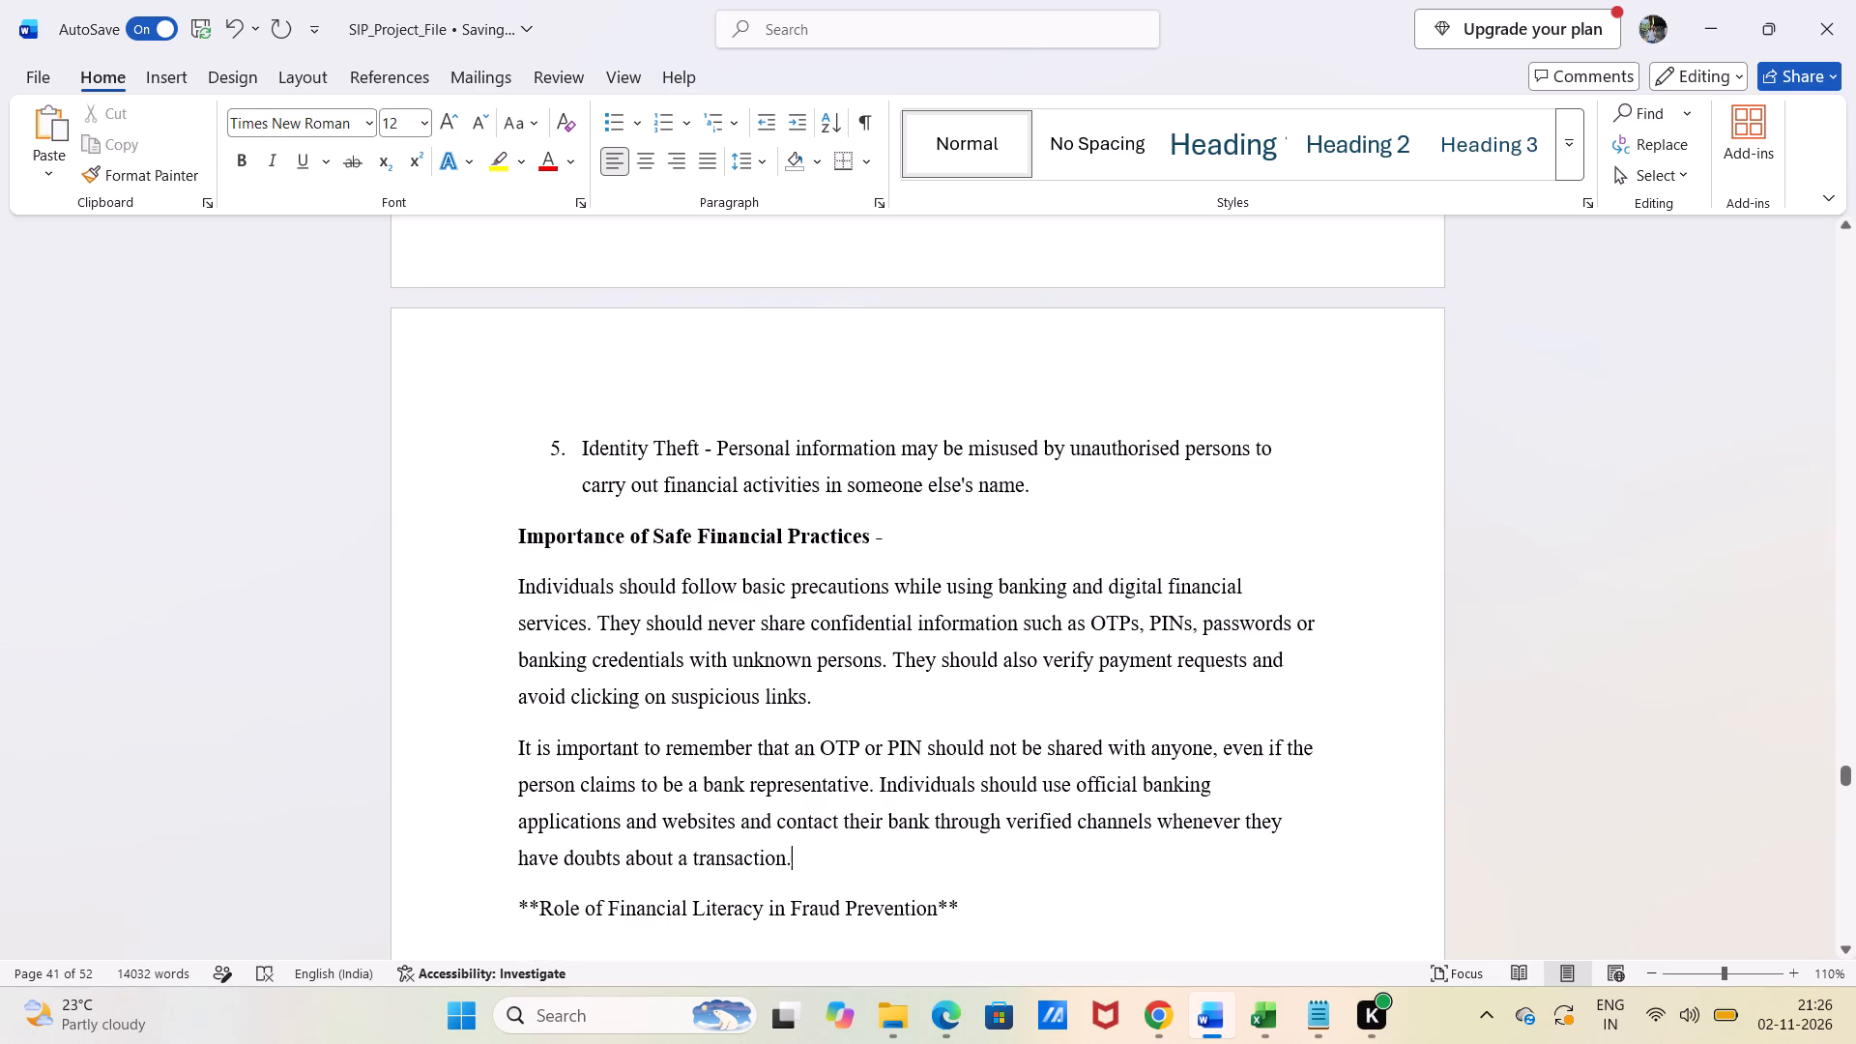
Make the "Role of Financial Literacy in Fraud Prevention" heading bold.
{"action": "scroll", "coordinate": [555, 491], "scroll_direction": "down", "scroll_amount": 1}
{"action": "left_click_drag", "start_coordinate": [555, 491], "coordinate": [548, 688]}
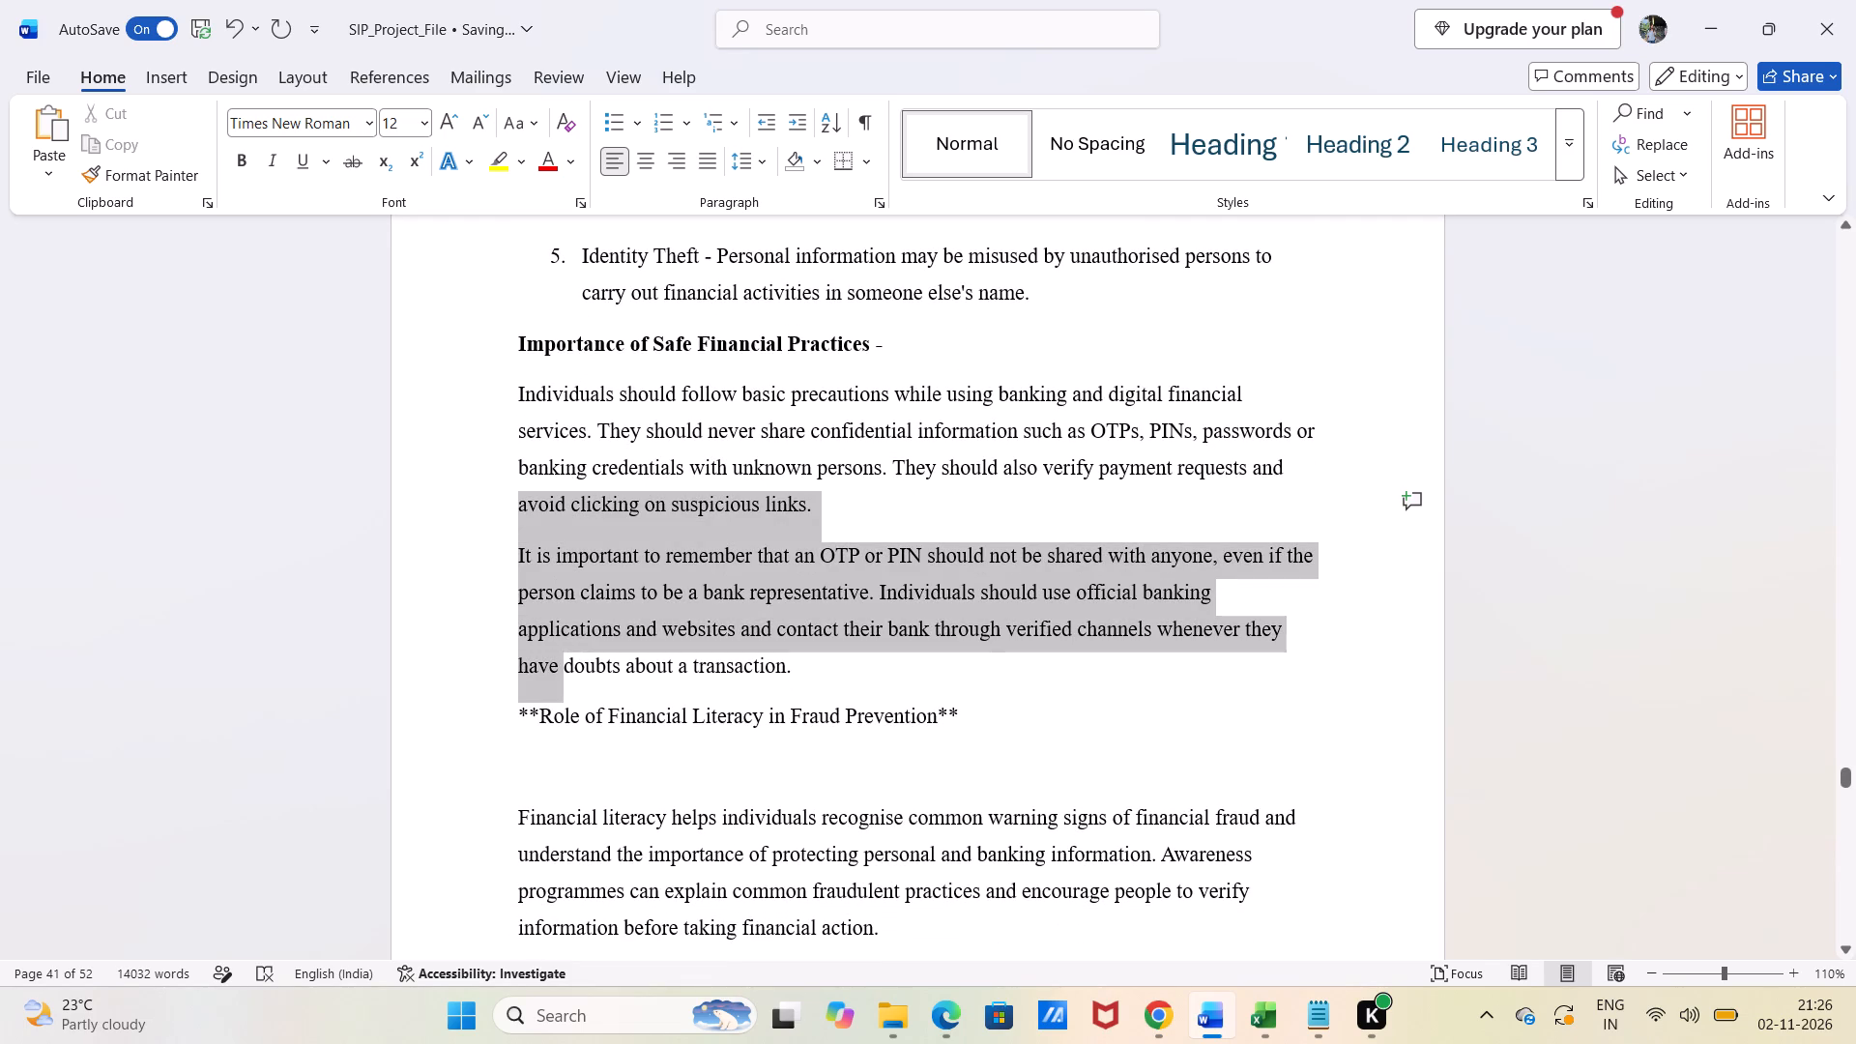
{"action": "left_click_drag", "start_coordinate": [548, 688], "coordinate": [545, 689]}
{"action": "left_click", "coordinate": [520, 756]}
{"action": "left_click_drag", "start_coordinate": [523, 716], "coordinate": [615, 720]}
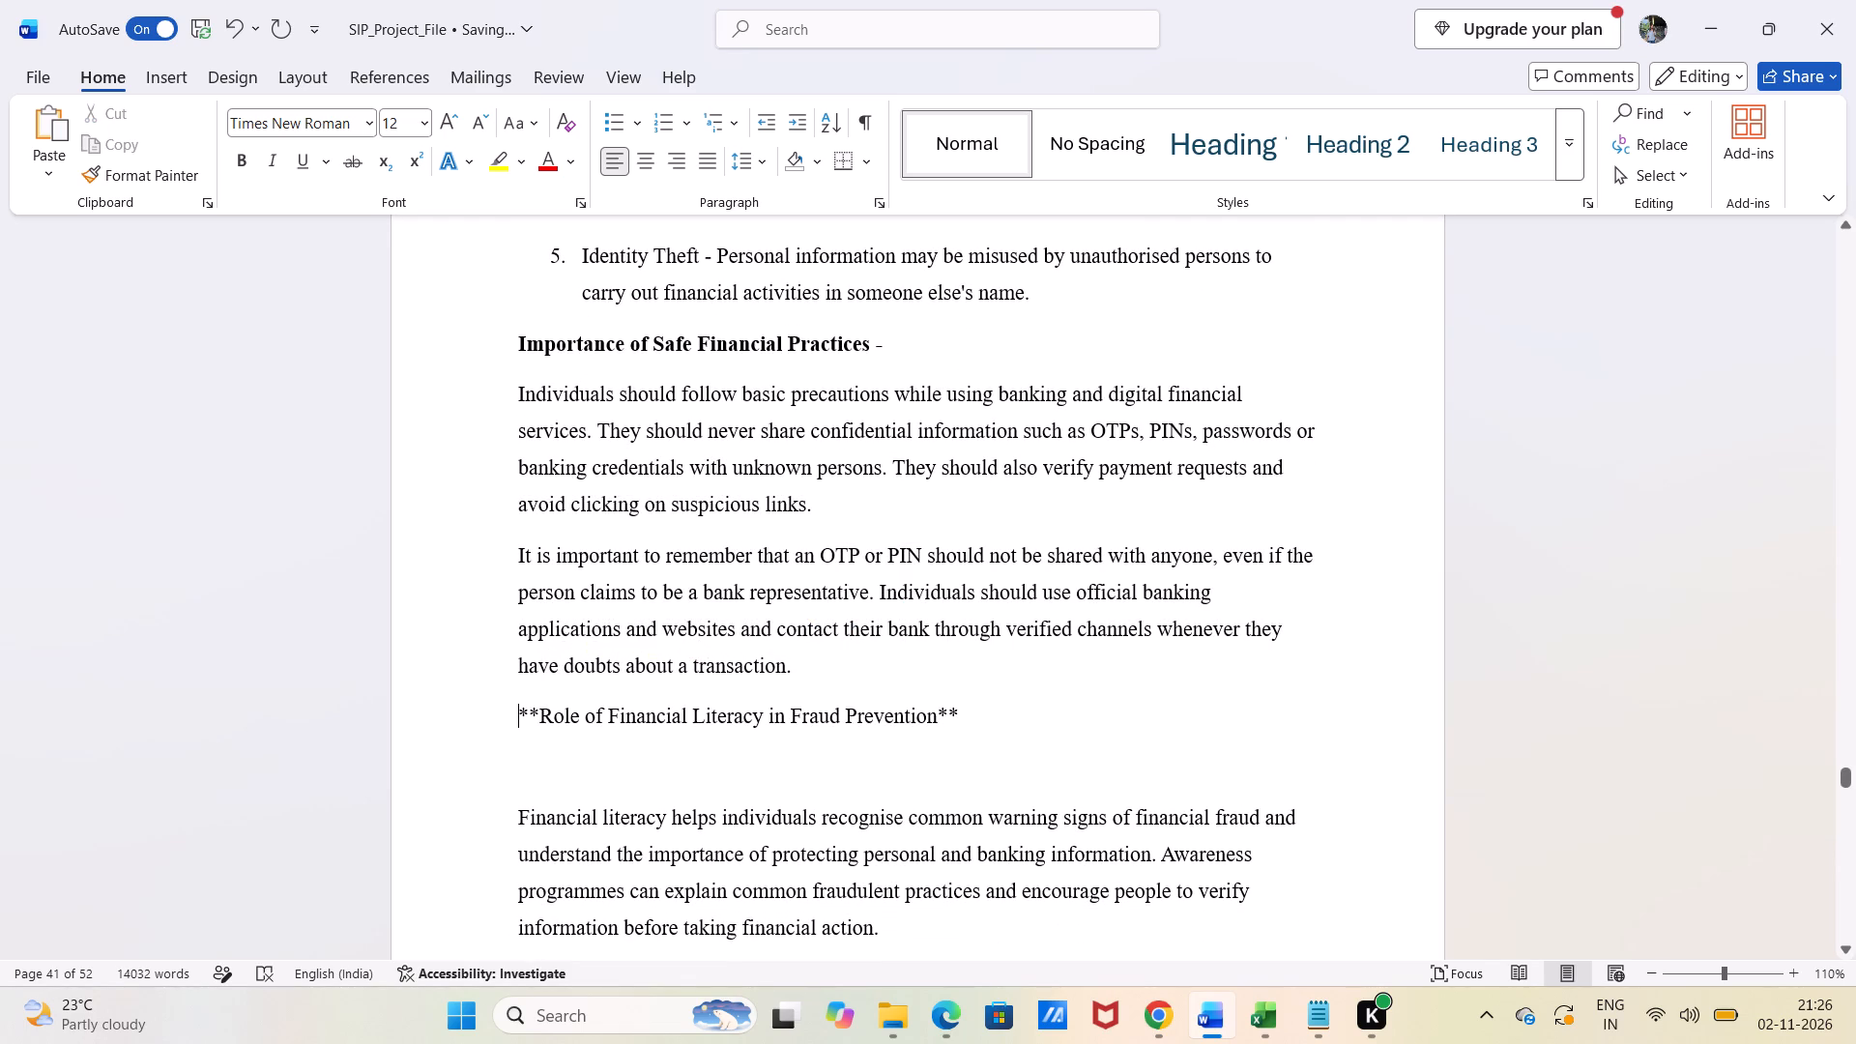
{"action": "left_click_drag", "start_coordinate": [615, 720], "coordinate": [977, 721]}
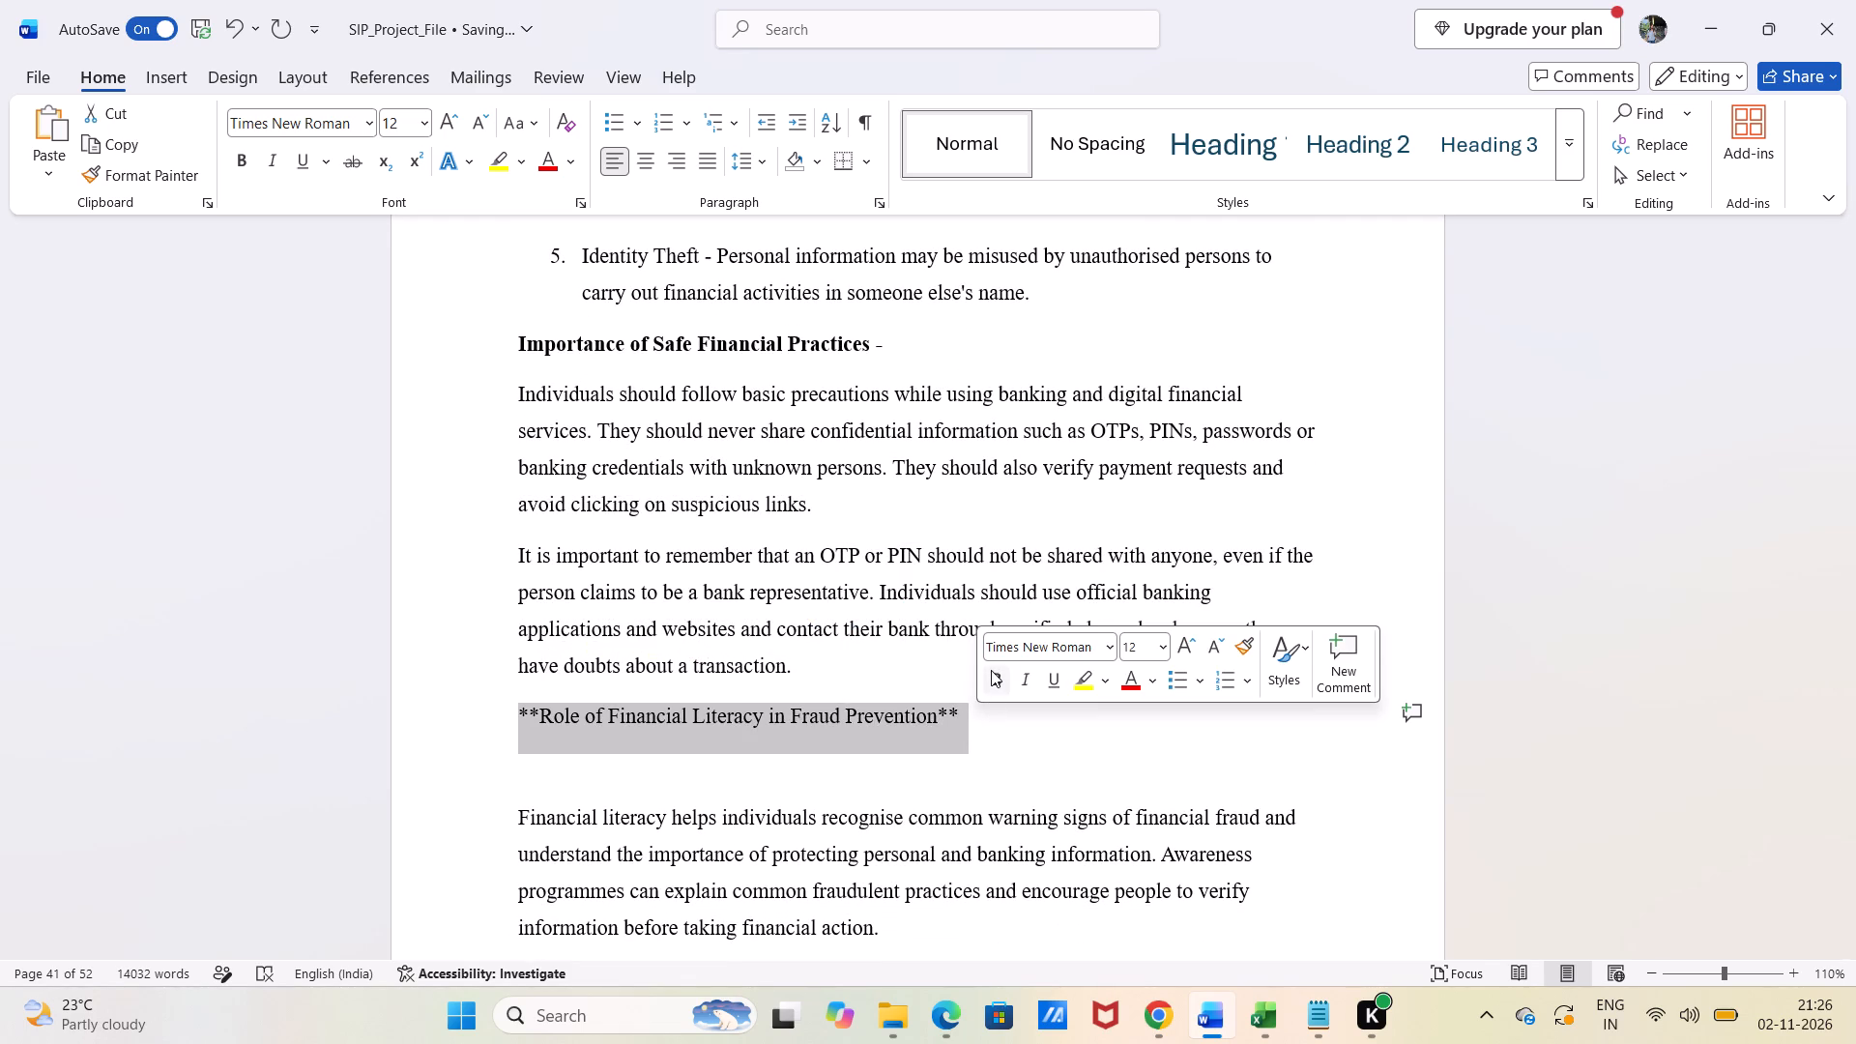
{"action": "left_click", "coordinate": [991, 670]}
{"action": "left_click", "coordinate": [1013, 768]}
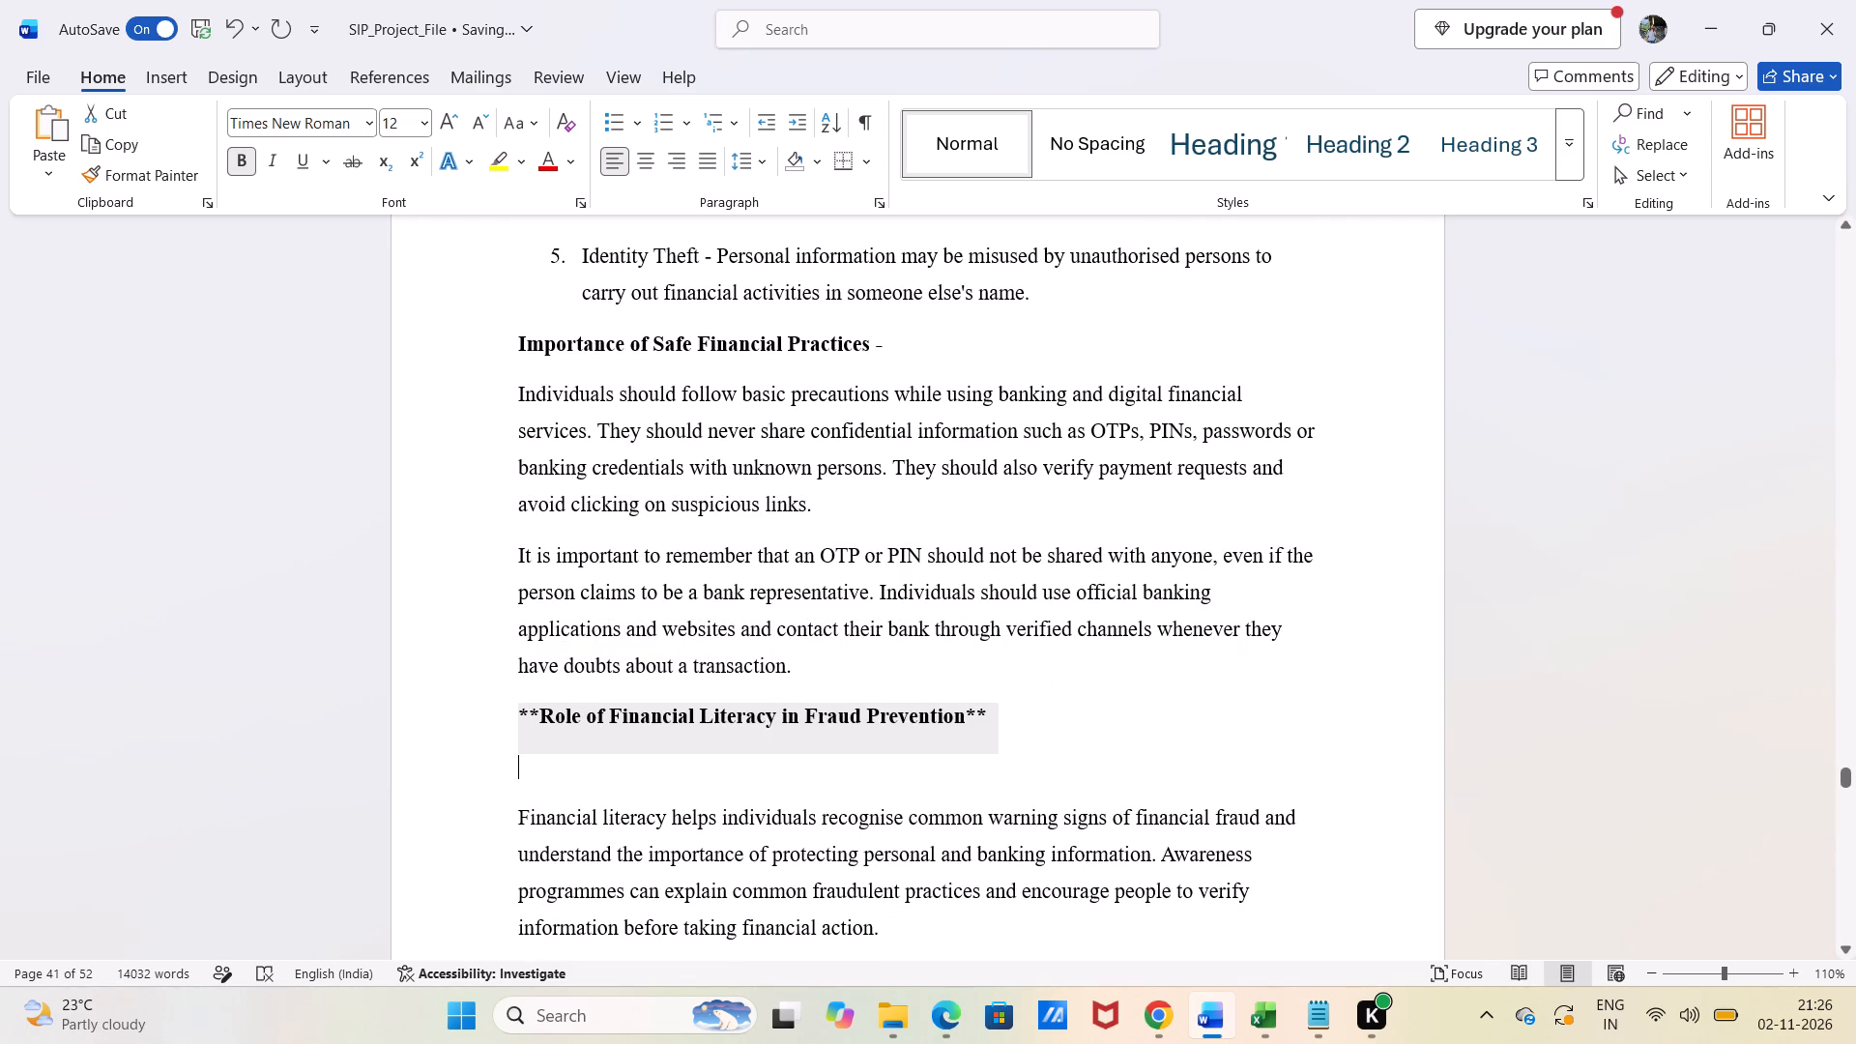
Remove the asterisks around "Role of Financial Literacy in Fraud Prevention" and end the heading with " -".
{"action": "key", "text": "Up"}
{"action": "key", "text": "Right"}
{"action": "key", "text": "Right"}
{"action": "key", "text": "BackSpace"}
{"action": "key", "text": "BackSpace"}
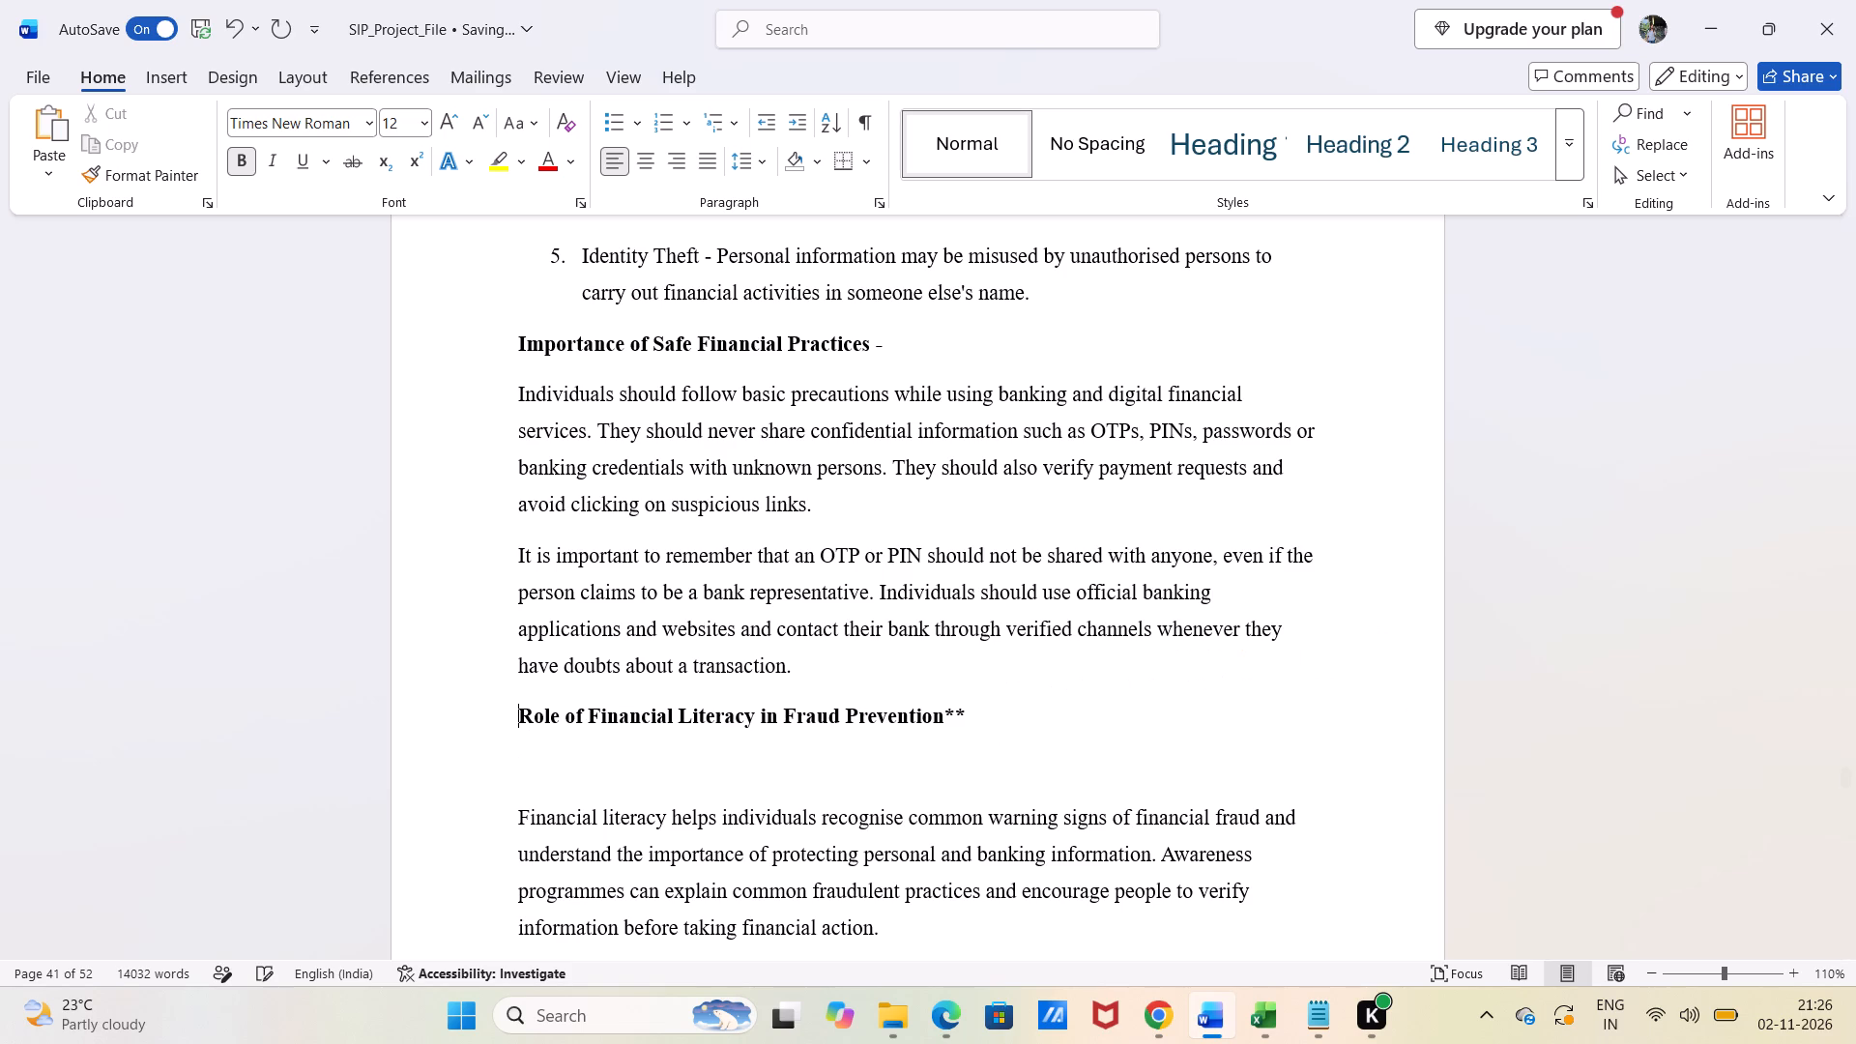
{"action": "key", "text": "Right"}
{"action": "key", "text": "Right"}
{"action": "key", "text": "Right"}
{"action": "key", "text": "Right"}
{"action": "key", "text": "Right"}
{"action": "key", "text": "Right"}
{"action": "key", "text": "Right"}
{"action": "key", "text": "Right"}
{"action": "key", "text": "Right"}
{"action": "key", "text": "Right"}
{"action": "key", "text": "Right"}
{"action": "key", "text": "Right"}
{"action": "key", "text": "Right"}
{"action": "key", "text": "Right"}
{"action": "key", "text": "Right"}
{"action": "key", "text": "Right"}
{"action": "key", "text": "Right"}
{"action": "key", "text": "Right"}
{"action": "key", "text": "Right"}
{"action": "key", "text": "Right"}
{"action": "key", "text": "Right"}
{"action": "key", "text": "BackSpace"}
{"action": "key", "text": "BackSpace"}
{"action": "key", "text": "space"}
{"action": "type", "text": "-"}
Remove the blank lines below the "Role of Financial Literacy in Fraud Prevention" heading and between its paragraphs, up to the 1.3.17 heading.
{"action": "key", "text": "Down"}
{"action": "key", "text": "BackSpace"}
{"action": "key", "text": "Down"}
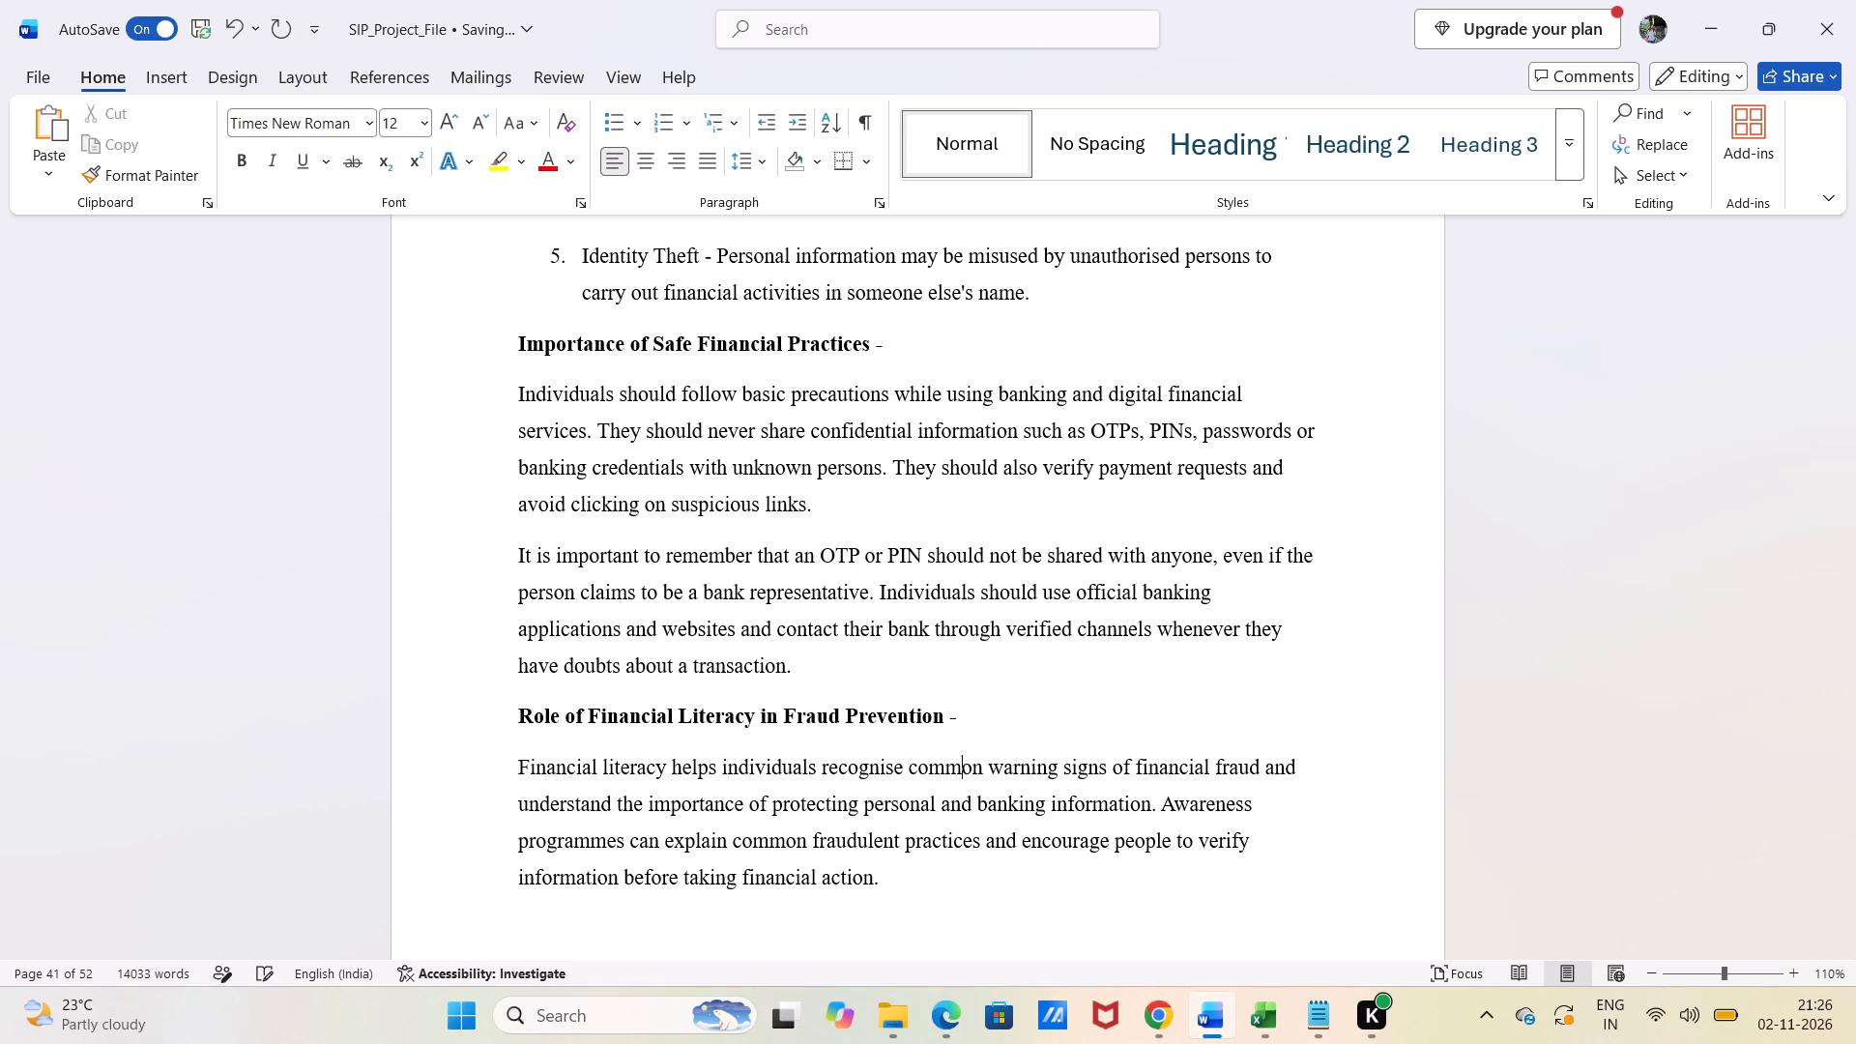
{"action": "key", "text": "Down"}
{"action": "key", "text": "Down"}
{"action": "key", "text": "Down"}
{"action": "key", "text": "Down"}
{"action": "key", "text": "BackSpace"}
{"action": "scroll", "coordinate": [1013, 768], "scroll_direction": "down", "scroll_amount": 1}
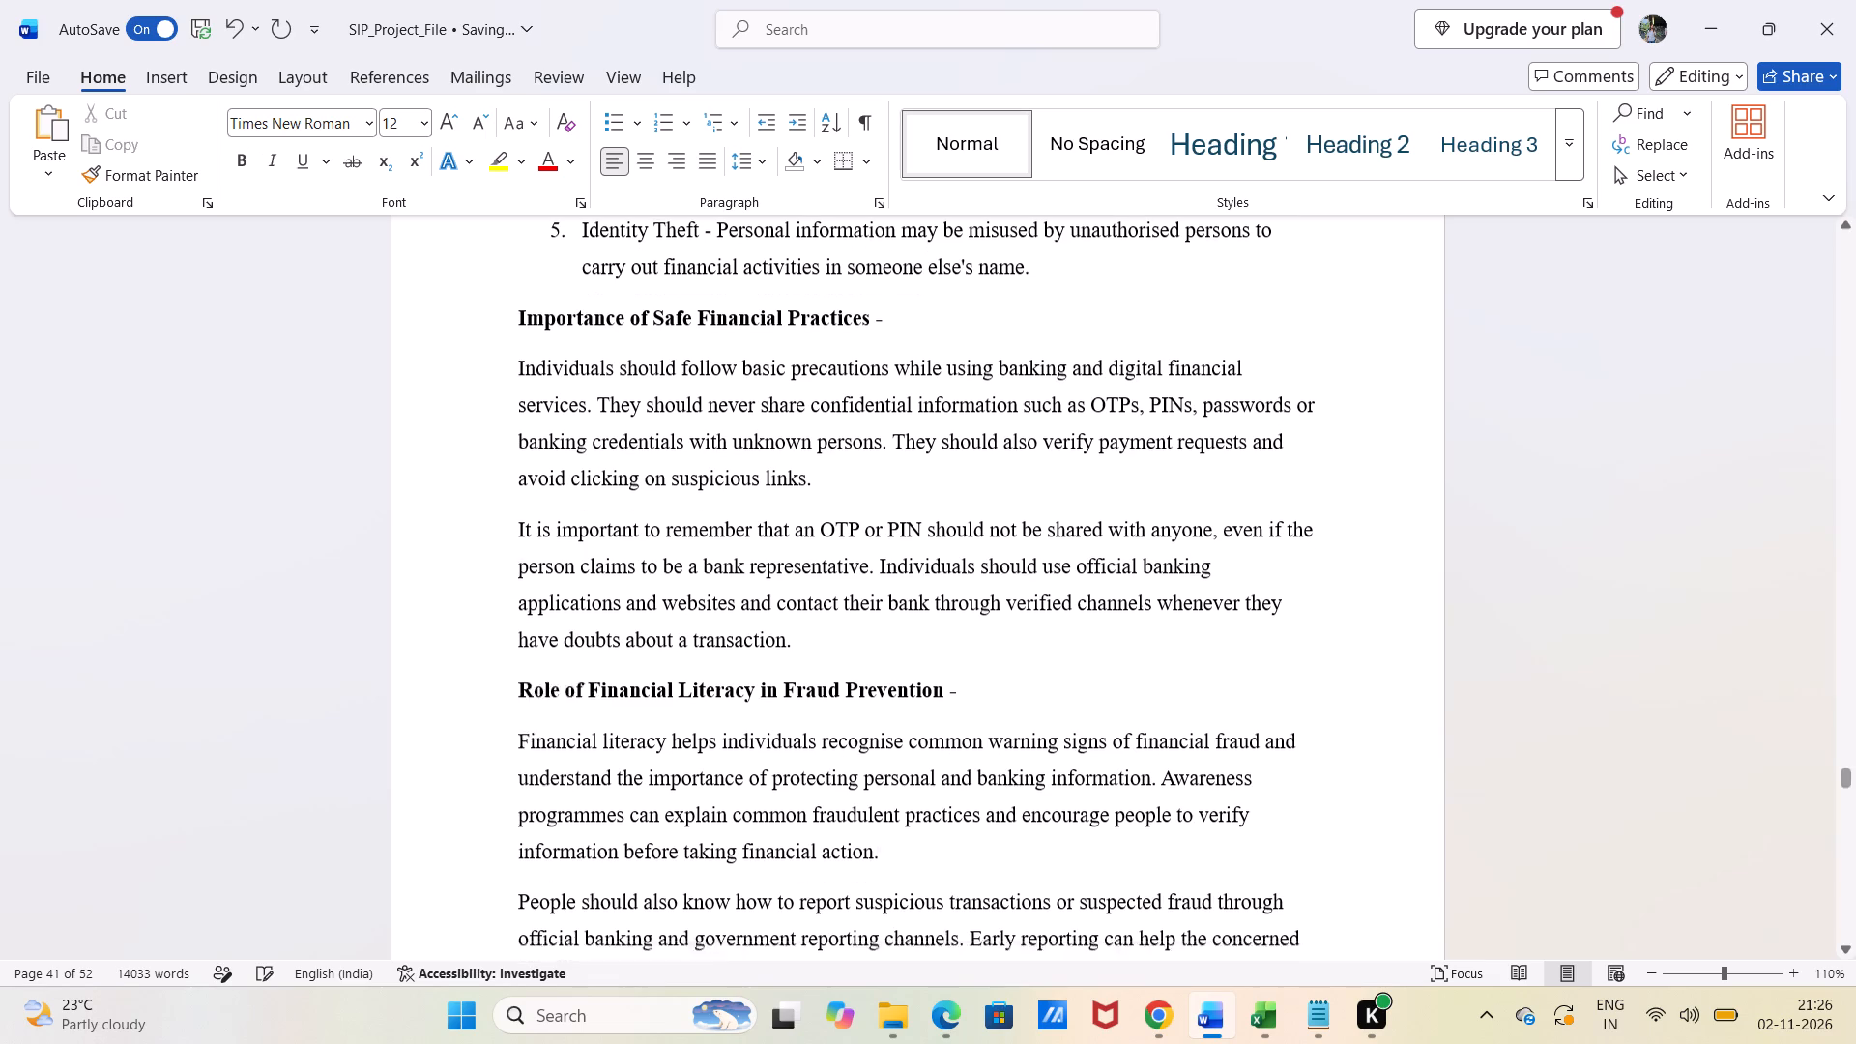
{"action": "scroll", "coordinate": [1013, 768], "scroll_direction": "down", "scroll_amount": 1}
{"action": "left_click", "coordinate": [681, 711]}
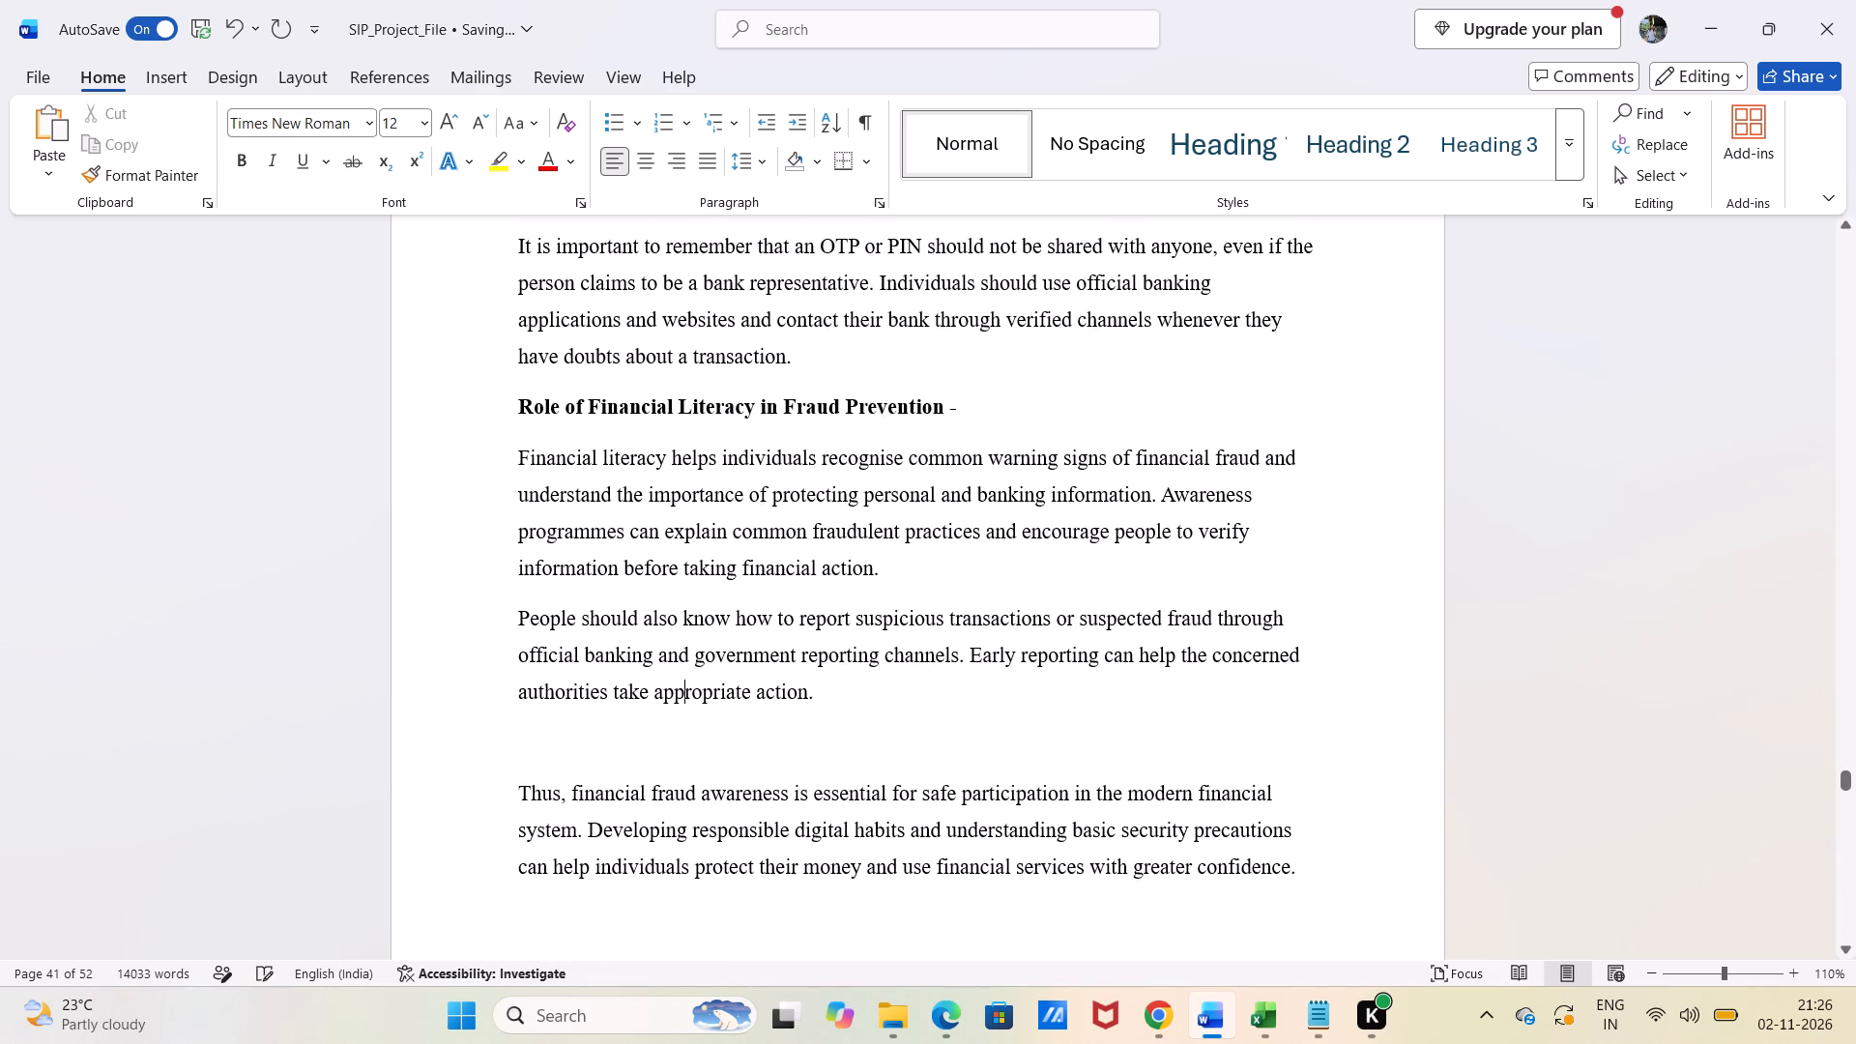
{"action": "key", "text": "Down"}
{"action": "key", "text": "BackSpace"}
{"action": "scroll", "coordinate": [681, 711], "scroll_direction": "down", "scroll_amount": 1}
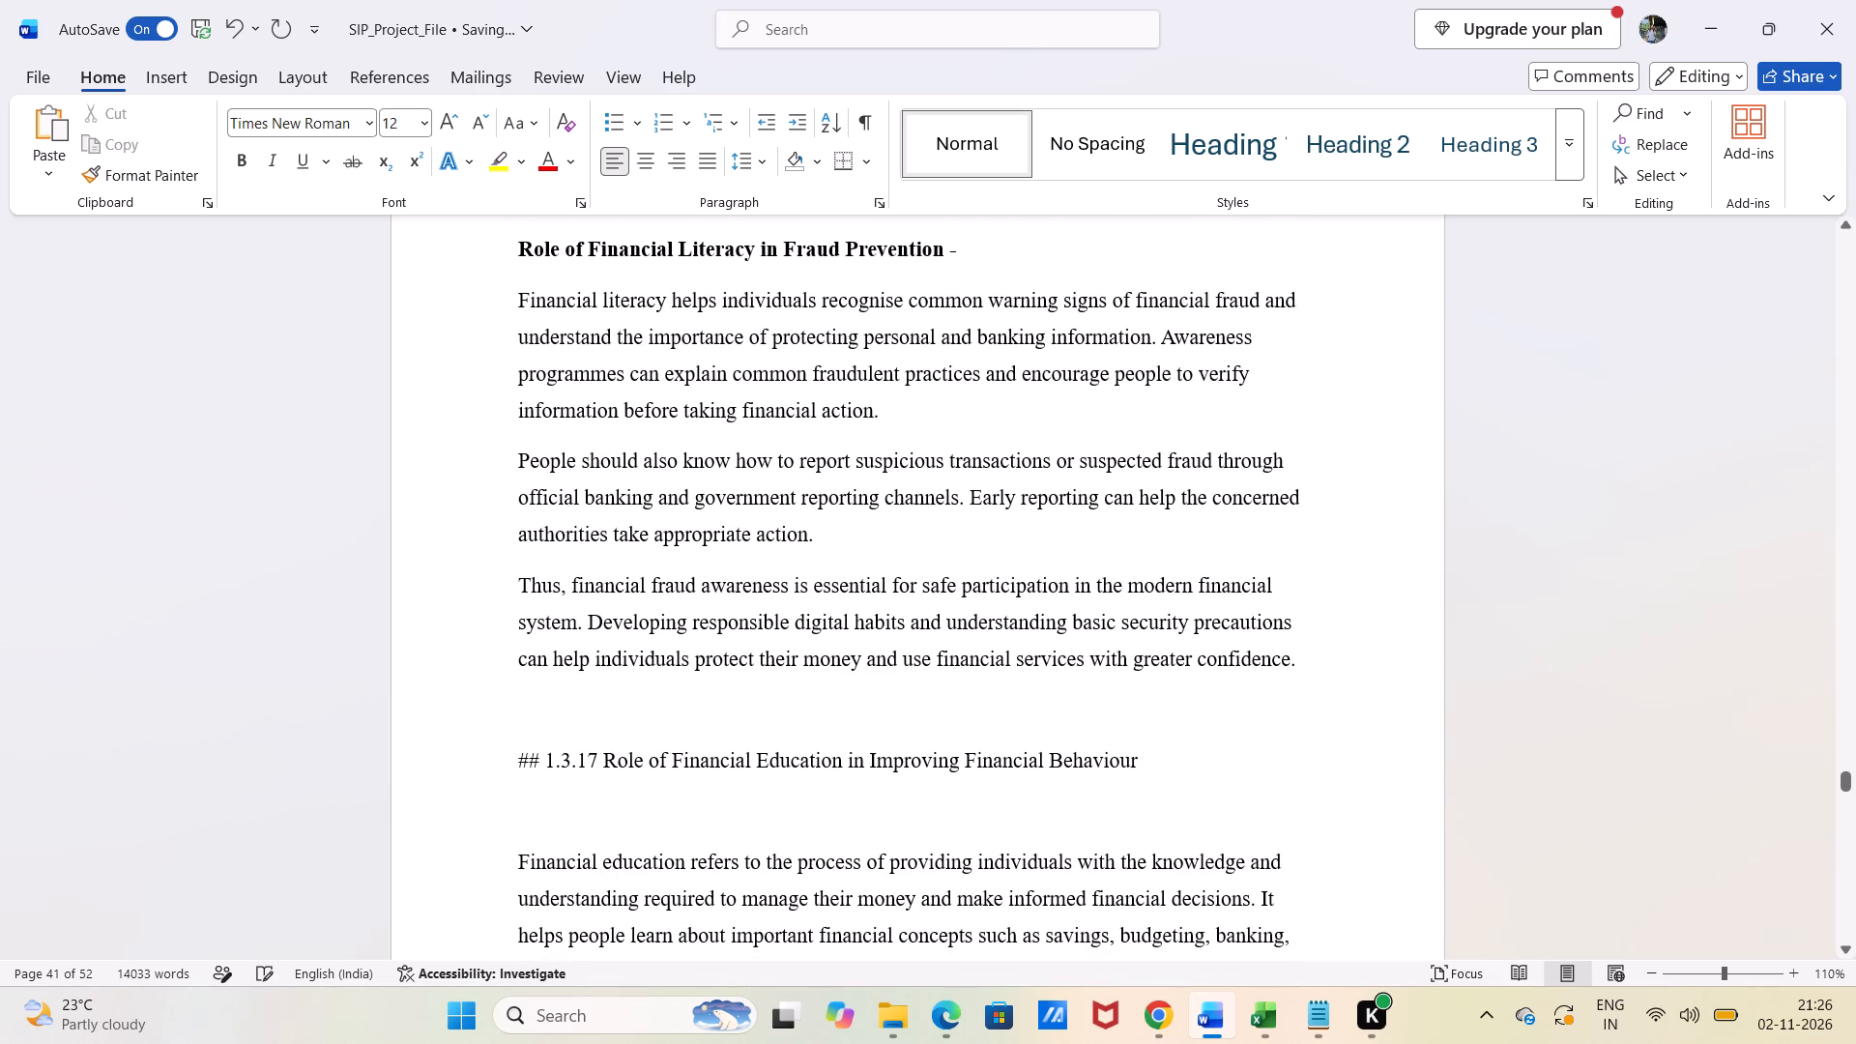
{"action": "left_click", "coordinate": [573, 695]}
{"action": "key", "text": "Down"}
{"action": "key", "text": "BackSpace"}
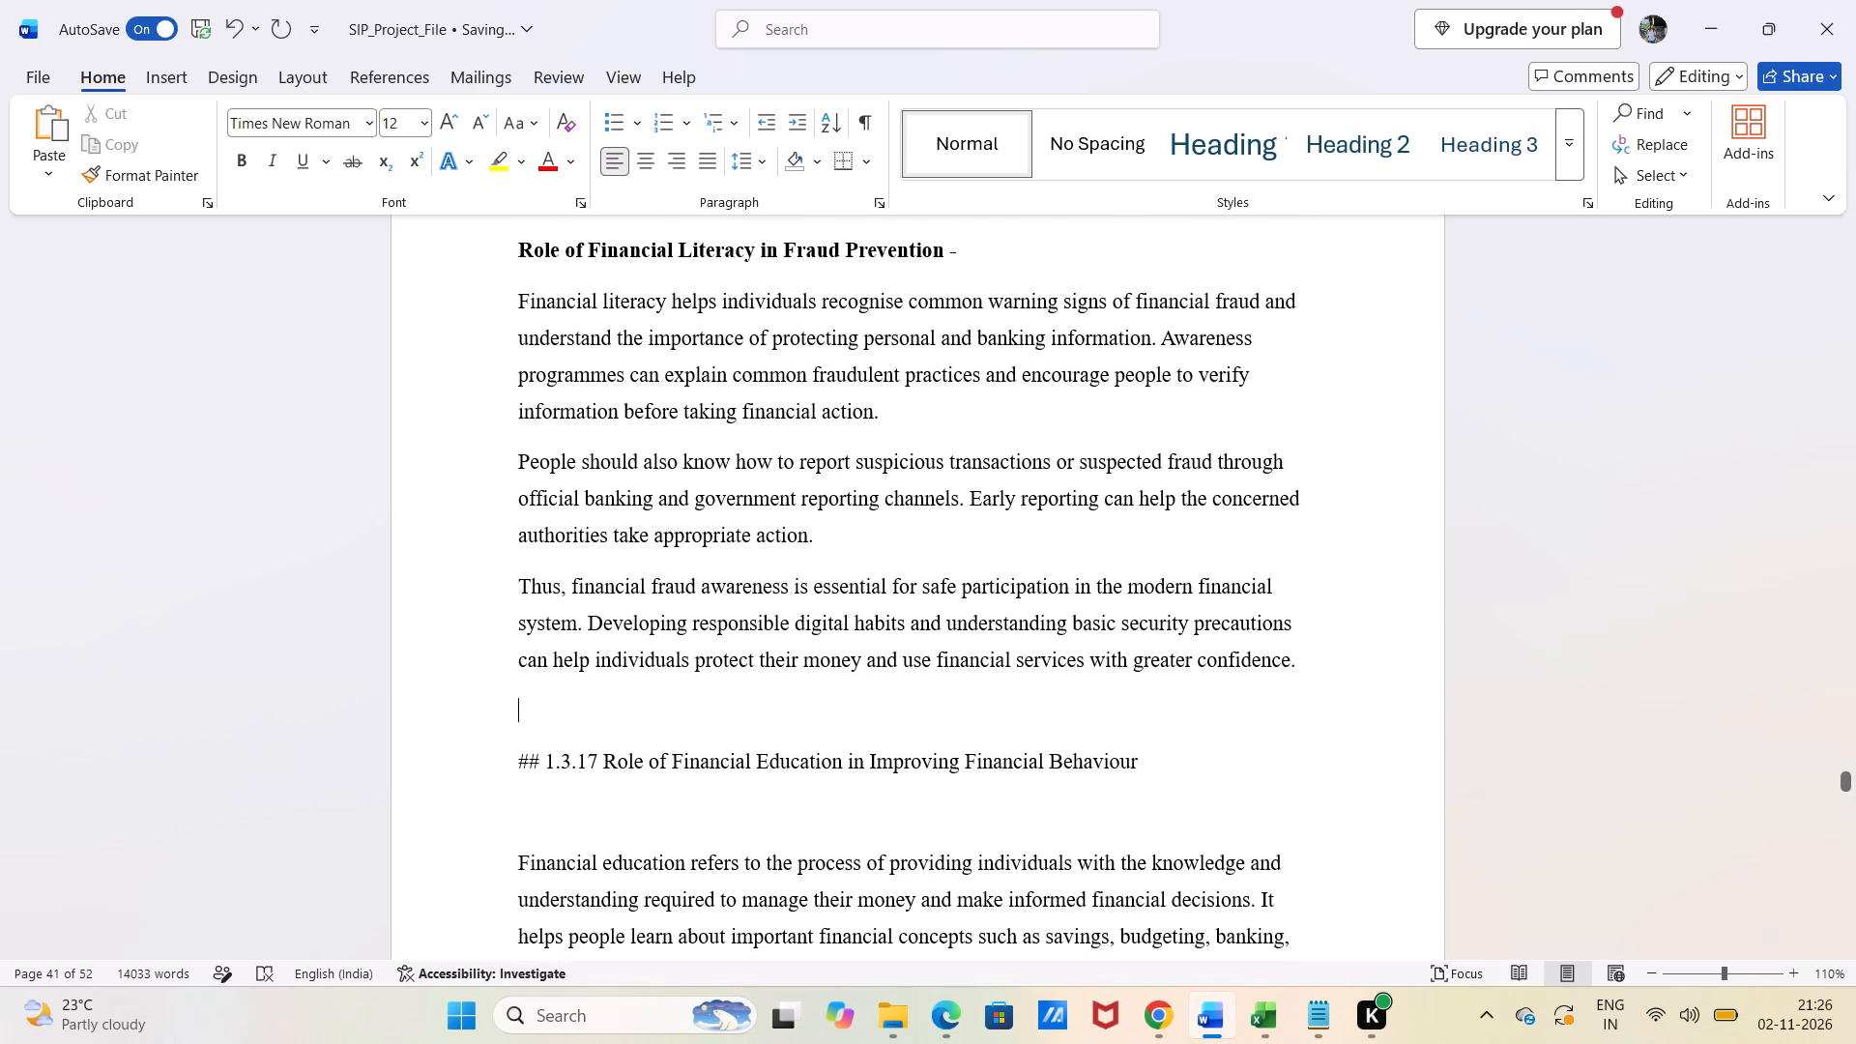
Remove the leading "## " from the heading "1.3.17 Role of Financial Education in Improving Financial Behaviour".
{"action": "left_click", "coordinate": [551, 714]}
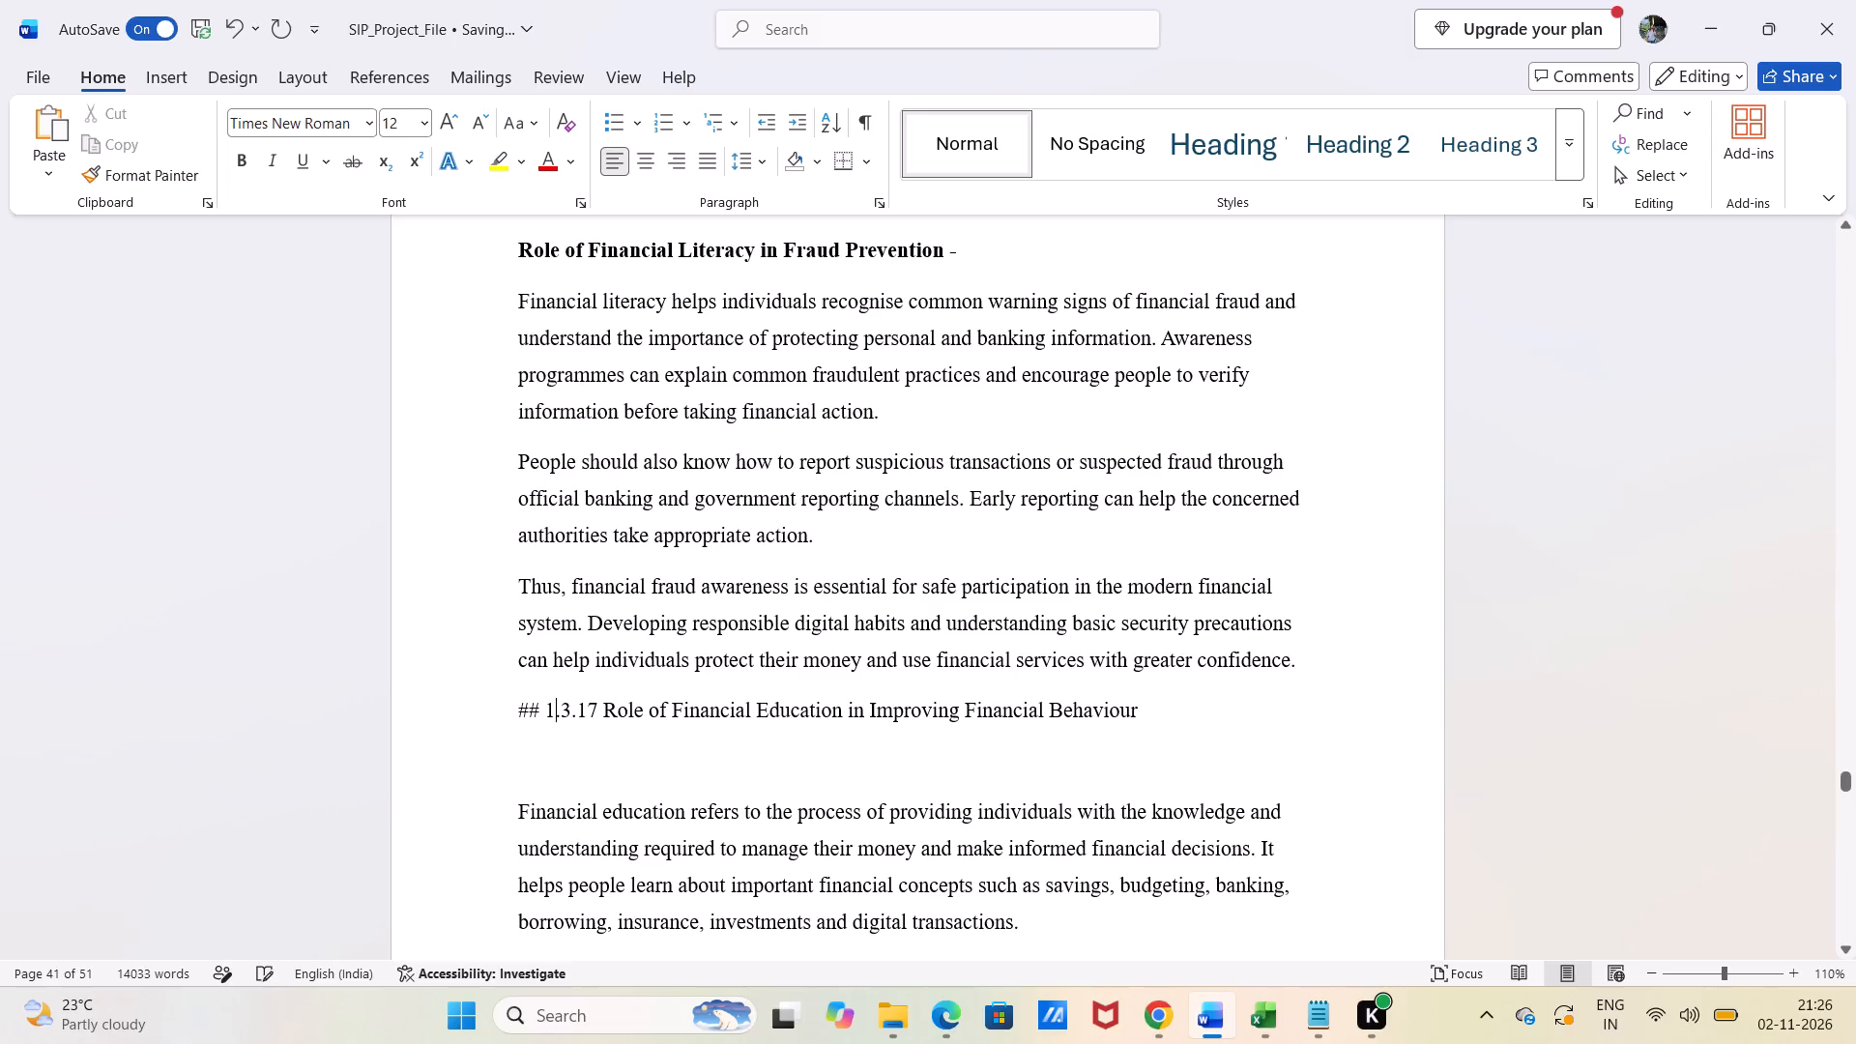
{"action": "key", "text": "Left"}
{"action": "key", "text": "BackSpace"}
{"action": "key", "text": "BackSpace"}
{"action": "key", "text": "BackSpace"}
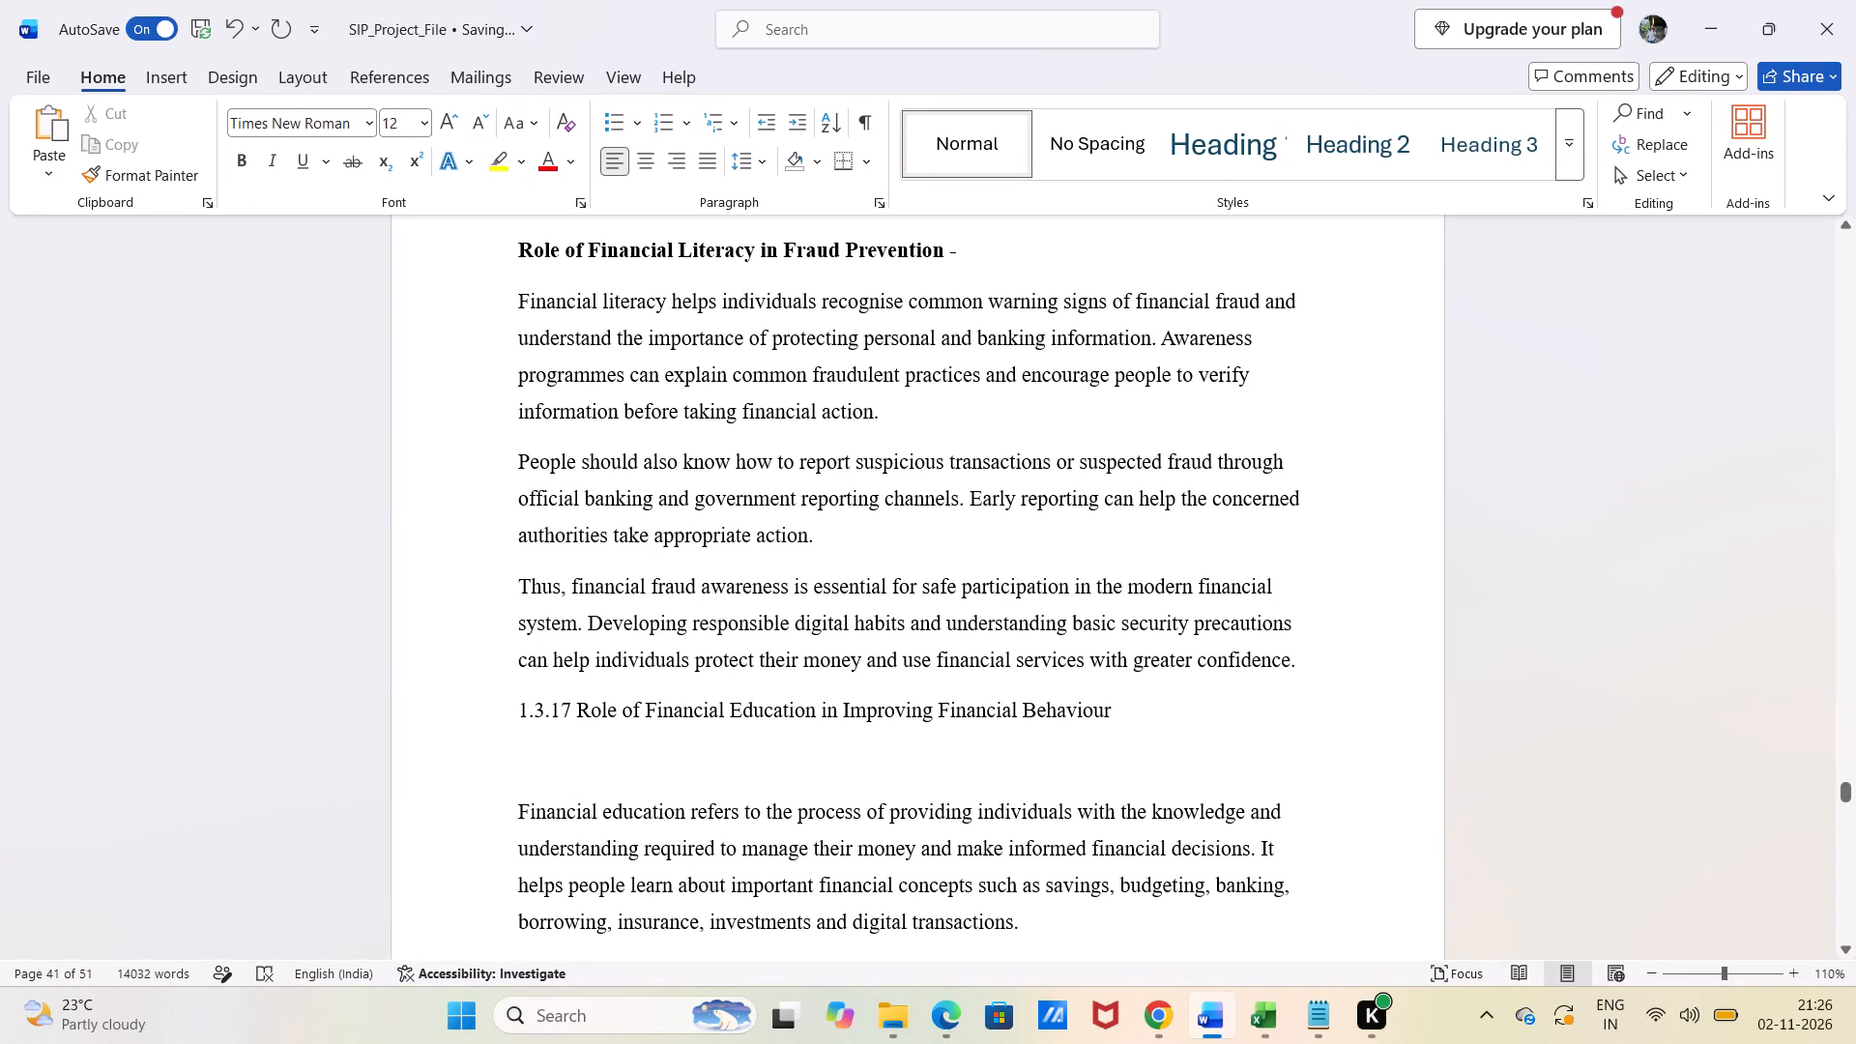
Format the heading "1.3.17 Role of Financial Education in Improving Financial Behaviour" as bold italic at size 14.
{"action": "left_click_drag", "start_coordinate": [511, 708], "coordinate": [1007, 730]}
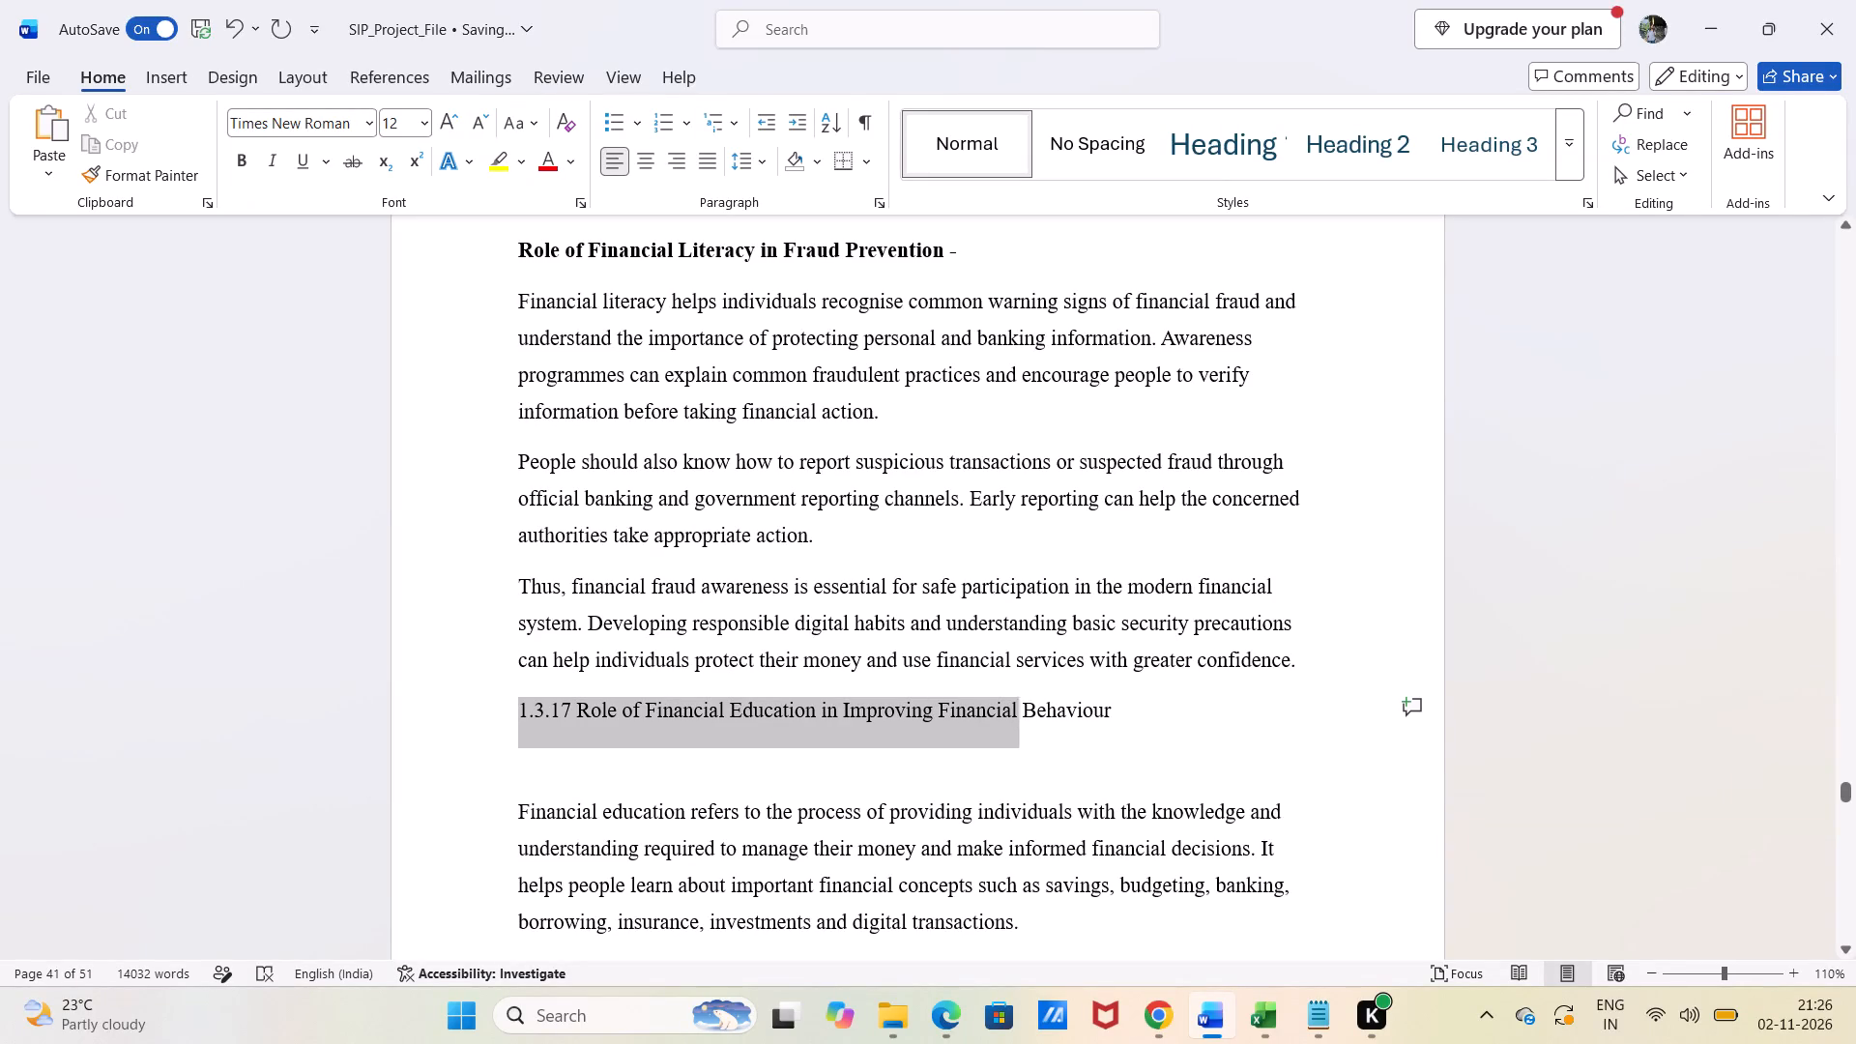
{"action": "left_click_drag", "start_coordinate": [1007, 730], "coordinate": [1135, 739]}
{"action": "left_click", "coordinate": [1143, 703]}
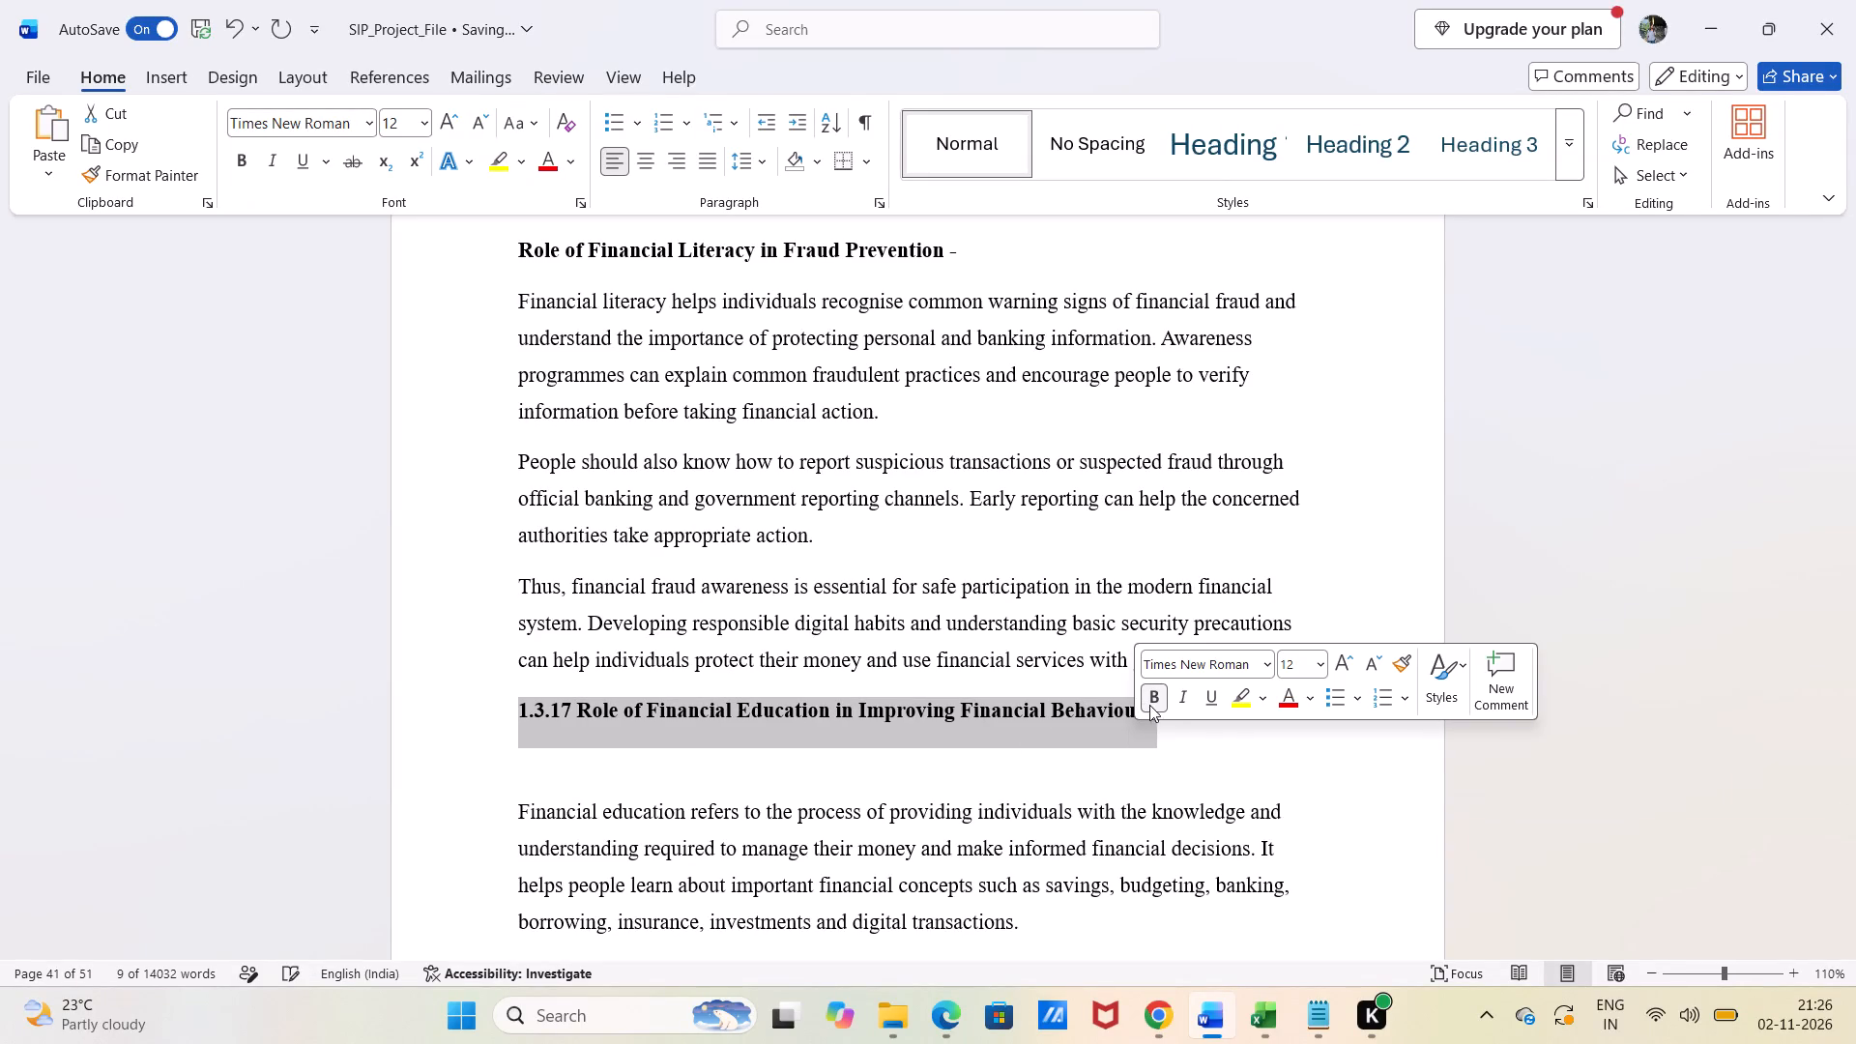
{"action": "left_click", "coordinate": [1175, 706]}
{"action": "left_click", "coordinate": [1286, 665]}
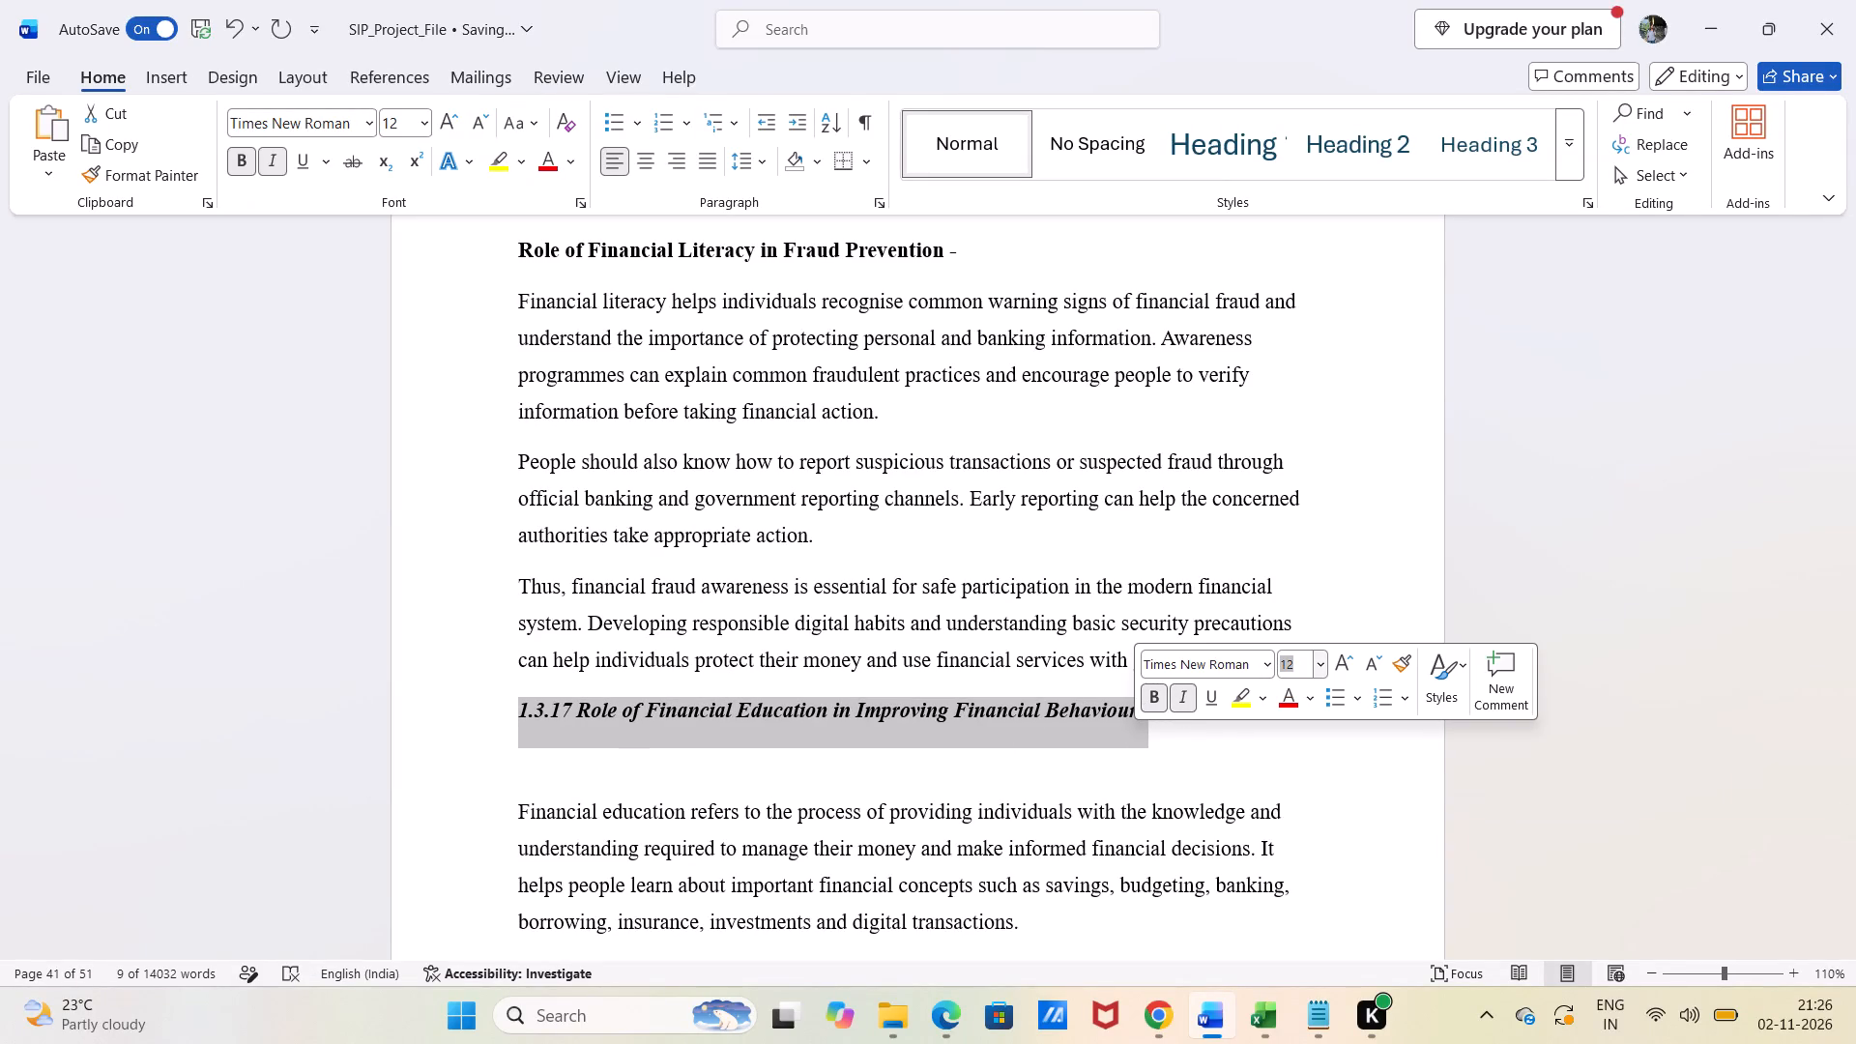
{"action": "type", "text": "14"}
{"action": "key", "text": "Return"}
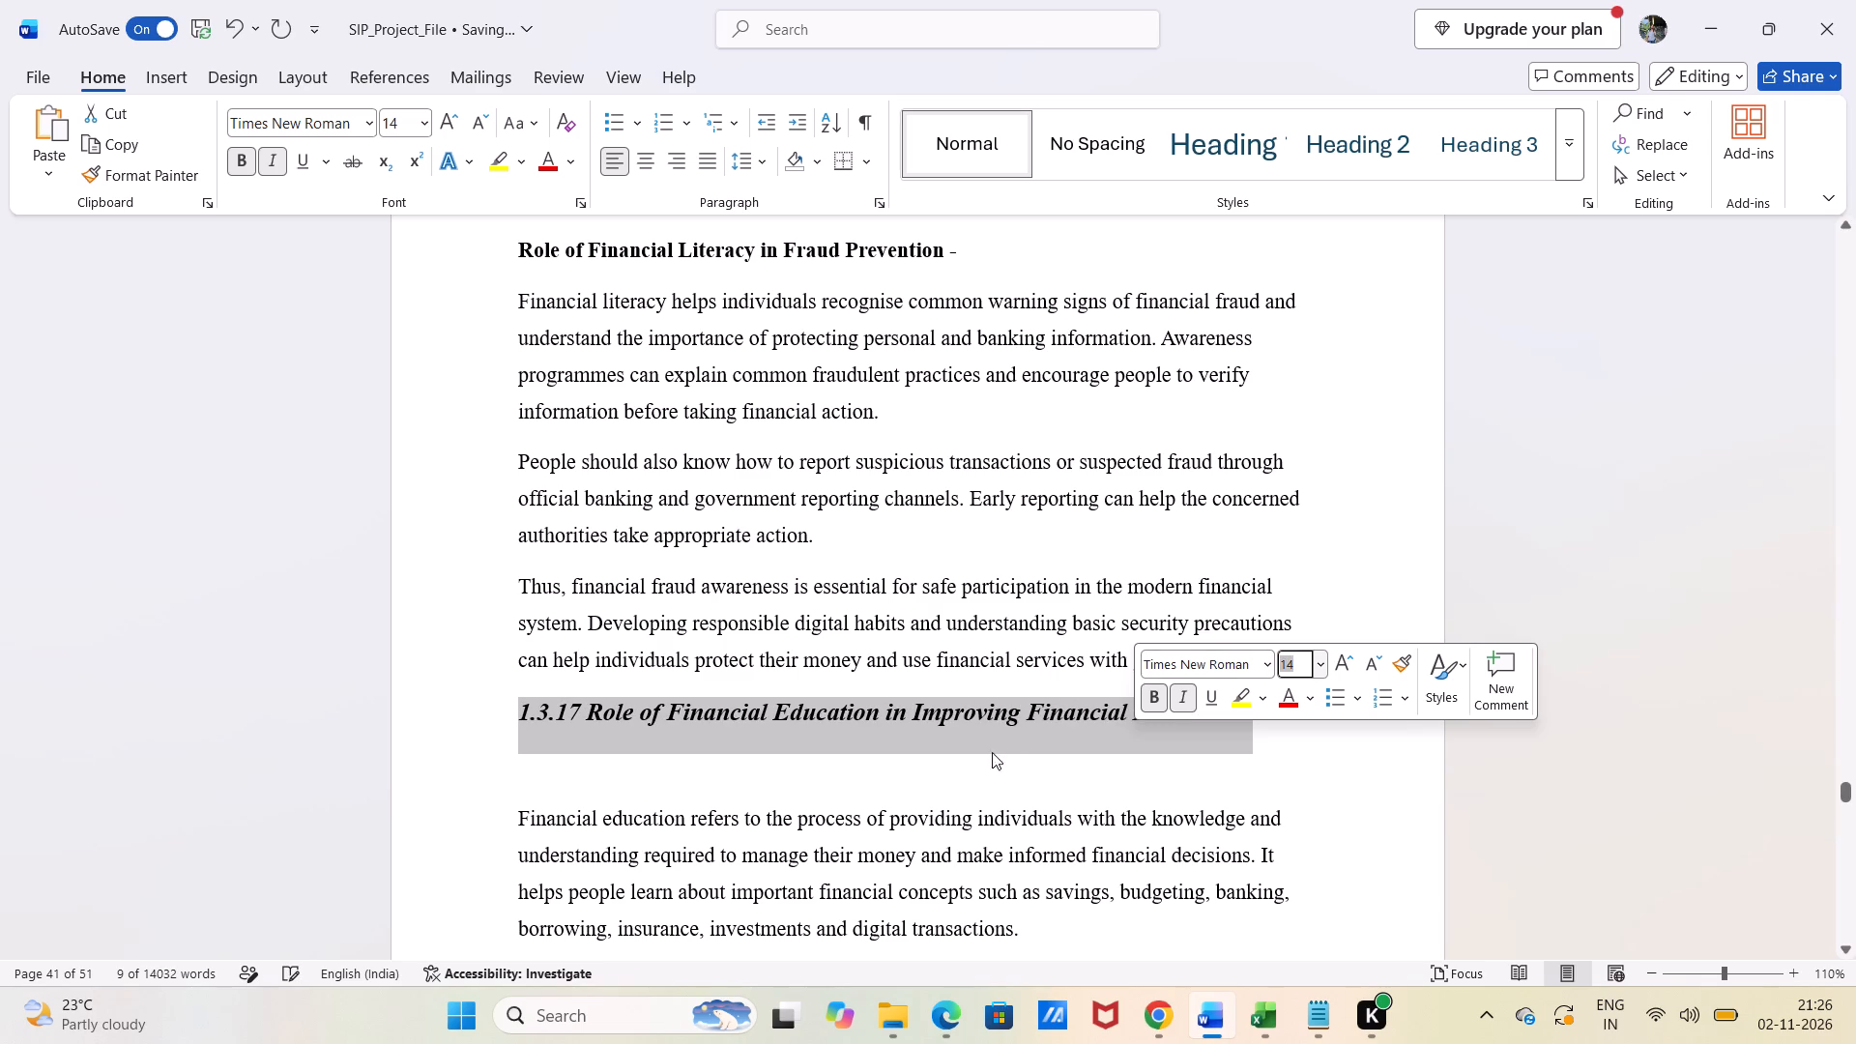
Remove the blank lines below the 1.3.17 heading and between its paragraphs, up to the "How Financial Education Improves Financial Behaviour" heading.
{"action": "left_click", "coordinate": [892, 769]}
{"action": "key", "text": "BackSpace"}
{"action": "scroll", "coordinate": [892, 769], "scroll_direction": "down", "scroll_amount": 1}
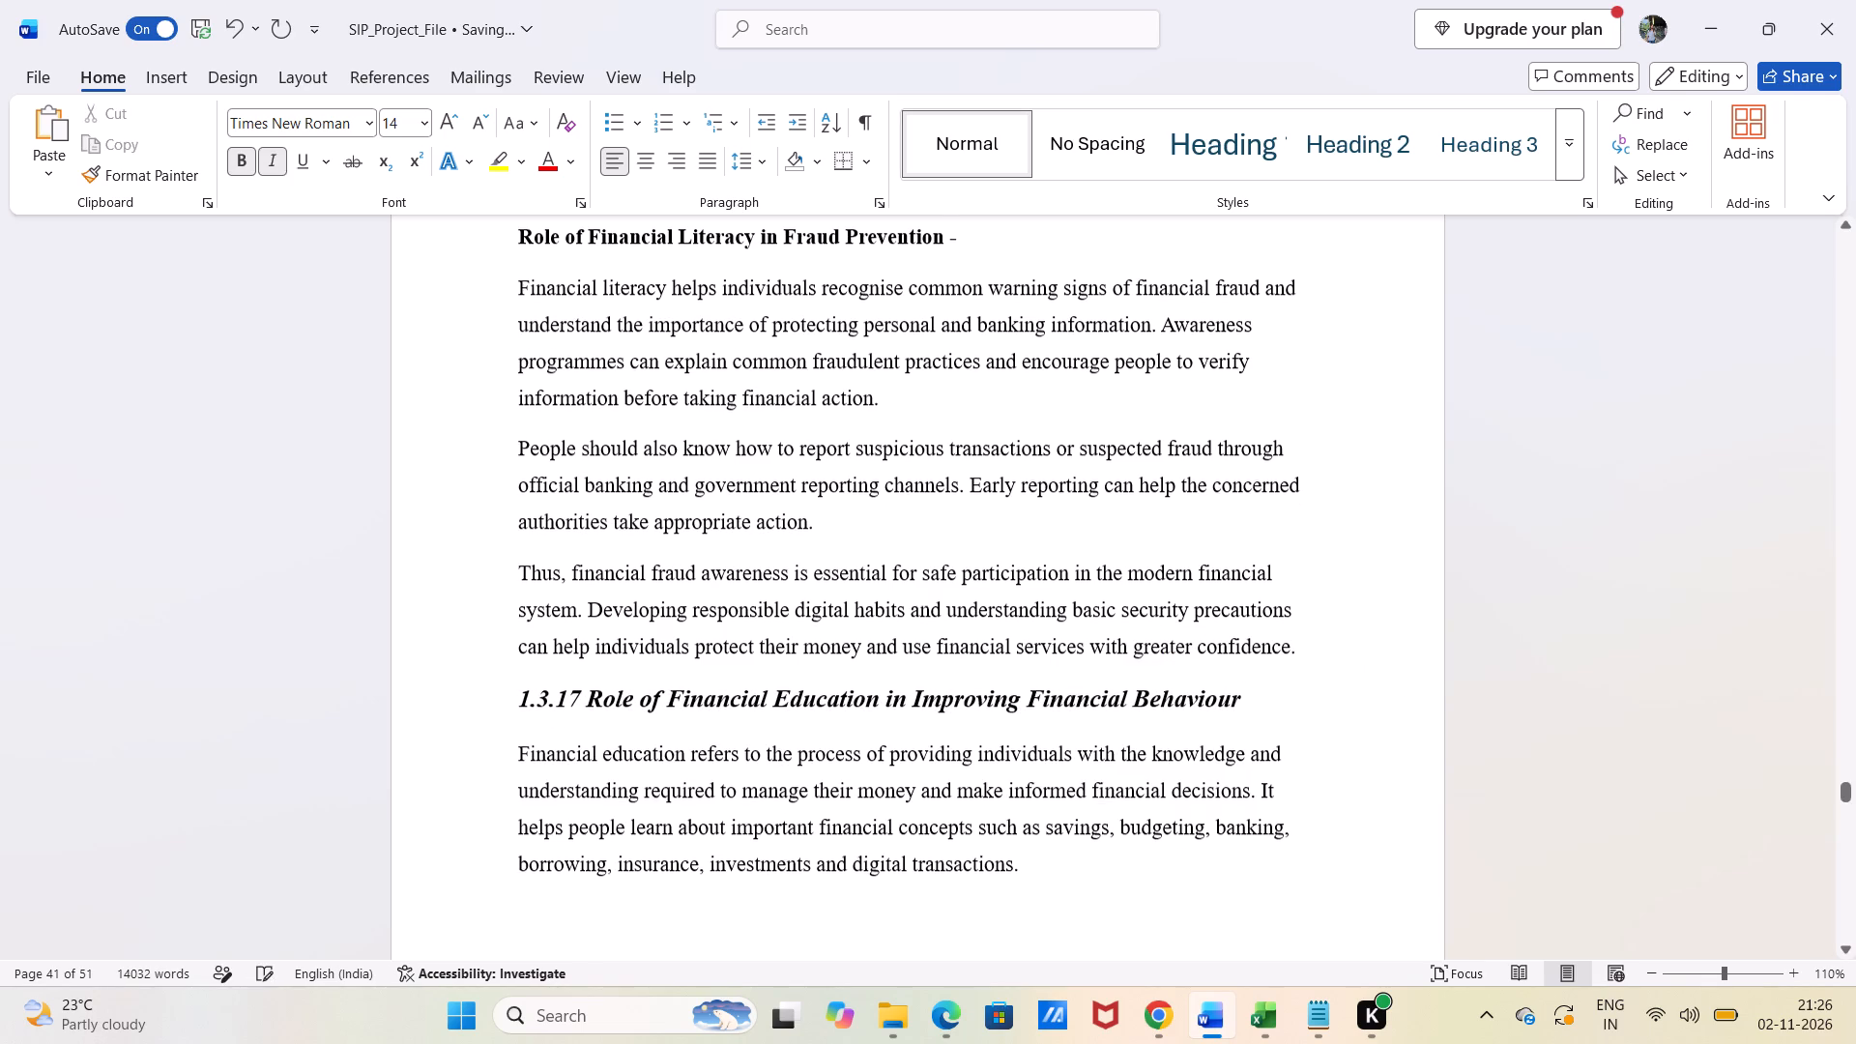
{"action": "scroll", "coordinate": [892, 769], "scroll_direction": "down", "scroll_amount": 3}
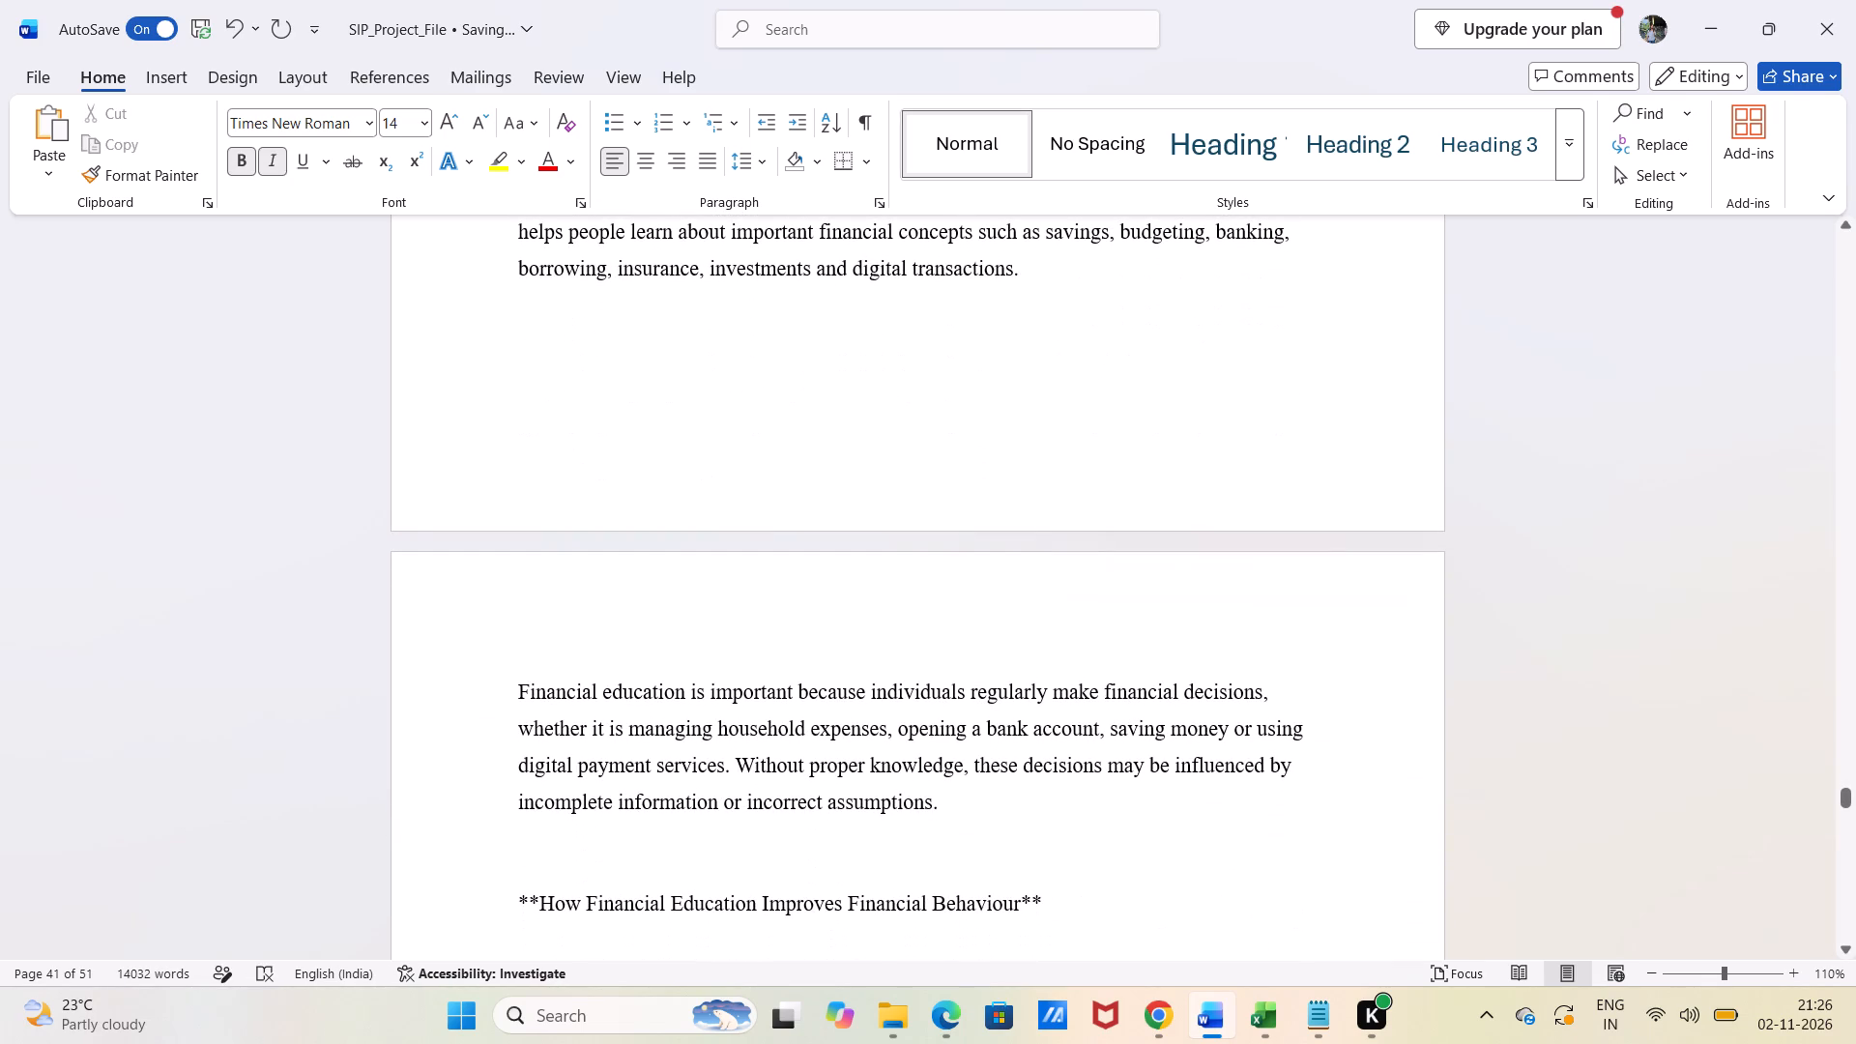
{"action": "left_click", "coordinate": [515, 671]}
{"action": "key", "text": "BackSpace"}
{"action": "left_click_drag", "start_coordinate": [515, 671], "coordinate": [515, 794]}
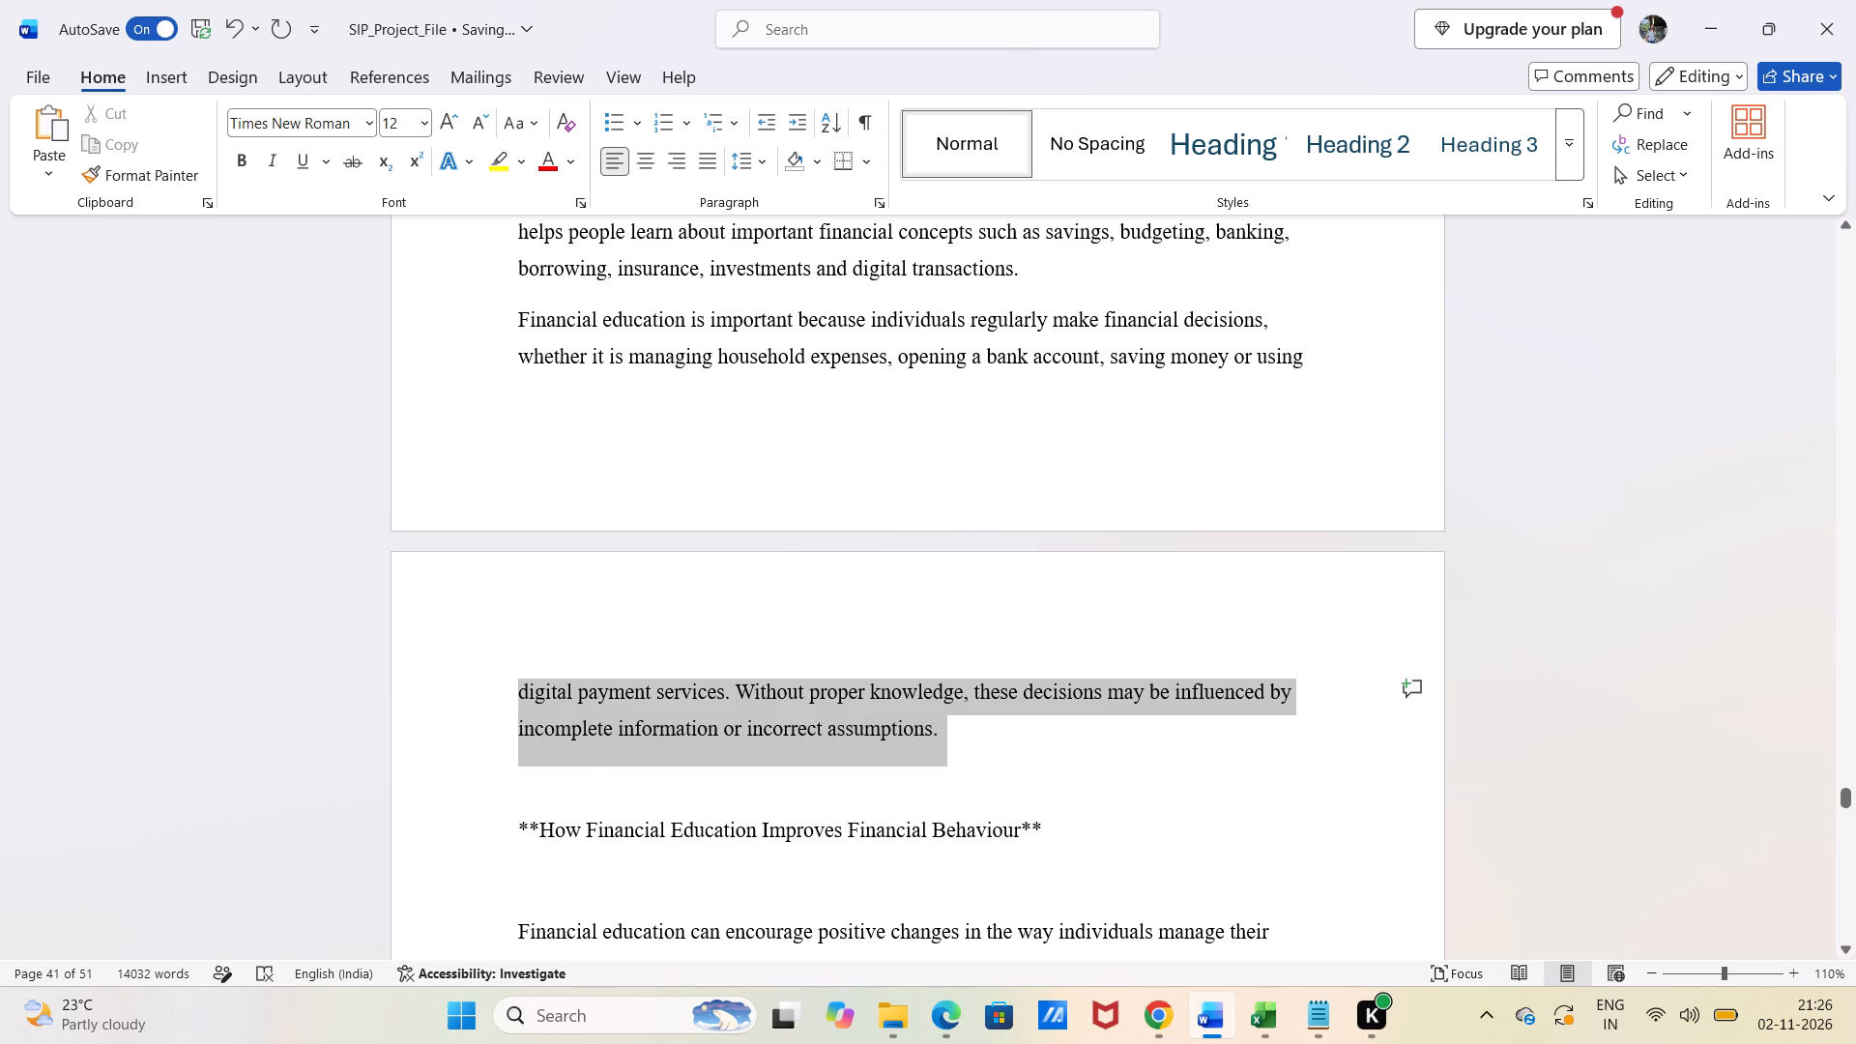
{"action": "left_click_drag", "start_coordinate": [515, 794], "coordinate": [514, 796]}
{"action": "left_click", "coordinate": [311, 778]}
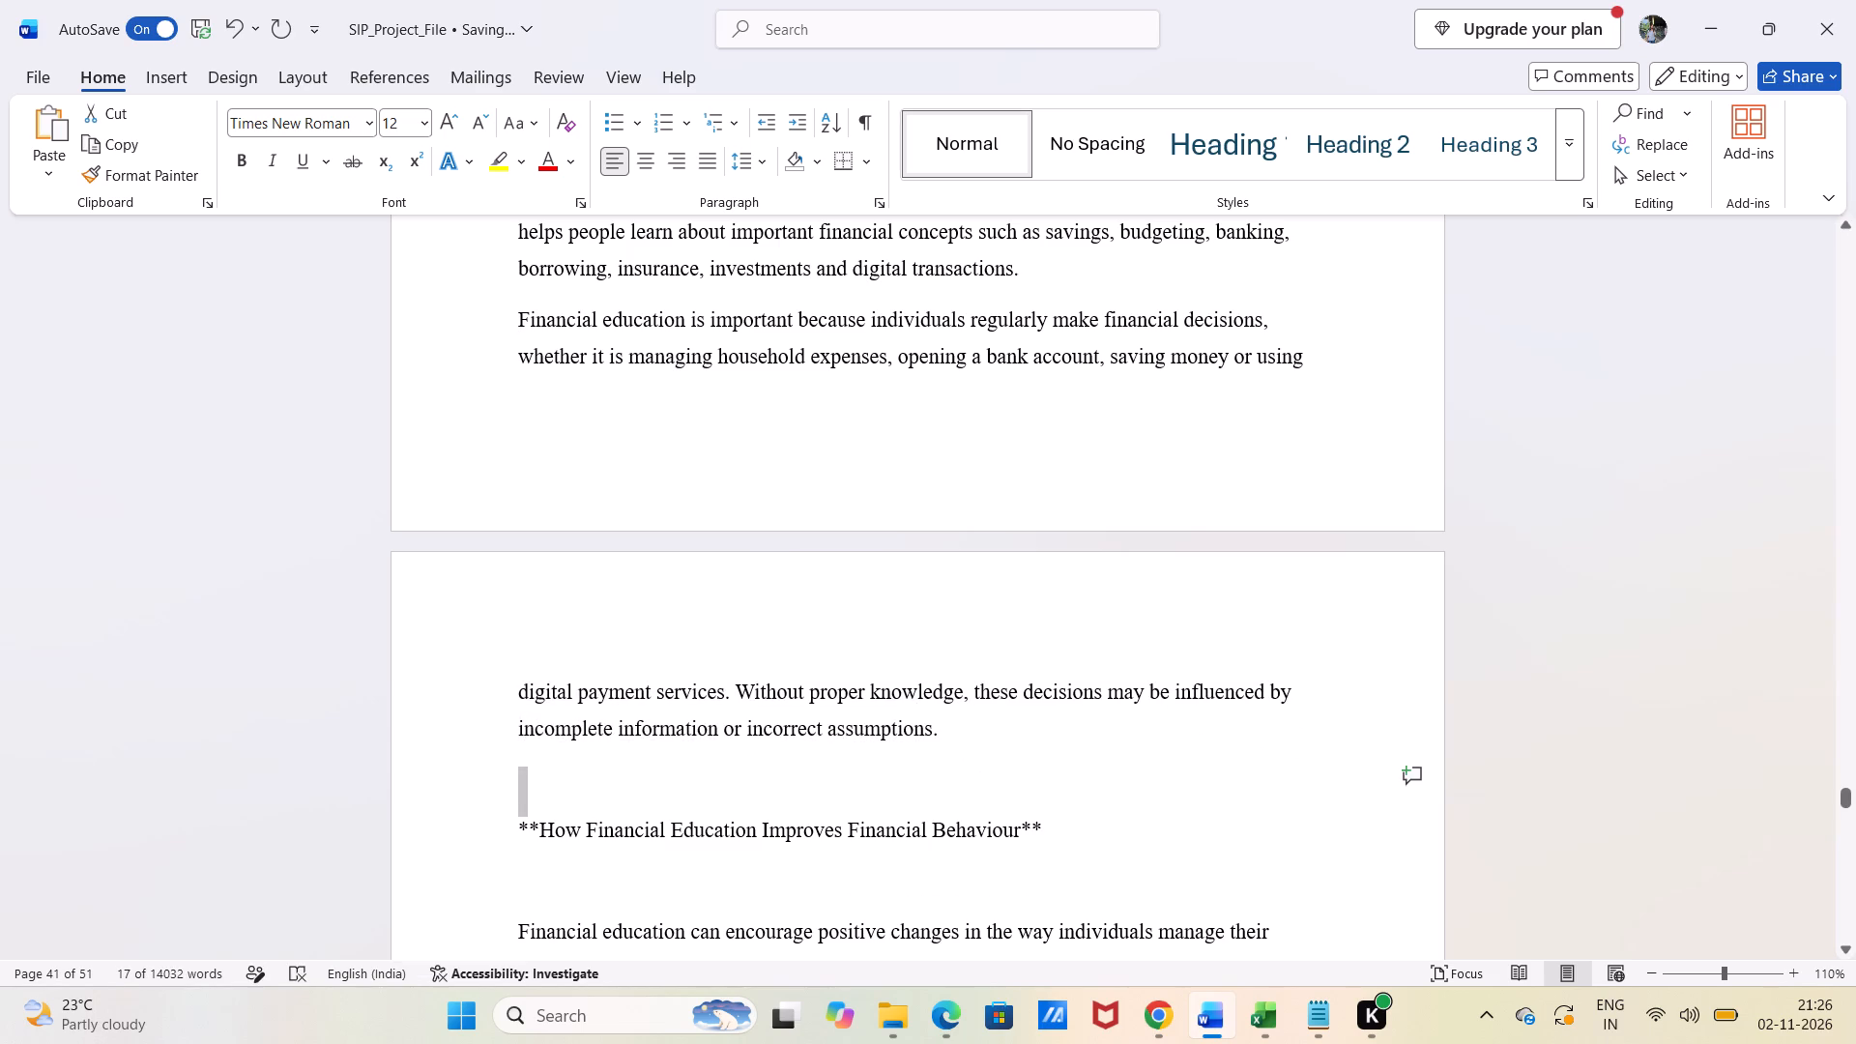
{"action": "key", "text": "BackSpace"}
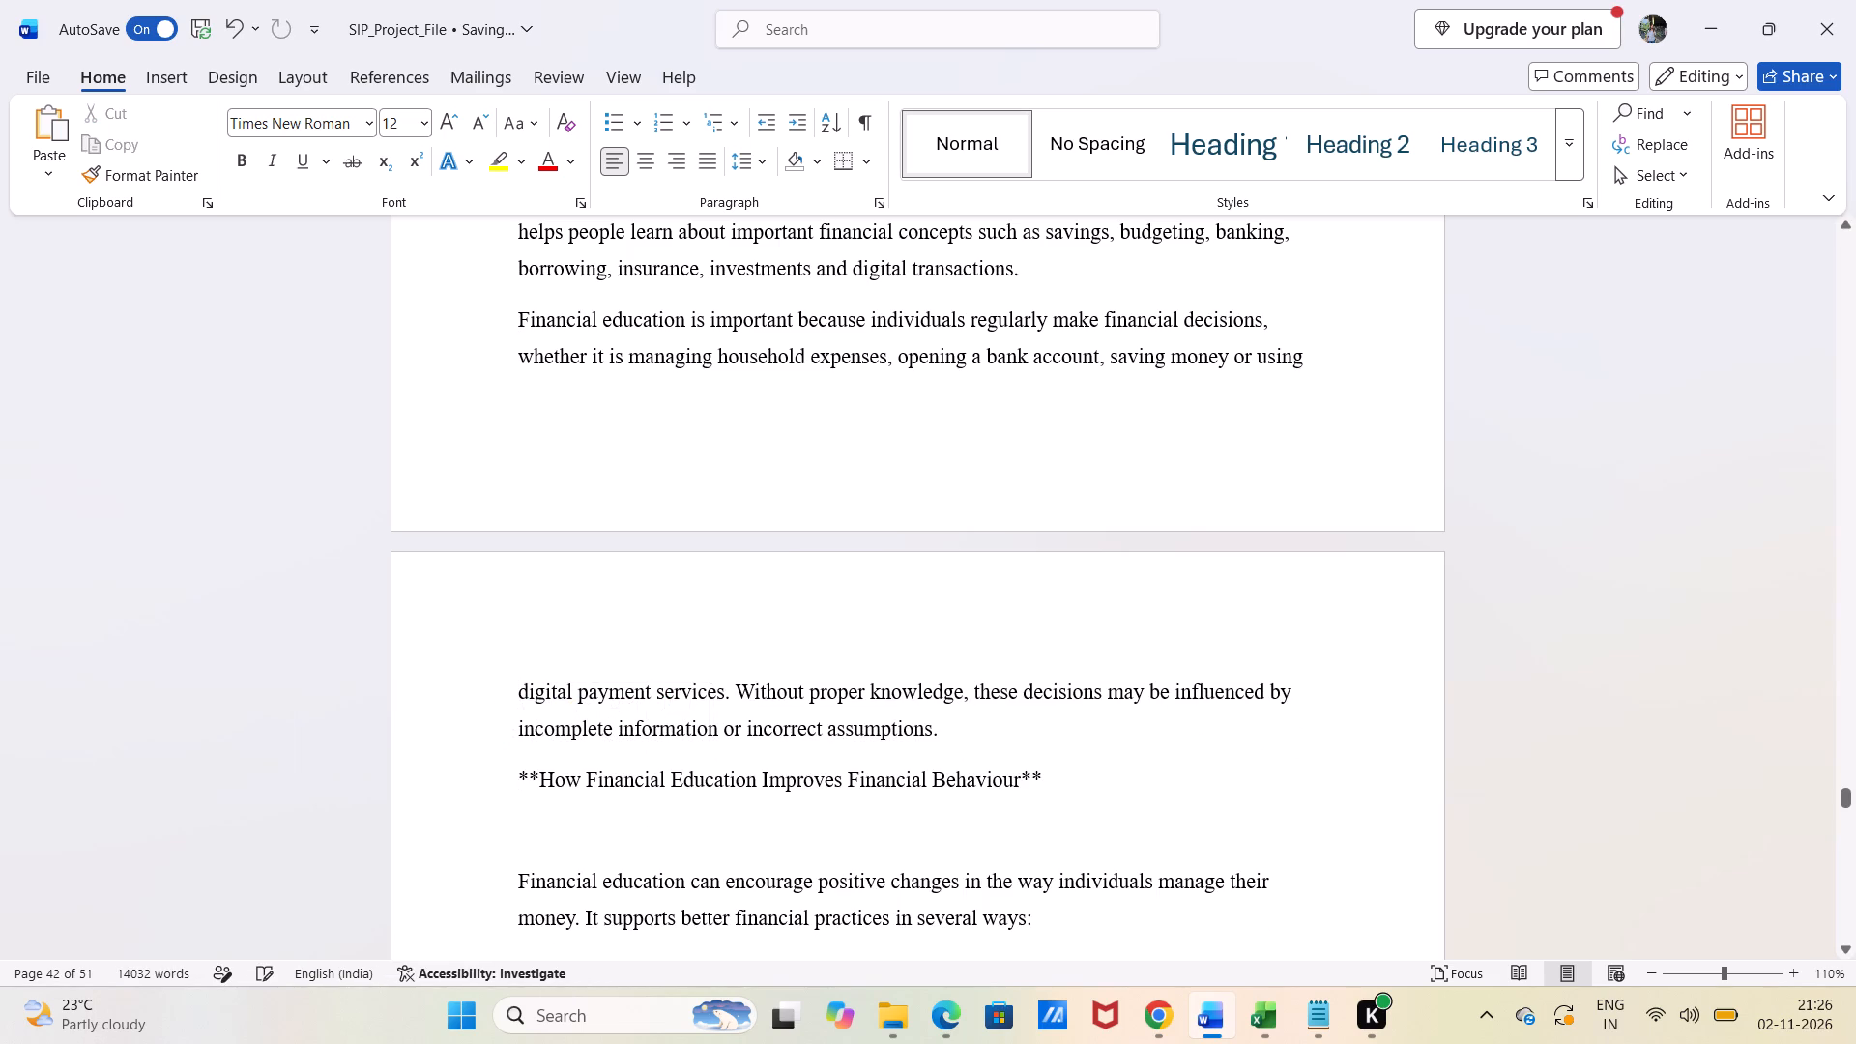
Remove the asterisks around "How Financial Education Improves Financial Behaviour" and end the heading with "?".
{"action": "scroll", "coordinate": [541, 852], "scroll_direction": "down", "scroll_amount": 1}
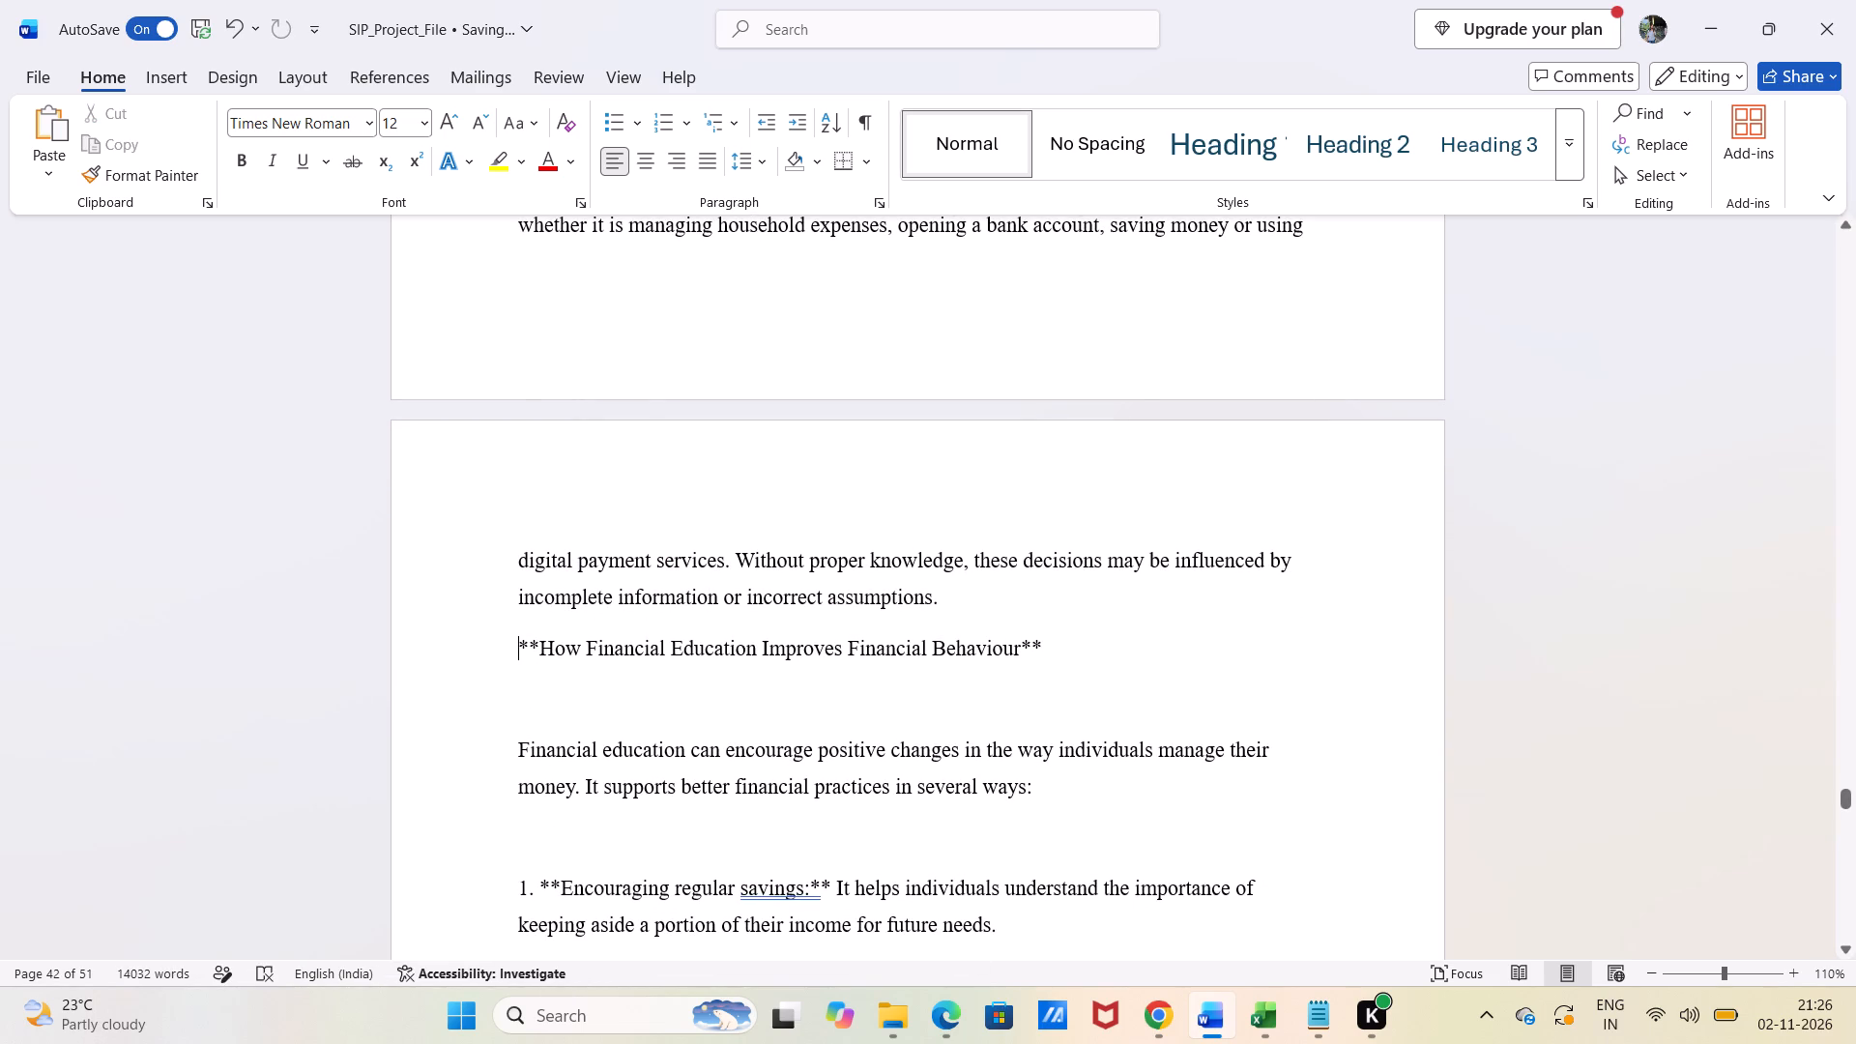
{"action": "left_click", "coordinate": [533, 666]}
{"action": "key", "text": "Right"}
{"action": "key", "text": "BackSpace"}
{"action": "key", "text": "BackSpace"}
{"action": "key", "text": "Right"}
{"action": "key", "text": "Right"}
{"action": "key", "text": "Right"}
{"action": "key", "text": "Right"}
{"action": "key", "text": "Right"}
{"action": "key", "text": "Right"}
{"action": "key", "text": "Right"}
{"action": "key", "text": "Right"}
{"action": "key", "text": "Right"}
{"action": "key", "text": "Right"}
{"action": "key", "text": "Right"}
{"action": "key", "text": "Right"}
{"action": "key", "text": "Right"}
{"action": "key", "text": "Right"}
{"action": "key", "text": "Right"}
{"action": "key", "text": "Right"}
{"action": "key", "text": "Right"}
{"action": "key", "text": "Right"}
{"action": "key", "text": "Right"}
{"action": "key", "text": "Right"}
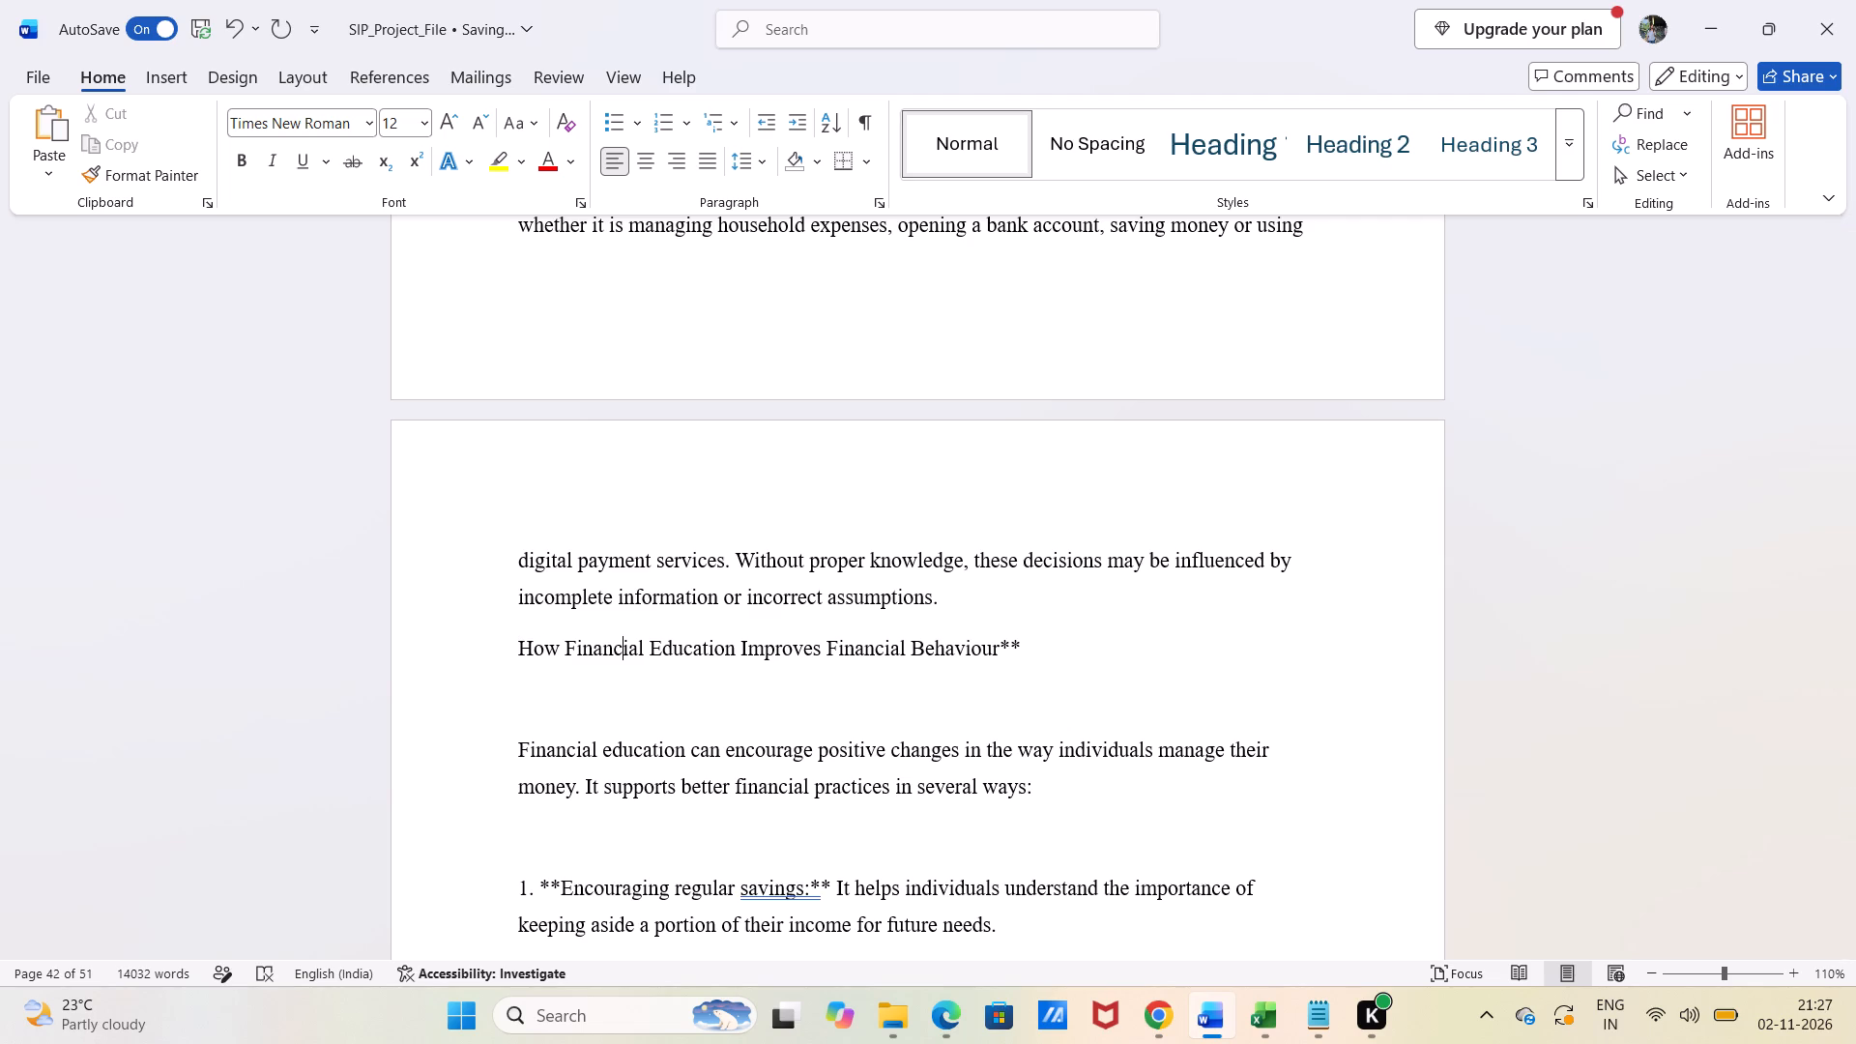
{"action": "key", "text": "Right"}
{"action": "key", "text": "BackSpace"}
{"action": "key", "text": "BackSpace"}
{"action": "key", "text": "shift+question"}
Make the "How Financial Education Improves Financial Behaviour" heading text bold and re-enter its closing question mark.
{"action": "left_click_drag", "start_coordinate": [521, 655], "coordinate": [995, 667]}
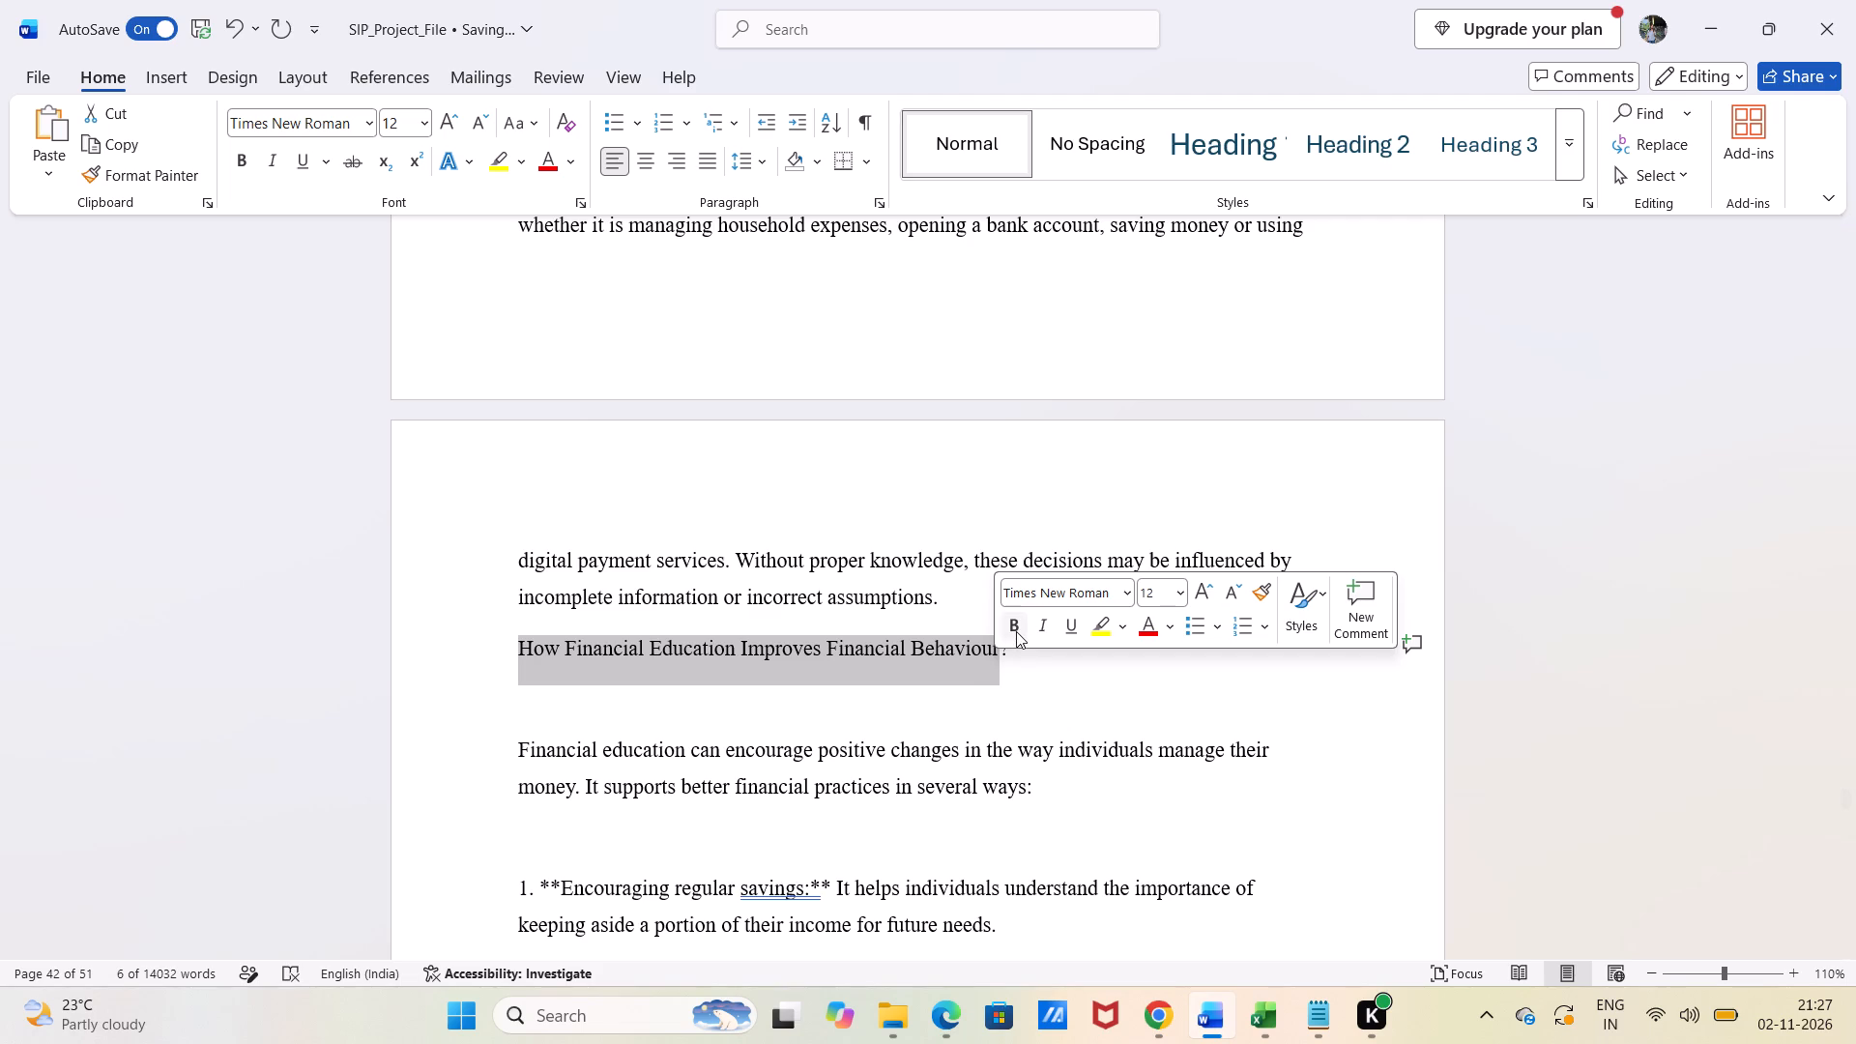
{"action": "left_click", "coordinate": [1016, 631]}
{"action": "left_click", "coordinate": [1030, 667]}
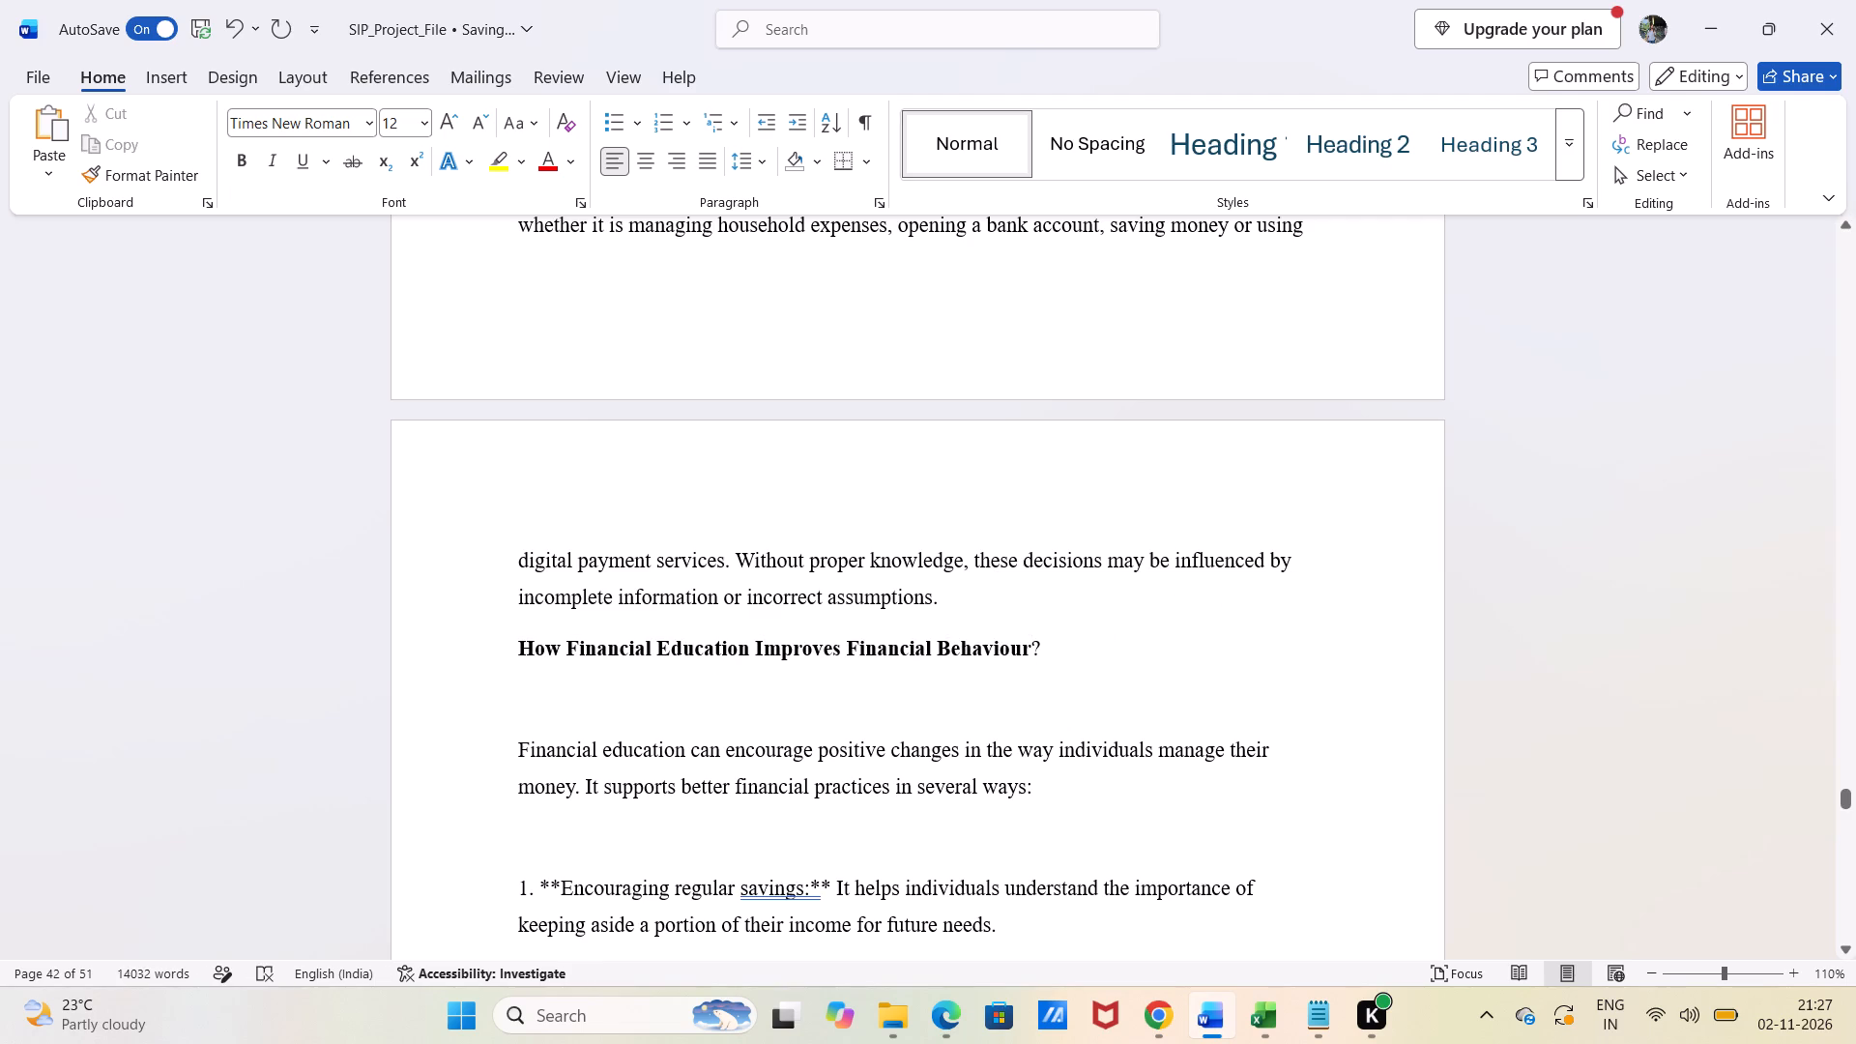
{"action": "key", "text": "Right"}
{"action": "key", "text": "BackSpace"}
{"action": "key", "text": "shift+question"}
Remove the blank lines below the "How Financial Education Improves Financial Behaviour?" heading and before the "Encouraging regular savings" item.
{"action": "key", "text": "Down"}
{"action": "key", "text": "BackSpace"}
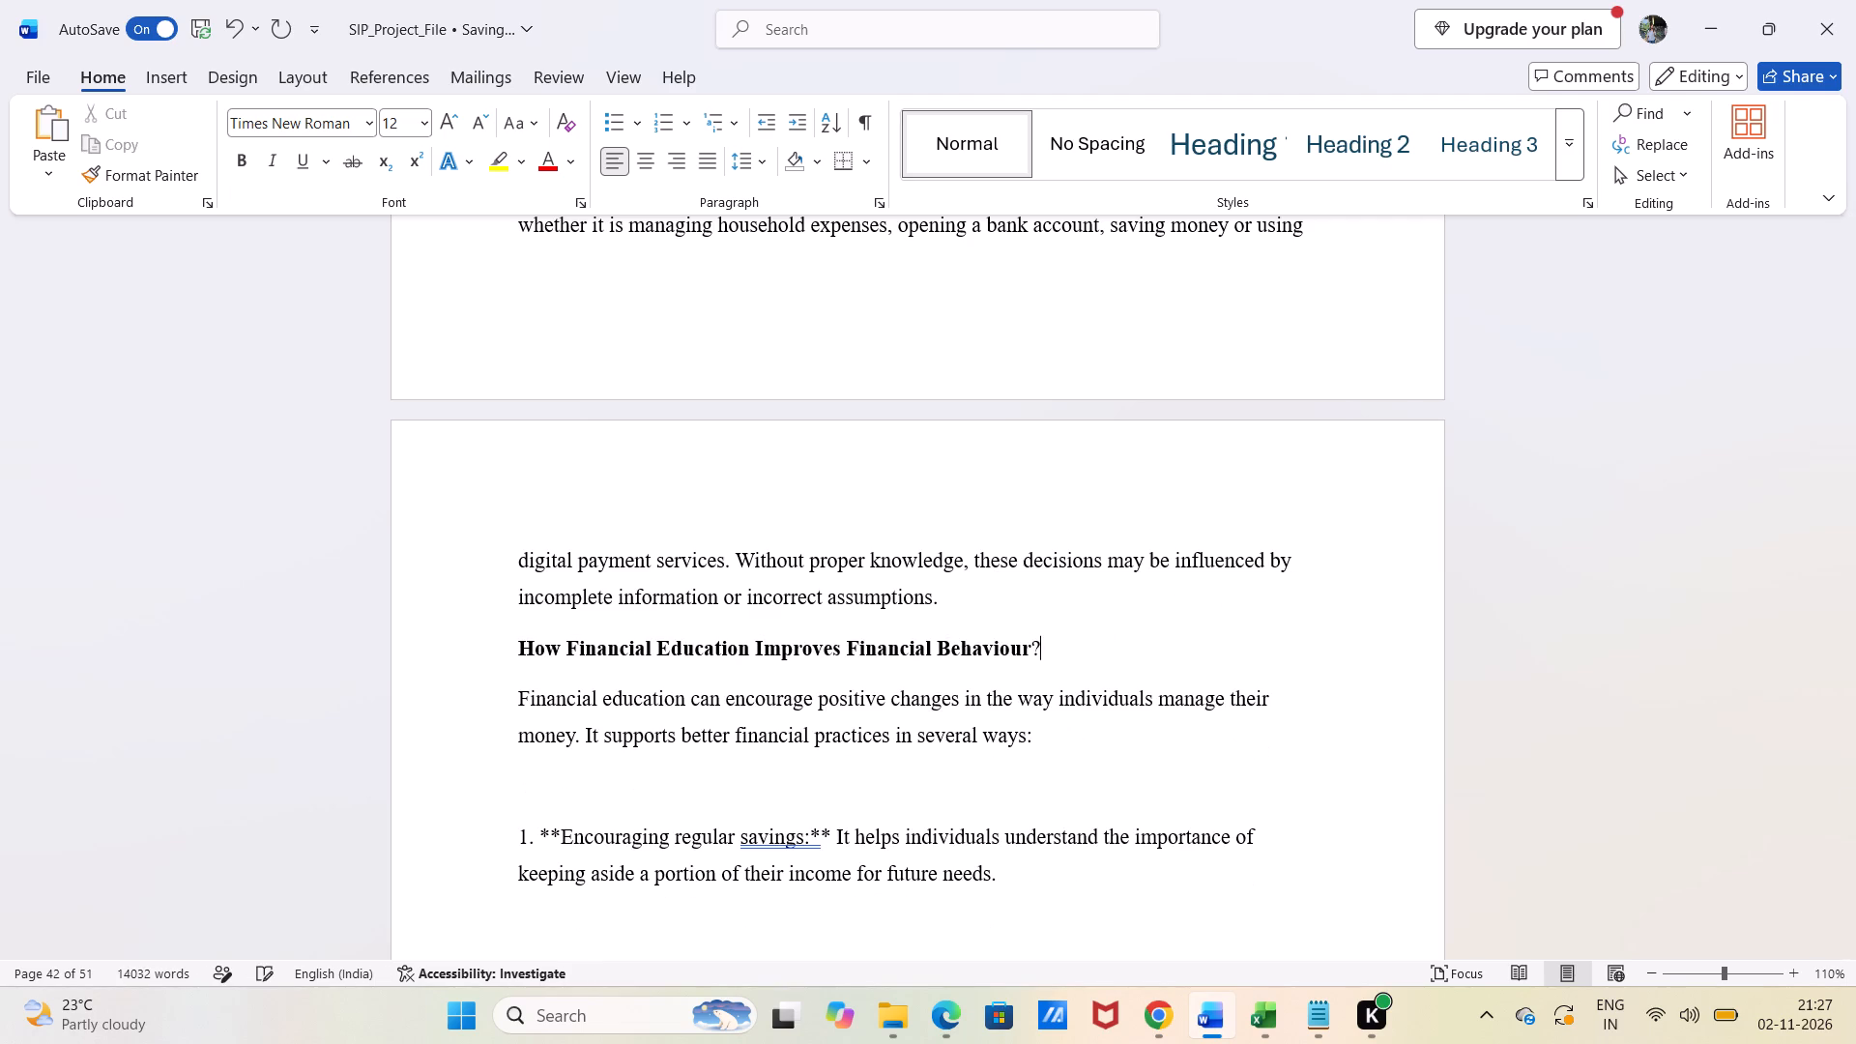
{"action": "key", "text": "Down"}
{"action": "key", "text": "Down"}
{"action": "key", "text": "Down"}
{"action": "key", "text": "BackSpace"}
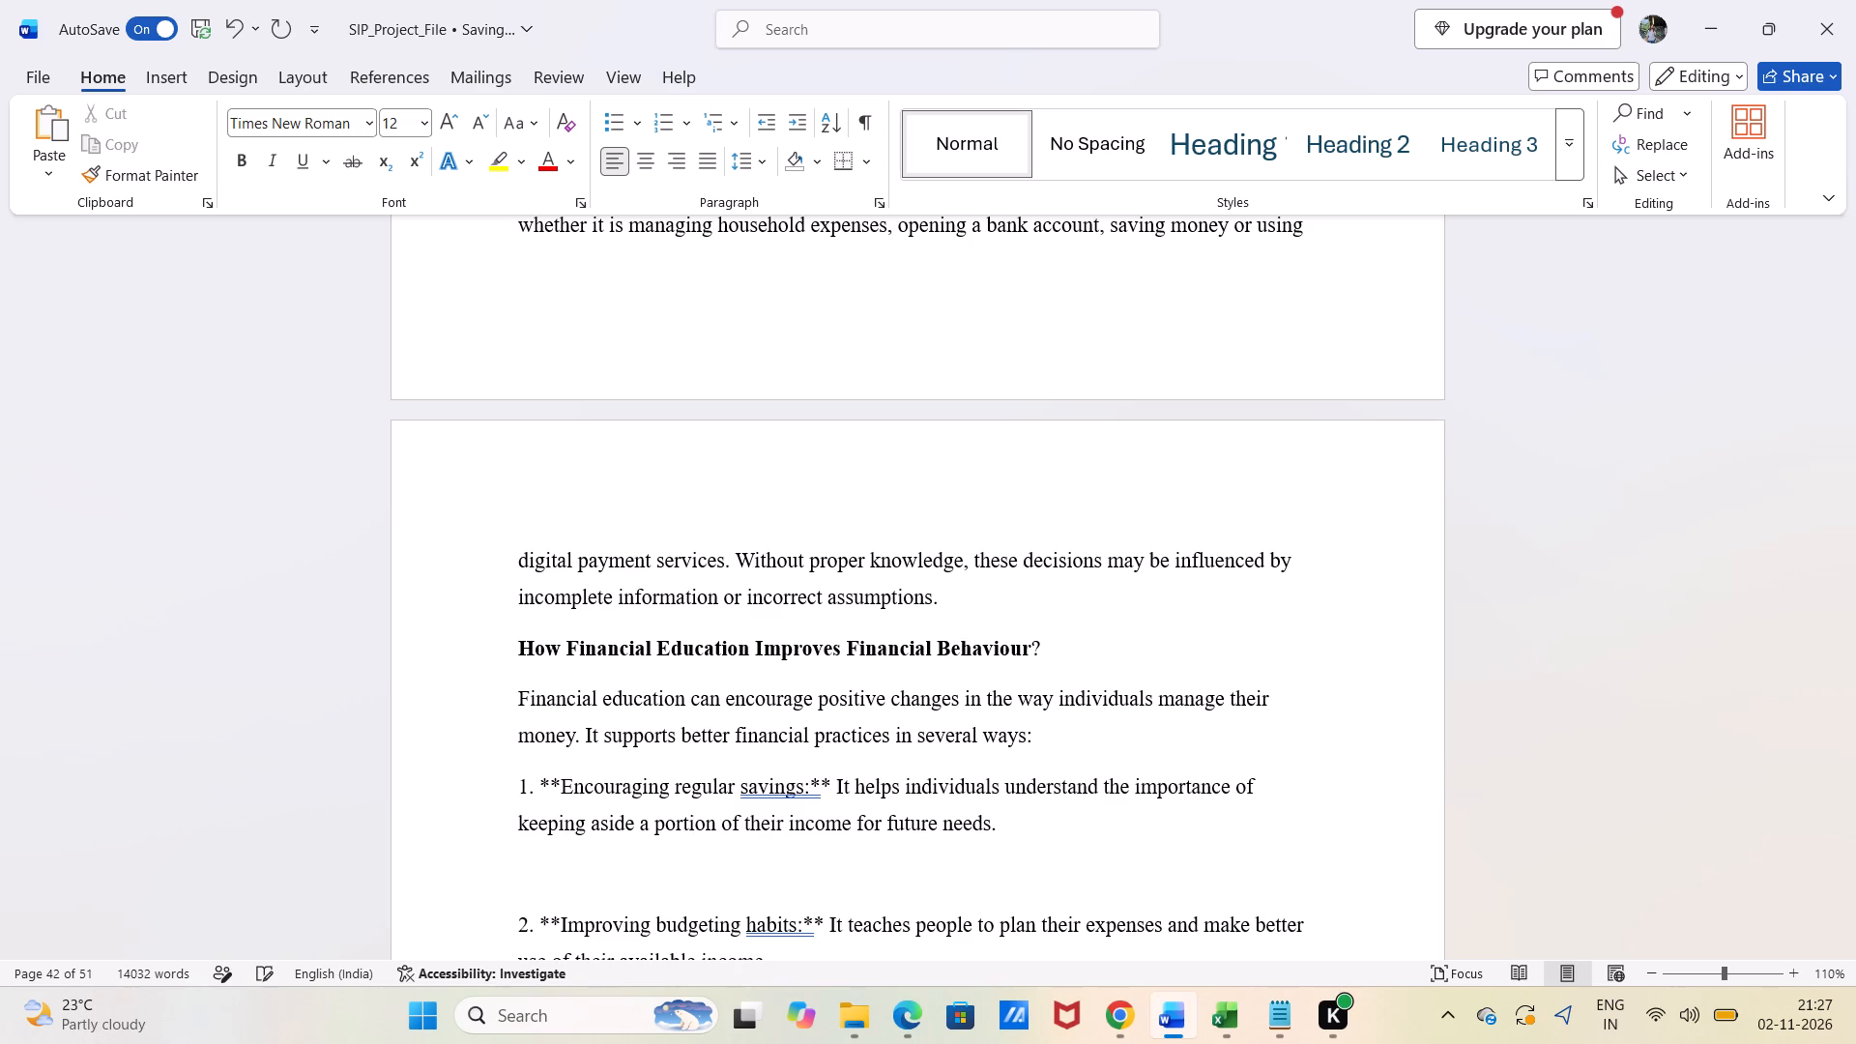
Turn "Encouraging regular savings" into automatic list item 1, removing its asterisks and replacing the colon with " -".
{"action": "left_click", "coordinate": [566, 787]}
{"action": "key", "text": "BackSpace"}
{"action": "key", "text": "BackSpace"}
{"action": "key", "text": "BackSpace"}
{"action": "key", "text": "BackSpace"}
{"action": "key", "text": "BackSpace"}
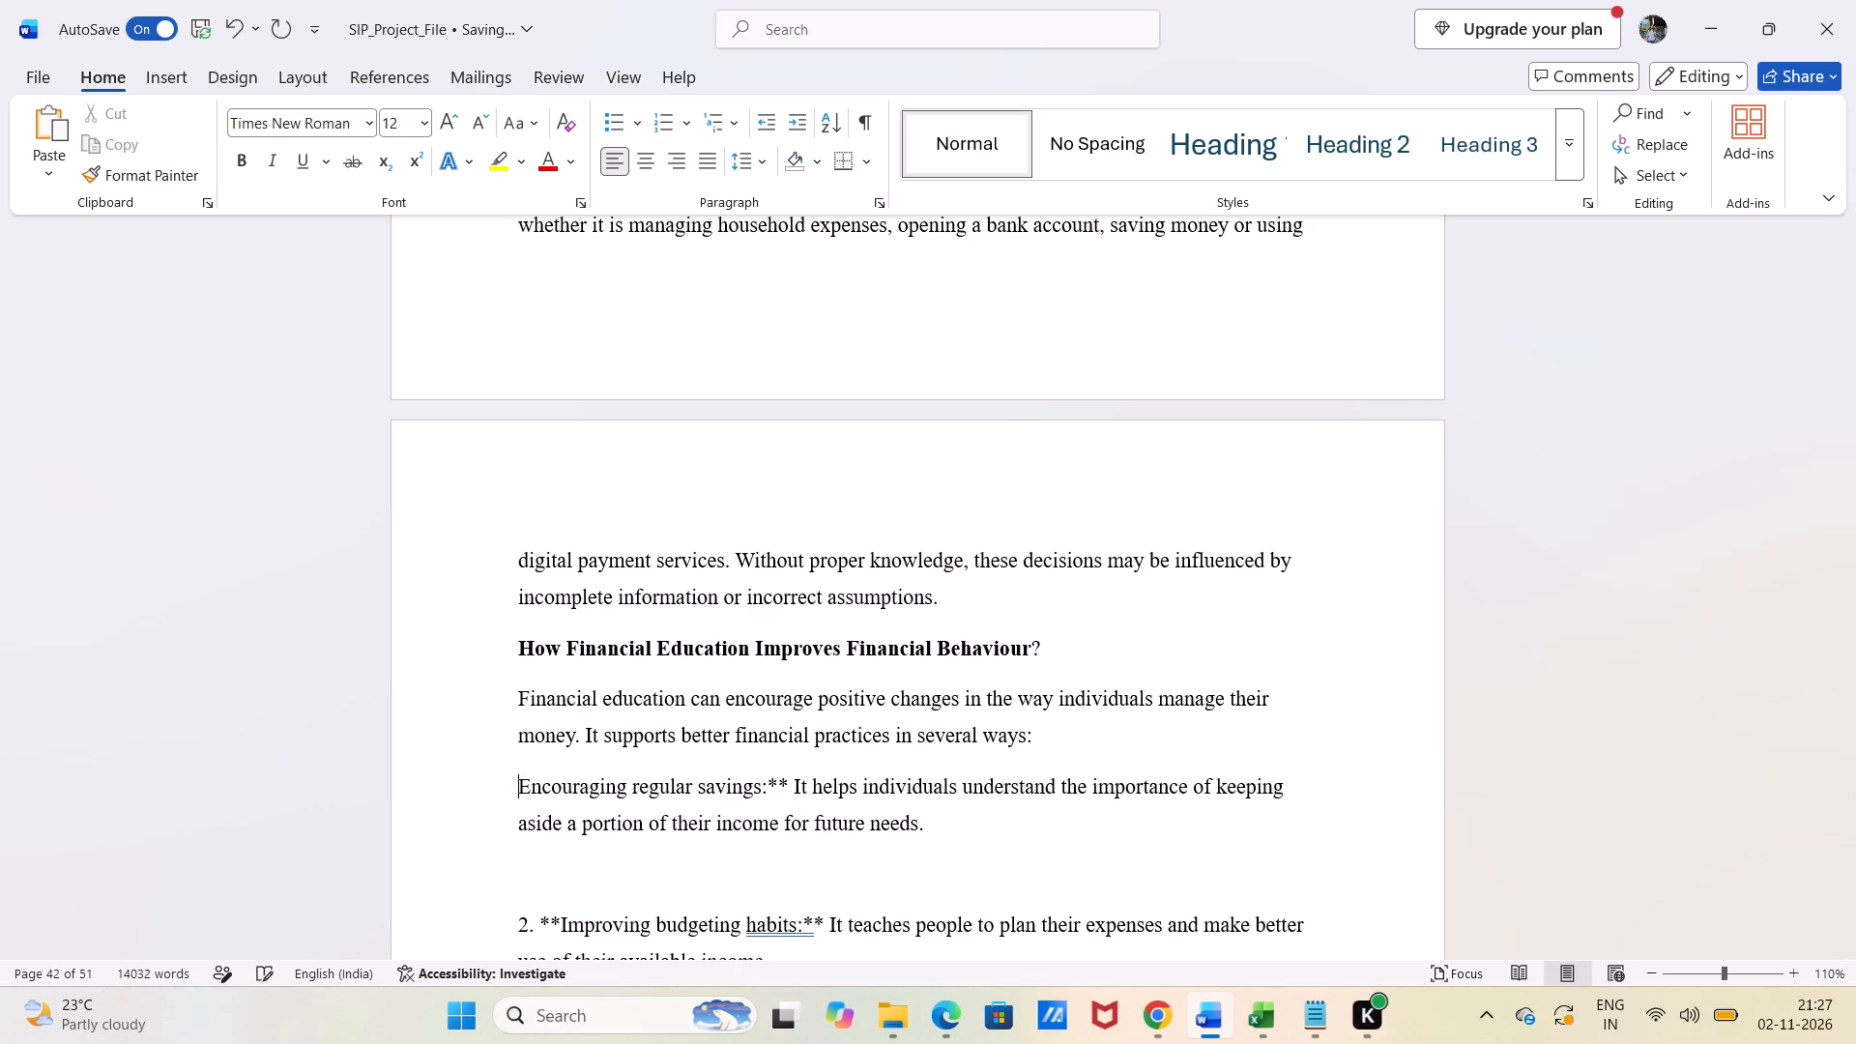
{"action": "type", "text": "1."}
{"action": "key", "text": "space"}
{"action": "key", "text": "Right"}
{"action": "key", "text": "Right"}
{"action": "key", "text": "Right"}
{"action": "key", "text": "Right"}
{"action": "key", "text": "Right"}
{"action": "key", "text": "Right"}
{"action": "key", "text": "Right"}
{"action": "key", "text": "Right"}
{"action": "key", "text": "Right"}
{"action": "key", "text": "Right"}
{"action": "key", "text": "Right"}
{"action": "key", "text": "Right"}
{"action": "key", "text": "Right"}
{"action": "key", "text": "Right"}
{"action": "key", "text": "Right"}
{"action": "key", "text": "Right"}
{"action": "key", "text": "Right"}
{"action": "key", "text": "Right"}
{"action": "key", "text": "Right"}
{"action": "key", "text": "Right"}
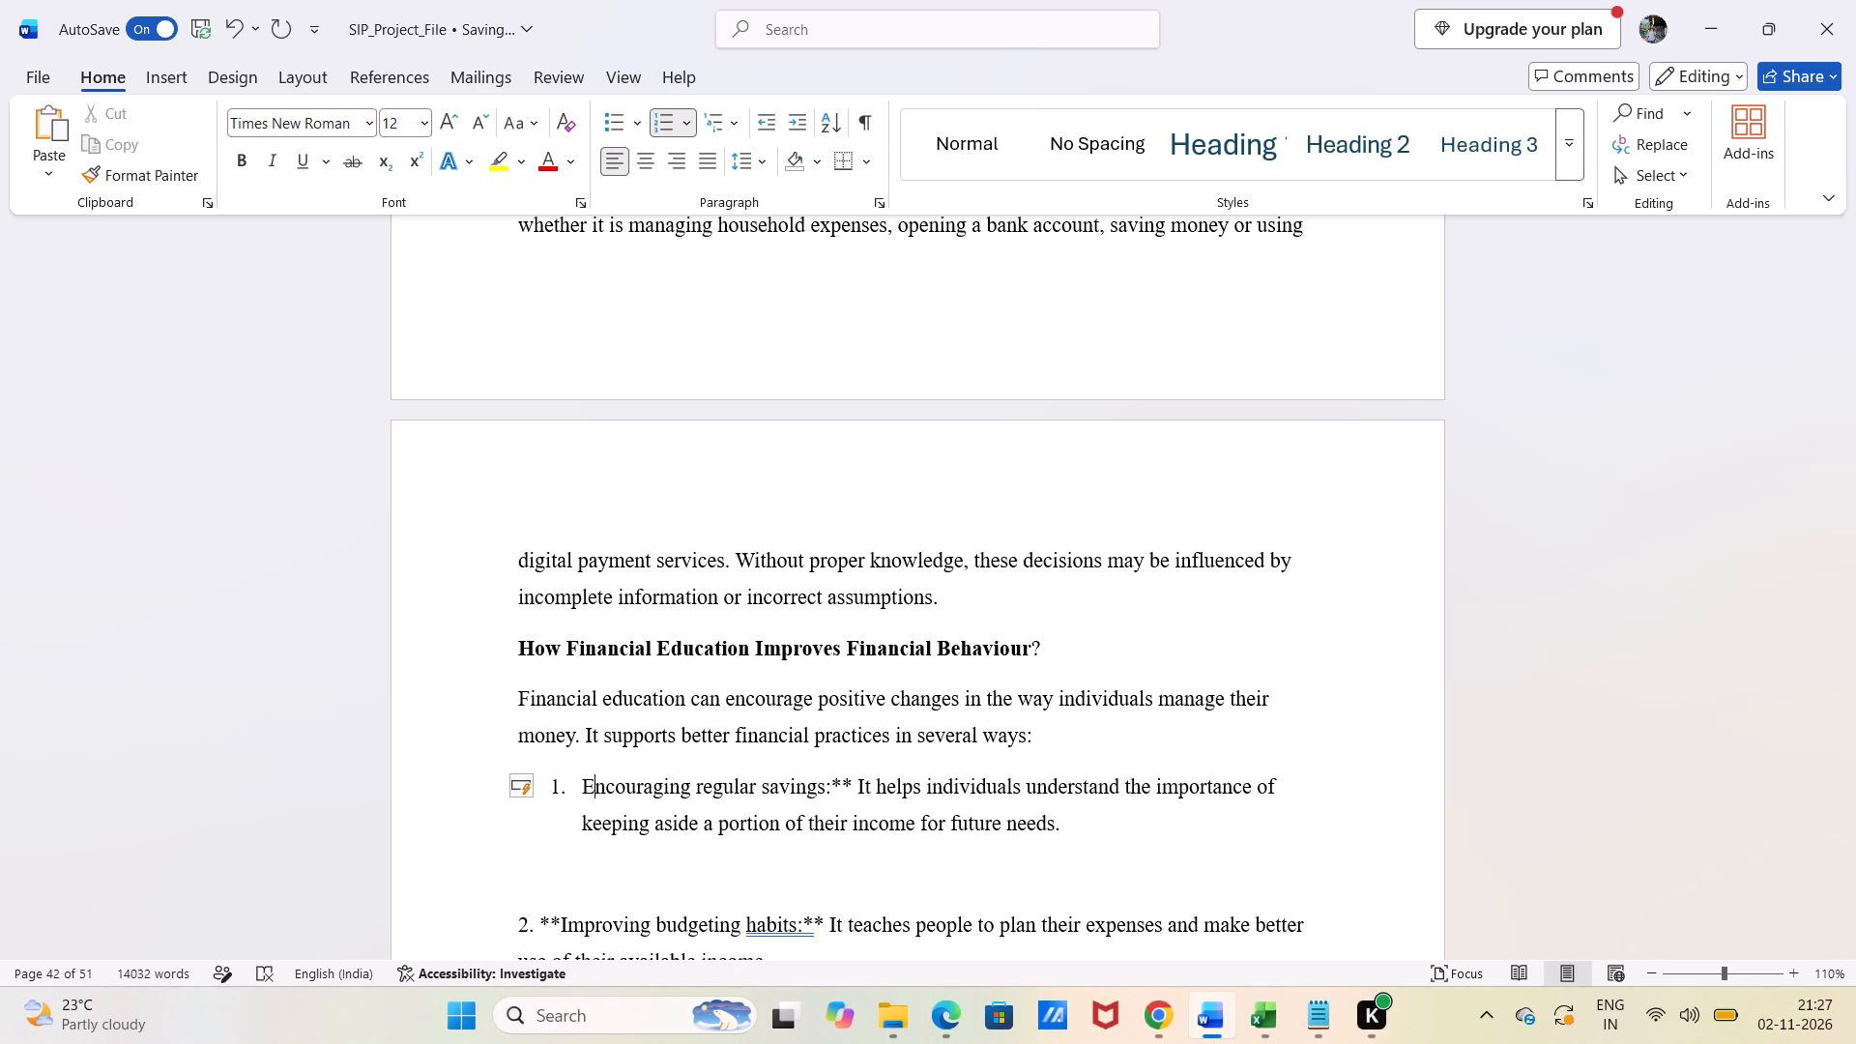
{"action": "key", "text": "Right"}
{"action": "key", "text": "Left"}
{"action": "key", "text": "BackSpace"}
{"action": "key", "text": "BackSpace"}
{"action": "key", "text": "BackSpace"}
{"action": "key", "text": "space"}
{"action": "type", "text": "-"}
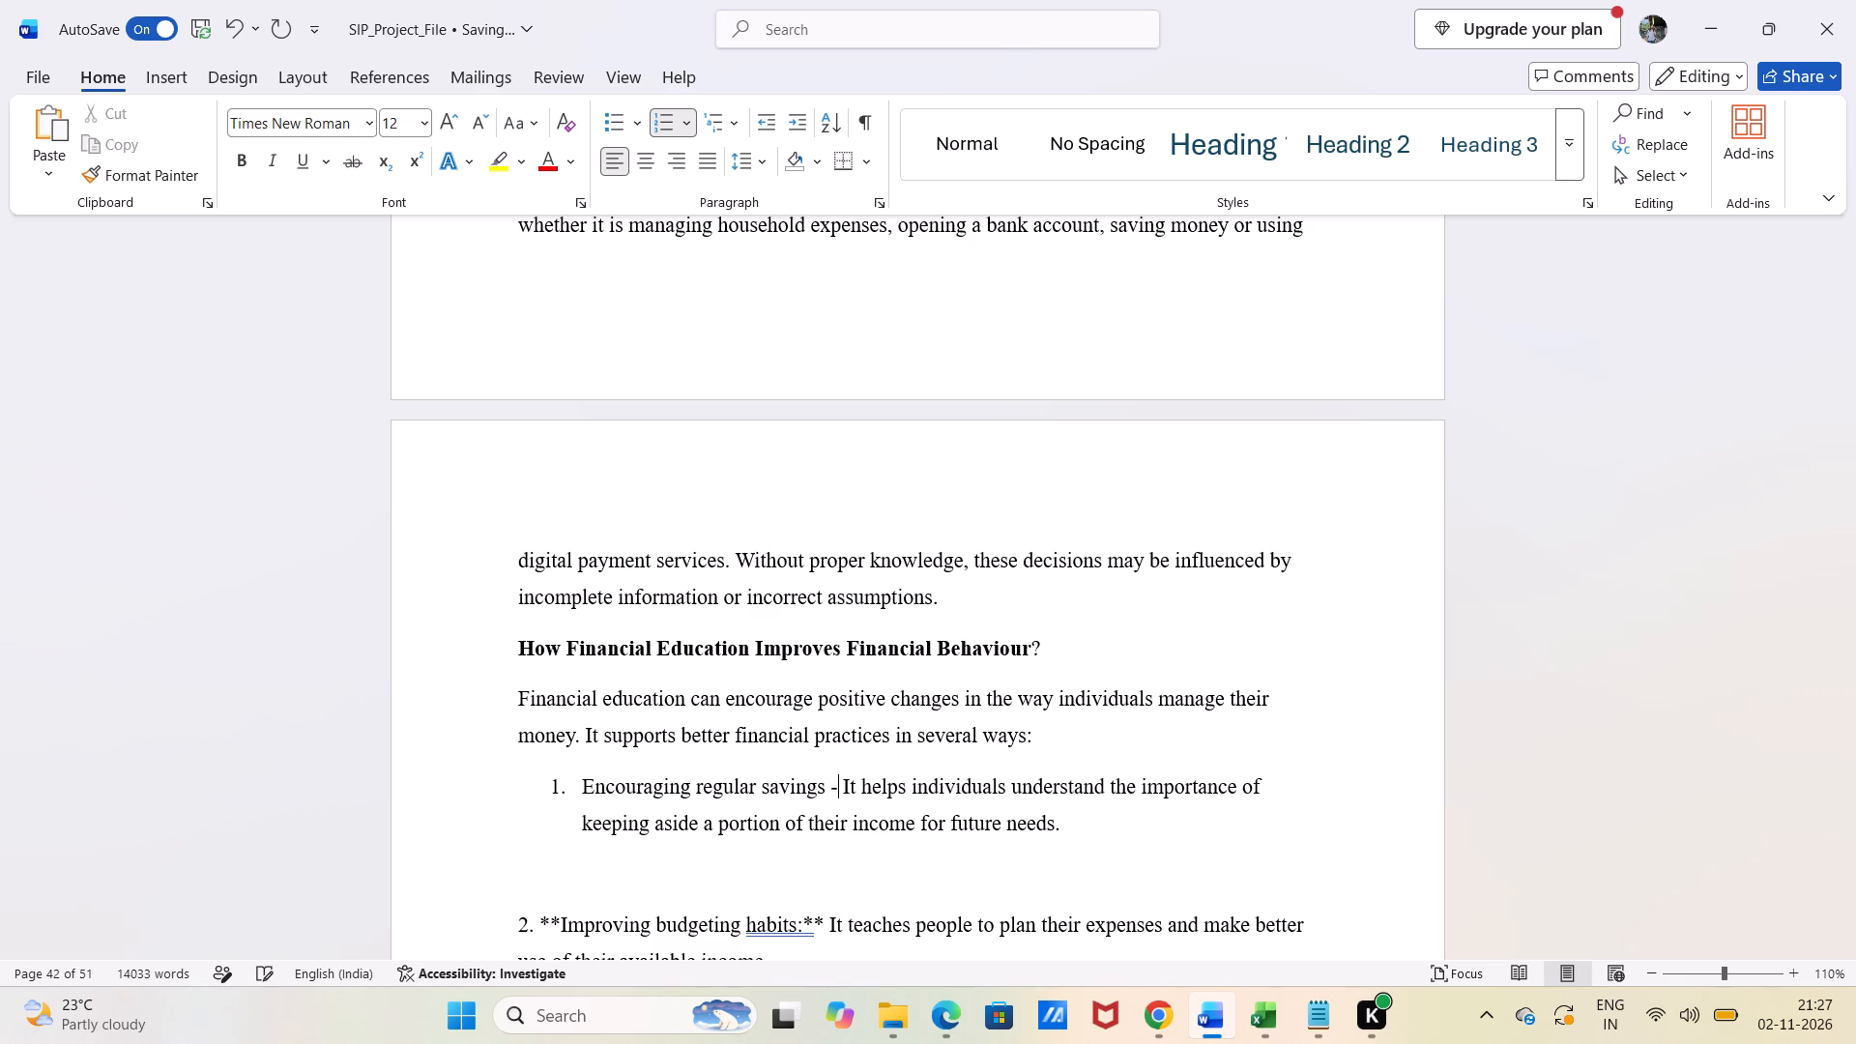
Remove the blank line between the "Encouraging regular savings" and "Improving budgeting habits" items.
{"action": "key", "text": "Down"}
{"action": "key", "text": "Down"}
{"action": "key", "text": "BackSpace"}
Replace the colon and asterisks after "Improving budgeting habits" with " -".
{"action": "key", "text": "Down"}
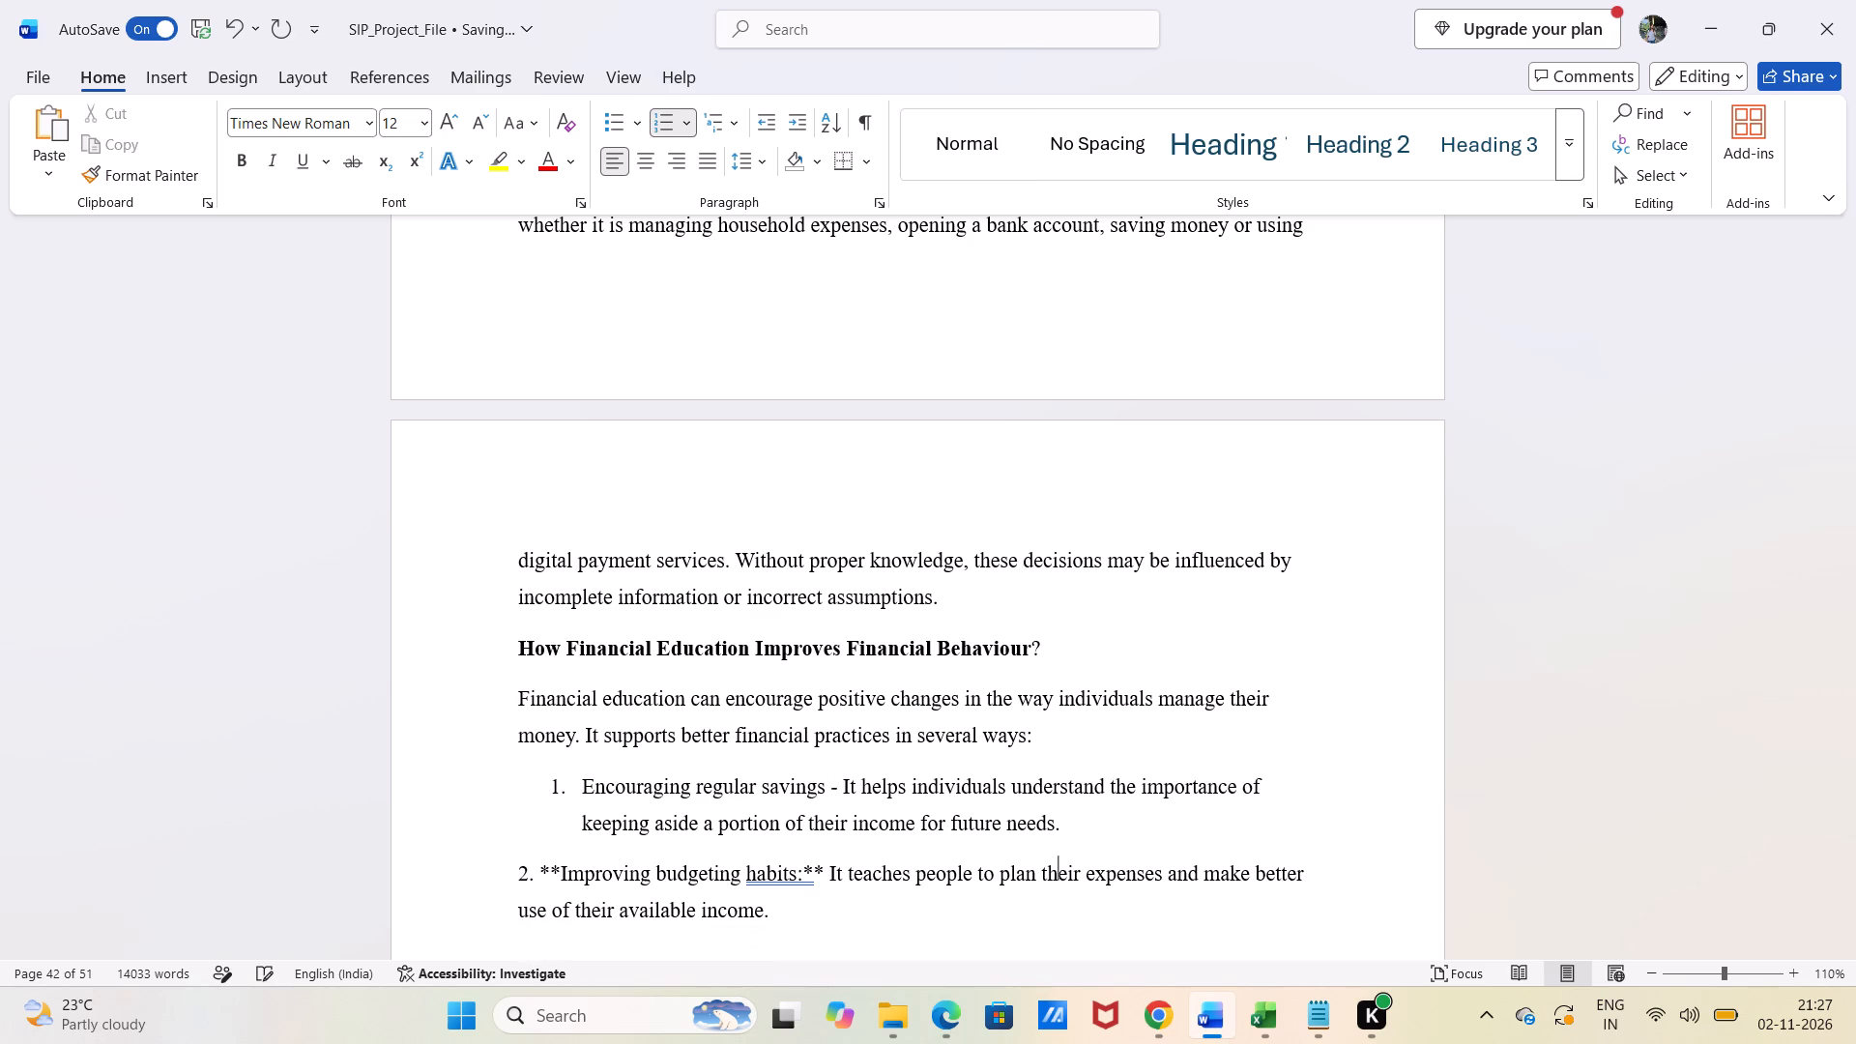
{"action": "key", "text": "Left"}
{"action": "key", "text": "Left"}
{"action": "key", "text": "Left"}
{"action": "key", "text": "Left"}
{"action": "key", "text": "Left"}
{"action": "key", "text": "Left"}
{"action": "key", "text": "Left"}
{"action": "key", "text": "Left"}
{"action": "key", "text": "Left"}
{"action": "key", "text": "Left"}
{"action": "key", "text": "Left"}
{"action": "key", "text": "Left"}
{"action": "key", "text": "Left"}
{"action": "key", "text": "Left"}
{"action": "key", "text": "Left"}
{"action": "key", "text": "Left"}
{"action": "key", "text": "Left"}
{"action": "key", "text": "Left"}
{"action": "key", "text": "Left"}
{"action": "key", "text": "Left"}
{"action": "key", "text": "Left"}
{"action": "key", "text": "Left"}
{"action": "key", "text": "Left"}
{"action": "key", "text": "Left"}
{"action": "key", "text": "Left"}
{"action": "key", "text": "BackSpace"}
{"action": "key", "text": "BackSpace"}
{"action": "key", "text": "BackSpace"}
{"action": "key", "text": "space"}
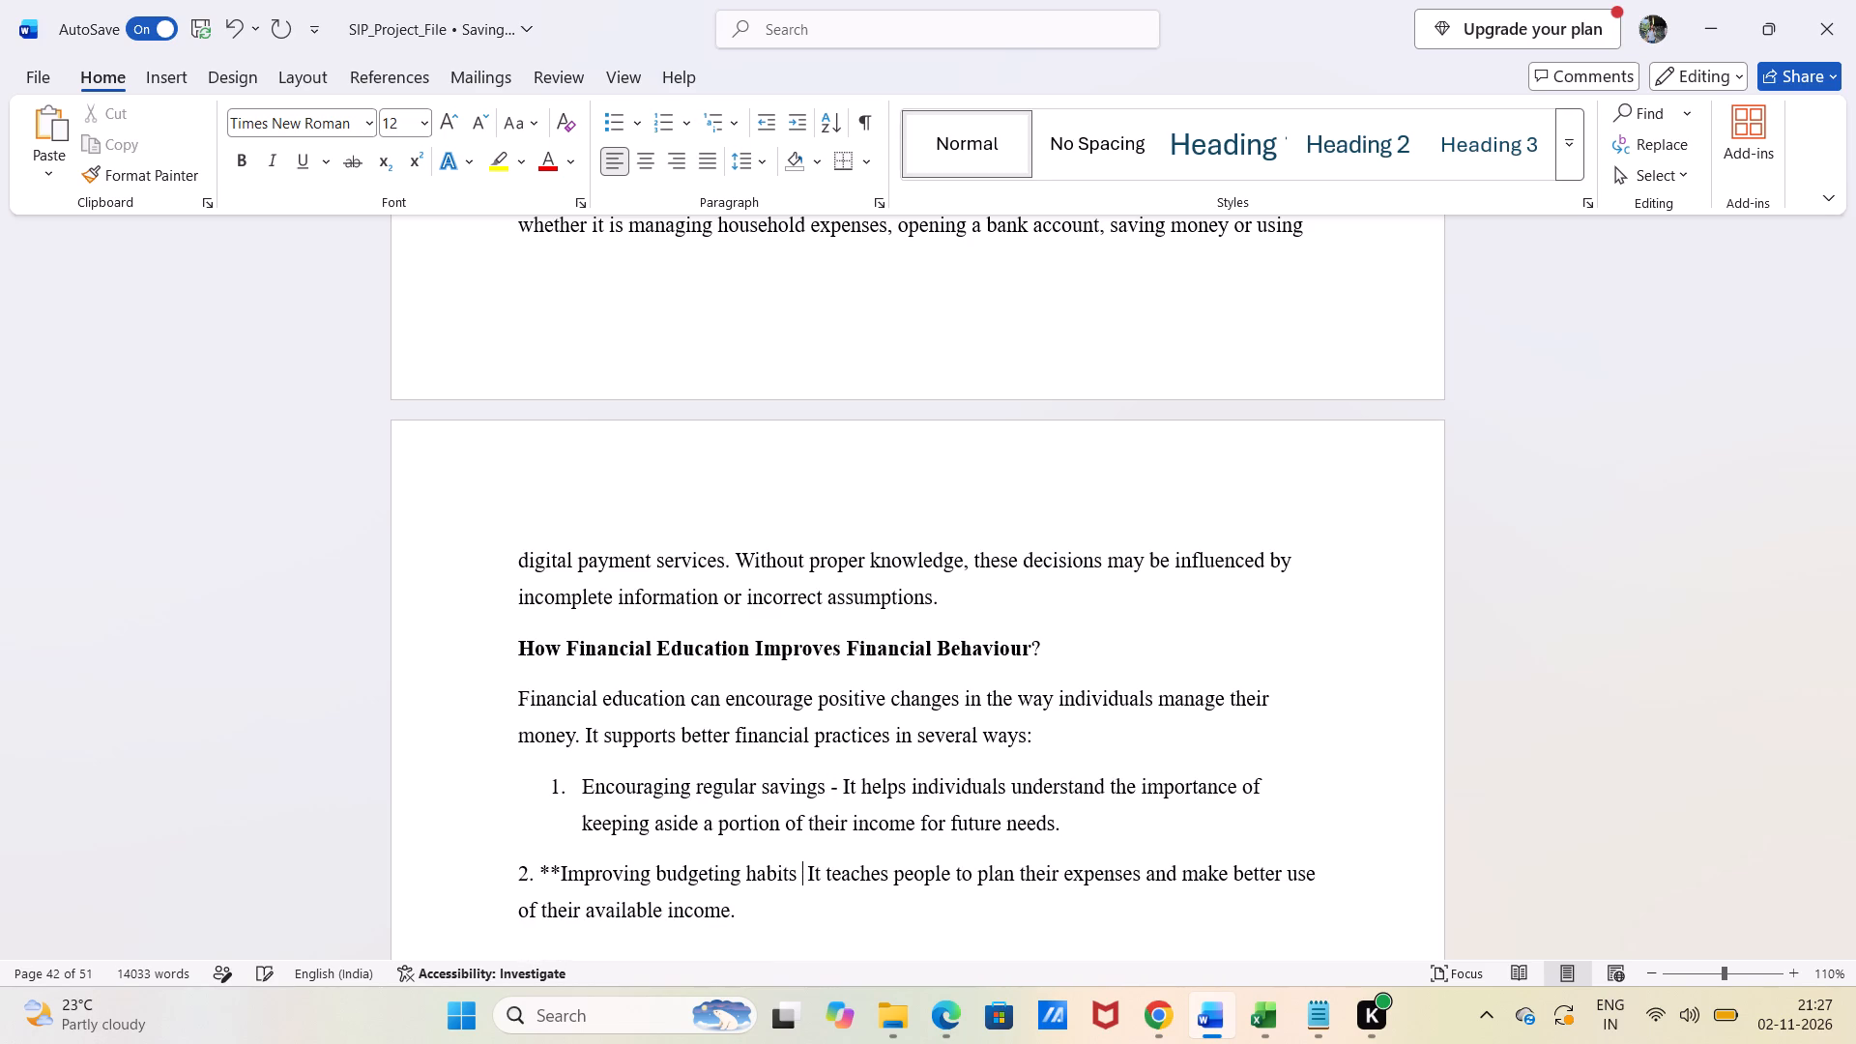
{"action": "type", "text": "-"}
Remove the typed "2." and asterisks before "Improving budgeting habits" and make it automatic list item 2.
{"action": "key", "text": "Left"}
{"action": "key", "text": "Left"}
{"action": "key", "text": "Left"}
{"action": "key", "text": "Left"}
{"action": "key", "text": "Left"}
{"action": "key", "text": "Left"}
{"action": "key", "text": "Left"}
{"action": "key", "text": "Left"}
{"action": "key", "text": "Left"}
{"action": "key", "text": "Left"}
{"action": "key", "text": "Left"}
{"action": "key", "text": "Left"}
{"action": "key", "text": "Left"}
{"action": "key", "text": "Left"}
{"action": "key", "text": "Left"}
{"action": "key", "text": "Left"}
{"action": "key", "text": "Left"}
{"action": "key", "text": "Left"}
{"action": "key", "text": "Left"}
{"action": "key", "text": "Left"}
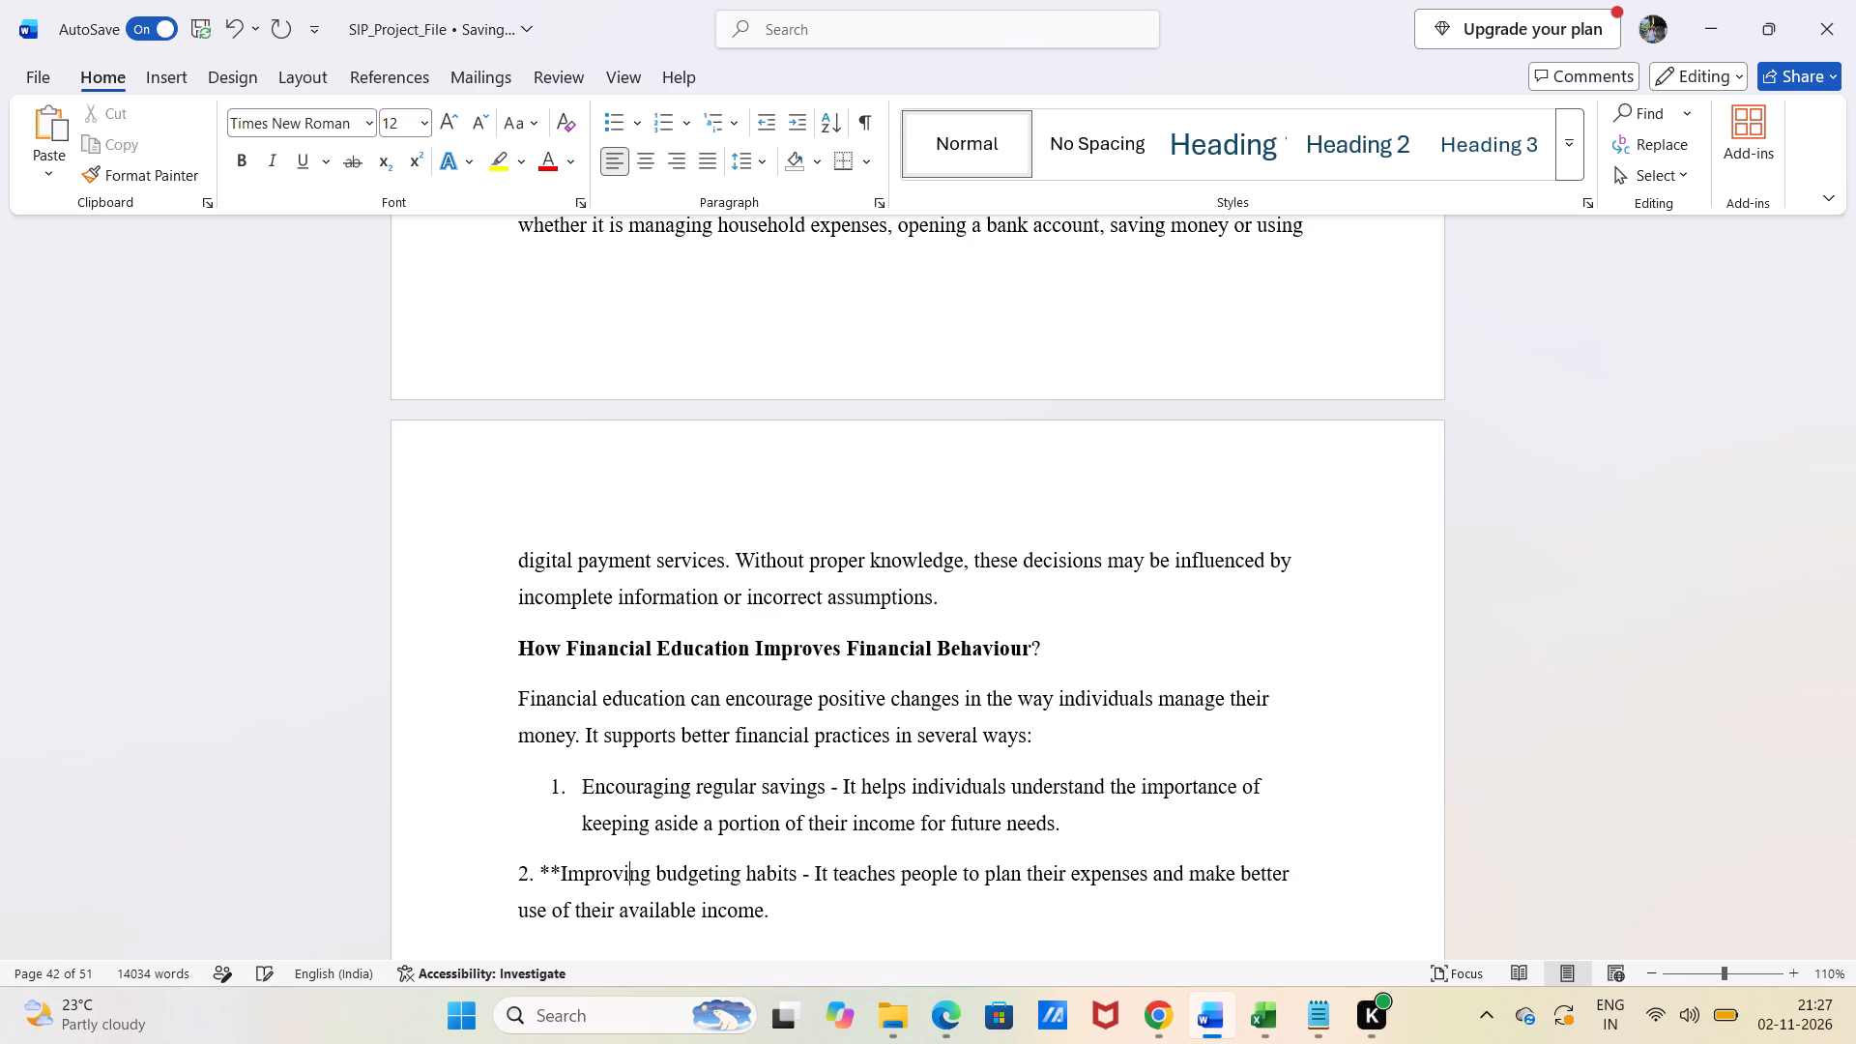
{"action": "key", "text": "Left"}
{"action": "key", "text": "Left"}
{"action": "key", "text": "Left"}
{"action": "key", "text": "BackSpace"}
{"action": "key", "text": "BackSpace"}
{"action": "key", "text": "BackSpace"}
{"action": "key", "text": "BackSpace"}
{"action": "key", "text": "BackSpace"}
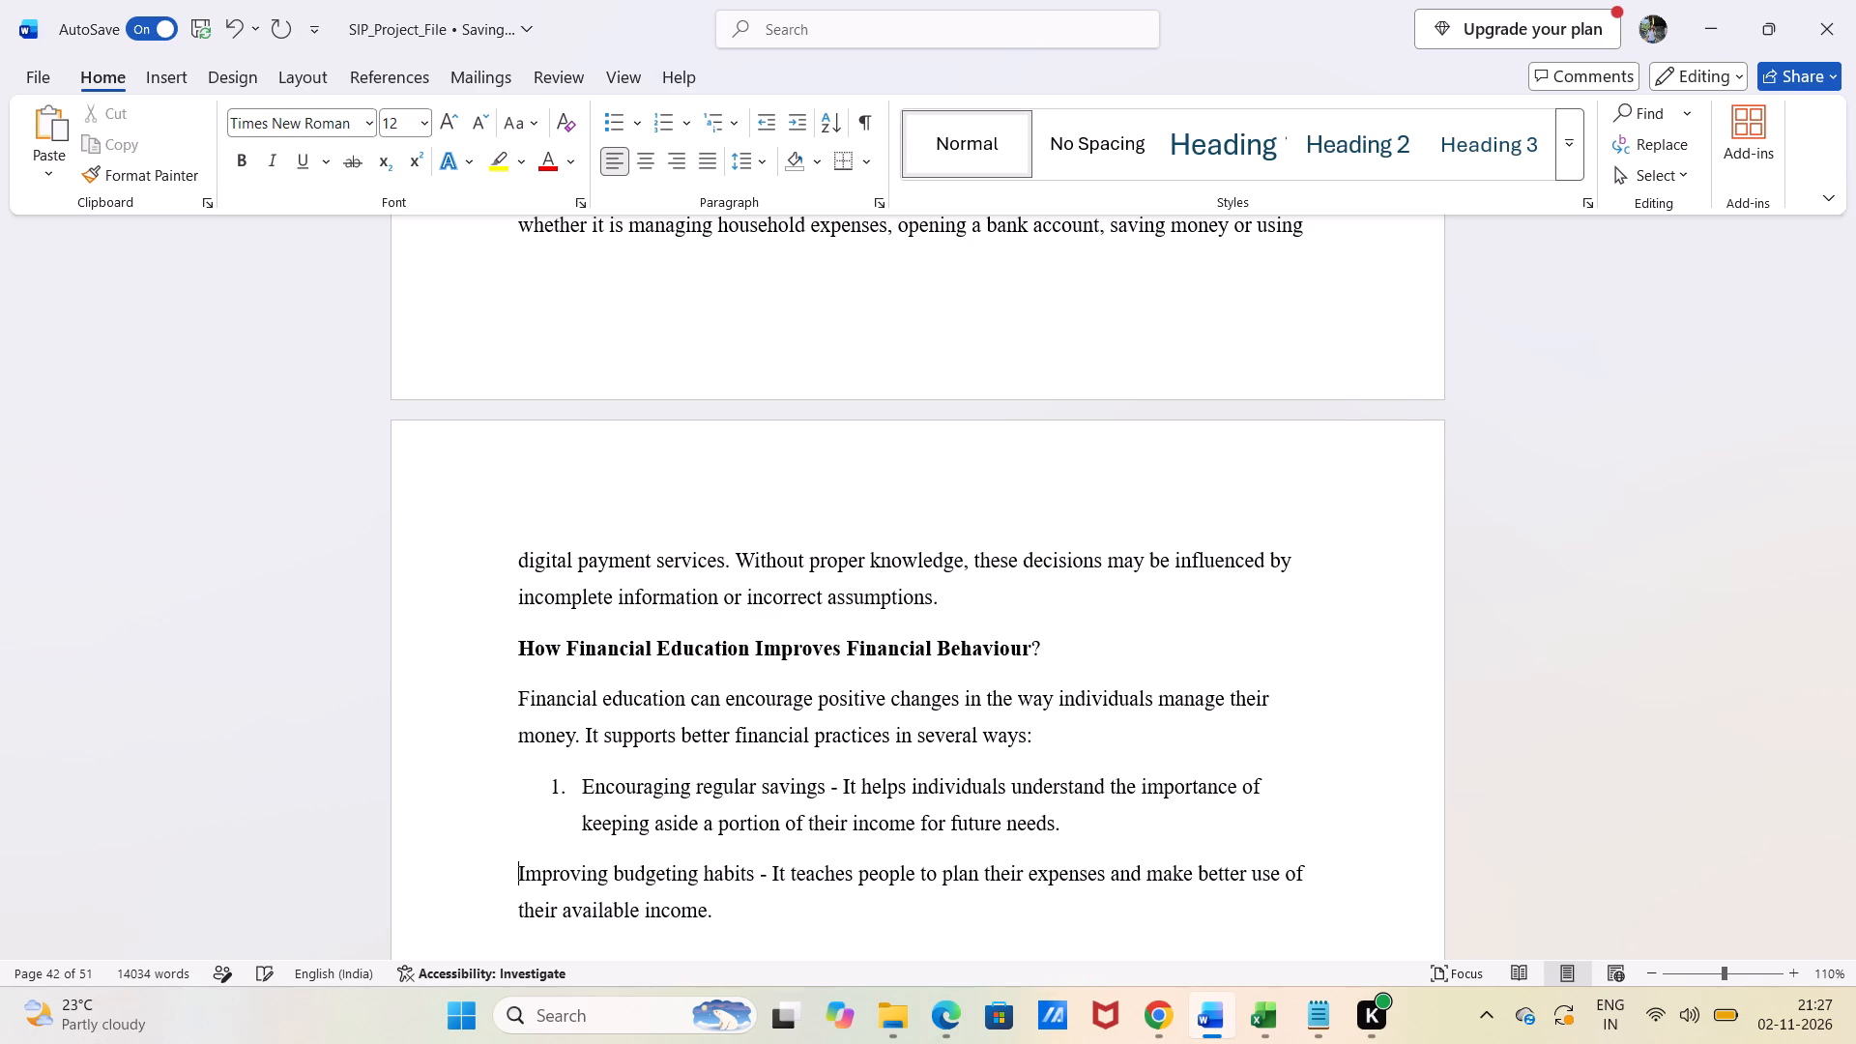
{"action": "key", "text": "BackSpace"}
{"action": "key", "text": "Return"}
Remove the blank line between the "Improving budgeting habits" and "Promoting formal banking" items.
{"action": "key", "text": "Down"}
{"action": "key", "text": "Down"}
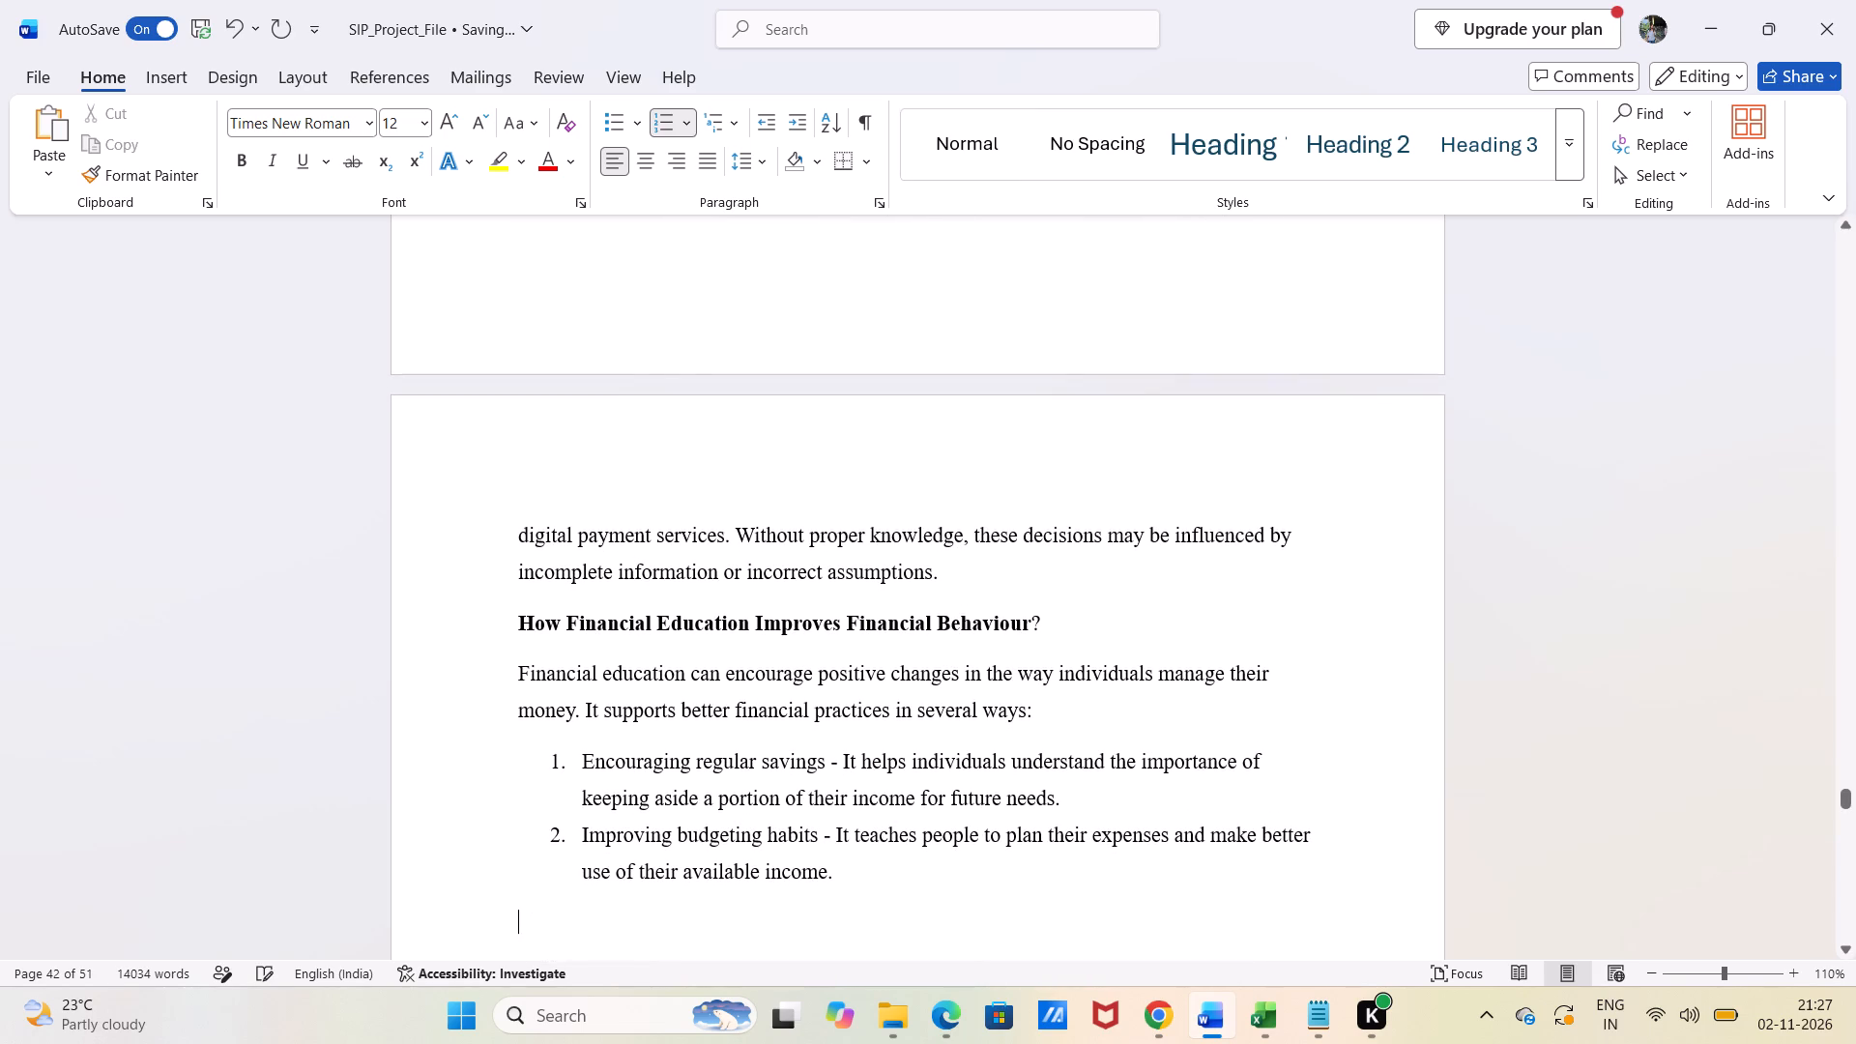
{"action": "key", "text": "BackSpace"}
Replace the colon and asterisks after "Promoting formal banking" with " -".
{"action": "key", "text": "Down"}
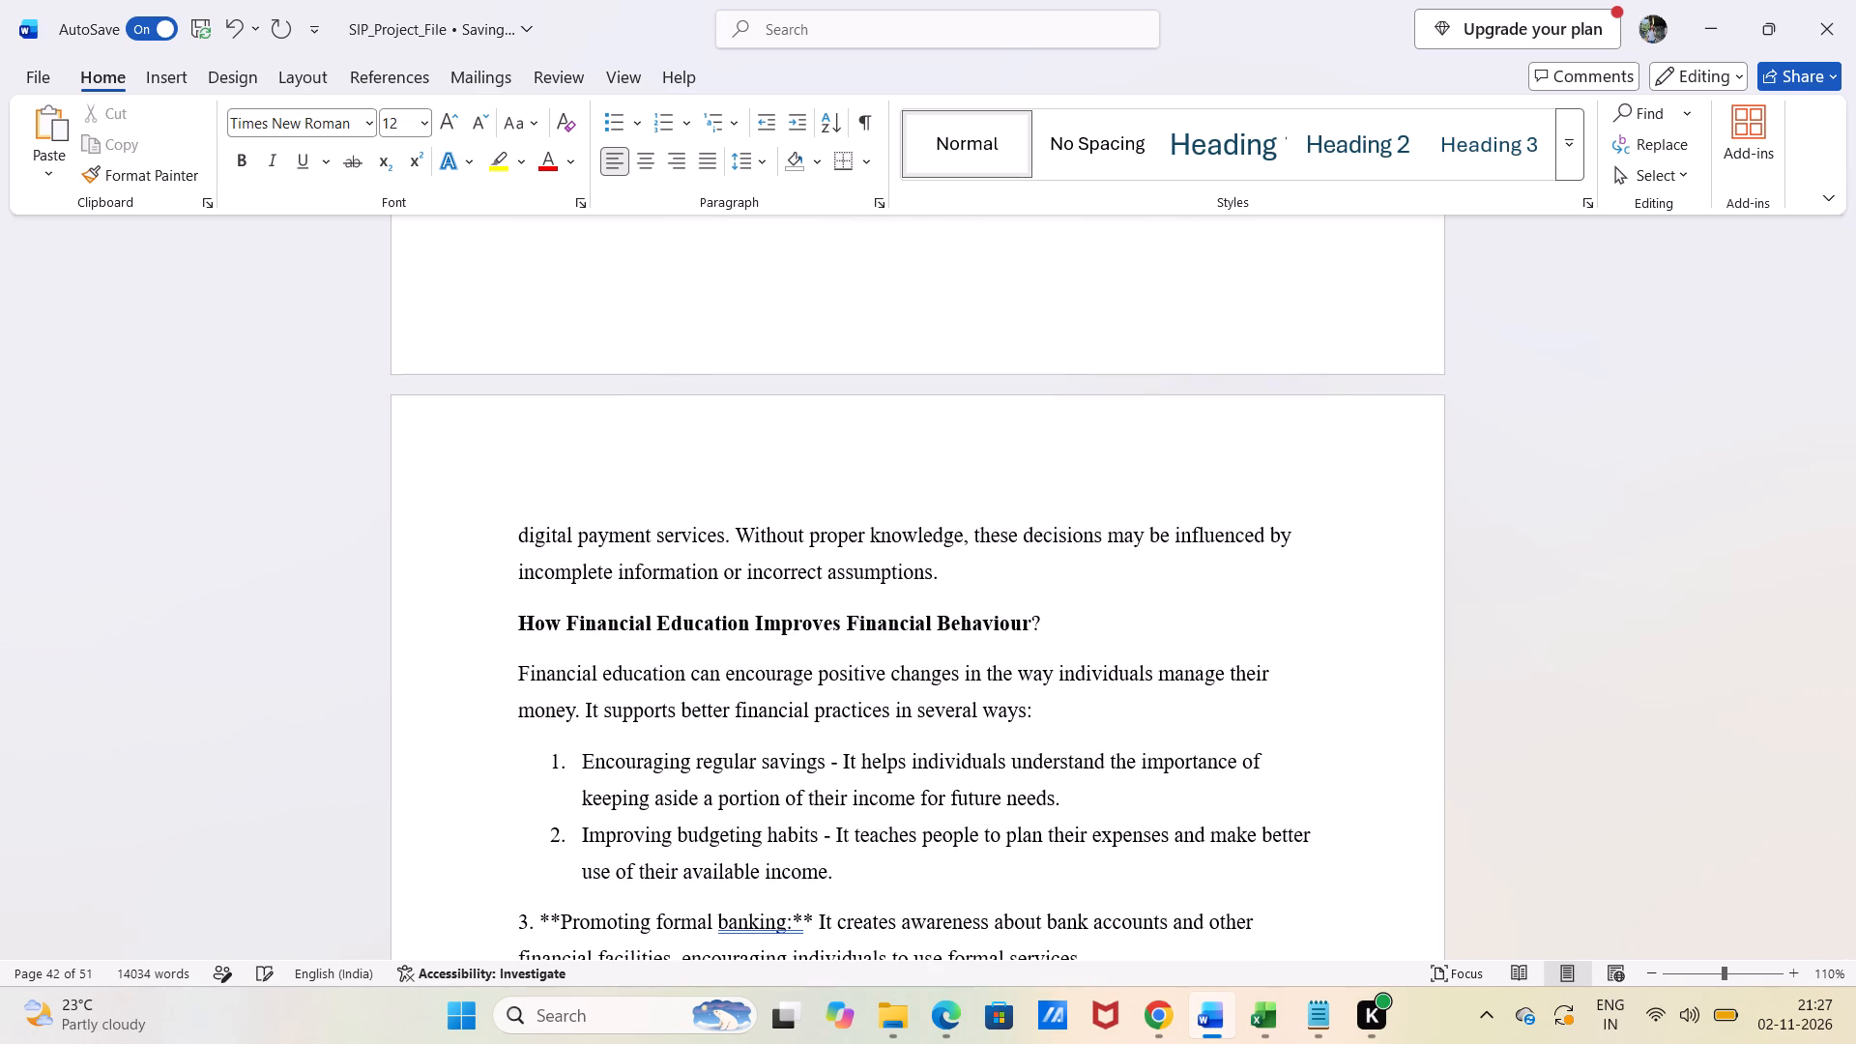
{"action": "key", "text": "Left"}
{"action": "key", "text": "Left"}
{"action": "key", "text": "Left"}
{"action": "key", "text": "BackSpace"}
{"action": "key", "text": "BackSpace"}
{"action": "key", "text": "BackSpace"}
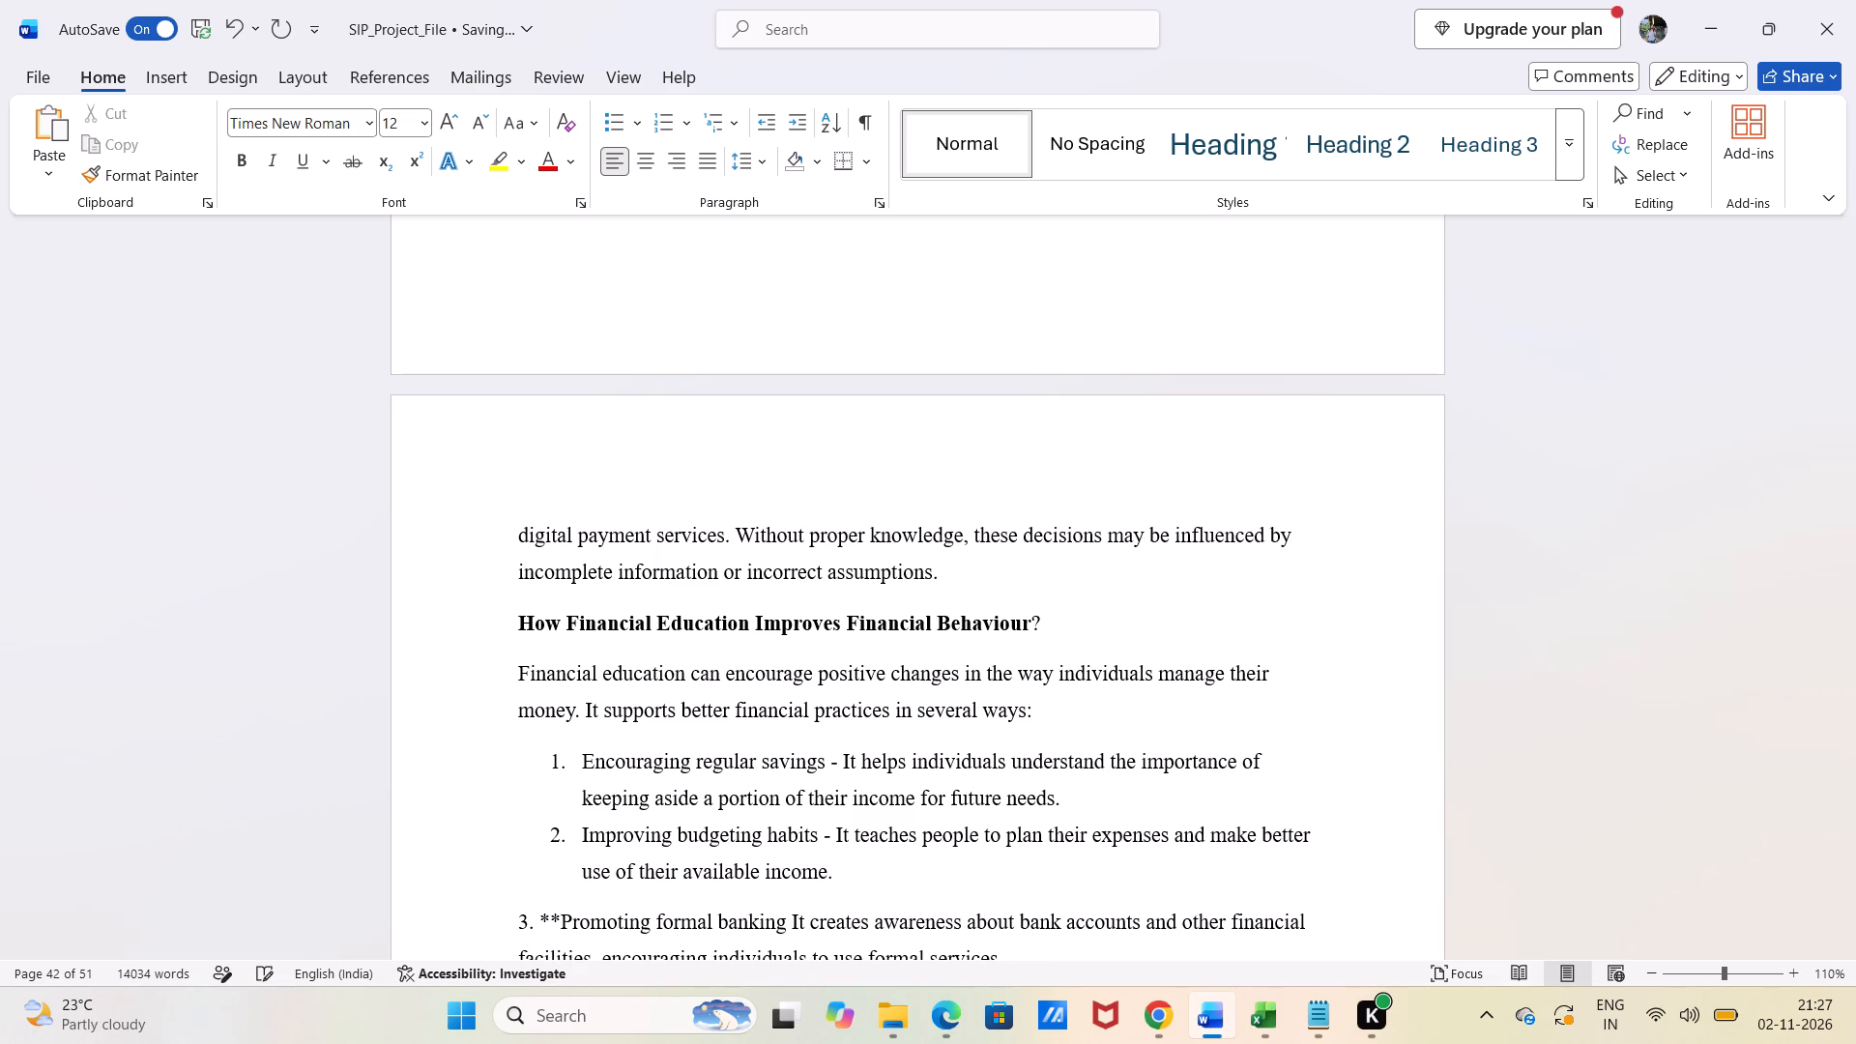
{"action": "key", "text": "space"}
{"action": "type", "text": "-"}
Remove the typed "3." and asterisks before "Promoting formal banking" and make it automatic list item 3.
{"action": "key", "text": "Left"}
{"action": "key", "text": "Left"}
{"action": "key", "text": "Left"}
{"action": "key", "text": "Left"}
{"action": "key", "text": "Left"}
{"action": "key", "text": "Left"}
{"action": "key", "text": "Left"}
{"action": "key", "text": "Left"}
{"action": "key", "text": "Left"}
{"action": "key", "text": "Left"}
{"action": "key", "text": "Left"}
{"action": "key", "text": "Left"}
{"action": "key", "text": "Left"}
{"action": "key", "text": "Left"}
{"action": "key", "text": "Left"}
{"action": "key", "text": "Left"}
{"action": "key", "text": "Left"}
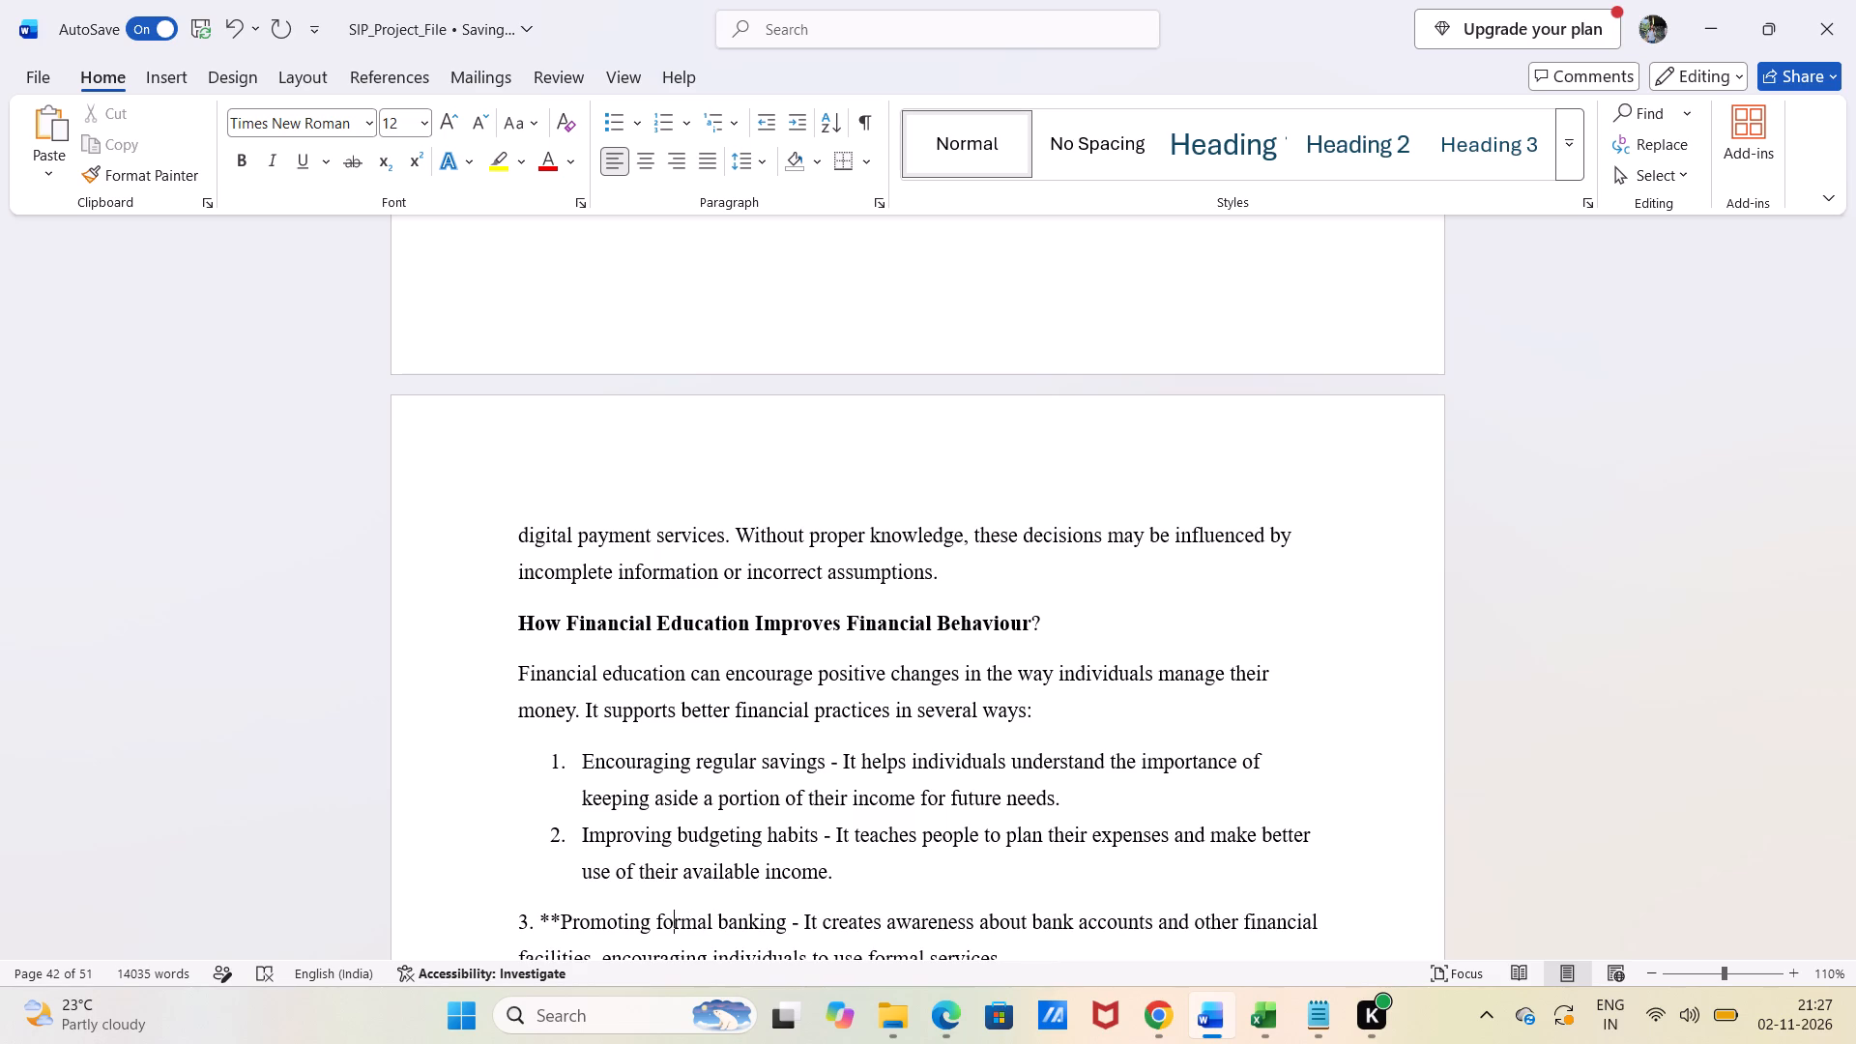
{"action": "key", "text": "Left"}
{"action": "key", "text": "Left"}
{"action": "key", "text": "Left"}
{"action": "key", "text": "Left"}
{"action": "key", "text": "Left"}
{"action": "key", "text": "Left"}
{"action": "key", "text": "Left"}
{"action": "key", "text": "Left"}
{"action": "key", "text": "Left"}
{"action": "key", "text": "Left"}
{"action": "key", "text": "Right"}
{"action": "key", "text": "BackSpace"}
{"action": "key", "text": "BackSpace"}
{"action": "key", "text": "BackSpace"}
{"action": "key", "text": "BackSpace"}
{"action": "key", "text": "BackSpace"}
{"action": "key", "text": "BackSpace"}
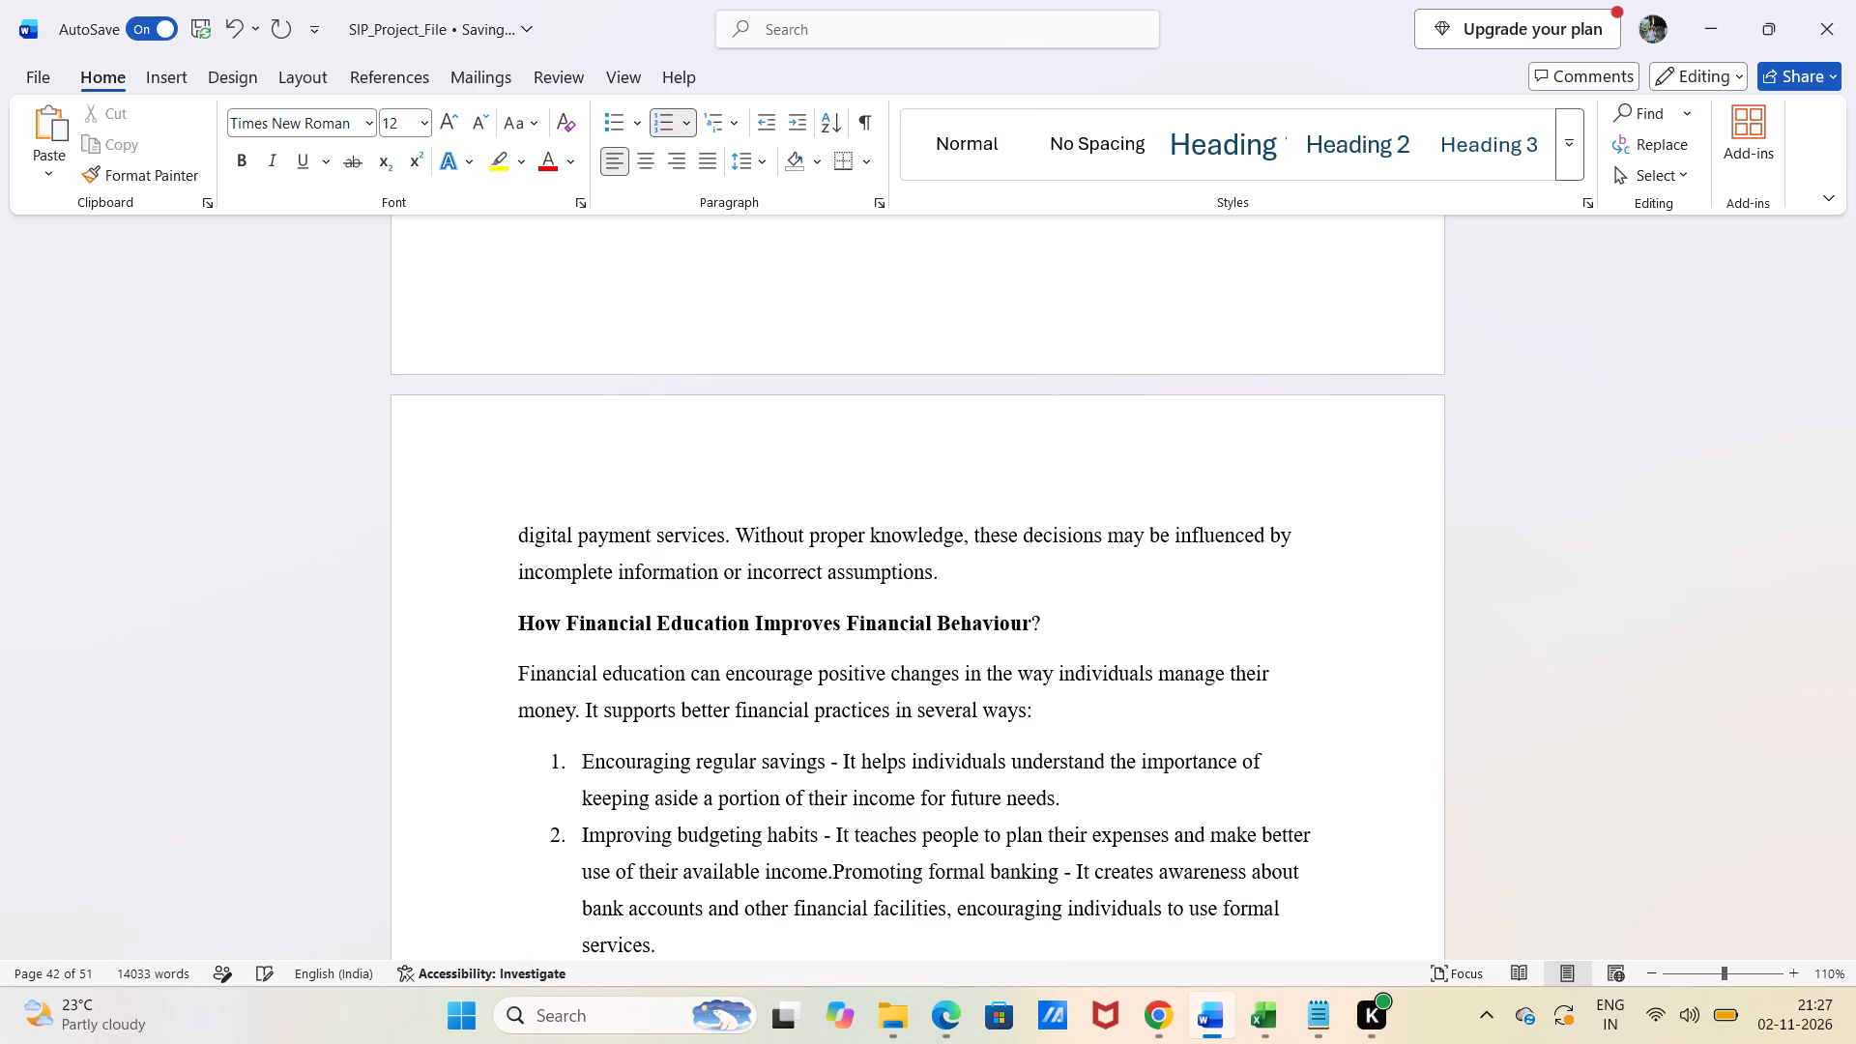
{"action": "key", "text": "Return"}
Make "Supporting informed decisions" automatic list item 4, removing its typed number, leading asterisks and the blank line above it.
{"action": "scroll", "coordinate": [717, 460], "scroll_direction": "down", "scroll_amount": 1}
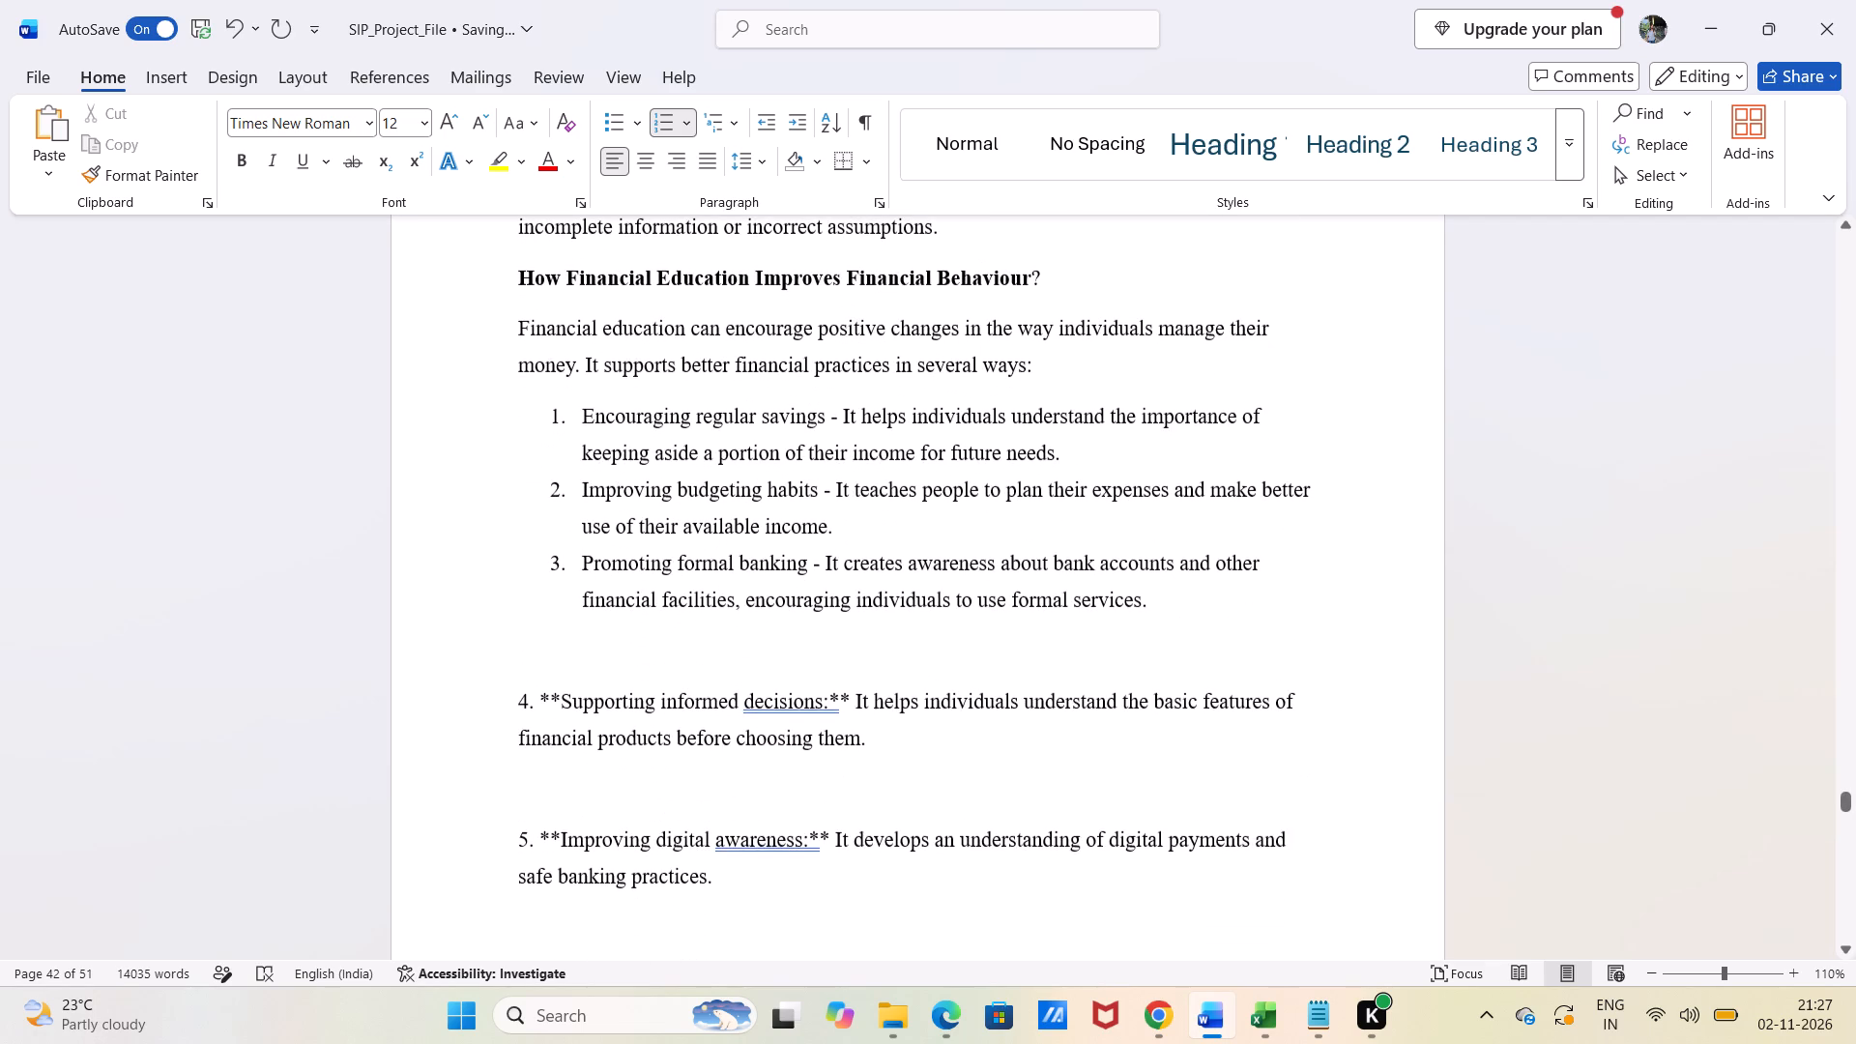
{"action": "left_click", "coordinate": [557, 709]}
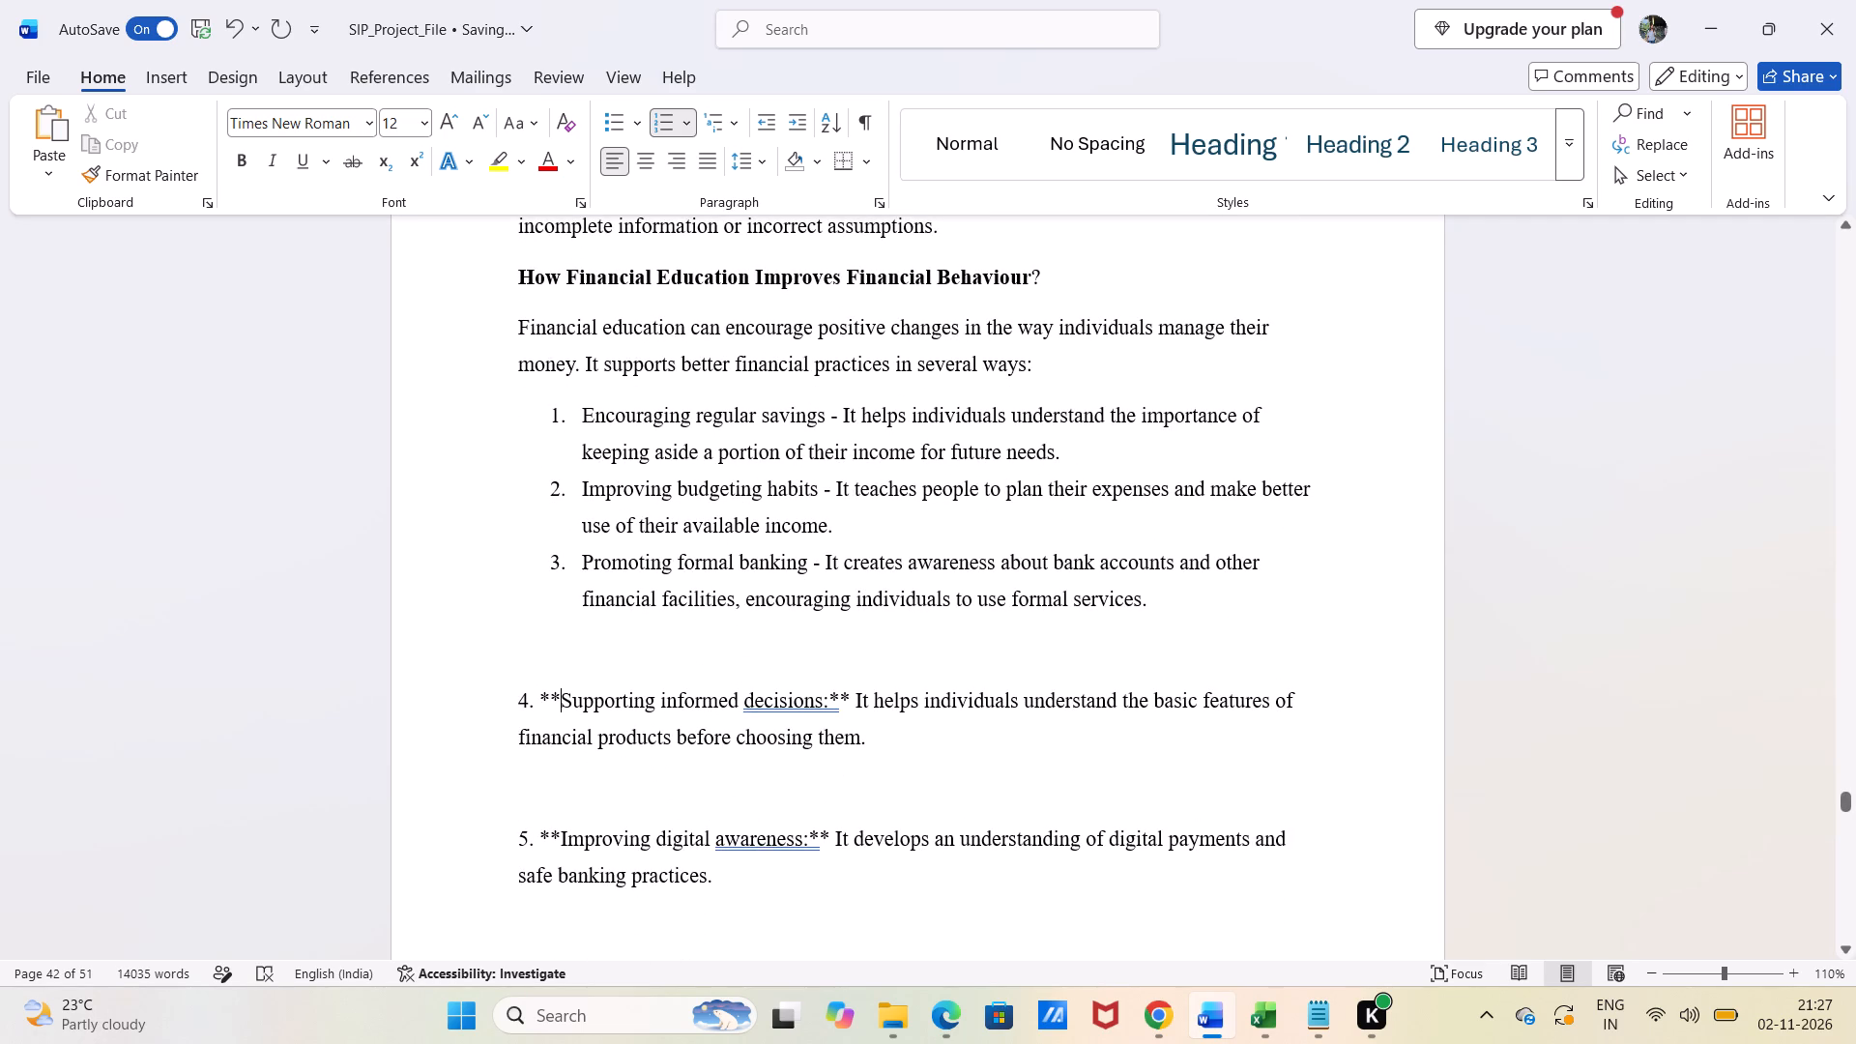
{"action": "key", "text": "Right"}
{"action": "key", "text": "Left"}
{"action": "key", "text": "BackSpace"}
{"action": "key", "text": "BackSpace"}
{"action": "key", "text": "BackSpace"}
{"action": "key", "text": "BackSpace"}
{"action": "key", "text": "BackSpace"}
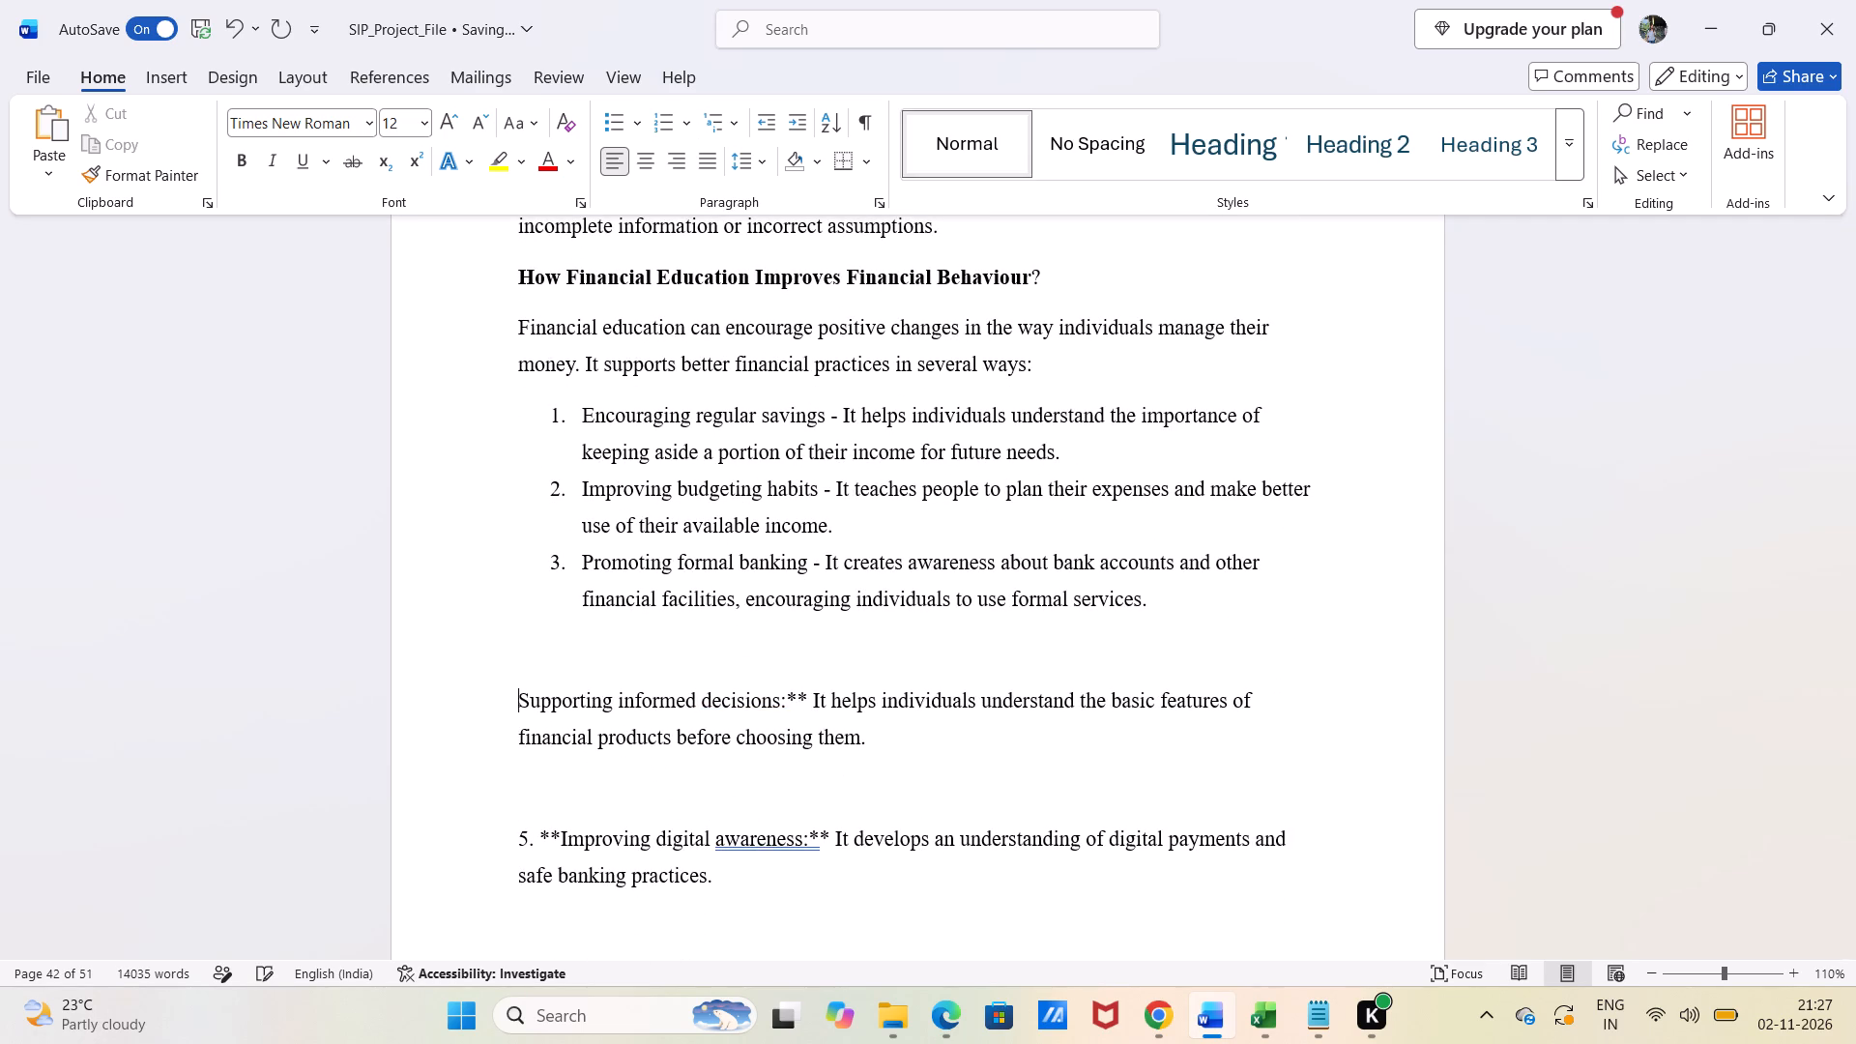
{"action": "key", "text": "BackSpace"}
{"action": "key", "text": "Return"}
{"action": "key", "text": "BackSpace"}
{"action": "key", "text": "BackSpace"}
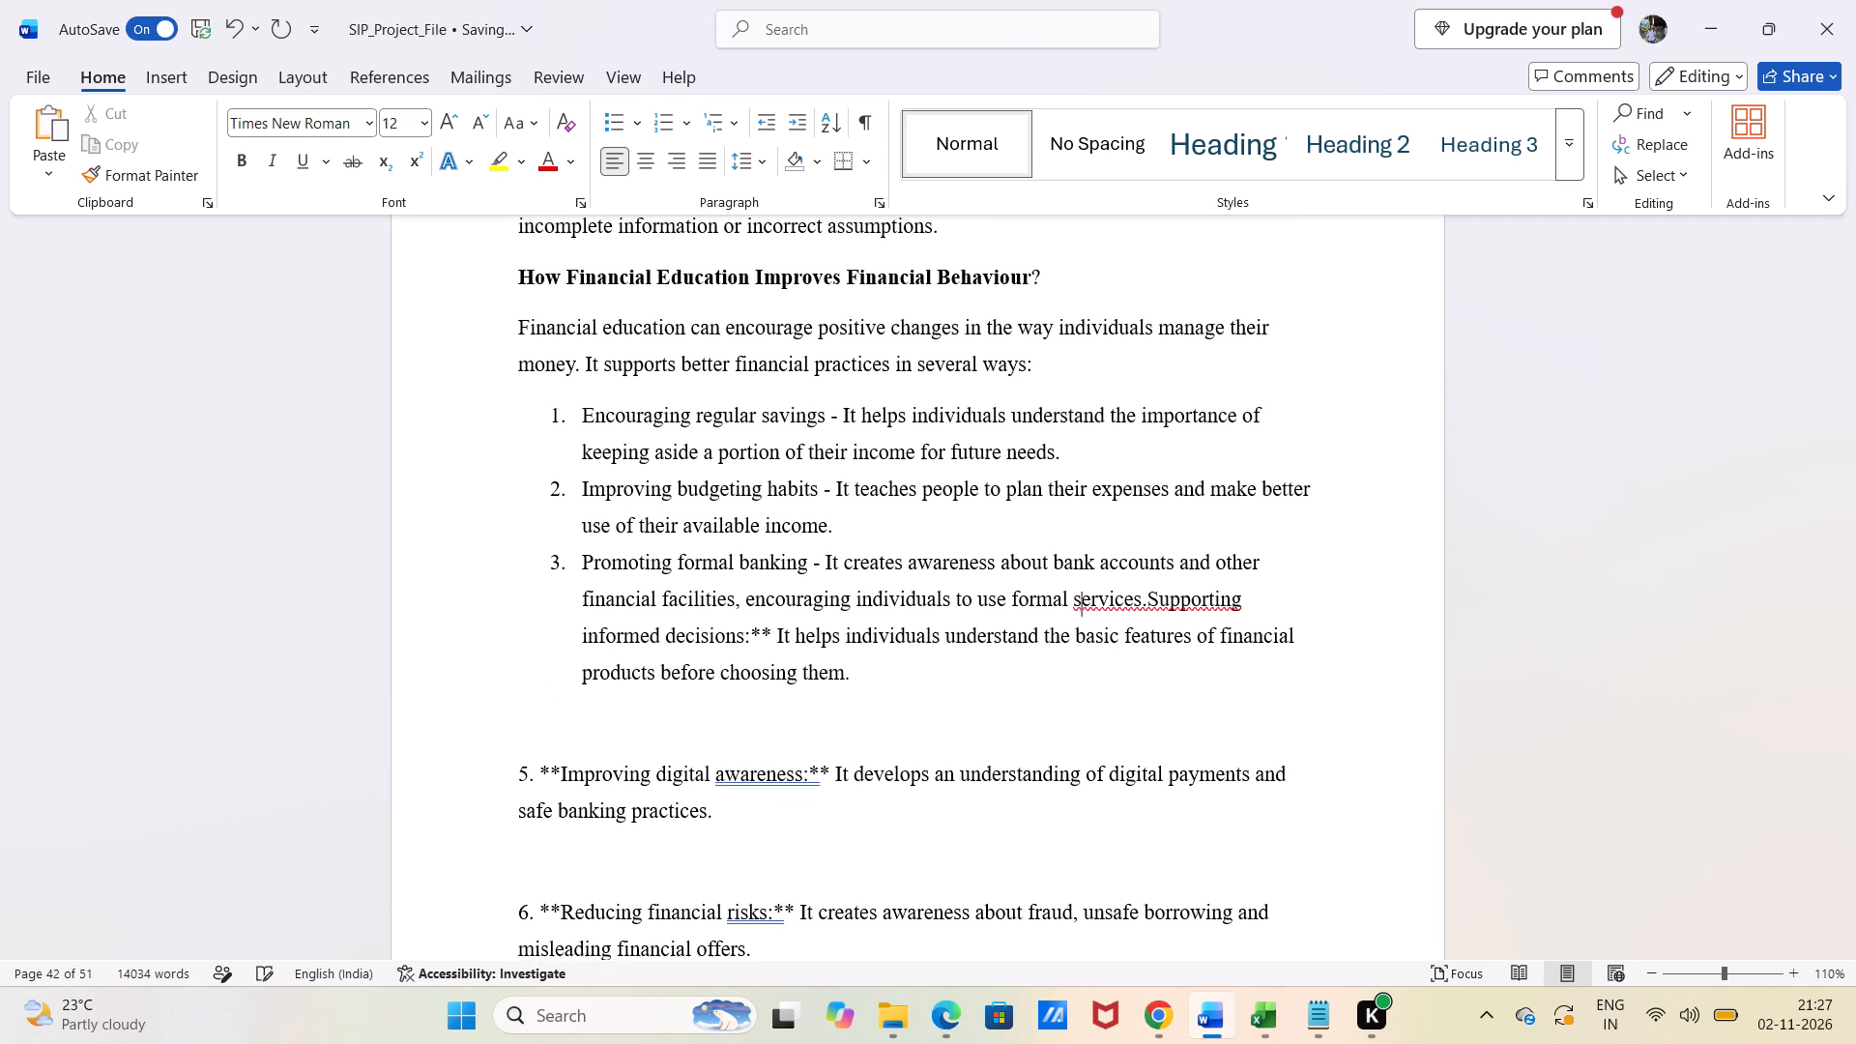
{"action": "key", "text": "Return"}
Replace the colon and asterisks after "Supporting informed decisions" with " -".
{"action": "key", "text": "Right"}
{"action": "key", "text": "Right"}
{"action": "key", "text": "Right"}
{"action": "key", "text": "Right"}
{"action": "key", "text": "Right"}
{"action": "key", "text": "Right"}
{"action": "key", "text": "Right"}
{"action": "key", "text": "Right"}
{"action": "key", "text": "Right"}
{"action": "key", "text": "Right"}
{"action": "key", "text": "Right"}
{"action": "key", "text": "Right"}
{"action": "key", "text": "Right"}
{"action": "key", "text": "Right"}
{"action": "key", "text": "Right"}
{"action": "key", "text": "Right"}
{"action": "key", "text": "Right"}
{"action": "key", "text": "Right"}
{"action": "key", "text": "Right"}
{"action": "key", "text": "Right"}
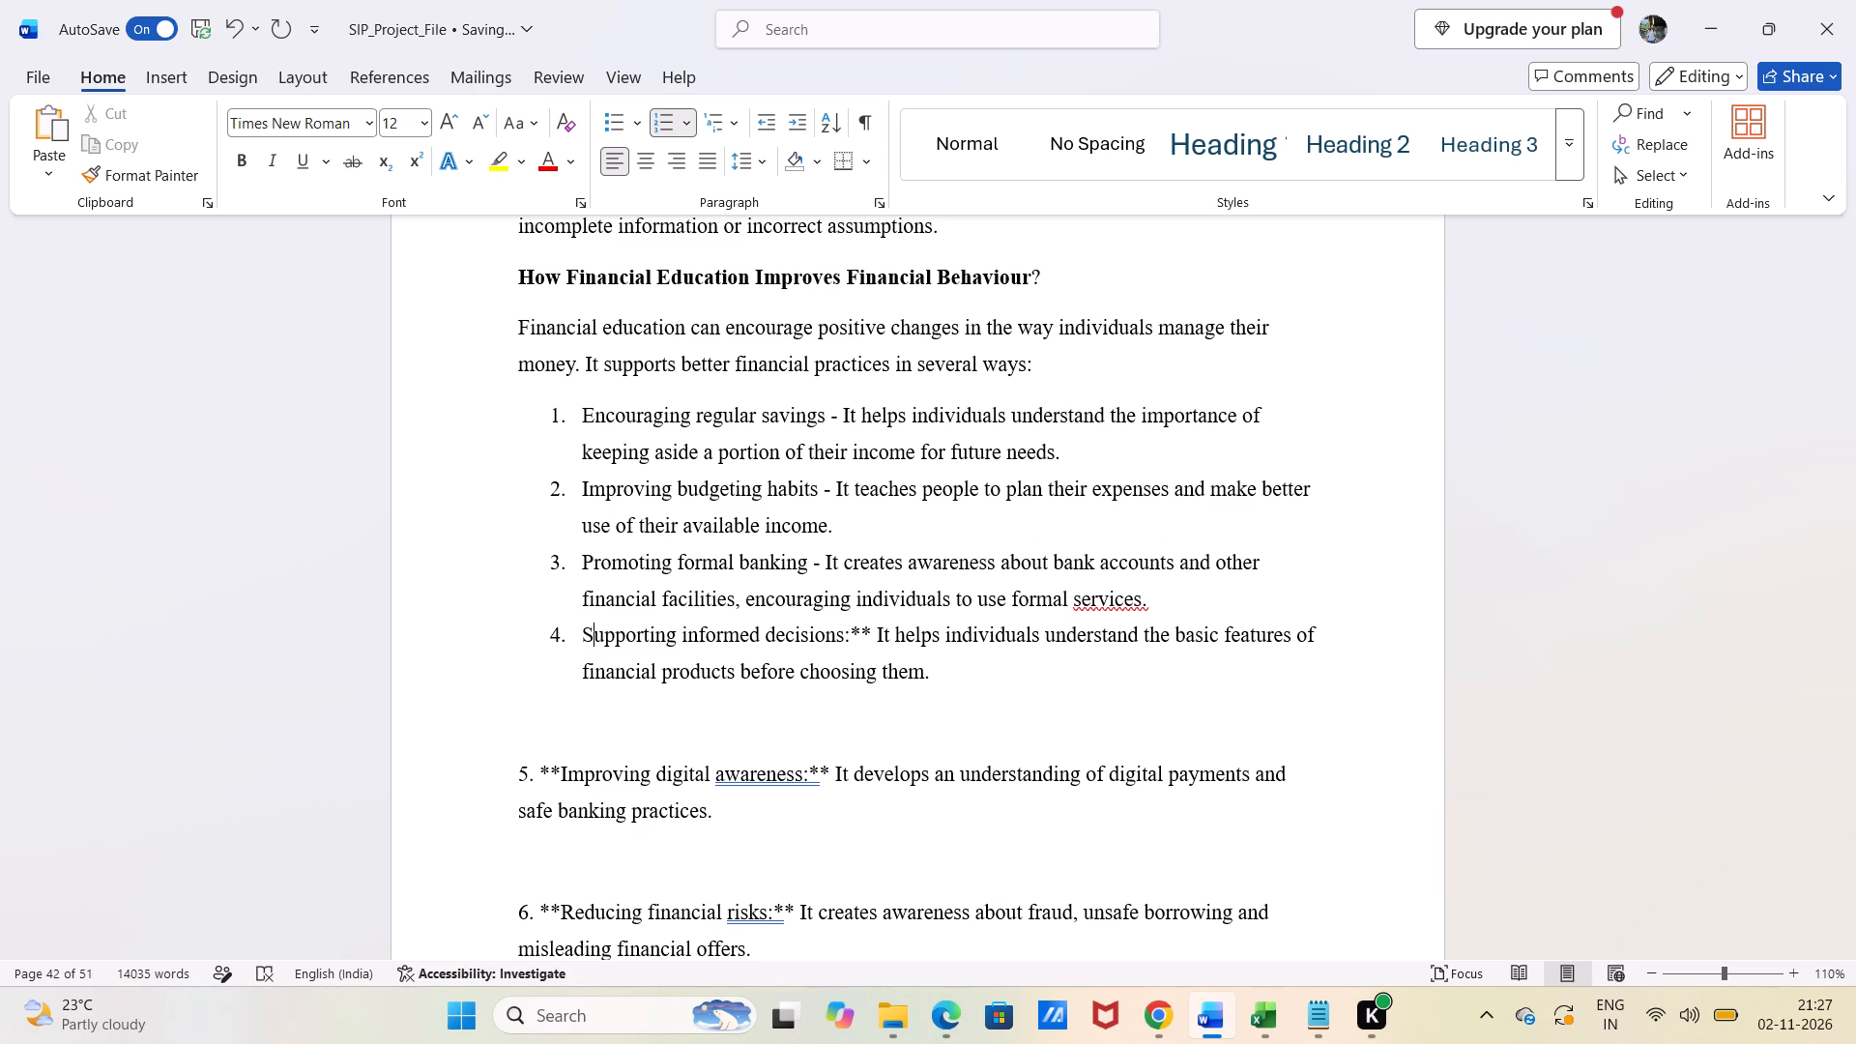
{"action": "key", "text": "Right"}
{"action": "key", "text": "Right"}
{"action": "key", "text": "BackSpace"}
{"action": "key", "text": "BackSpace"}
{"action": "key", "text": "BackSpace"}
{"action": "key", "text": "space"}
{"action": "type", "text": "-"}
Replace the colon and asterisks after "Improving digital awareness" with " -".
{"action": "key", "text": "Down"}
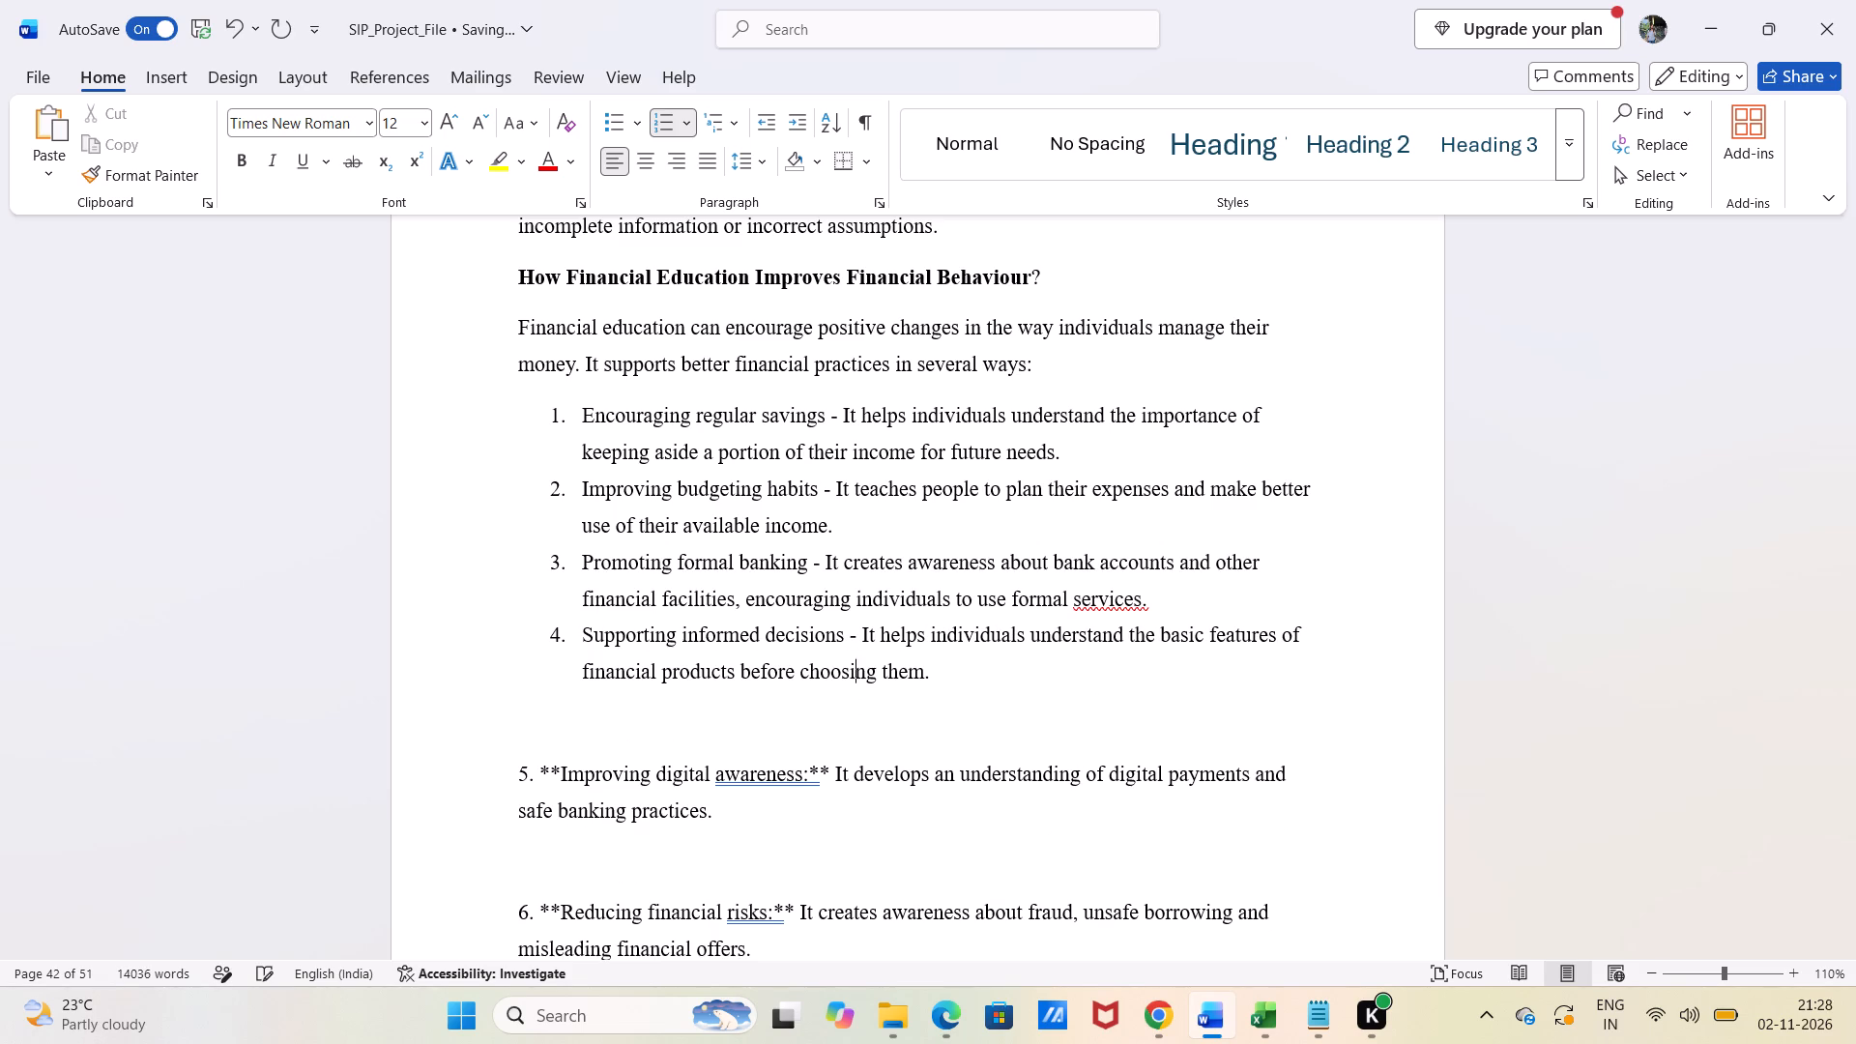
{"action": "key", "text": "Down"}
{"action": "key", "text": "Down"}
{"action": "key", "text": "Left"}
{"action": "key", "text": "Left"}
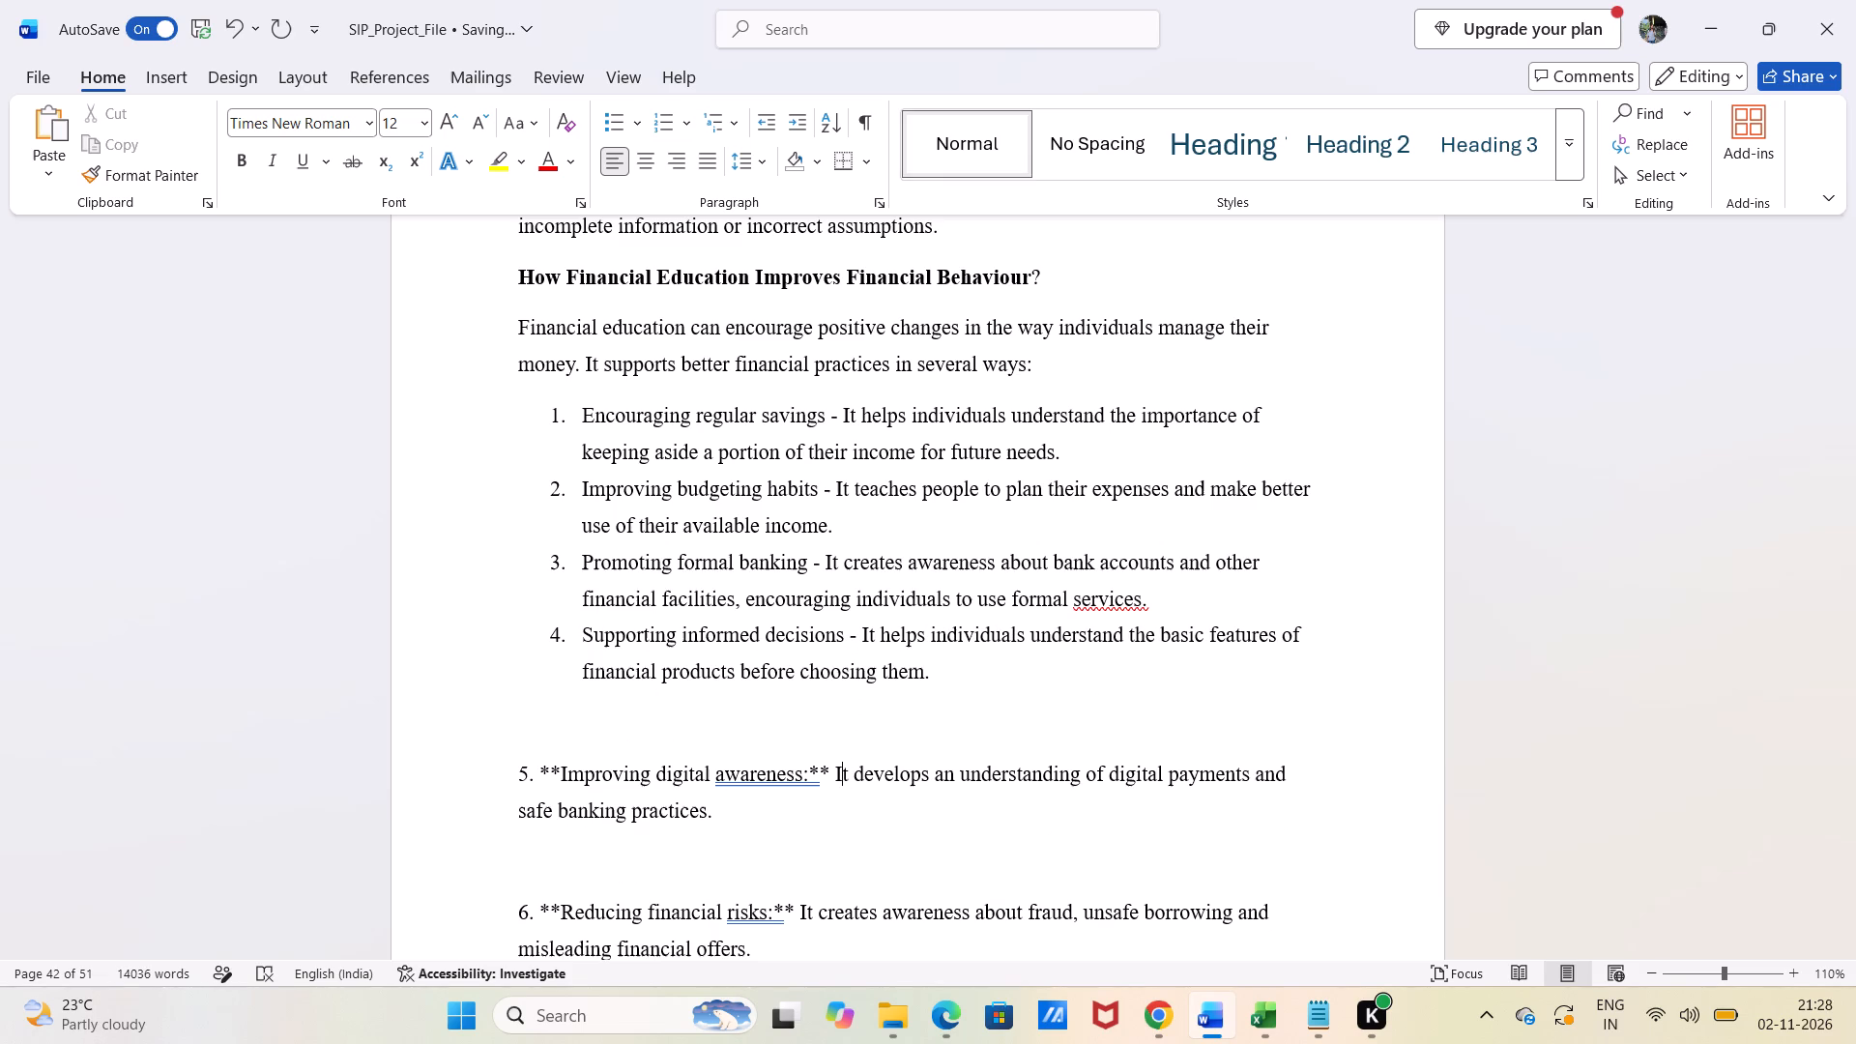
{"action": "key", "text": "Left"}
{"action": "key", "text": "Left"}
{"action": "key", "text": "BackSpace"}
{"action": "key", "text": "BackSpace"}
{"action": "key", "text": "BackSpace"}
{"action": "key", "text": "BackSpace"}
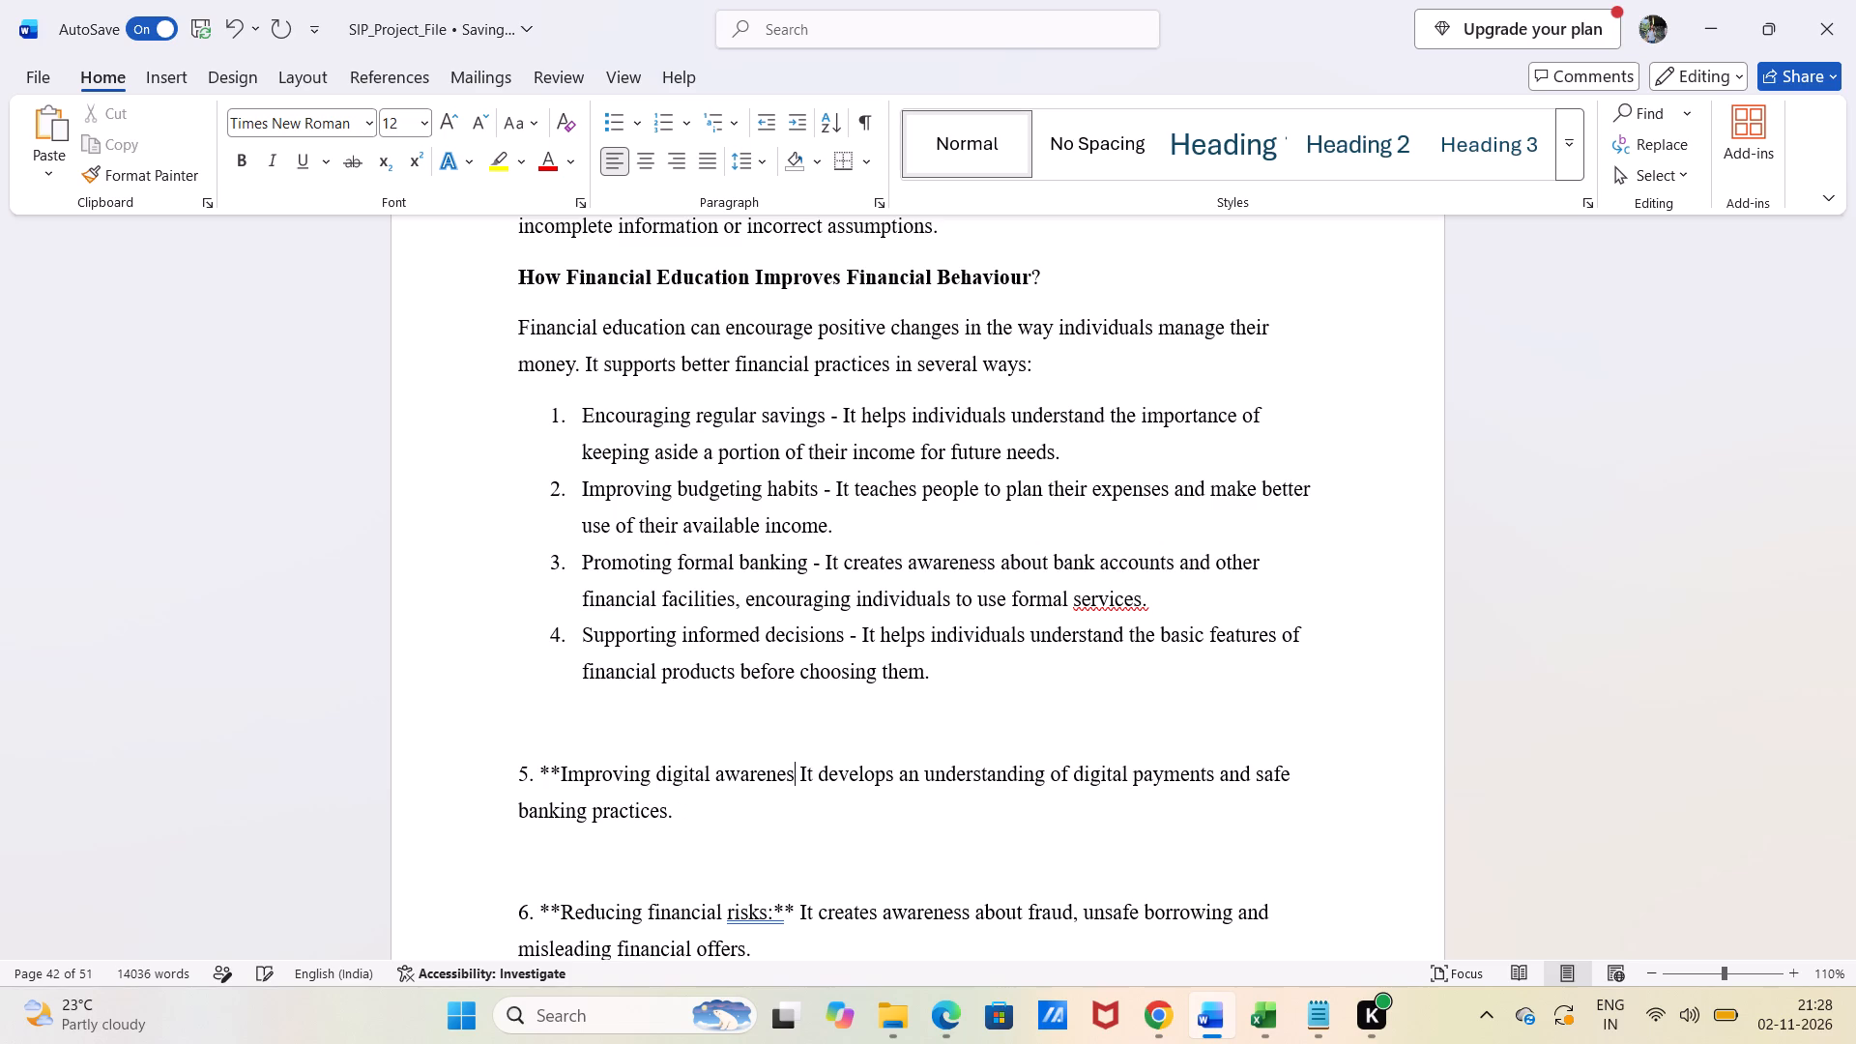
{"action": "type", "text": "s -"}
Make "Improving digital awareness" automatic list item 5, removing its typed number, leading asterisks and the blank line above it.
{"action": "key", "text": "Left"}
{"action": "key", "text": "Left"}
{"action": "key", "text": "Left"}
{"action": "key", "text": "Left"}
{"action": "key", "text": "Left"}
{"action": "key", "text": "Left"}
{"action": "key", "text": "Left"}
{"action": "key", "text": "Left"}
{"action": "key", "text": "Left"}
{"action": "key", "text": "Left"}
{"action": "key", "text": "Left"}
{"action": "key", "text": "Left"}
{"action": "key", "text": "Left"}
{"action": "key", "text": "Left"}
{"action": "key", "text": "Left"}
{"action": "key", "text": "Left"}
{"action": "key", "text": "Left"}
{"action": "key", "text": "Left"}
{"action": "key", "text": "Left"}
{"action": "key", "text": "Left"}
{"action": "key", "text": "Left"}
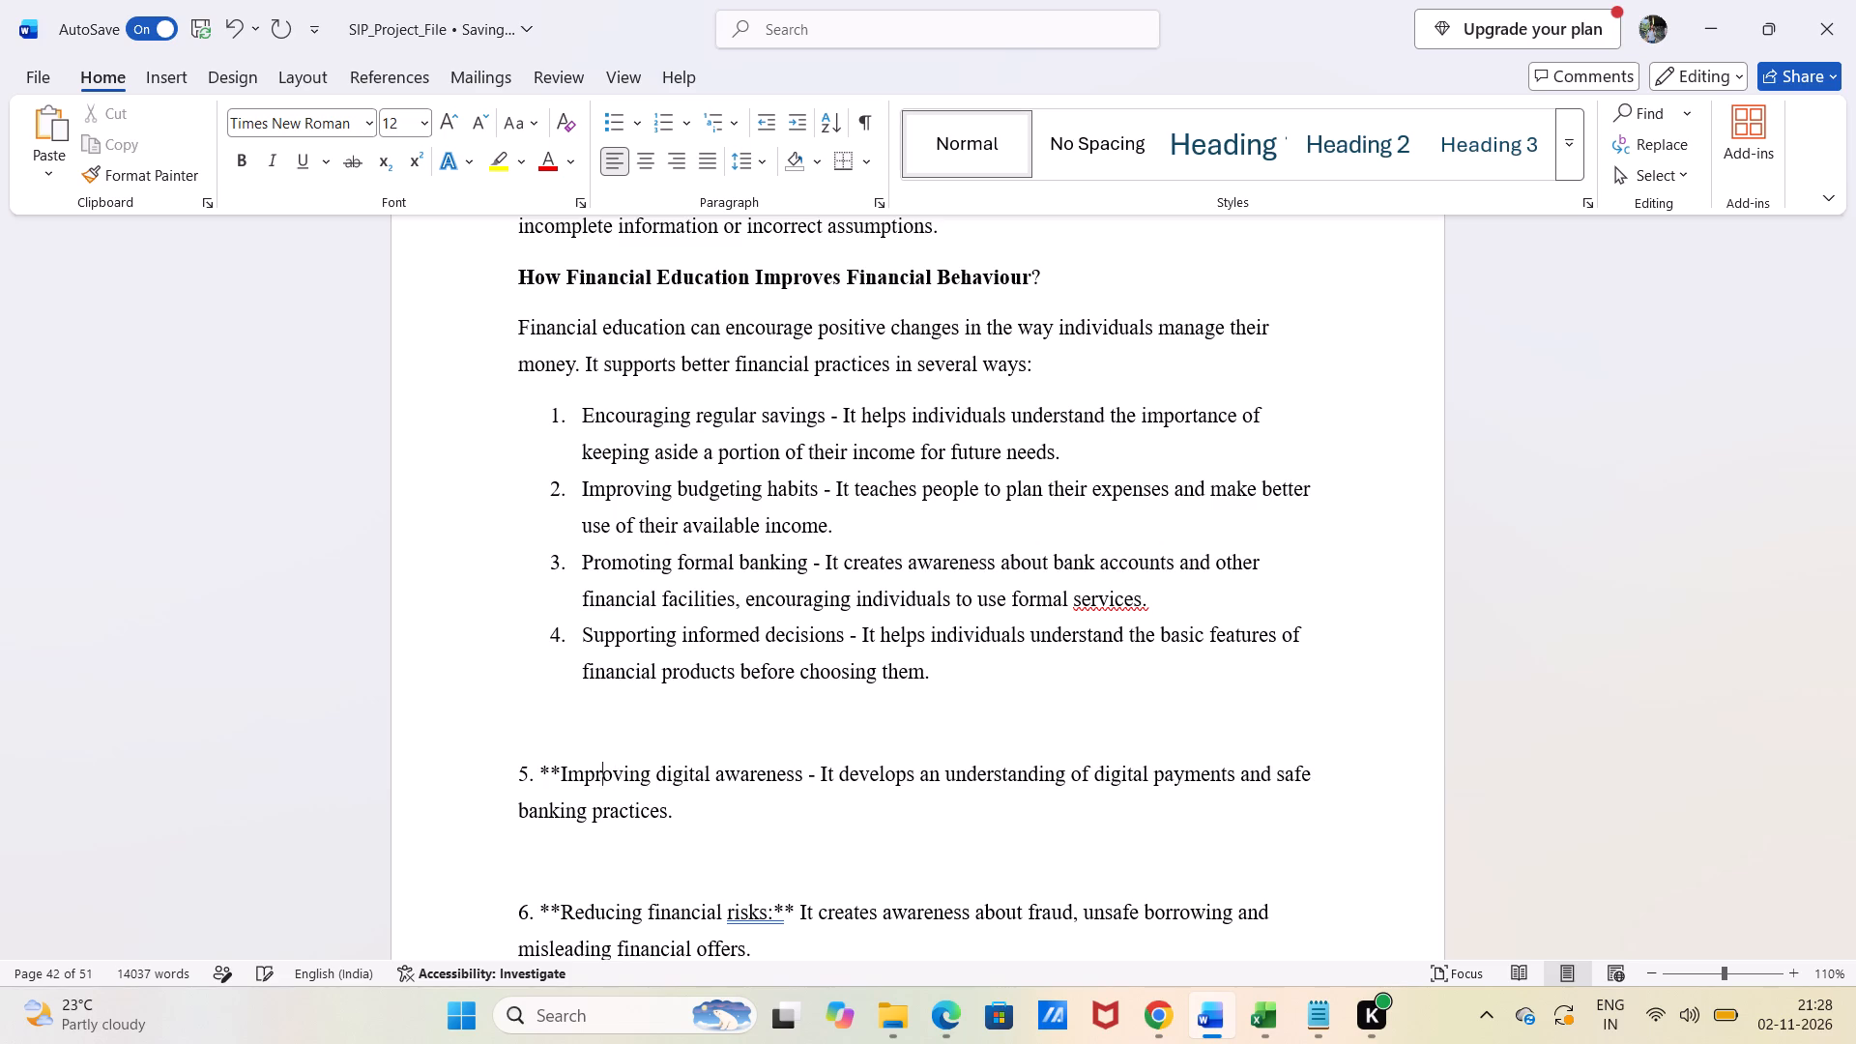
{"action": "key", "text": "Left"}
{"action": "key", "text": "Left"}
{"action": "key", "text": "Left"}
{"action": "key", "text": "Left"}
{"action": "key", "text": "BackSpace"}
{"action": "key", "text": "BackSpace"}
{"action": "key", "text": "BackSpace"}
{"action": "key", "text": "BackSpace"}
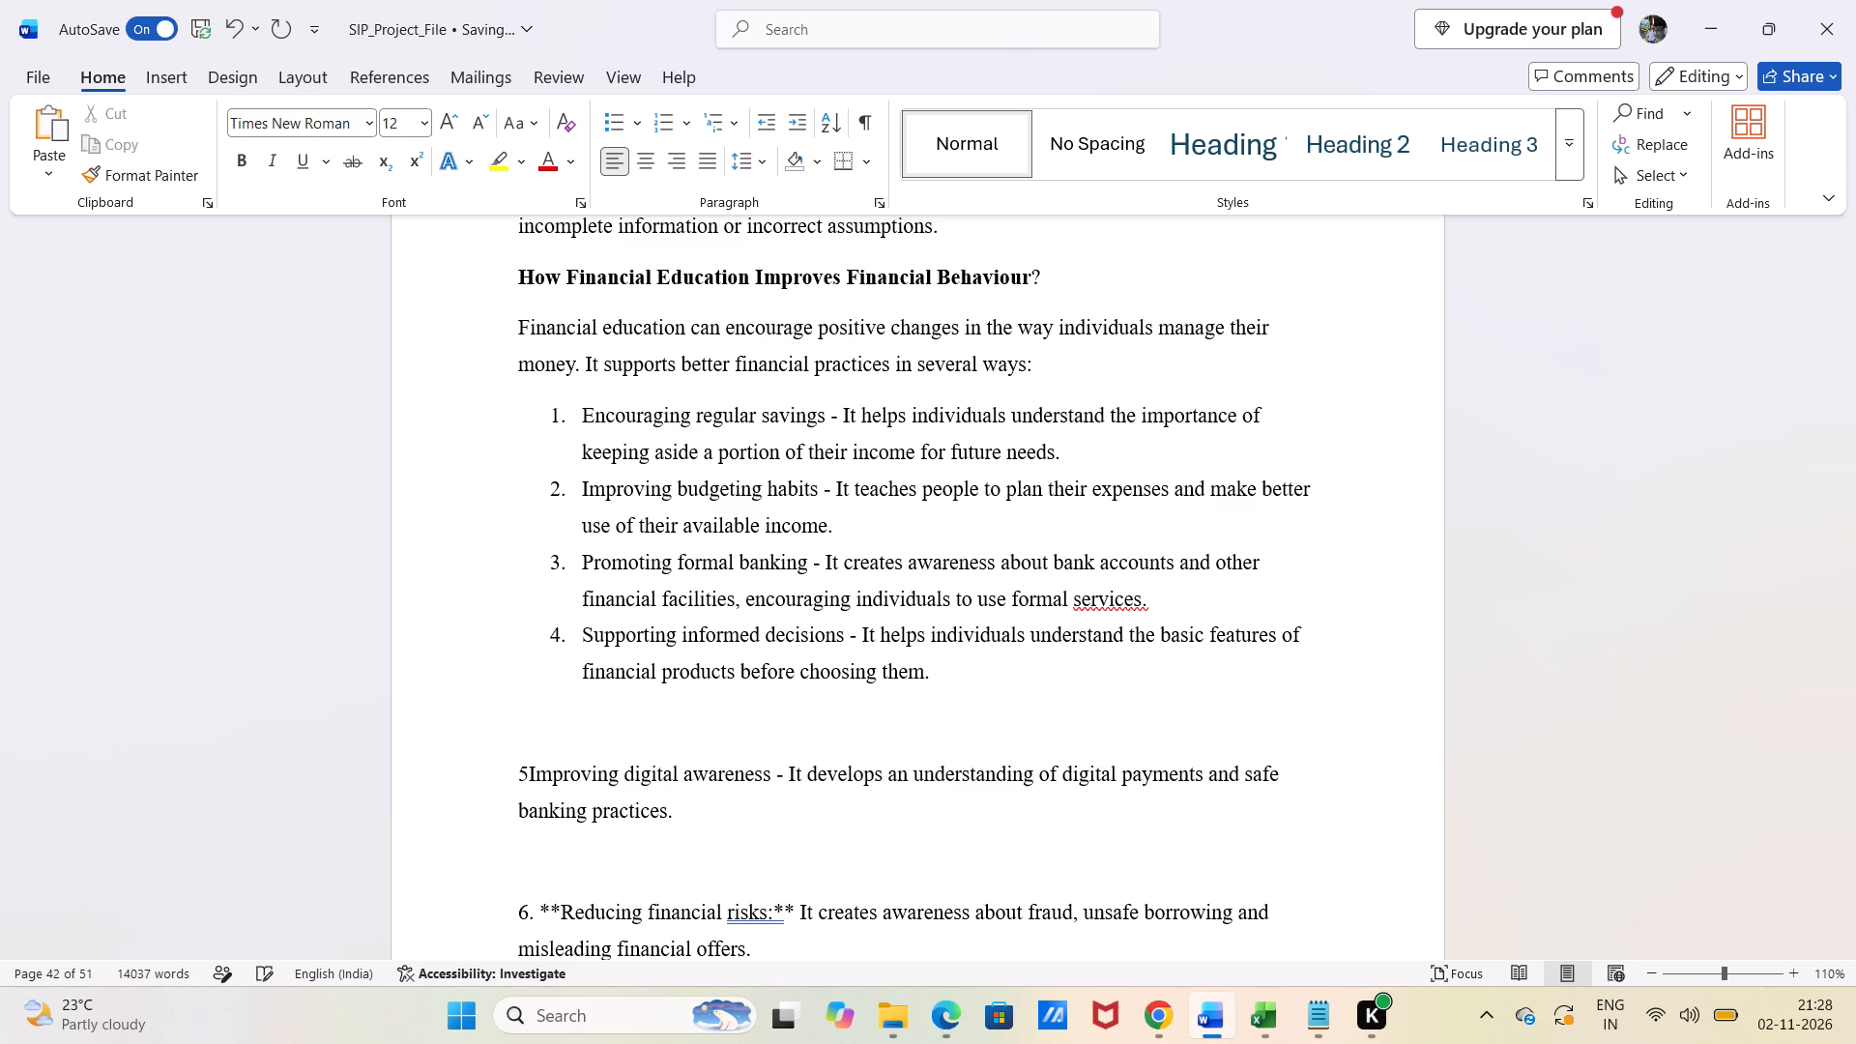
{"action": "key", "text": "BackSpace"}
{"action": "key", "text": "BackSpace"}
{"action": "key", "text": "BackSpace"}
{"action": "key", "text": "Return"}
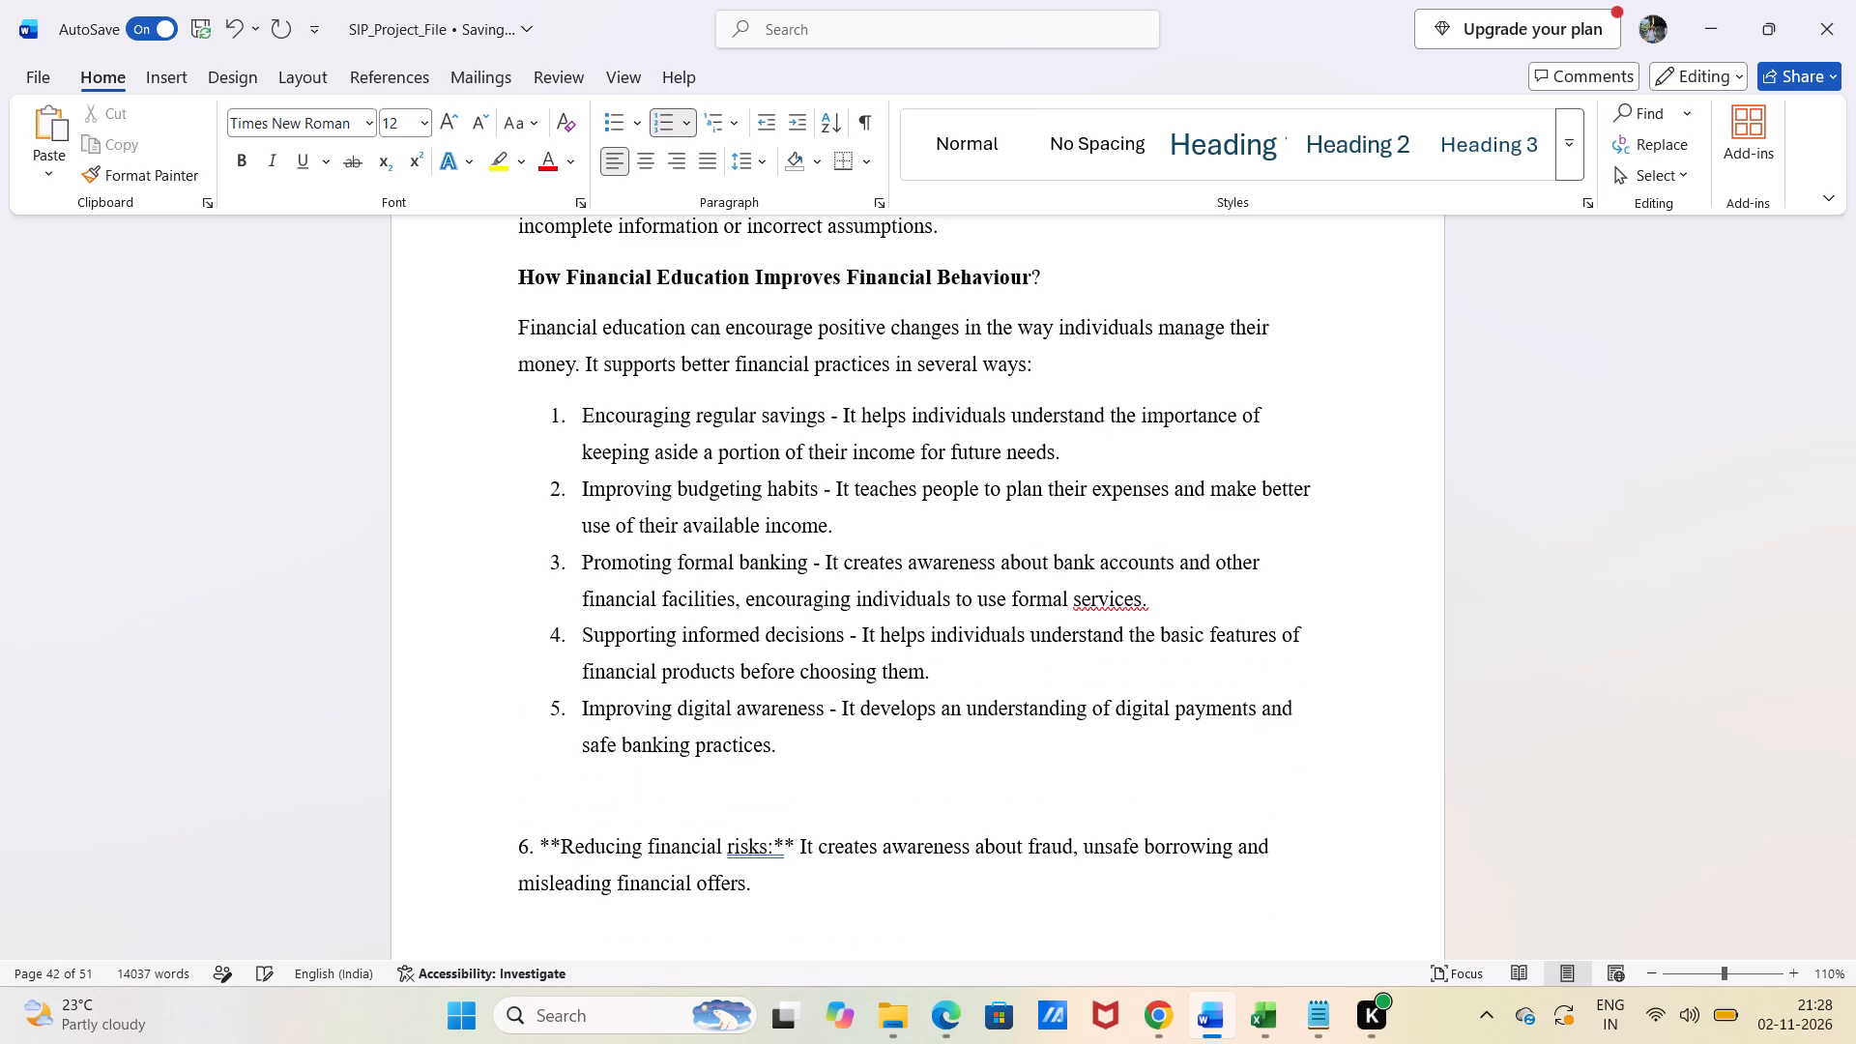
Make "Reducing financial risks" automatic list item 6, removing its typed number, leading asterisks and the blank line above it.
{"action": "key", "text": "Down"}
{"action": "key", "text": "Down"}
{"action": "key", "text": "Down"}
{"action": "key", "text": "Left"}
{"action": "key", "text": "Left"}
{"action": "key", "text": "BackSpace"}
{"action": "key", "text": "BackSpace"}
{"action": "key", "text": "BackSpace"}
{"action": "key", "text": "BackSpace"}
{"action": "key", "text": "BackSpace"}
{"action": "key", "text": "BackSpace"}
{"action": "key", "text": "BackSpace"}
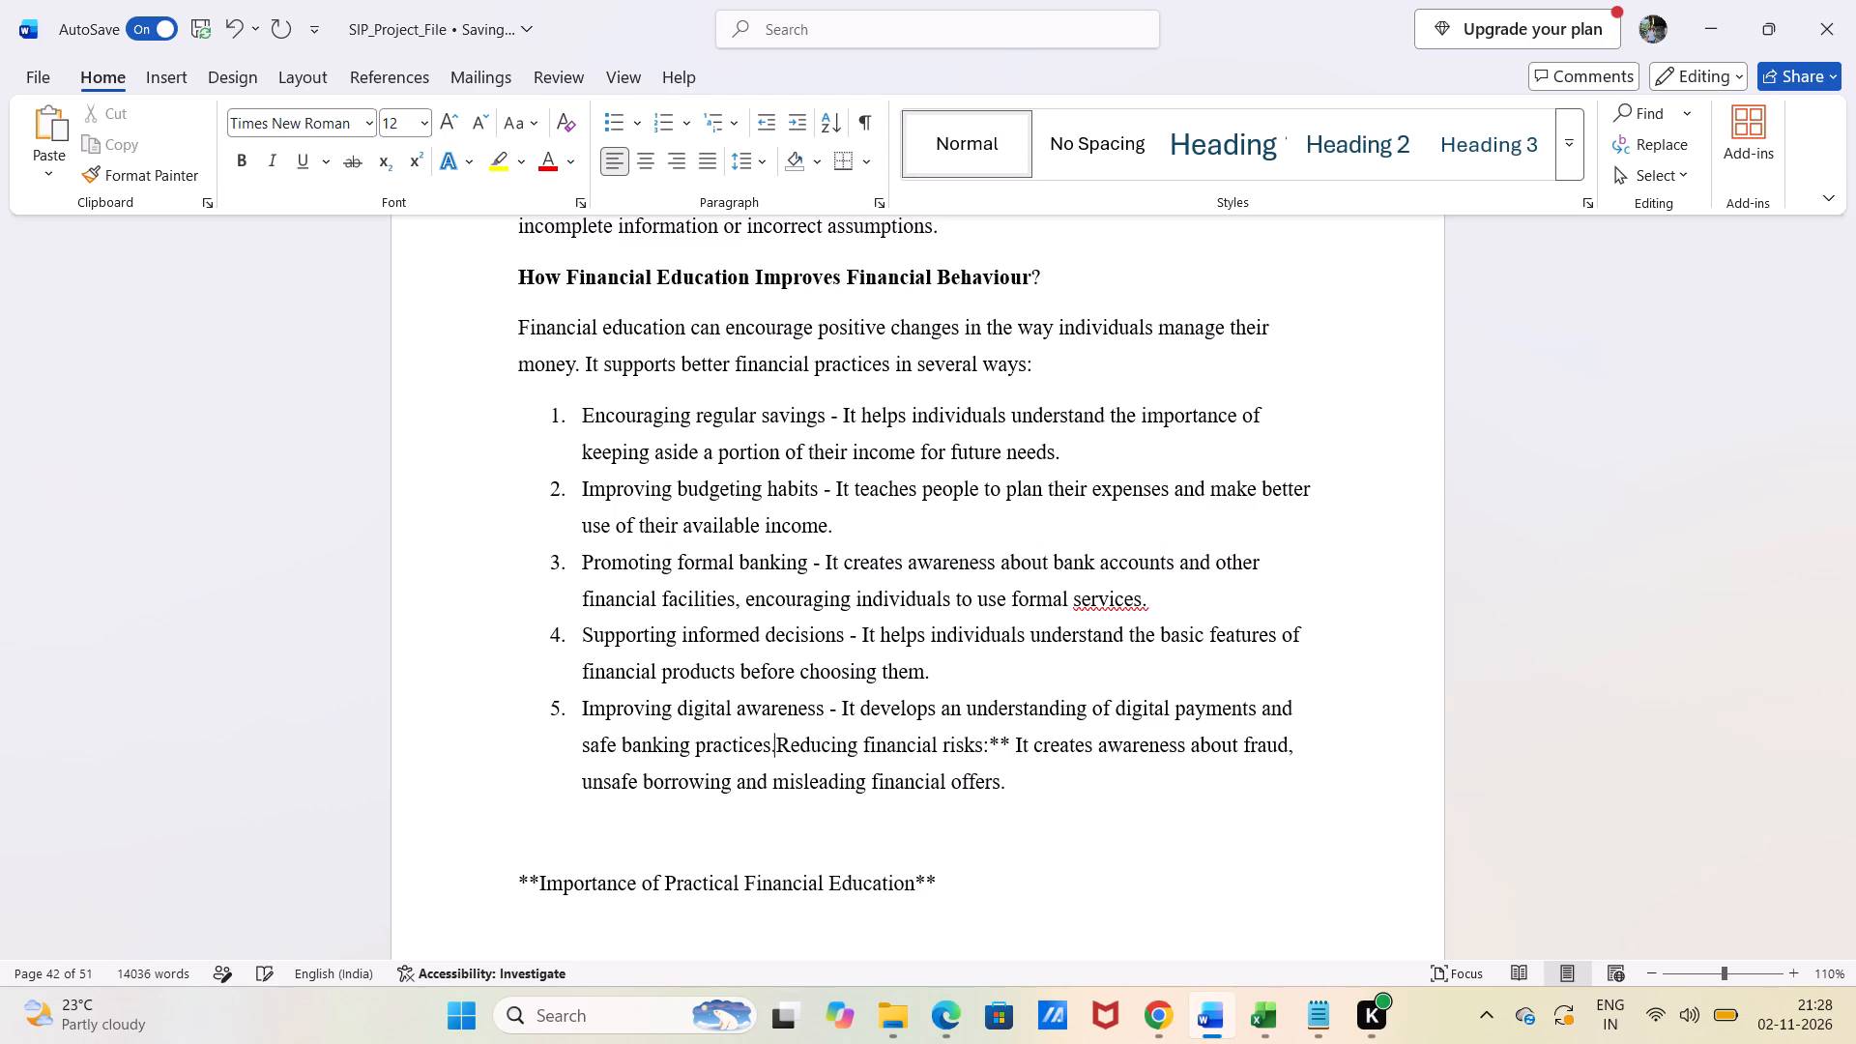
{"action": "key", "text": "Return"}
Replace the colon and asterisks after "Reducing financial risks" with " -".
{"action": "key", "text": "Right"}
{"action": "key", "text": "Right"}
{"action": "key", "text": "Right"}
{"action": "key", "text": "Right"}
{"action": "key", "text": "Right"}
{"action": "key", "text": "Right"}
{"action": "key", "text": "Right"}
{"action": "key", "text": "Right"}
{"action": "key", "text": "Right"}
{"action": "key", "text": "Right"}
{"action": "key", "text": "Right"}
{"action": "key", "text": "Right"}
{"action": "key", "text": "Right"}
{"action": "key", "text": "Right"}
{"action": "key", "text": "Right"}
{"action": "key", "text": "Right"}
{"action": "key", "text": "Right"}
{"action": "key", "text": "Right"}
{"action": "key", "text": "Right"}
{"action": "key", "text": "Right"}
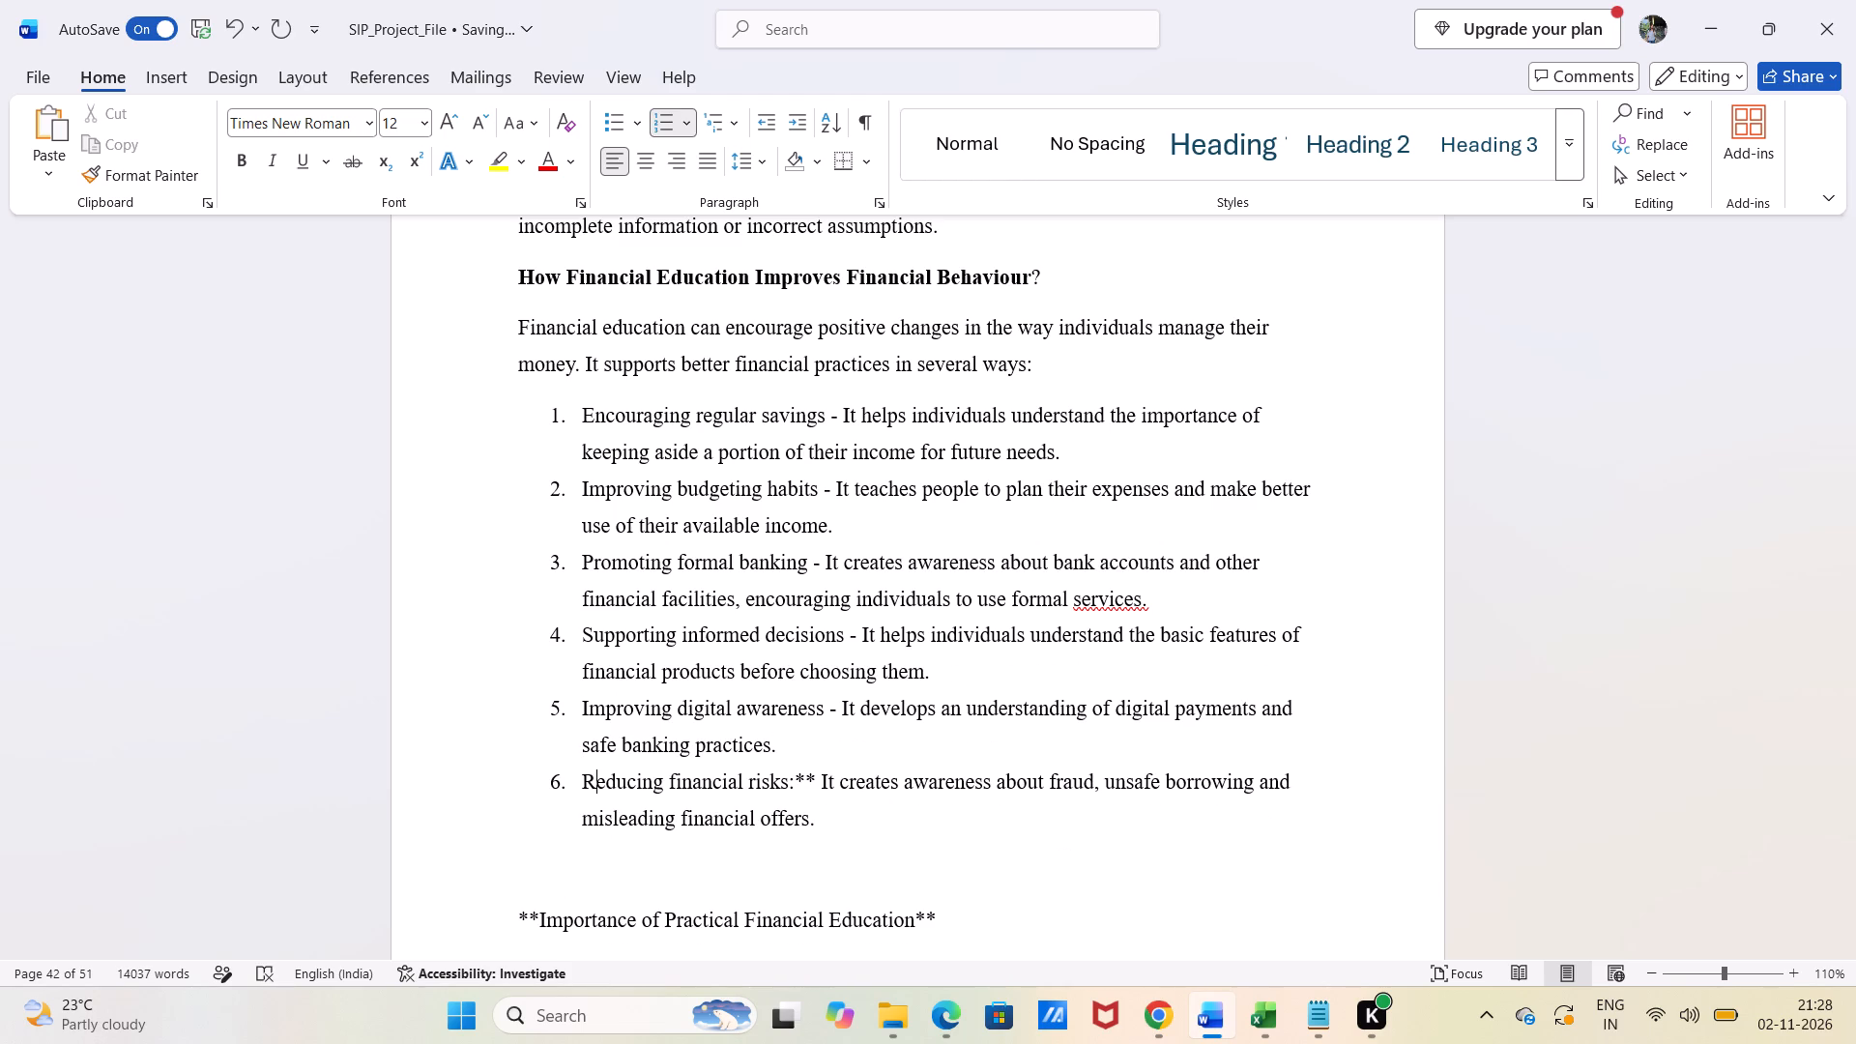
{"action": "key", "text": "Right"}
{"action": "key", "text": "BackSpace"}
{"action": "key", "text": "BackSpace"}
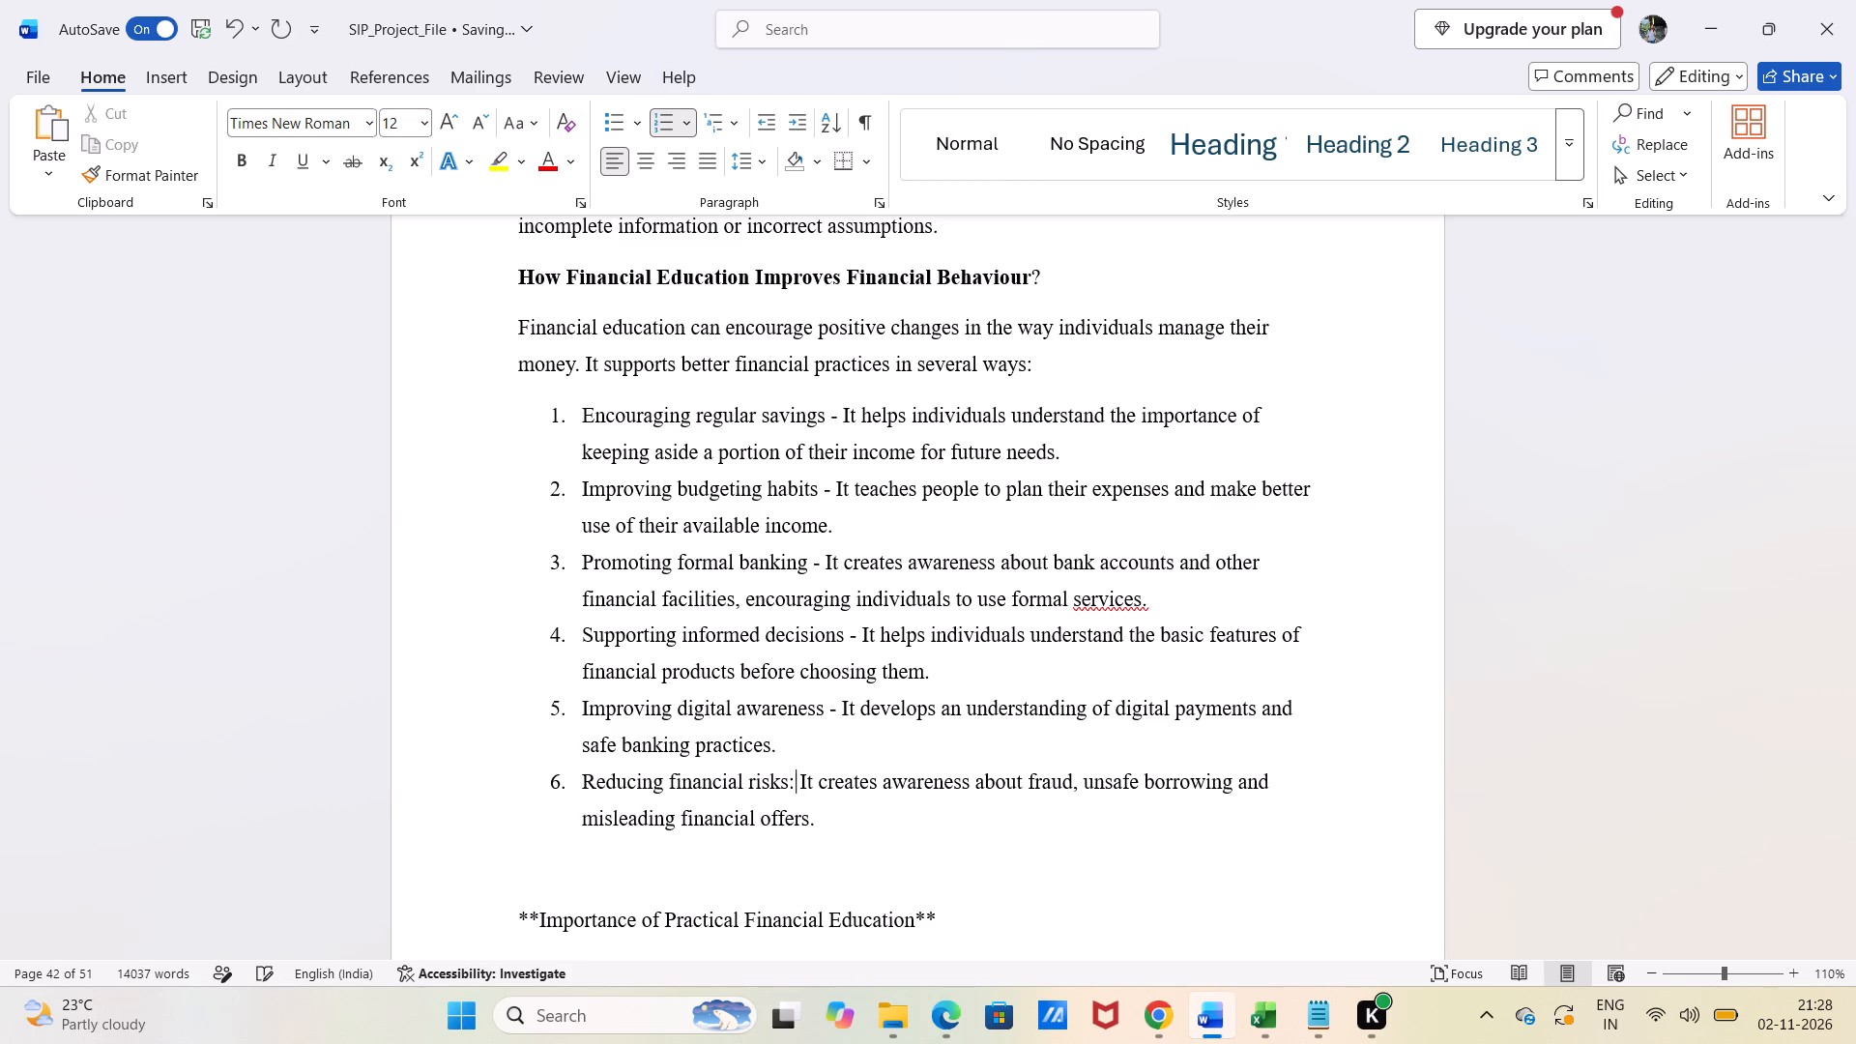
{"action": "key", "text": "BackSpace"}
{"action": "key", "text": "BackSpace"}
{"action": "type", "text": "s -"}
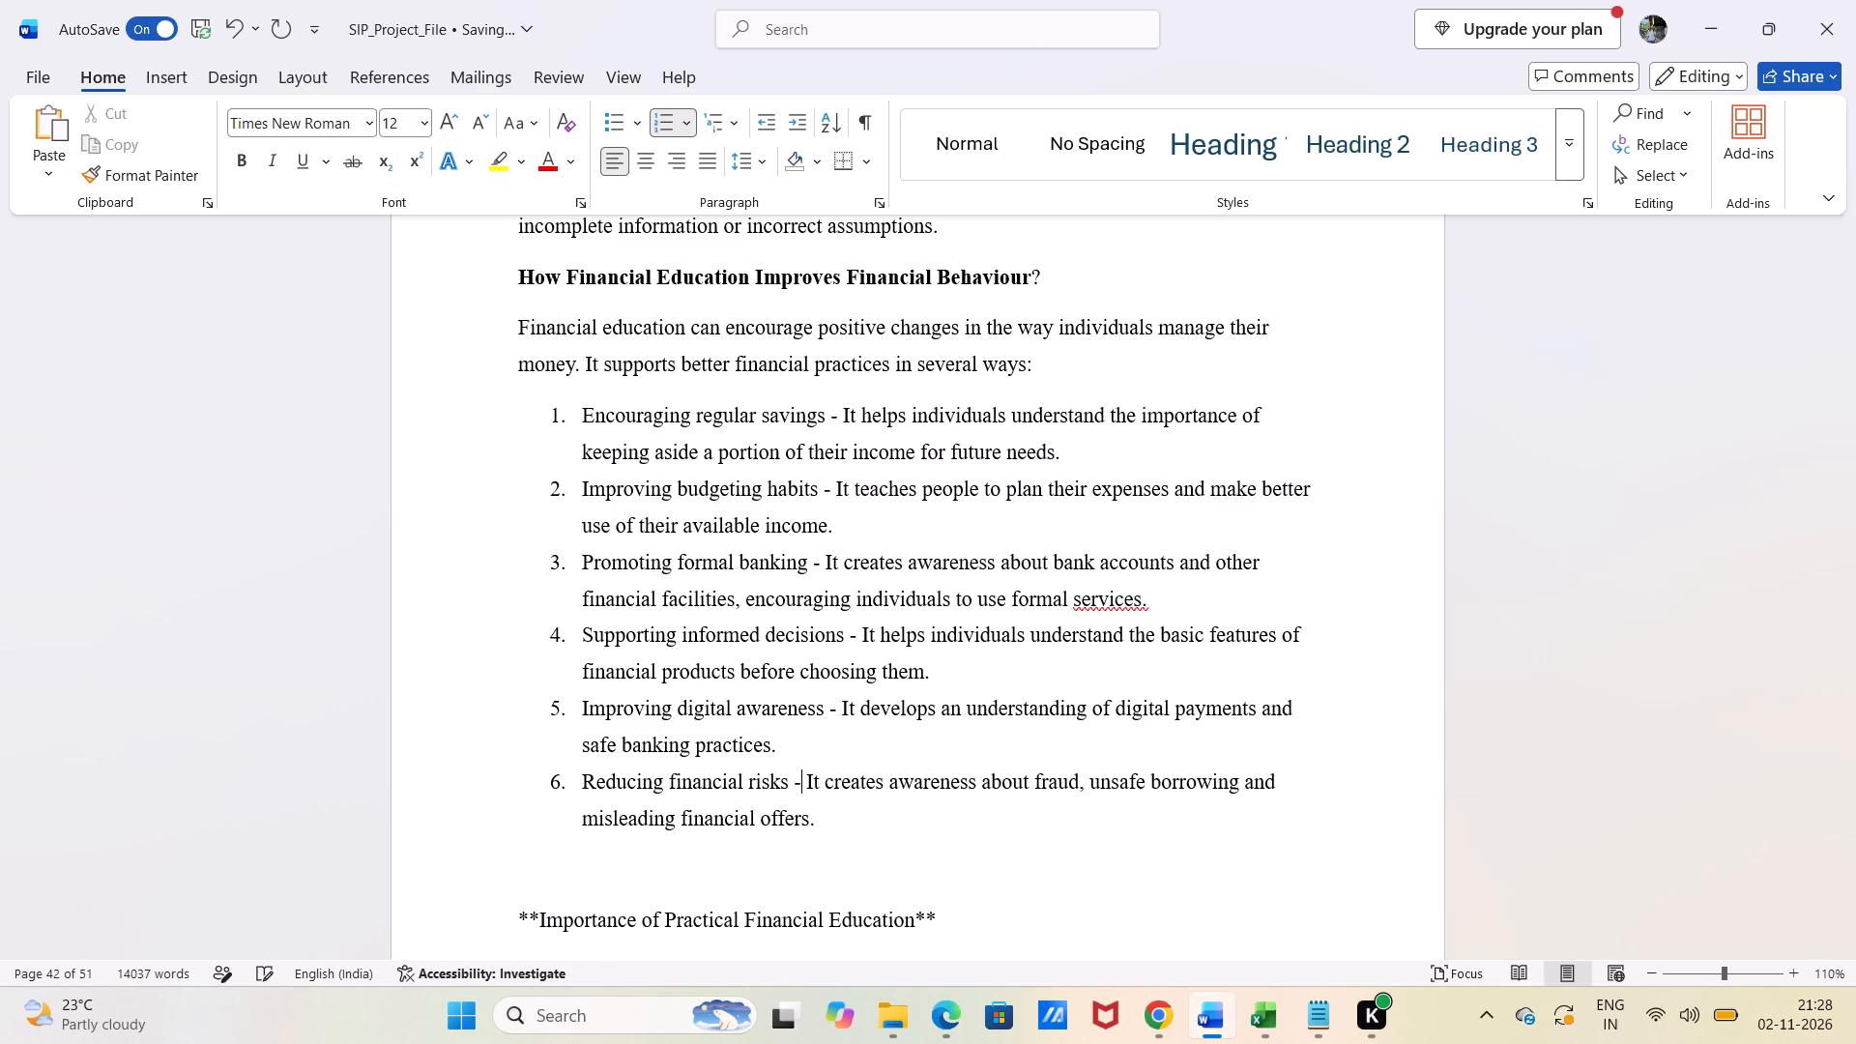
Delete the blank line between list item 6 and the "Importance of Practical Financial Education" heading.
{"action": "scroll", "coordinate": [623, 857], "scroll_direction": "down", "scroll_amount": 1}
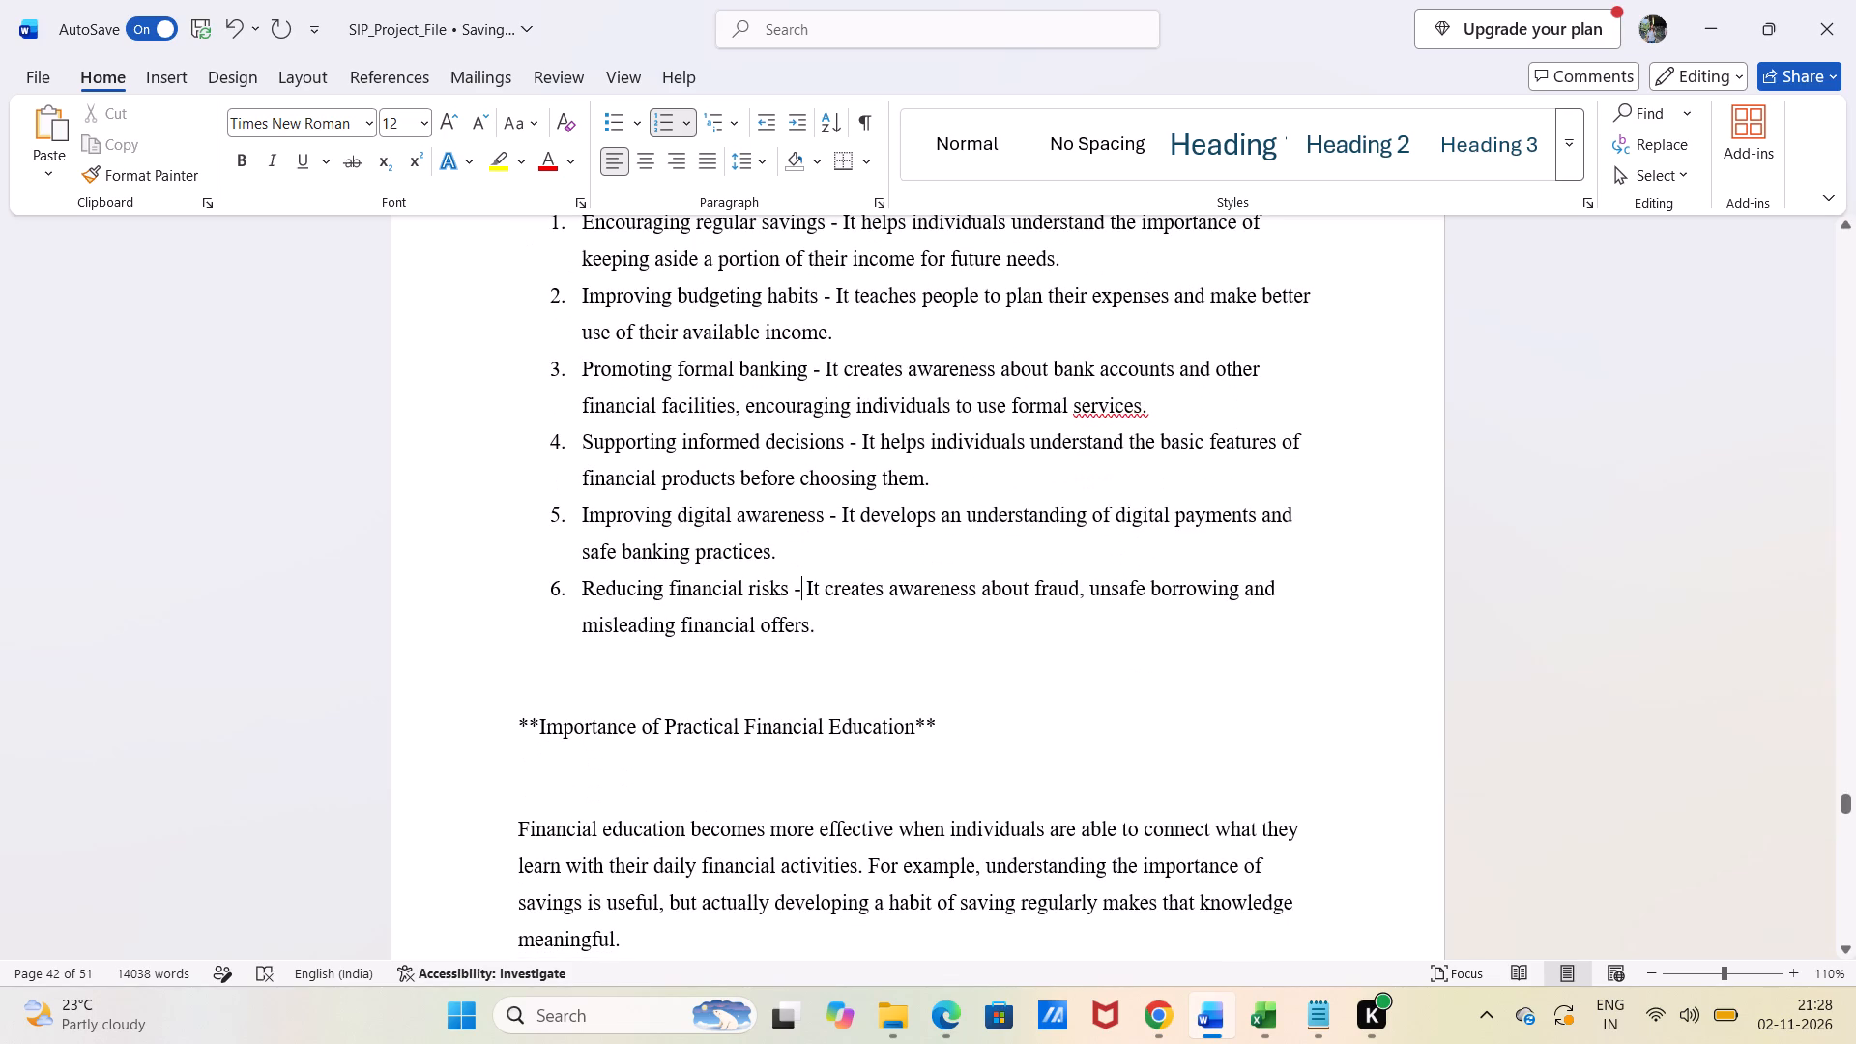
{"action": "left_click", "coordinate": [573, 667]}
{"action": "key", "text": "BackSpace"}
Remove the leading asterisks from the "Importance of Practical Financial Education" heading and replace its trailing asterisks with " -".
{"action": "key", "text": "Down"}
{"action": "key", "text": "Left"}
{"action": "key", "text": "Left"}
{"action": "key", "text": "Left"}
{"action": "key", "text": "Left"}
{"action": "key", "text": "Left"}
{"action": "key", "text": "Left"}
{"action": "key", "text": "Left"}
{"action": "key", "text": "Left"}
{"action": "key", "text": "Left"}
{"action": "key", "text": "Left"}
{"action": "key", "text": "Left"}
{"action": "key", "text": "Left"}
{"action": "key", "text": "Left"}
{"action": "key", "text": "Left"}
{"action": "key", "text": "Left"}
{"action": "key", "text": "Left"}
{"action": "key", "text": "Left"}
{"action": "key", "text": "Left"}
{"action": "key", "text": "Left"}
{"action": "key", "text": "Left"}
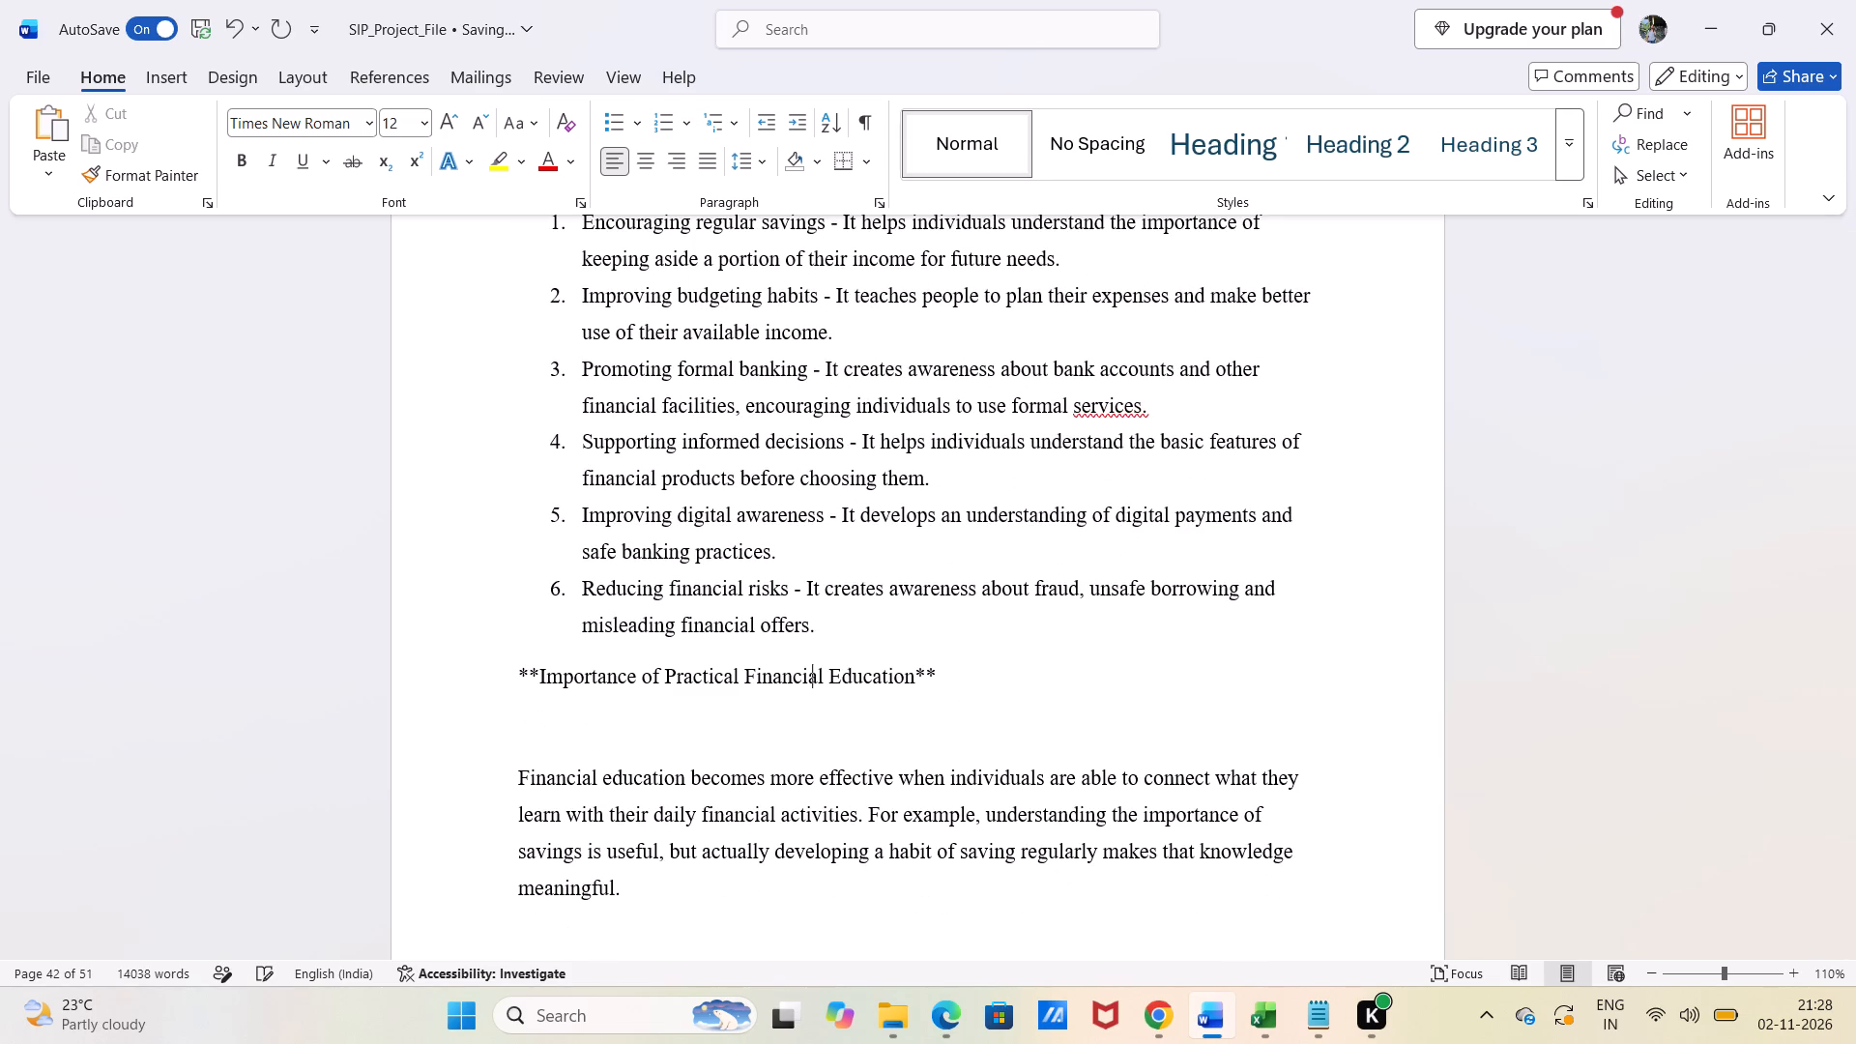
{"action": "key", "text": "Left"}
{"action": "key", "text": "Left"}
{"action": "key", "text": "BackSpace"}
{"action": "key", "text": "BackSpace"}
{"action": "key", "text": "Right"}
{"action": "key", "text": "Right"}
{"action": "key", "text": "Right"}
{"action": "key", "text": "Right"}
{"action": "key", "text": "Right"}
{"action": "key", "text": "Right"}
{"action": "key", "text": "Right"}
{"action": "key", "text": "Right"}
{"action": "key", "text": "Right"}
{"action": "key", "text": "Right"}
{"action": "key", "text": "Right"}
{"action": "key", "text": "Right"}
{"action": "key", "text": "Right"}
{"action": "key", "text": "Right"}
{"action": "key", "text": "Right"}
{"action": "key", "text": "Right"}
{"action": "key", "text": "Right"}
{"action": "key", "text": "Right"}
{"action": "key", "text": "Right"}
{"action": "key", "text": "Right"}
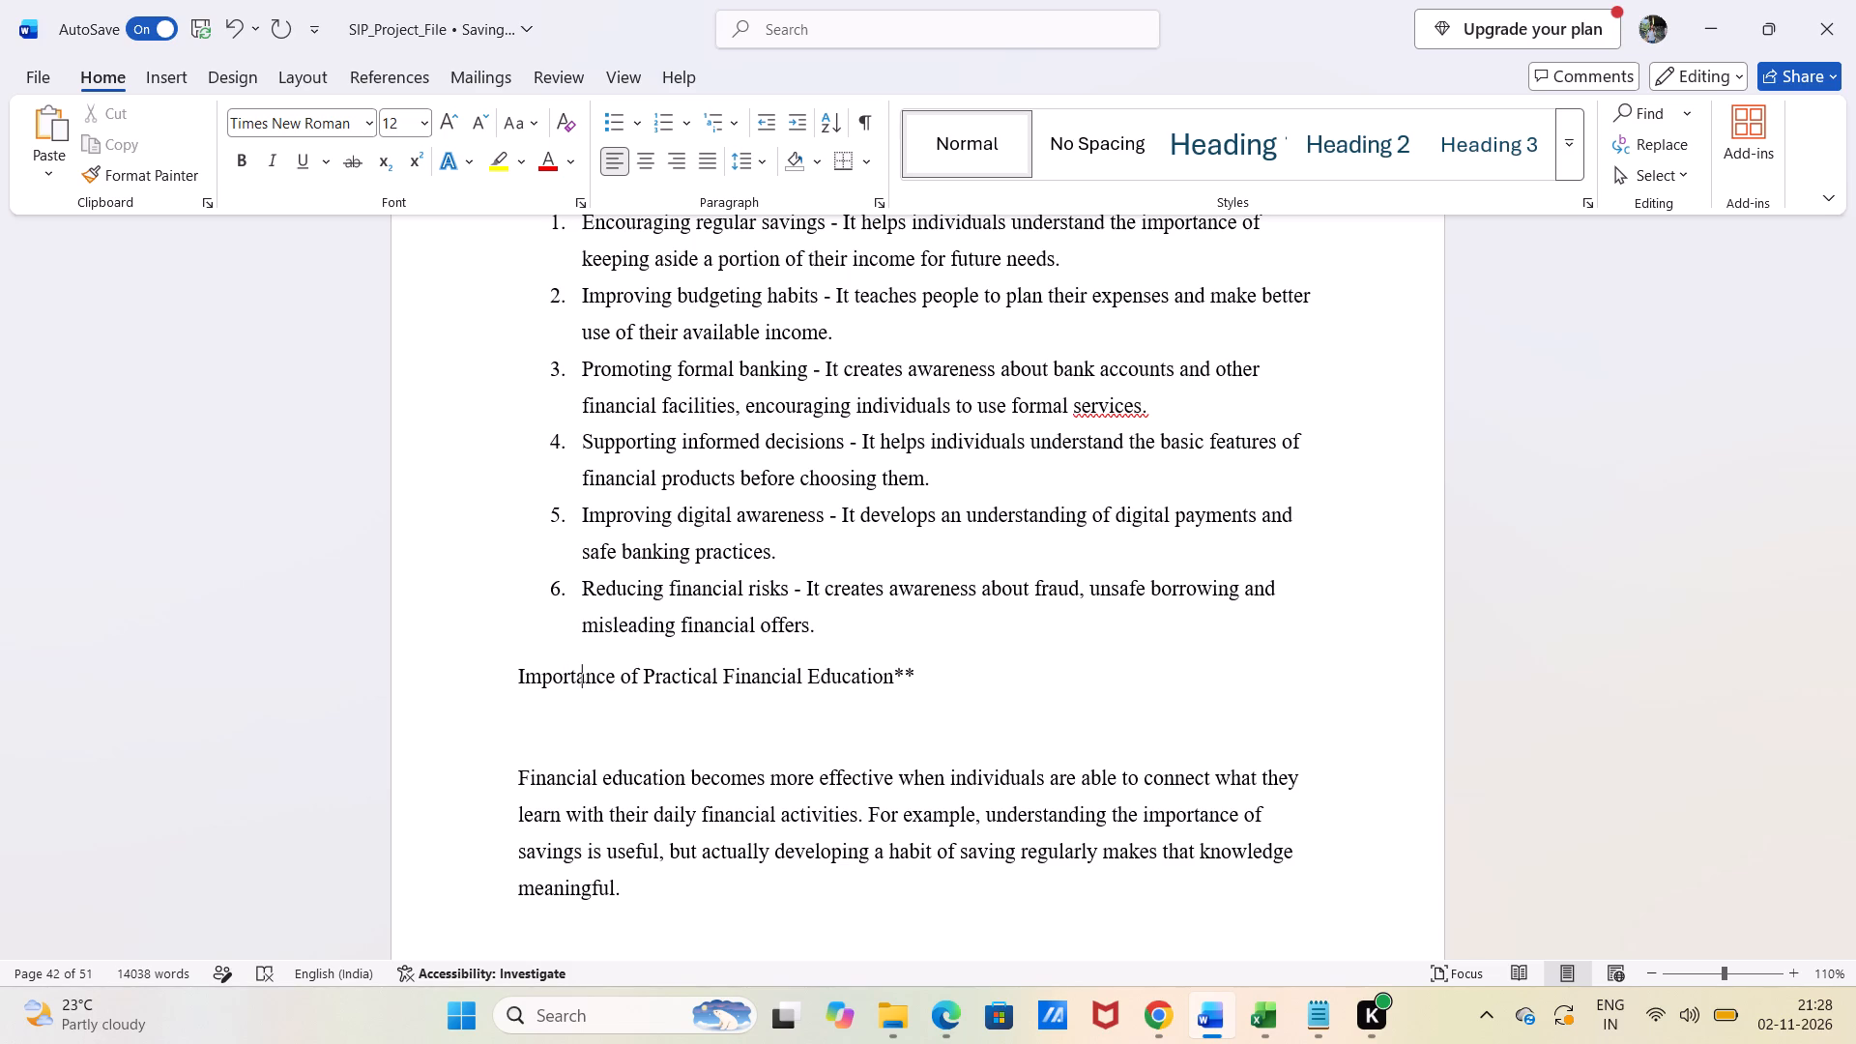
{"action": "key", "text": "Right"}
{"action": "key", "text": "Right"}
{"action": "key", "text": "Right"}
{"action": "key", "text": "Right"}
{"action": "key", "text": "BackSpace"}
{"action": "key", "text": "BackSpace"}
{"action": "key", "text": "space"}
{"action": "type", "text": "-"}
Make the "Importance of Practical Financial Education -" heading bold.
{"action": "left_click_drag", "start_coordinate": [517, 673], "coordinate": [943, 675]}
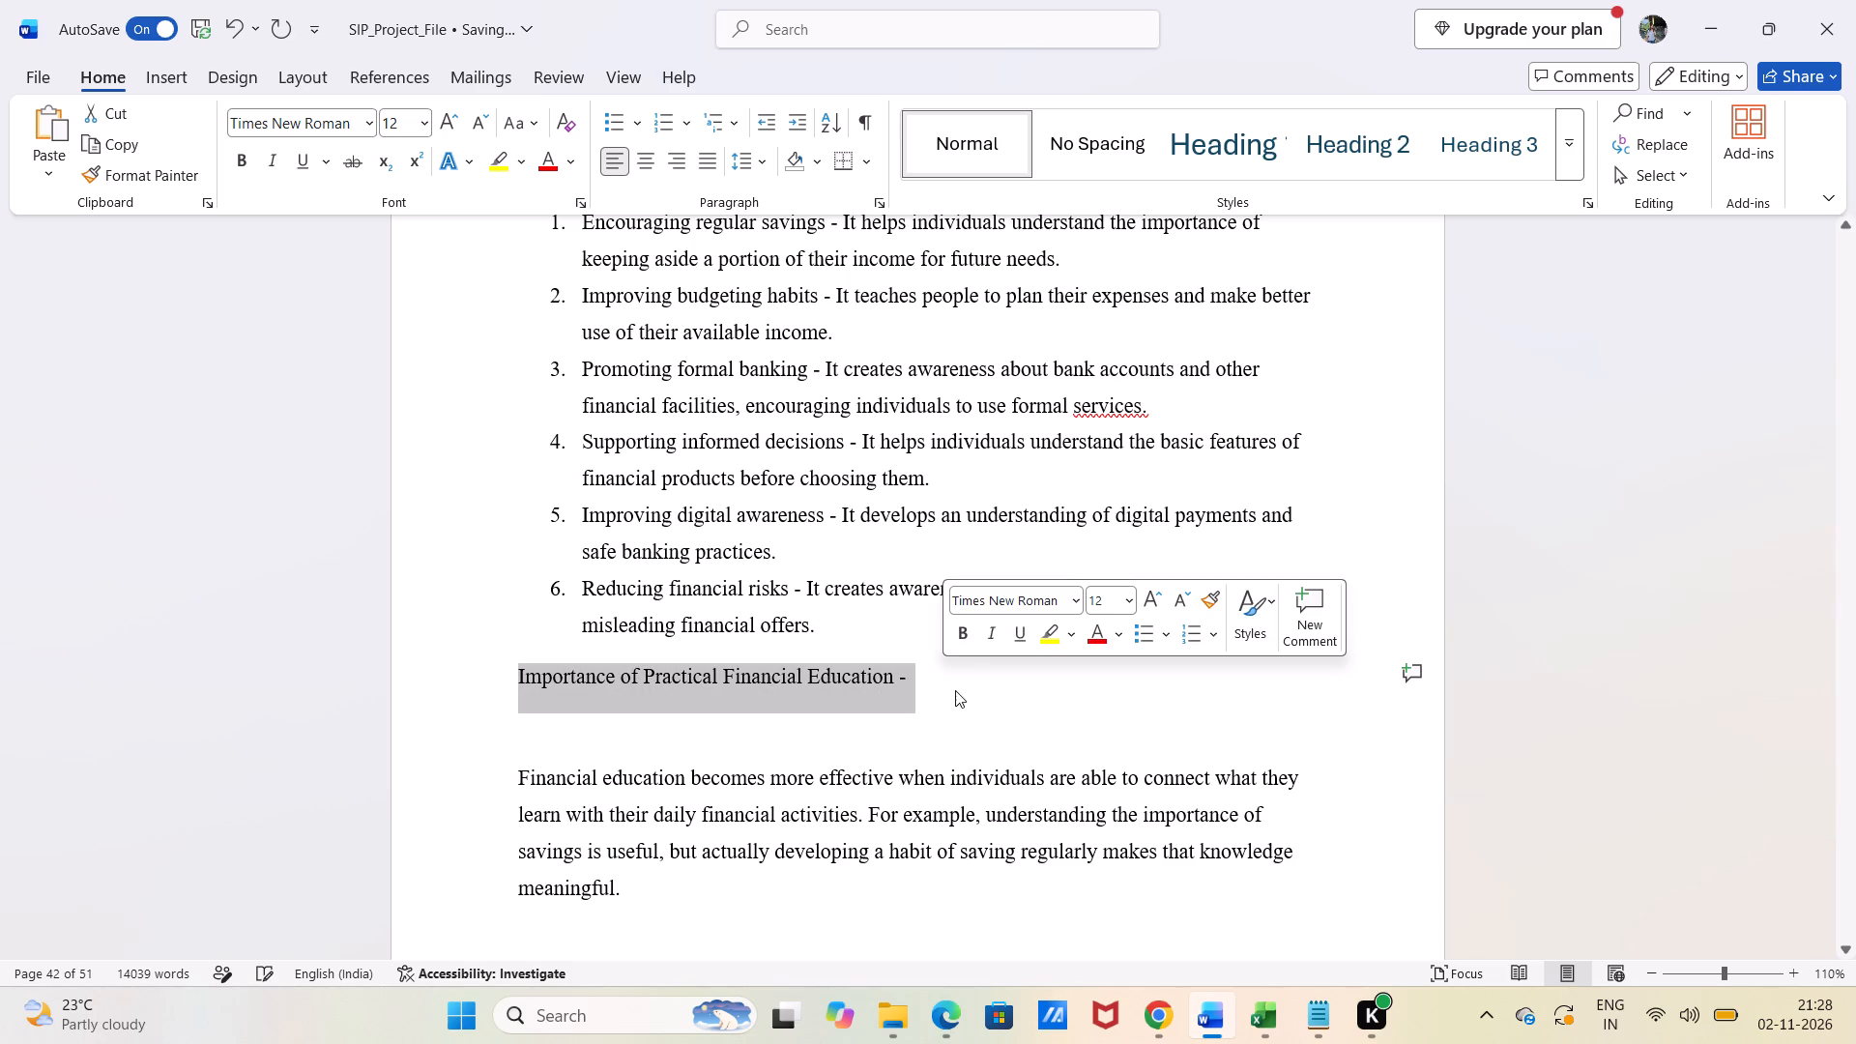
{"action": "left_click", "coordinate": [959, 635]}
Delete the blank lines below the "Importance of Practical Financial Education" heading and between its first two paragraphs.
{"action": "left_click", "coordinate": [758, 751]}
{"action": "key", "text": "BackSpace"}
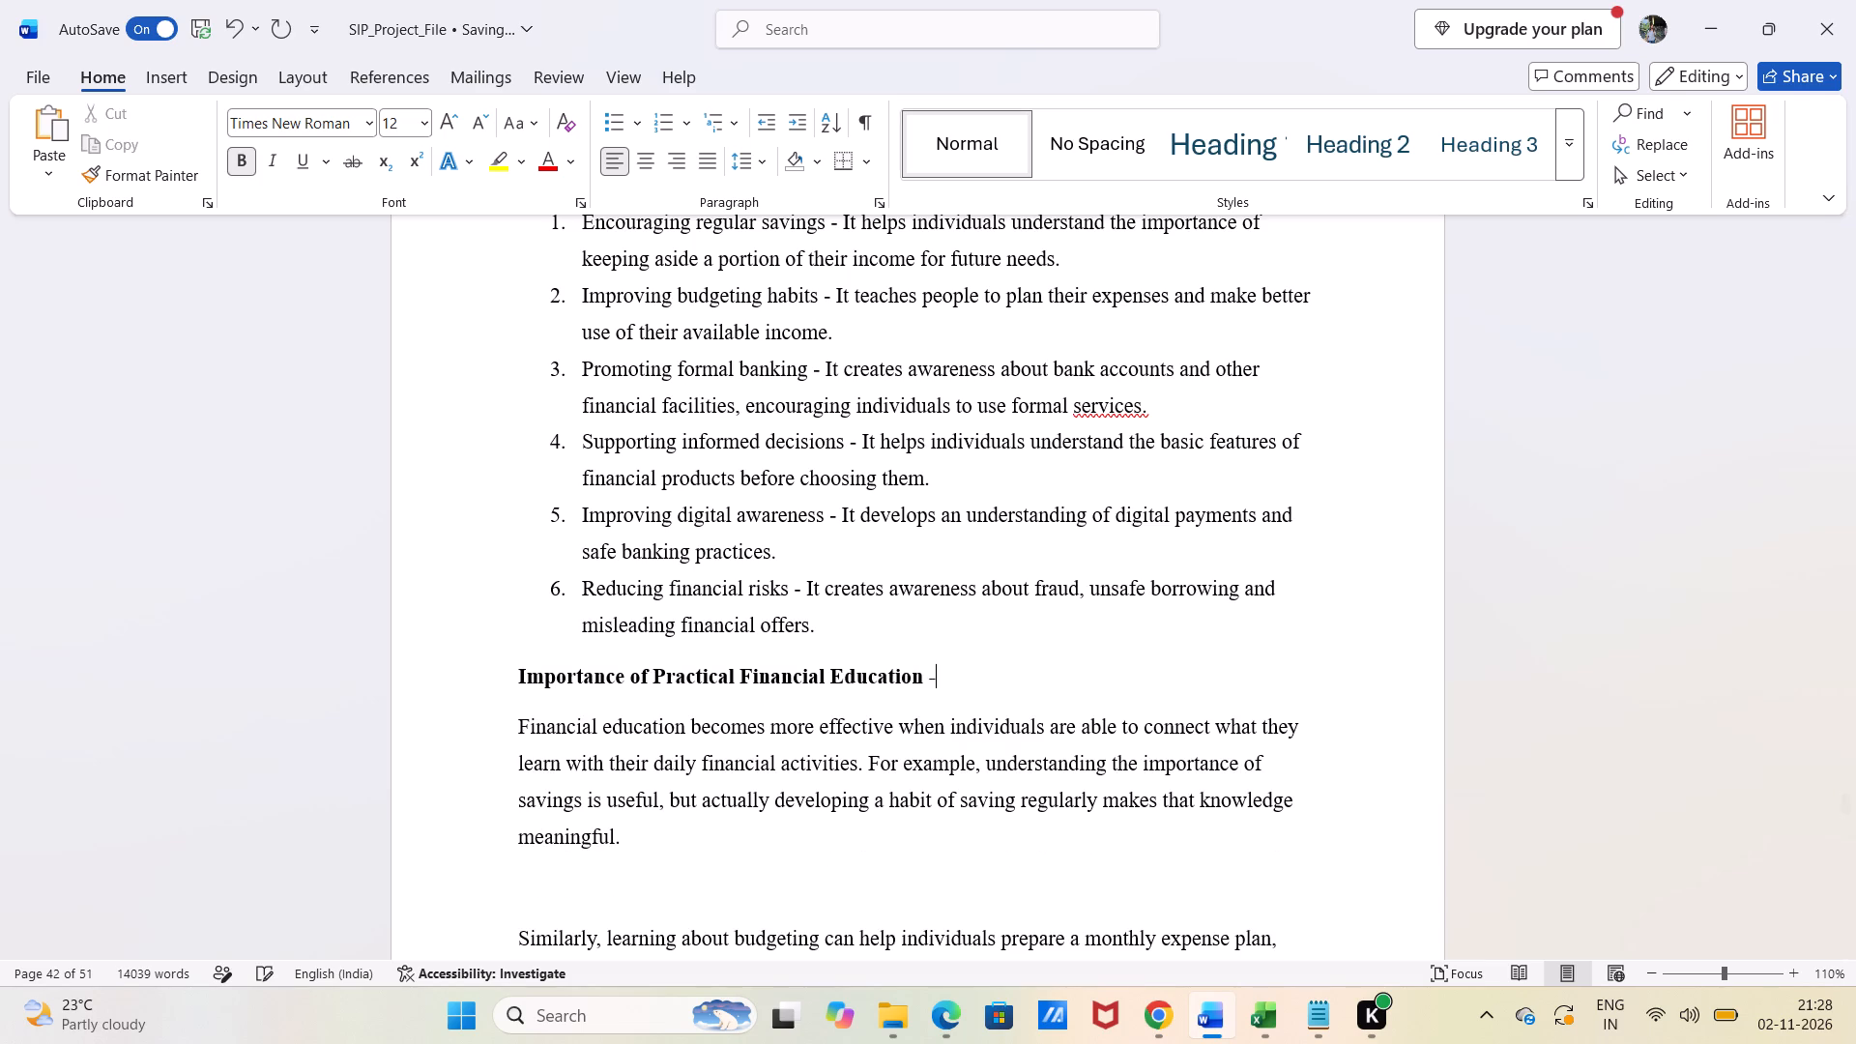
{"action": "left_click", "coordinate": [640, 873]}
{"action": "key", "text": "Down"}
{"action": "key", "text": "BackSpace"}
Delete the blank line above the "Financial Education and Financial Independence" heading.
{"action": "scroll", "coordinate": [640, 873], "scroll_direction": "down", "scroll_amount": 3}
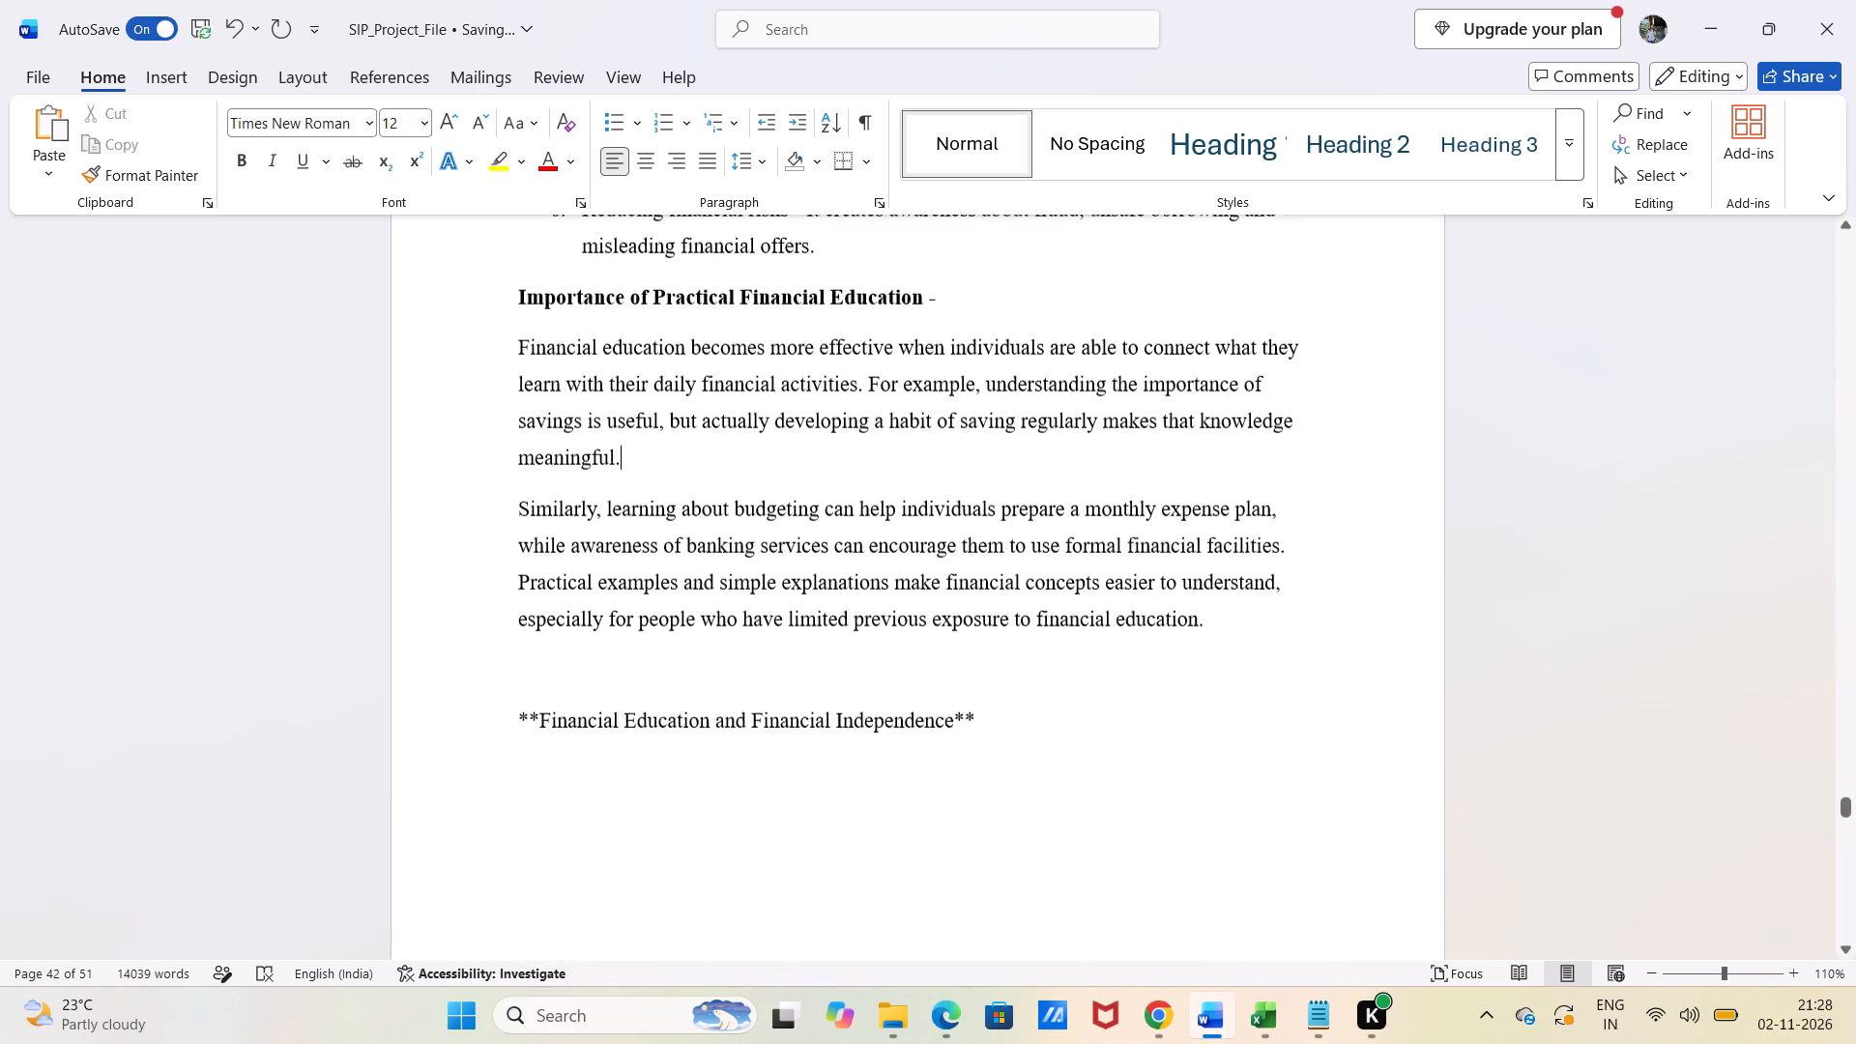
{"action": "scroll", "coordinate": [640, 873], "scroll_direction": "down", "scroll_amount": 1}
{"action": "left_click", "coordinate": [576, 578]}
{"action": "key", "text": "BackSpace"}
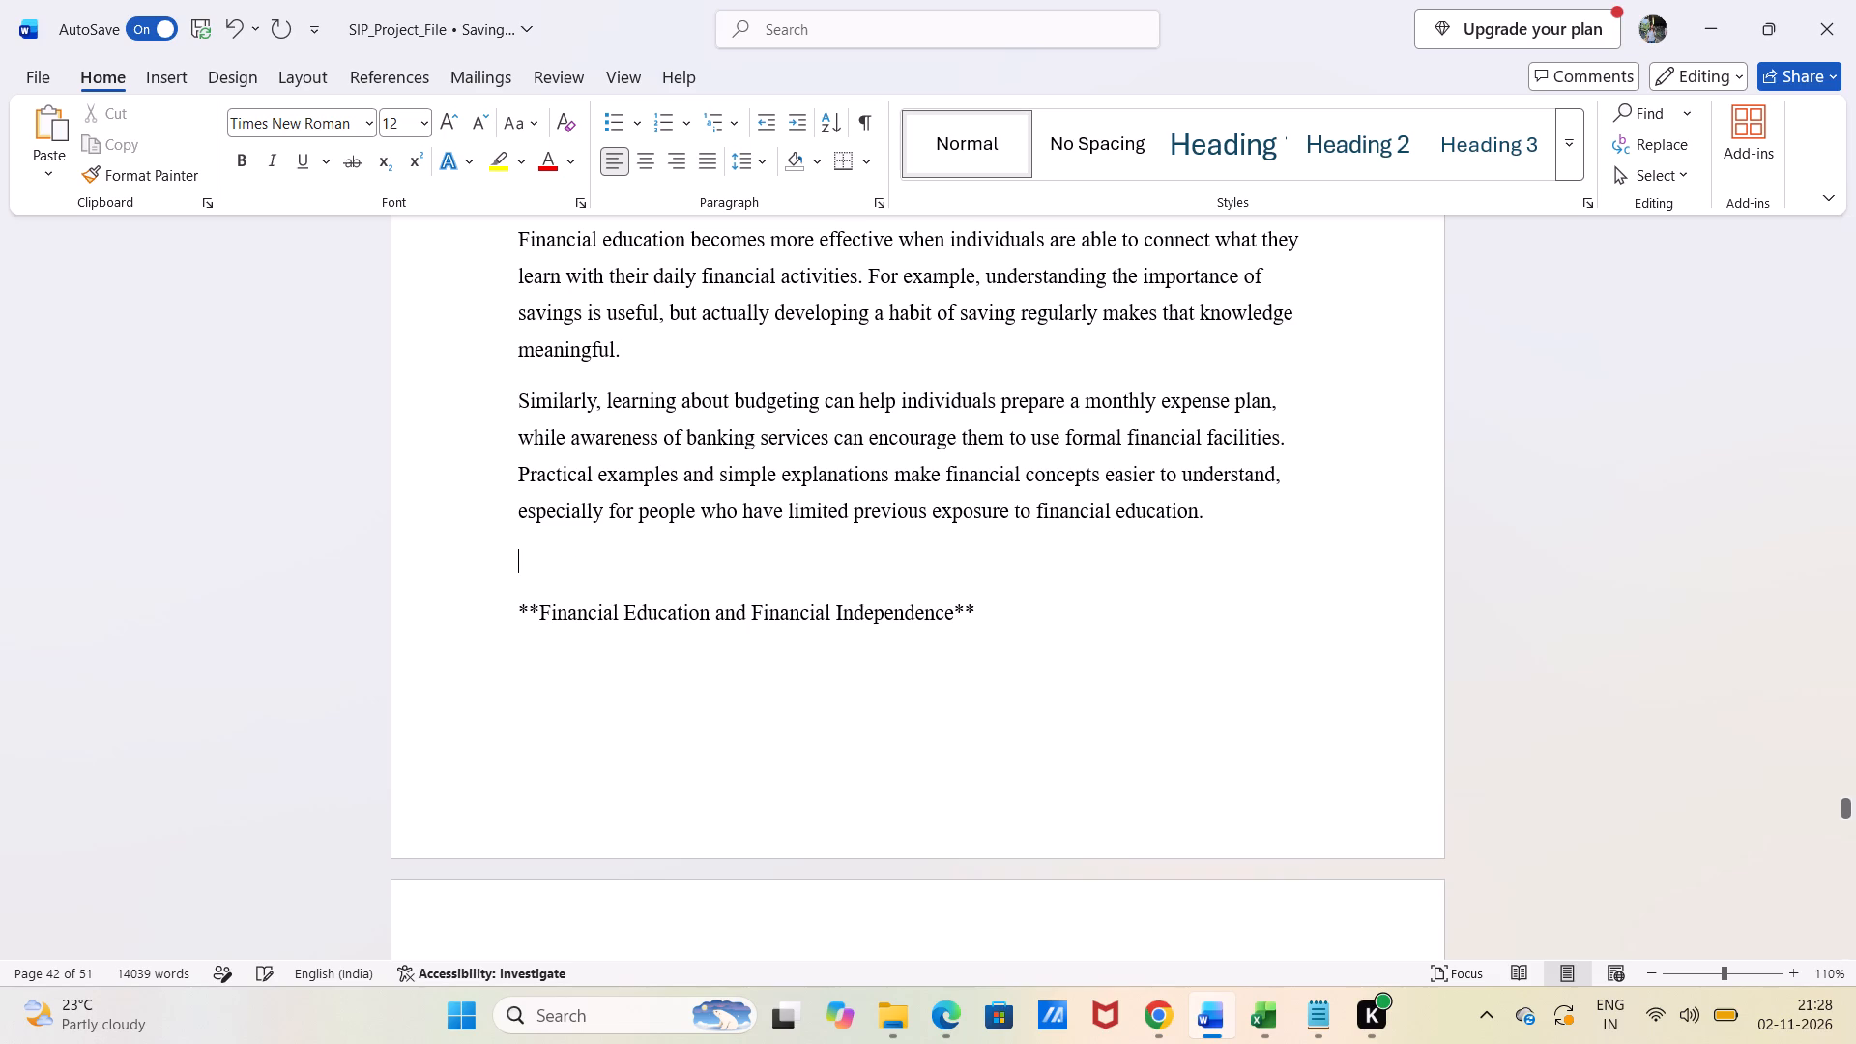
Replace the trailing asterisks of the "Financial Education and Financial Independence" heading with " -" and remove its leading asterisks.
{"action": "key", "text": "Down"}
{"action": "key", "text": "BackSpace"}
{"action": "key", "text": "BackSpace"}
{"action": "key", "text": "space"}
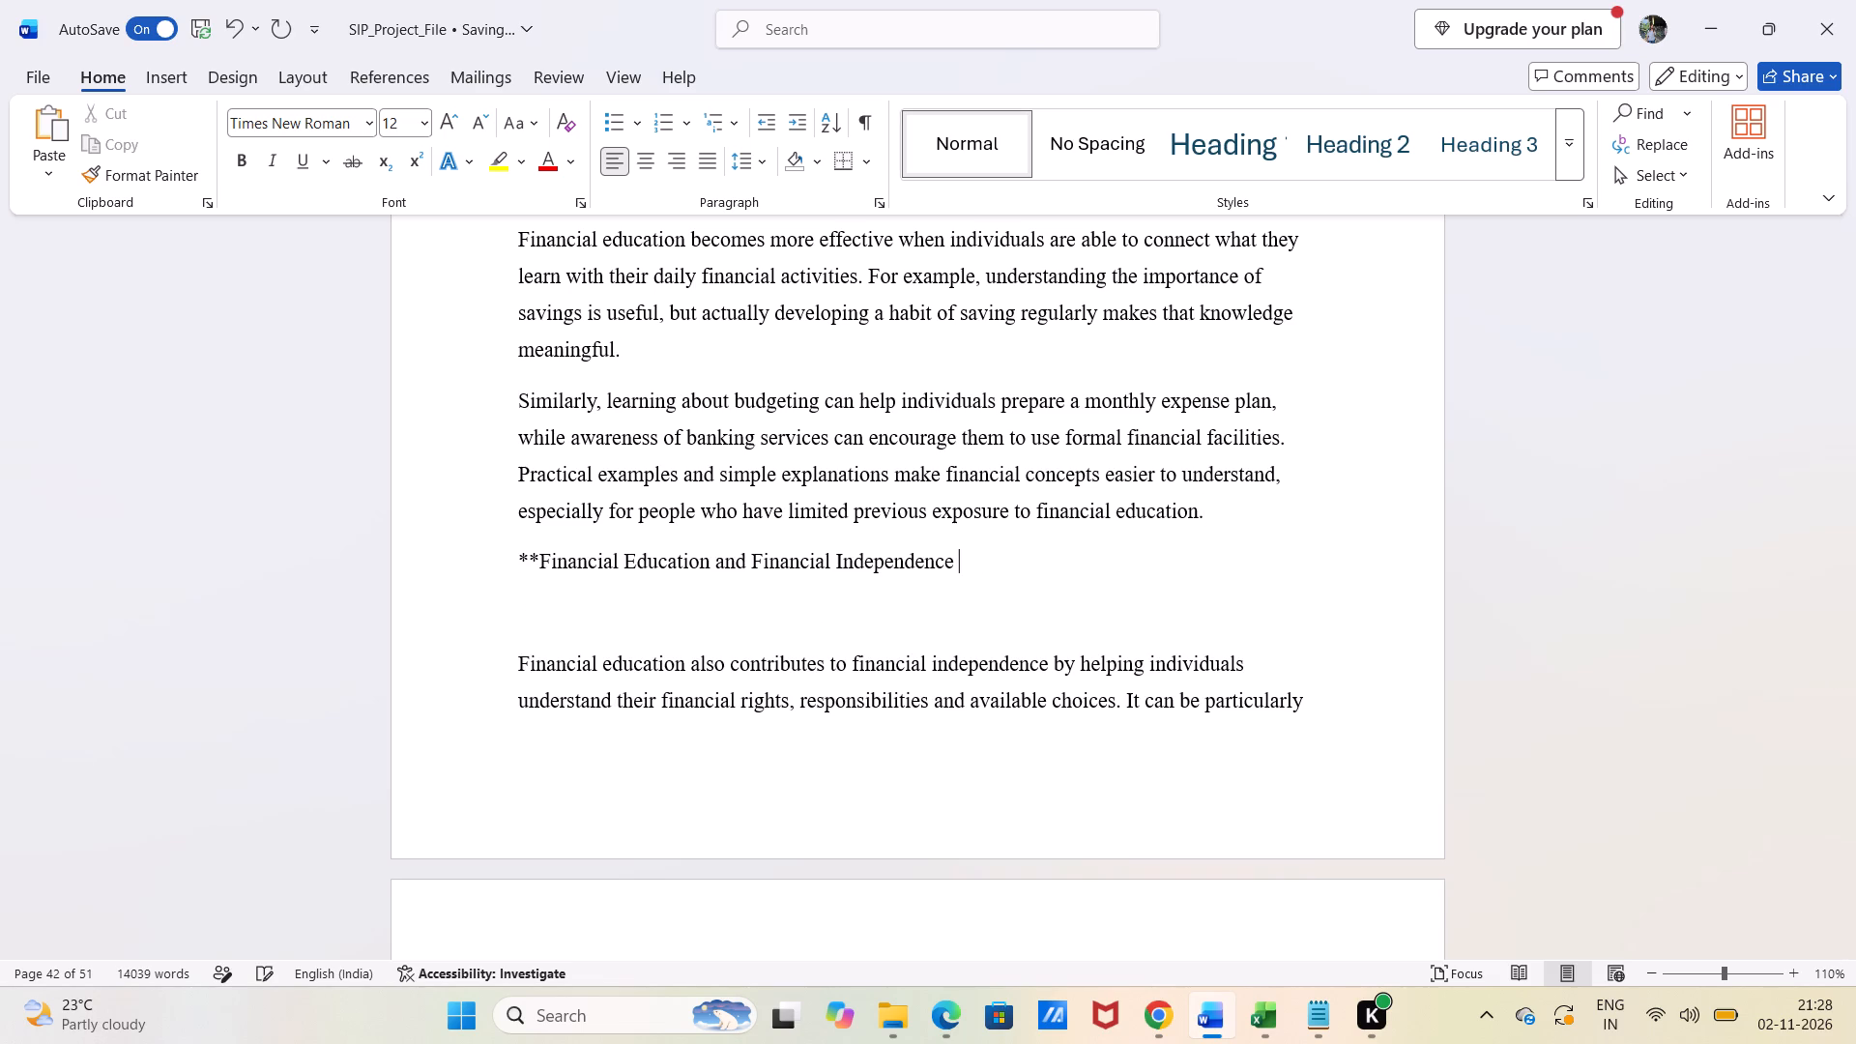
{"action": "type", "text": "-"}
{"action": "key", "text": "Left"}
{"action": "key", "text": "Left"}
{"action": "key", "text": "Left"}
{"action": "key", "text": "Left"}
{"action": "key", "text": "Left"}
{"action": "key", "text": "Left"}
{"action": "key", "text": "Left"}
{"action": "key", "text": "Left"}
{"action": "key", "text": "Left"}
{"action": "key", "text": "Left"}
{"action": "key", "text": "Left"}
{"action": "key", "text": "Left"}
{"action": "key", "text": "Left"}
{"action": "key", "text": "Left"}
{"action": "key", "text": "Left"}
{"action": "key", "text": "Left"}
{"action": "key", "text": "Left"}
{"action": "key", "text": "Left"}
{"action": "key", "text": "Left"}
{"action": "key", "text": "Left"}
{"action": "key", "text": "Left"}
{"action": "key", "text": "Left"}
{"action": "key", "text": "Left"}
{"action": "key", "text": "Left"}
{"action": "key", "text": "Left"}
{"action": "key", "text": "Left"}
{"action": "key", "text": "Left"}
{"action": "key", "text": "BackSpace"}
{"action": "key", "text": "BackSpace"}
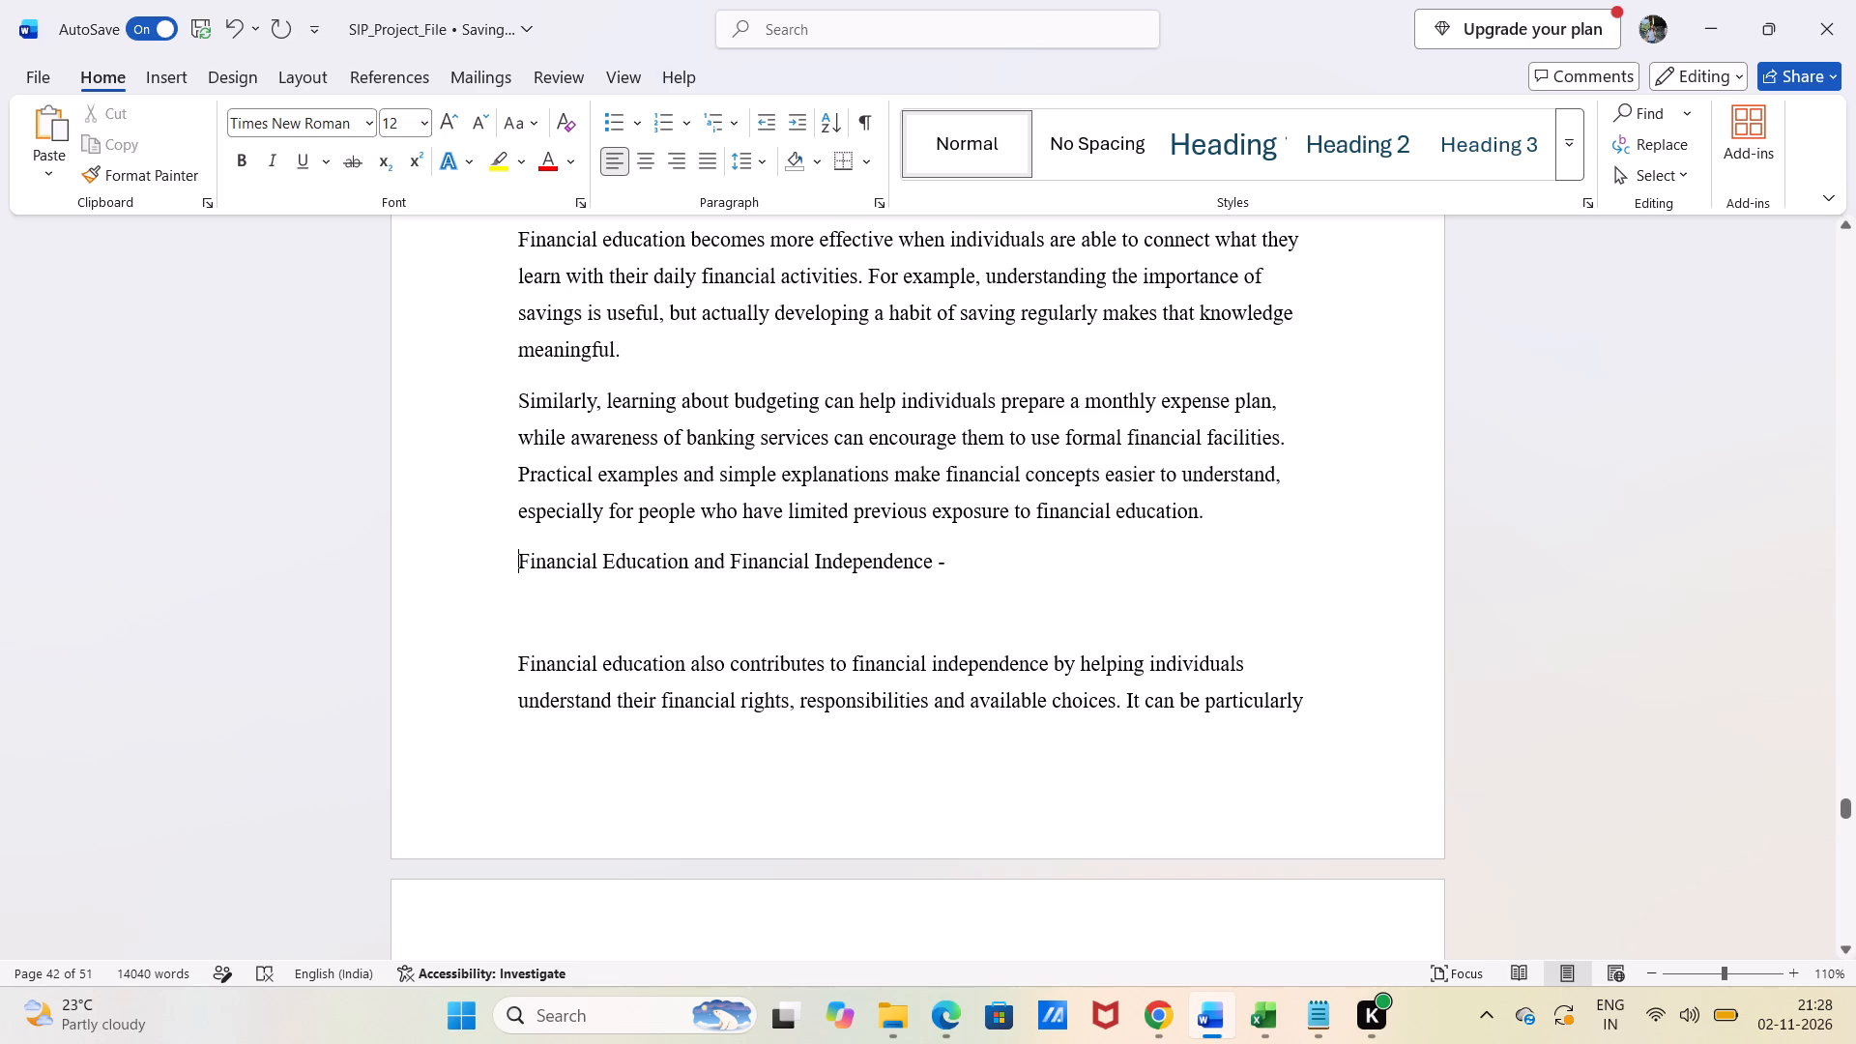
Make the "Financial Education and Financial Independence -" heading bold.
{"action": "left_click_drag", "start_coordinate": [521, 558], "coordinate": [942, 562]}
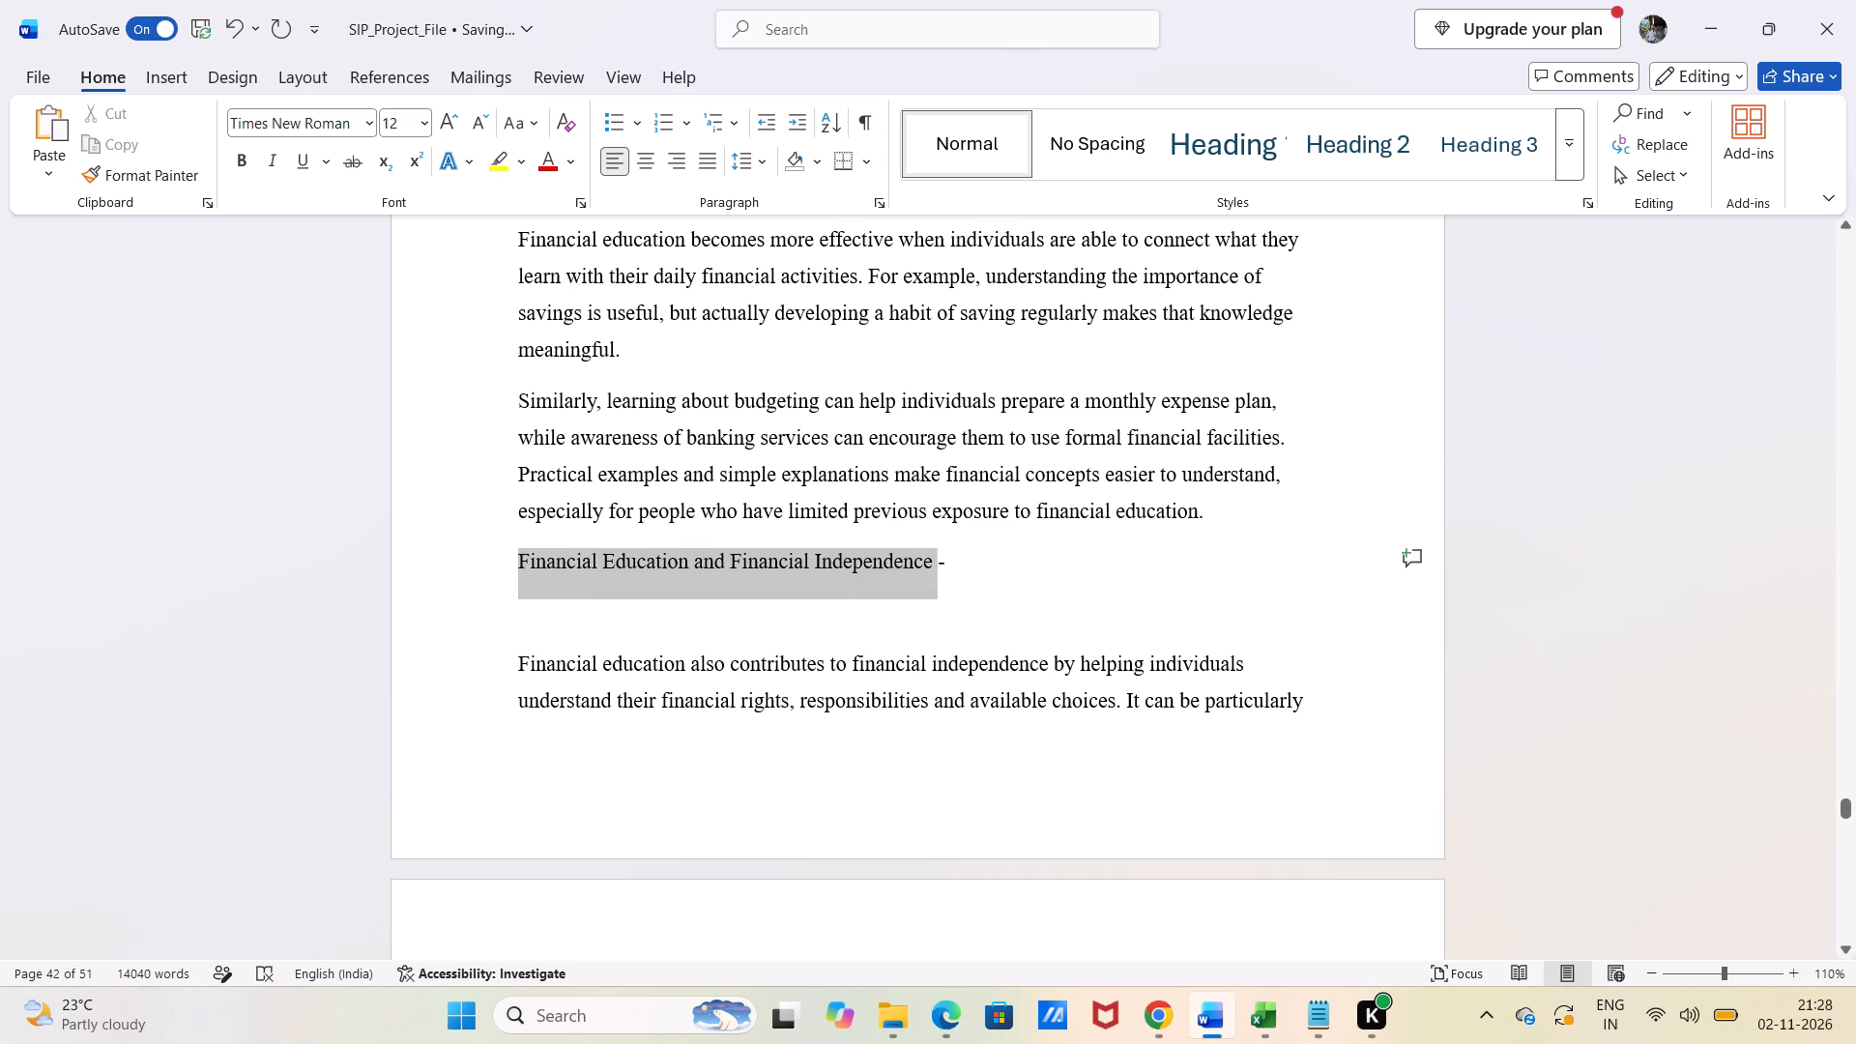
{"action": "left_click_drag", "start_coordinate": [942, 562], "coordinate": [995, 563]}
{"action": "left_click_drag", "start_coordinate": [995, 563], "coordinate": [960, 565]}
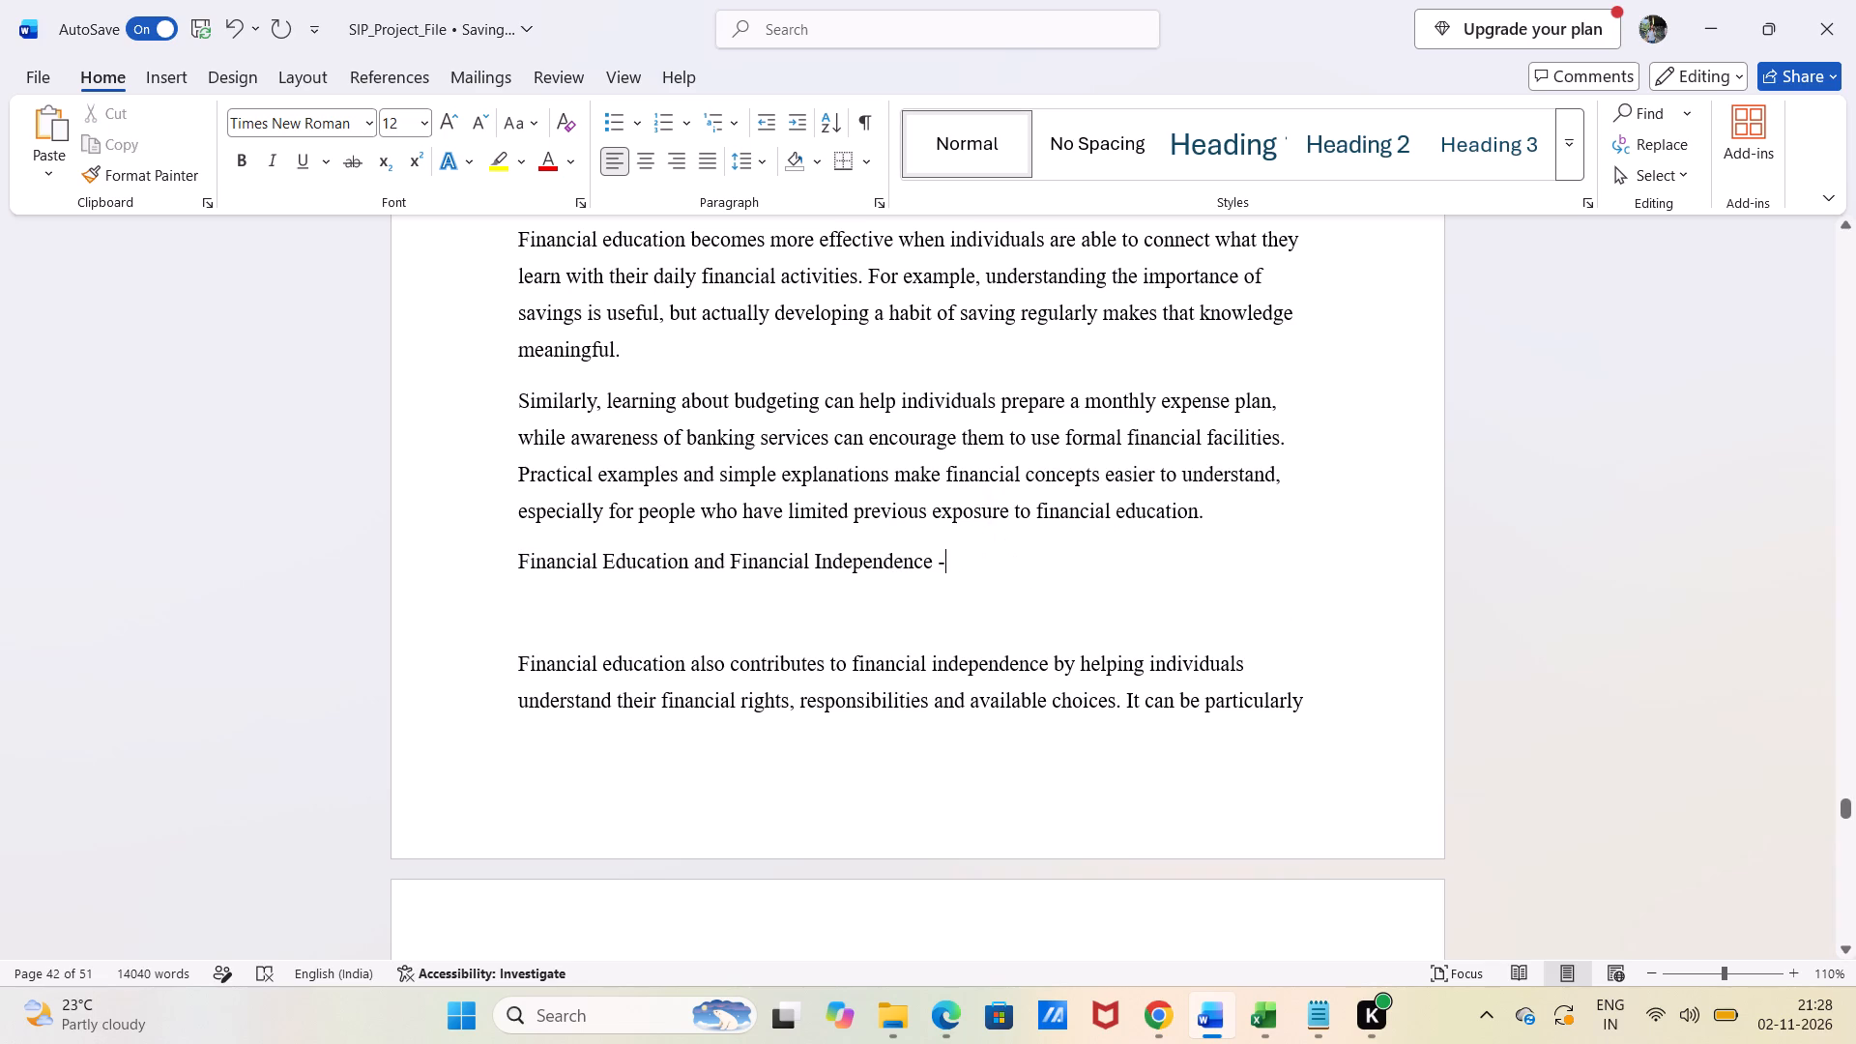
{"action": "left_click_drag", "start_coordinate": [516, 559], "coordinate": [530, 559]}
{"action": "left_click_drag", "start_coordinate": [530, 559], "coordinate": [960, 564]}
{"action": "left_click", "coordinate": [988, 527]}
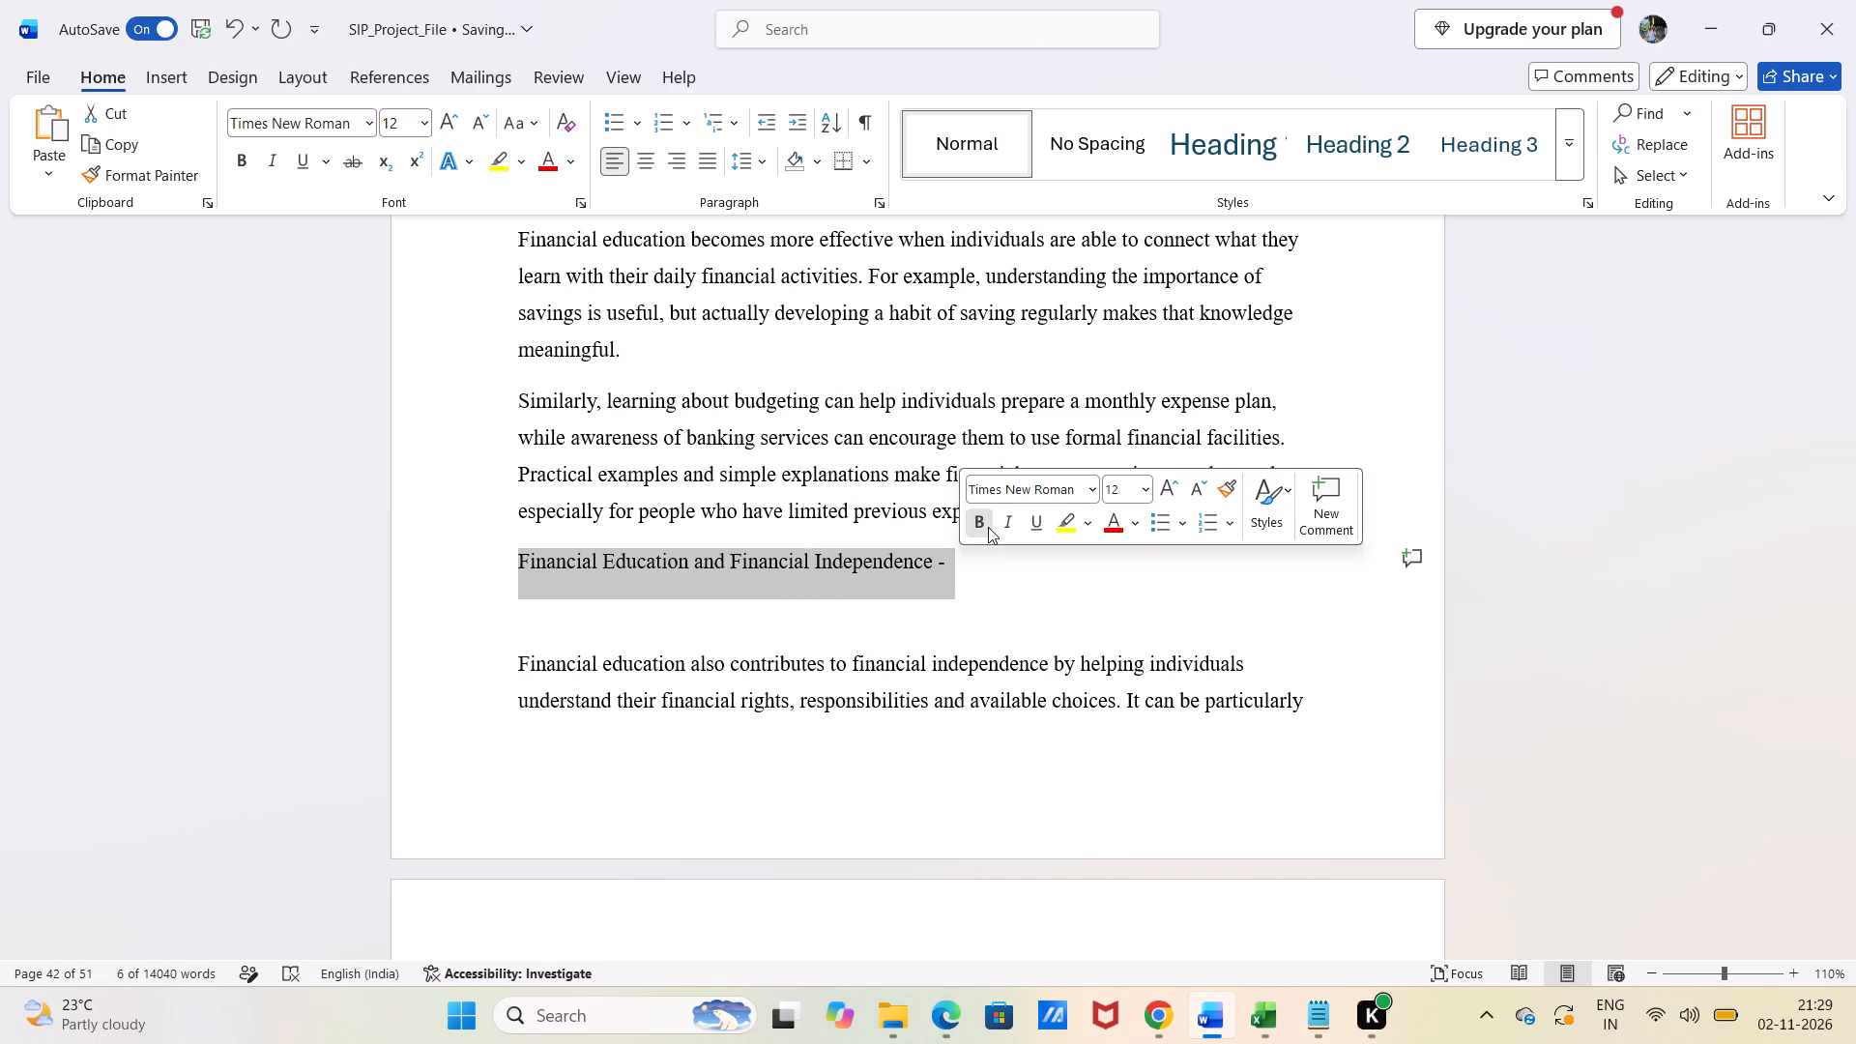
Delete the blank line below the "Financial Education and Financial Independence -" heading.
{"action": "left_click", "coordinate": [695, 601]}
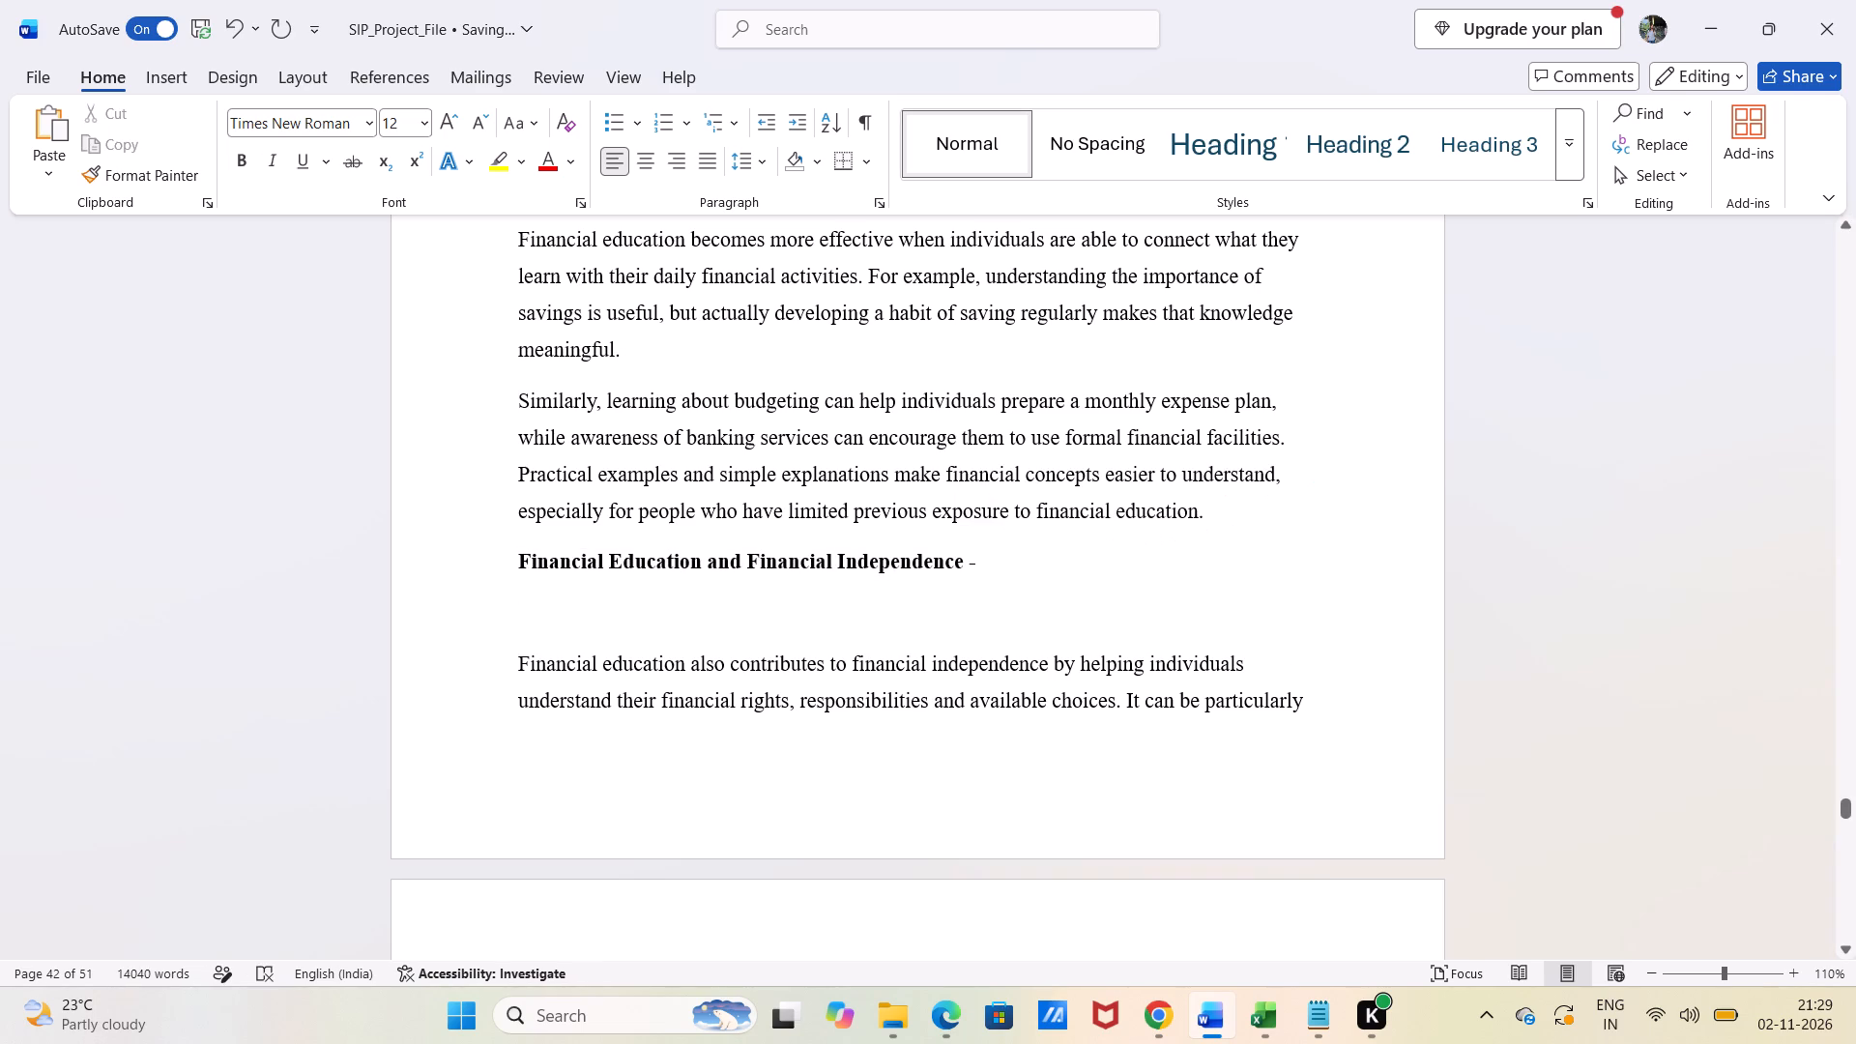
{"action": "key", "text": "BackSpace"}
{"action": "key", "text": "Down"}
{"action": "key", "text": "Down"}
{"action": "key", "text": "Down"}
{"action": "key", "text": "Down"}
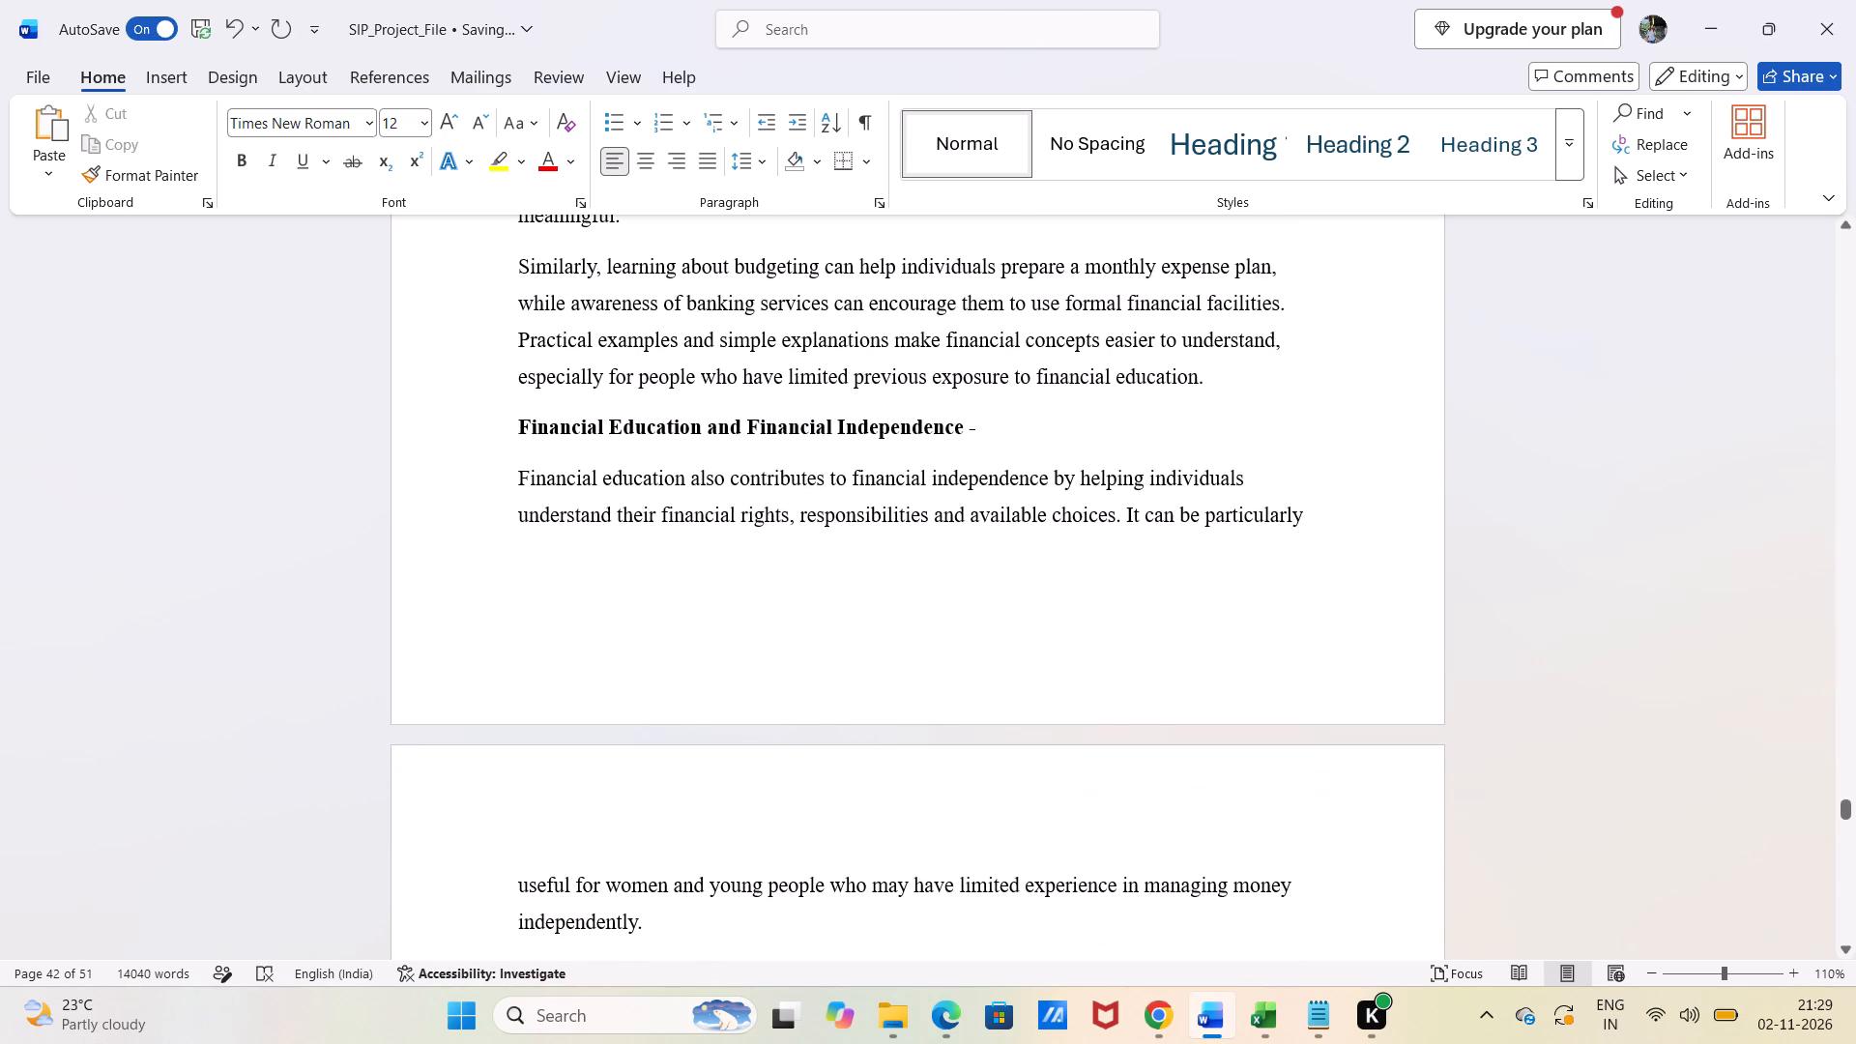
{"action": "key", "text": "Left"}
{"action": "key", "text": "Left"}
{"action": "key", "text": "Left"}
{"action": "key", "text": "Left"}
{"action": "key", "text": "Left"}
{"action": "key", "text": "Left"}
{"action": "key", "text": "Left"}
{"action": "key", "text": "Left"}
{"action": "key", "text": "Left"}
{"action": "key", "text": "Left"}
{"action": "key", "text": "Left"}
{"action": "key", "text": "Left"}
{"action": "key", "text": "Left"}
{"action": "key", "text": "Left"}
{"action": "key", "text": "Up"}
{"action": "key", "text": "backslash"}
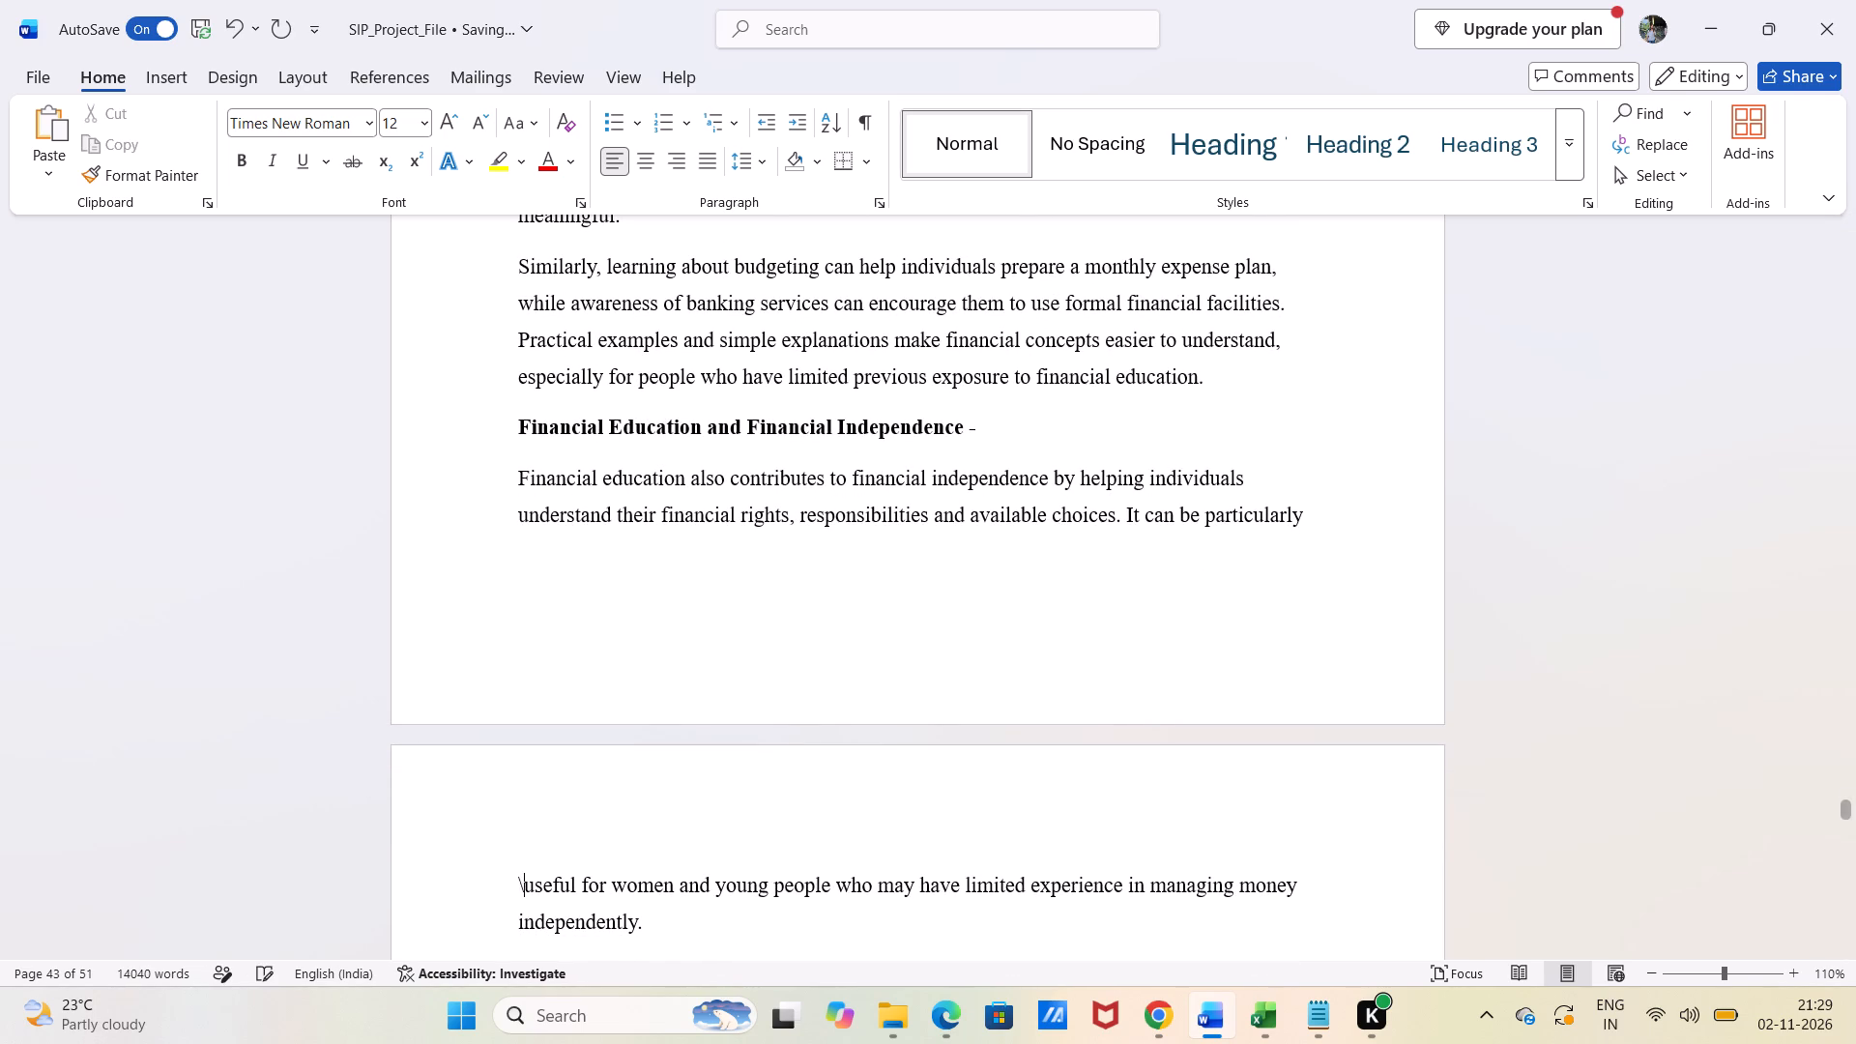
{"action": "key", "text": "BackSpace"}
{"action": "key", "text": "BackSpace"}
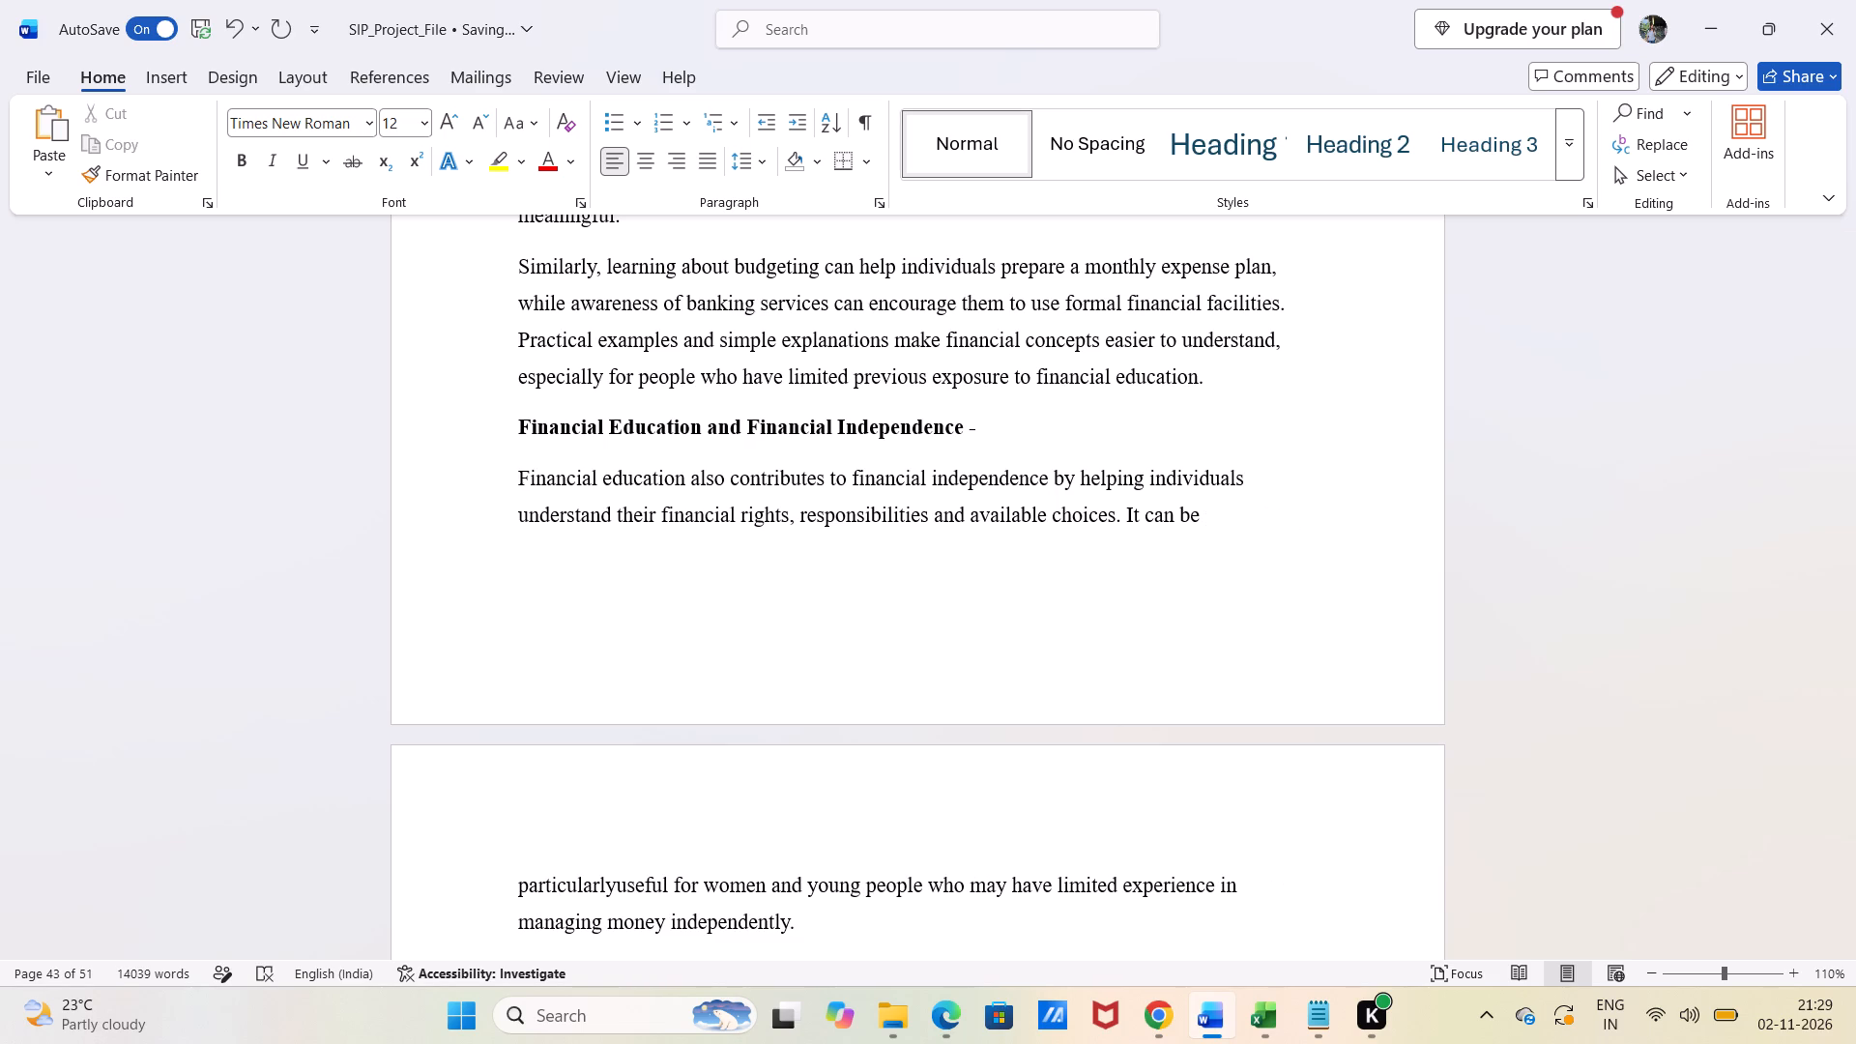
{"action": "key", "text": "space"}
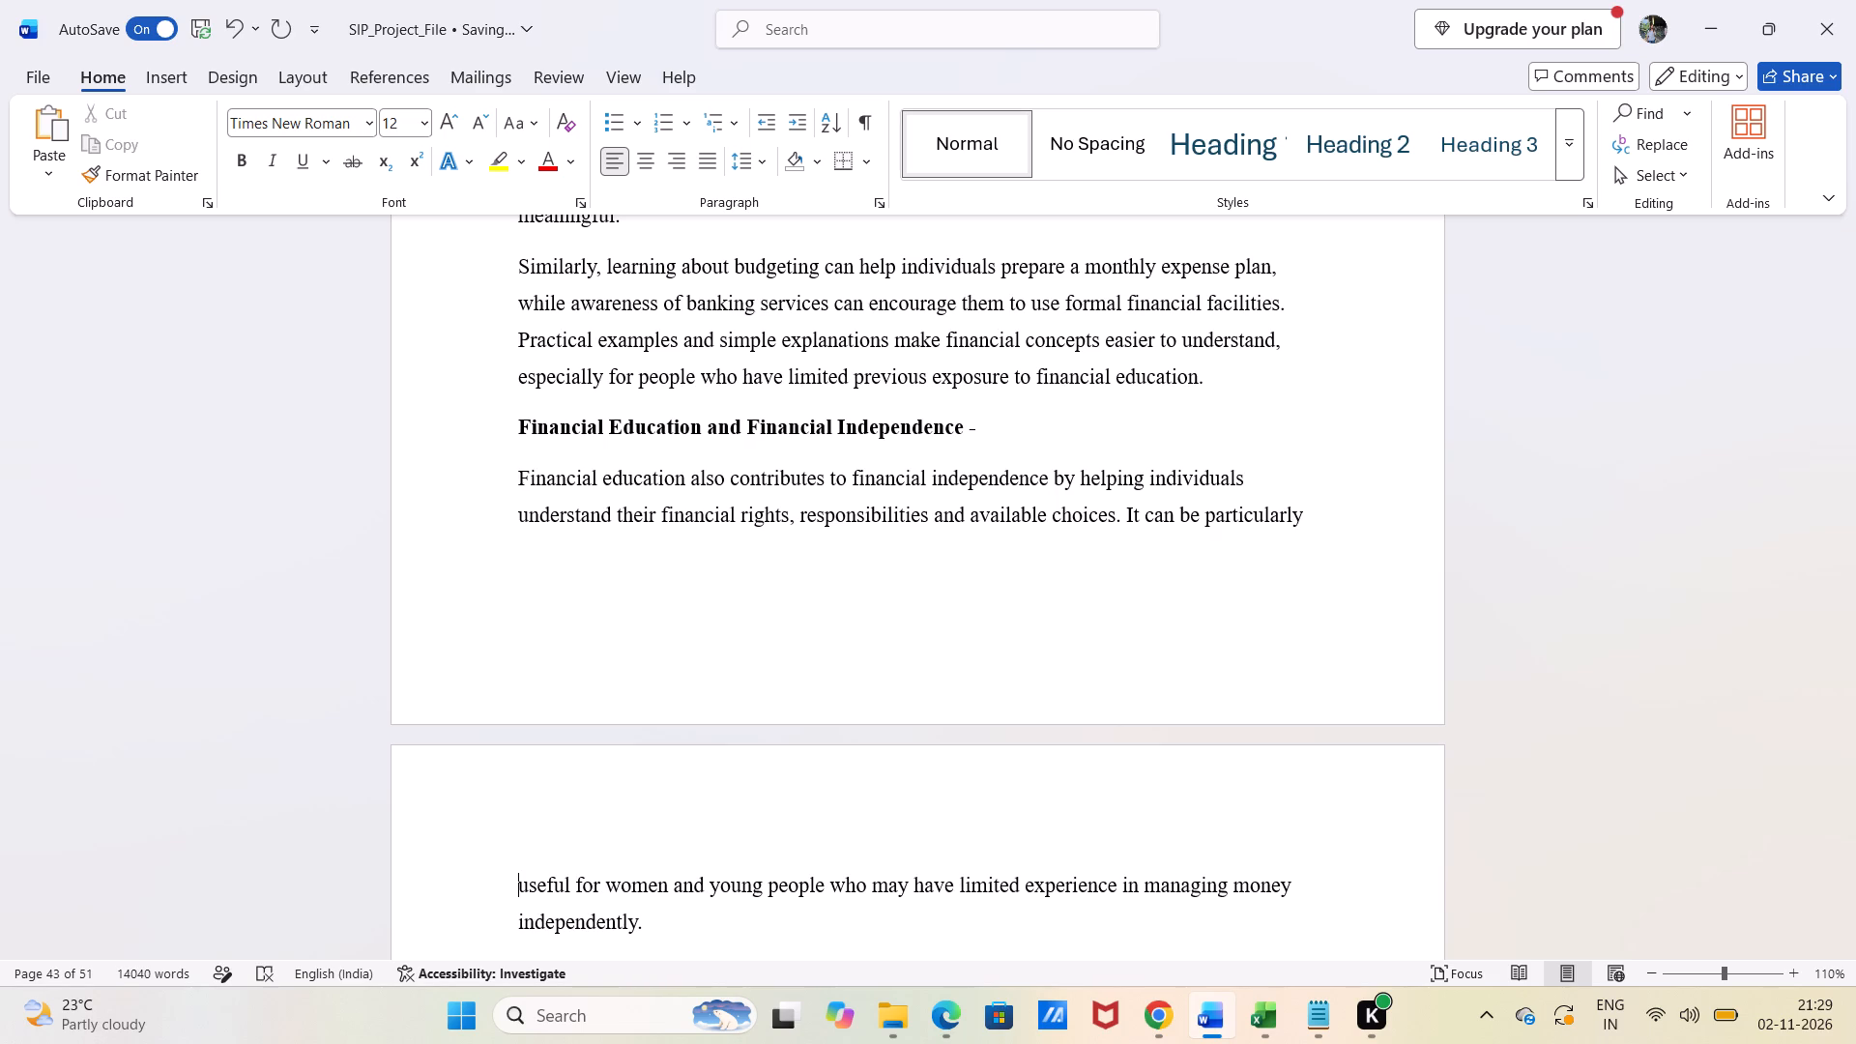
Delete the blank lines between the paragraphs under "Financial Education and Financial Independence" and above the 1.3.18 heading.
{"action": "scroll", "coordinate": [827, 554], "scroll_direction": "down", "scroll_amount": 1}
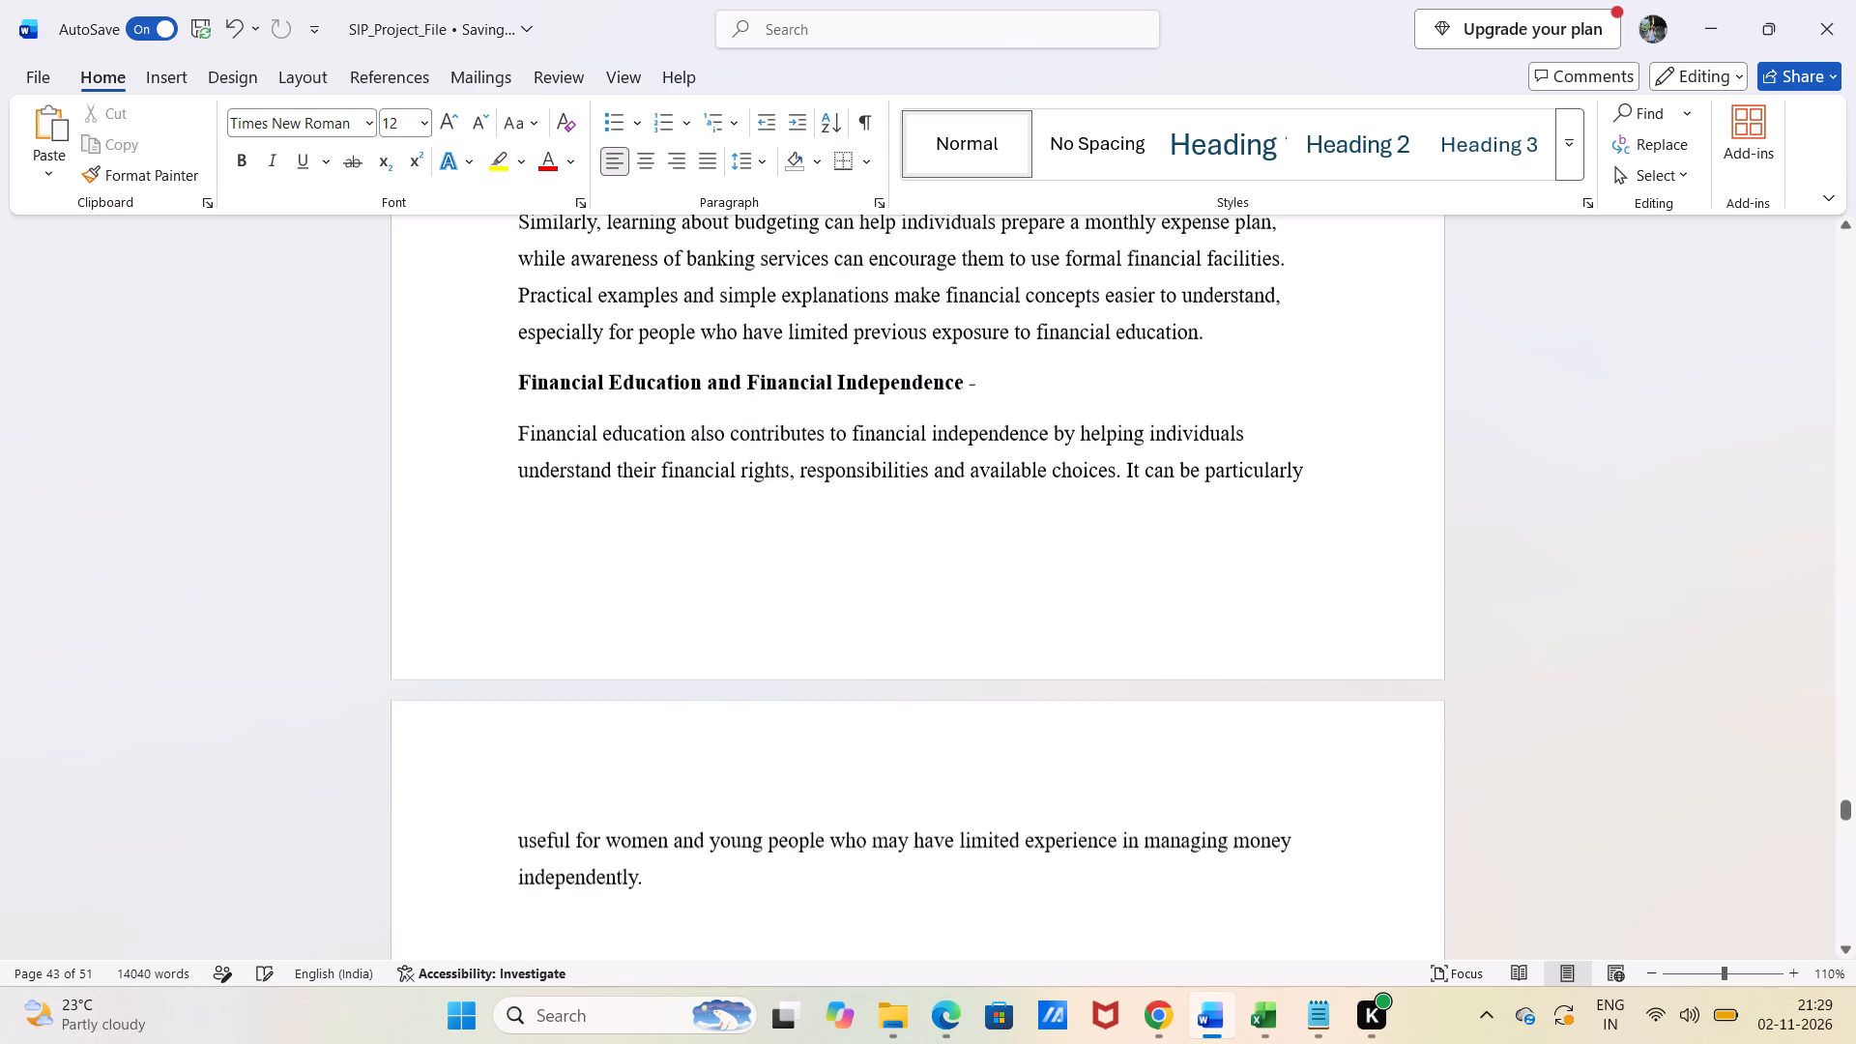
{"action": "scroll", "coordinate": [827, 554], "scroll_direction": "down", "scroll_amount": 1}
{"action": "left_click", "coordinate": [615, 753]}
{"action": "key", "text": "BackSpace"}
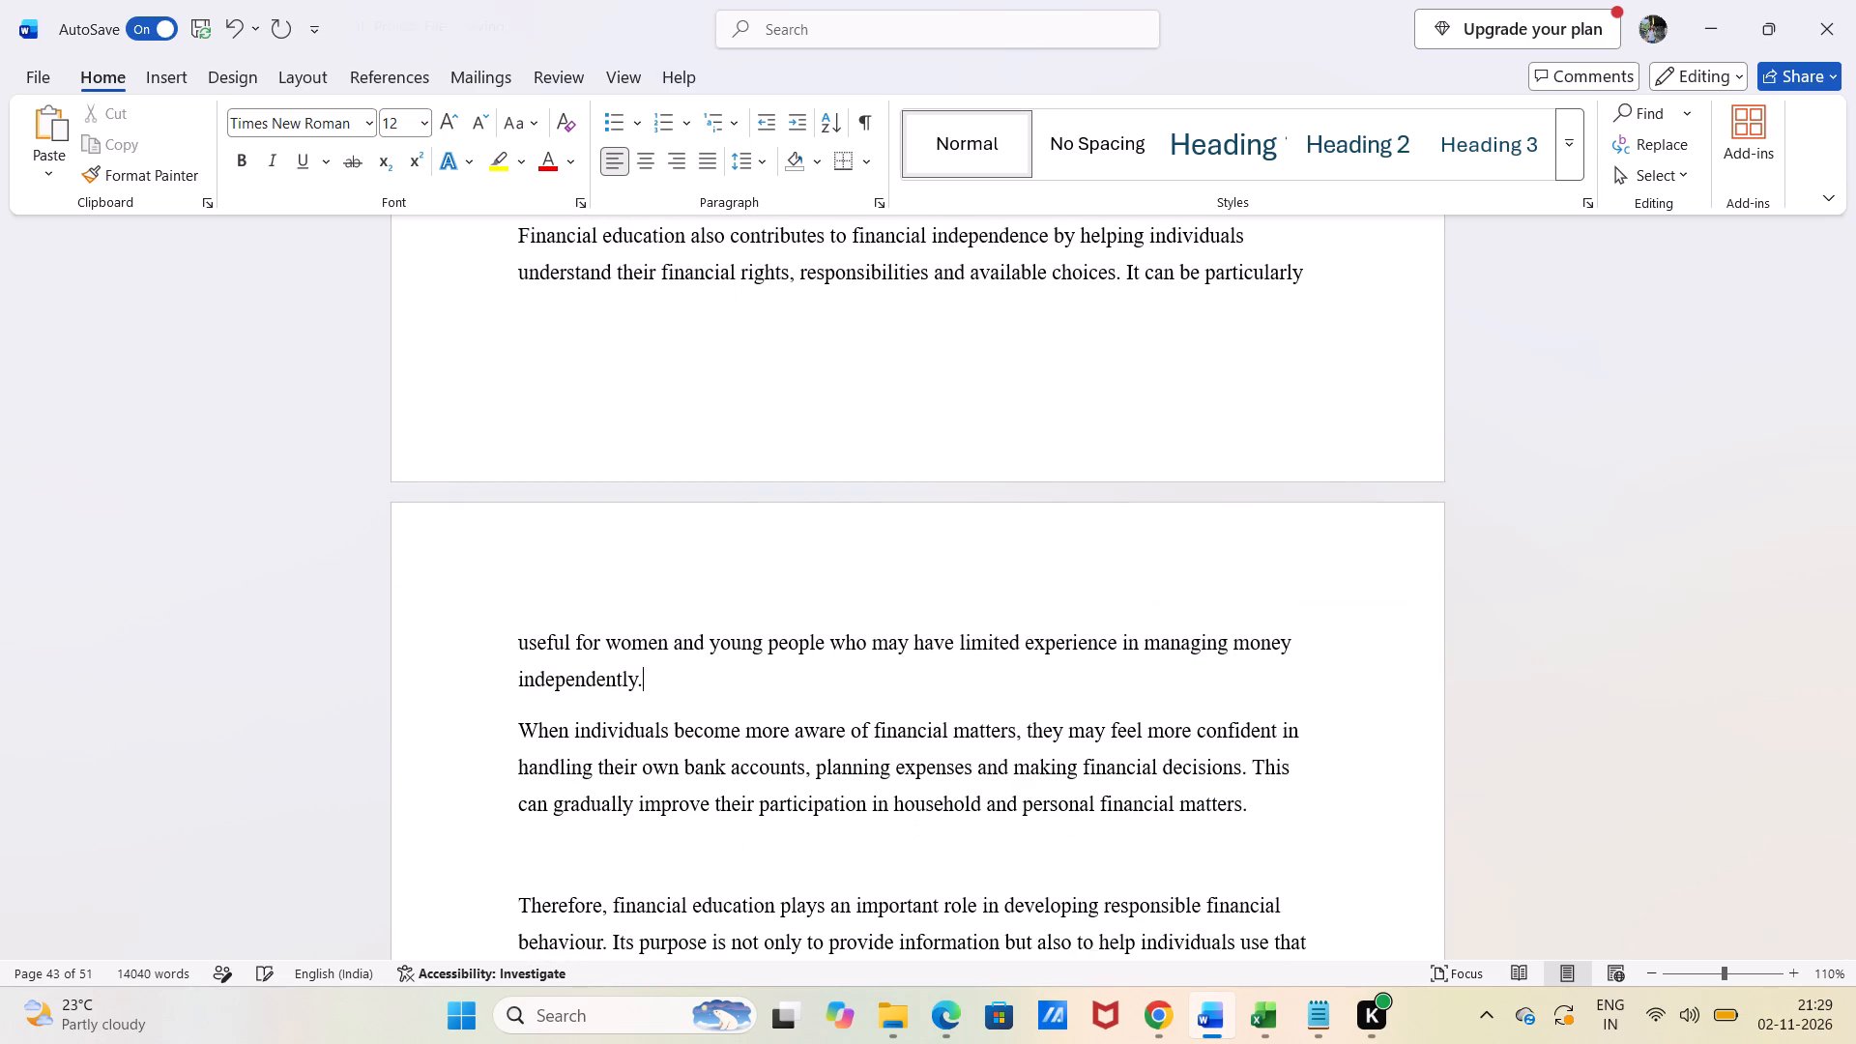
{"action": "left_click", "coordinate": [556, 867]}
{"action": "key", "text": "BackSpace"}
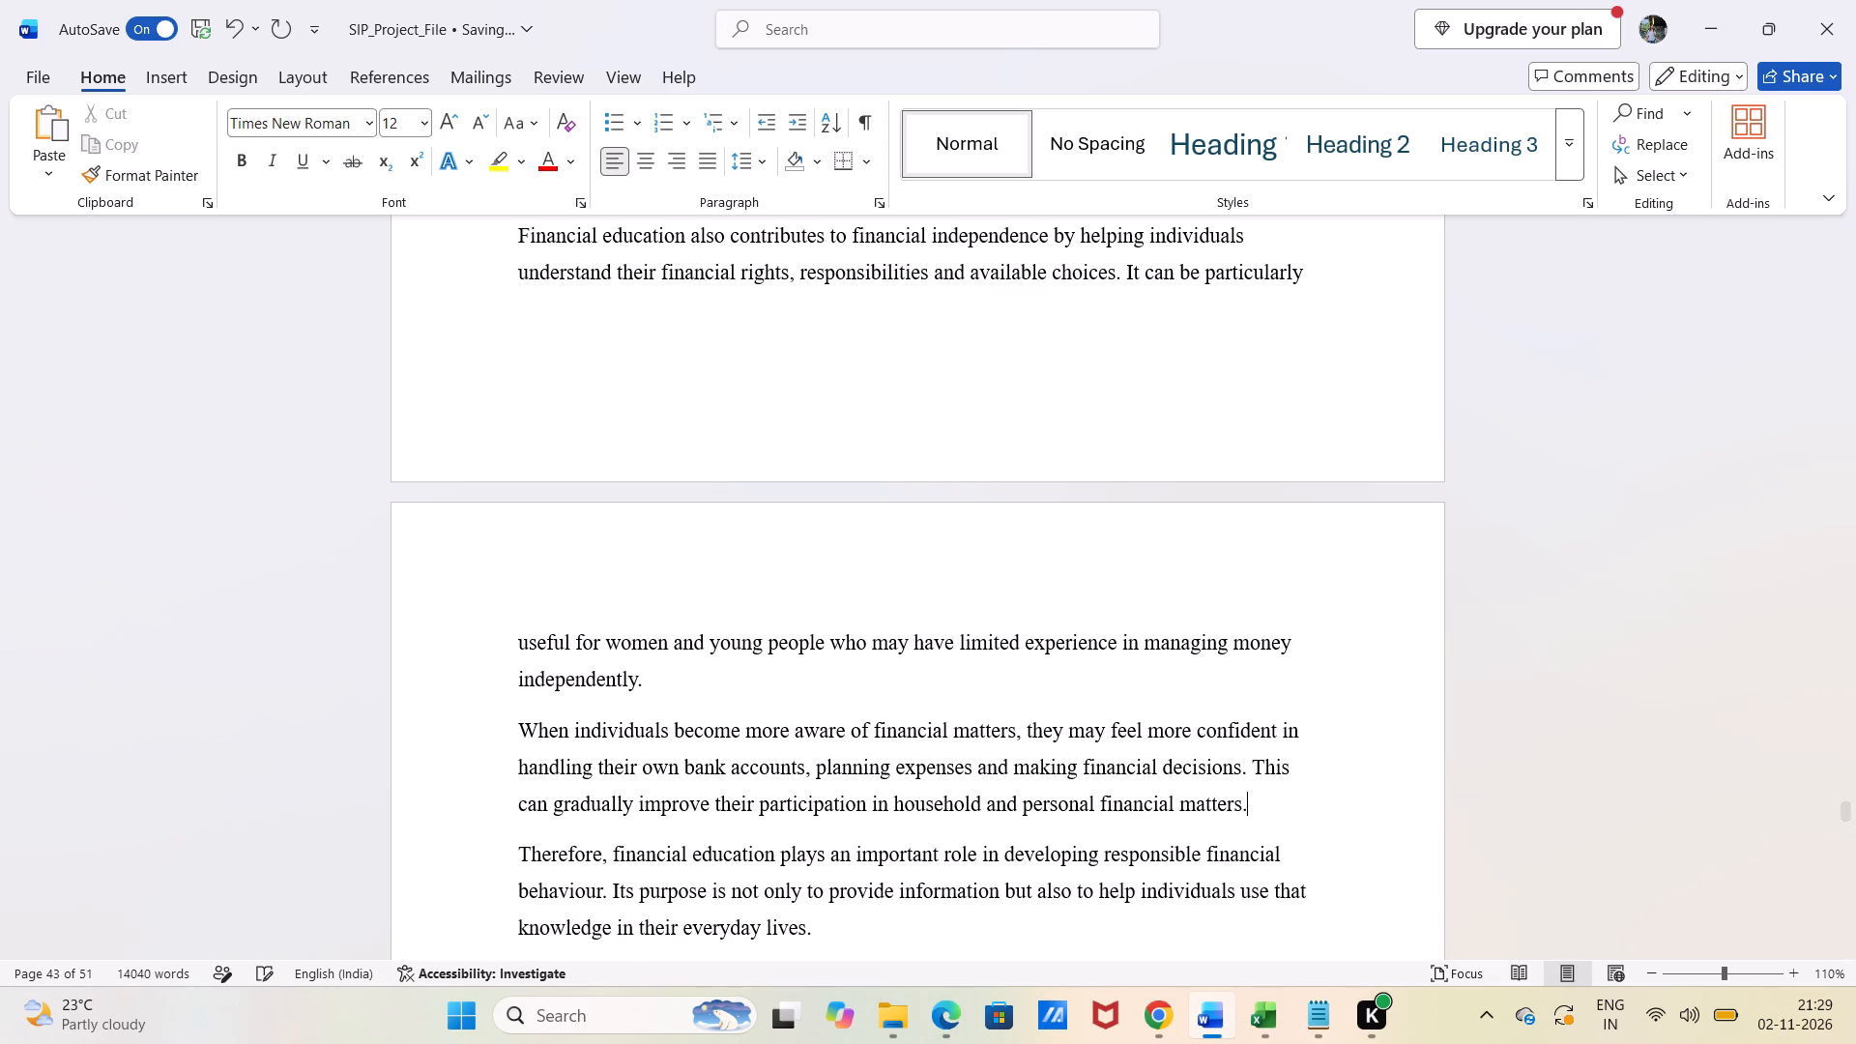
{"action": "scroll", "coordinate": [556, 867], "scroll_direction": "down", "scroll_amount": 1}
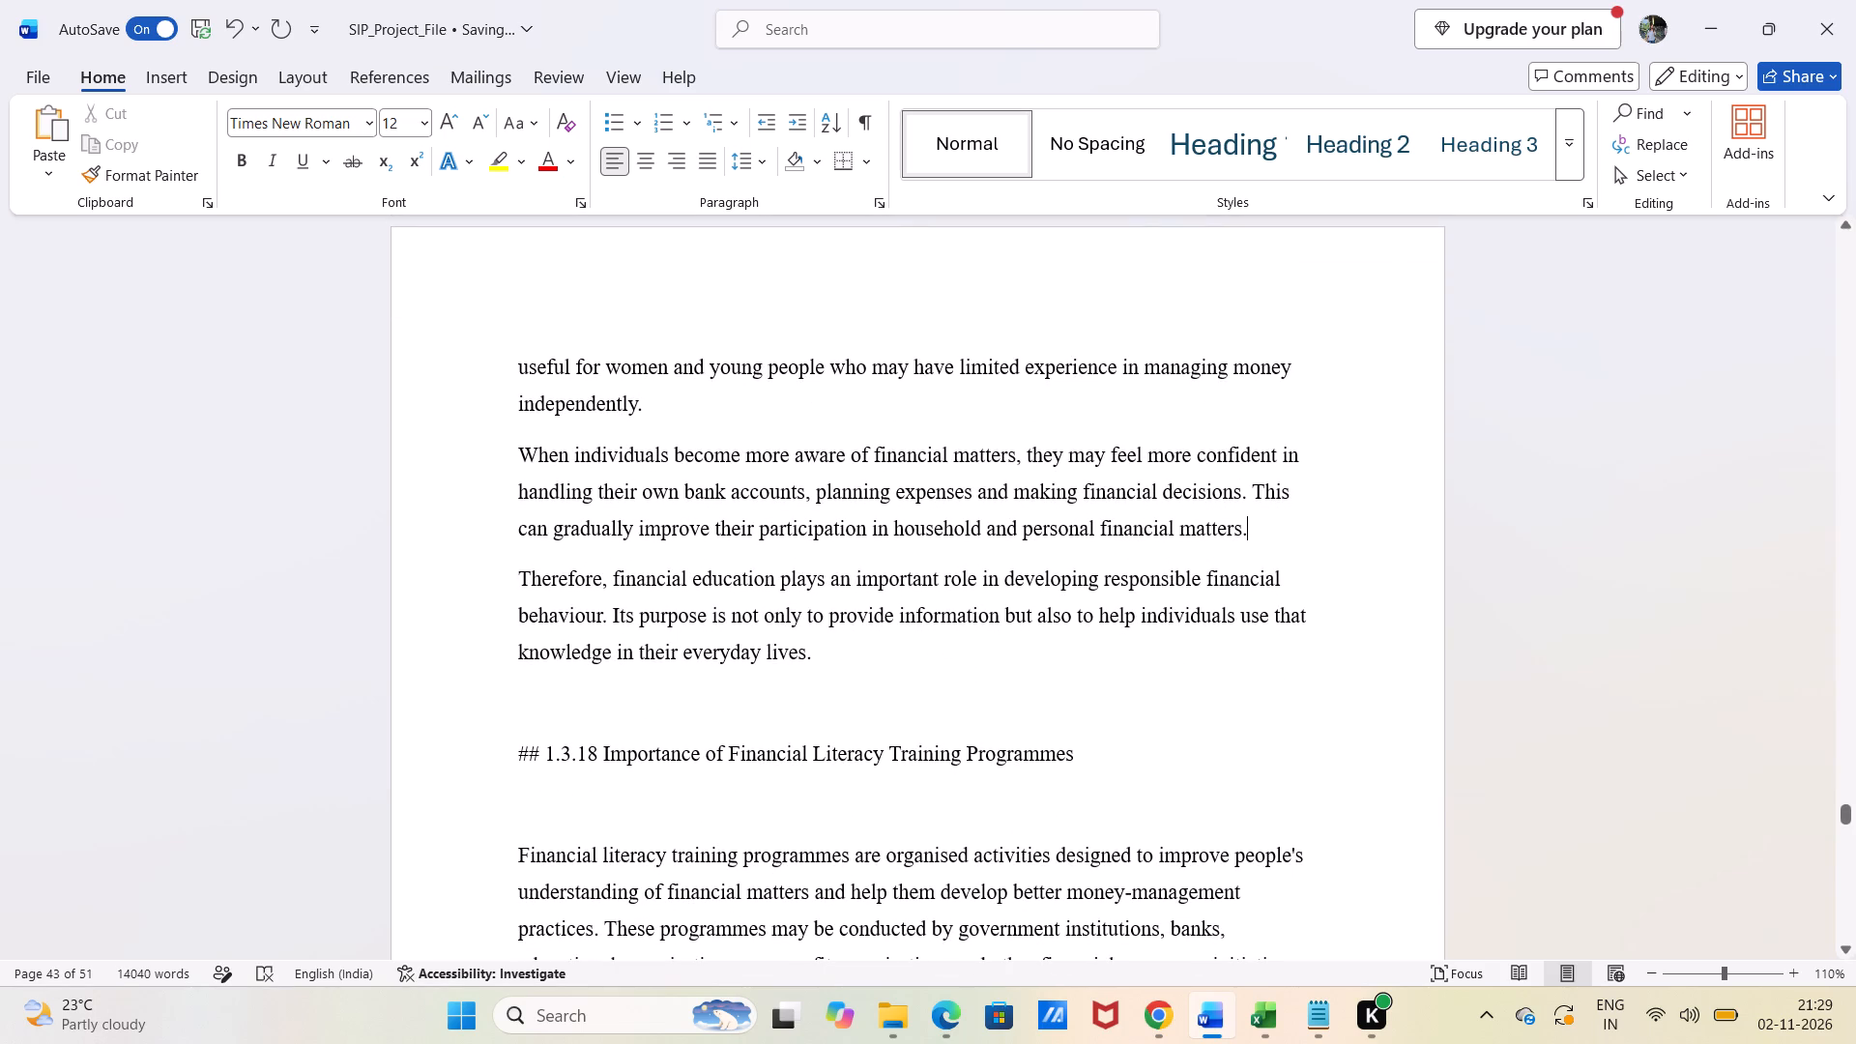
{"action": "left_click", "coordinate": [545, 710]}
{"action": "key", "text": "BackSpace"}
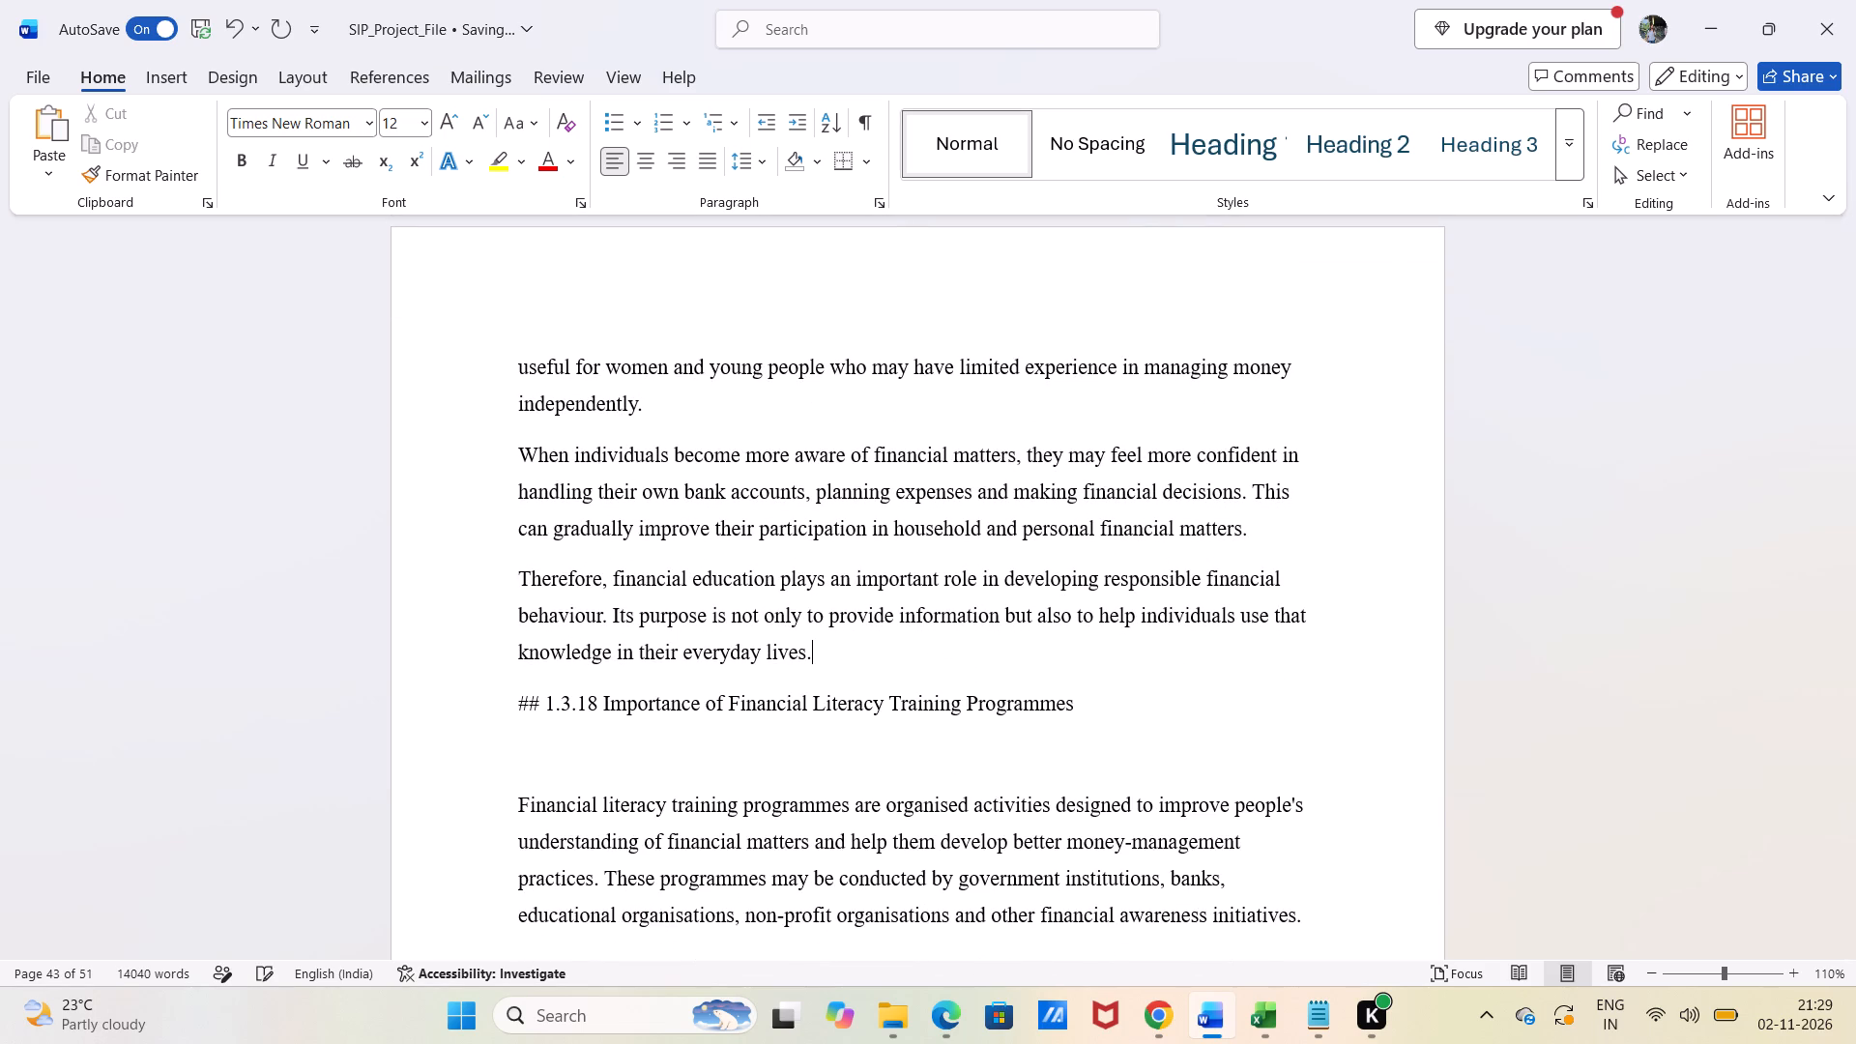
Remove the leading "## " from the "1.3.18 Importance of Financial Literacy Training Programmes" heading.
{"action": "left_click", "coordinate": [541, 710]}
{"action": "key", "text": "Right"}
{"action": "key", "text": "BackSpace"}
{"action": "key", "text": "BackSpace"}
{"action": "key", "text": "BackSpace"}
{"action": "key", "text": "Right"}
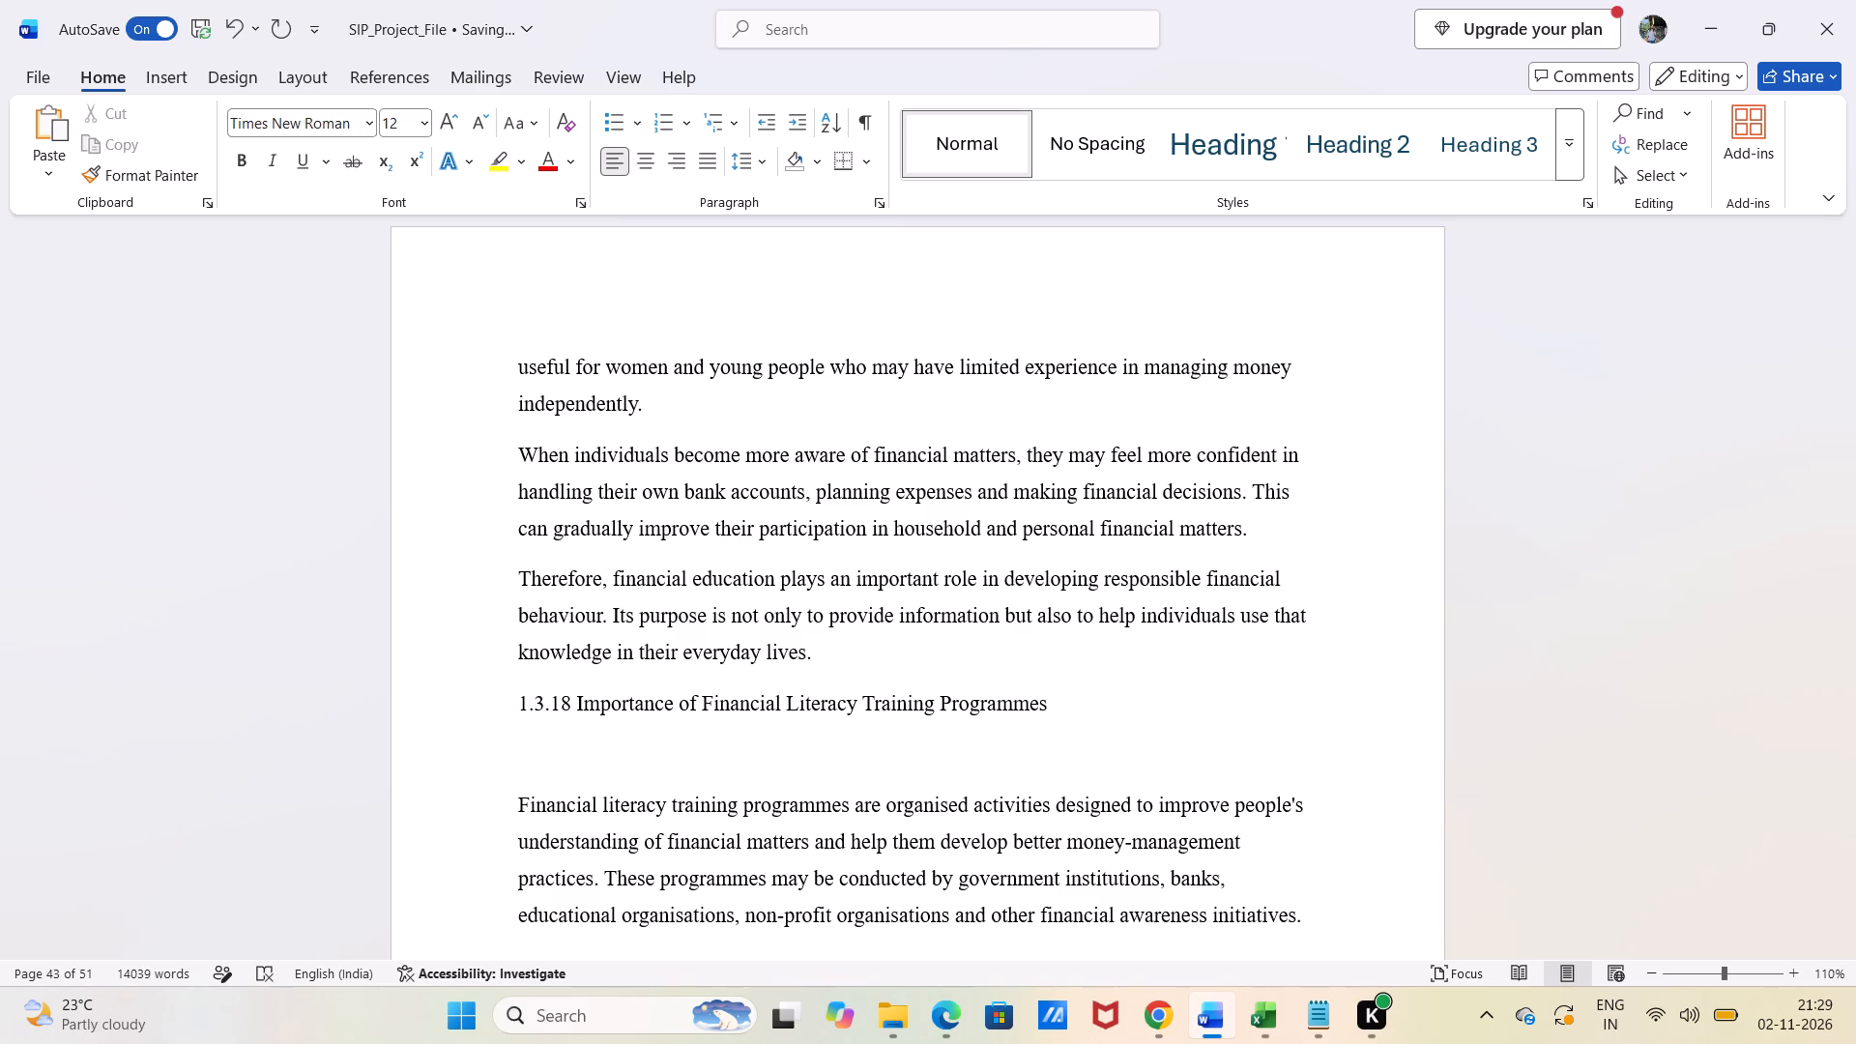
Format the "1.3.18 Importance of Financial Literacy Training Programmes" heading as bold italic at size 14.
{"action": "left_click_drag", "start_coordinate": [514, 699], "coordinate": [1145, 717]}
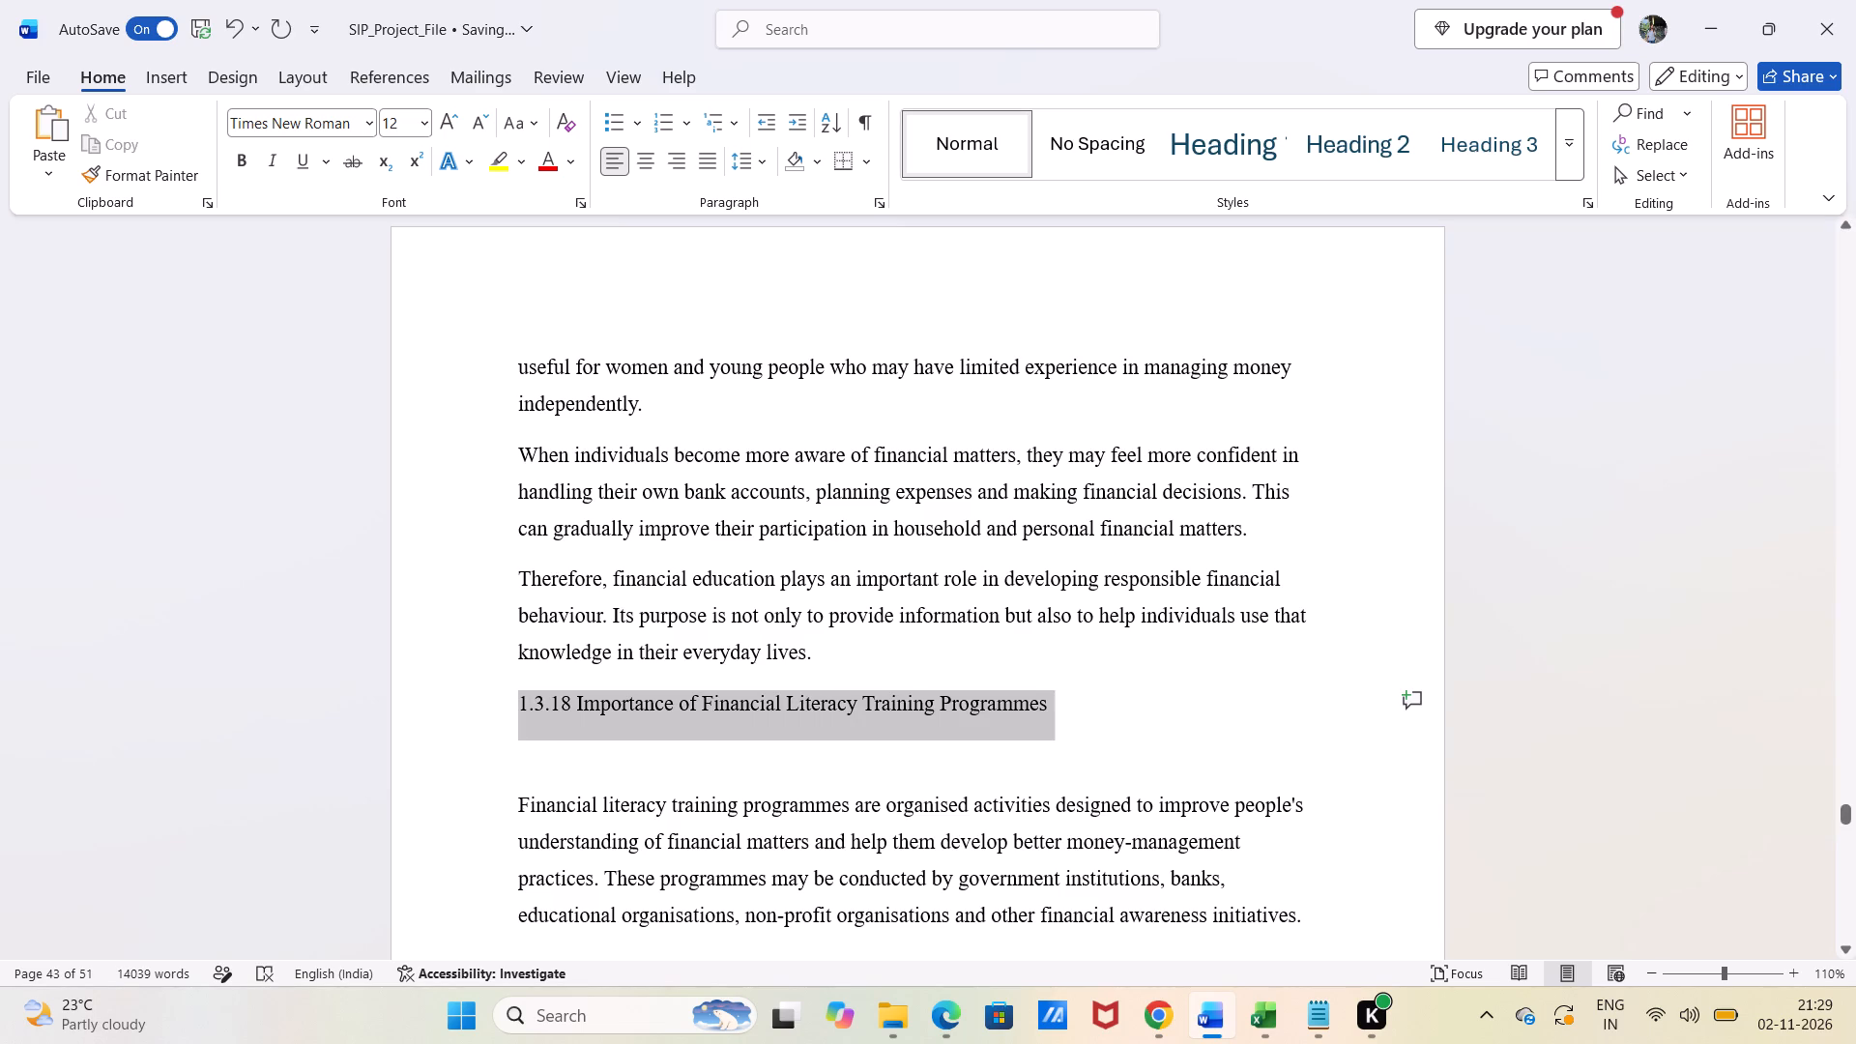
{"action": "left_click_drag", "start_coordinate": [1145, 717], "coordinate": [1158, 716]}
{"action": "left_click", "coordinate": [1169, 681]}
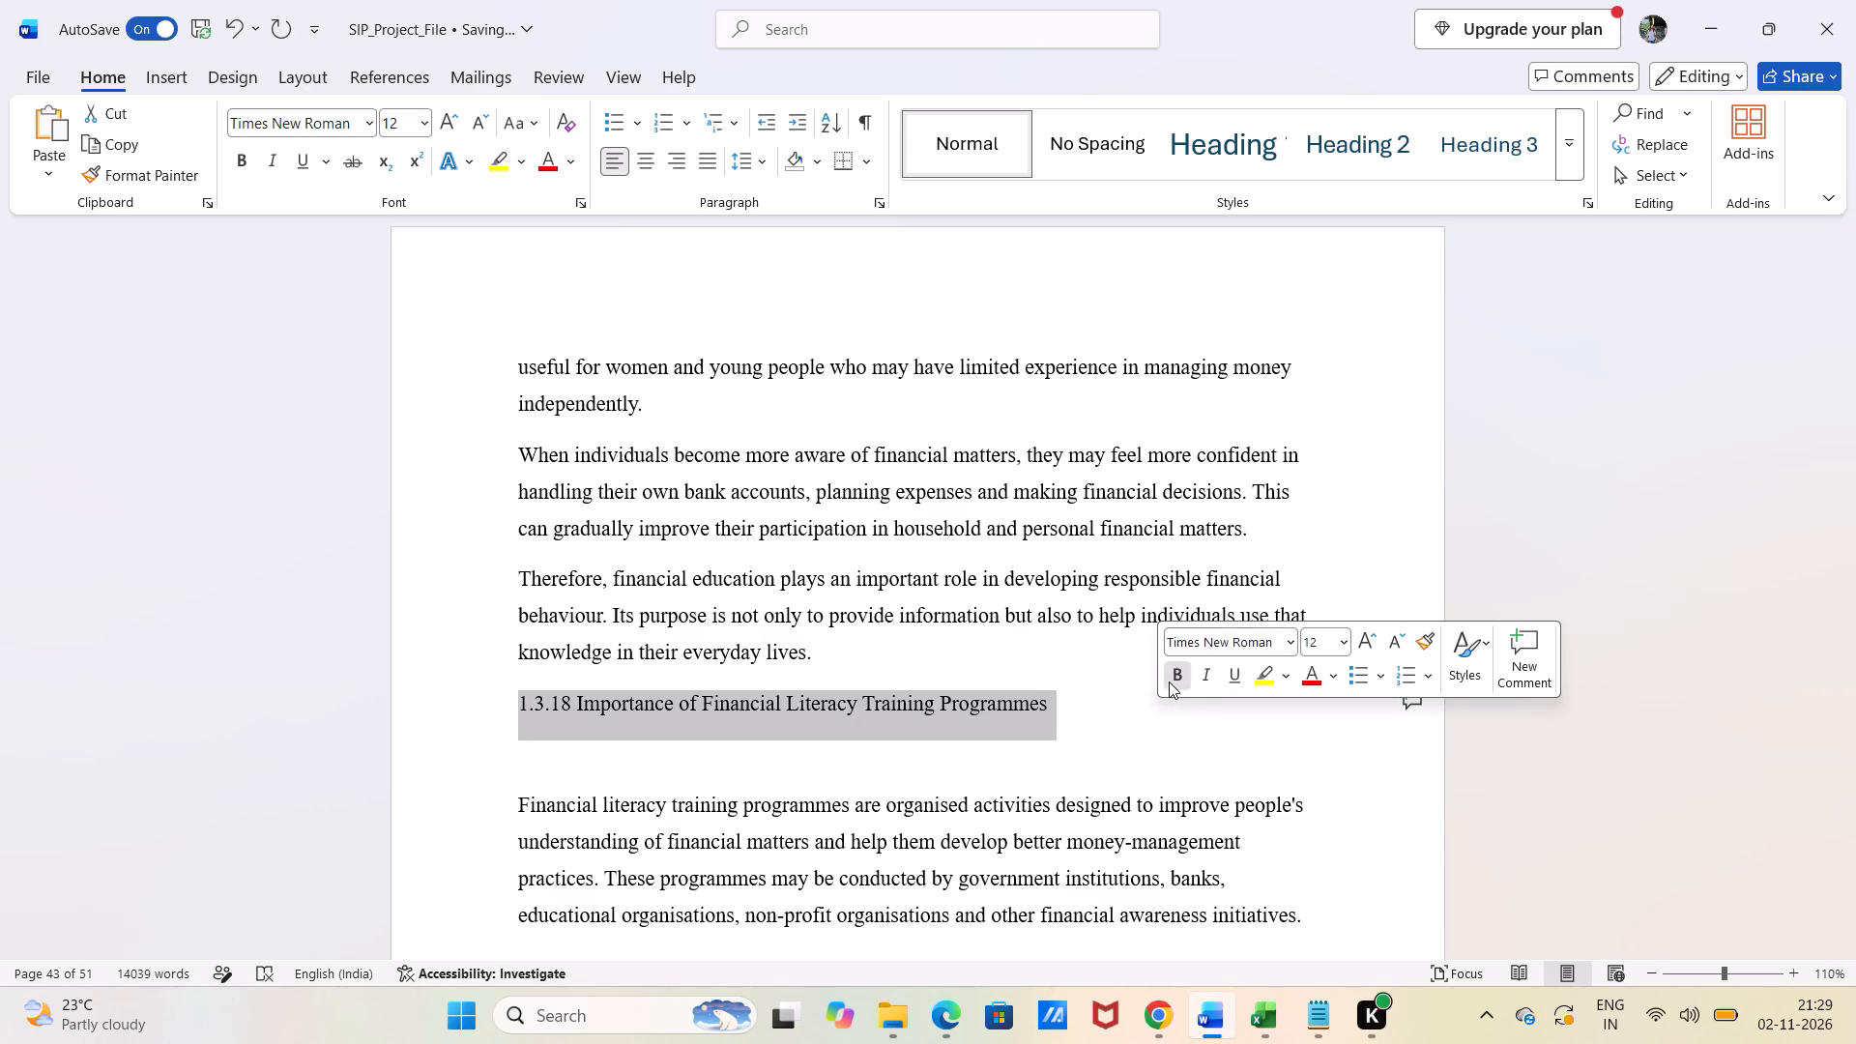
{"action": "left_click", "coordinate": [1196, 685]}
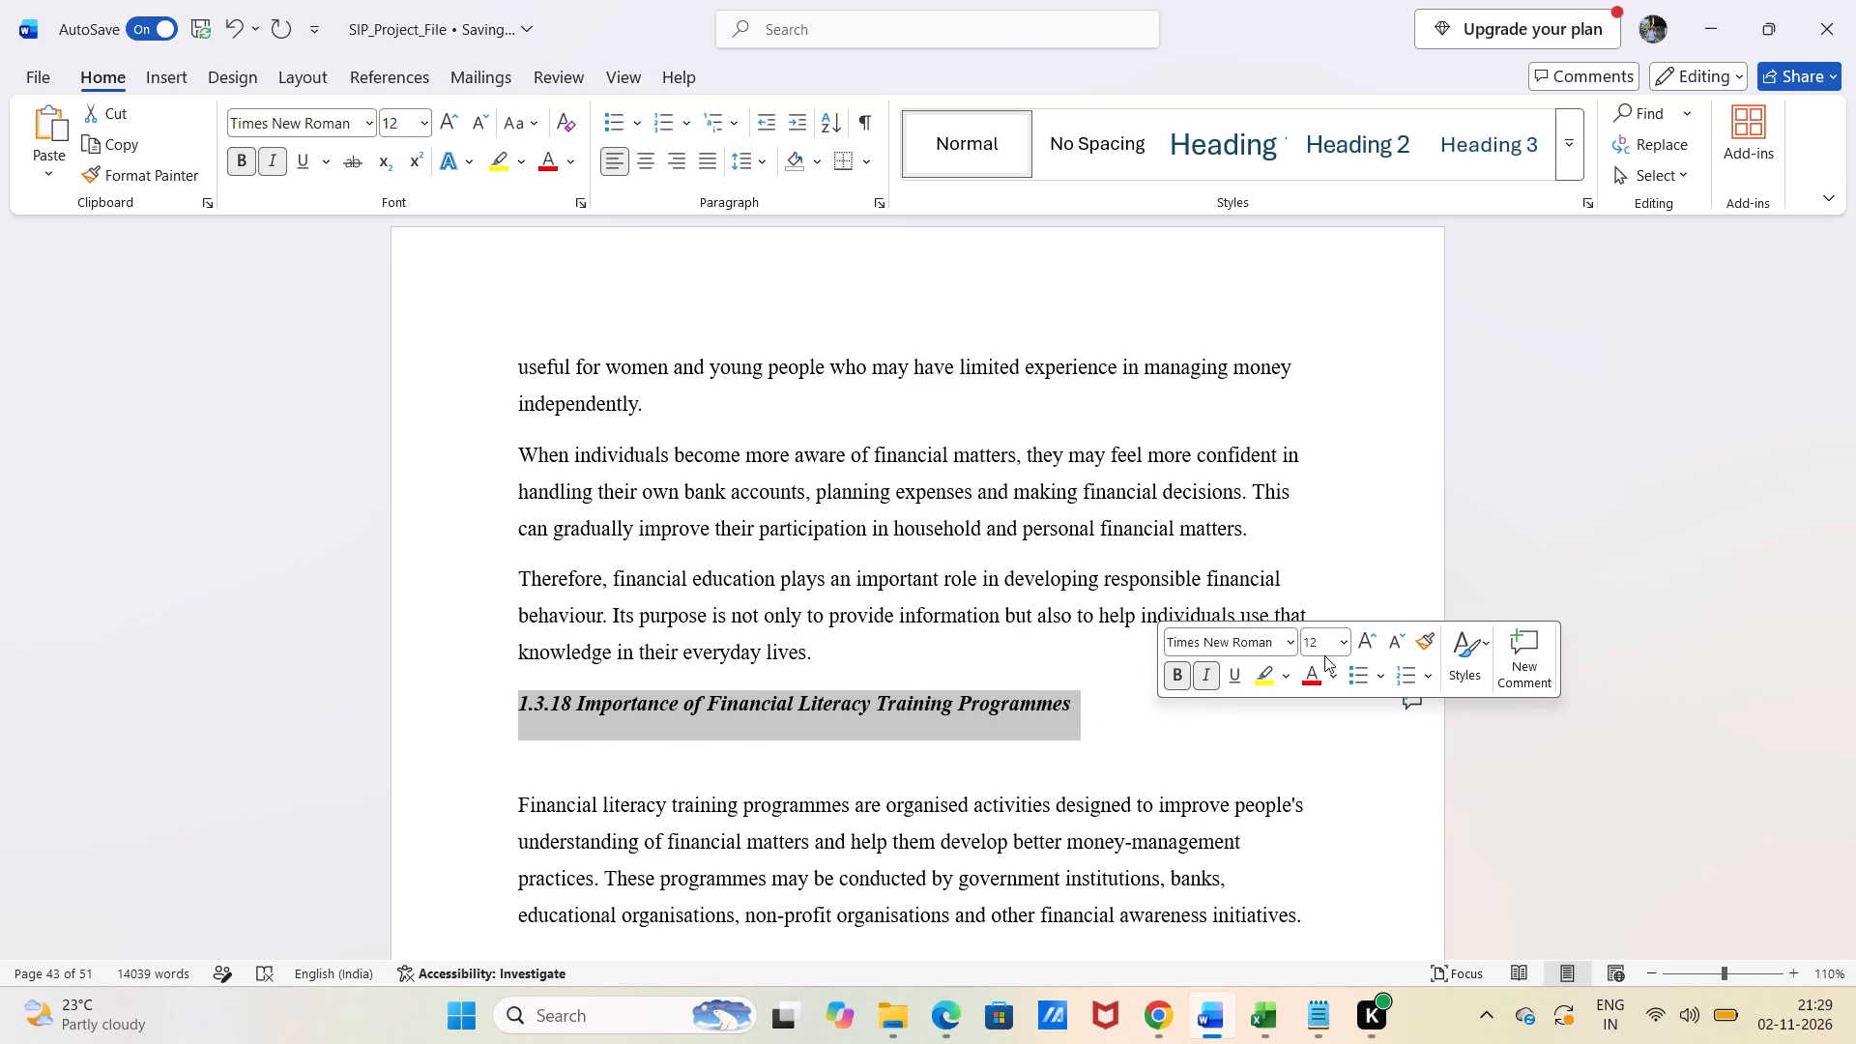
{"action": "left_click", "coordinate": [1324, 645]}
{"action": "type", "text": "14"}
{"action": "key", "text": "Return"}
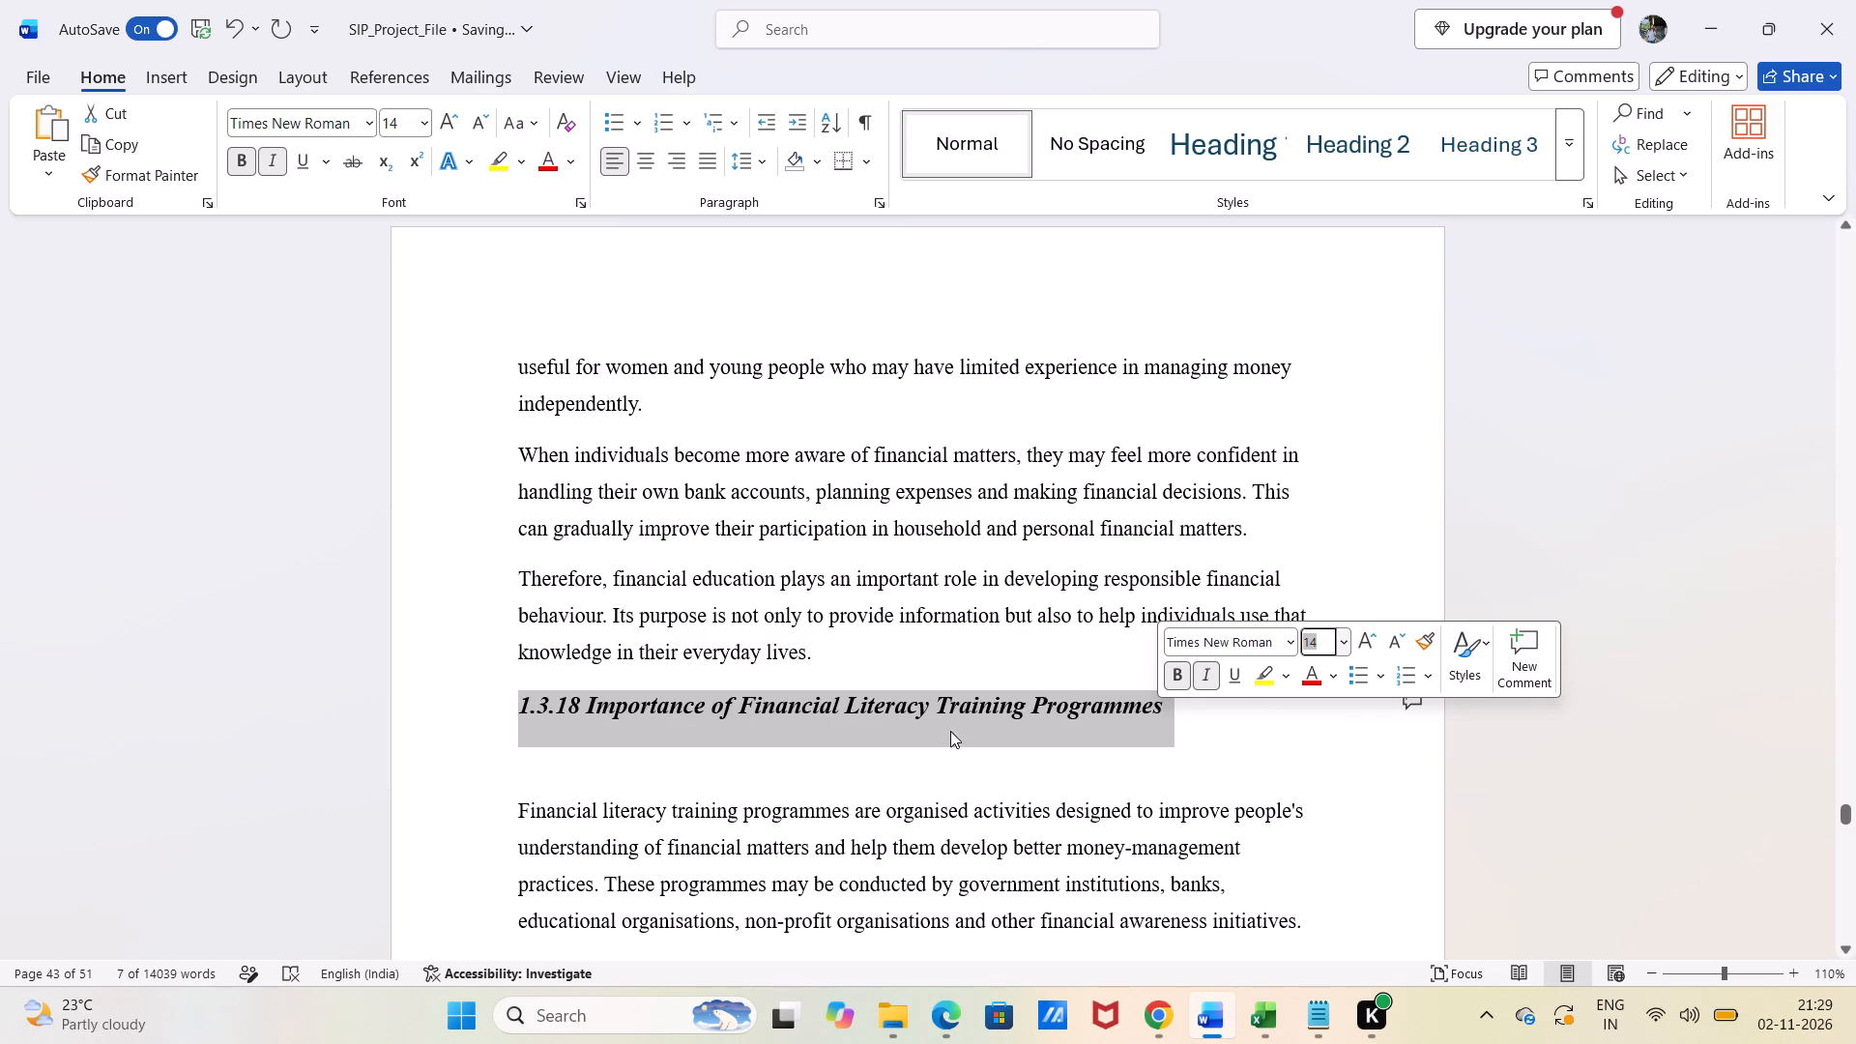
Delete the blank lines below the 1.3.18 heading, between its first two paragraphs, and above the "Objectives of Financial Literacy Training Programmes" heading.
{"action": "left_click", "coordinate": [939, 764]}
{"action": "key", "text": "BackSpace"}
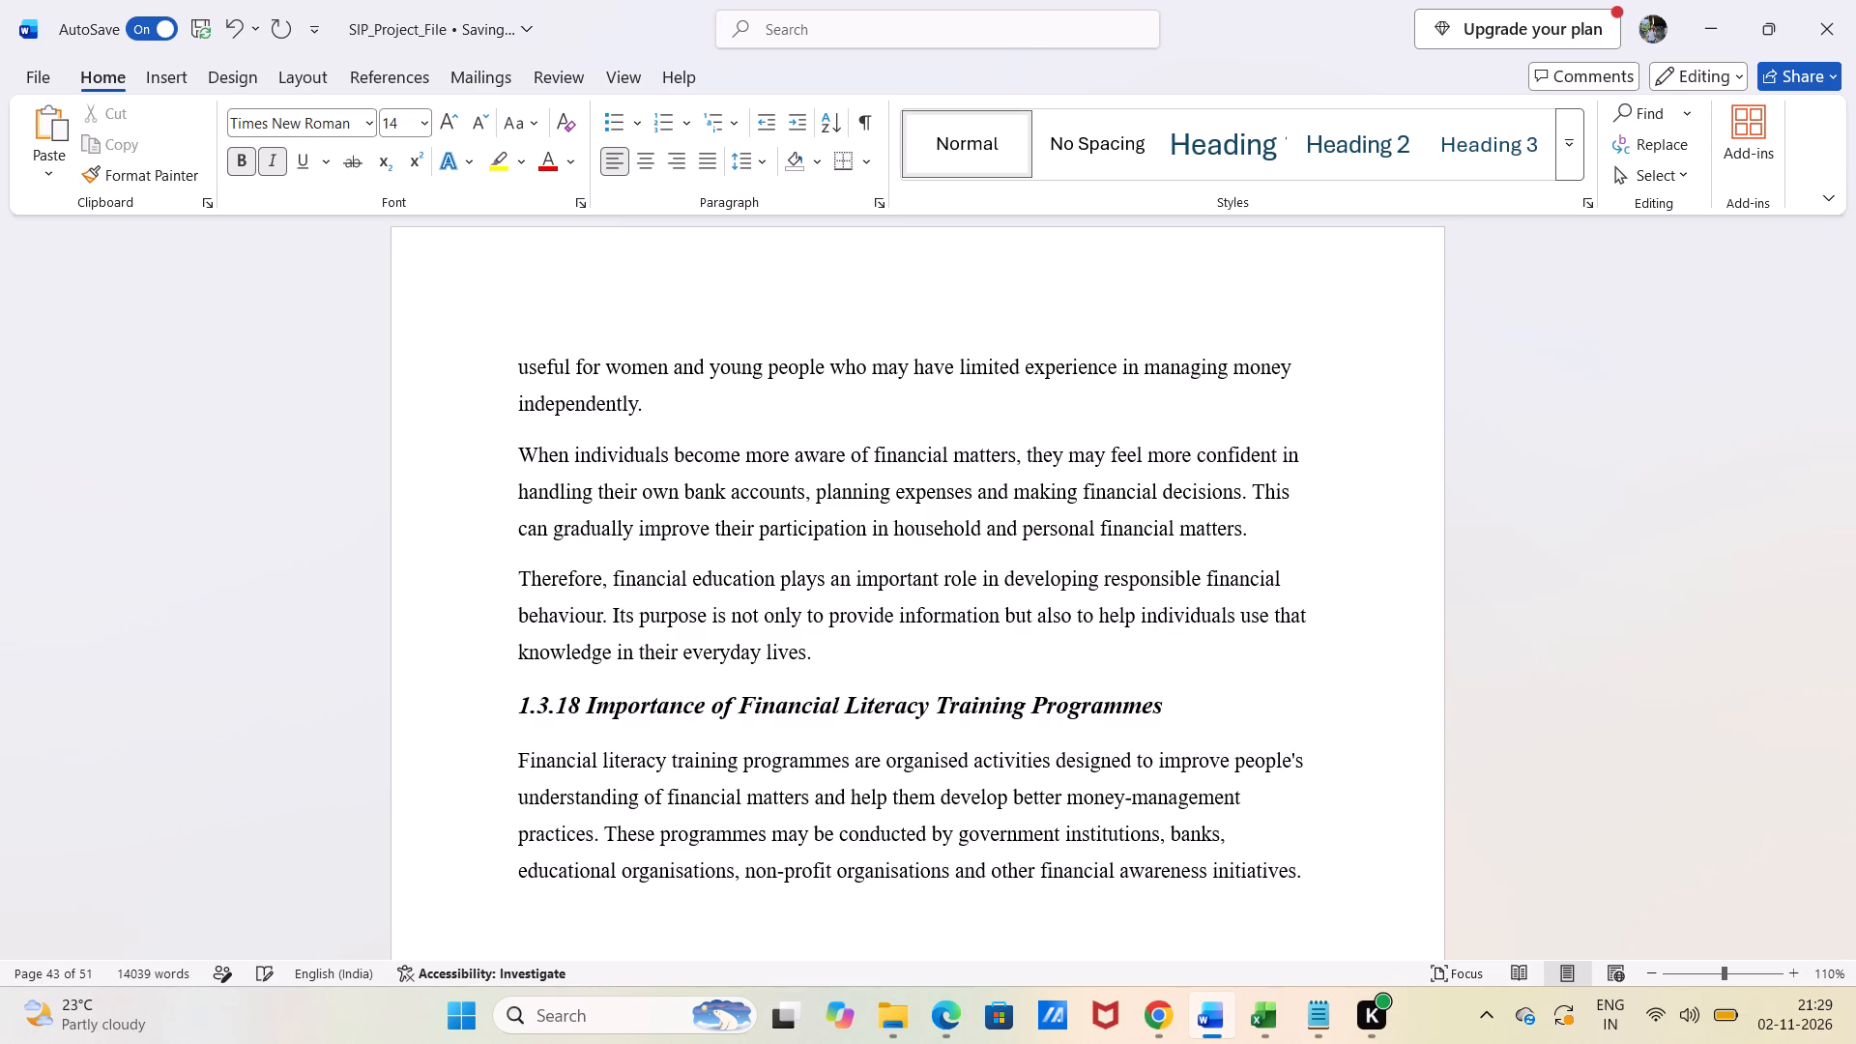
{"action": "key", "text": "Down"}
{"action": "key", "text": "Down"}
{"action": "key", "text": "Down"}
{"action": "key", "text": "Down"}
{"action": "key", "text": "Down"}
{"action": "key", "text": "BackSpace"}
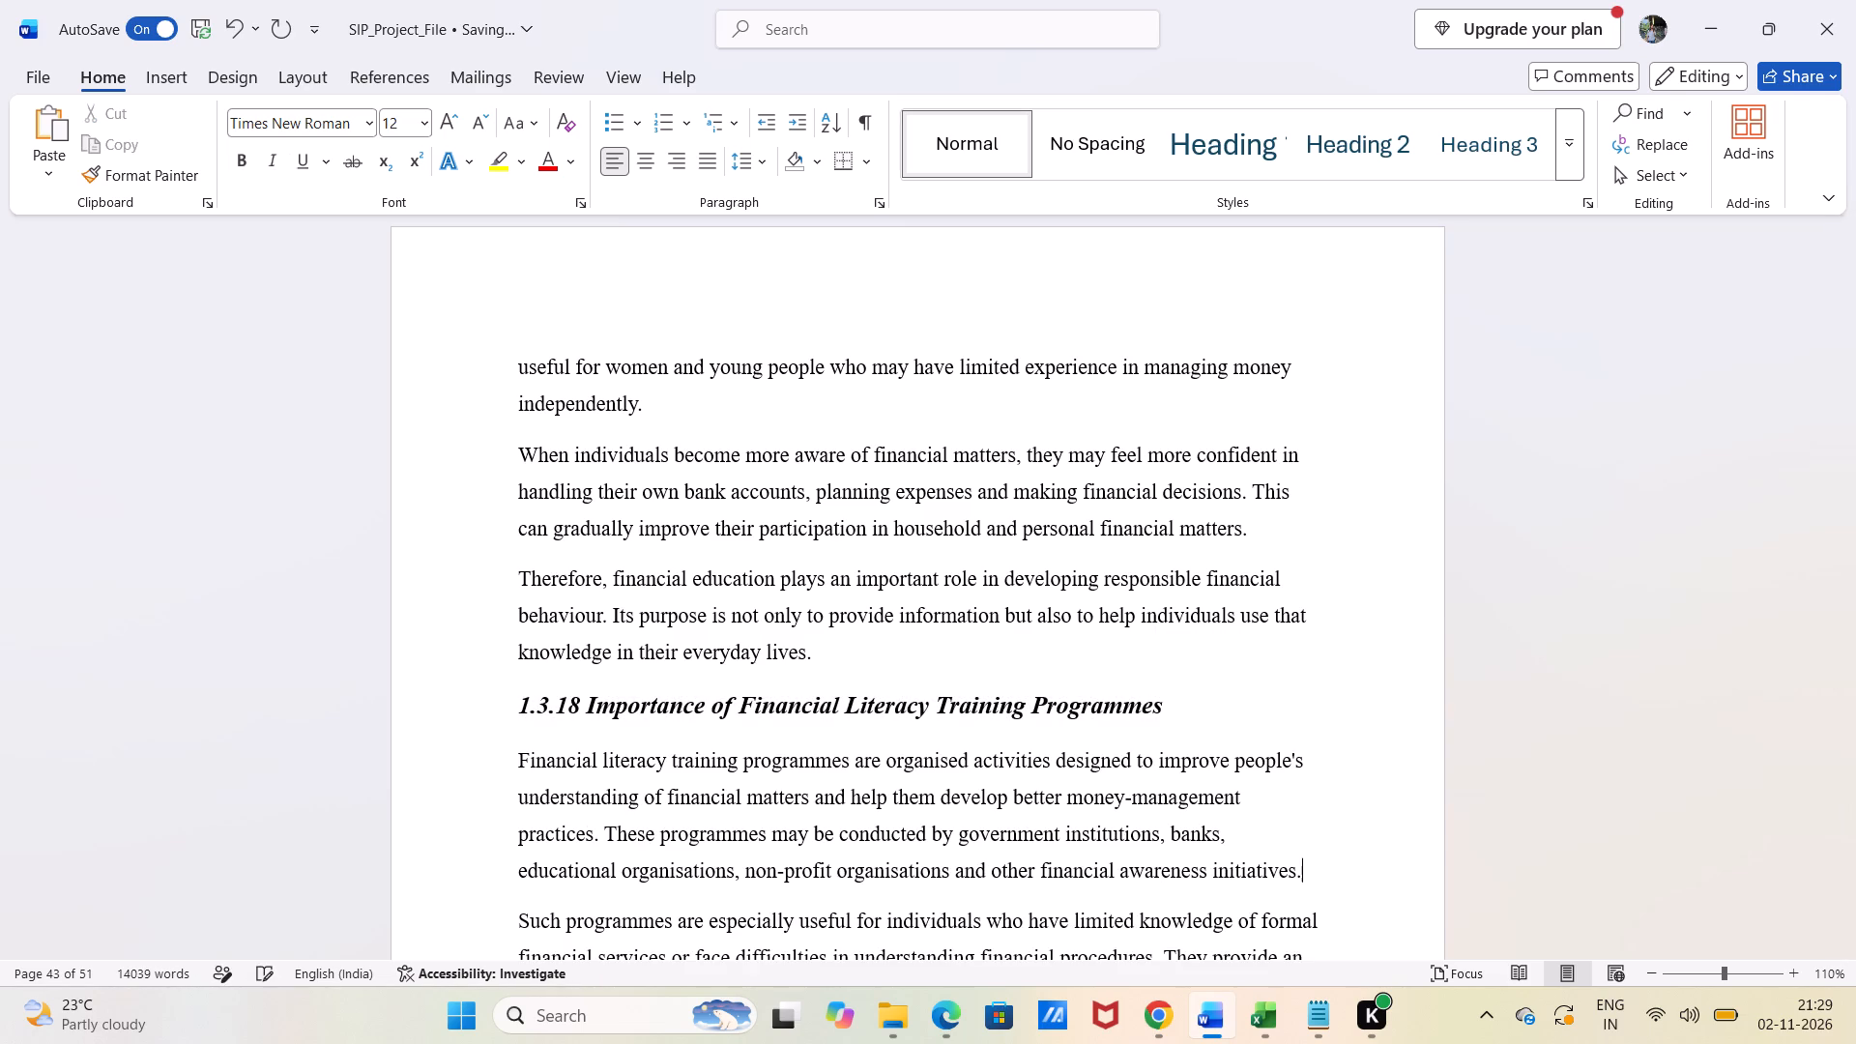
{"action": "scroll", "coordinate": [939, 764], "scroll_direction": "down", "scroll_amount": 2}
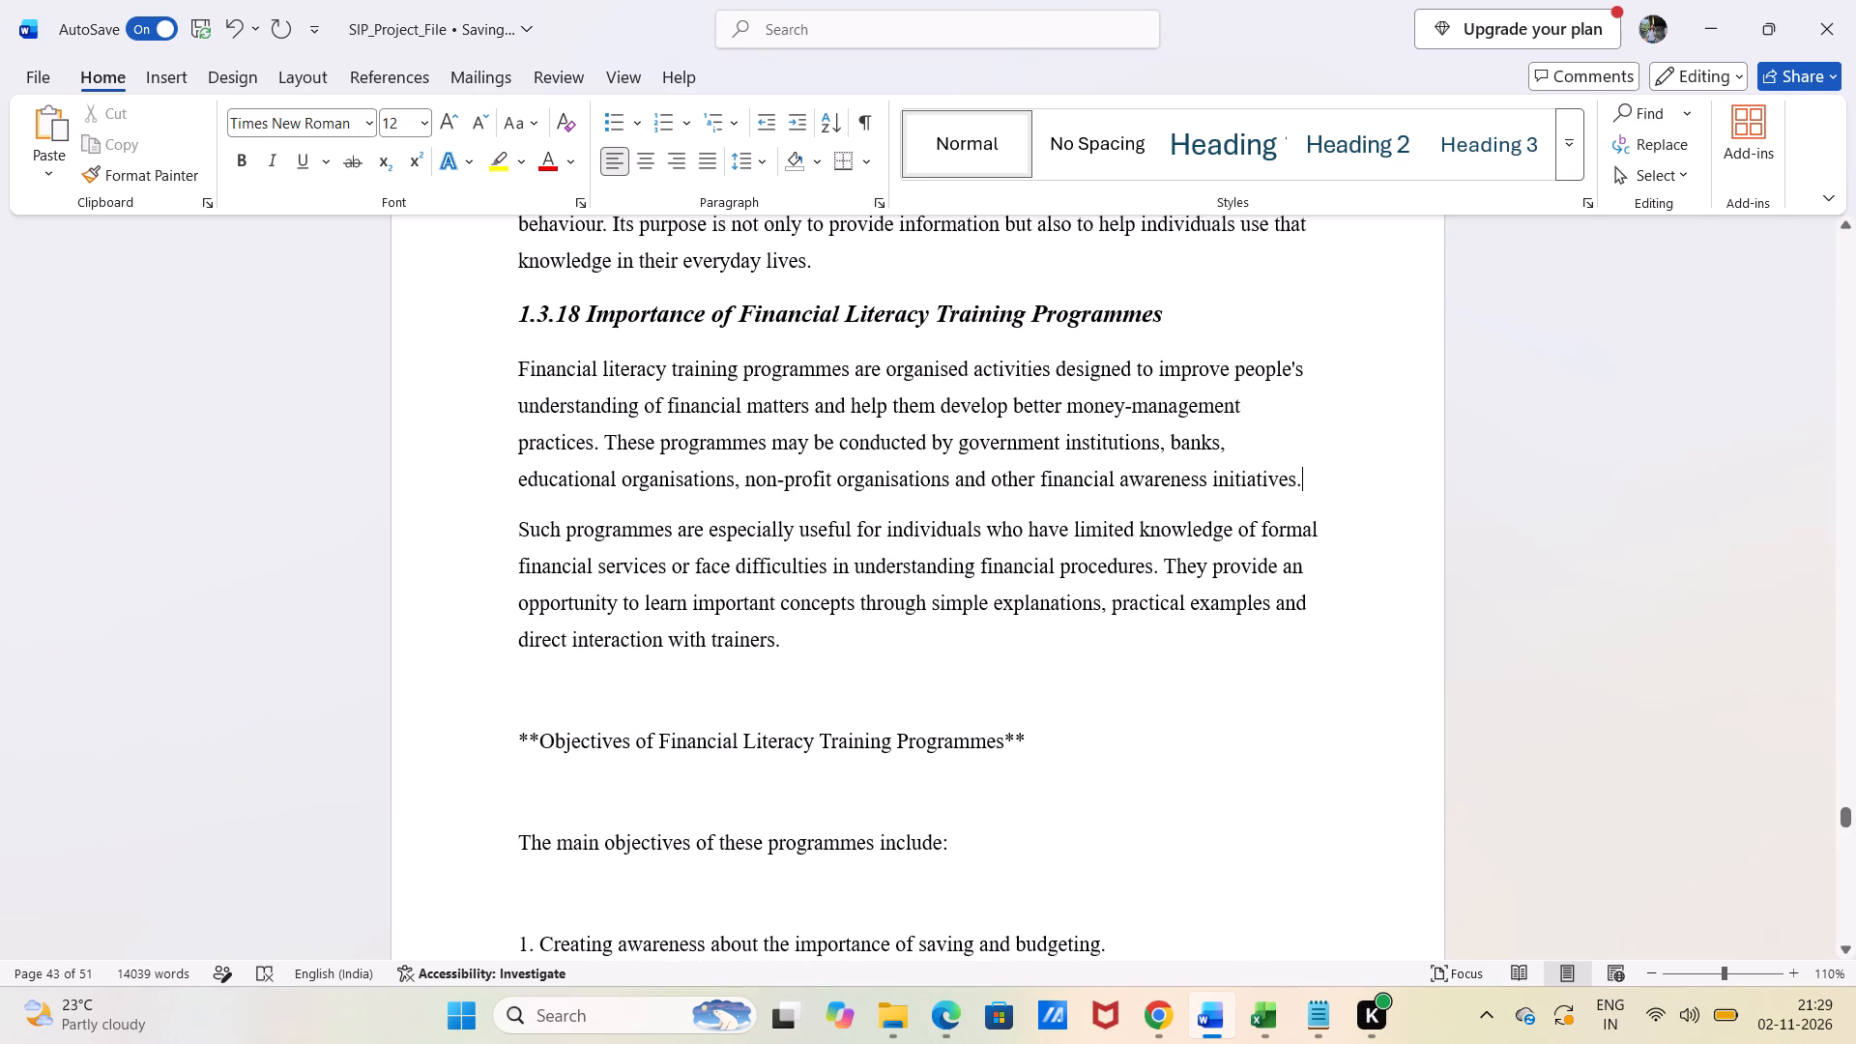
{"action": "left_click", "coordinate": [603, 702]}
{"action": "key", "text": "BackSpace"}
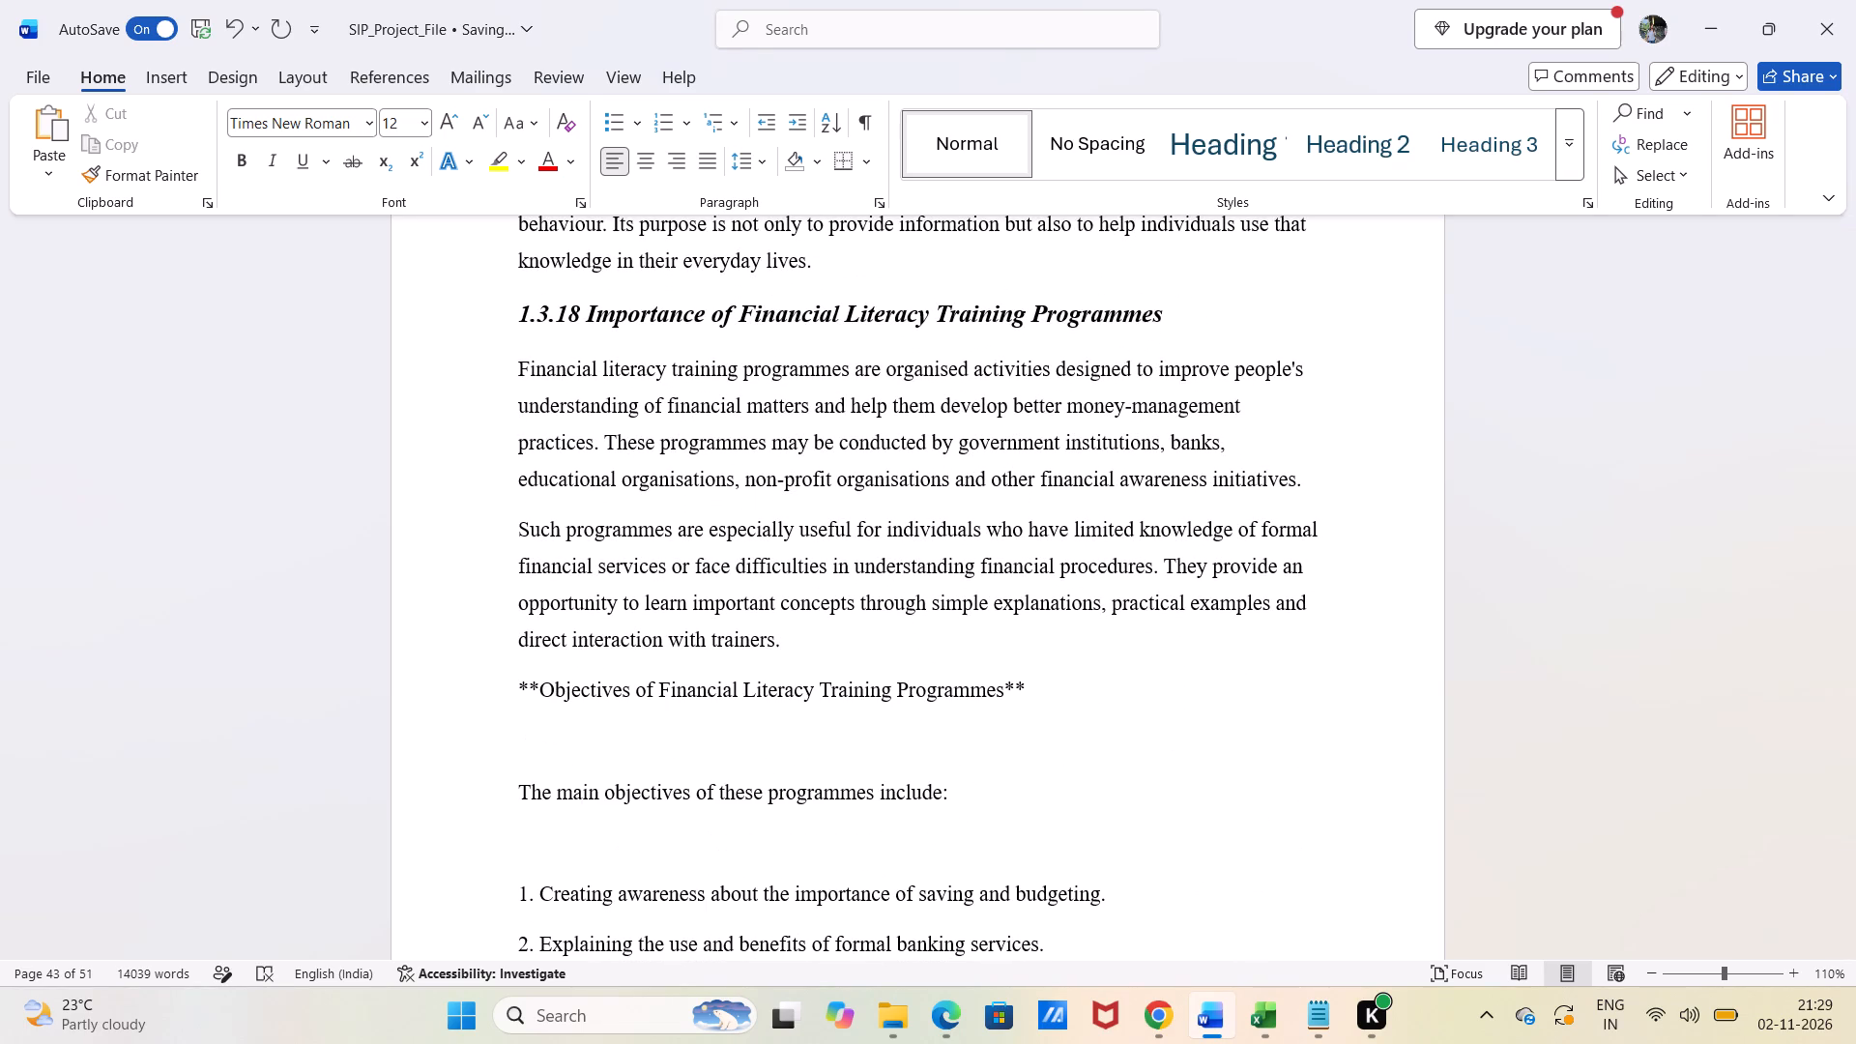
Remove the leading asterisks from the "Objectives of Financial Literacy Training Programmes" heading and replace its trailing asterisks with " -".
{"action": "key", "text": "Down"}
{"action": "key", "text": "Left"}
{"action": "key", "text": "Left"}
{"action": "key", "text": "Left"}
{"action": "key", "text": "Left"}
{"action": "key", "text": "Left"}
{"action": "key", "text": "Left"}
{"action": "key", "text": "Left"}
{"action": "key", "text": "Left"}
{"action": "key", "text": "Left"}
{"action": "key", "text": "Left"}
{"action": "key", "text": "Left"}
{"action": "key", "text": "Left"}
{"action": "key", "text": "Left"}
{"action": "key", "text": "Left"}
{"action": "key", "text": "Left"}
{"action": "key", "text": "Left"}
{"action": "key", "text": "Left"}
{"action": "key", "text": "Left"}
{"action": "key", "text": "Left"}
{"action": "key", "text": "Left"}
{"action": "key", "text": "Left"}
{"action": "key", "text": "Left"}
{"action": "key", "text": "BackSpace"}
{"action": "key", "text": "BackSpace"}
{"action": "key", "text": "Right"}
{"action": "key", "text": "Right"}
{"action": "key", "text": "Right"}
{"action": "key", "text": "Right"}
{"action": "key", "text": "Right"}
{"action": "key", "text": "Right"}
{"action": "key", "text": "Right"}
{"action": "key", "text": "Right"}
{"action": "key", "text": "Right"}
{"action": "key", "text": "Right"}
{"action": "key", "text": "Right"}
{"action": "key", "text": "Right"}
{"action": "key", "text": "Right"}
{"action": "key", "text": "Right"}
{"action": "key", "text": "Right"}
{"action": "key", "text": "Right"}
{"action": "key", "text": "Right"}
{"action": "key", "text": "Right"}
{"action": "key", "text": "Right"}
{"action": "key", "text": "Right"}
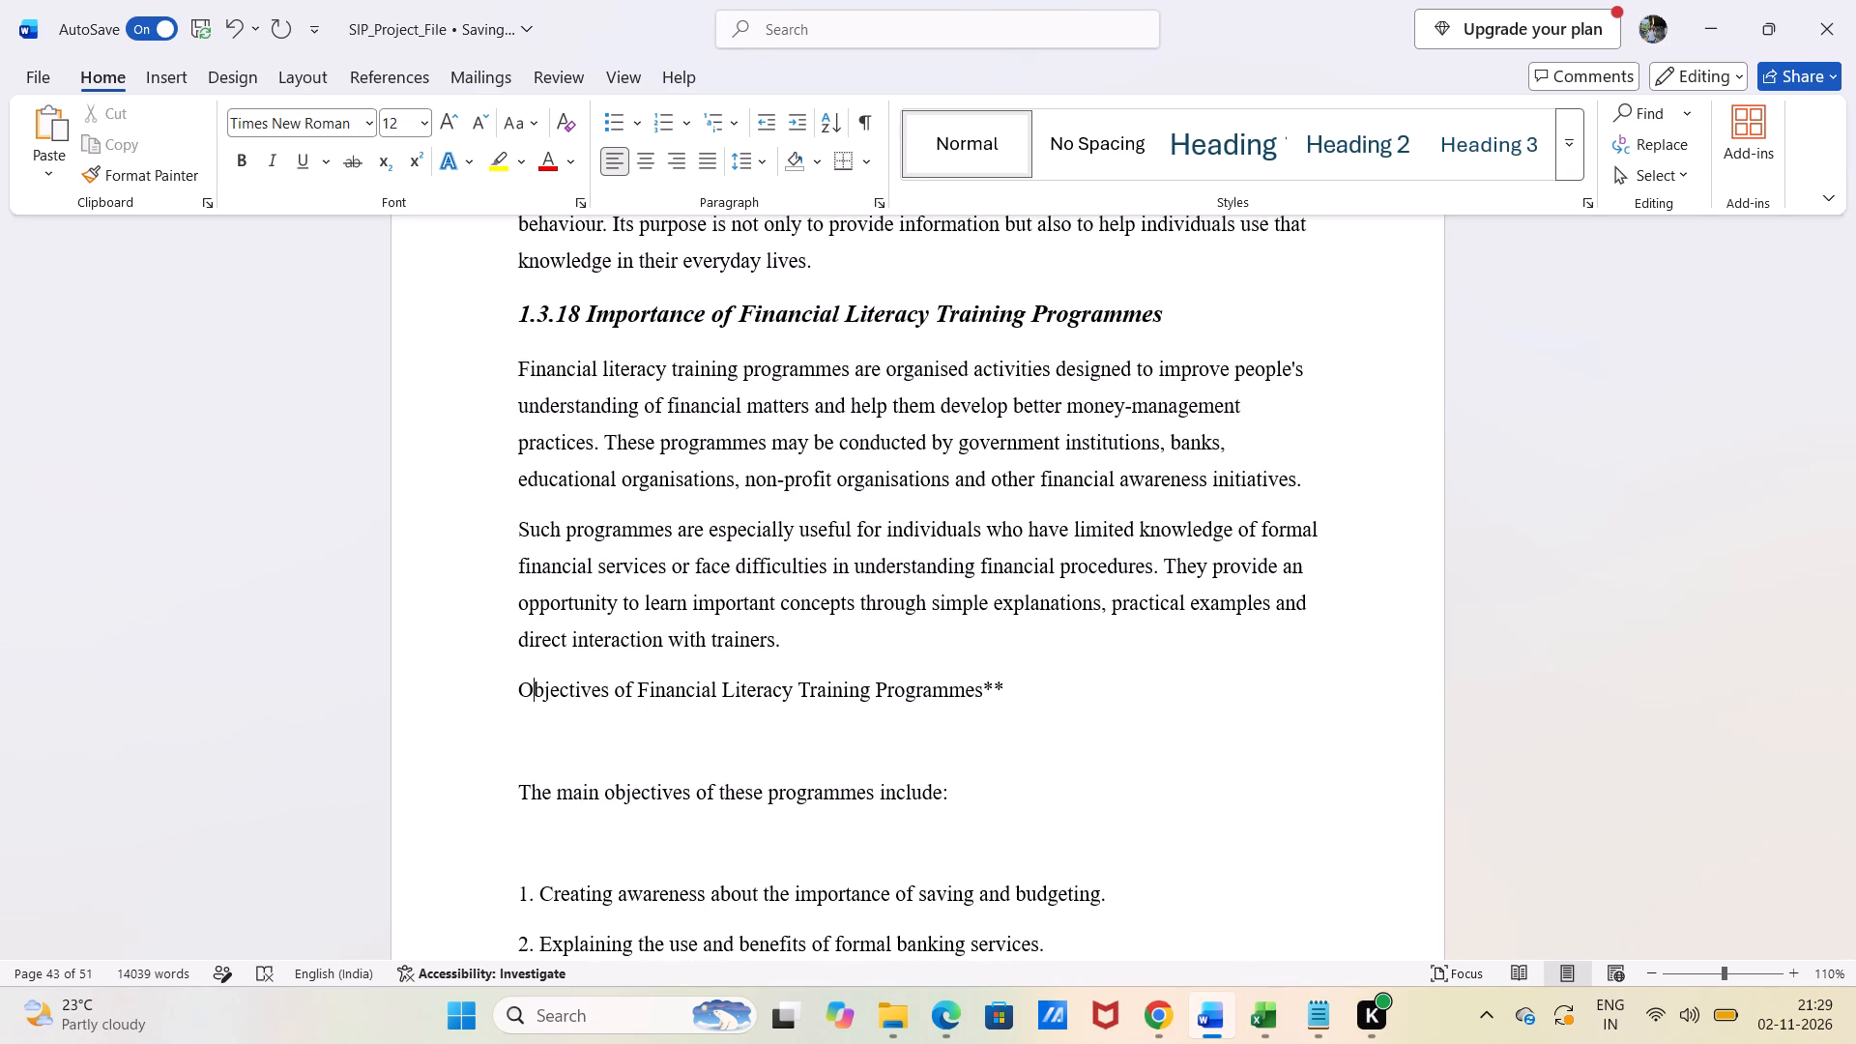
{"action": "key", "text": "Right"}
{"action": "key", "text": "Right"}
{"action": "key", "text": "Right"}
{"action": "key", "text": "BackSpace"}
{"action": "key", "text": "BackSpace"}
{"action": "key", "text": "space"}
{"action": "type", "text": "-"}
Make the "Objectives of Financial Literacy Training Programmes -" heading bold.
{"action": "left_click_drag", "start_coordinate": [519, 697], "coordinate": [982, 688]}
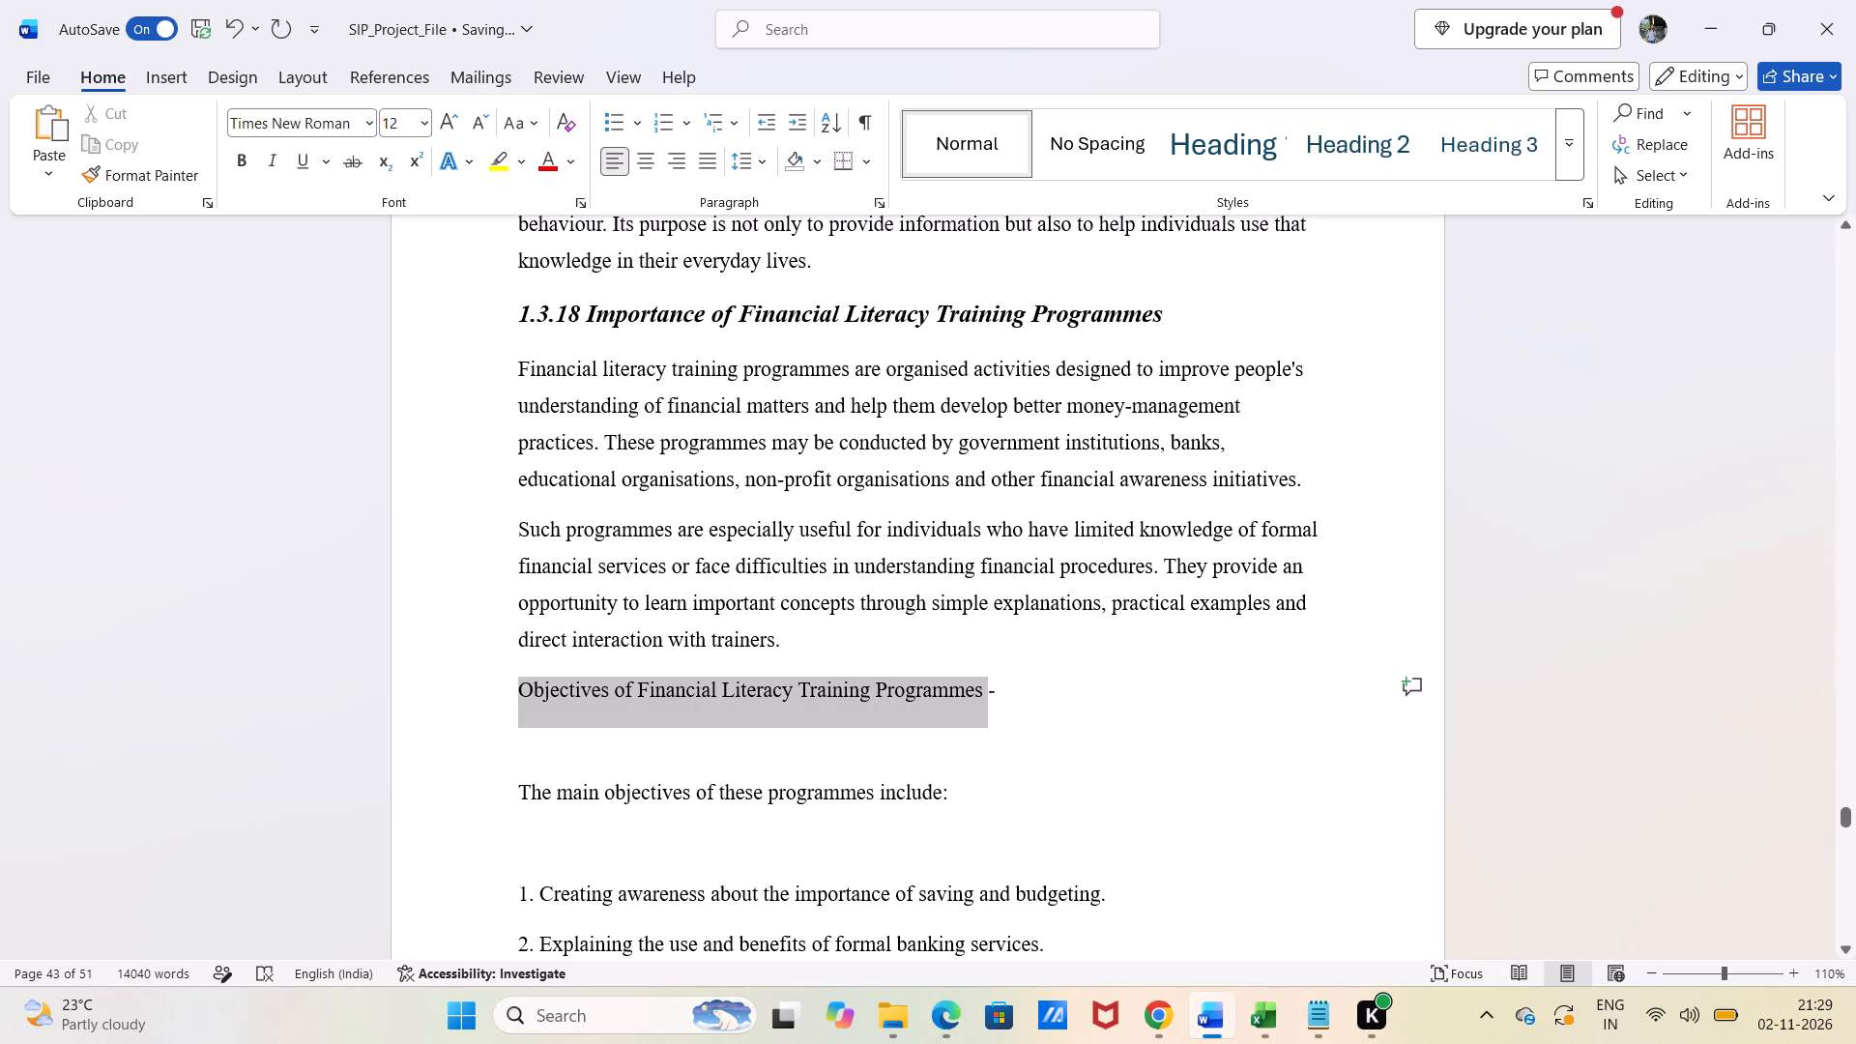
{"action": "left_click_drag", "start_coordinate": [982, 688], "coordinate": [1005, 712]}
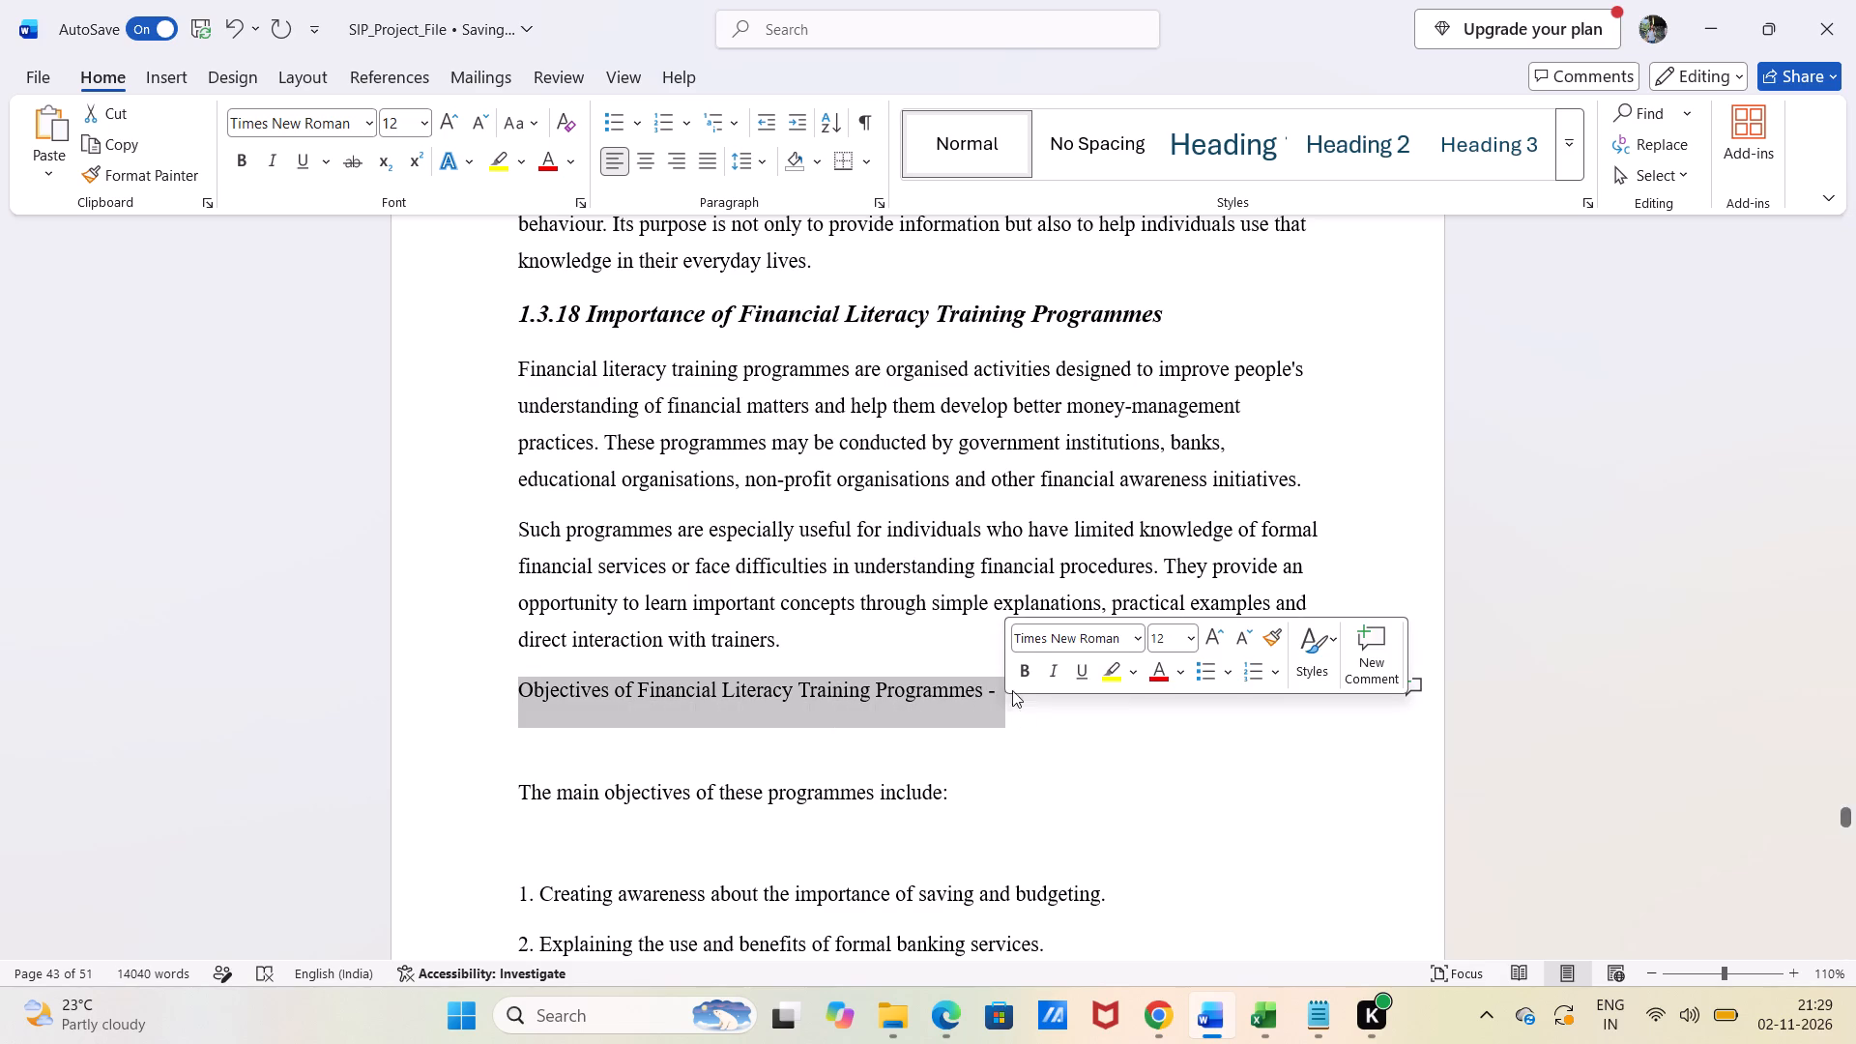
{"action": "left_click", "coordinate": [1017, 663]}
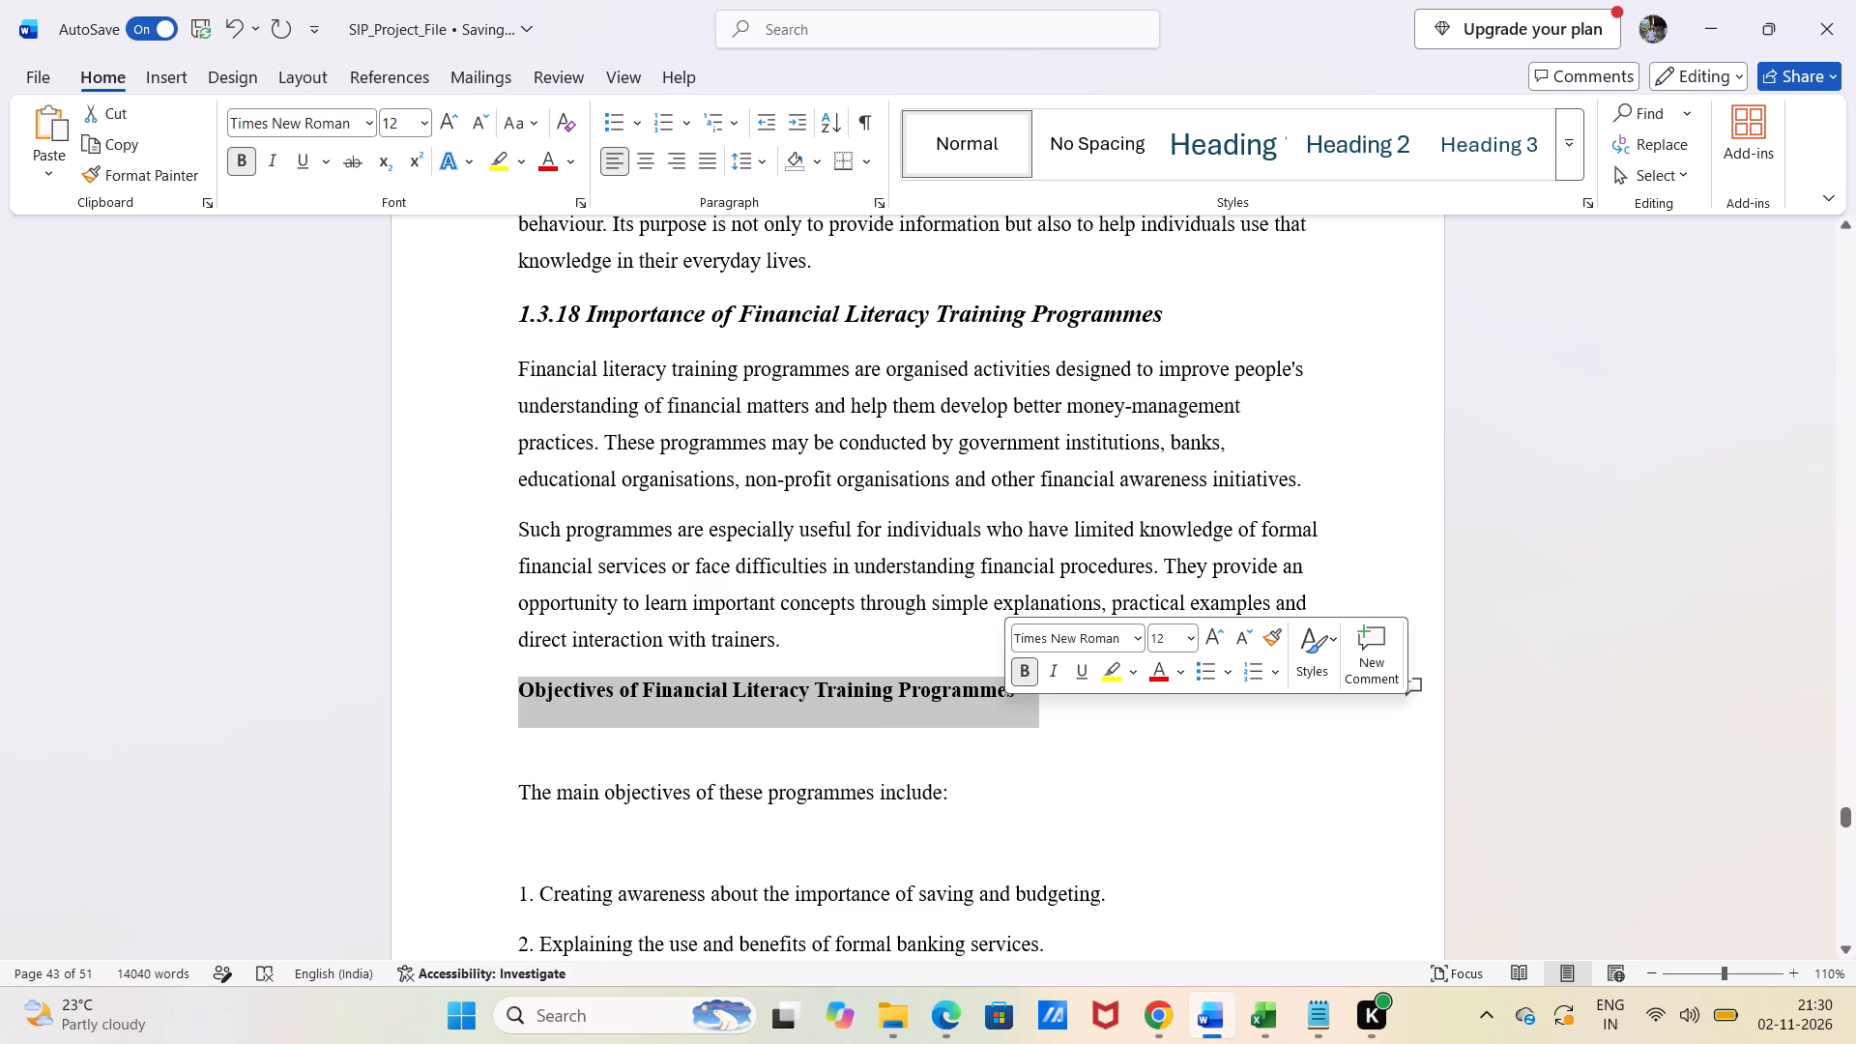
Delete the blank lines directly above and below the sentence "The main objectives of these programmes include:".
{"action": "left_click", "coordinate": [621, 766]}
{"action": "key", "text": "BackSpace"}
{"action": "key", "text": "Down"}
{"action": "key", "text": "Down"}
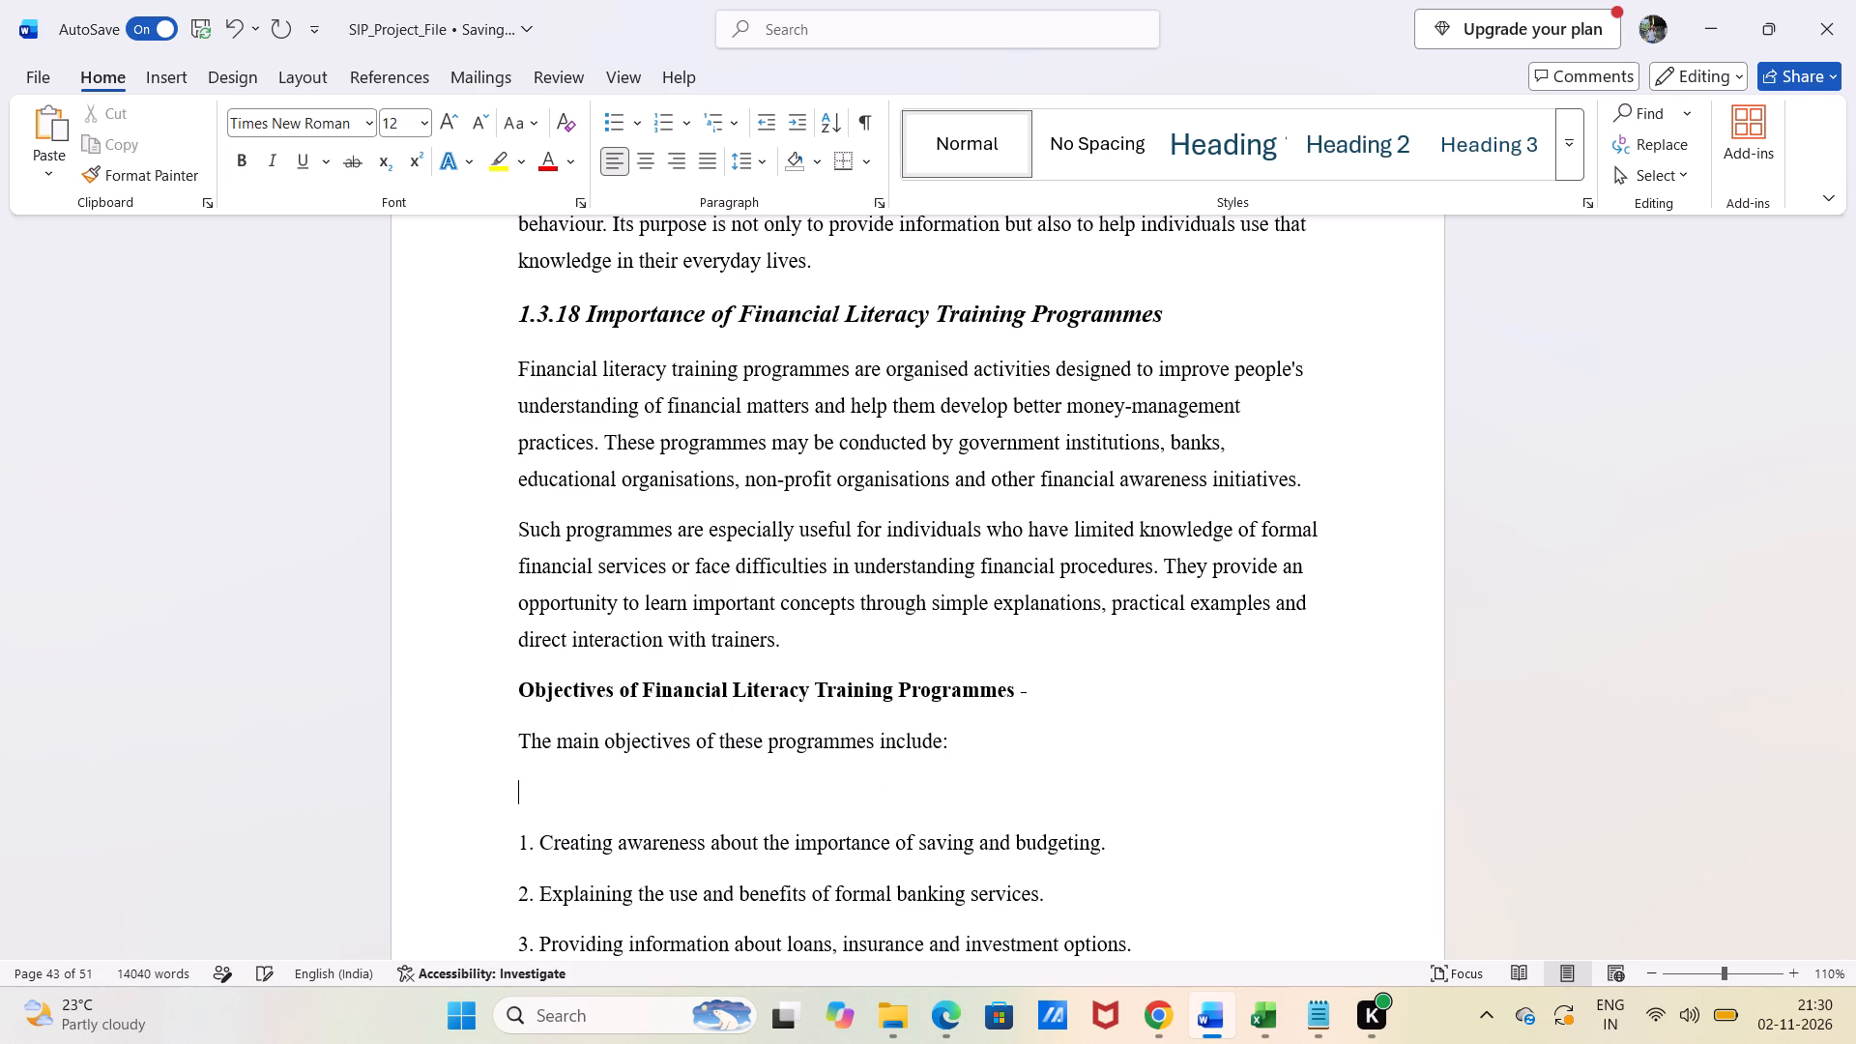
{"action": "key", "text": "BackSpace"}
Strip the asterisks from the "Methods Used in Financial Literacy Training" heading, end it with " -", and delete the blank line below it.
{"action": "scroll", "coordinate": [621, 766], "scroll_direction": "down", "scroll_amount": 1}
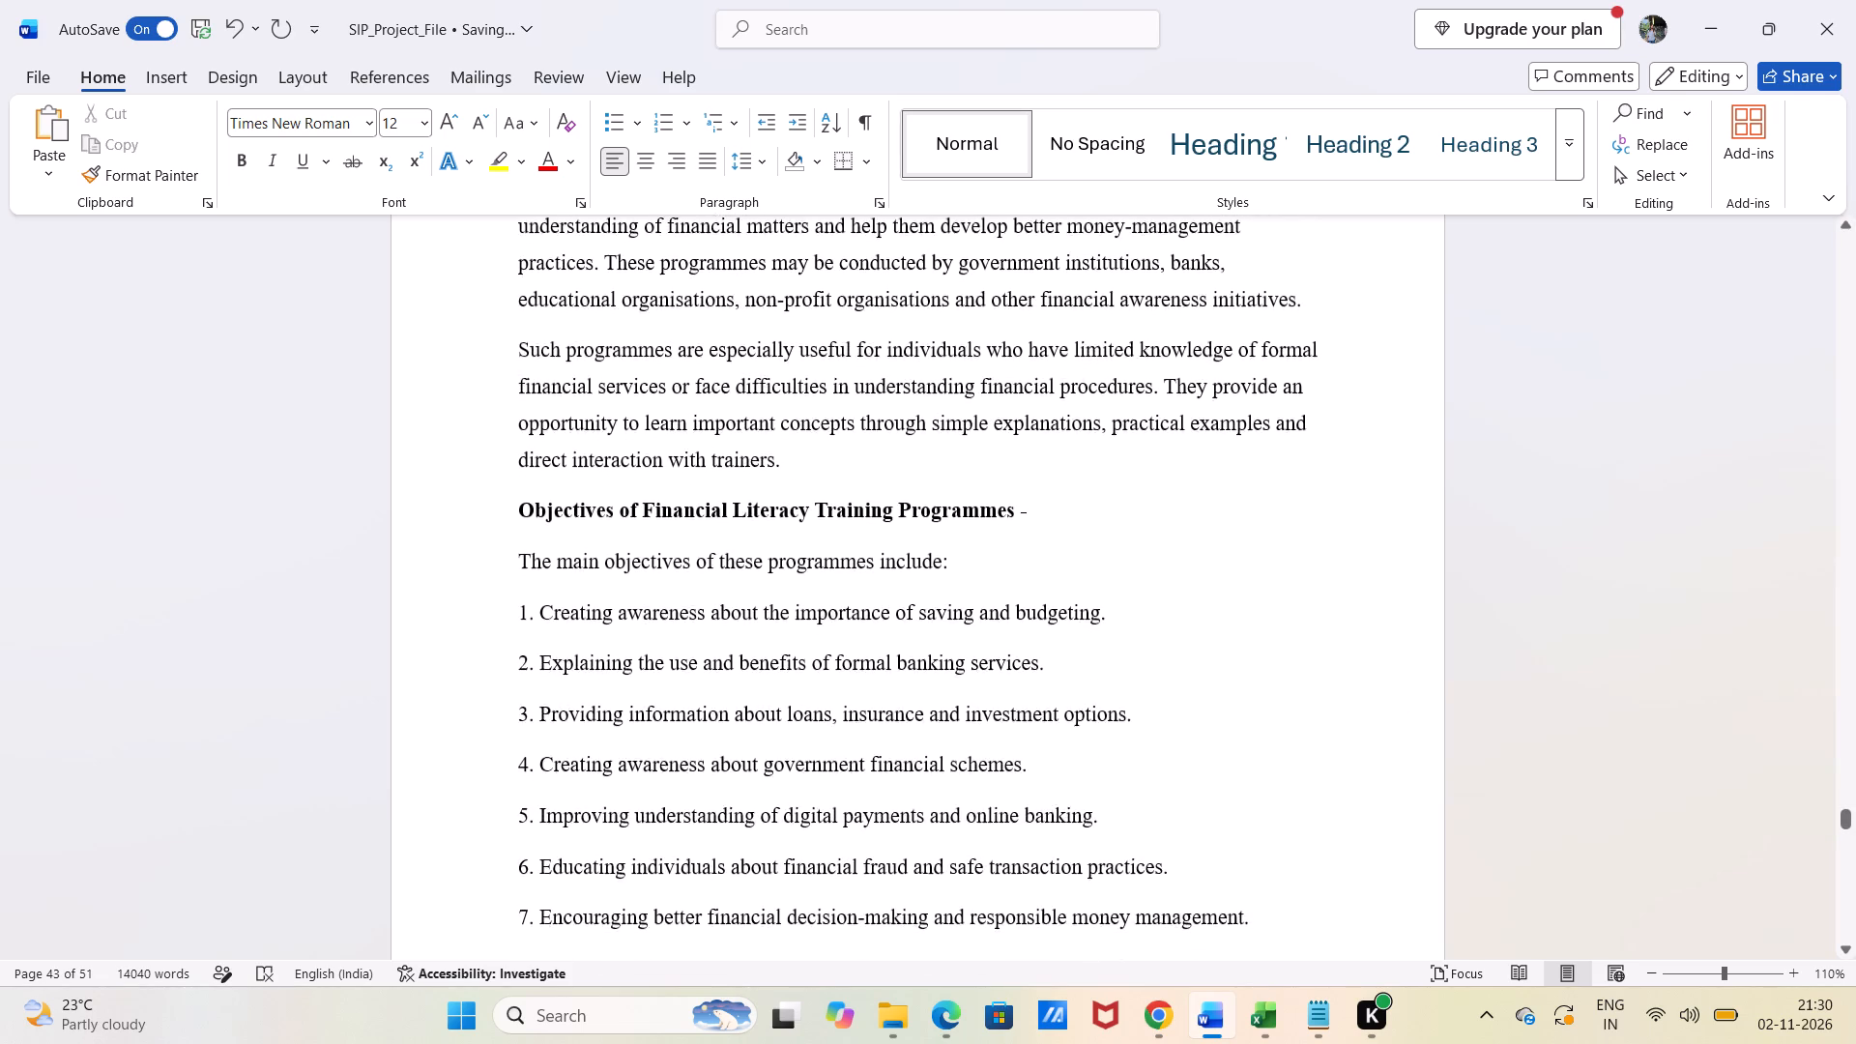
{"action": "scroll", "coordinate": [621, 766], "scroll_direction": "down", "scroll_amount": 3}
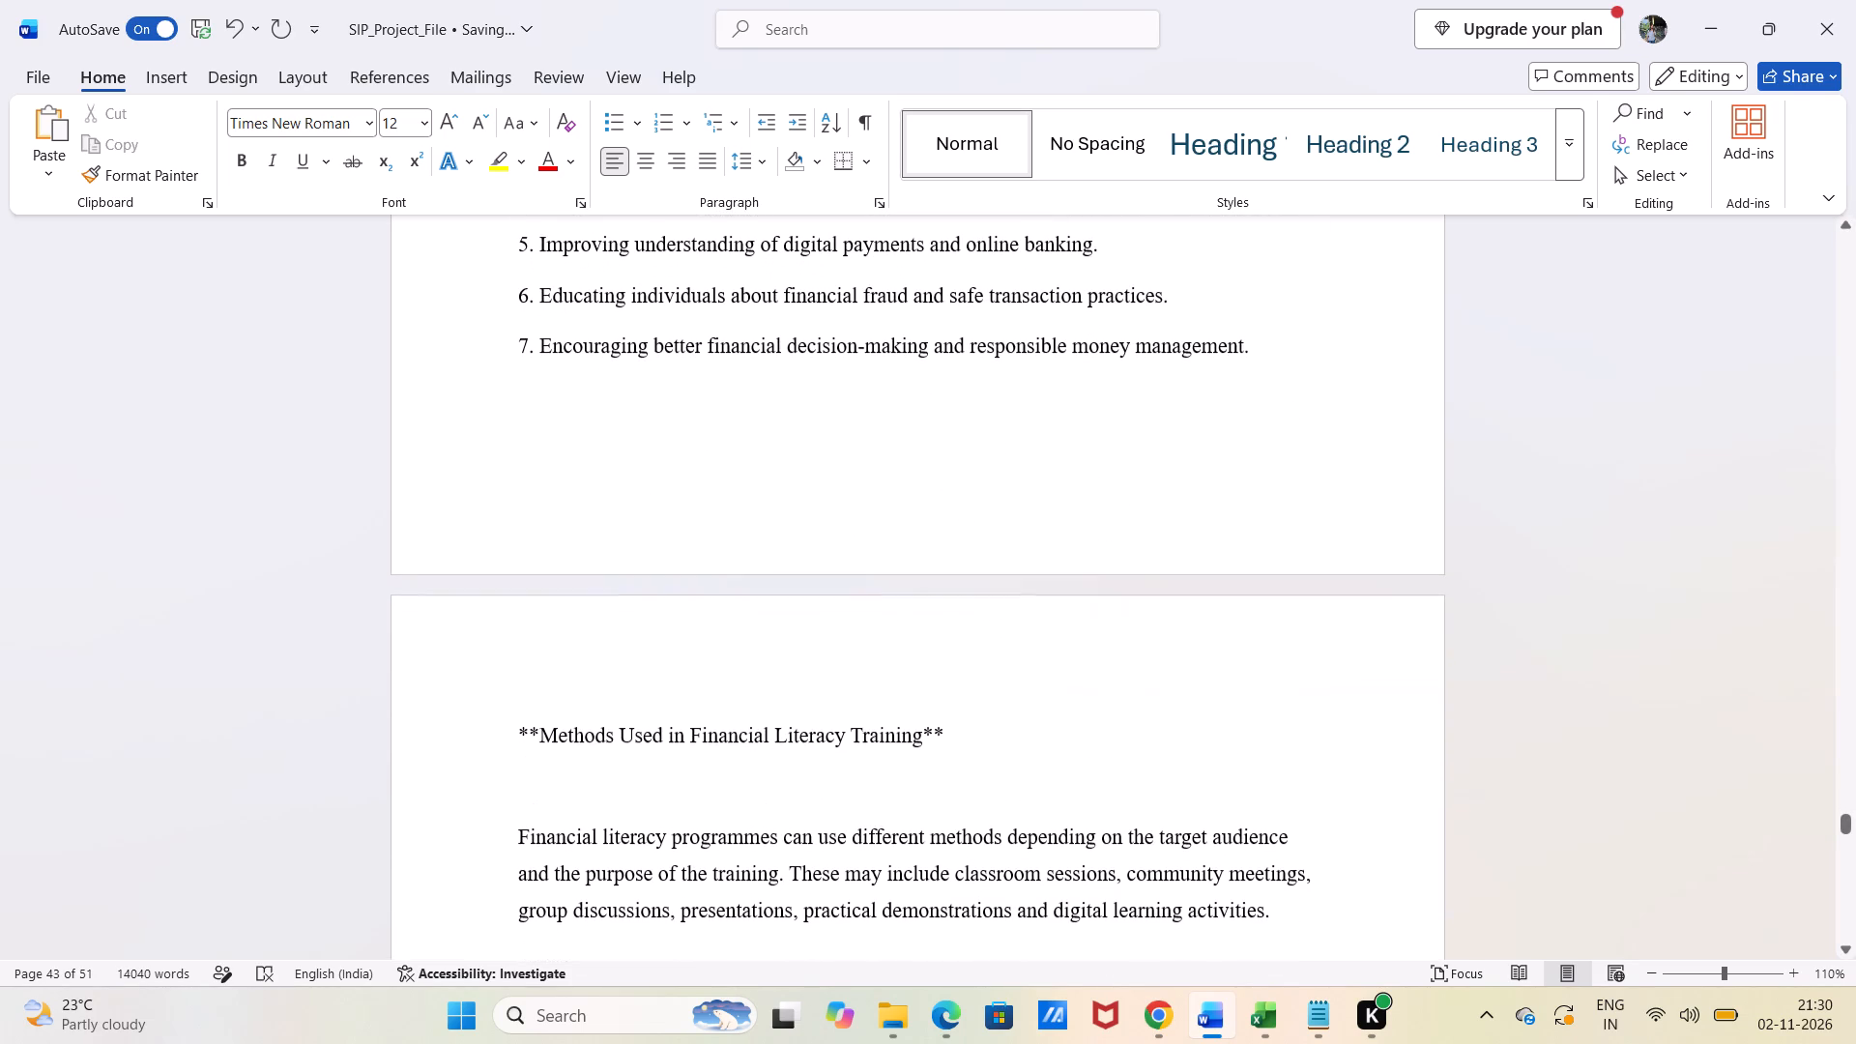
{"action": "left_click", "coordinate": [543, 733]}
{"action": "key", "text": "BackSpace"}
{"action": "key", "text": "BackSpace"}
{"action": "key", "text": "Down"}
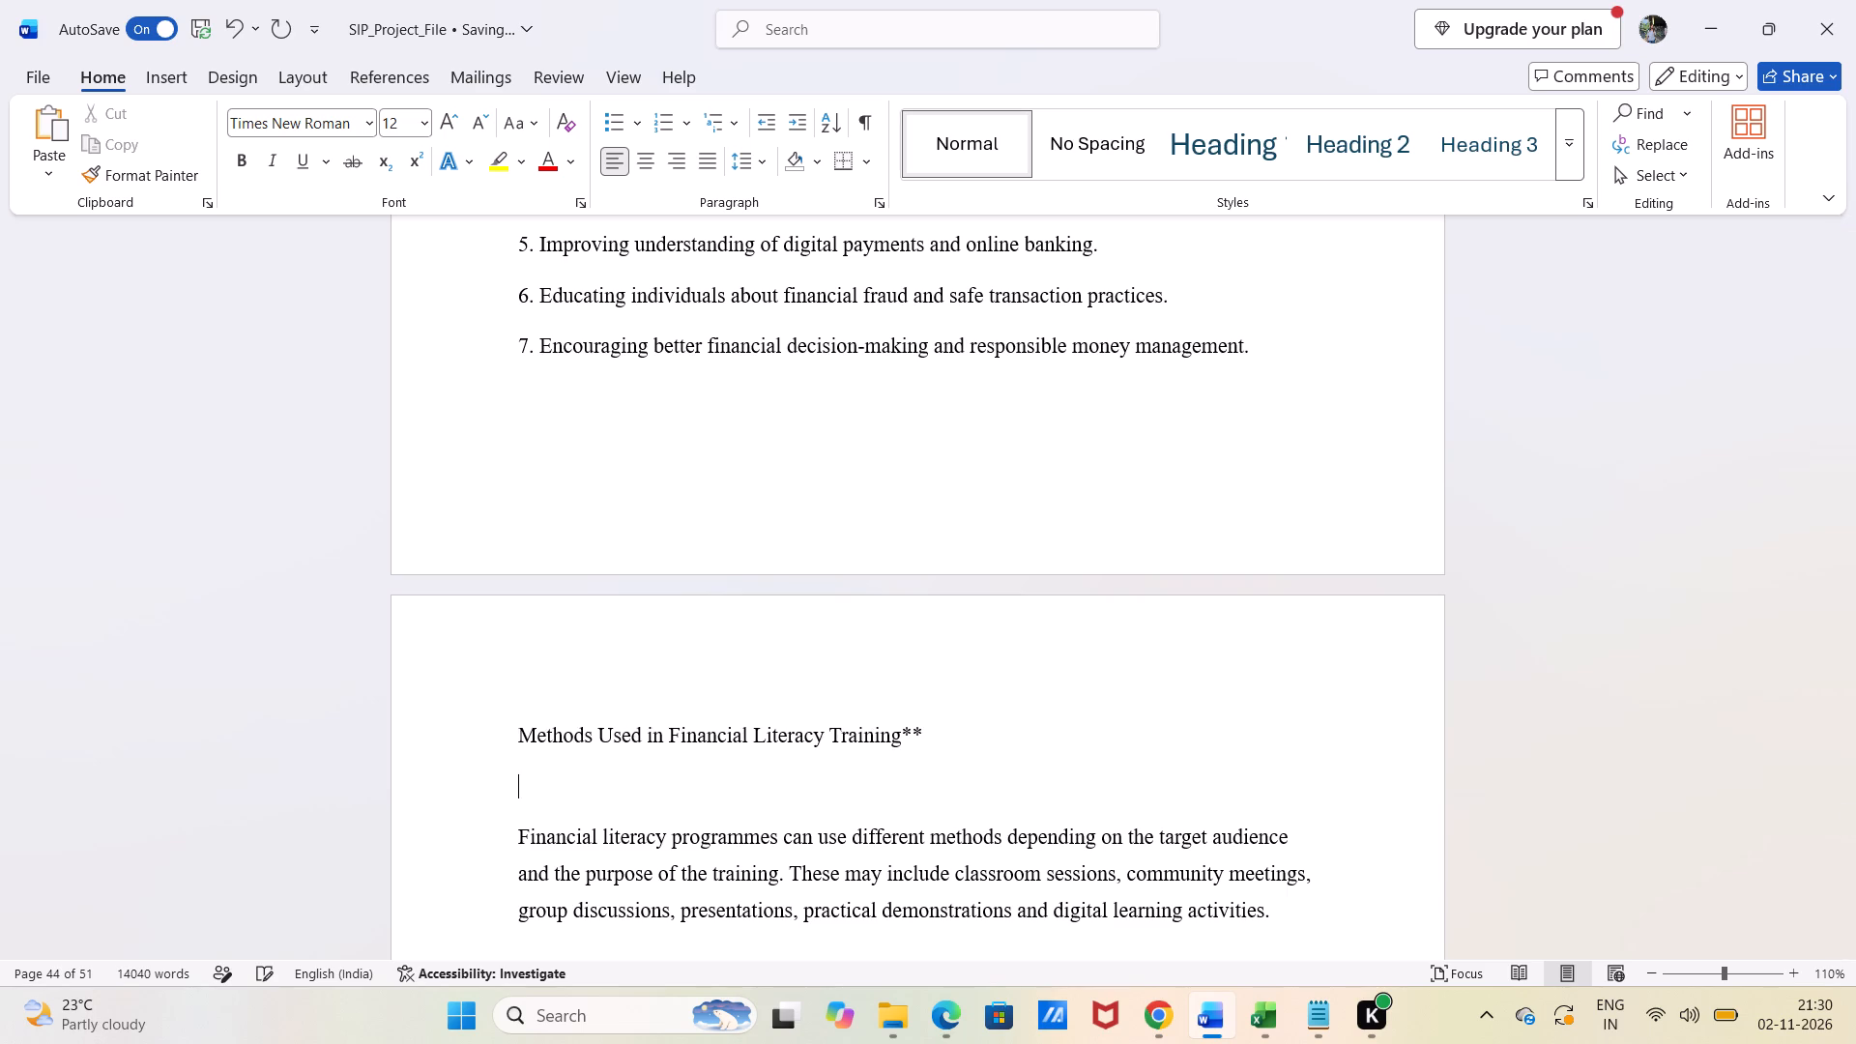
{"action": "key", "text": "BackSpace"}
{"action": "key", "text": "BackSpace"}
{"action": "key", "text": "BackSpace"}
{"action": "key", "text": "space"}
{"action": "type", "text": "-"}
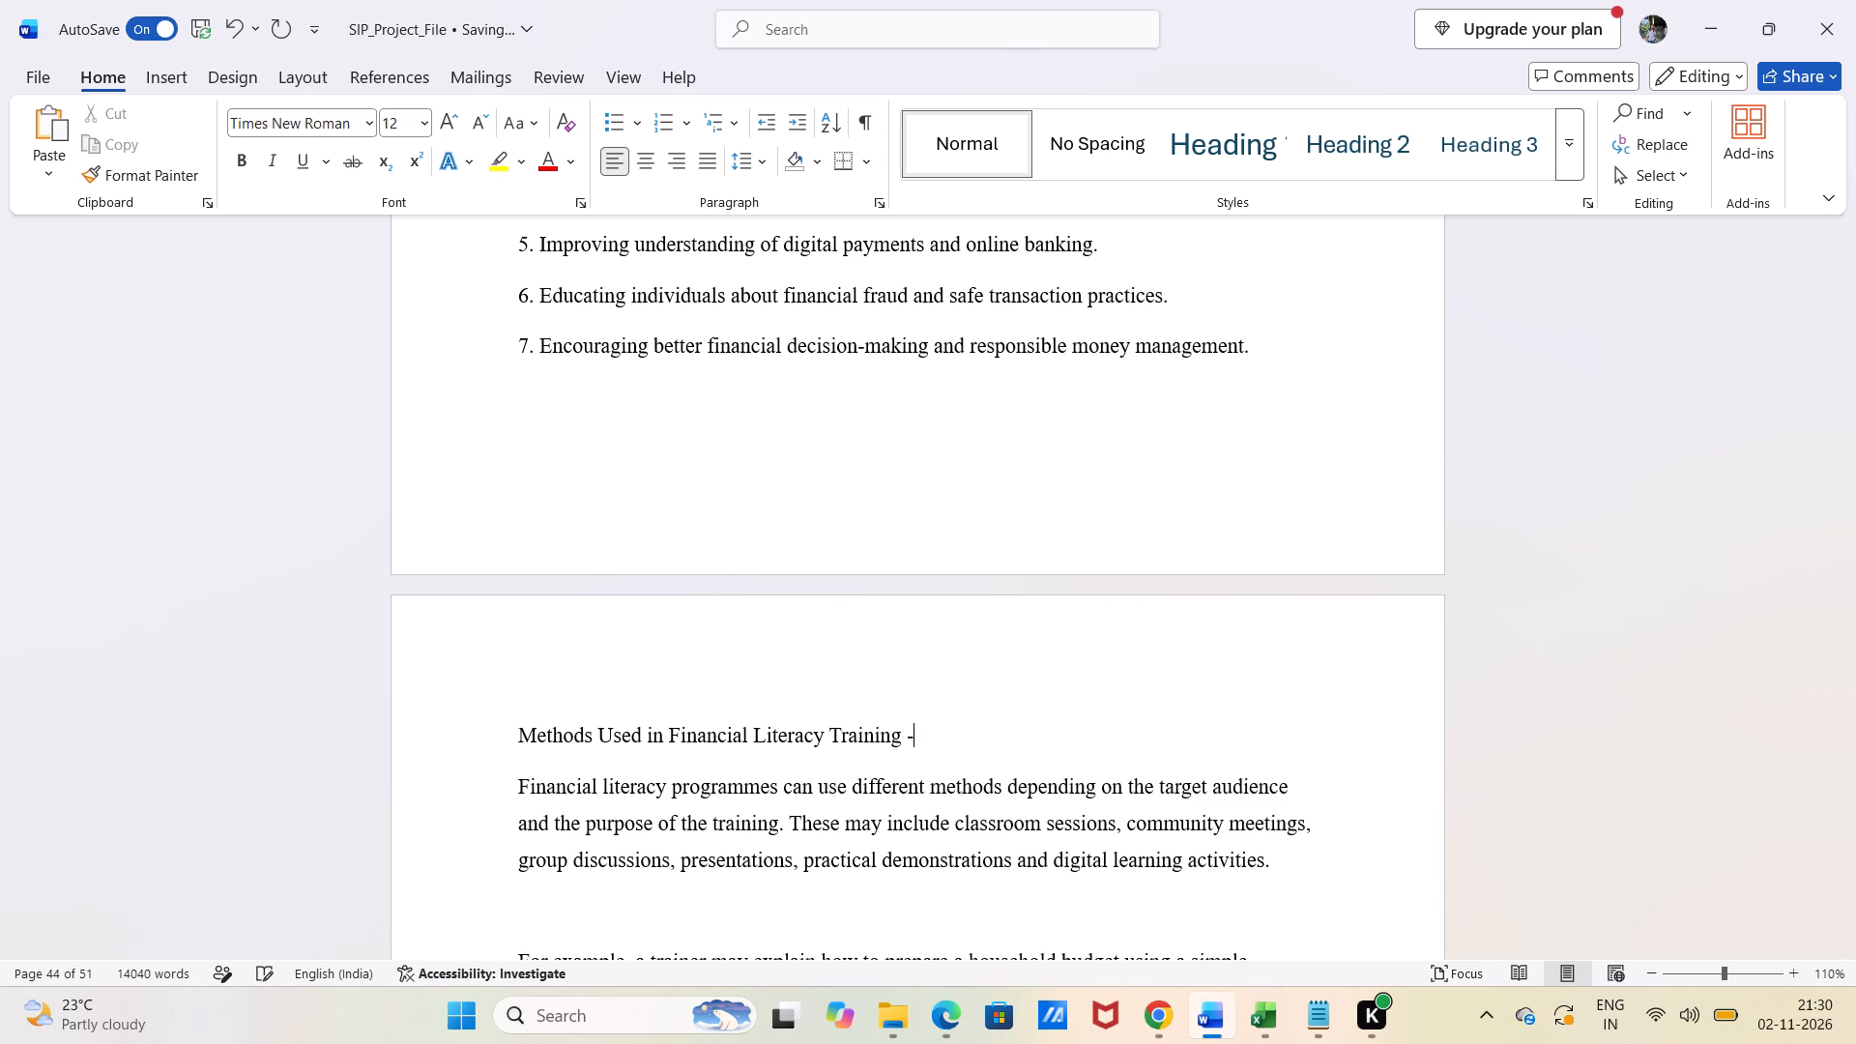
Make the "Methods Used in Financial Literacy Training -" heading bold.
{"action": "left_click_drag", "start_coordinate": [507, 727], "coordinate": [952, 742]}
{"action": "left_click", "coordinate": [971, 703]}
Delete the blank lines between the three training-methods paragraphs and above the "Importance of Community-Based Training" heading.
{"action": "scroll", "coordinate": [742, 799], "scroll_direction": "down", "scroll_amount": 1}
{"action": "left_click", "coordinate": [551, 673]}
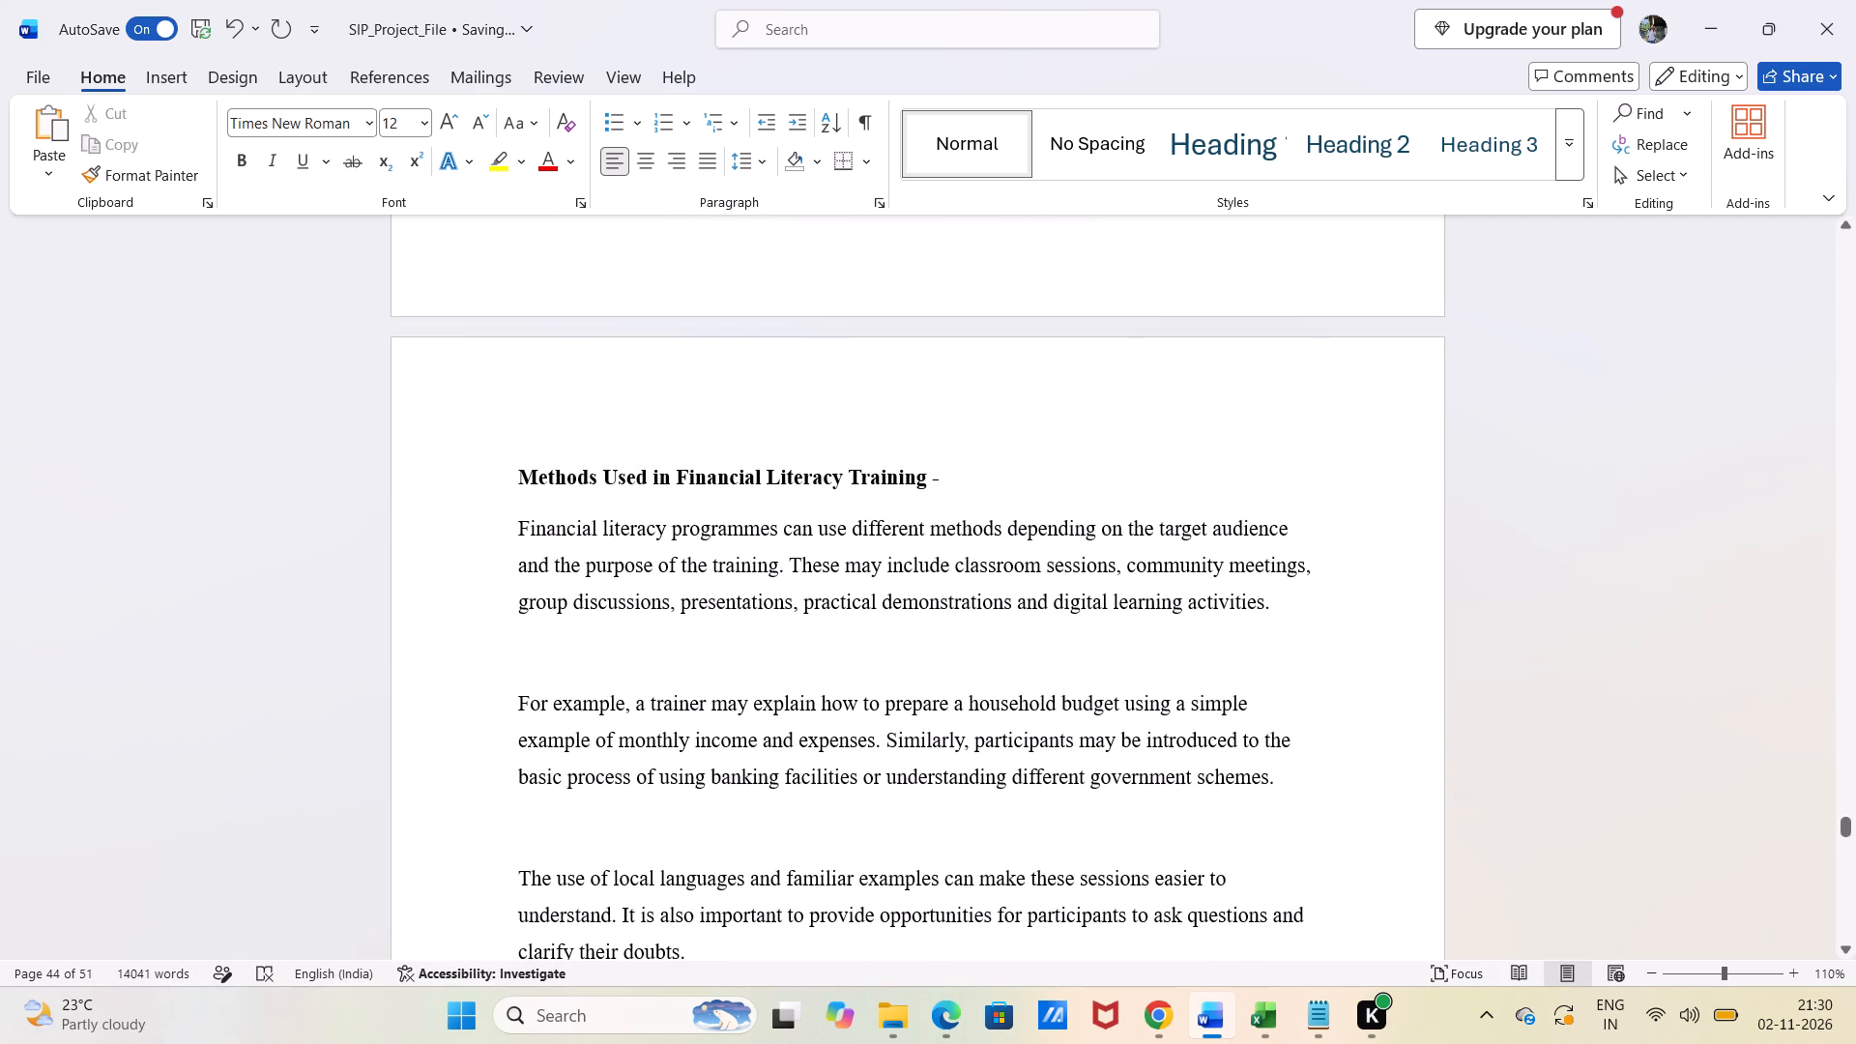
{"action": "key", "text": "BackSpace"}
{"action": "key", "text": "Down"}
{"action": "key", "text": "Down"}
{"action": "key", "text": "Down"}
{"action": "key", "text": "Down"}
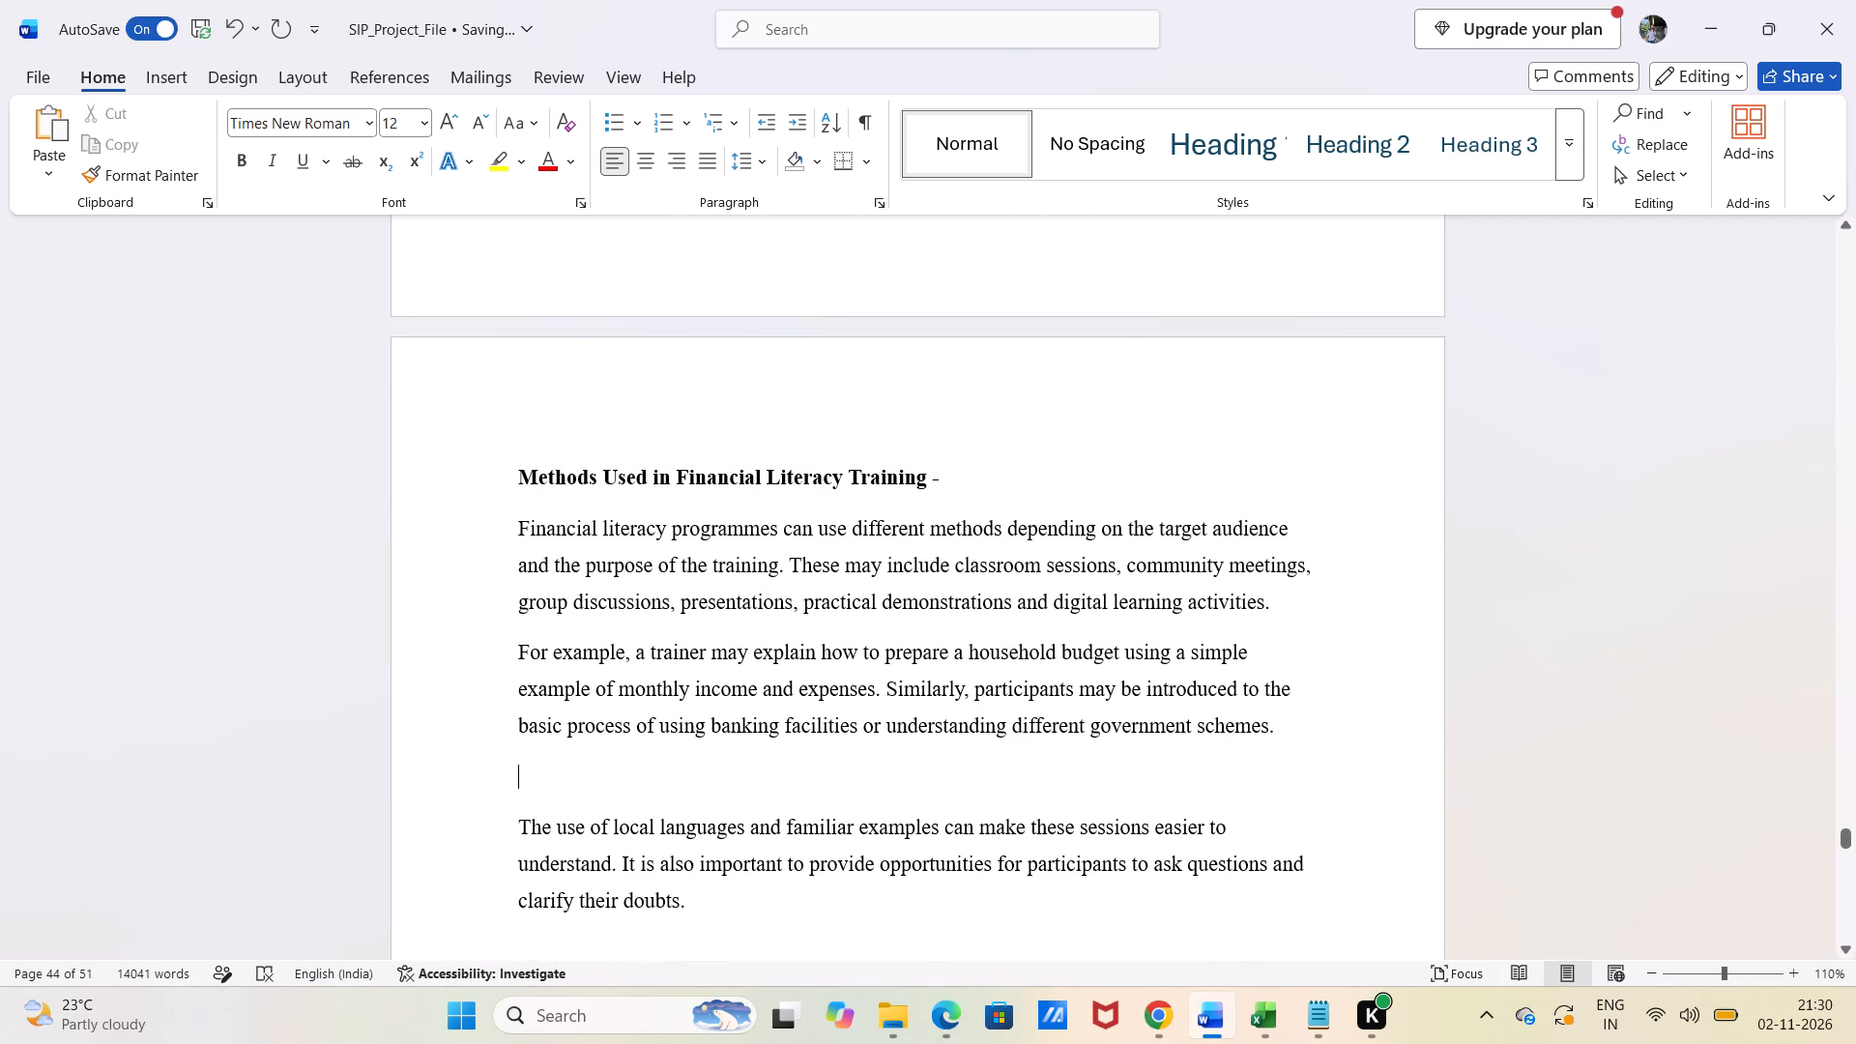
{"action": "key", "text": "BackSpace"}
{"action": "scroll", "coordinate": [551, 673], "scroll_direction": "down", "scroll_amount": 1}
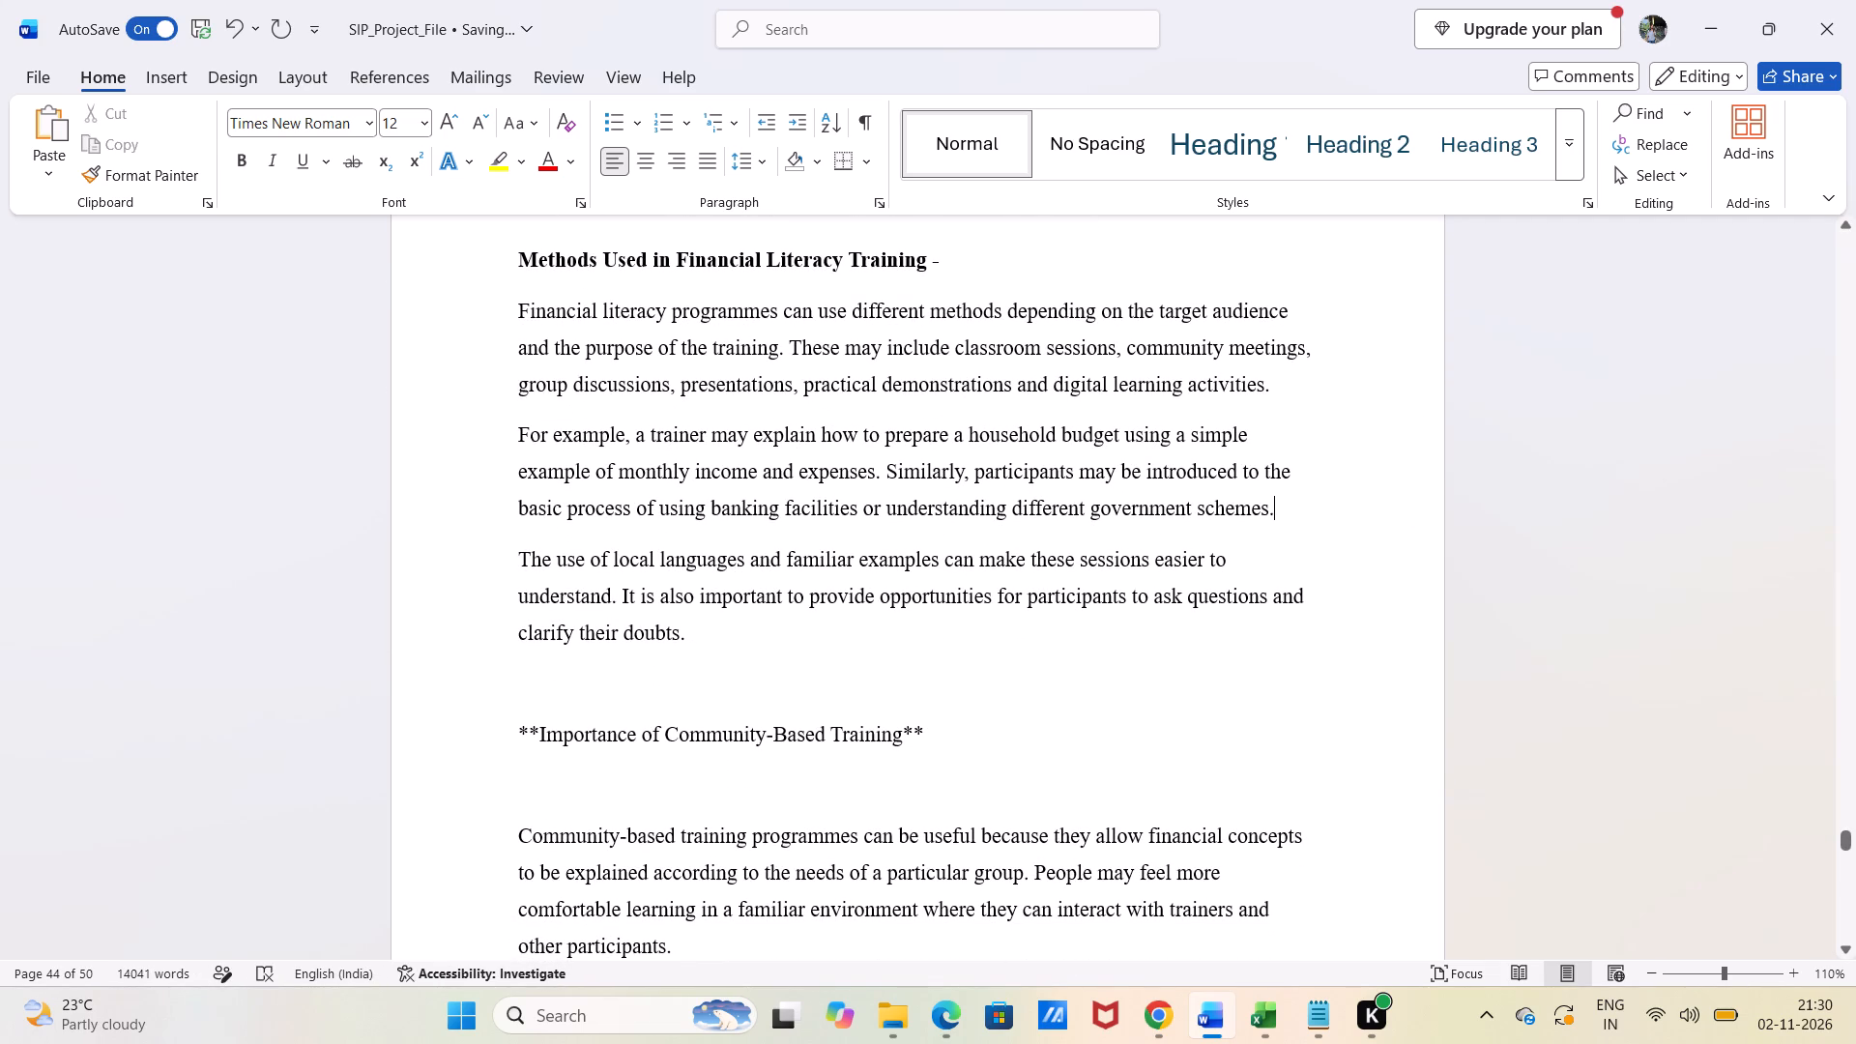
{"action": "left_click", "coordinate": [533, 680]}
{"action": "key", "text": "BackSpace"}
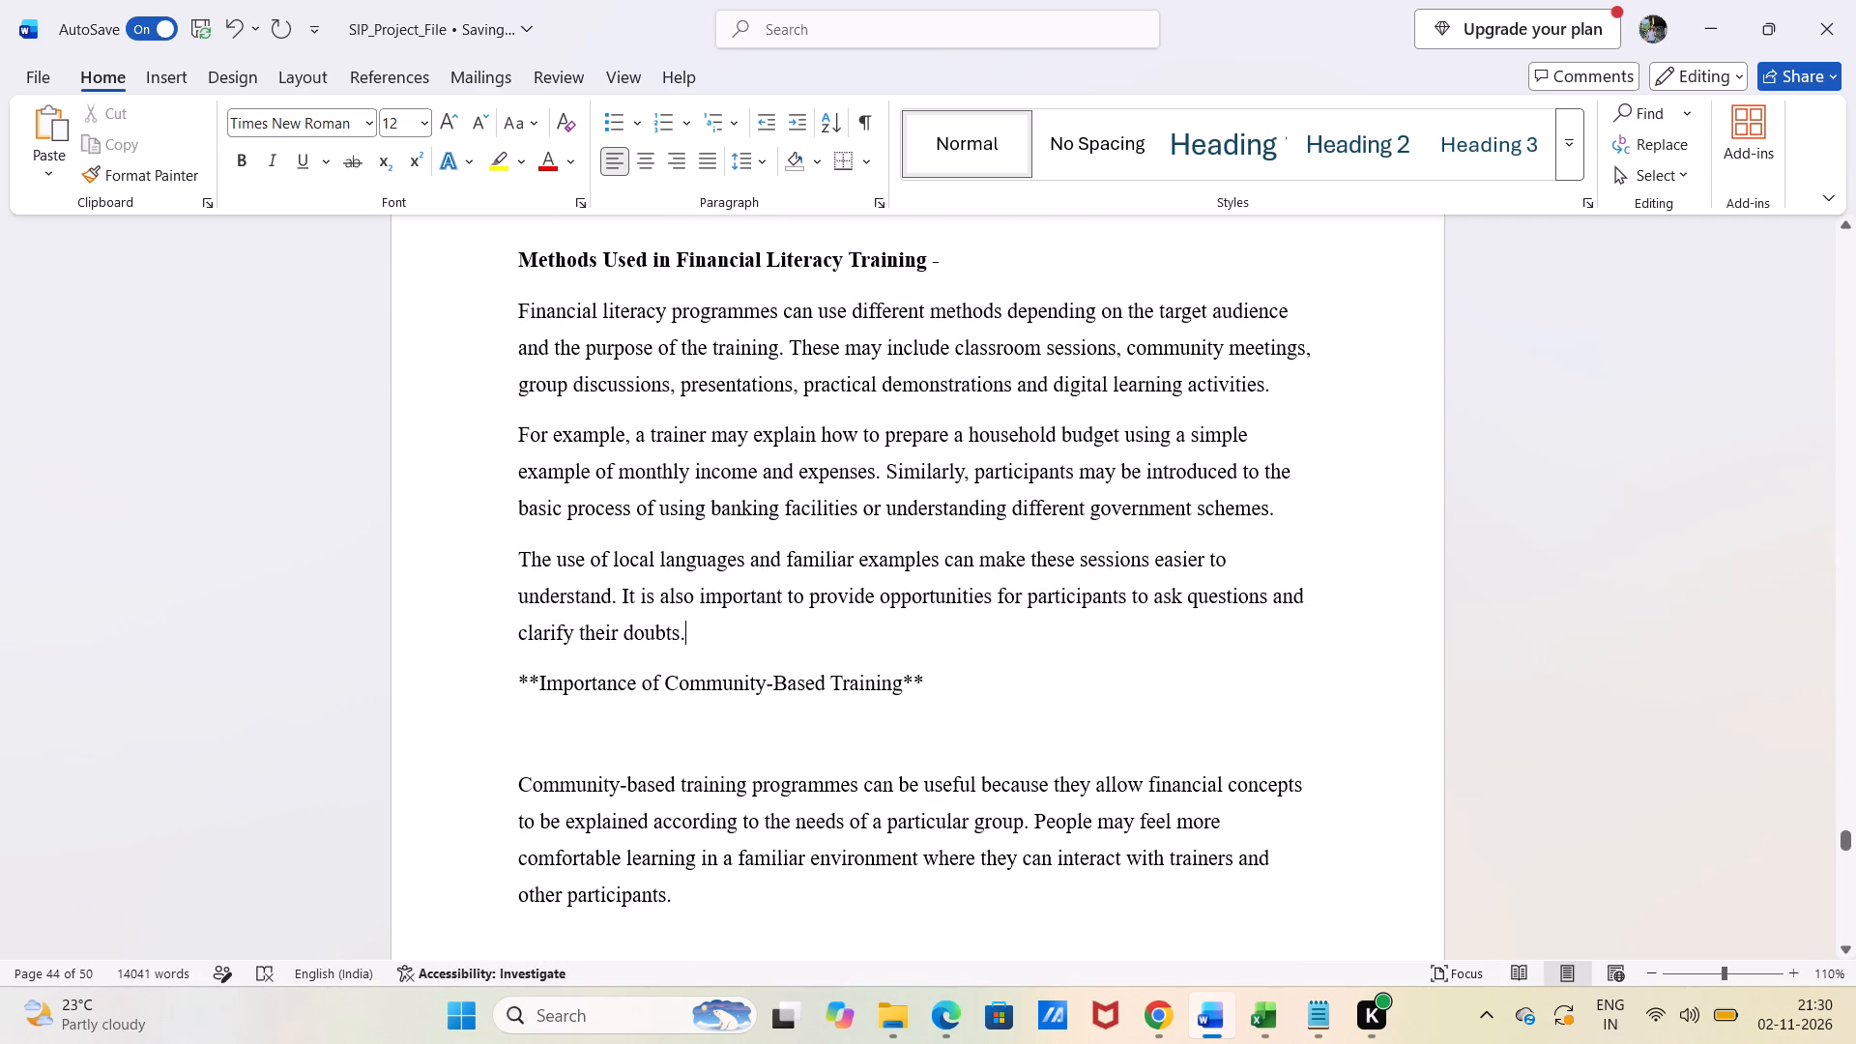
Make the "Importance of Community-Based Training" heading bold.
{"action": "left_click_drag", "start_coordinate": [519, 677], "coordinate": [1011, 680]}
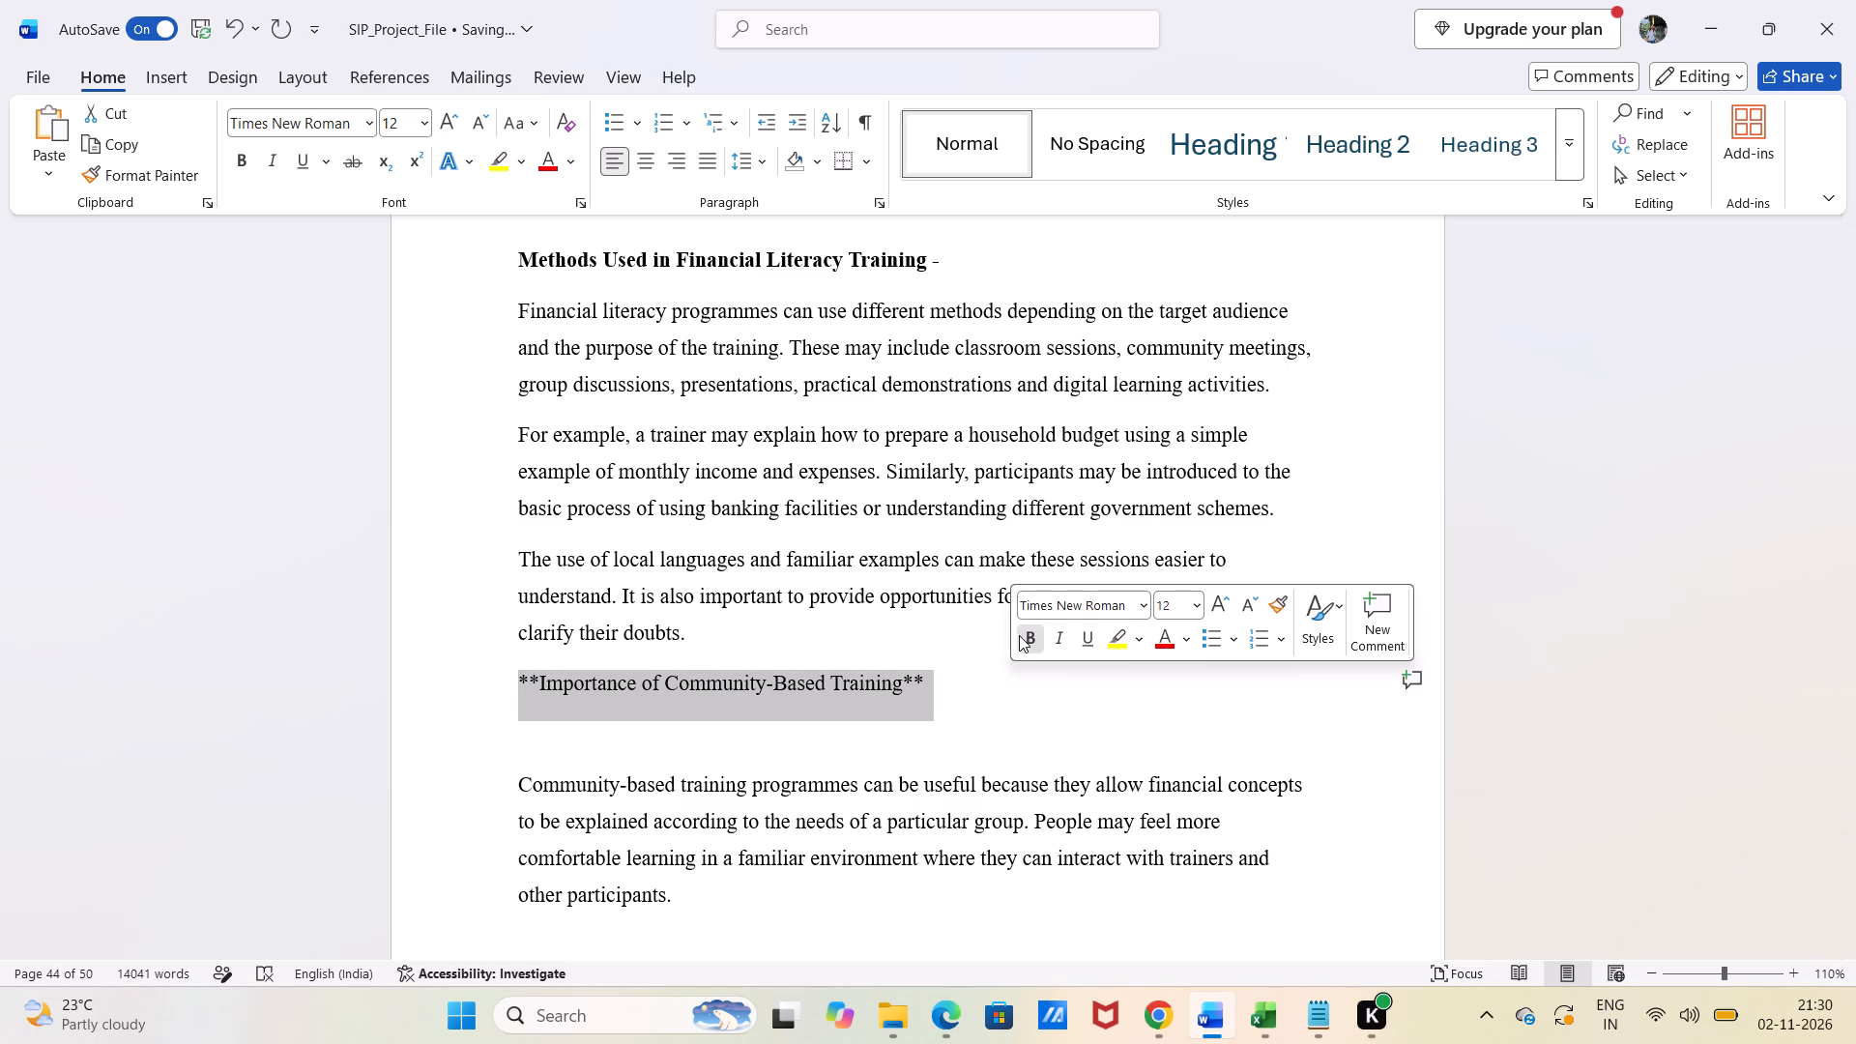
{"action": "left_click", "coordinate": [1019, 635]}
Strip the asterisks from the "Importance of Community-Based Training" heading, end it with " -", and delete the blank line below it.
{"action": "left_click", "coordinate": [990, 672]}
{"action": "key", "text": "BackSpace"}
{"action": "key", "text": "BackSpace"}
{"action": "key", "text": "space"}
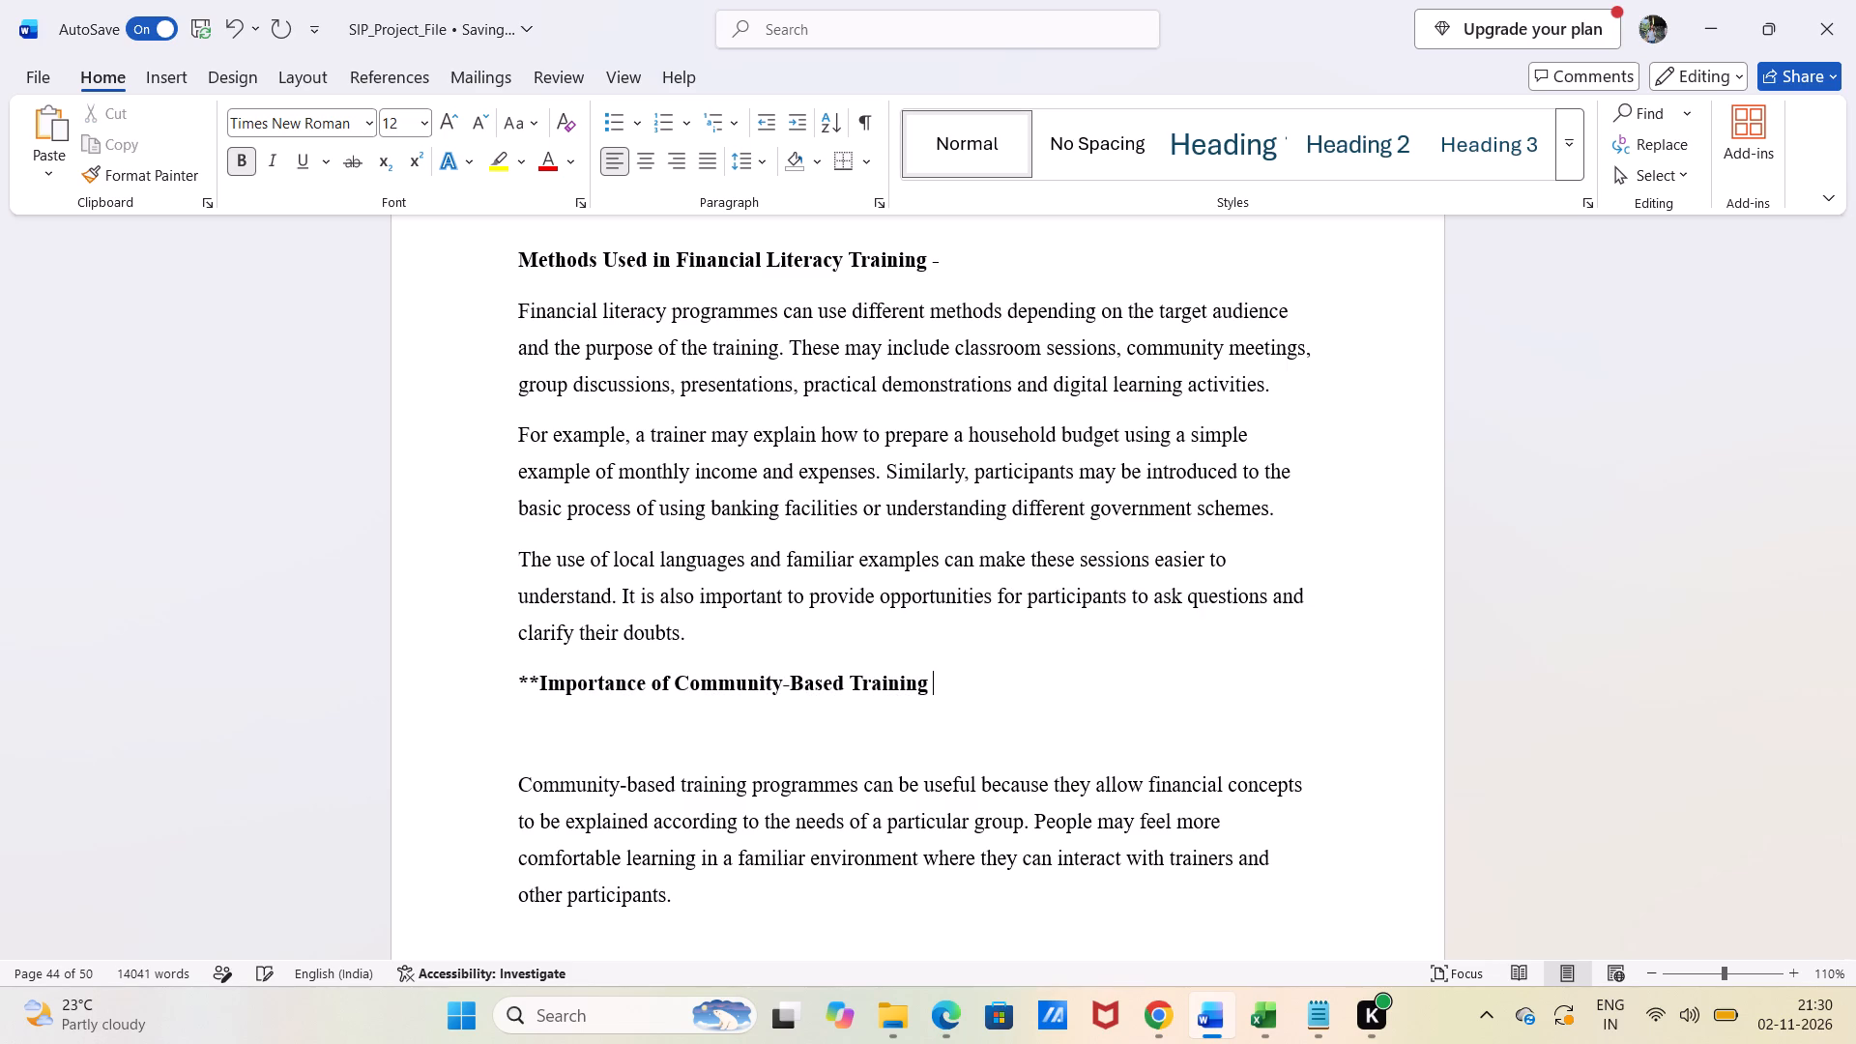
{"action": "type", "text": "-"}
{"action": "key", "text": "Left"}
{"action": "key", "text": "Left"}
{"action": "key", "text": "Left"}
{"action": "key", "text": "Left"}
{"action": "key", "text": "Left"}
{"action": "key", "text": "Left"}
{"action": "key", "text": "Left"}
{"action": "key", "text": "Left"}
{"action": "key", "text": "Left"}
{"action": "key", "text": "Left"}
{"action": "key", "text": "Left"}
{"action": "key", "text": "Left"}
{"action": "key", "text": "Left"}
{"action": "key", "text": "Left"}
{"action": "key", "text": "Left"}
{"action": "key", "text": "Left"}
{"action": "key", "text": "Left"}
{"action": "key", "text": "Left"}
{"action": "key", "text": "Left"}
{"action": "key", "text": "Left"}
{"action": "key", "text": "Left"}
{"action": "key", "text": "BackSpace"}
{"action": "key", "text": "BackSpace"}
{"action": "key", "text": "Down"}
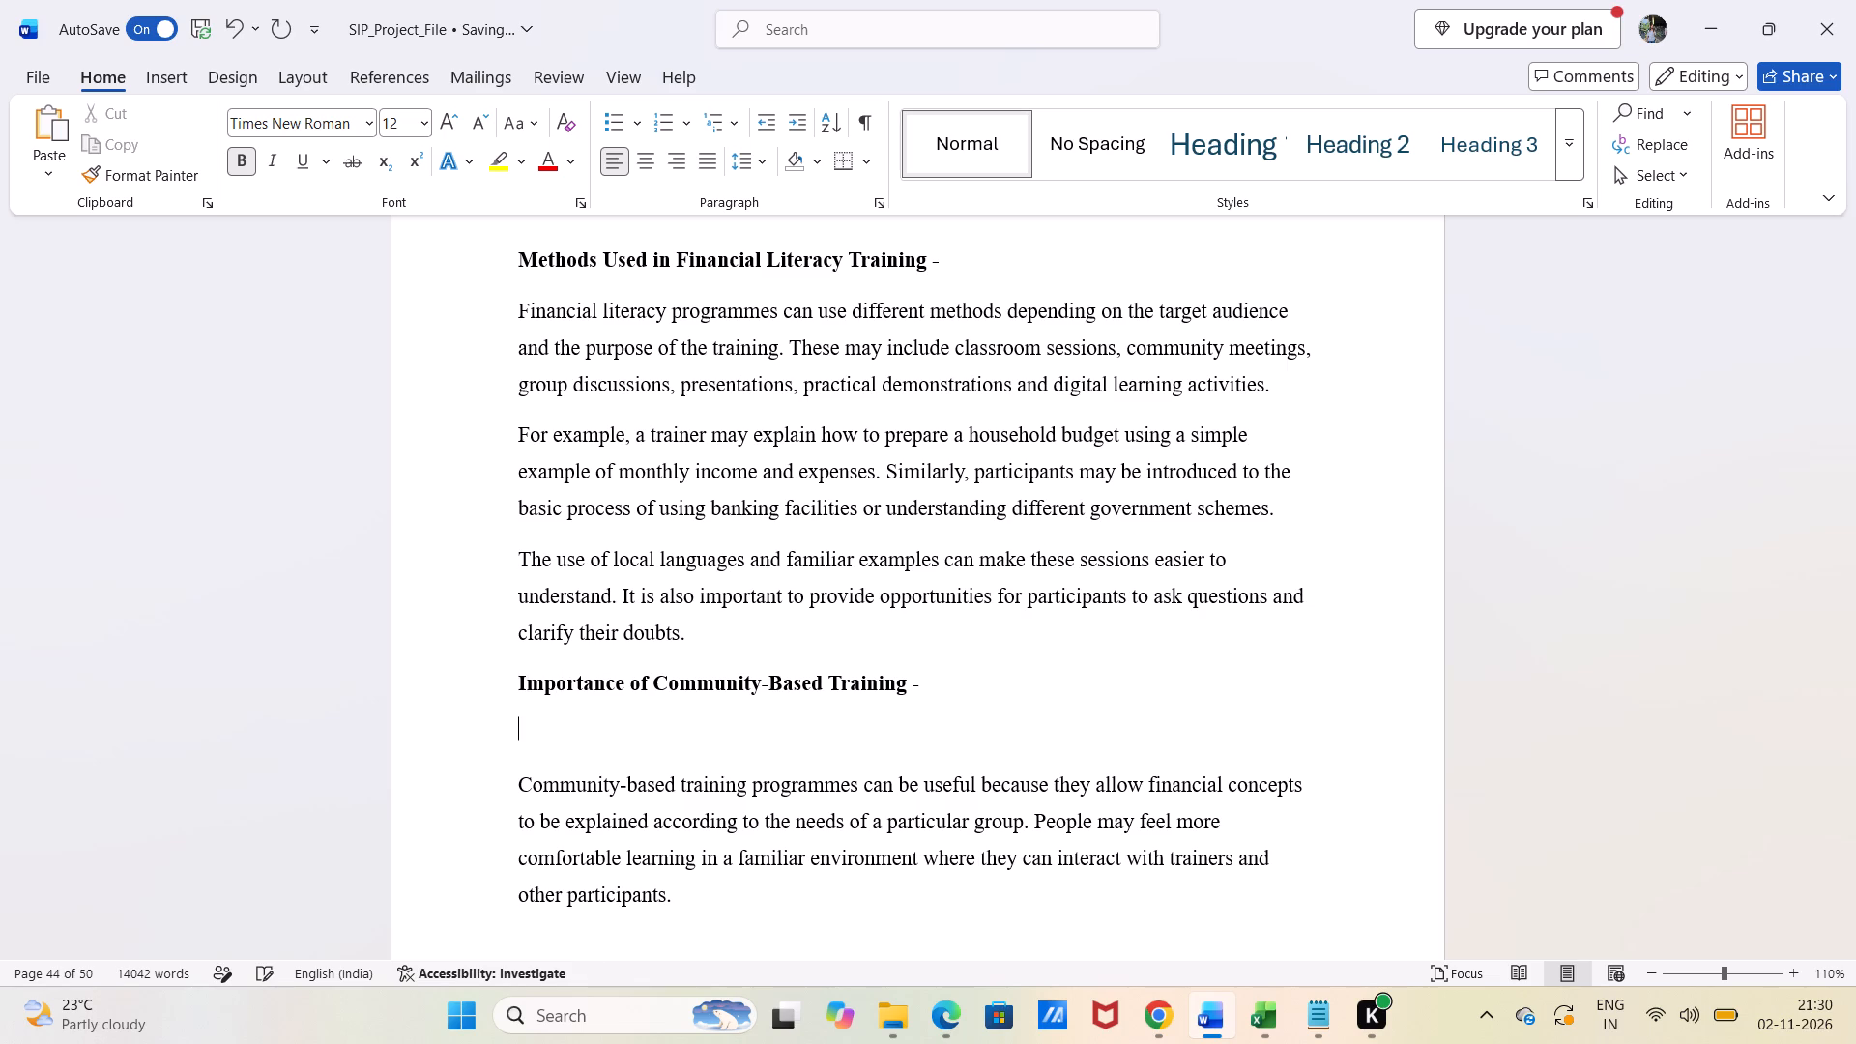
{"action": "key", "text": "BackSpace"}
Delete the blank lines between the two community-based training paragraphs and around the "Role of Training Programmes in Behavioural Change" heading.
{"action": "scroll", "coordinate": [990, 672], "scroll_direction": "down", "scroll_amount": 2}
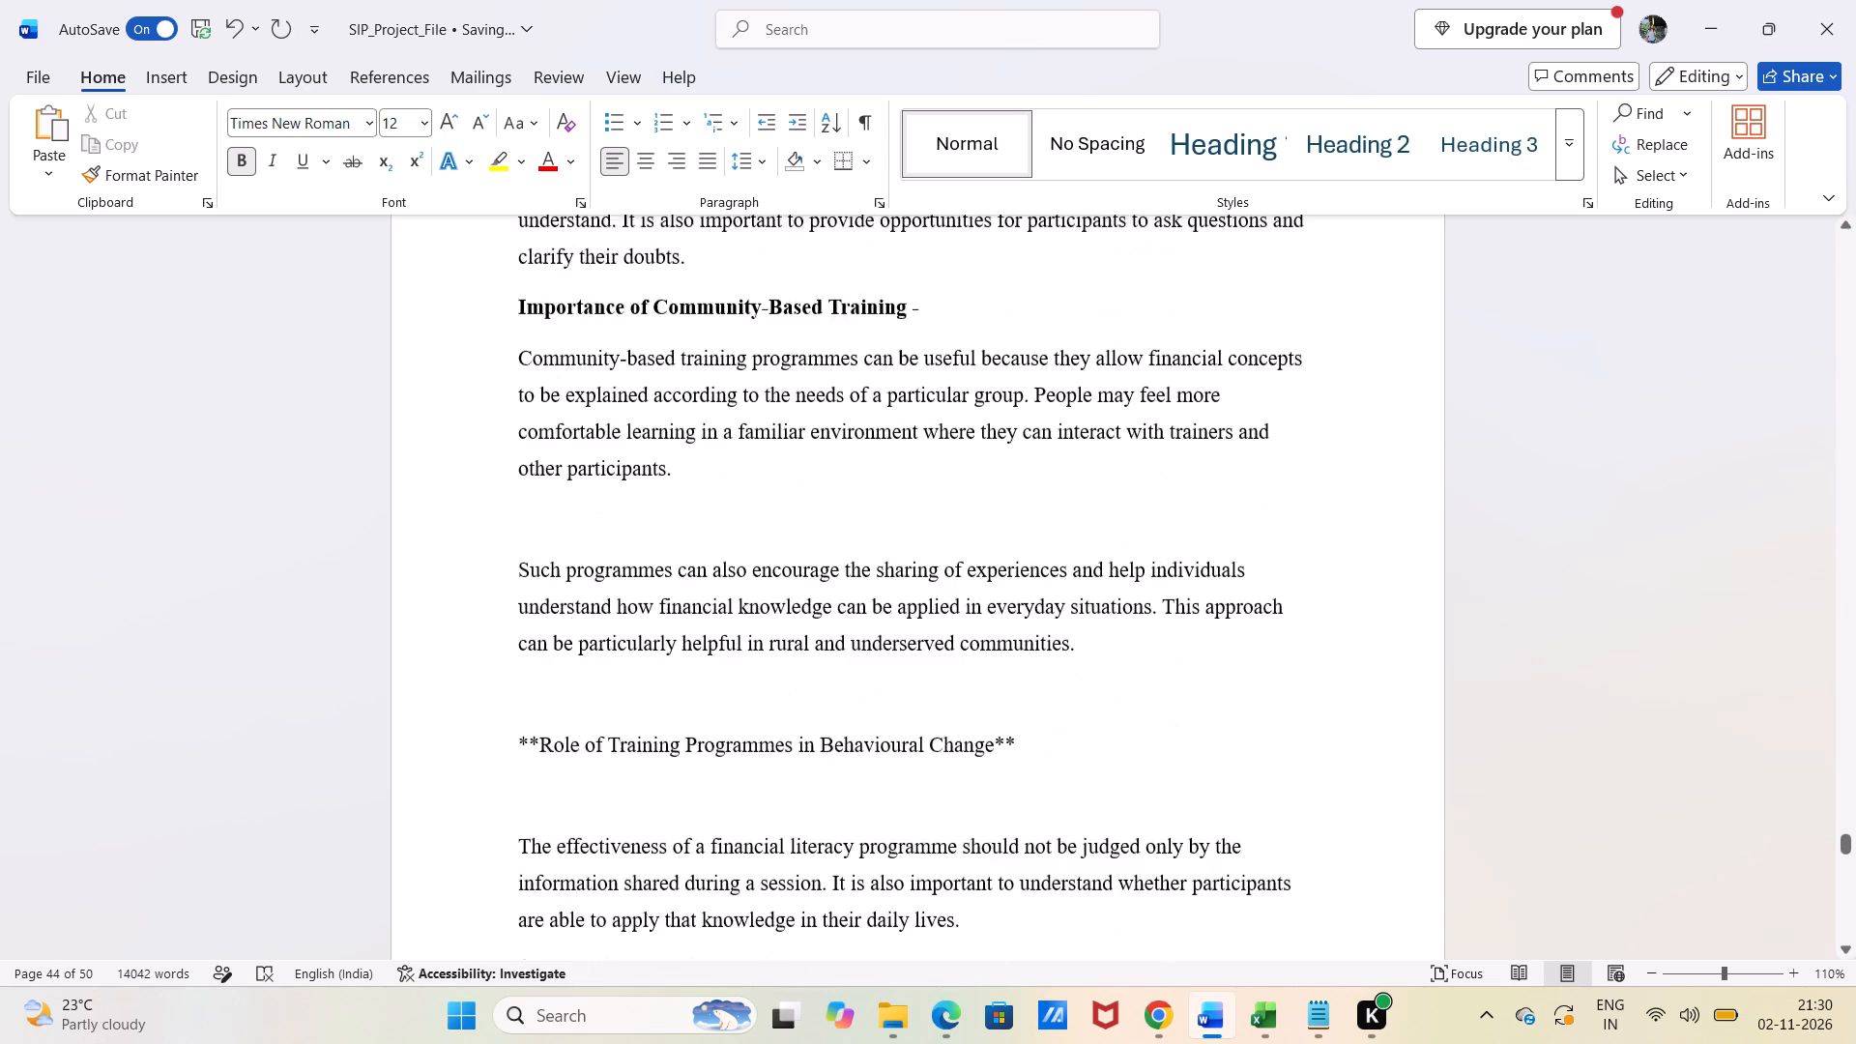
{"action": "left_click", "coordinate": [740, 404]}
{"action": "key", "text": "Down"}
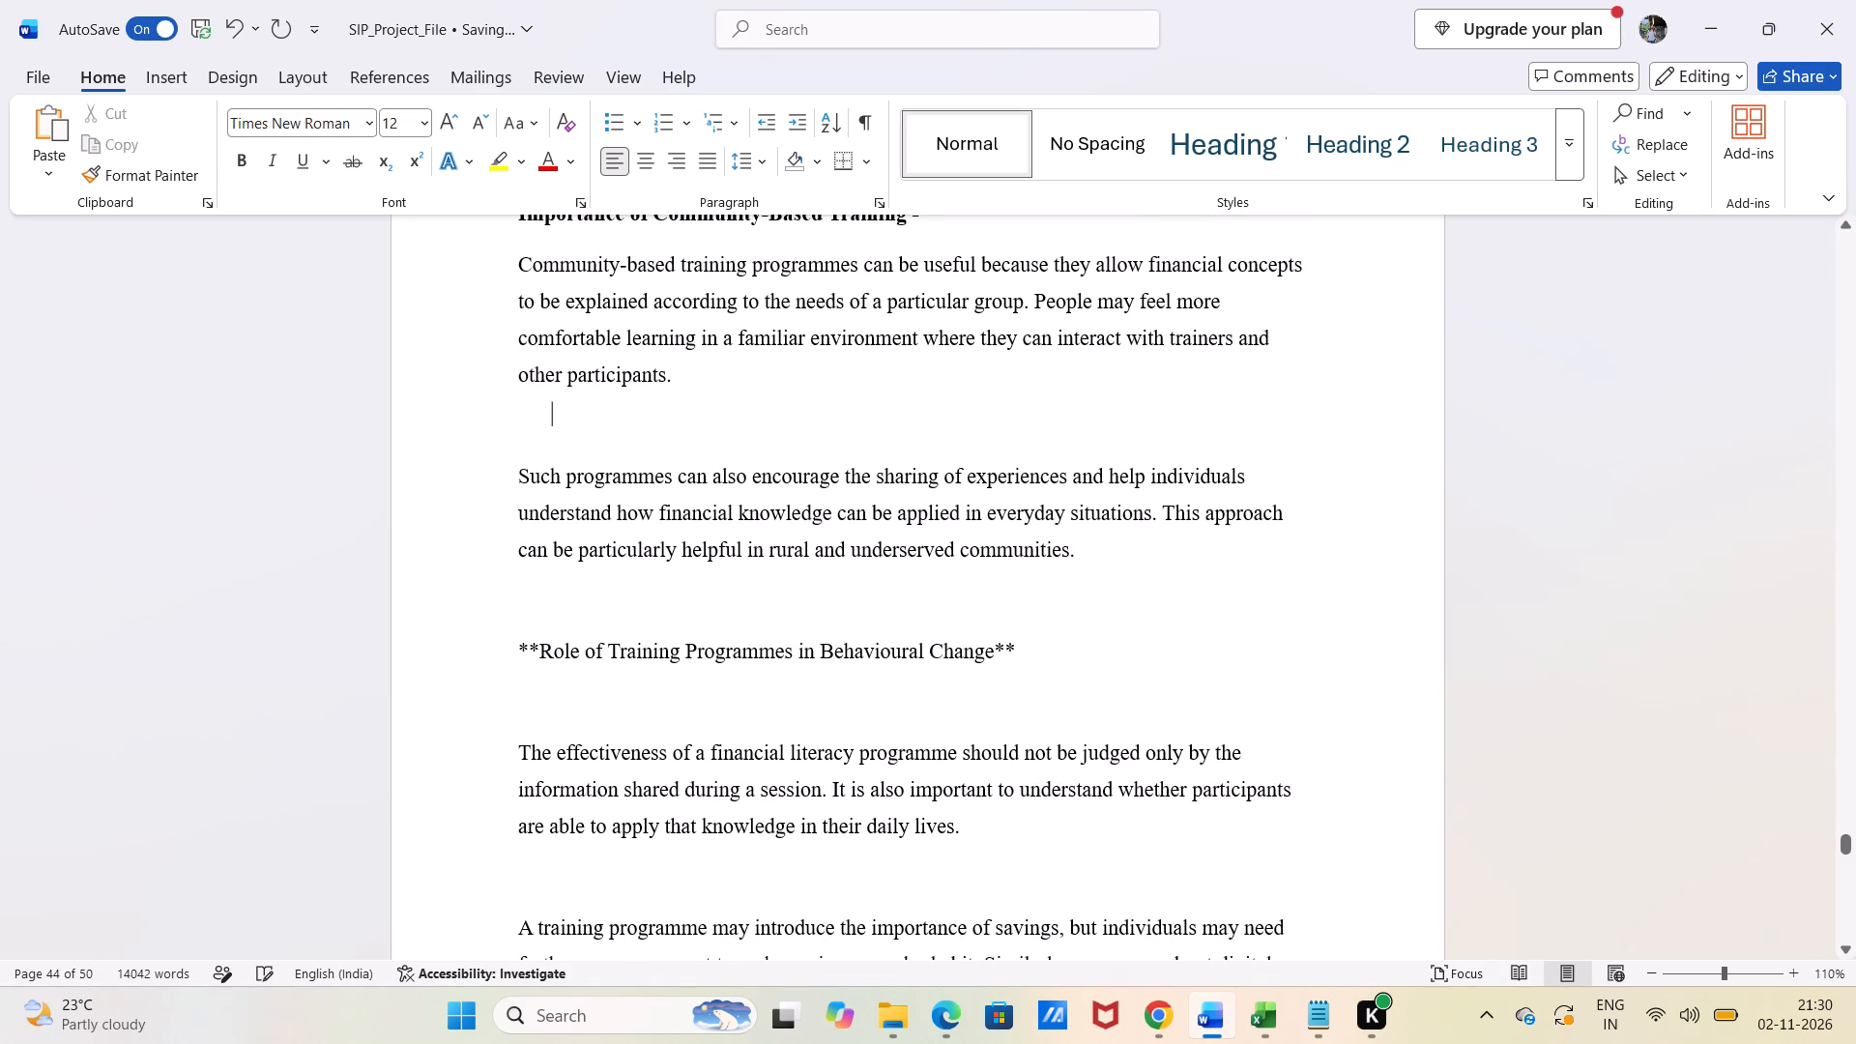
{"action": "key", "text": "BackSpace"}
{"action": "left_click", "coordinate": [595, 532]}
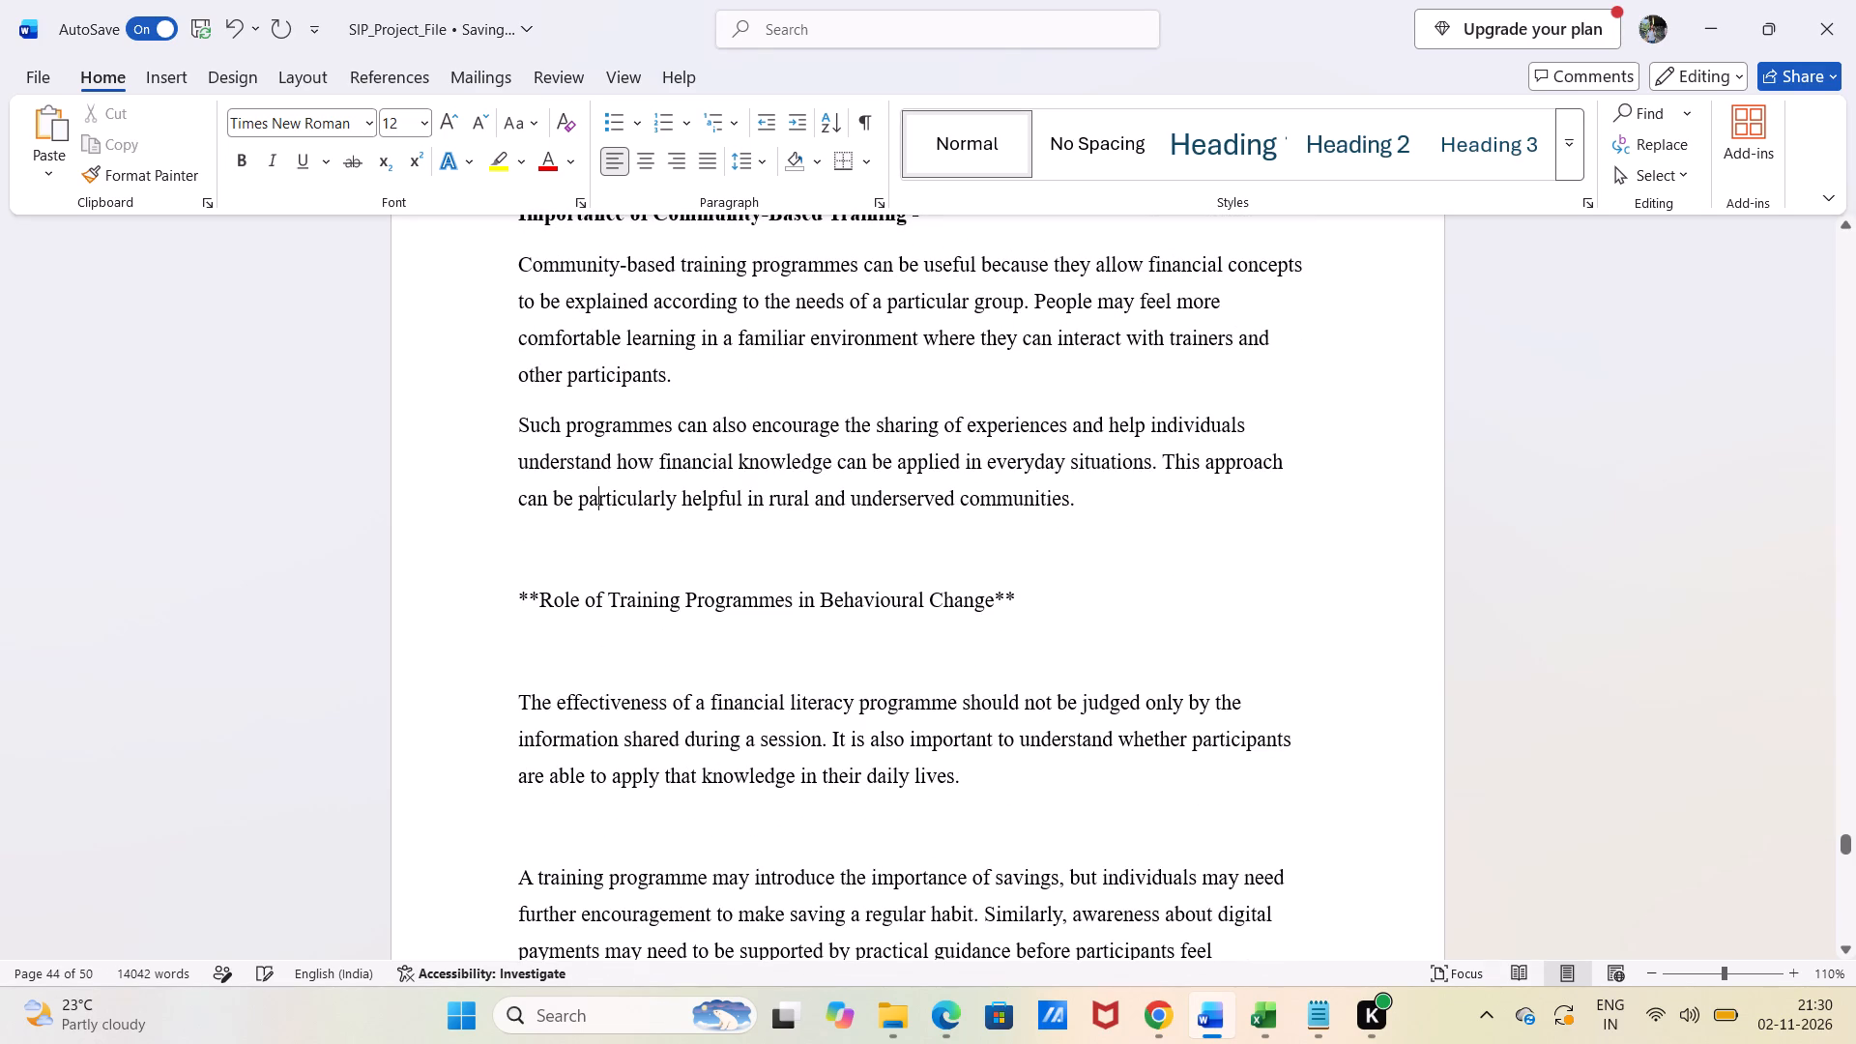
{"action": "key", "text": "BackSpace"}
{"action": "key", "text": "a"}
{"action": "key", "text": "Down"}
{"action": "key", "text": "BackSpace"}
{"action": "key", "text": "Down"}
{"action": "key", "text": "Down"}
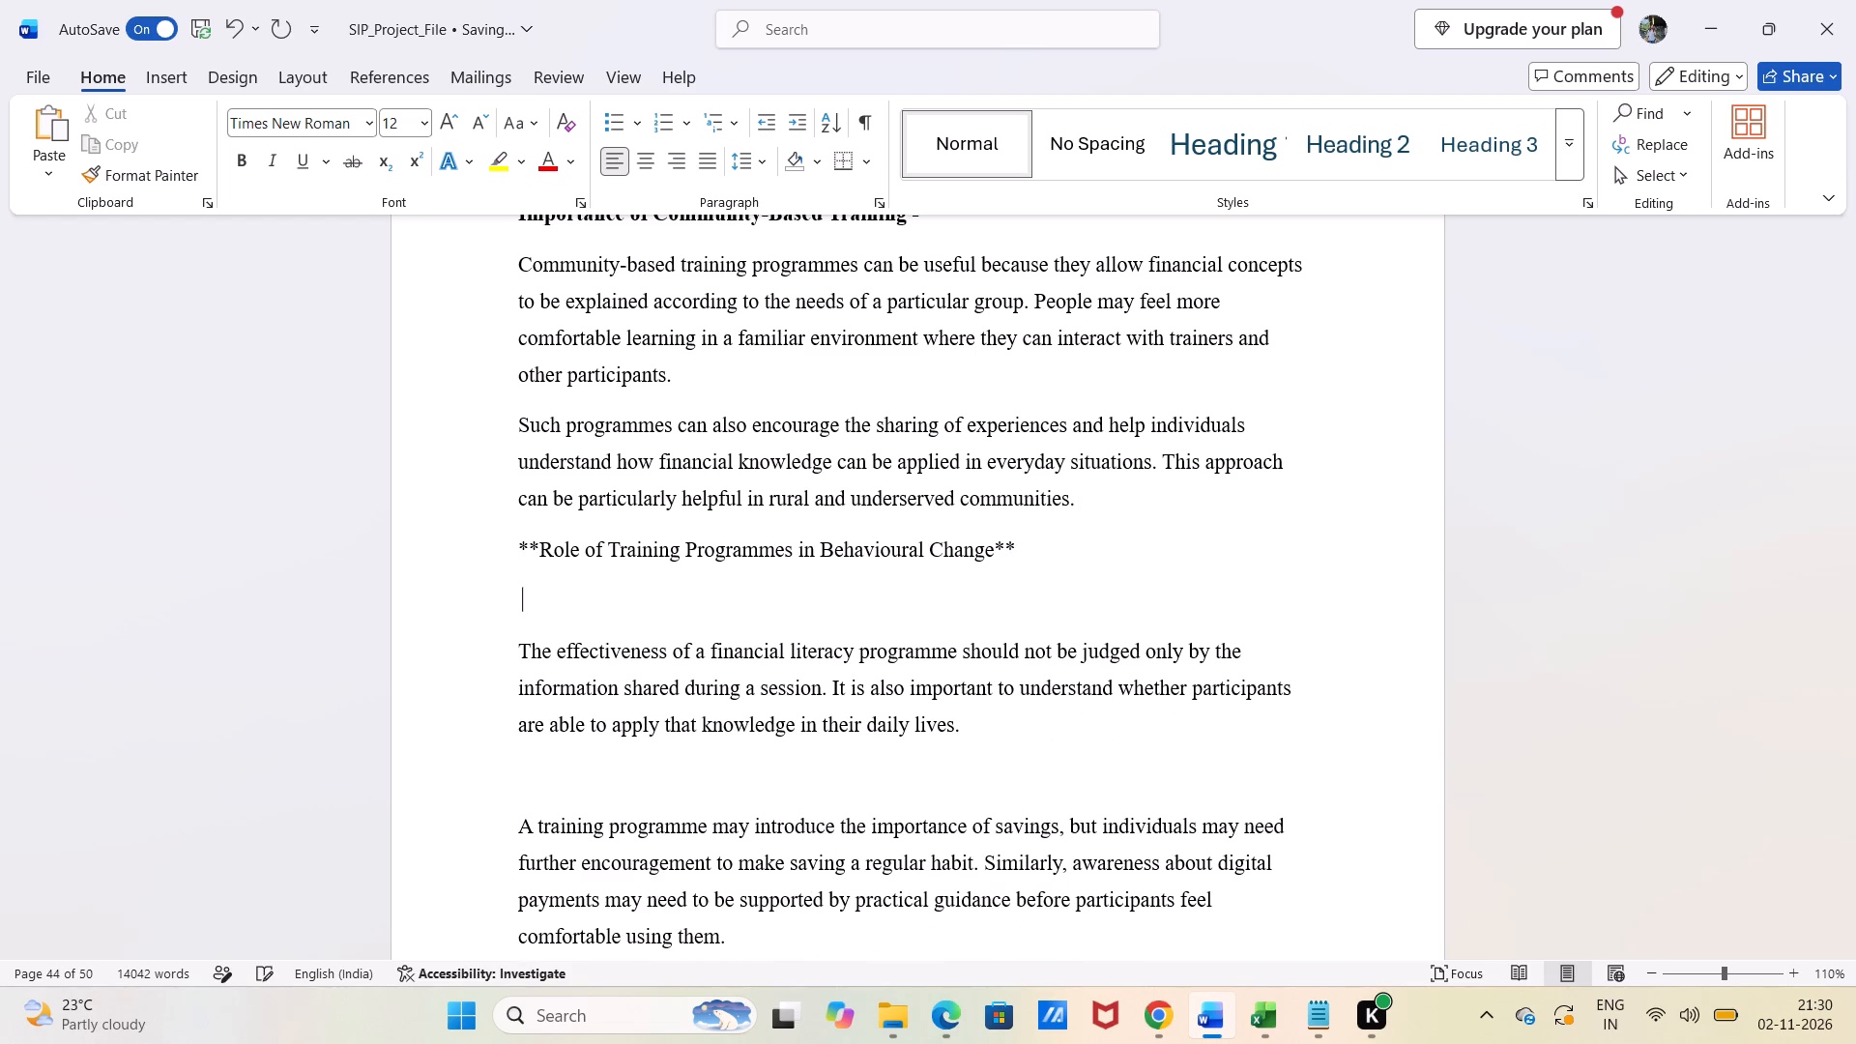
{"action": "key", "text": "BackSpace"}
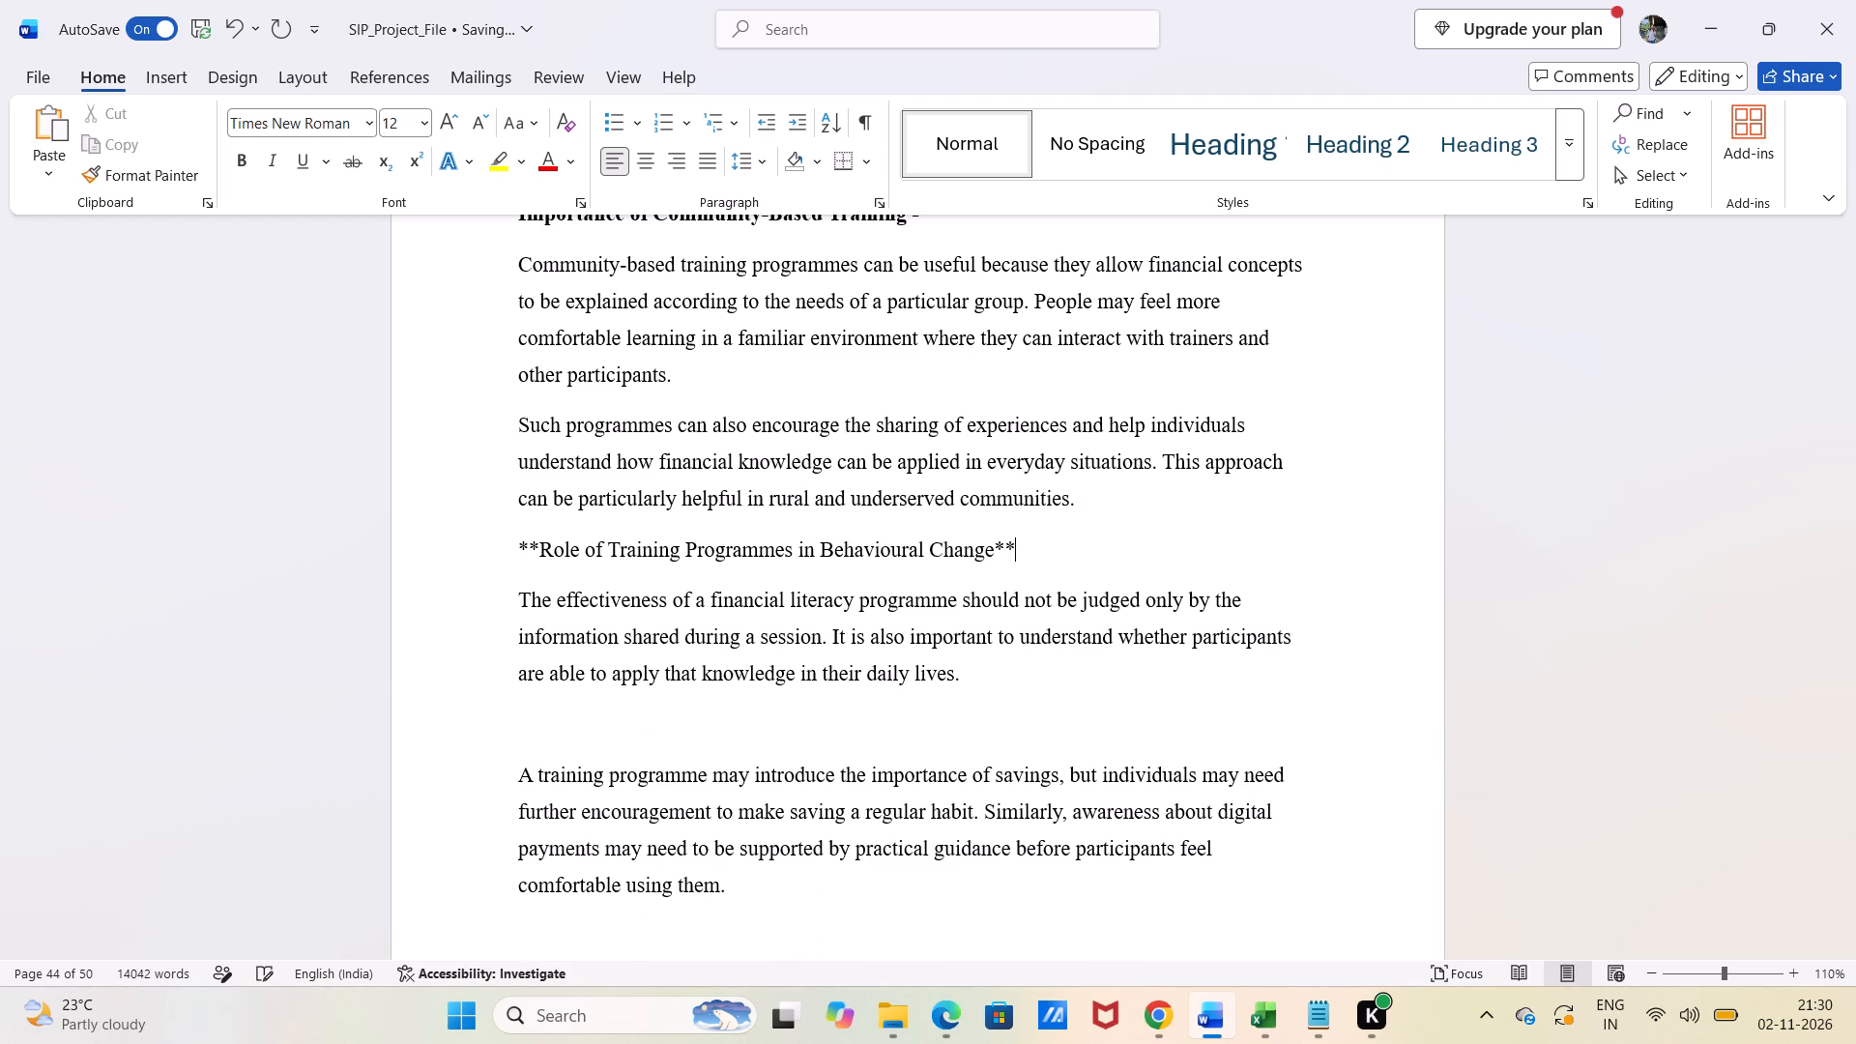
Replace the trailing asterisks of the "Role of Training Programmes in Behavioural Change" heading with " -" and remove its leading asterisks.
{"action": "key", "text": "BackSpace"}
{"action": "key", "text": "BackSpace"}
{"action": "key", "text": "space"}
{"action": "type", "text": "-"}
{"action": "key", "text": "Left"}
{"action": "key", "text": "Left"}
{"action": "key", "text": "Left"}
{"action": "key", "text": "Left"}
{"action": "key", "text": "Left"}
{"action": "key", "text": "Left"}
{"action": "key", "text": "Left"}
{"action": "key", "text": "Left"}
{"action": "key", "text": "Left"}
{"action": "key", "text": "Left"}
{"action": "key", "text": "Left"}
{"action": "key", "text": "Left"}
{"action": "key", "text": "Left"}
{"action": "key", "text": "Left"}
{"action": "key", "text": "Left"}
{"action": "key", "text": "Left"}
{"action": "key", "text": "Left"}
{"action": "key", "text": "Left"}
{"action": "key", "text": "Left"}
{"action": "key", "text": "Left"}
{"action": "key", "text": "Left"}
{"action": "key", "text": "Left"}
{"action": "key", "text": "Left"}
{"action": "key", "text": "Left"}
{"action": "key", "text": "Left"}
{"action": "key", "text": "Right"}
{"action": "key", "text": "BackSpace"}
{"action": "key", "text": "BackSpace"}
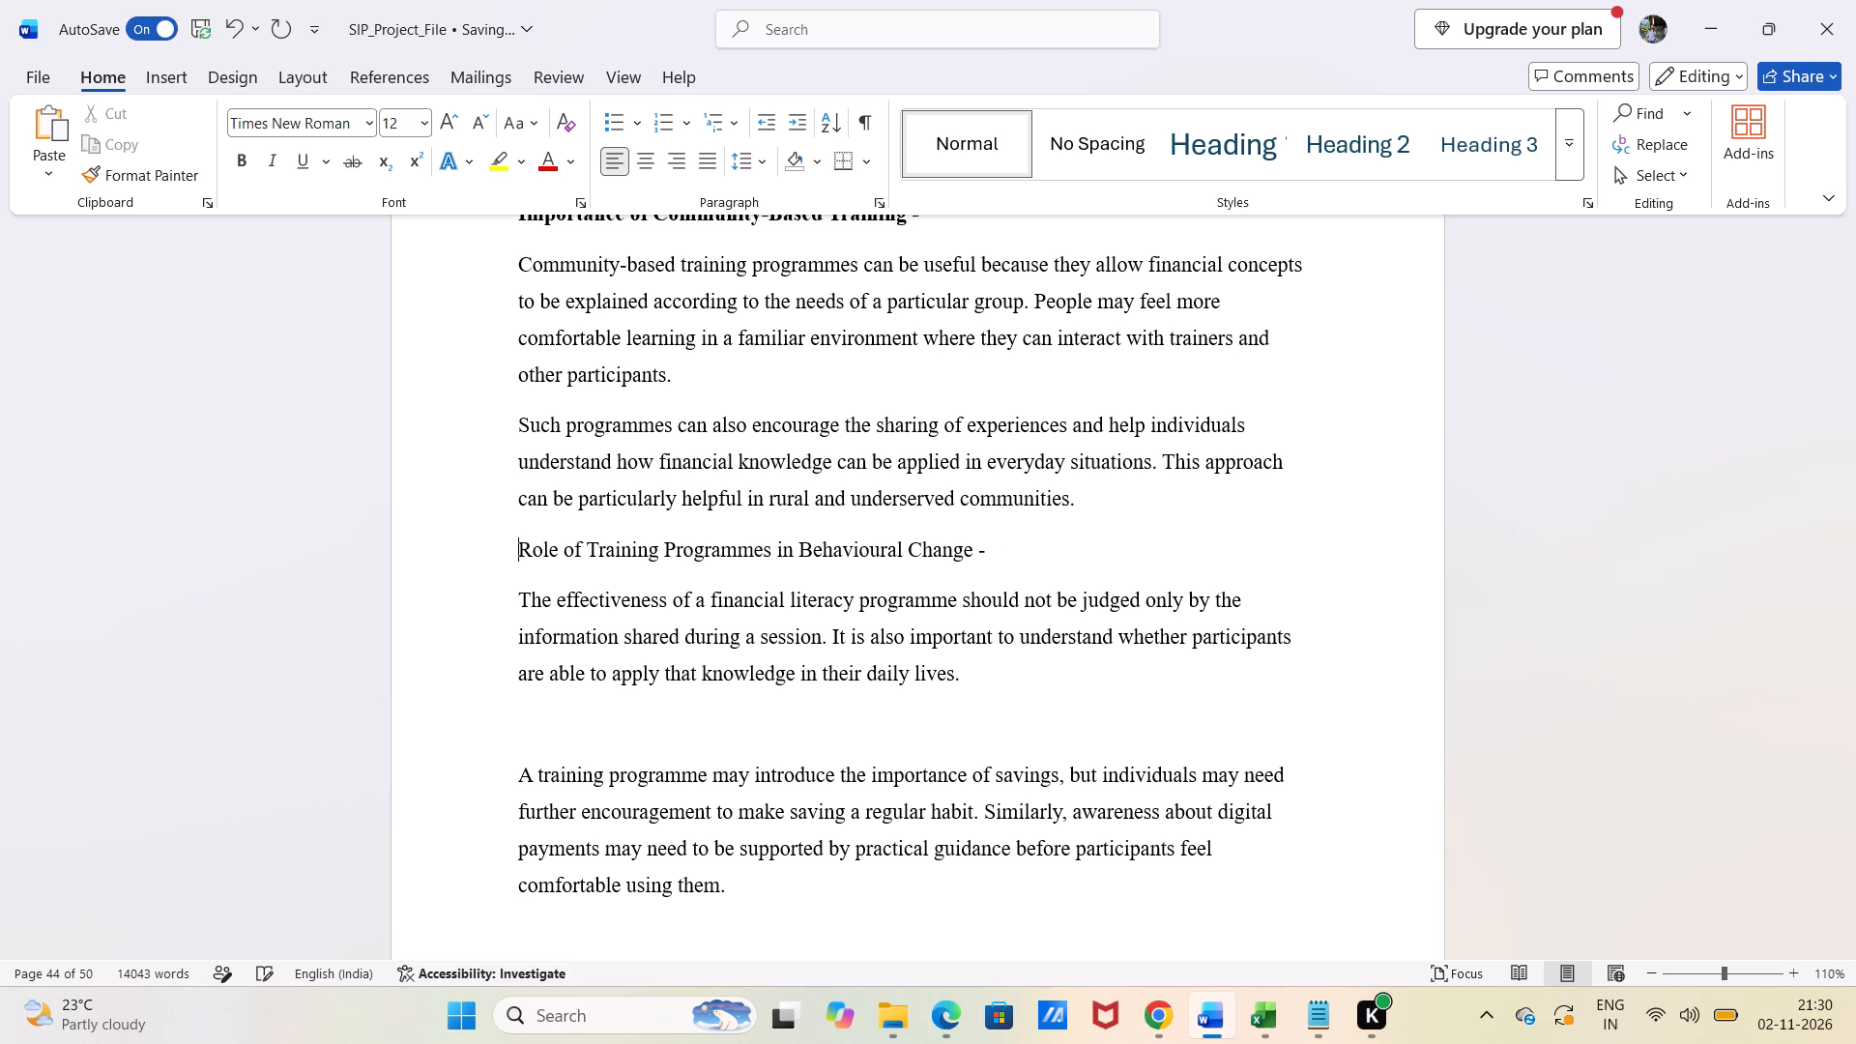
Make the "Role of Training Programmes in Behavioural Change -" heading bold.
{"action": "left_click_drag", "start_coordinate": [515, 552], "coordinate": [990, 555]}
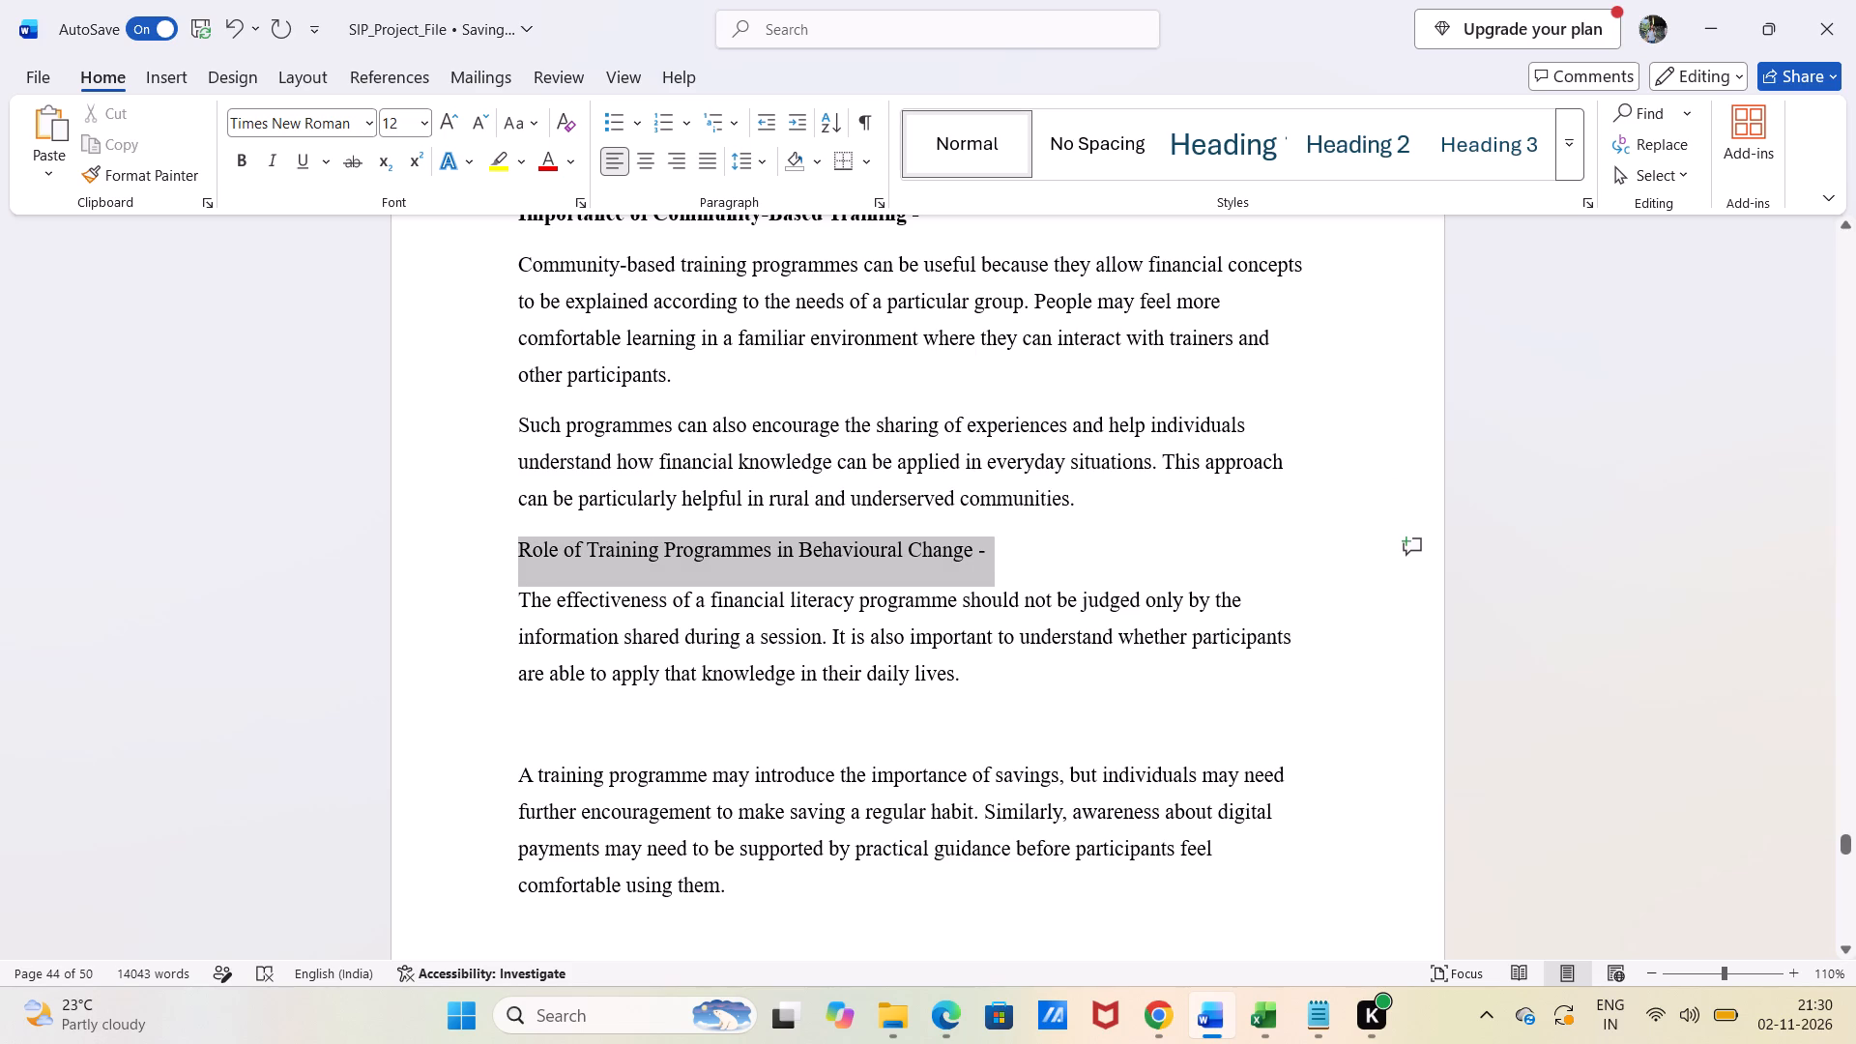
{"action": "left_click_drag", "start_coordinate": [990, 555], "coordinate": [990, 556]}
{"action": "left_click", "coordinate": [1011, 528]}
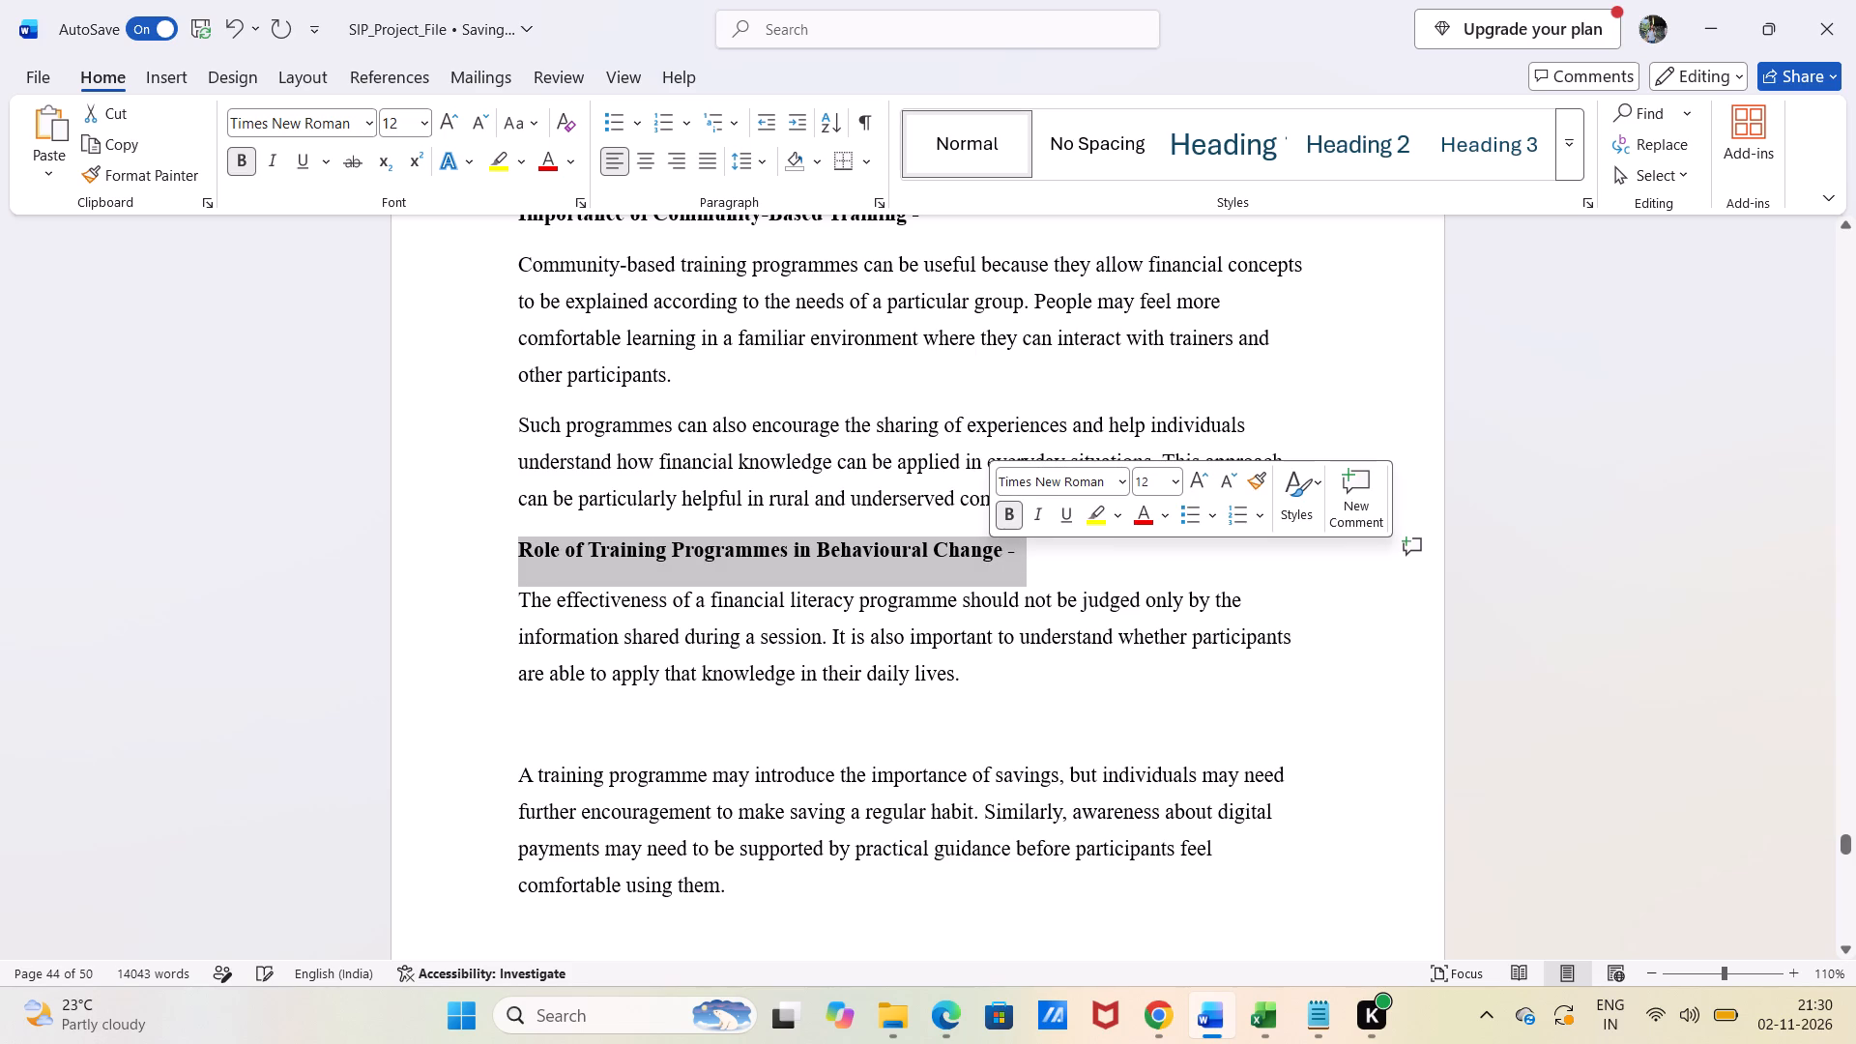
Delete the blank lines before the paragraphs starting "A training programme may introduce" and "Therefore, financial literacy training programmes".
{"action": "left_click", "coordinate": [591, 730]}
{"action": "key", "text": "BackSpace"}
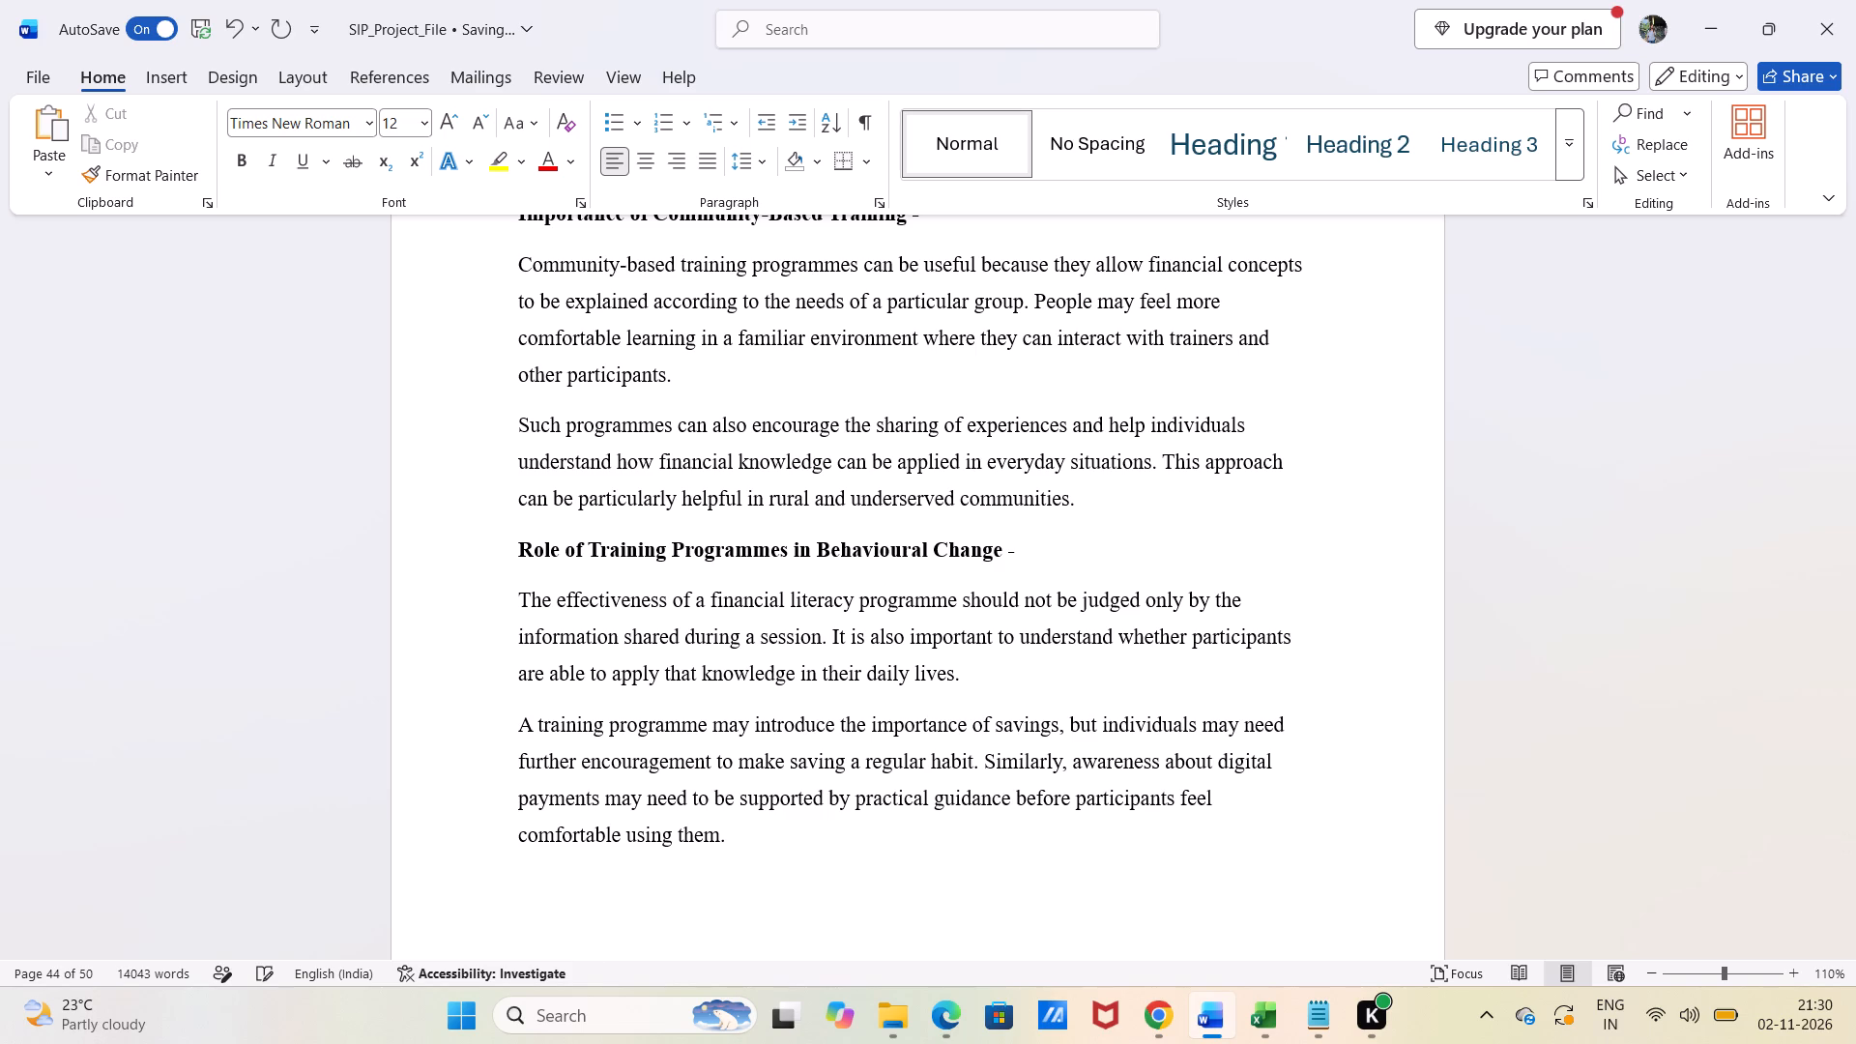
{"action": "scroll", "coordinate": [670, 654], "scroll_direction": "down", "scroll_amount": 2}
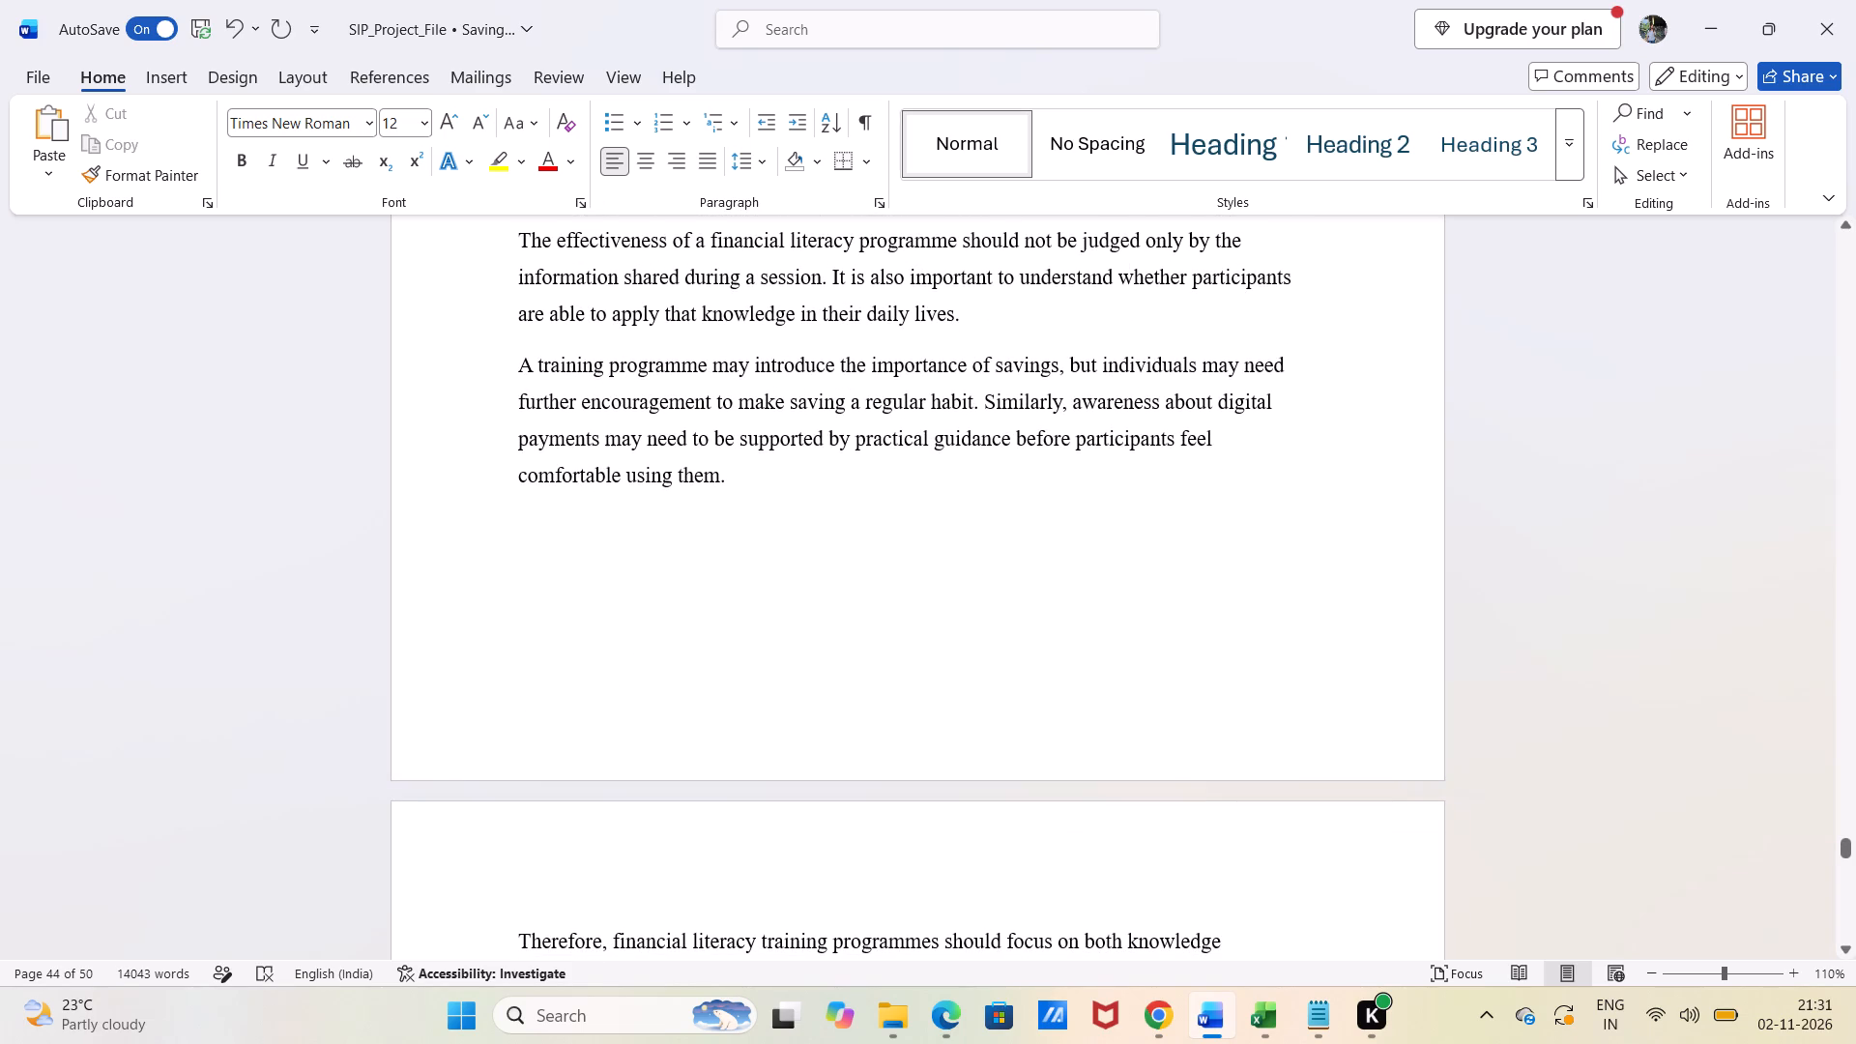
{"action": "left_click", "coordinate": [509, 931]}
{"action": "key", "text": "BackSpace"}
Remove the leading "## " from the "1.3.19 Role of Follow-Up and Continuous Guidance in Behavioural Change" heading and the blank line above it.
{"action": "scroll", "coordinate": [509, 931], "scroll_direction": "down", "scroll_amount": 2}
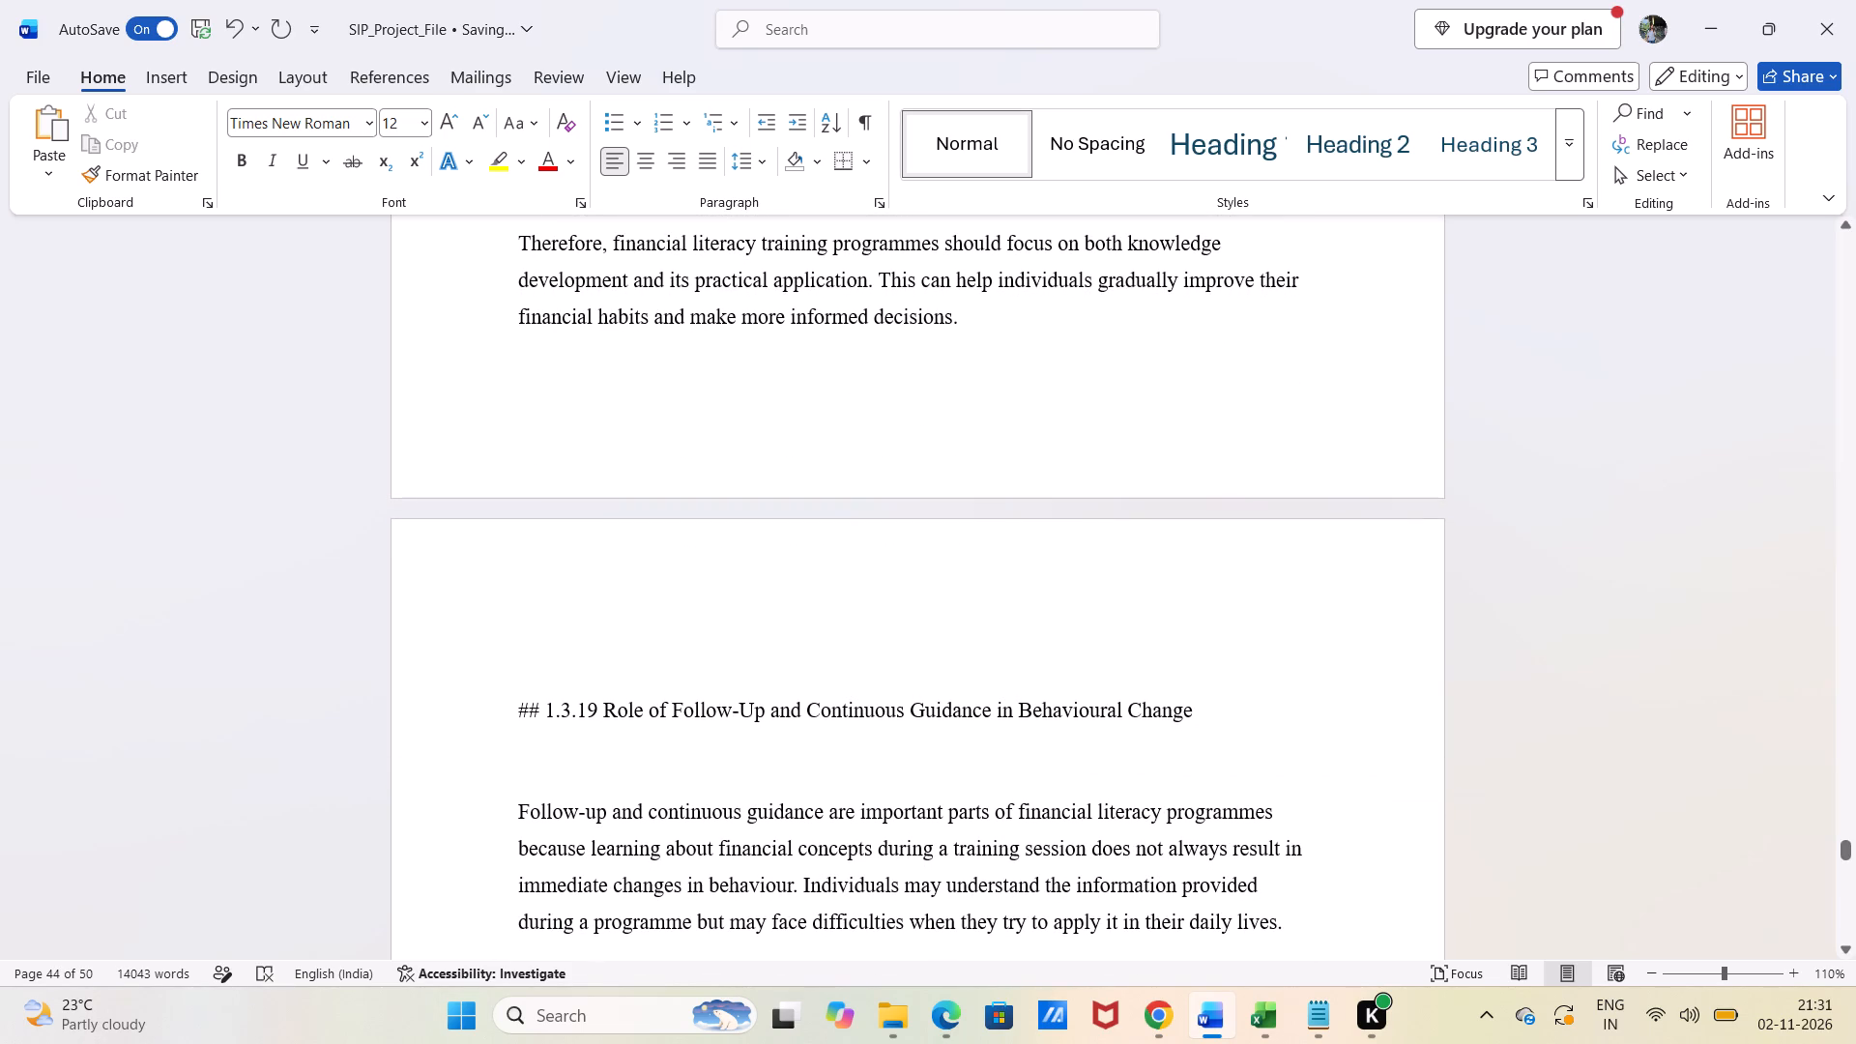
{"action": "left_click", "coordinate": [545, 714]}
{"action": "key", "text": "BackSpace"}
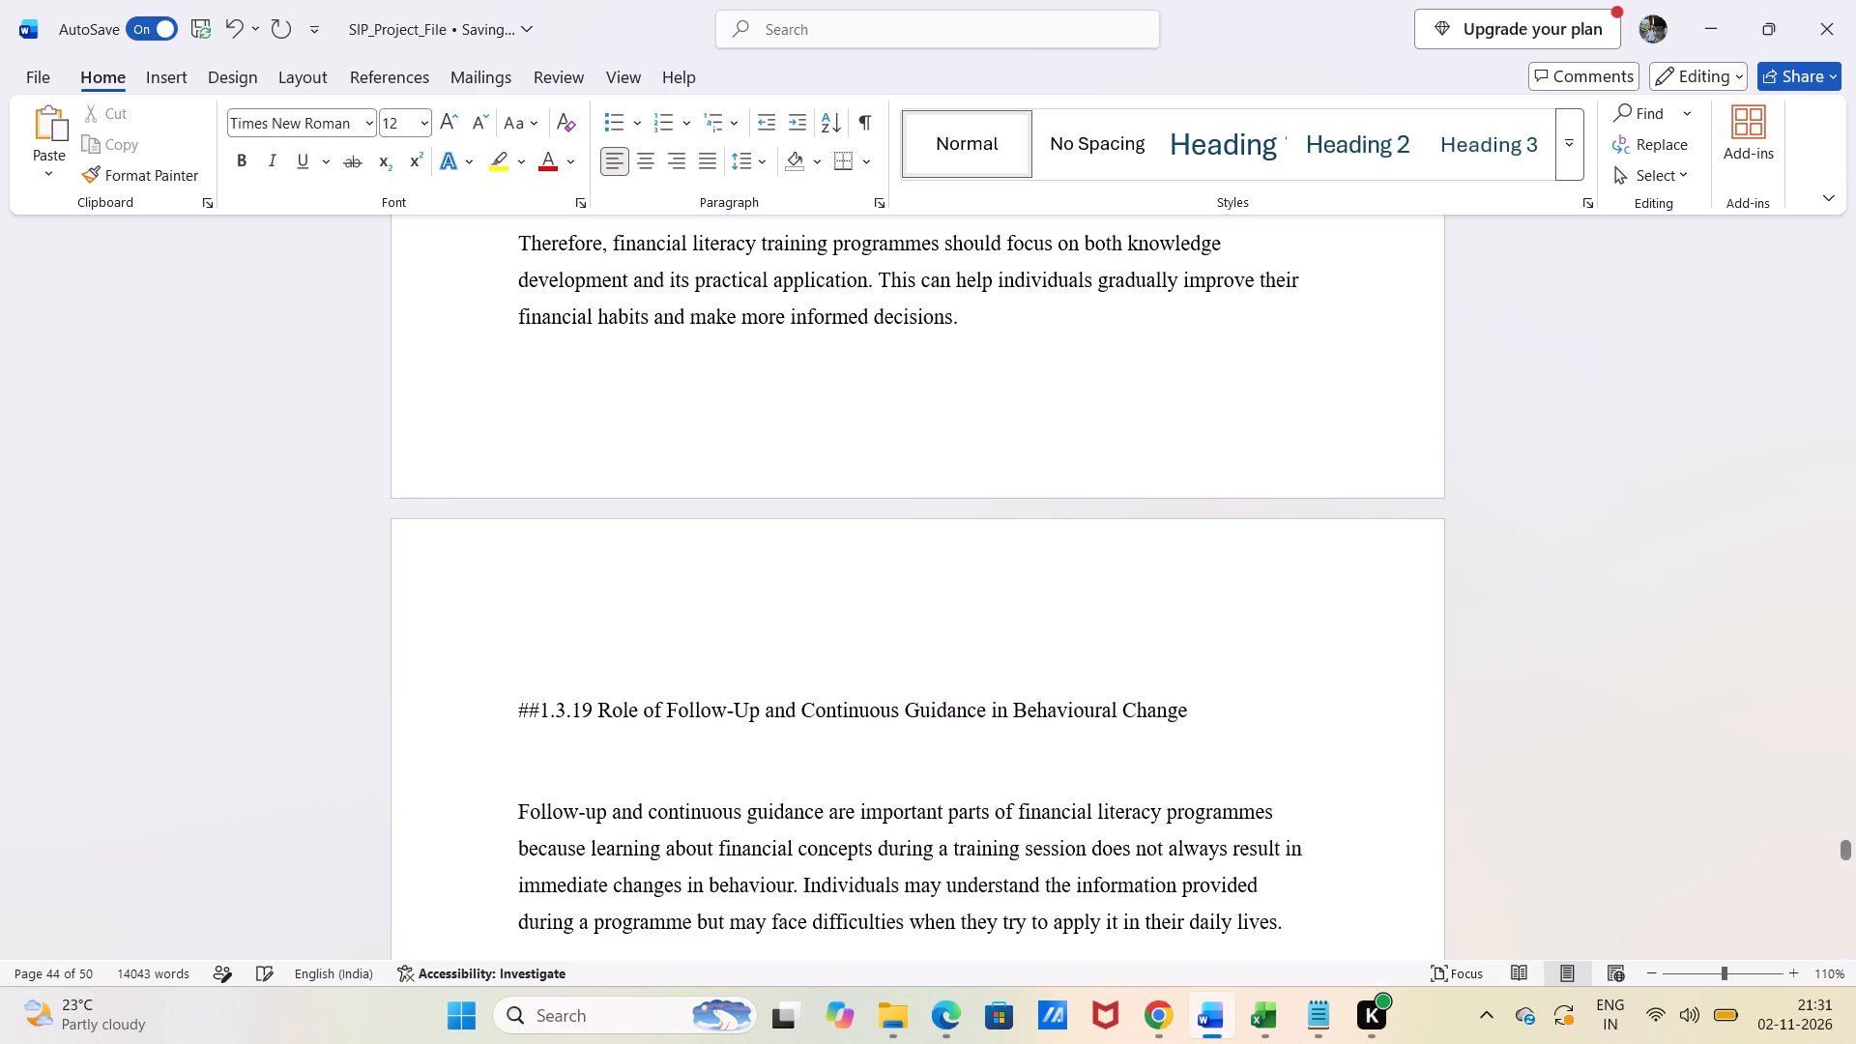
{"action": "key", "text": "BackSpace"}
{"action": "key", "text": "BackSpace"}
{"action": "key", "text": "BackSpace"}
{"action": "key", "text": "BackSpace"}
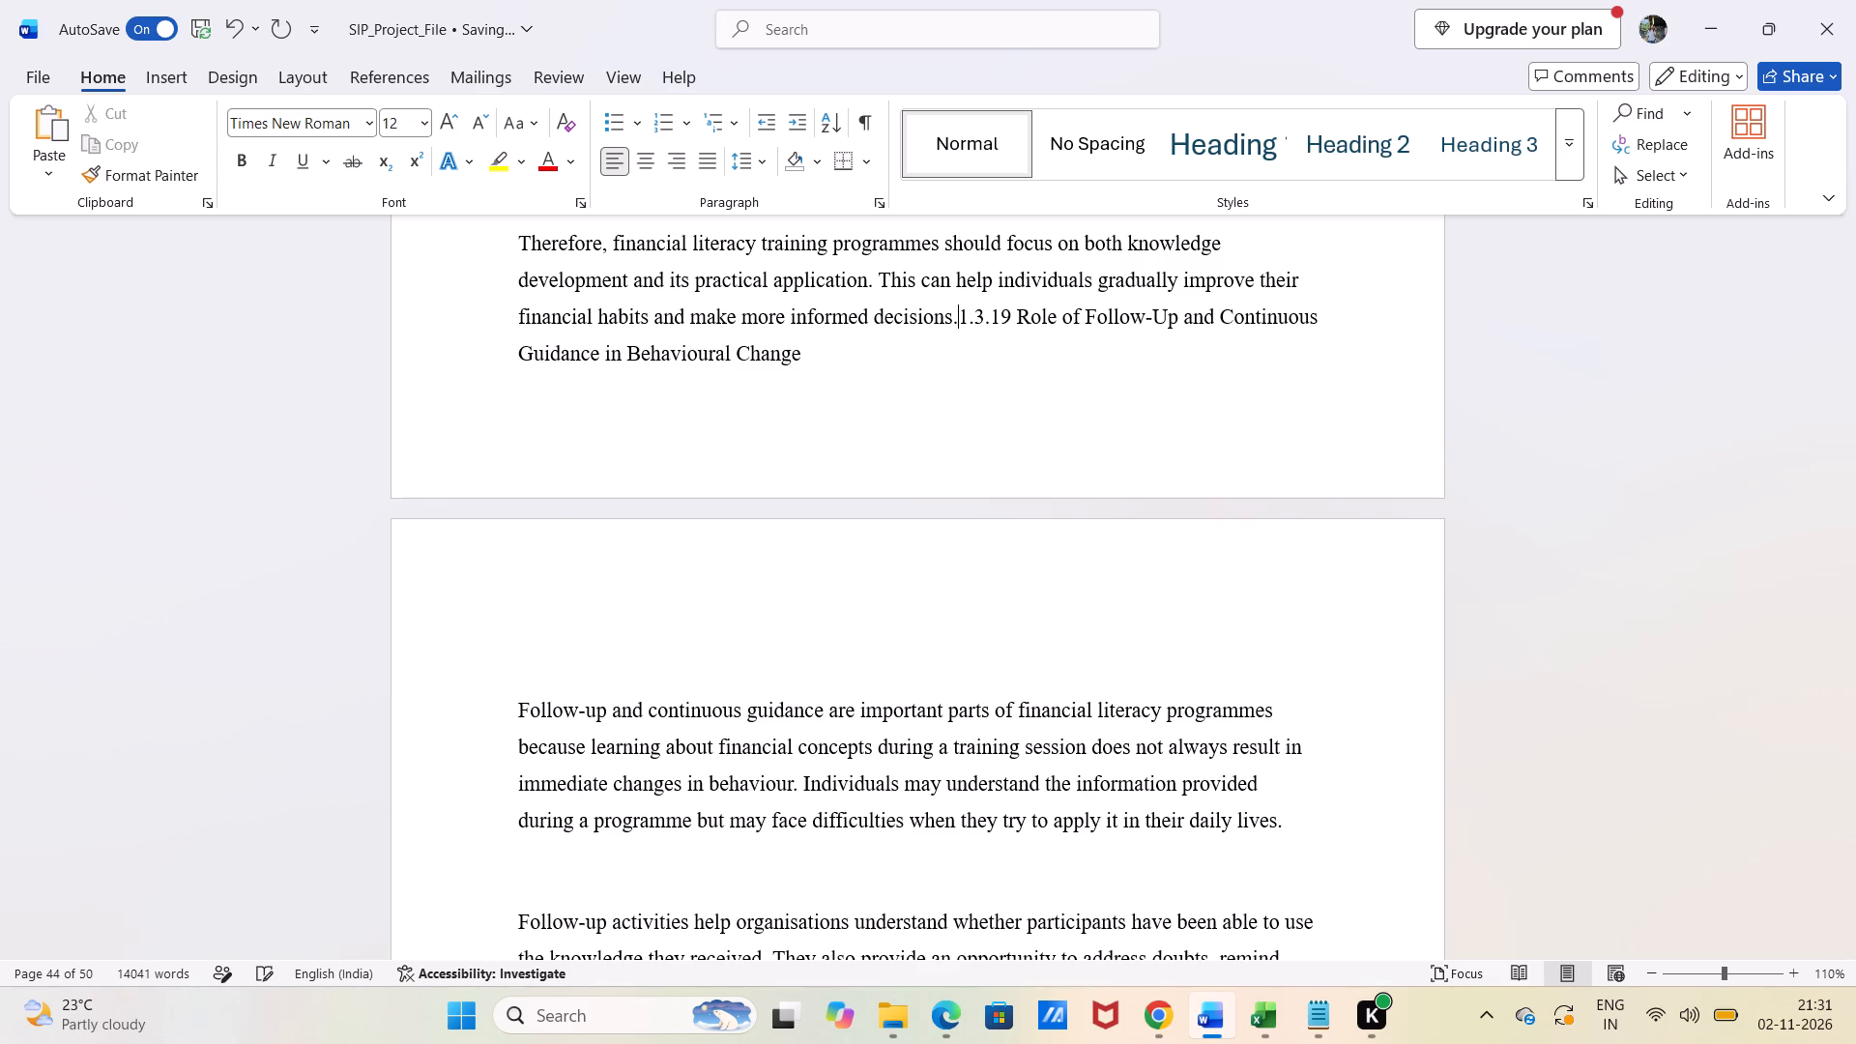
{"action": "key", "text": "Return"}
Format the "1.3.19 Role of Follow-Up and Continuous Guidance in Behavioural Change" heading as bold italic at size 14.
{"action": "left_click_drag", "start_coordinate": [513, 668], "coordinate": [1216, 676]}
{"action": "left_click", "coordinate": [1232, 632]}
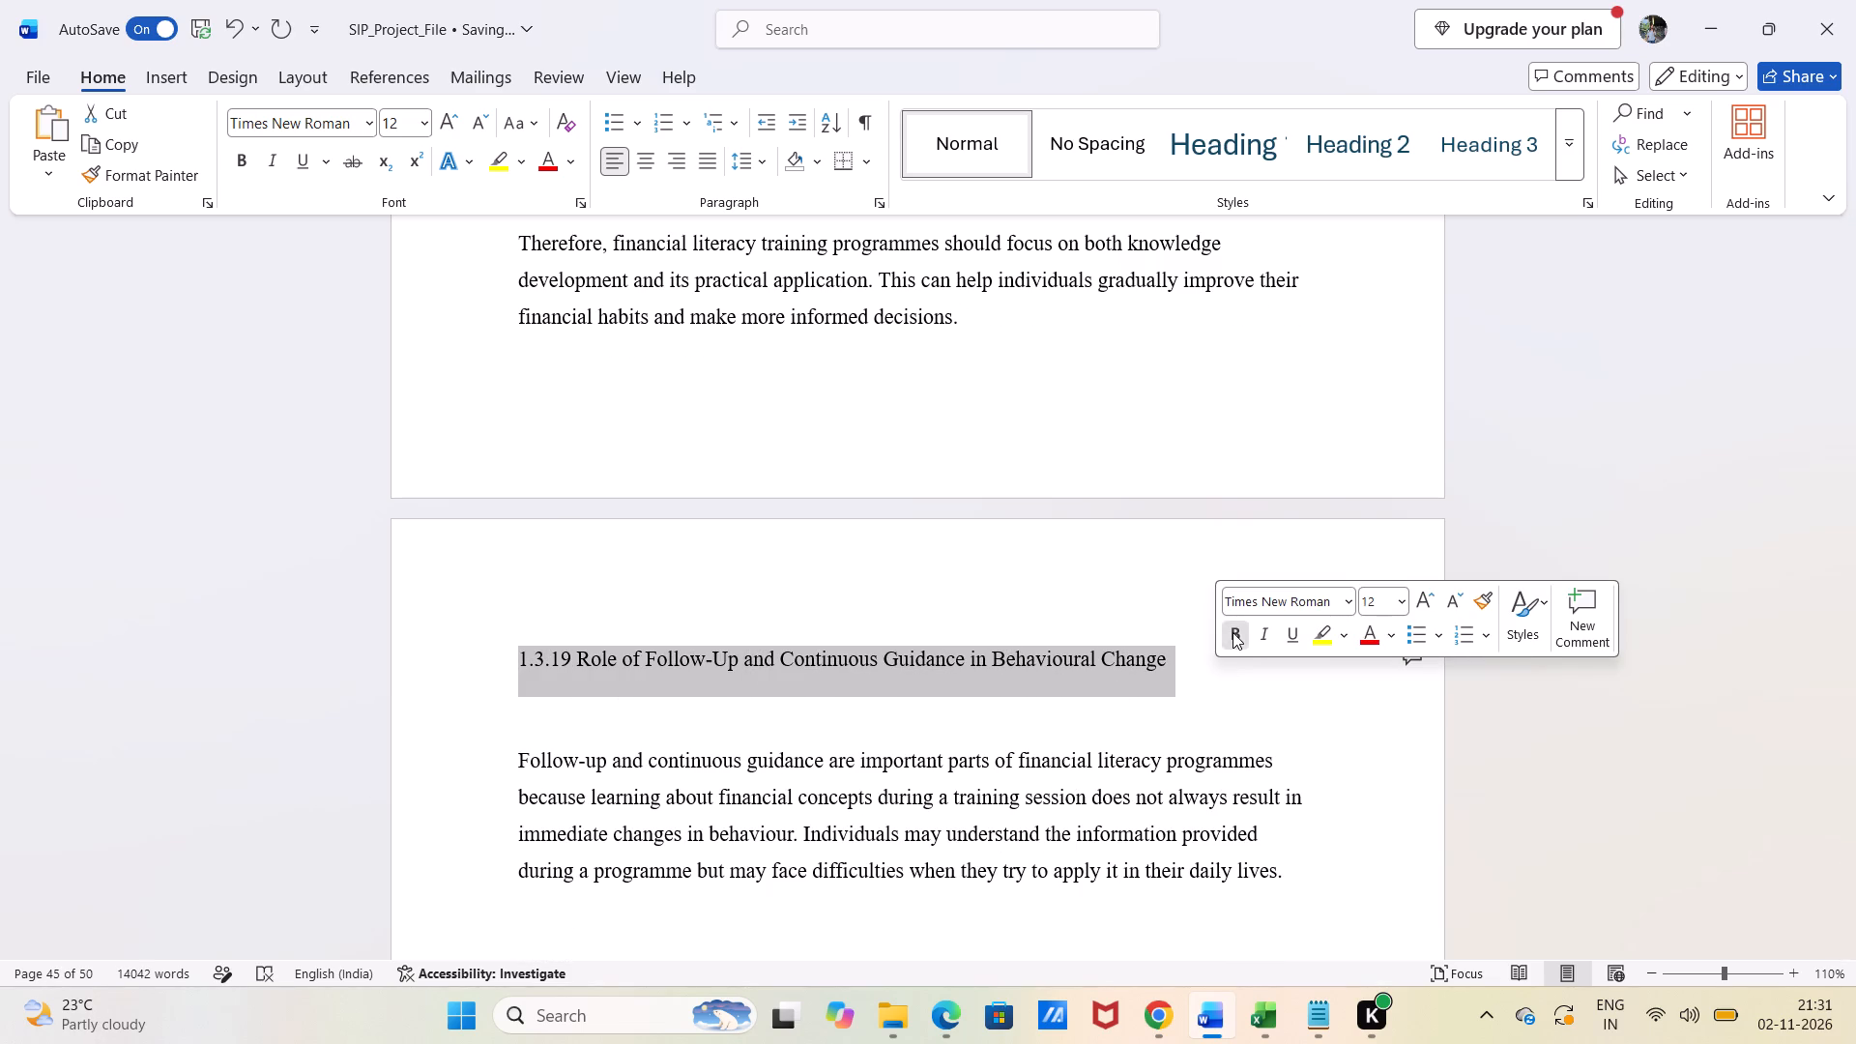
{"action": "left_click", "coordinate": [1251, 636]}
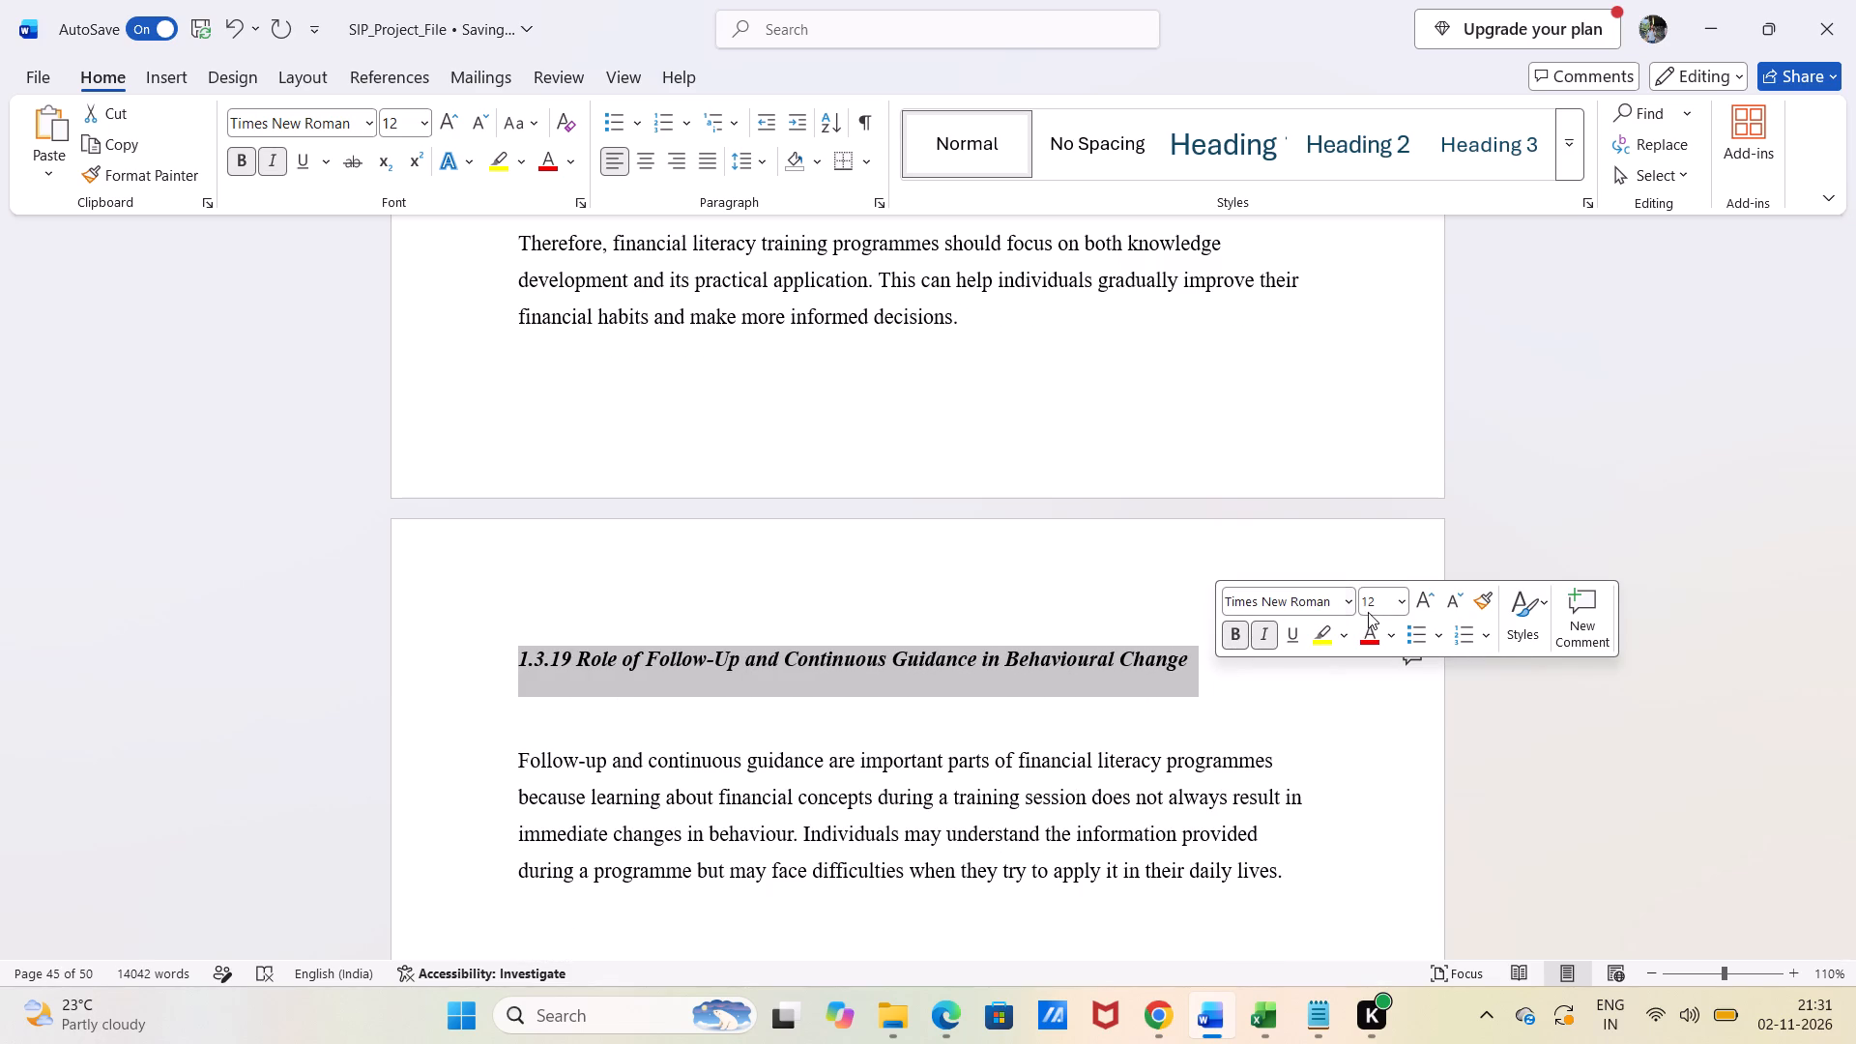
{"action": "left_click", "coordinate": [1369, 605]}
{"action": "type", "text": "14"}
{"action": "key", "text": "Return"}
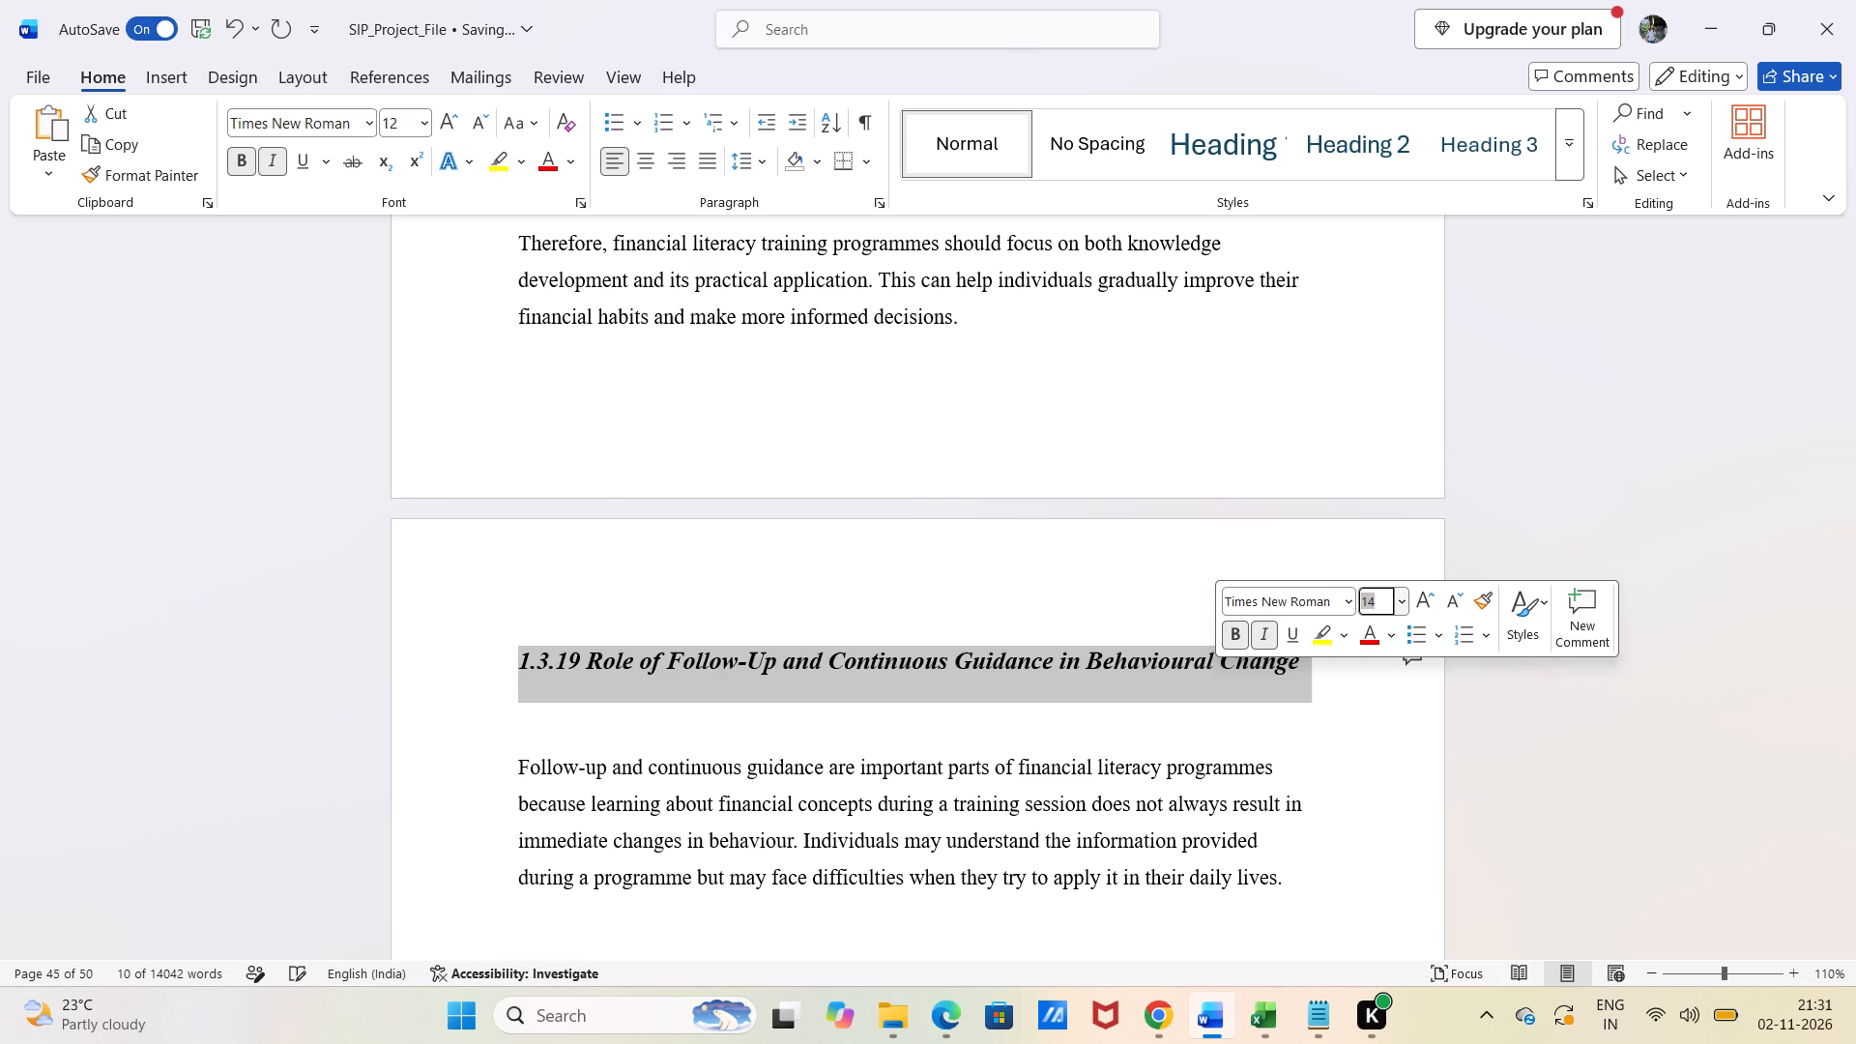
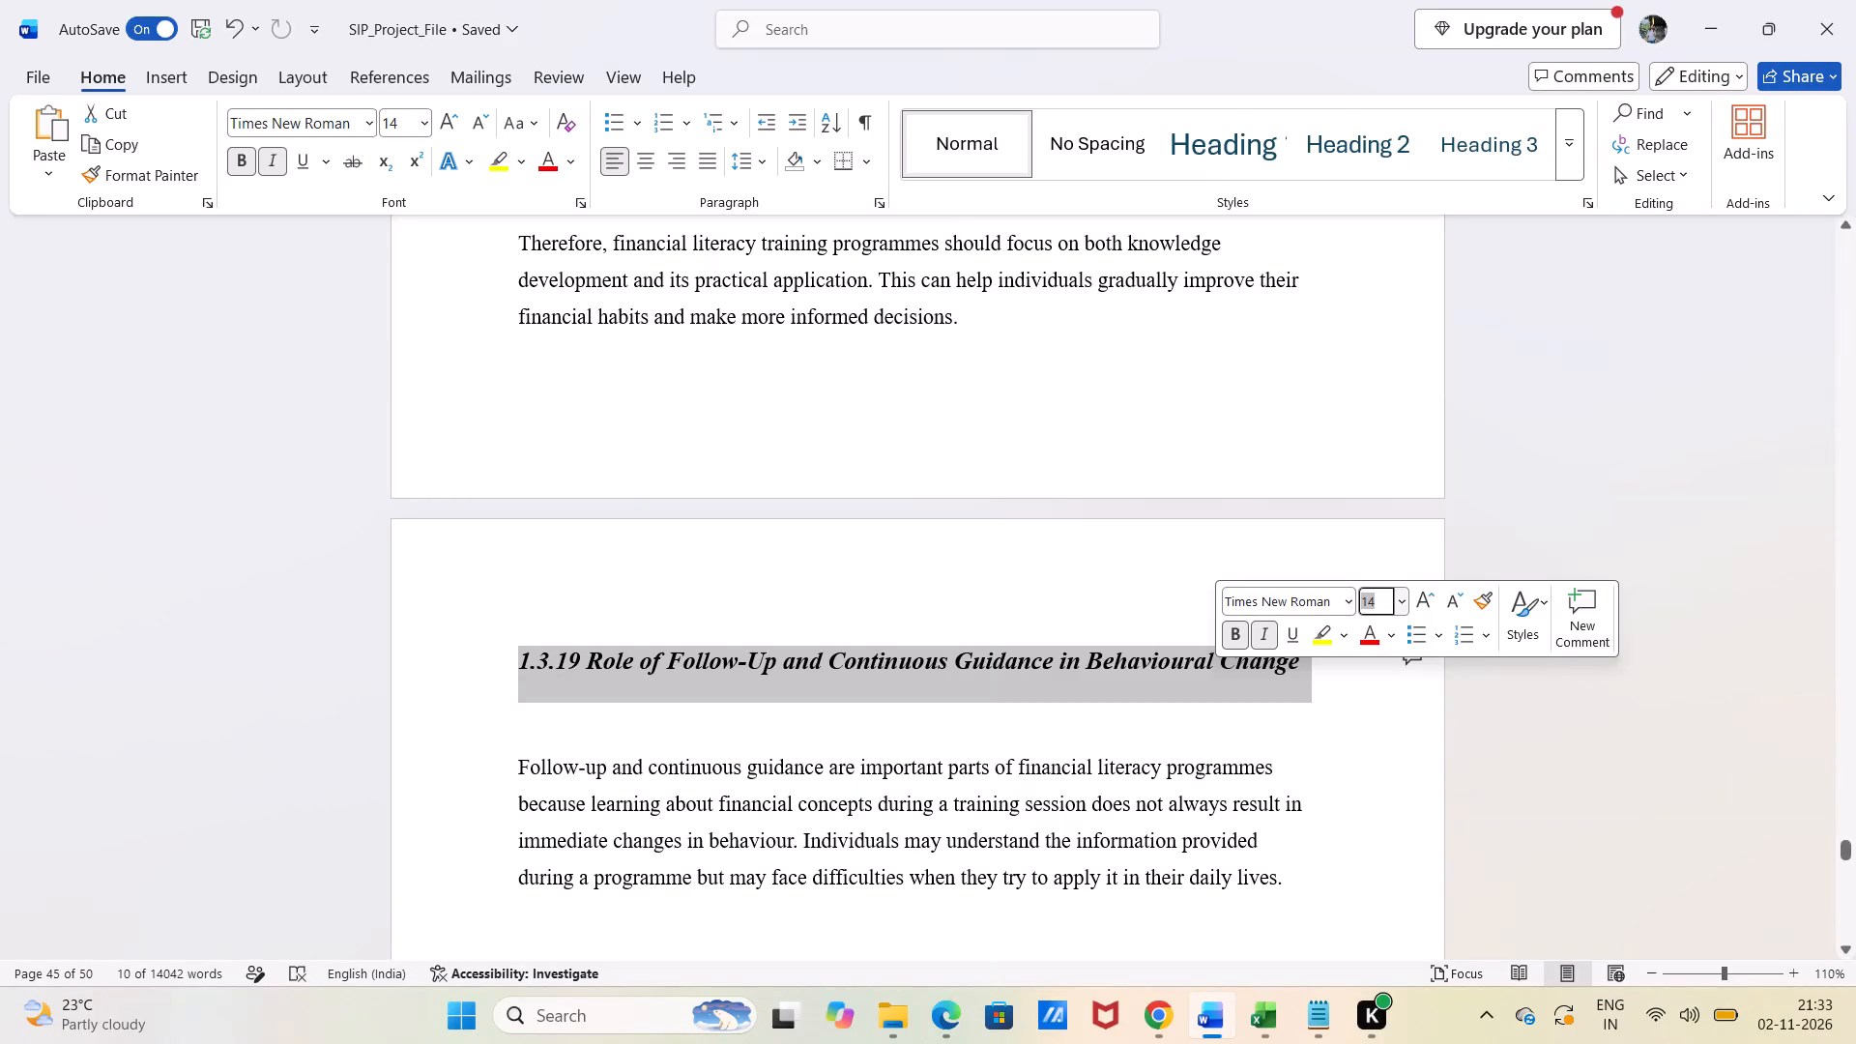
Delete the blank lines below the 1.3.19 heading, before "Follow-up activities help organisations", and before "**Importance of Follow-Up Activities**".
{"action": "left_click", "coordinate": [553, 736]}
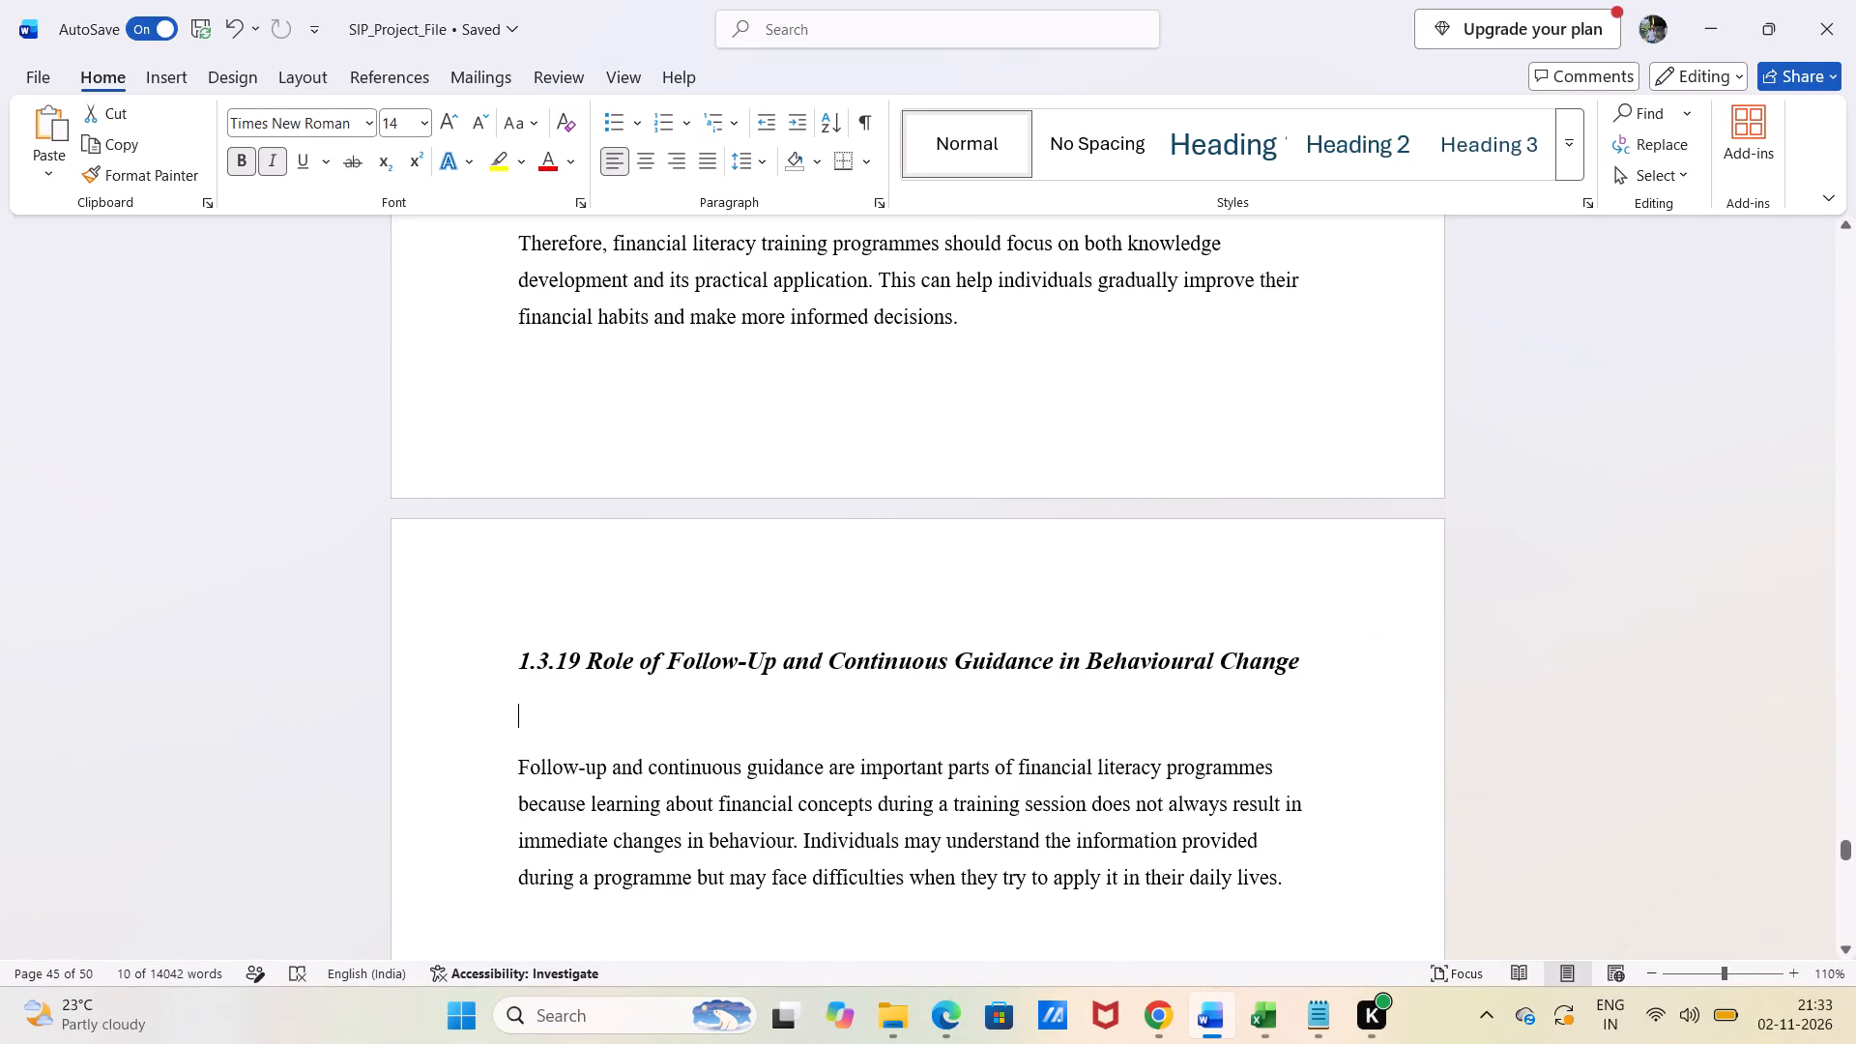
{"action": "key", "text": "BackSpace"}
{"action": "key", "text": "Down"}
{"action": "key", "text": "Down"}
{"action": "key", "text": "Down"}
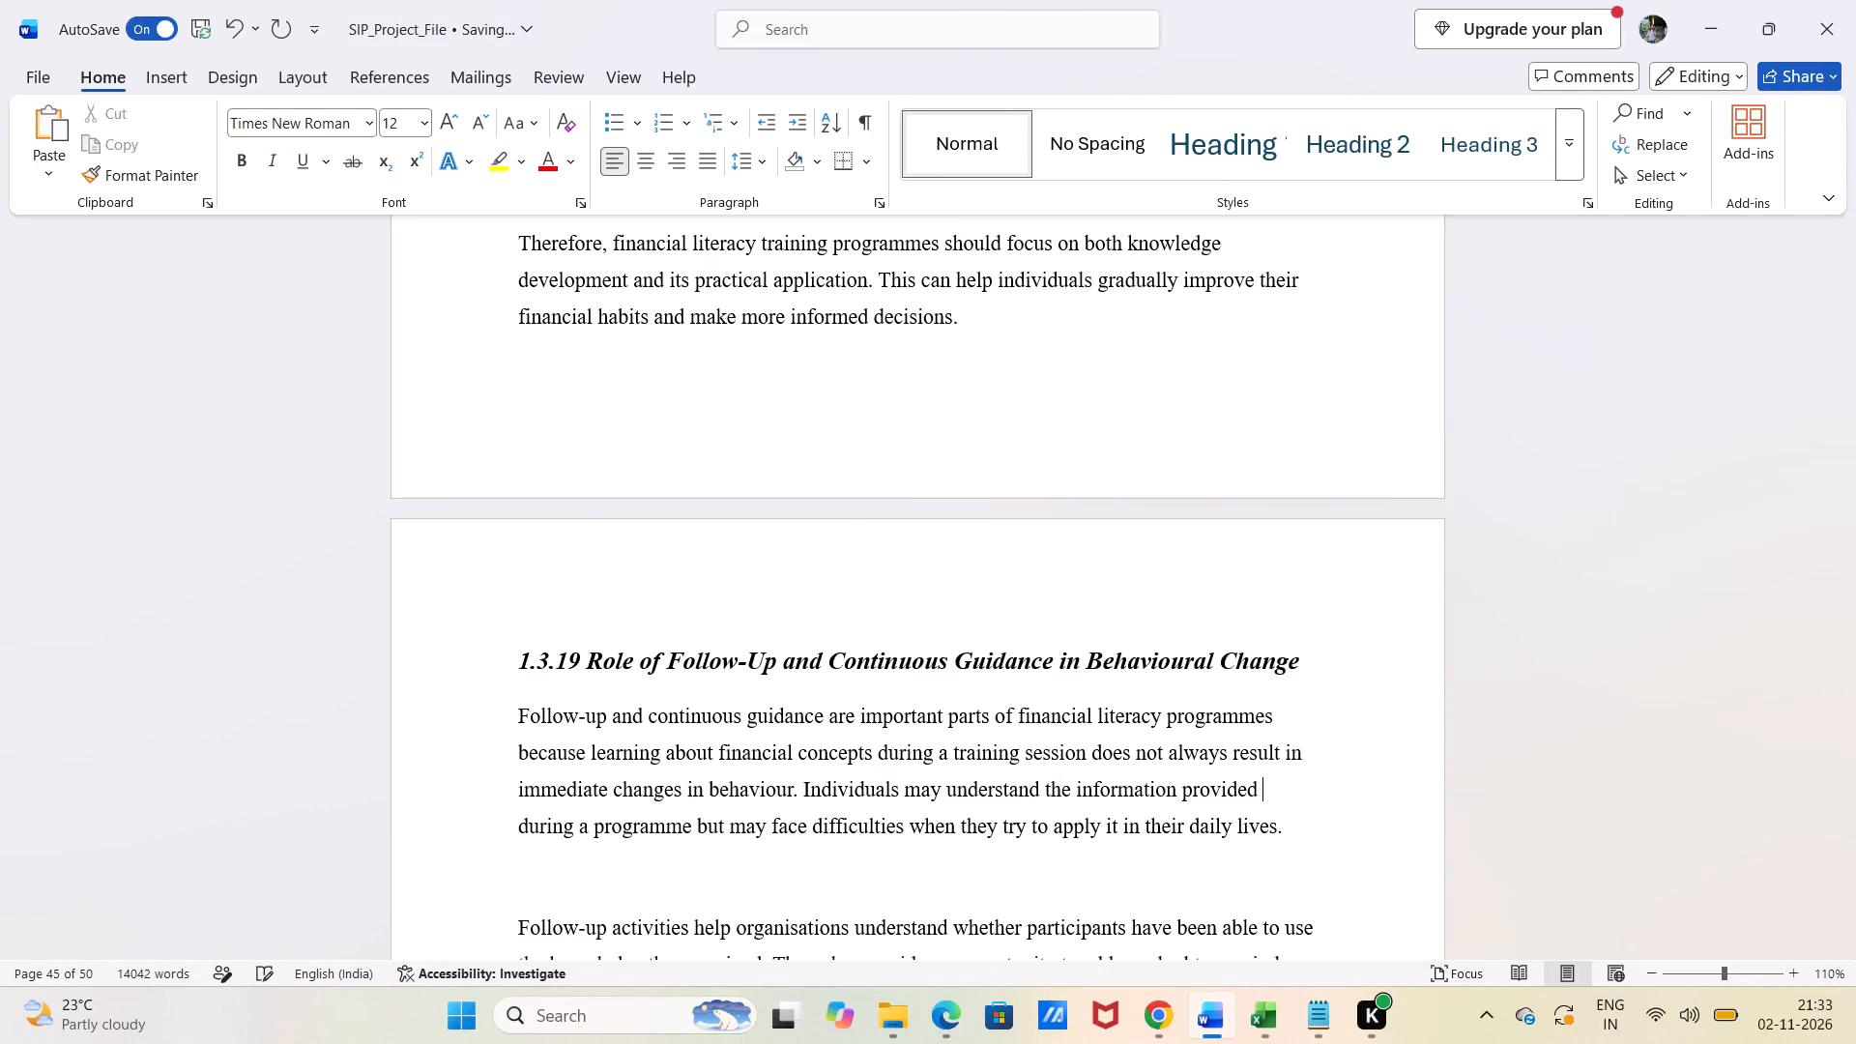
{"action": "key", "text": "Down"}
{"action": "key", "text": "Down"}
{"action": "key", "text": "BackSpace"}
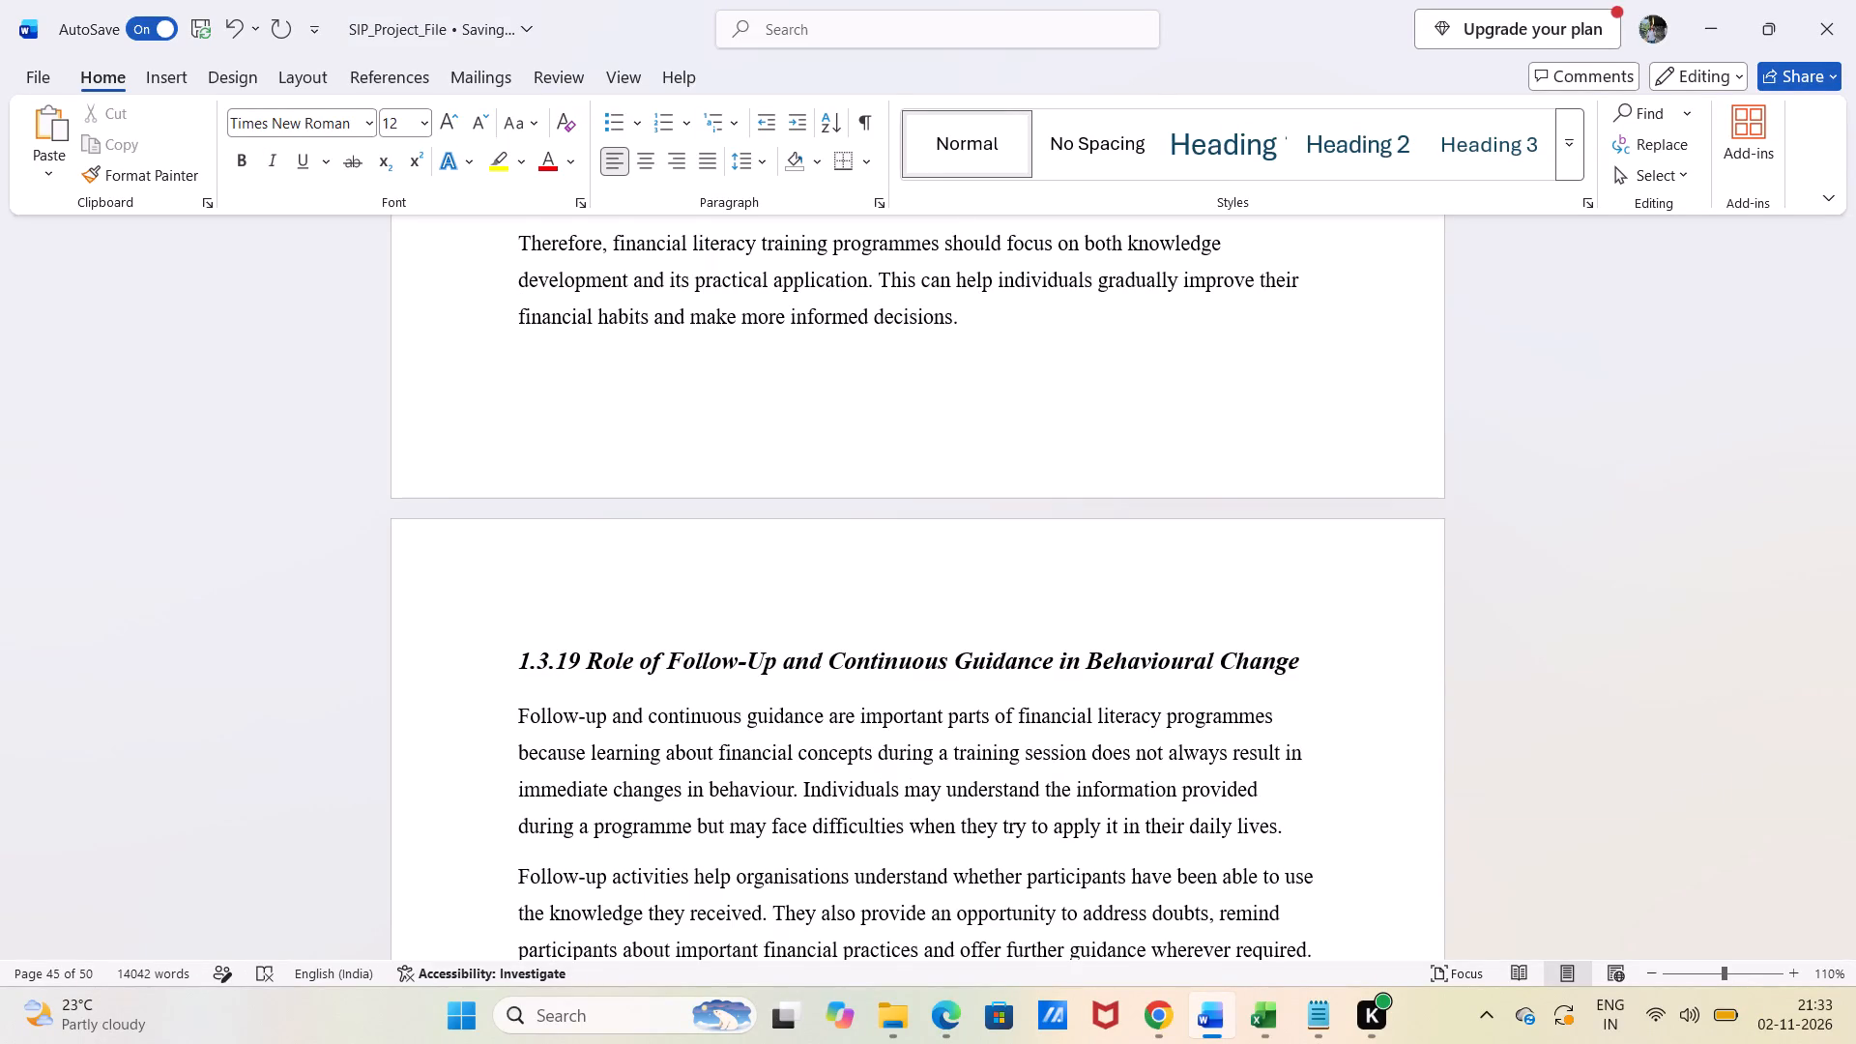
{"action": "scroll", "coordinate": [583, 598], "scroll_direction": "down", "scroll_amount": 2}
{"action": "left_click", "coordinate": [582, 630]}
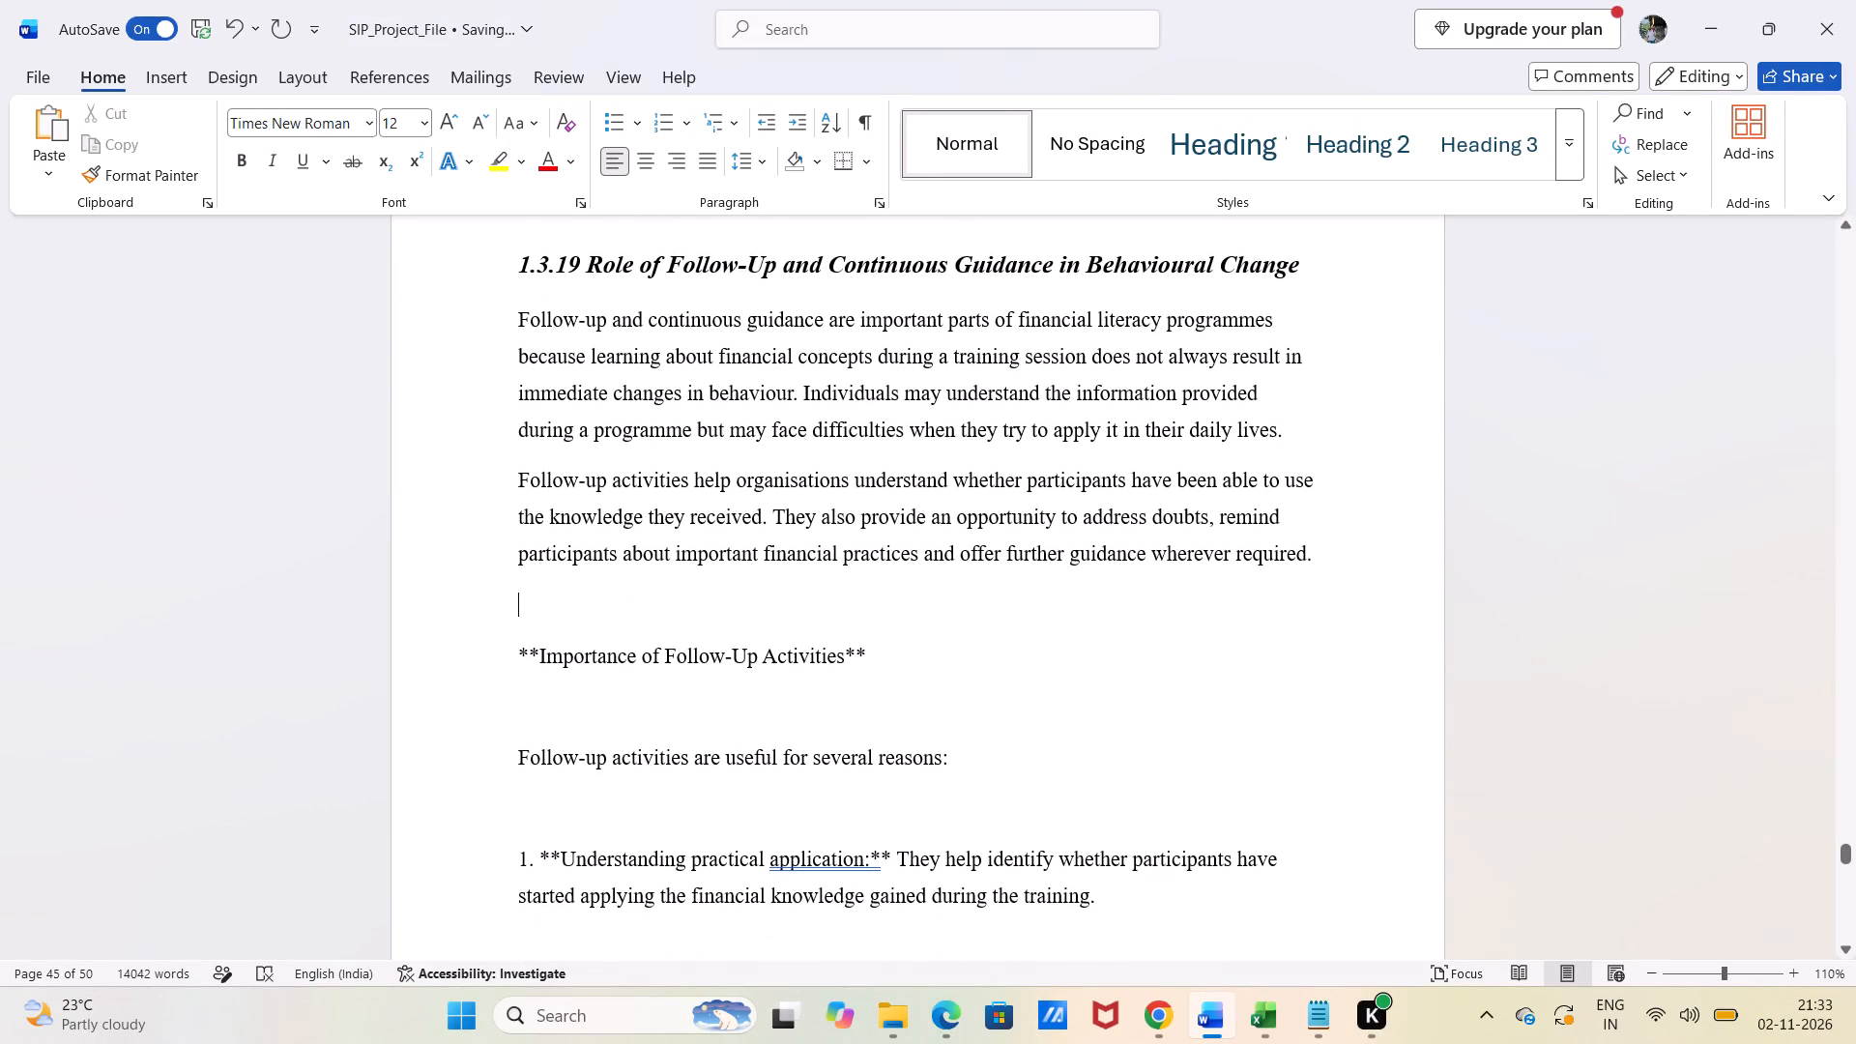
{"action": "key", "text": "BackSpace"}
Remove the asterisks around the "Importance of Follow-Up Activities" heading and add " -" at its end.
{"action": "left_click", "coordinate": [541, 619]}
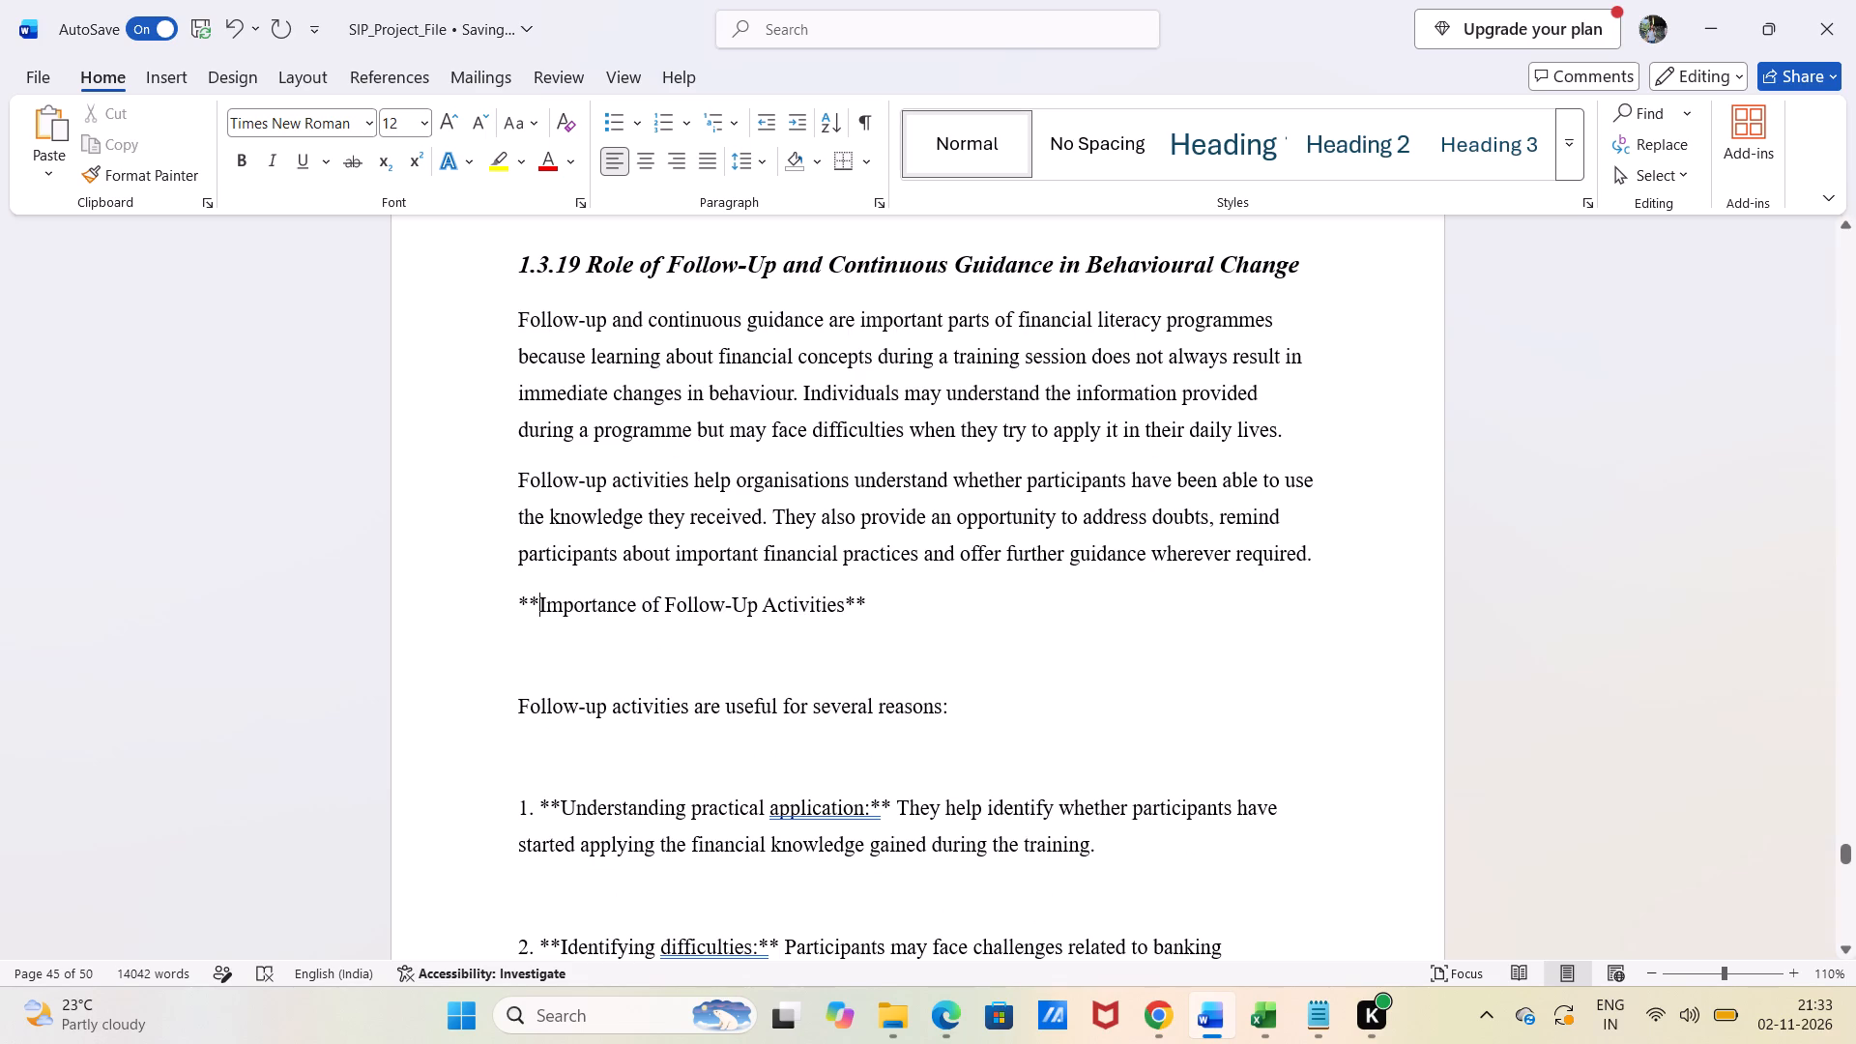
{"action": "key", "text": "BackSpace"}
{"action": "key", "text": "BackSpace"}
{"action": "key", "text": "Right"}
{"action": "key", "text": "Right"}
{"action": "key", "text": "Right"}
{"action": "key", "text": "Right"}
{"action": "key", "text": "Right"}
{"action": "key", "text": "Right"}
{"action": "key", "text": "Right"}
{"action": "key", "text": "Right"}
{"action": "key", "text": "Right"}
{"action": "key", "text": "Right"}
{"action": "key", "text": "Right"}
{"action": "key", "text": "Right"}
{"action": "key", "text": "Right"}
{"action": "key", "text": "Right"}
{"action": "key", "text": "Right"}
{"action": "key", "text": "Right"}
{"action": "key", "text": "Right"}
{"action": "key", "text": "Right"}
{"action": "key", "text": "Right"}
{"action": "key", "text": "Right"}
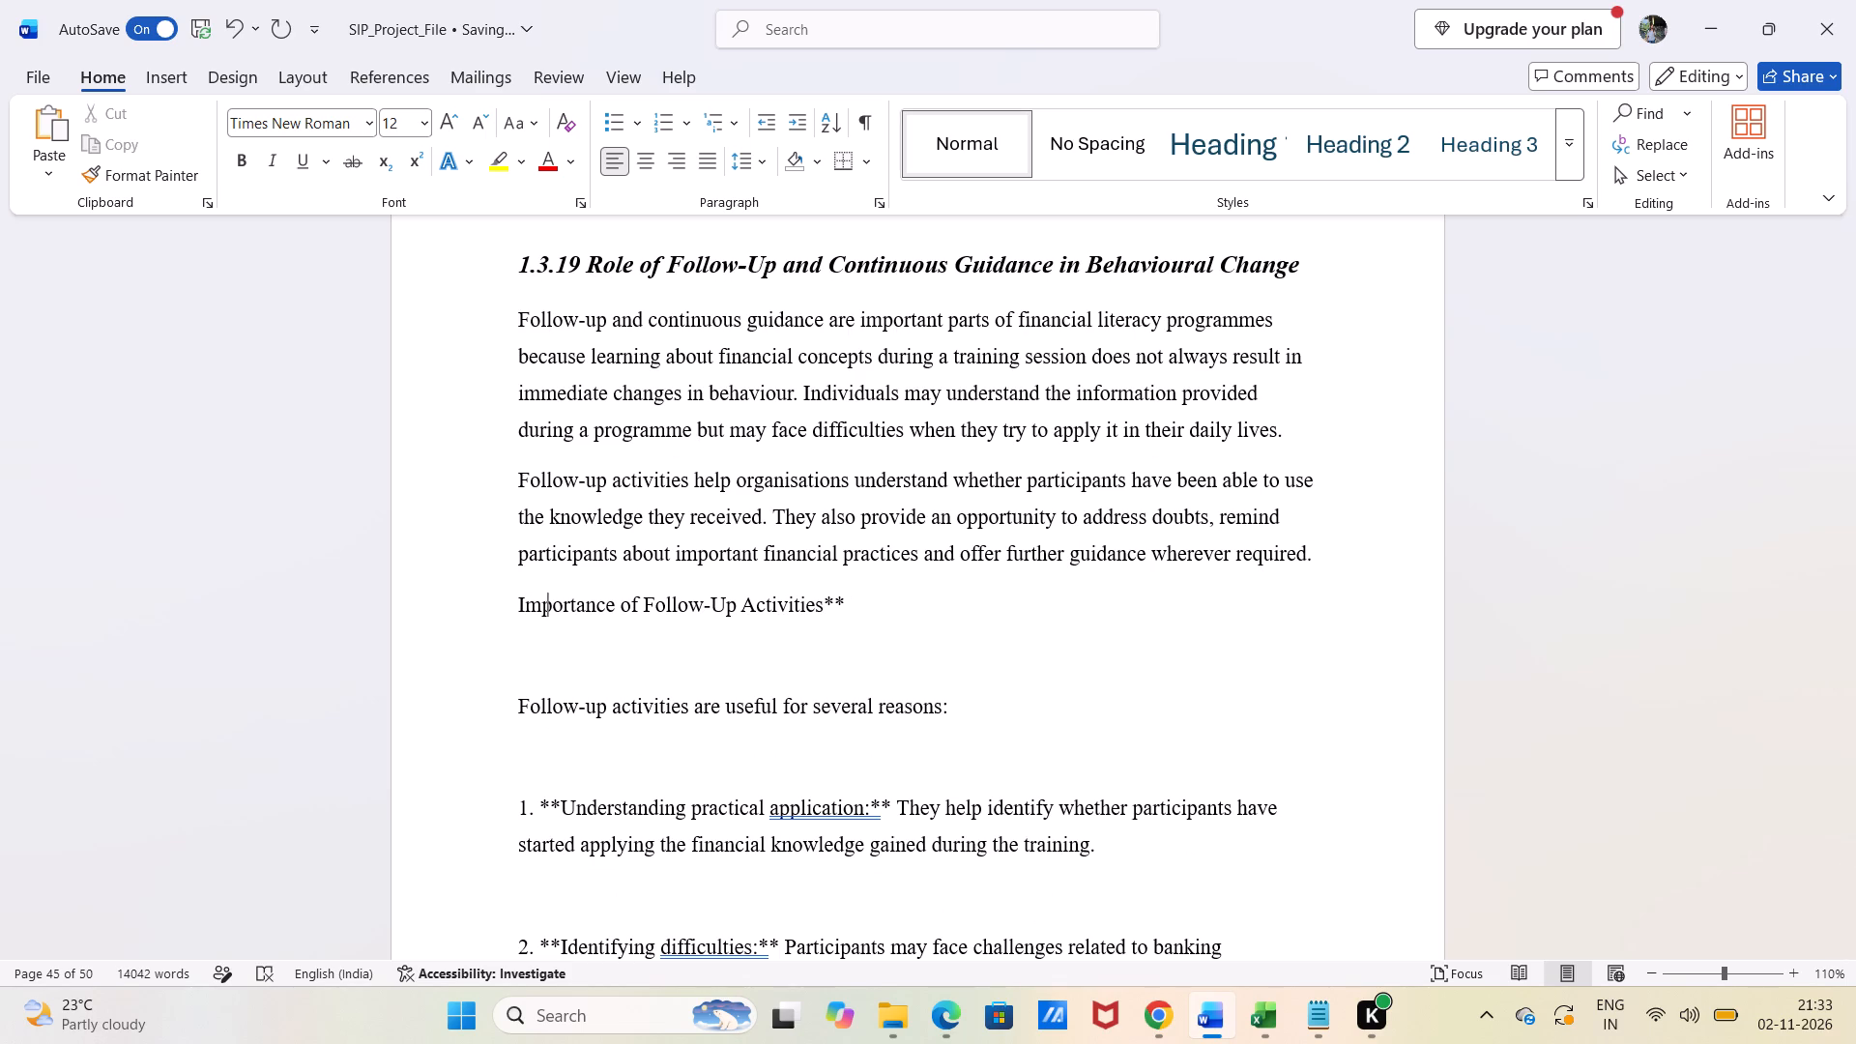
{"action": "key", "text": "Right"}
{"action": "key", "text": "Right"}
{"action": "key", "text": "Right"}
{"action": "key", "text": "BackSpace"}
{"action": "key", "text": "BackSpace"}
{"action": "key", "text": "space"}
{"action": "type", "text": "-"}
Make the "Importance of Follow-Up Activities -" heading bold.
{"action": "left_click_drag", "start_coordinate": [517, 604], "coordinate": [894, 628]}
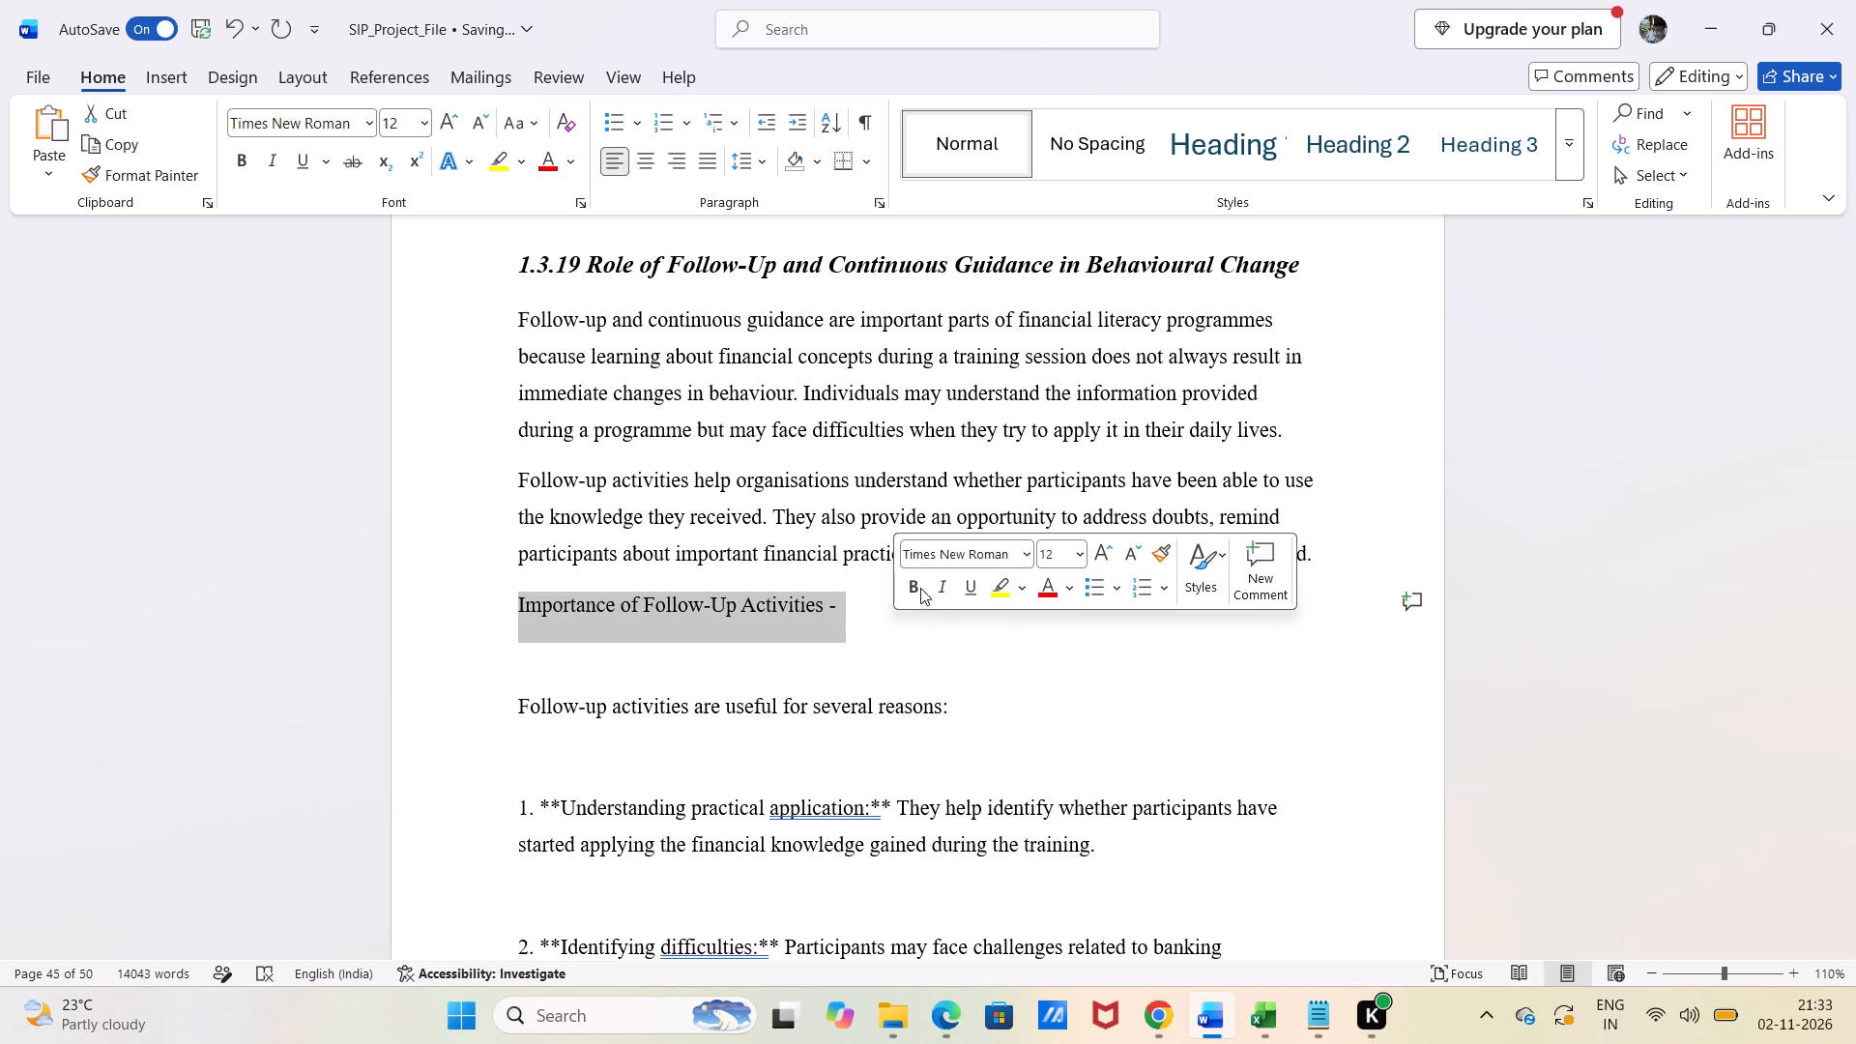
{"action": "left_click", "coordinate": [907, 577]}
Delete the blank lines before and after the line "Follow-up activities are useful for several reasons:".
{"action": "left_click", "coordinate": [645, 666]}
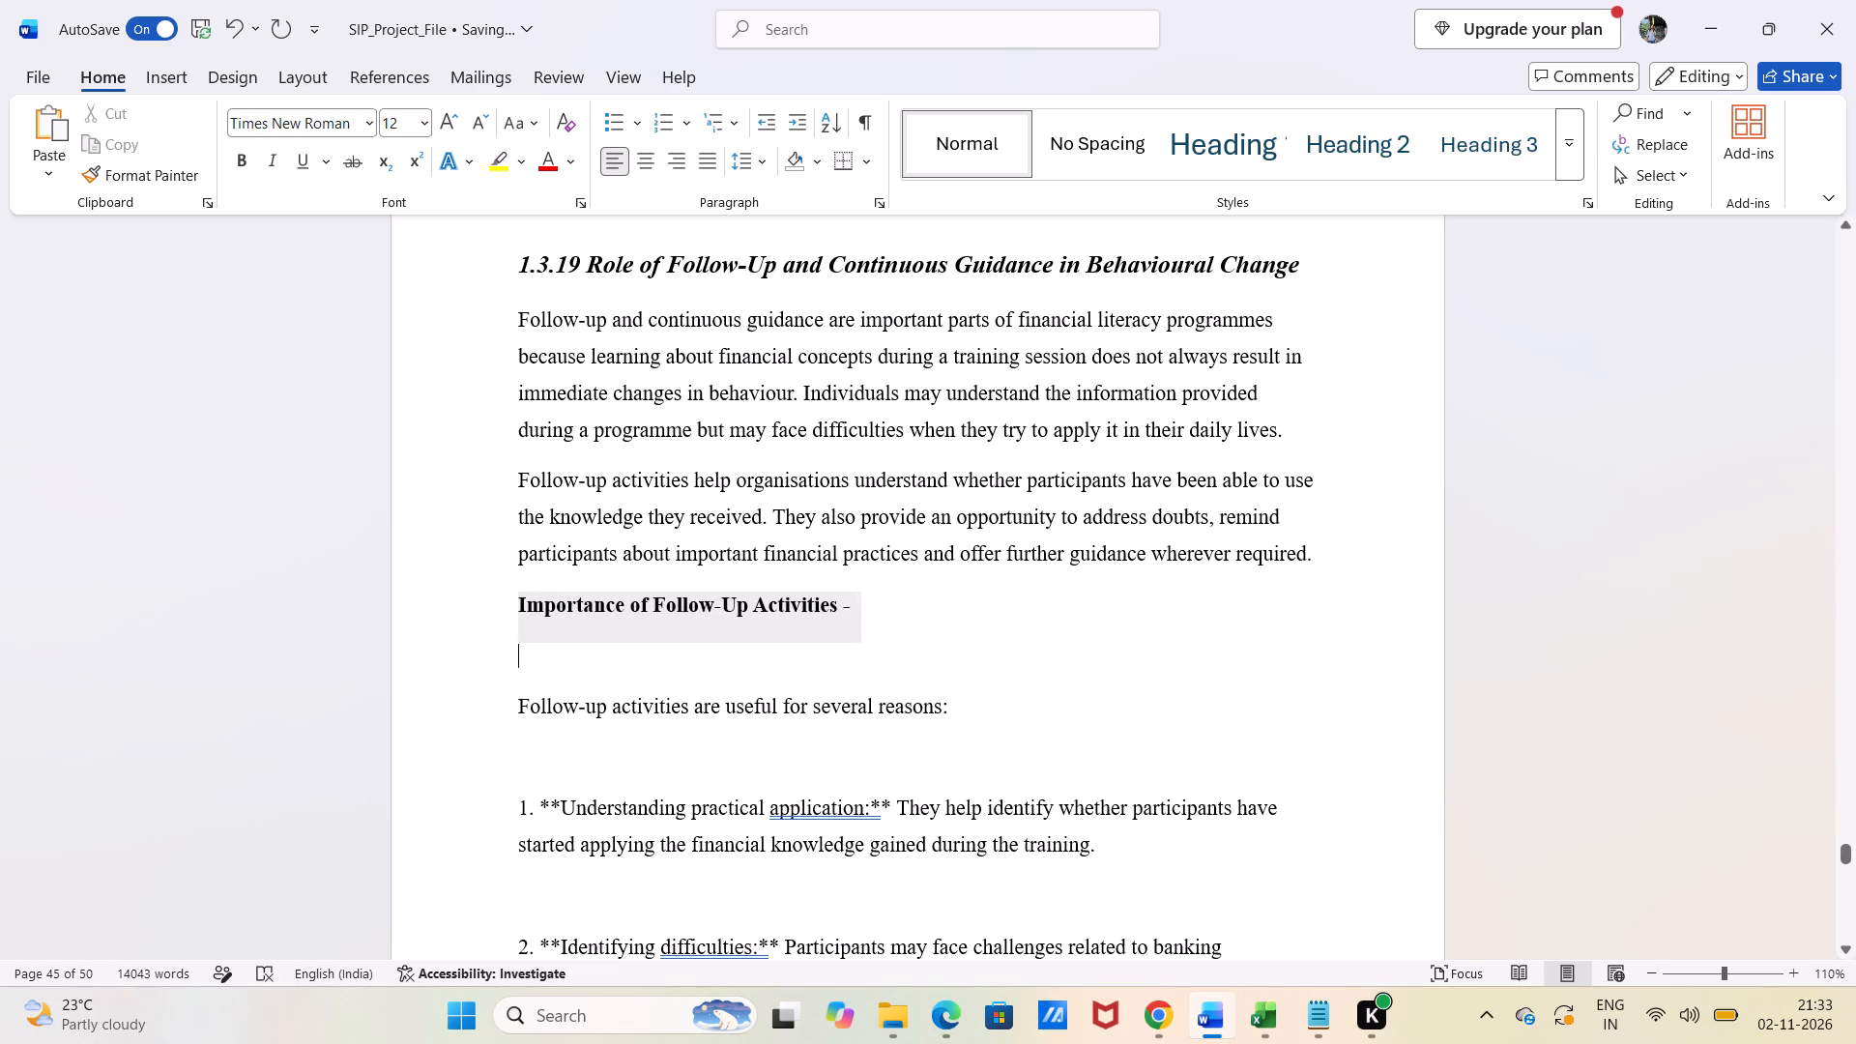
{"action": "key", "text": "BackSpace"}
{"action": "key", "text": "Down"}
{"action": "key", "text": "Down"}
{"action": "key", "text": "BackSpace"}
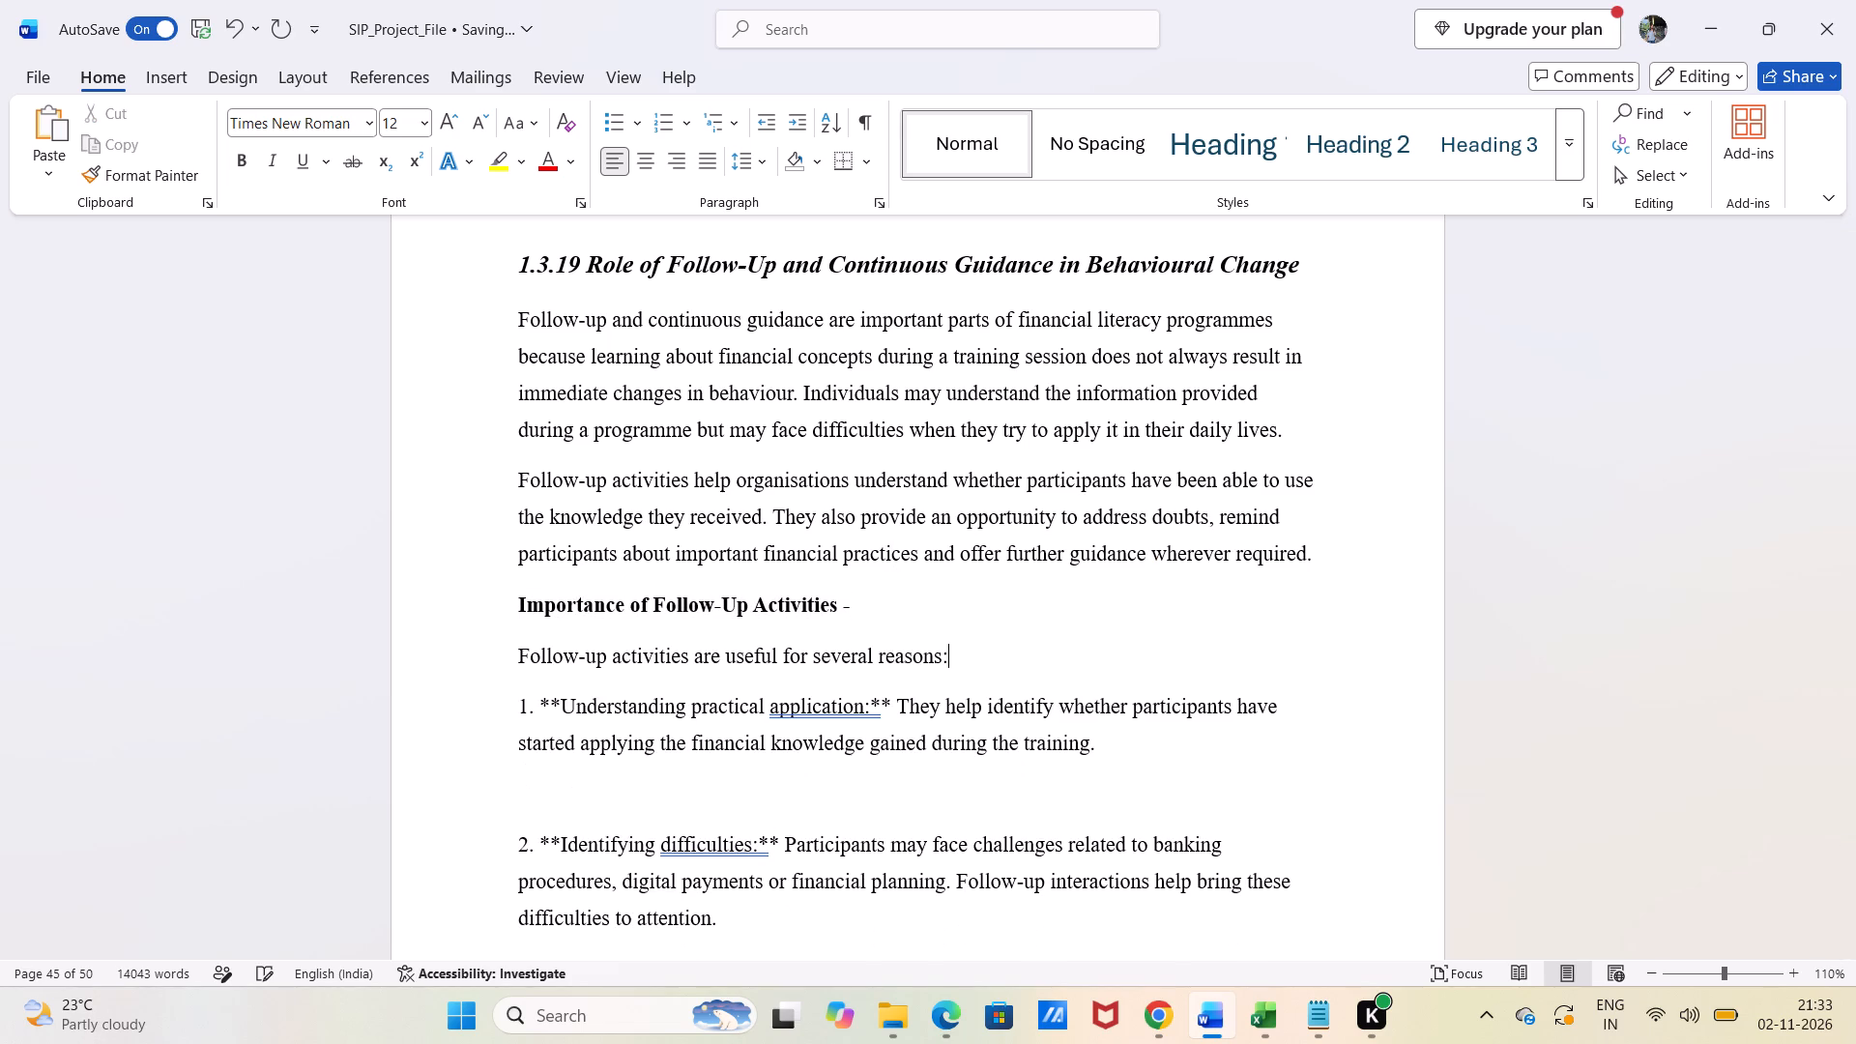
Remove the leading asterisks from "Understanding practical application" and turn its paragraph into automatically numbered item 1.
{"action": "left_click", "coordinate": [563, 710]}
{"action": "key", "text": "BackSpace"}
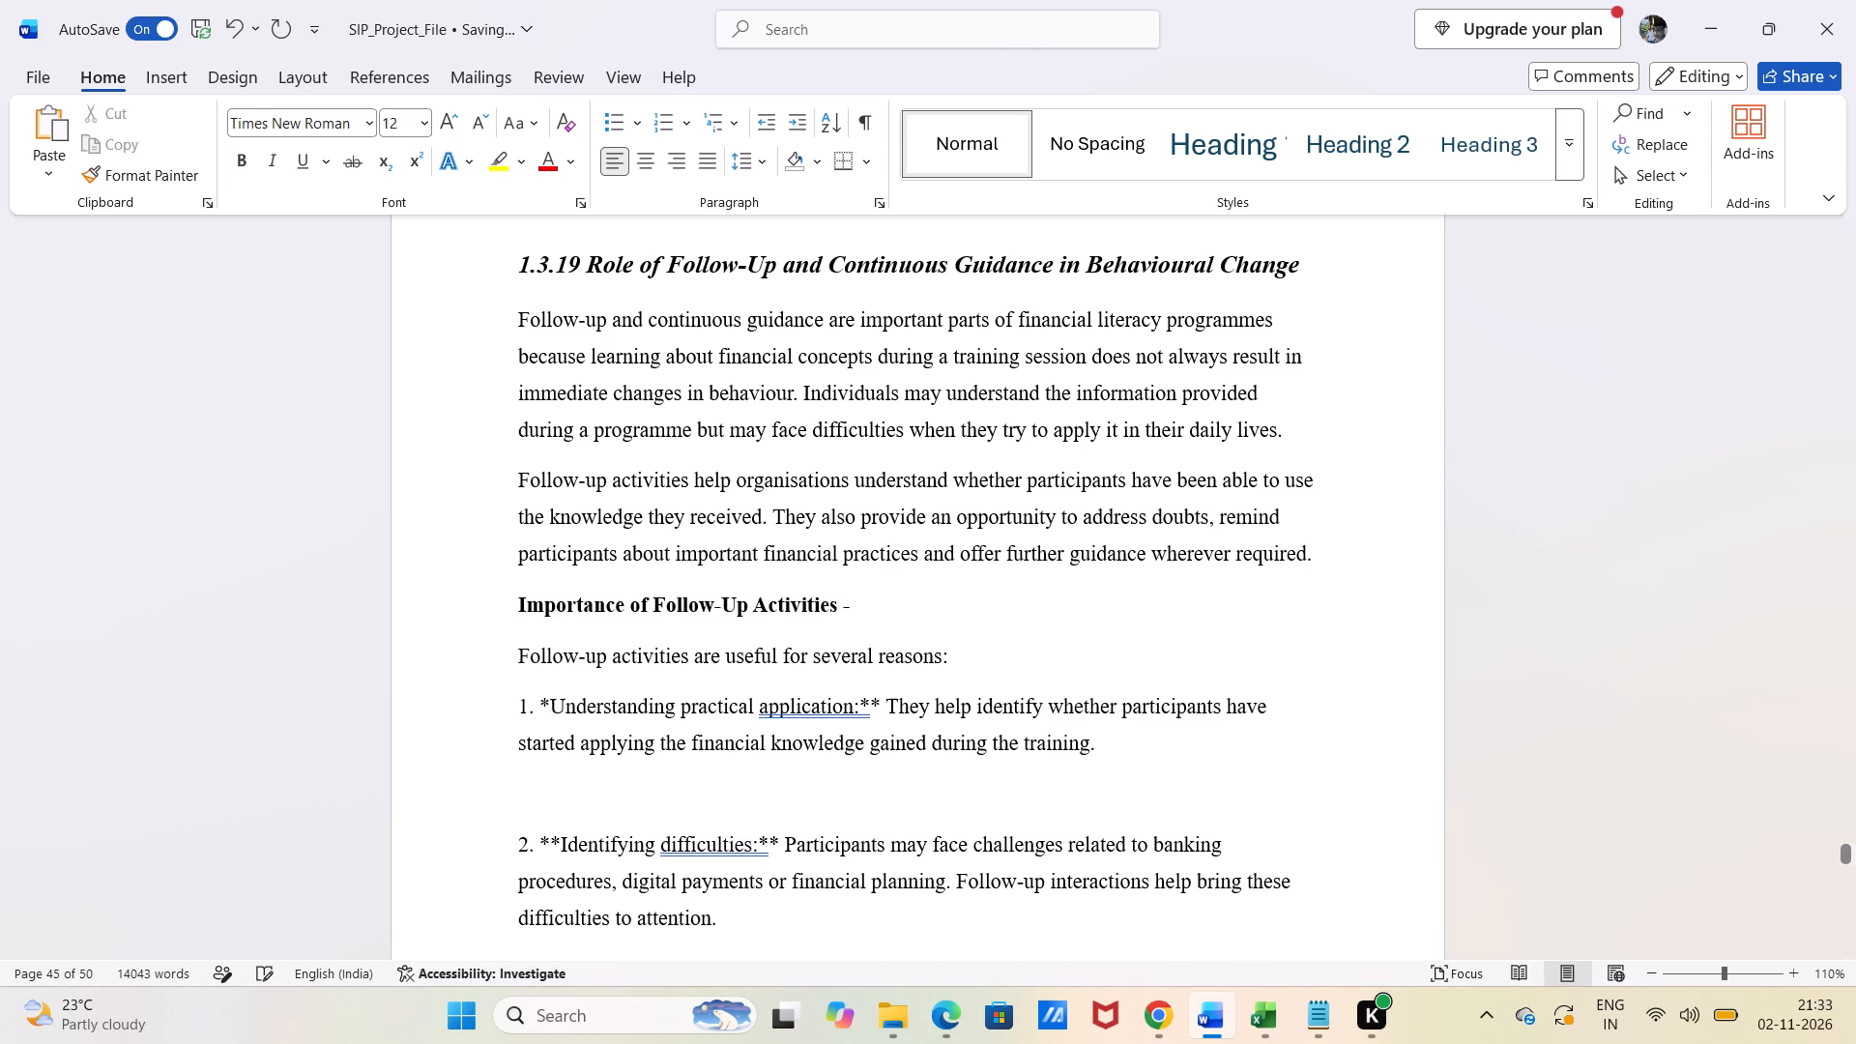
{"action": "key", "text": "BackSpace"}
{"action": "key", "text": "BackSpace"}
{"action": "key", "text": "BackSpace"}
{"action": "key", "text": "BackSpace"}
{"action": "type", "text": "1."}
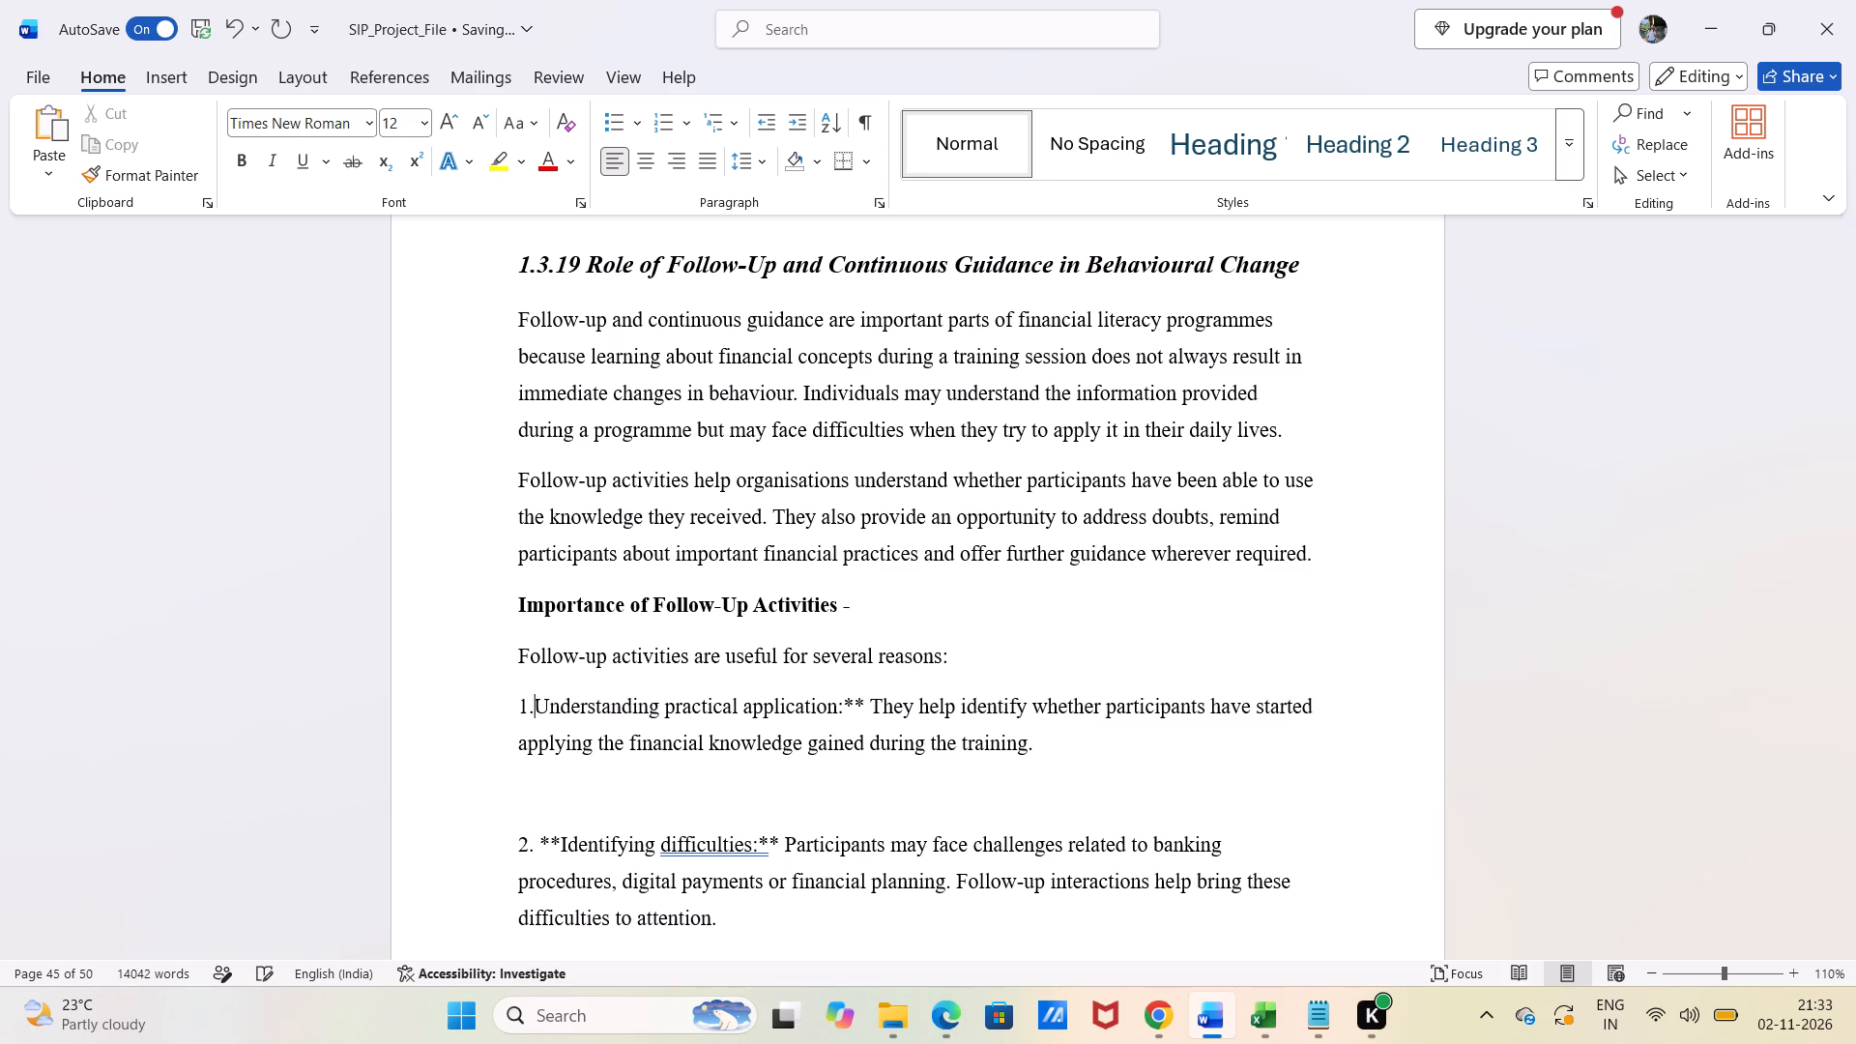
{"action": "key", "text": "space"}
Replace the ":**" after "Understanding practical application" with " -".
{"action": "left_click", "coordinate": [913, 704]}
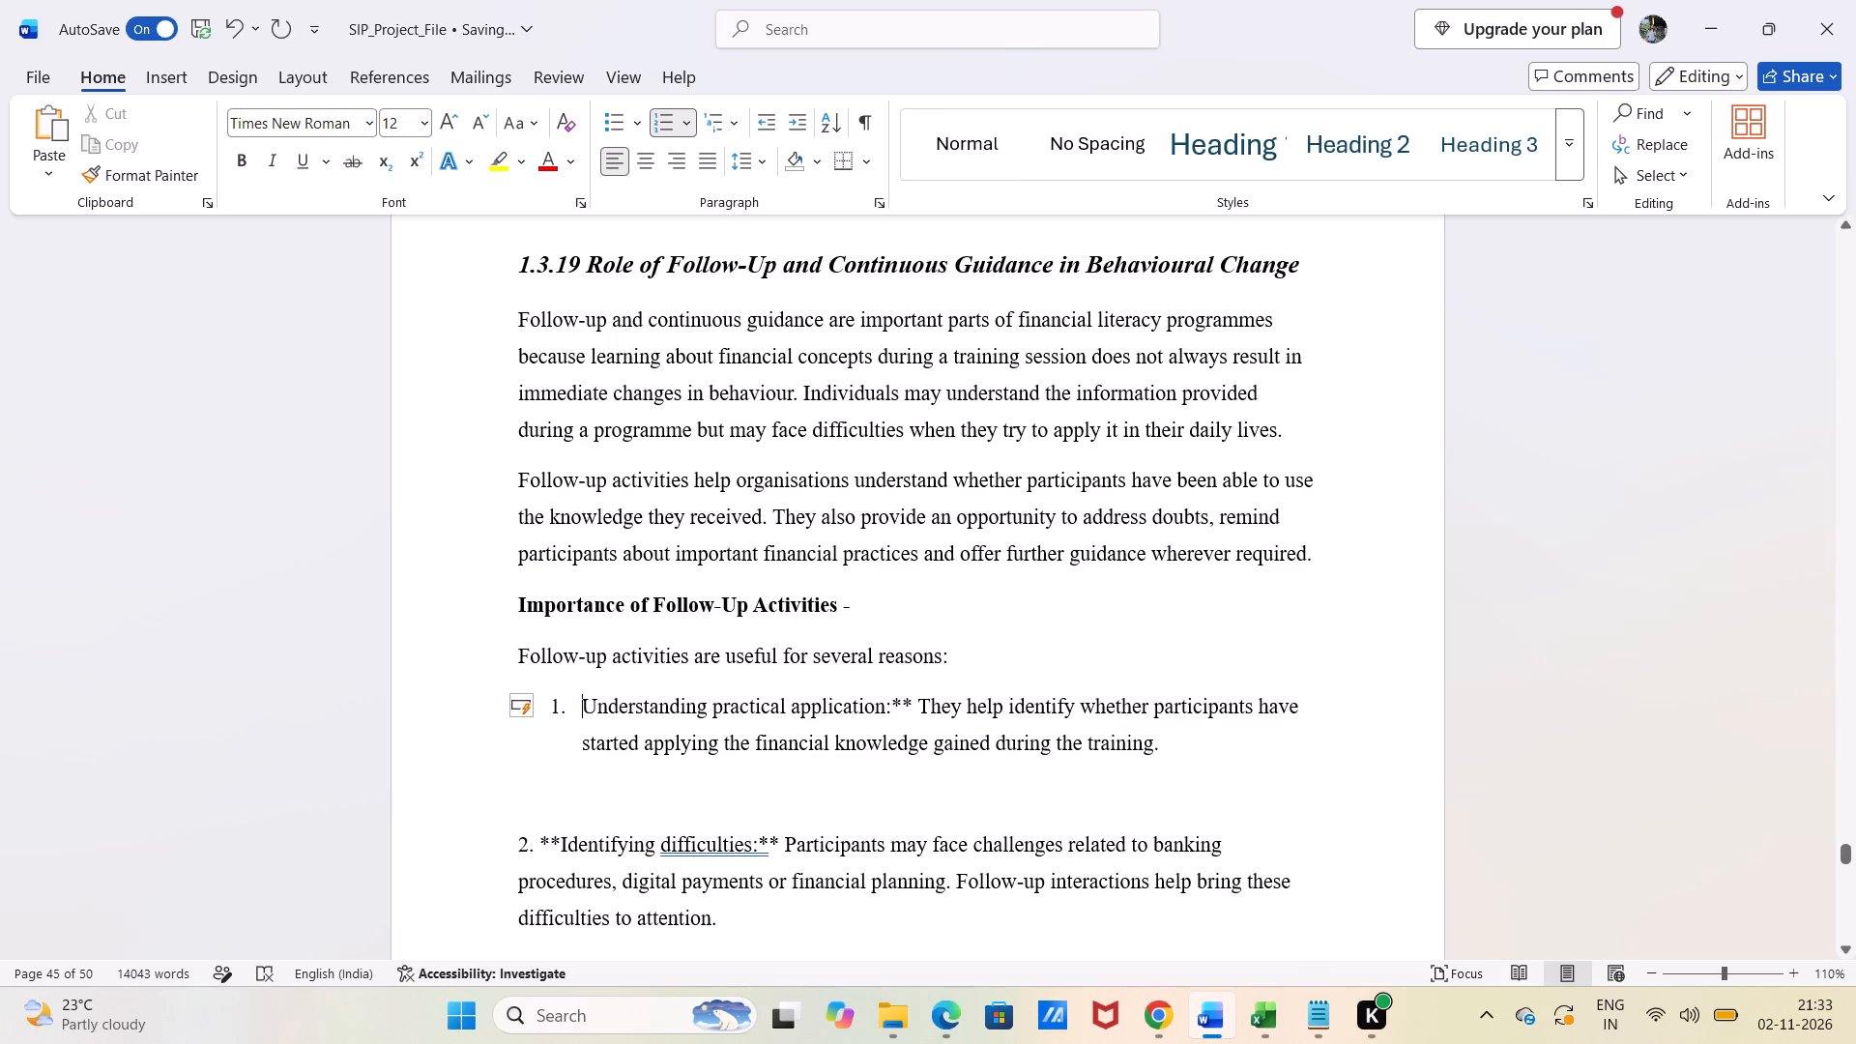
{"action": "key", "text": "BackSpace"}
{"action": "key", "text": "BackSpace"}
{"action": "key", "text": "BackSpace"}
{"action": "key", "text": "space"}
{"action": "type", "text": "-"}
Delete the blank line between the "Understanding practical application" item and the "Identifying difficulties" paragraph.
{"action": "key", "text": "Down"}
{"action": "key", "text": "Down"}
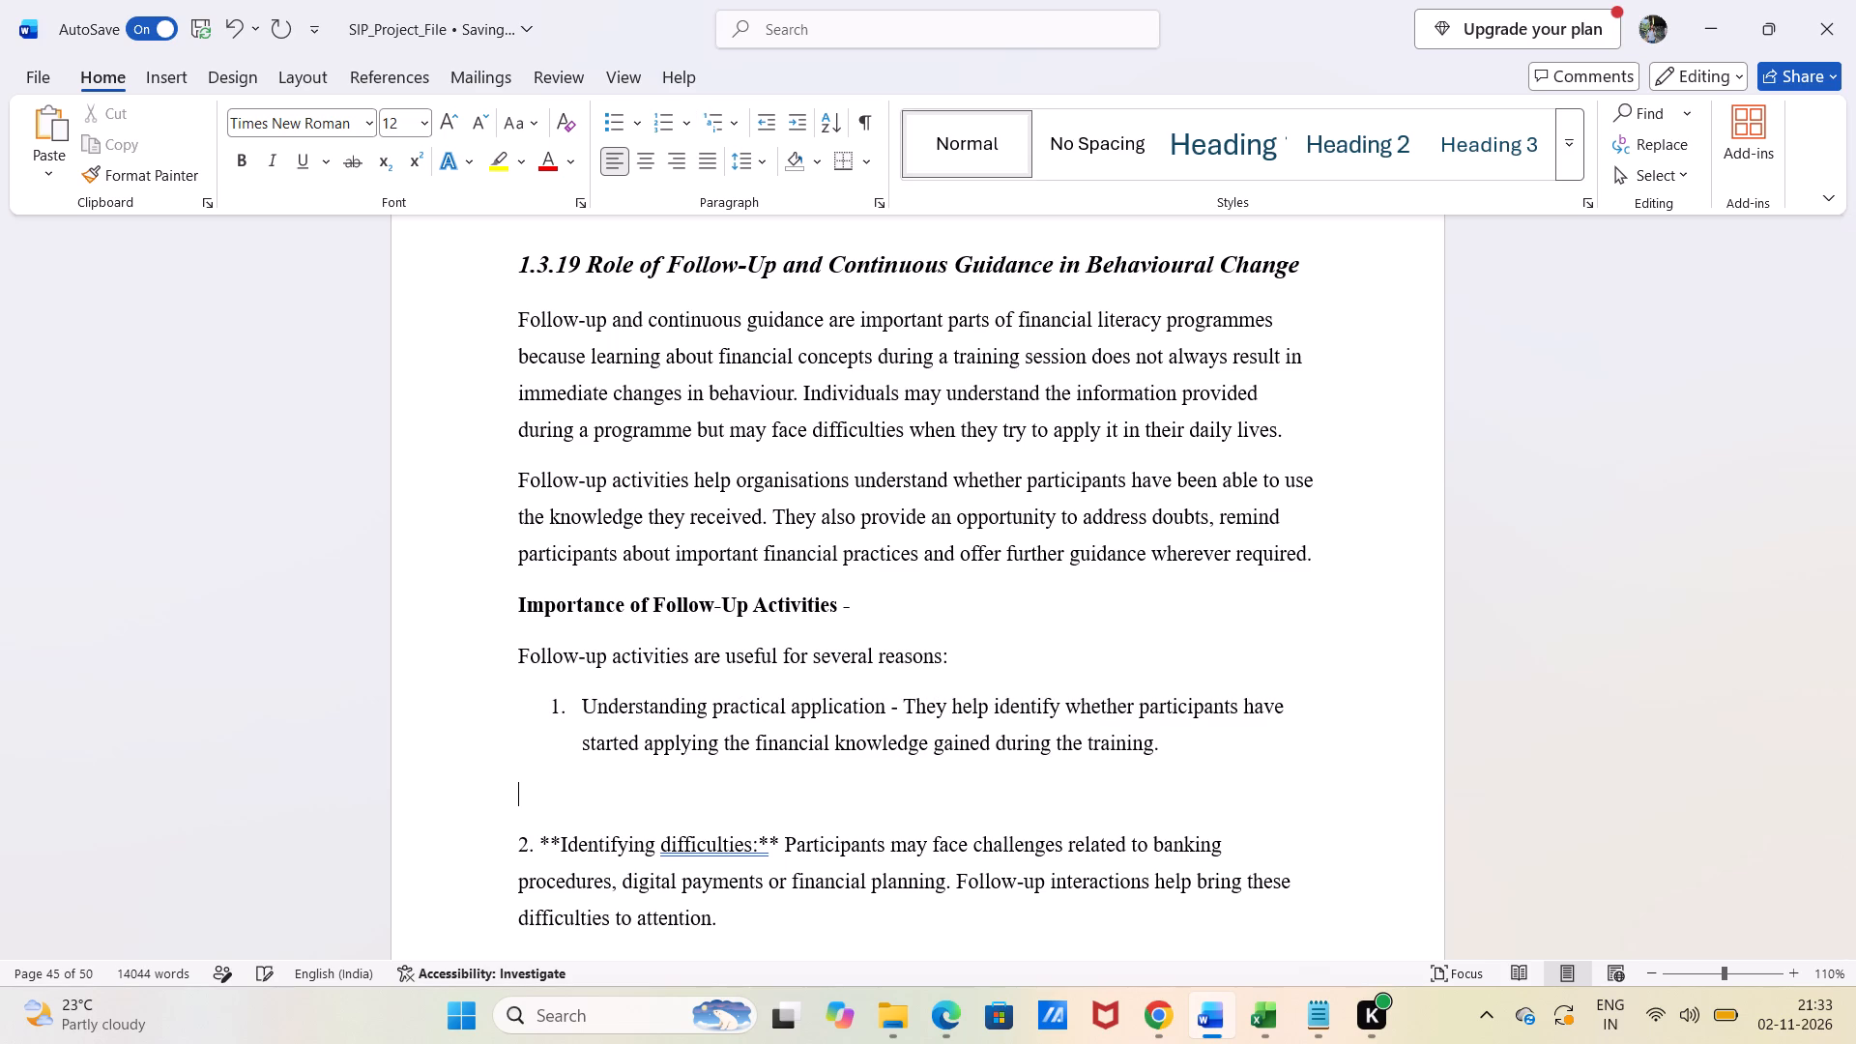
{"action": "key", "text": "BackSpace"}
Replace the ":**" after "Identifying difficulties" with " -".
{"action": "key", "text": "Down"}
{"action": "key", "text": "Left"}
{"action": "key", "text": "Left"}
{"action": "key", "text": "Left"}
{"action": "key", "text": "Left"}
{"action": "key", "text": "Left"}
{"action": "key", "text": "Left"}
{"action": "key", "text": "Left"}
{"action": "key", "text": "Left"}
{"action": "key", "text": "Left"}
{"action": "key", "text": "Left"}
{"action": "key", "text": "Left"}
{"action": "key", "text": "Left"}
{"action": "key", "text": "Left"}
{"action": "key", "text": "Left"}
{"action": "key", "text": "Left"}
{"action": "key", "text": "Left"}
{"action": "key", "text": "Left"}
{"action": "key", "text": "Left"}
{"action": "key", "text": "Left"}
{"action": "key", "text": "Left"}
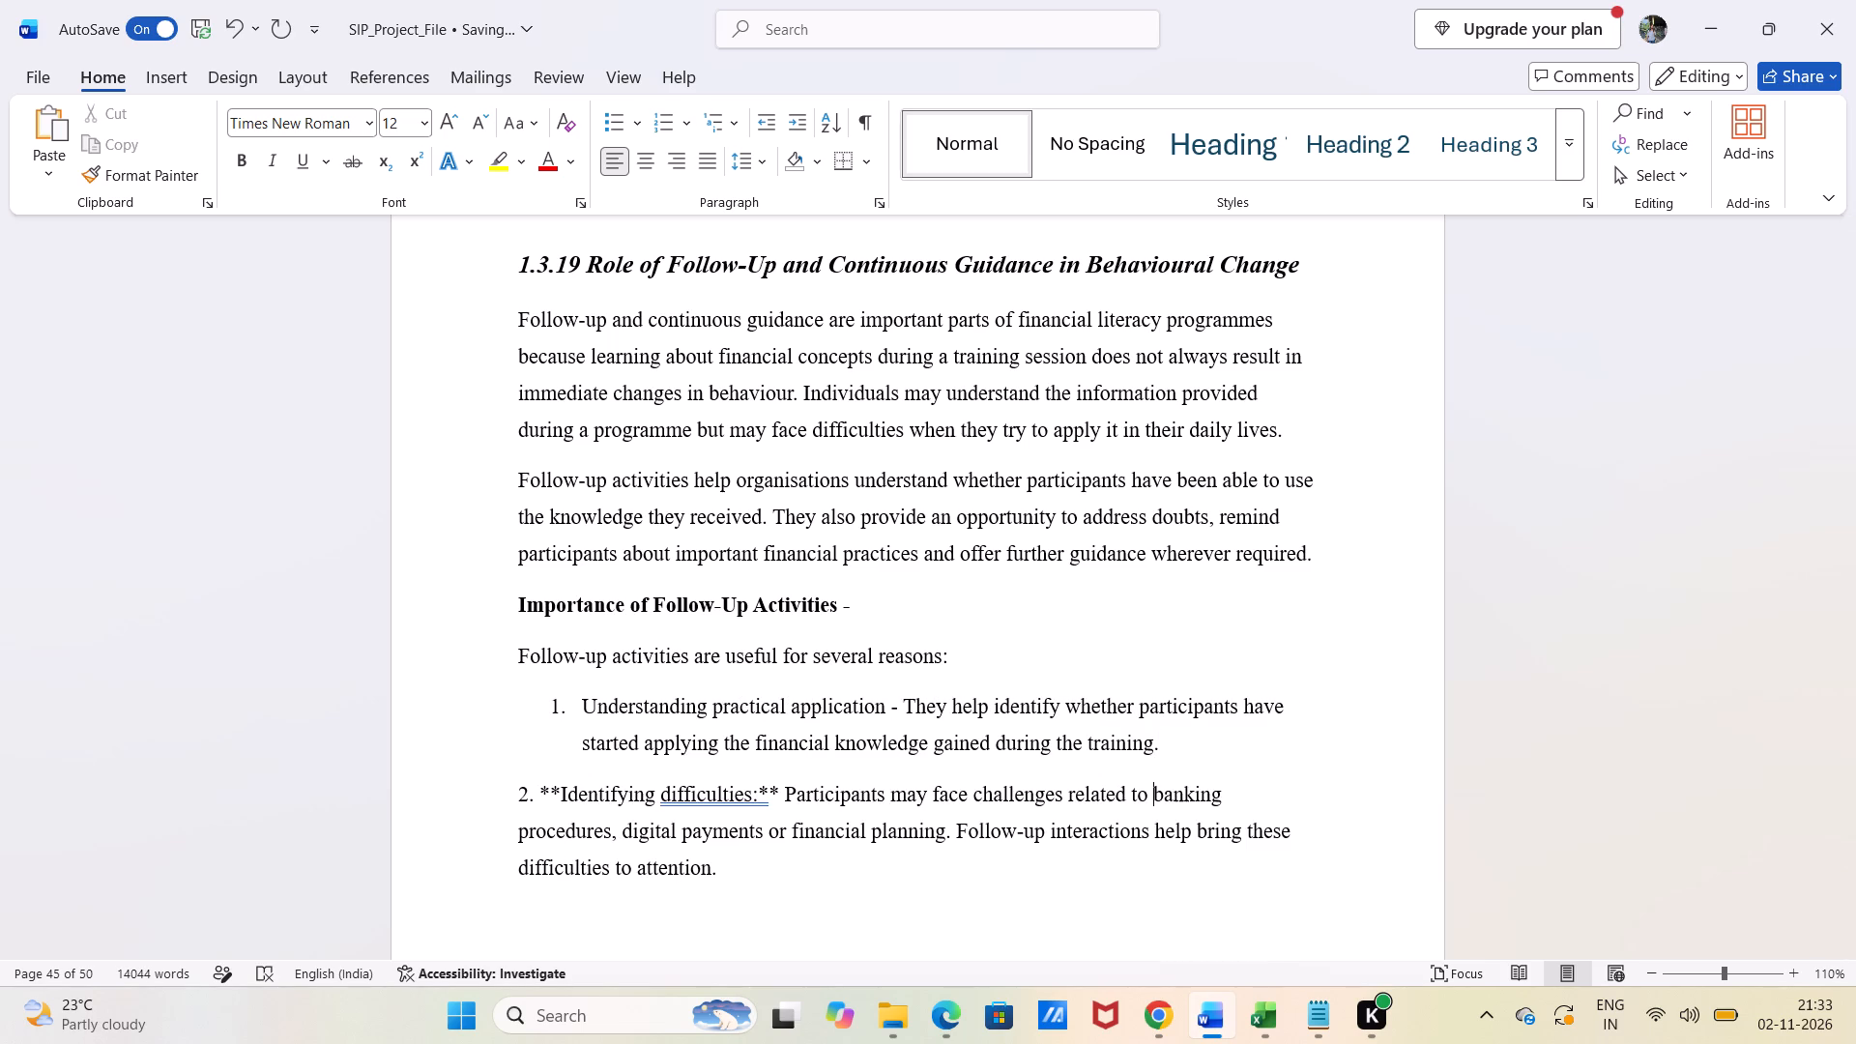
{"action": "key", "text": "Left"}
{"action": "key", "text": "Left"}
{"action": "key", "text": "BackSpace"}
{"action": "key", "text": "BackSpace"}
{"action": "key", "text": "BackSpace"}
{"action": "key", "text": "space"}
{"action": "type", "text": "-"}
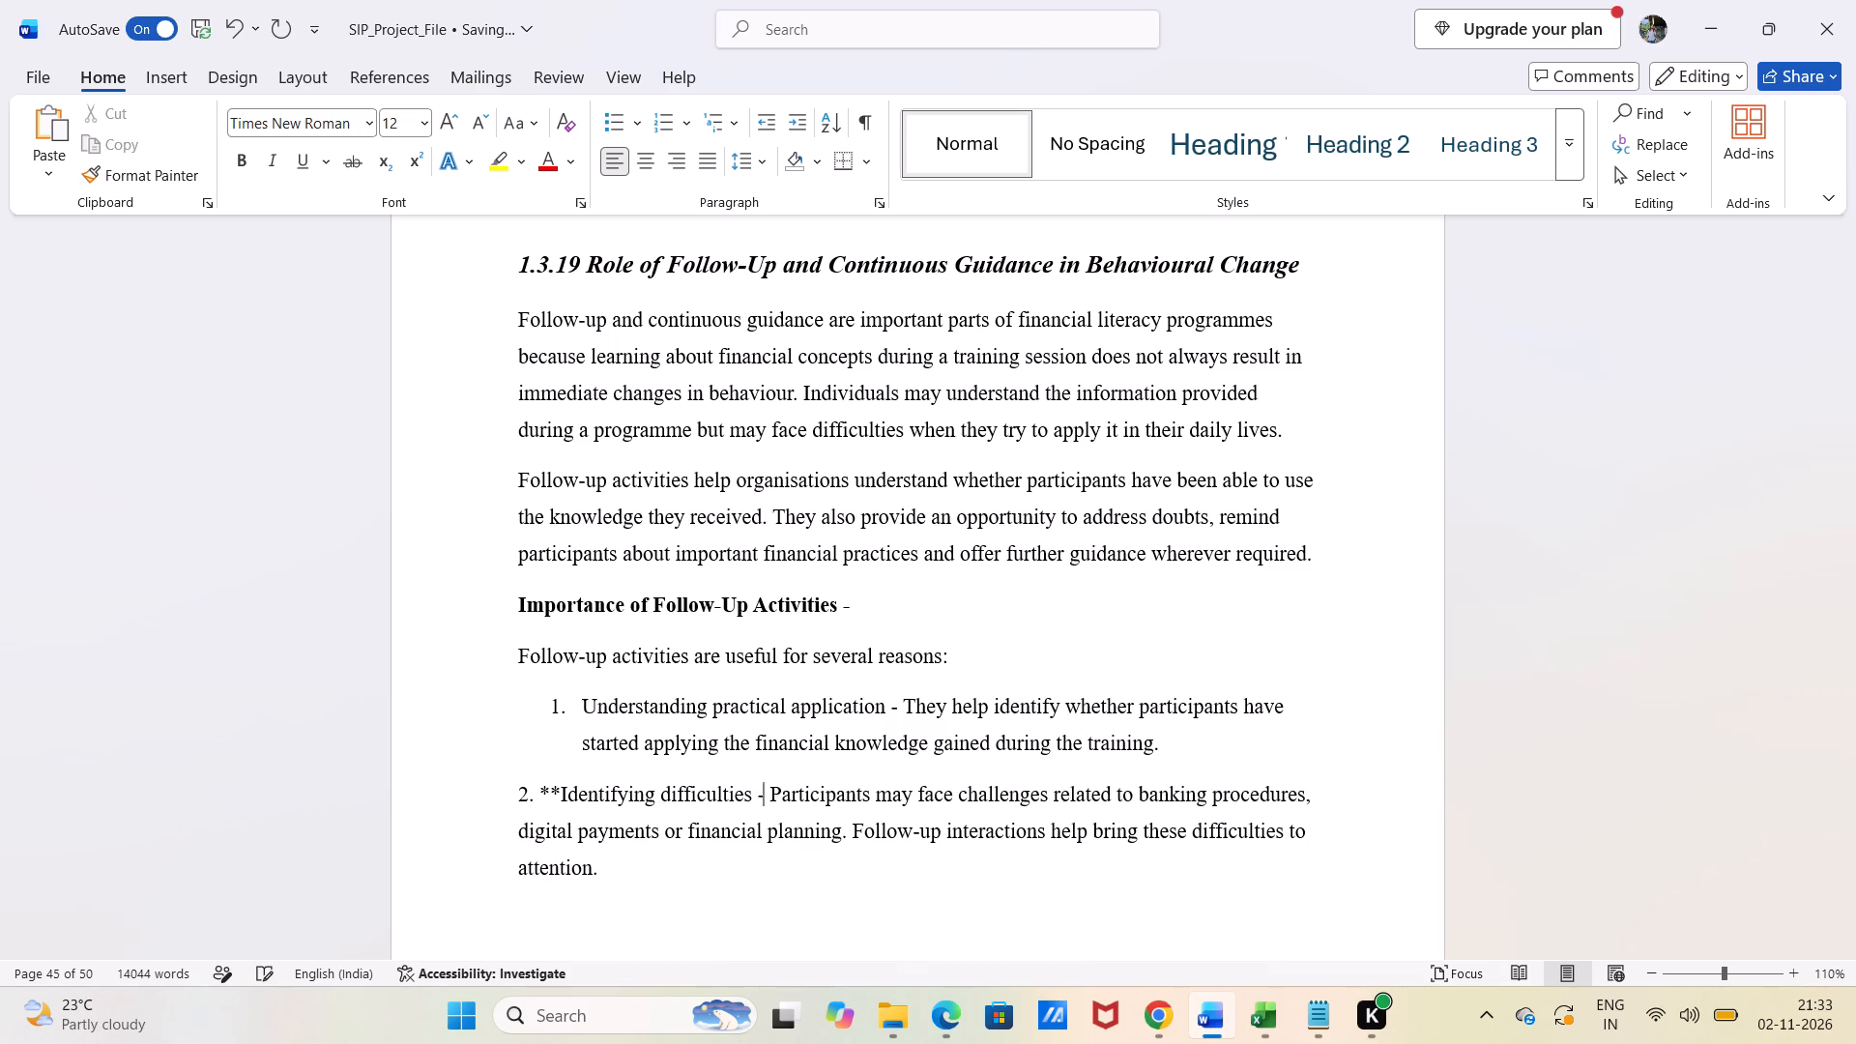
Remove the typed "2. **" before "Identifying difficulties" and make its paragraph item 2 of the automatic numbered list.
{"action": "key", "text": "Left"}
{"action": "key", "text": "Left"}
{"action": "key", "text": "Left"}
{"action": "key", "text": "Left"}
{"action": "key", "text": "Left"}
{"action": "key", "text": "Left"}
{"action": "key", "text": "Left"}
{"action": "key", "text": "Left"}
{"action": "key", "text": "Left"}
{"action": "key", "text": "Left"}
{"action": "key", "text": "Left"}
{"action": "key", "text": "Left"}
{"action": "key", "text": "Left"}
{"action": "key", "text": "Left"}
{"action": "key", "text": "Left"}
{"action": "key", "text": "Left"}
{"action": "key", "text": "Left"}
{"action": "key", "text": "Left"}
{"action": "key", "text": "Left"}
{"action": "key", "text": "Left"}
{"action": "key", "text": "Left"}
{"action": "key", "text": "BackSpace"}
{"action": "key", "text": "BackSpace"}
{"action": "key", "text": "BackSpace"}
{"action": "key", "text": "BackSpace"}
{"action": "key", "text": "BackSpace"}
{"action": "key", "text": "BackSpace"}
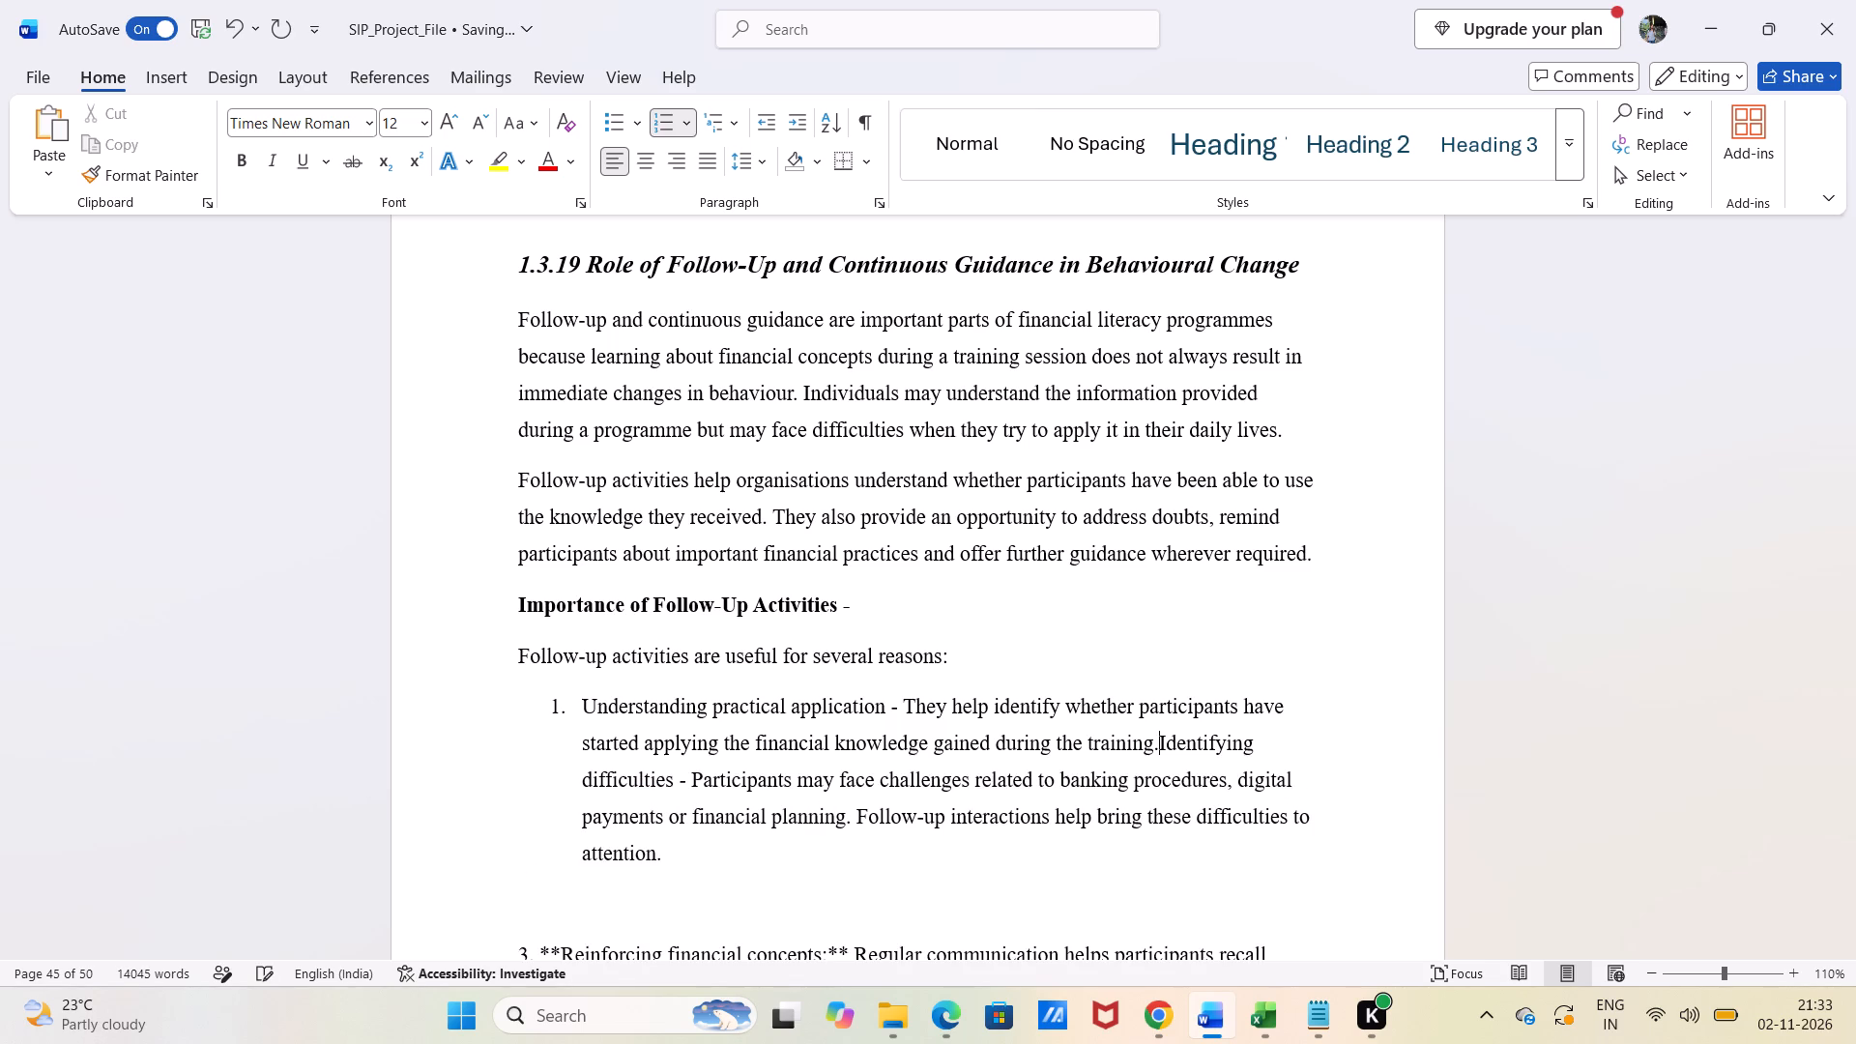
{"action": "key", "text": "Return"}
Delete the blank line between the "Identifying difficulties" item and the "Reinforcing financial concepts" paragraph.
{"action": "key", "text": "Down"}
{"action": "key", "text": "Down"}
{"action": "key", "text": "Down"}
{"action": "key", "text": "BackSpace"}
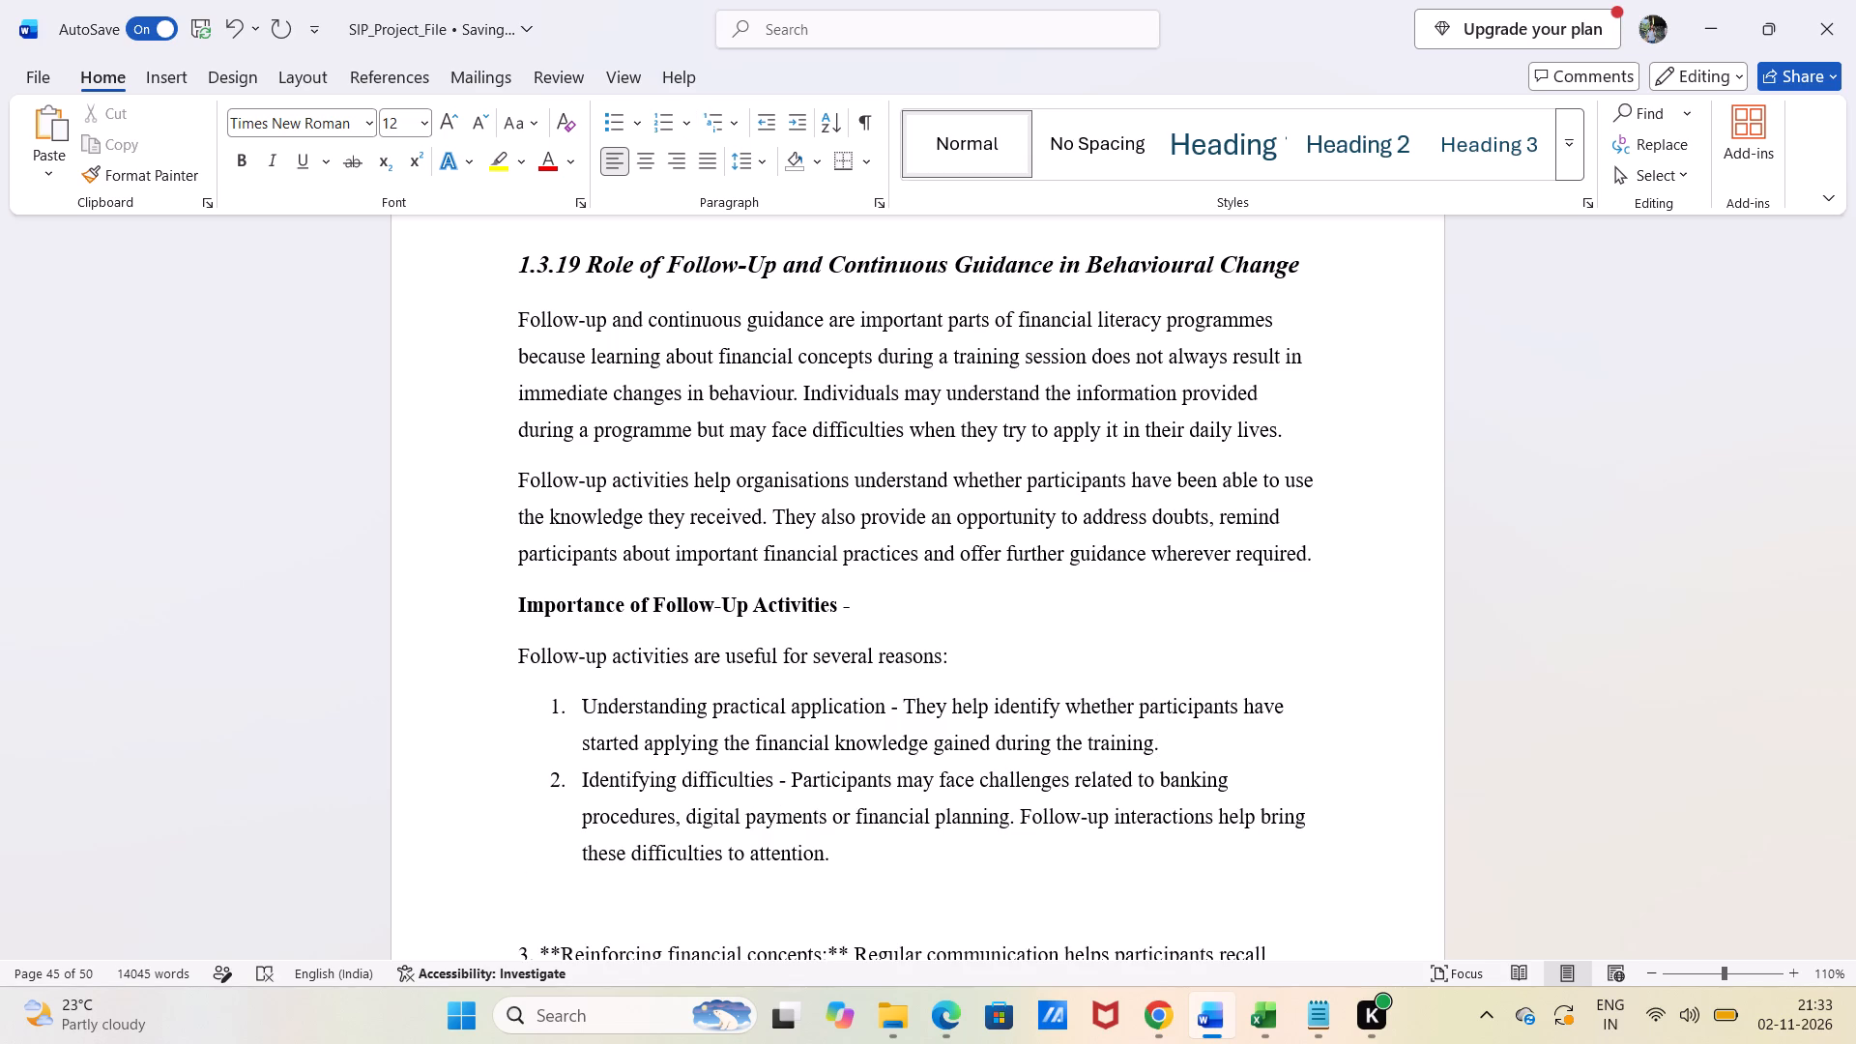
Remove the typed "3. **" before "Reinforcing financial concepts" and make its paragraph item 3 of the automatic numbered list.
{"action": "key", "text": "Down"}
{"action": "key", "text": "Left"}
{"action": "key", "text": "Left"}
{"action": "key", "text": "Left"}
{"action": "key", "text": "Left"}
{"action": "key", "text": "Left"}
{"action": "key", "text": "Left"}
{"action": "key", "text": "Left"}
{"action": "key", "text": "Left"}
{"action": "key", "text": "Left"}
{"action": "key", "text": "Left"}
{"action": "key", "text": "Left"}
{"action": "key", "text": "Left"}
{"action": "key", "text": "Left"}
{"action": "key", "text": "Left"}
{"action": "key", "text": "Left"}
{"action": "key", "text": "Left"}
{"action": "key", "text": "Left"}
{"action": "key", "text": "Left"}
{"action": "key", "text": "Left"}
{"action": "key", "text": "Left"}
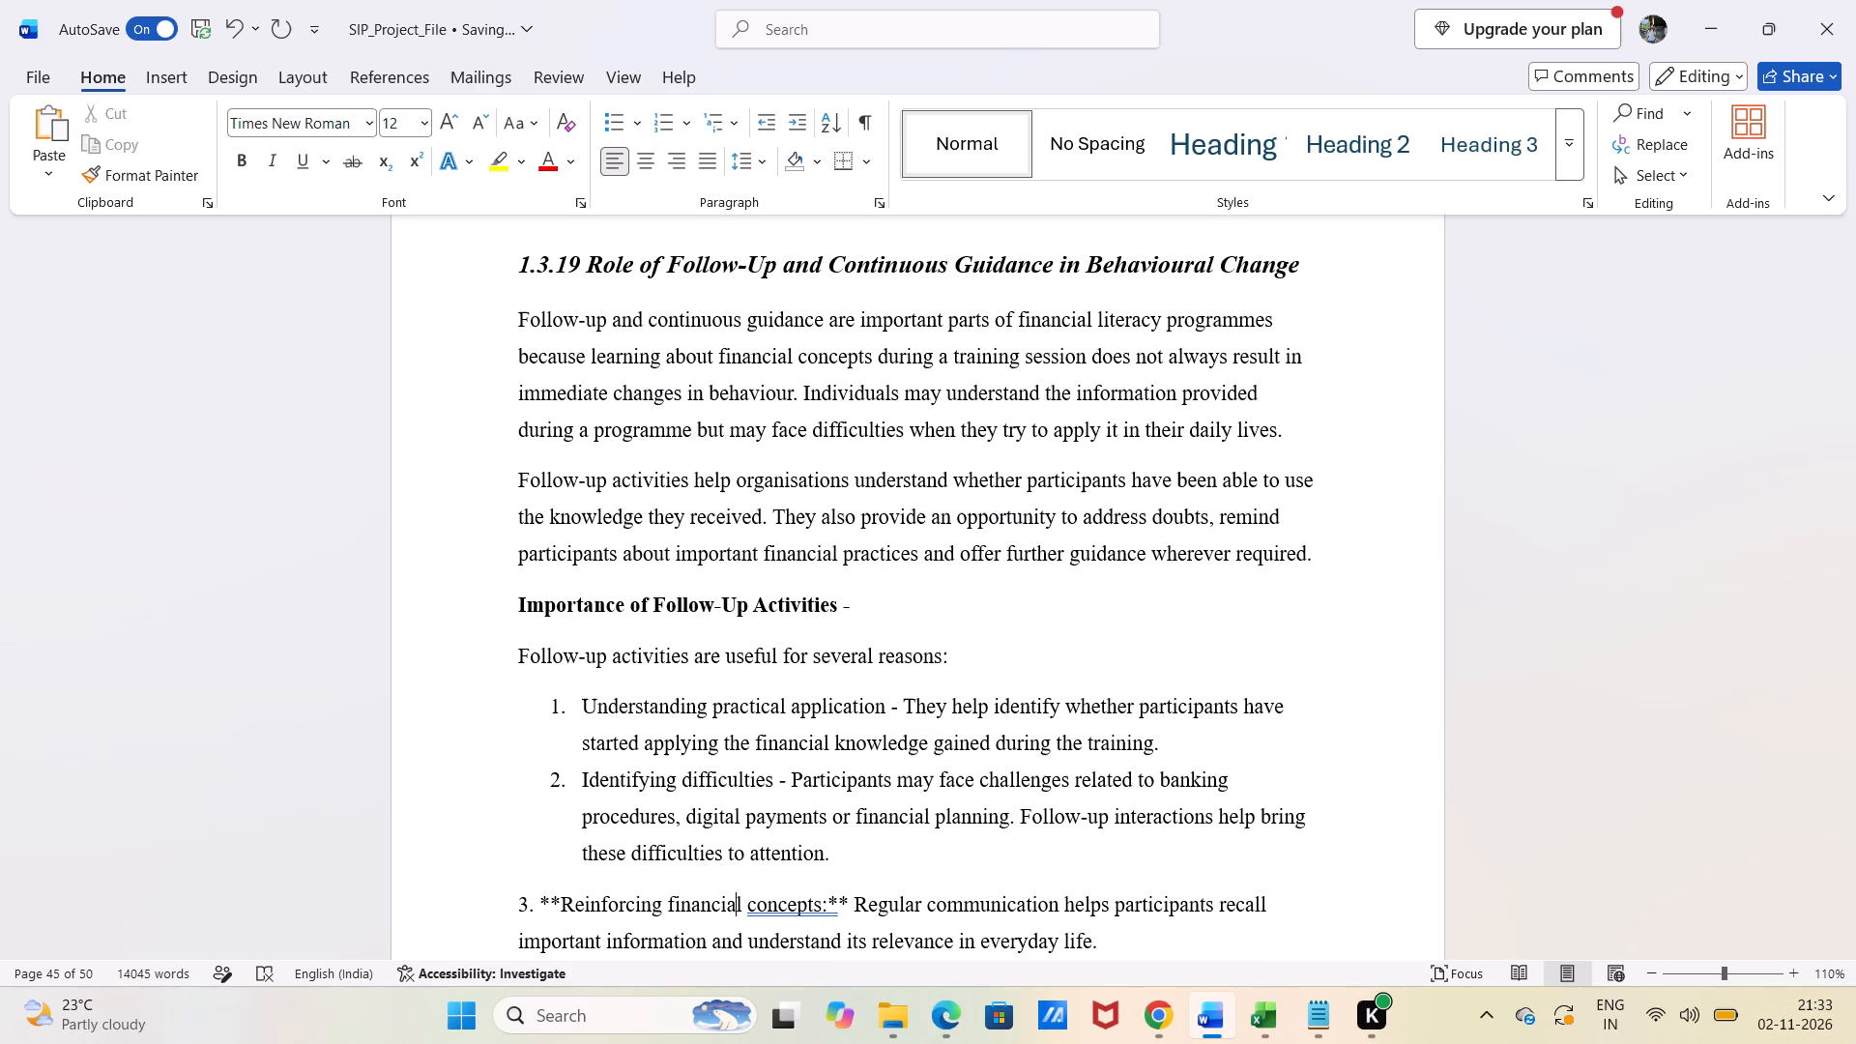
{"action": "key", "text": "Right"}
{"action": "key", "text": "Right"}
{"action": "key", "text": "BackSpace"}
{"action": "key", "text": "BackSpace"}
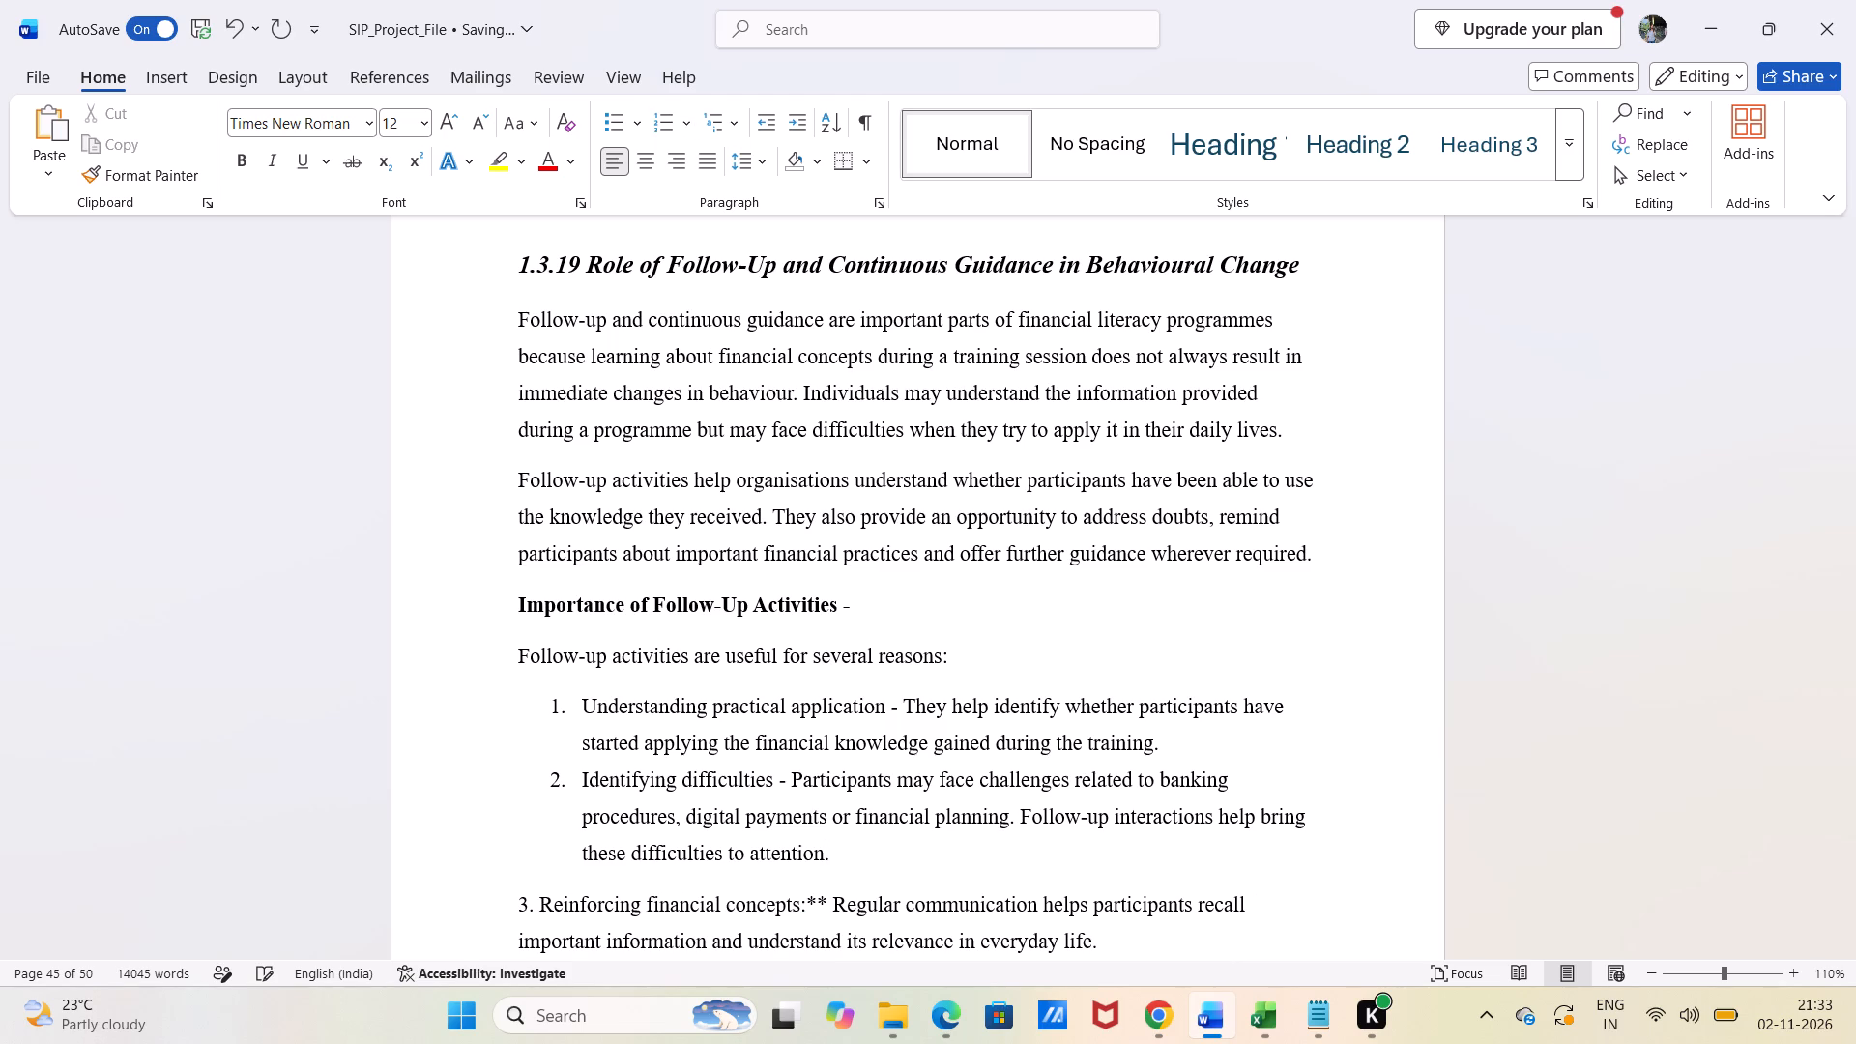
{"action": "key", "text": "BackSpace"}
{"action": "key", "text": "BackSpace"}
{"action": "key", "text": "BackSpace"}
{"action": "key", "text": "BackSpace"}
{"action": "key", "text": "Return"}
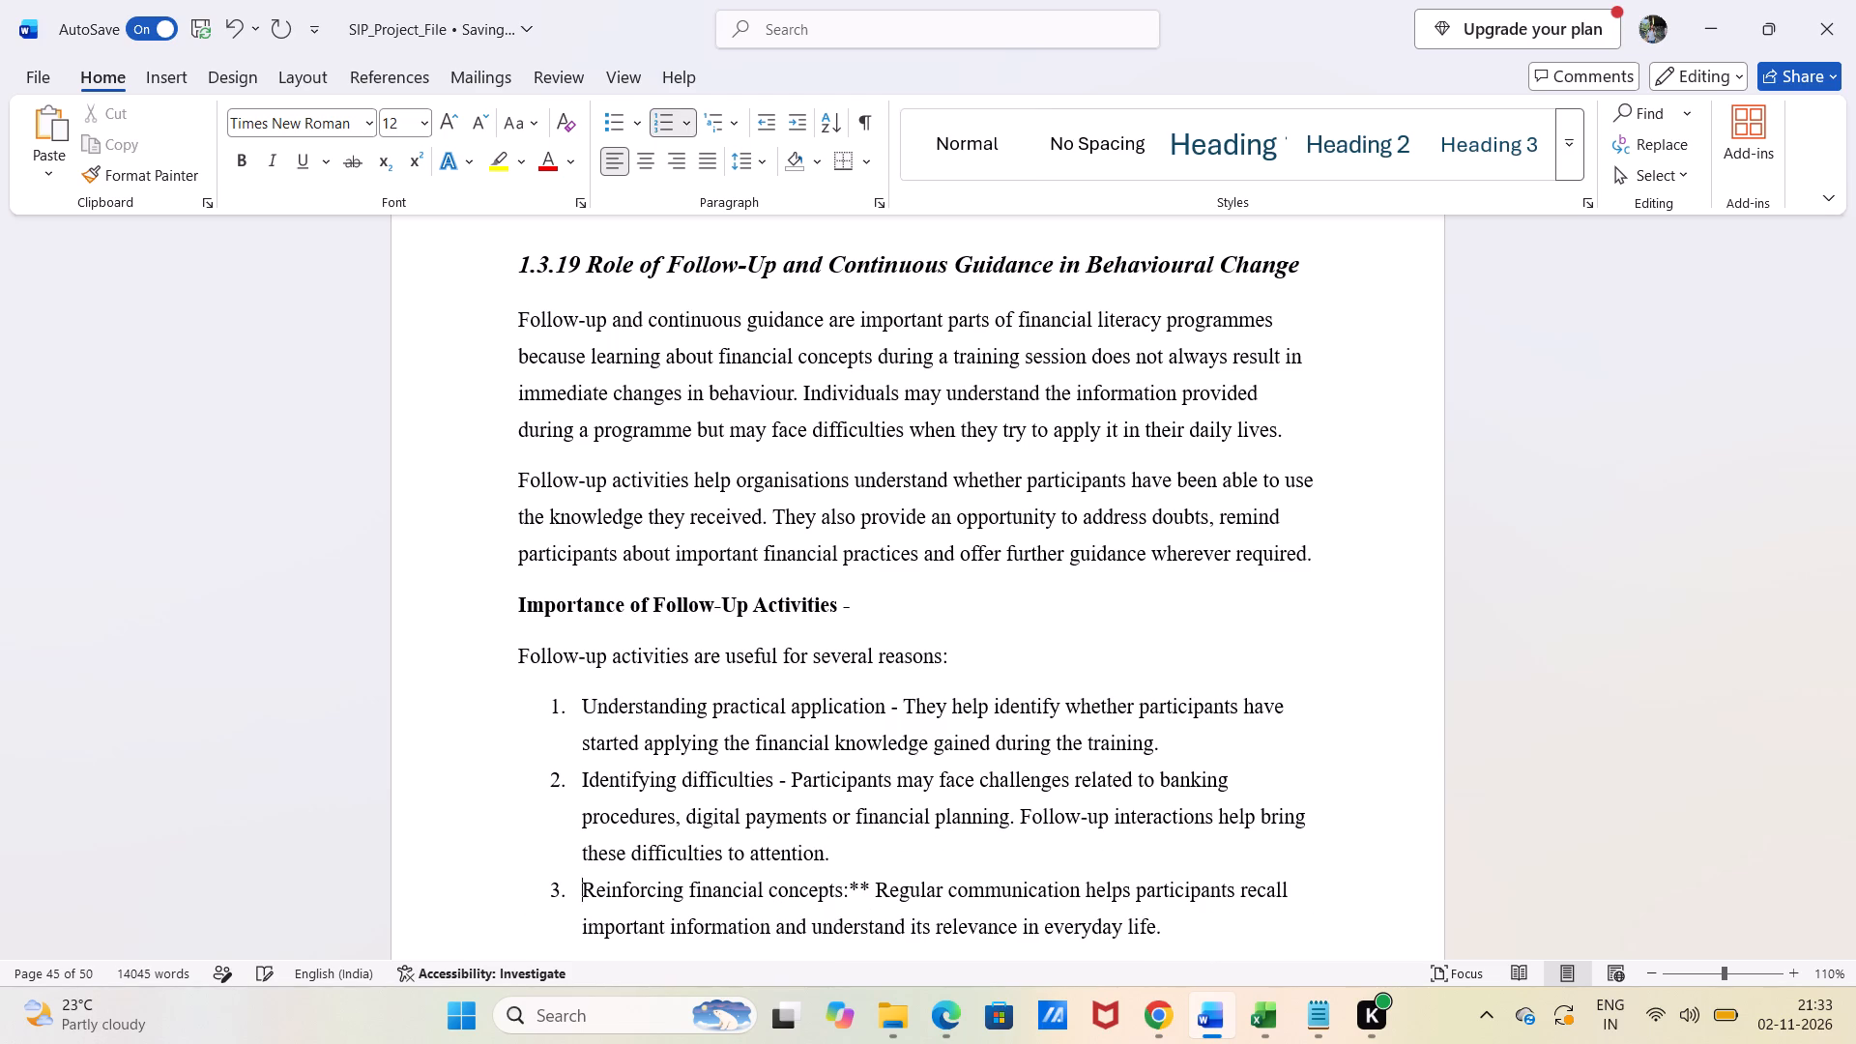
Replace the ":**" after "Reinforcing financial concepts" with " -".
{"action": "key", "text": "Right"}
{"action": "key", "text": "Right"}
{"action": "key", "text": "Right"}
{"action": "key", "text": "Right"}
{"action": "key", "text": "Right"}
{"action": "key", "text": "Right"}
{"action": "key", "text": "Right"}
{"action": "key", "text": "Right"}
{"action": "key", "text": "Right"}
{"action": "key", "text": "Right"}
{"action": "key", "text": "Right"}
{"action": "key", "text": "Right"}
{"action": "key", "text": "Right"}
{"action": "key", "text": "Right"}
{"action": "key", "text": "Right"}
{"action": "key", "text": "Right"}
{"action": "key", "text": "Right"}
{"action": "key", "text": "Right"}
{"action": "key", "text": "Right"}
{"action": "key", "text": "Right"}
{"action": "key", "text": "BackSpace"}
{"action": "key", "text": "BackSpace"}
{"action": "key", "text": "BackSpace"}
{"action": "key", "text": "space"}
{"action": "type", "text": "-"}
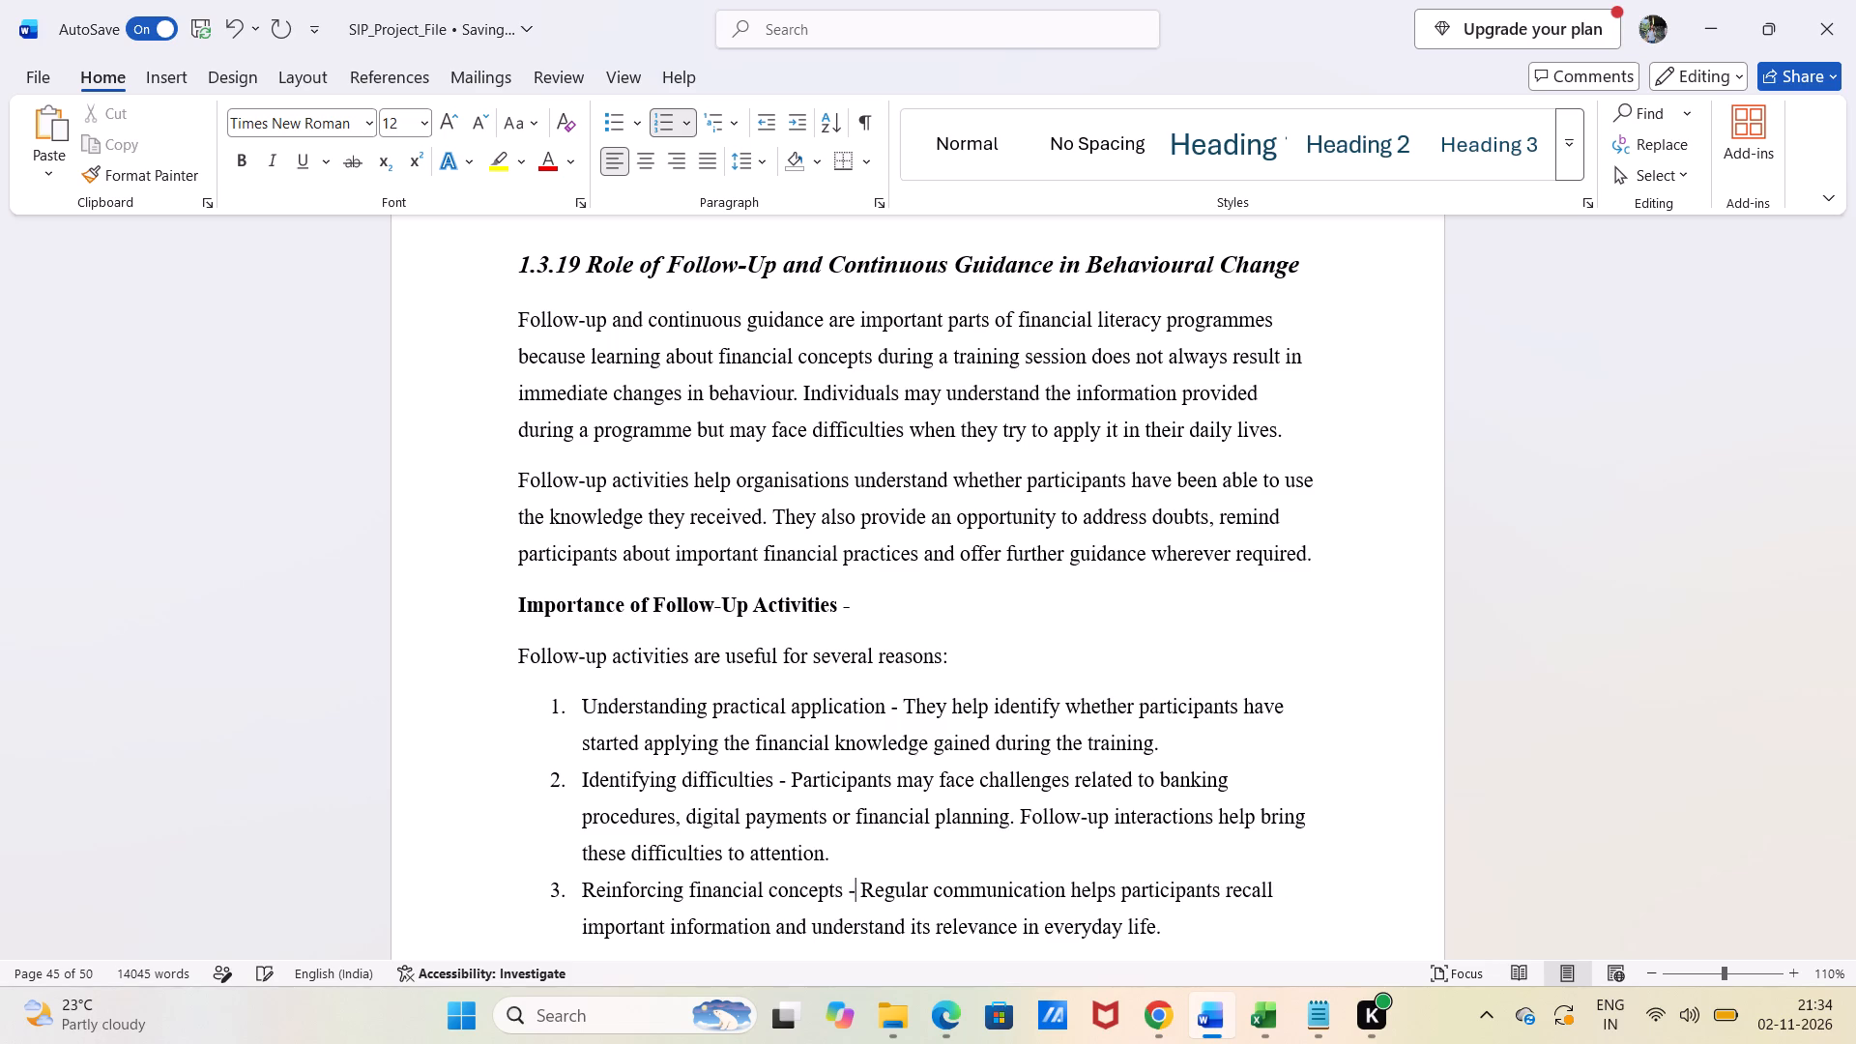
Remove the typed "4. **" and the blank line before "Encouraging positive habits", making its paragraph item 4 of the automatic numbered list.
{"action": "scroll", "coordinate": [862, 598], "scroll_direction": "down", "scroll_amount": 2}
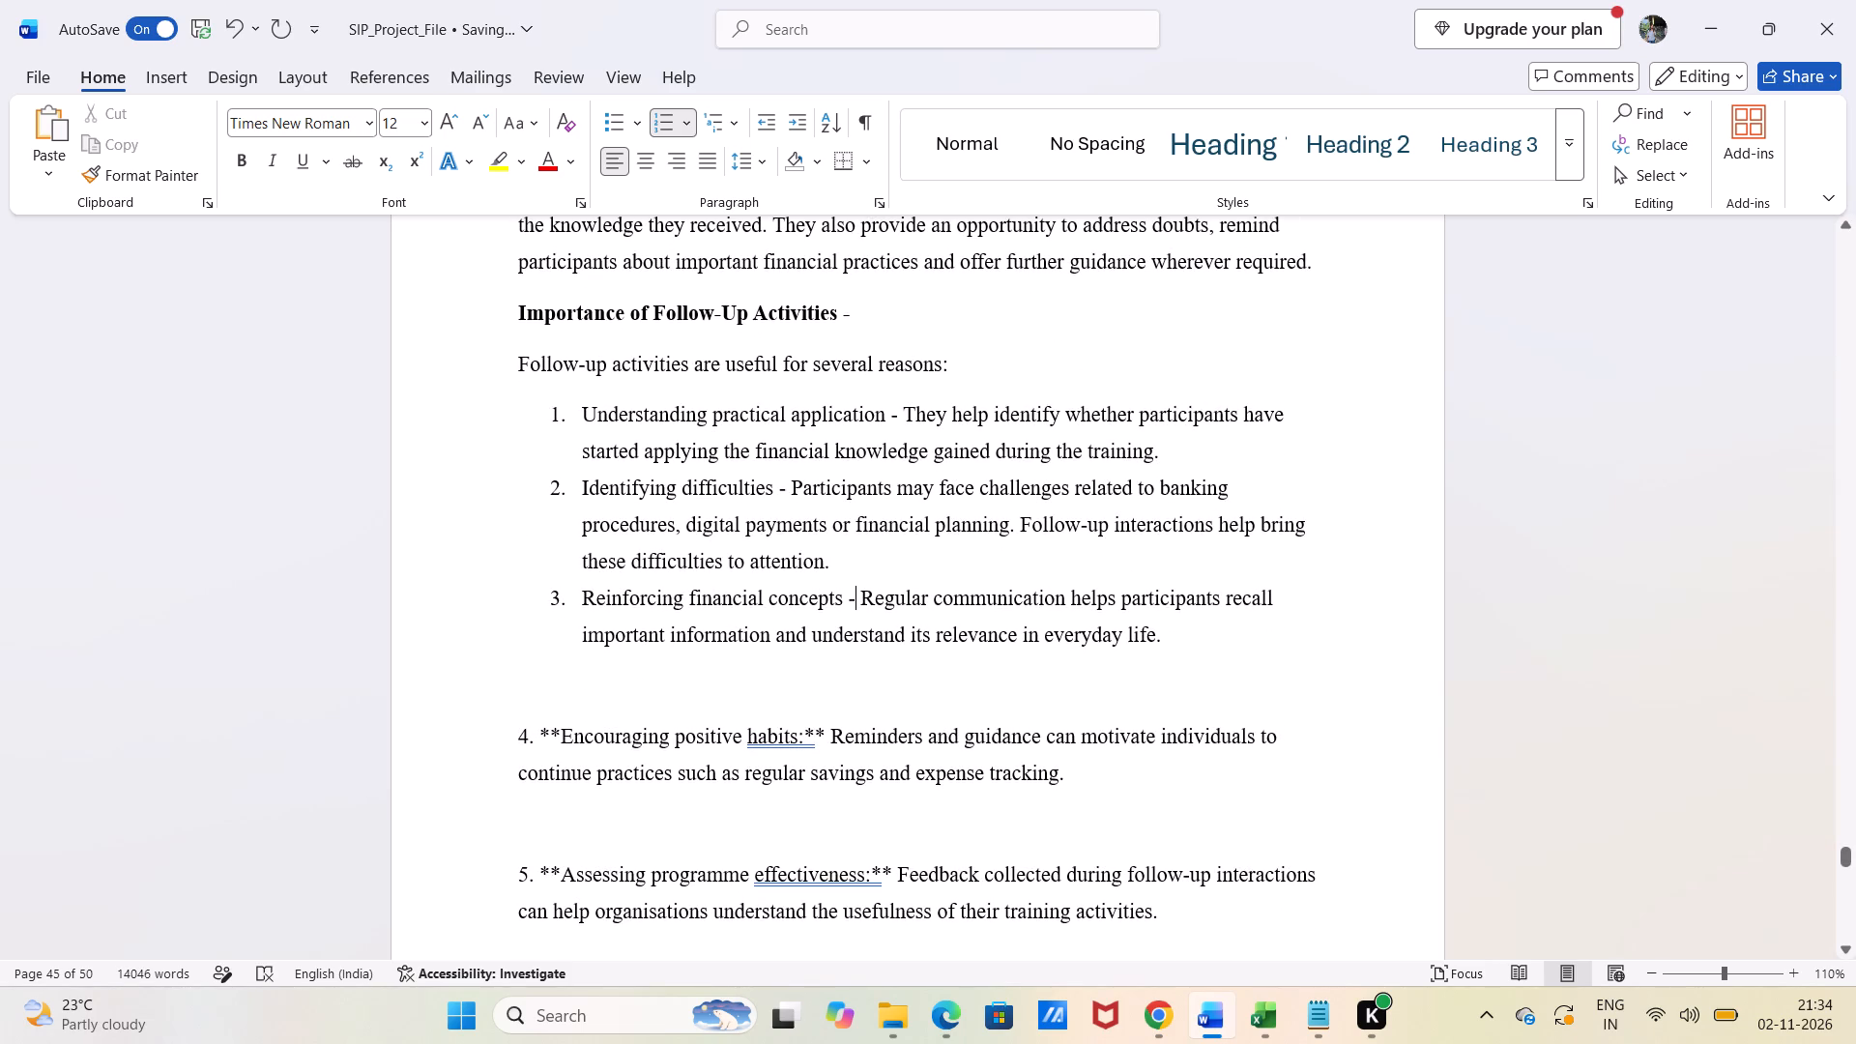
{"action": "left_click", "coordinate": [560, 728]}
{"action": "key", "text": "BackSpace"}
{"action": "key", "text": "BackSpace"}
{"action": "key", "text": "BackSpace"}
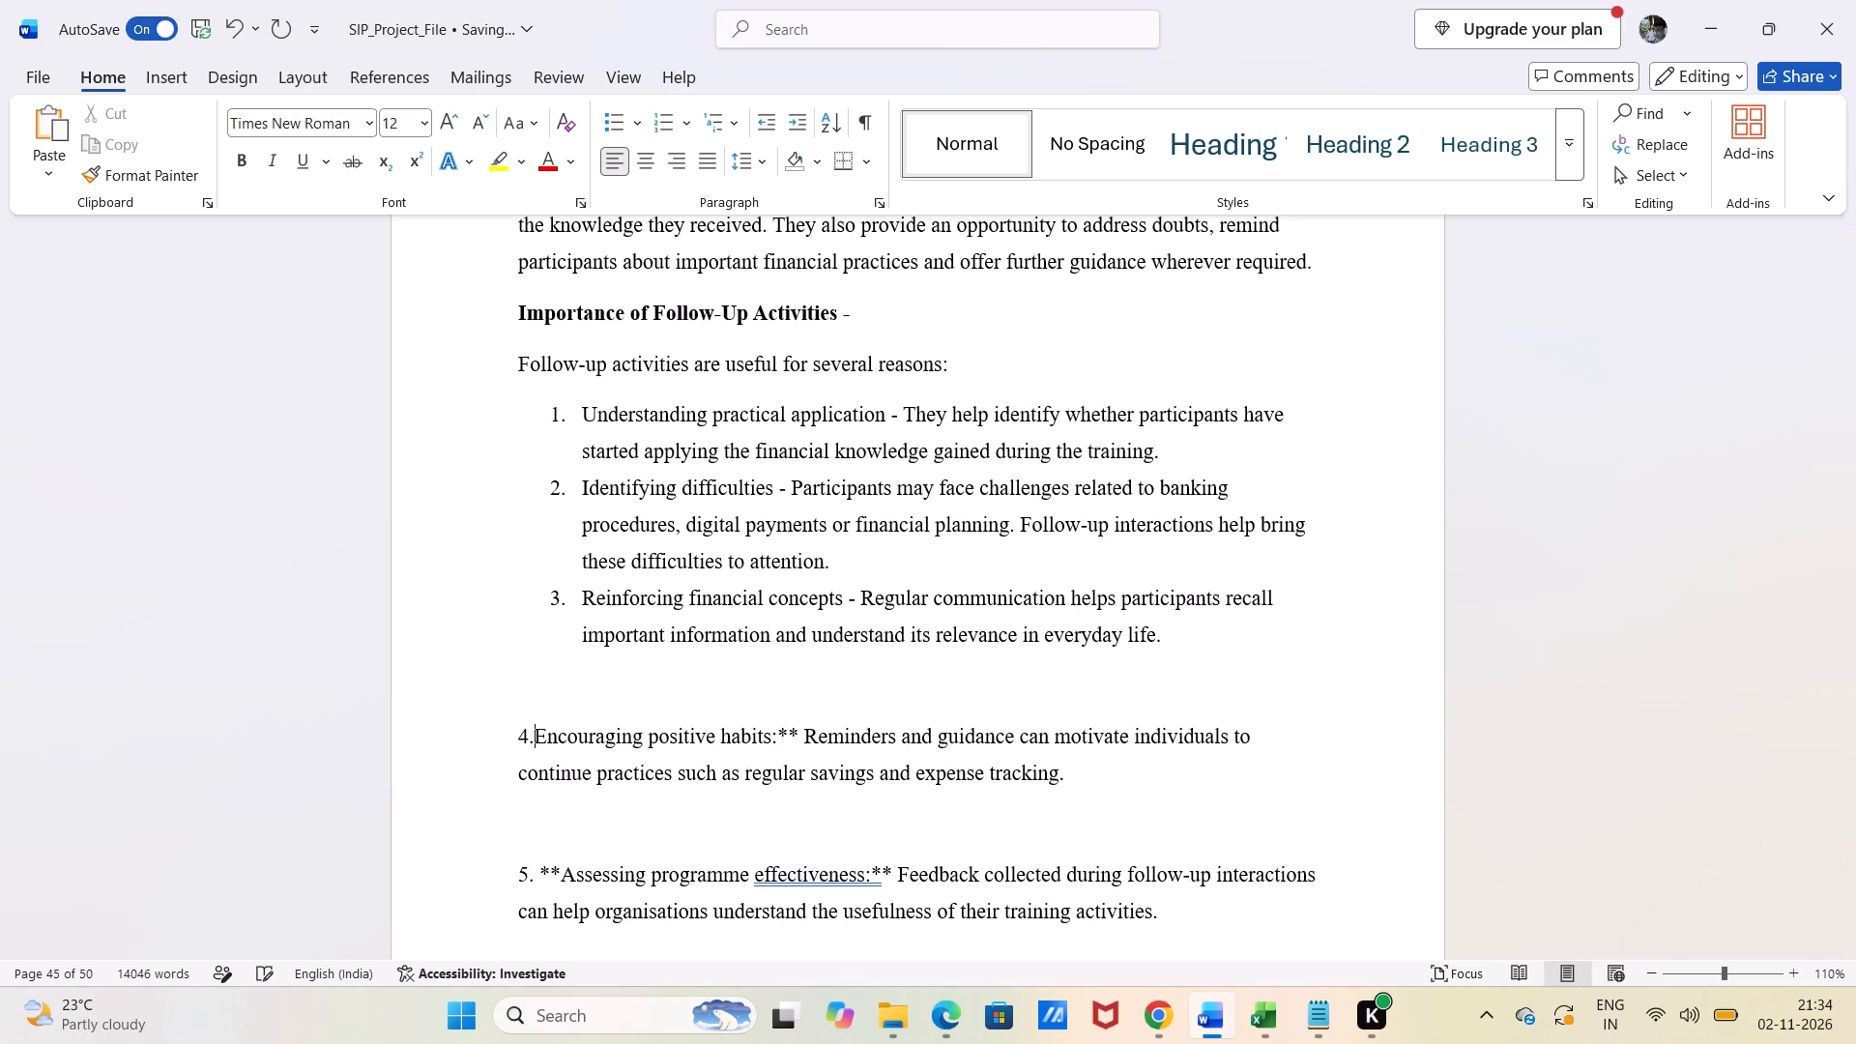
{"action": "key", "text": "BackSpace"}
{"action": "key", "text": "BackSpace"}
{"action": "key", "text": "BackSpace"}
{"action": "key", "text": "BackSpace"}
{"action": "key", "text": "Return"}
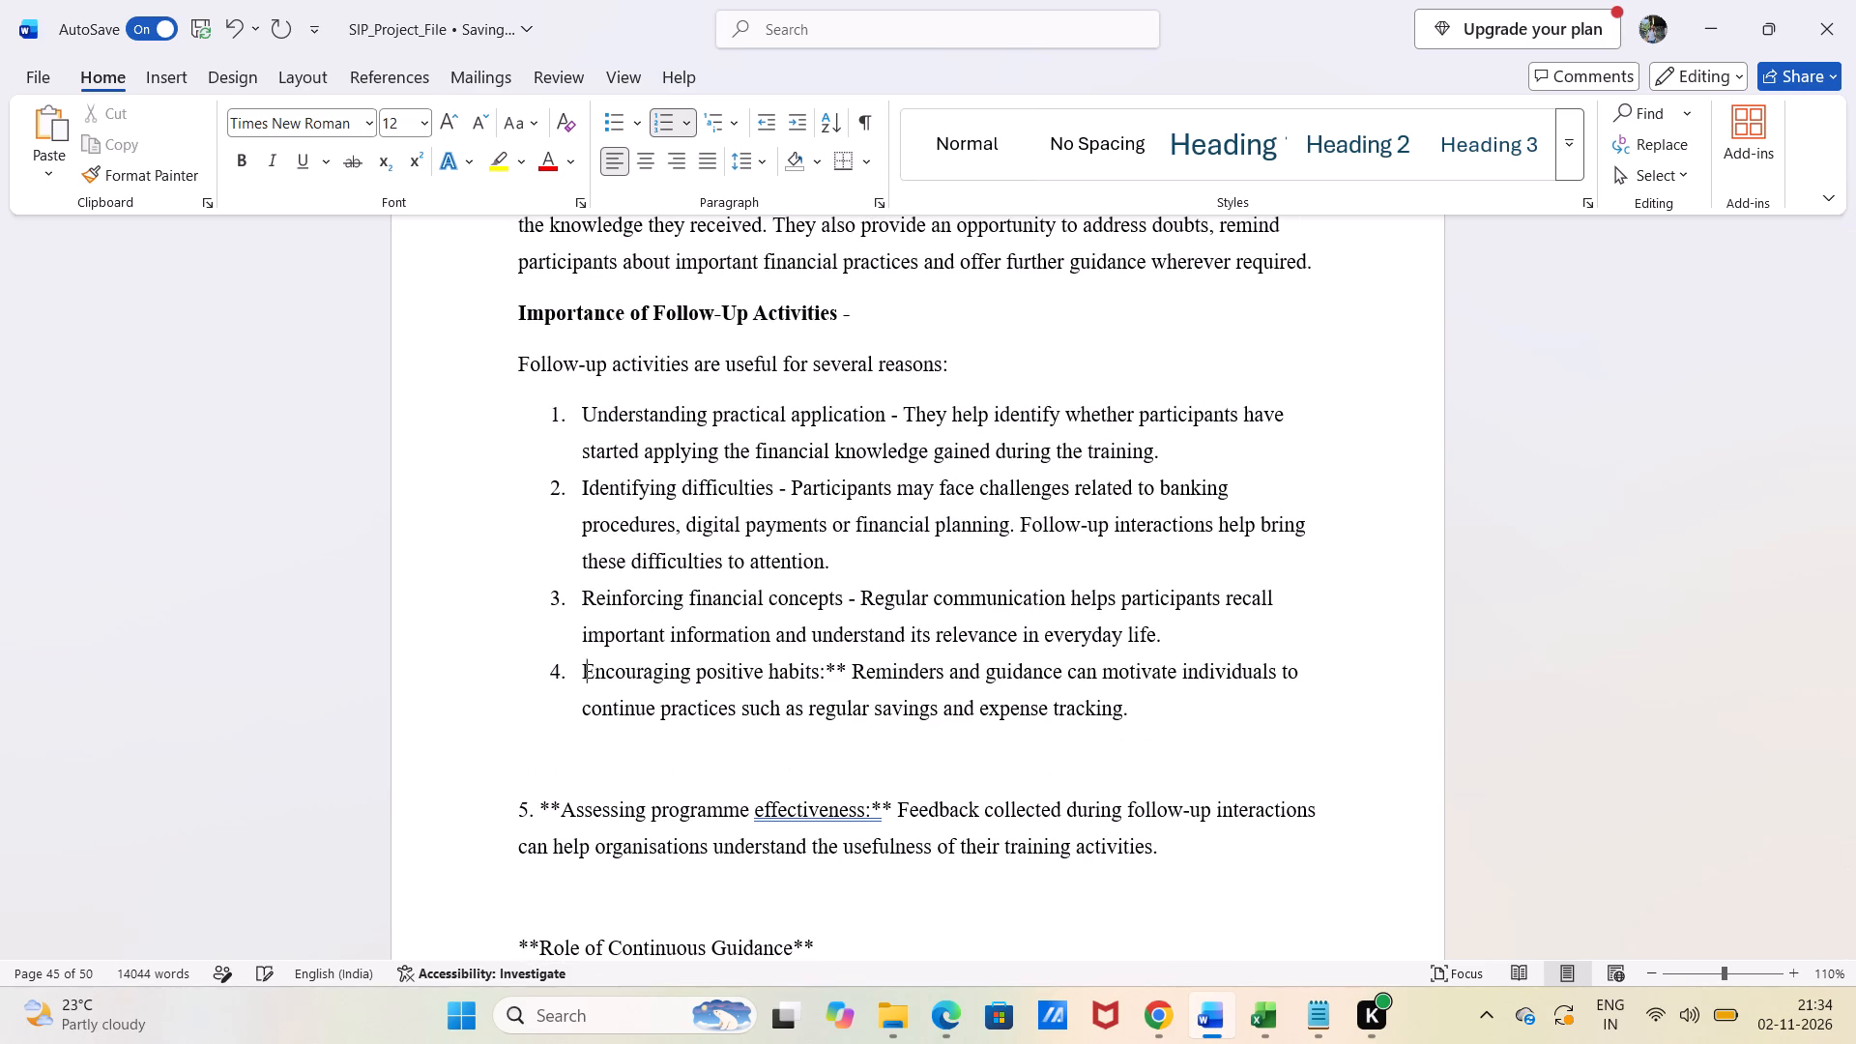
Replace the ":**" after "Encouraging positive habits" with " -".
{"action": "left_click", "coordinate": [840, 673]}
{"action": "key", "text": "Right"}
{"action": "key", "text": "BackSpace"}
{"action": "key", "text": "BackSpace"}
{"action": "key", "text": "BackSpace"}
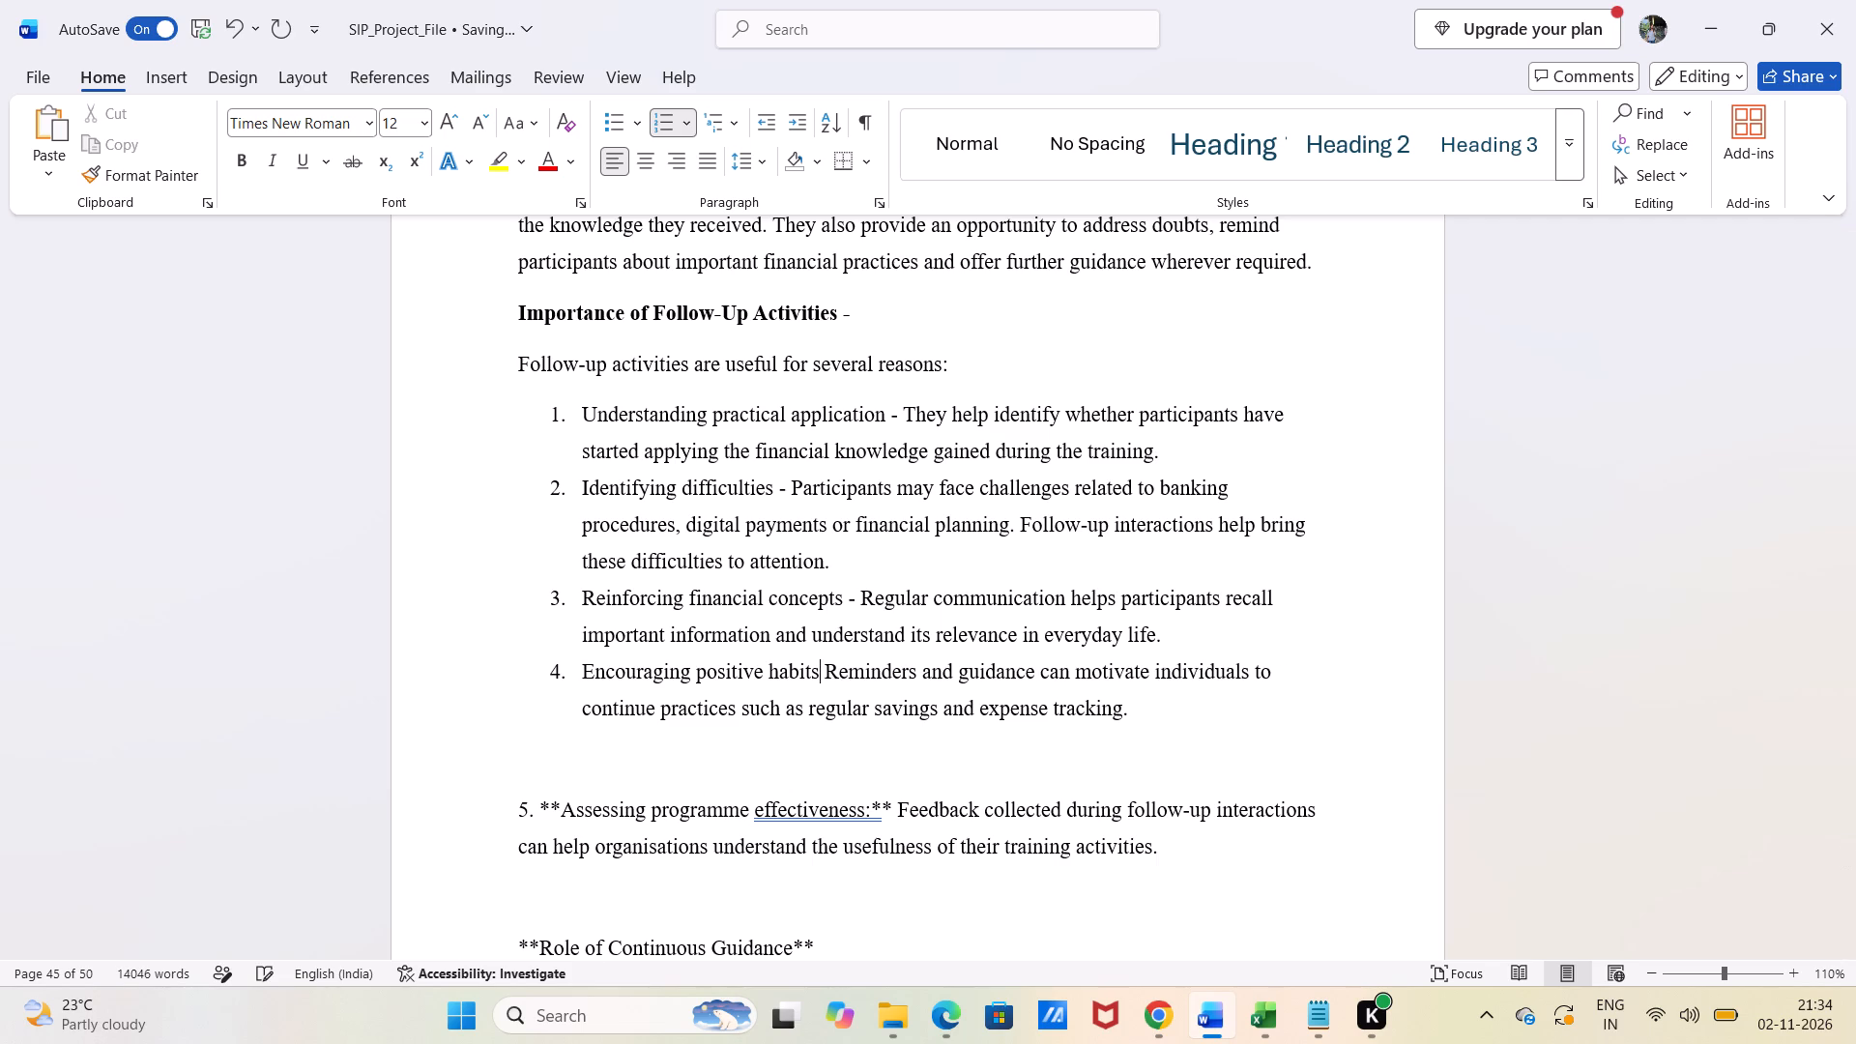
{"action": "key", "text": "space"}
{"action": "type", "text": "-"}
Delete the blank line between the "Encouraging positive habits" item and the "Assessing programme effectiveness" paragraph.
{"action": "key", "text": "Down"}
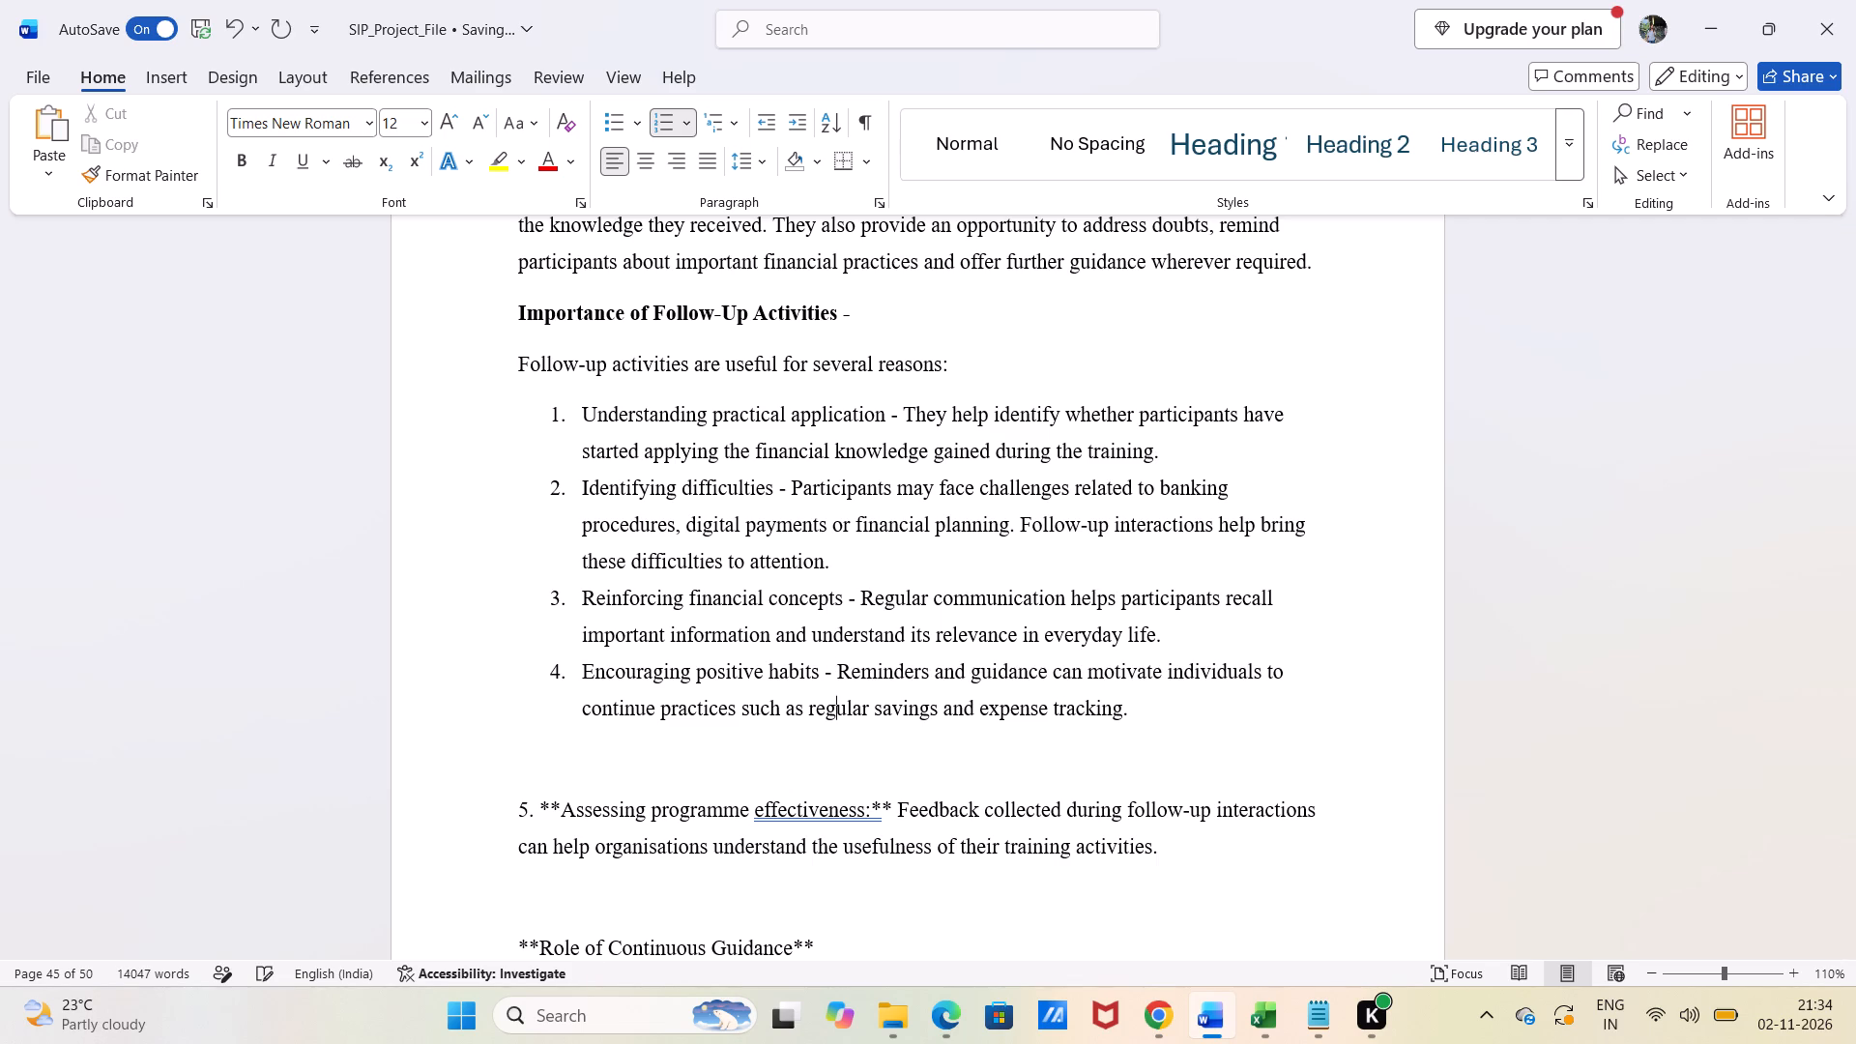
{"action": "key", "text": "Down"}
{"action": "key", "text": "BackSpace"}
Replace the ":**" after "Assessing programme effectiveness" with " -".
{"action": "key", "text": "Down"}
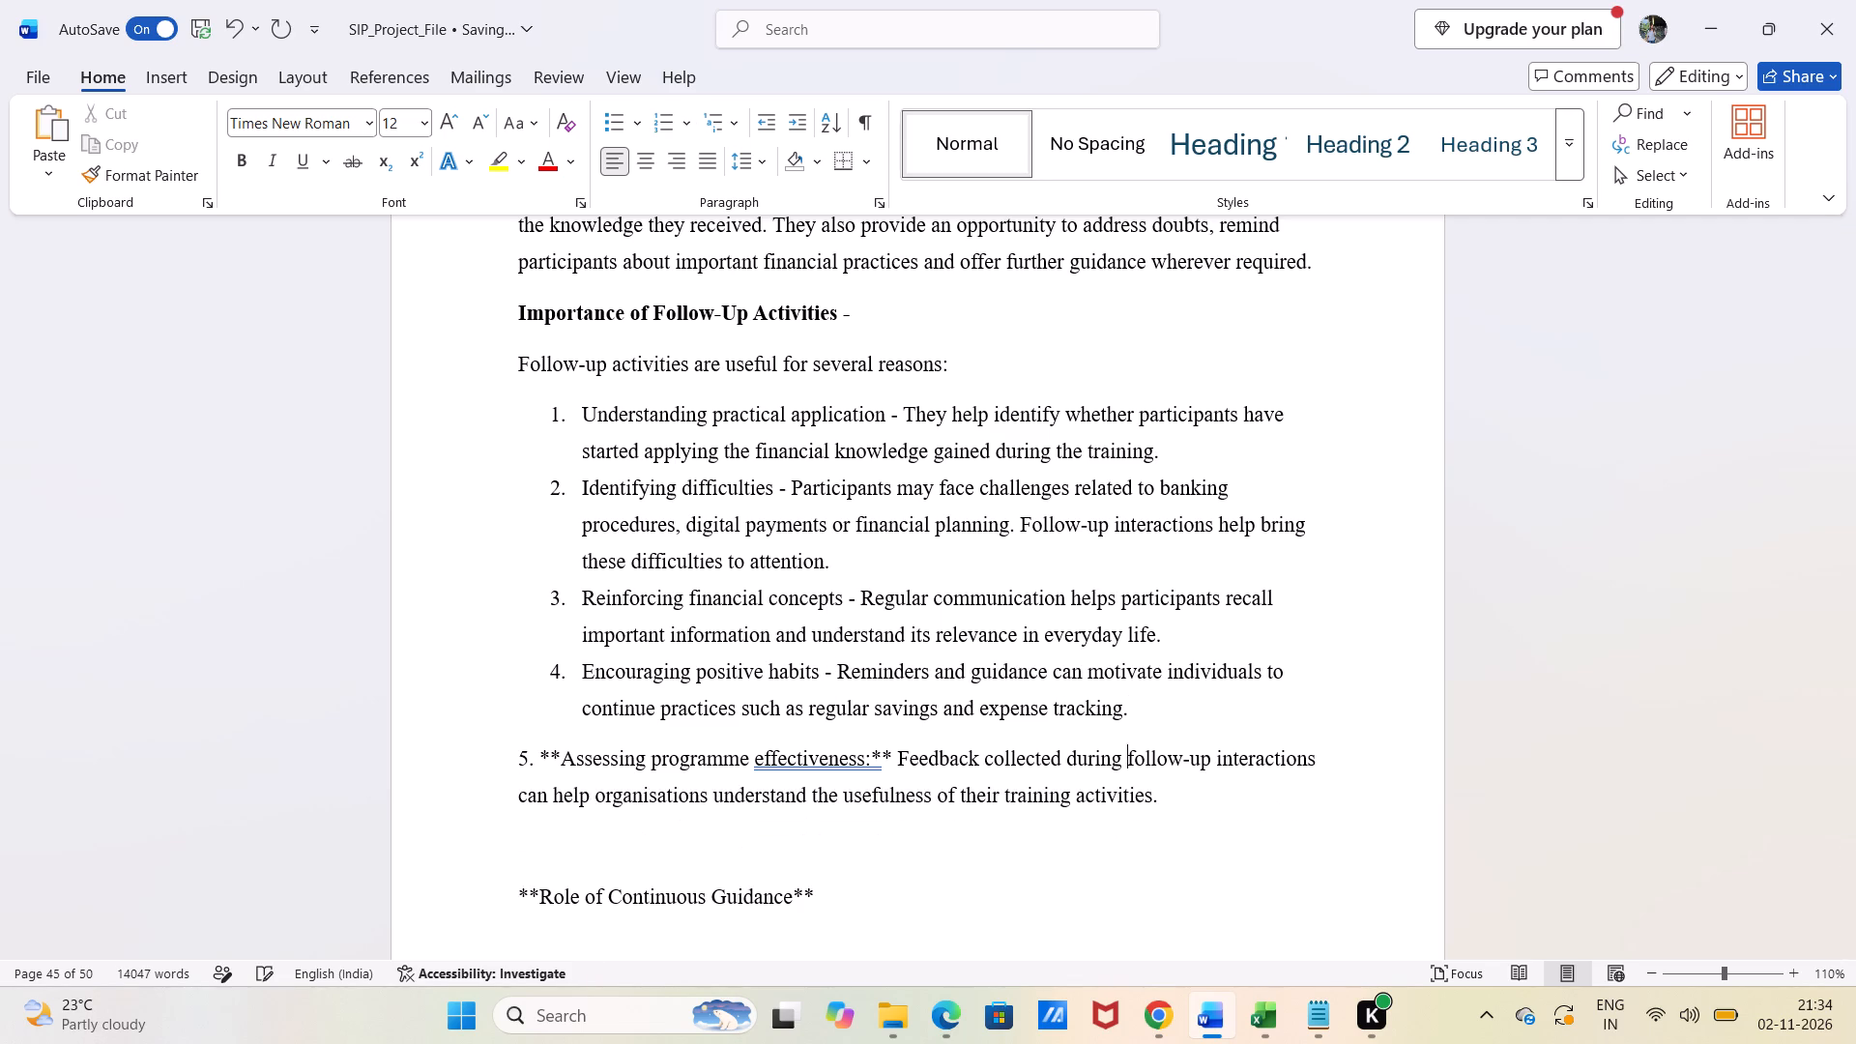
{"action": "key", "text": "Left"}
{"action": "key", "text": "Left"}
{"action": "key", "text": "Left"}
{"action": "key", "text": "Left"}
{"action": "key", "text": "Left"}
{"action": "key", "text": "Left"}
{"action": "key", "text": "Left"}
{"action": "key", "text": "Left"}
{"action": "key", "text": "Left"}
{"action": "key", "text": "Left"}
{"action": "key", "text": "Left"}
{"action": "key", "text": "Left"}
{"action": "key", "text": "Left"}
{"action": "key", "text": "Left"}
{"action": "key", "text": "Left"}
{"action": "key", "text": "Left"}
{"action": "key", "text": "Left"}
{"action": "key", "text": "Left"}
{"action": "key", "text": "Left"}
{"action": "key", "text": "Left"}
{"action": "key", "text": "Left"}
{"action": "key", "text": "BackSpace"}
{"action": "key", "text": "BackSpace"}
{"action": "key", "text": "BackSpace"}
{"action": "key", "text": "BackSpace"}
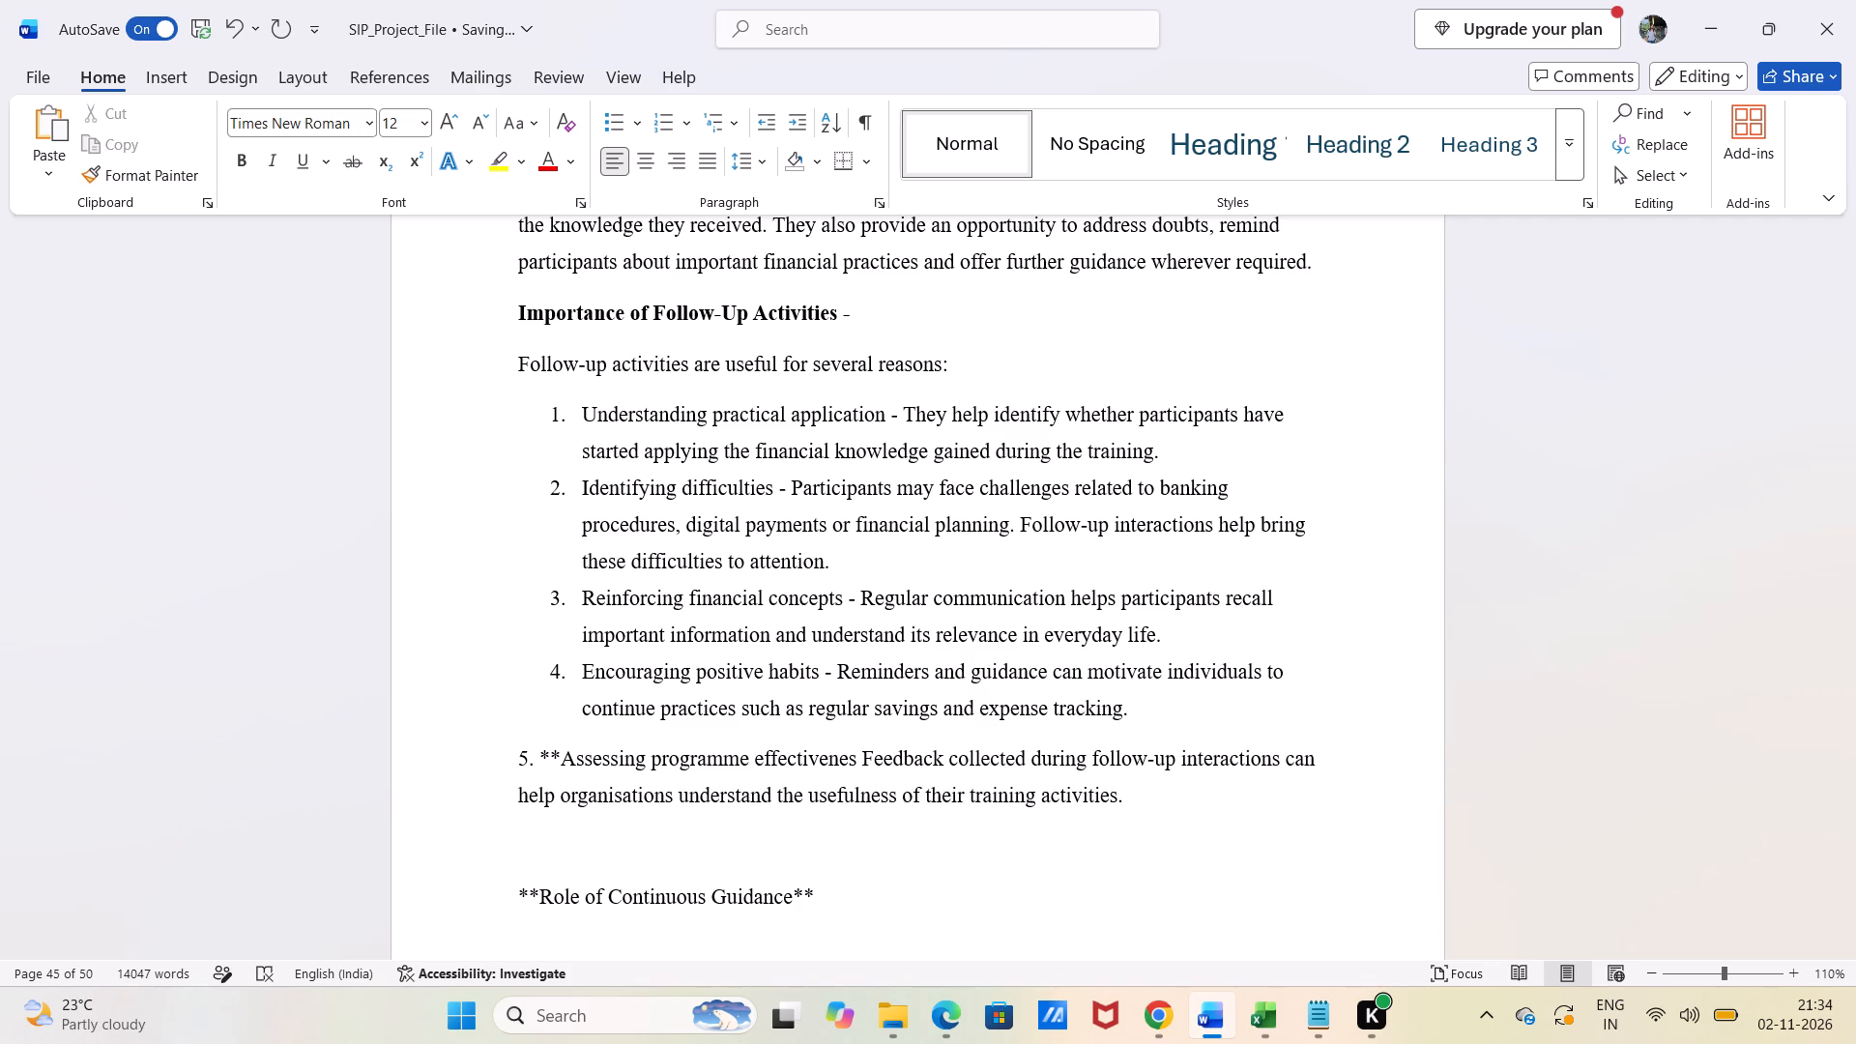
{"action": "type", "text": "s -"}
Remove the typed "5. **" before "Assessing programme effectiveness" and make its paragraph item 5 of the automatic numbered list.
{"action": "key", "text": "Left"}
{"action": "key", "text": "Left"}
{"action": "key", "text": "Left"}
{"action": "key", "text": "Left"}
{"action": "key", "text": "Left"}
{"action": "key", "text": "Left"}
{"action": "key", "text": "Left"}
{"action": "key", "text": "Left"}
{"action": "key", "text": "Left"}
{"action": "key", "text": "Left"}
{"action": "key", "text": "Left"}
{"action": "key", "text": "Left"}
{"action": "key", "text": "Left"}
{"action": "key", "text": "Left"}
{"action": "key", "text": "Left"}
{"action": "key", "text": "Left"}
{"action": "key", "text": "Left"}
{"action": "key", "text": "Left"}
{"action": "key", "text": "Left"}
{"action": "key", "text": "Left"}
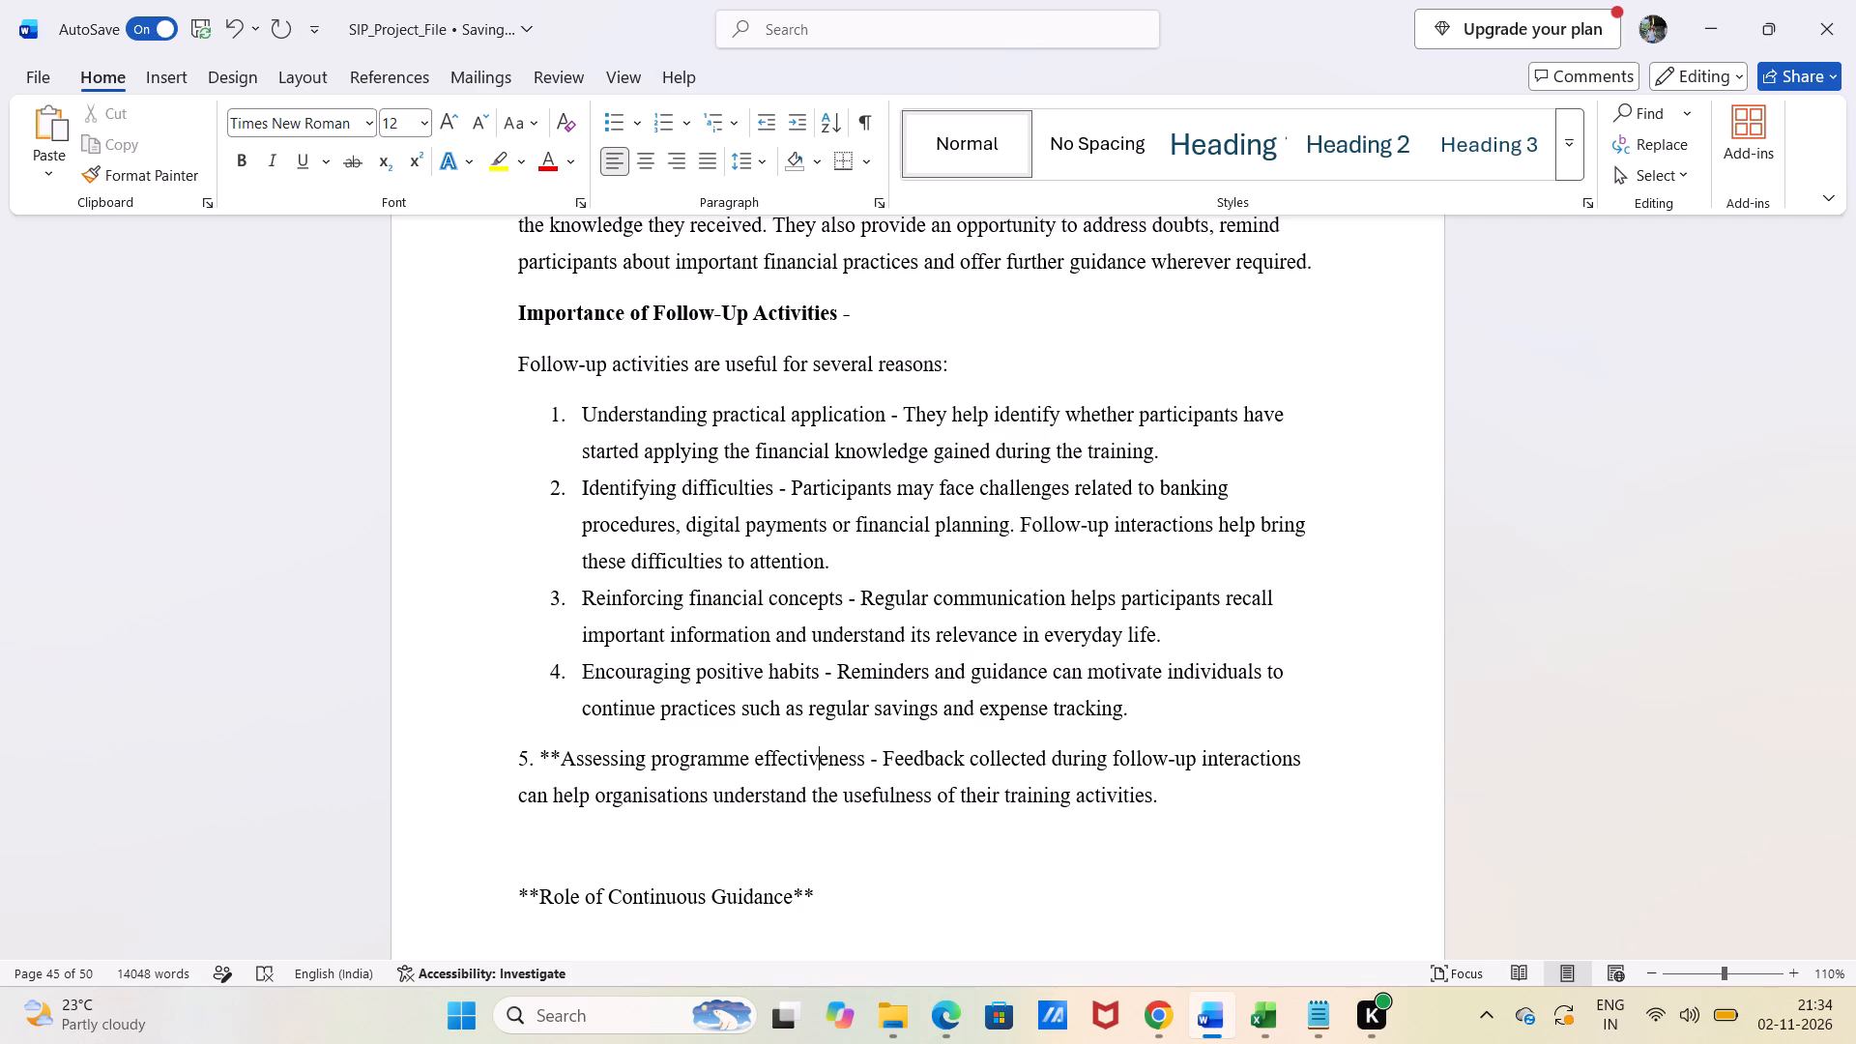
{"action": "key", "text": "Right"}
{"action": "key", "text": "BackSpace"}
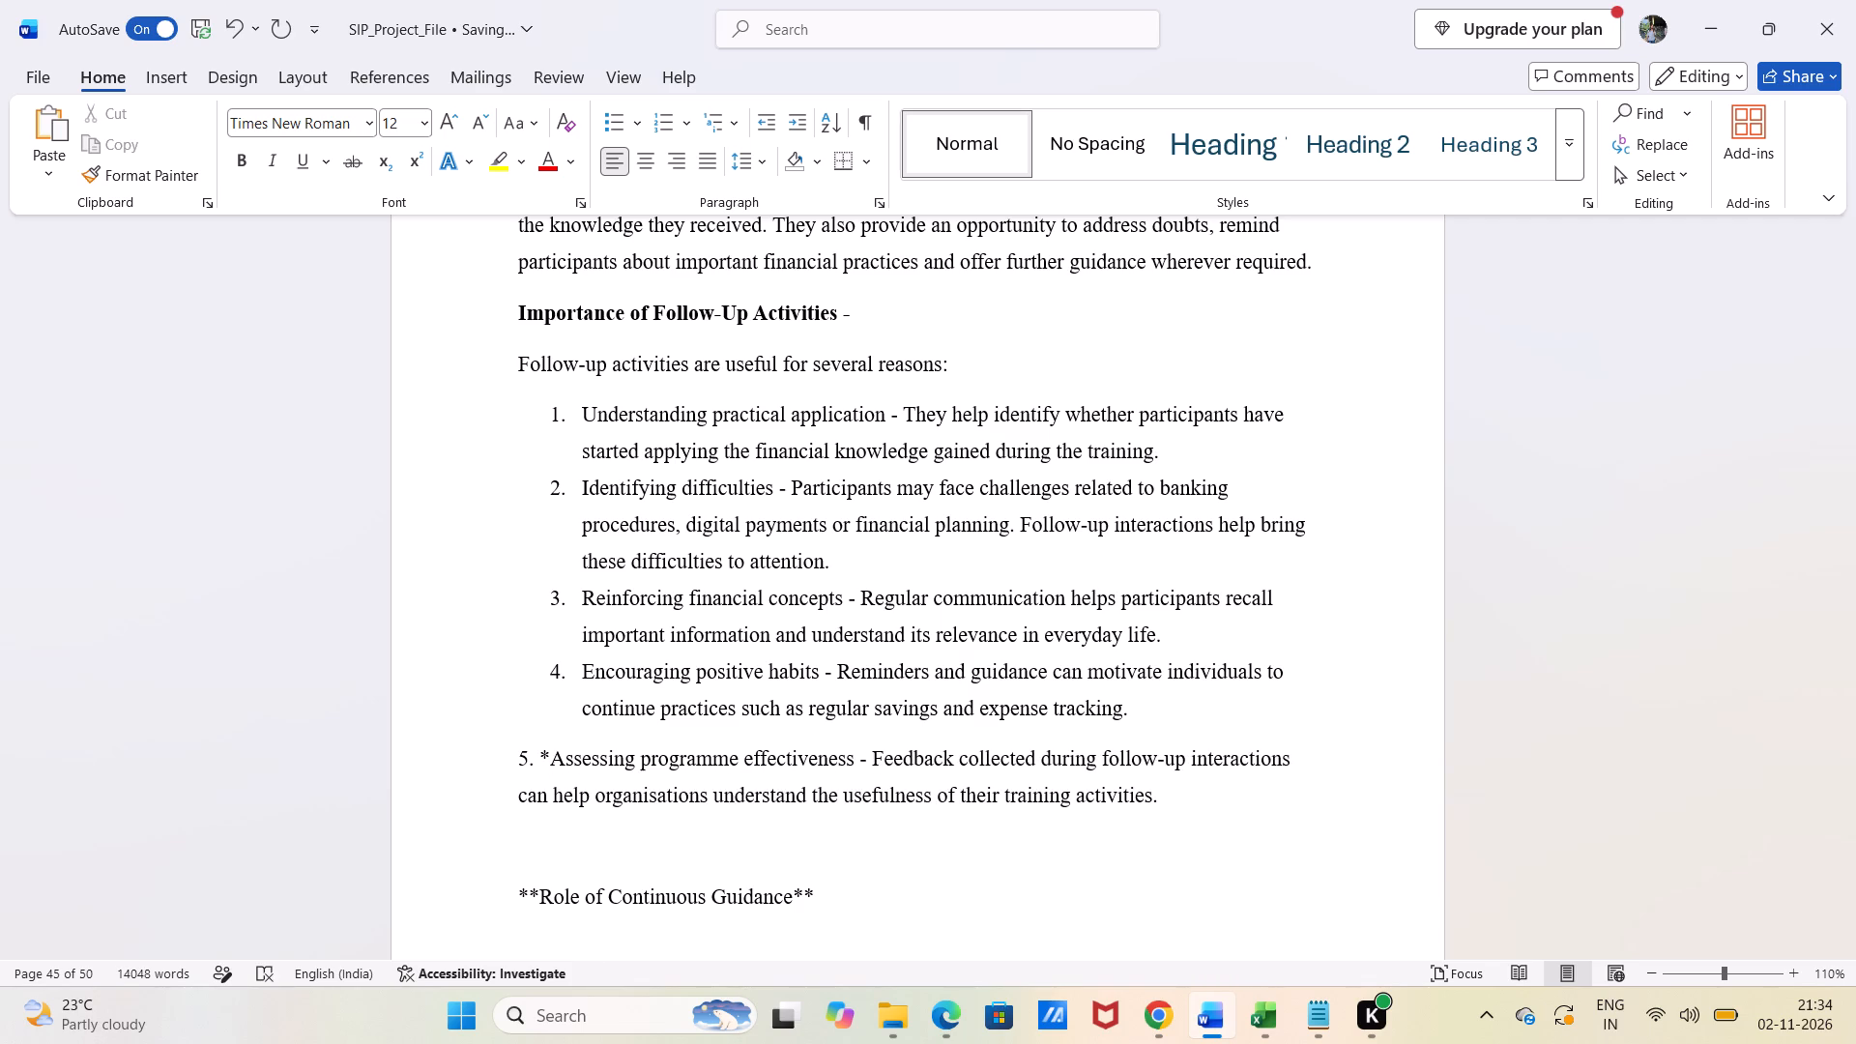
{"action": "key", "text": "BackSpace"}
{"action": "key", "text": "BackSpace"}
{"action": "key", "text": "BackSpace"}
{"action": "key", "text": "BackSpace"}
{"action": "key", "text": "BackSpace"}
{"action": "key", "text": "Return"}
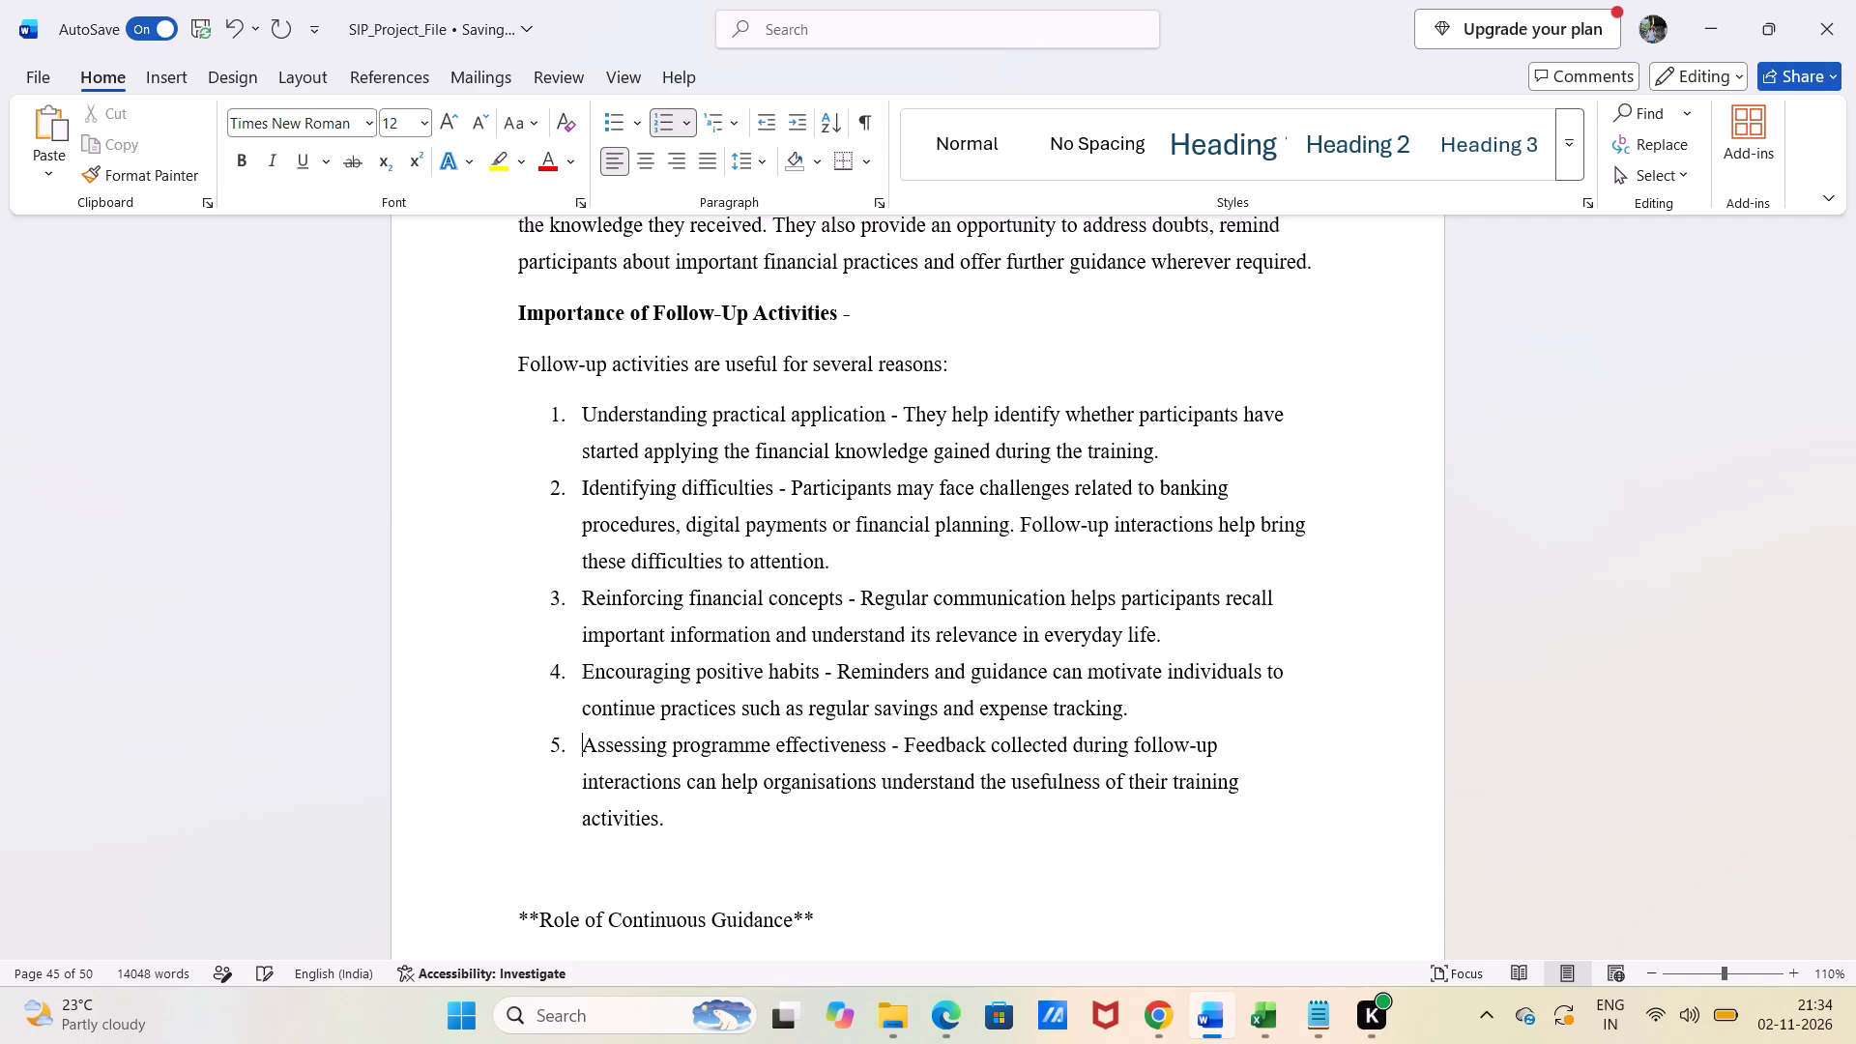
Delete the blank lines directly above and below the "Role of Continuous Guidance" heading.
{"action": "right_click", "coordinate": [627, 878]}
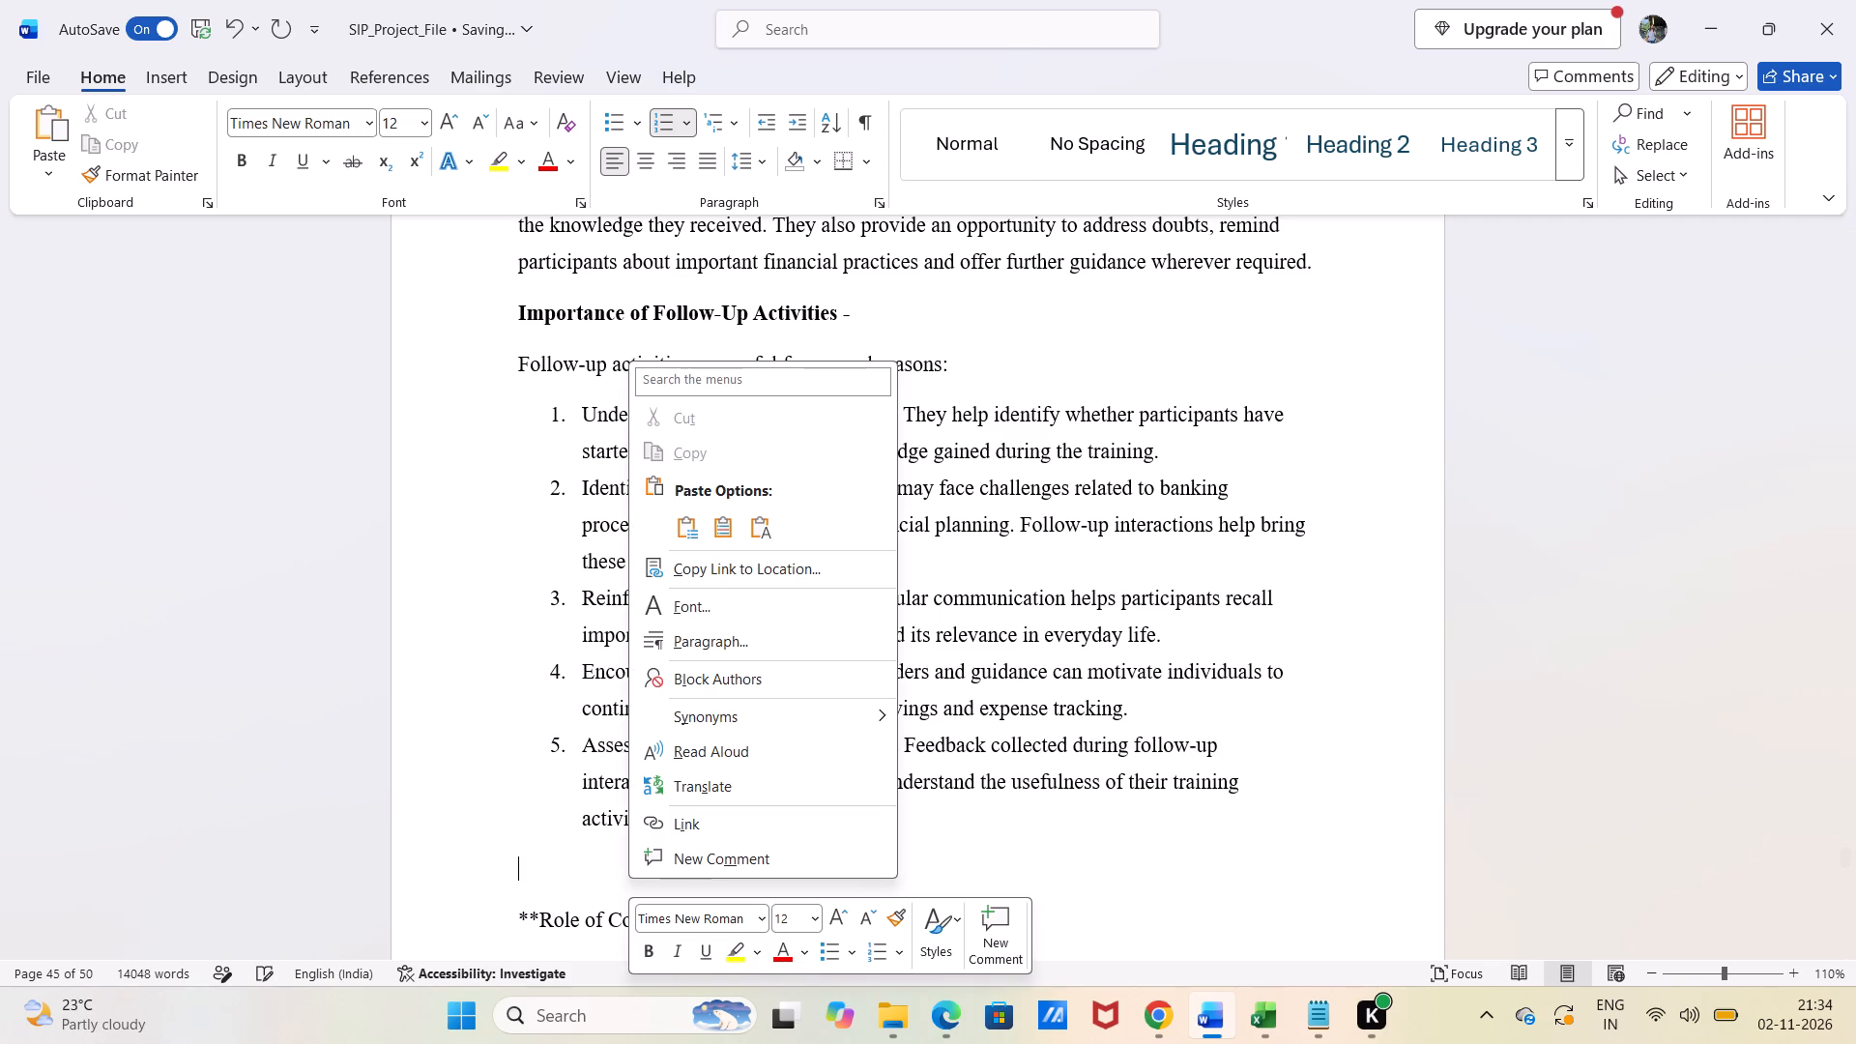
{"action": "key", "text": "BackSpace"}
{"action": "left_click", "coordinate": [583, 863]}
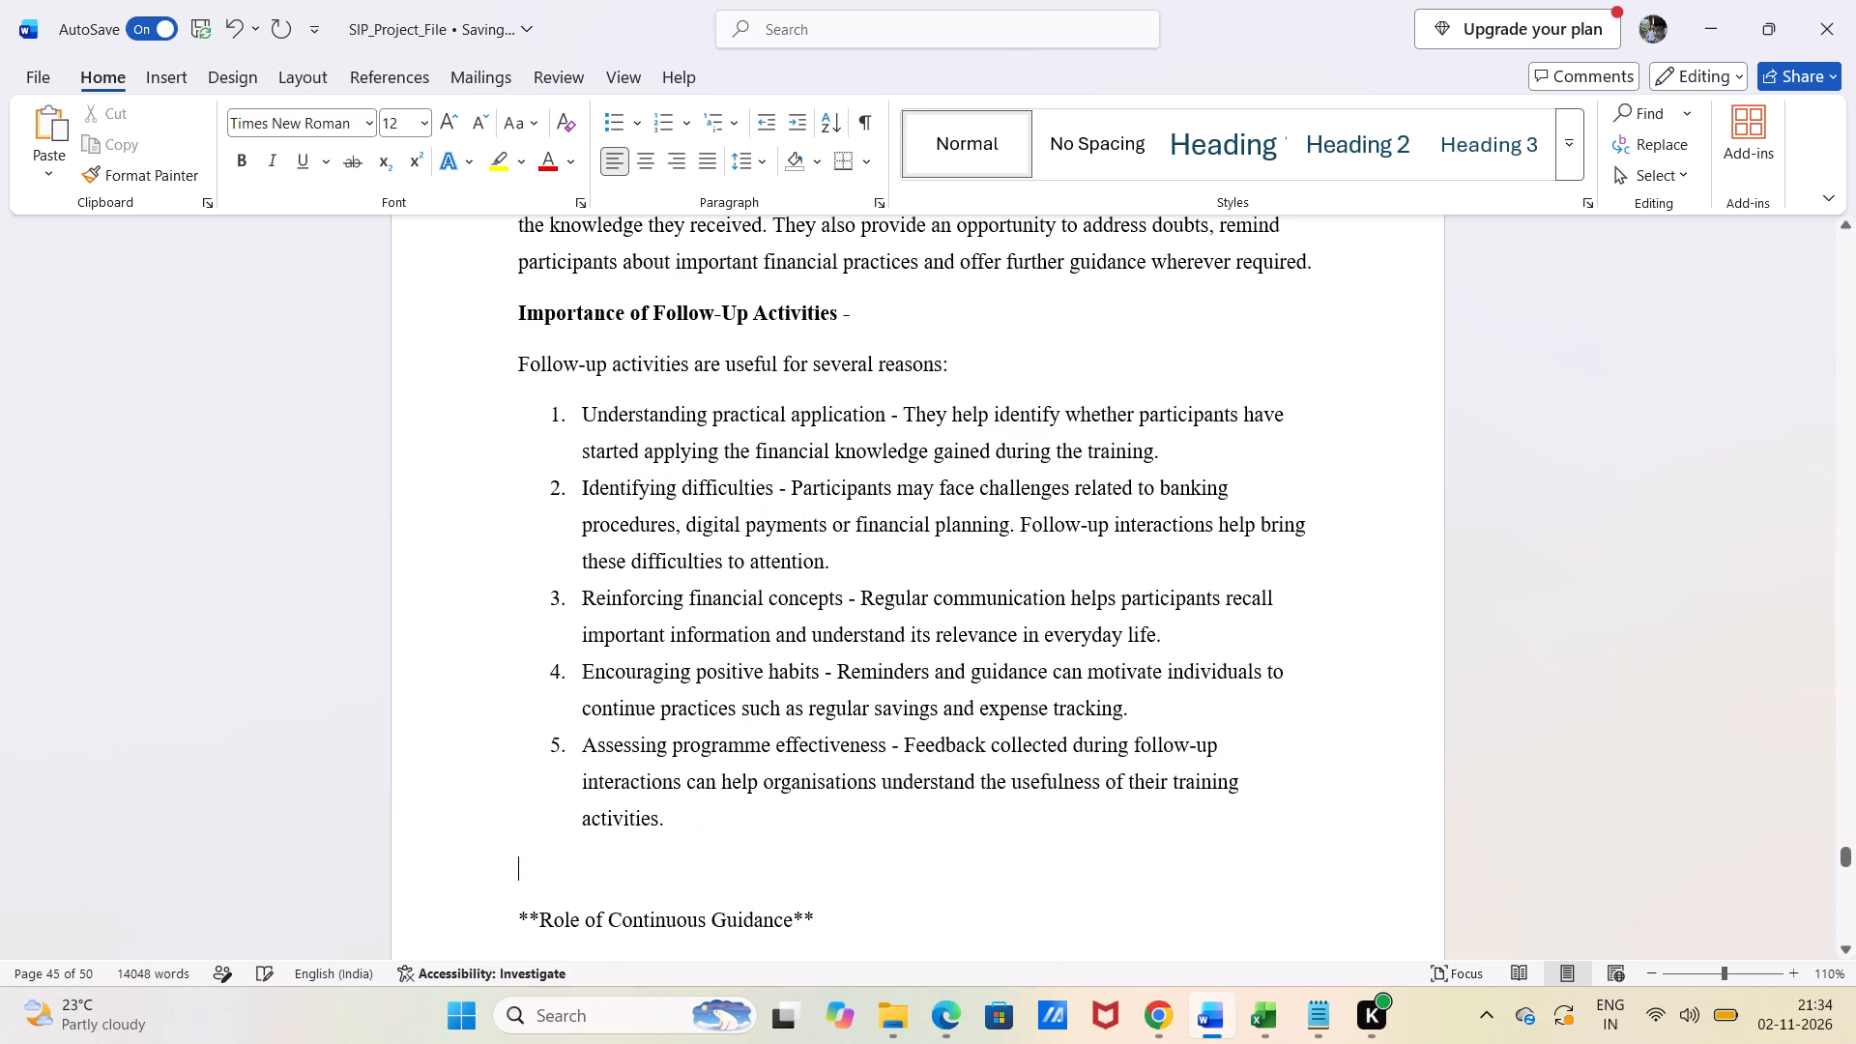
{"action": "key", "text": "BackSpace"}
{"action": "scroll", "coordinate": [583, 863], "scroll_direction": "down", "scroll_amount": 1}
{"action": "left_click", "coordinate": [545, 677]}
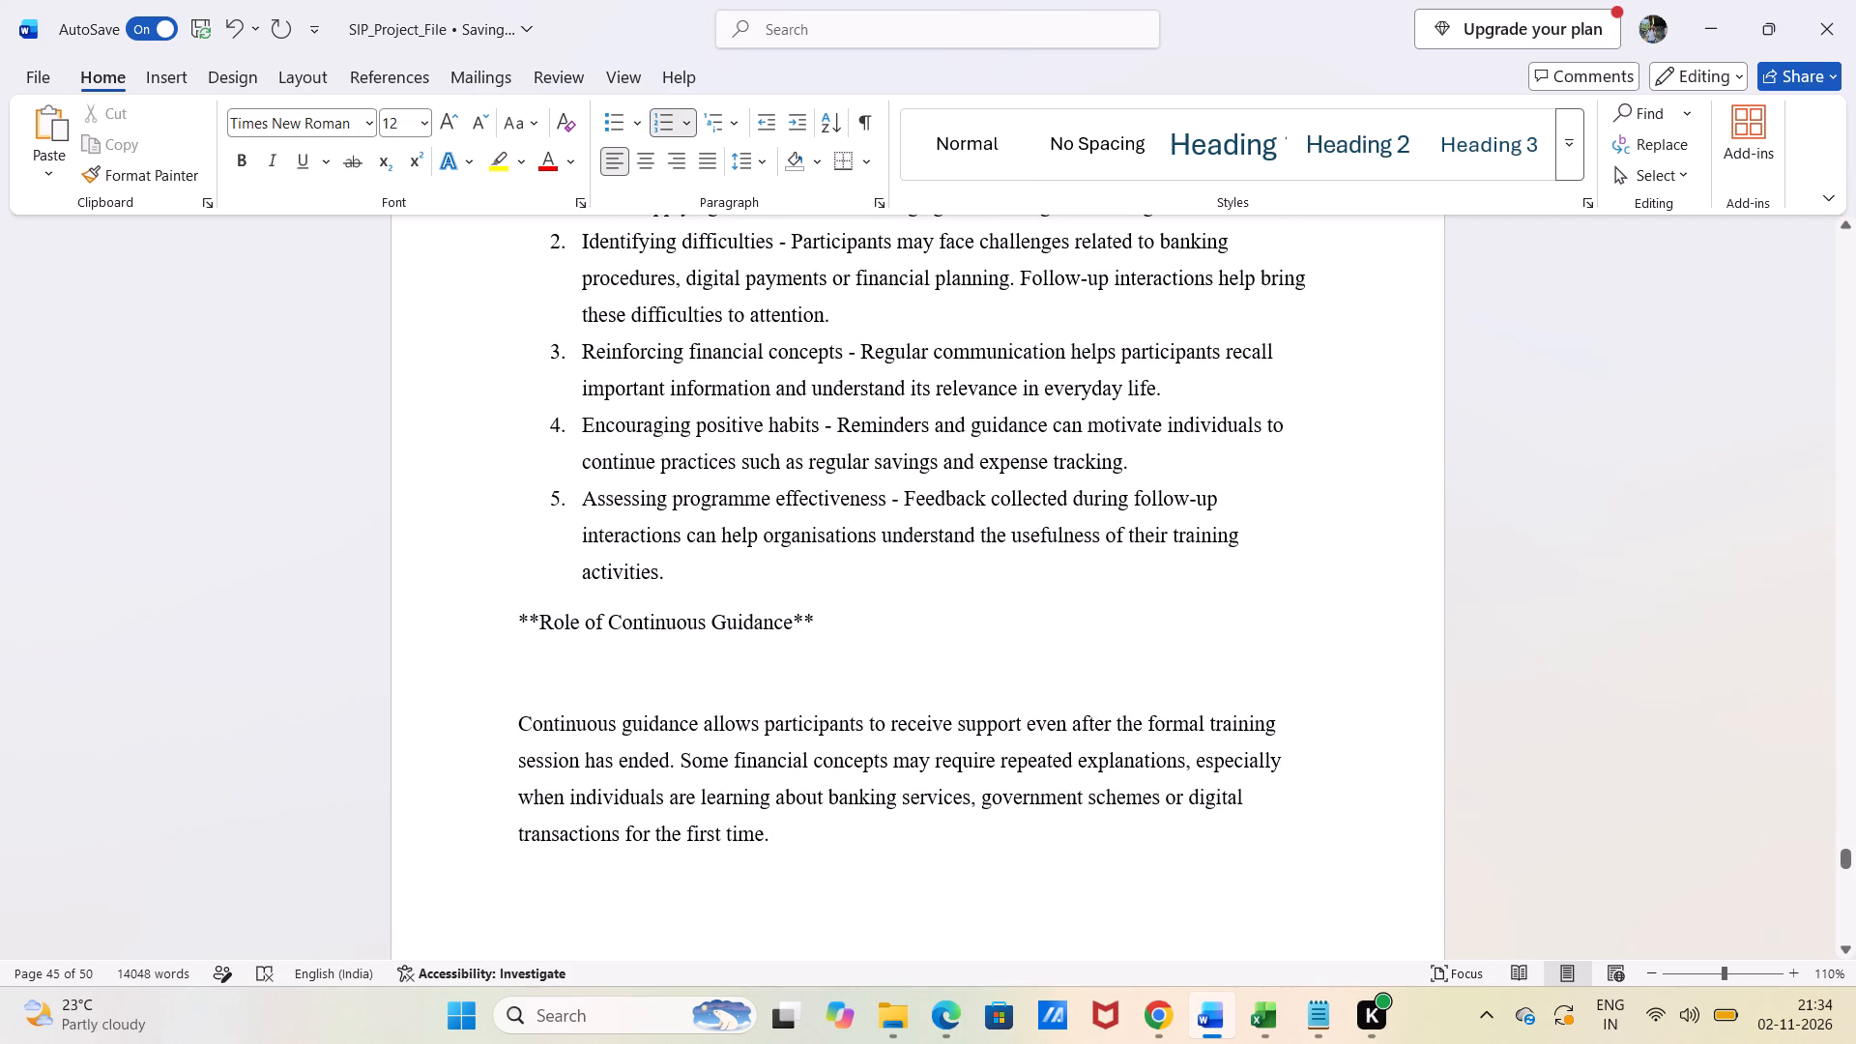
{"action": "key", "text": "BackSpace"}
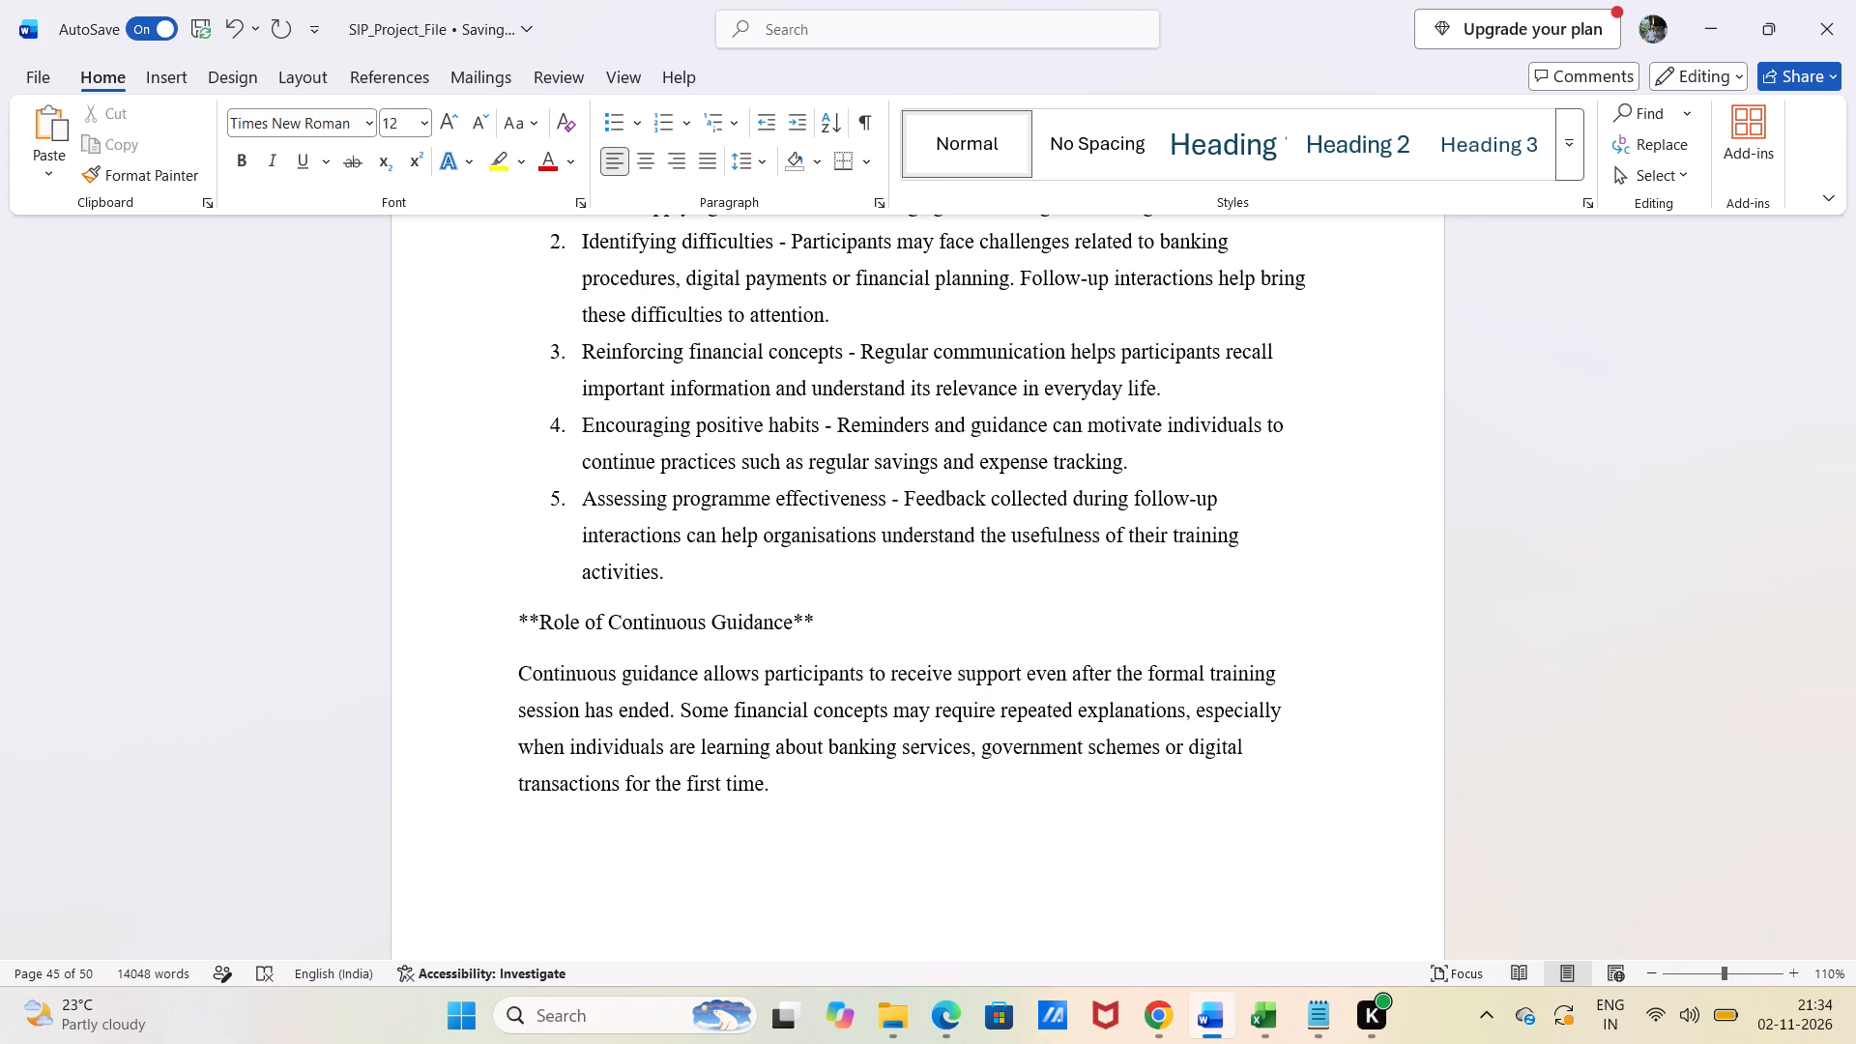
Replace the "**" after the "Role of Continuous Guidance" heading with " -" and remove the "**" before it.
{"action": "key", "text": "BackSpace"}
{"action": "key", "text": "BackSpace"}
{"action": "key", "text": "space"}
{"action": "type", "text": "-"}
{"action": "key", "text": "Left"}
{"action": "key", "text": "Left"}
{"action": "key", "text": "Left"}
{"action": "key", "text": "Left"}
{"action": "key", "text": "Left"}
{"action": "key", "text": "Left"}
{"action": "key", "text": "Left"}
{"action": "key", "text": "Left"}
{"action": "key", "text": "Left"}
{"action": "key", "text": "Left"}
{"action": "key", "text": "Left"}
{"action": "key", "text": "Left"}
{"action": "key", "text": "Left"}
{"action": "key", "text": "Left"}
{"action": "key", "text": "Left"}
{"action": "key", "text": "Left"}
{"action": "key", "text": "Left"}
{"action": "key", "text": "Left"}
{"action": "key", "text": "Left"}
{"action": "key", "text": "Left"}
{"action": "key", "text": "Left"}
{"action": "key", "text": "Left"}
{"action": "key", "text": "Left"}
{"action": "key", "text": "Left"}
{"action": "key", "text": "Left"}
{"action": "key", "text": "BackSpace"}
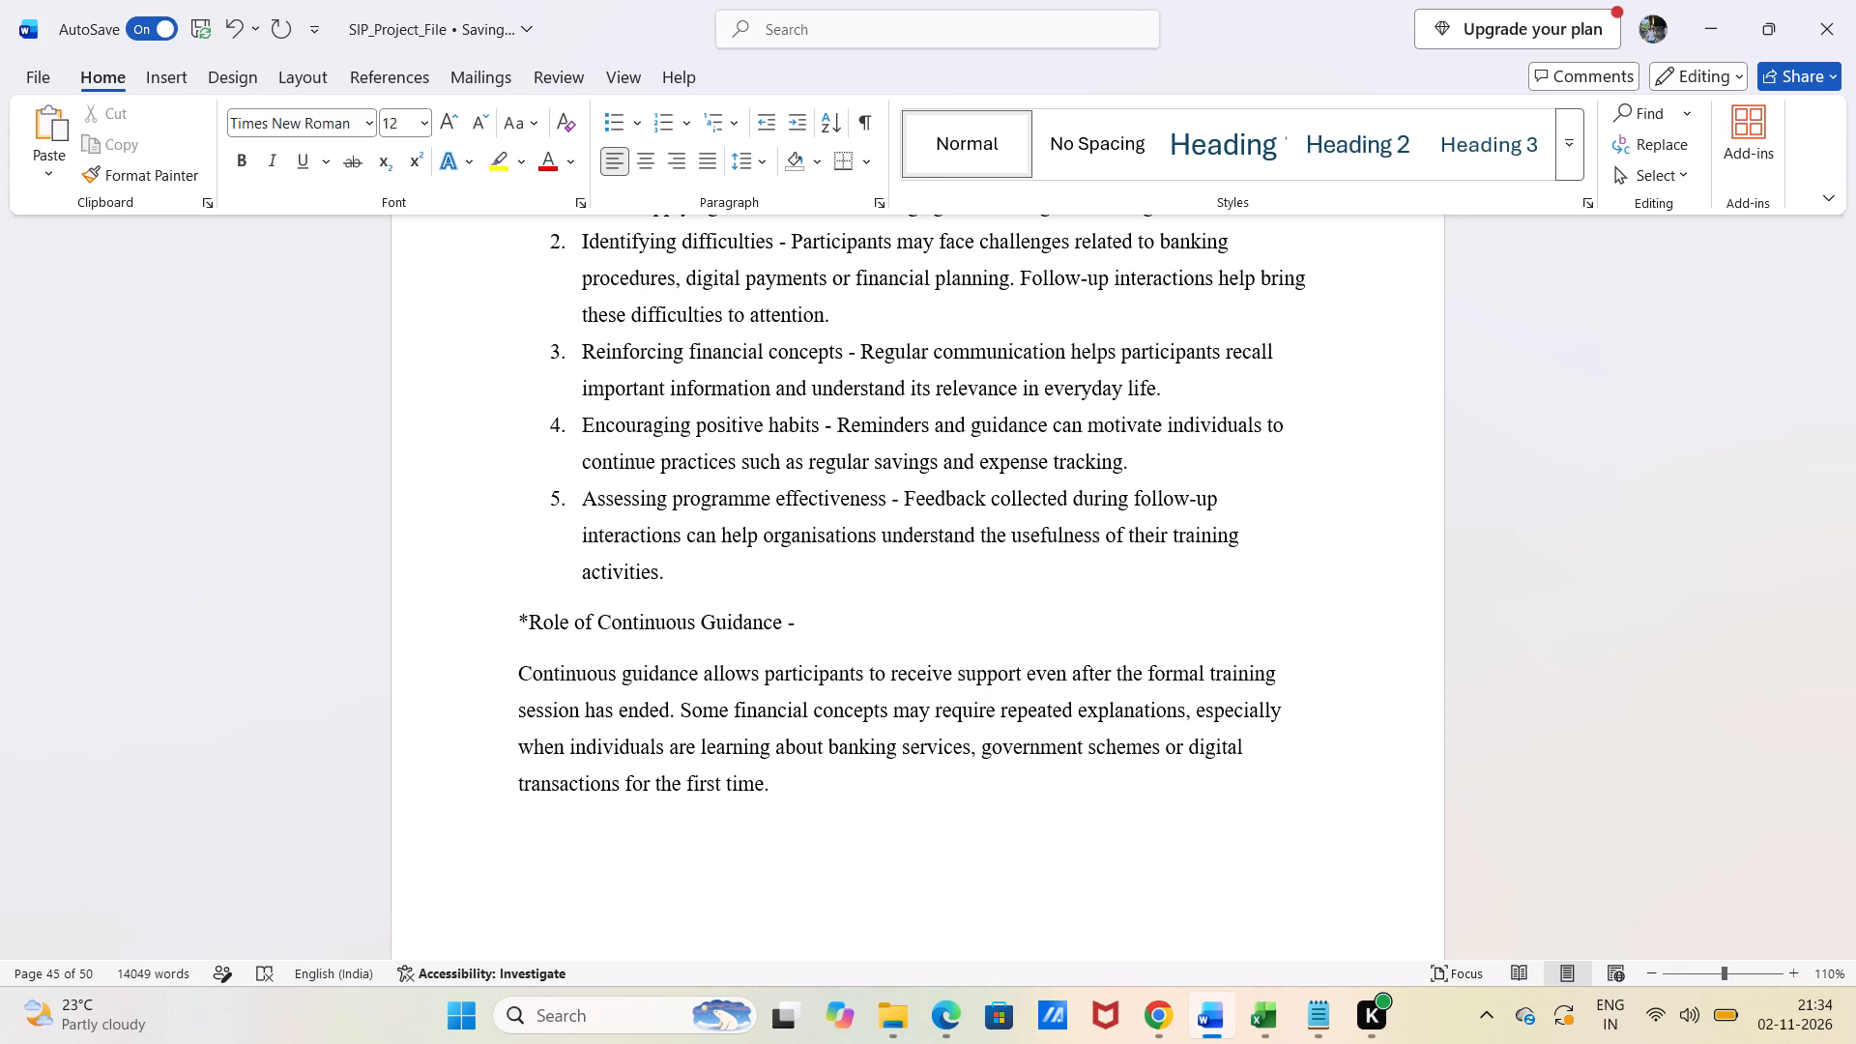
{"action": "key", "text": "BackSpace"}
Make the "Role of Continuous Guidance -" heading bold.
{"action": "left_click_drag", "start_coordinate": [516, 621], "coordinate": [797, 614]}
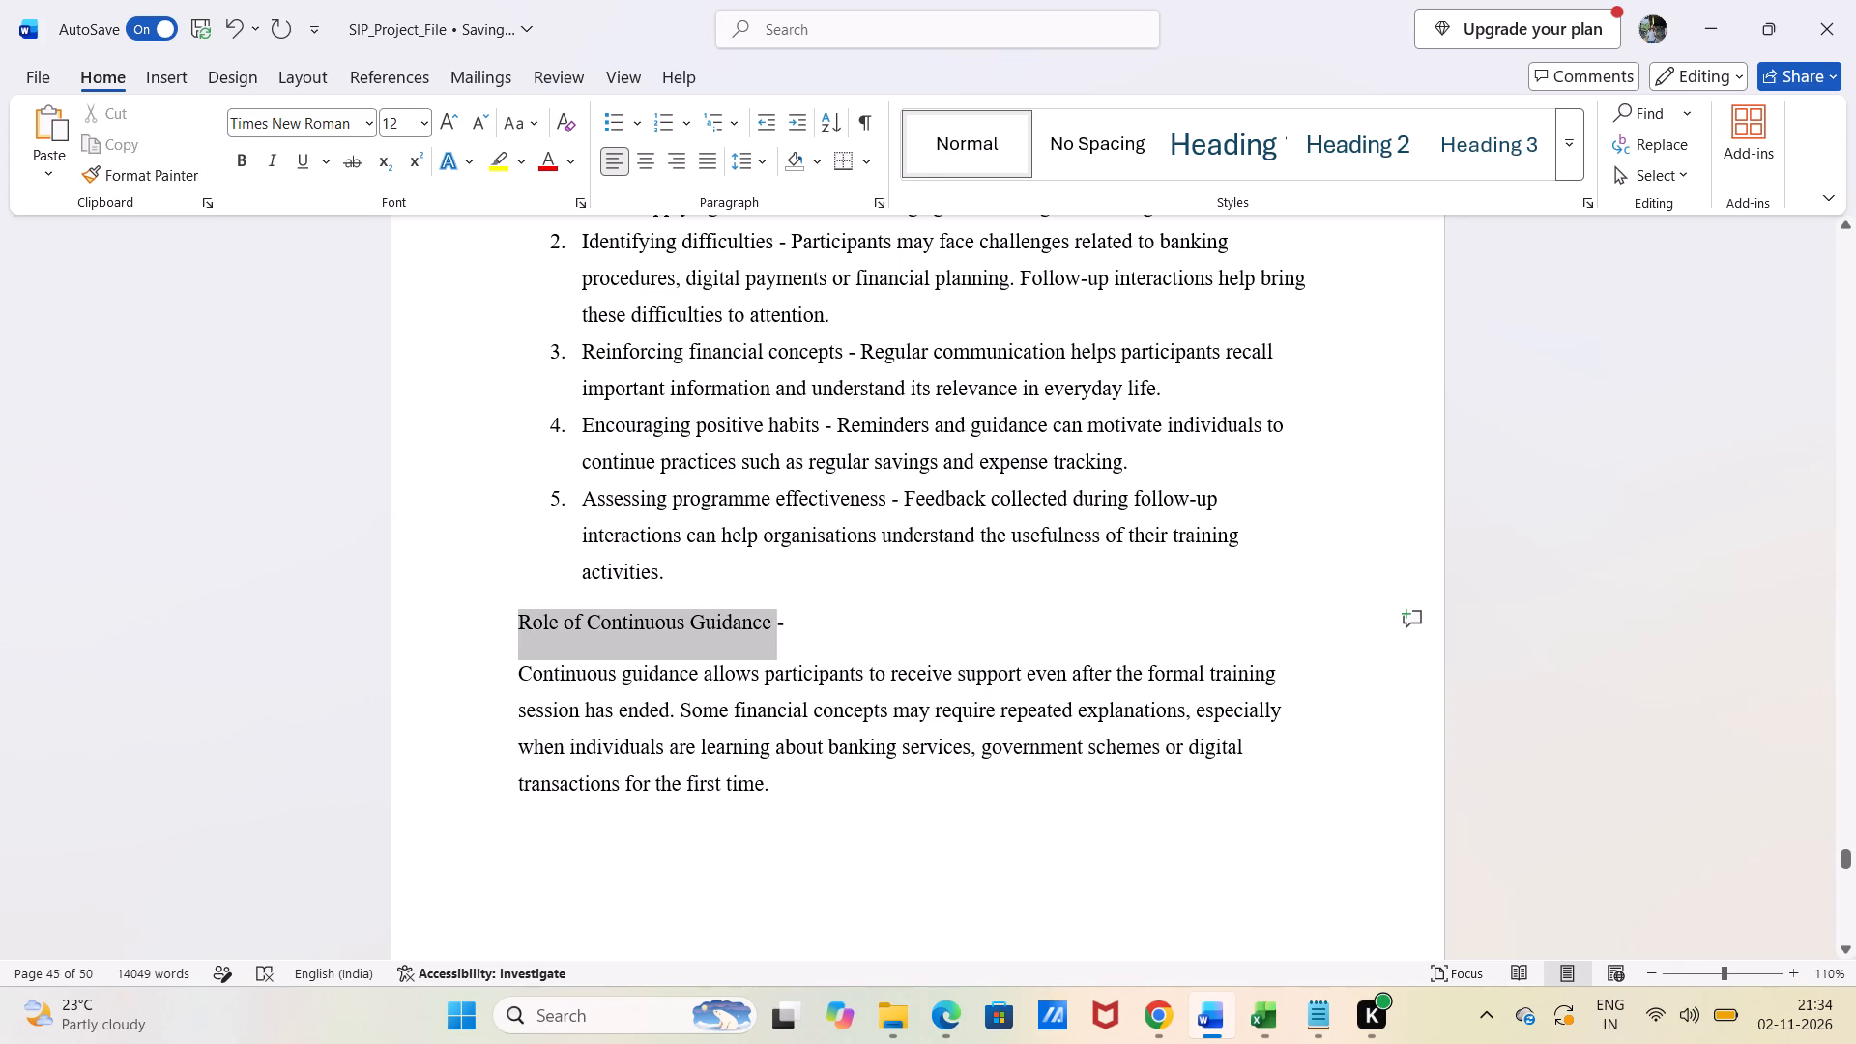
{"action": "left_click_drag", "start_coordinate": [797, 614], "coordinate": [805, 614]}
{"action": "left_click", "coordinate": [822, 572]}
Delete the blank line above the paragraph beginning "Guidance can be provided through follow-up calls".
{"action": "scroll", "coordinate": [682, 835], "scroll_direction": "down", "scroll_amount": 1}
{"action": "left_click", "coordinate": [507, 876]}
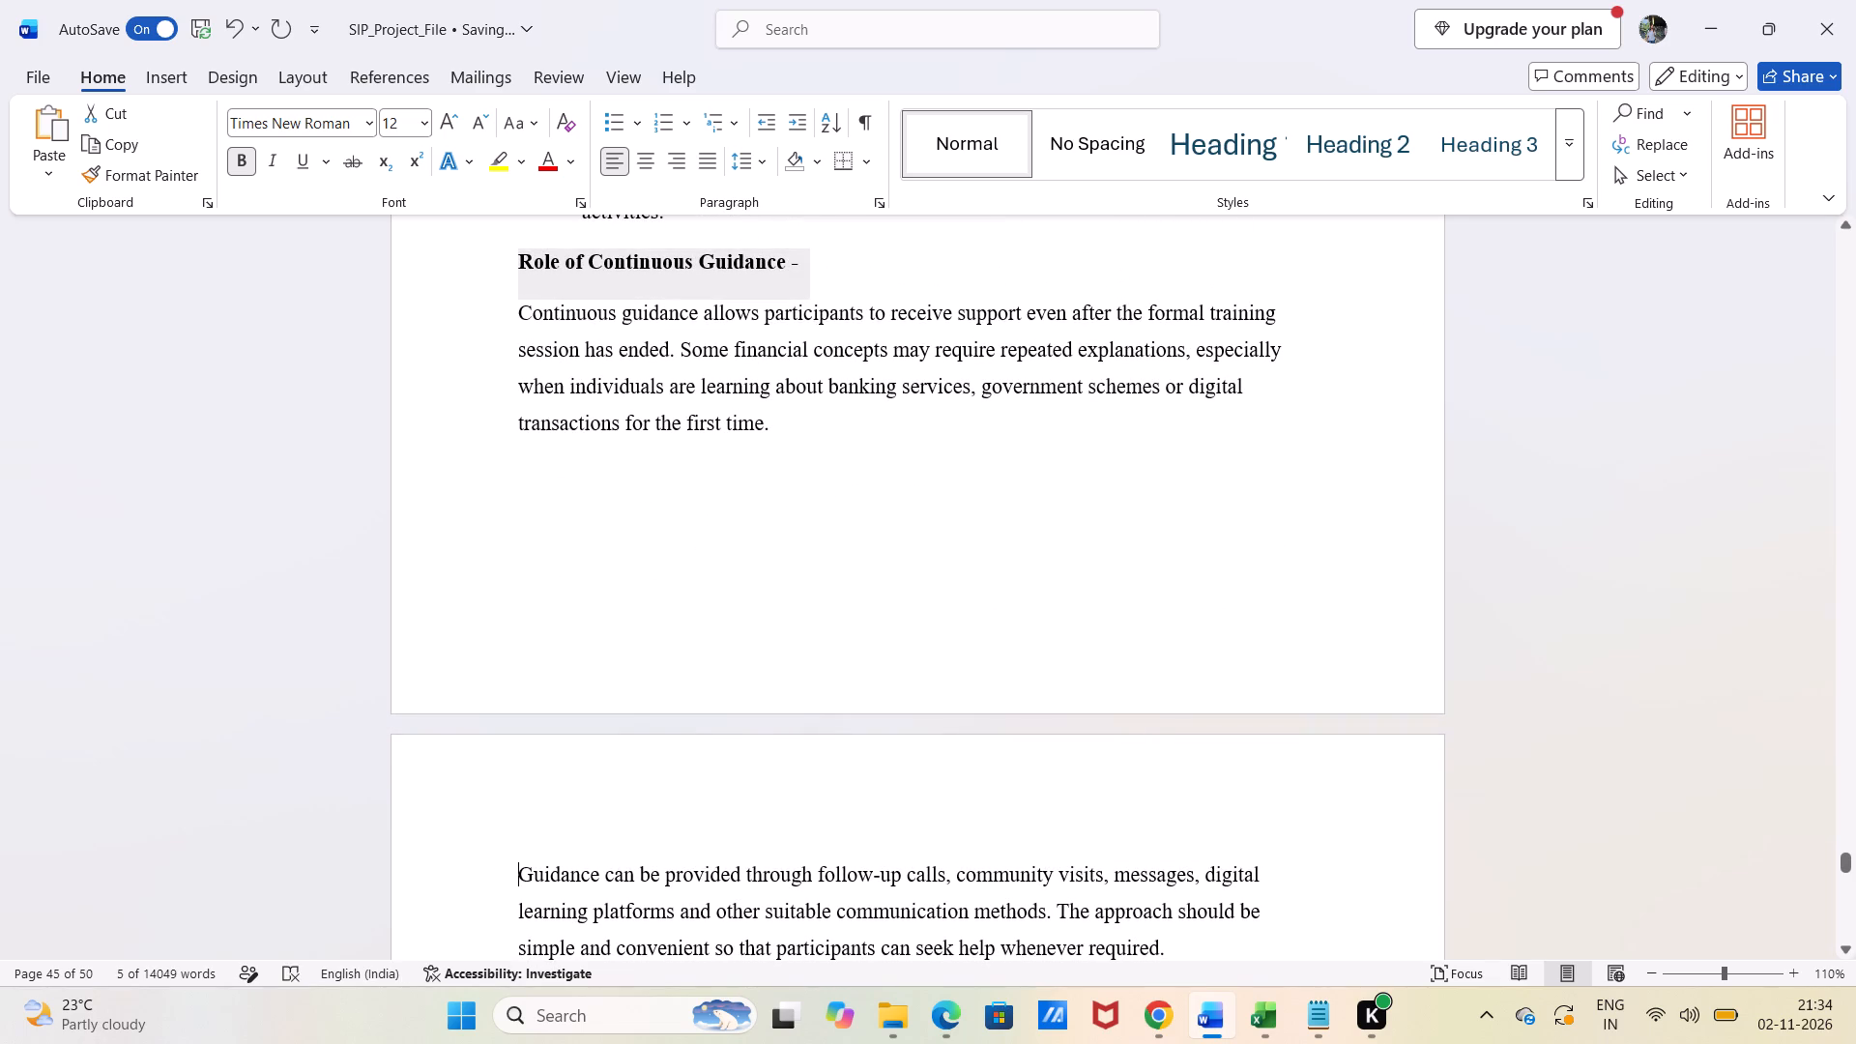
{"action": "key", "text": "BackSpace"}
Remove the "**" before the "Importance of Feedback and Interaction" heading and the blank line above it.
{"action": "scroll", "coordinate": [507, 876], "scroll_direction": "down", "scroll_amount": 1}
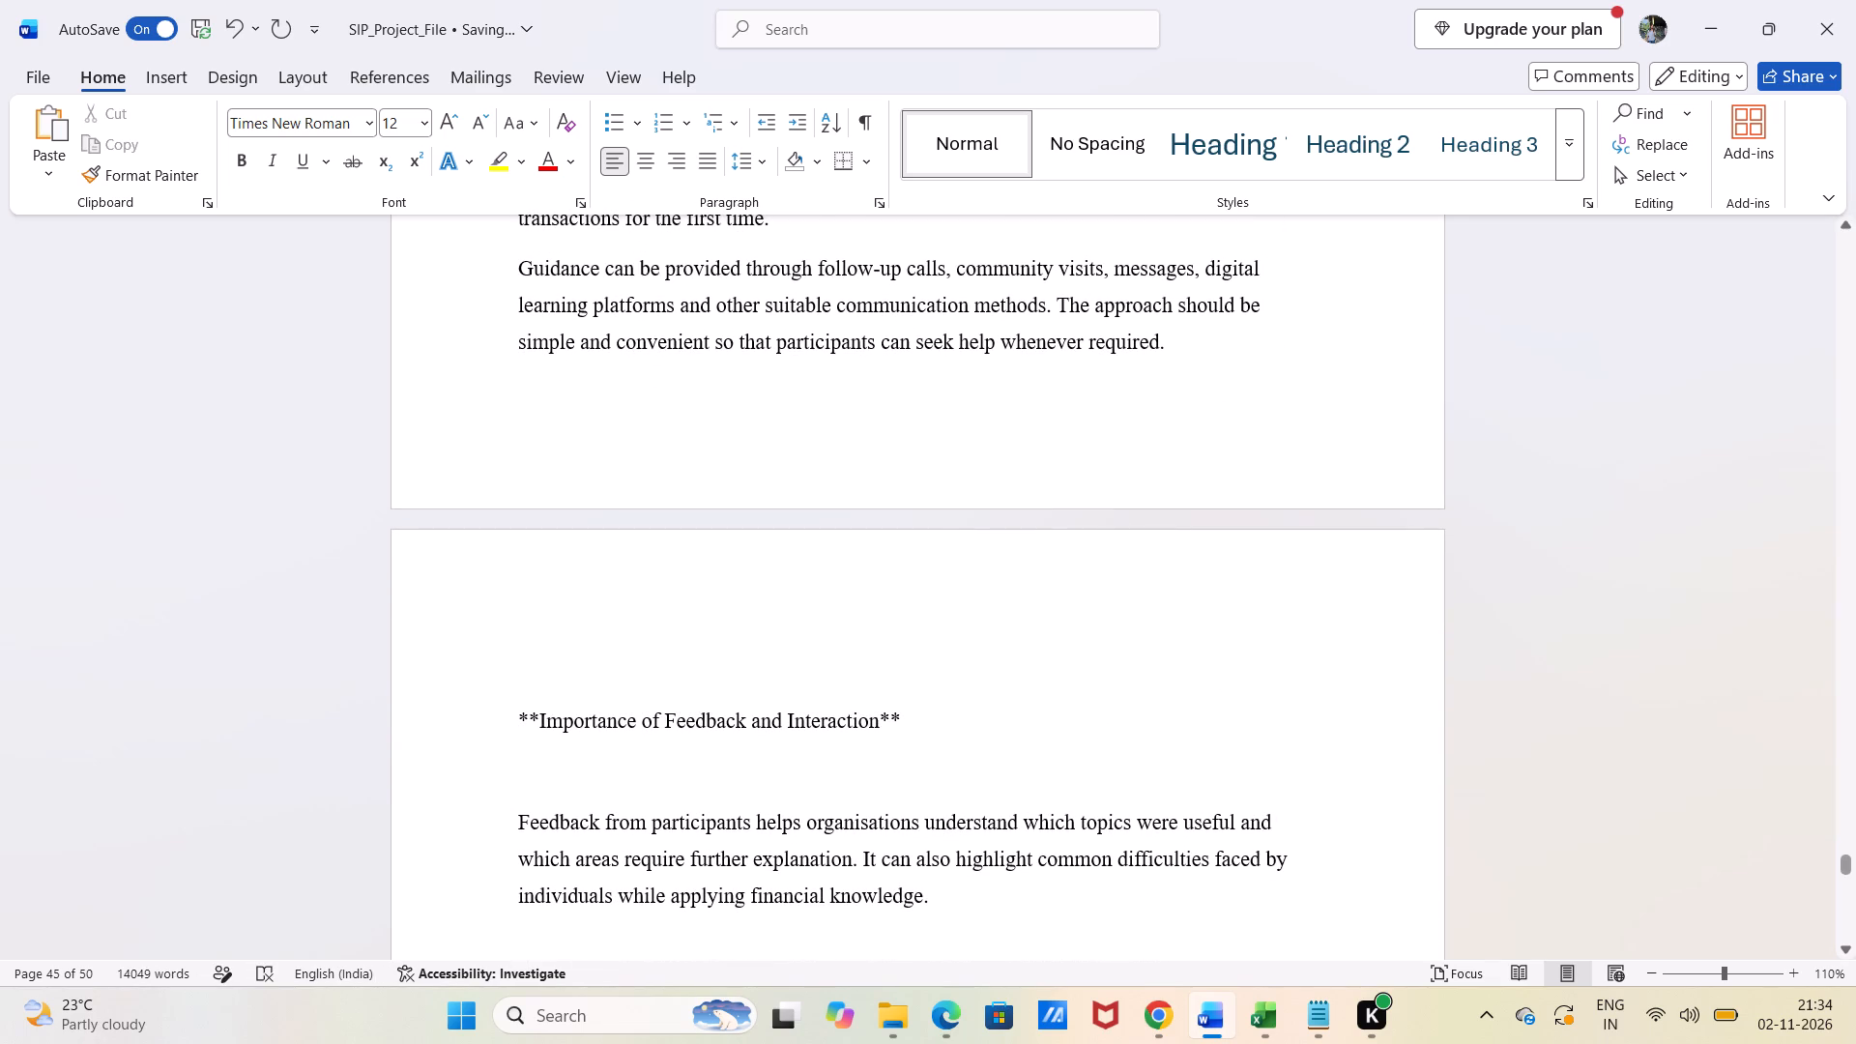
{"action": "left_click", "coordinate": [535, 721]}
{"action": "key", "text": "BackSpace"}
{"action": "key", "text": "BackSpace"}
{"action": "key", "text": "BackSpace"}
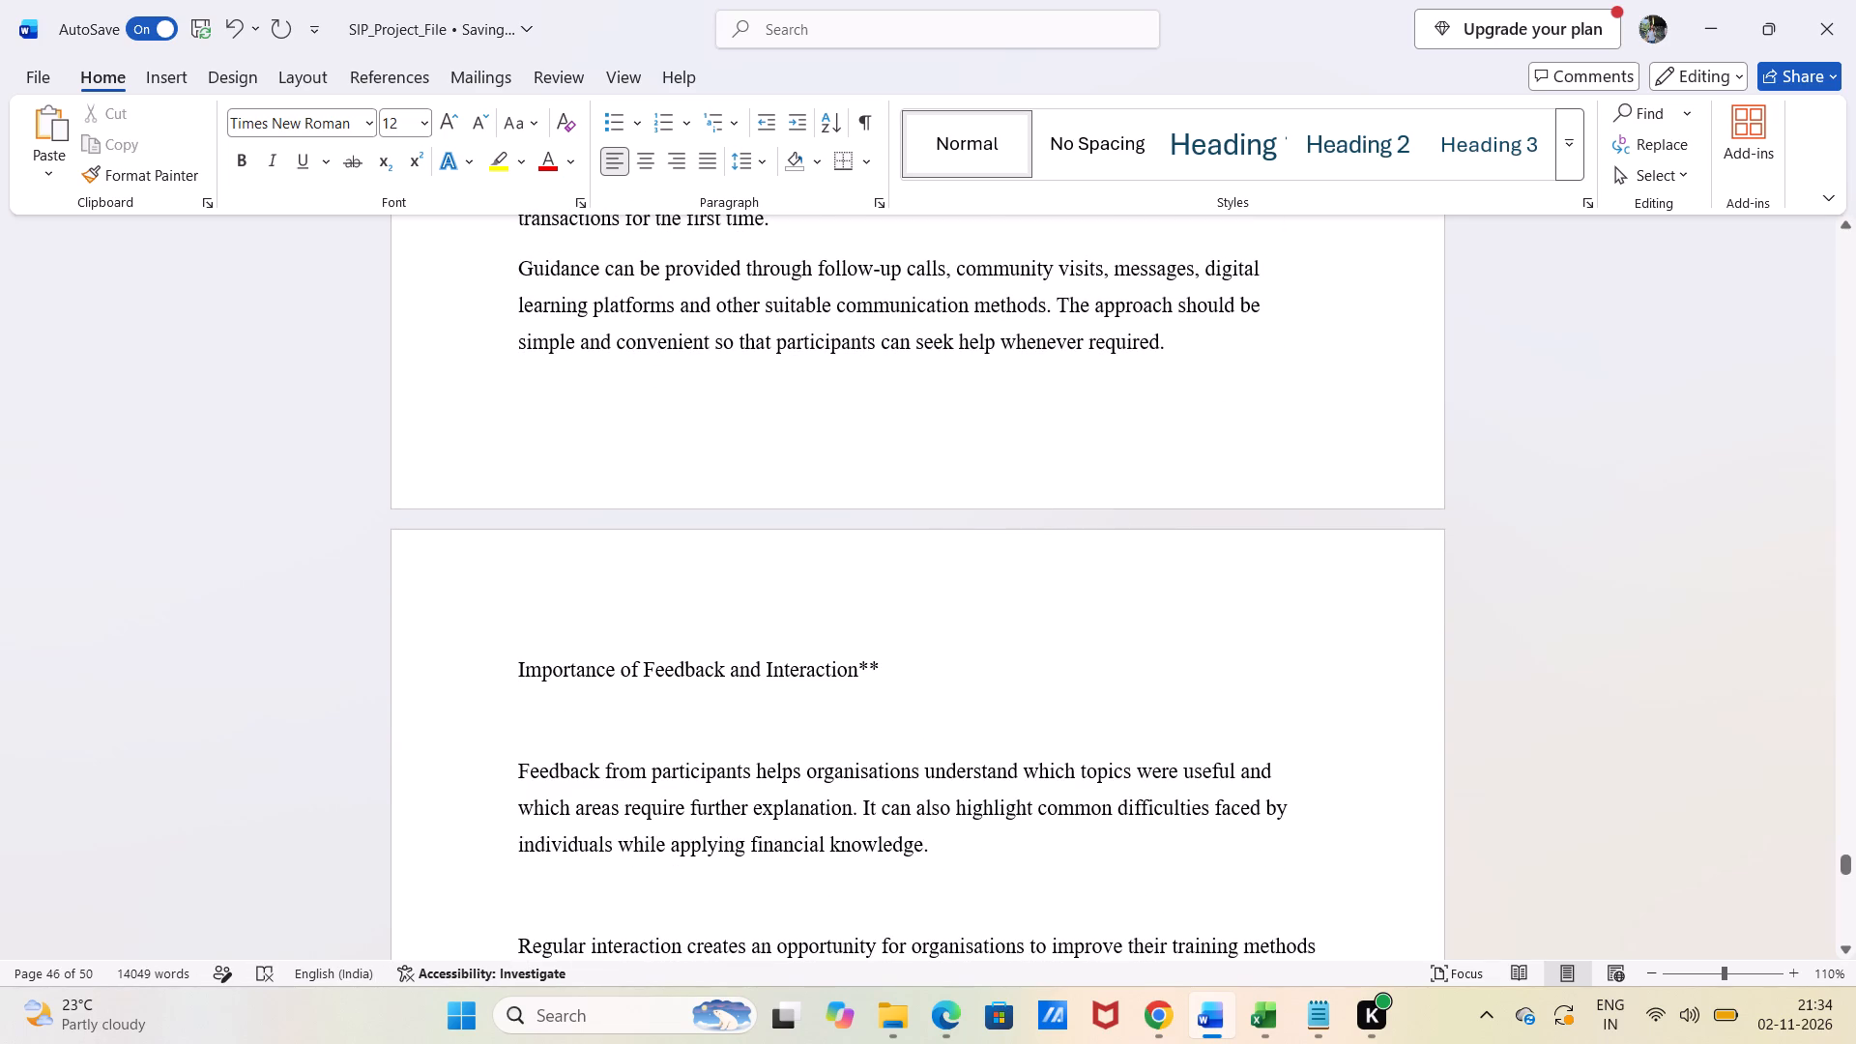
Replace the "**" after the "Importance of Feedback and Interaction" heading with " -".
{"action": "left_click", "coordinate": [885, 674]}
{"action": "key", "text": "BackSpace"}
{"action": "key", "text": "BackSpace"}
{"action": "key", "text": "space"}
{"action": "type", "text": "-"}
Make the "Importance of Feedback and Interaction -" heading bold.
{"action": "left_click_drag", "start_coordinate": [515, 666], "coordinate": [954, 652]}
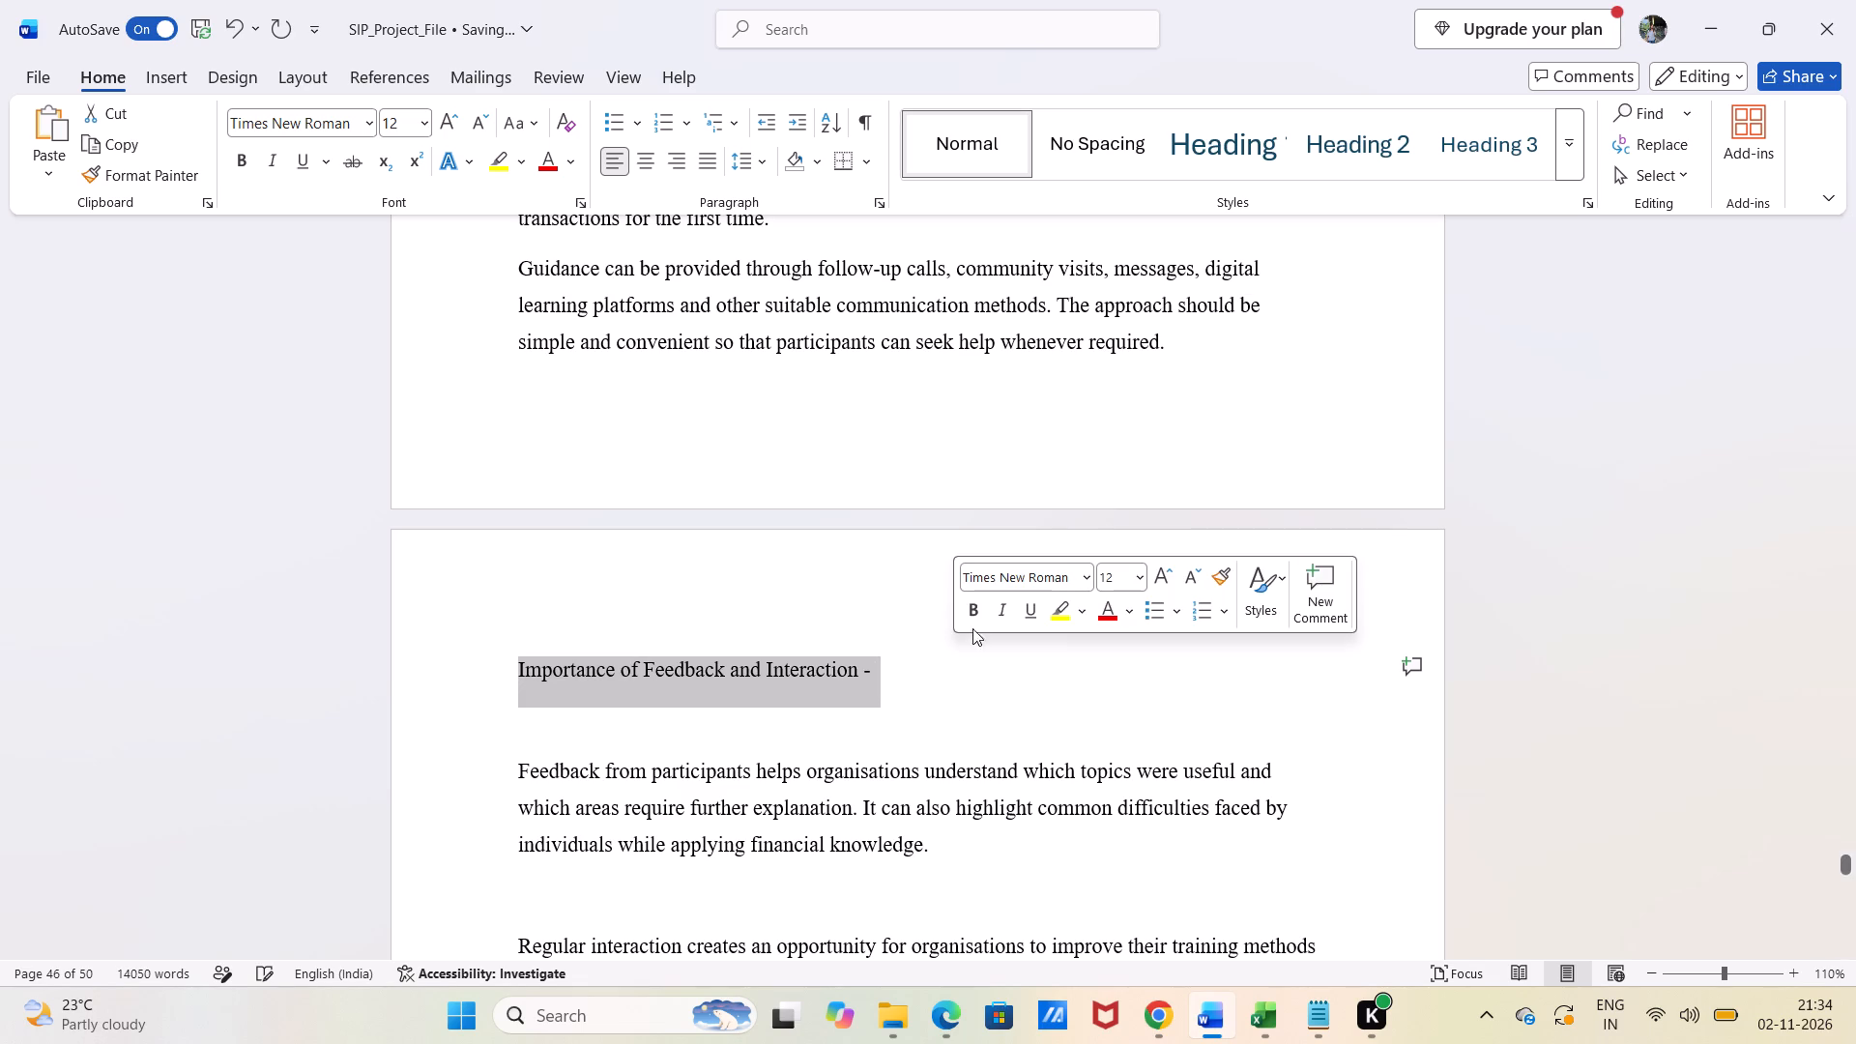
{"action": "left_click", "coordinate": [973, 612]}
Delete the blank line below the "Importance of Feedback and Interaction -" heading.
{"action": "left_click", "coordinate": [590, 725]}
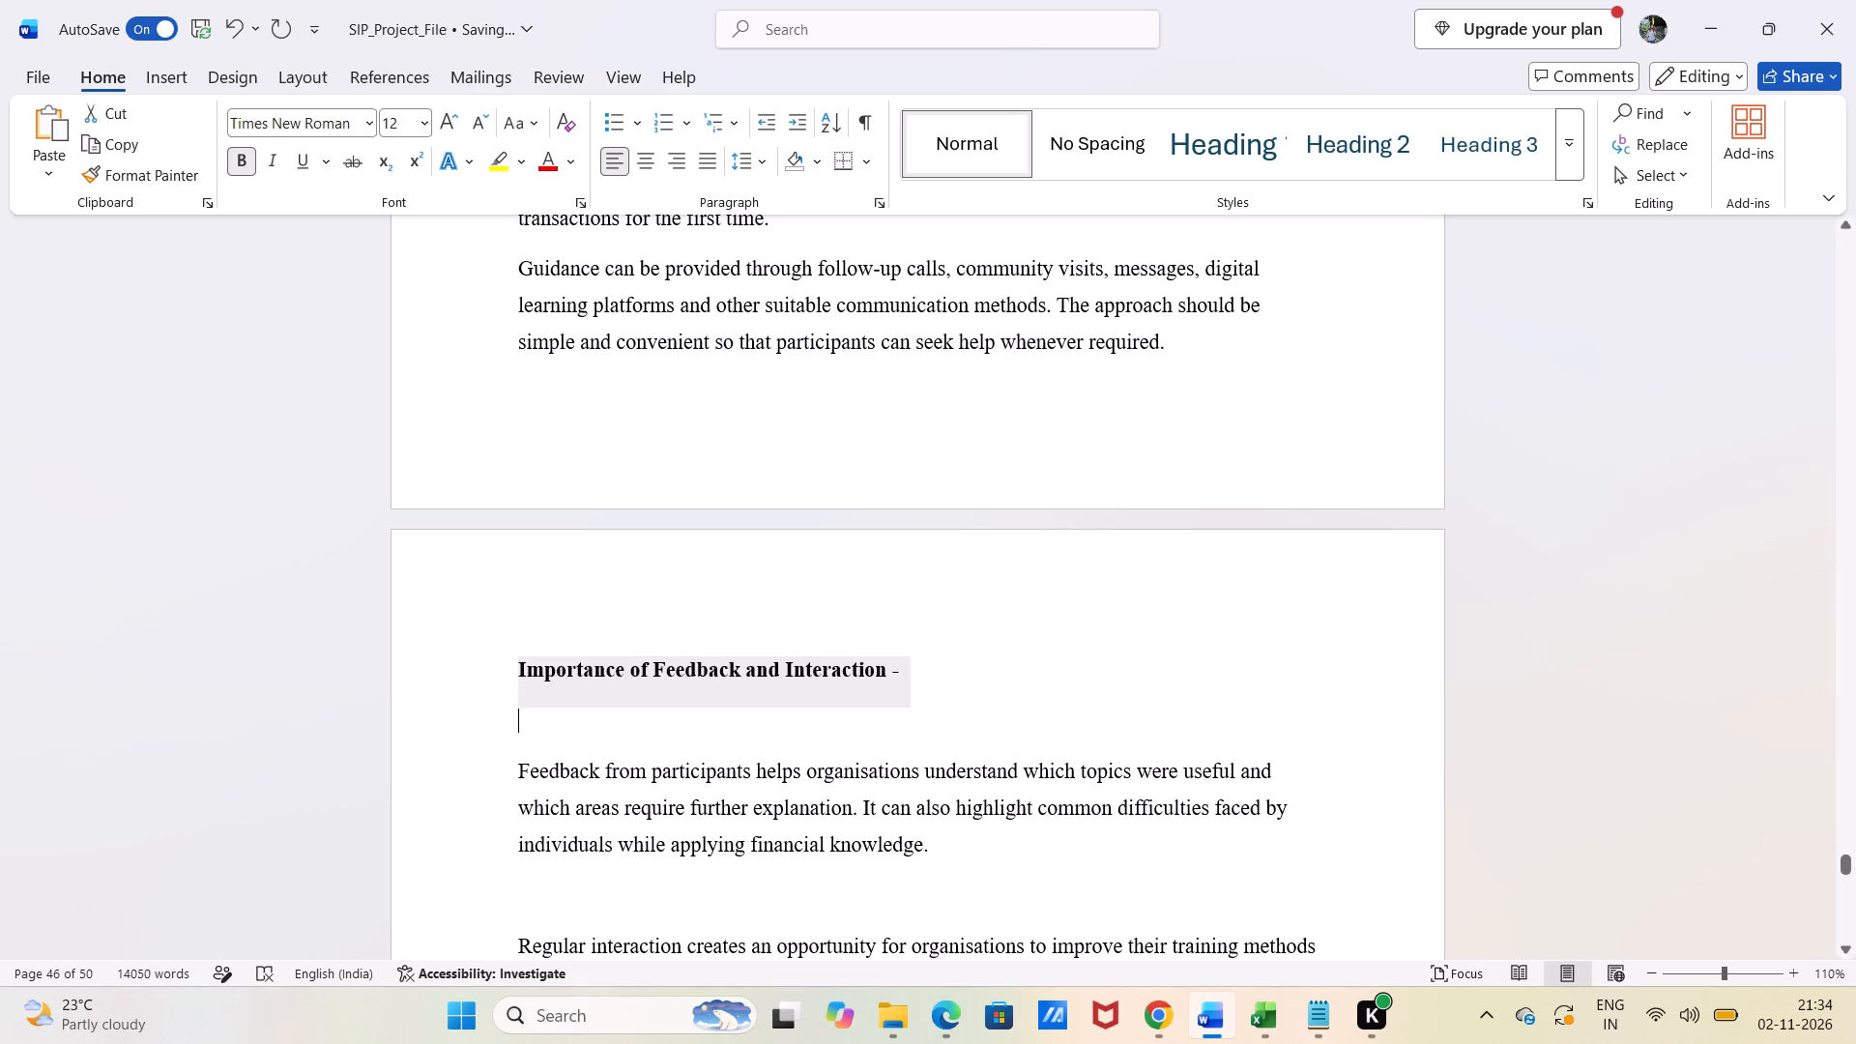
{"action": "key", "text": "BackSpace"}
{"action": "scroll", "coordinate": [590, 725], "scroll_direction": "down", "scroll_amount": 1}
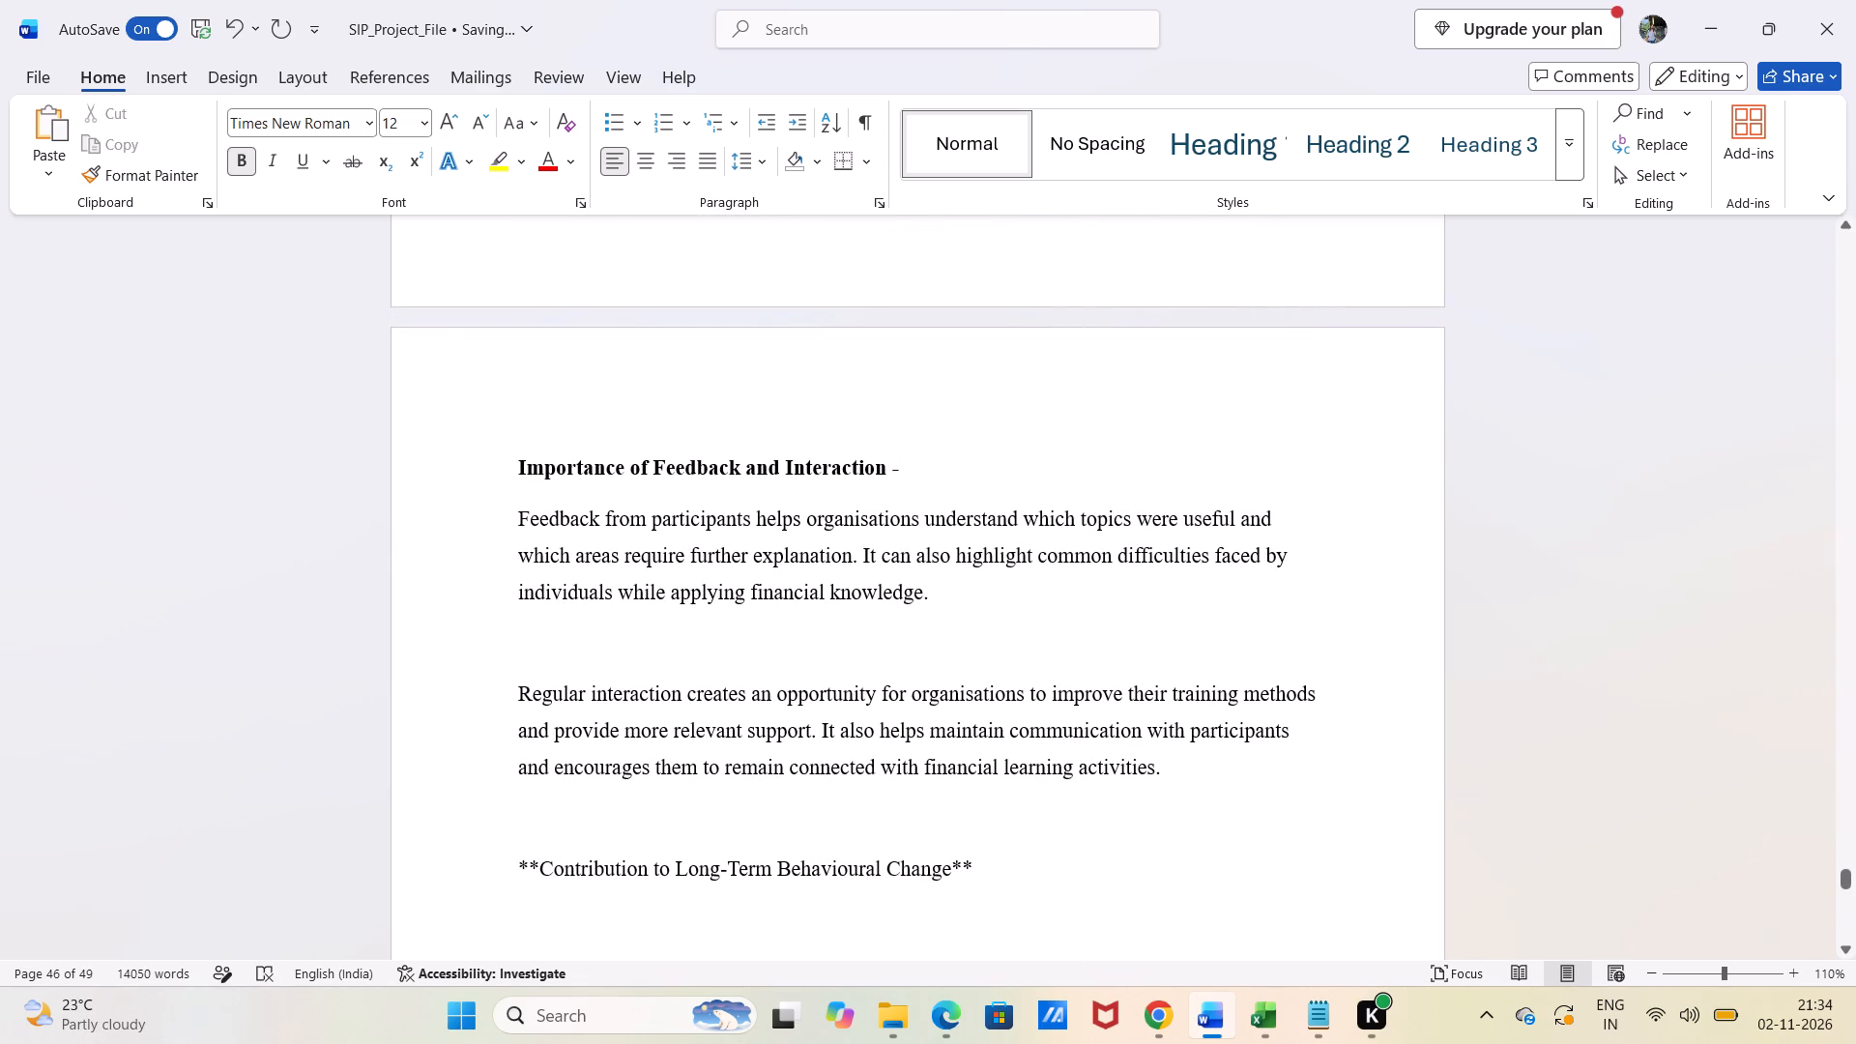
Delete the blank lines above and below the "Regular interaction creates an opportunity" paragraph.
{"action": "left_click", "coordinate": [534, 641]}
{"action": "key", "text": "BackSpace"}
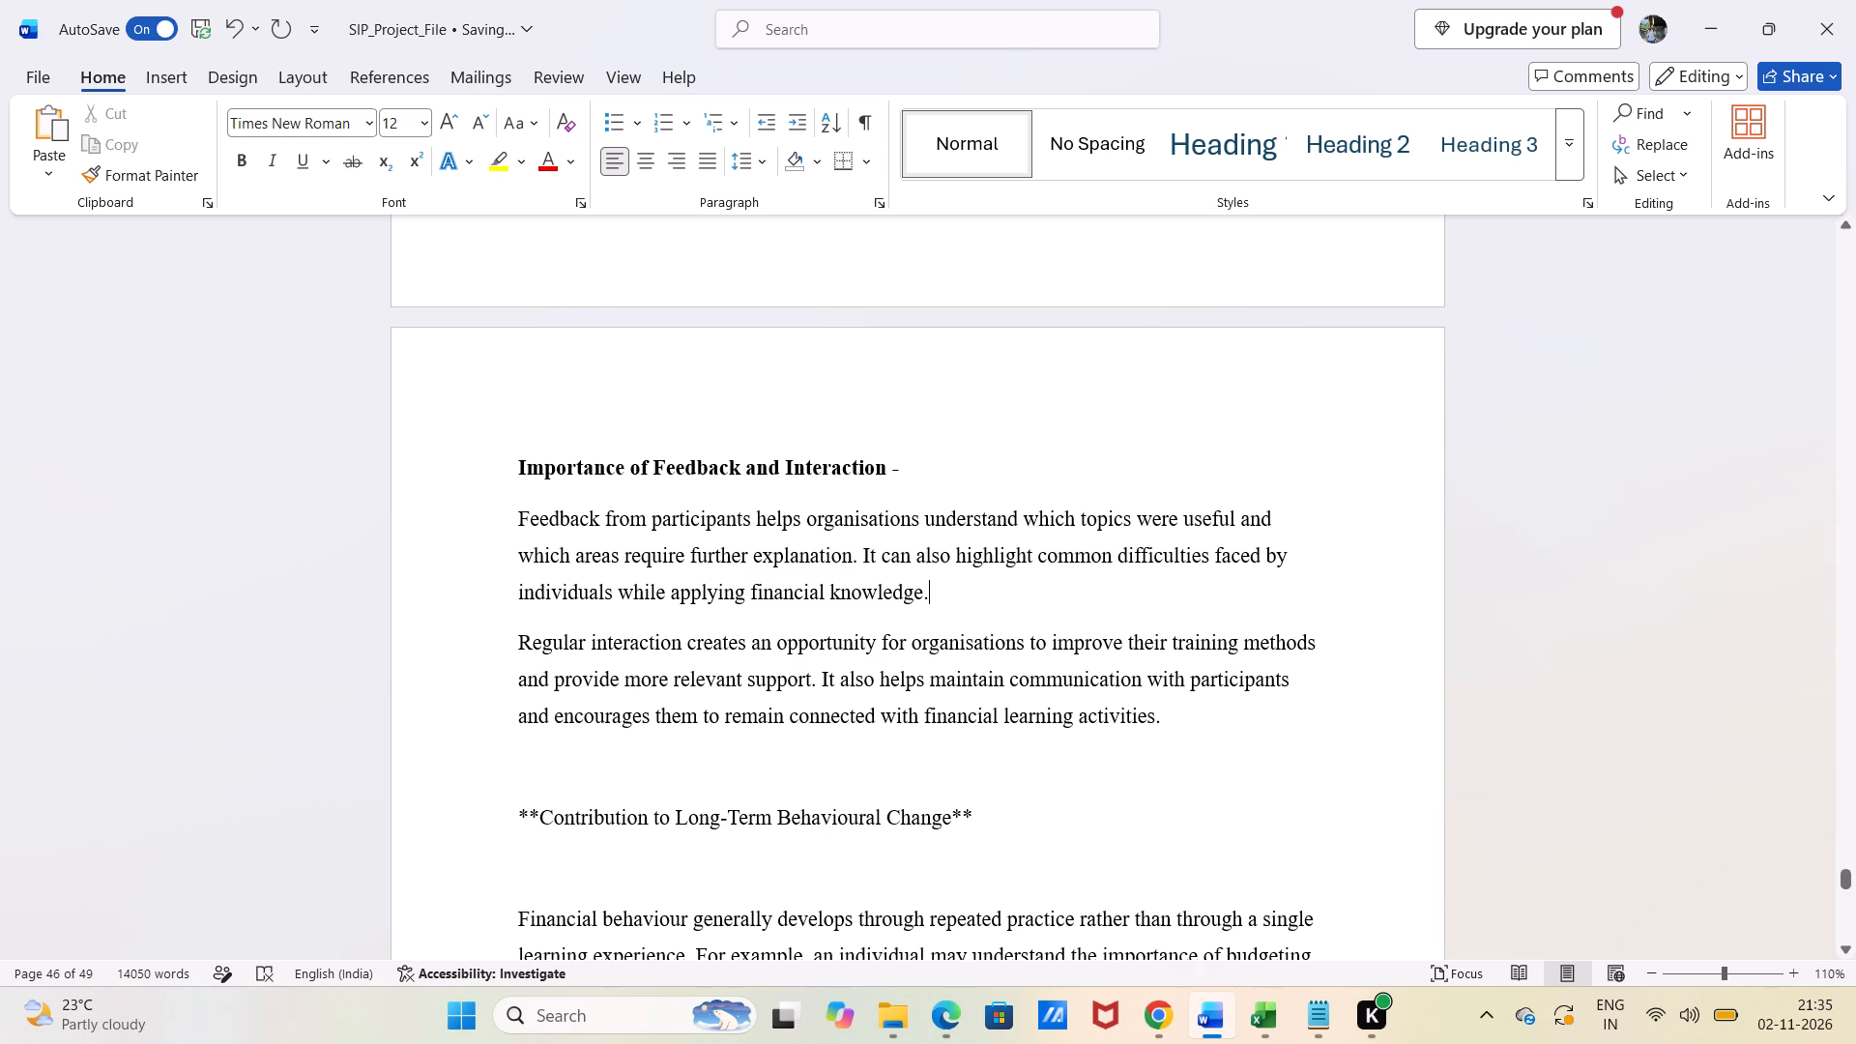
{"action": "left_click", "coordinate": [544, 765]}
{"action": "key", "text": "BackSpace"}
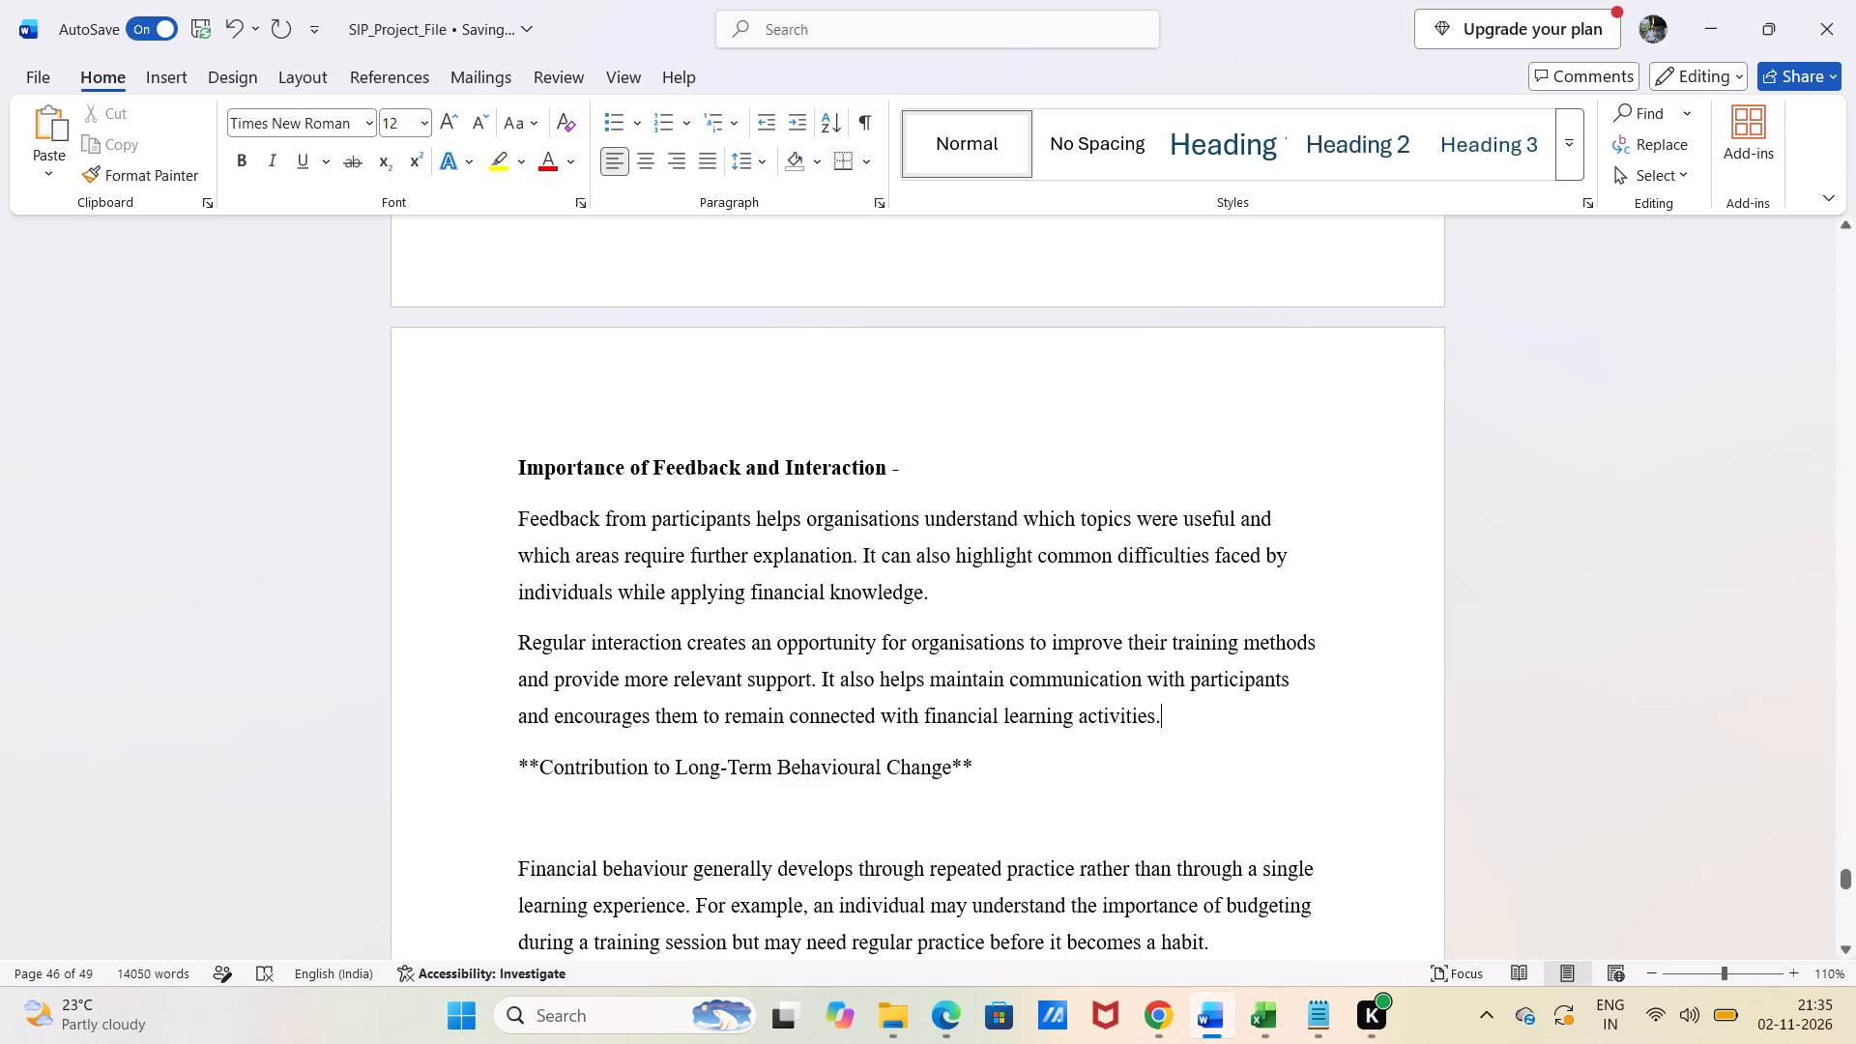
Remove the "**" before the "Contribution to Long-Term Behavioural Change" heading.
{"action": "left_click", "coordinate": [547, 768]}
{"action": "key", "text": "Left"}
{"action": "key", "text": "BackSpace"}
{"action": "key", "text": "BackSpace"}
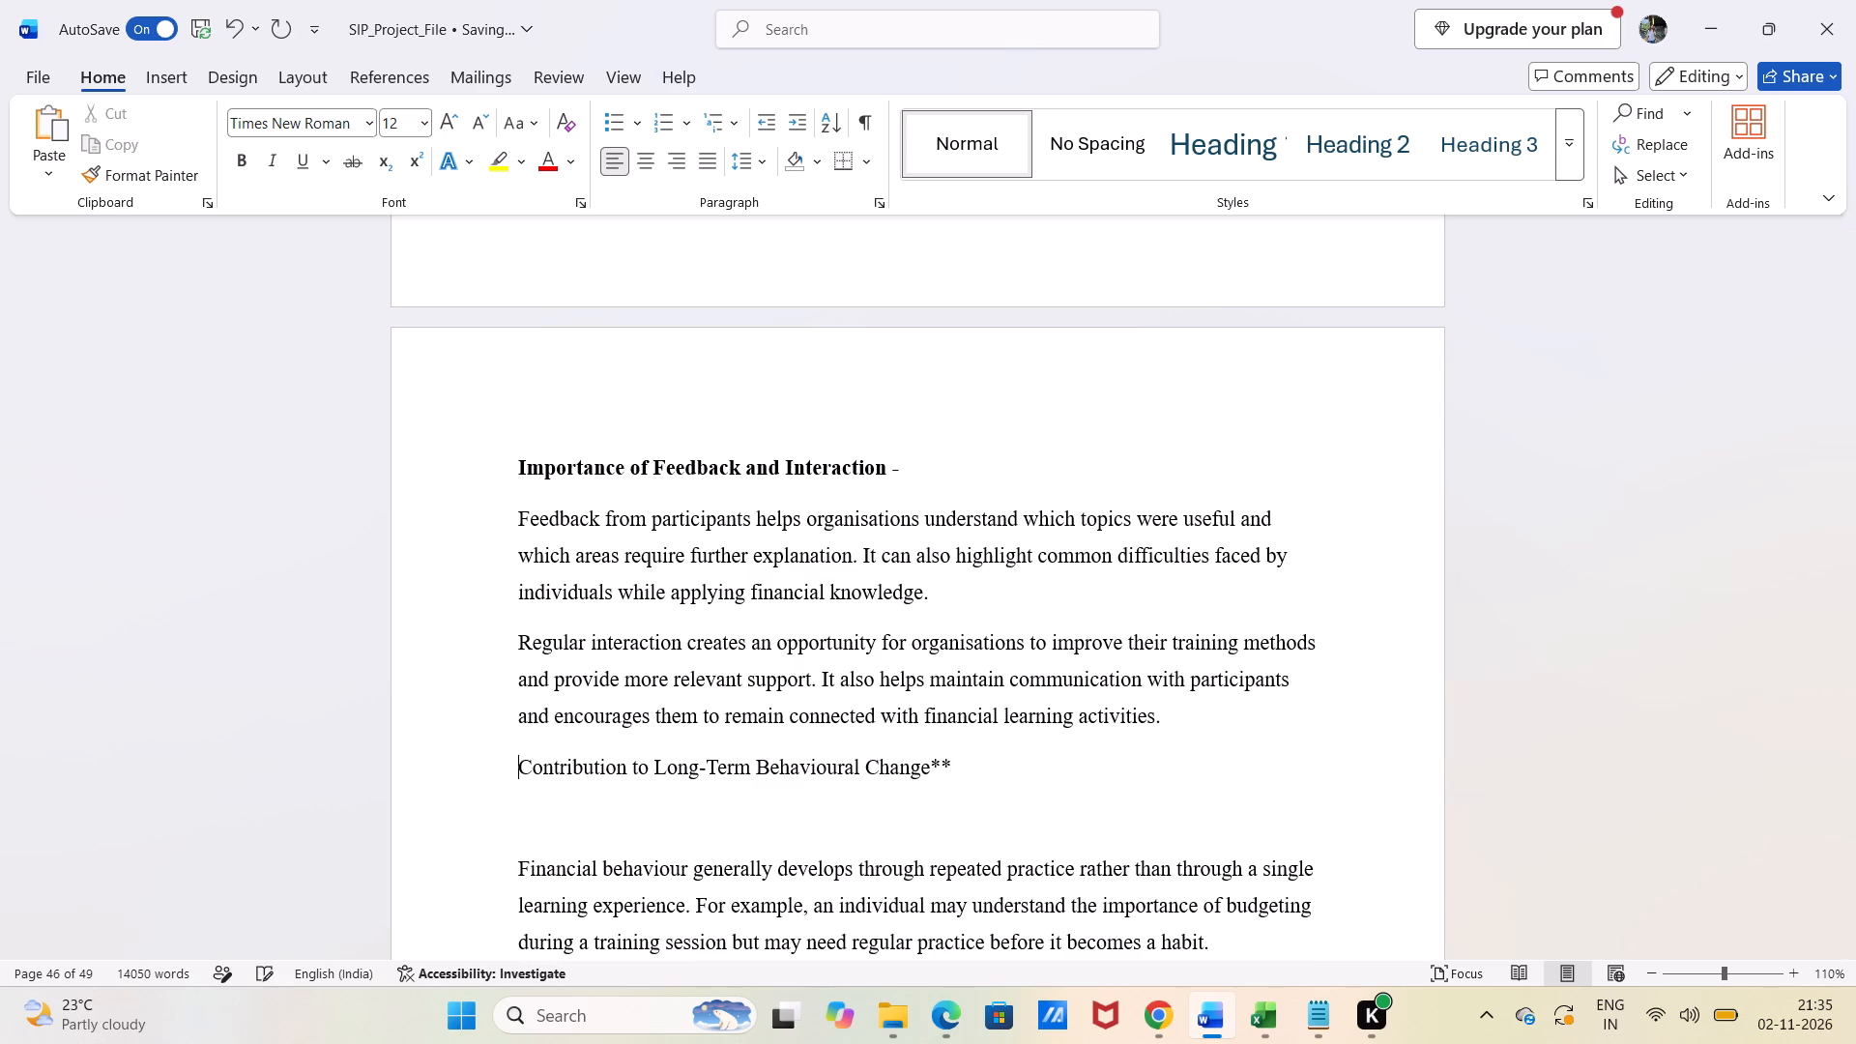
Replace the "**" after the "Contribution to Long-Term Behavioural Change" heading with " -".
{"action": "key", "text": "Right"}
{"action": "key", "text": "Right"}
{"action": "key", "text": "Right"}
{"action": "key", "text": "Right"}
{"action": "key", "text": "Right"}
{"action": "key", "text": "Right"}
{"action": "key", "text": "Right"}
{"action": "key", "text": "Right"}
{"action": "key", "text": "Right"}
{"action": "key", "text": "Right"}
{"action": "key", "text": "Right"}
{"action": "key", "text": "Right"}
{"action": "key", "text": "Right"}
{"action": "key", "text": "Right"}
{"action": "key", "text": "Right"}
{"action": "key", "text": "Right"}
{"action": "key", "text": "Right"}
{"action": "key", "text": "Right"}
{"action": "key", "text": "Right"}
{"action": "key", "text": "Right"}
{"action": "key", "text": "BackSpace"}
{"action": "key", "text": "BackSpace"}
{"action": "key", "text": "space"}
{"action": "type", "text": "-"}
Make the "Contribution to Long-Term Behavioural Change -" heading bold.
{"action": "left_click_drag", "start_coordinate": [513, 768], "coordinate": [921, 802]}
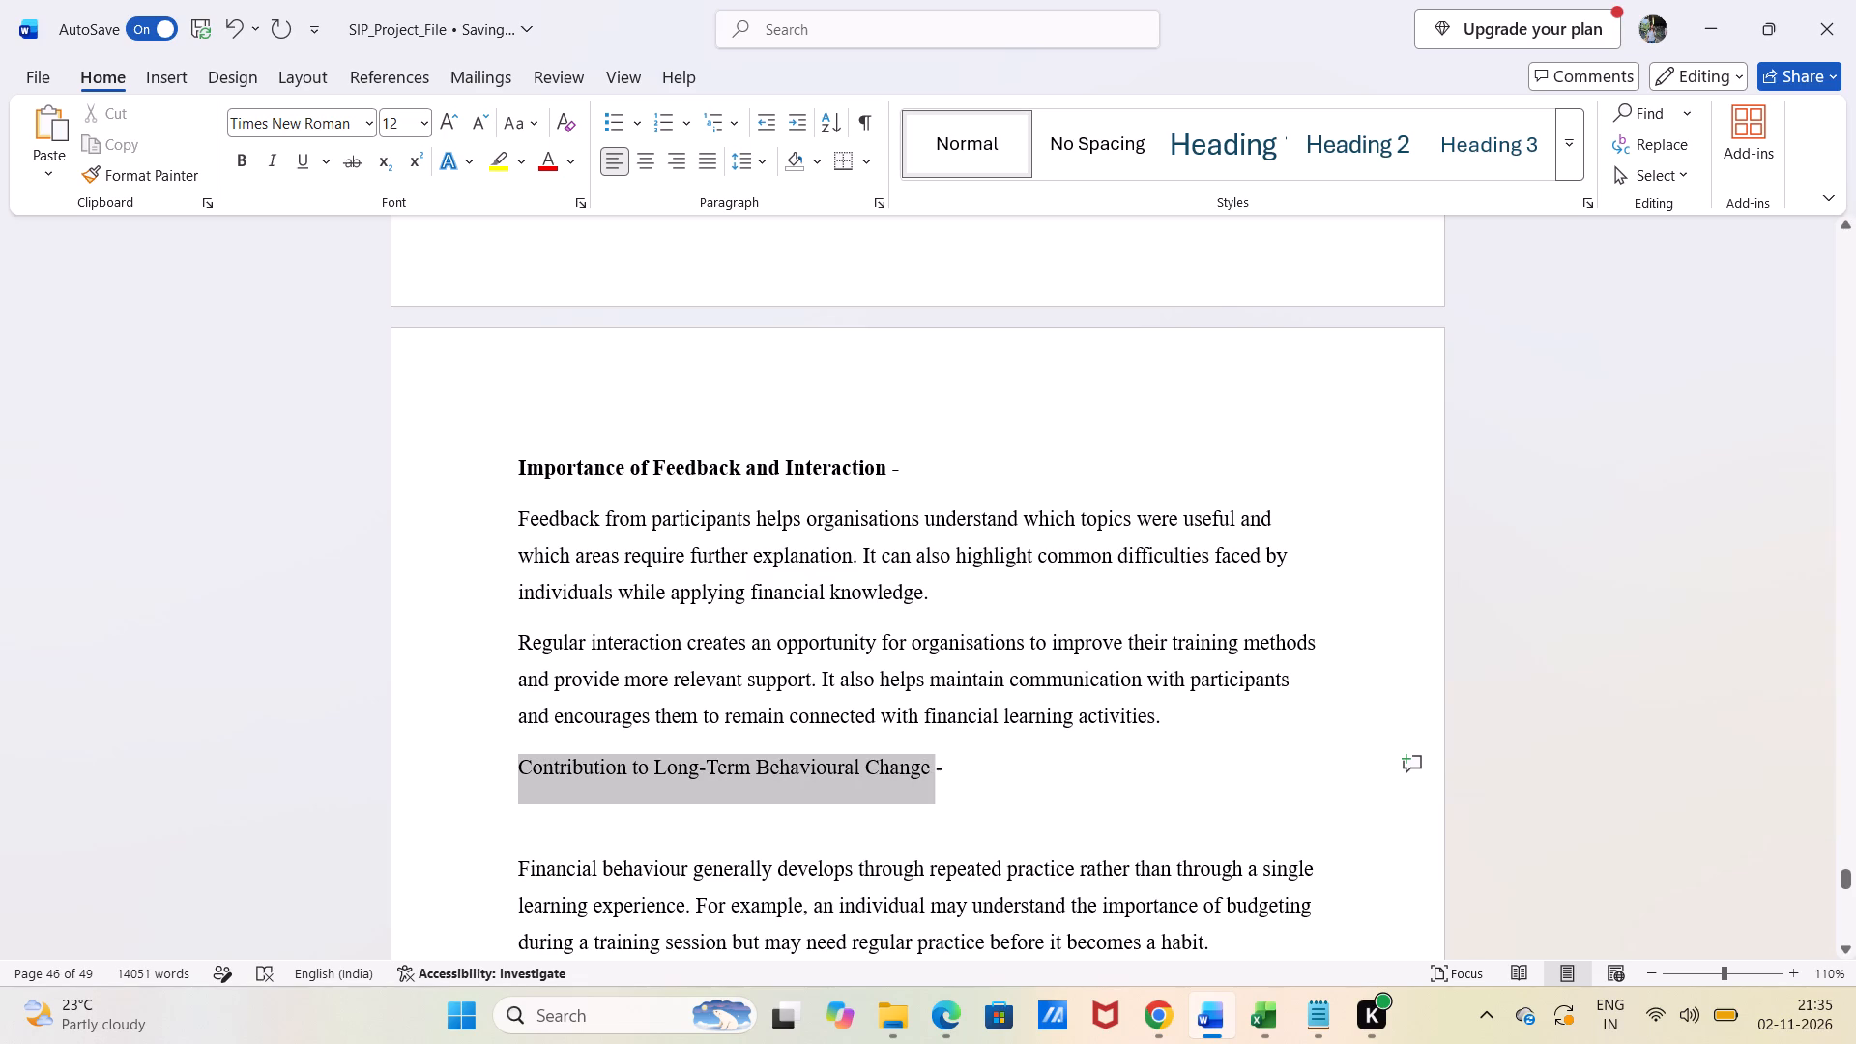
{"action": "left_click_drag", "start_coordinate": [921, 802], "coordinate": [955, 801]}
{"action": "left_click", "coordinate": [971, 771]}
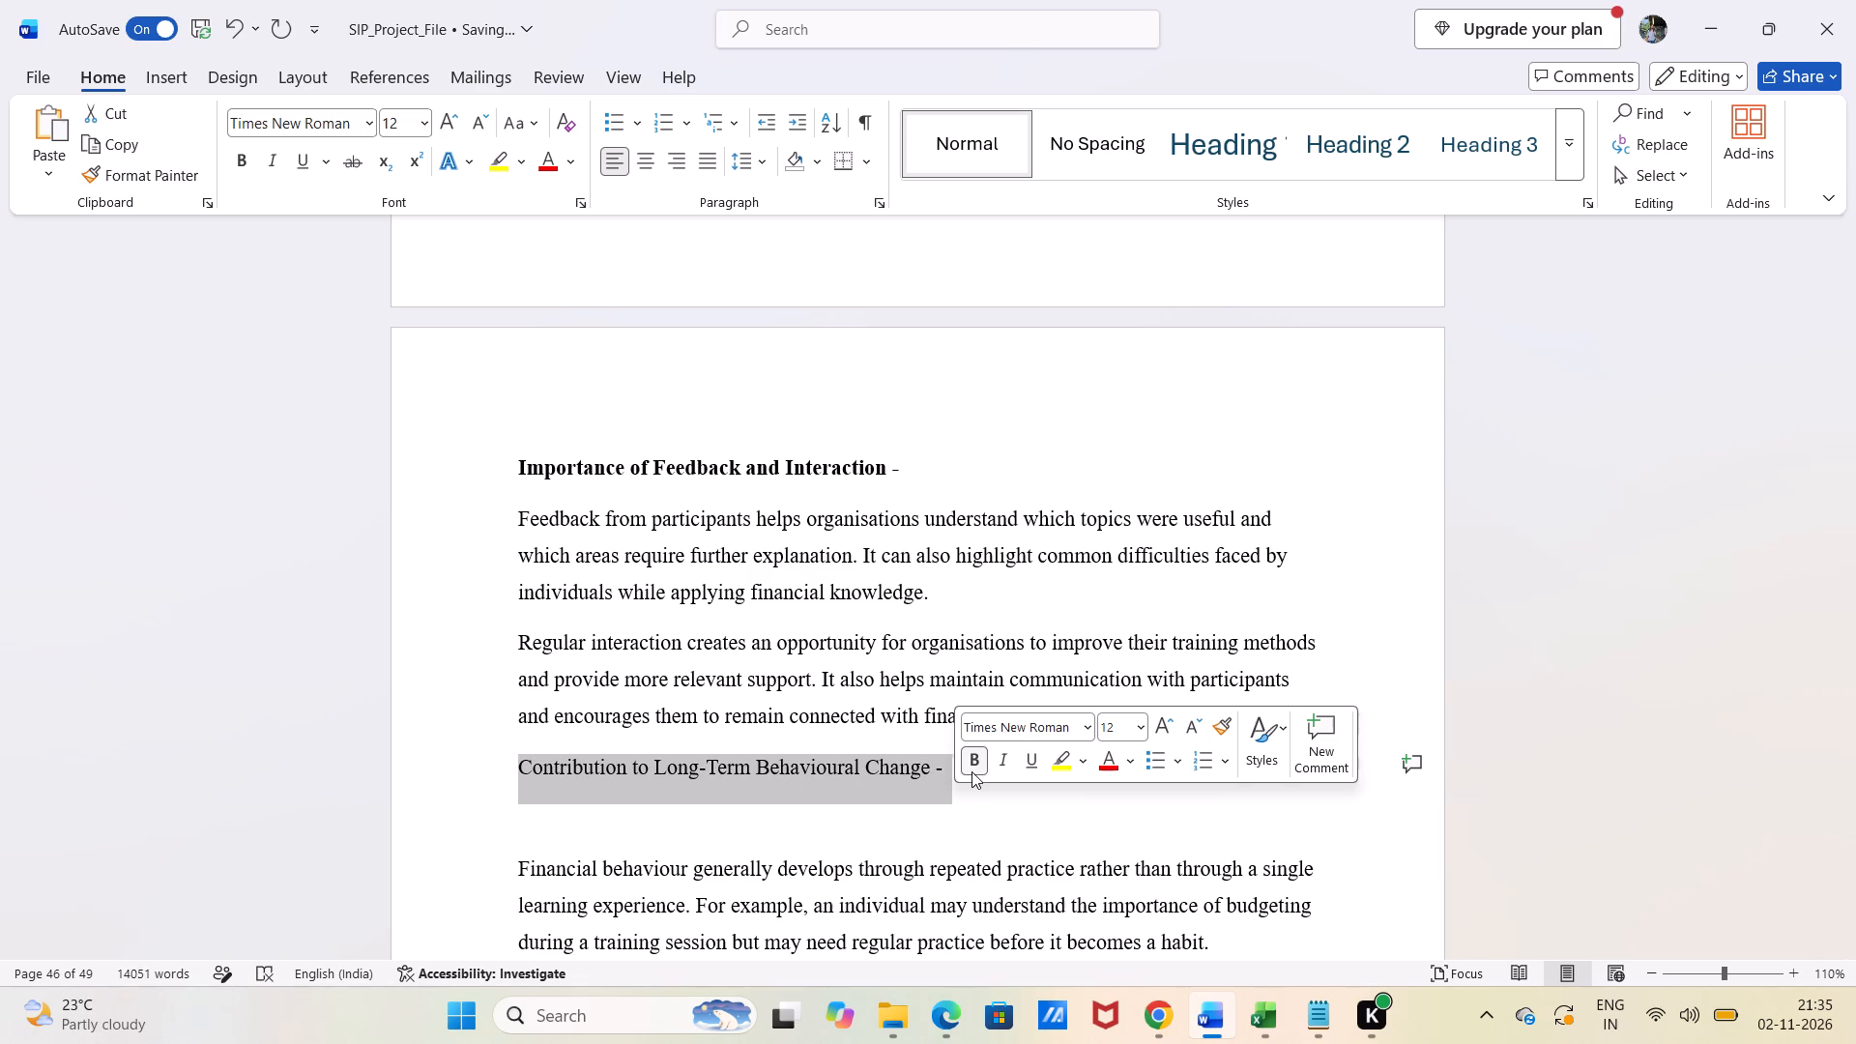
Delete the blank lines between the "Contribution to Long-Term Behavioural Change -" heading, its three paragraphs and the 1.3.20 heading.
{"action": "left_click", "coordinate": [593, 818]}
{"action": "key", "text": "BackSpace"}
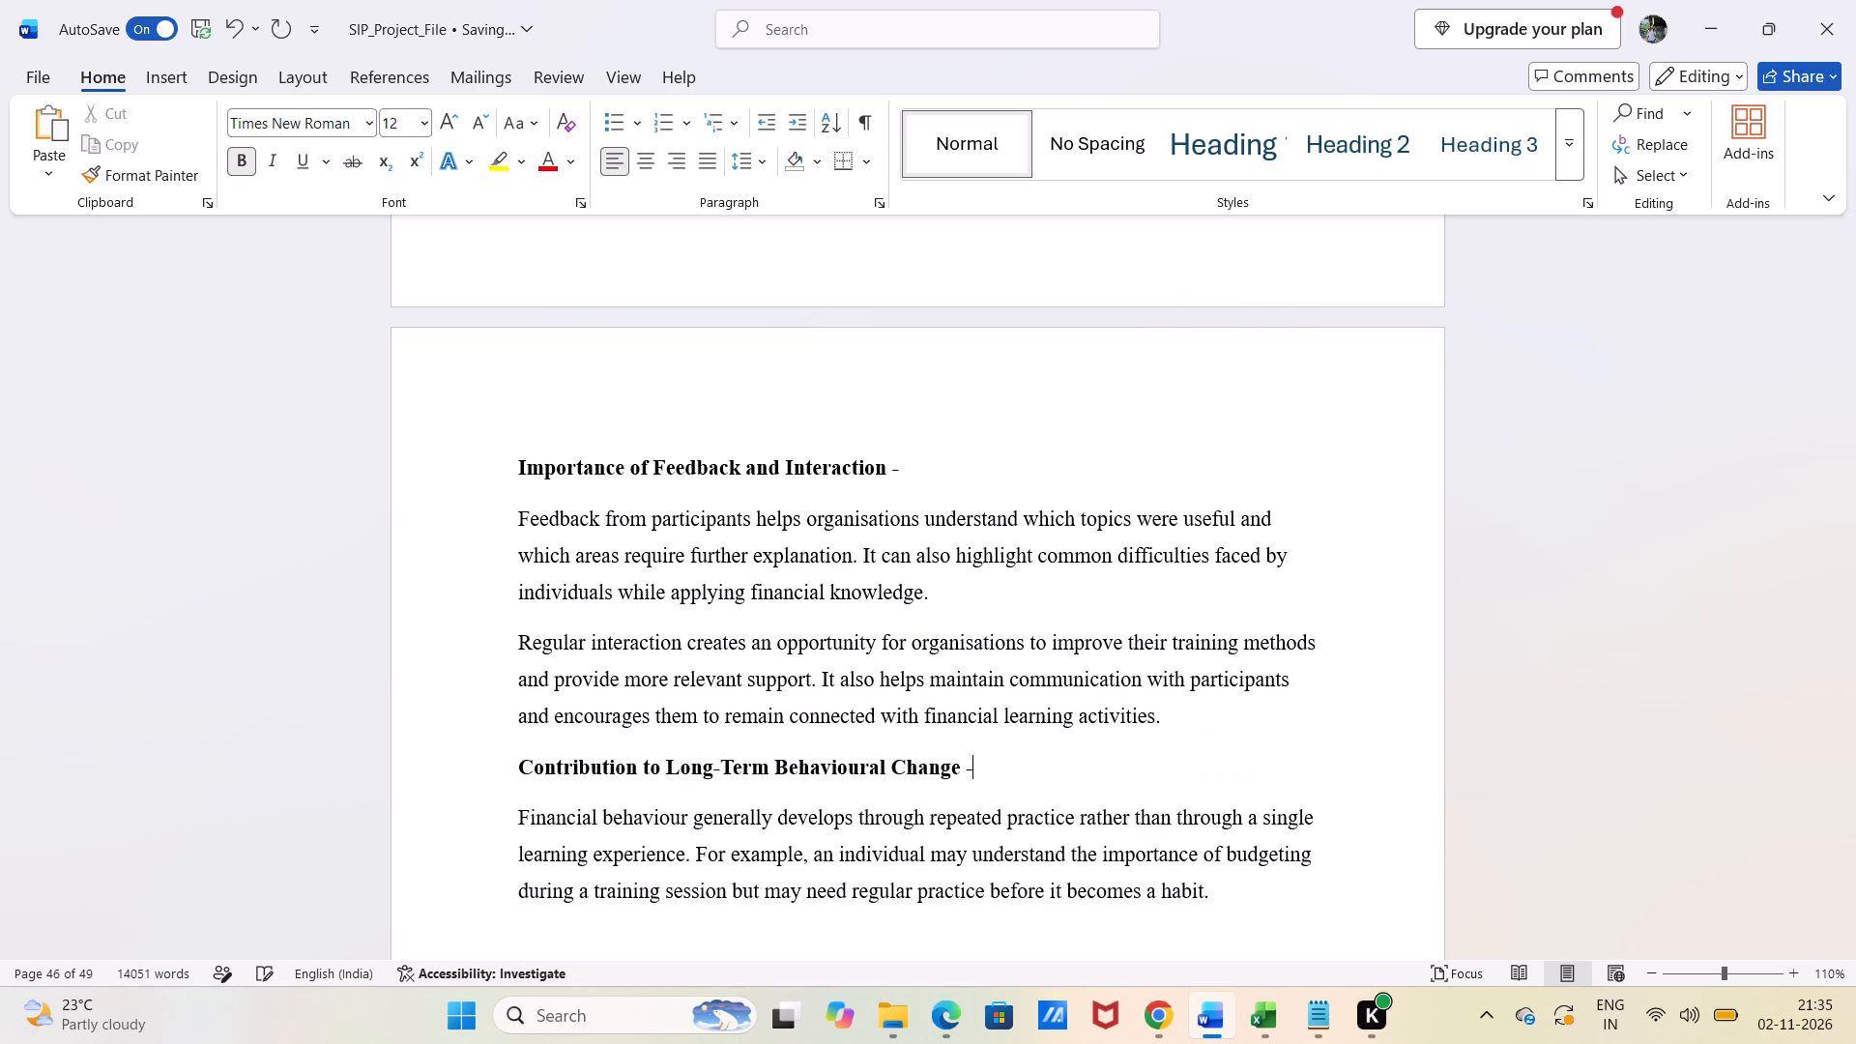
{"action": "scroll", "coordinate": [593, 818], "scroll_direction": "down", "scroll_amount": 1}
{"action": "left_click", "coordinate": [535, 628]}
{"action": "key", "text": "BackSpace"}
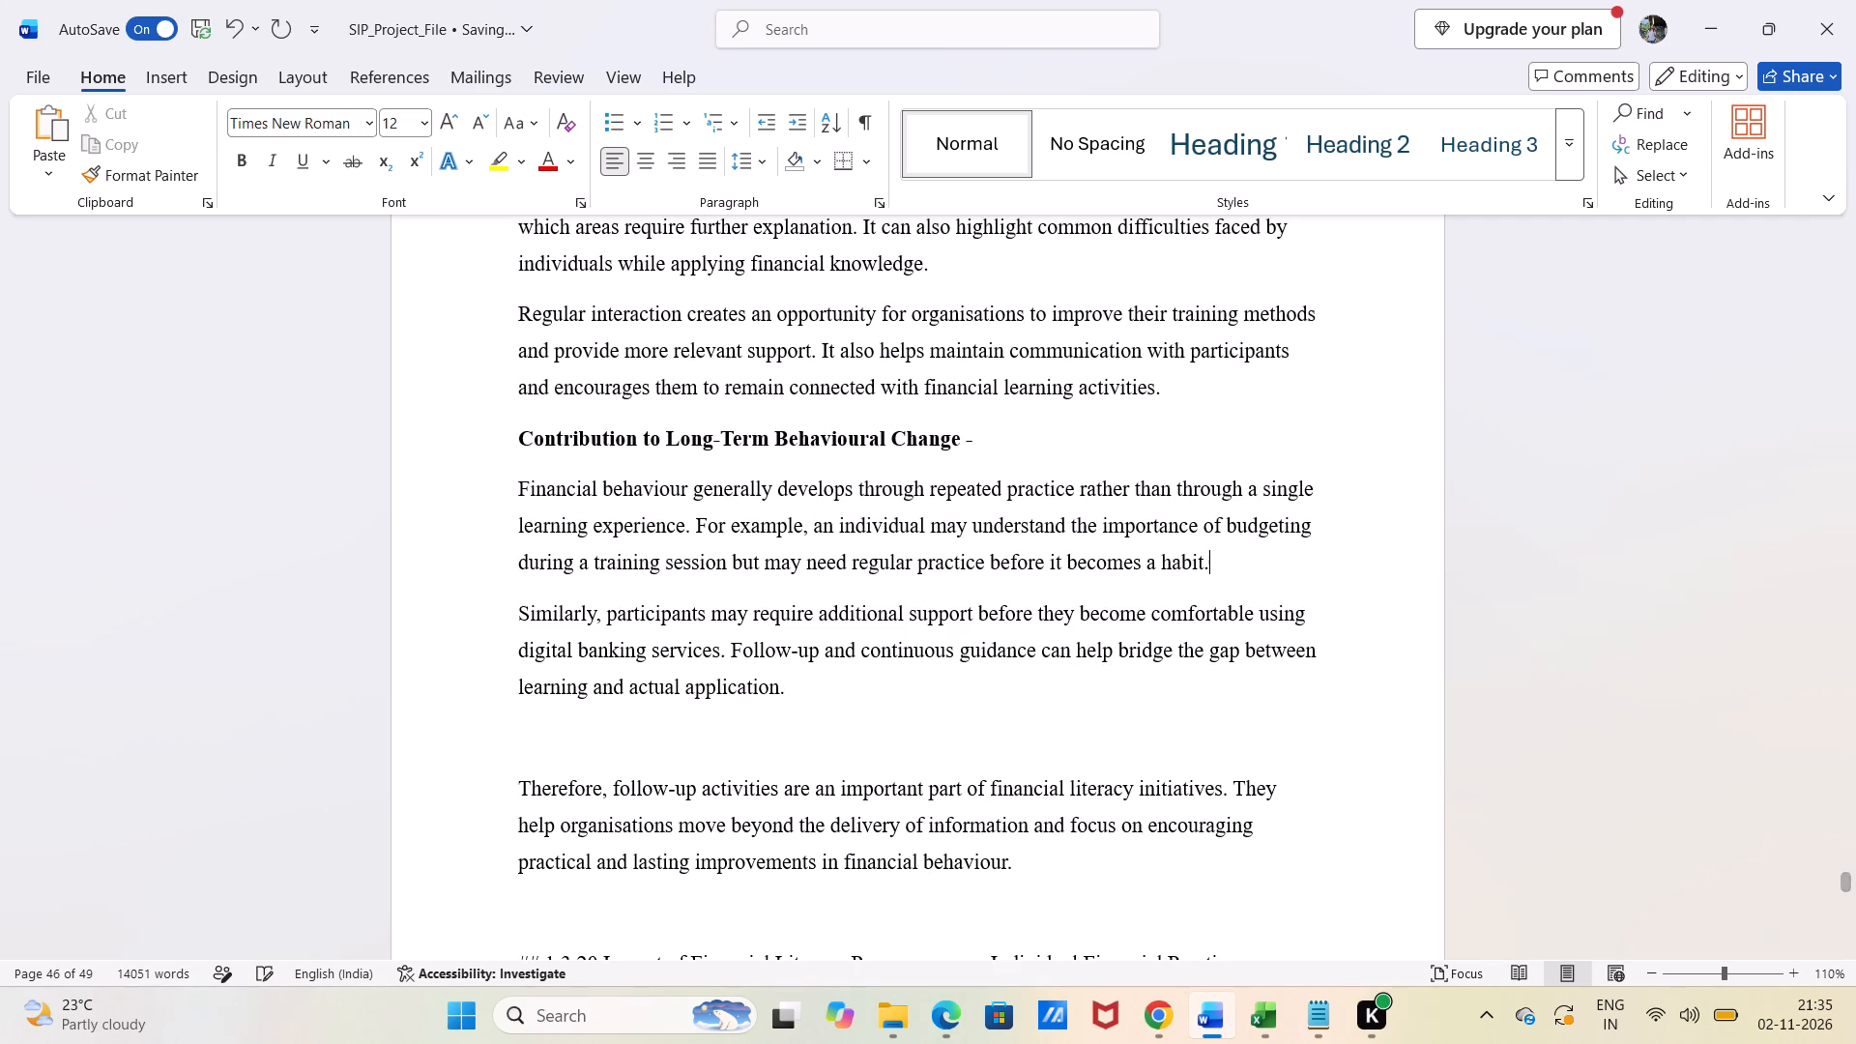
{"action": "left_click", "coordinate": [546, 733]}
{"action": "key", "text": "BackSpace"}
{"action": "left_click", "coordinate": [536, 852]}
{"action": "key", "text": "BackSpace"}
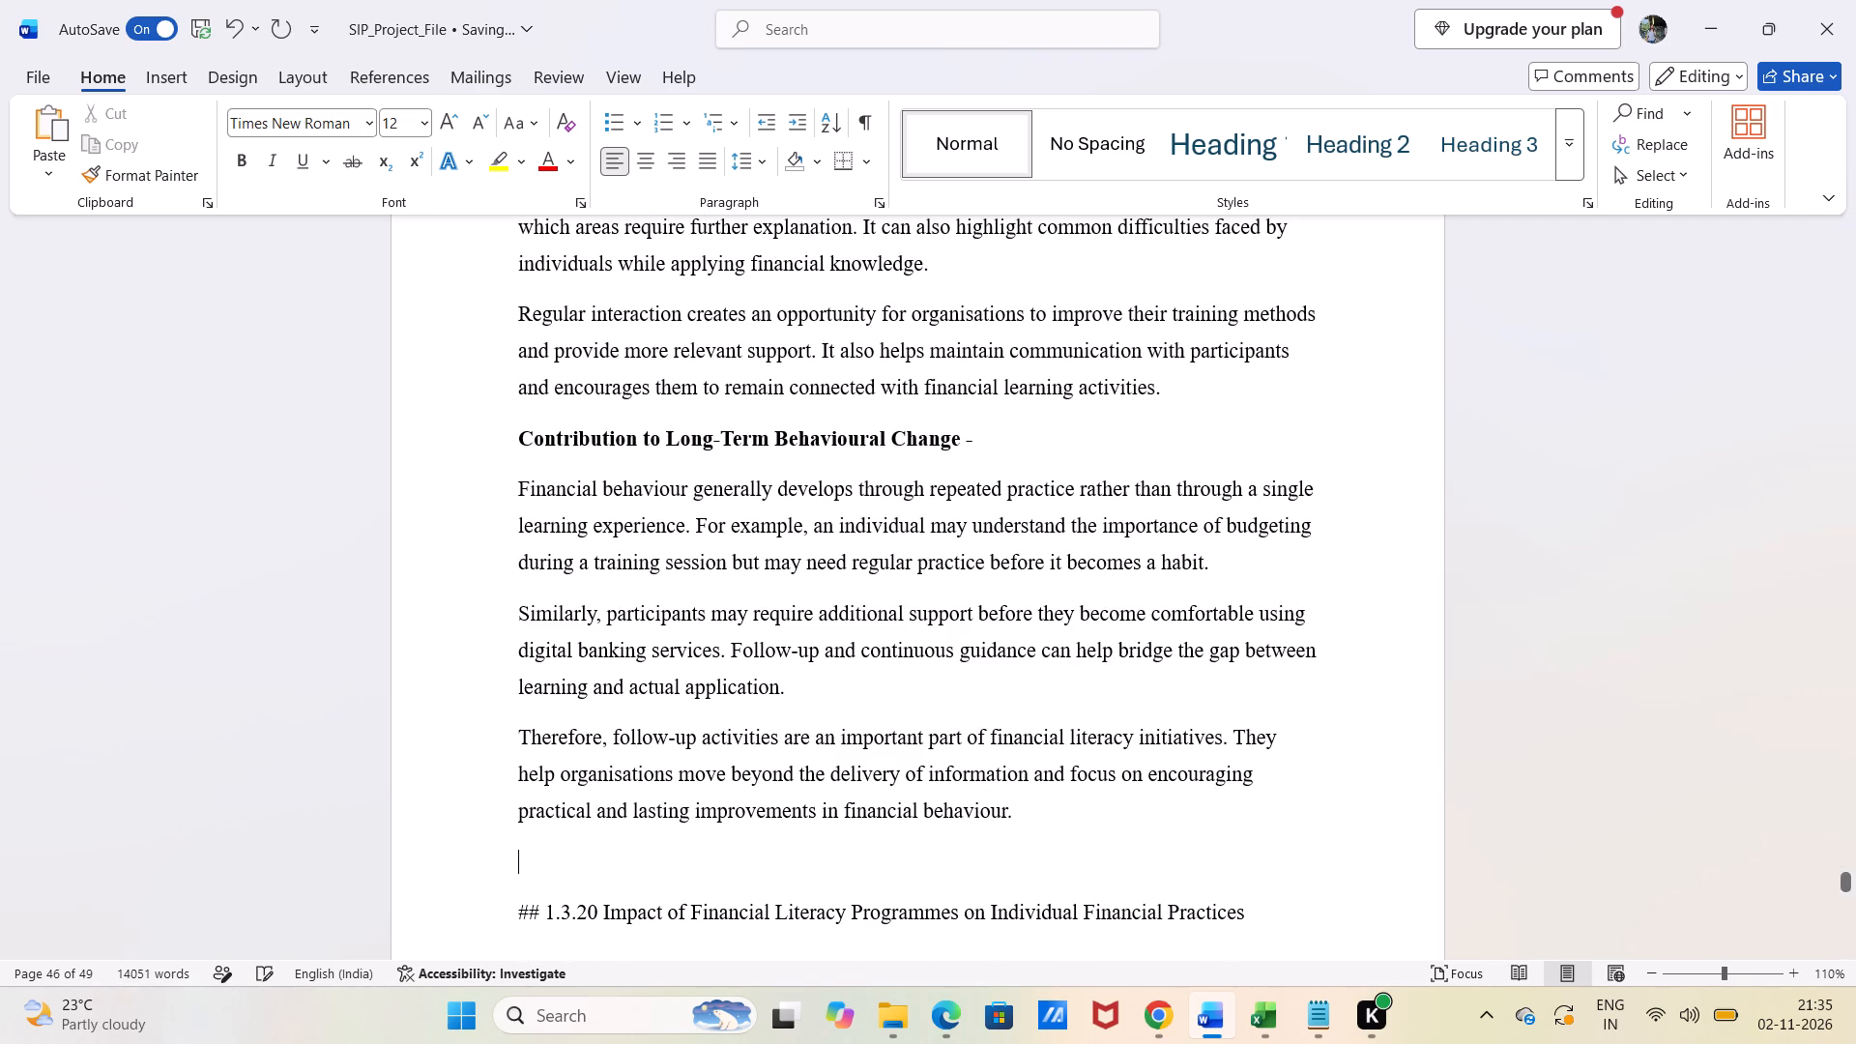
{"action": "scroll", "coordinate": [536, 852], "scroll_direction": "down", "scroll_amount": 1}
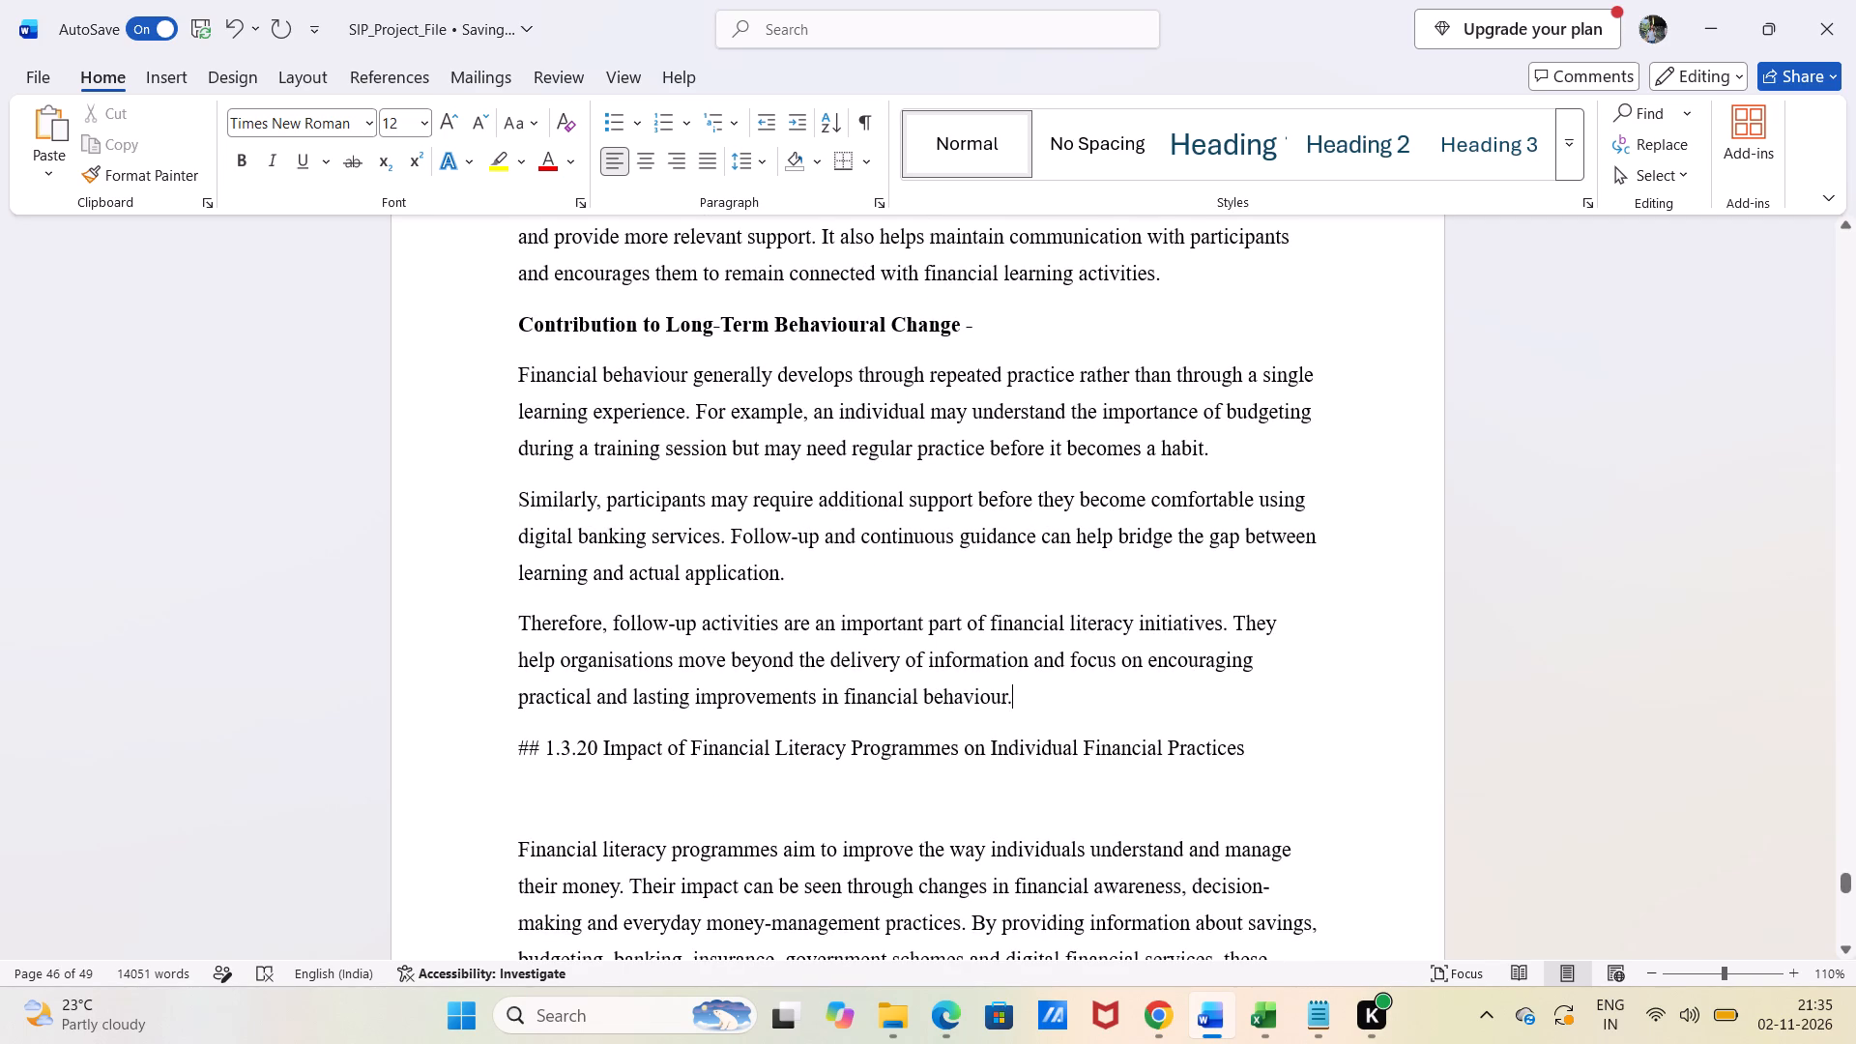
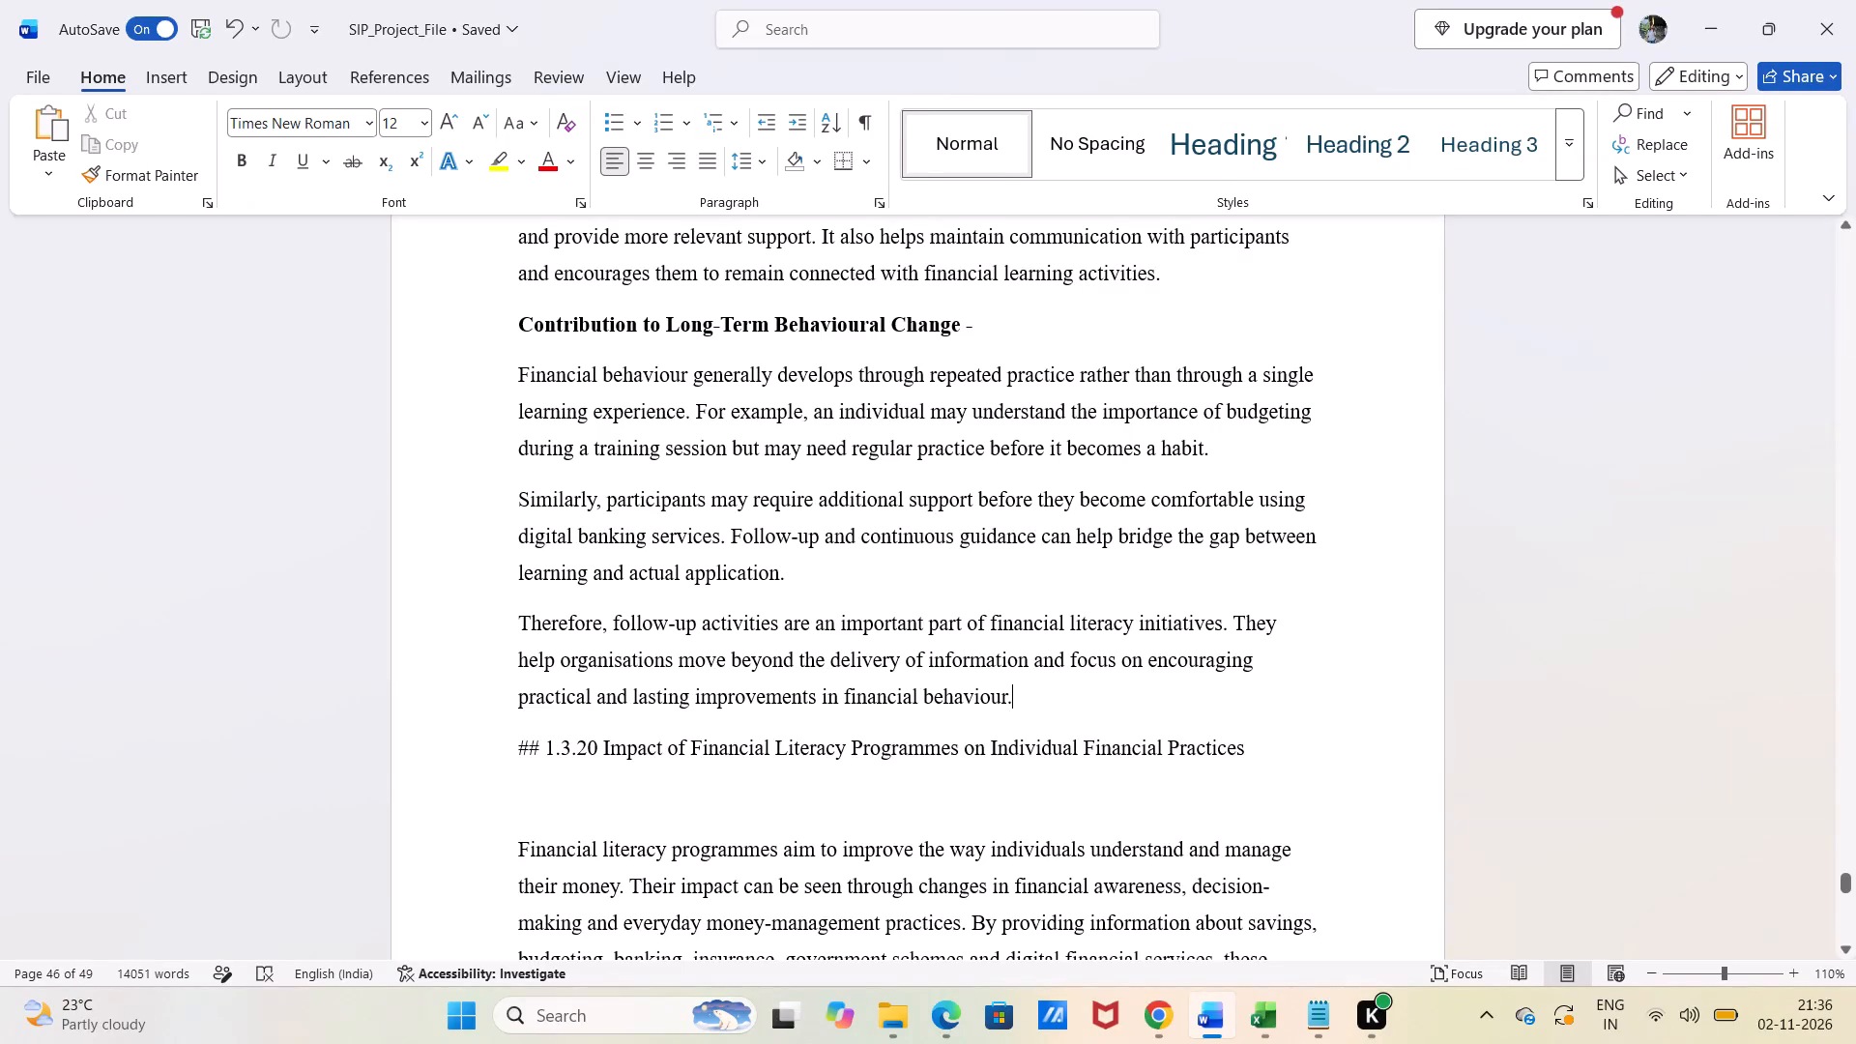
Remove the "## " before the "1.3.20 Impact of Financial Literacy Programmes on Individual Financial Practices" heading.
{"action": "left_click", "coordinate": [552, 760]}
{"action": "key", "text": "Left"}
{"action": "key", "text": "BackSpace"}
{"action": "key", "text": "BackSpace"}
{"action": "key", "text": "BackSpace"}
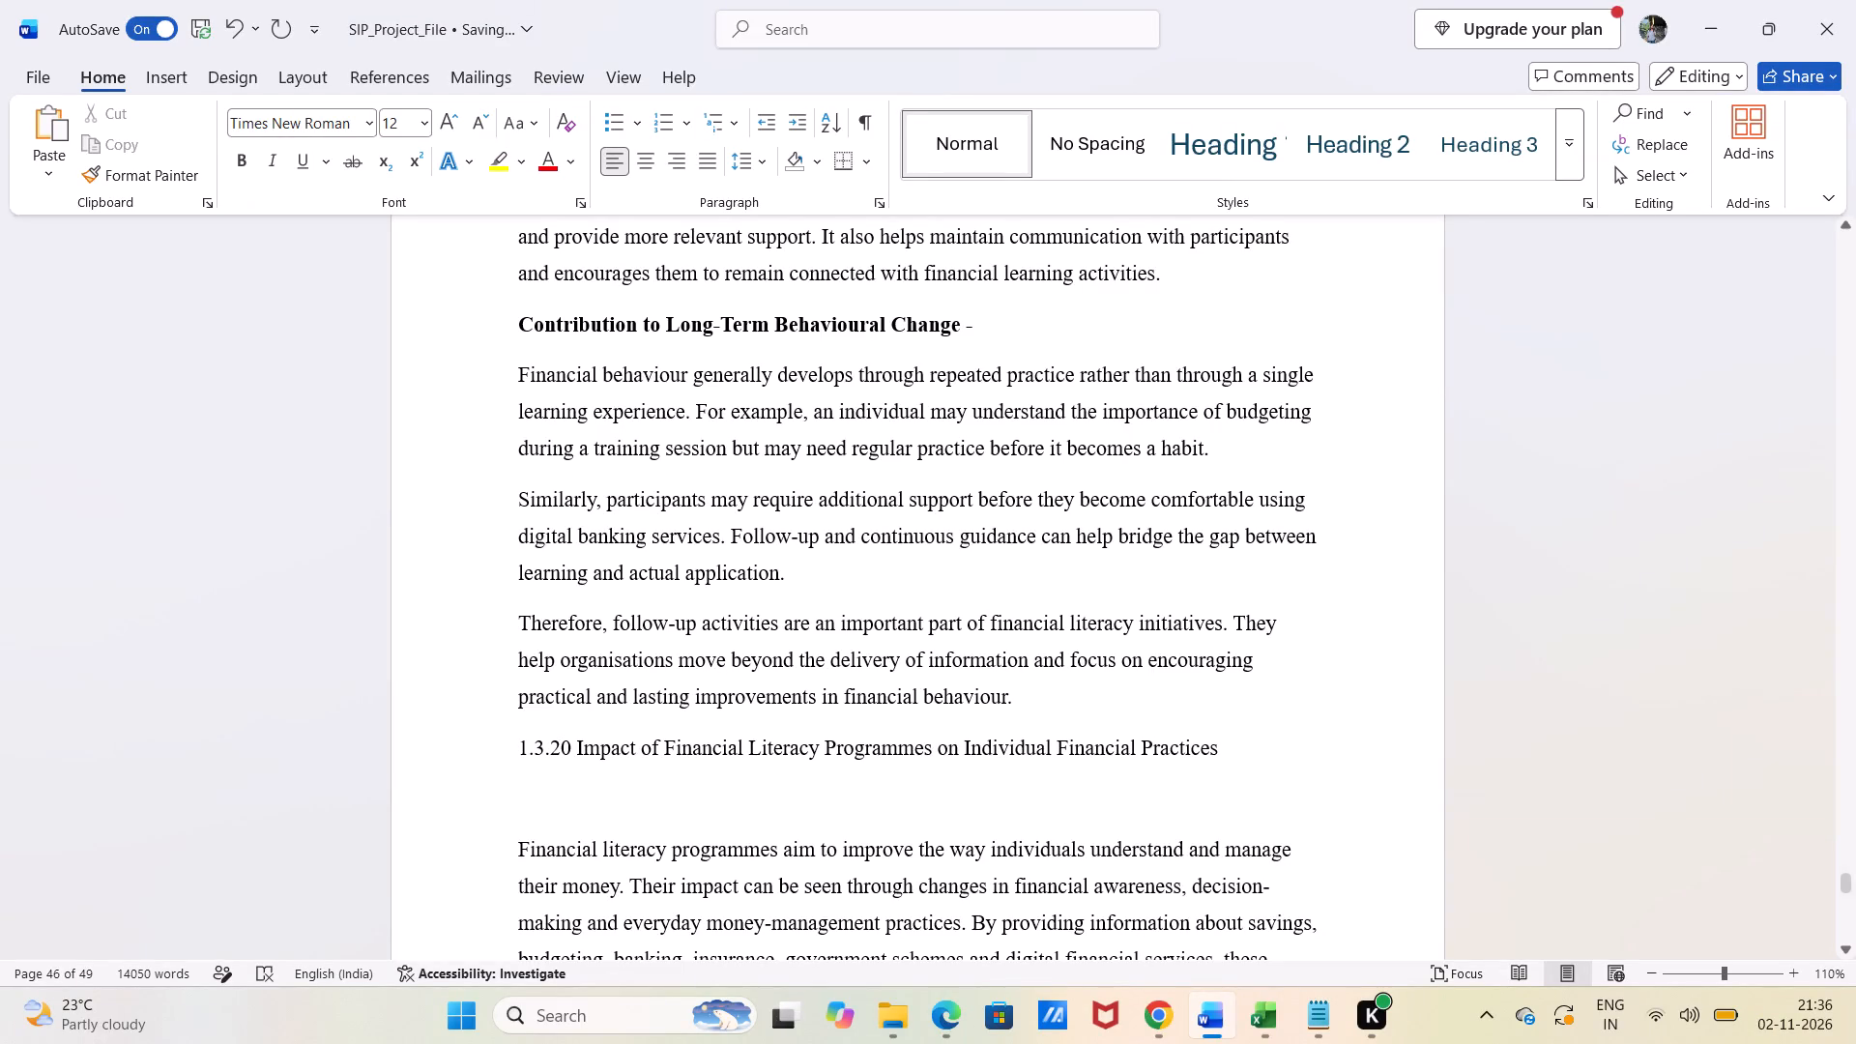
Format the entire 1.3.20 heading as bold italic at size 14.
{"action": "left_click_drag", "start_coordinate": [515, 744], "coordinate": [967, 744]}
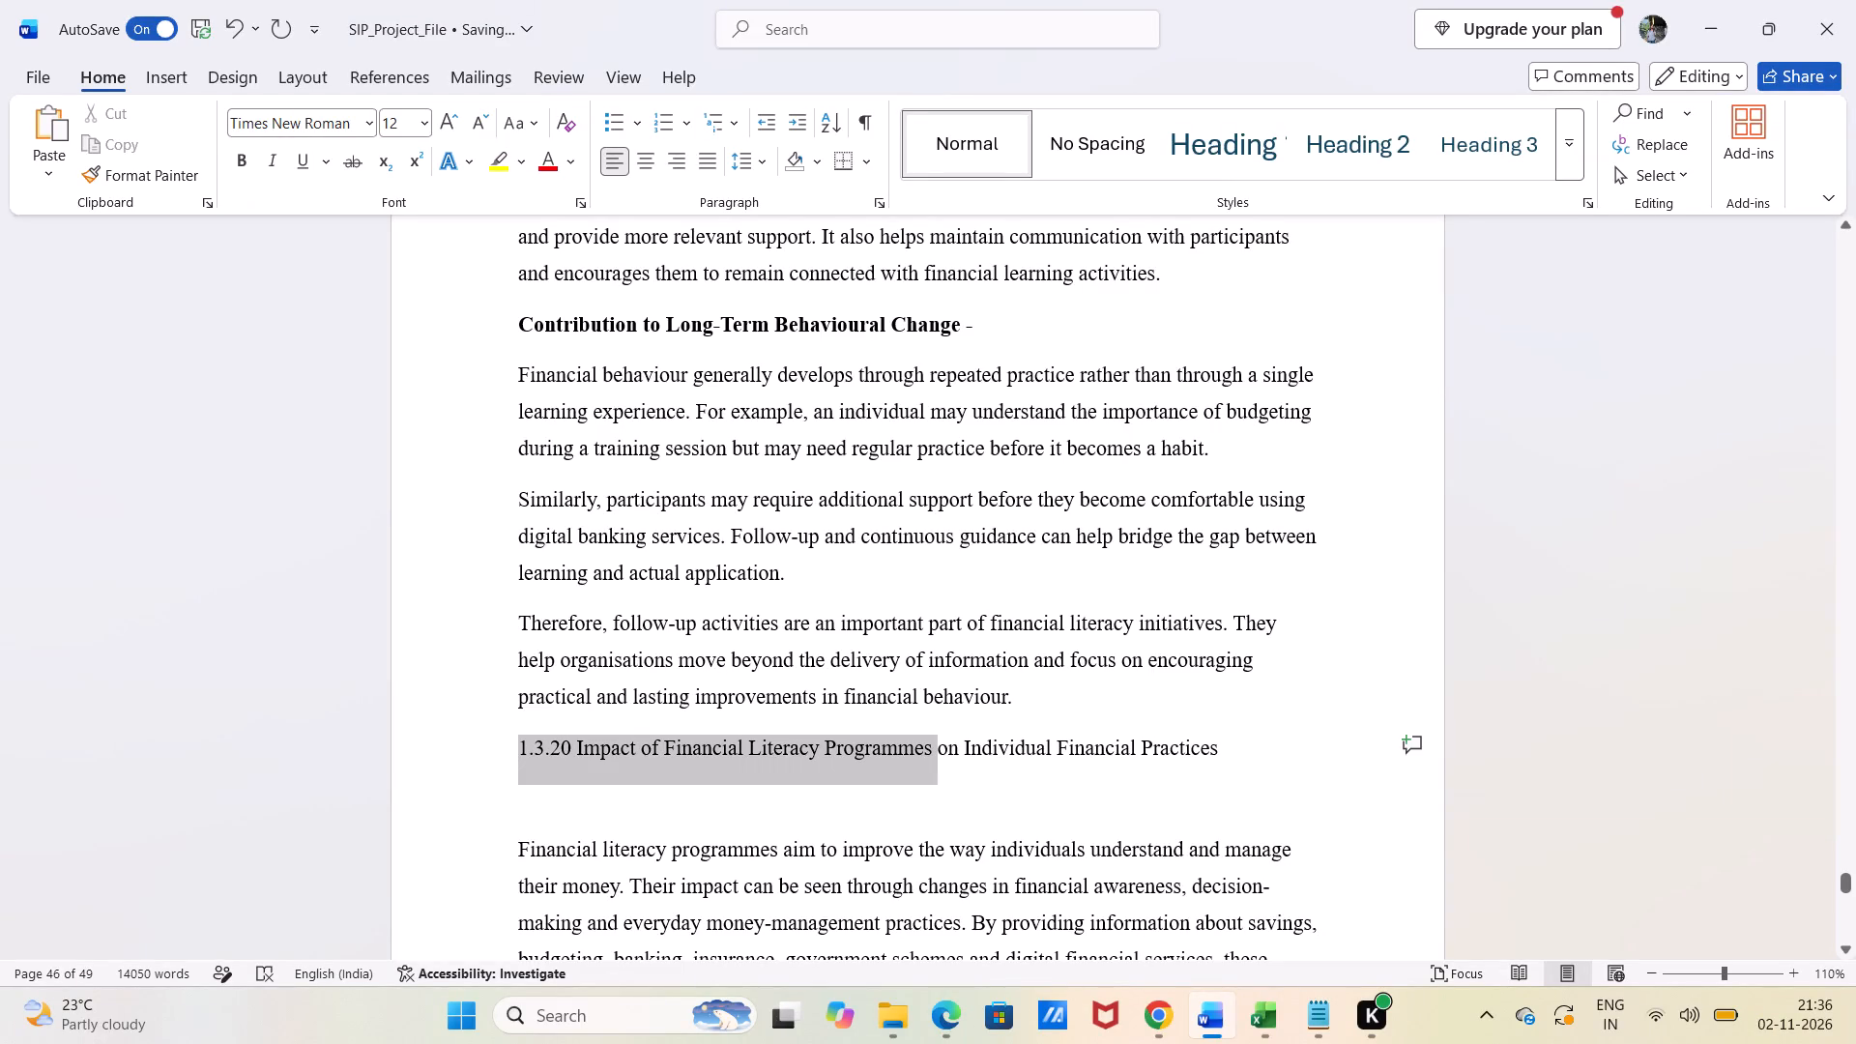
{"action": "left_click_drag", "start_coordinate": [967, 744], "coordinate": [986, 746]}
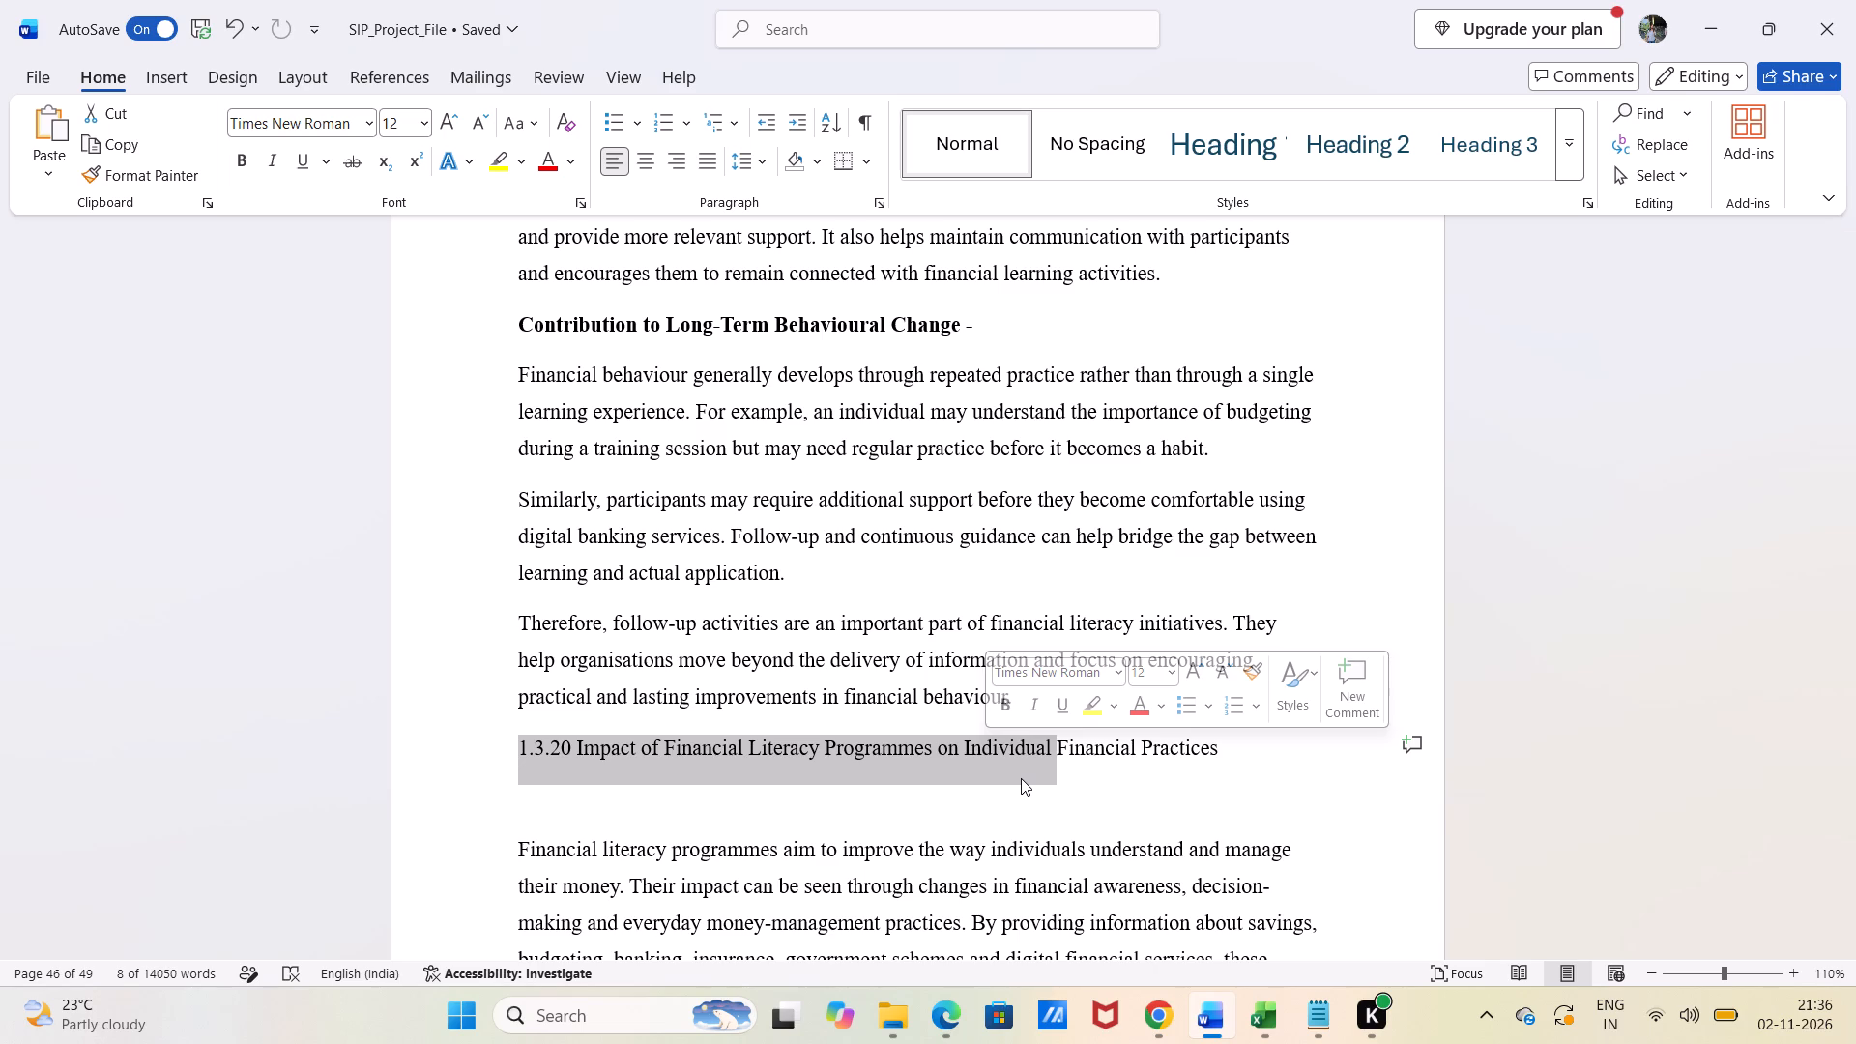
{"action": "left_click", "coordinate": [619, 827]}
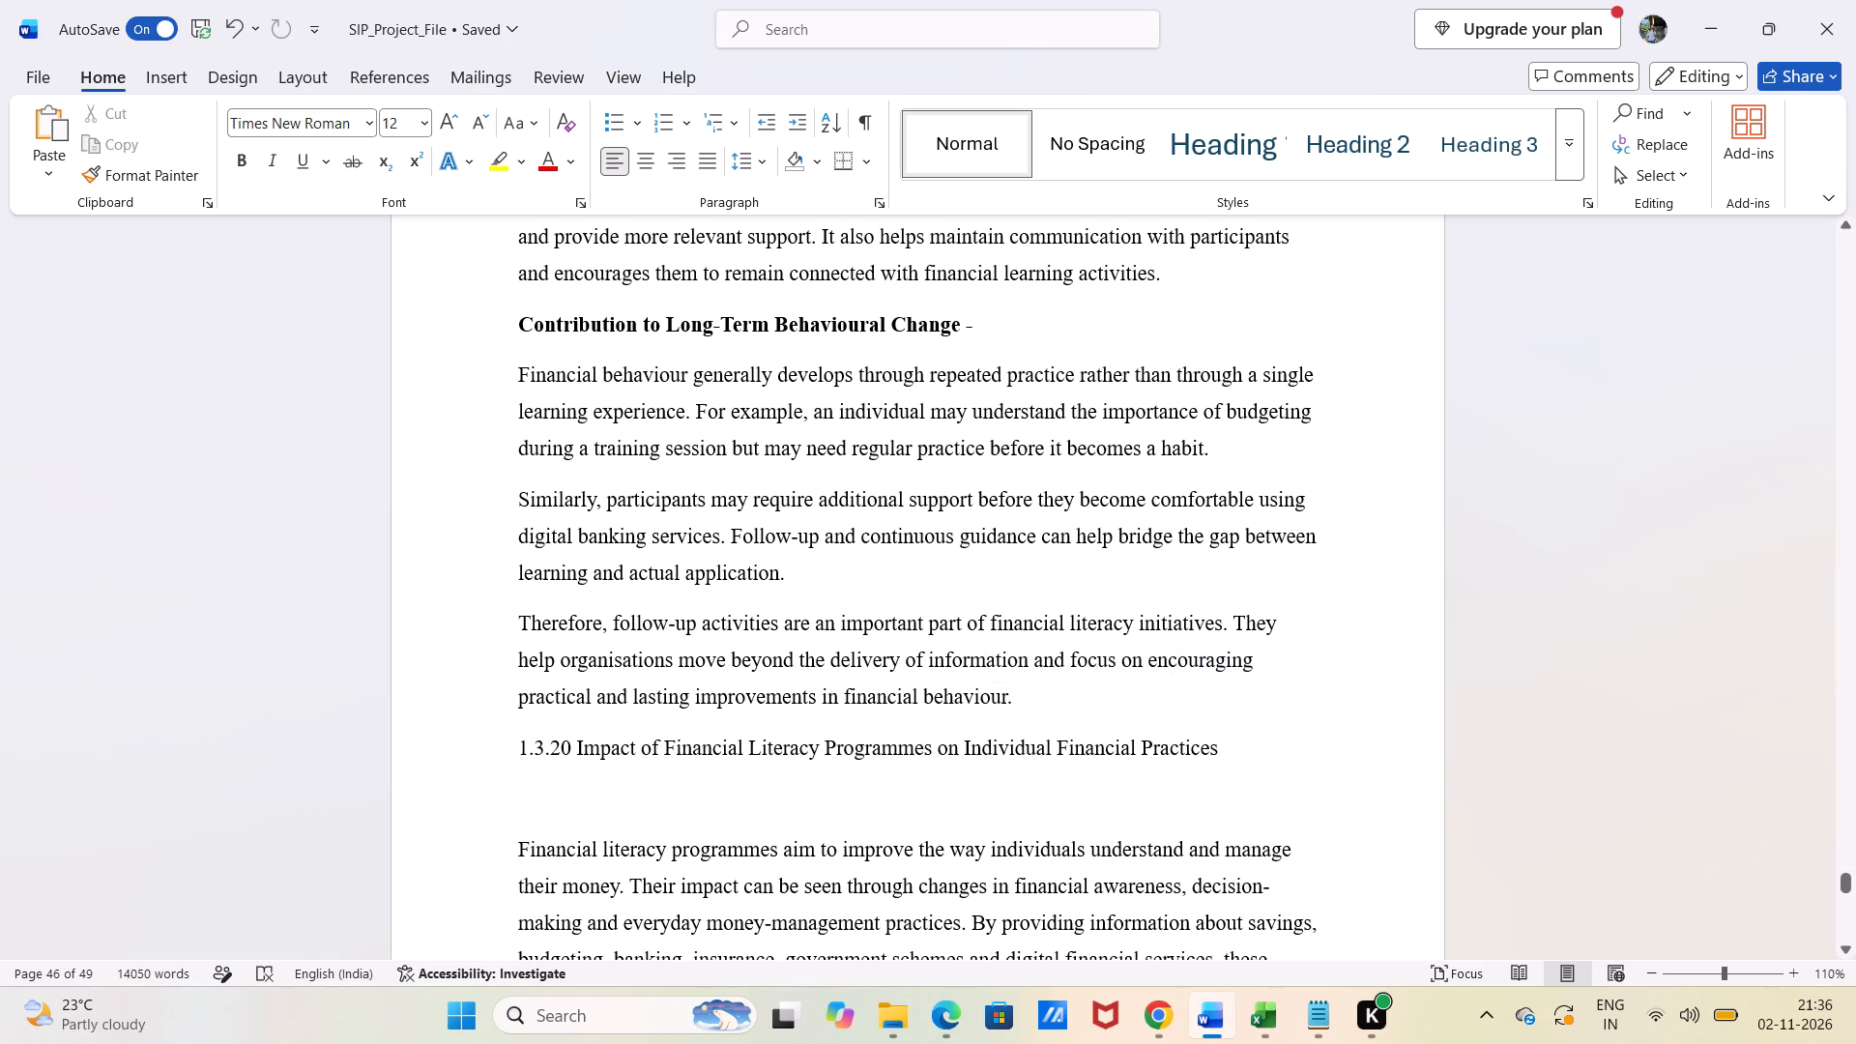
{"action": "left_click_drag", "start_coordinate": [513, 751], "coordinate": [1196, 780]}
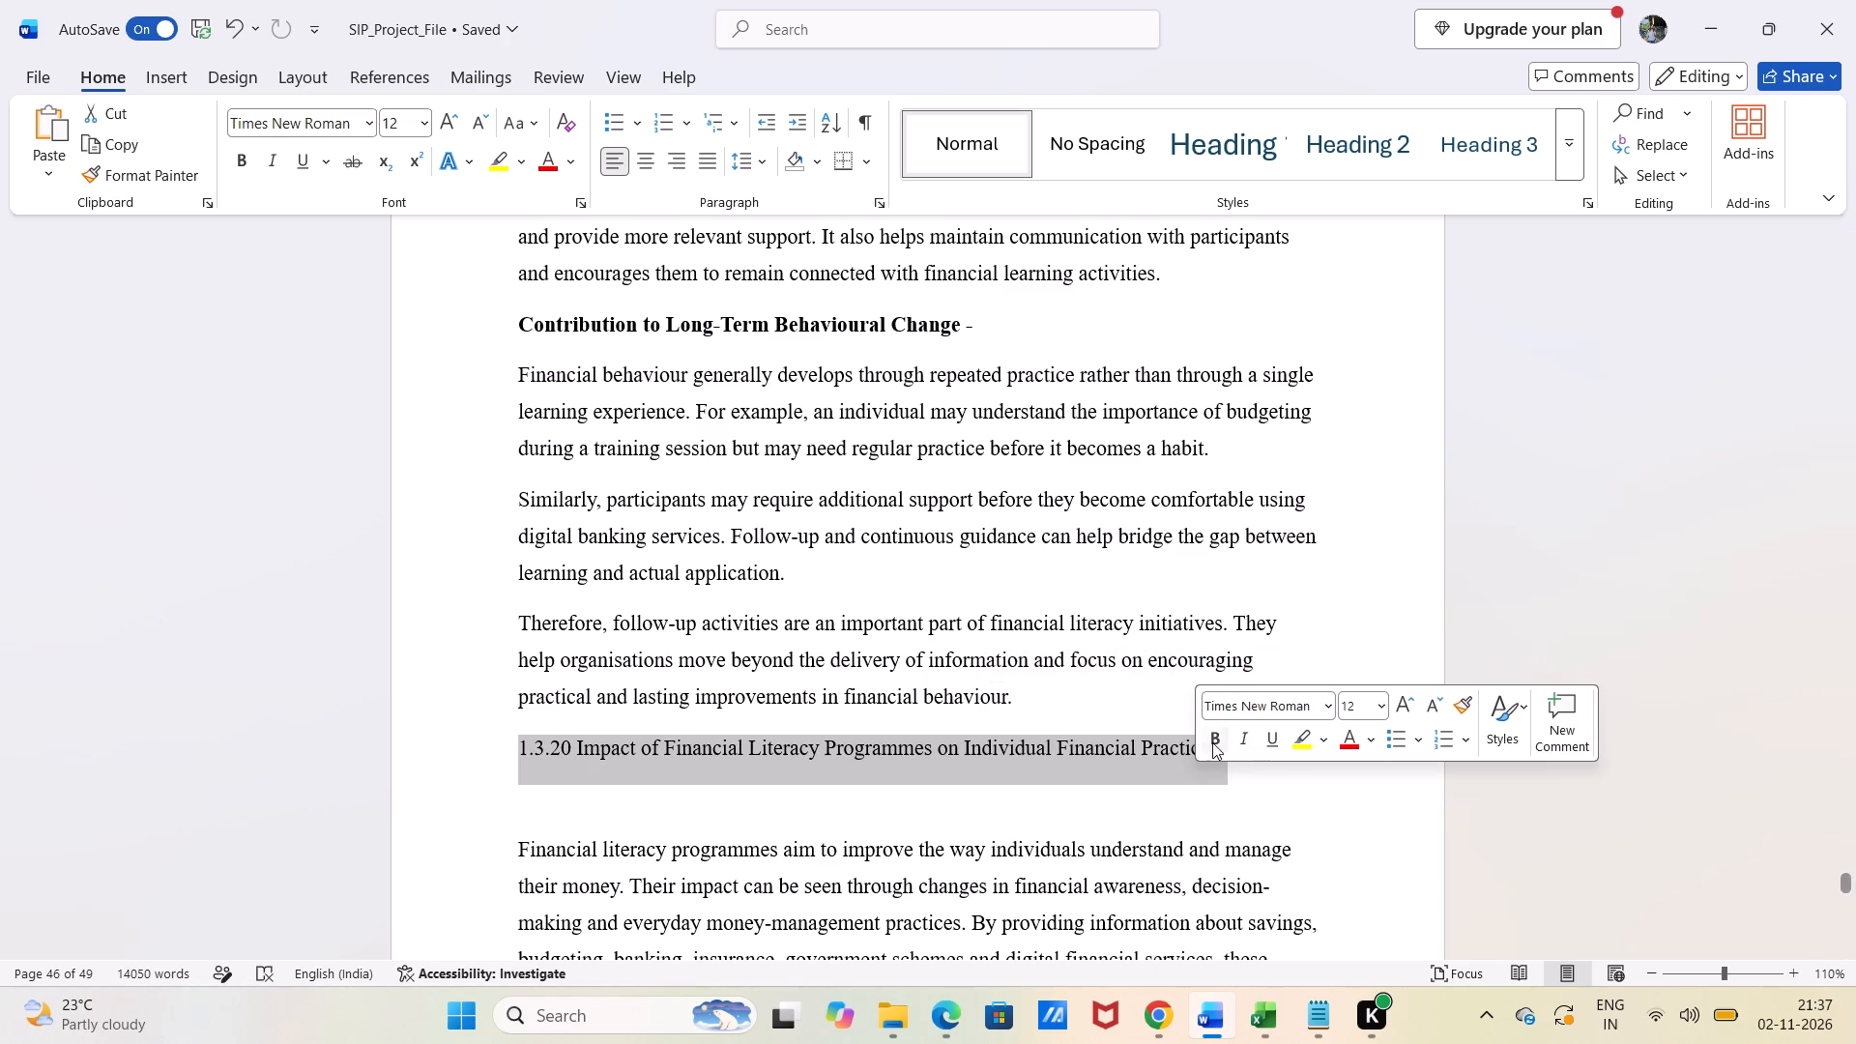
{"action": "left_click", "coordinate": [1213, 743]}
{"action": "left_click", "coordinate": [1234, 741]}
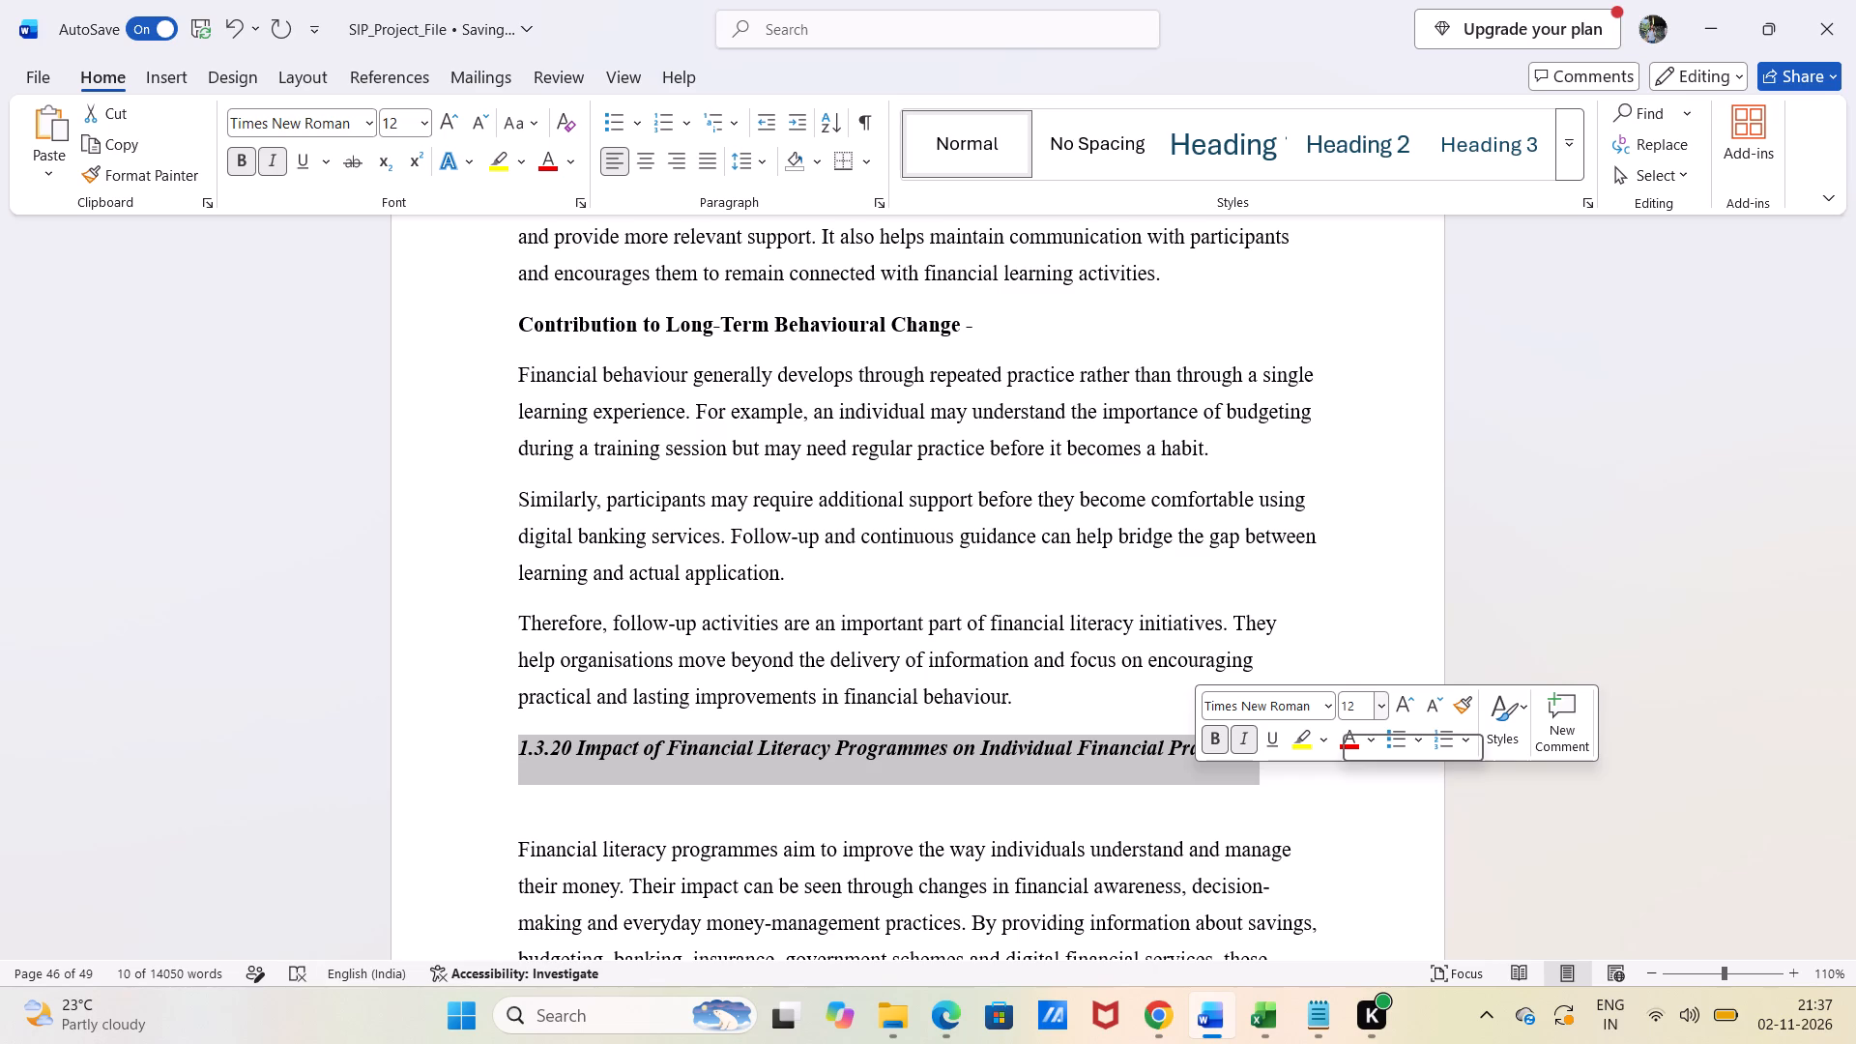
{"action": "left_click", "coordinate": [1350, 702]}
{"action": "type", "text": "14"}
{"action": "key", "text": "Return"}
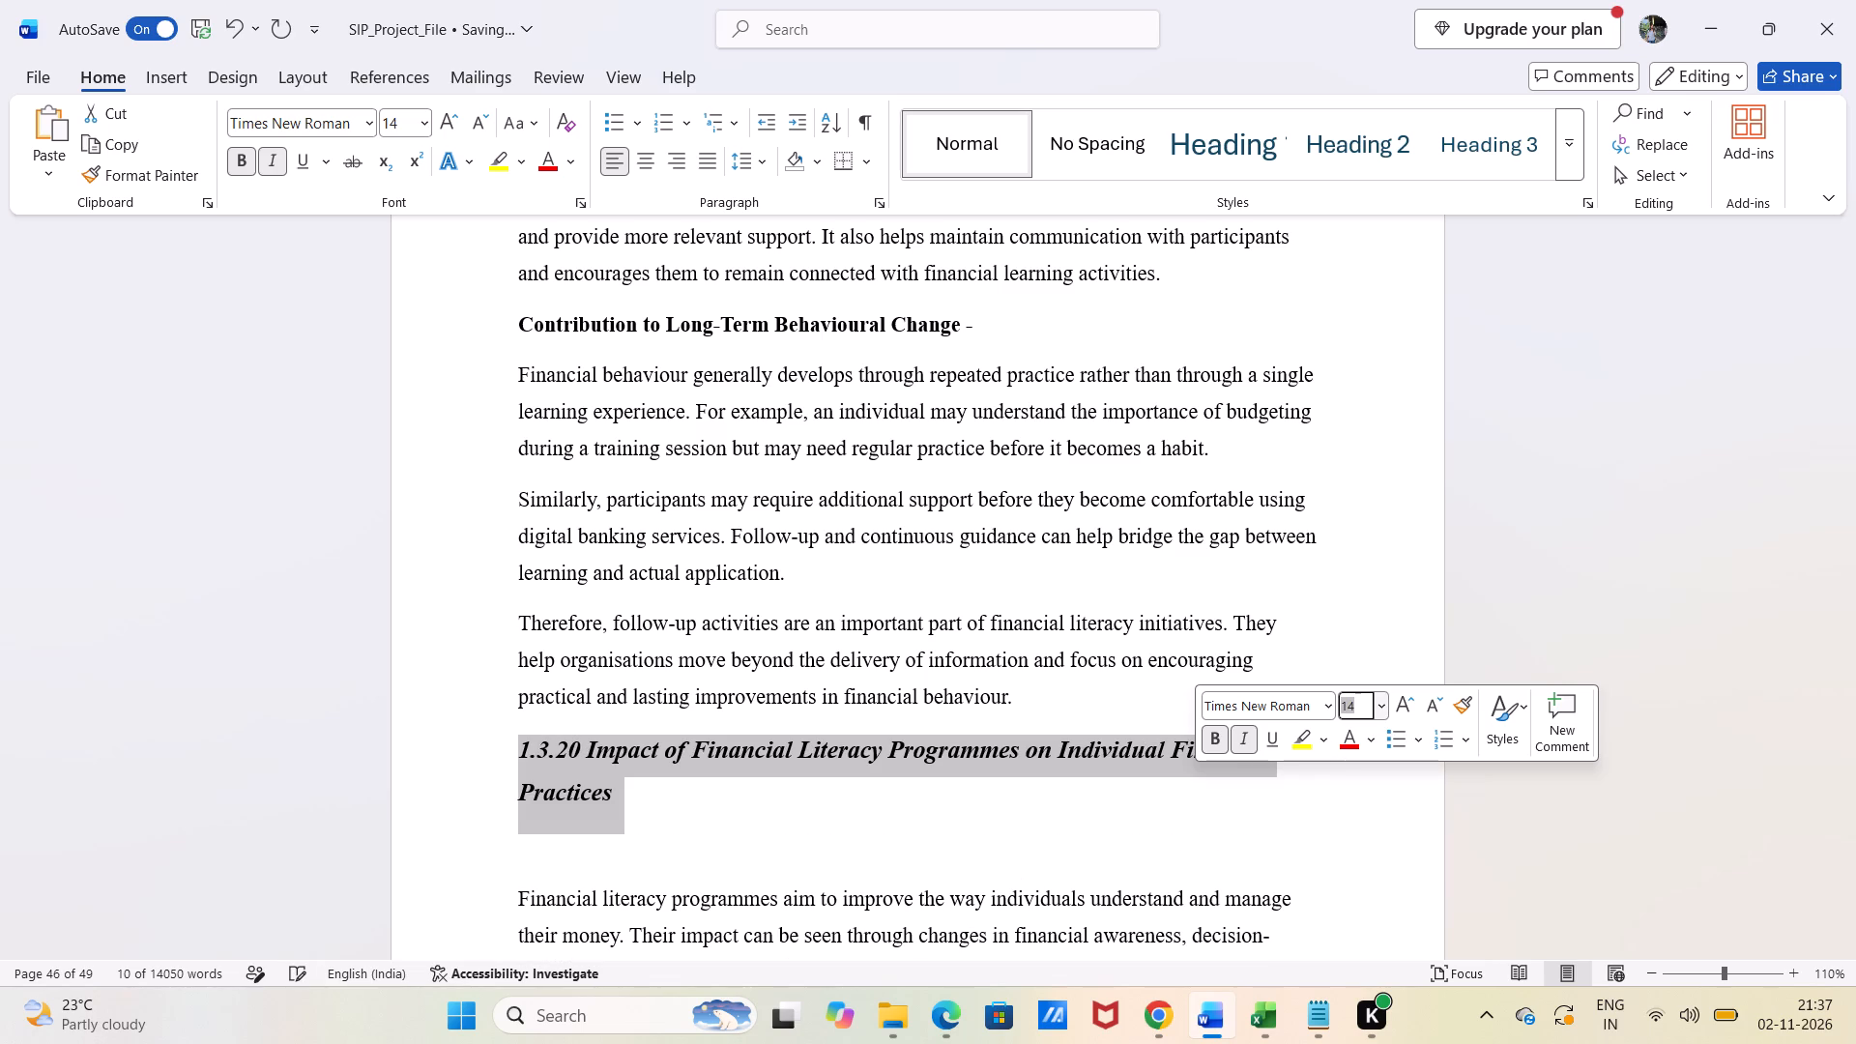
Delete the blank lines below the 1.3.20 heading and between its first two paragraphs.
{"action": "left_click", "coordinate": [626, 874]}
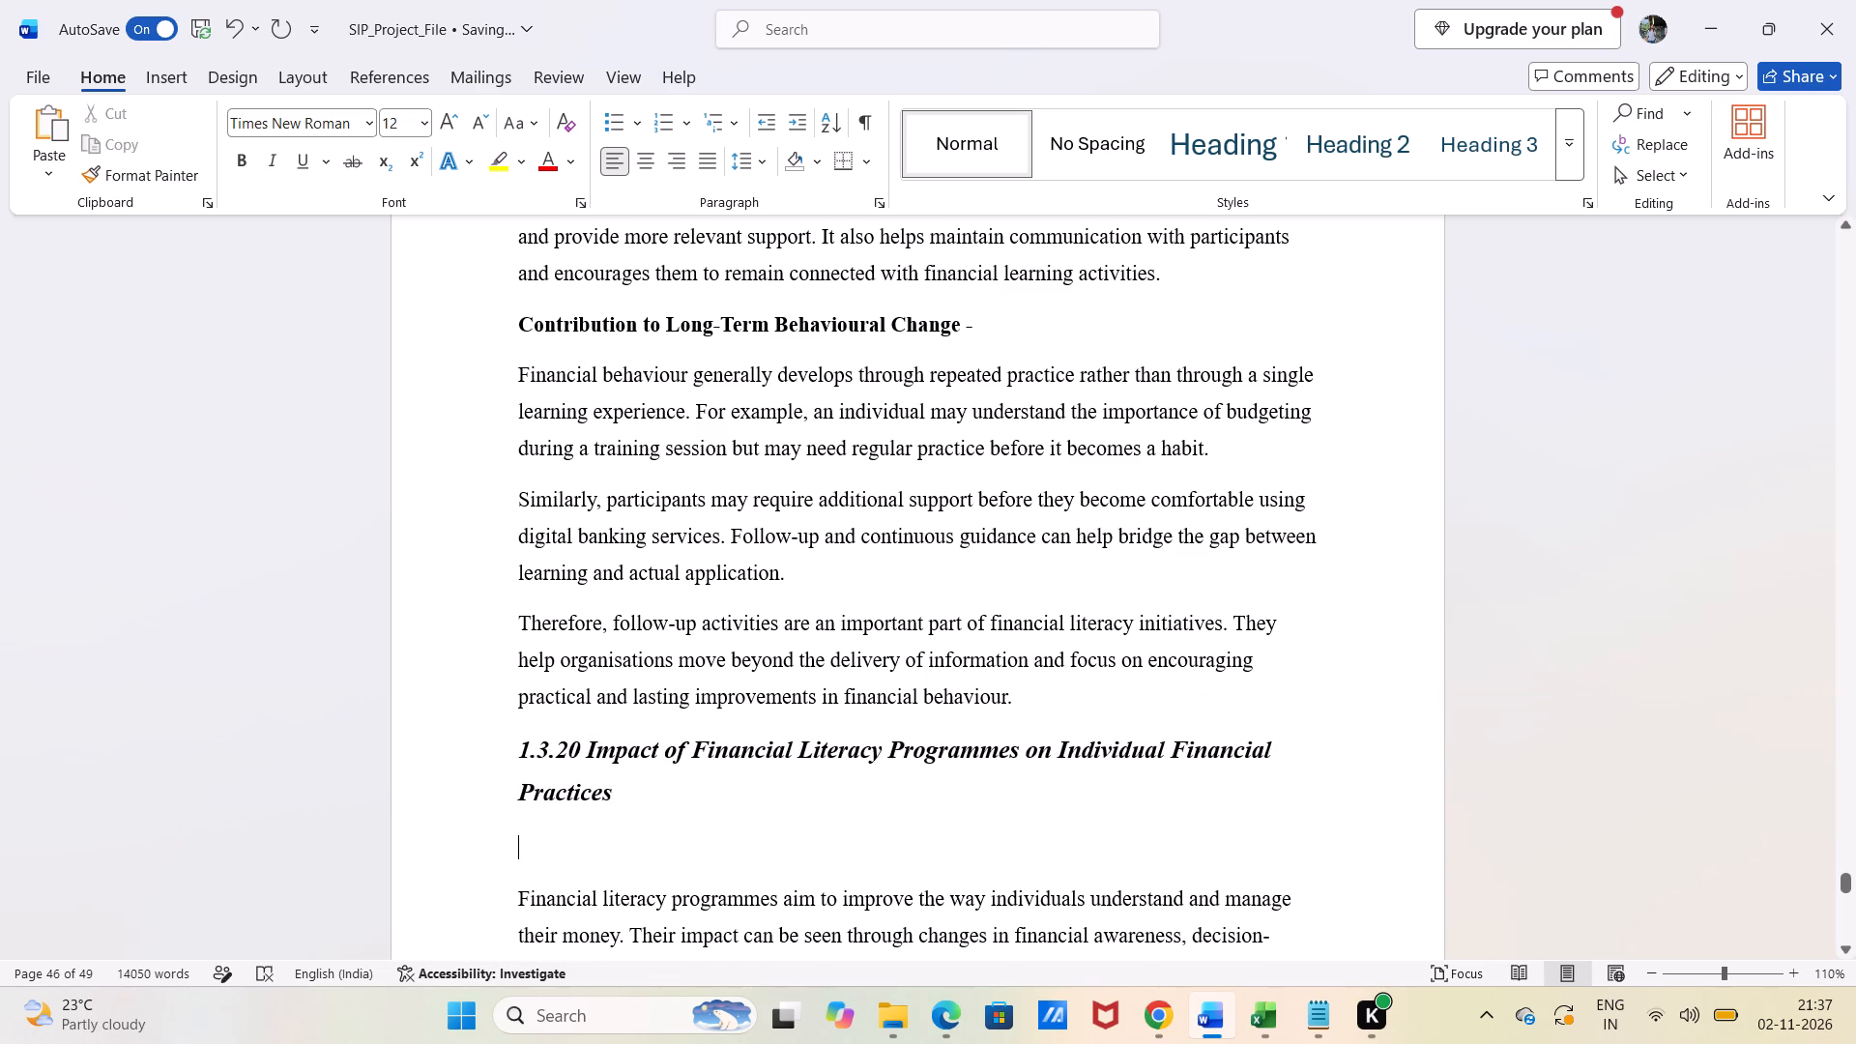
{"action": "key", "text": "BackSpace"}
{"action": "scroll", "coordinate": [626, 874], "scroll_direction": "down", "scroll_amount": 2}
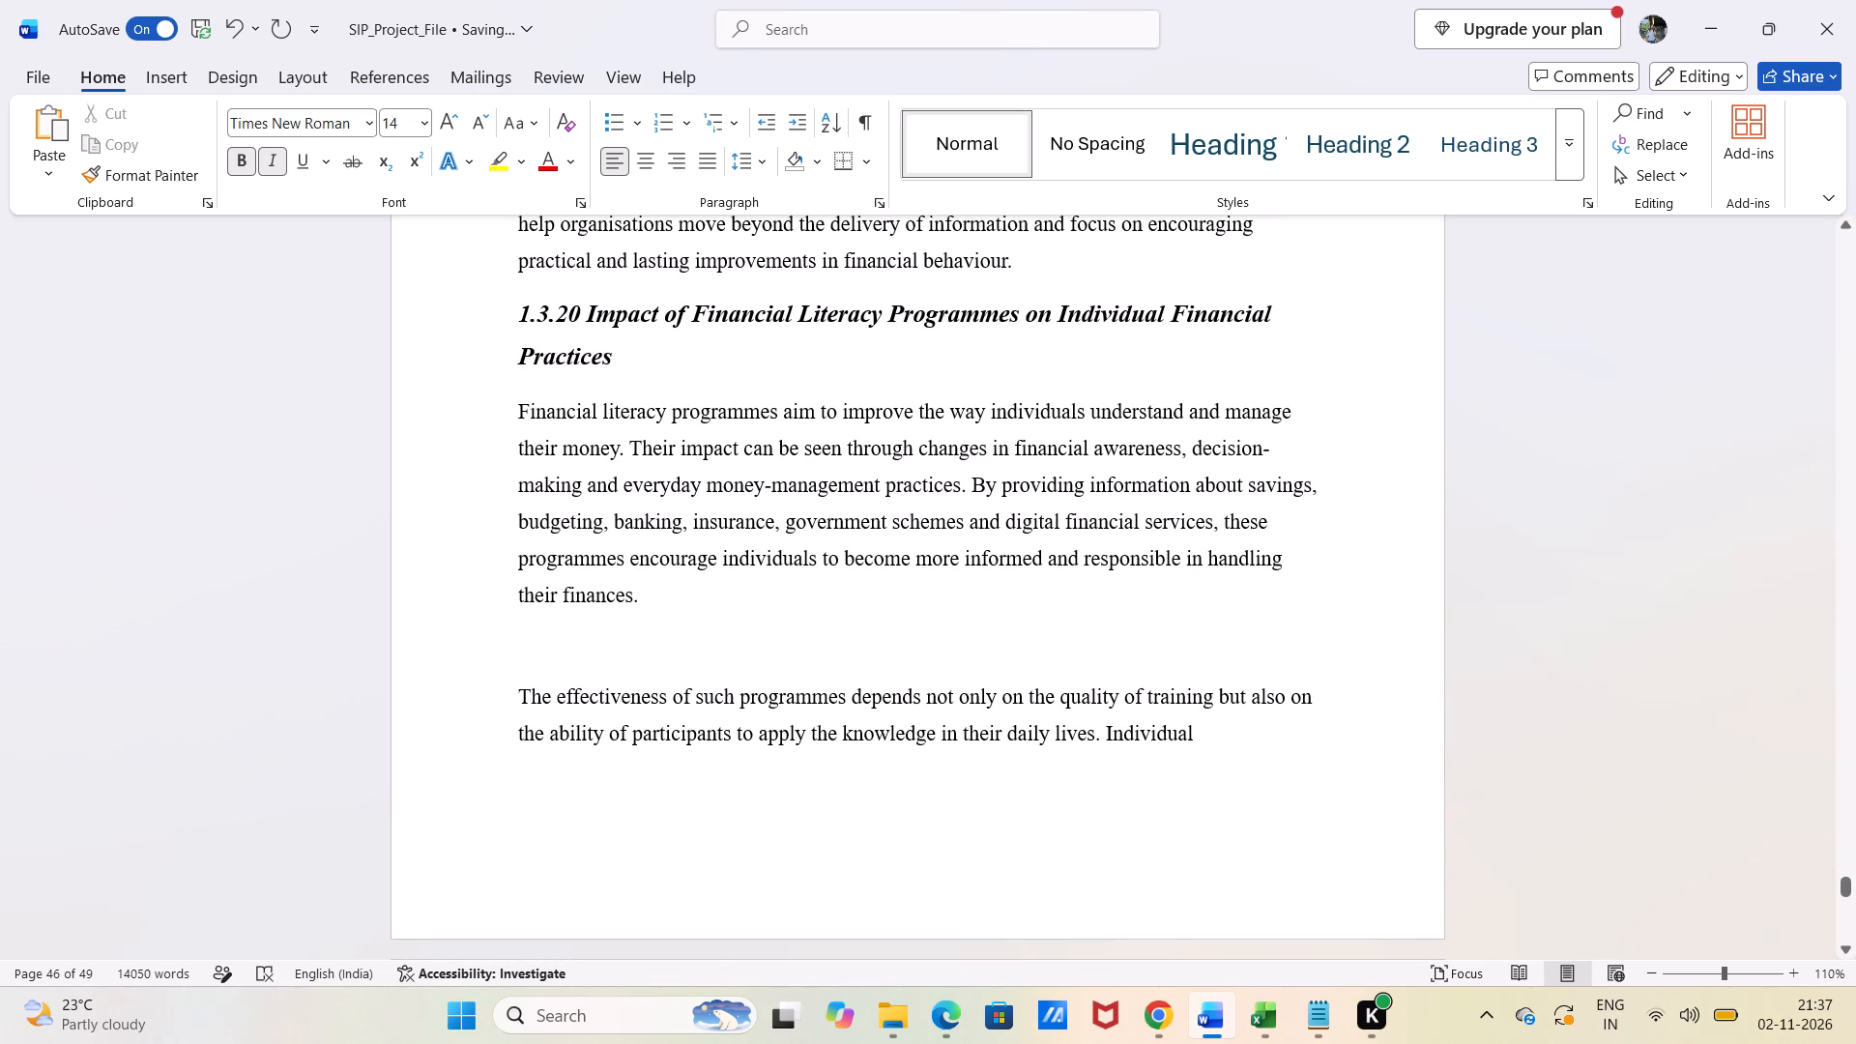
{"action": "left_click", "coordinate": [563, 664]}
{"action": "key", "text": "BackSpace"}
Remove the "**" before "Major Areas Where Financial Literacy Programmes Can Create an Impact" and the blank line above it, keeping the heading on its own line.
{"action": "scroll", "coordinate": [563, 664], "scroll_direction": "down", "scroll_amount": 1}
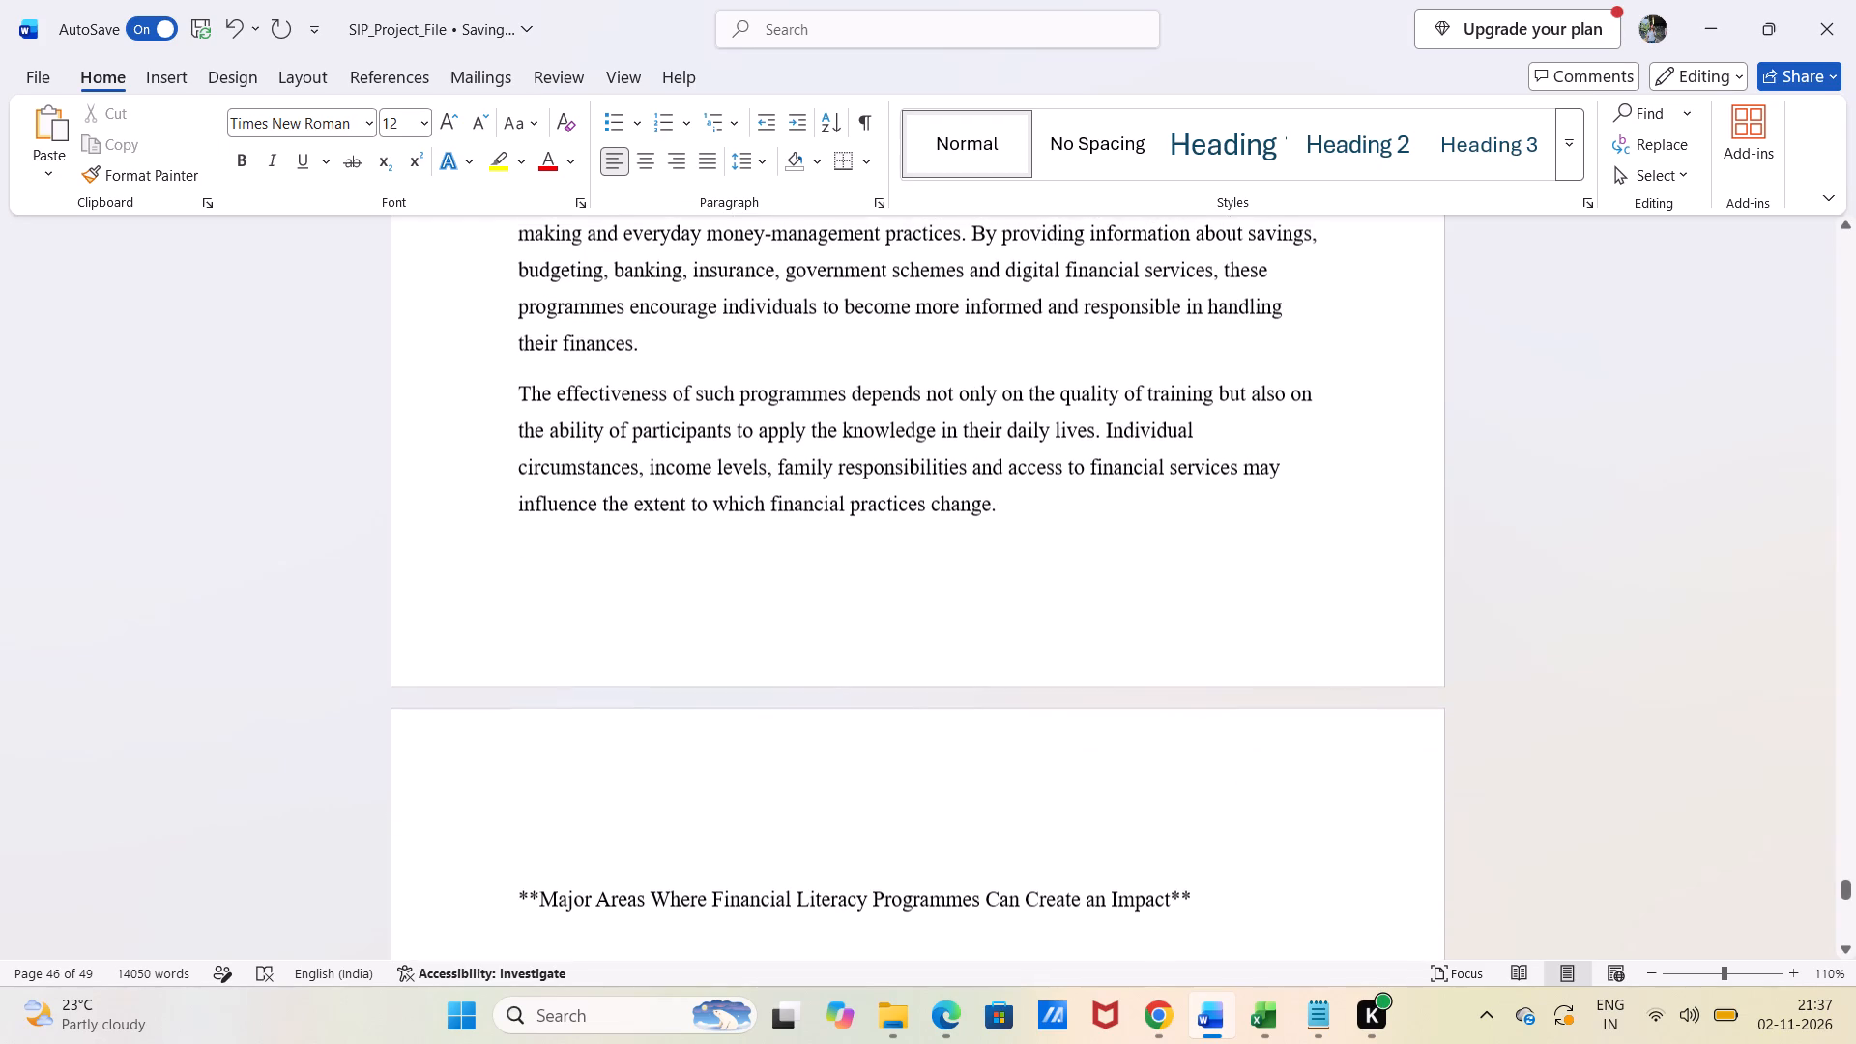
{"action": "left_click", "coordinate": [536, 884]}
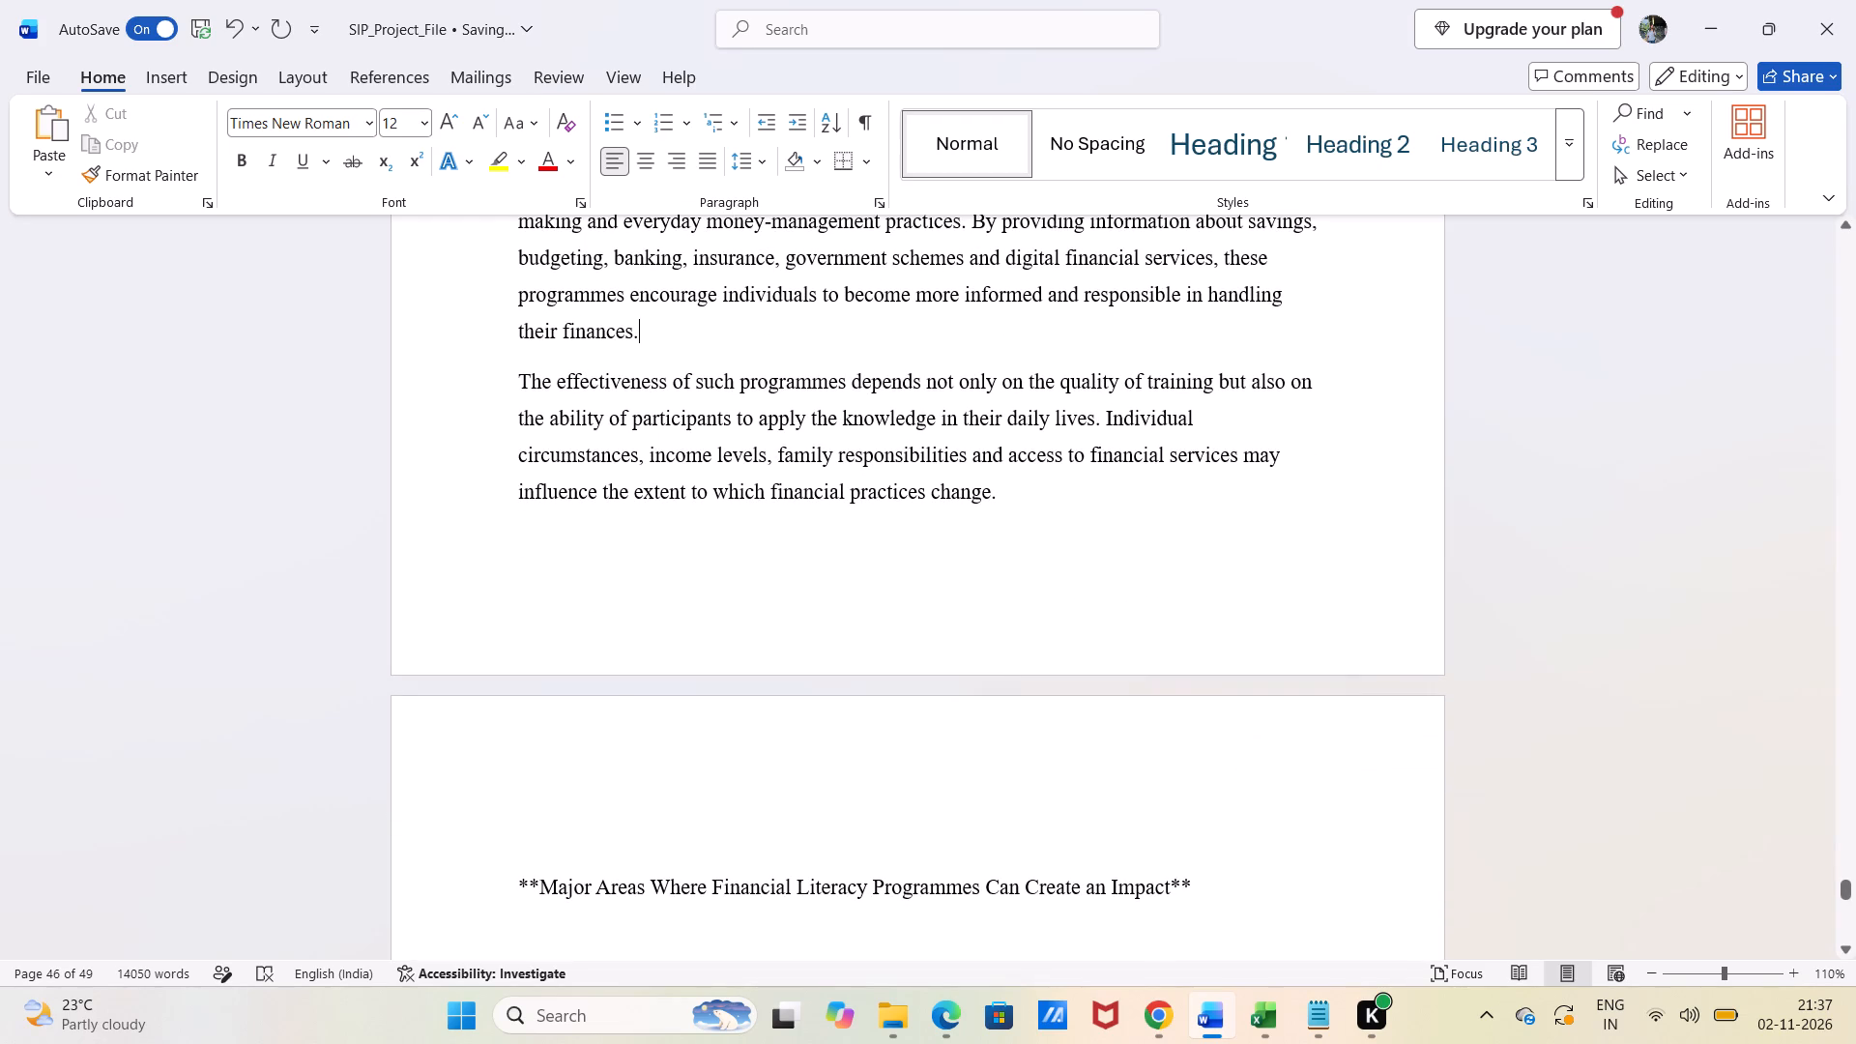
{"action": "key", "text": "BackSpace"}
{"action": "key", "text": "BackSpace"}
{"action": "key", "text": "BackSpace"}
{"action": "key", "text": "BackSpace"}
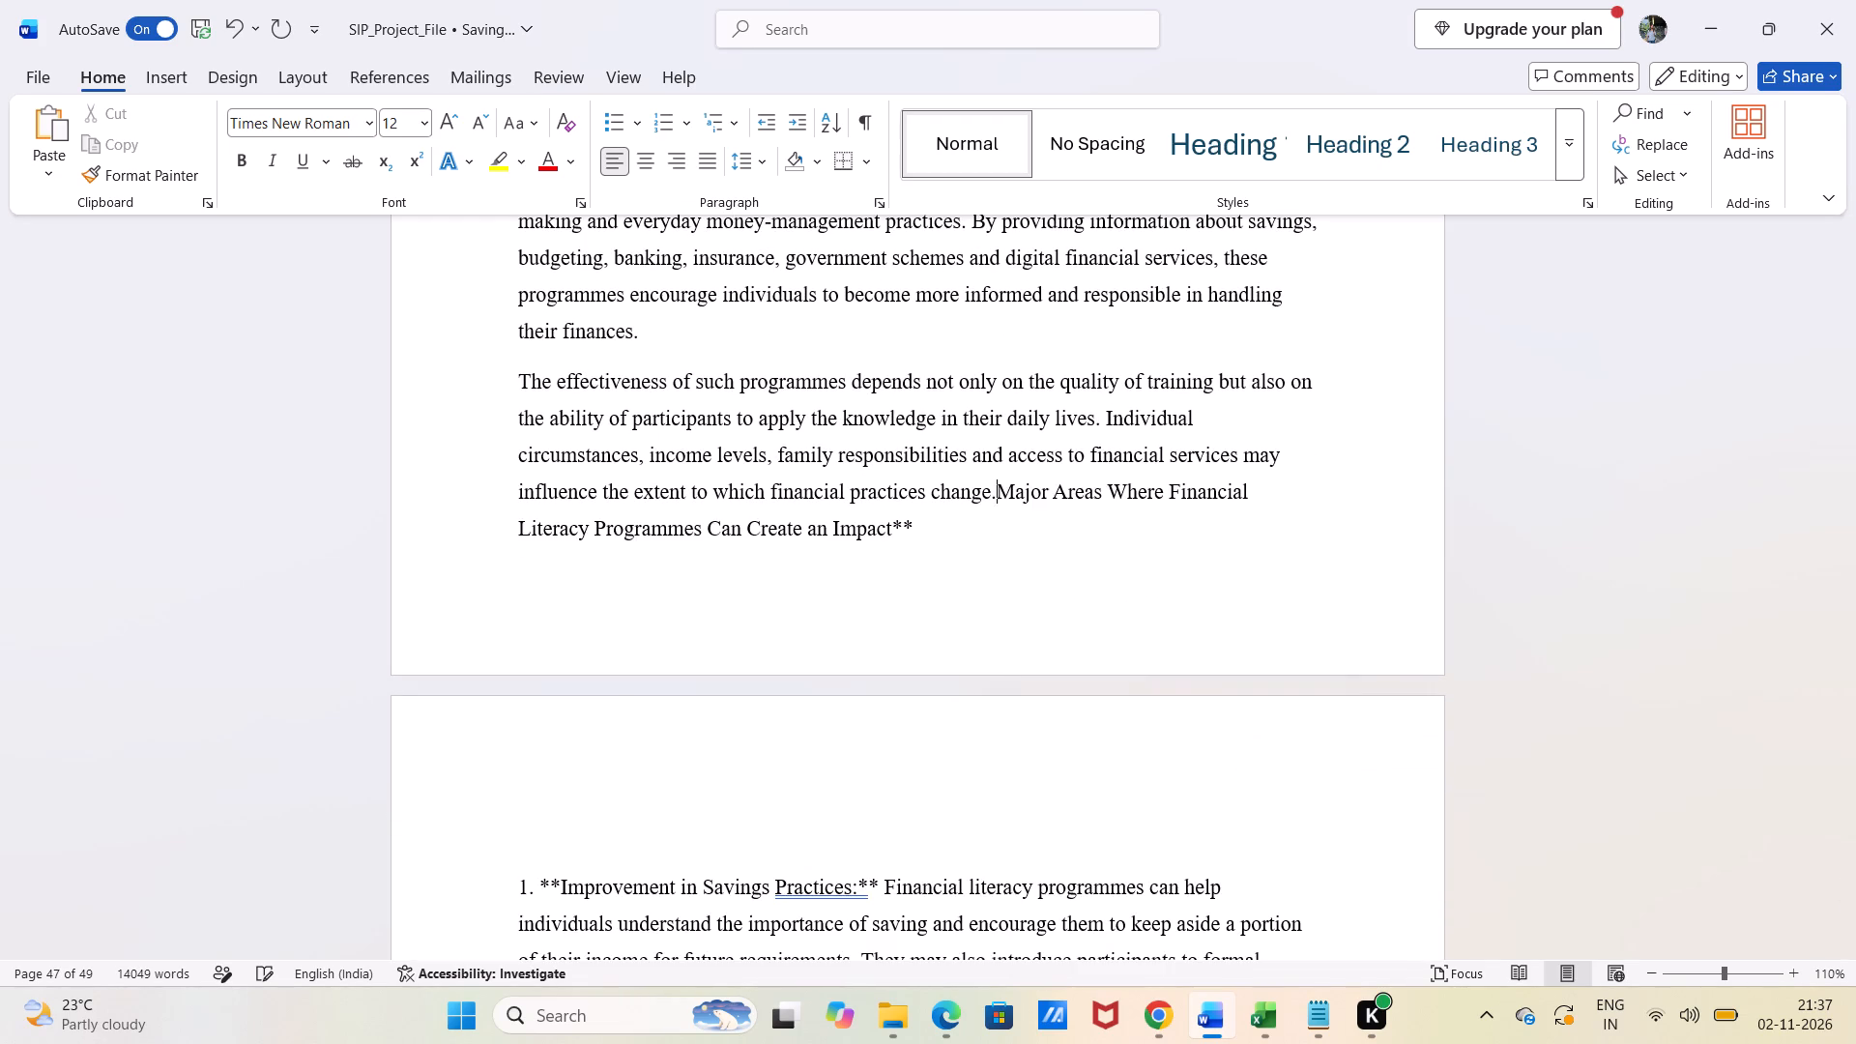
{"action": "key", "text": "Return"}
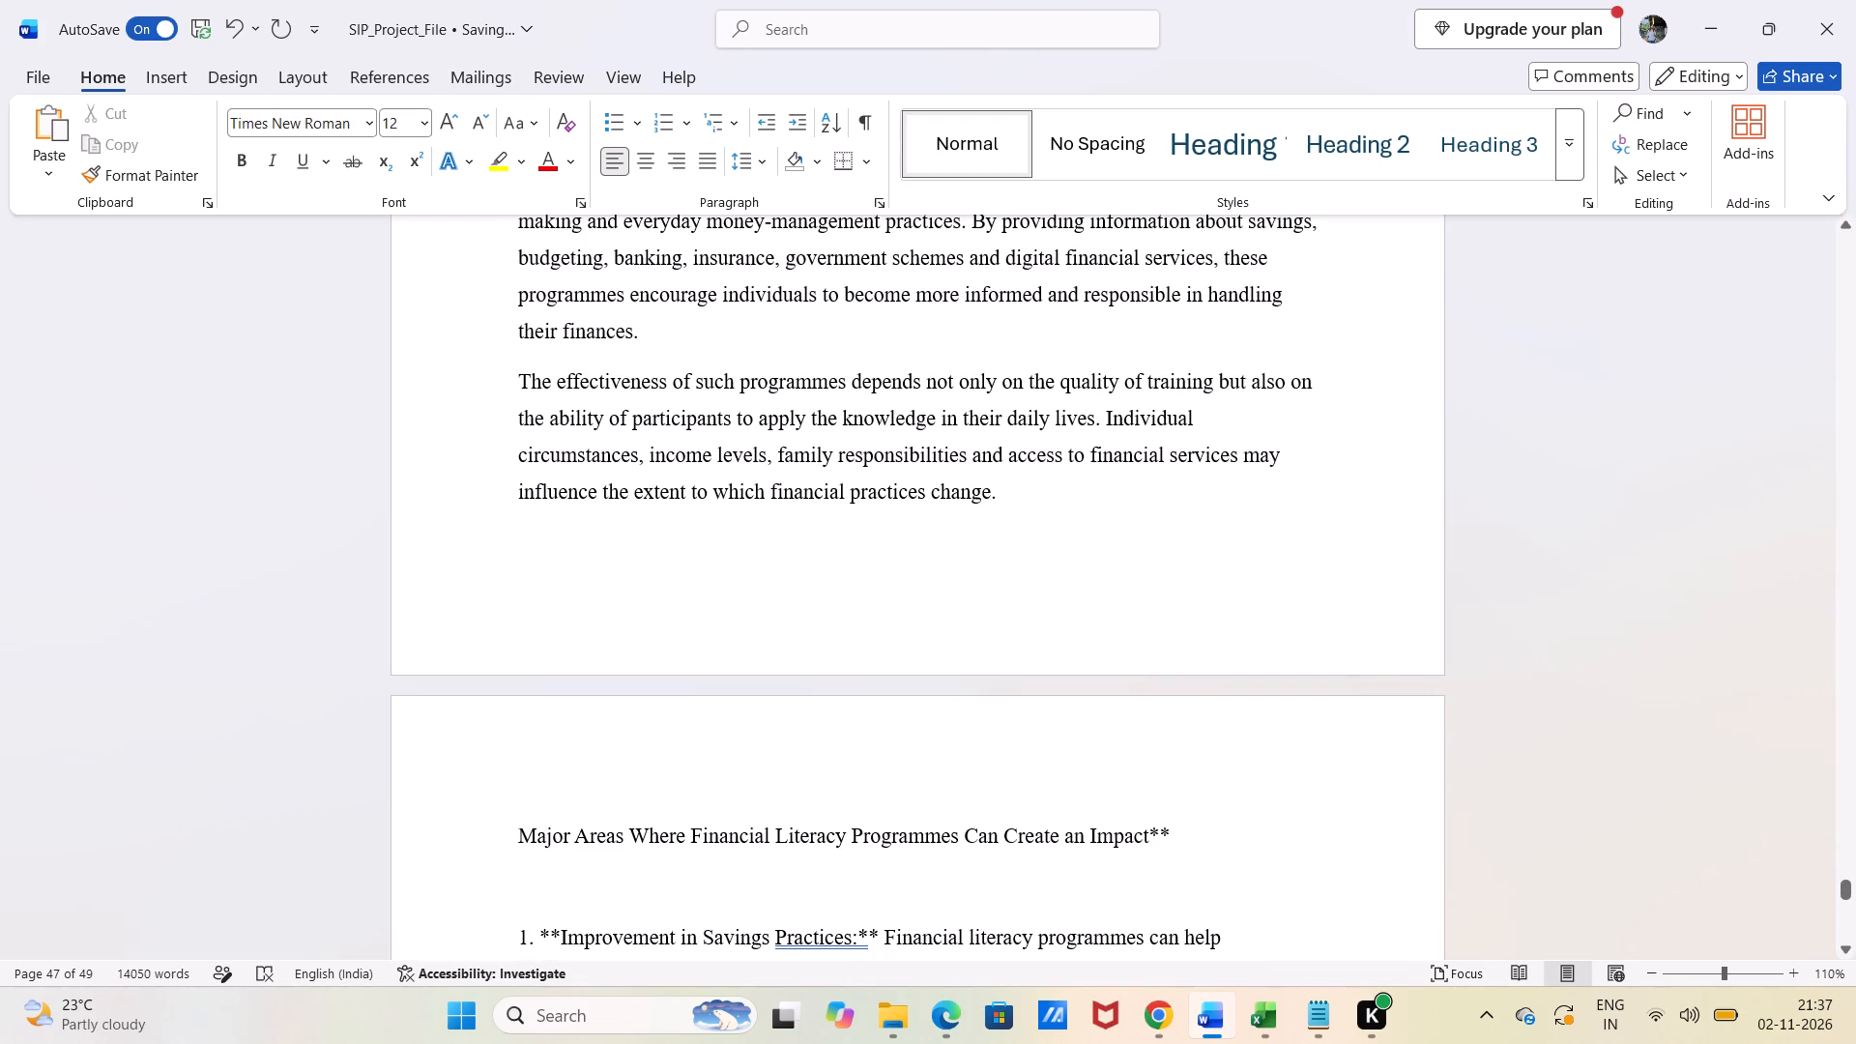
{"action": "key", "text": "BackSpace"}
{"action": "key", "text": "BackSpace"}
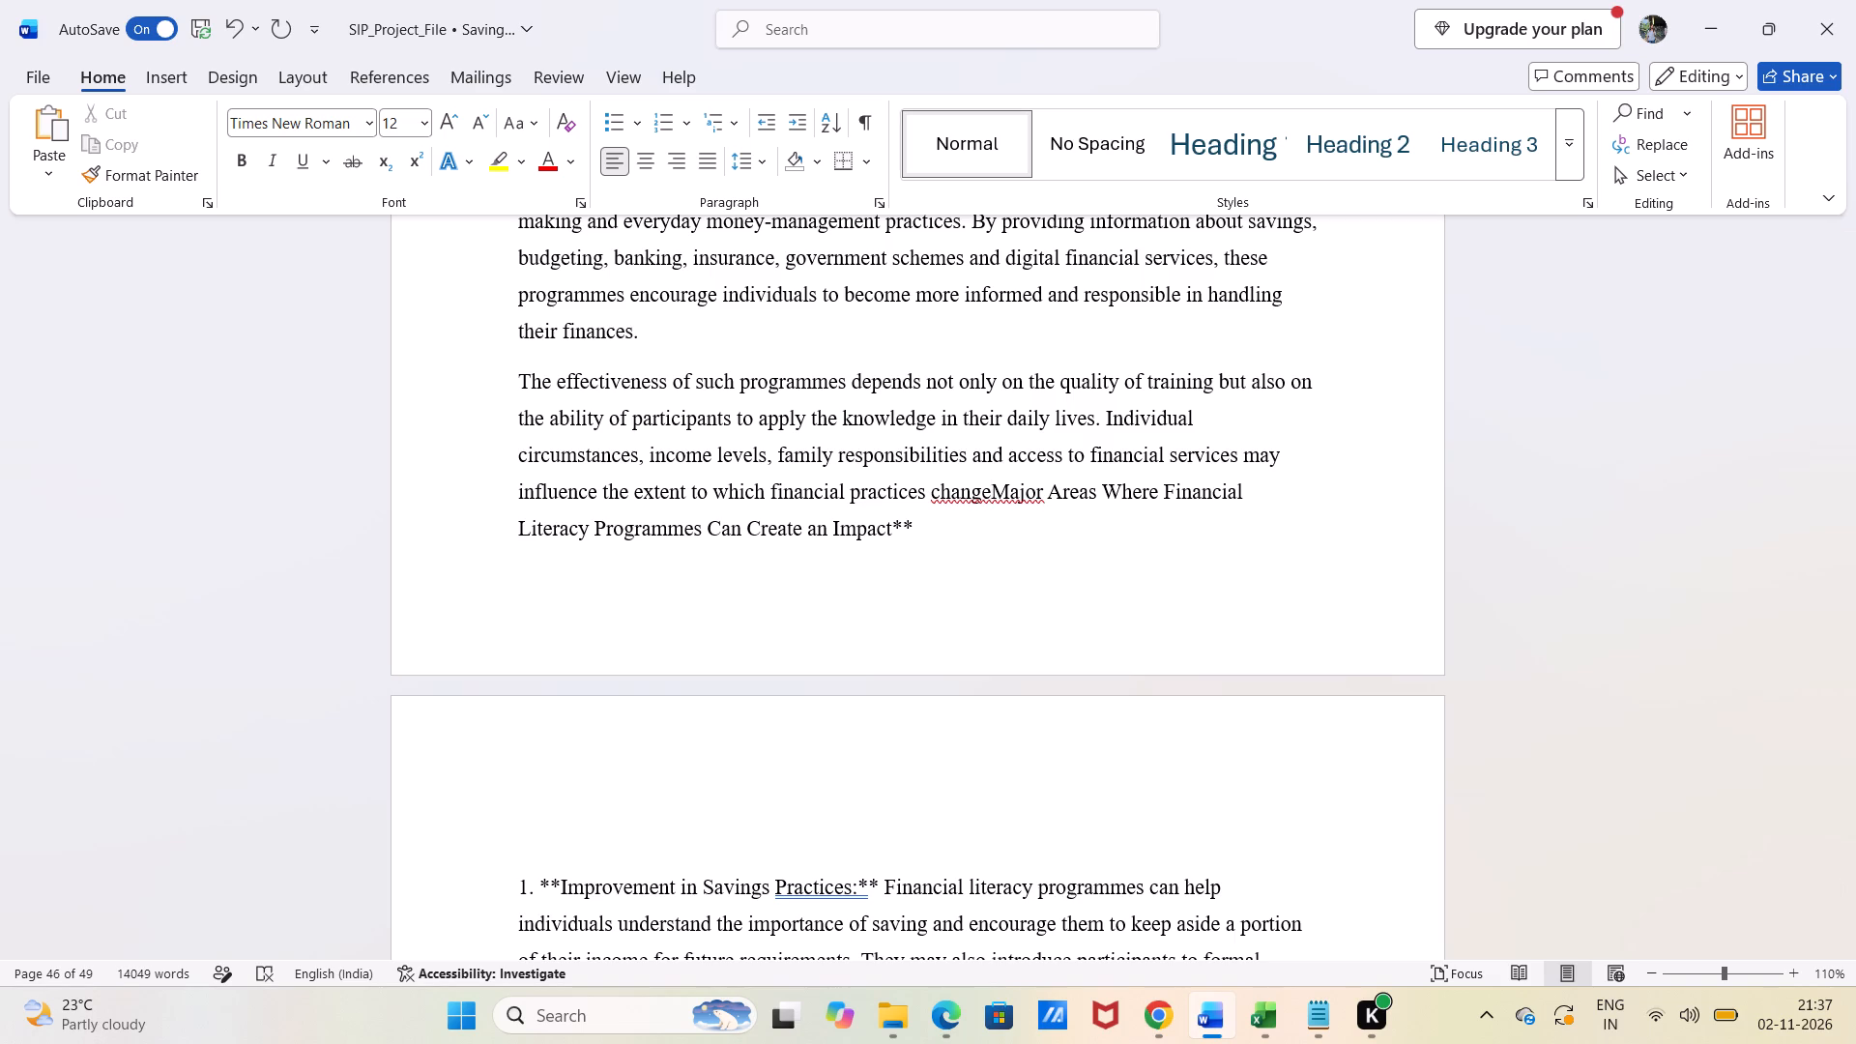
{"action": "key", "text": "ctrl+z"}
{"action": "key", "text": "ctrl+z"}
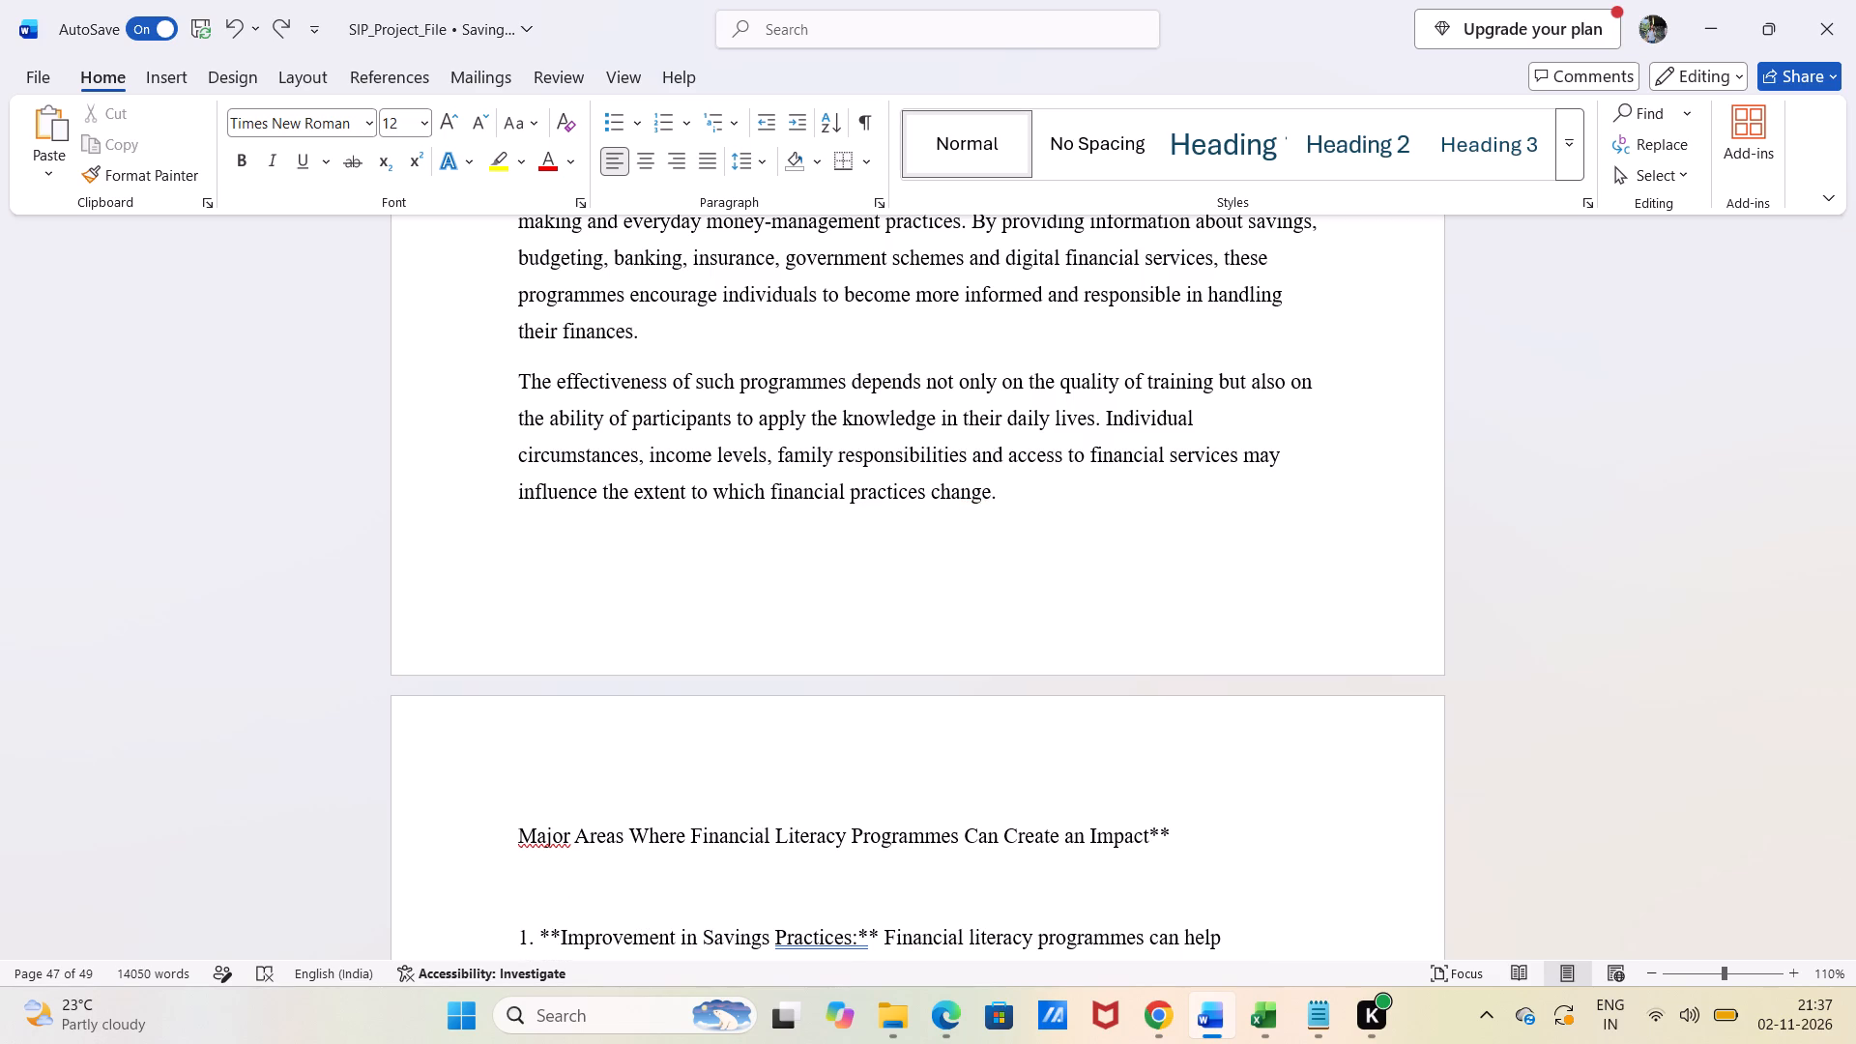
Replace the "**" after the "Major Areas Where Financial Literacy Programmes Can Create an Impact" heading with " -".
{"action": "left_click", "coordinate": [1234, 845]}
{"action": "key", "text": "BackSpace"}
{"action": "key", "text": "BackSpace"}
{"action": "key", "text": "space"}
{"action": "type", "text": "-"}
Make the "Major Areas Where Financial Literacy Programmes Can Create an Impact -" heading bold.
{"action": "left_click_drag", "start_coordinate": [510, 835], "coordinate": [1152, 867]}
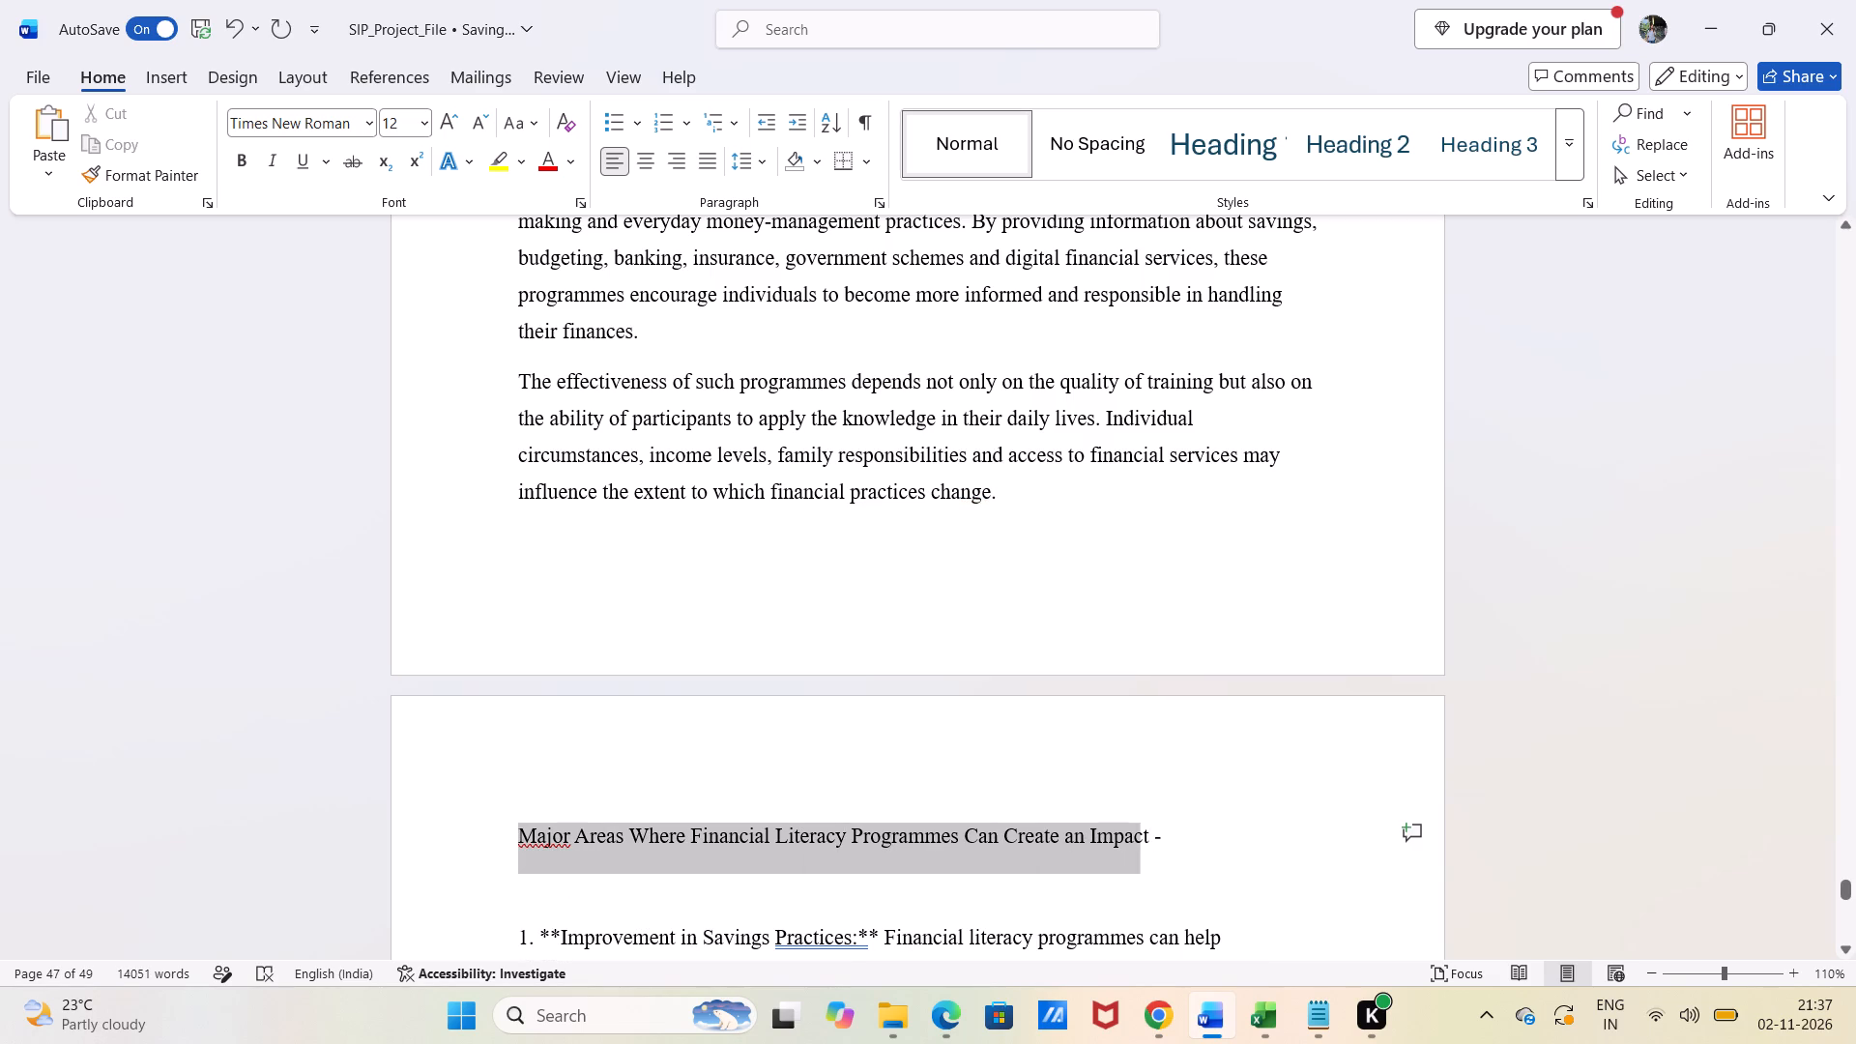
{"action": "left_click_drag", "start_coordinate": [1152, 867], "coordinate": [1212, 871]}
{"action": "left_click", "coordinate": [1234, 826]}
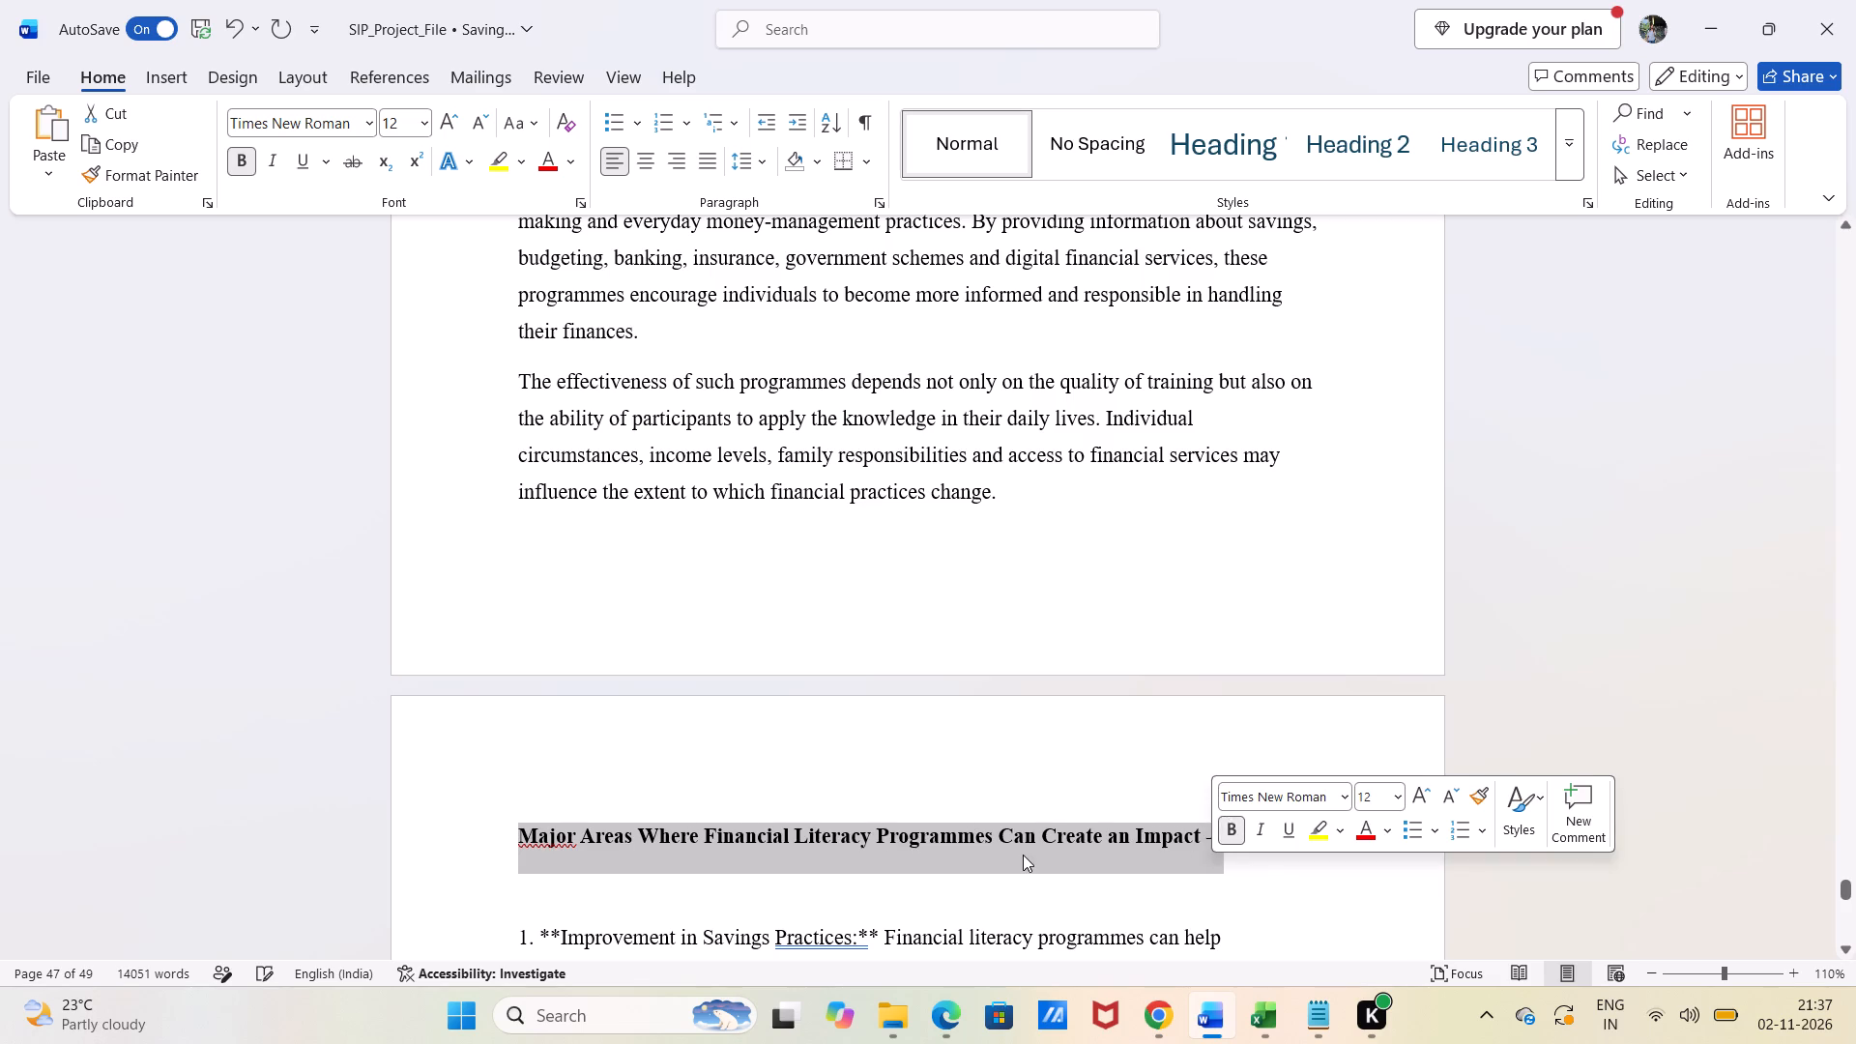
Remove the blank line and "1. **" before "Improvement in Savings Practices" and make that paragraph item 1 of an automatic numbered list.
{"action": "scroll", "coordinate": [1023, 855], "scroll_direction": "down", "scroll_amount": 1}
{"action": "left_click", "coordinate": [562, 621]}
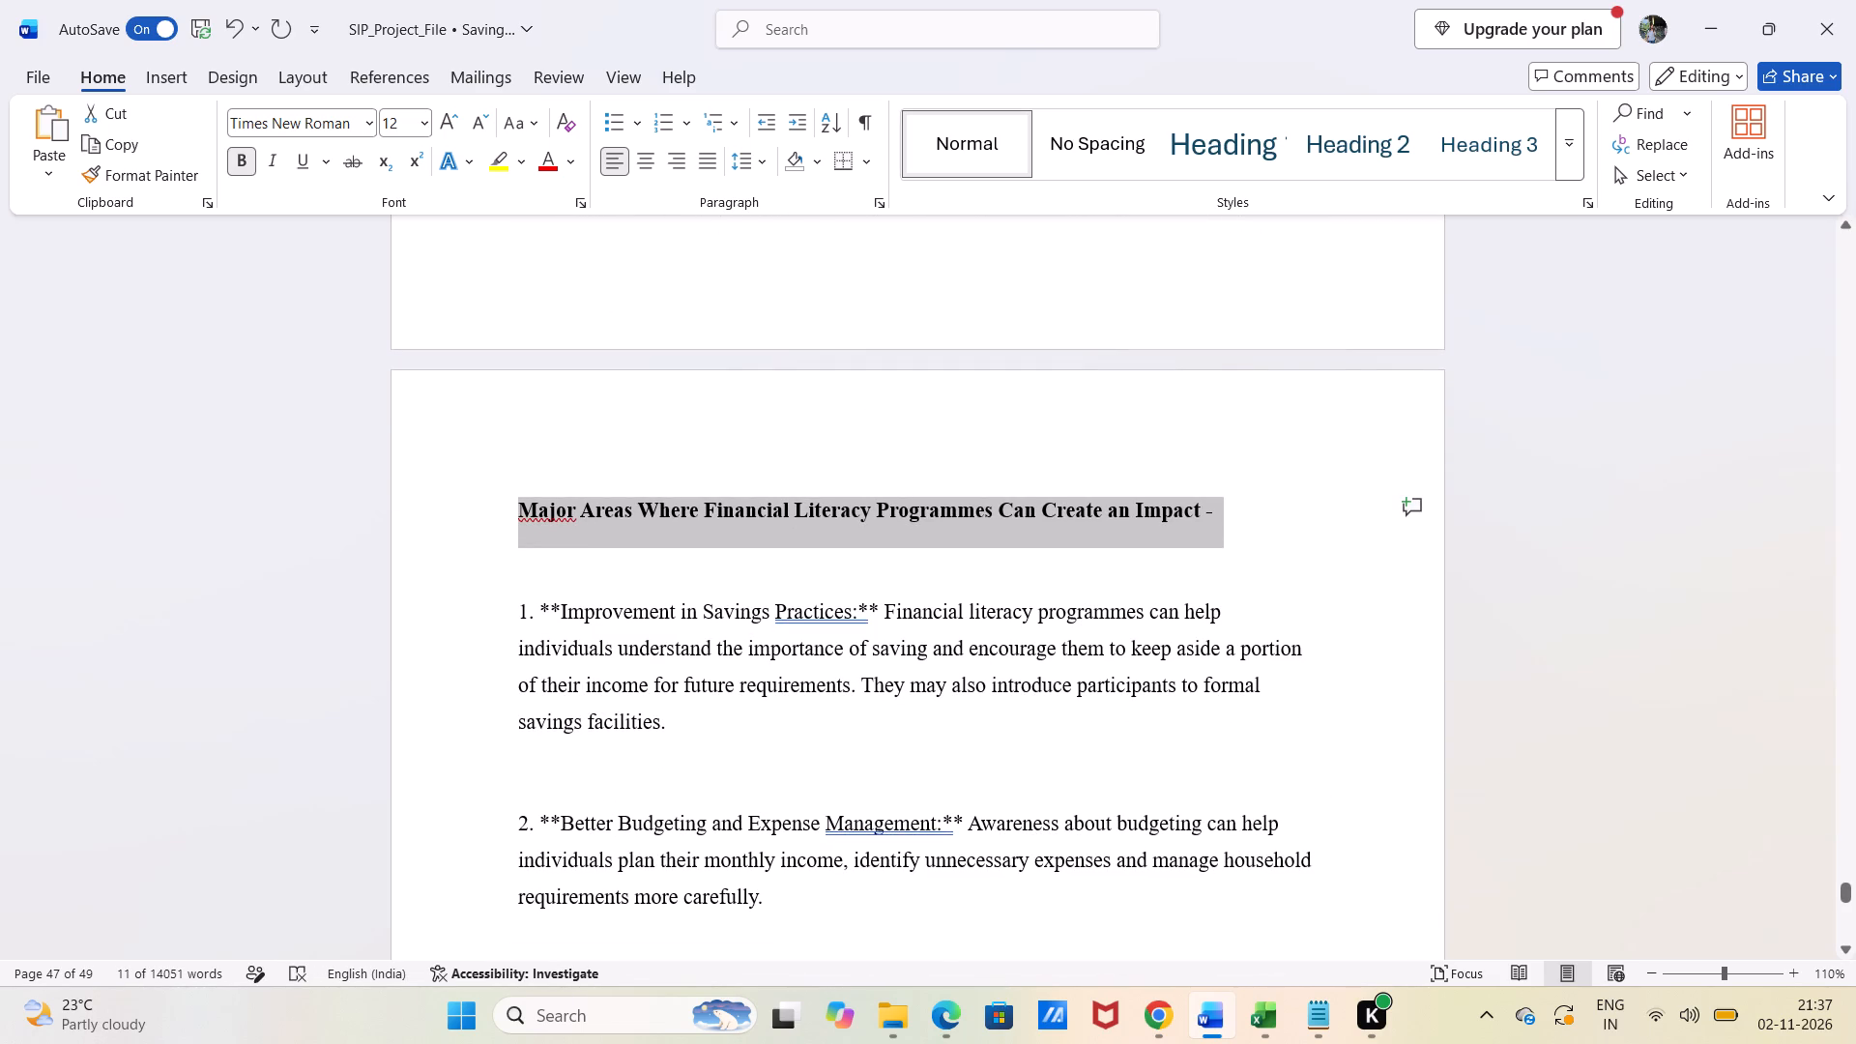
{"action": "key", "text": "BackSpace"}
{"action": "key", "text": "BackSpace"}
{"action": "key", "text": "BackSpace"}
{"action": "key", "text": "BackSpace"}
{"action": "key", "text": "BackSpace"}
{"action": "key", "text": "BackSpace"}
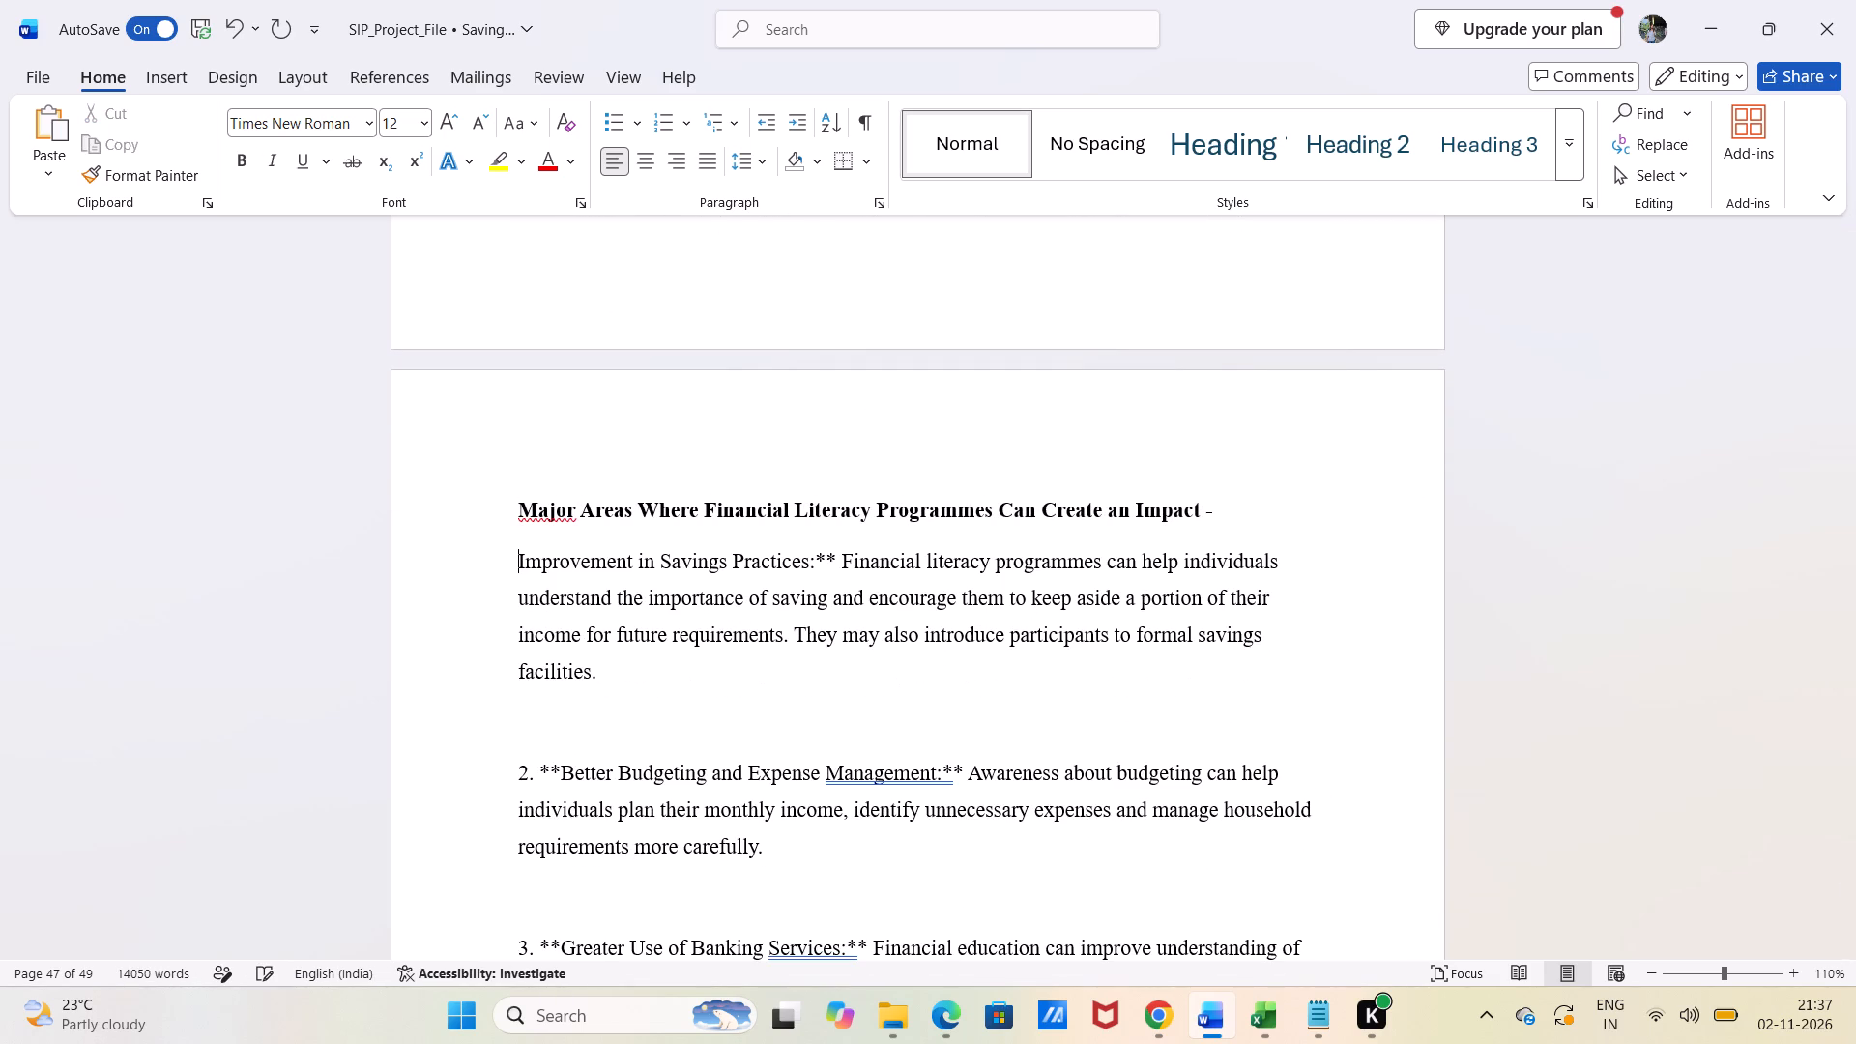
{"action": "type", "text": "1,"}
{"action": "key", "text": "BackSpace"}
{"action": "type", "text": "."}
{"action": "key", "text": "space"}
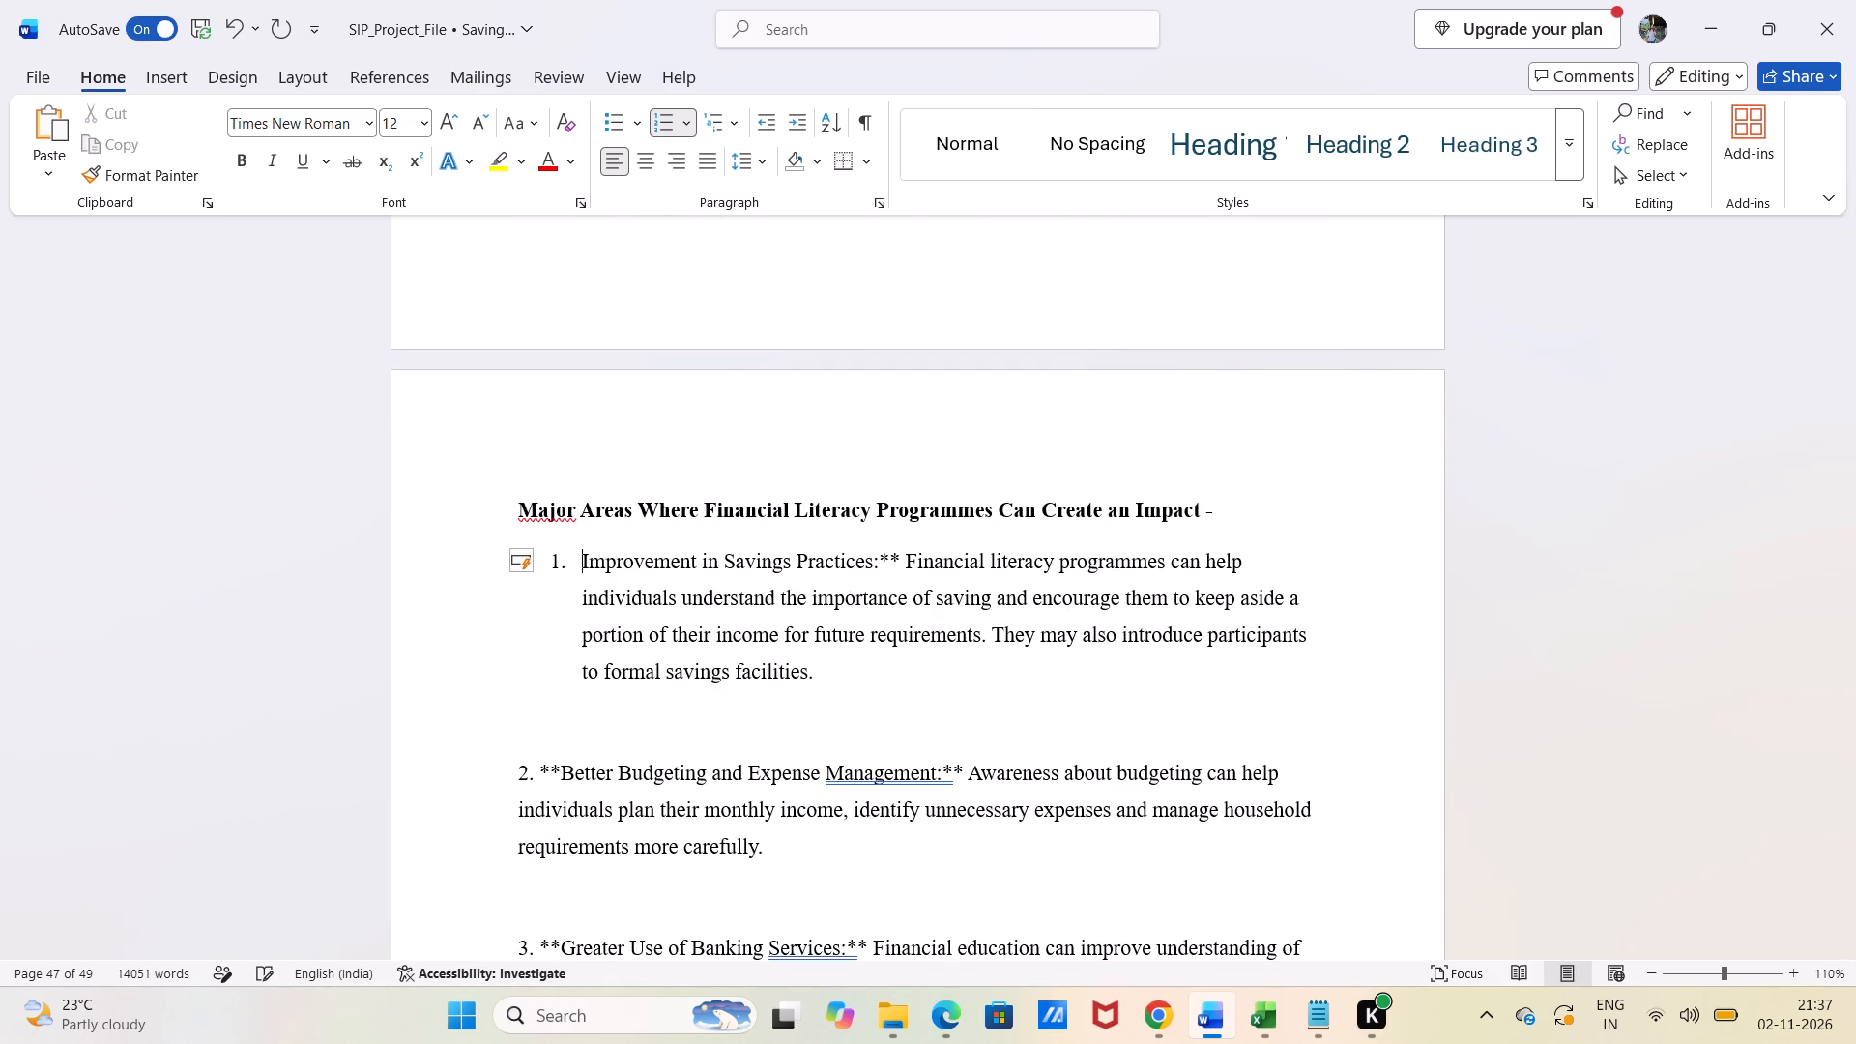
Replace the ":**" after "Improvement in Savings Practices" with " -".
{"action": "key", "text": "Right"}
{"action": "key", "text": "Right"}
{"action": "key", "text": "Right"}
{"action": "key", "text": "Right"}
{"action": "key", "text": "Right"}
{"action": "key", "text": "Right"}
{"action": "key", "text": "Right"}
{"action": "key", "text": "Right"}
{"action": "key", "text": "Right"}
{"action": "key", "text": "Right"}
{"action": "key", "text": "Right"}
{"action": "key", "text": "Right"}
{"action": "key", "text": "Right"}
{"action": "key", "text": "Right"}
{"action": "key", "text": "Right"}
{"action": "key", "text": "Right"}
{"action": "key", "text": "Right"}
{"action": "key", "text": "Right"}
{"action": "key", "text": "Right"}
{"action": "key", "text": "Right"}
{"action": "key", "text": "Right"}
{"action": "key", "text": "BackSpace"}
{"action": "key", "text": "BackSpace"}
{"action": "key", "text": "BackSpace"}
{"action": "key", "text": "space"}
{"action": "type", "text": "-"}
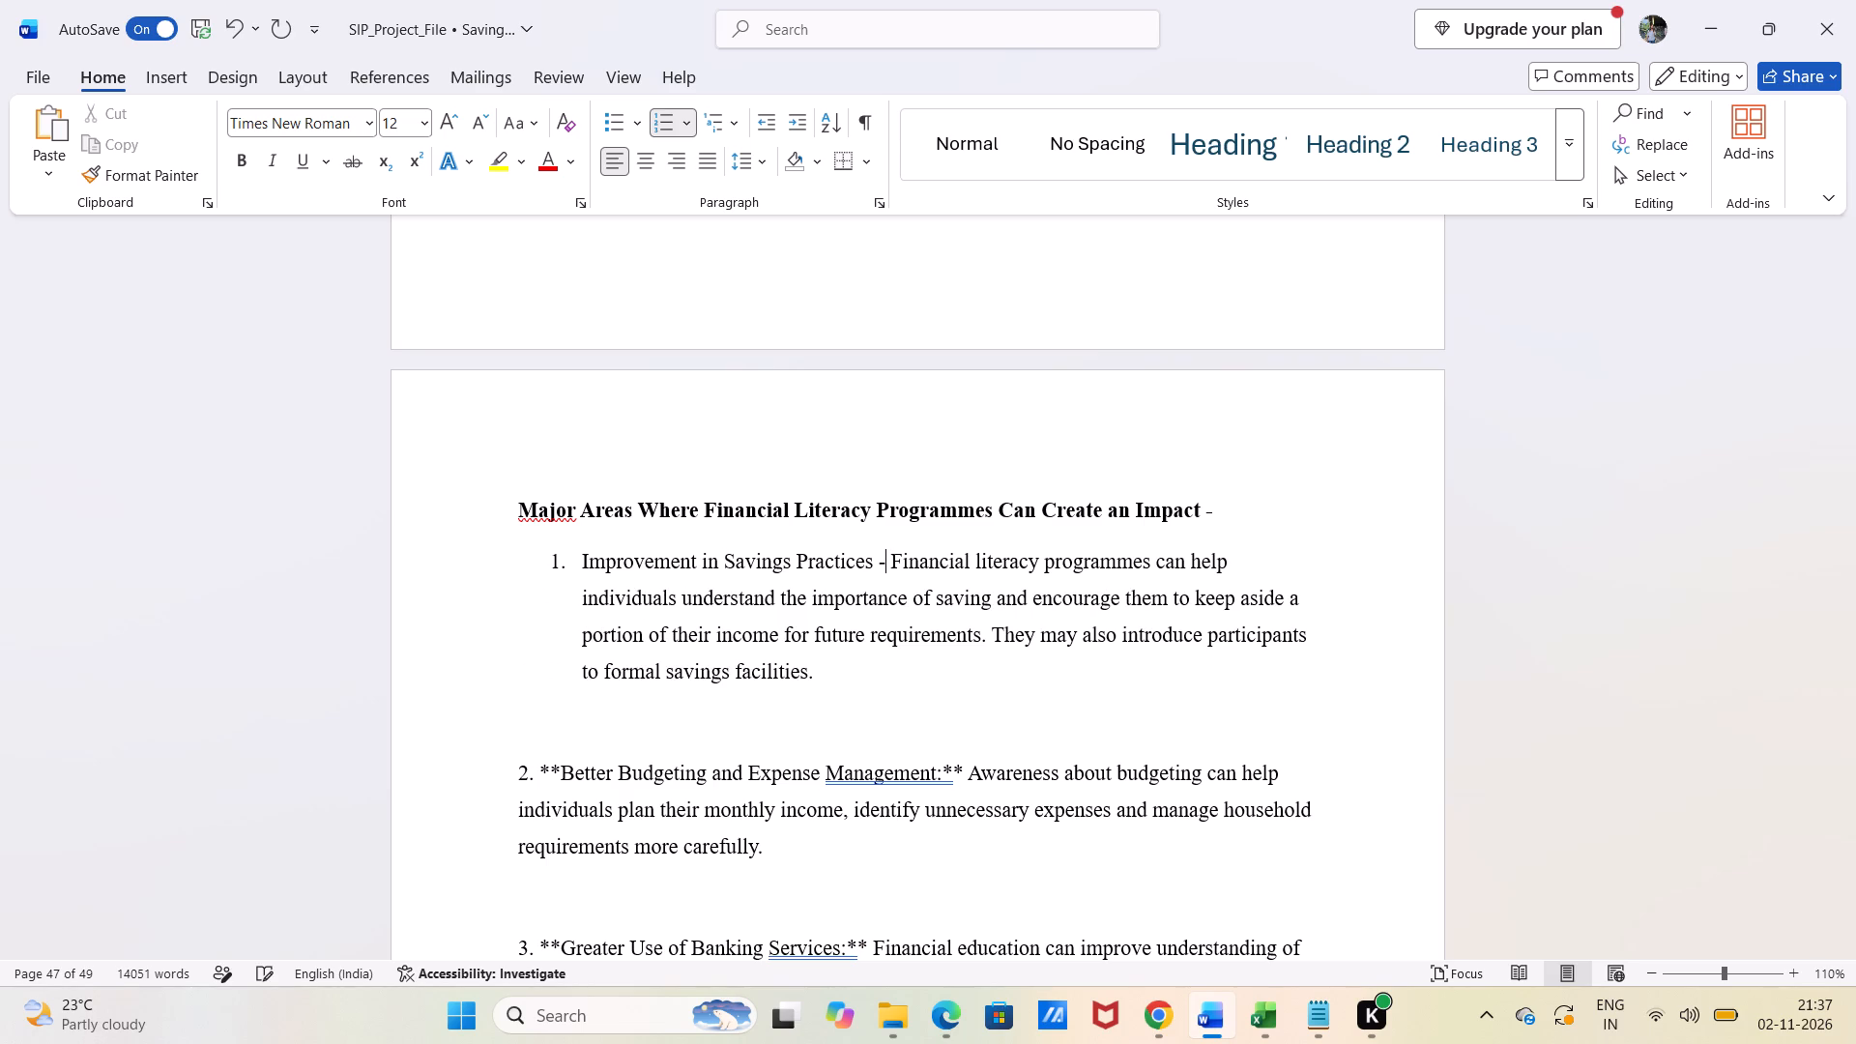
Remove the "2. **" and blank line before "Better Budgeting and Expense Management" and make that paragraph item 2 of the numbered list.
{"action": "key", "text": "Down"}
{"action": "key", "text": "Down"}
{"action": "key", "text": "Down"}
{"action": "key", "text": "Down"}
{"action": "key", "text": "Down"}
{"action": "key", "text": "Left"}
{"action": "key", "text": "Left"}
{"action": "key", "text": "Left"}
{"action": "key", "text": "Left"}
{"action": "key", "text": "Left"}
{"action": "key", "text": "Left"}
{"action": "key", "text": "Left"}
{"action": "key", "text": "Left"}
{"action": "key", "text": "Left"}
{"action": "key", "text": "Left"}
{"action": "key", "text": "Left"}
{"action": "key", "text": "Left"}
{"action": "key", "text": "Left"}
{"action": "key", "text": "Left"}
{"action": "key", "text": "Left"}
{"action": "key", "text": "Left"}
{"action": "key", "text": "Left"}
{"action": "key", "text": "Left"}
{"action": "key", "text": "Left"}
{"action": "key", "text": "Left"}
{"action": "key", "text": "Left"}
{"action": "key", "text": "Left"}
{"action": "key", "text": "Left"}
{"action": "key", "text": "BackSpace"}
{"action": "key", "text": "BackSpace"}
{"action": "key", "text": "BackSpace"}
{"action": "key", "text": "BackSpace"}
{"action": "key", "text": "BackSpace"}
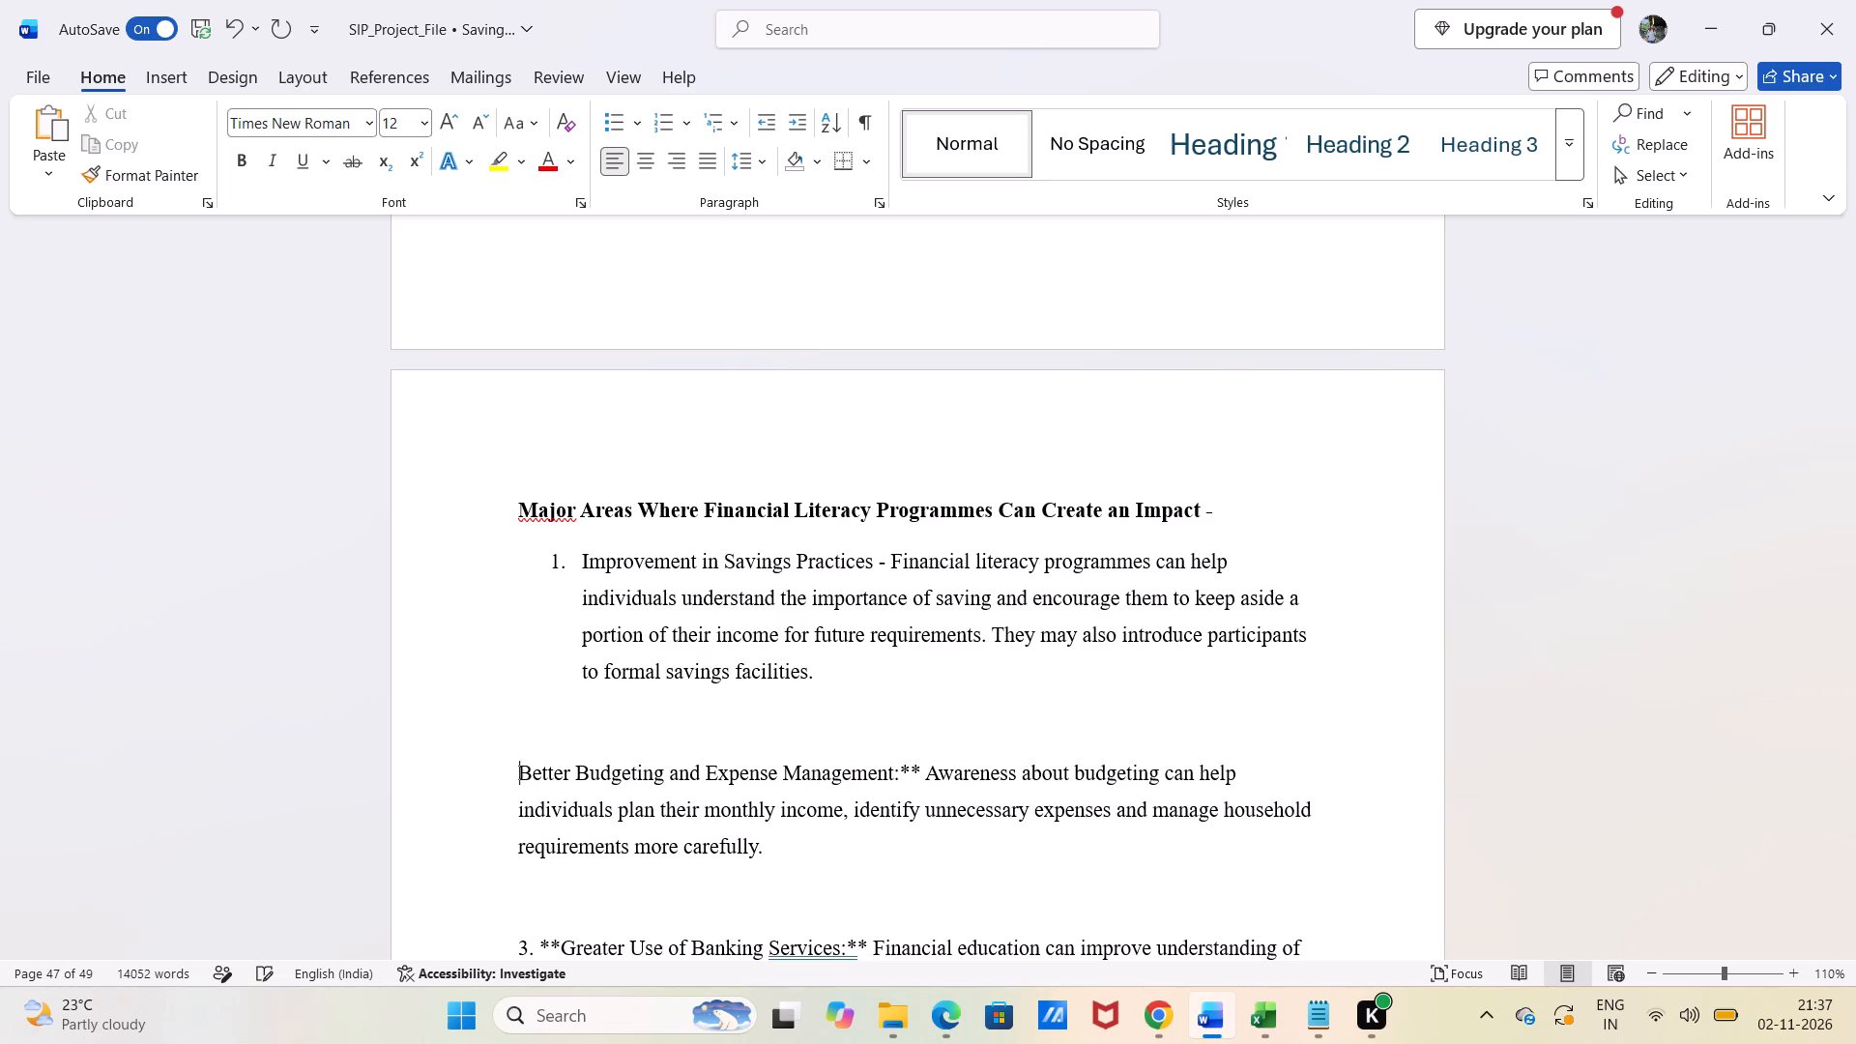
{"action": "key", "text": "BackSpace"}
{"action": "key", "text": "BackSpace"}
{"action": "key", "text": "Return"}
Replace the ":**" after "Better Budgeting and Expense Management" with " -".
{"action": "key", "text": "Right"}
{"action": "key", "text": "Right"}
{"action": "key", "text": "Right"}
{"action": "key", "text": "Right"}
{"action": "key", "text": "Right"}
{"action": "key", "text": "Right"}
{"action": "key", "text": "Right"}
{"action": "key", "text": "Right"}
{"action": "key", "text": "Right"}
{"action": "key", "text": "Right"}
{"action": "key", "text": "Right"}
{"action": "key", "text": "Right"}
{"action": "key", "text": "Right"}
{"action": "key", "text": "Right"}
{"action": "key", "text": "Right"}
{"action": "key", "text": "Right"}
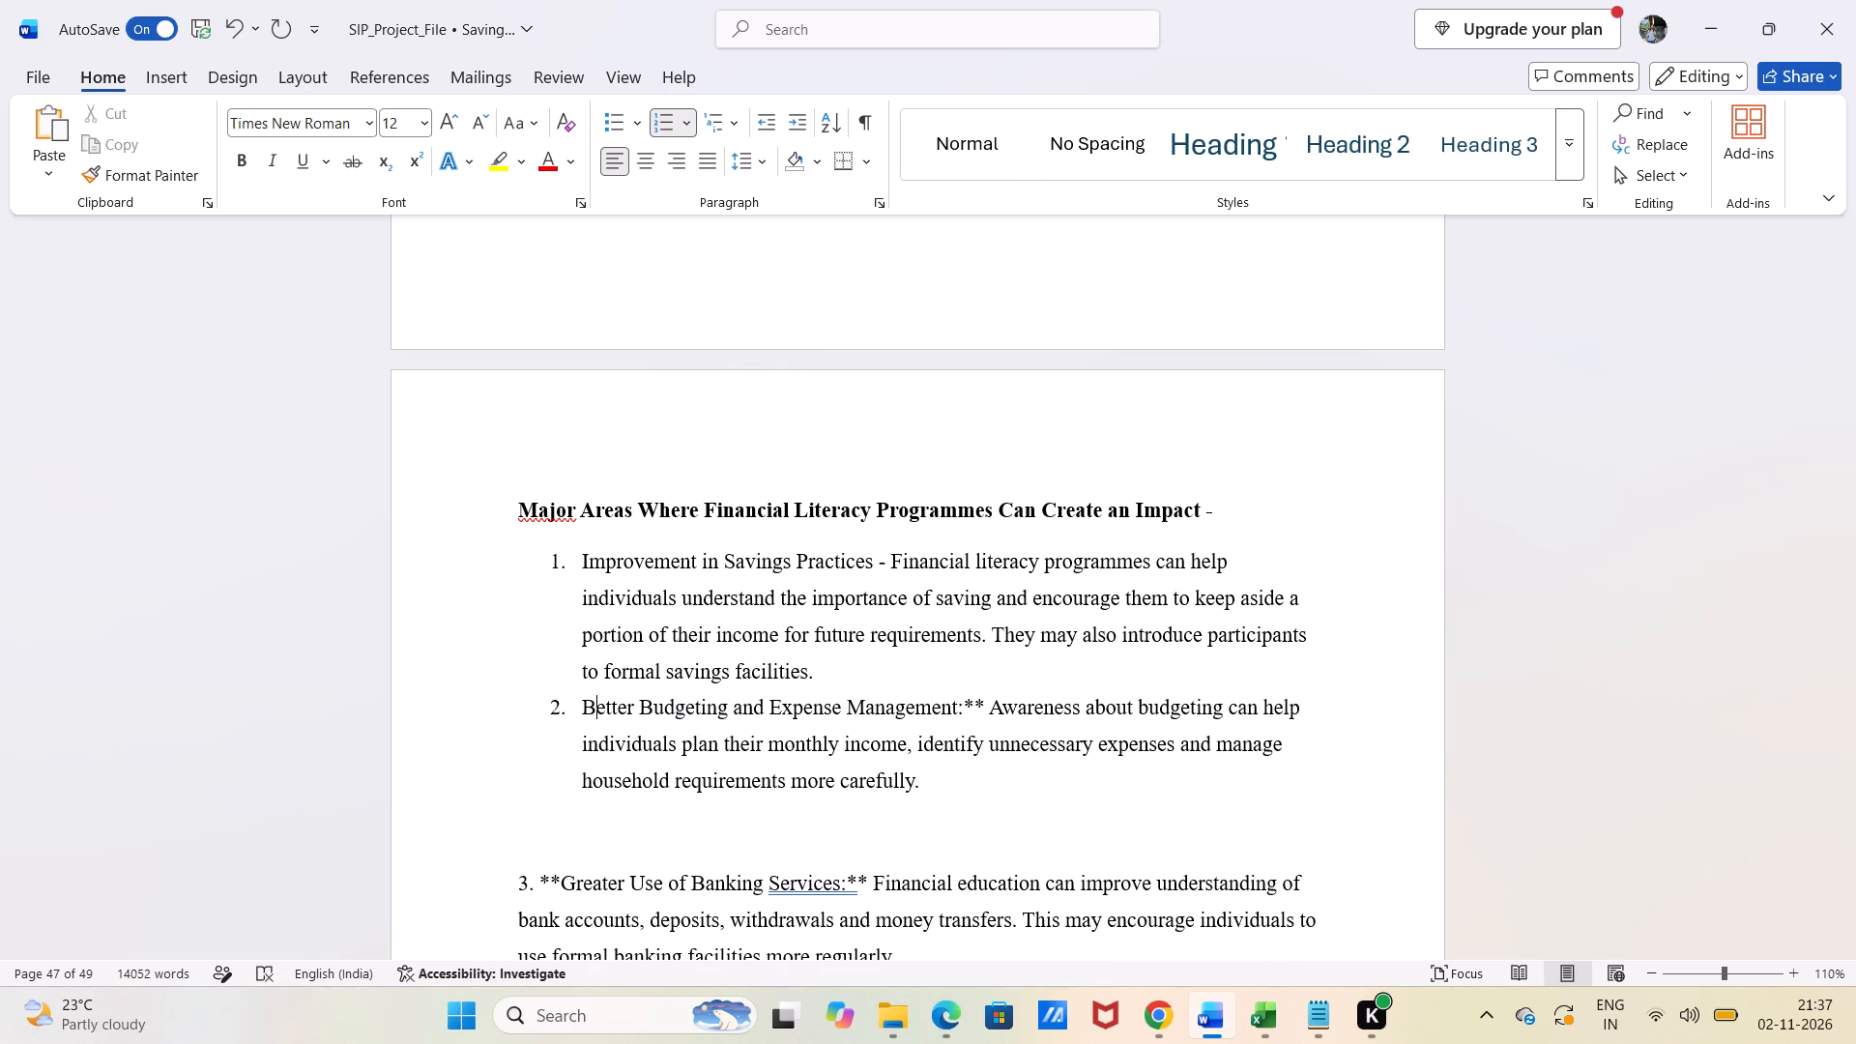
{"action": "key", "text": "Right"}
{"action": "key", "text": "Right"}
{"action": "key", "text": "Right"}
{"action": "key", "text": "Right"}
{"action": "key", "text": "Right"}
{"action": "key", "text": "Right"}
{"action": "key", "text": "Right"}
{"action": "key", "text": "Right"}
{"action": "key", "text": "Right"}
{"action": "key", "text": "Right"}
{"action": "key", "text": "Right"}
{"action": "key", "text": "Right"}
{"action": "key", "text": "Right"}
{"action": "key", "text": "Right"}
{"action": "key", "text": "Right"}
{"action": "key", "text": "Right"}
{"action": "key", "text": "Right"}
{"action": "key", "text": "Right"}
{"action": "key", "text": "Right"}
{"action": "key", "text": "Right"}
{"action": "key", "text": "Right"}
{"action": "key", "text": "Right"}
{"action": "key", "text": "BackSpace"}
{"action": "key", "text": "BackSpace"}
{"action": "key", "text": "BackSpace"}
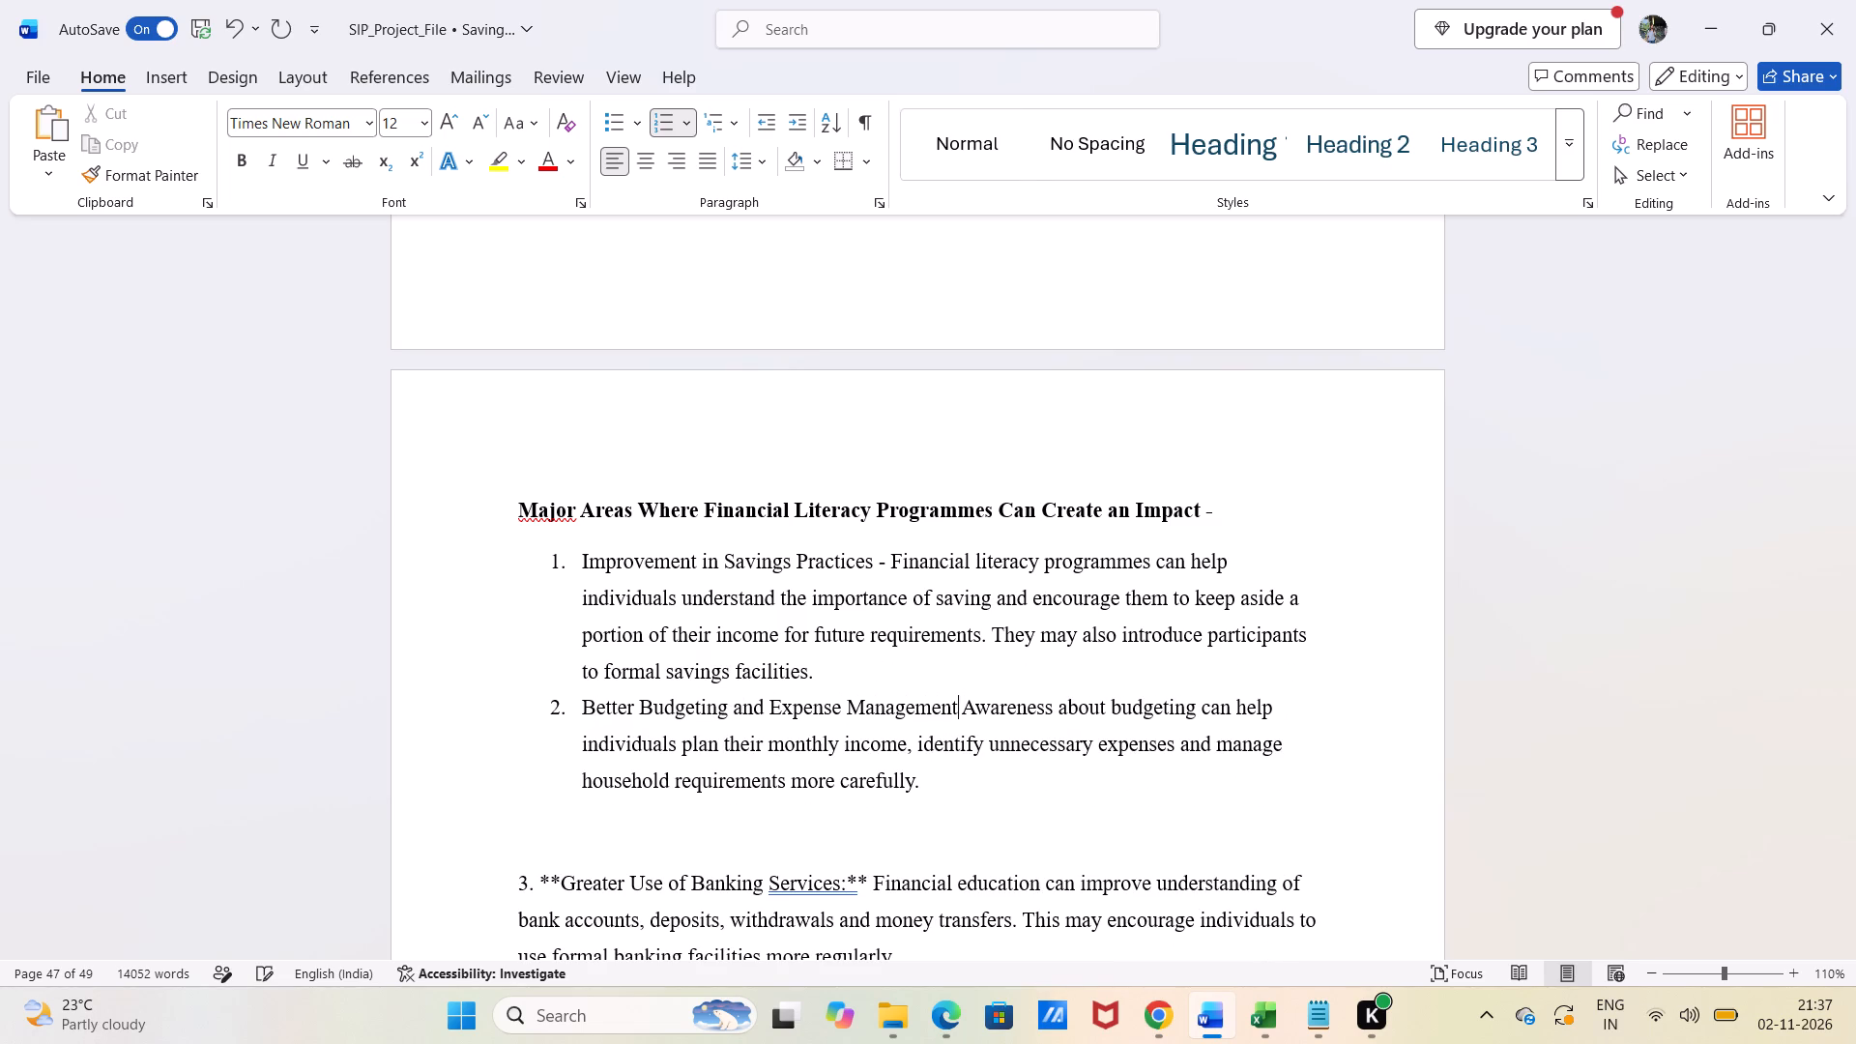
{"action": "key", "text": "space"}
{"action": "type", "text": "-"}
Delete the blank line between list item 2 and the "Greater Use of Banking Services" paragraph.
{"action": "key", "text": "Down"}
{"action": "key", "text": "Down"}
{"action": "key", "text": "Down"}
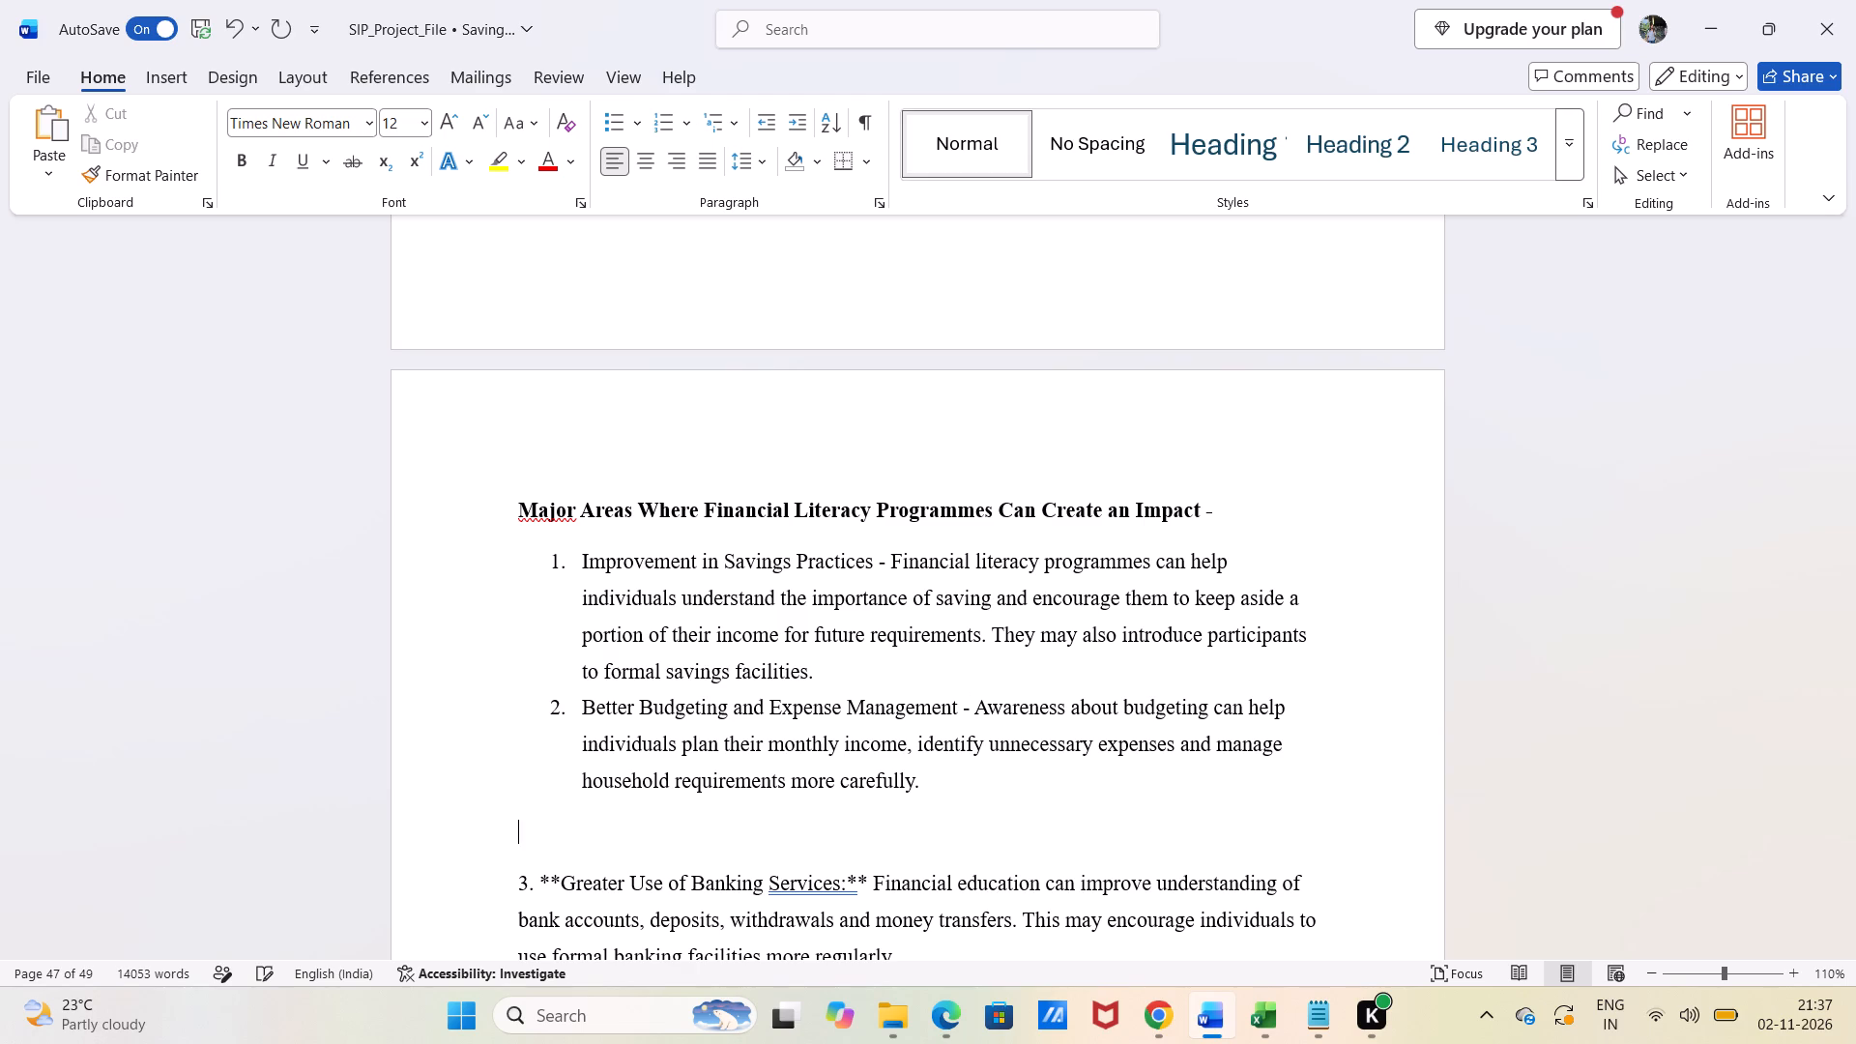
{"action": "key", "text": "BackSpace"}
{"action": "key", "text": "Down"}
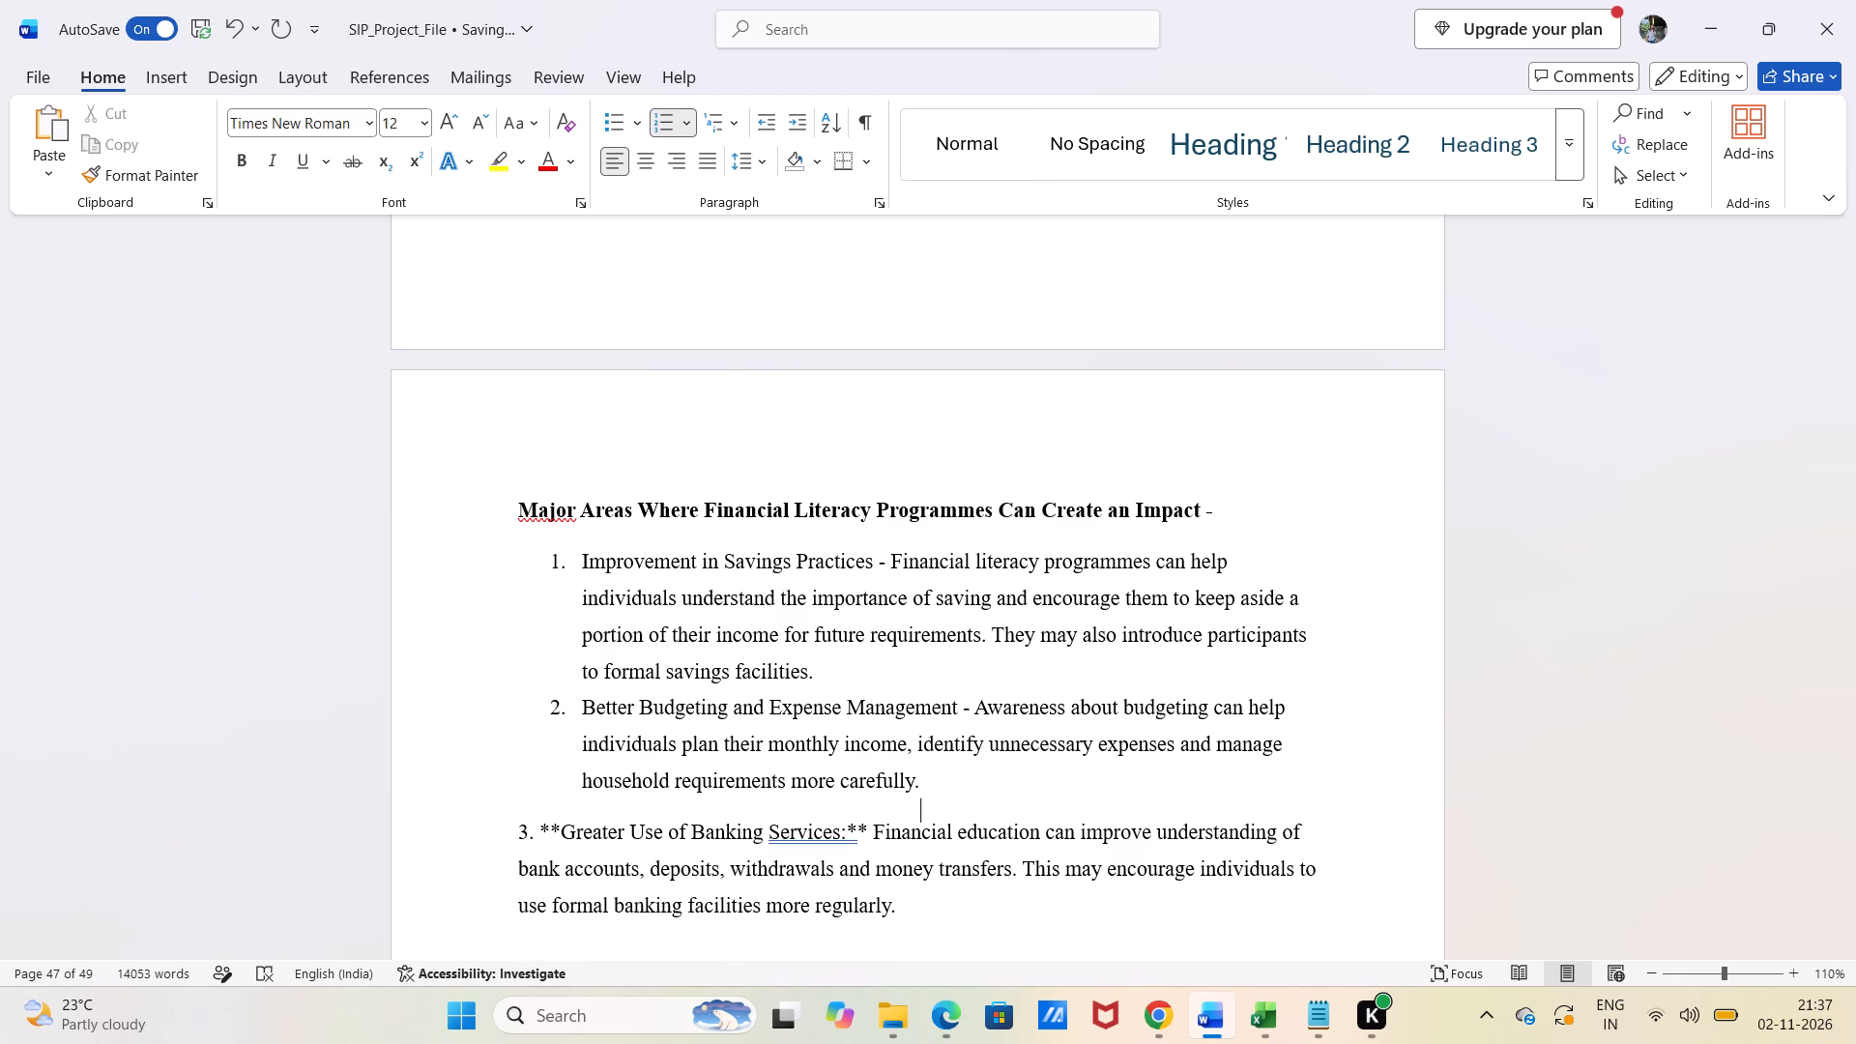
Replace the ":**" after "Greater Use of Banking Services" with " -".
{"action": "key", "text": "Left"}
{"action": "key", "text": "Left"}
{"action": "key", "text": "Left"}
{"action": "key", "text": "Left"}
{"action": "key", "text": "Left"}
{"action": "key", "text": "Left"}
{"action": "key", "text": "BackSpace"}
{"action": "key", "text": "BackSpace"}
{"action": "key", "text": "BackSpace"}
{"action": "key", "text": "space"}
{"action": "type", "text": "-"}
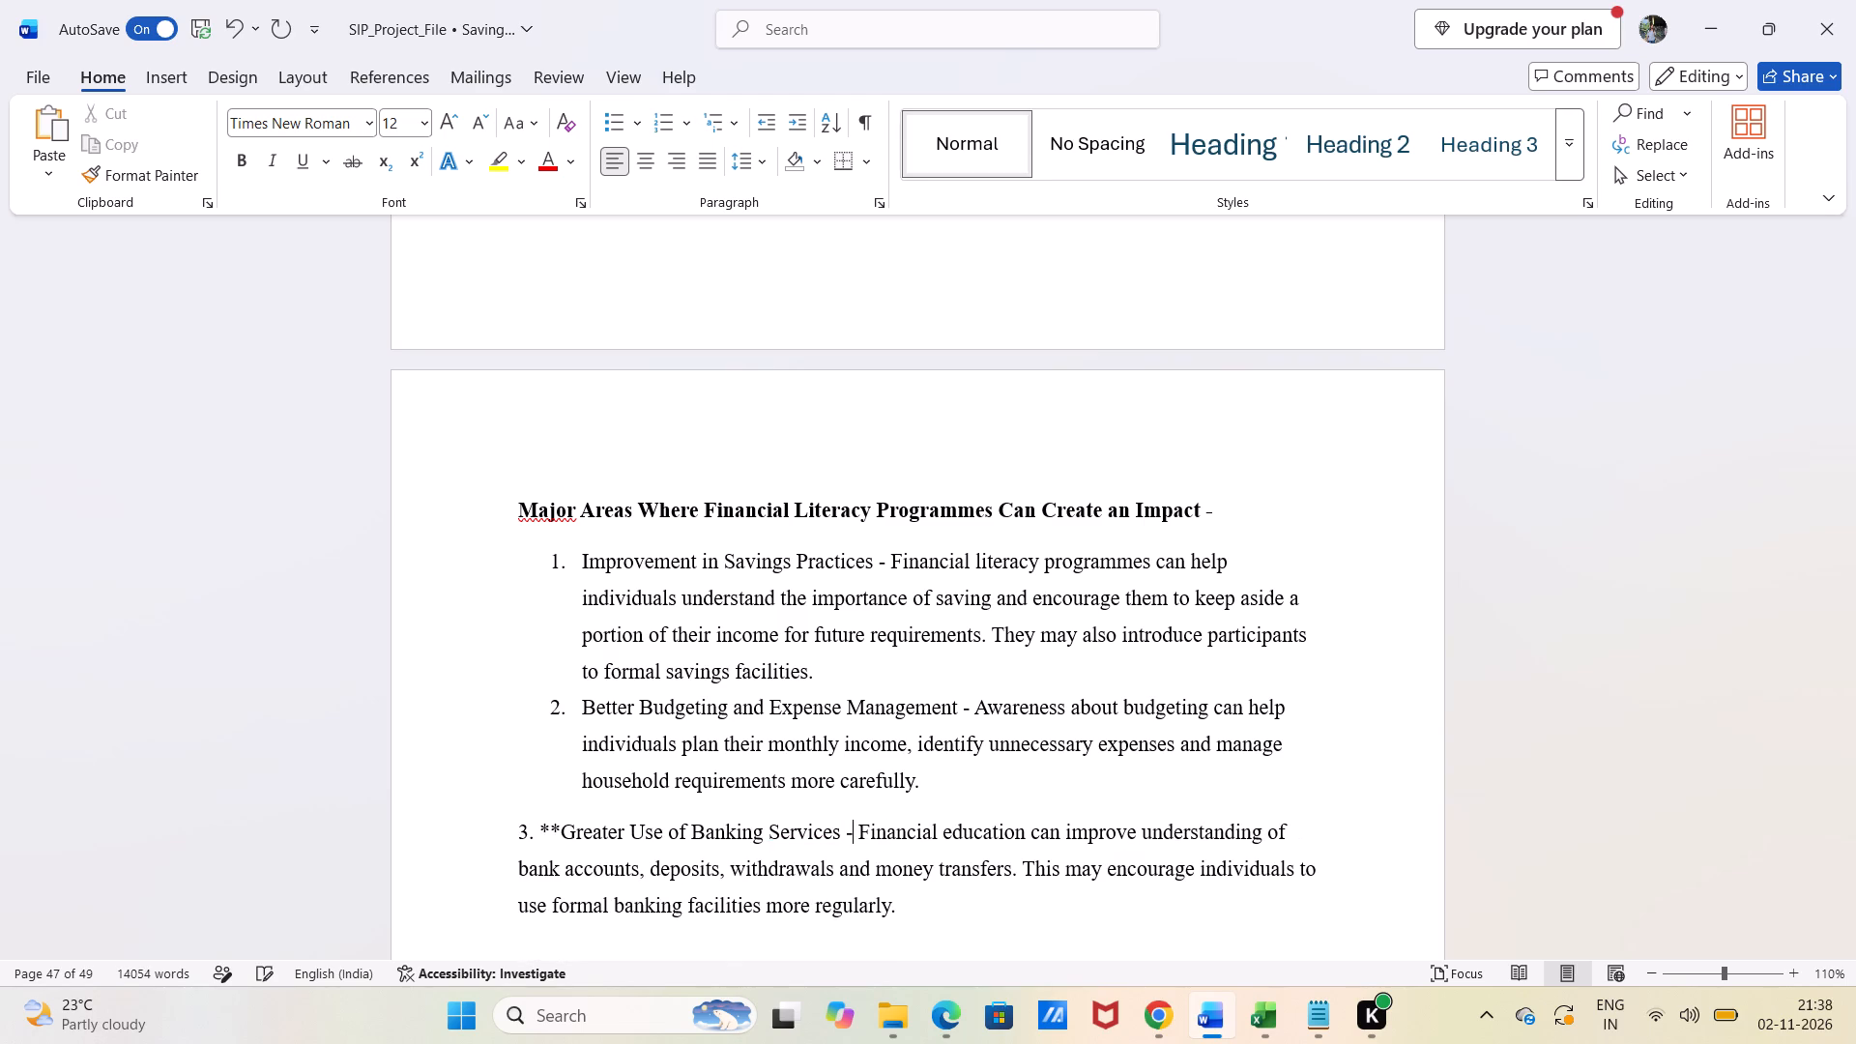
Remove the "3. **" before "Greater Use of Banking Services" and make that paragraph item 3 of the numbered list.
{"action": "key", "text": "Left"}
{"action": "key", "text": "Left"}
{"action": "key", "text": "Left"}
{"action": "key", "text": "Left"}
{"action": "key", "text": "Left"}
{"action": "key", "text": "Left"}
{"action": "key", "text": "Left"}
{"action": "key", "text": "Left"}
{"action": "key", "text": "Left"}
{"action": "key", "text": "Left"}
{"action": "key", "text": "Left"}
{"action": "key", "text": "Left"}
{"action": "key", "text": "Left"}
{"action": "key", "text": "Left"}
{"action": "key", "text": "Left"}
{"action": "key", "text": "Left"}
{"action": "key", "text": "Left"}
{"action": "key", "text": "Left"}
{"action": "key", "text": "Left"}
{"action": "key", "text": "Left"}
{"action": "key", "text": "Left"}
{"action": "key", "text": "Left"}
{"action": "key", "text": "BackSpace"}
{"action": "key", "text": "BackSpace"}
{"action": "key", "text": "BackSpace"}
{"action": "key", "text": "BackSpace"}
{"action": "key", "text": "BackSpace"}
{"action": "key", "text": "BackSpace"}
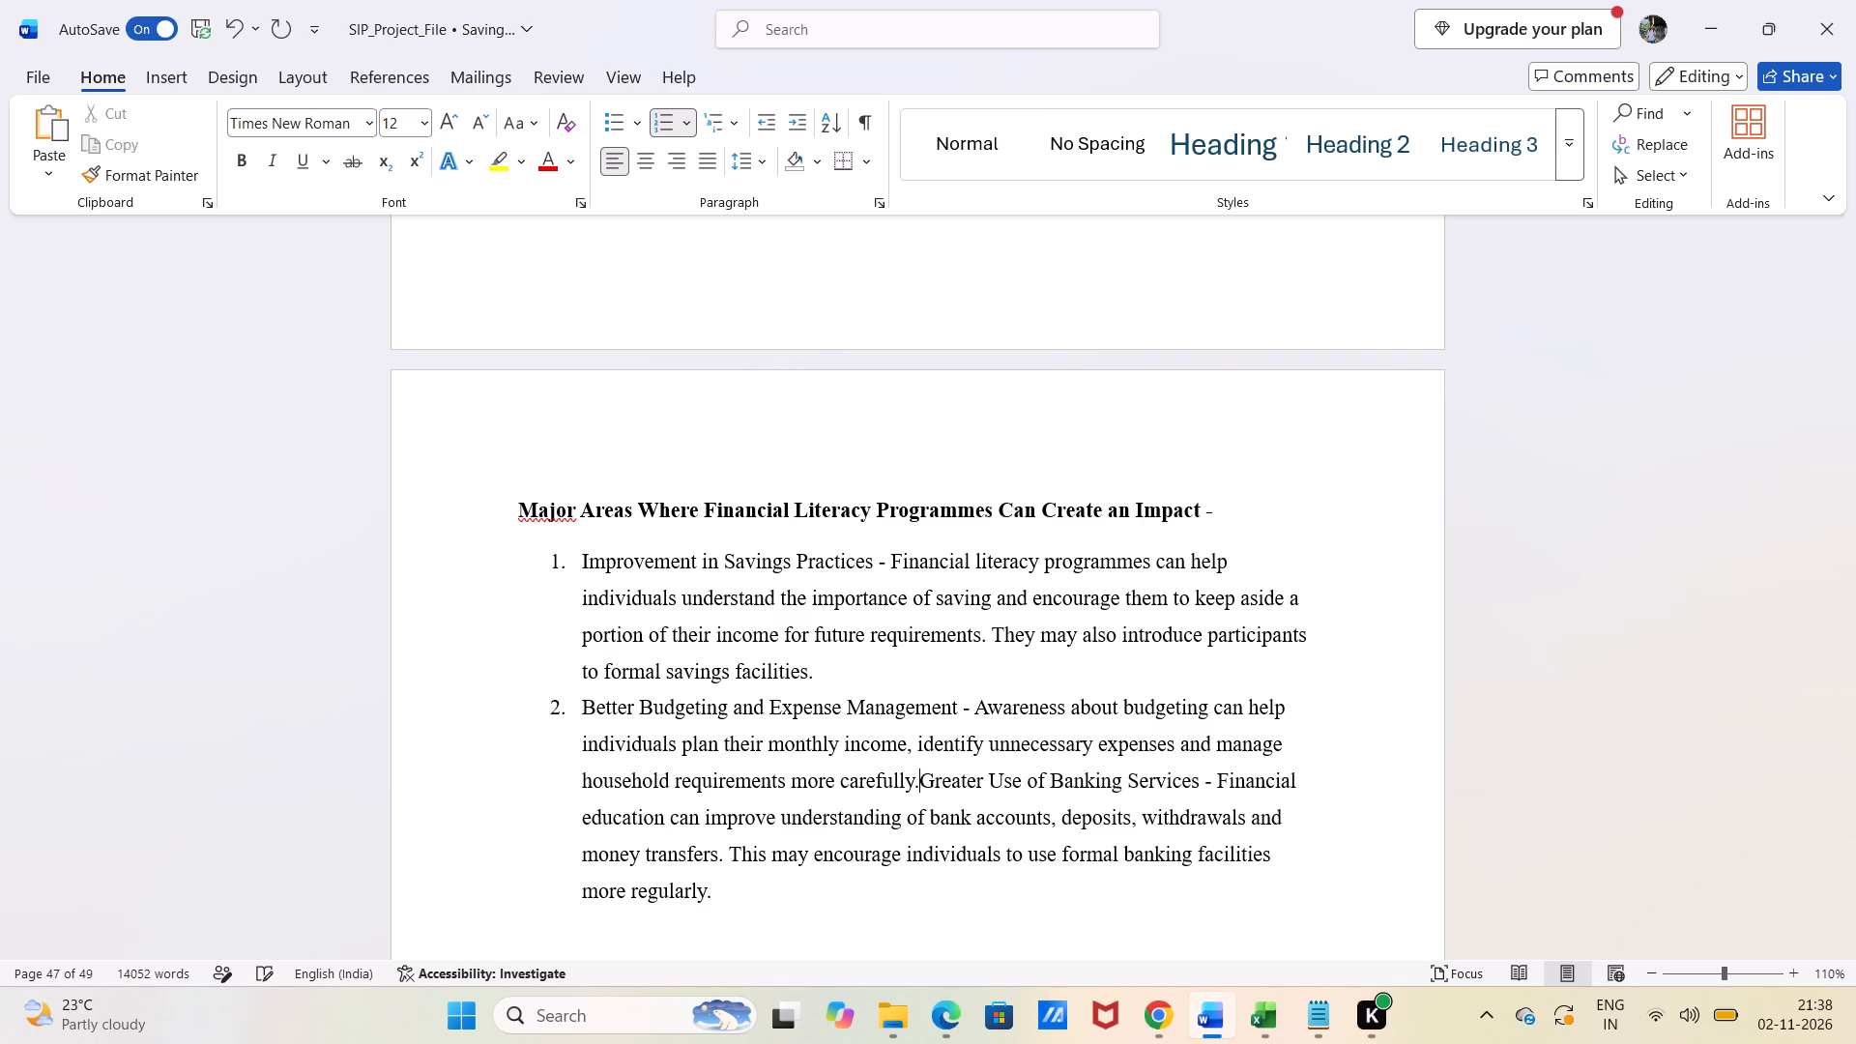
{"action": "key", "text": "Return"}
Remove the "4. **" and blank line before "Improved Understanding of Financial Products" and make that paragraph item 4 of the numbered list.
{"action": "scroll", "coordinate": [562, 583], "scroll_direction": "down", "scroll_amount": 1}
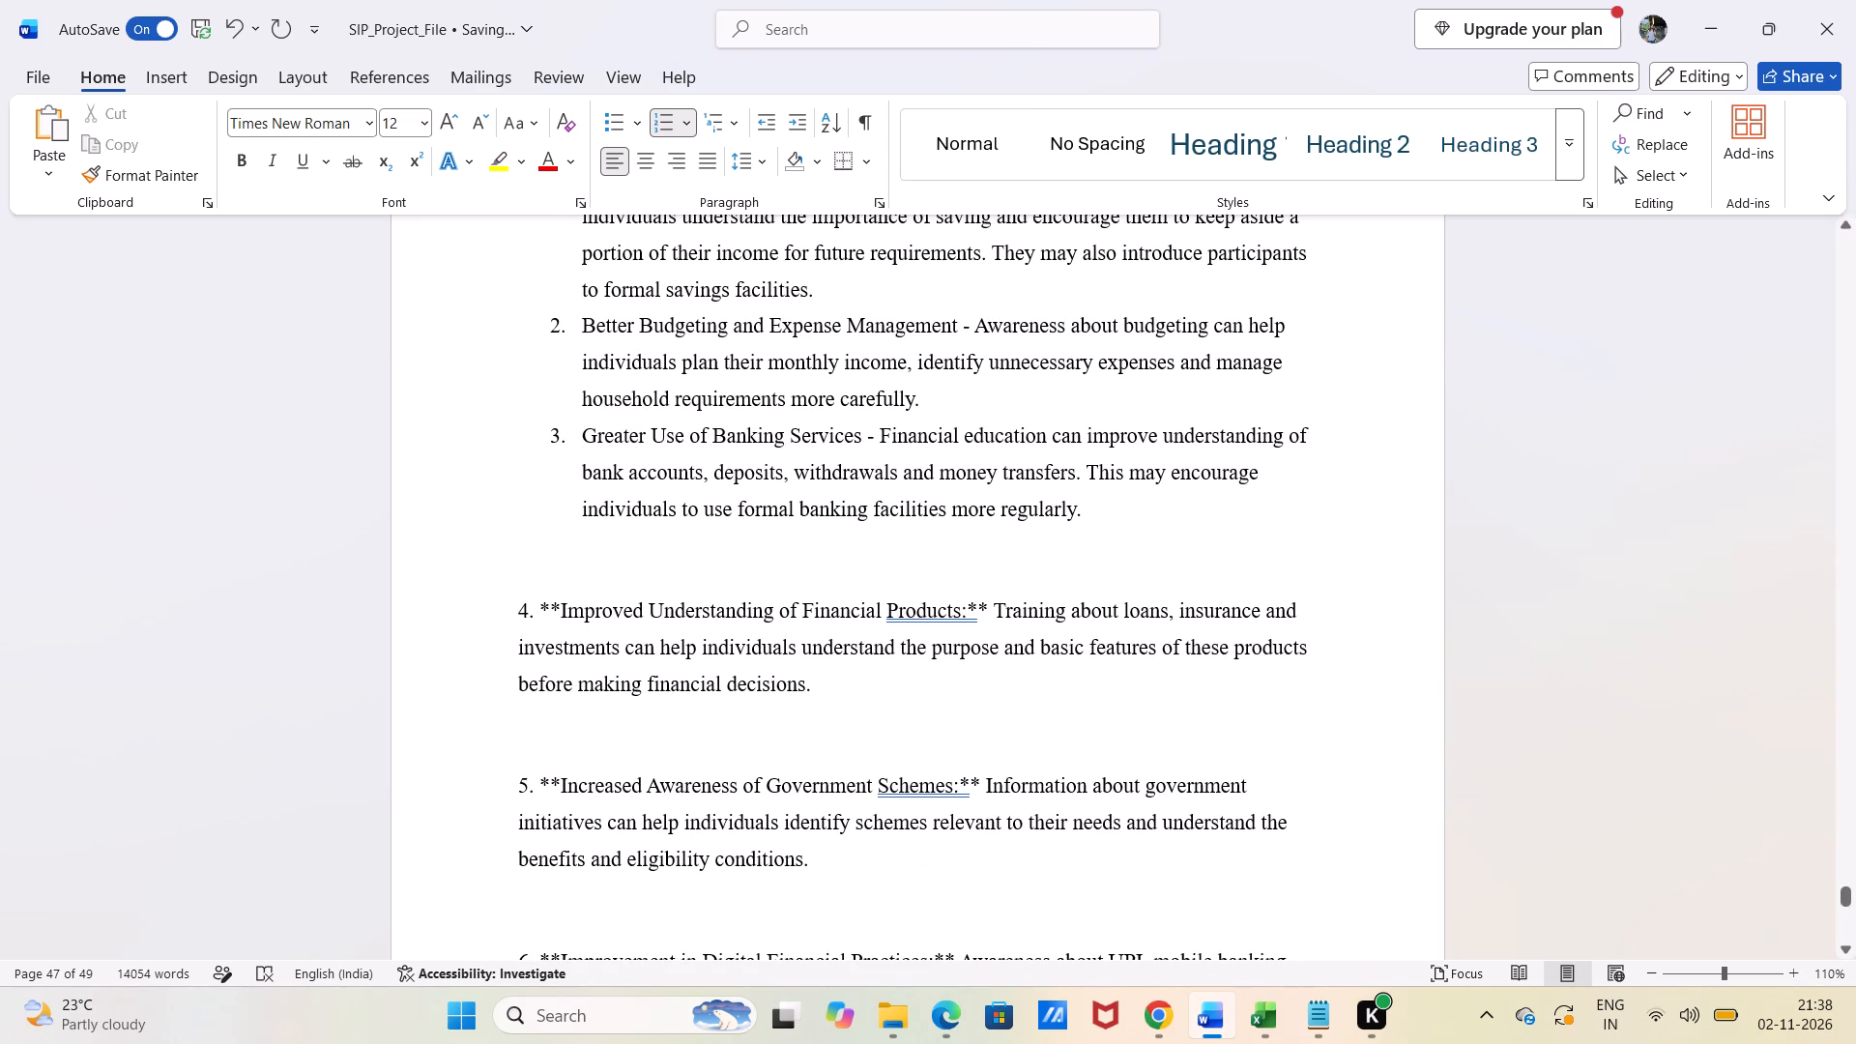
{"action": "left_click", "coordinate": [557, 608]}
{"action": "key", "text": "BackSpace"}
{"action": "key", "text": "BackSpace"}
{"action": "key", "text": "BackSpace"}
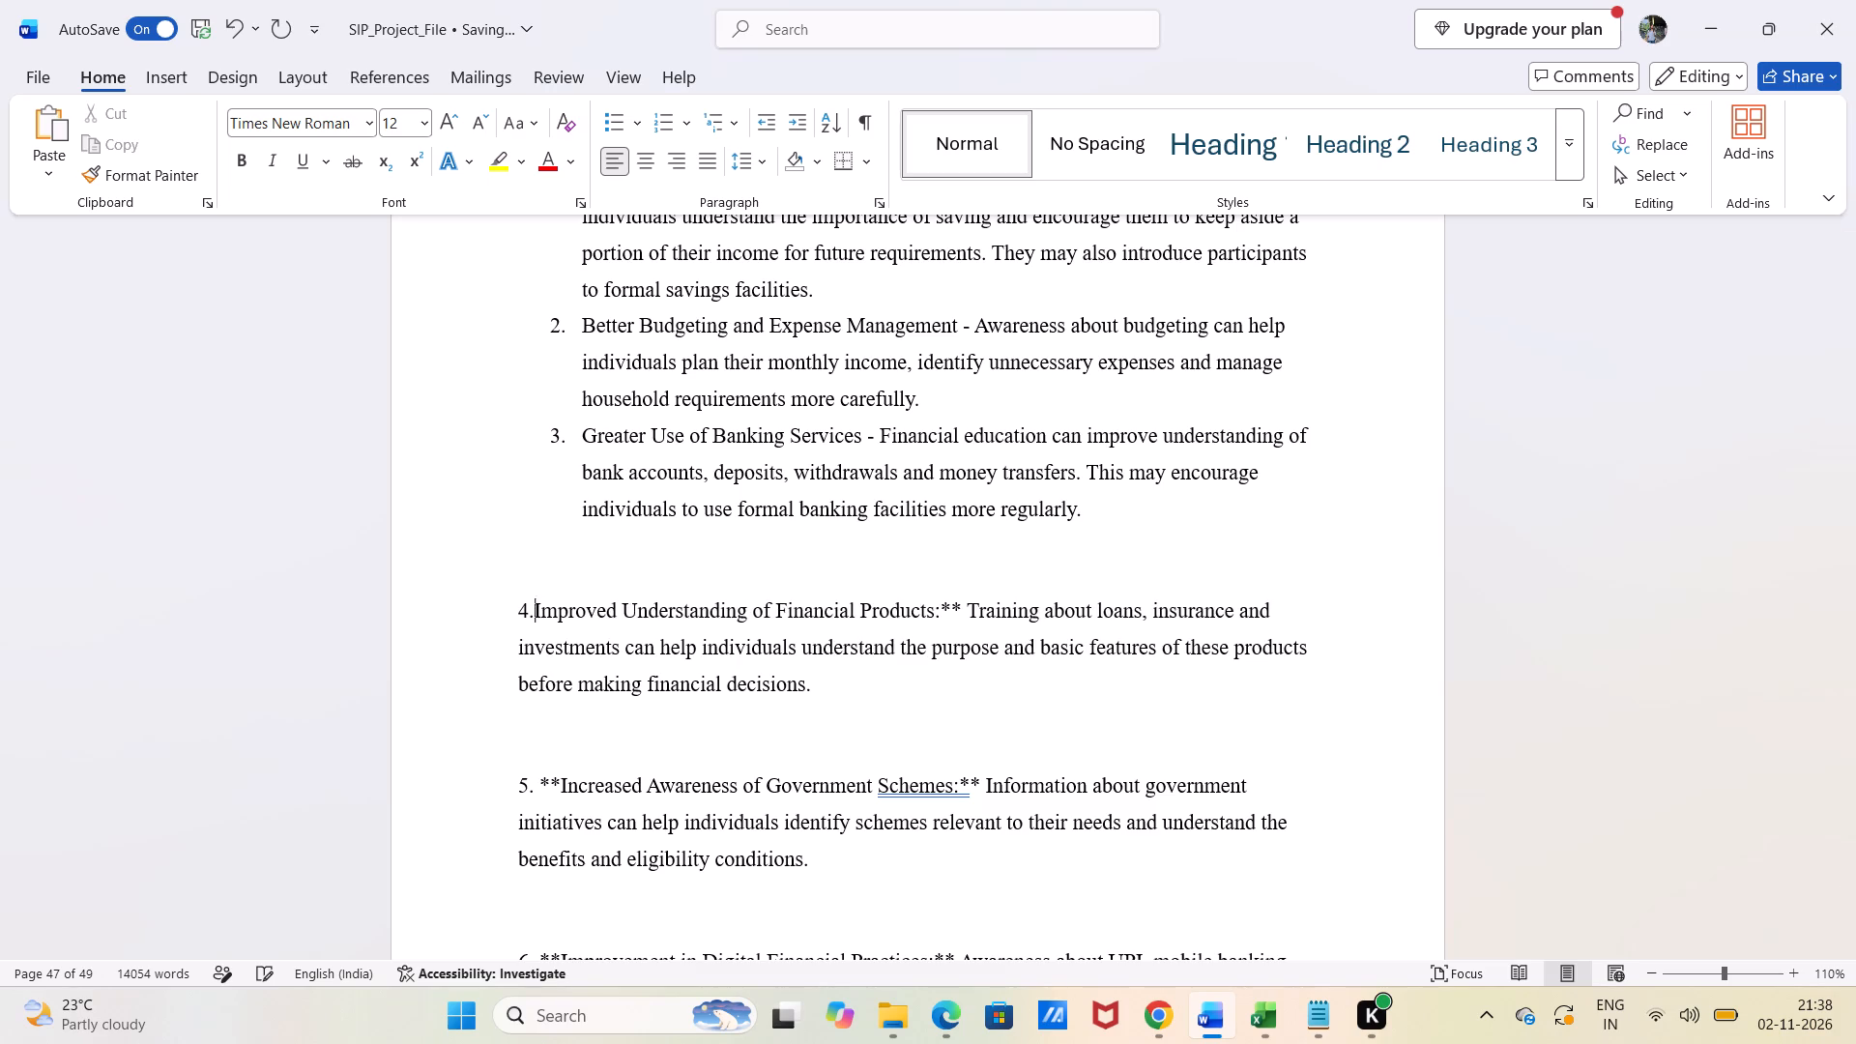
{"action": "key", "text": "BackSpace"}
{"action": "key", "text": "BackSpace"}
{"action": "key", "text": "BackSpace"}
{"action": "key", "text": "BackSpace"}
{"action": "key", "text": "Return"}
Replace the ":**" after "Improved Understanding of Financial Products" with " -".
{"action": "key", "text": "Right"}
{"action": "key", "text": "Right"}
{"action": "key", "text": "Right"}
{"action": "key", "text": "Right"}
{"action": "key", "text": "Right"}
{"action": "key", "text": "Right"}
{"action": "key", "text": "Right"}
{"action": "key", "text": "Right"}
{"action": "key", "text": "Right"}
{"action": "key", "text": "Right"}
{"action": "key", "text": "Right"}
{"action": "key", "text": "Right"}
{"action": "key", "text": "Right"}
{"action": "key", "text": "Right"}
{"action": "key", "text": "Right"}
{"action": "key", "text": "Right"}
{"action": "key", "text": "Right"}
{"action": "key", "text": "Right"}
{"action": "key", "text": "Right"}
{"action": "key", "text": "Right"}
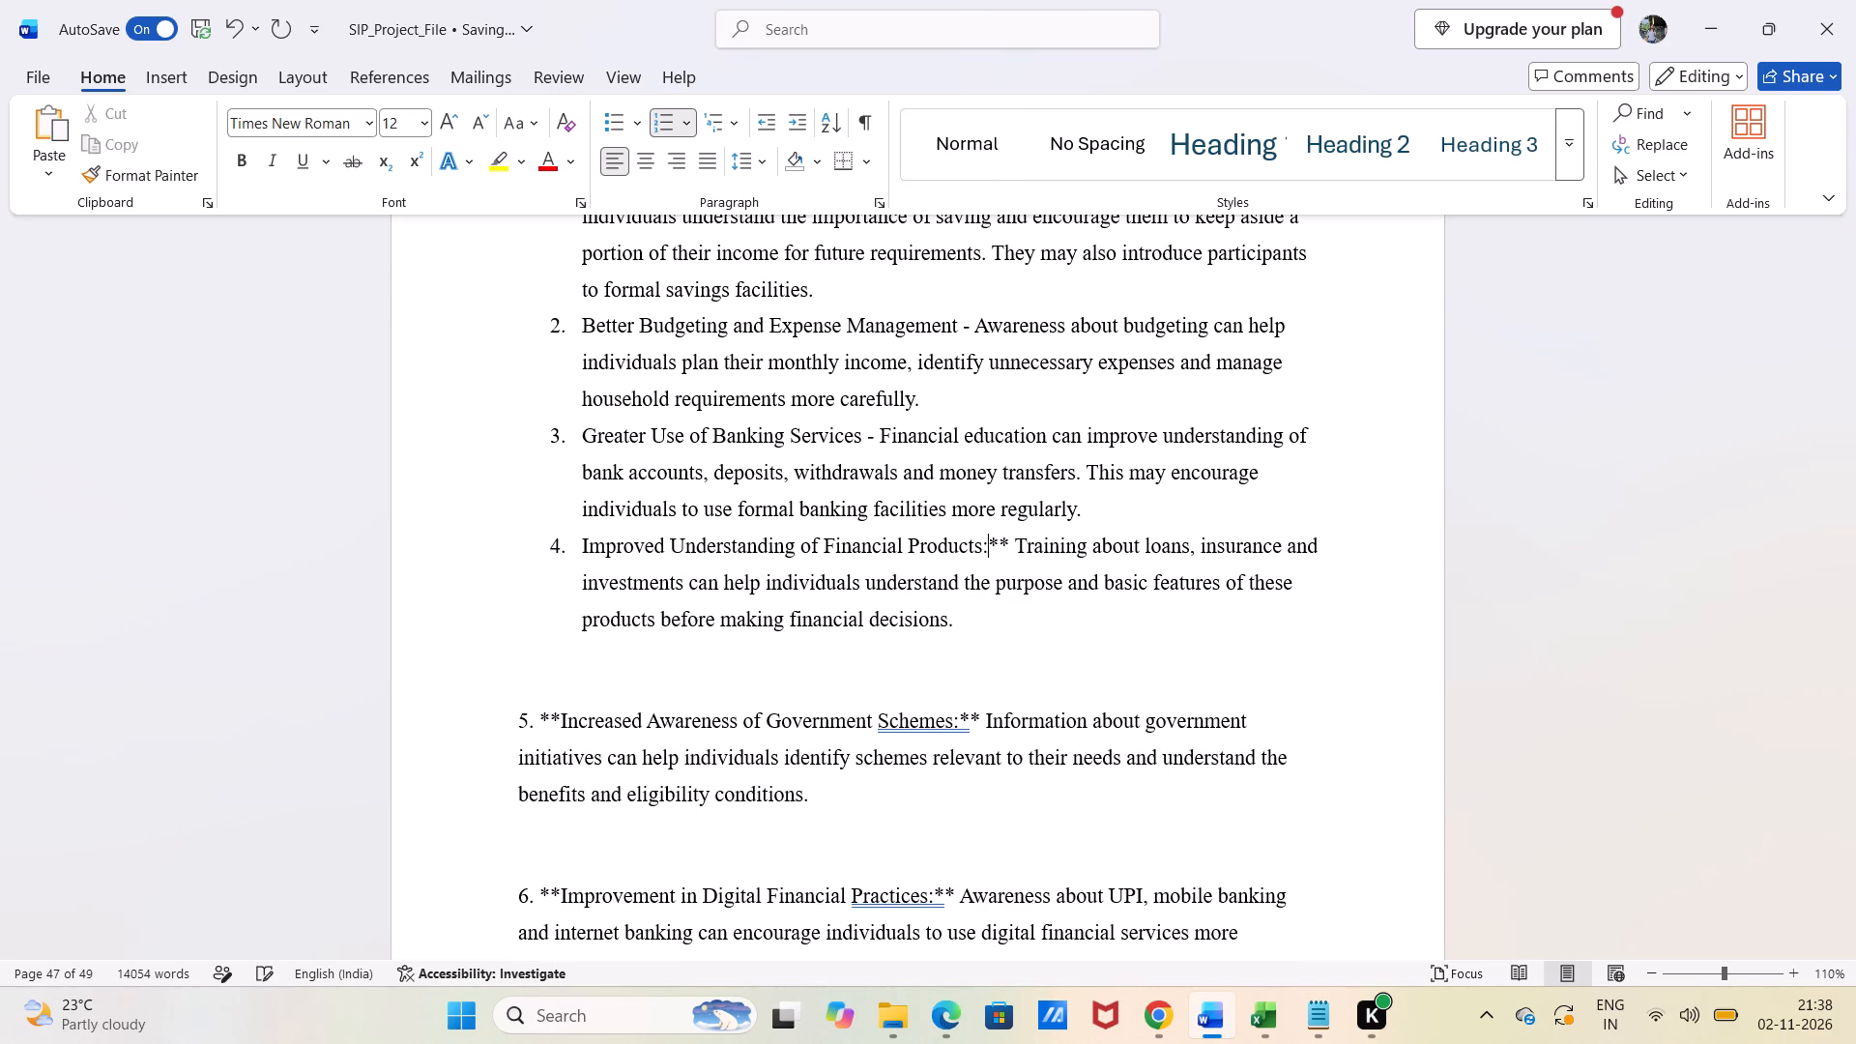
{"action": "key", "text": "Right"}
{"action": "key", "text": "Right"}
{"action": "key", "text": "BackSpace"}
{"action": "key", "text": "BackSpace"}
{"action": "key", "text": "BackSpace"}
{"action": "key", "text": "space"}
{"action": "type", "text": "-"}
Replace the ":**" after "Increased Awareness of Government Schemes" with " -".
{"action": "key", "text": "Down"}
{"action": "key", "text": "Down"}
{"action": "key", "text": "Down"}
{"action": "key", "text": "Down"}
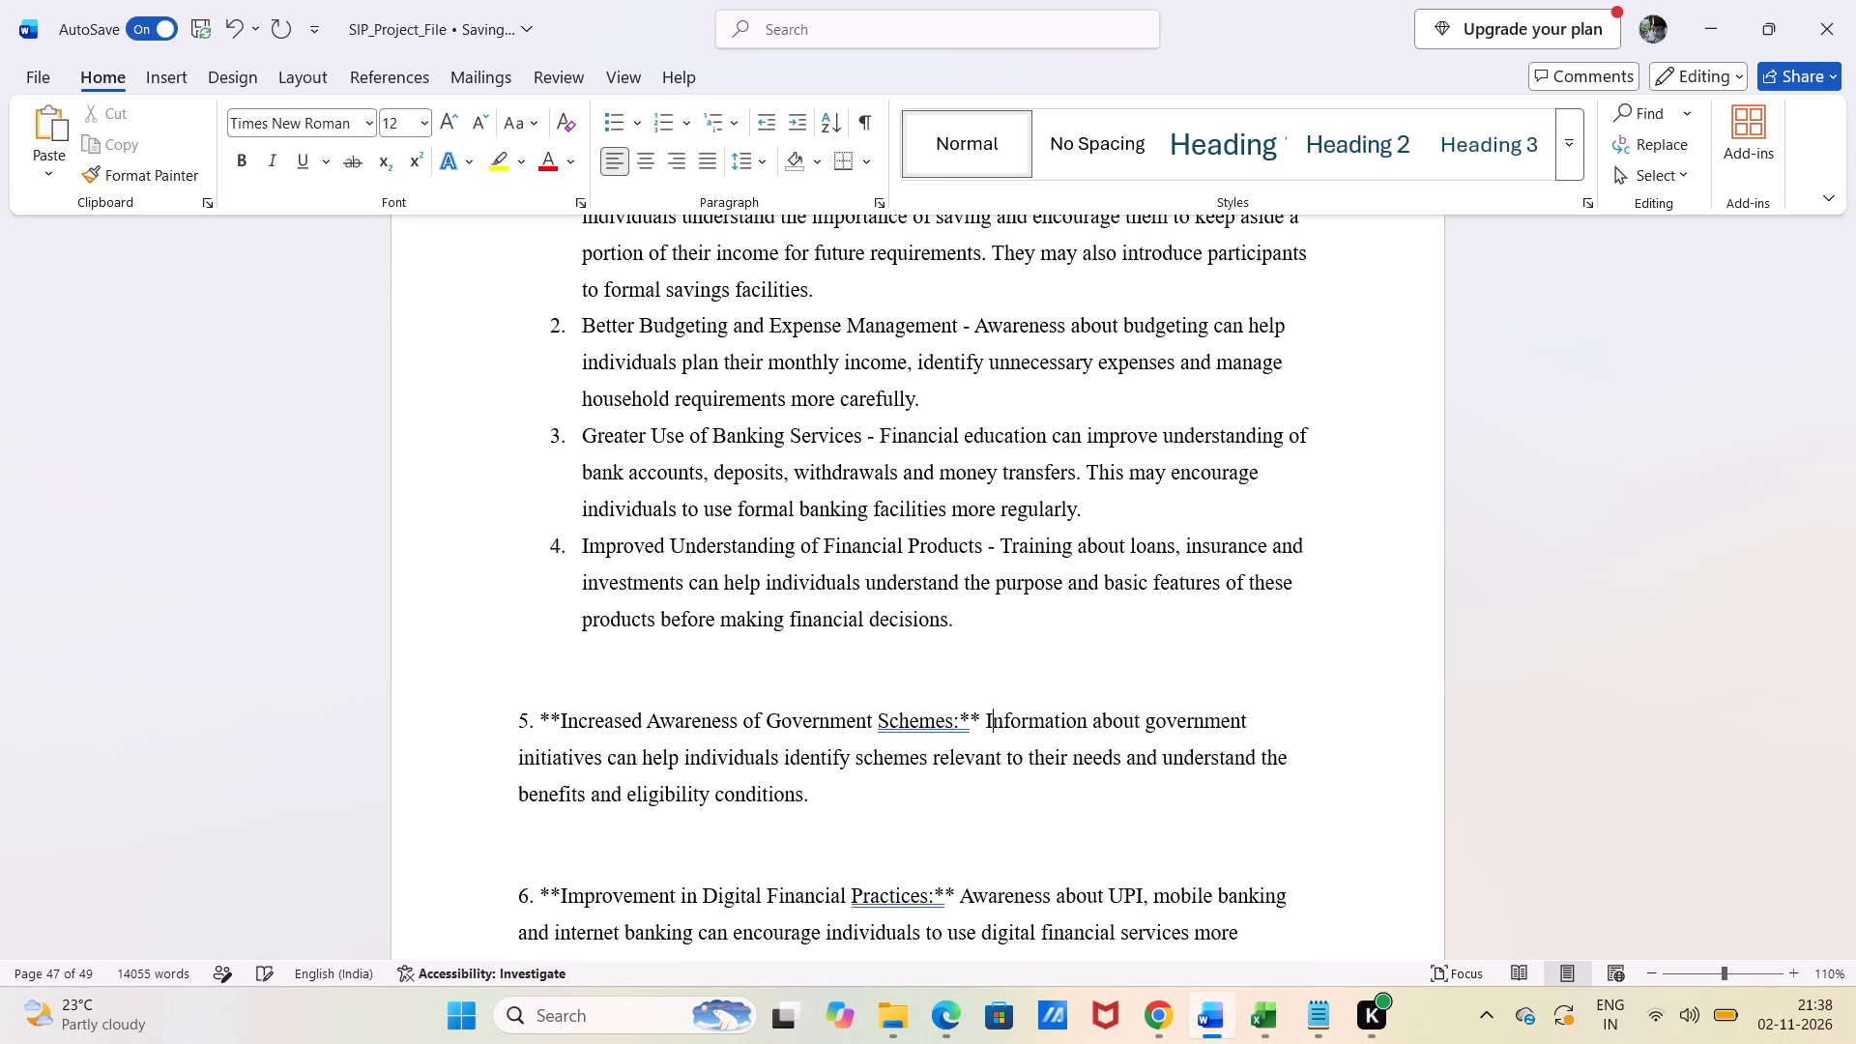
{"action": "key", "text": "Left"}
{"action": "key", "text": "Left"}
{"action": "key", "text": "BackSpace"}
{"action": "key", "text": "BackSpace"}
{"action": "key", "text": "BackSpace"}
{"action": "key", "text": "space"}
{"action": "key", "text": "minus"}
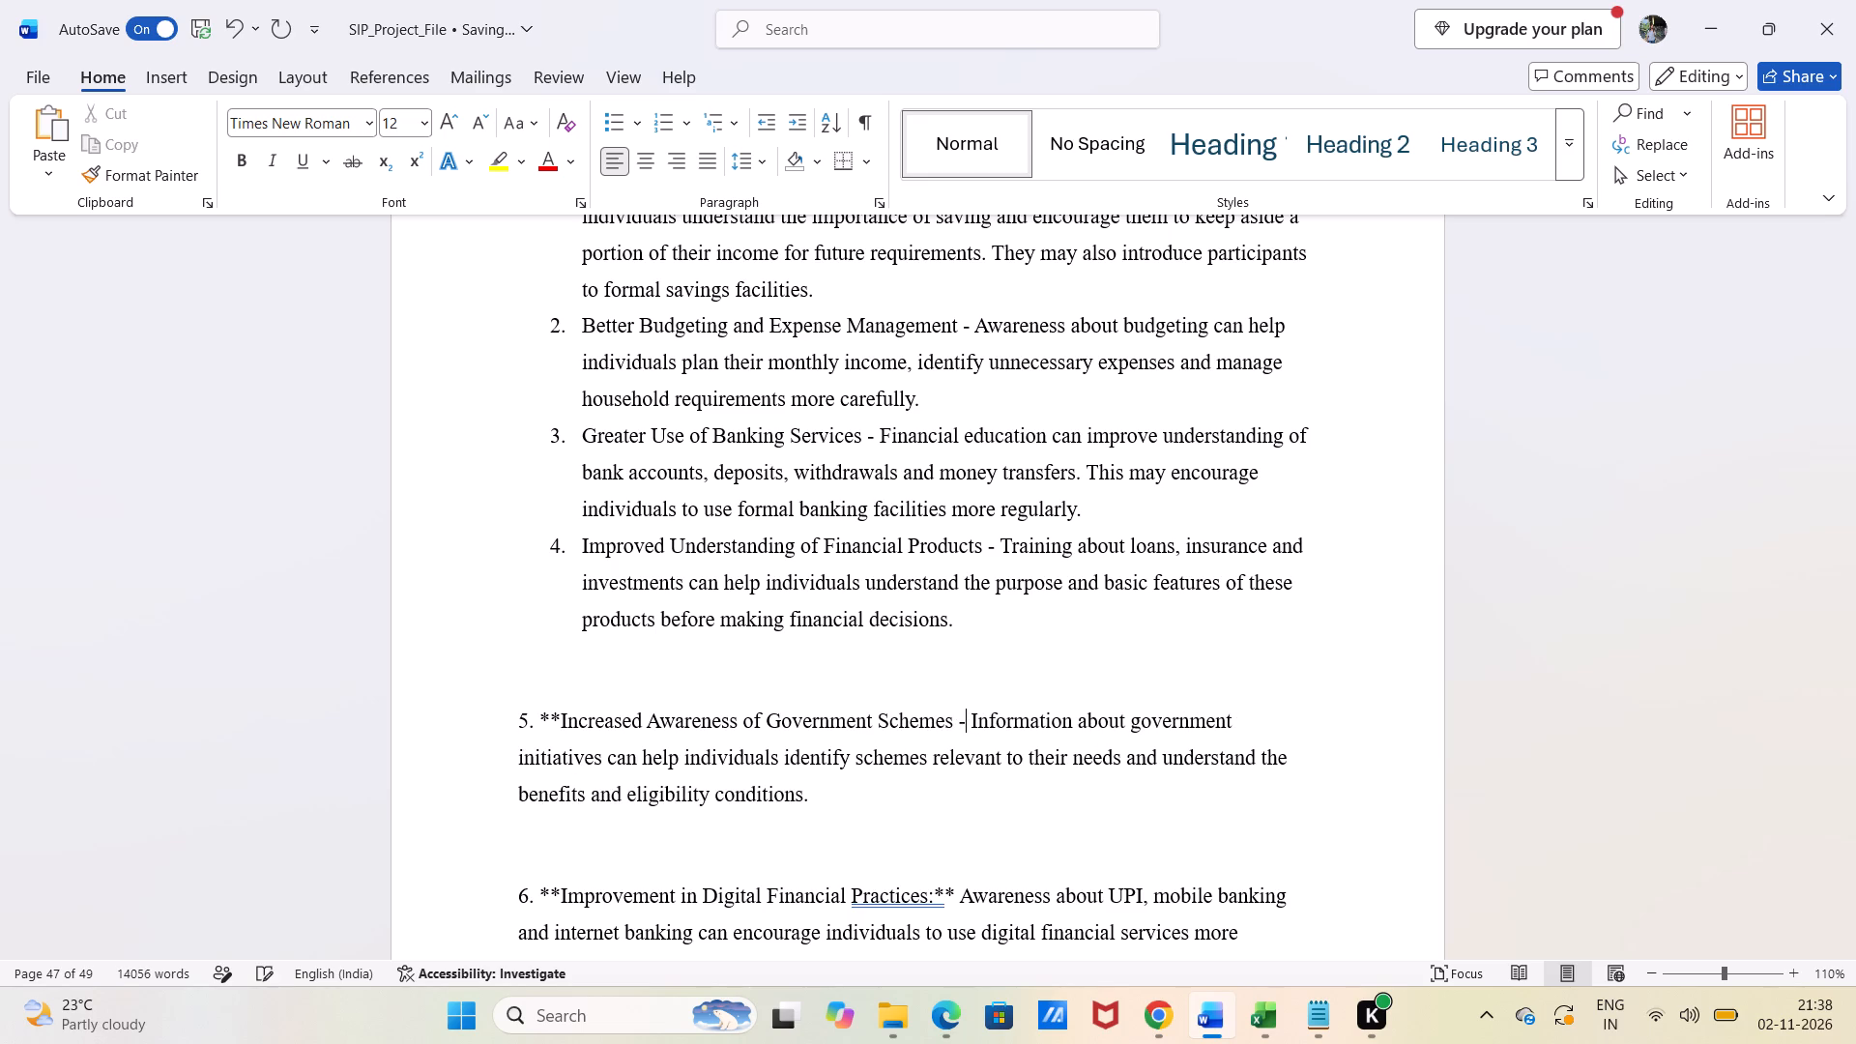
Remove the "5. **" and blank line before "Increased Awareness of Government Schemes" and make that paragraph item 5 of the numbered list.
{"action": "key", "text": "Left"}
{"action": "key", "text": "Left"}
{"action": "key", "text": "Left"}
{"action": "key", "text": "Left"}
{"action": "key", "text": "Left"}
{"action": "key", "text": "Left"}
{"action": "key", "text": "Left"}
{"action": "key", "text": "Left"}
{"action": "key", "text": "Left"}
{"action": "key", "text": "Left"}
{"action": "key", "text": "Left"}
{"action": "key", "text": "Left"}
{"action": "key", "text": "Left"}
{"action": "key", "text": "Left"}
{"action": "key", "text": "Left"}
{"action": "key", "text": "Left"}
{"action": "key", "text": "Left"}
{"action": "key", "text": "Left"}
{"action": "key", "text": "Left"}
{"action": "key", "text": "Left"}
{"action": "key", "text": "Left"}
{"action": "key", "text": "Left"}
{"action": "key", "text": "Left"}
{"action": "key", "text": "BackSpace"}
{"action": "key", "text": "BackSpace"}
{"action": "key", "text": "BackSpace"}
{"action": "key", "text": "BackSpace"}
{"action": "key", "text": "BackSpace"}
{"action": "key", "text": "BackSpace"}
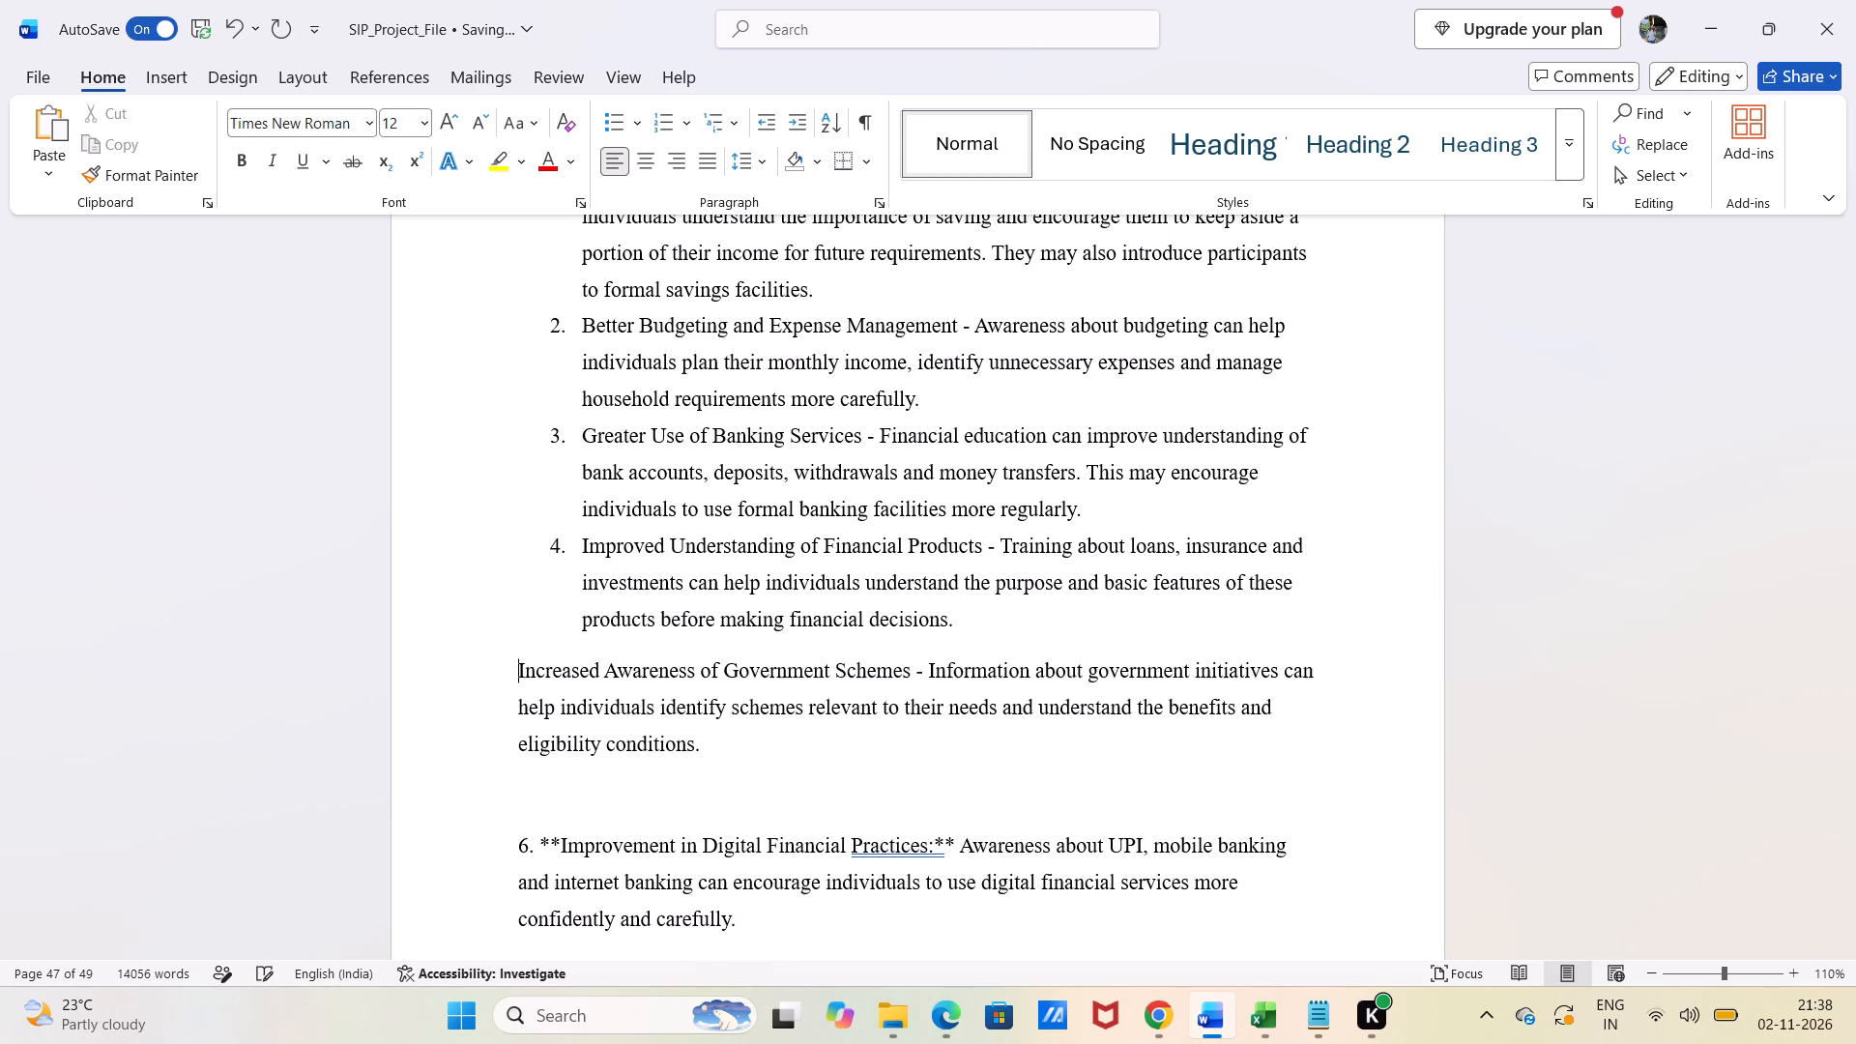
{"action": "key", "text": "BackSpace"}
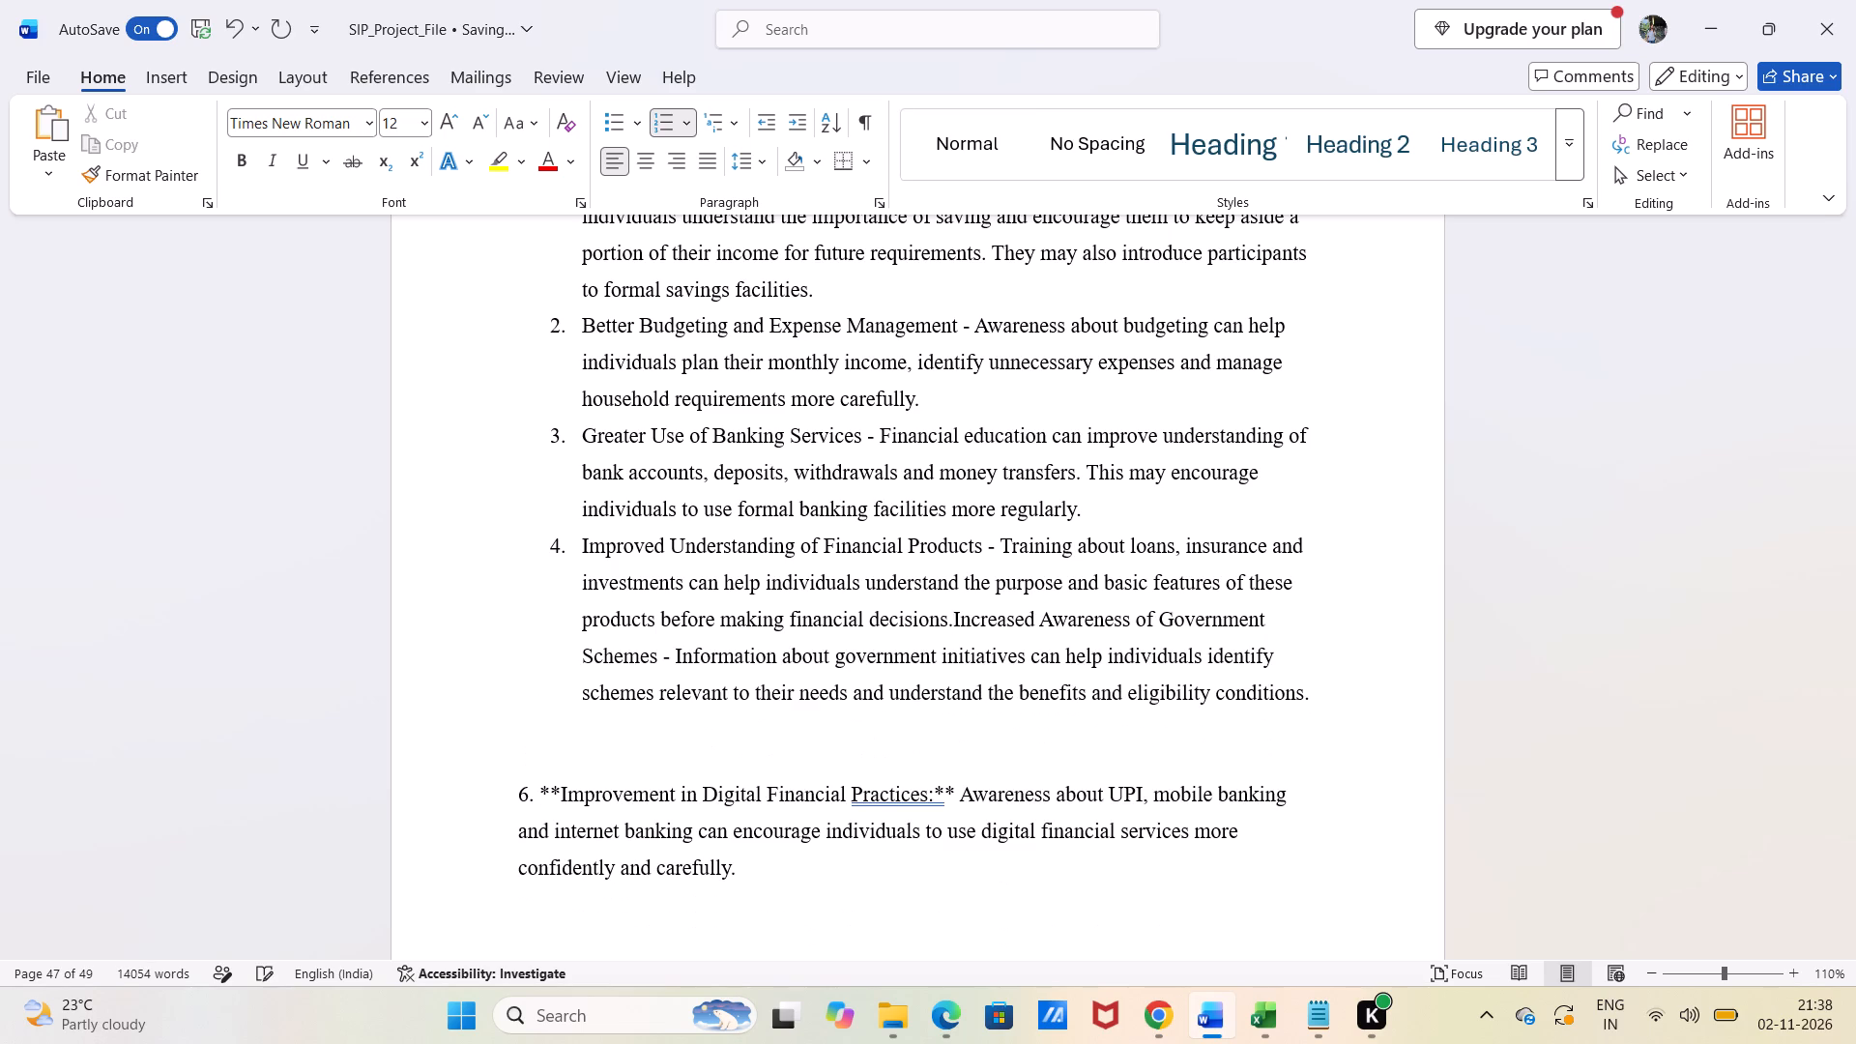
{"action": "key", "text": "Return"}
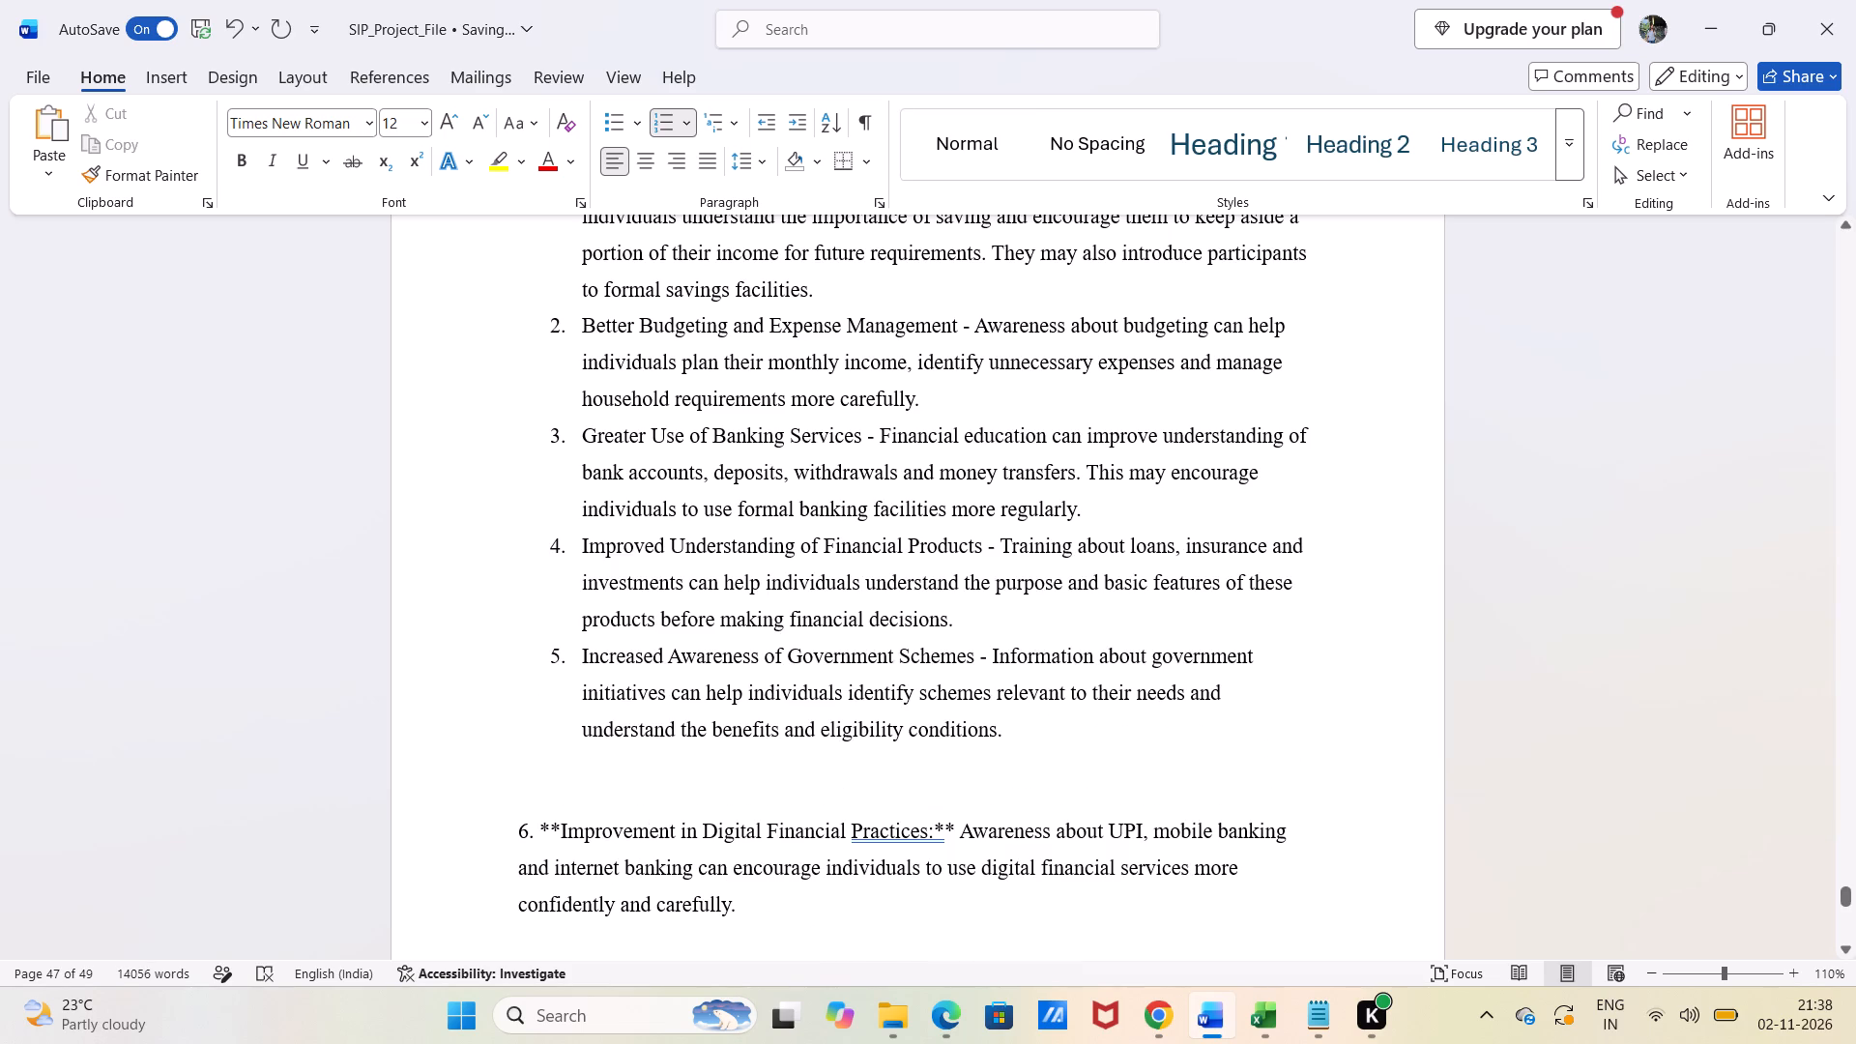
Remove the "6. **" and blank line before "Improvement in Digital Financial Practices" and make that paragraph item 6 of the numbered list.
{"action": "left_click", "coordinate": [556, 826]}
{"action": "key", "text": "BackSpace"}
{"action": "key", "text": "BackSpace"}
{"action": "key", "text": "BackSpace"}
{"action": "key", "text": "BackSpace"}
{"action": "key", "text": "BackSpace"}
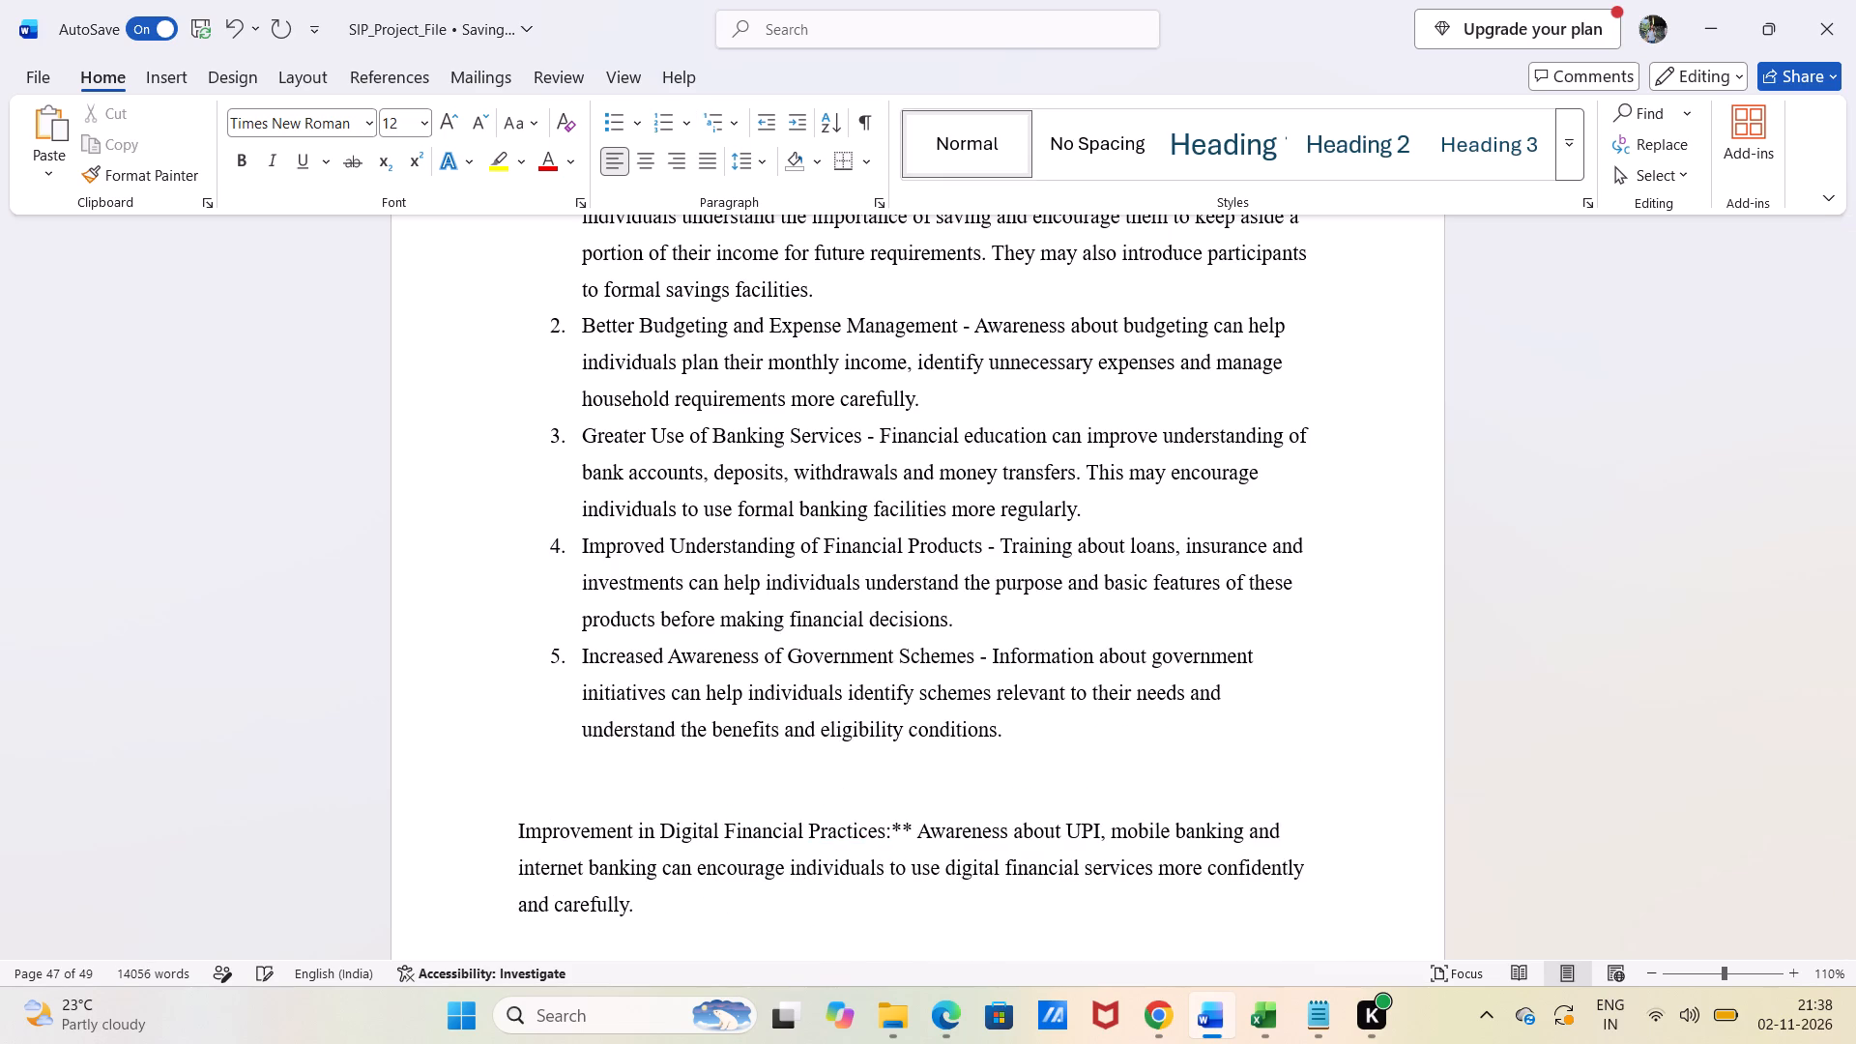
{"action": "key", "text": "BackSpace"}
{"action": "key", "text": "BackSpace"}
{"action": "key", "text": "Return"}
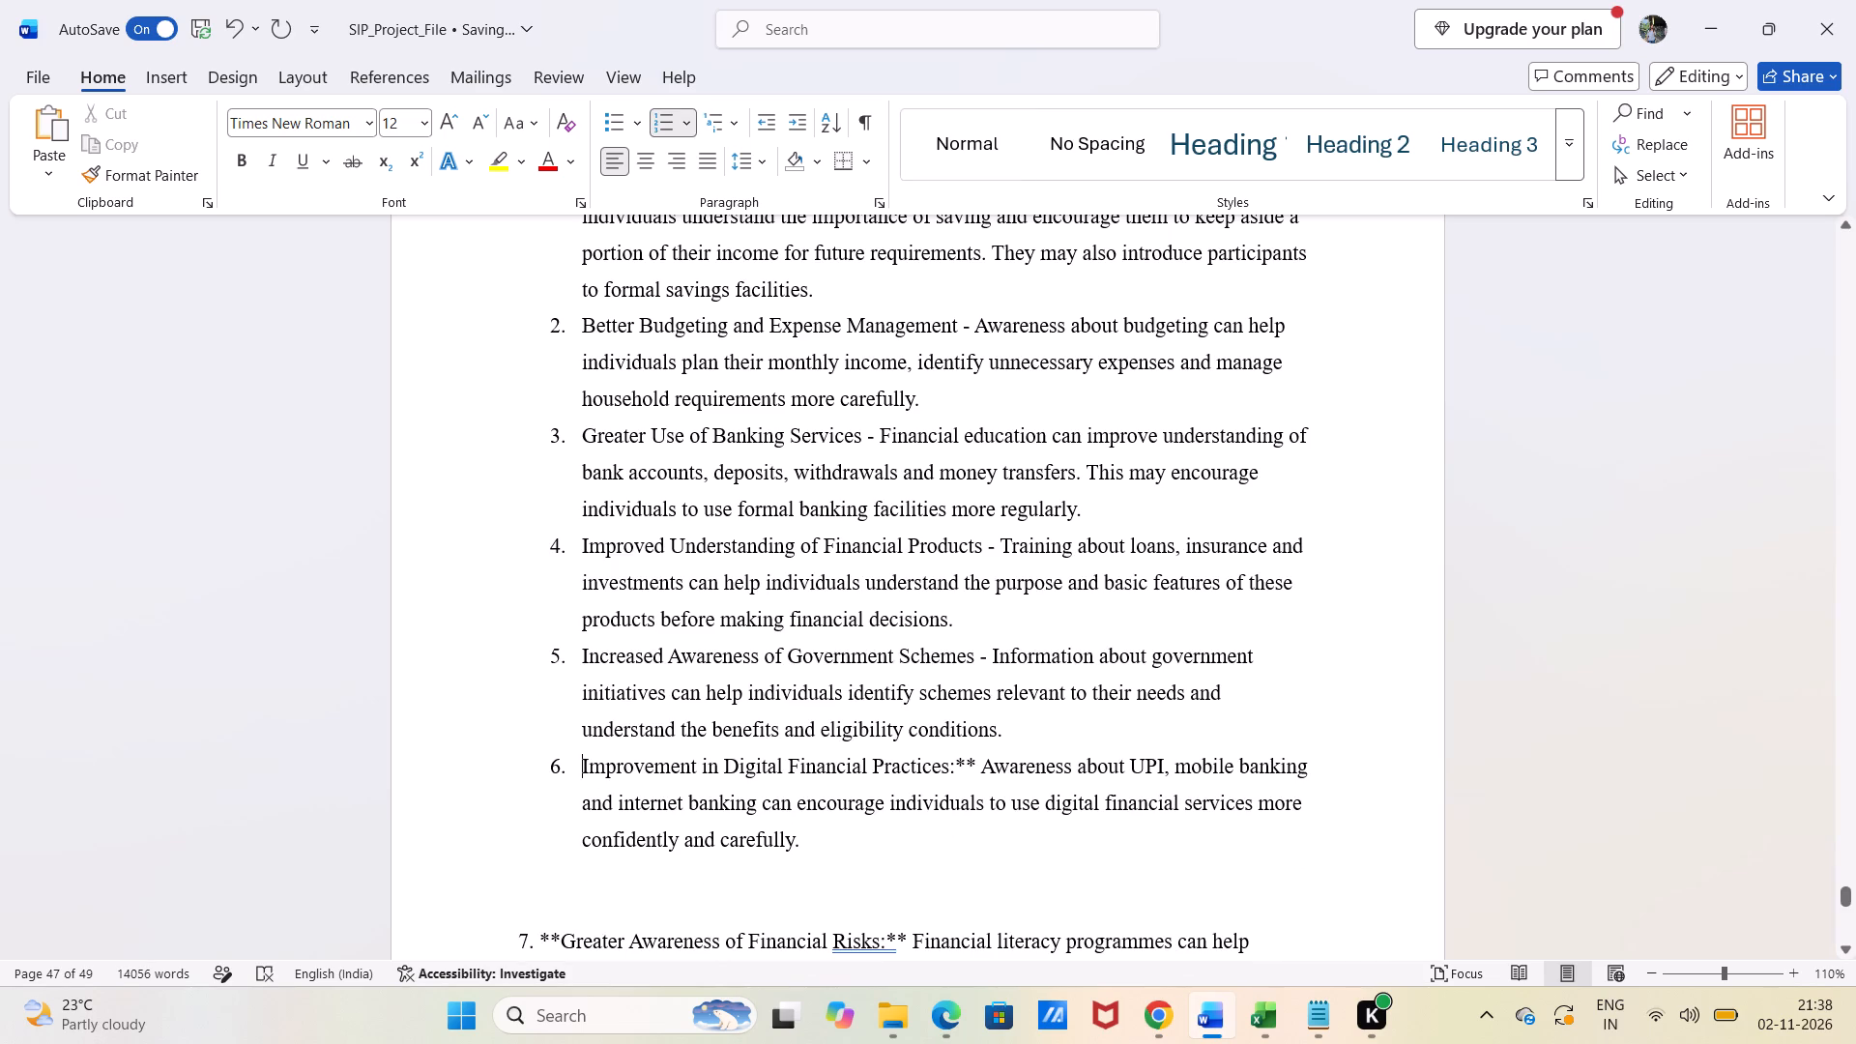
Replace the ":**" after "Improvement in Digital Financial Practices" with " -".
{"action": "left_click", "coordinate": [973, 763]}
{"action": "key", "text": "BackSpace"}
{"action": "key", "text": "BackSpace"}
{"action": "key", "text": "BackSpace"}
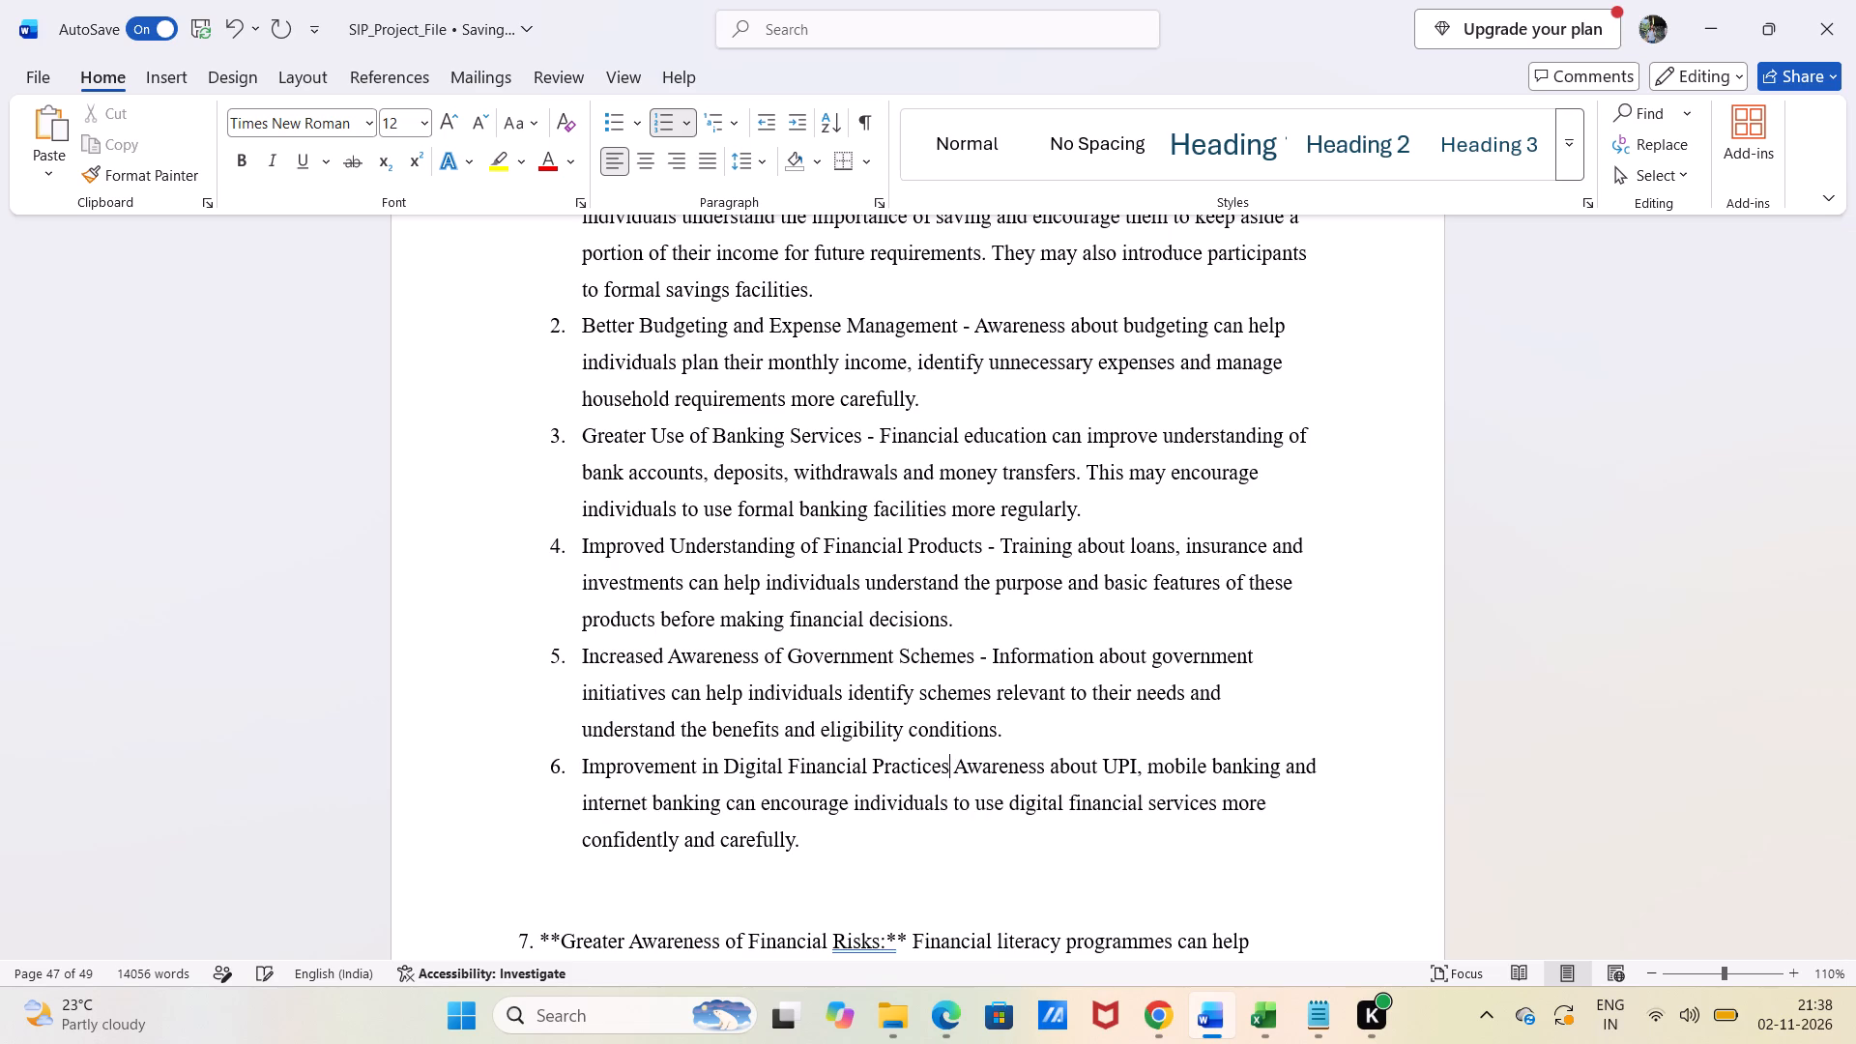
{"action": "key", "text": "space"}
{"action": "type", "text": "-"}
Remove the "7. **" and blank line before "Greater Awareness of Financial Risks" and make that paragraph item 7 of the numbered list.
{"action": "scroll", "coordinate": [973, 763], "scroll_direction": "down", "scroll_amount": 1}
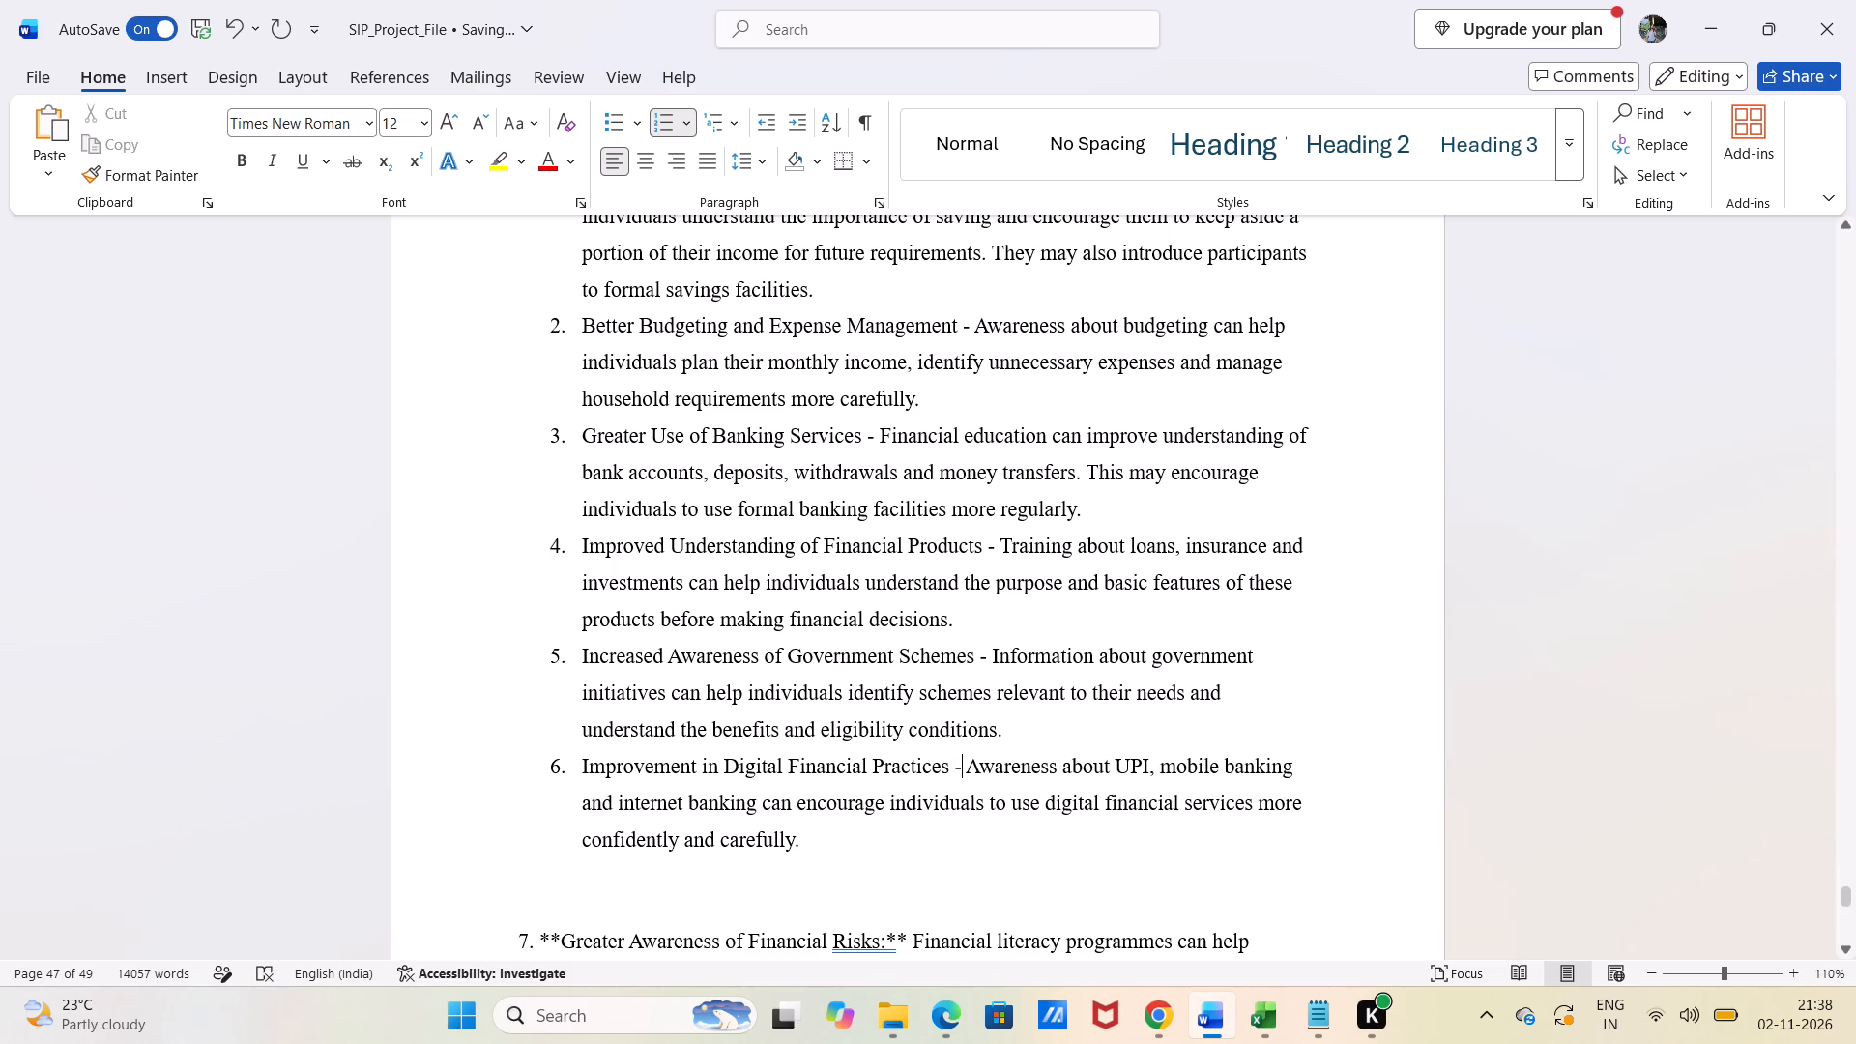
{"action": "scroll", "coordinate": [829, 685], "scroll_direction": "down", "scroll_amount": 1}
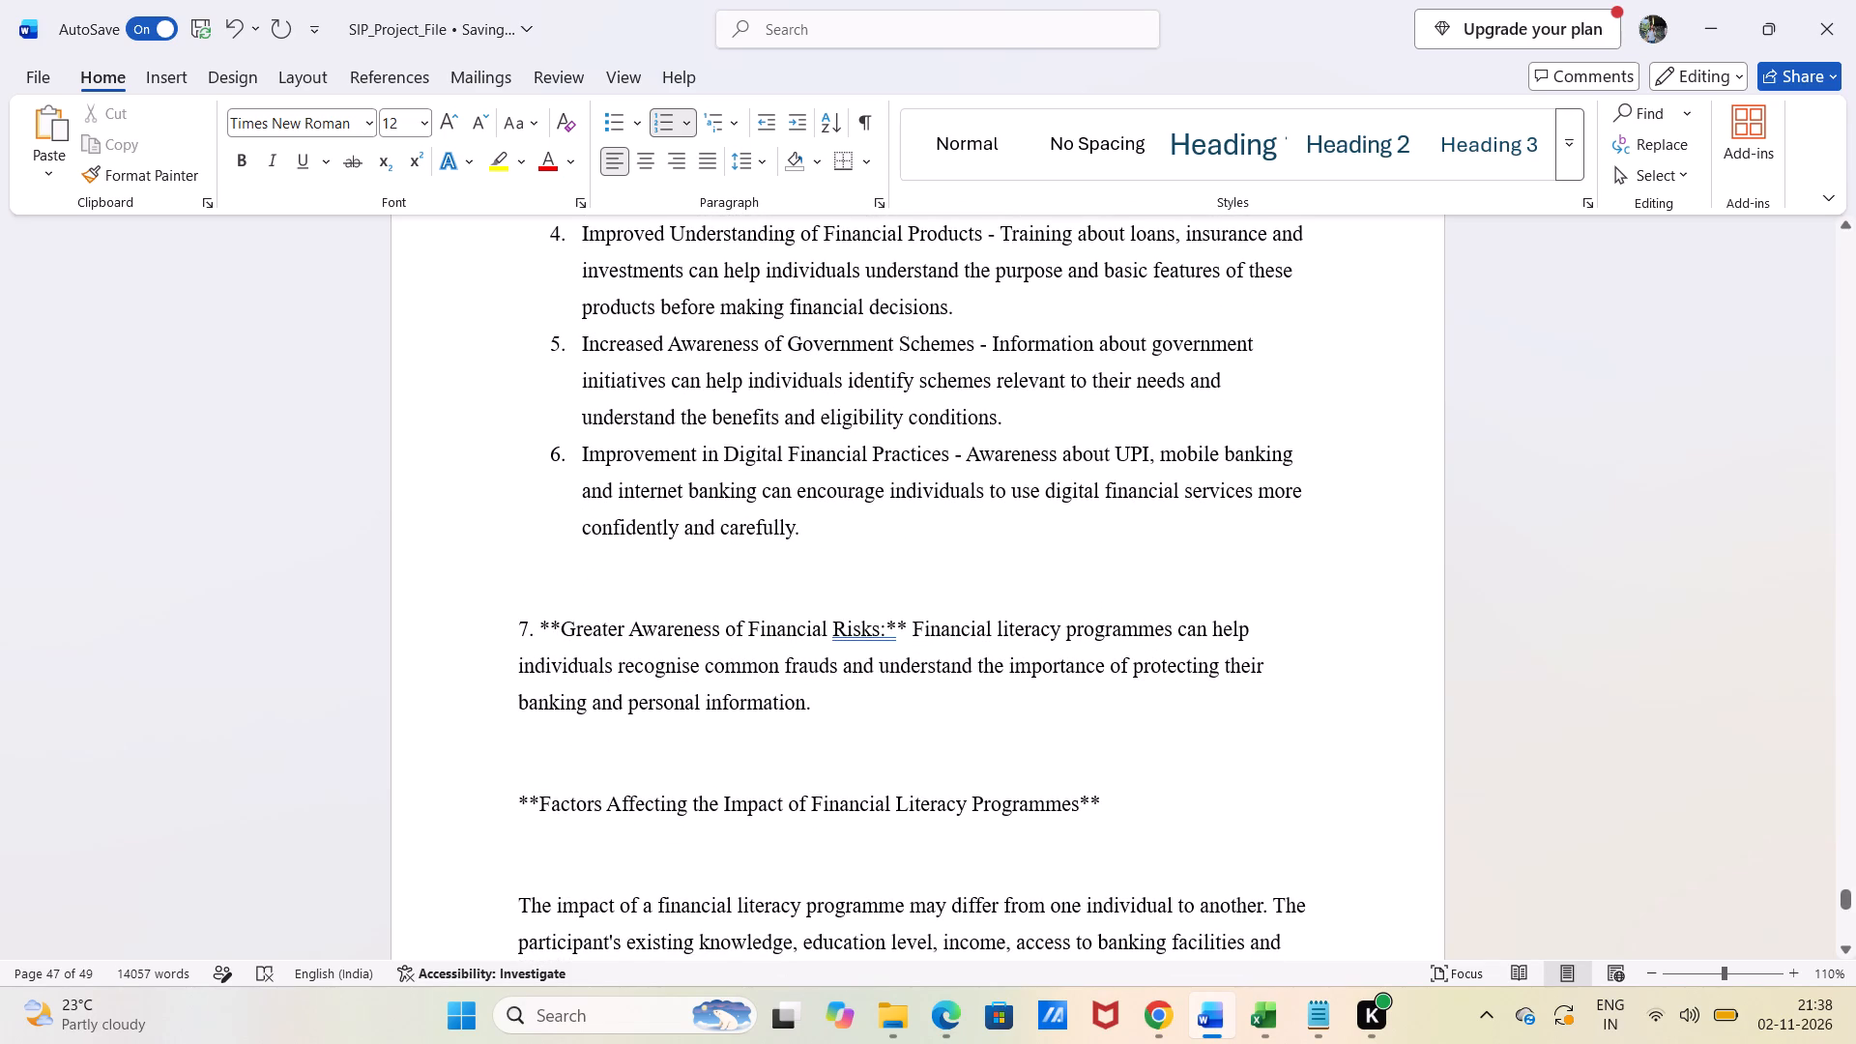
{"action": "left_click", "coordinate": [565, 628]}
{"action": "key", "text": "BackSpace"}
{"action": "key", "text": "BackSpace"}
{"action": "key", "text": "BackSpace"}
{"action": "key", "text": "BackSpace"}
{"action": "key", "text": "BackSpace"}
{"action": "key", "text": "BackSpace"}
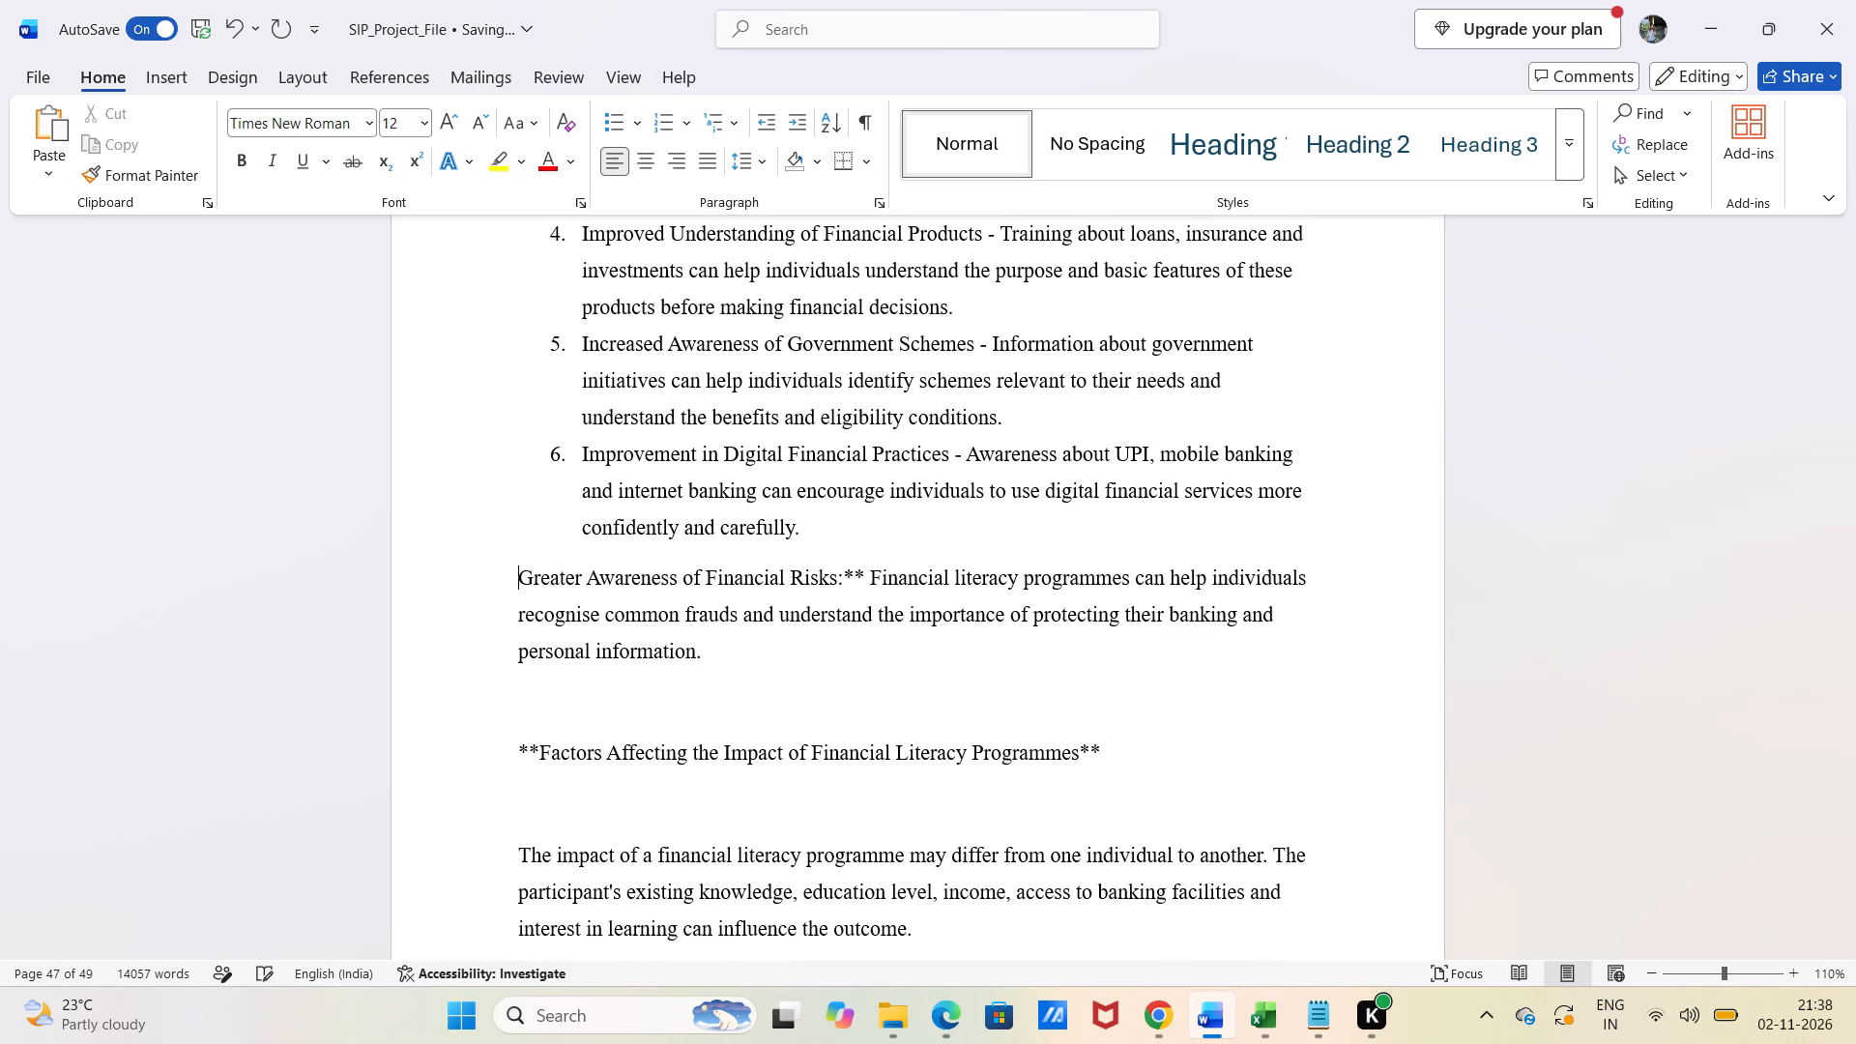
{"action": "key", "text": "BackSpace"}
{"action": "key", "text": "Return"}
Replace the ":**" after "Greater Awareness of Financial Risks" with " -".
{"action": "key", "text": "Right"}
{"action": "key", "text": "Right"}
{"action": "key", "text": "Right"}
{"action": "key", "text": "Right"}
{"action": "key", "text": "Right"}
{"action": "key", "text": "Right"}
{"action": "key", "text": "Right"}
{"action": "key", "text": "Right"}
{"action": "key", "text": "Right"}
{"action": "key", "text": "Right"}
{"action": "key", "text": "Right"}
{"action": "key", "text": "Right"}
{"action": "key", "text": "Right"}
{"action": "key", "text": "Right"}
{"action": "key", "text": "Right"}
{"action": "key", "text": "Right"}
{"action": "key", "text": "Right"}
{"action": "key", "text": "Right"}
{"action": "key", "text": "Right"}
{"action": "key", "text": "Right"}
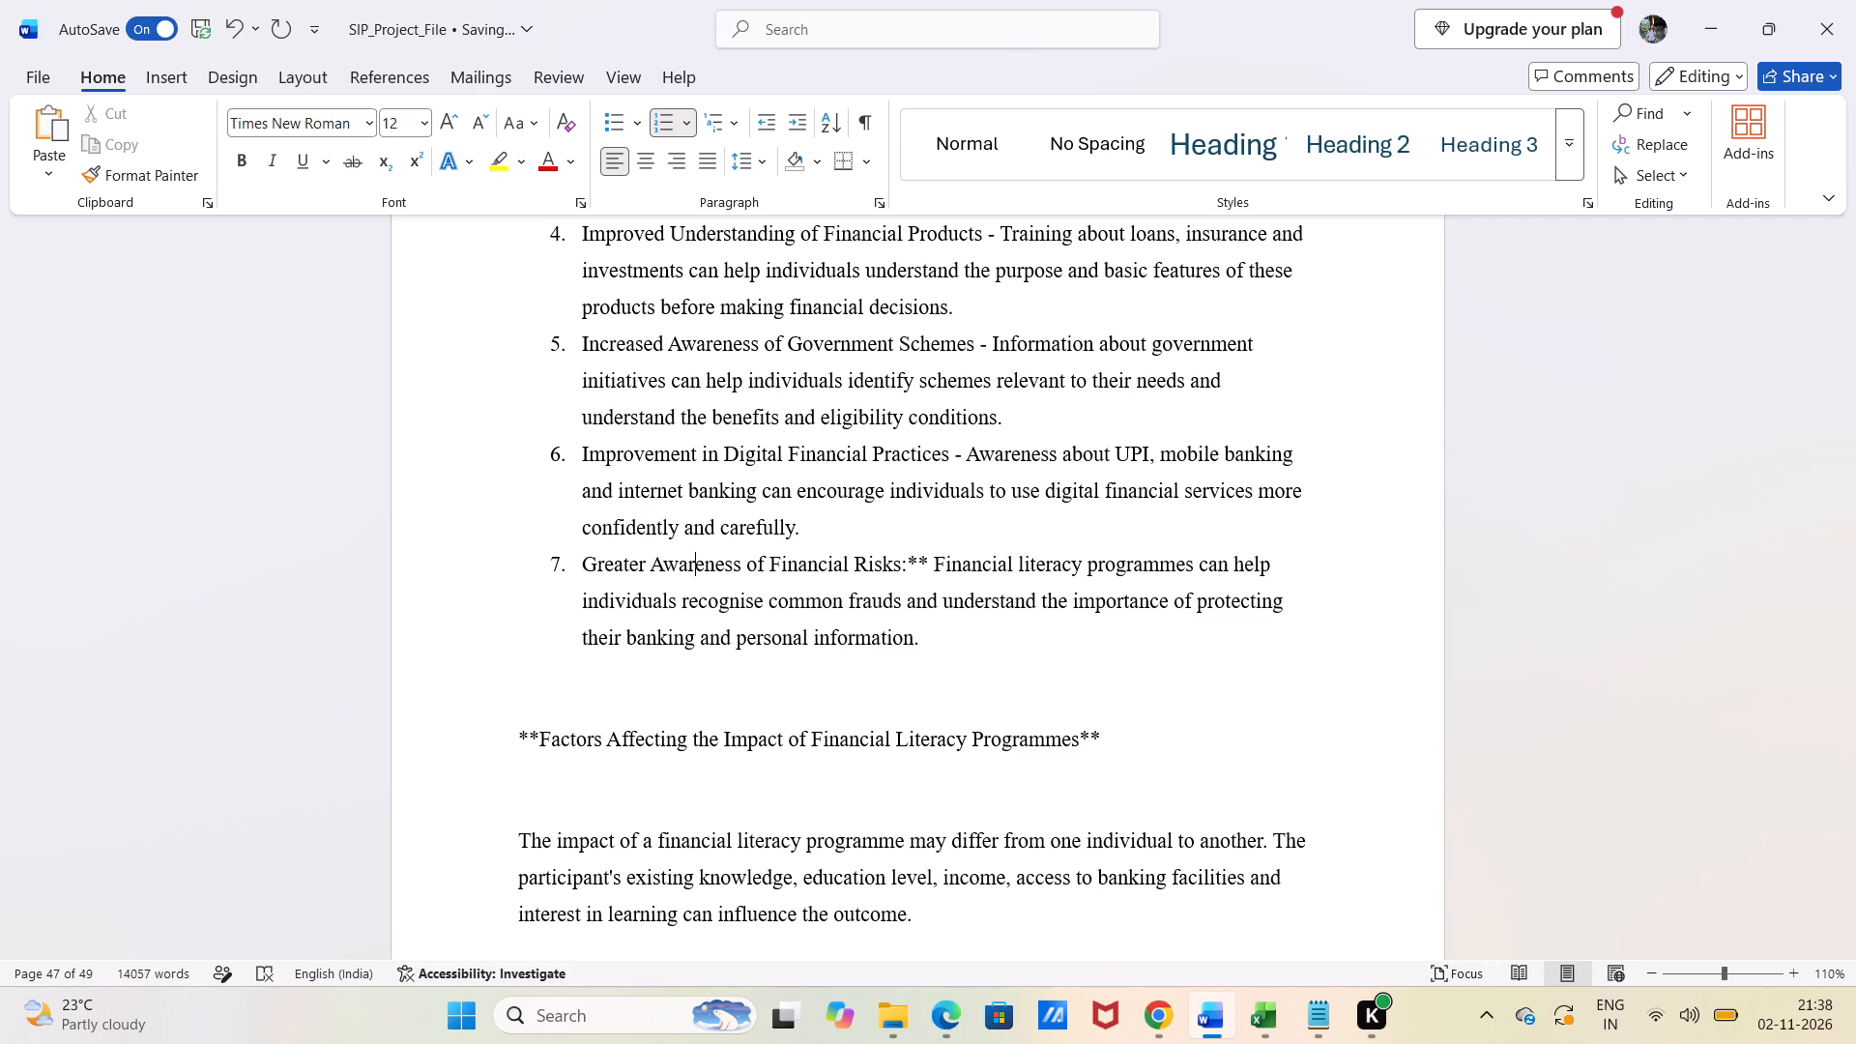
{"action": "key", "text": "Right"}
{"action": "key", "text": "BackSpace"}
{"action": "key", "text": "BackSpace"}
{"action": "key", "text": "BackSpace"}
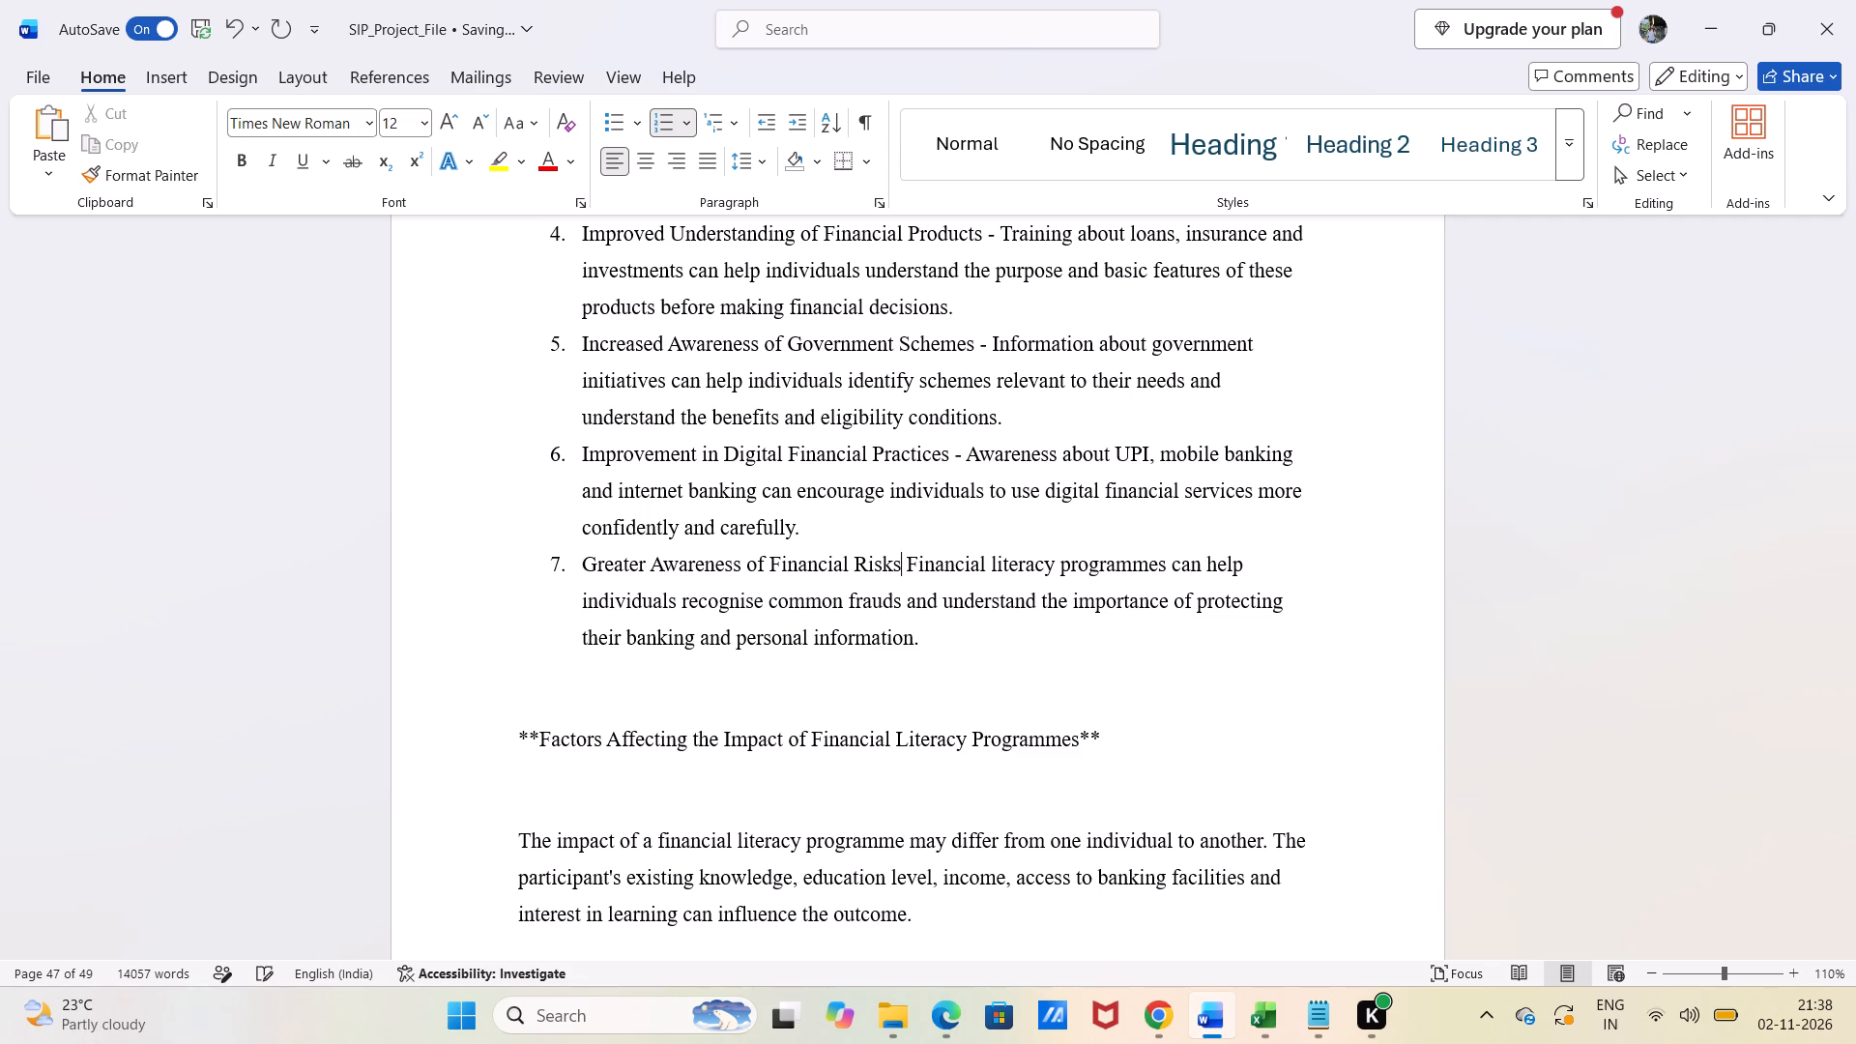
{"action": "key", "text": "space"}
{"action": "key", "text": "minus"}
Delete the blank line between list item 7 and the "Factors Affecting the Impact of Financial Literacy Programmes" heading.
{"action": "key", "text": "Down"}
{"action": "key", "text": "Down"}
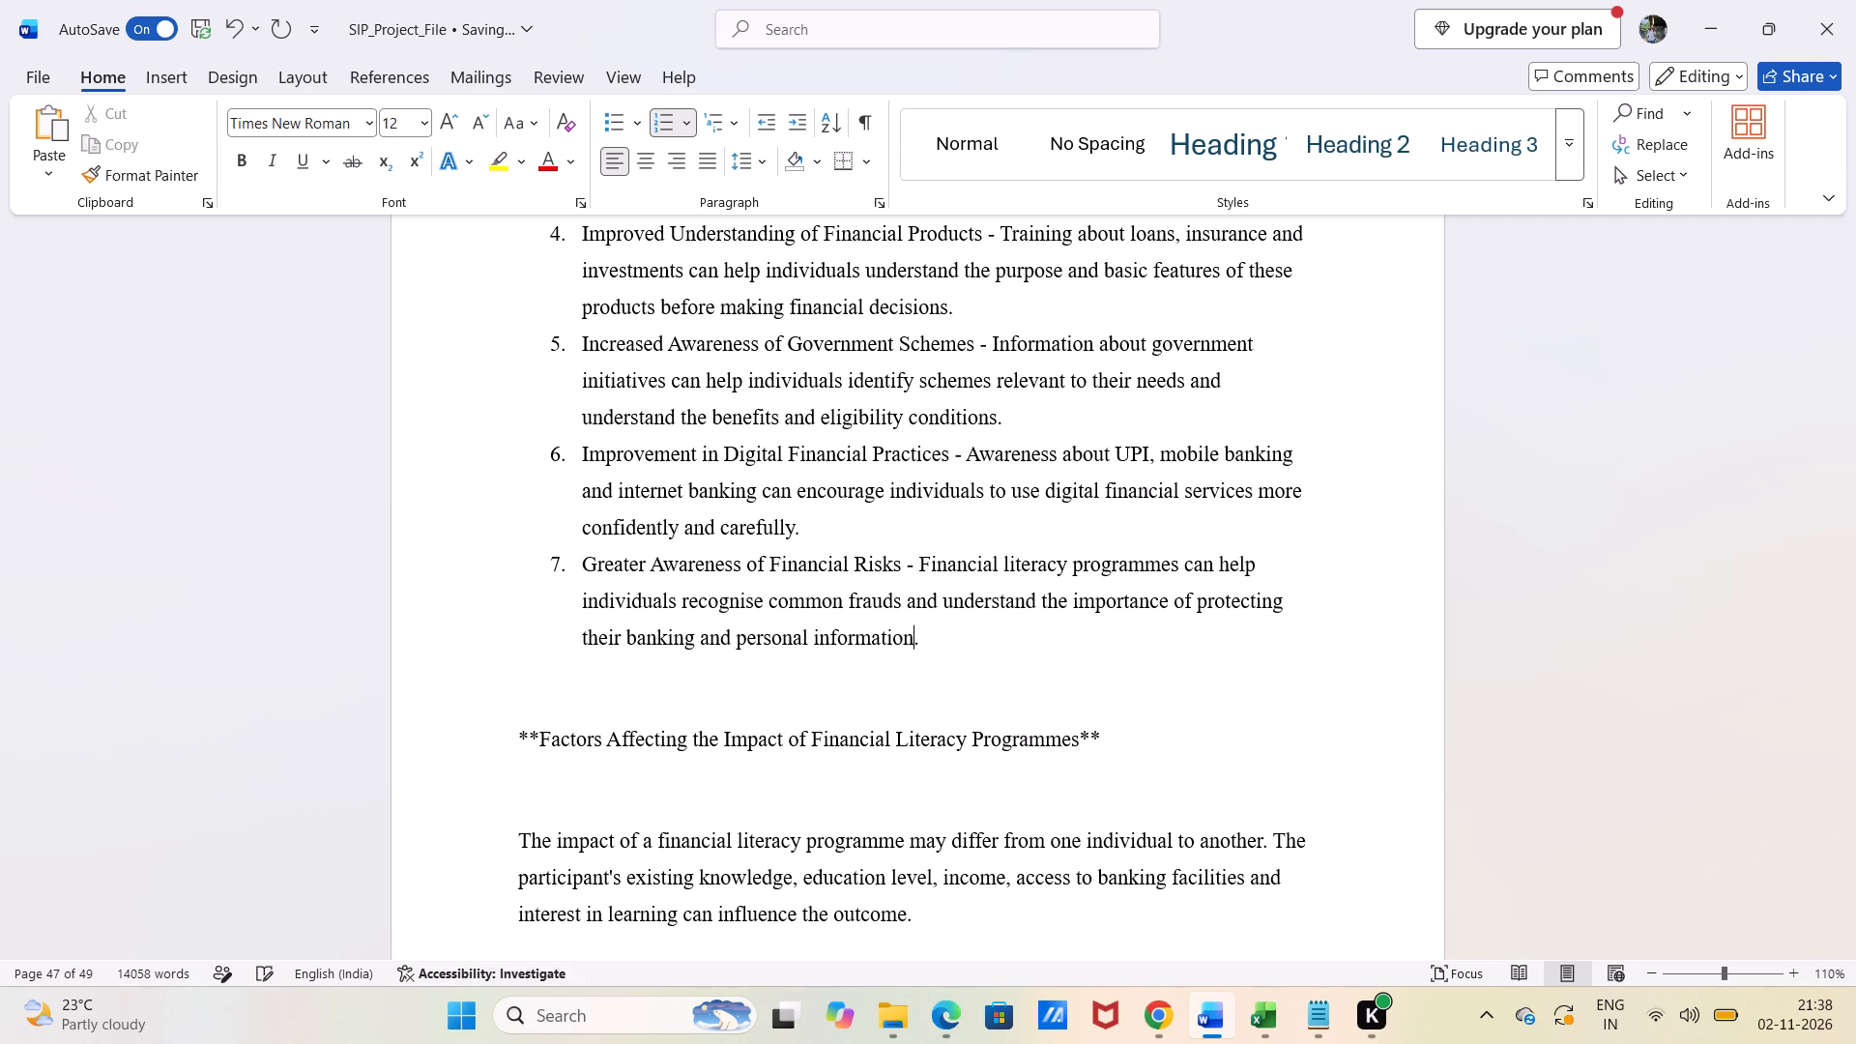
{"action": "key", "text": "Down"}
{"action": "key", "text": "BackSpace"}
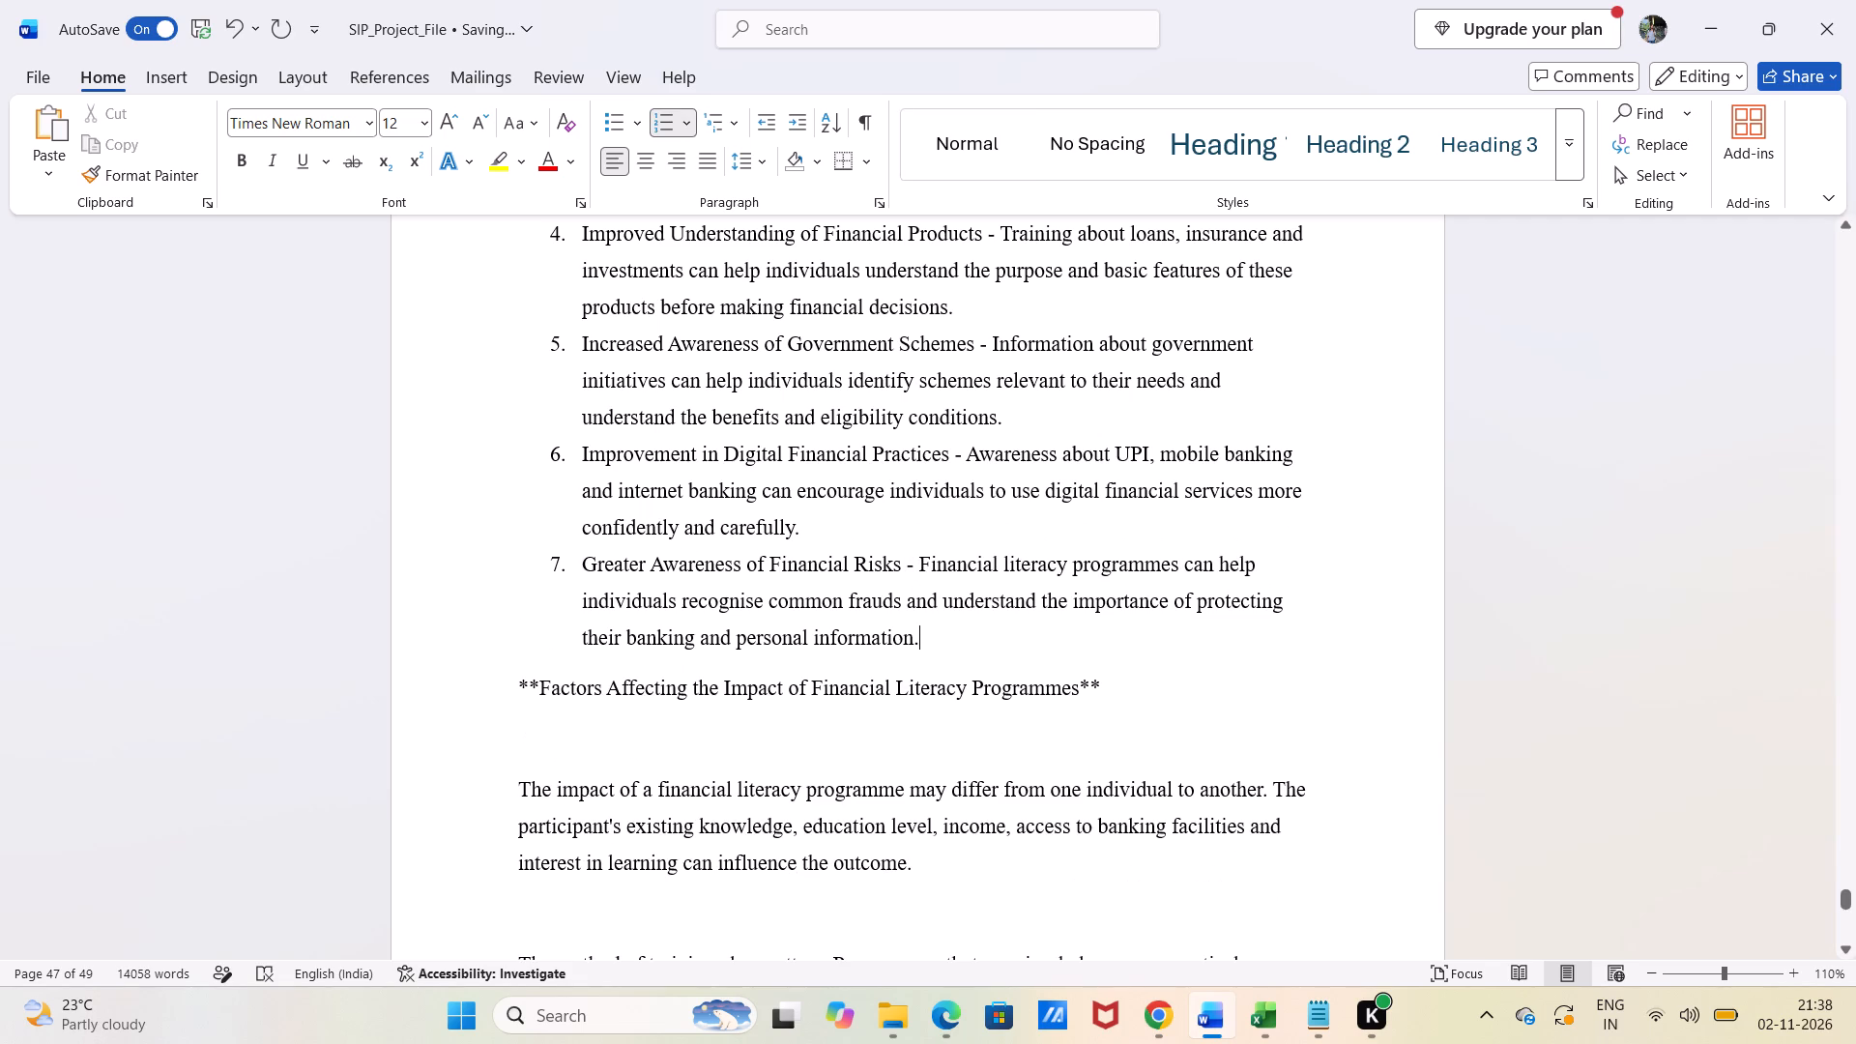
Make the "Factors Affecting the Impact of Financial Literacy Programmes" heading line bold.
{"action": "left_click_drag", "start_coordinate": [520, 683], "coordinate": [1111, 681]}
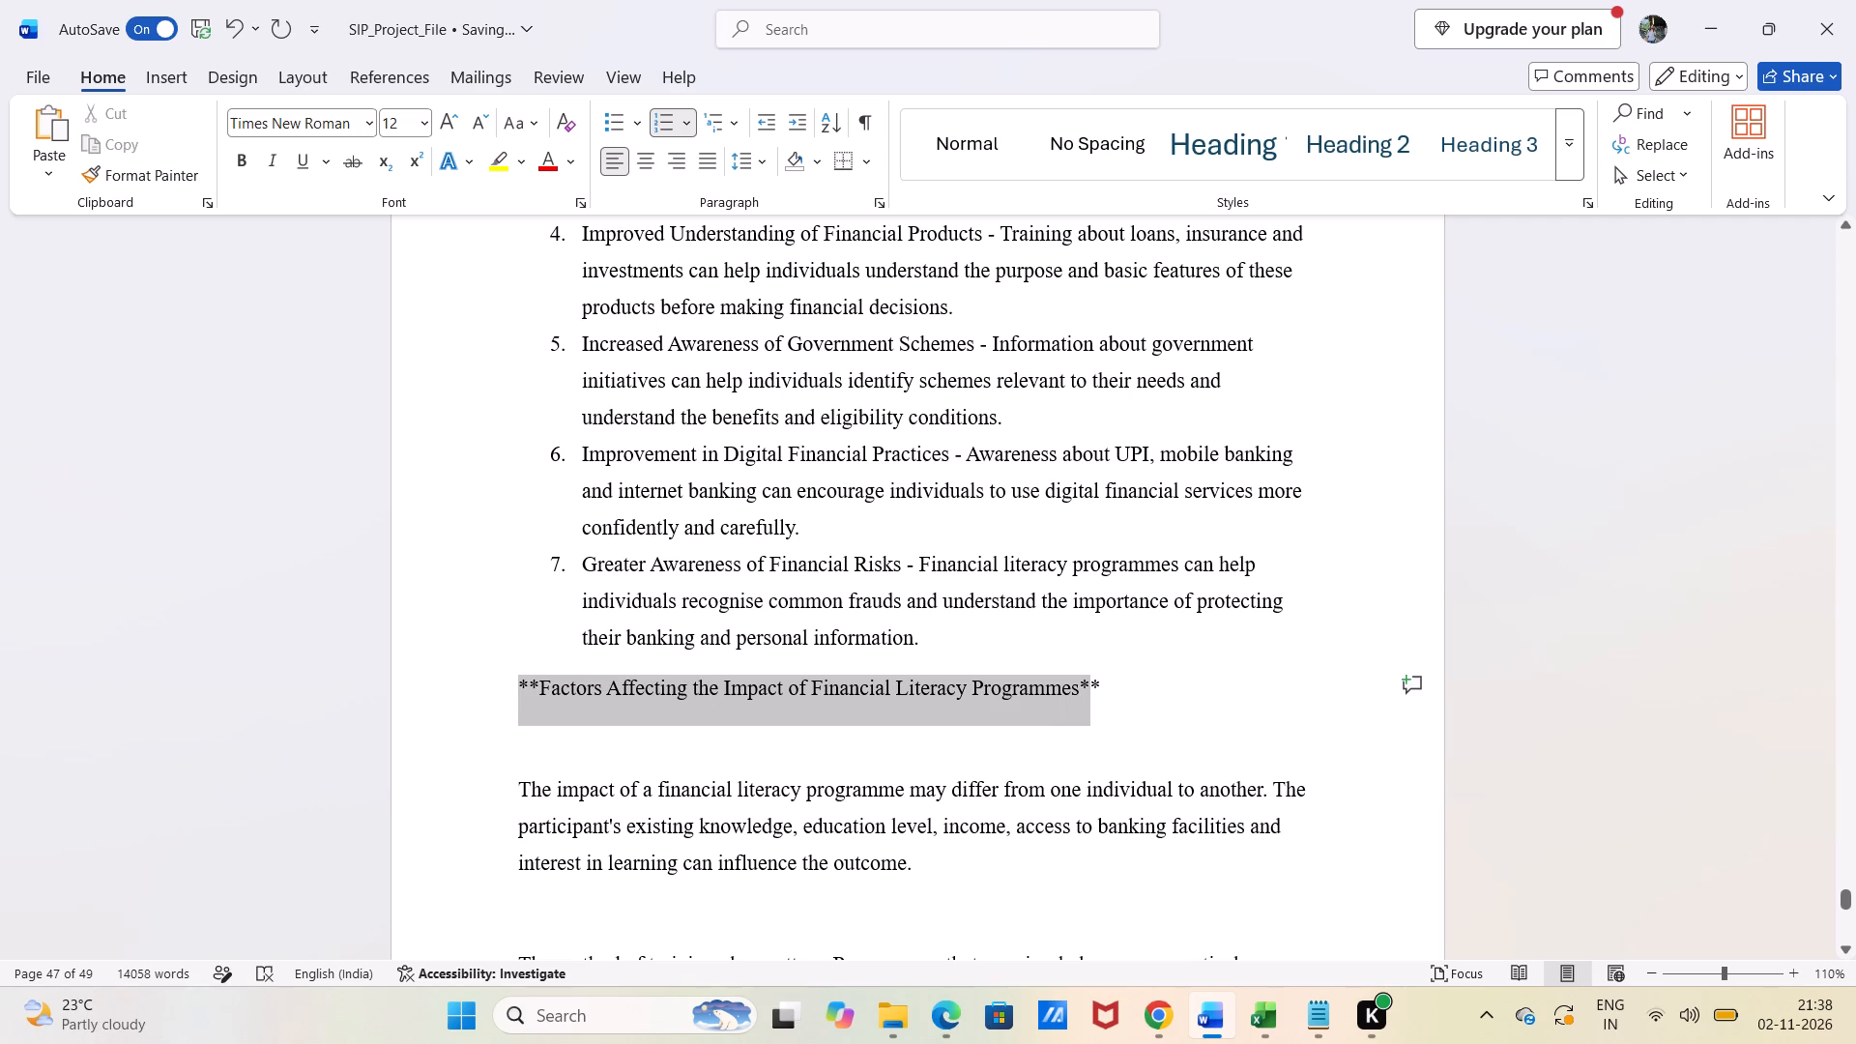
{"action": "left_click_drag", "start_coordinate": [1111, 681], "coordinate": [1128, 681]}
{"action": "left_click", "coordinate": [1140, 645]}
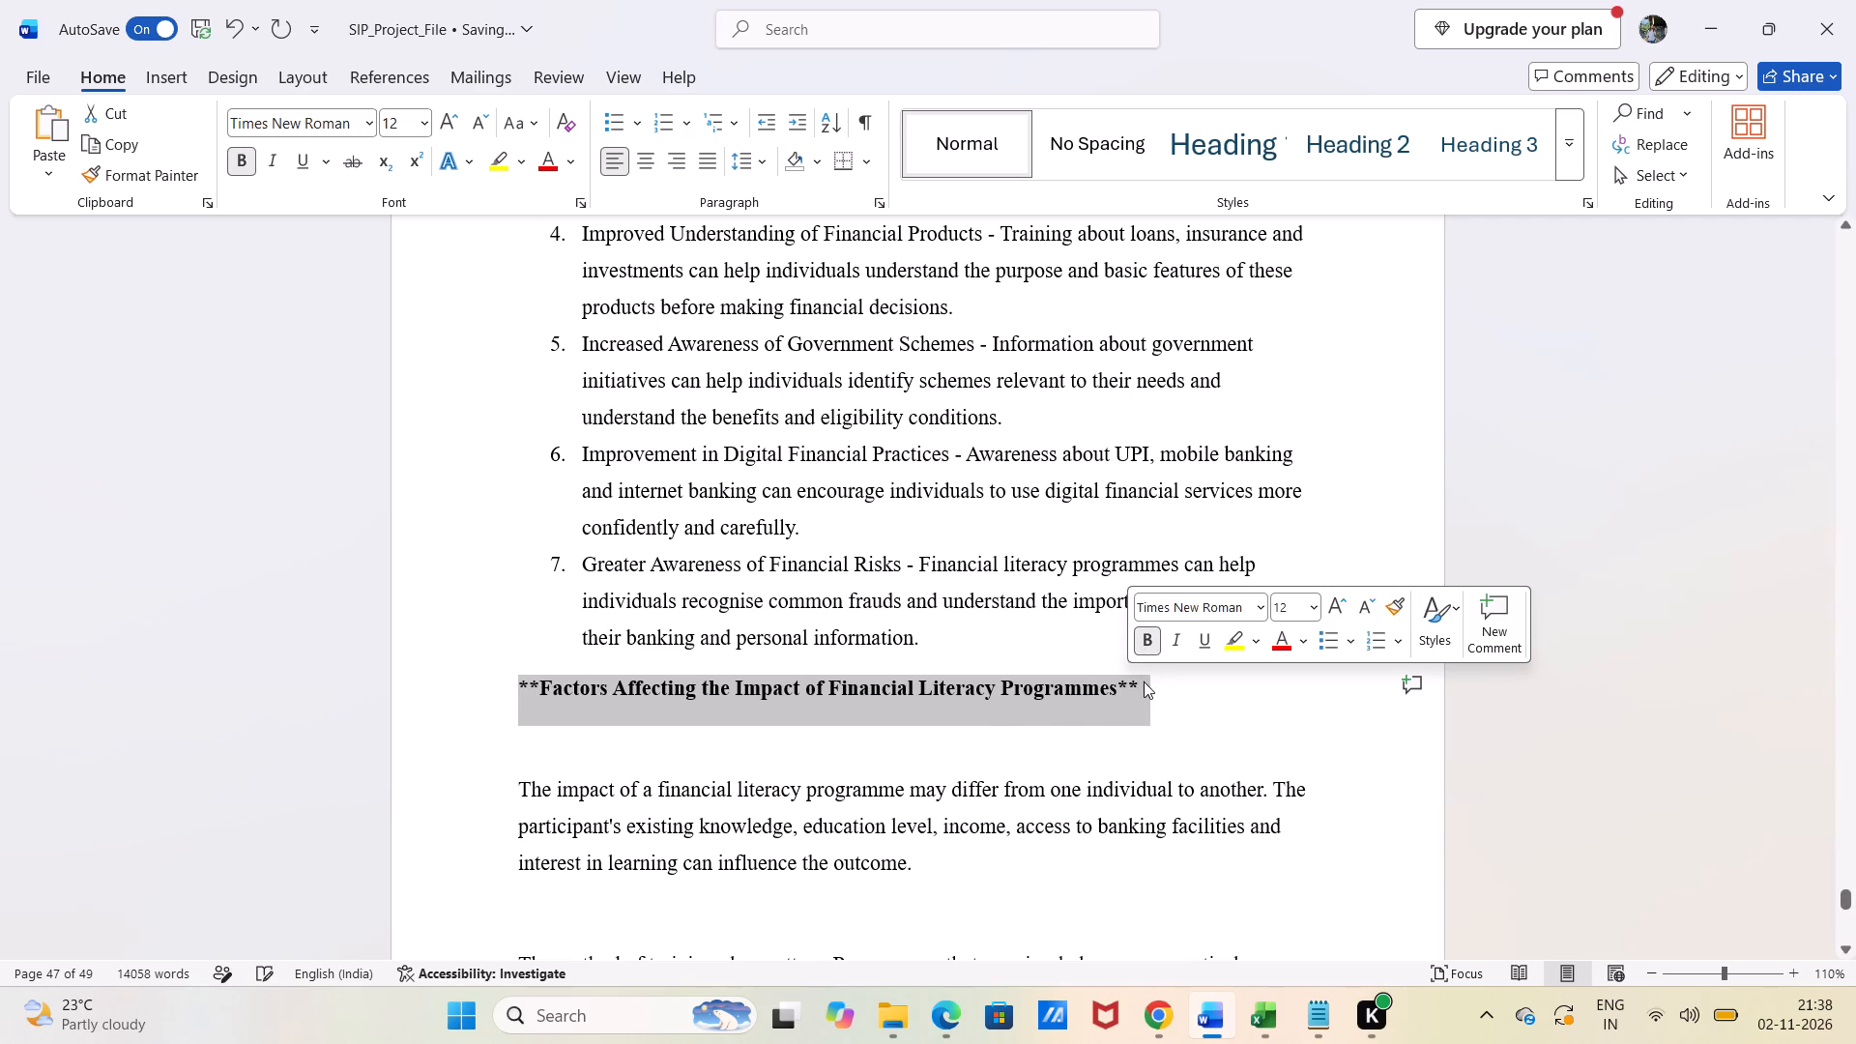
Replace the "**" at the end of the "Factors Affecting the Impact" heading with " -" and remove its leading "**".
{"action": "left_click", "coordinate": [1147, 688]}
{"action": "key", "text": "BackSpace"}
{"action": "key", "text": "BackSpace"}
{"action": "key", "text": "space"}
{"action": "type", "text": "-"}
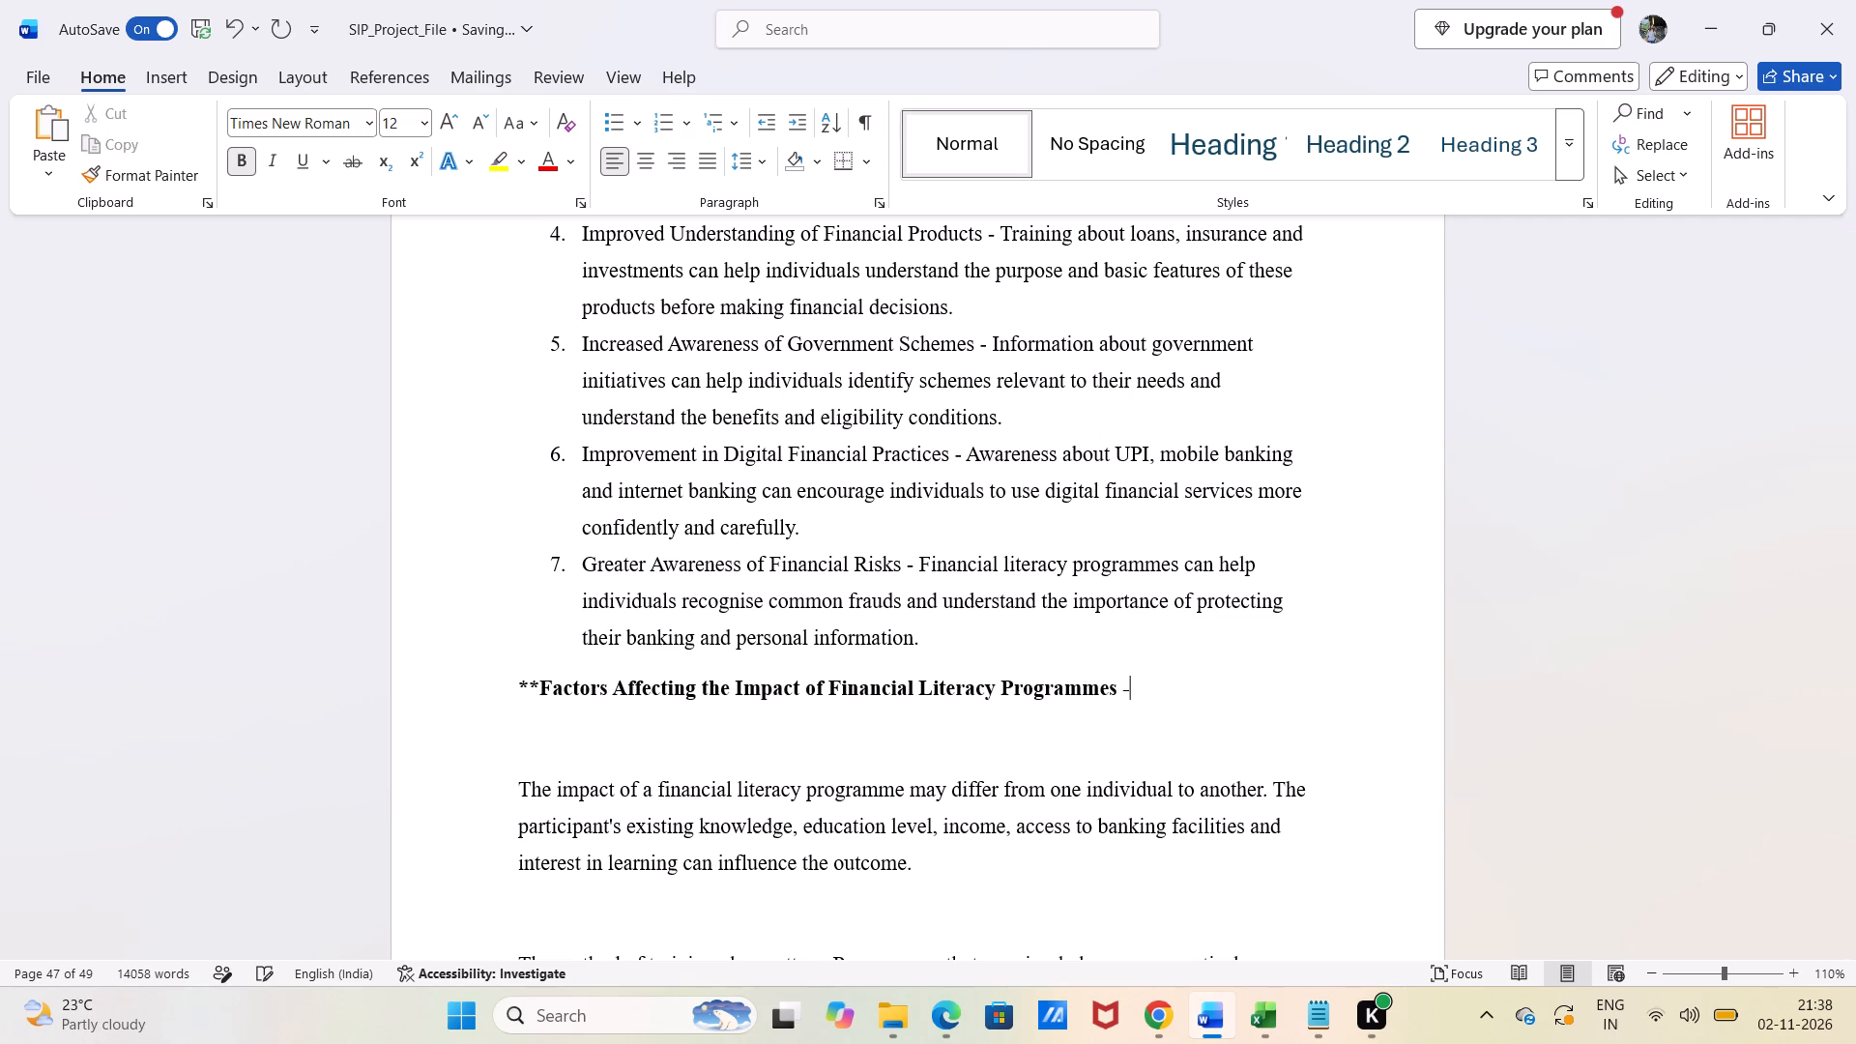
{"action": "key", "text": "Left"}
{"action": "key", "text": "Left"}
{"action": "key", "text": "Left"}
{"action": "key", "text": "Left"}
{"action": "key", "text": "Left"}
{"action": "key", "text": "Left"}
{"action": "key", "text": "Left"}
{"action": "key", "text": "Left"}
{"action": "key", "text": "Left"}
{"action": "key", "text": "Left"}
{"action": "key", "text": "Left"}
{"action": "key", "text": "Left"}
{"action": "key", "text": "Left"}
{"action": "key", "text": "Left"}
{"action": "key", "text": "Left"}
{"action": "key", "text": "Left"}
{"action": "key", "text": "Left"}
{"action": "key", "text": "Left"}
{"action": "key", "text": "Left"}
{"action": "key", "text": "Left"}
{"action": "key", "text": "Left"}
{"action": "key", "text": "Left"}
{"action": "key", "text": "Left"}
{"action": "key", "text": "Left"}
{"action": "key", "text": "BackSpace"}
{"action": "key", "text": "BackSpace"}
Delete the blank lines below the "Factors Affecting the Impact" heading and before the paragraph starting "The method of training also matters".
{"action": "key", "text": "Down"}
{"action": "key", "text": "BackSpace"}
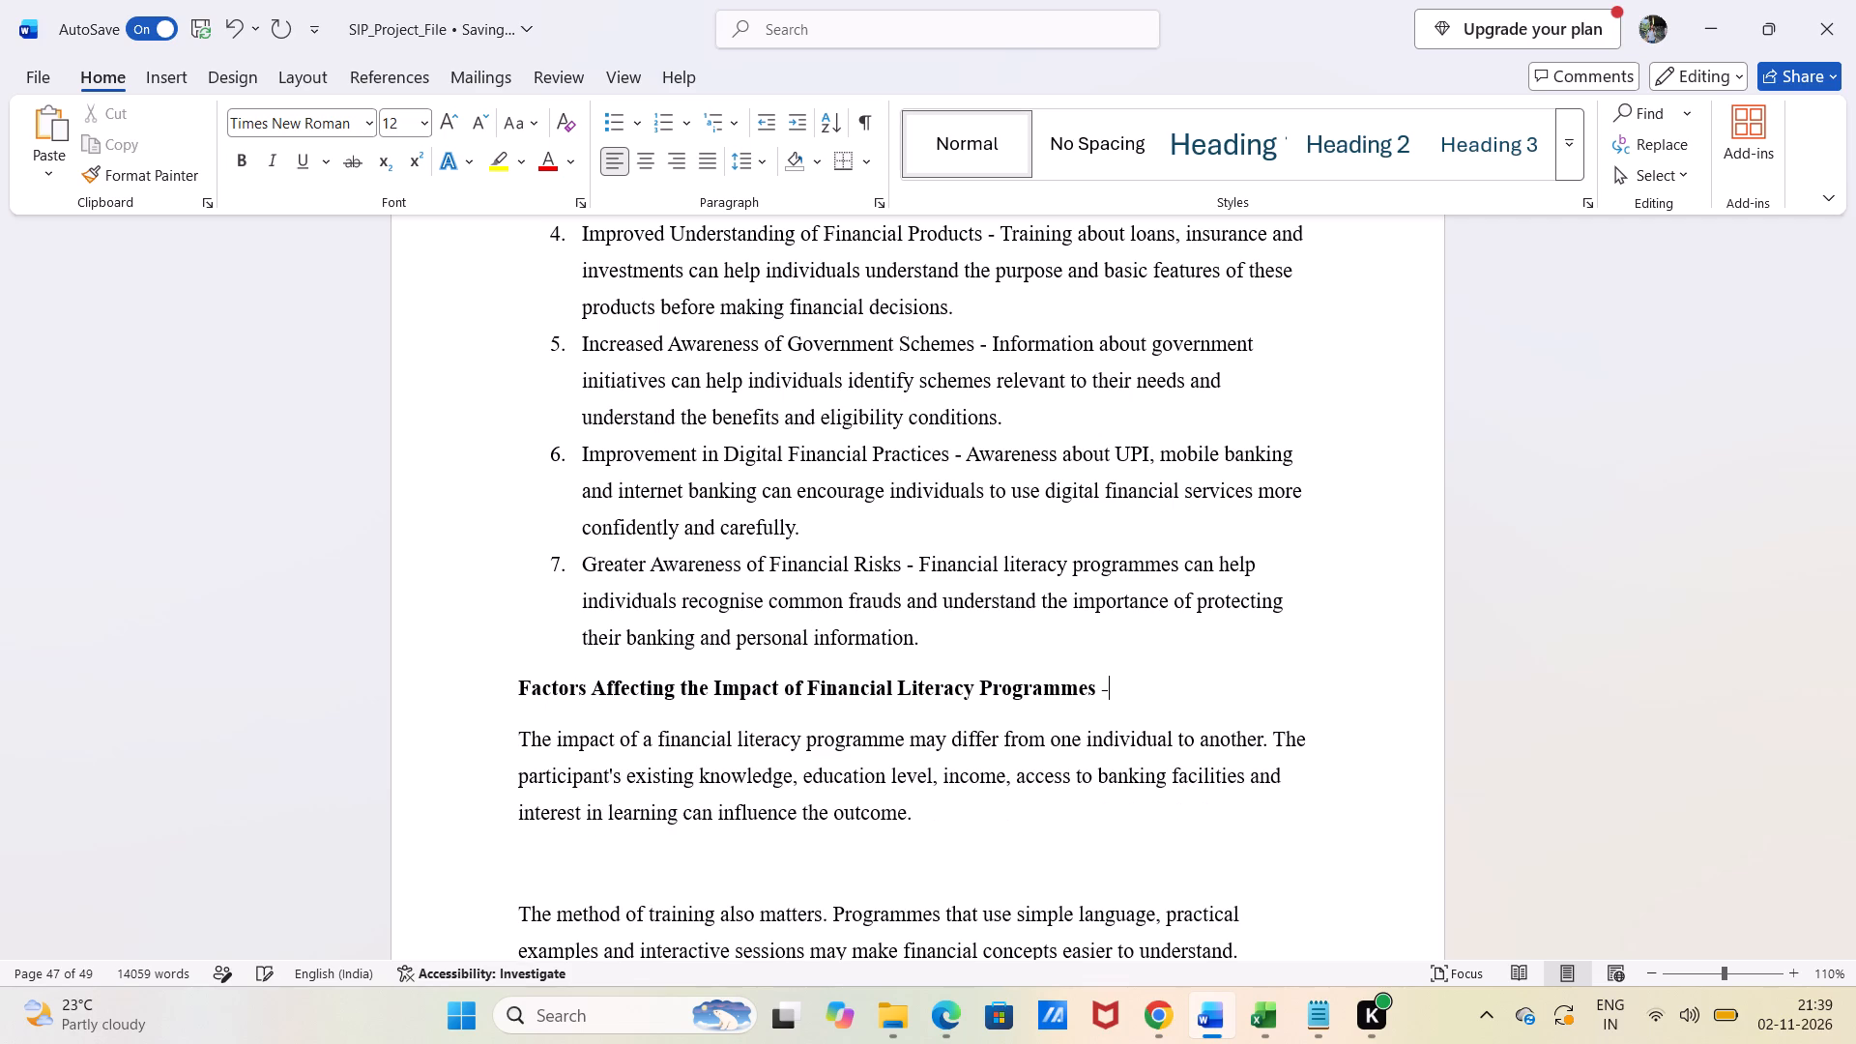
{"action": "key", "text": "Down"}
{"action": "key", "text": "Down"}
{"action": "key", "text": "Down"}
{"action": "key", "text": "Down"}
{"action": "key", "text": "BackSpace"}
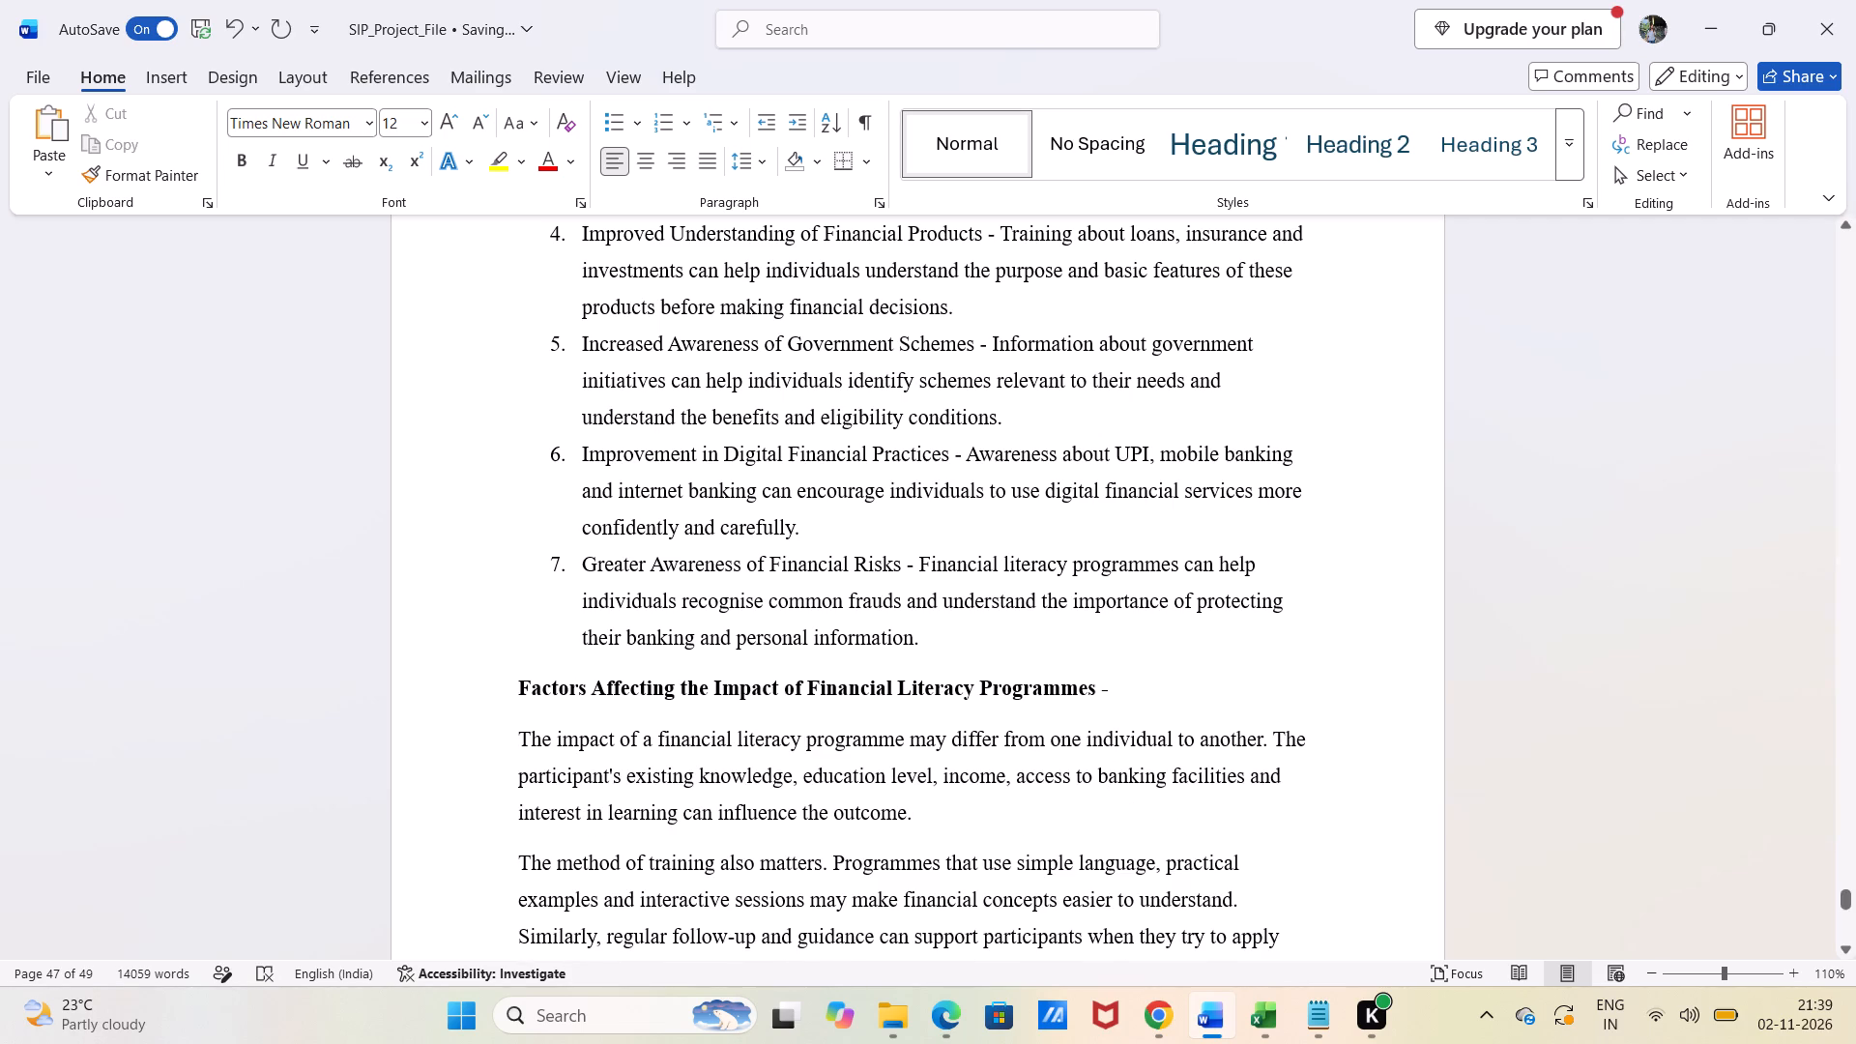
Remove the leading "**" and the blank line before the "Importance of Measuring Programme Effectiveness" heading.
{"action": "scroll", "coordinate": [1150, 760], "scroll_direction": "down", "scroll_amount": 2}
{"action": "scroll", "coordinate": [764, 761], "scroll_direction": "down", "scroll_amount": 1}
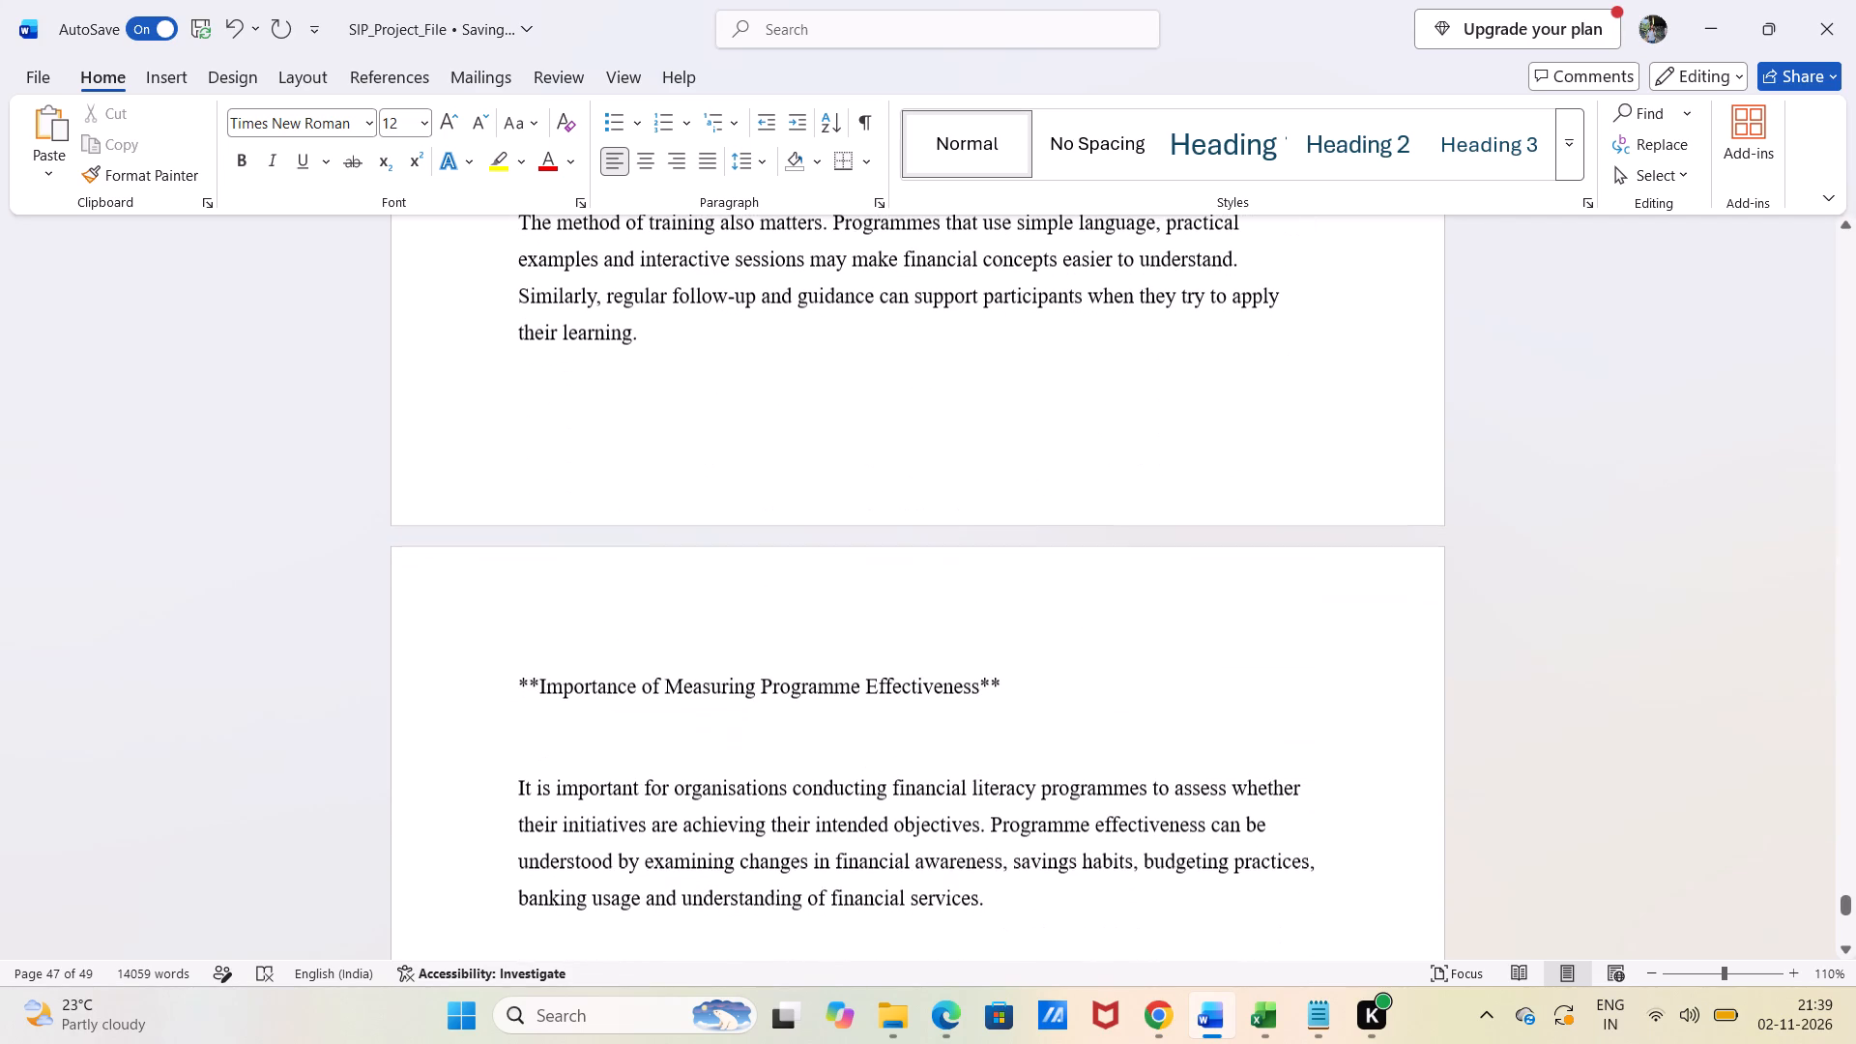
{"action": "left_click", "coordinate": [539, 684]}
{"action": "key", "text": "BackSpace"}
{"action": "key", "text": "BackSpace"}
{"action": "key", "text": "BackSpace"}
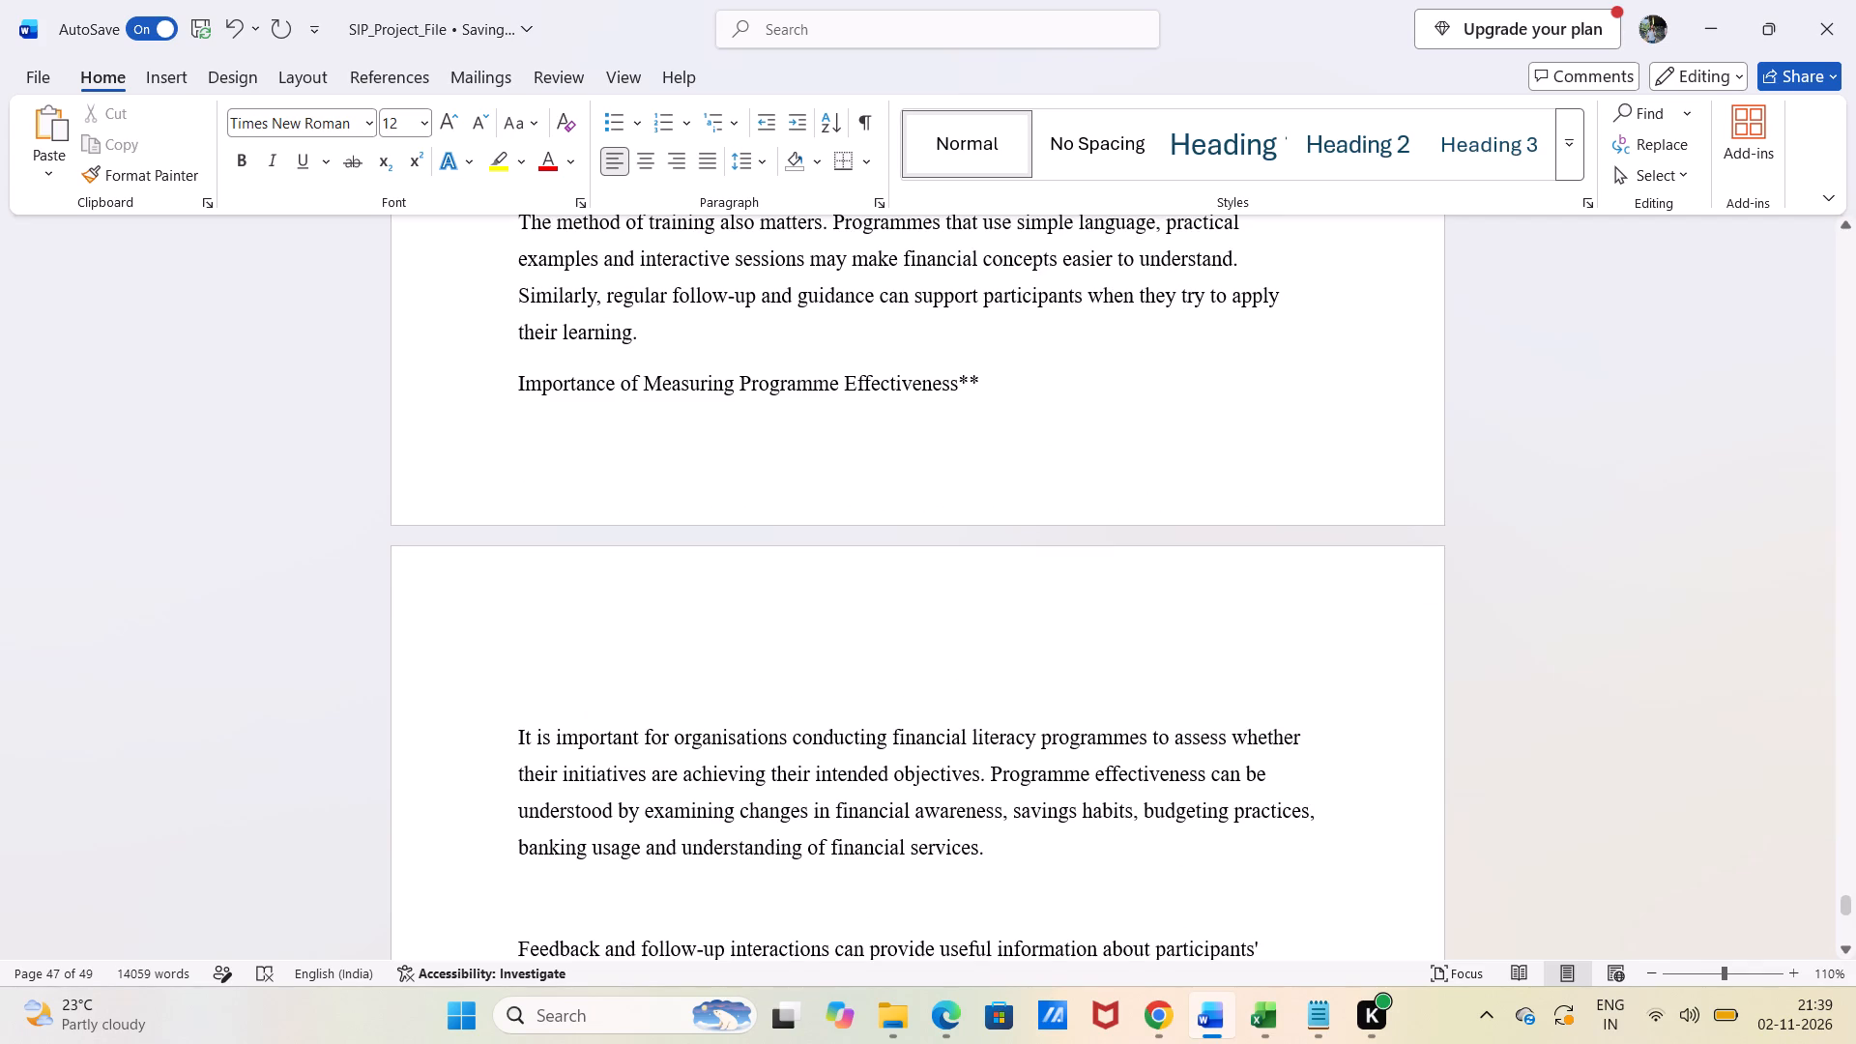
Bold the "Importance of Measuring Programme Effectiveness" heading and replace its trailing "**" with " -".
{"action": "left_click_drag", "start_coordinate": [513, 391], "coordinate": [938, 377]}
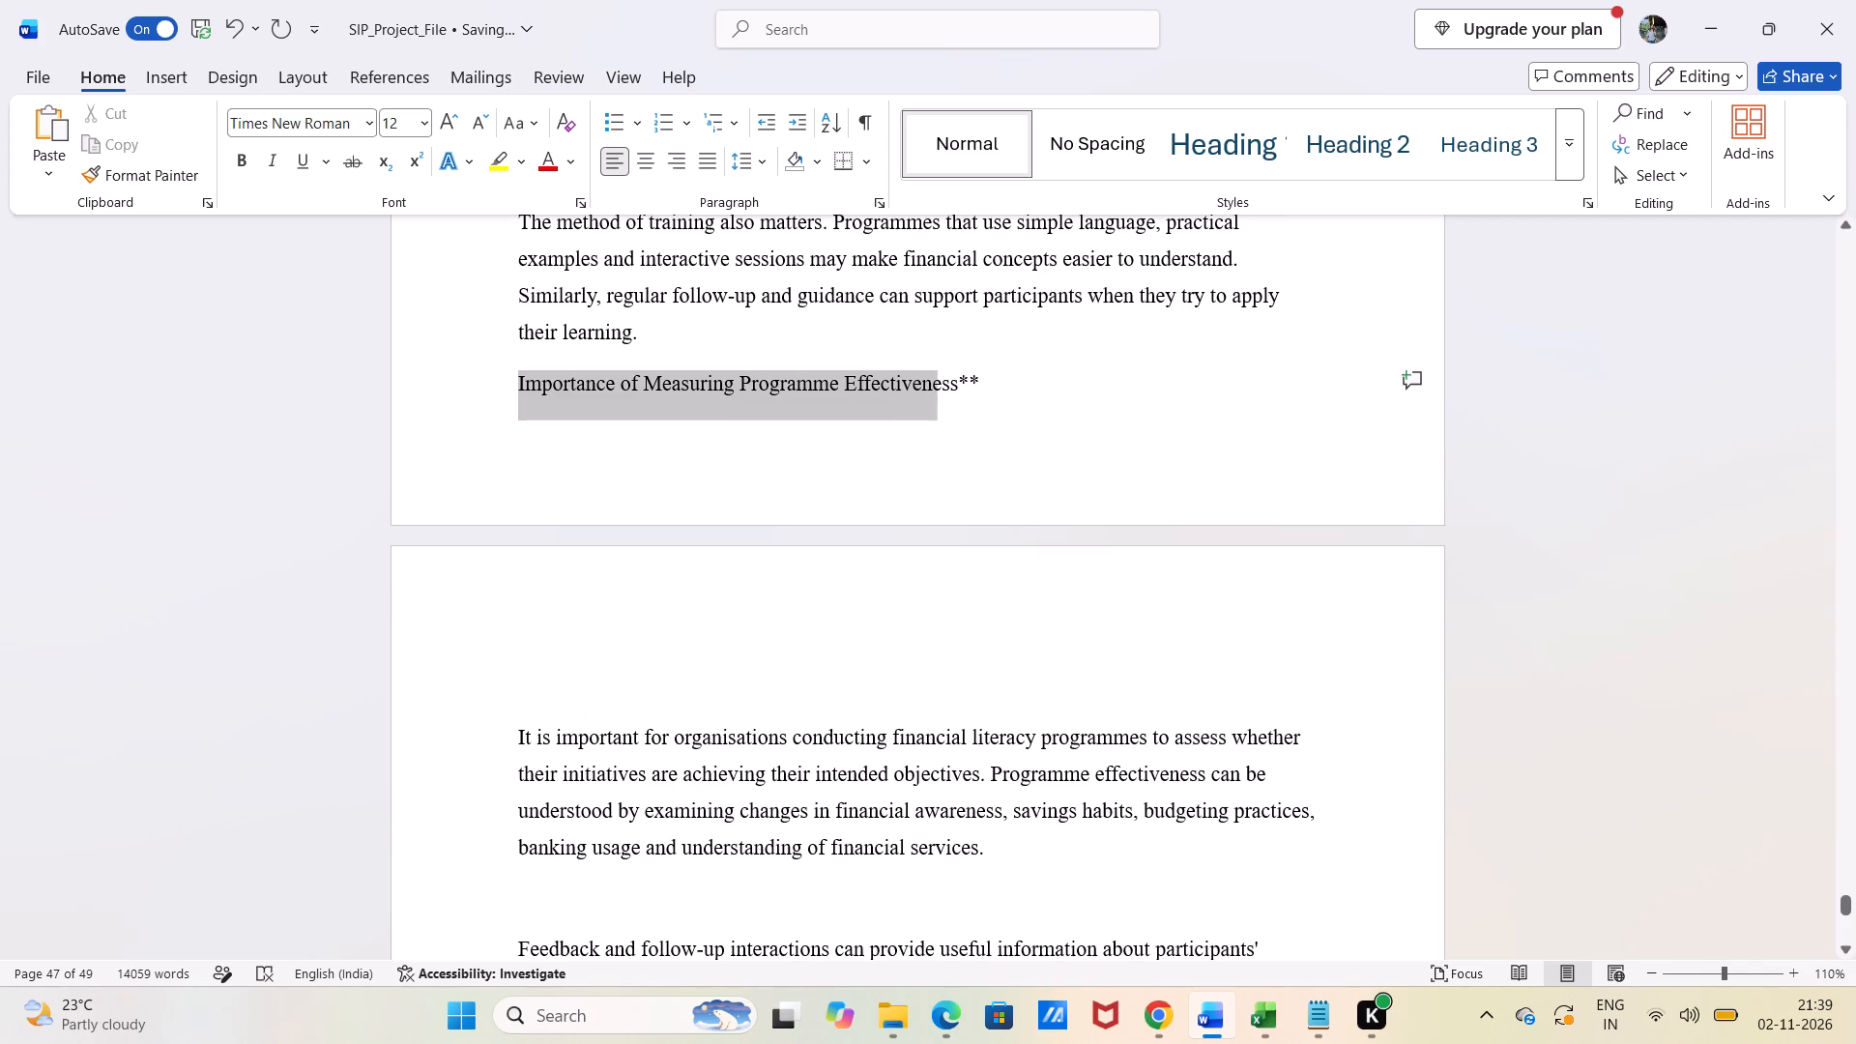
{"action": "left_click_drag", "start_coordinate": [938, 377], "coordinate": [979, 389]}
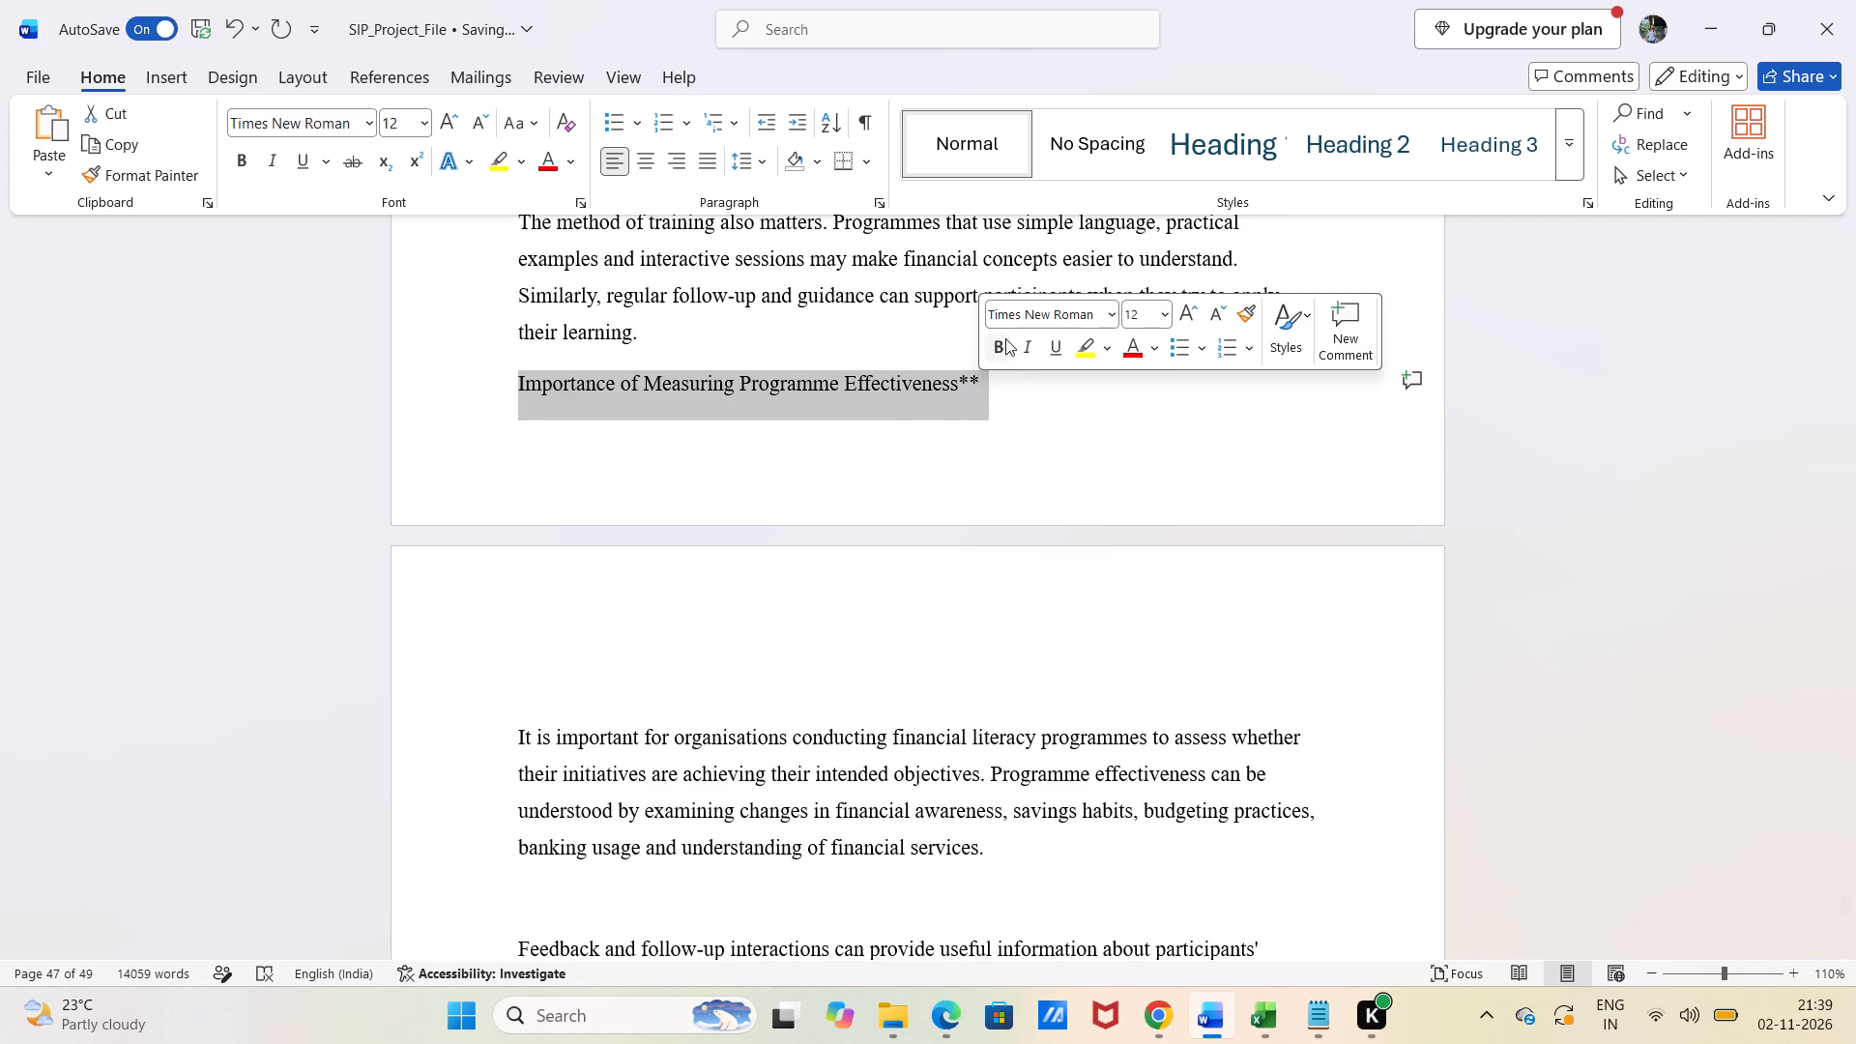
{"action": "left_click", "coordinate": [1008, 338]}
{"action": "left_click", "coordinate": [1033, 377]}
{"action": "key", "text": "BackSpace"}
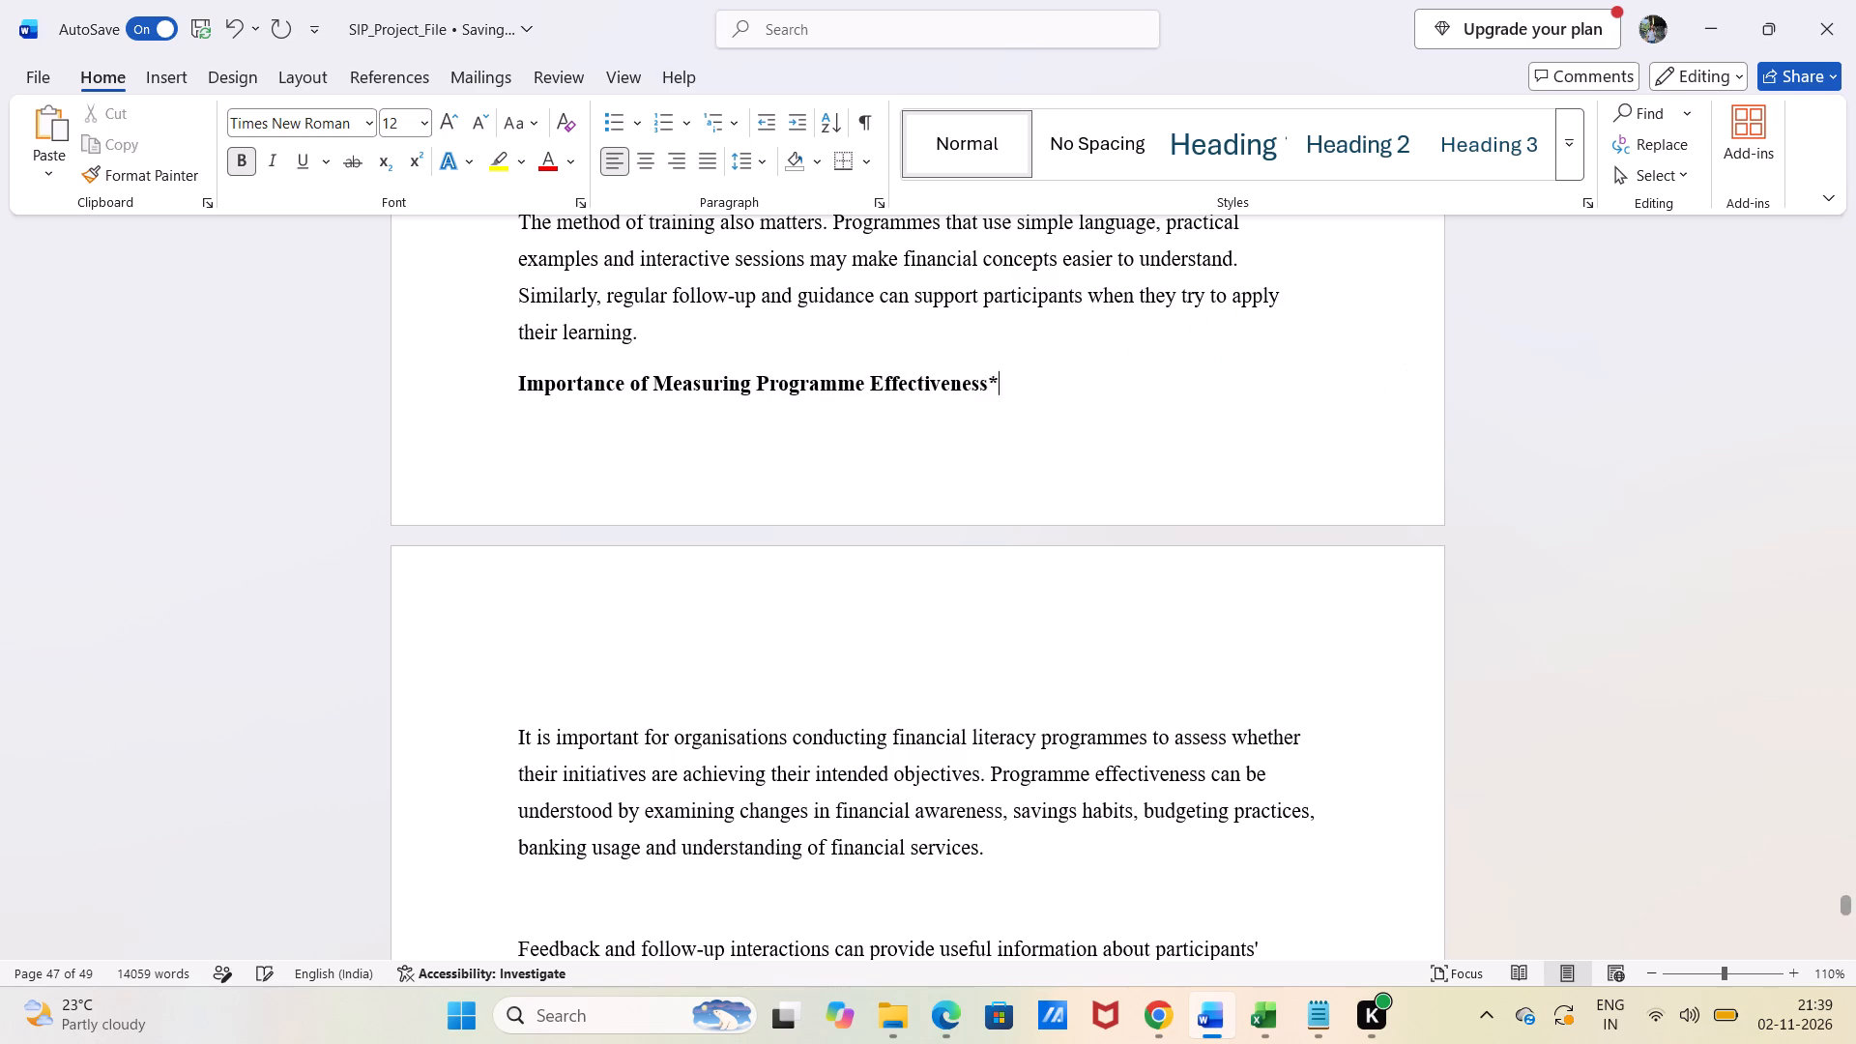
{"action": "key", "text": "BackSpace"}
{"action": "key", "text": "space"}
{"action": "type", "text": "-"}
Delete the blank line between the "Importance of Measuring Programme Effectiveness" heading and the paragraph starting "It is important for organisations".
{"action": "key", "text": "Down"}
{"action": "key", "text": "Down"}
{"action": "key", "text": "Left"}
{"action": "key", "text": "Left"}
{"action": "key", "text": "Left"}
{"action": "key", "text": "Left"}
{"action": "key", "text": "Left"}
{"action": "key", "text": "Left"}
{"action": "key", "text": "Left"}
{"action": "key", "text": "Left"}
{"action": "key", "text": "Left"}
{"action": "key", "text": "Left"}
{"action": "key", "text": "Left"}
{"action": "key", "text": "Left"}
{"action": "key", "text": "Left"}
{"action": "key", "text": "Left"}
{"action": "key", "text": "Left"}
{"action": "key", "text": "Left"}
{"action": "key", "text": "Left"}
{"action": "key", "text": "Left"}
{"action": "key", "text": "Left"}
{"action": "key", "text": "Left"}
{"action": "key", "text": "Left"}
{"action": "key", "text": "Left"}
{"action": "key", "text": "Left"}
{"action": "key", "text": "Left"}
{"action": "key", "text": "Left"}
{"action": "key", "text": "Left"}
{"action": "key", "text": "Left"}
{"action": "key", "text": "Left"}
{"action": "key", "text": "Left"}
{"action": "key", "text": "Left"}
{"action": "key", "text": "Left"}
{"action": "key", "text": "Left"}
{"action": "key", "text": "Left"}
{"action": "key", "text": "Left"}
{"action": "key", "text": "Left"}
{"action": "key", "text": "Left"}
{"action": "key", "text": "Left"}
{"action": "key", "text": "Left"}
{"action": "key", "text": "Left"}
{"action": "key", "text": "Left"}
{"action": "key", "text": "Left"}
{"action": "key", "text": "BackSpace"}
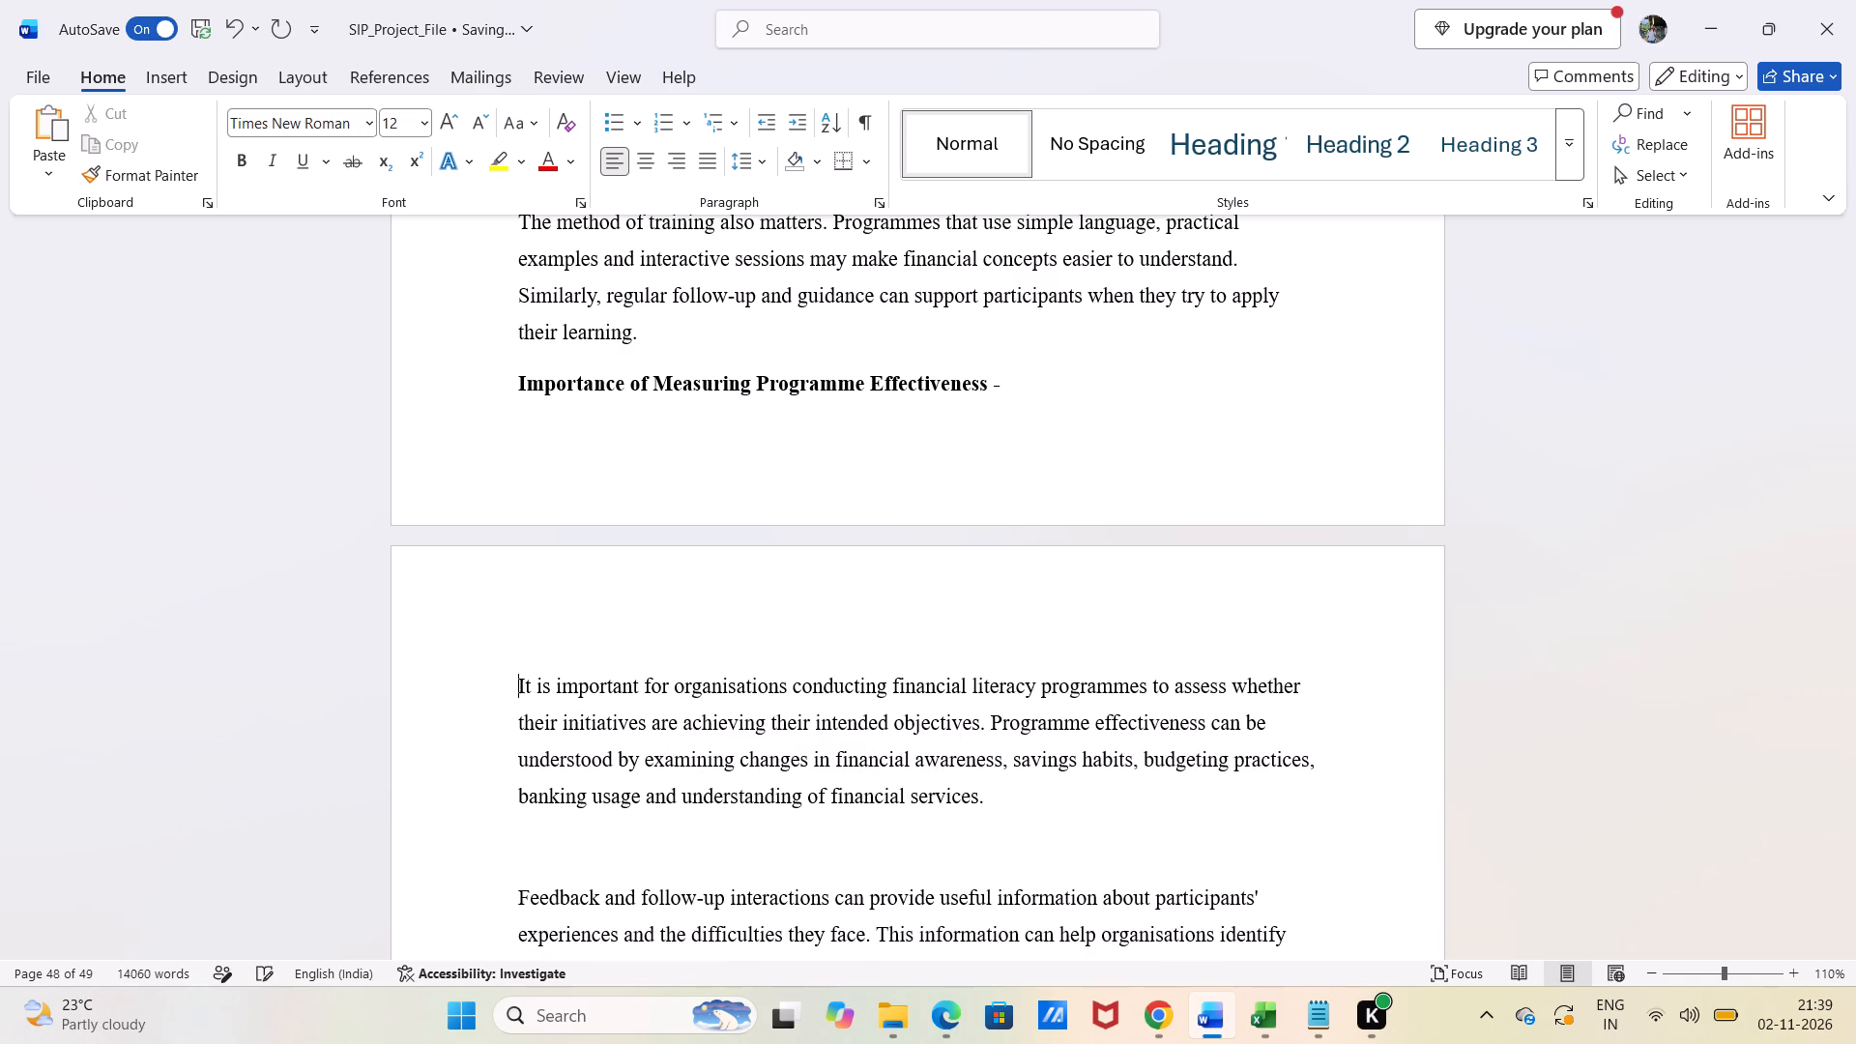
{"action": "key", "text": "BackSpace"}
{"action": "key", "text": "Return"}
Delete the blank lines before the paragraph starting "Feedback and follow-up interactions" and before the "Overall Significance" heading.
{"action": "scroll", "coordinate": [775, 722], "scroll_direction": "down", "scroll_amount": 1}
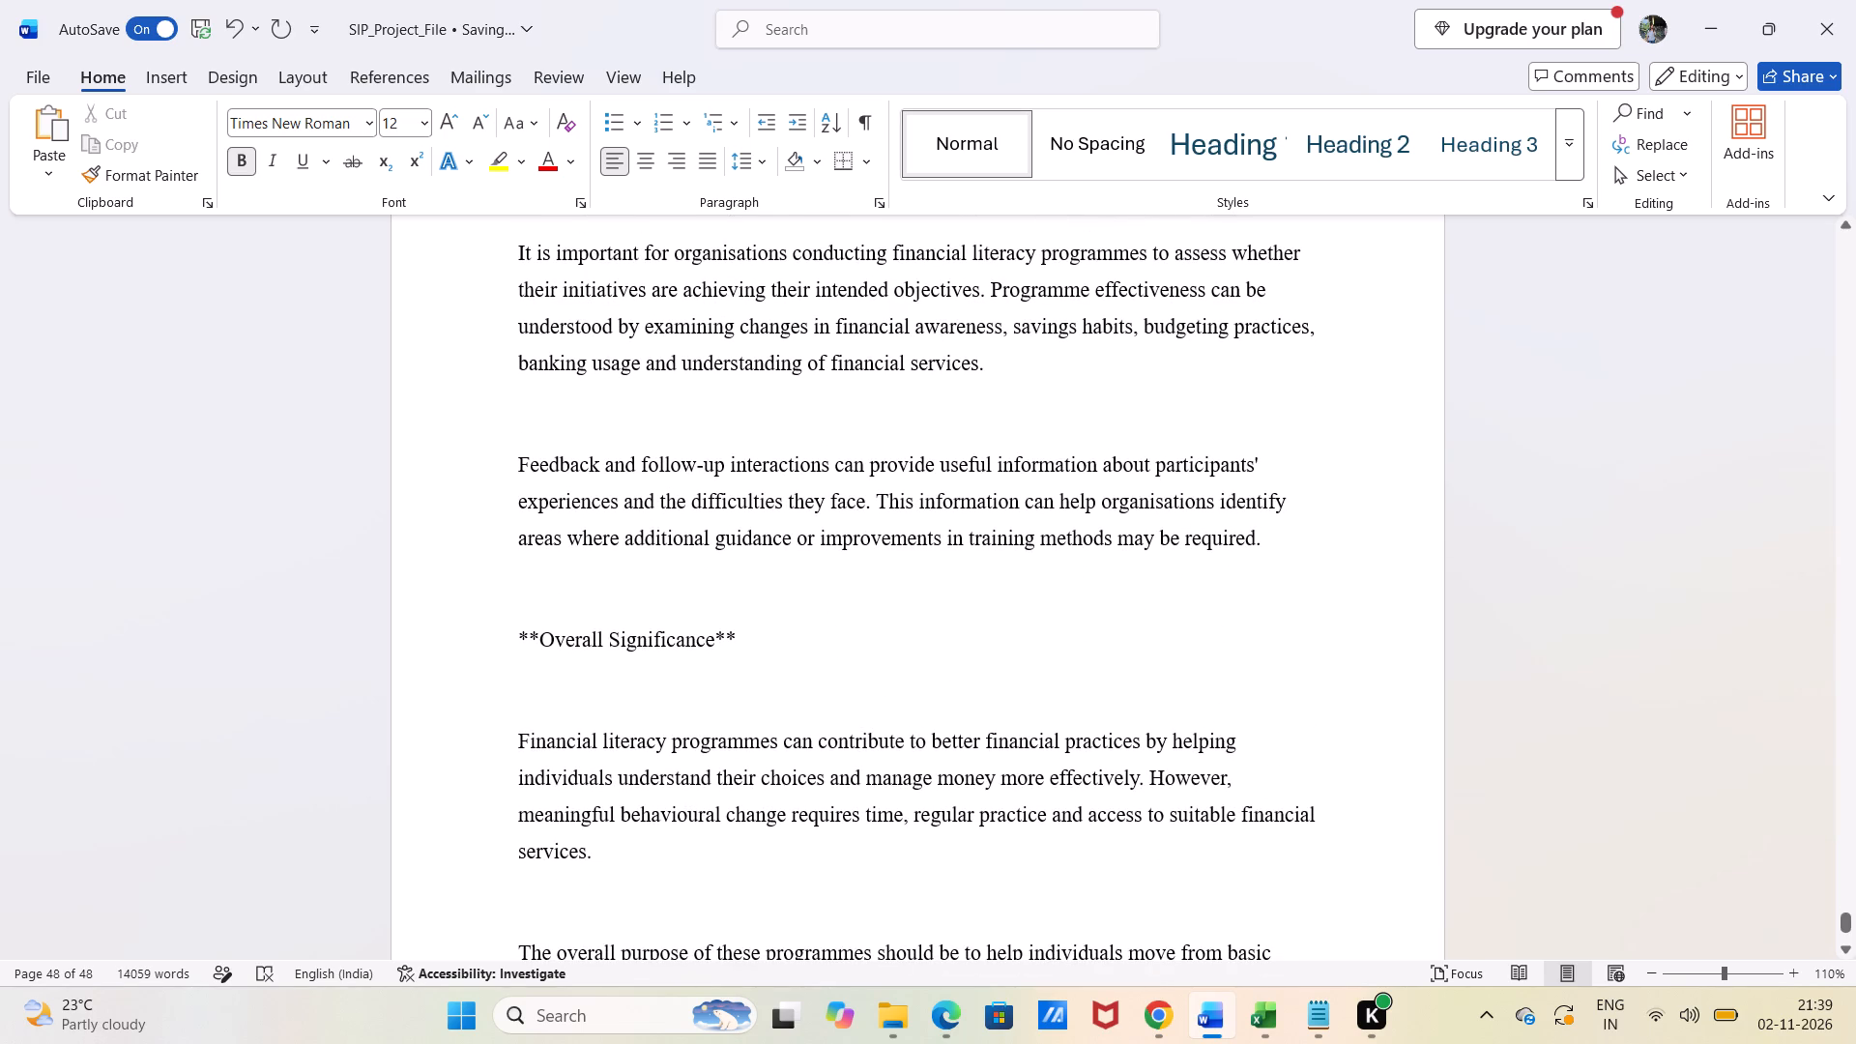
{"action": "left_click", "coordinate": [567, 434]}
{"action": "key", "text": "BackSpace"}
{"action": "left_click", "coordinate": [551, 536]}
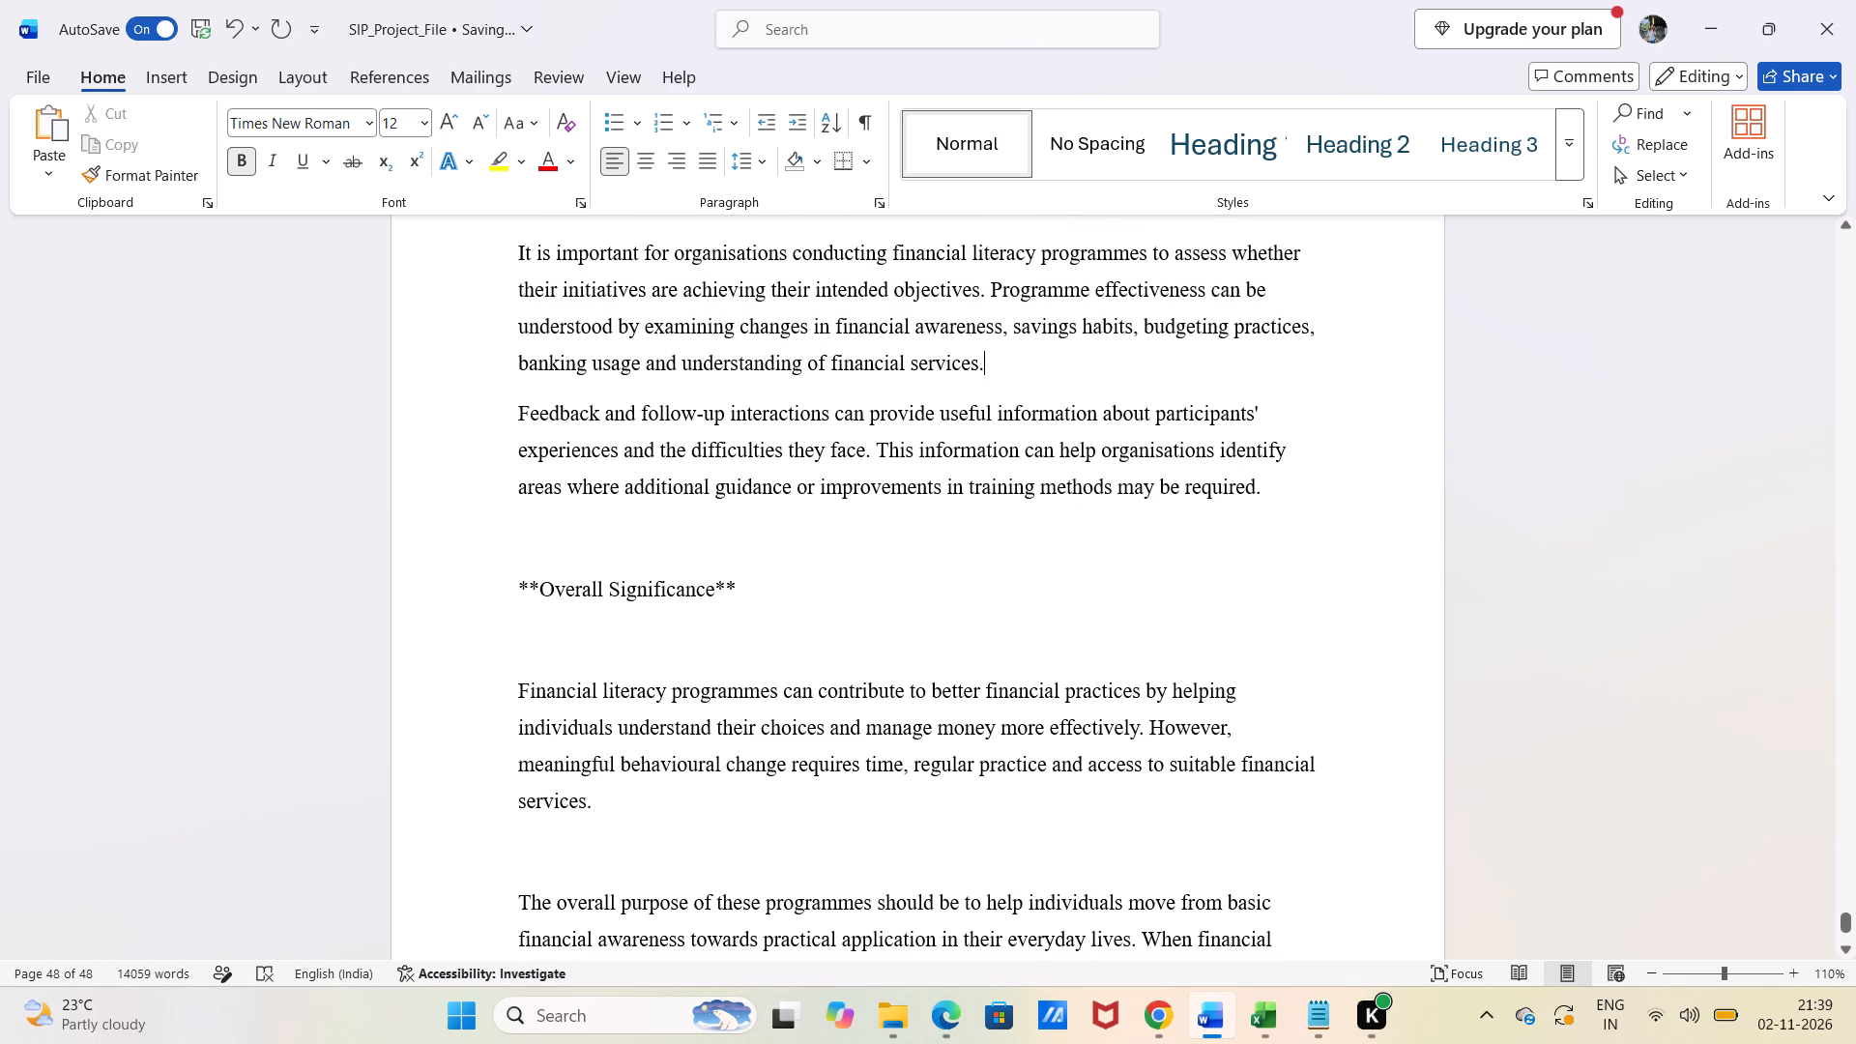
{"action": "key", "text": "BackSpace"}
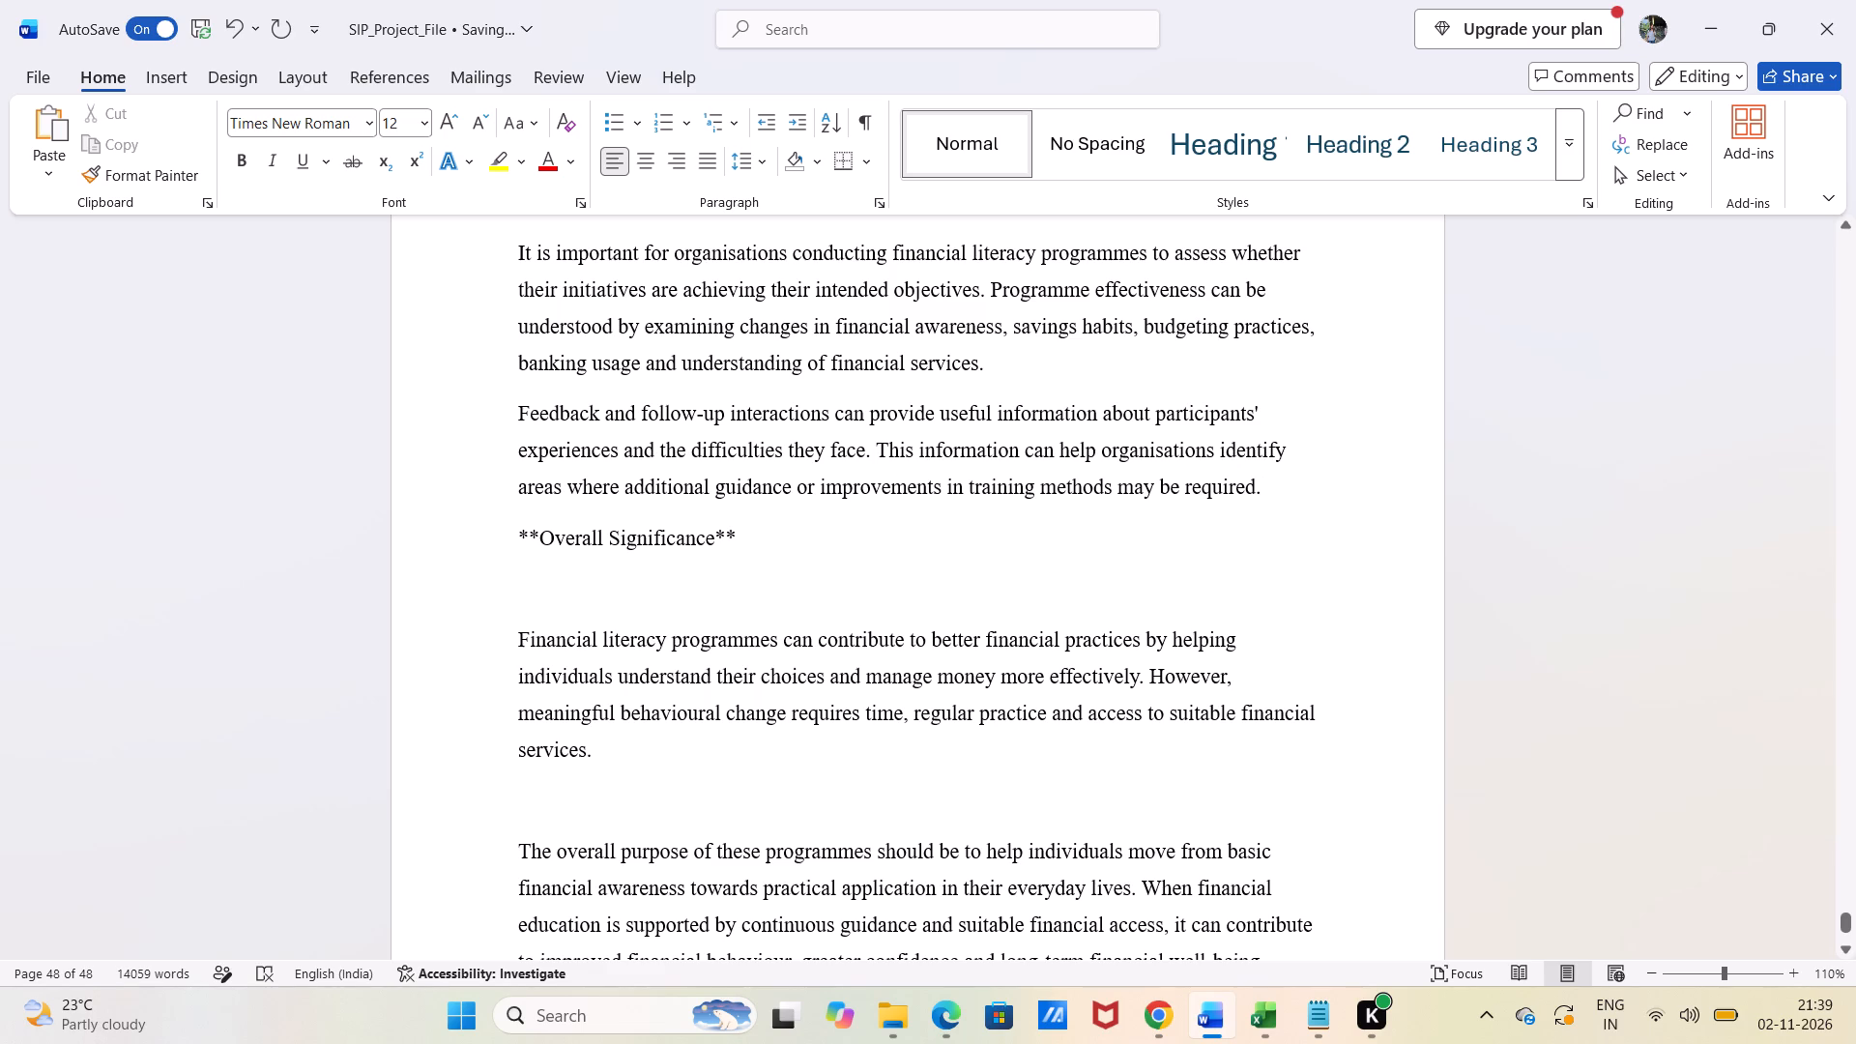
Remove the leading "**" from the "Overall Significance" heading and replace its trailing "**" with " -".
{"action": "left_click", "coordinate": [539, 538]}
{"action": "key", "text": "BackSpace"}
{"action": "key", "text": "BackSpace"}
{"action": "key", "text": "Right"}
{"action": "key", "text": "Right"}
{"action": "key", "text": "Right"}
{"action": "key", "text": "Right"}
{"action": "key", "text": "Right"}
{"action": "key", "text": "Right"}
{"action": "key", "text": "Right"}
{"action": "key", "text": "Right"}
{"action": "key", "text": "Right"}
{"action": "key", "text": "Right"}
{"action": "key", "text": "Right"}
{"action": "key", "text": "Right"}
{"action": "key", "text": "Right"}
{"action": "key", "text": "Right"}
{"action": "key", "text": "Right"}
{"action": "key", "text": "Right"}
{"action": "key", "text": "Right"}
{"action": "key", "text": "Right"}
{"action": "key", "text": "Right"}
{"action": "key", "text": "Right"}
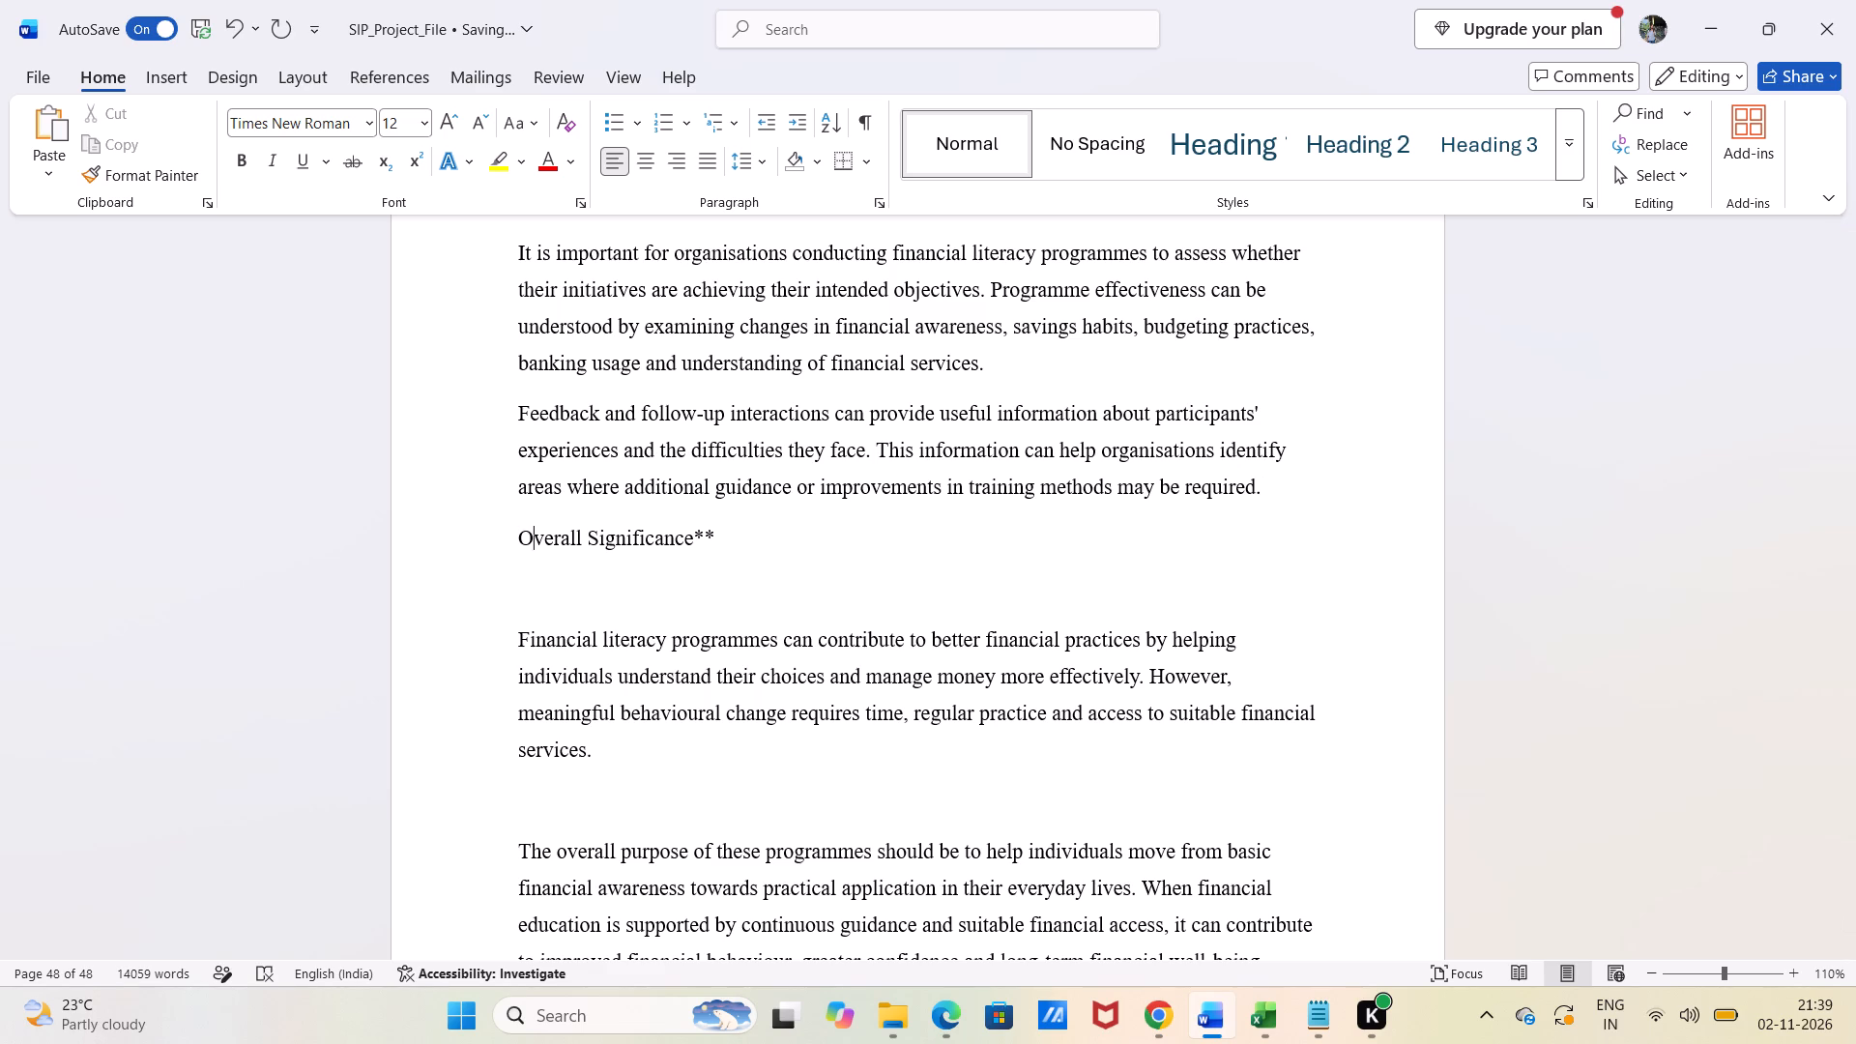
{"action": "key", "text": "BackSpace"}
{"action": "key", "text": "BackSpace"}
{"action": "key", "text": "space"}
{"action": "type", "text": "-"}
Bold the "Overall Significance -" heading.
{"action": "left_click_drag", "start_coordinate": [513, 537], "coordinate": [774, 563]}
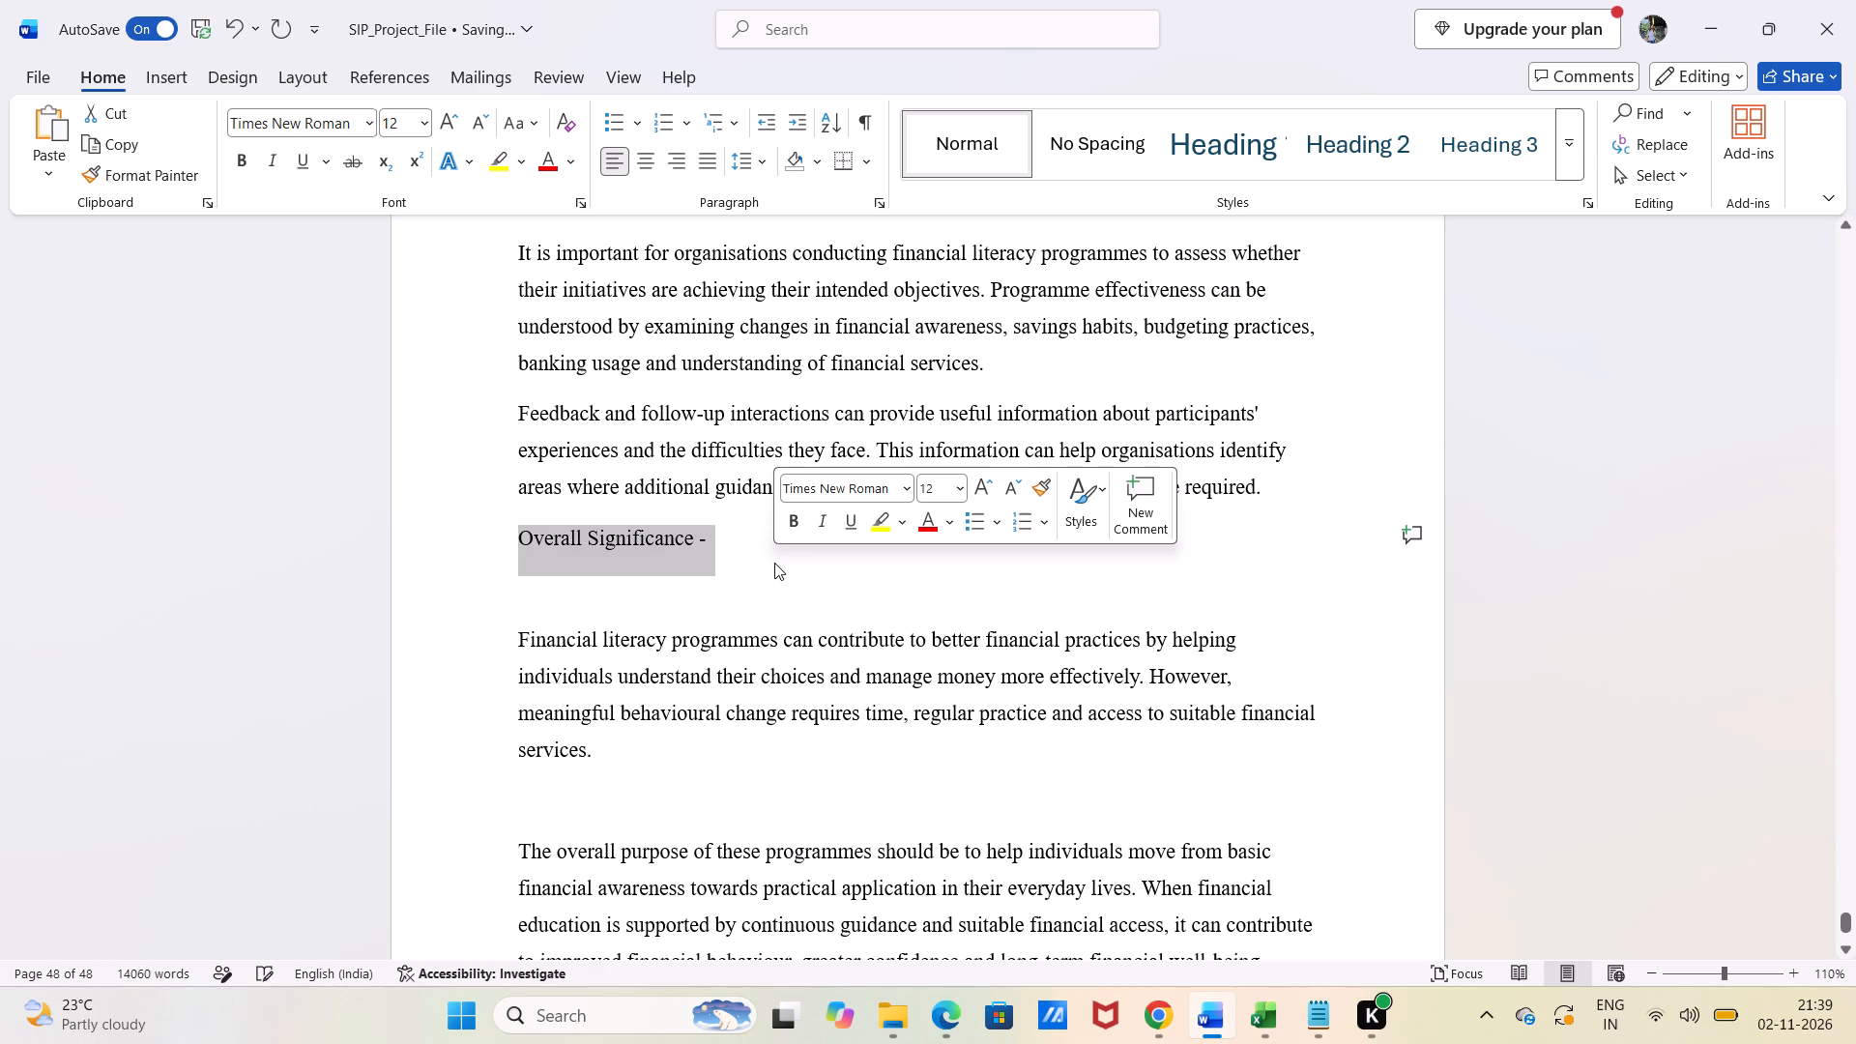
{"action": "left_click", "coordinate": [798, 525]}
Delete the blank line below the "Overall Significance" heading and the one before the paragraph starting "The overall purpose of these programmes".
{"action": "left_click", "coordinate": [536, 605]}
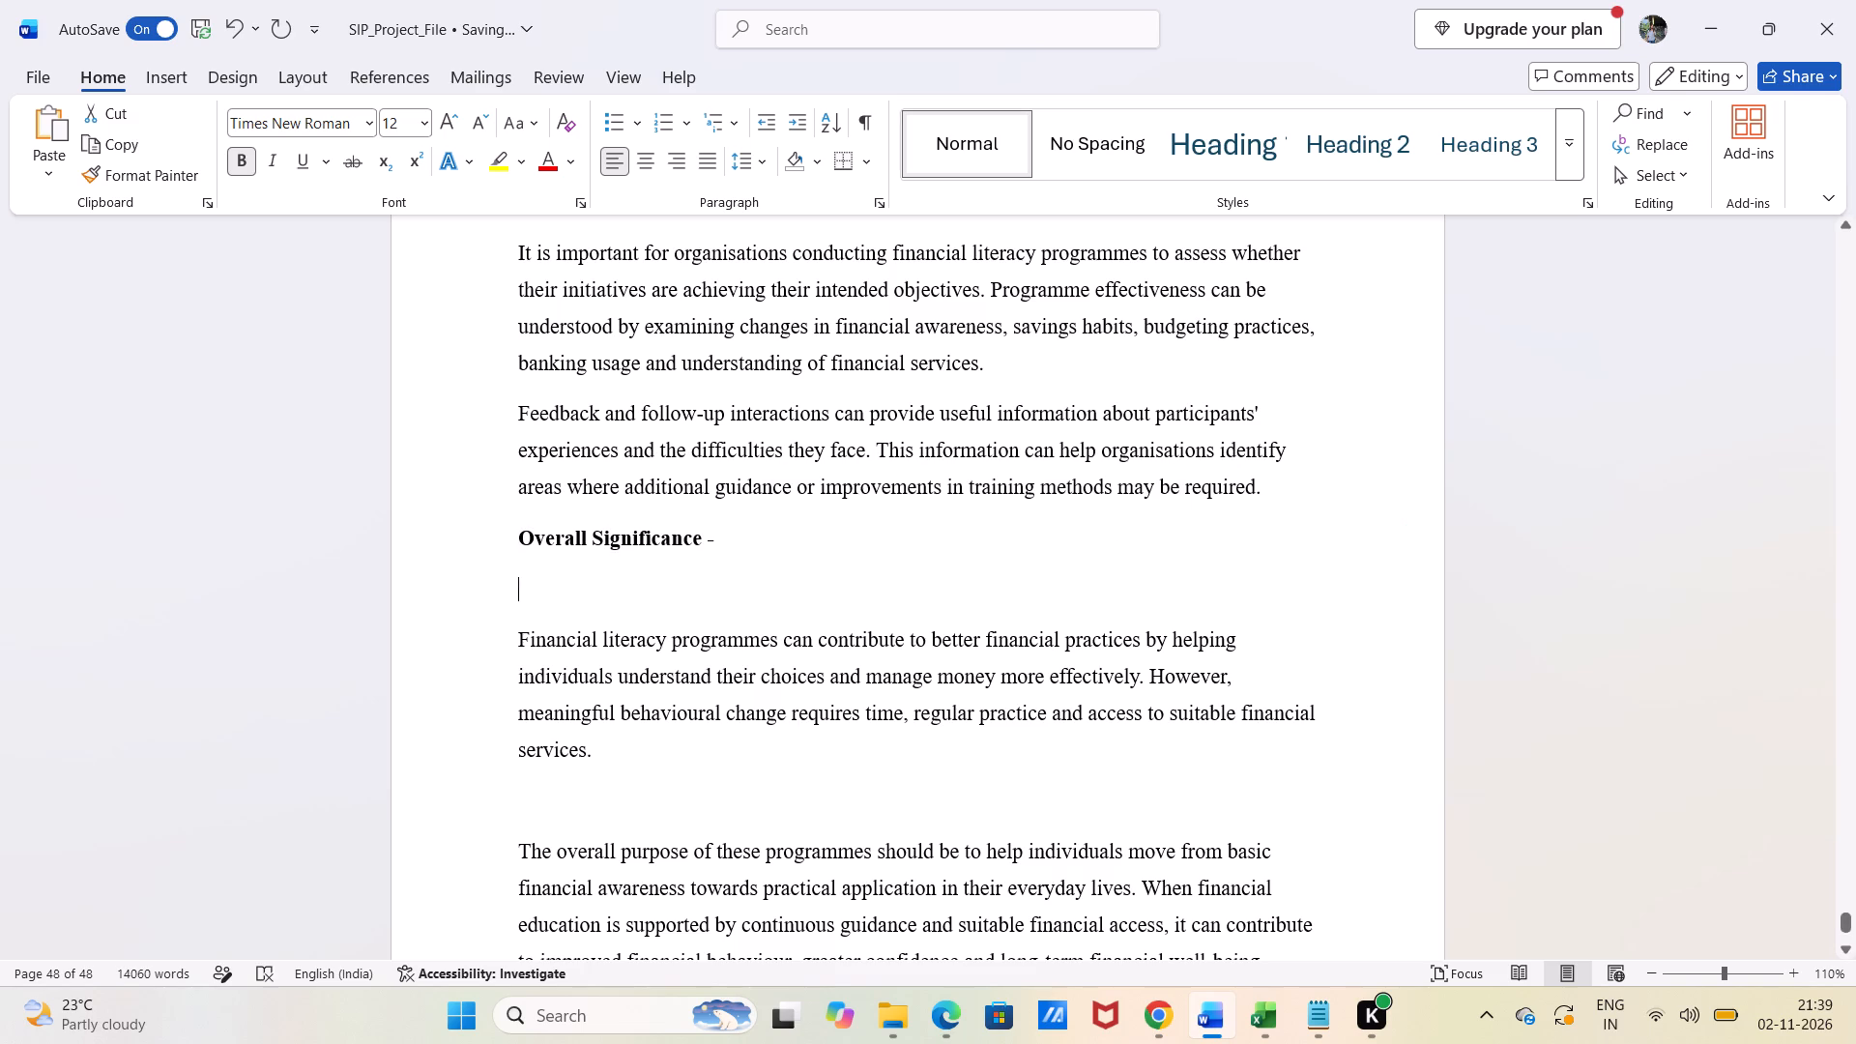
{"action": "key", "text": "BackSpace"}
{"action": "key", "text": "Down"}
{"action": "key", "text": "Down"}
{"action": "key", "text": "Down"}
{"action": "key", "text": "Down"}
{"action": "key", "text": "Down"}
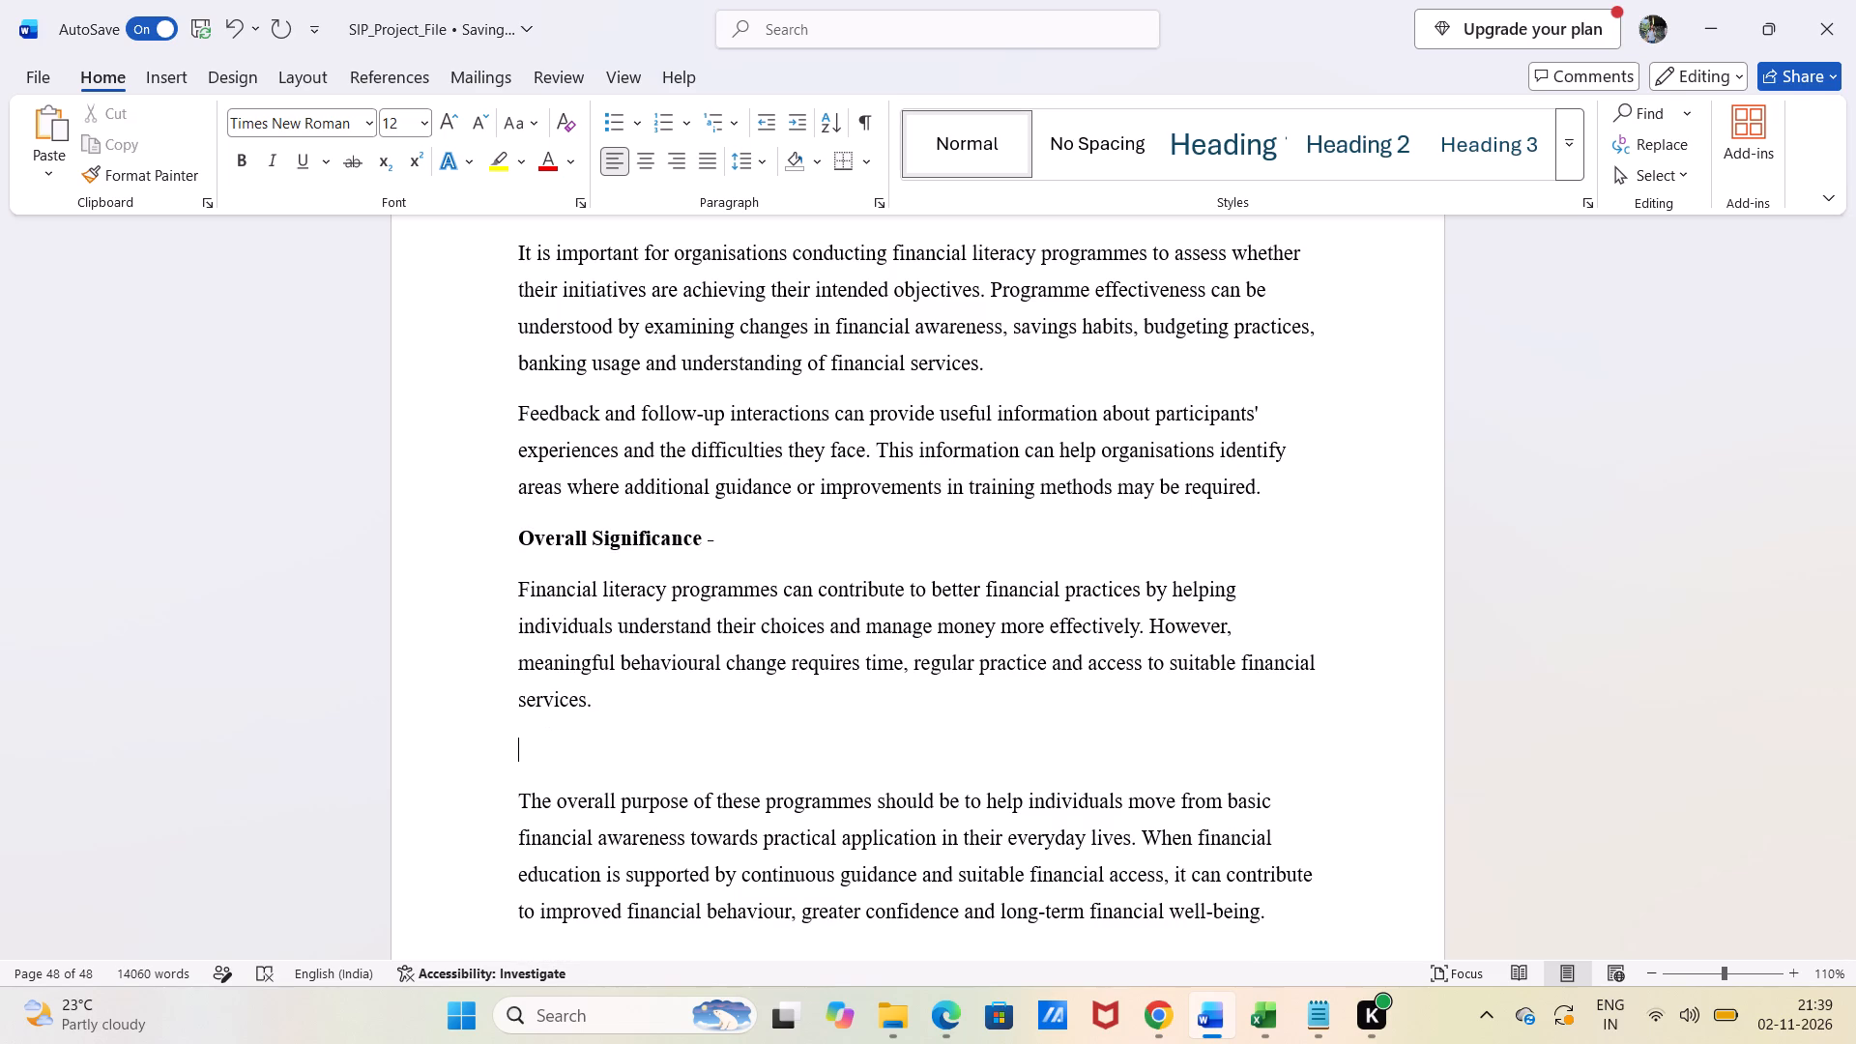
{"action": "key", "text": "BackSpace"}
Review the formatted sections from the end of the document back to the "Importance of Banking Awareness" list.
{"action": "scroll", "coordinate": [536, 605], "scroll_direction": "down", "scroll_amount": 2}
{"action": "scroll", "coordinate": [536, 605], "scroll_direction": "up", "scroll_amount": 1}
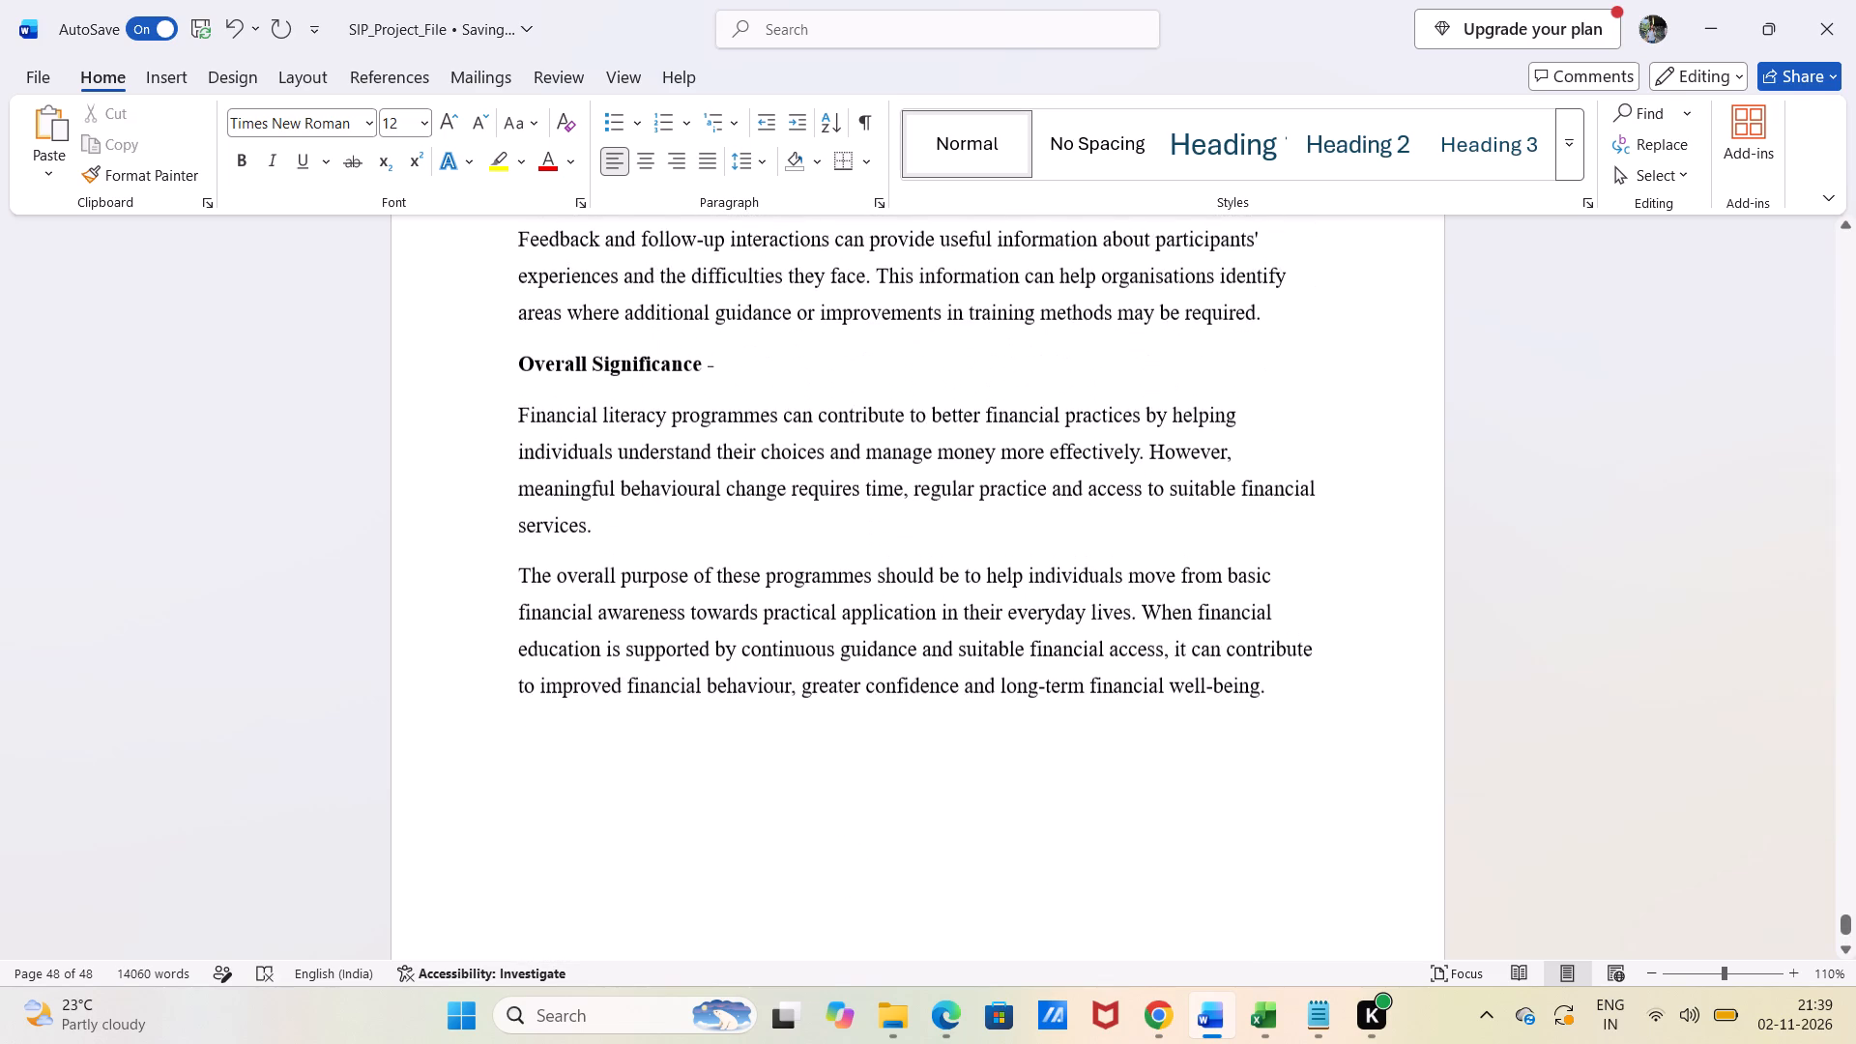
{"action": "scroll", "coordinate": [536, 605], "scroll_direction": "down", "scroll_amount": 5}
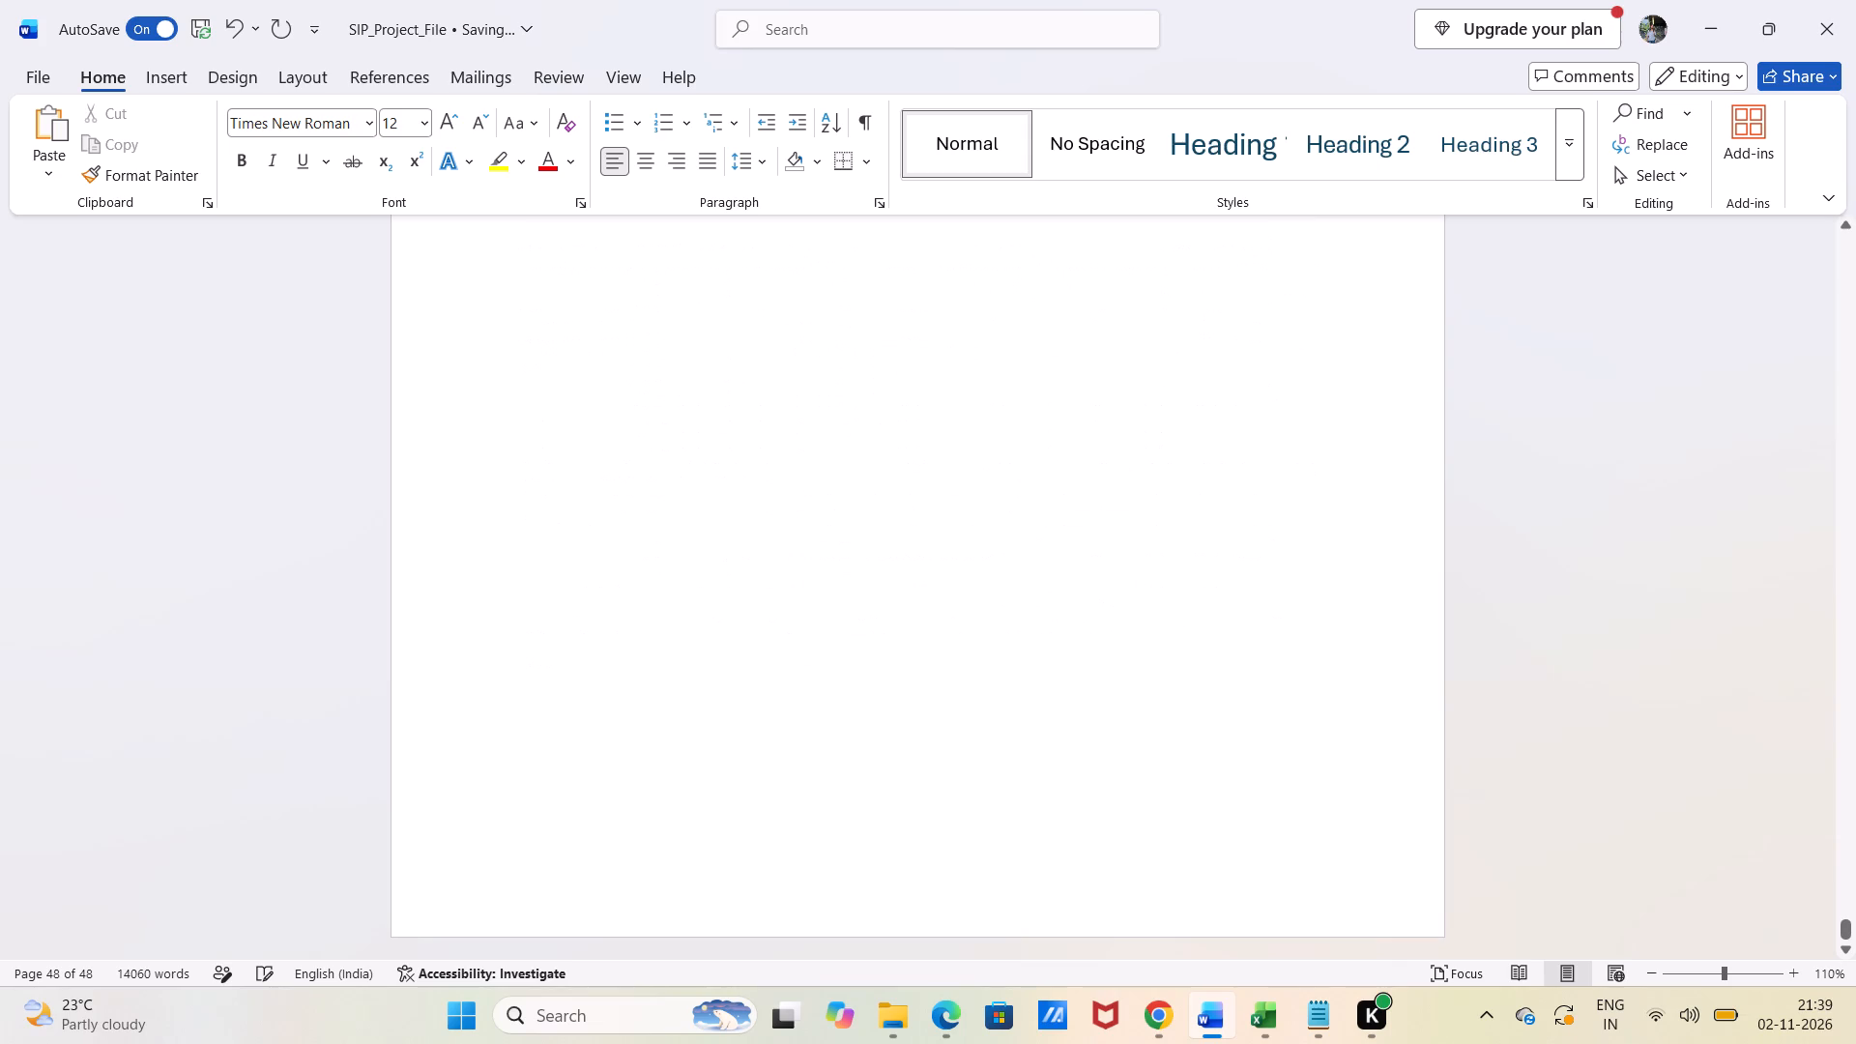
{"action": "scroll", "coordinate": [656, 594], "scroll_direction": "up", "scroll_amount": 2}
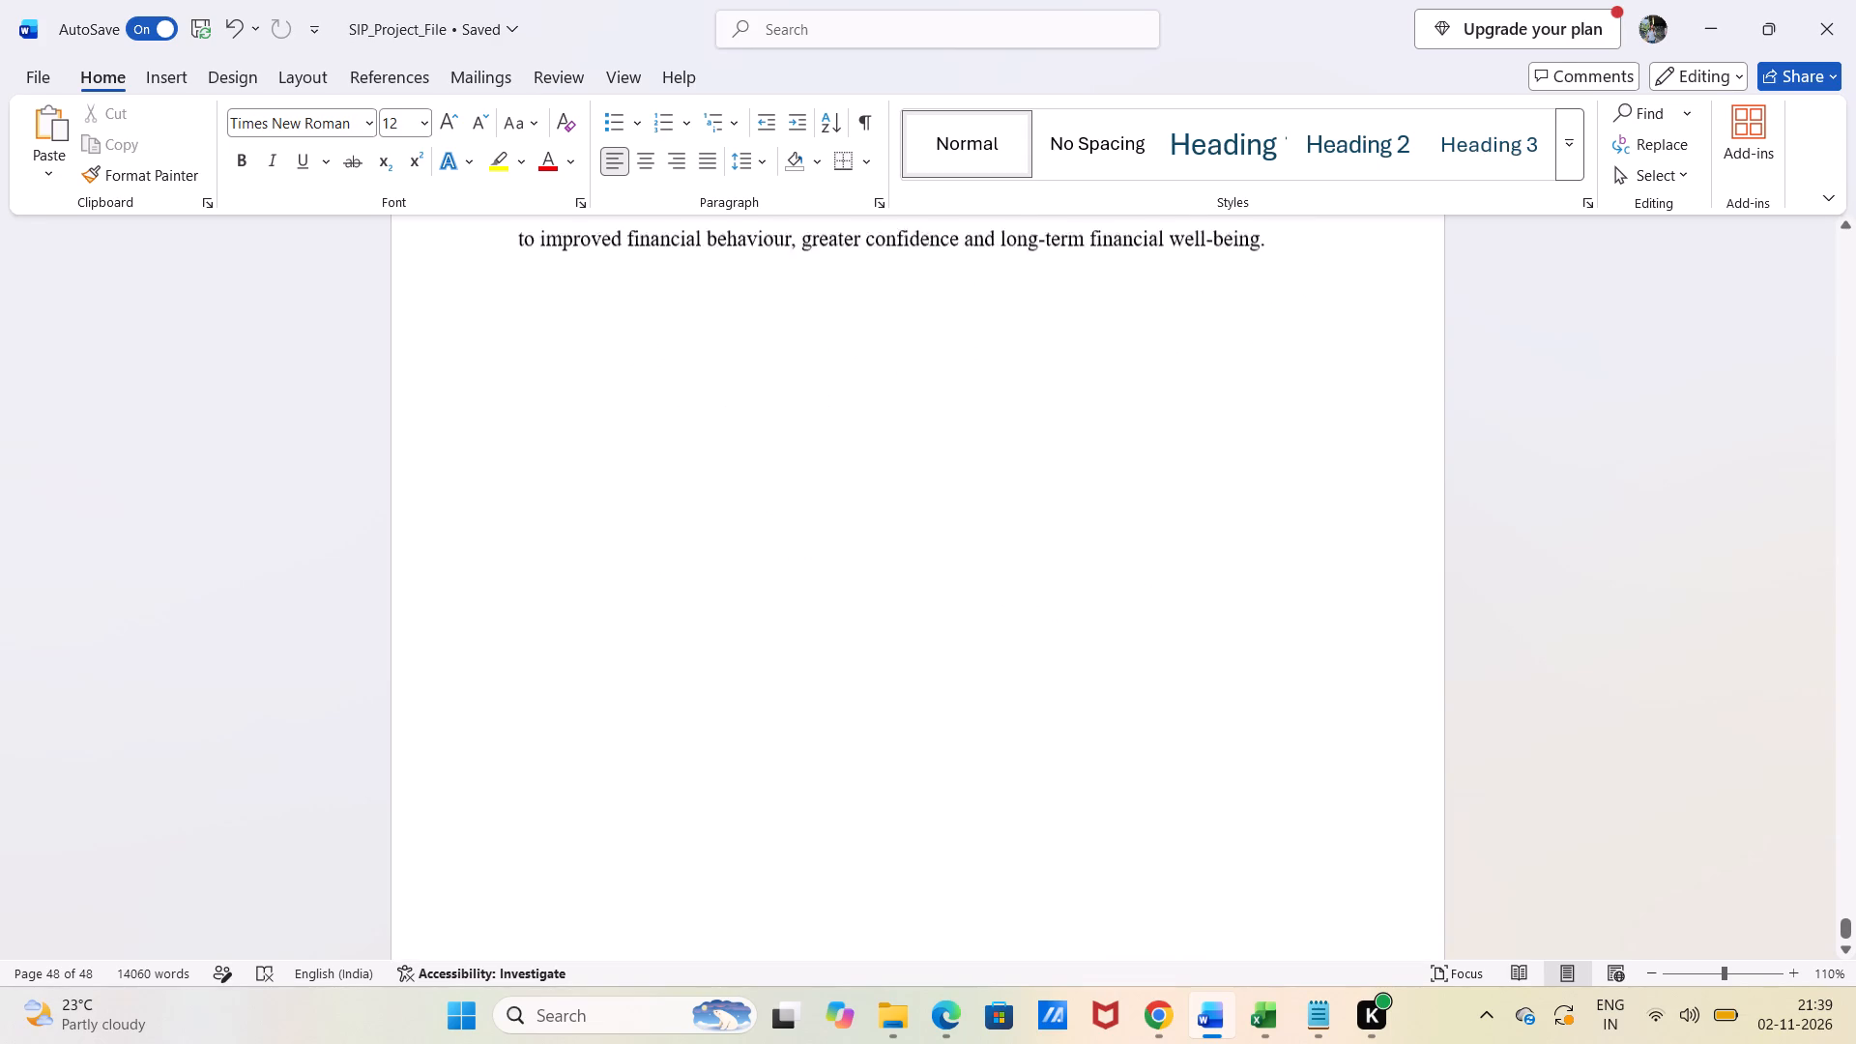
{"action": "scroll", "coordinate": [656, 594], "scroll_direction": "up", "scroll_amount": 18}
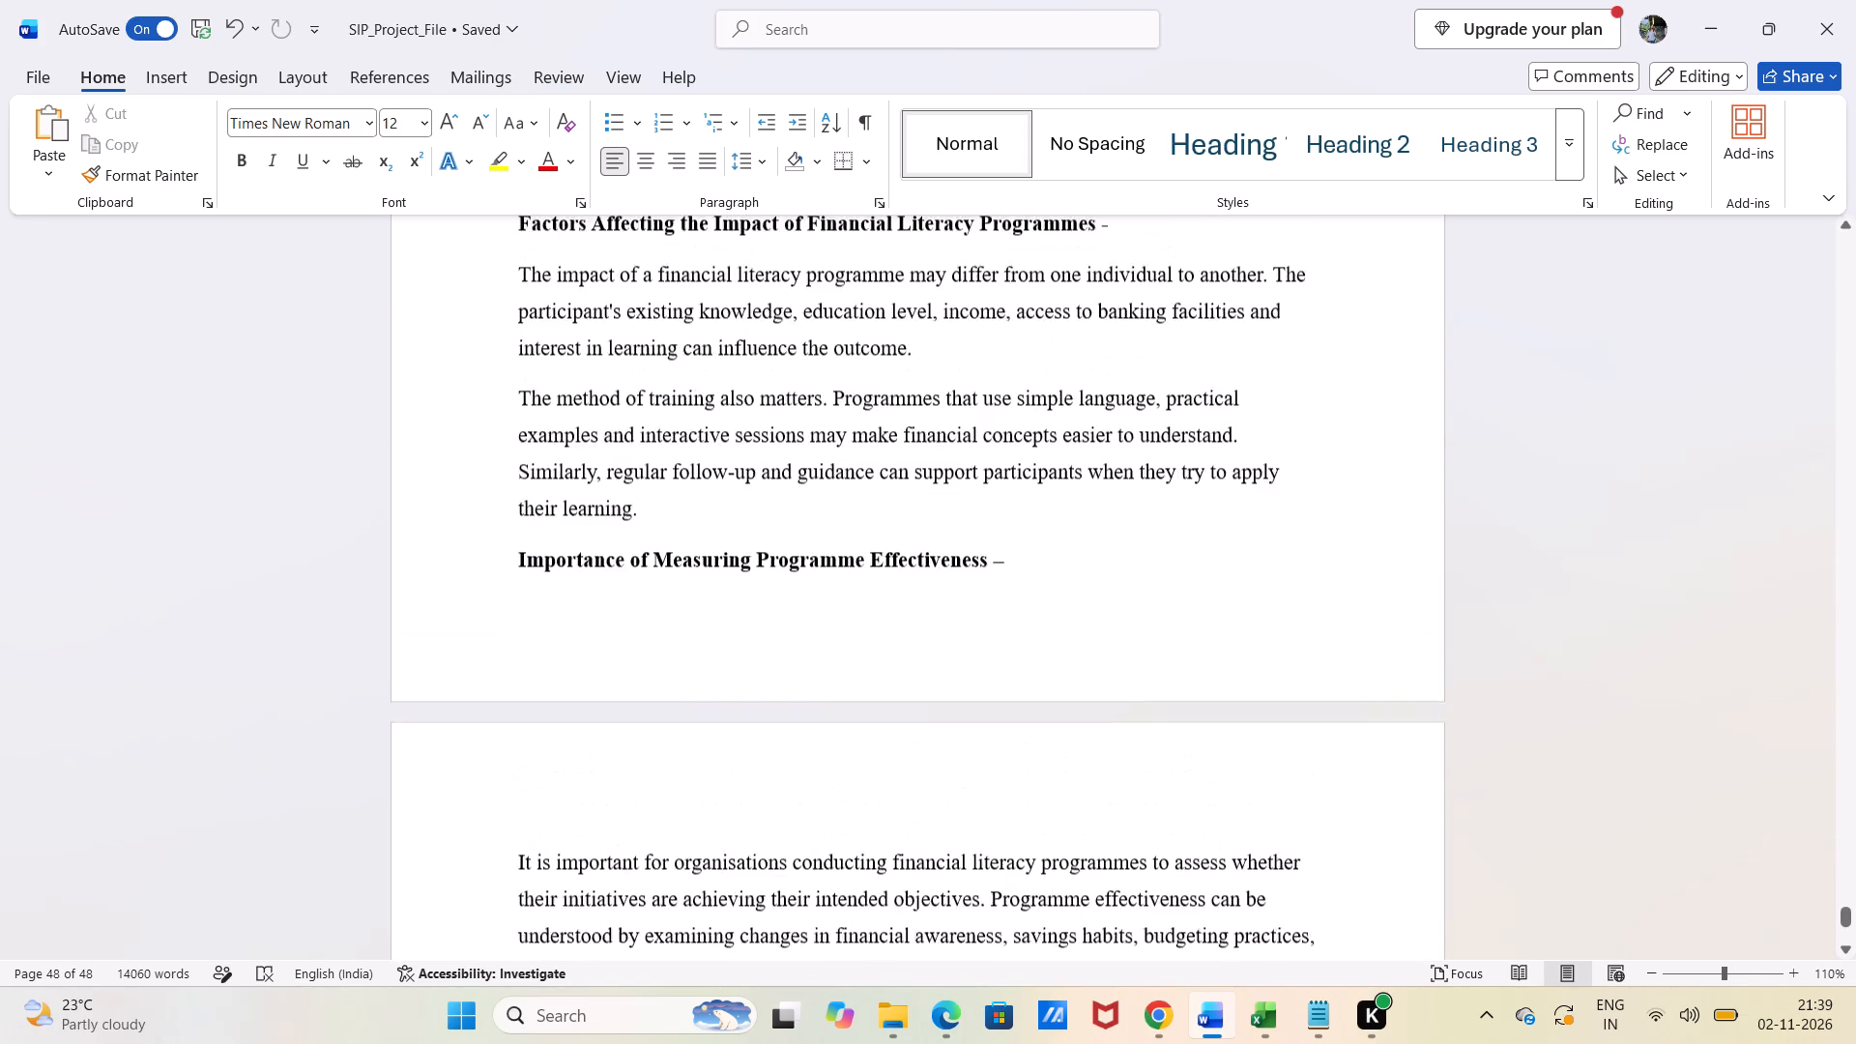
{"action": "scroll", "coordinate": [656, 594], "scroll_direction": "up", "scroll_amount": 9}
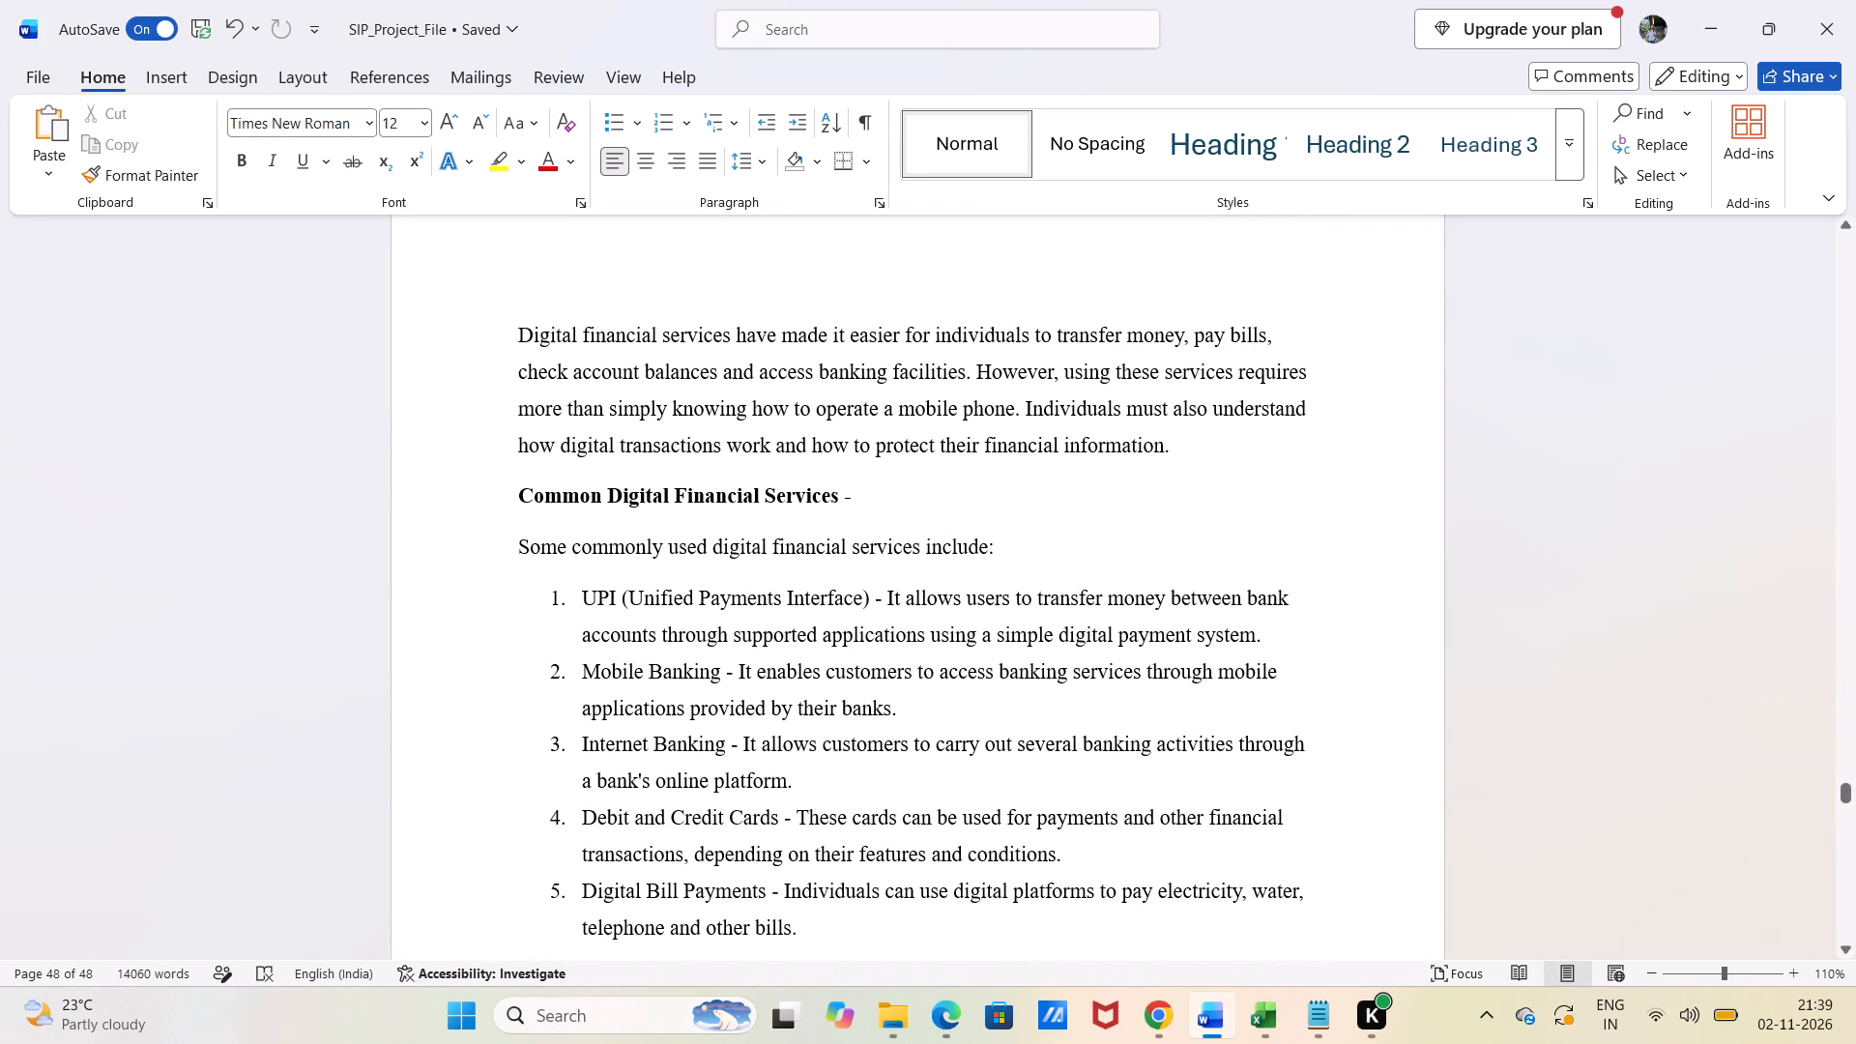
{"action": "scroll", "coordinate": [857, 834], "scroll_direction": "up", "scroll_amount": 5}
{"action": "scroll", "coordinate": [857, 834], "scroll_direction": "down", "scroll_amount": 1}
{"action": "scroll", "coordinate": [857, 834], "scroll_direction": "up", "scroll_amount": 1}
{"action": "scroll", "coordinate": [891, 1043], "scroll_direction": "up", "scroll_amount": 3}
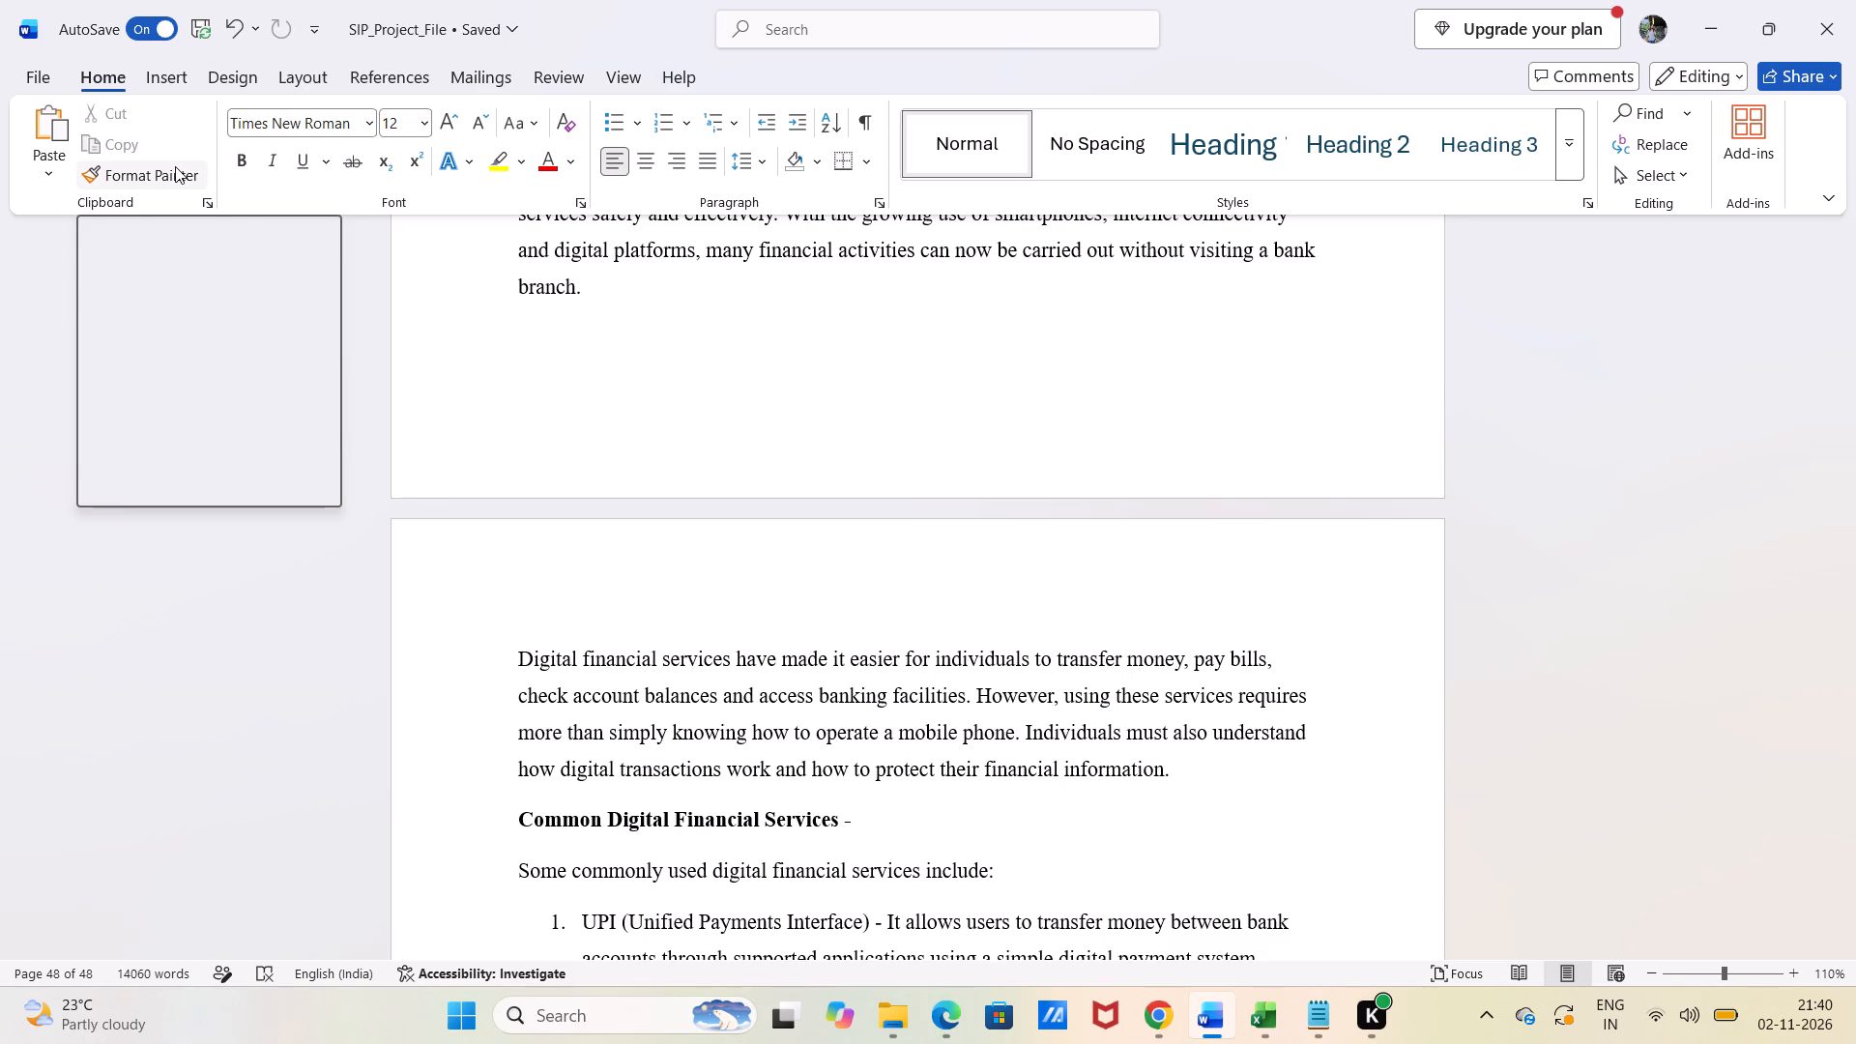
{"action": "scroll", "coordinate": [527, 453], "scroll_direction": "up", "scroll_amount": 12}
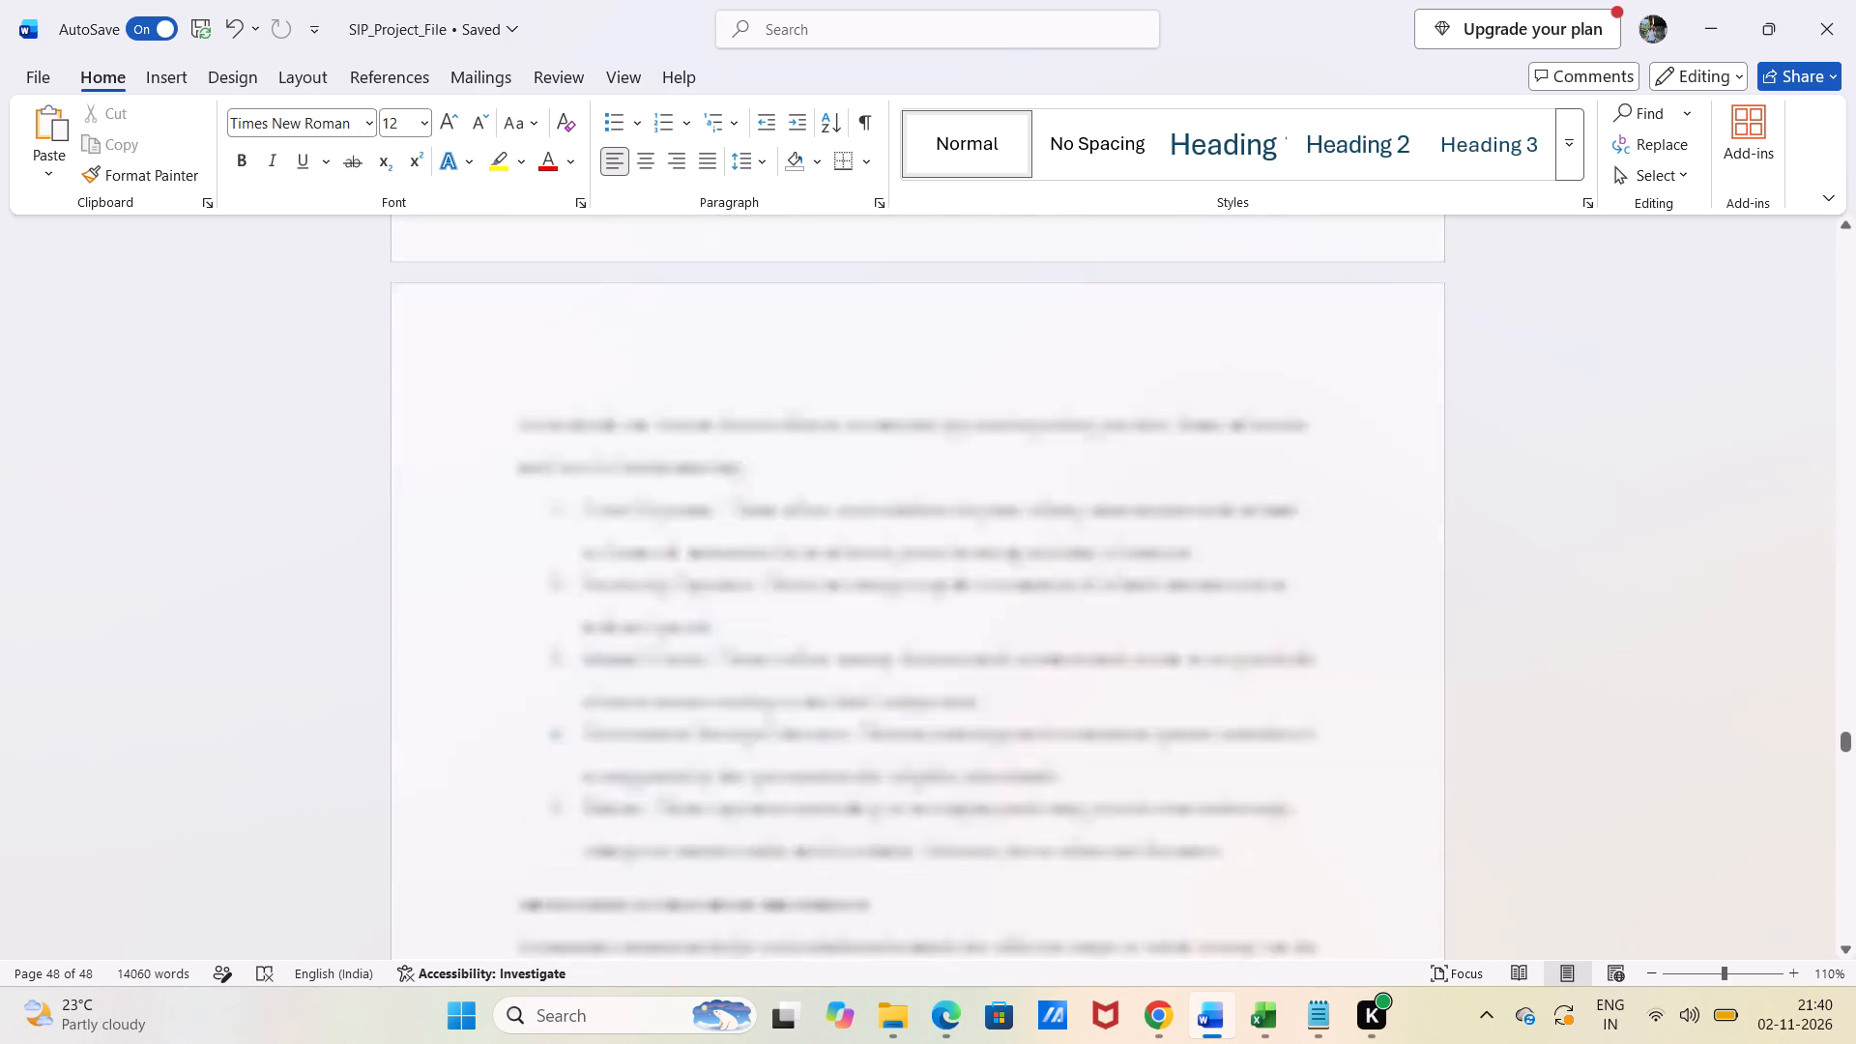
{"action": "scroll", "coordinate": [527, 453], "scroll_direction": "up", "scroll_amount": 8}
{"action": "scroll", "coordinate": [573, 613], "scroll_direction": "up", "scroll_amount": 16}
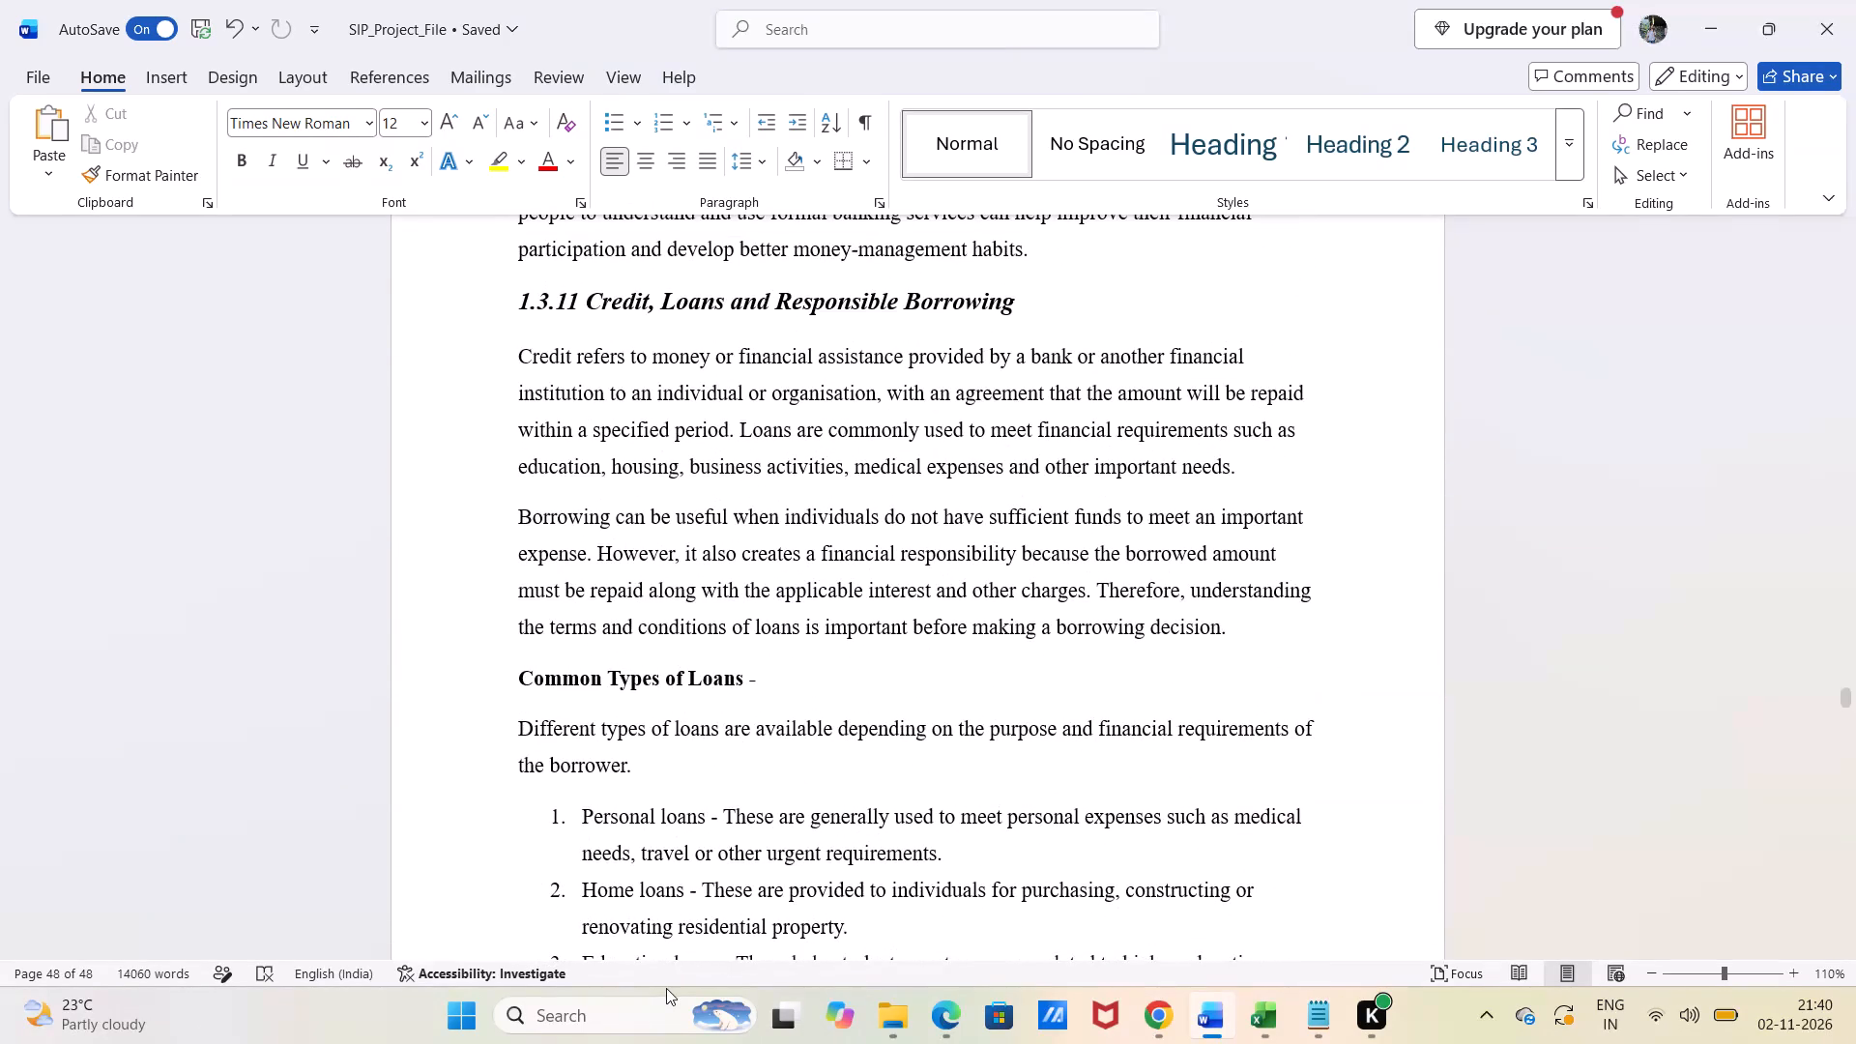
{"action": "scroll", "coordinate": [675, 723], "scroll_direction": "up", "scroll_amount": 3}
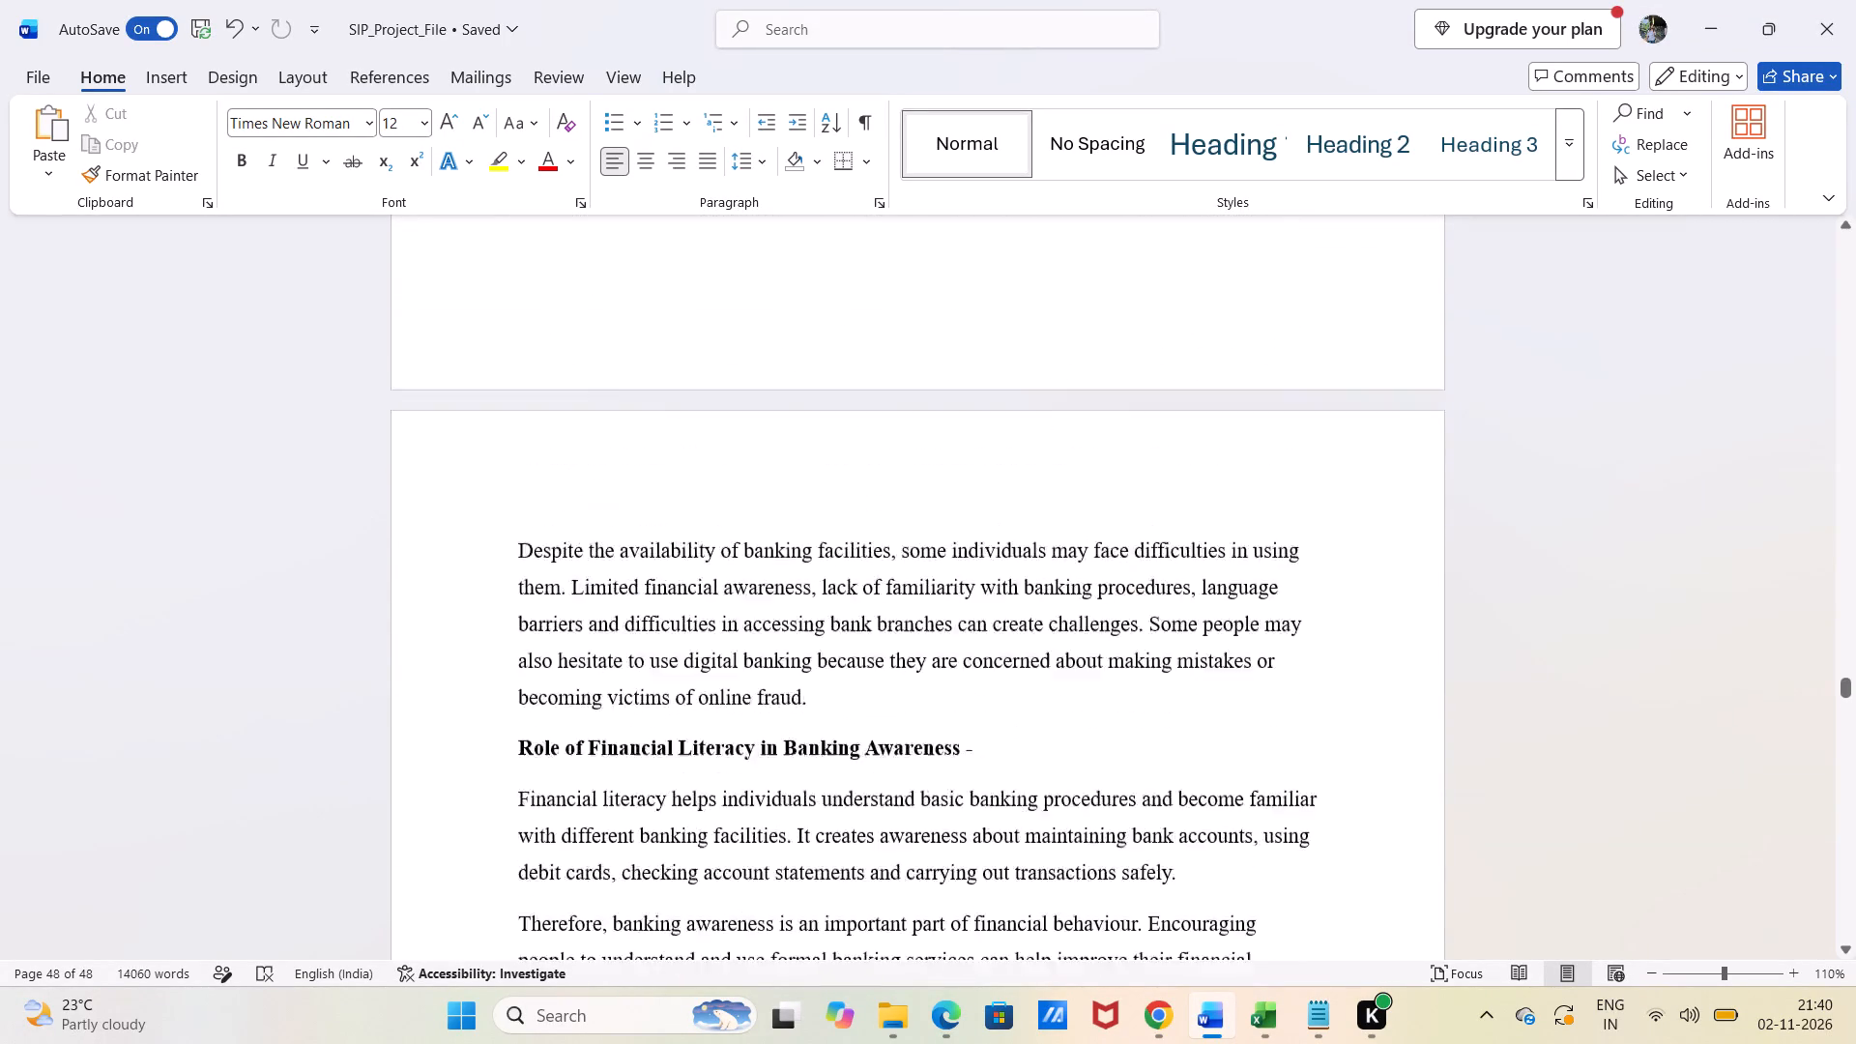
{"action": "scroll", "coordinate": [675, 723], "scroll_direction": "up", "scroll_amount": 4}
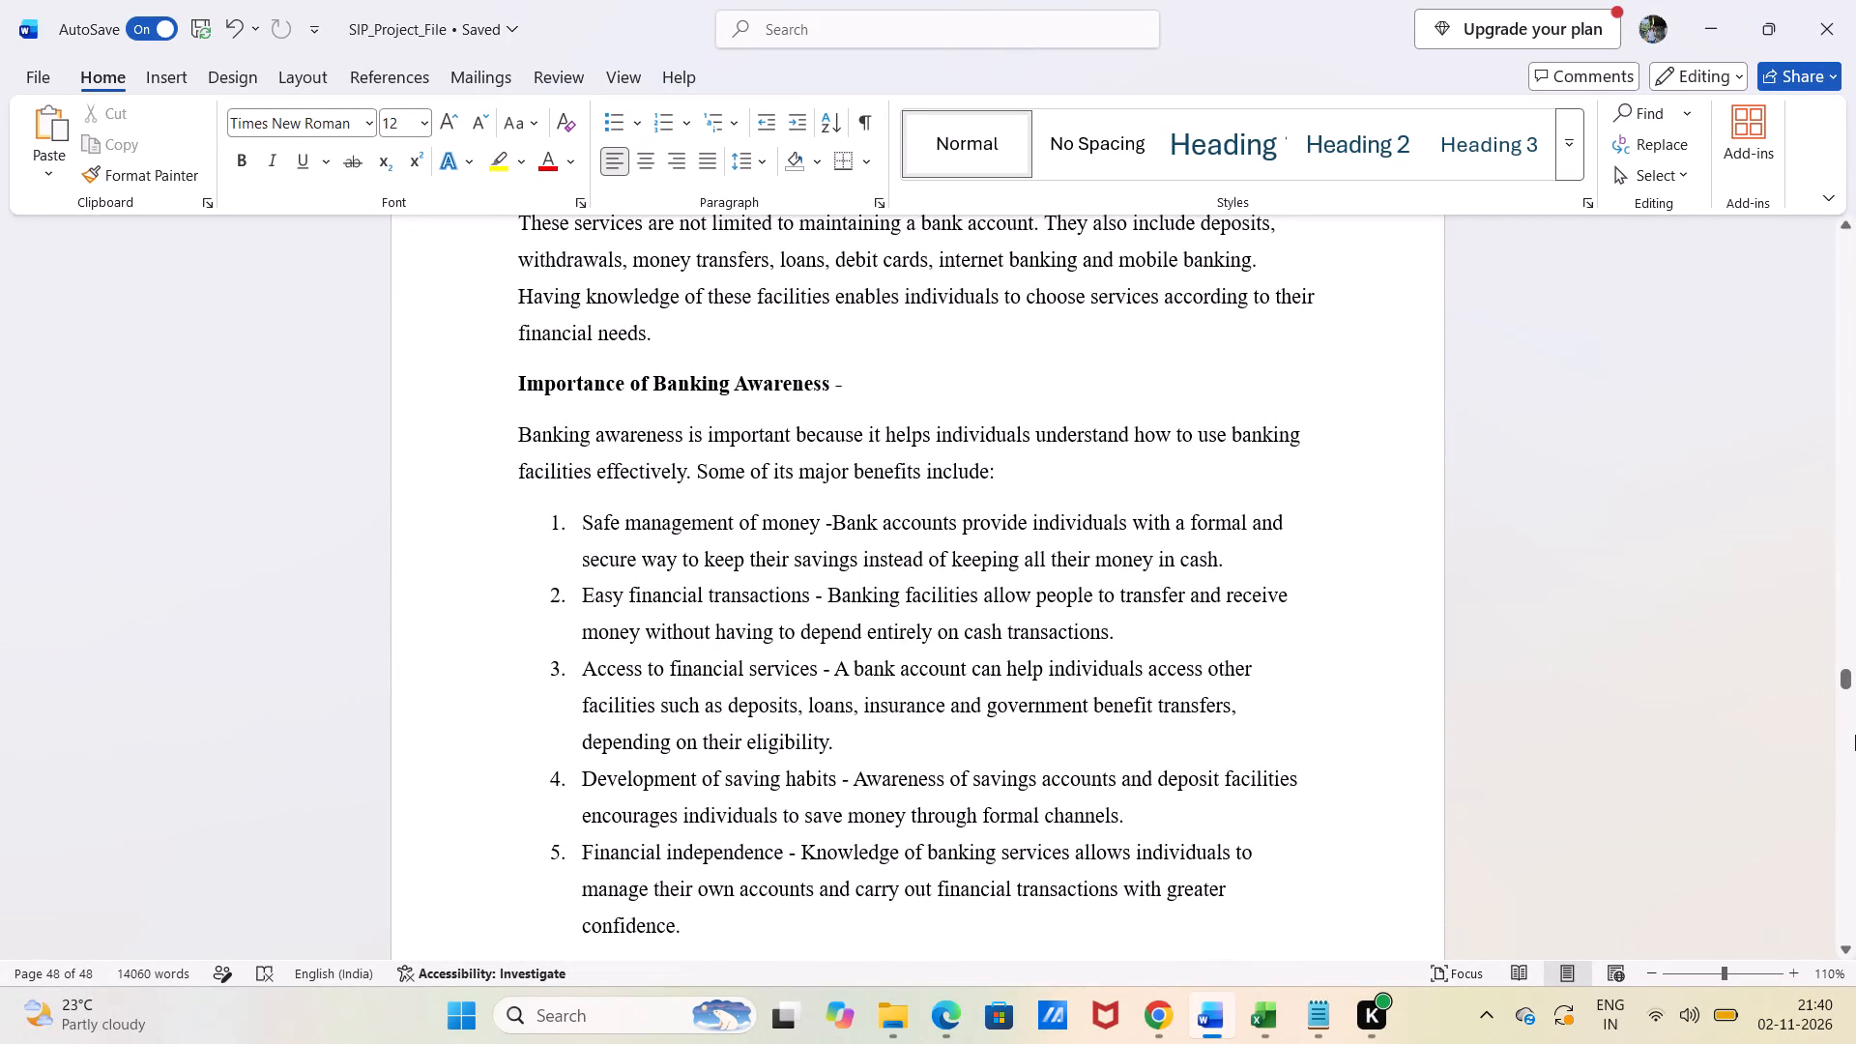
Look back through the earlier sections to the Chapter 1 title page and the start of section 1.1 Industry Overview.
{"action": "left_click_drag", "start_coordinate": [1842, 681], "coordinate": [1852, 464]}
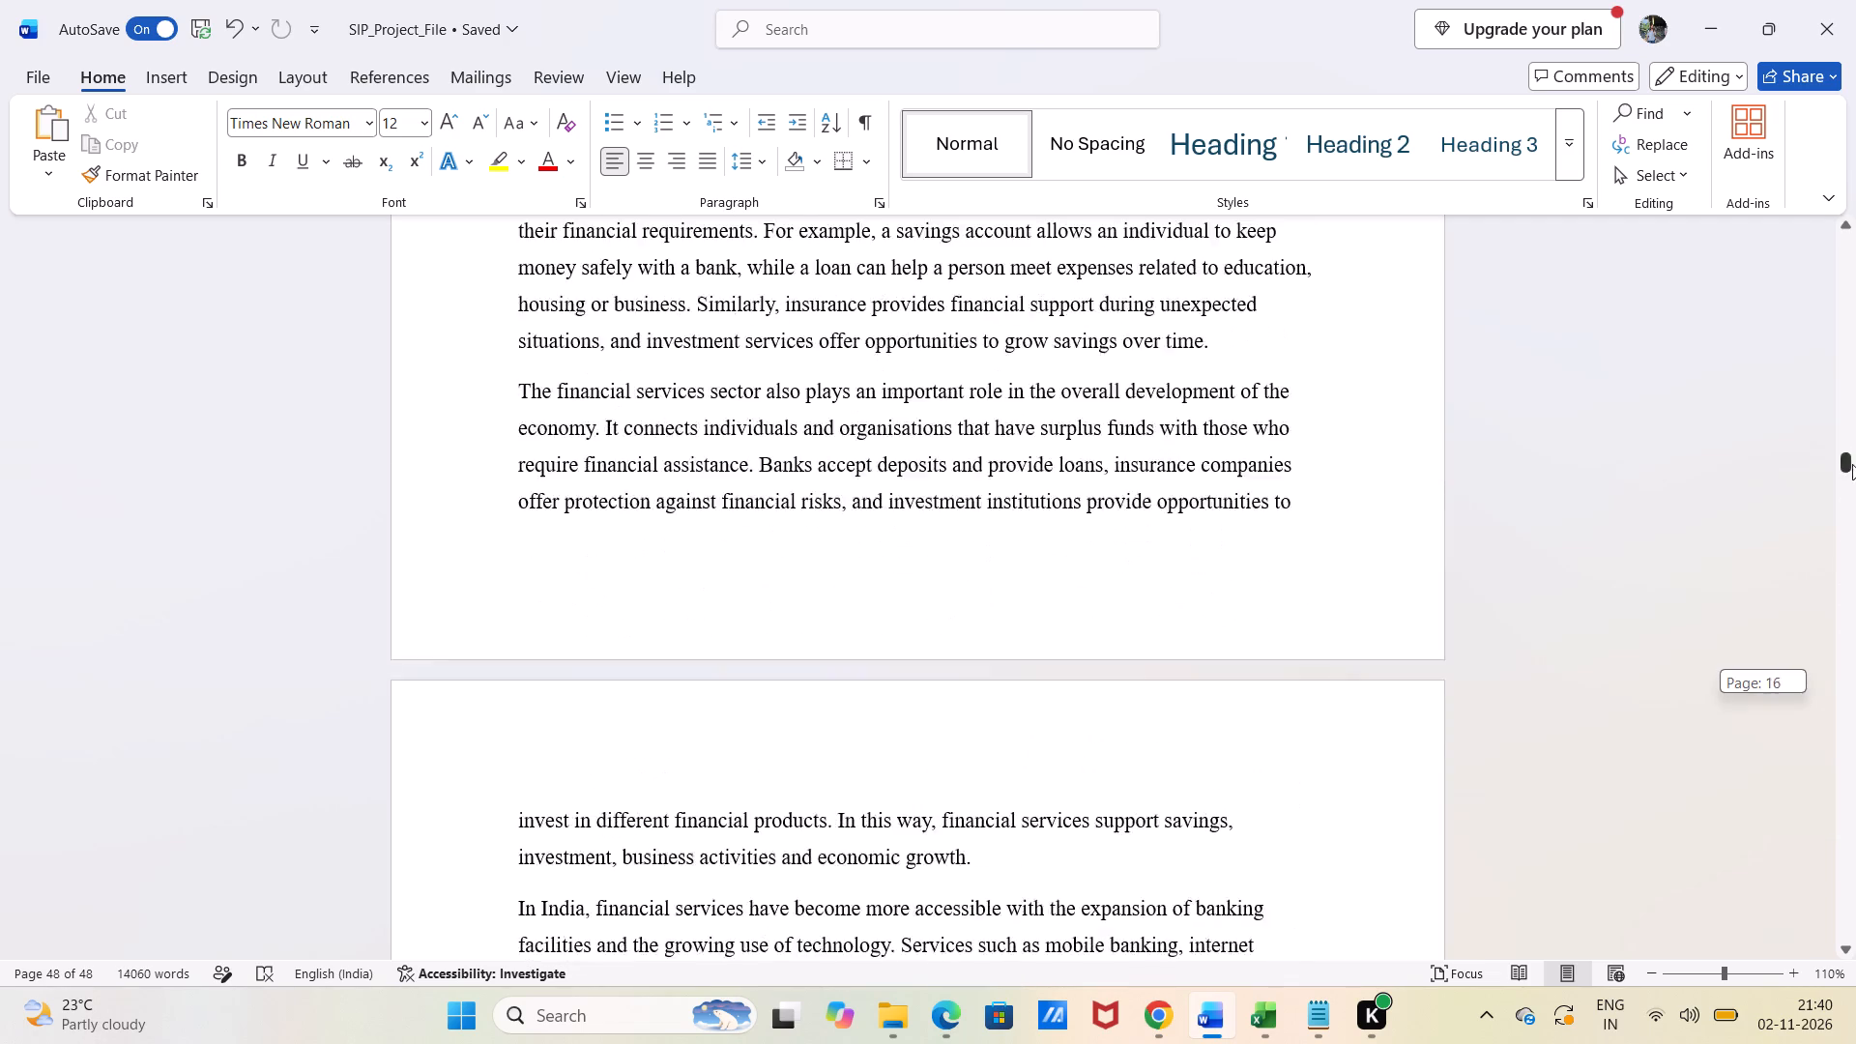
{"action": "left_click_drag", "start_coordinate": [1852, 464], "coordinate": [1854, 460]}
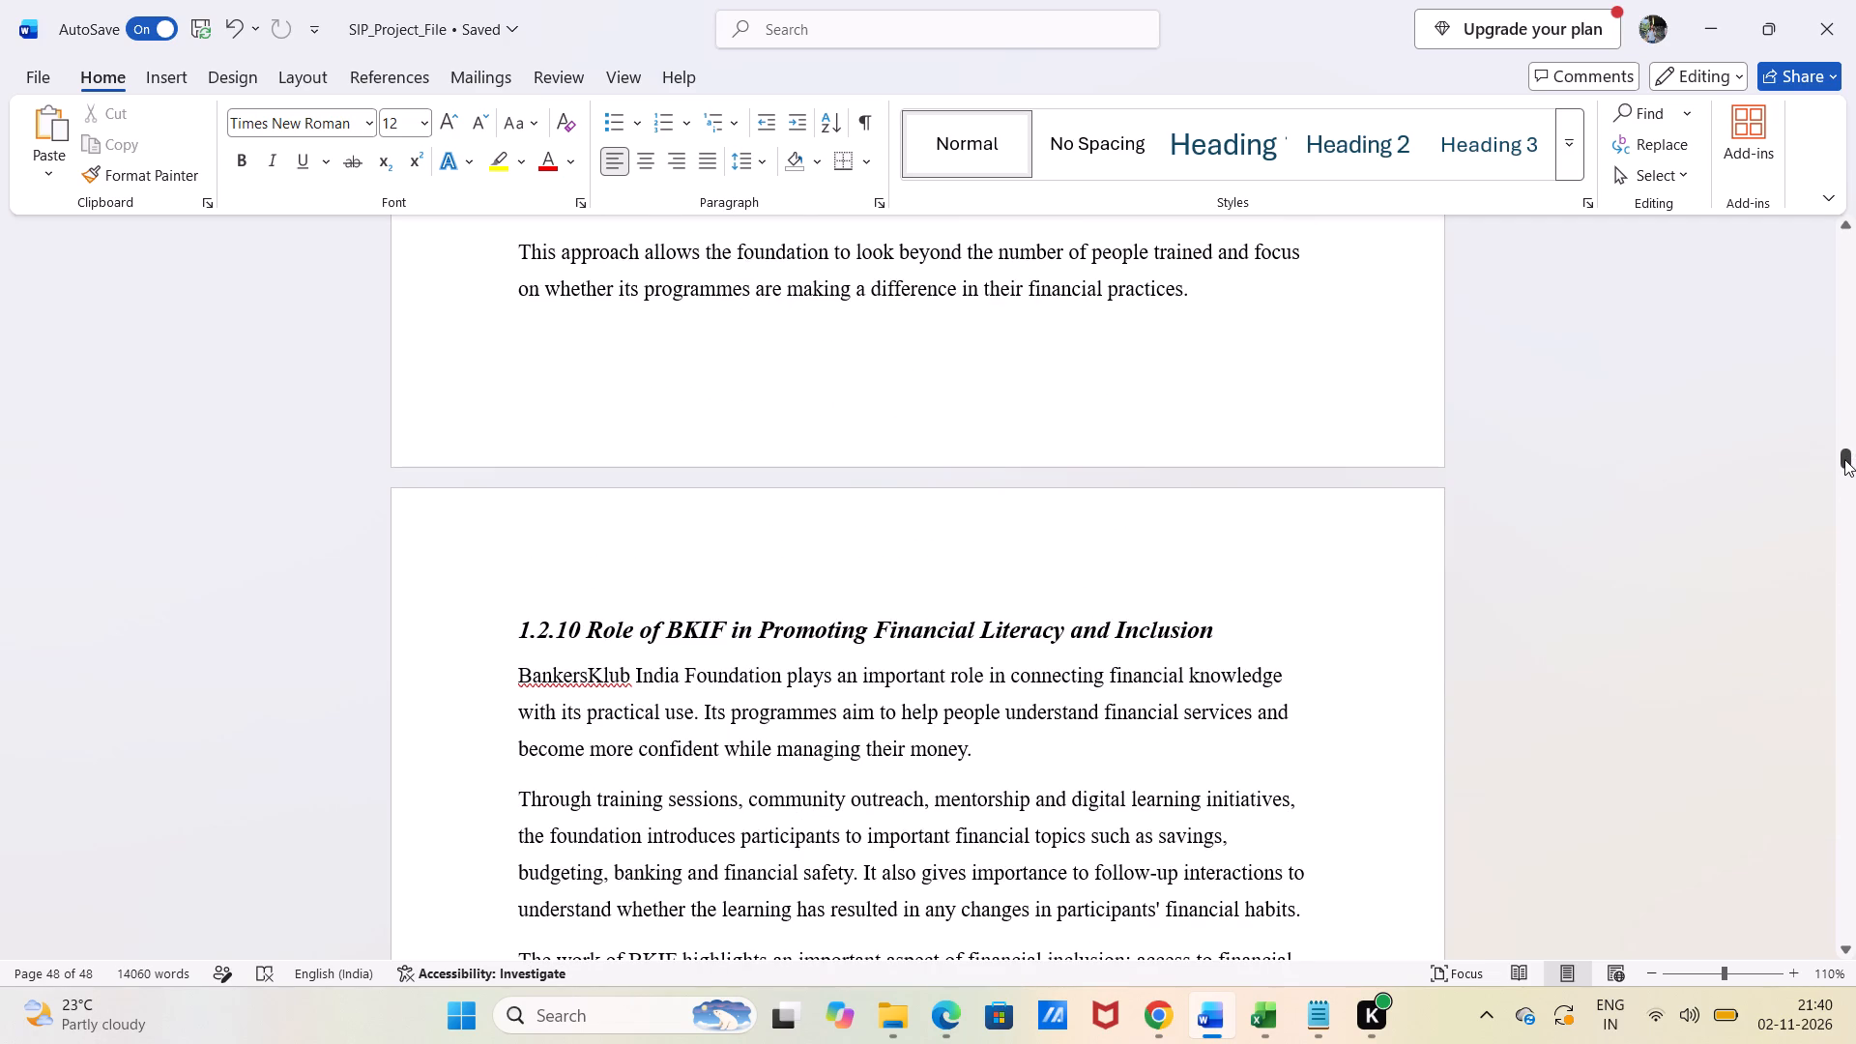
{"action": "key", "text": "Up"}
{"action": "key", "text": "Down"}
{"action": "key", "text": "Up"}
{"action": "key", "text": "Up"}
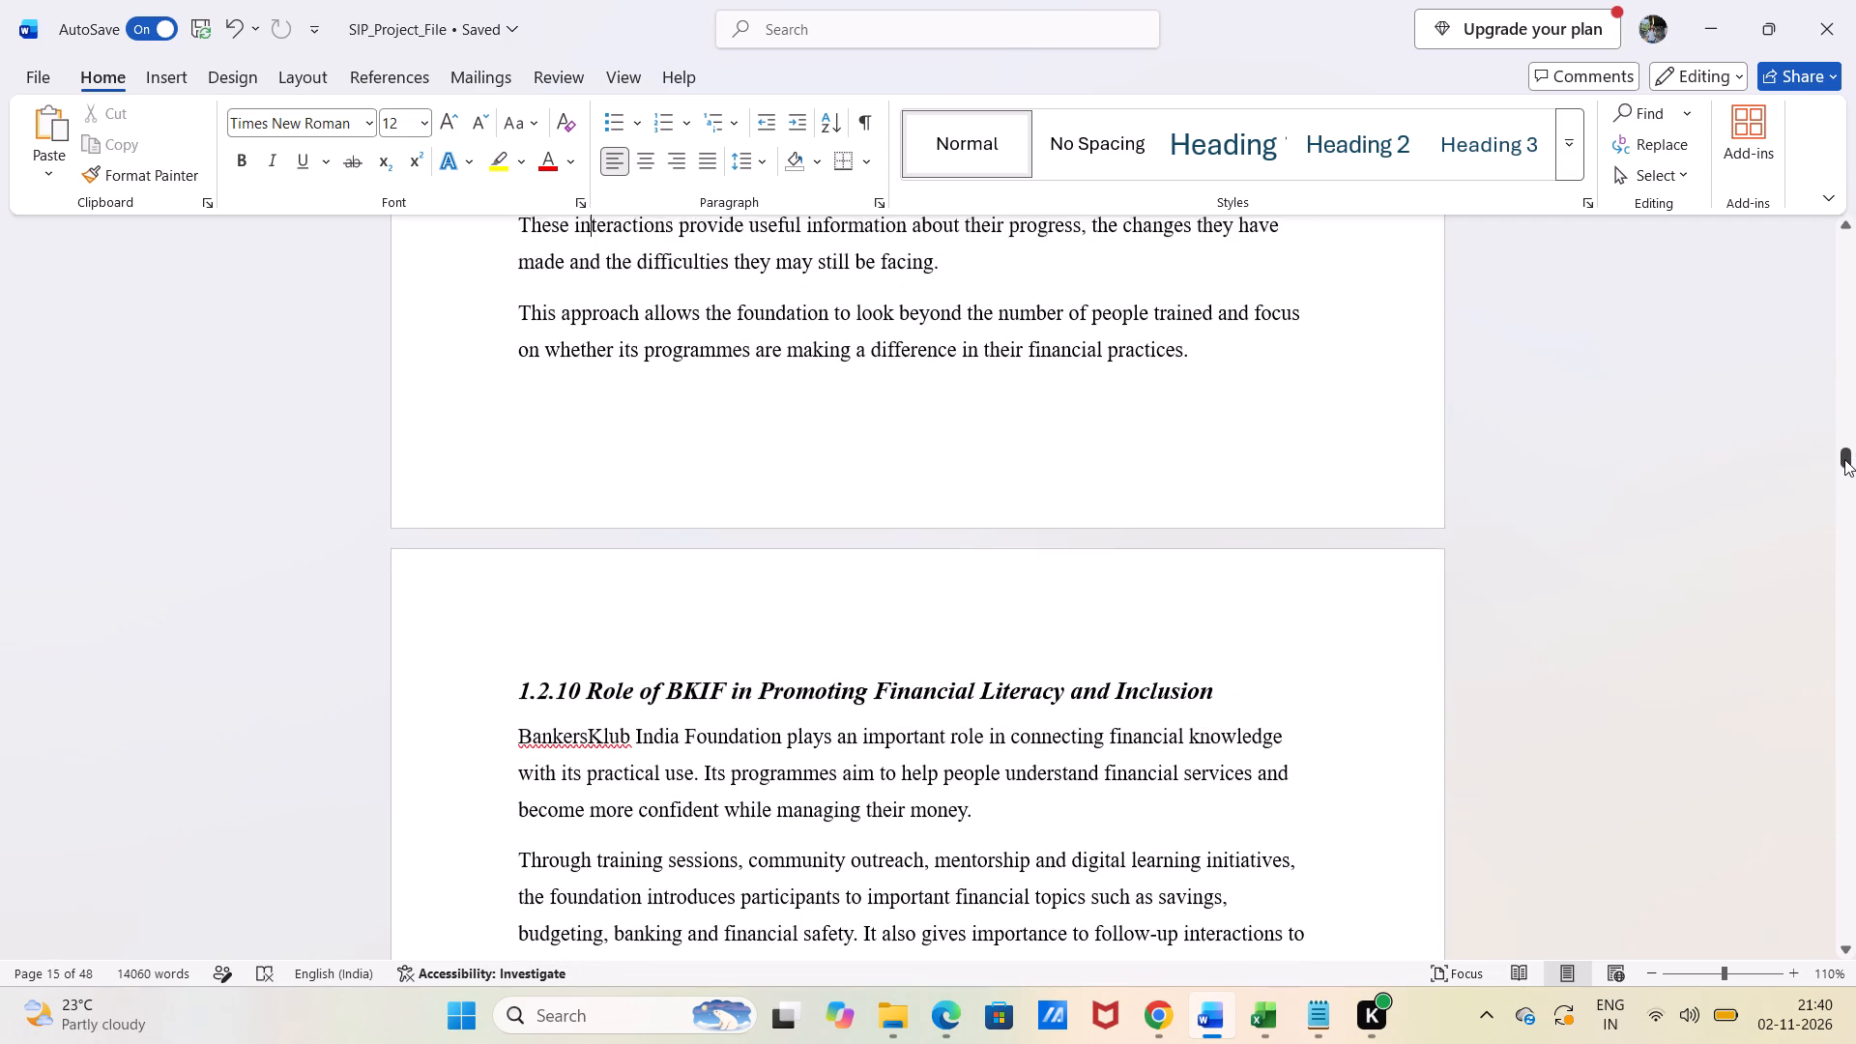
{"action": "key", "text": "Up"}
{"action": "key", "text": "Up"}
{"action": "key", "text": "Up"}
{"action": "key", "text": "Up"}
{"action": "key", "text": "Up"}
{"action": "key", "text": "Up"}
{"action": "key", "text": "Up"}
{"action": "key", "text": "Up"}
{"action": "key", "text": "Up"}
{"action": "key", "text": "Up"}
{"action": "key", "text": "Up"}
{"action": "key", "text": "Up"}
{"action": "key", "text": "Up"}
{"action": "key", "text": "Up"}
{"action": "key", "text": "Up"}
{"action": "key", "text": "Up"}
{"action": "key", "text": "Up"}
{"action": "key", "text": "Up"}
{"action": "key", "text": "Up"}
{"action": "key", "text": "Up"}
{"action": "key", "text": "Up"}
{"action": "key", "text": "Up"}
{"action": "key", "text": "Up"}
{"action": "key", "text": "Up"}
{"action": "key", "text": "Up"}
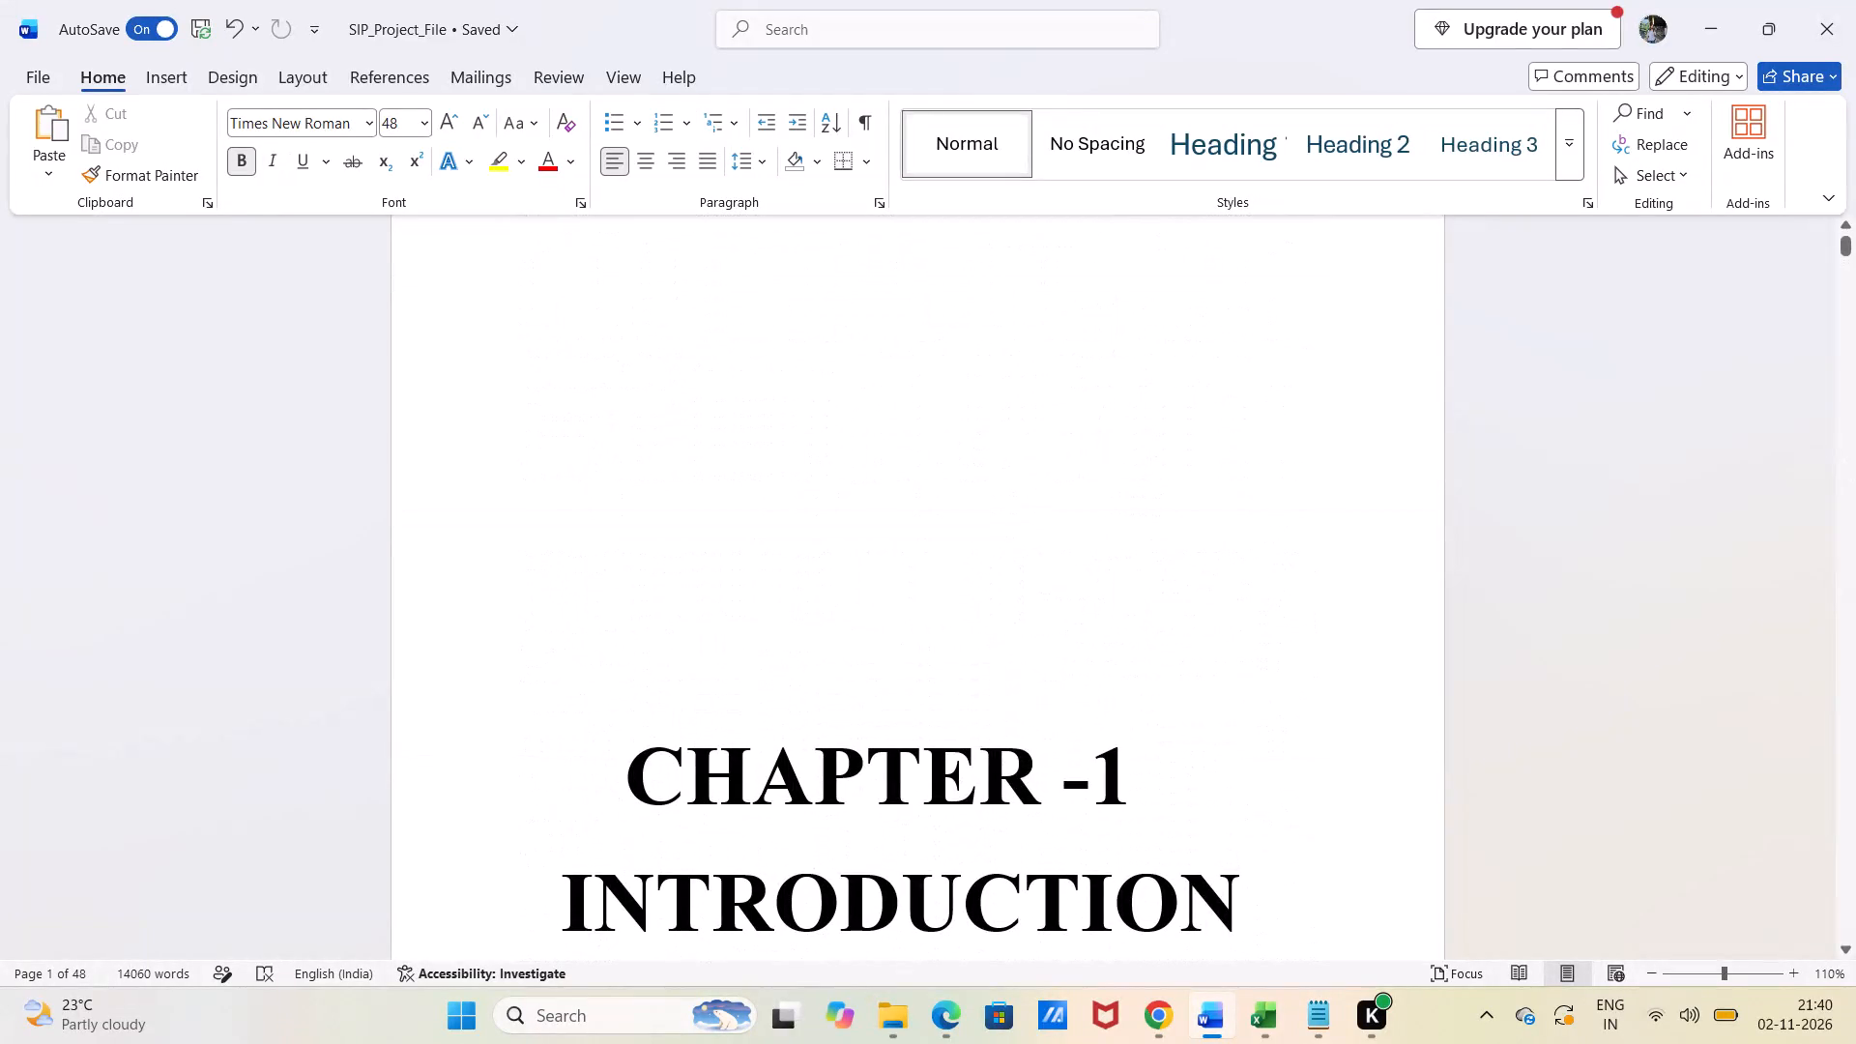
{"action": "scroll", "coordinate": [1331, 506], "scroll_direction": "down", "scroll_amount": 2}
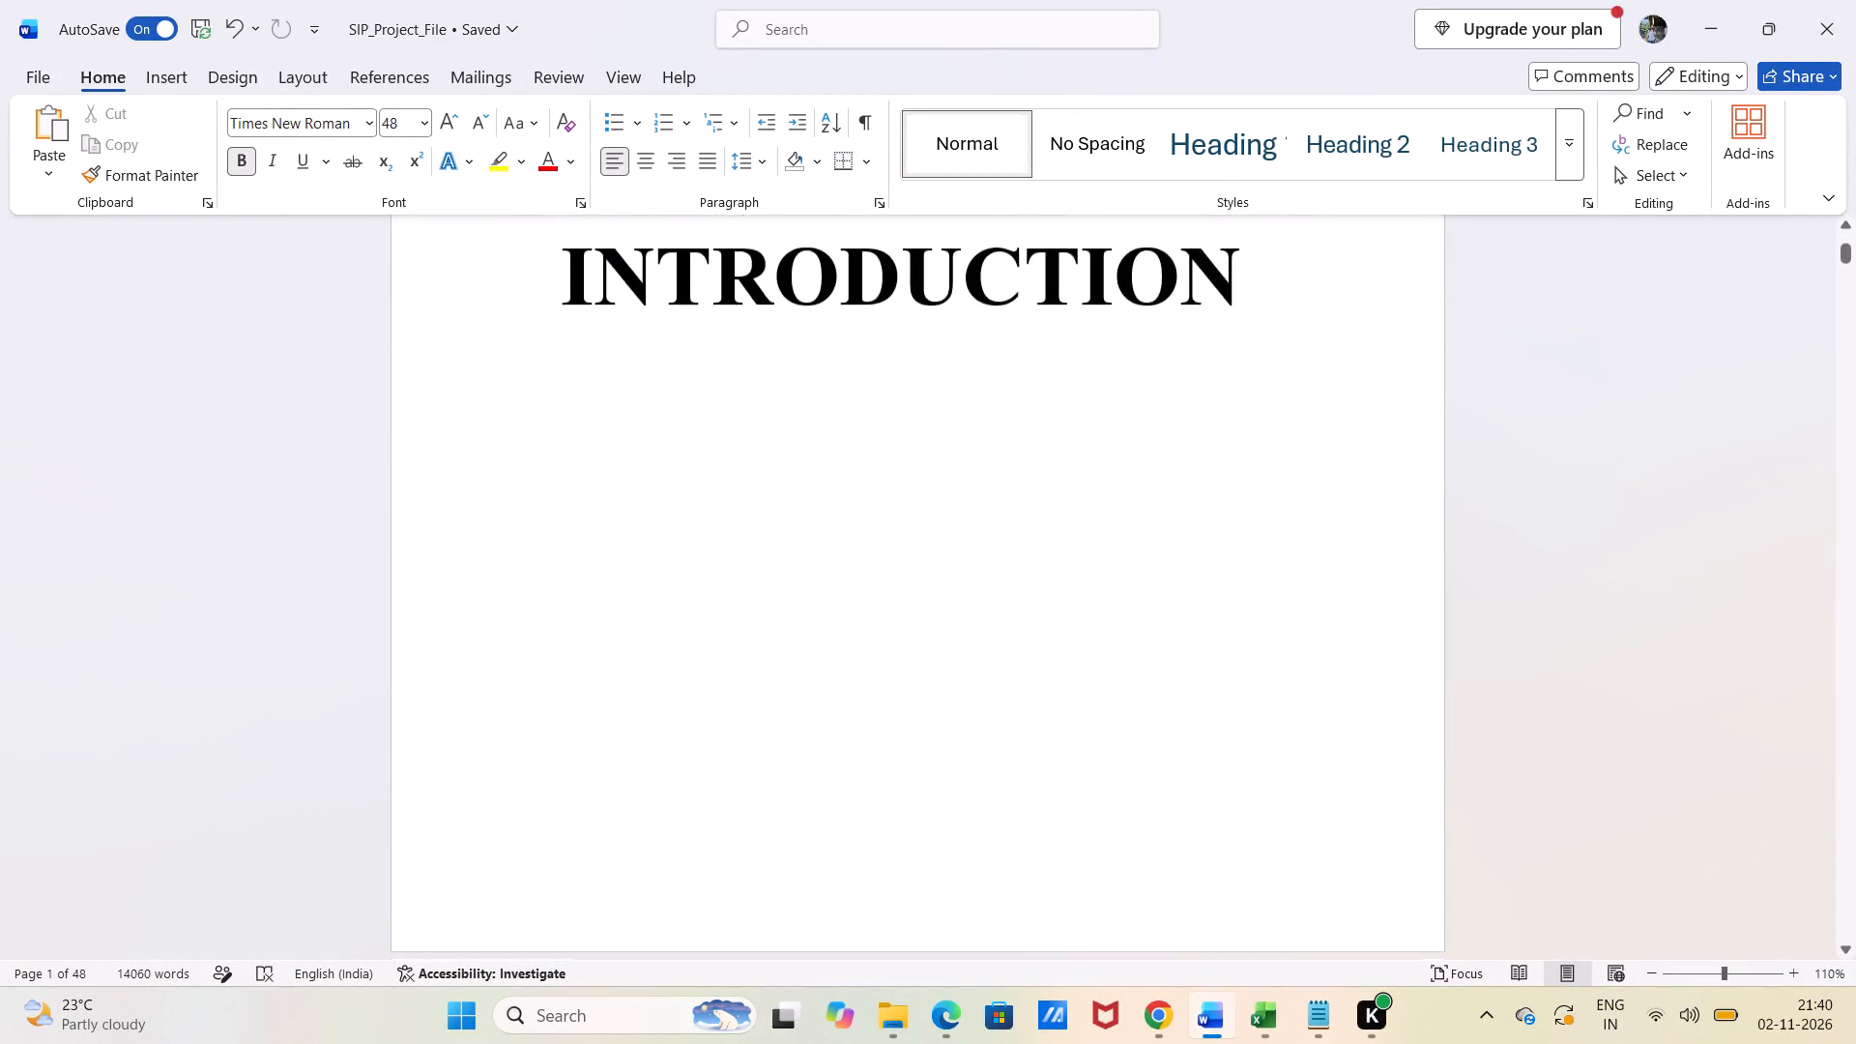
{"action": "scroll", "coordinate": [1331, 506], "scroll_direction": "down", "scroll_amount": 2}
{"action": "scroll", "coordinate": [1331, 506], "scroll_direction": "up", "scroll_amount": 2}
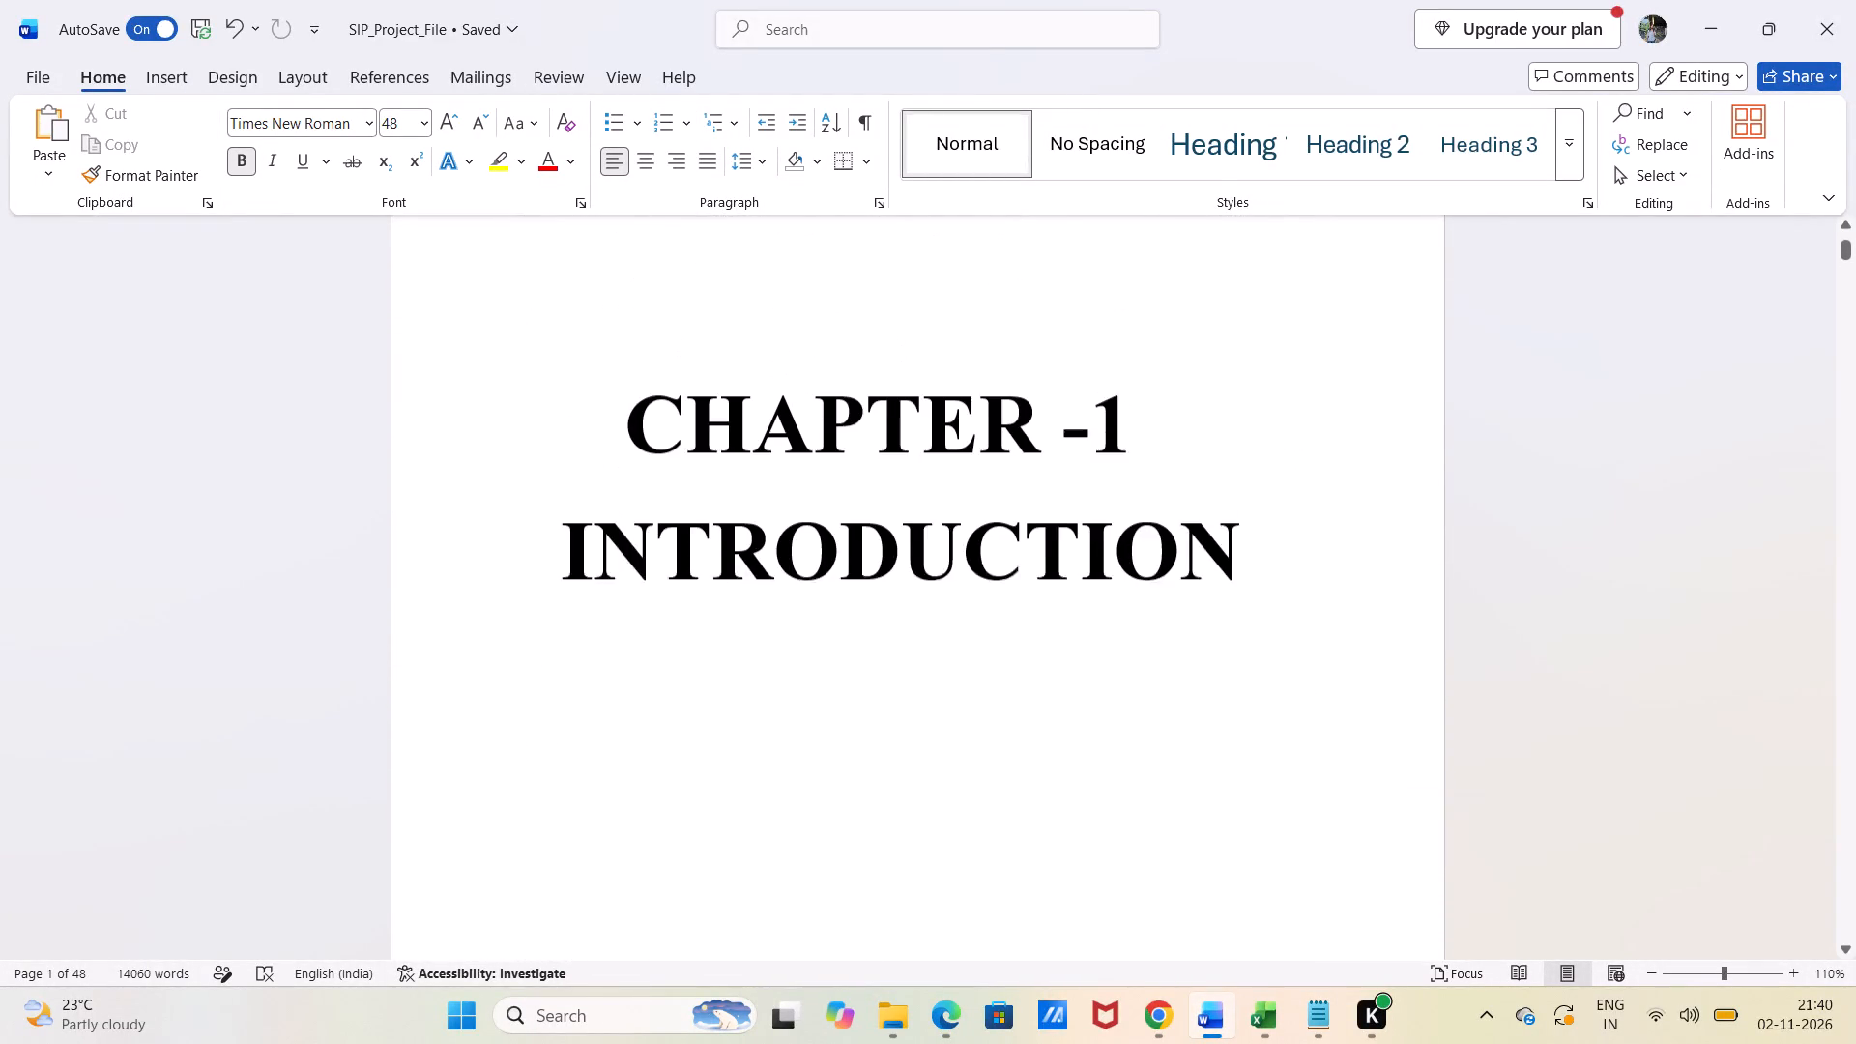
{"action": "left_click", "coordinate": [1023, 429]}
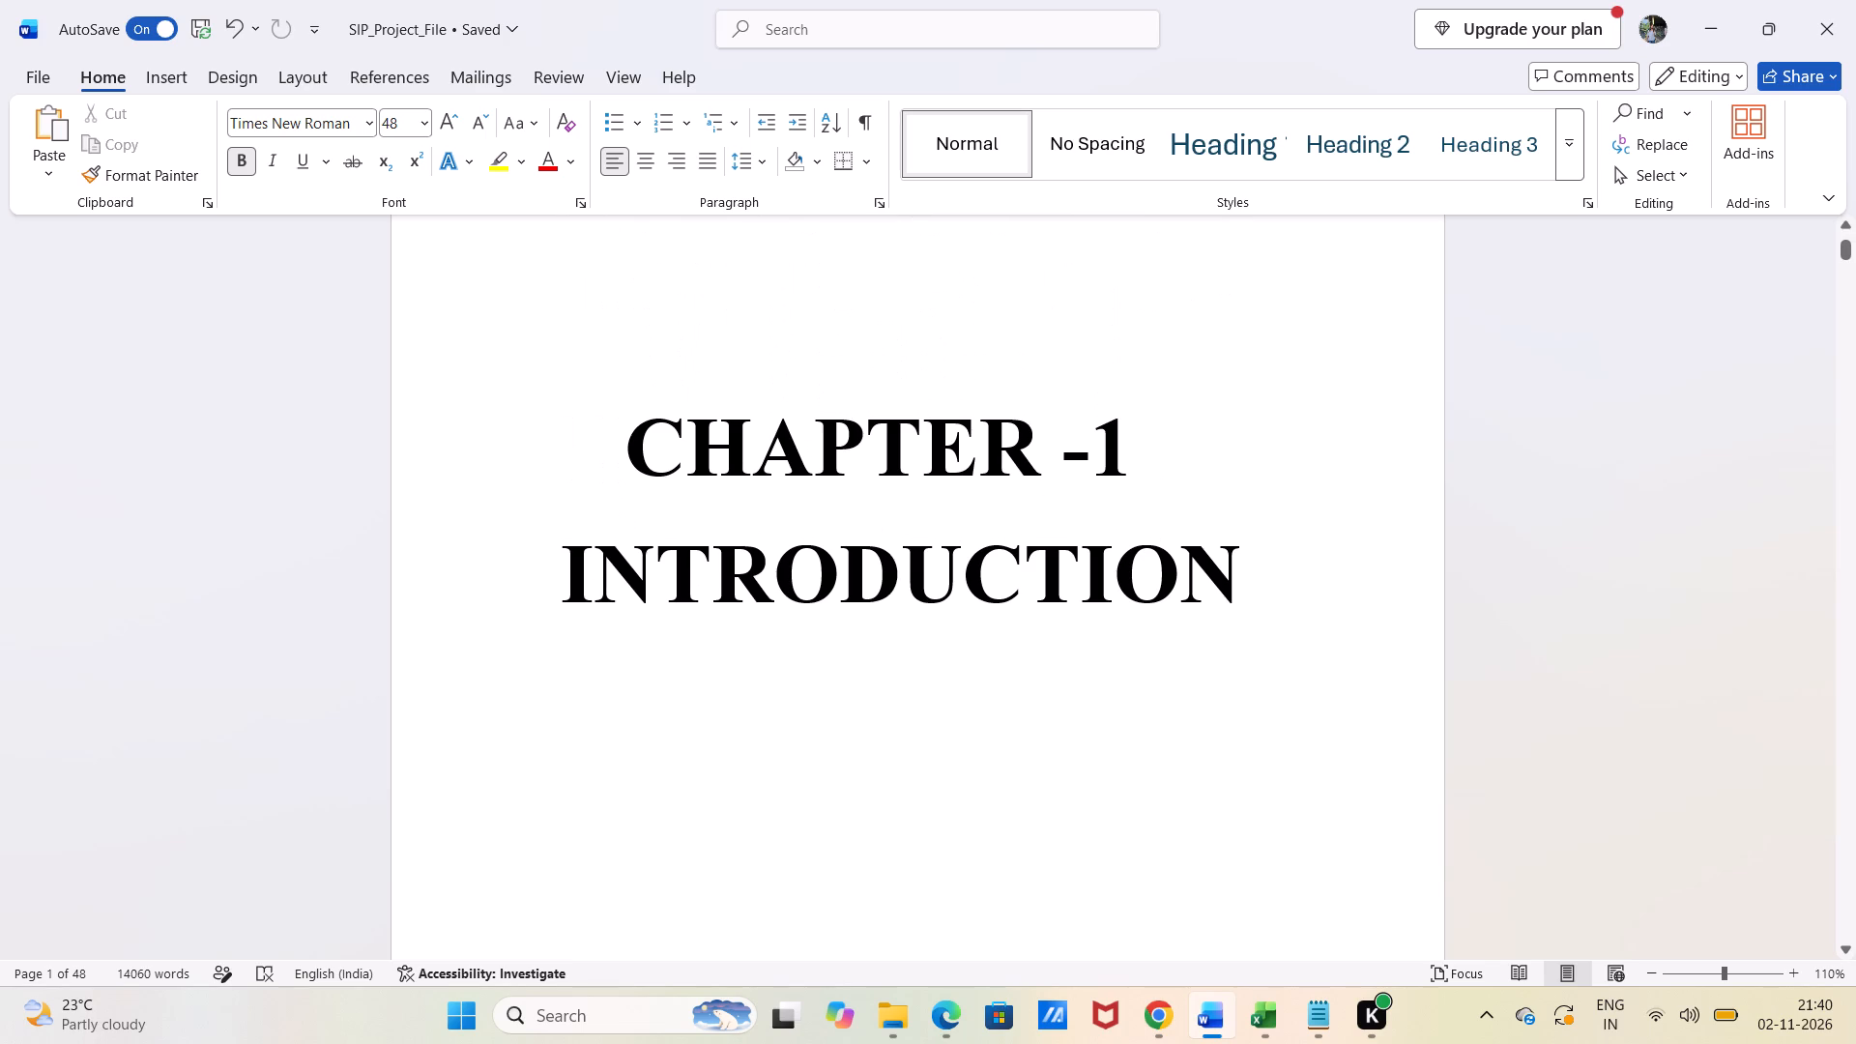
{"action": "scroll", "coordinate": [1244, 462], "scroll_direction": "down", "scroll_amount": 3}
{"action": "scroll", "coordinate": [1244, 462], "scroll_direction": "up", "scroll_amount": 1}
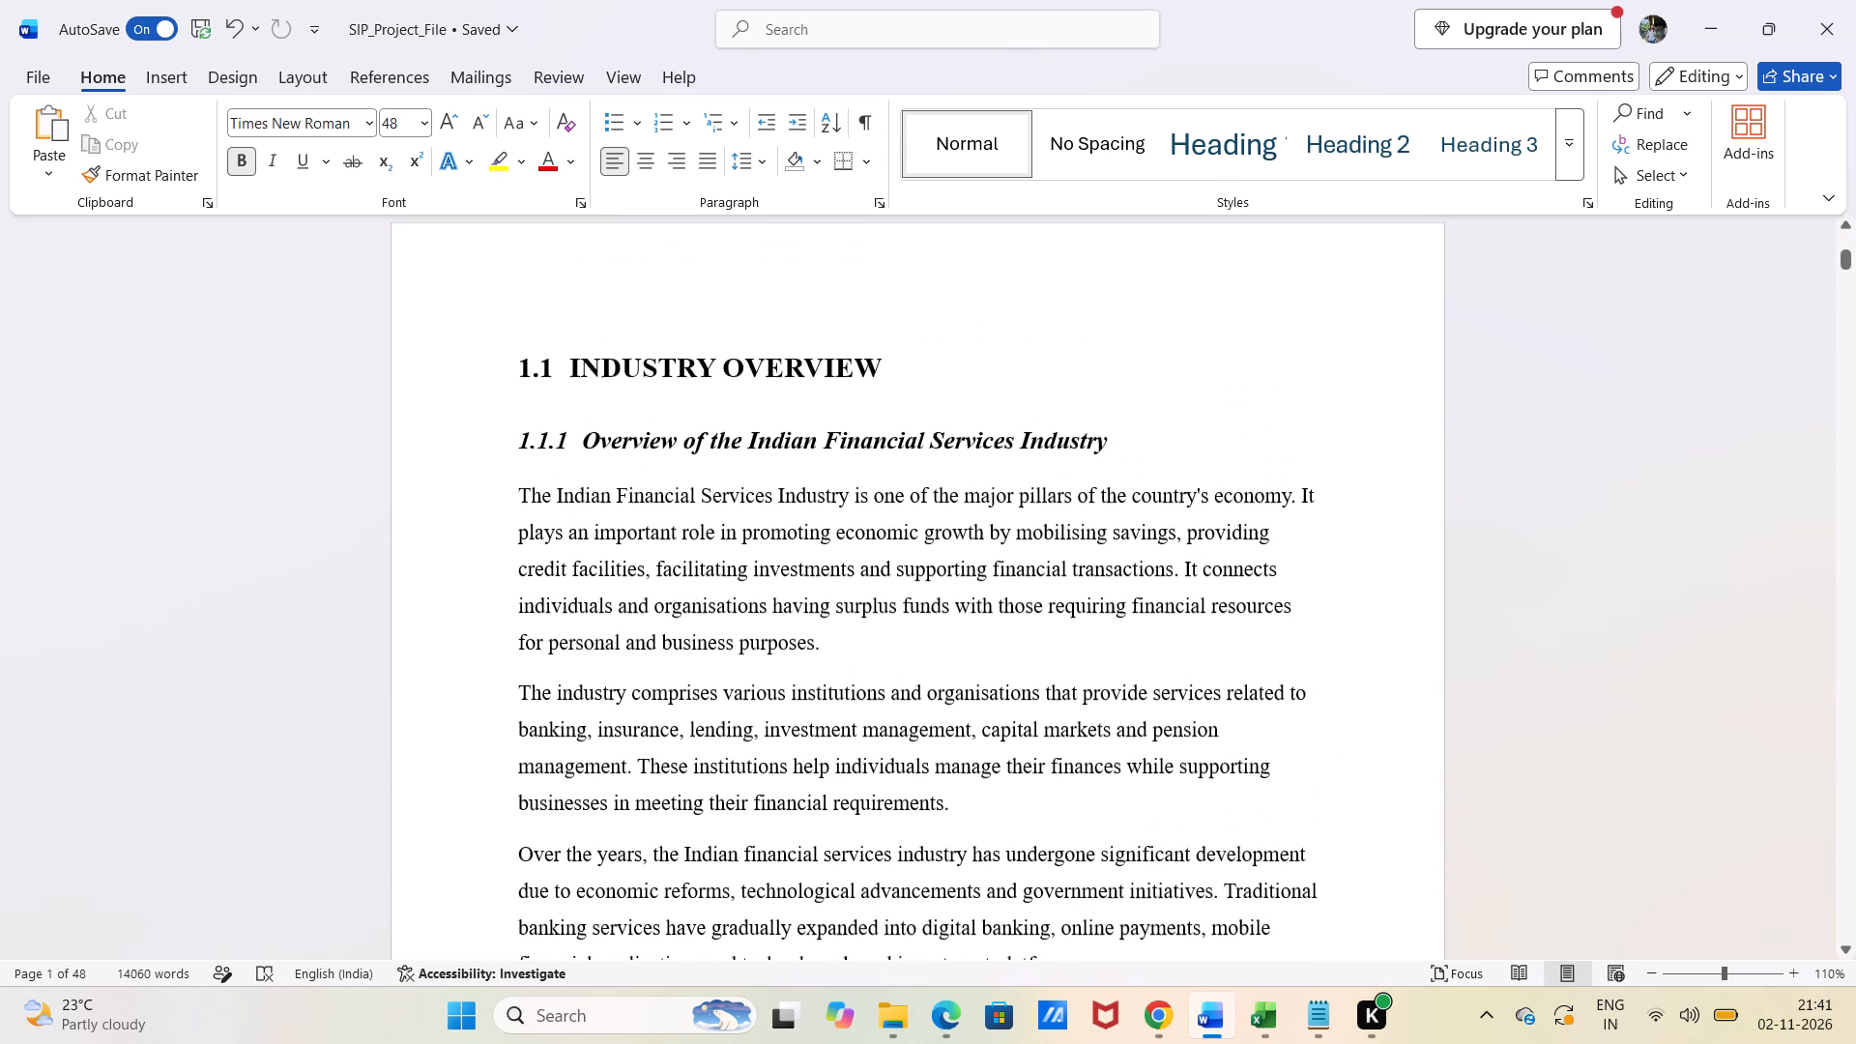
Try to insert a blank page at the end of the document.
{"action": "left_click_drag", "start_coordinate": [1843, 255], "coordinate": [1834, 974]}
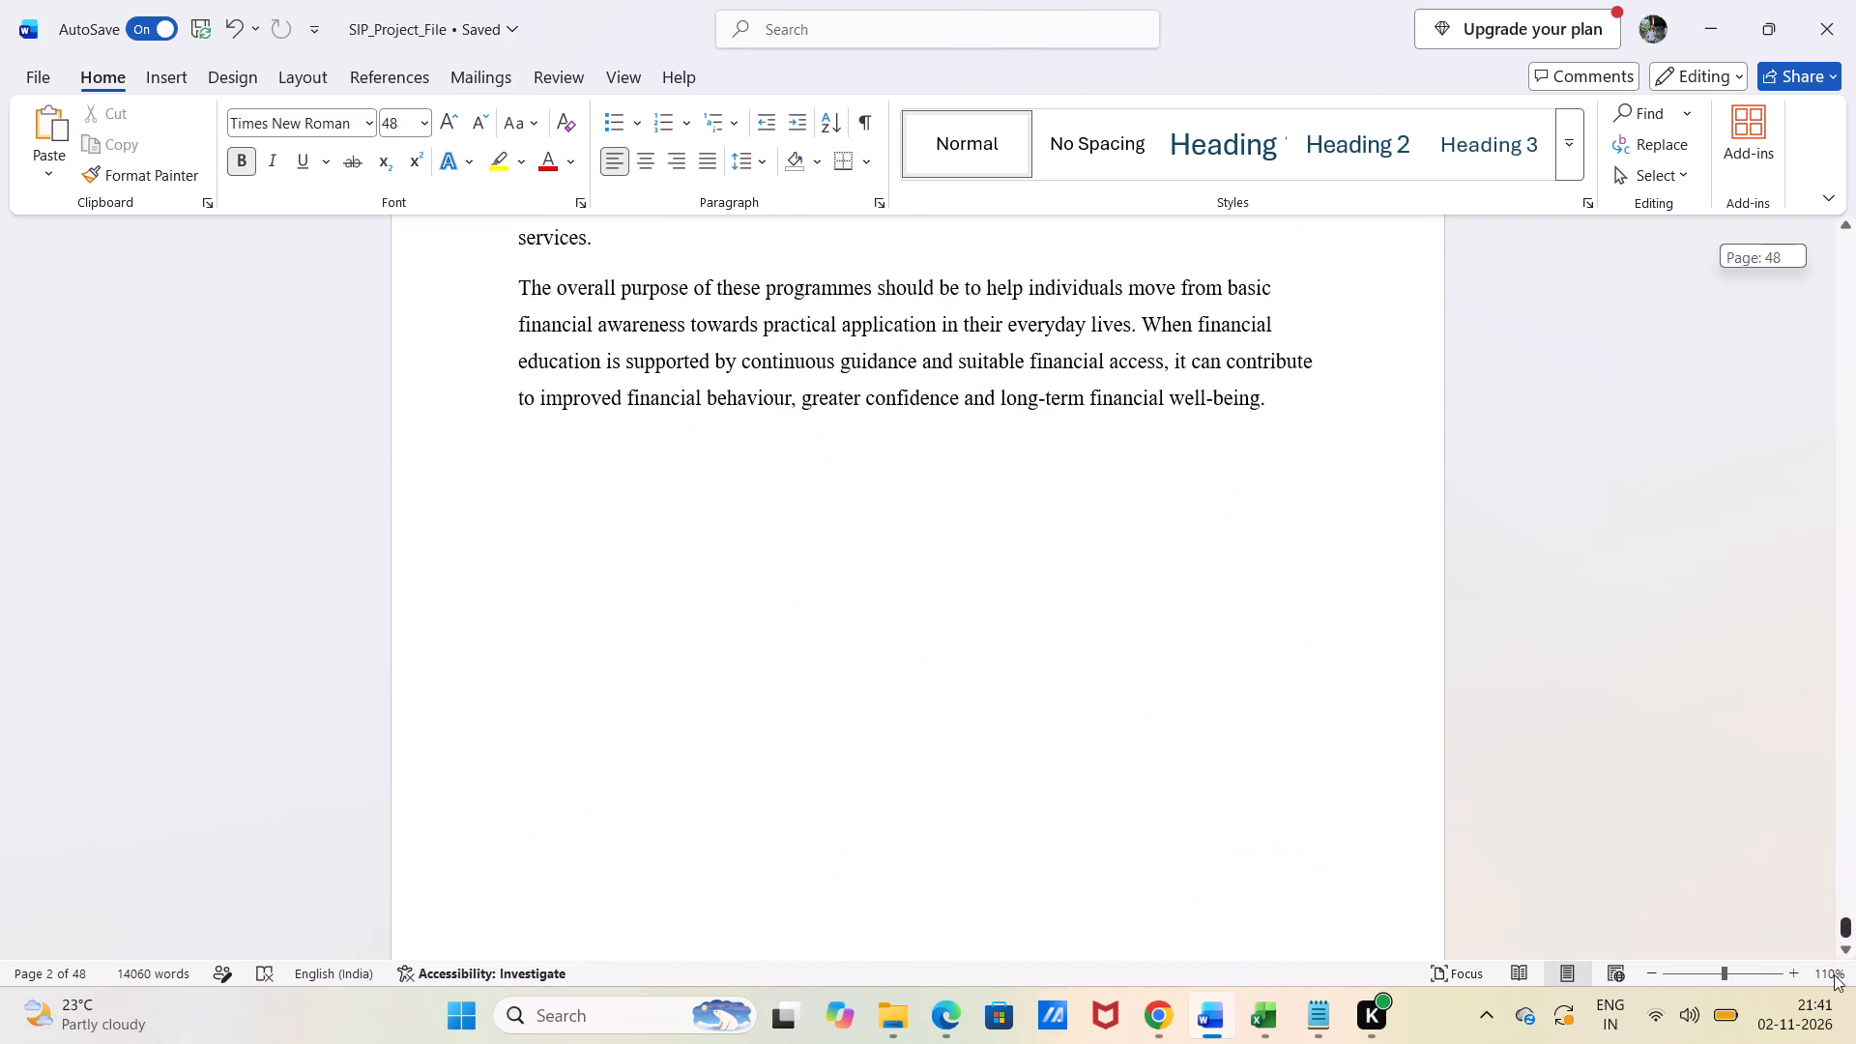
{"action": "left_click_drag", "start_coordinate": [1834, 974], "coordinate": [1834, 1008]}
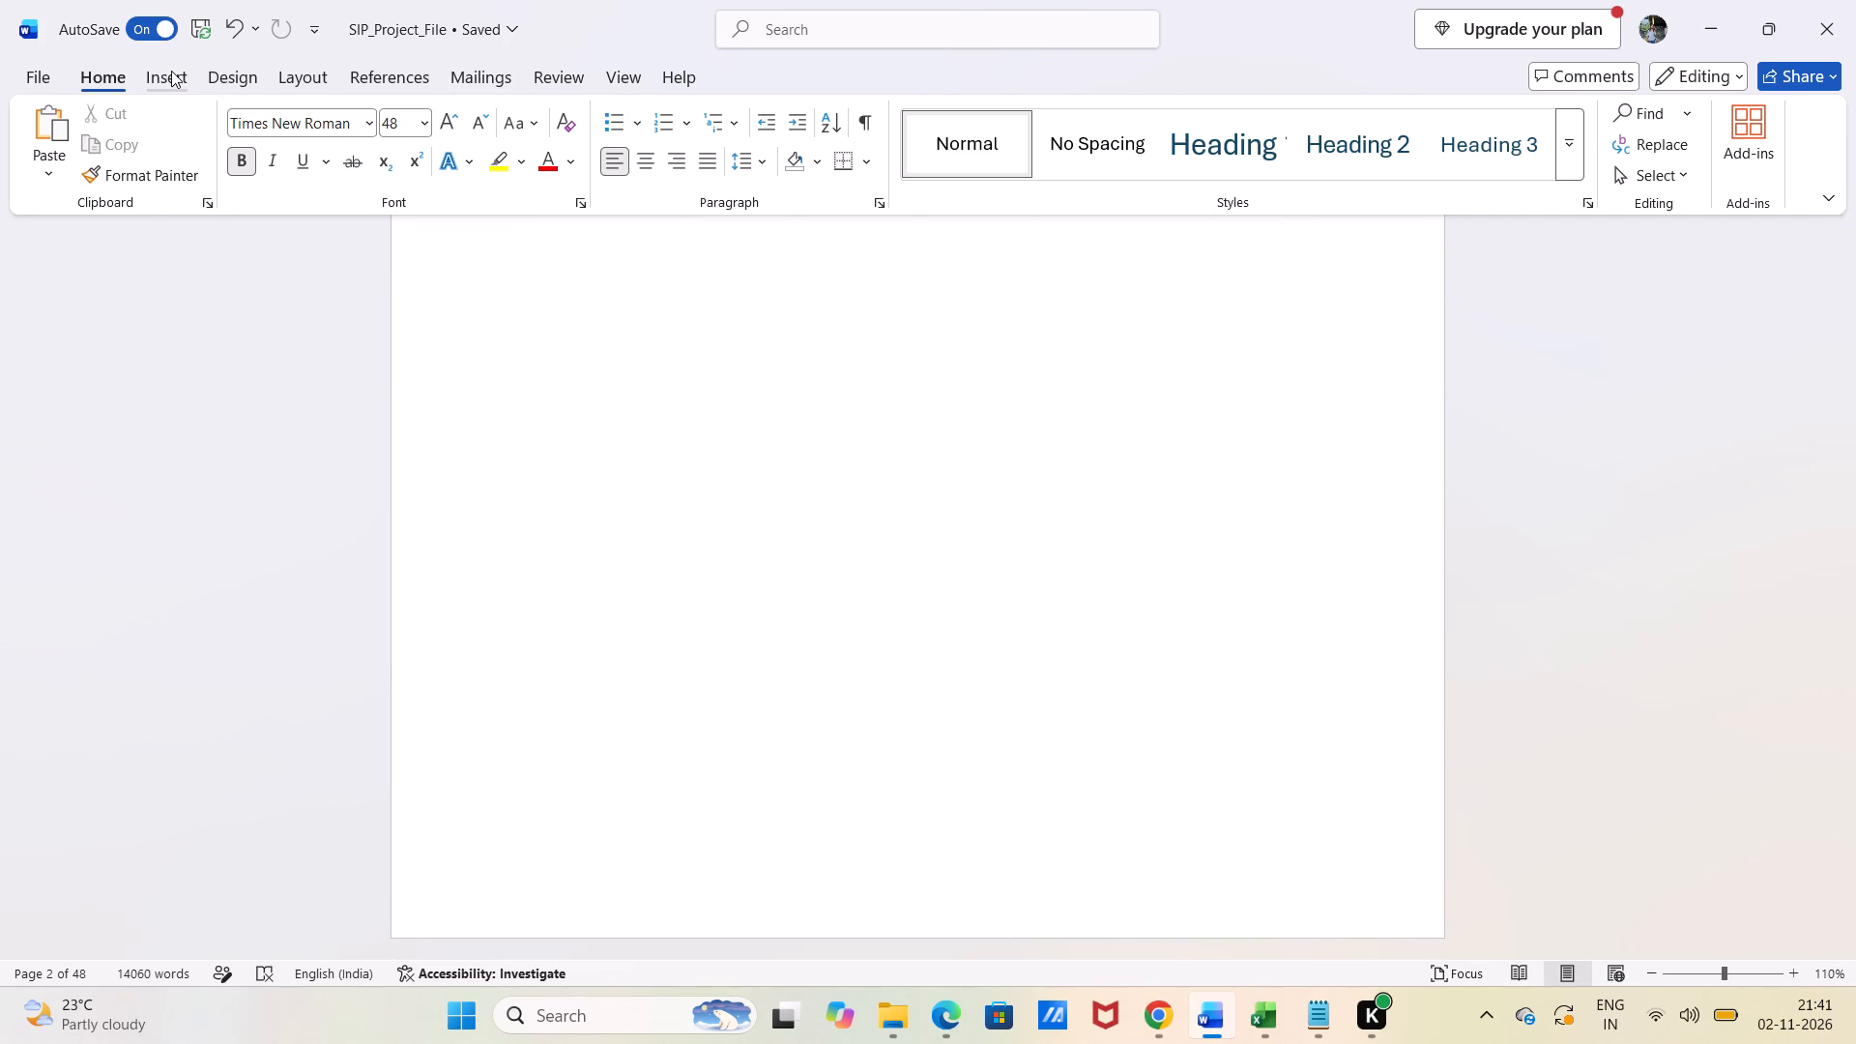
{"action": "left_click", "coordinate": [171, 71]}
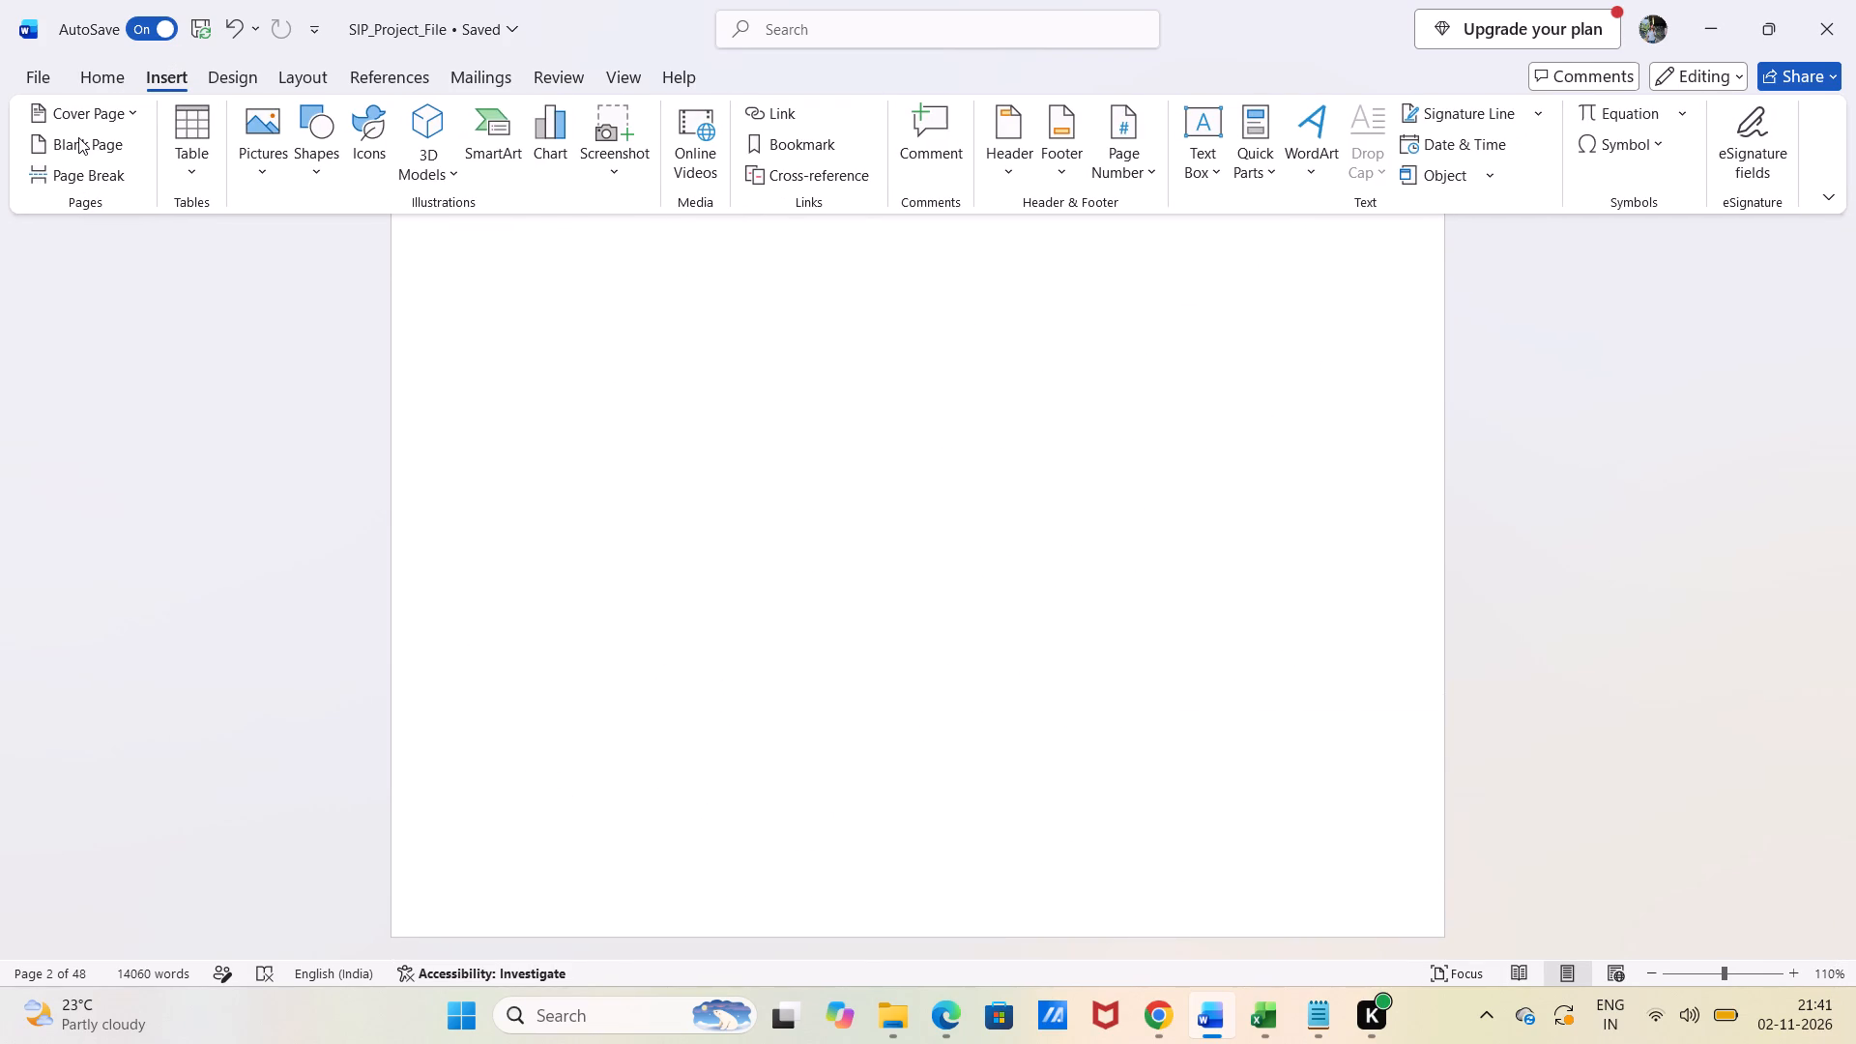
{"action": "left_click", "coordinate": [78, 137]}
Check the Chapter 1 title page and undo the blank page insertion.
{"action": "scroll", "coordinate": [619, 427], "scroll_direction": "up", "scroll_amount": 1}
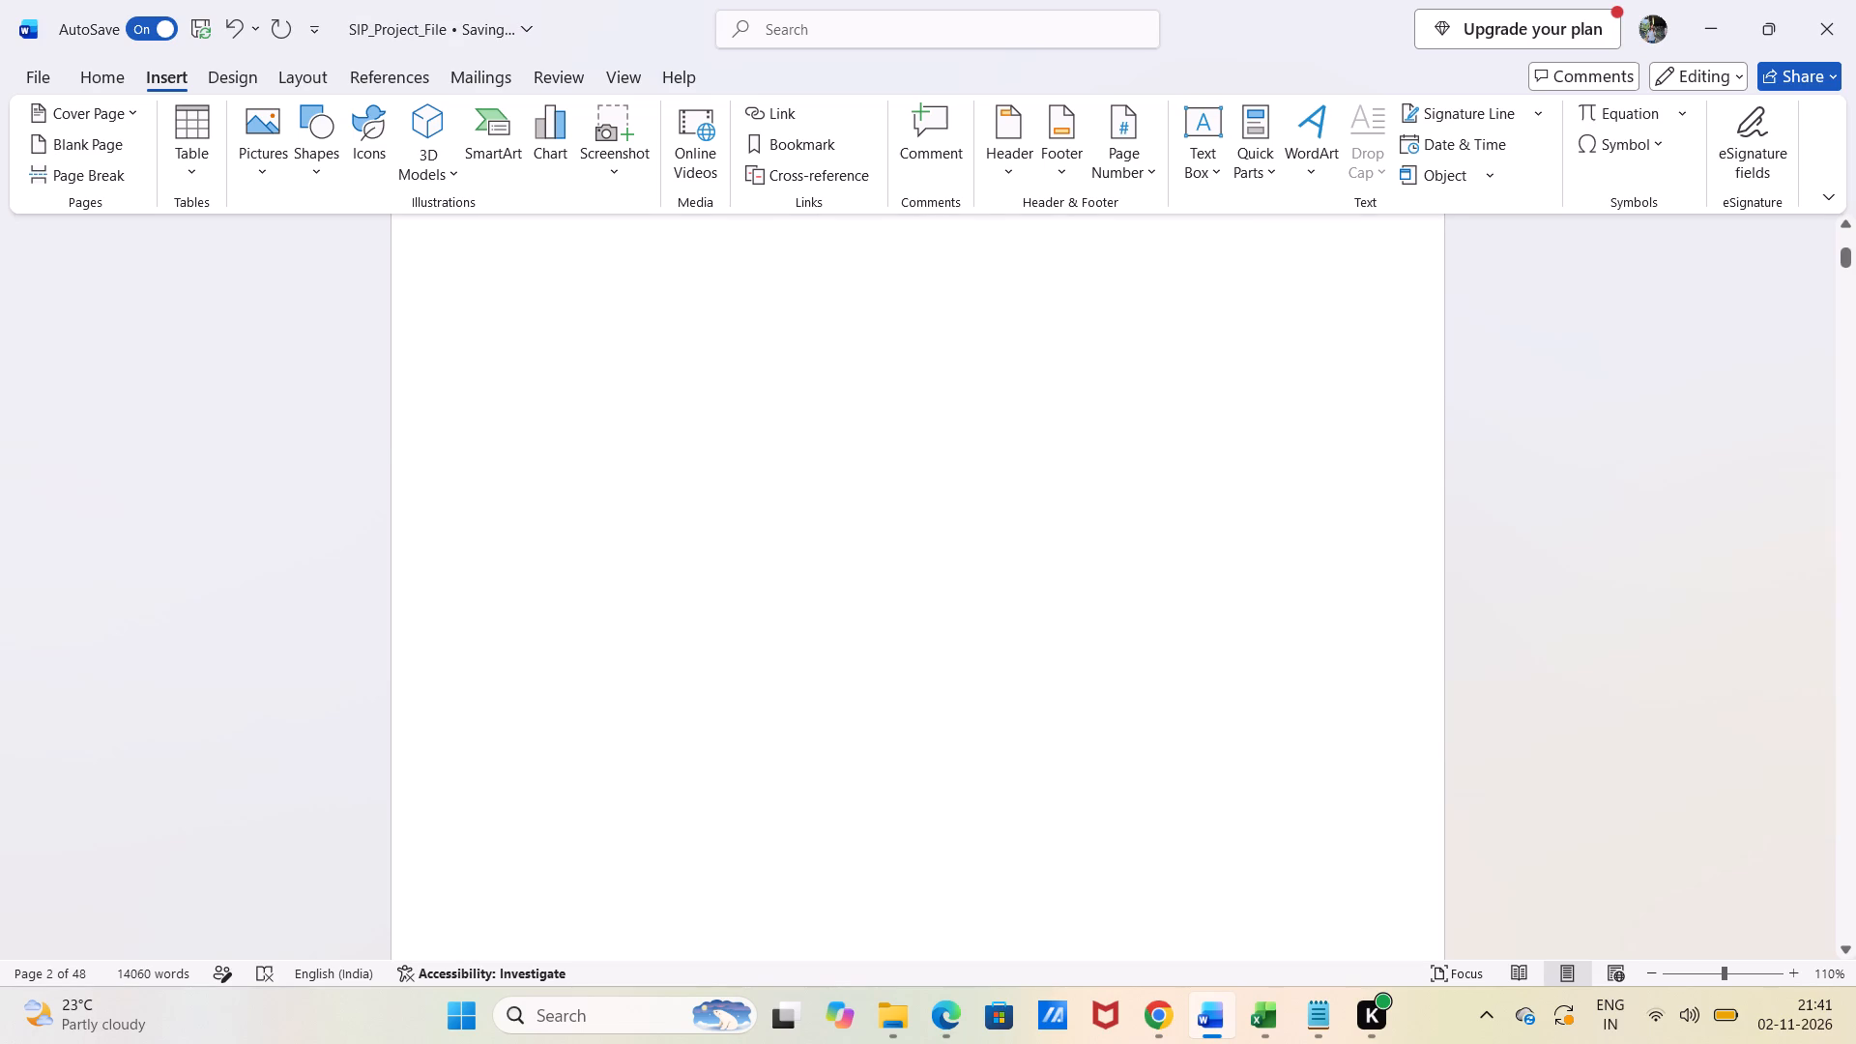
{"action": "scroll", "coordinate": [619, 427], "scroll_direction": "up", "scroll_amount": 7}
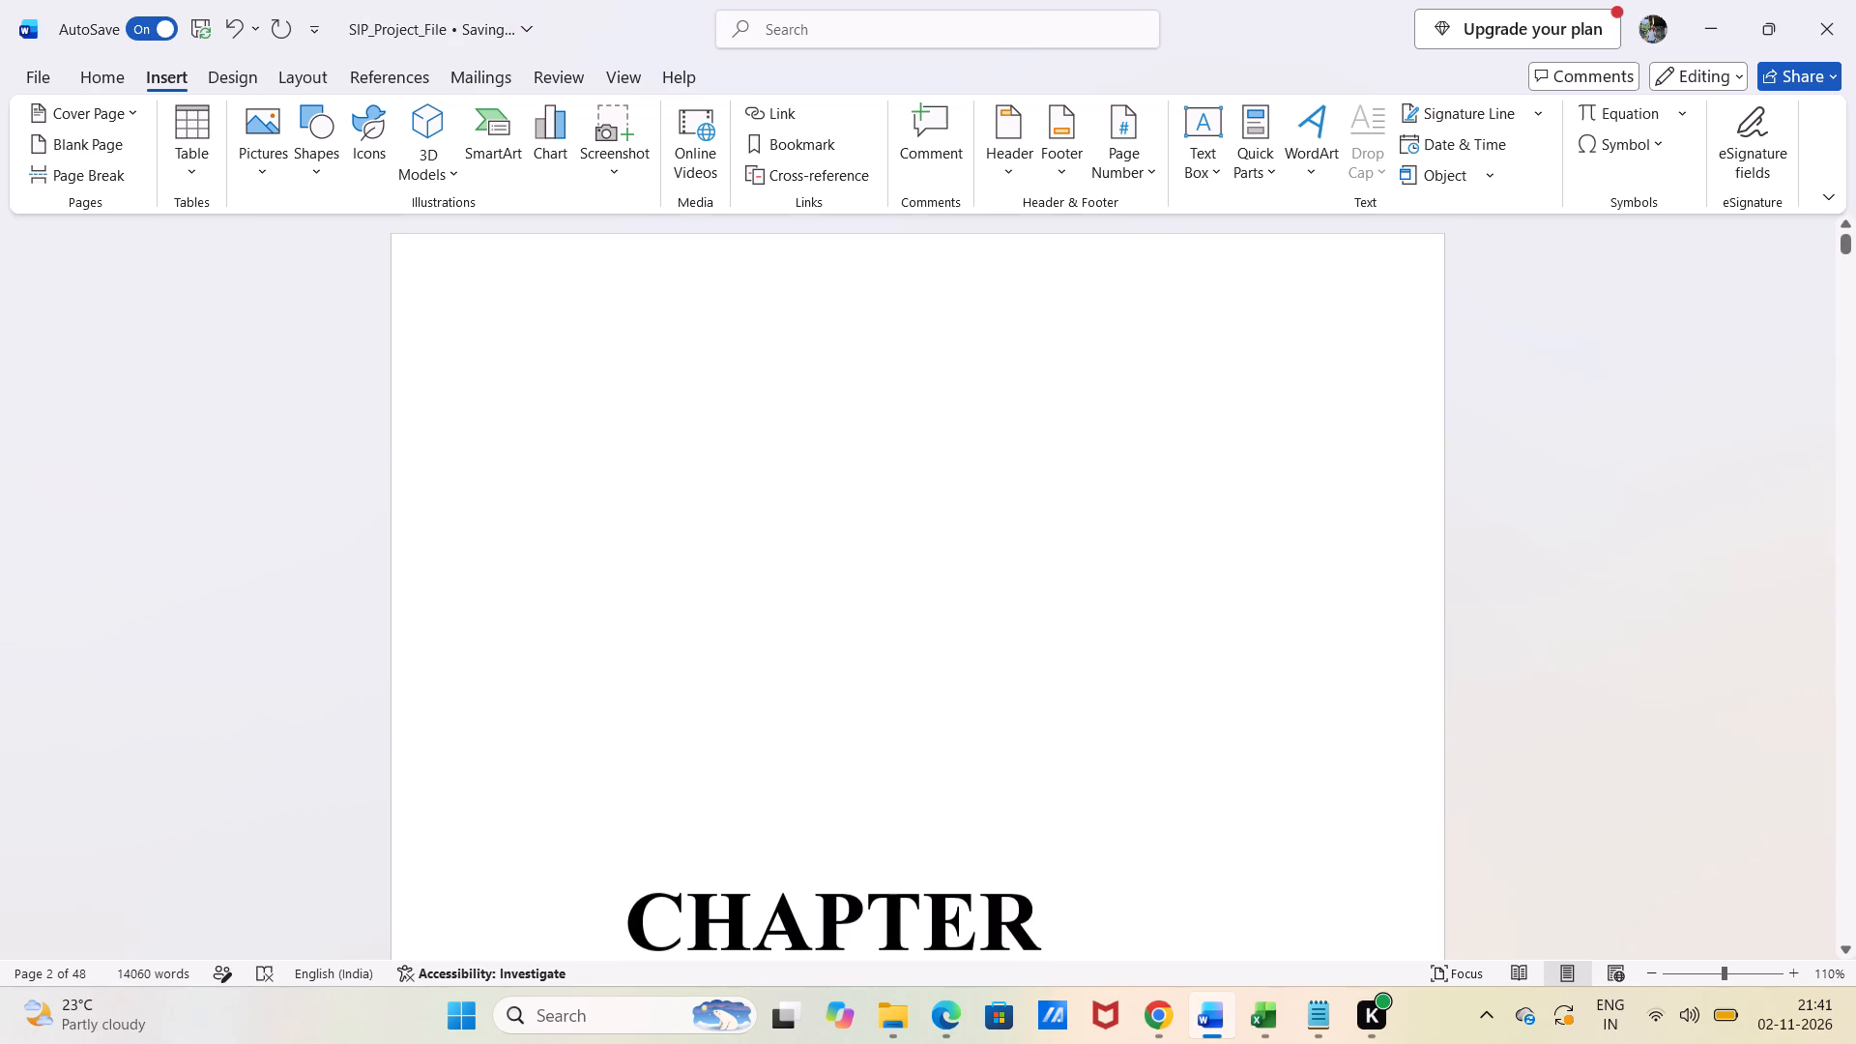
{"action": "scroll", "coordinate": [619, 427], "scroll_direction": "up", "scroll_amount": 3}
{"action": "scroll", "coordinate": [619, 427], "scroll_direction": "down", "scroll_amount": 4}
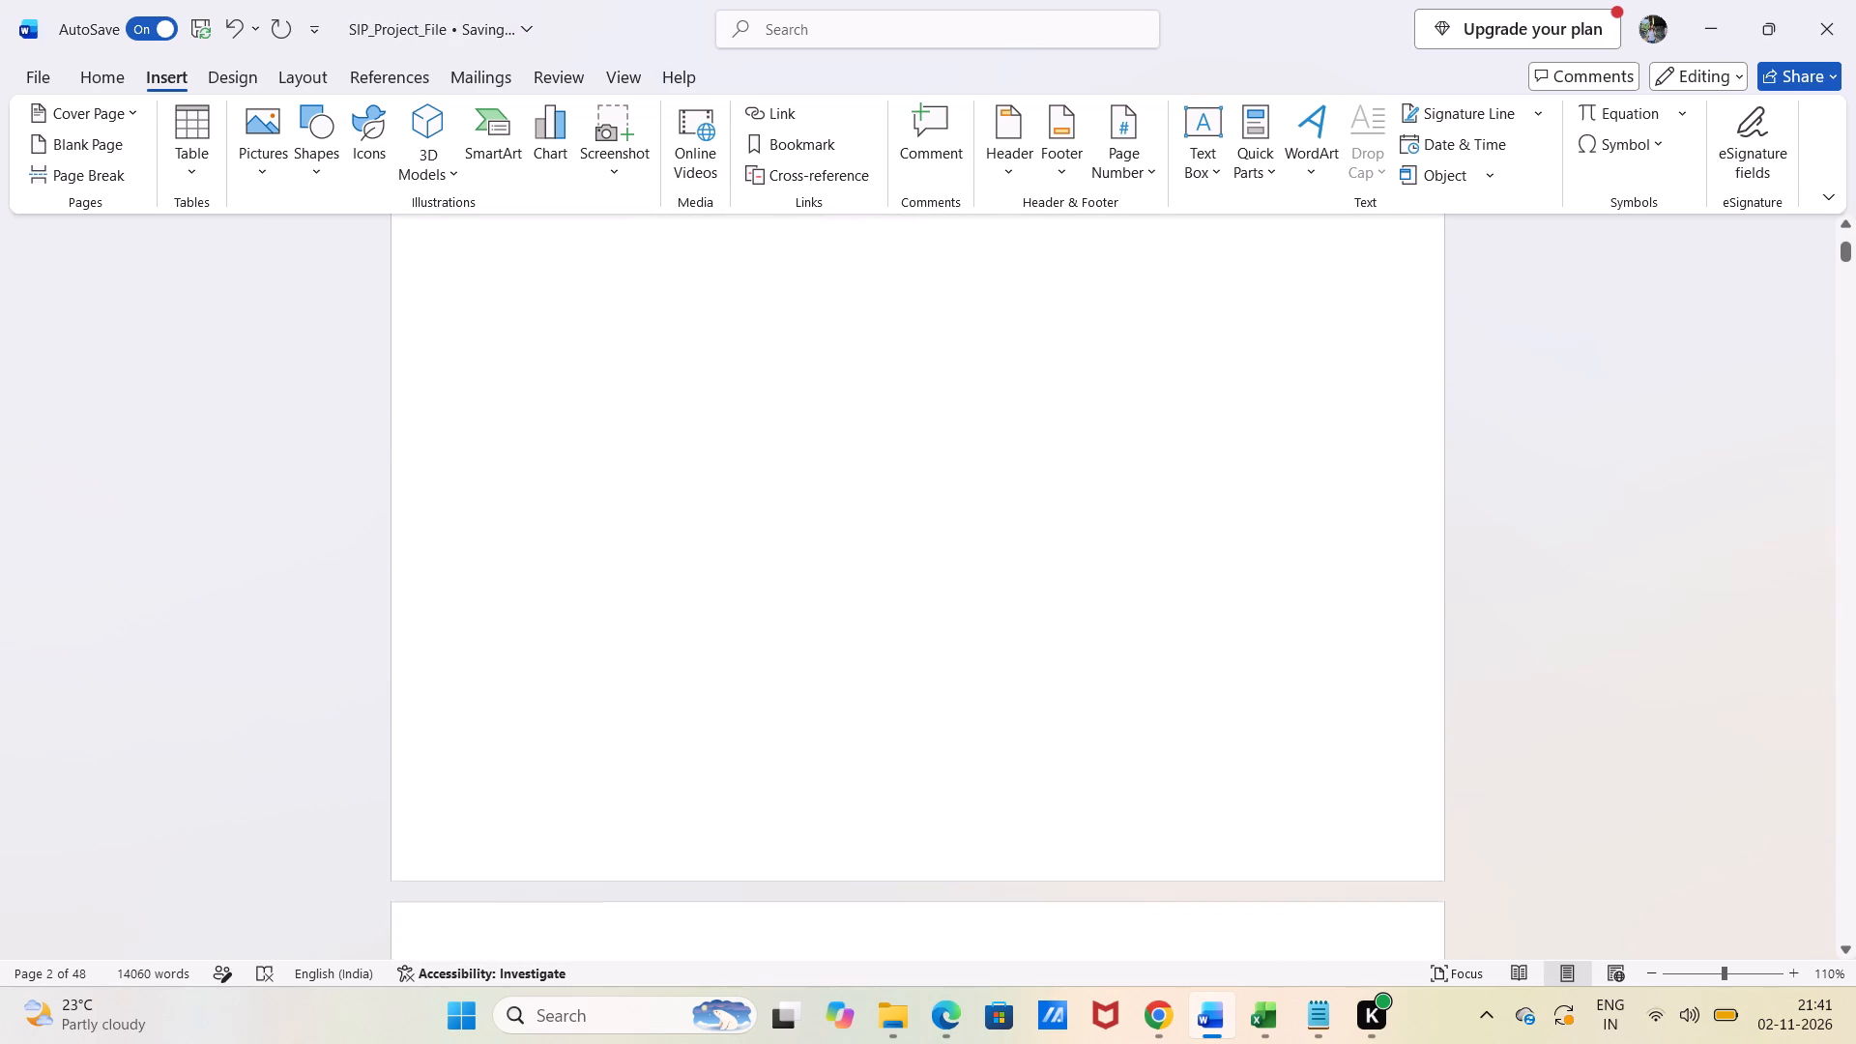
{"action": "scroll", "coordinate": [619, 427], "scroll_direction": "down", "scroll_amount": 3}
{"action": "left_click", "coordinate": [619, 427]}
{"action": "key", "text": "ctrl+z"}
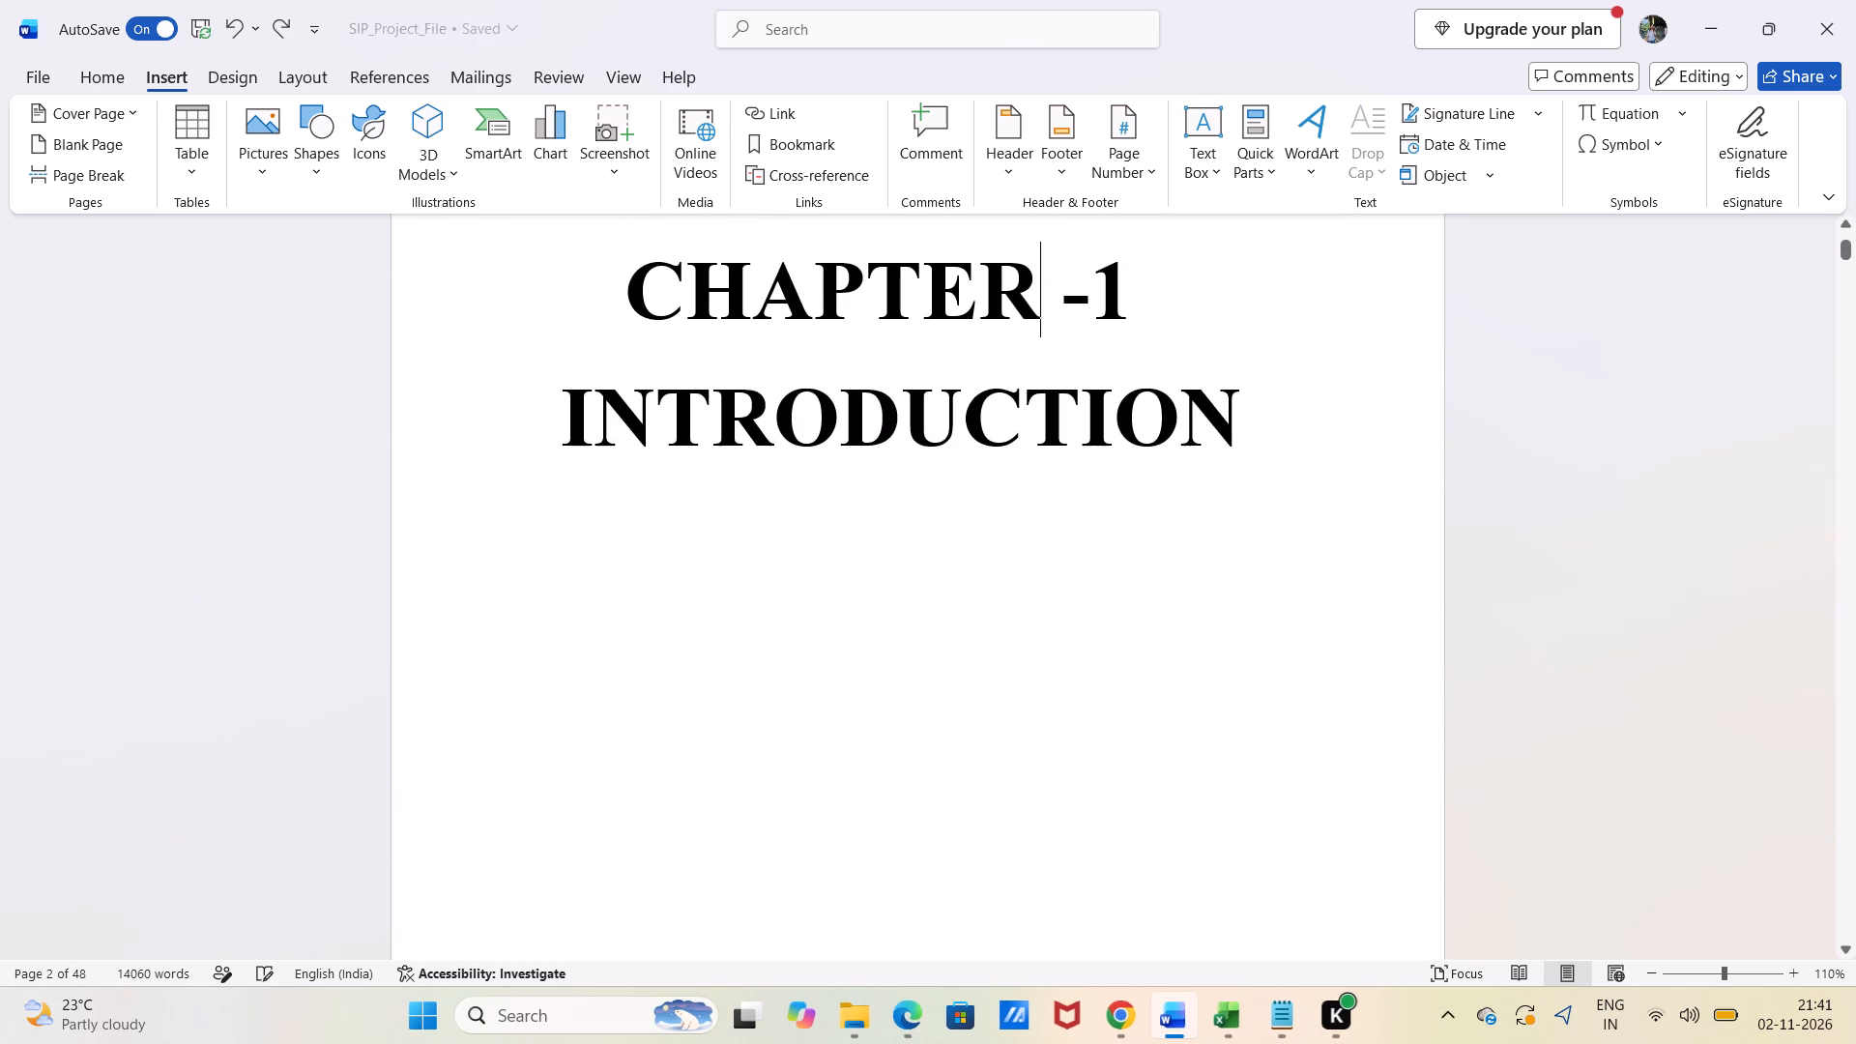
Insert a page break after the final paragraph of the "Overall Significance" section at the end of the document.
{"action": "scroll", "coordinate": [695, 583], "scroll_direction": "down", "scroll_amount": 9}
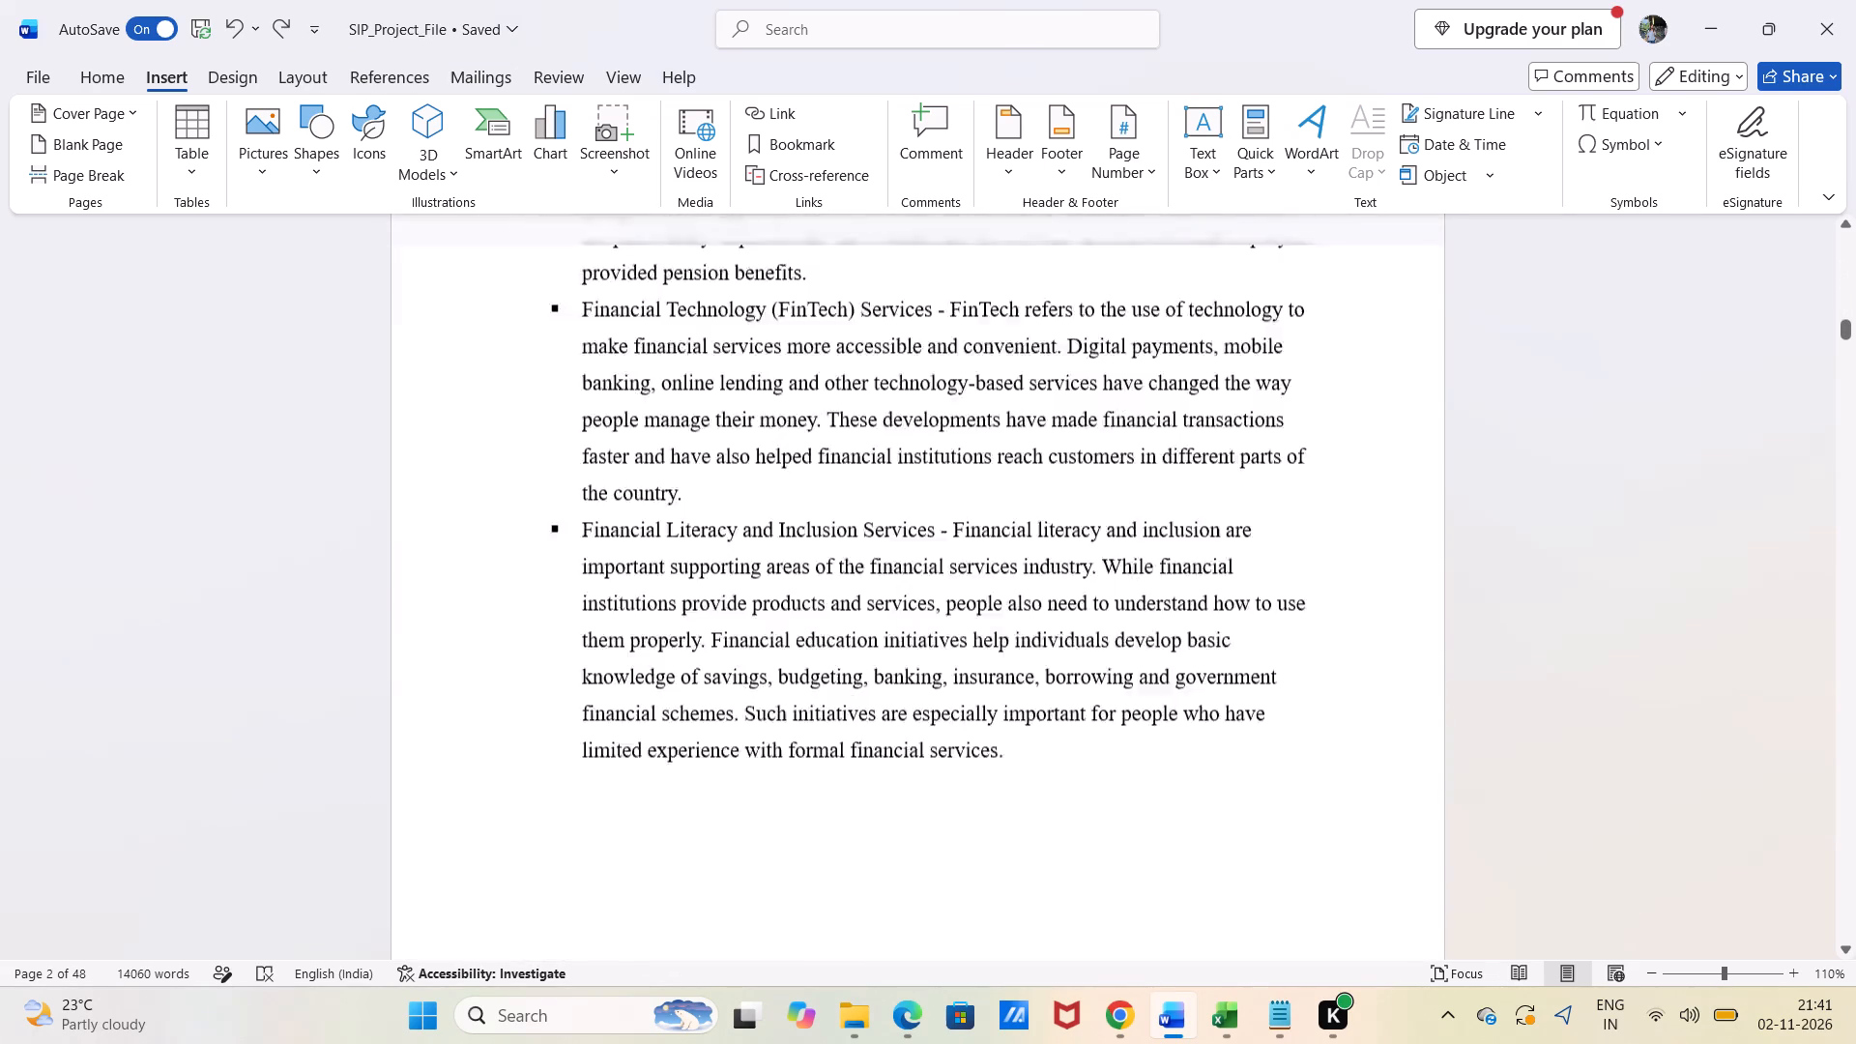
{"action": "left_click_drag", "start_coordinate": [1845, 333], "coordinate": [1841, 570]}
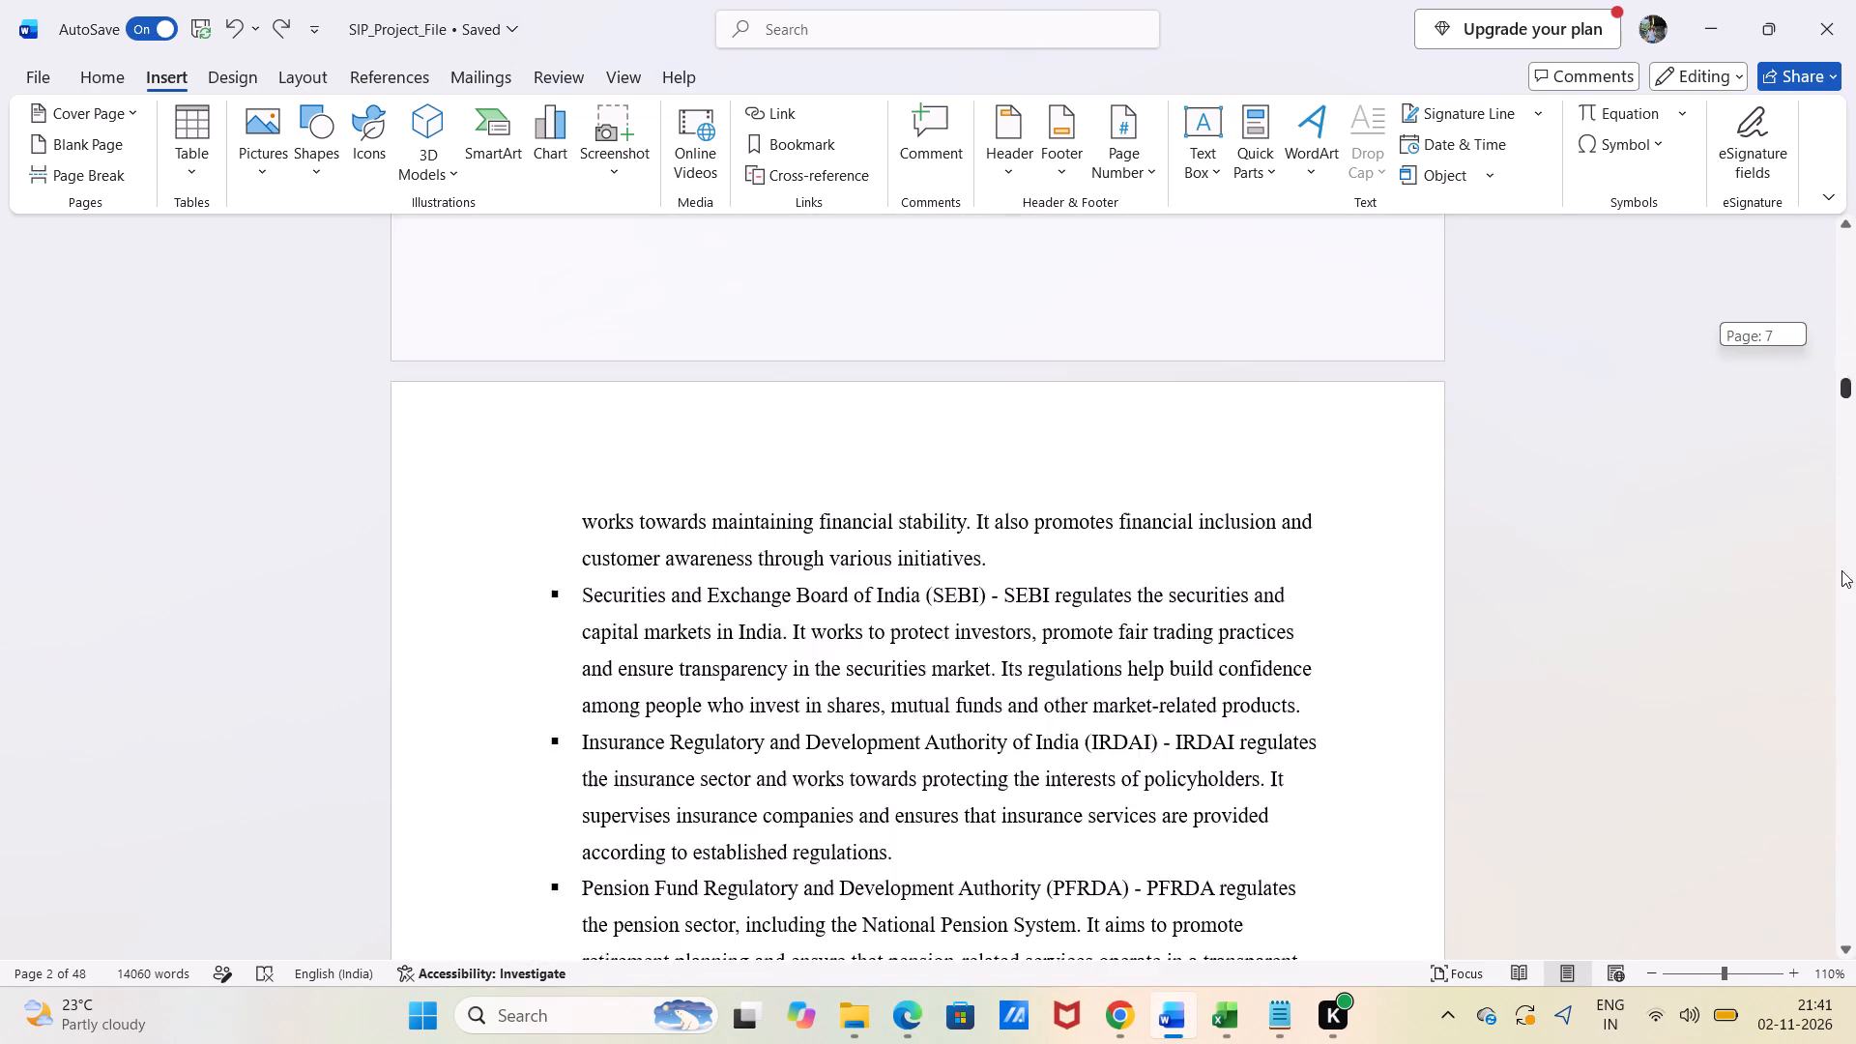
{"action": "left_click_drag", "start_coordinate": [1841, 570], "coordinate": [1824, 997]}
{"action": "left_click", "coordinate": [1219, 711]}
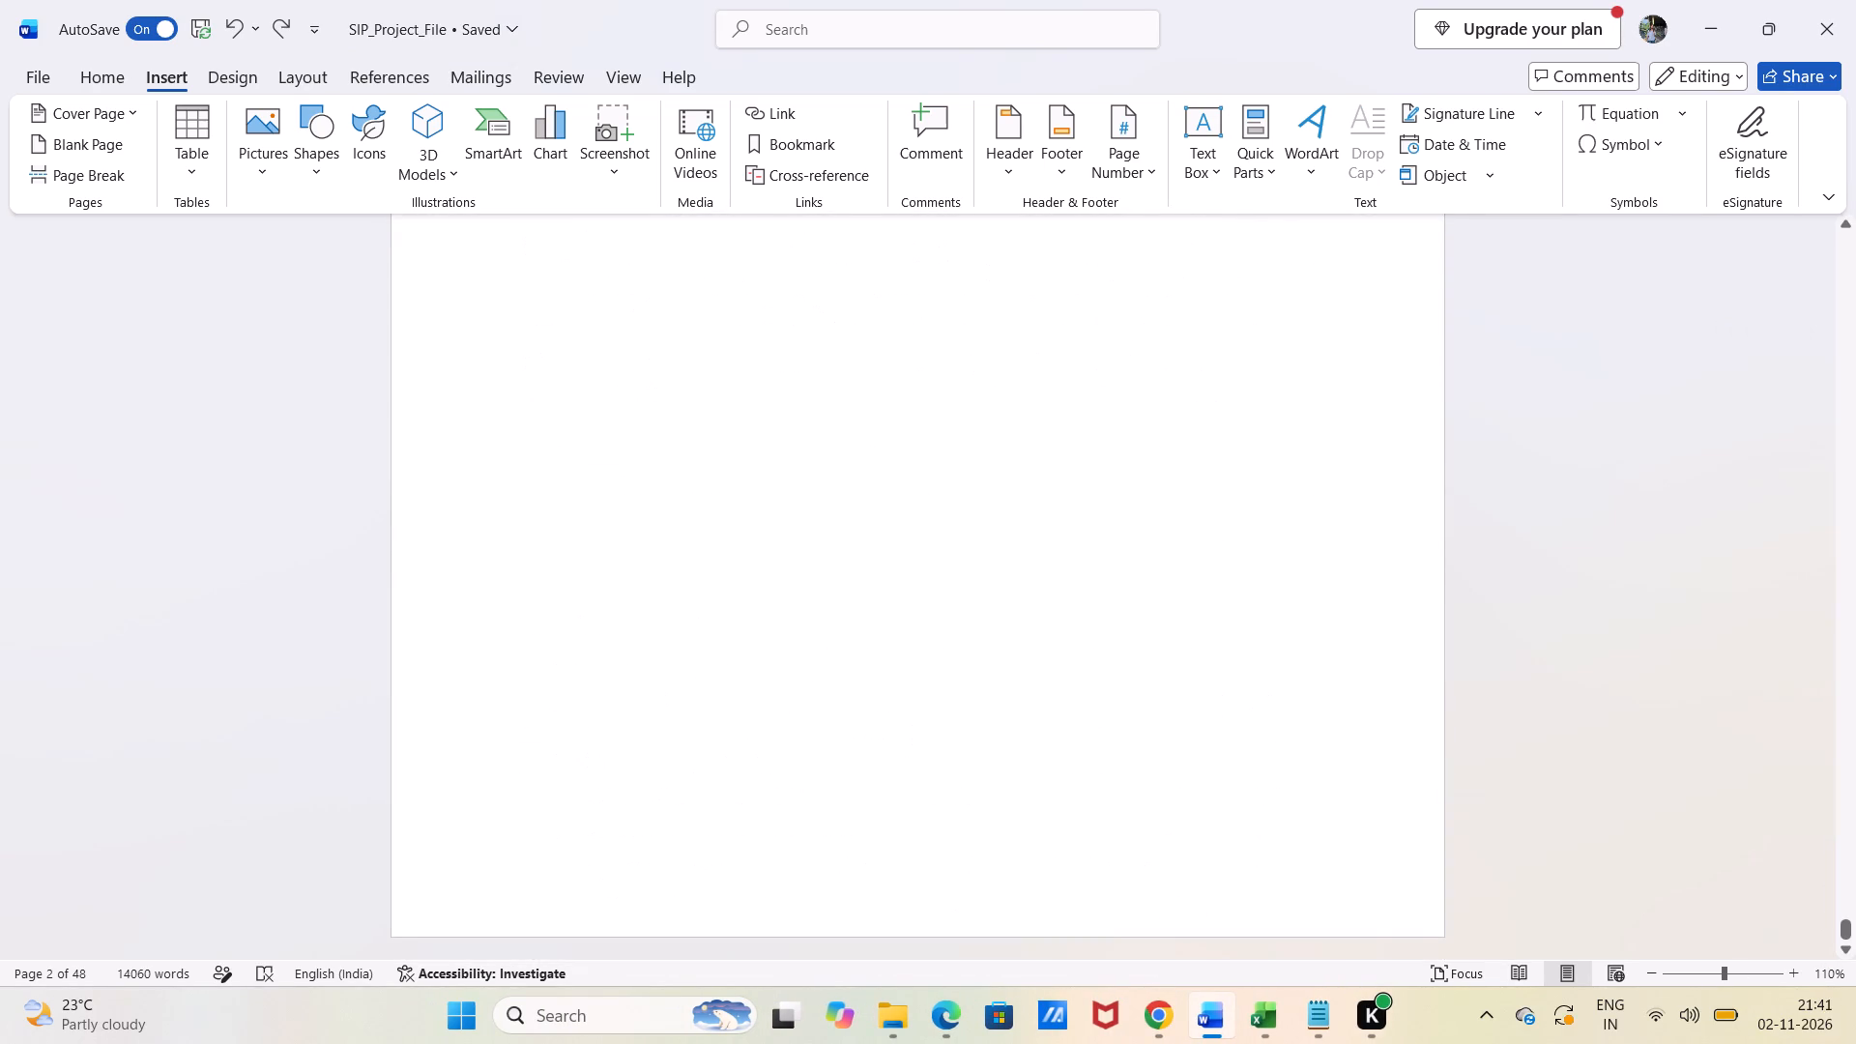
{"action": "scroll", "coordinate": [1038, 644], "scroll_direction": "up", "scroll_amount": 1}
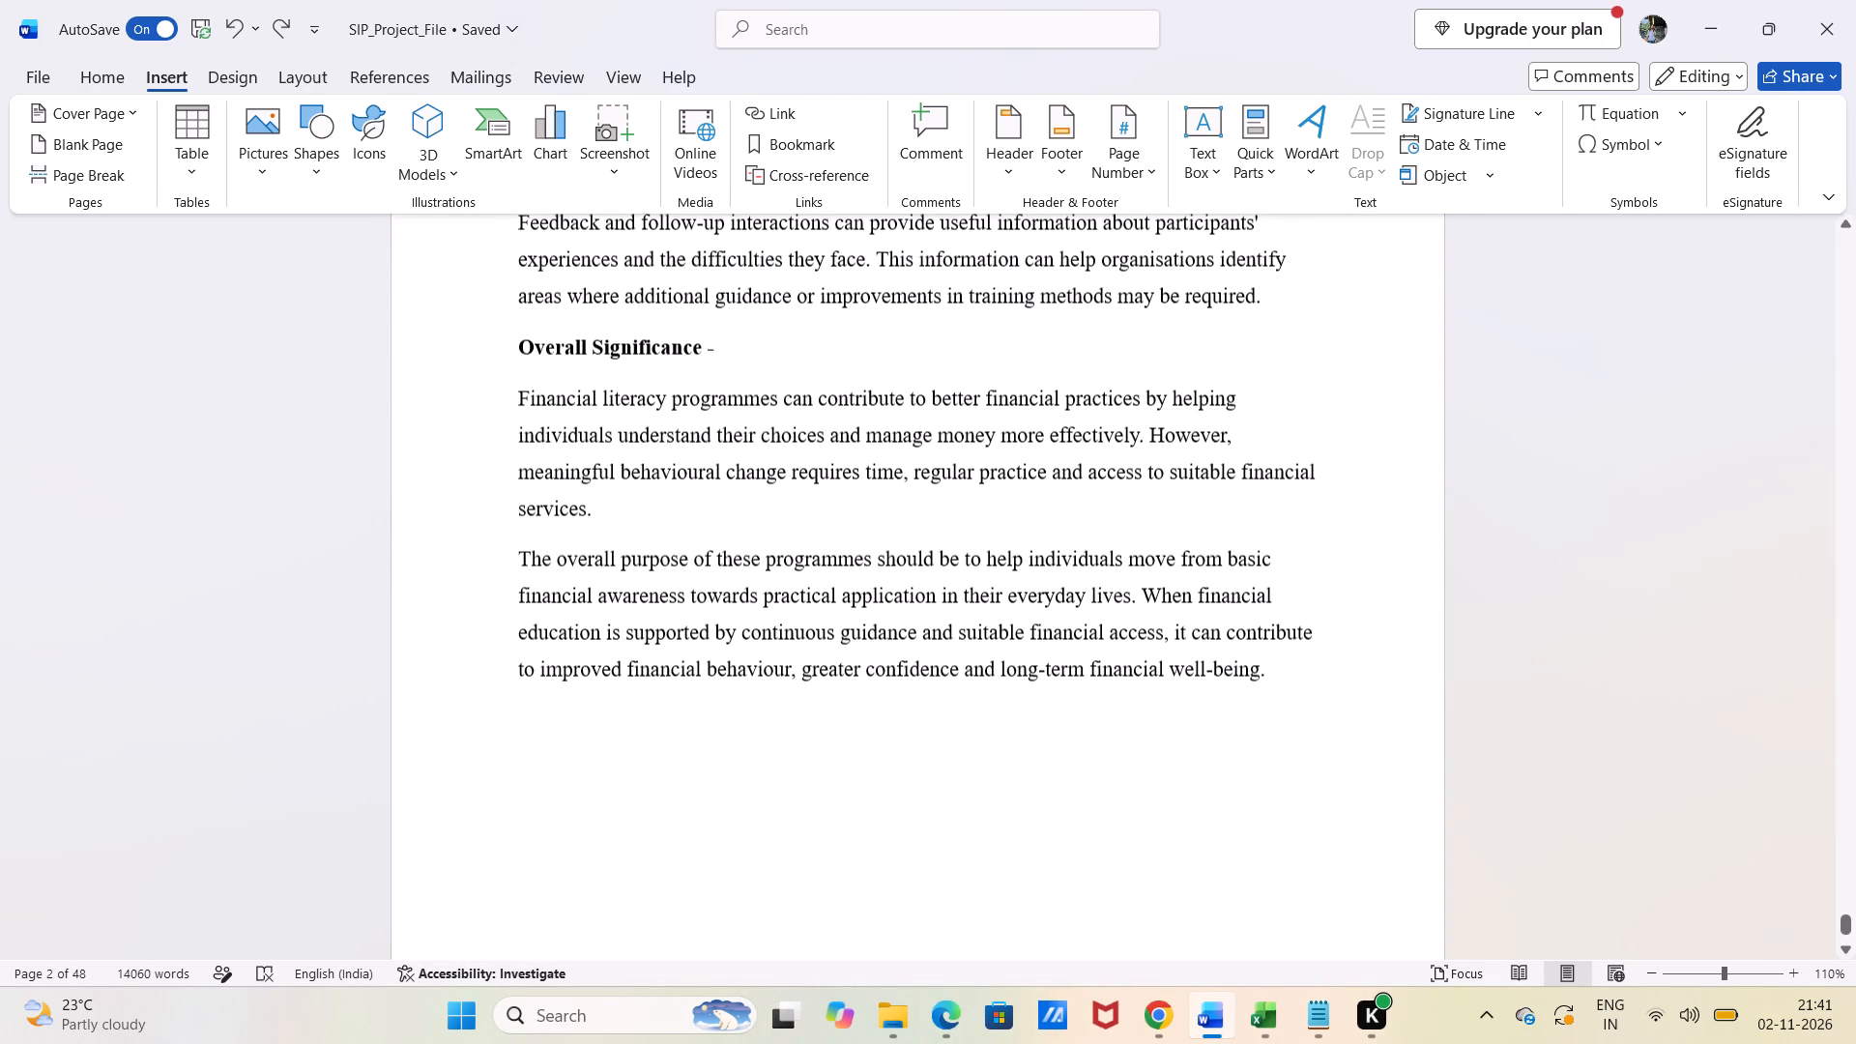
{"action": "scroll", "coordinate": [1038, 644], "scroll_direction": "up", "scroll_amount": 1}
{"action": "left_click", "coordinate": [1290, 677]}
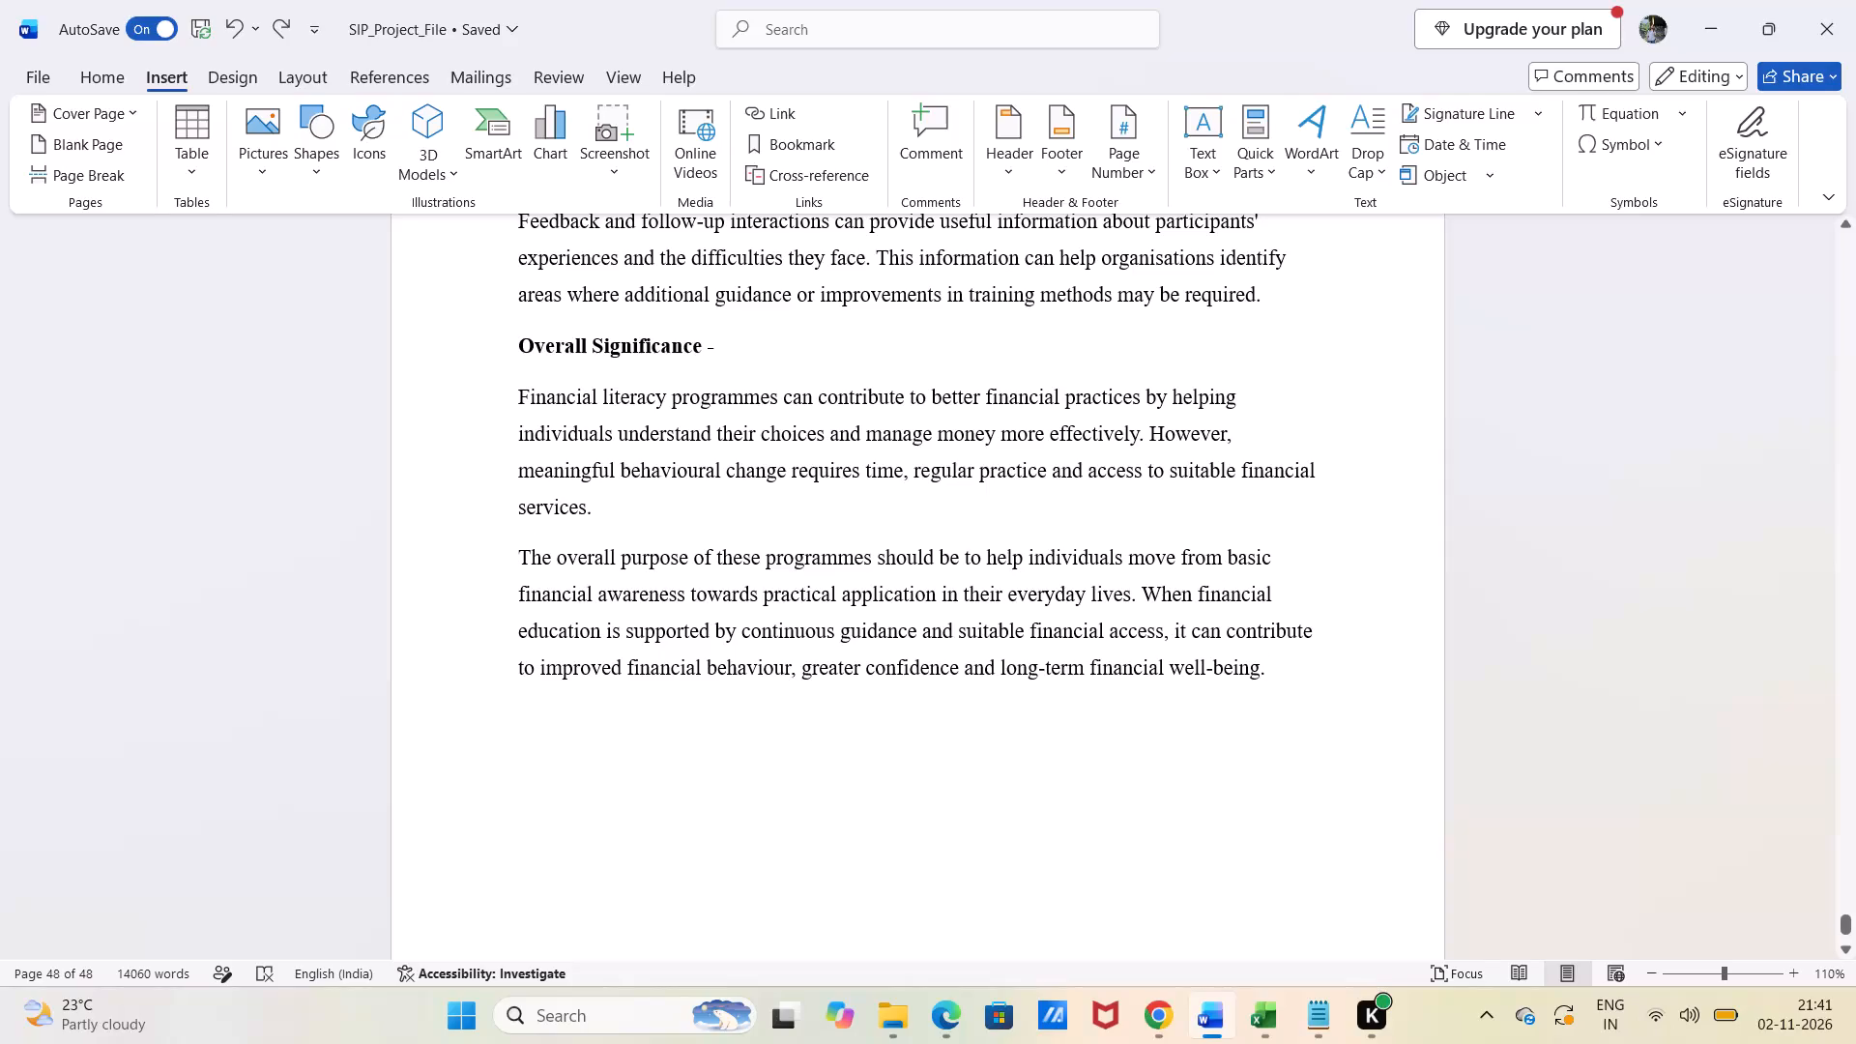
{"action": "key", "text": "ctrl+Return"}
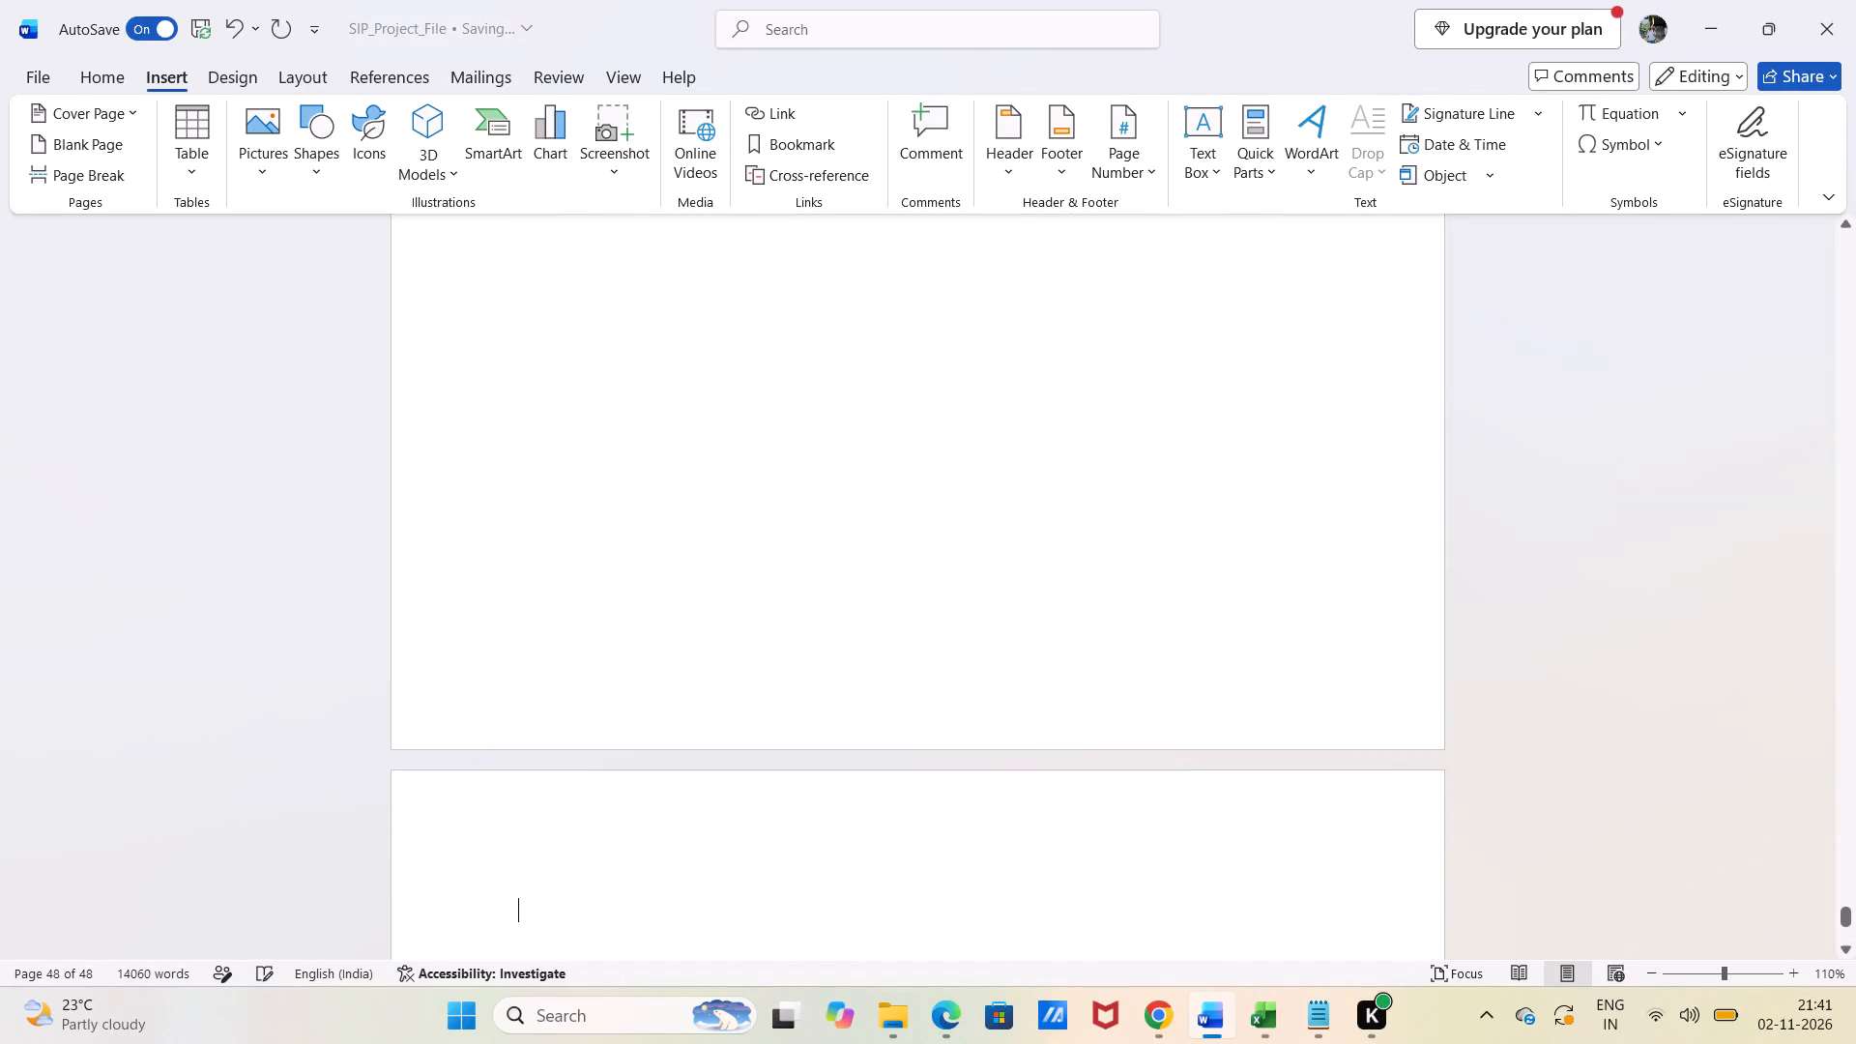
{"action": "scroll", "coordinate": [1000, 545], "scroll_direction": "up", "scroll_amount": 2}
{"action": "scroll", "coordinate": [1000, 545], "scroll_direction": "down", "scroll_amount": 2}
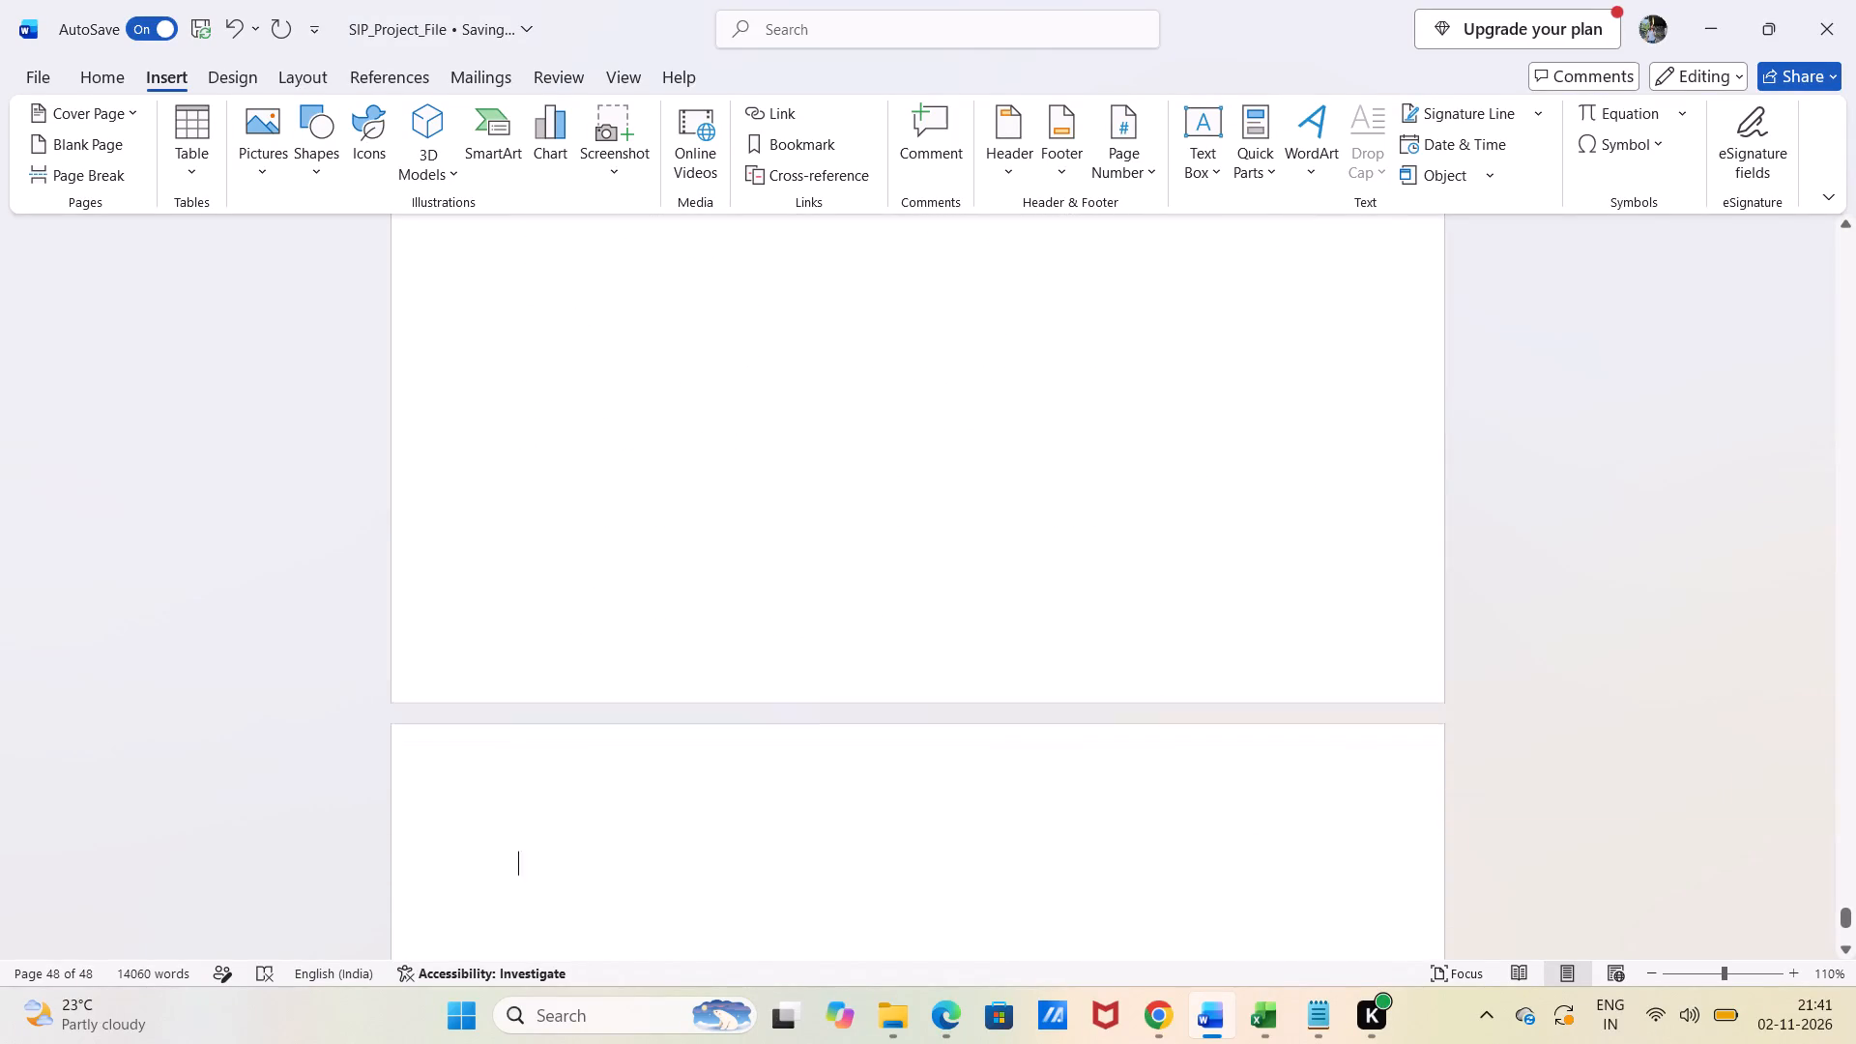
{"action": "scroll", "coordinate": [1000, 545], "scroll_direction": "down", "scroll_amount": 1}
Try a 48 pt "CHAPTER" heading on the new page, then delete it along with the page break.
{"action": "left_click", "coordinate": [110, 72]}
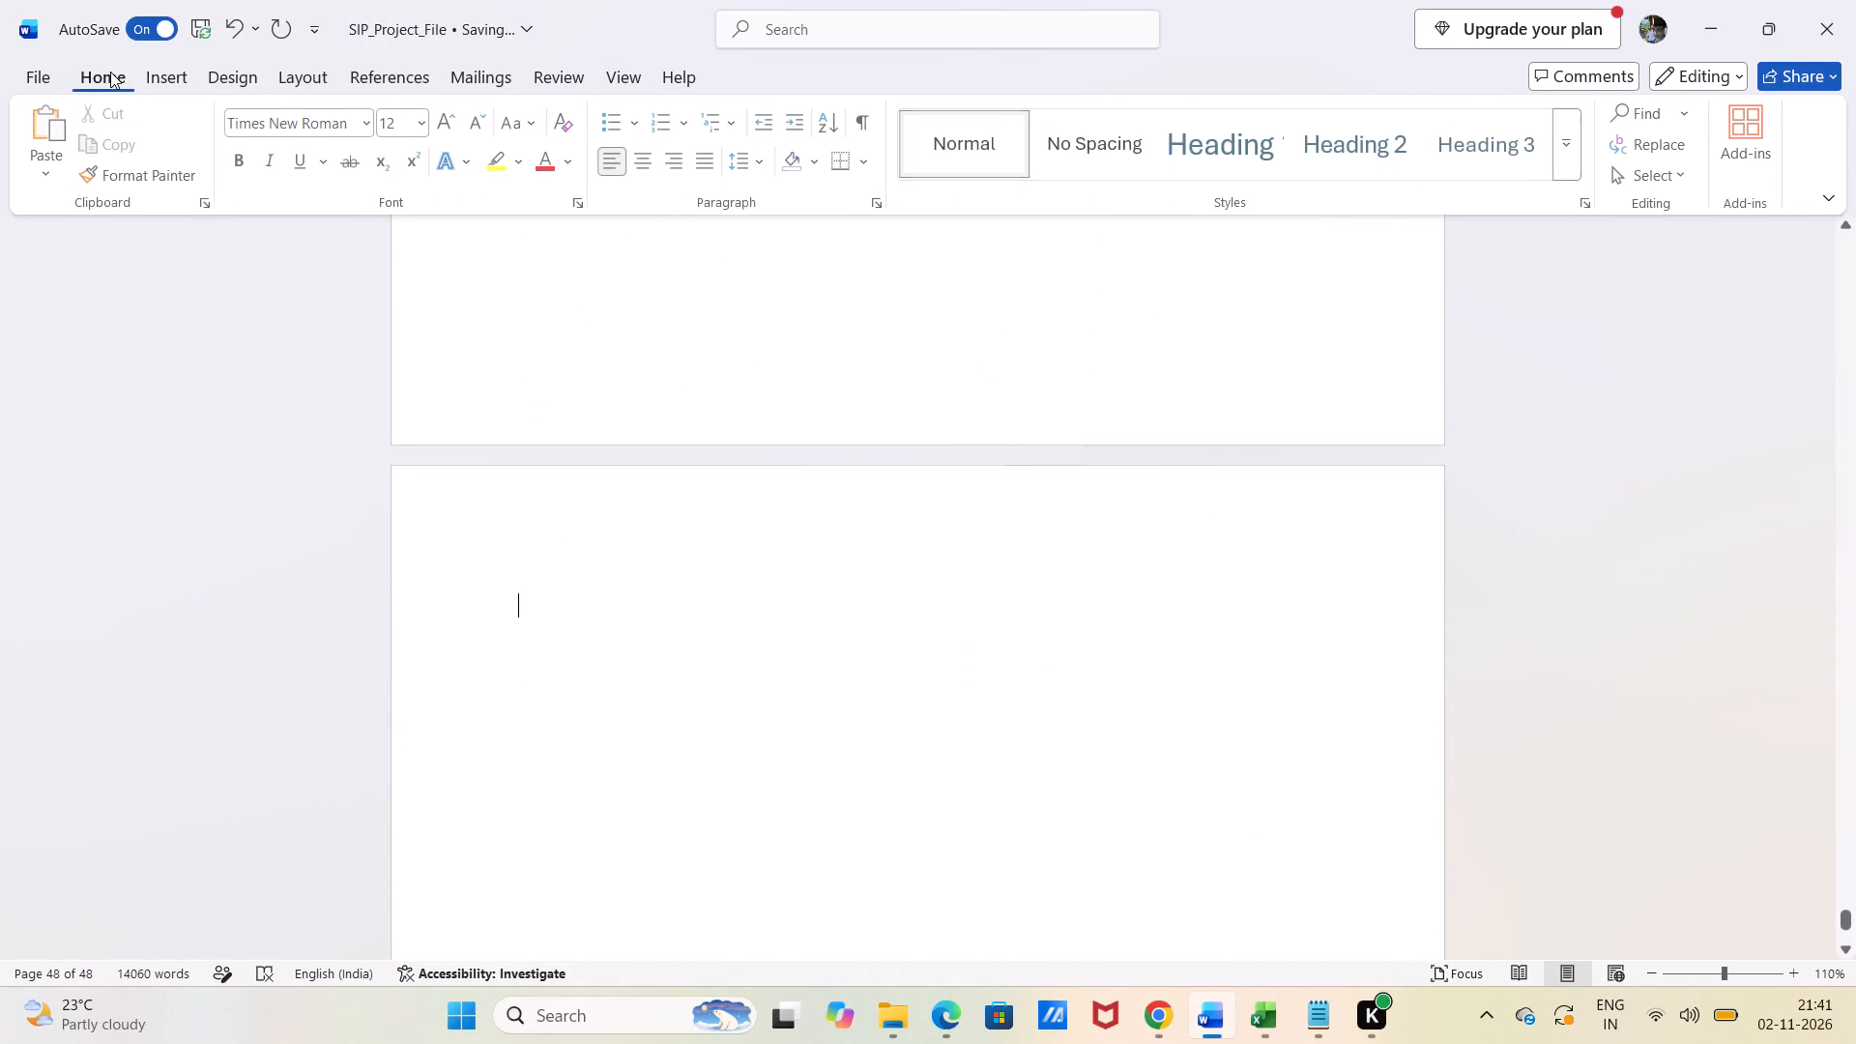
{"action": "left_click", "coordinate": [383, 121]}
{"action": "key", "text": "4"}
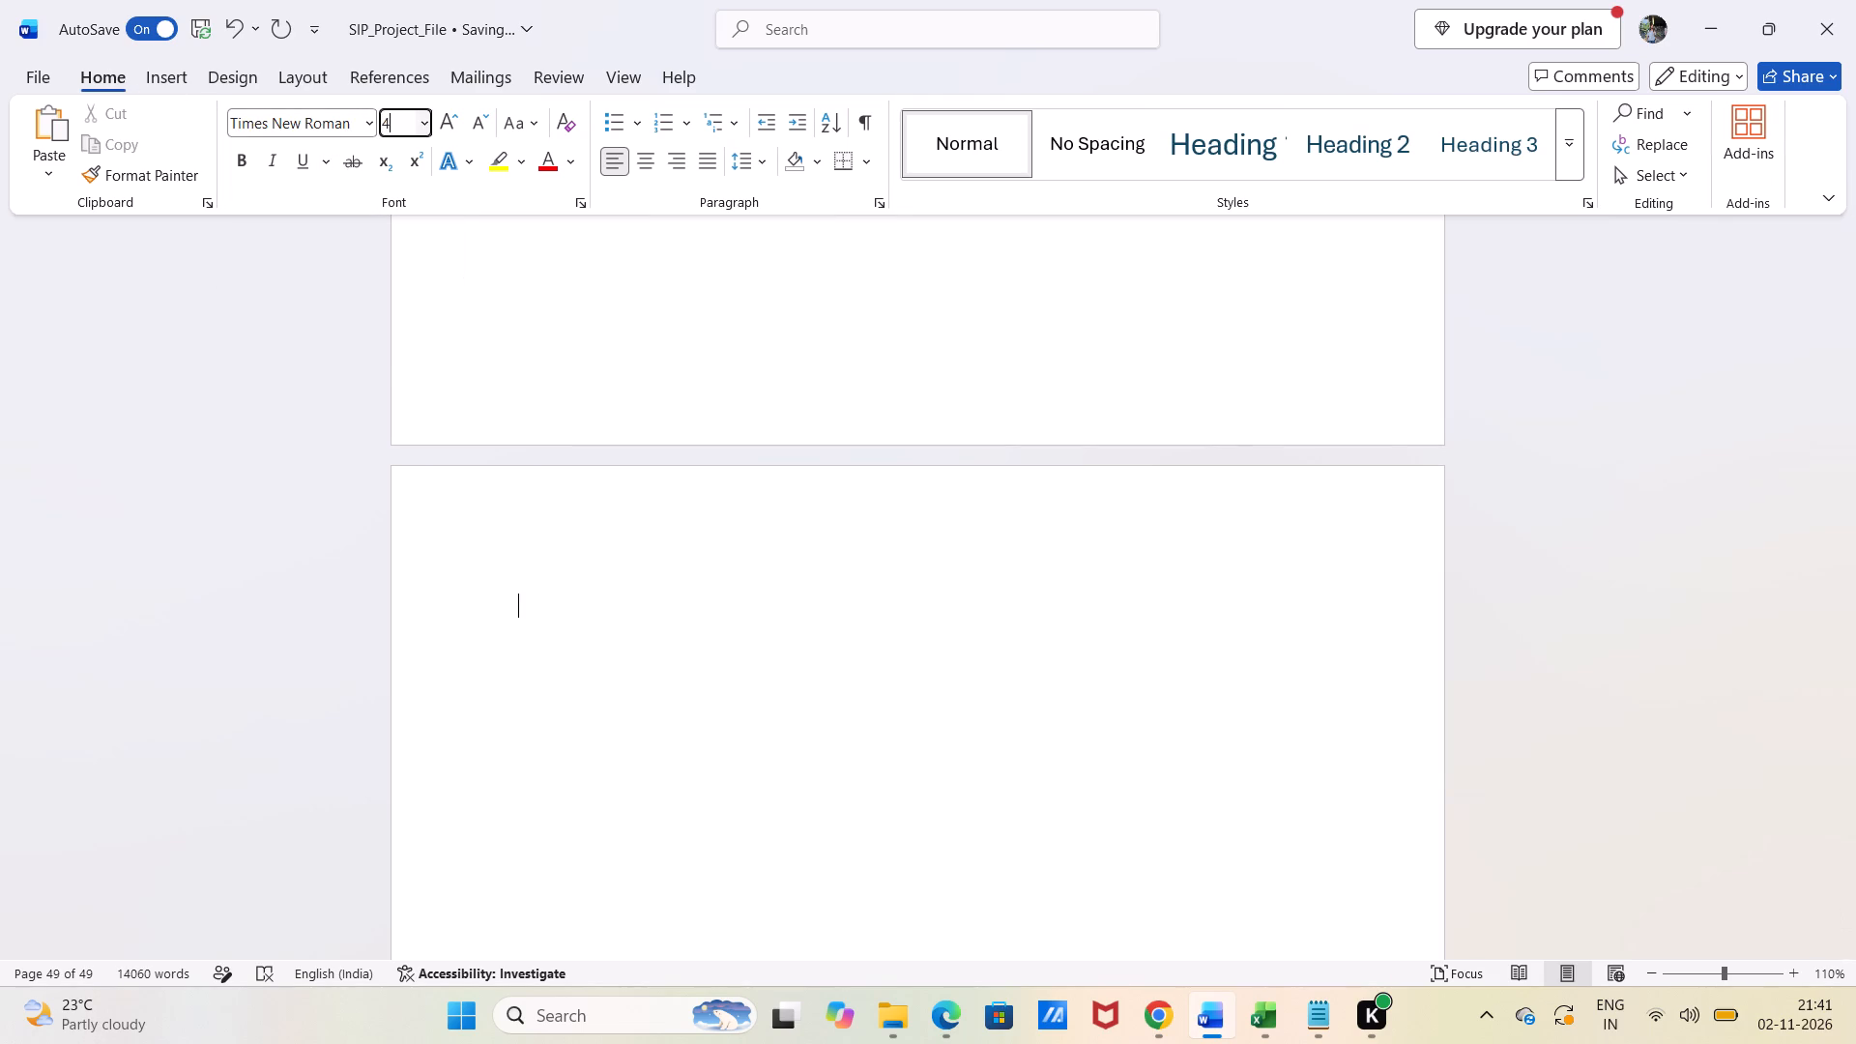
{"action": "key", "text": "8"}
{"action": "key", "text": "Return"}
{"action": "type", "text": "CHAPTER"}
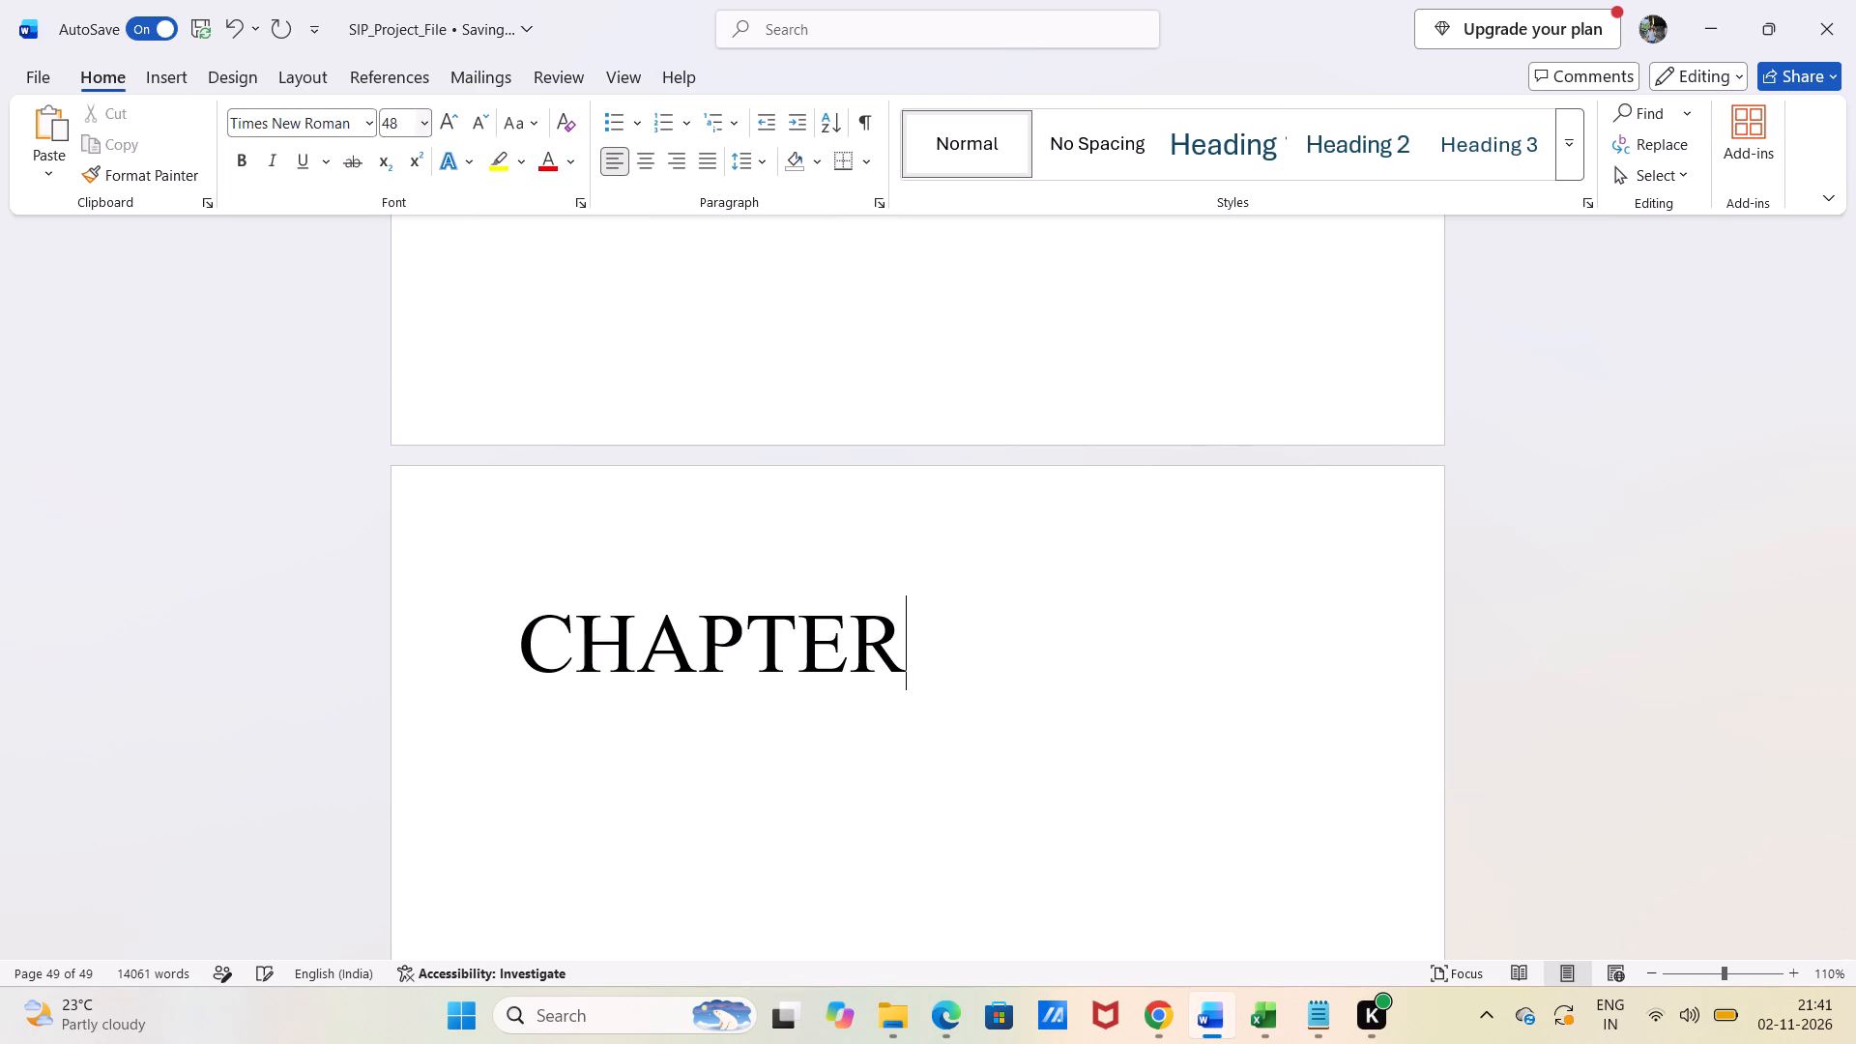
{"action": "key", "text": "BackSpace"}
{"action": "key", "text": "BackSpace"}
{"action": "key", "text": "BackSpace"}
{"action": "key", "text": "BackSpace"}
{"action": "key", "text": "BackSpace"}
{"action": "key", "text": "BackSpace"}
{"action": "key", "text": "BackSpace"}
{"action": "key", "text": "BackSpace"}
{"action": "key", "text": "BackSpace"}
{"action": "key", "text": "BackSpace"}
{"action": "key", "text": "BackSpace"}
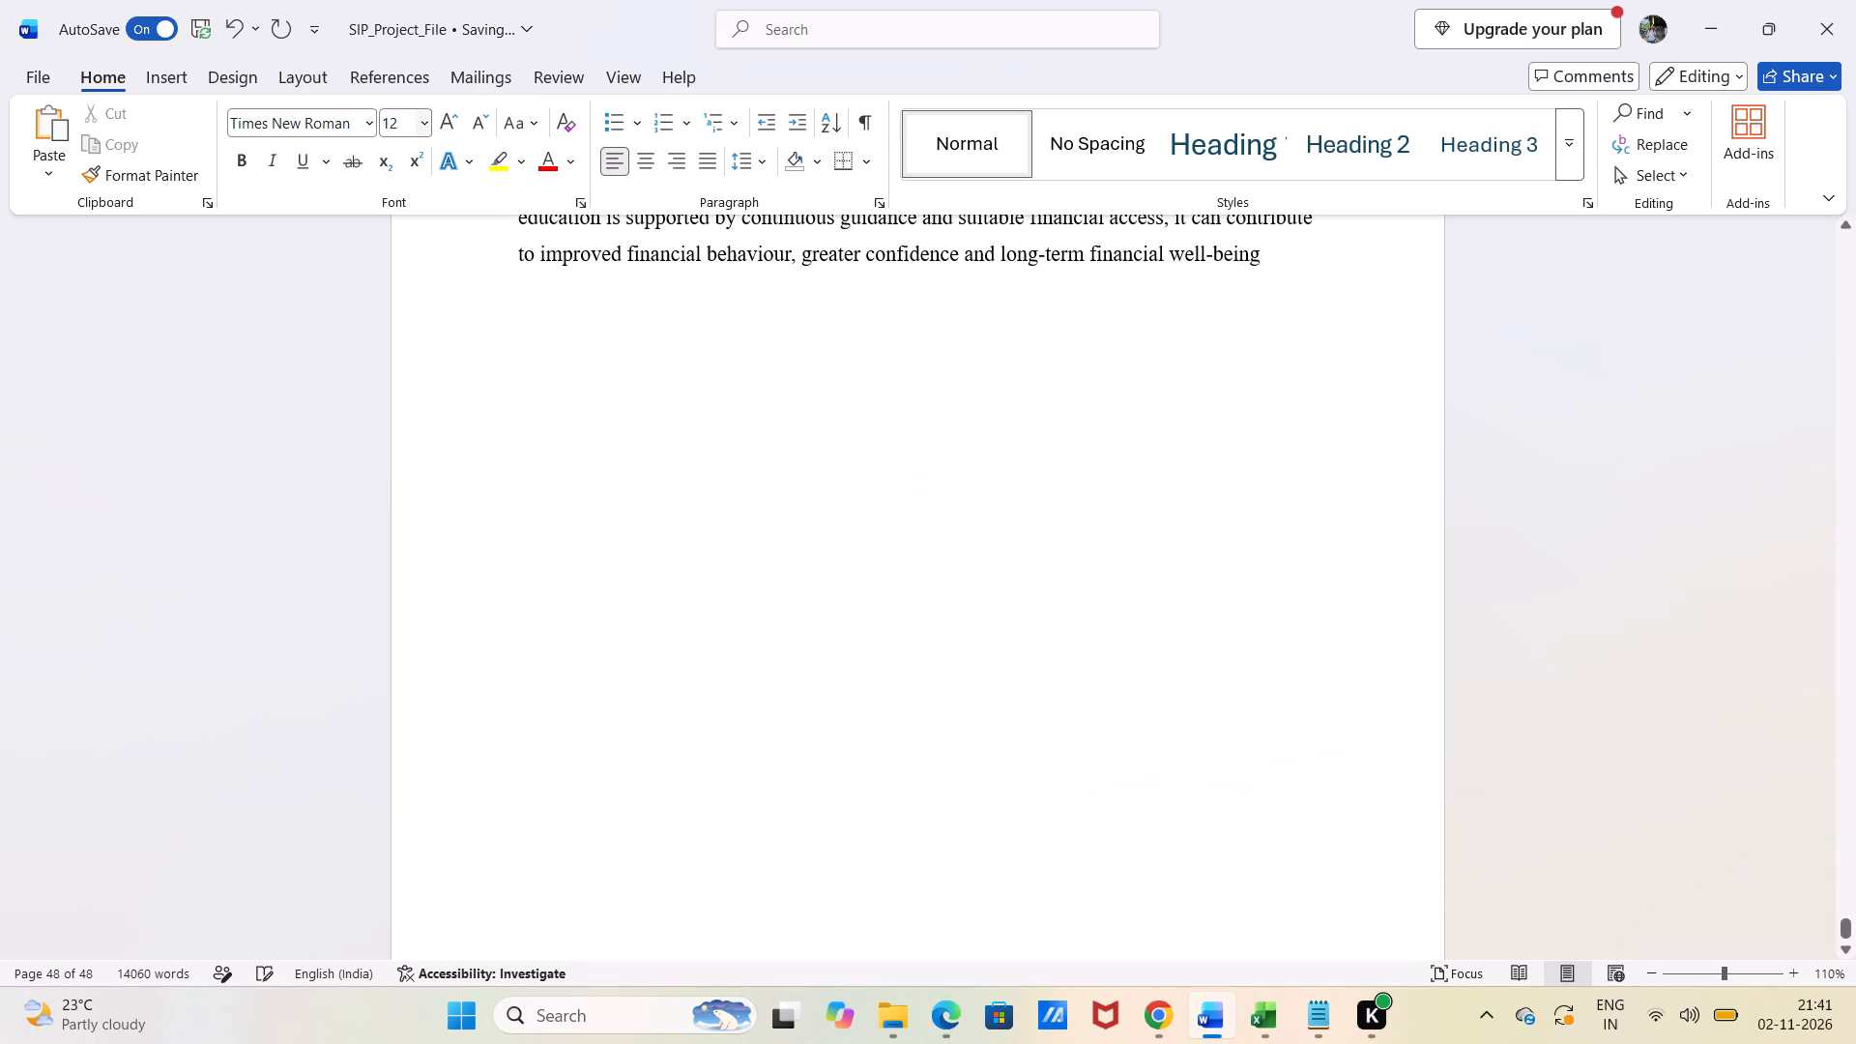
Insert a page break after the document's final paragraph to start a new last page.
{"action": "key", "text": "ctrl+Return"}
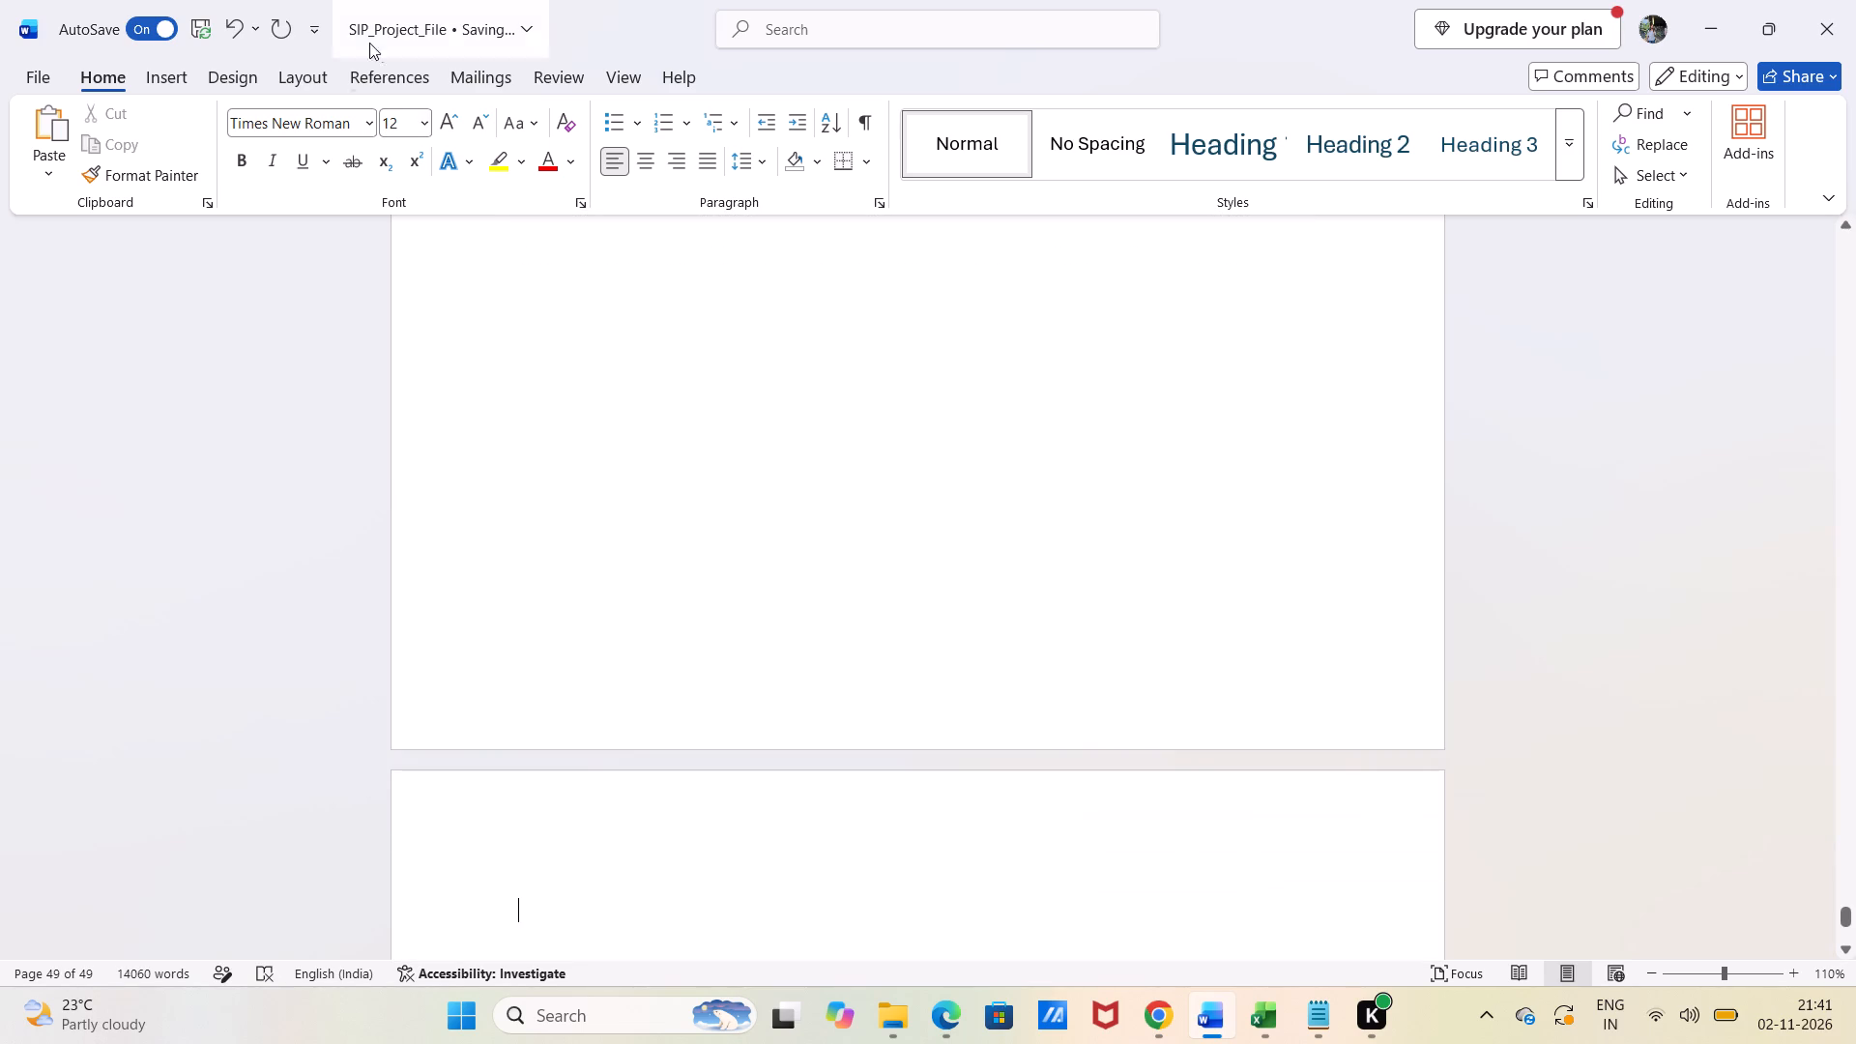
{"action": "scroll", "coordinate": [624, 430], "scroll_direction": "down", "scroll_amount": 1}
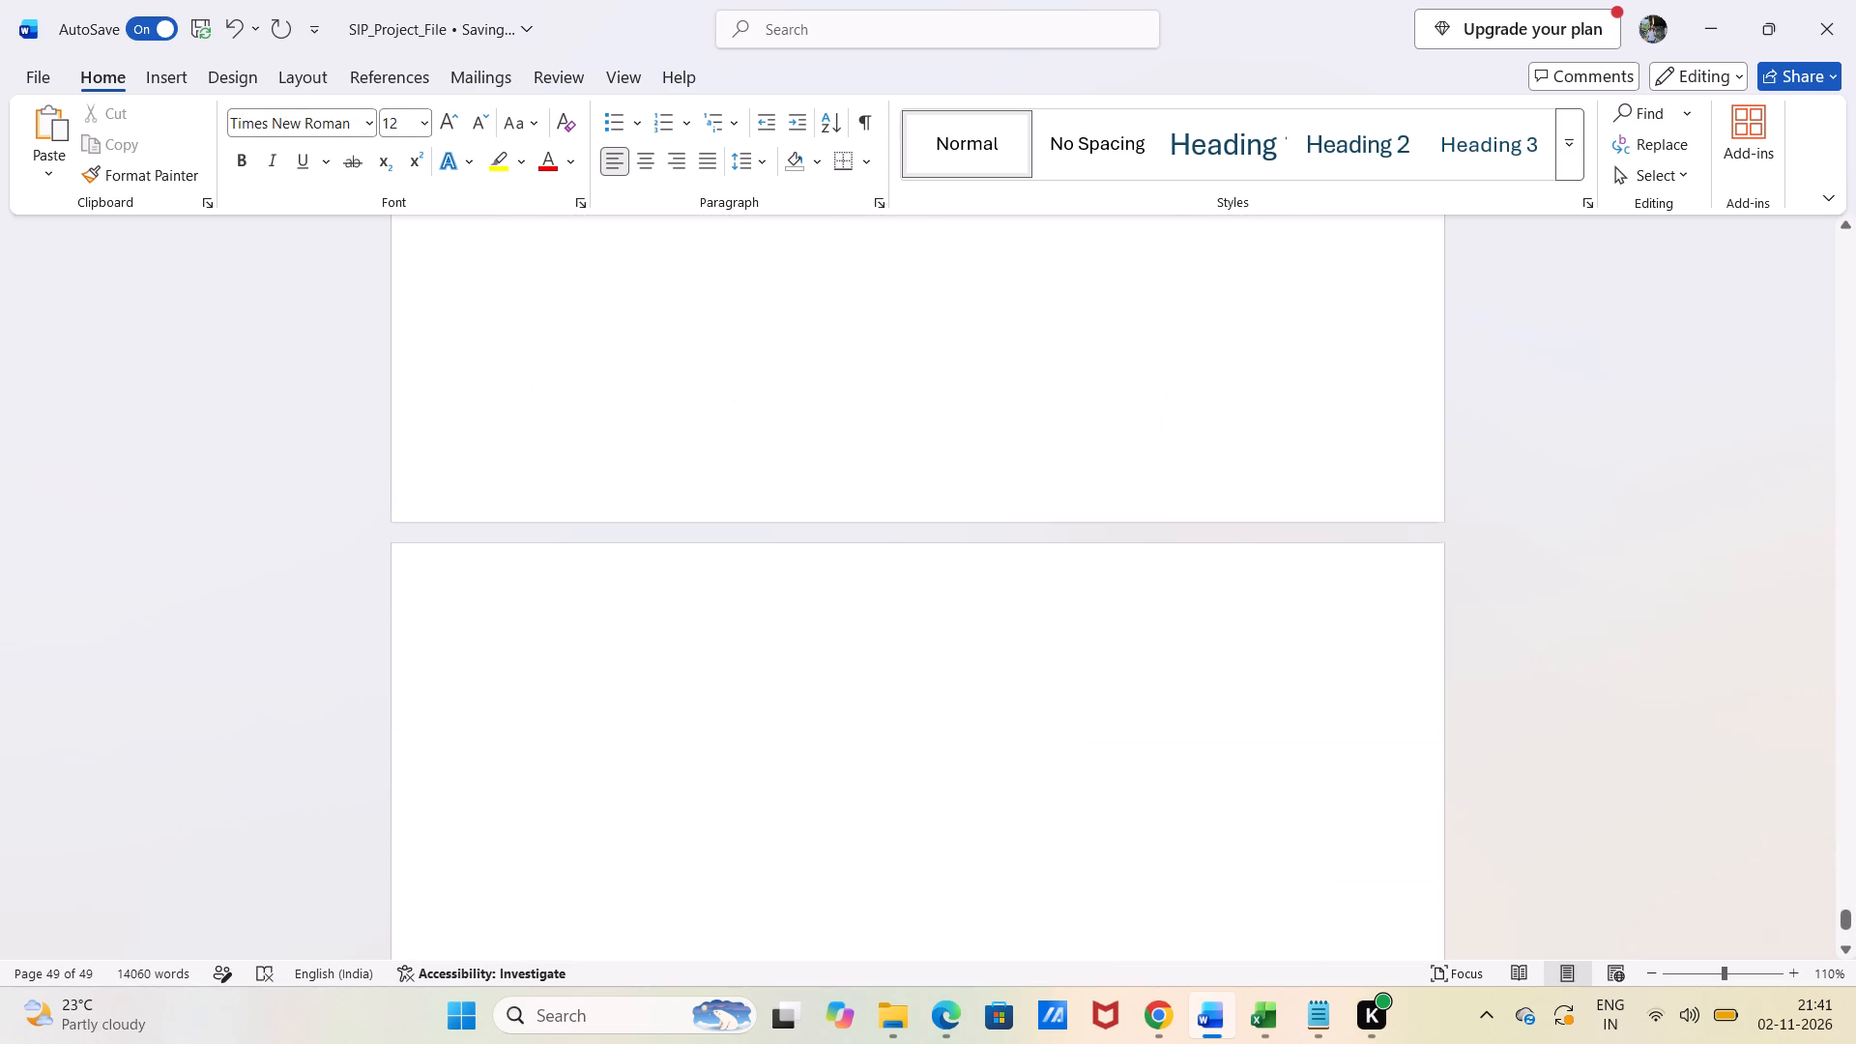
{"action": "scroll", "coordinate": [624, 430], "scroll_direction": "down", "scroll_amount": 2}
{"action": "scroll", "coordinate": [480, 369], "scroll_direction": "up", "scroll_amount": 1}
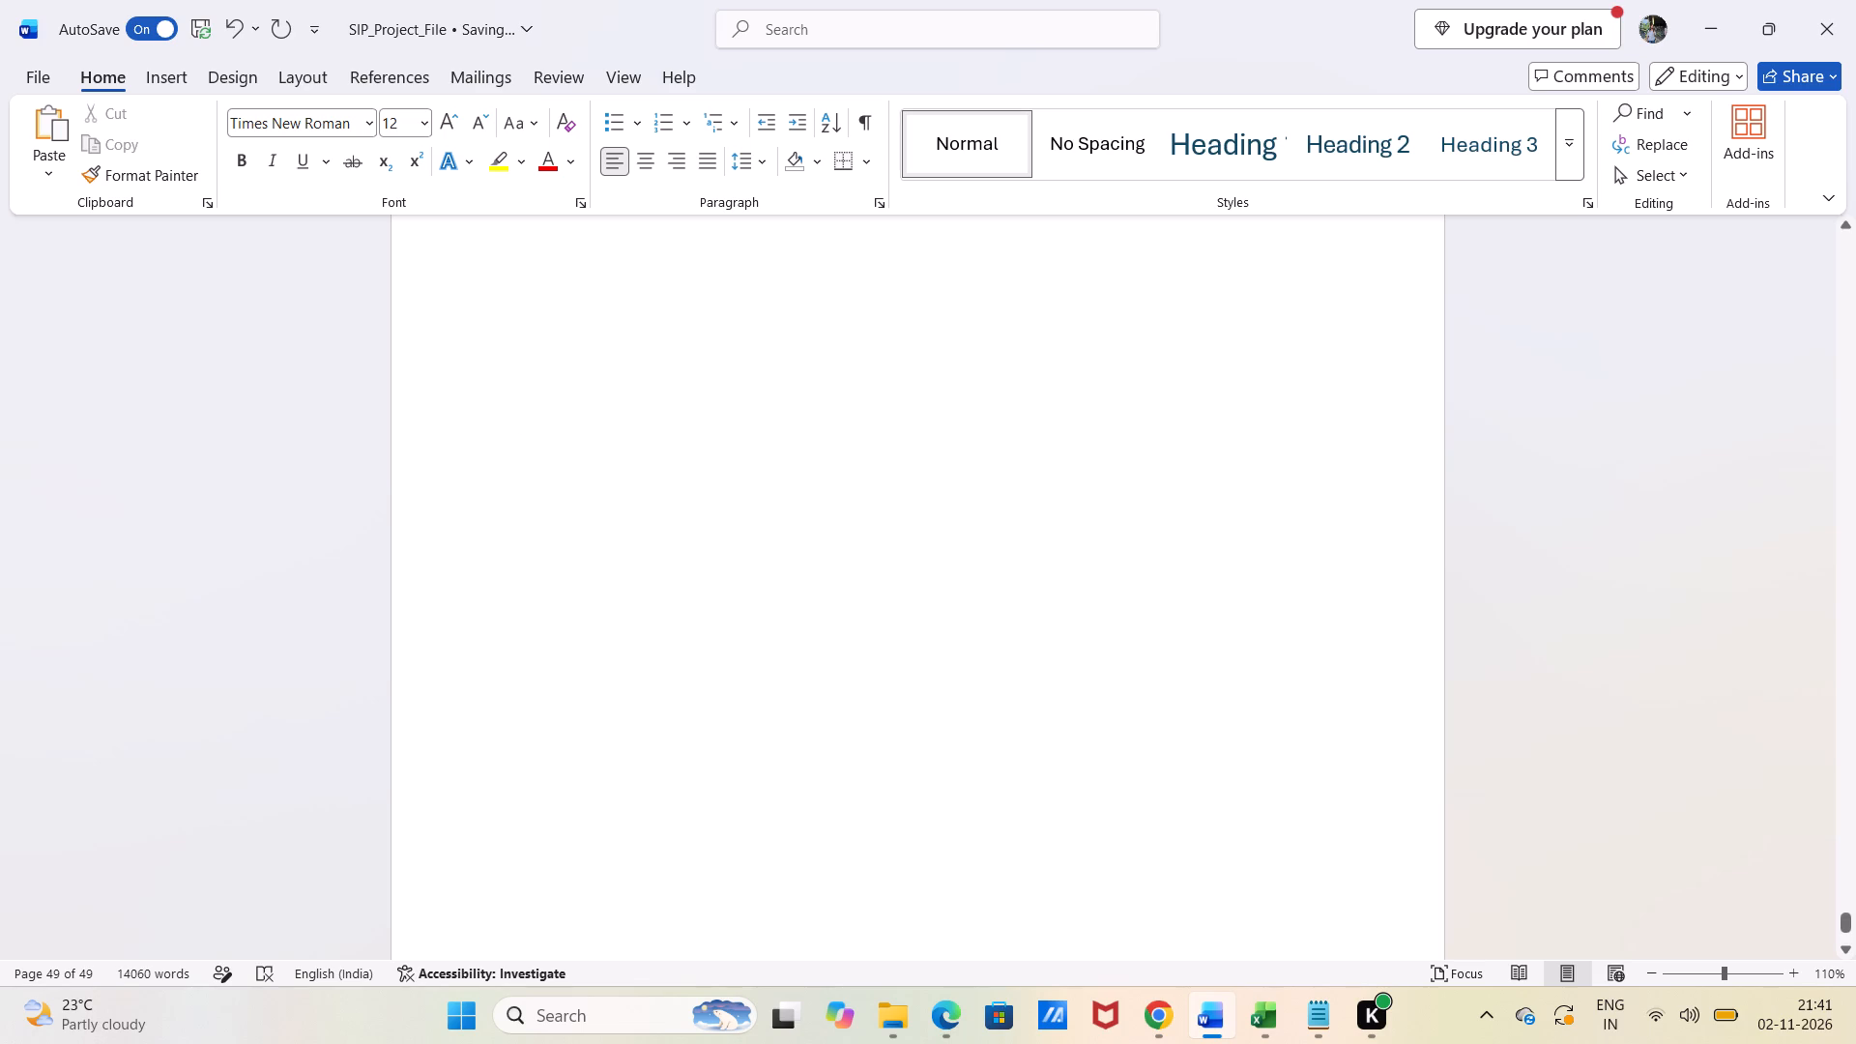
On the new page, enter "CHAPTER - 2" and "REVIEW OF LITERATURE" as two separate lines in bold 48 pt text.
{"action": "left_click", "coordinate": [390, 127]}
{"action": "type", "text": "48"}
{"action": "key", "text": "Return"}
{"action": "left_click", "coordinate": [250, 156]}
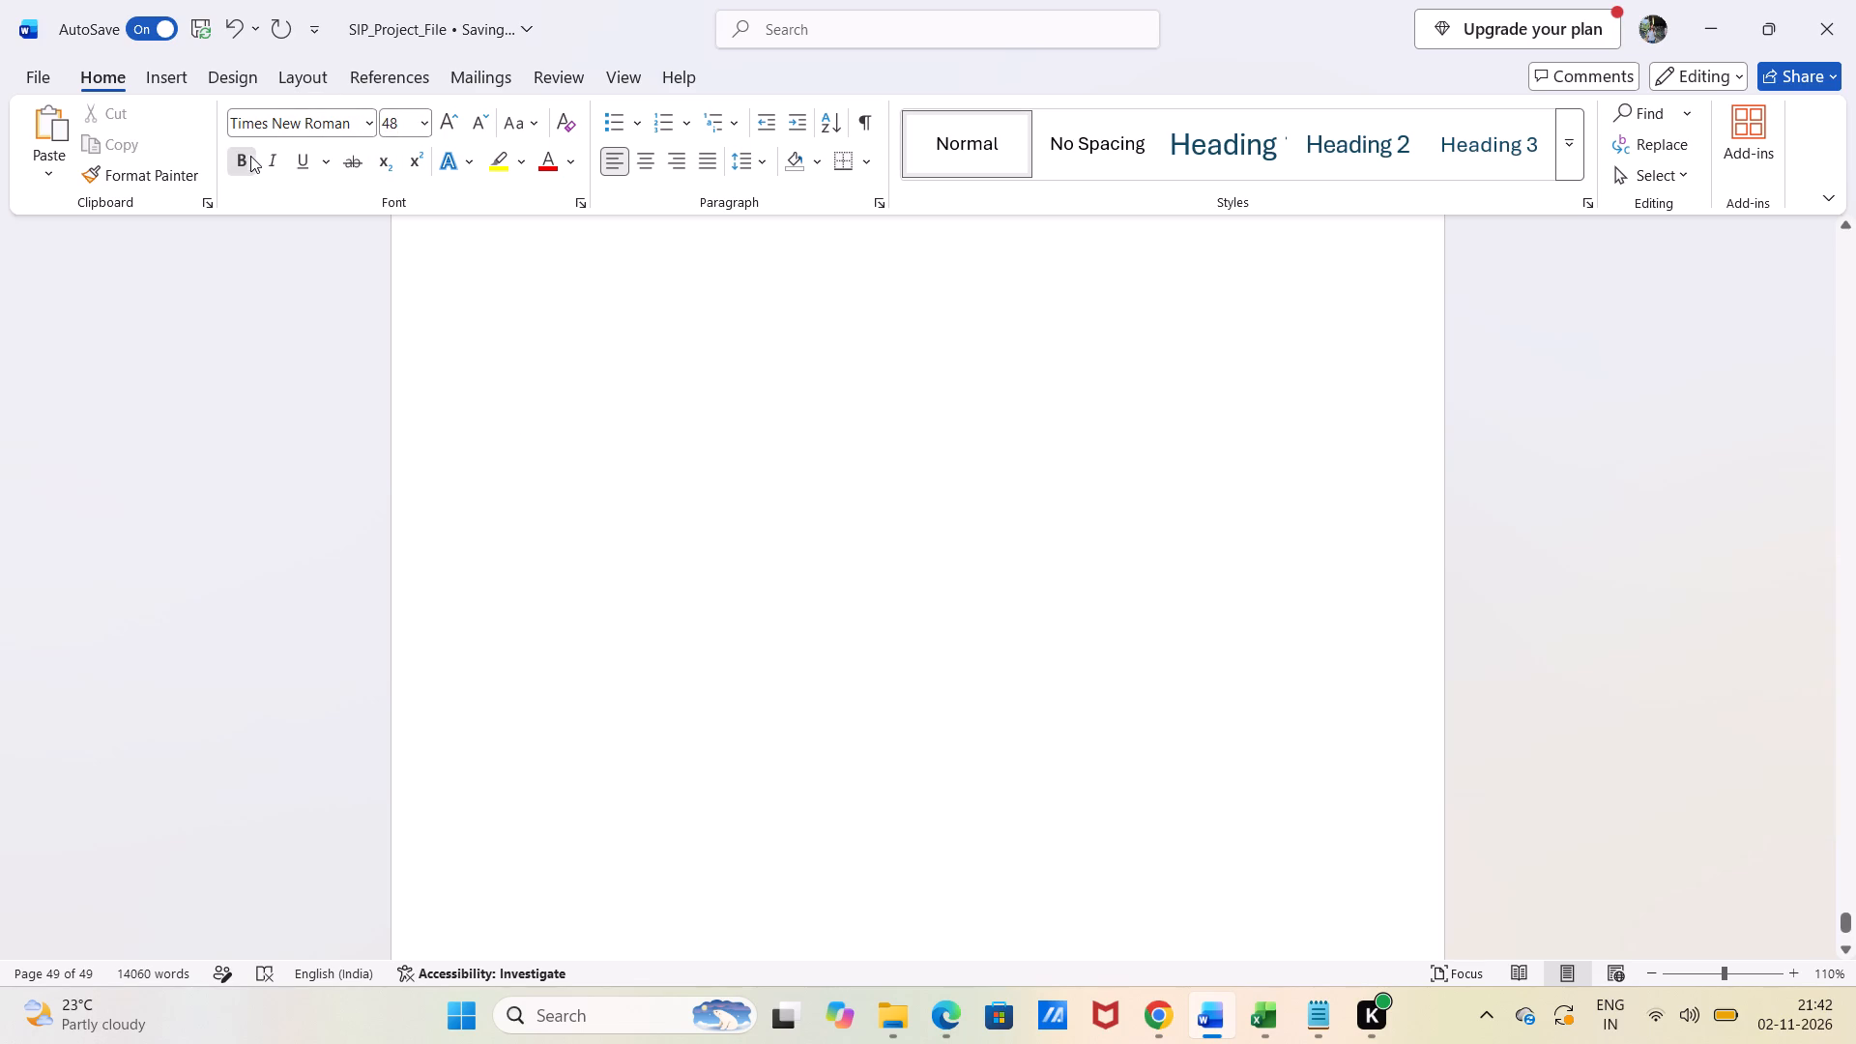
{"action": "type", "text": "CHAPTER - 2"}
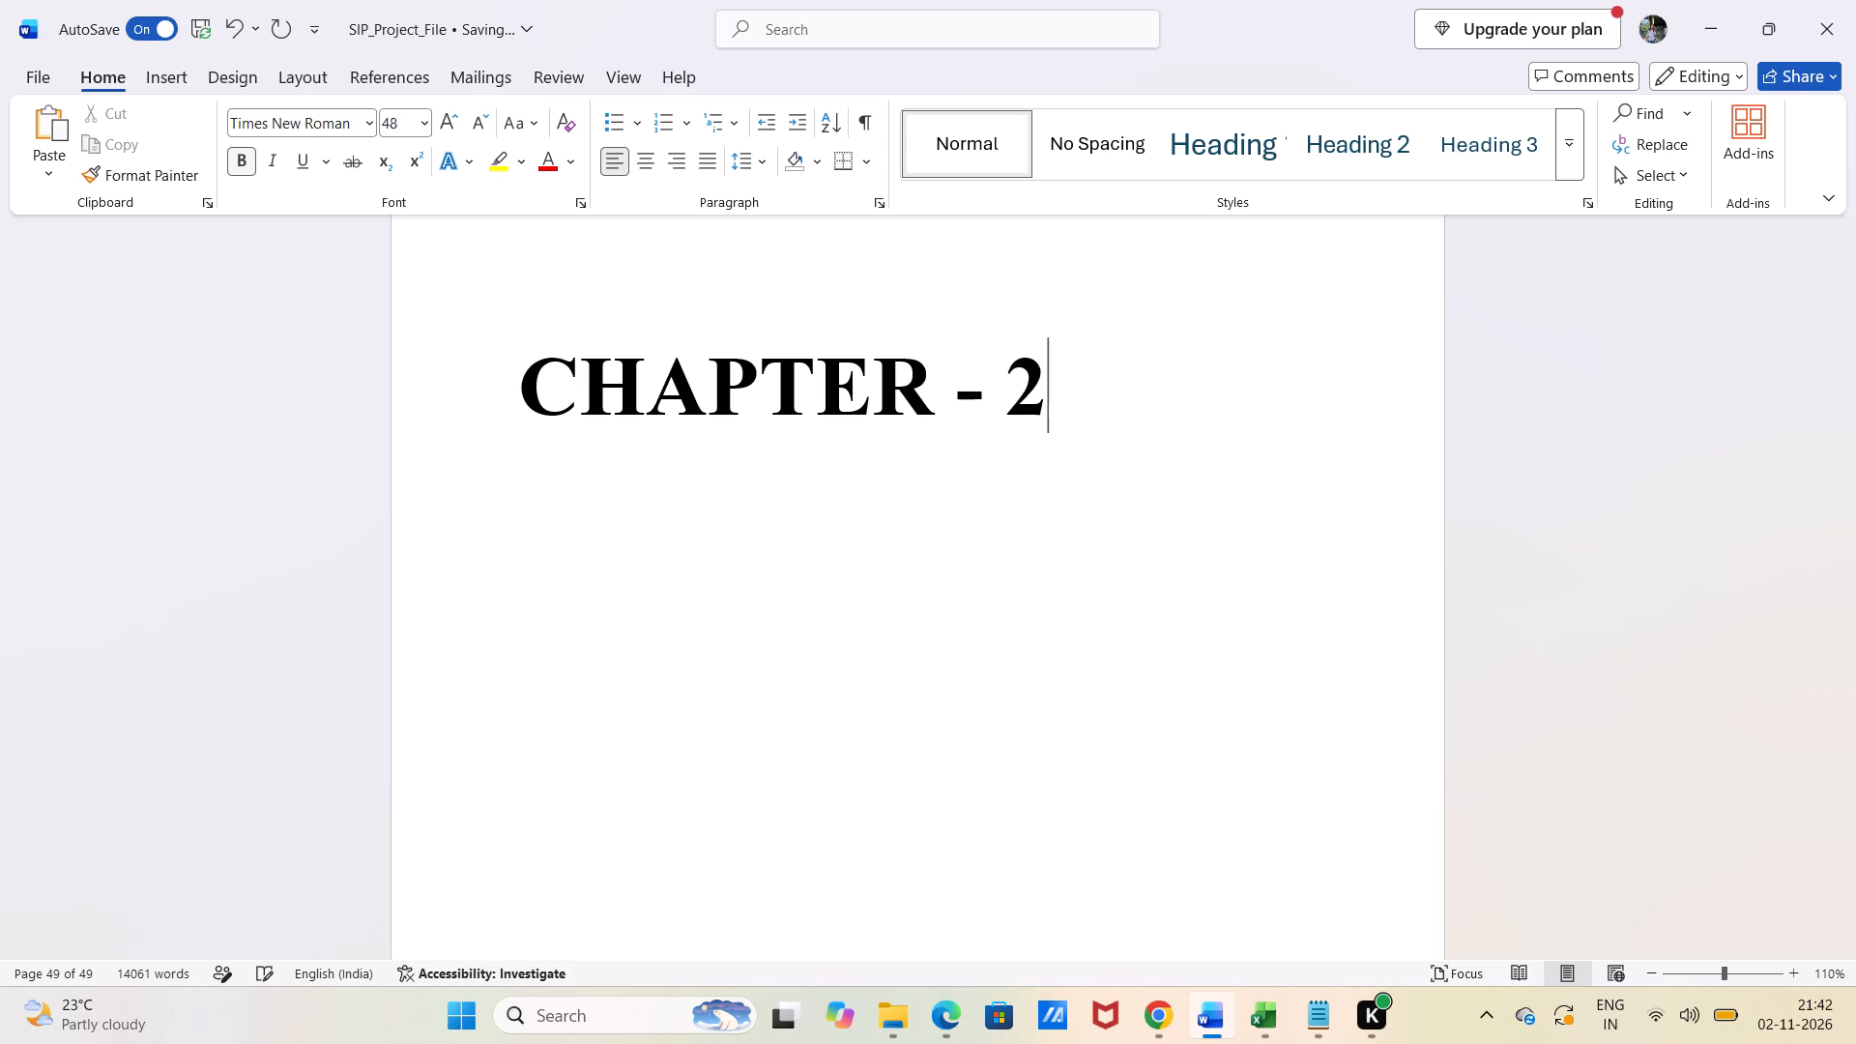
{"action": "key", "text": "Return"}
{"action": "type", "text": "REVIEW OF LITERATURE"}
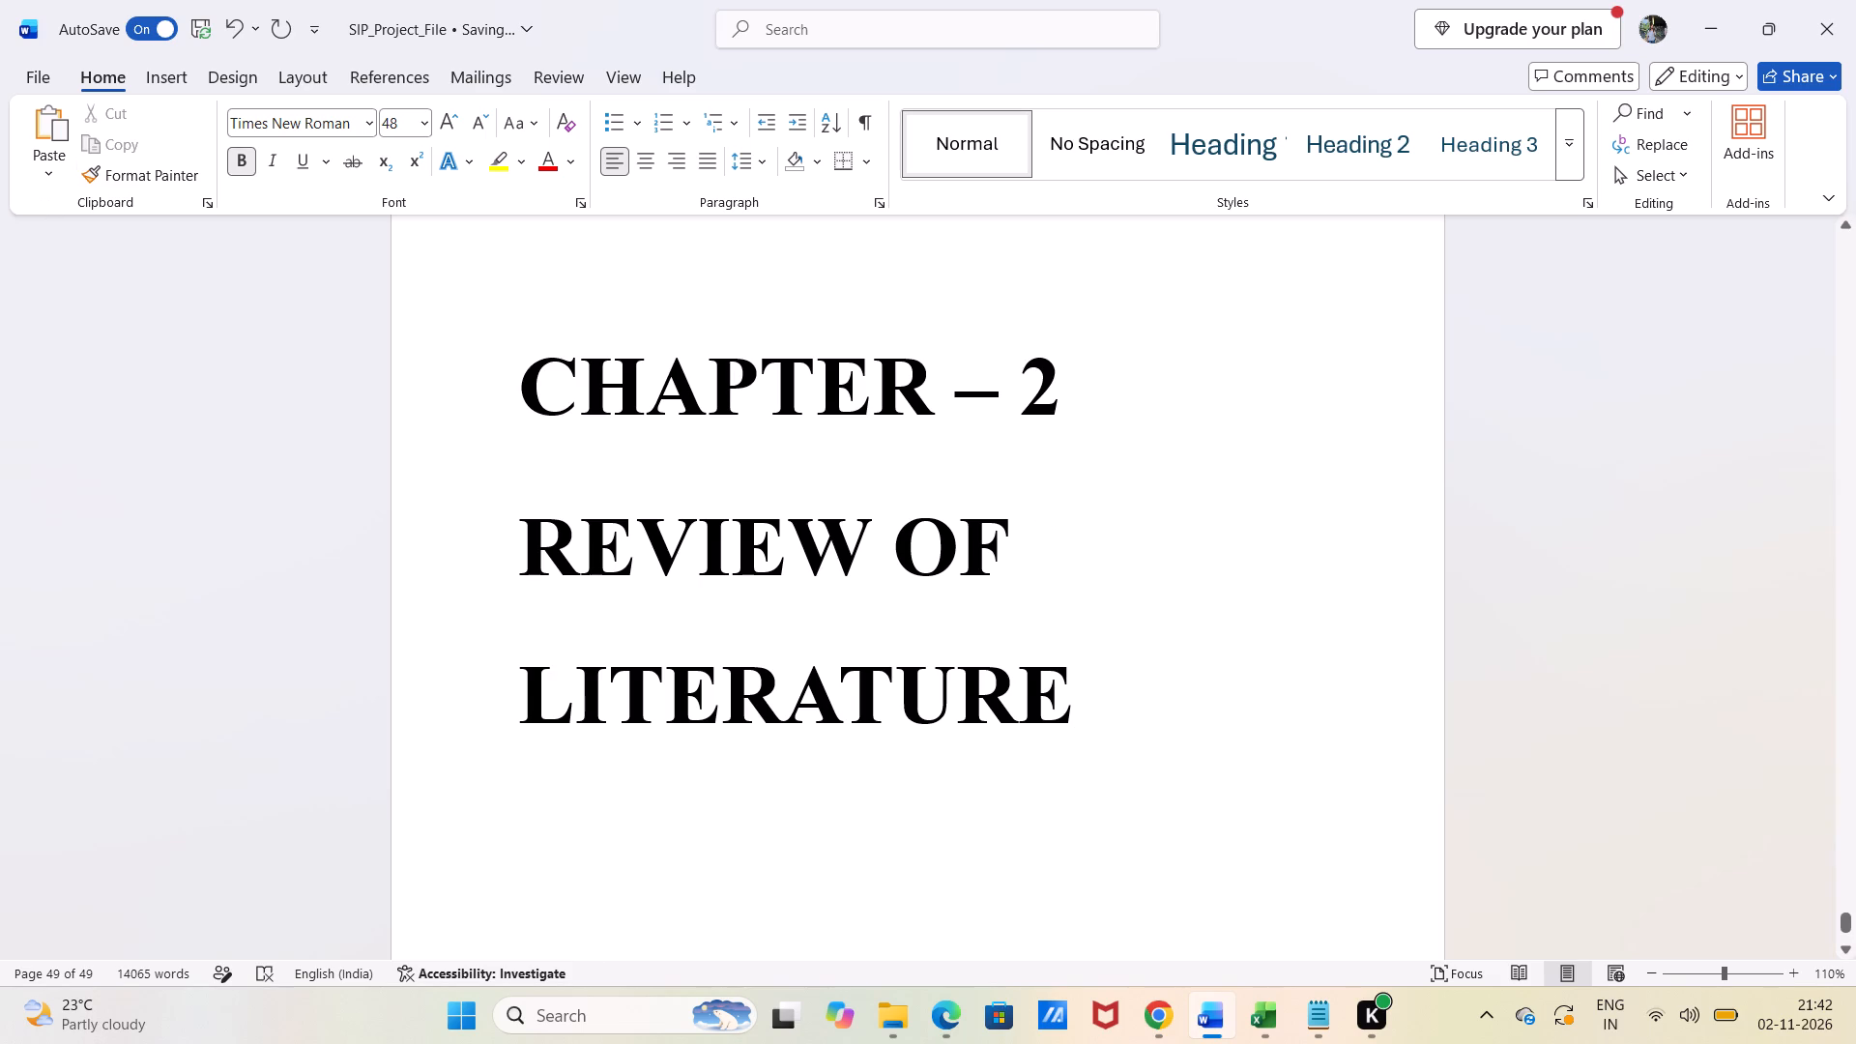
Lower the Chapter 2 title toward the middle of its page by adding three blank lines above it.
{"action": "scroll", "coordinate": [548, 479], "scroll_direction": "down", "scroll_amount": 4, "text": "ctrl"}
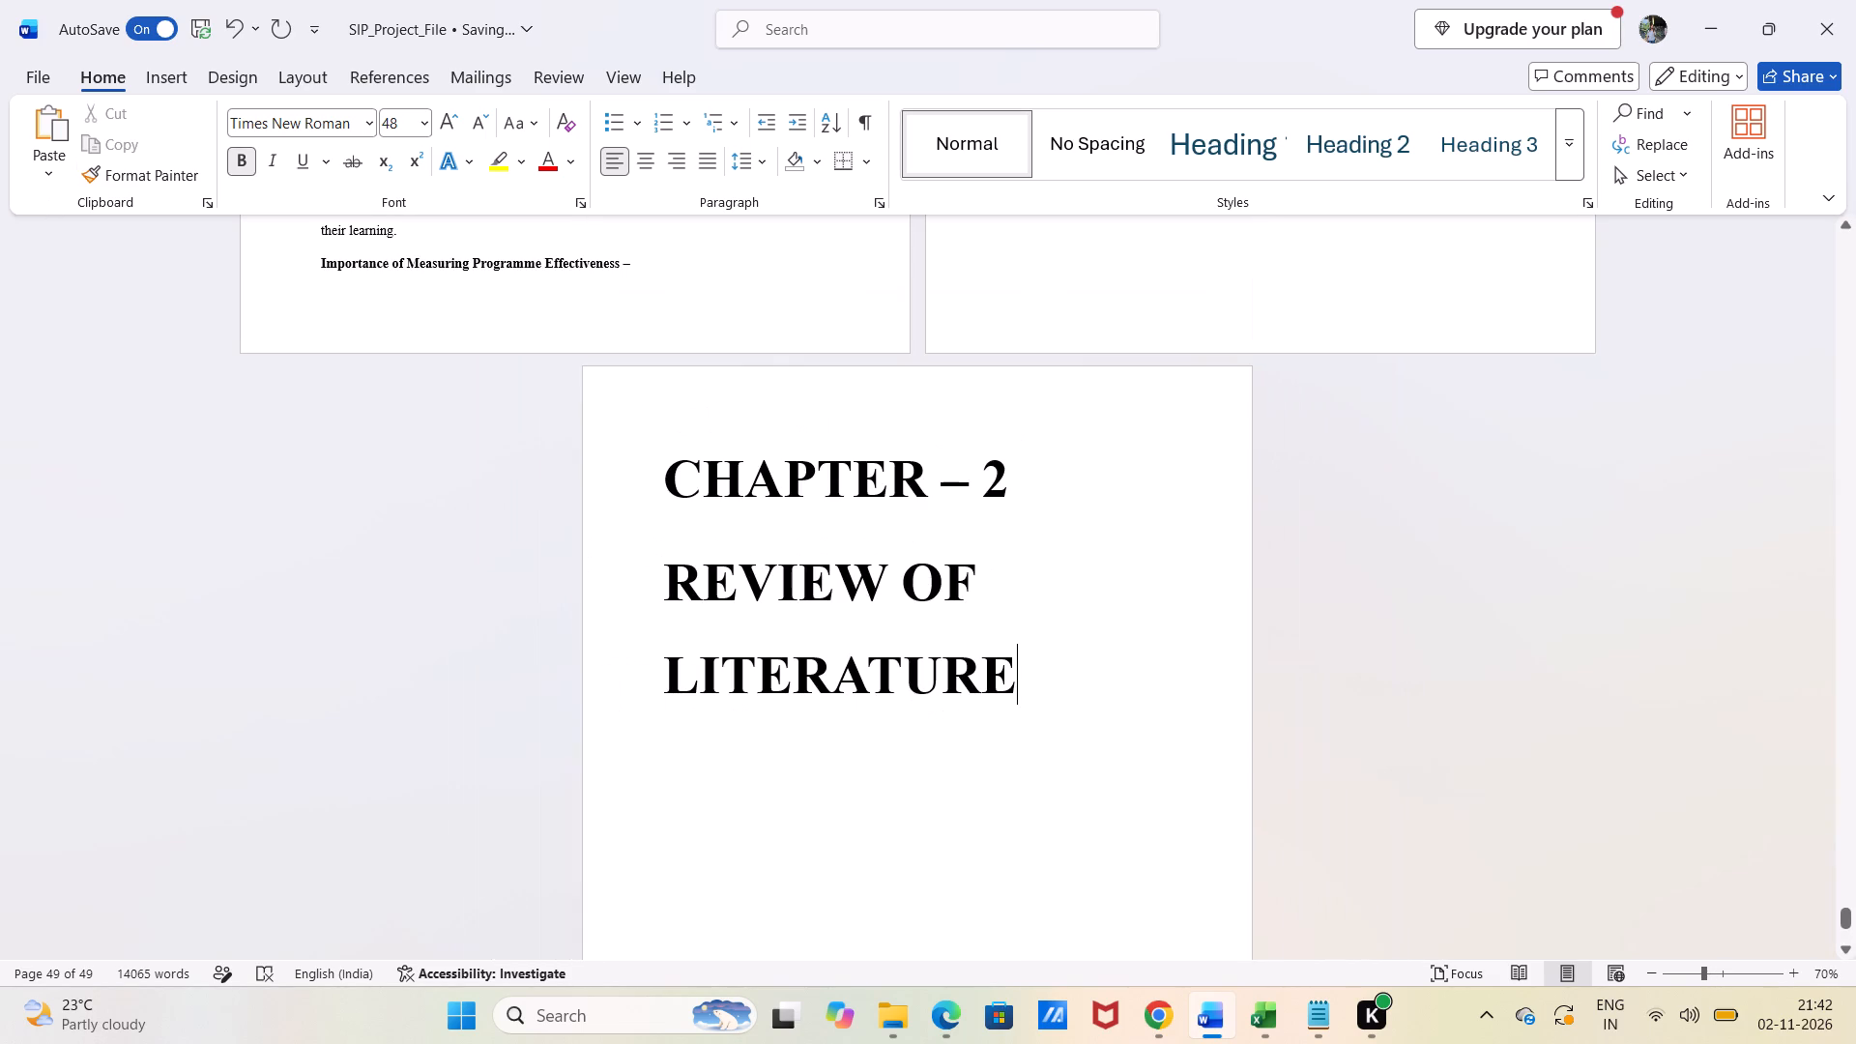
{"action": "left_click", "coordinate": [662, 483]}
{"action": "key", "text": "Return"}
{"action": "key", "text": "Return"}
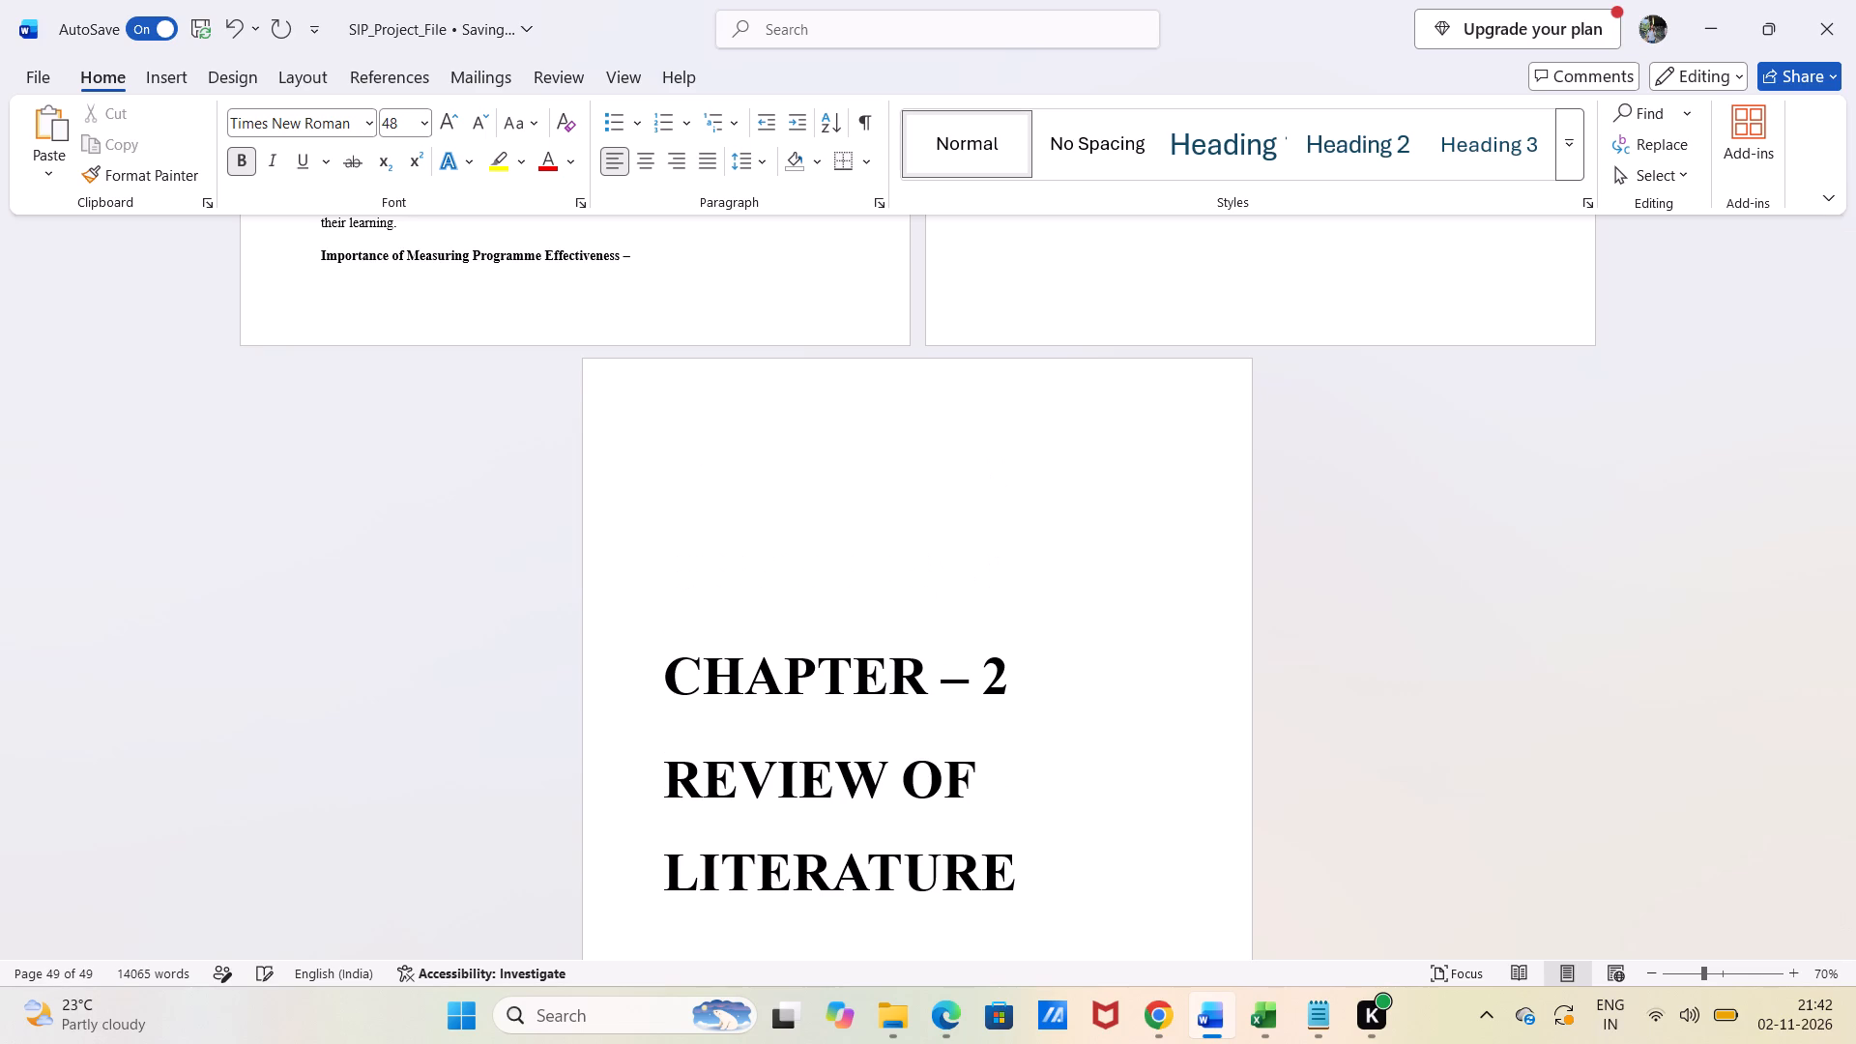
{"action": "scroll", "coordinate": [662, 483], "scroll_direction": "down", "scroll_amount": 5}
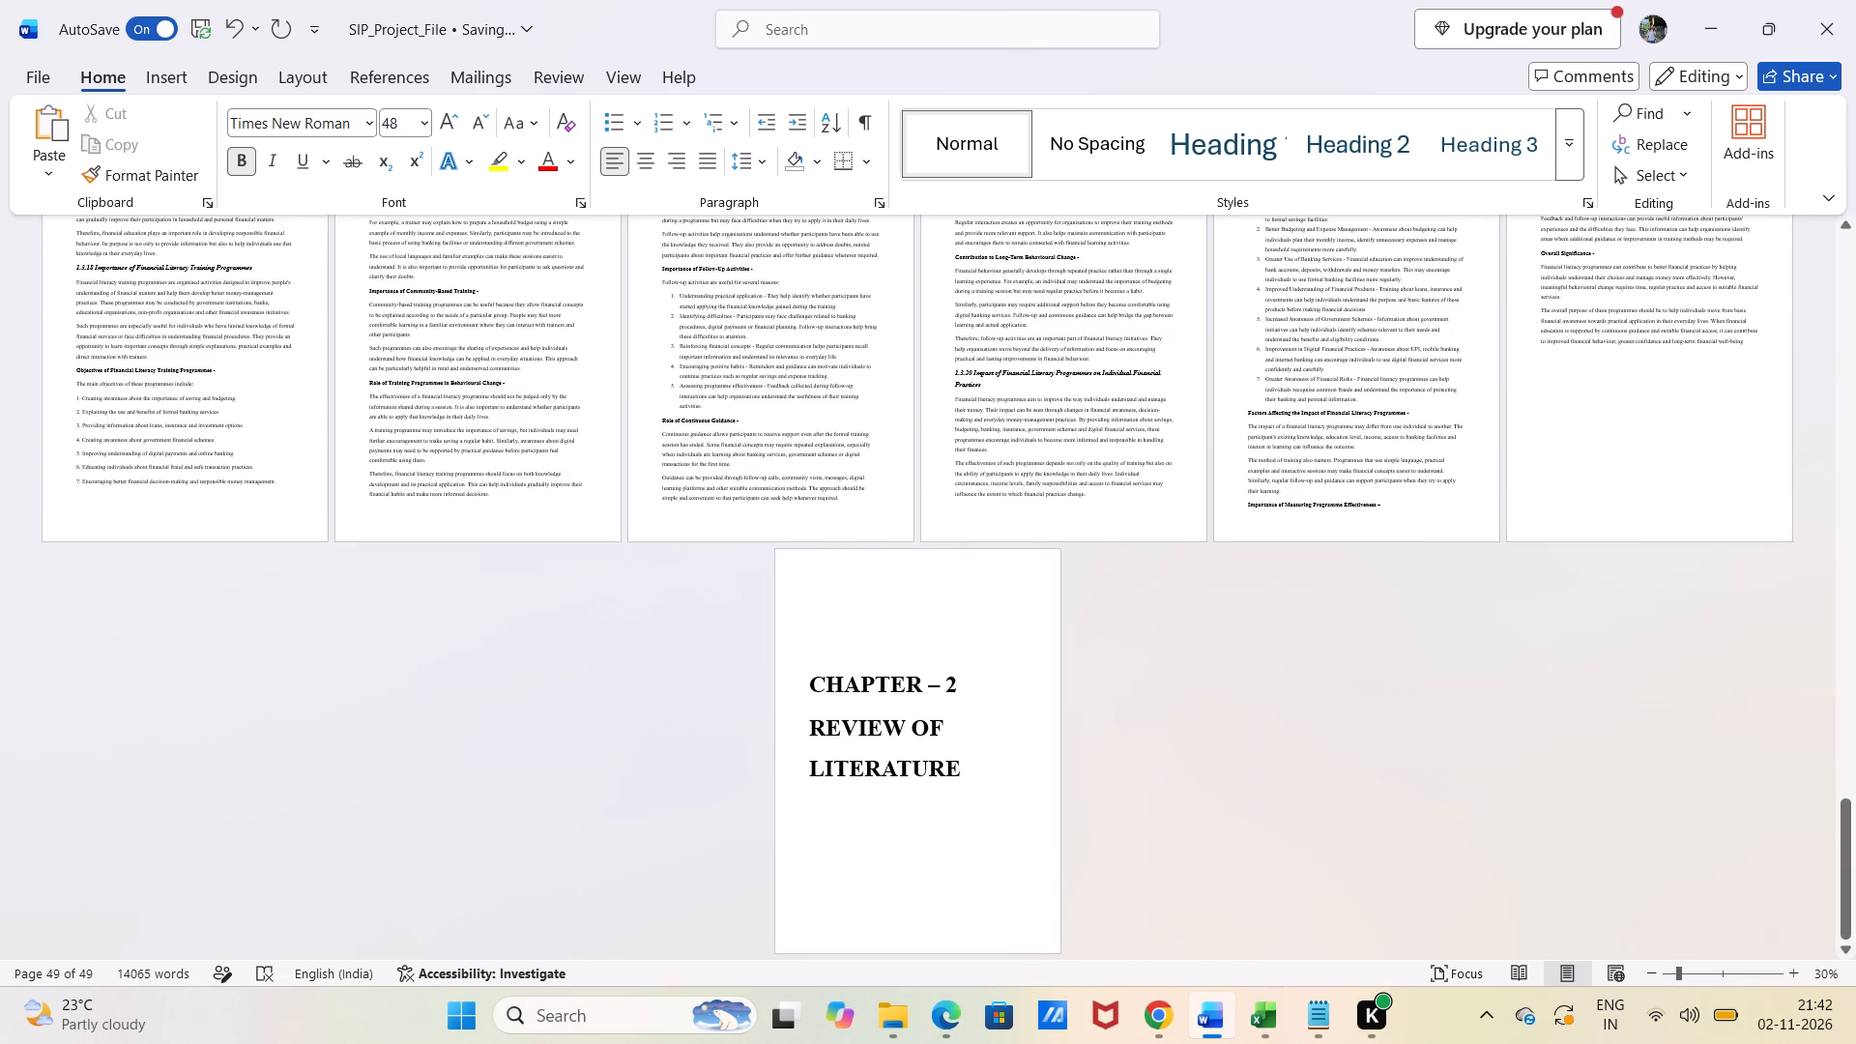
{"action": "key", "text": "Return"}
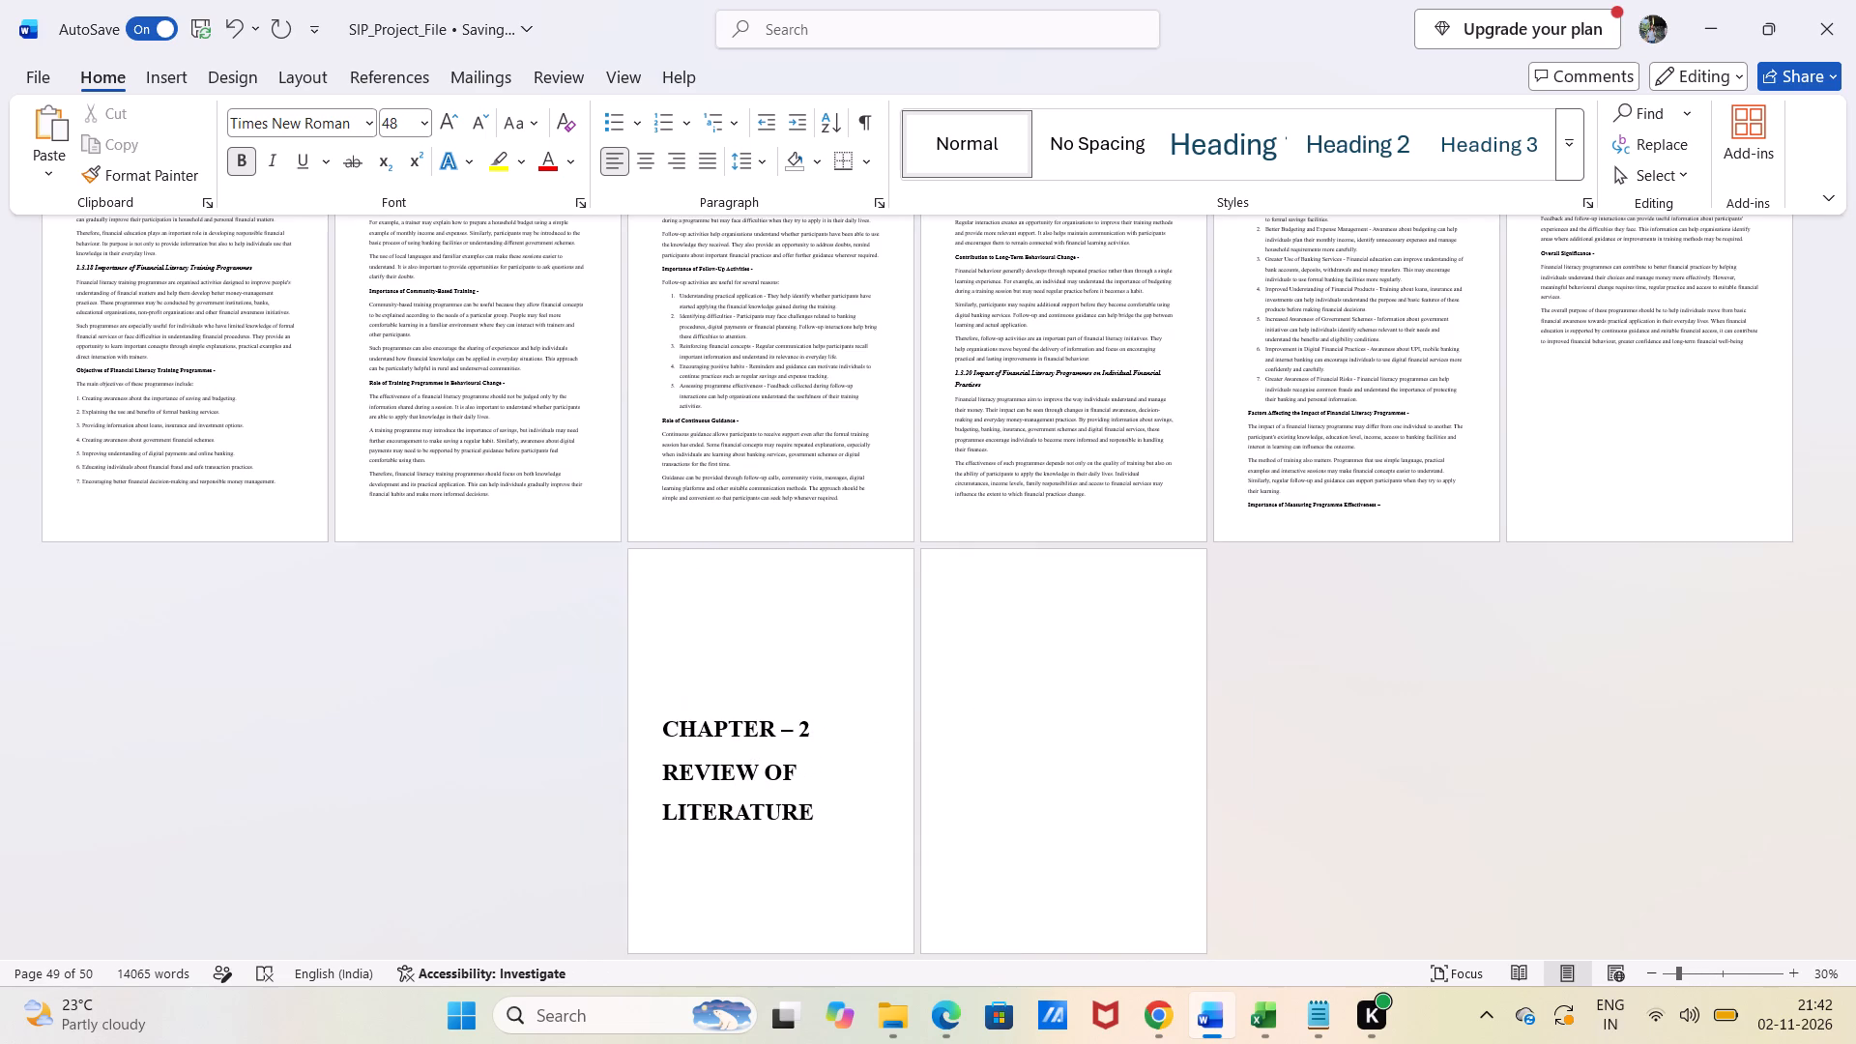
{"action": "key", "text": "Return"}
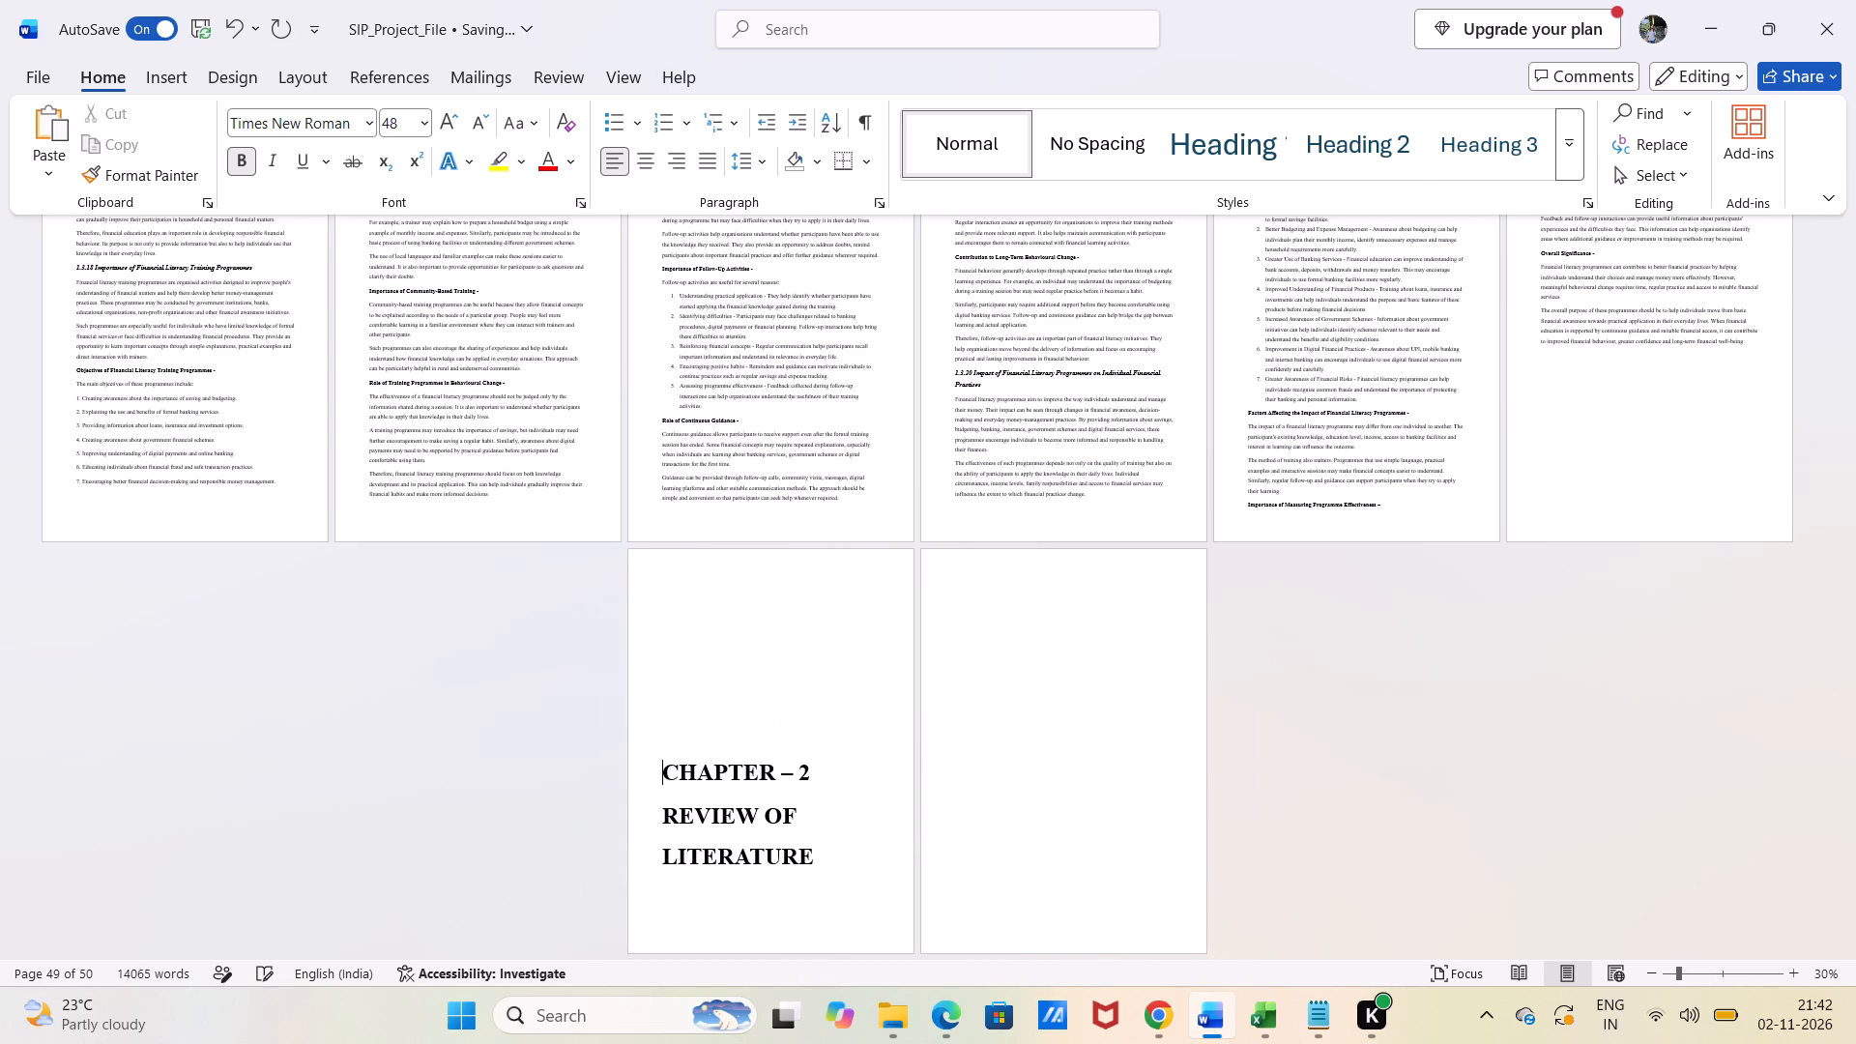
{"action": "key", "text": "BackSpace"}
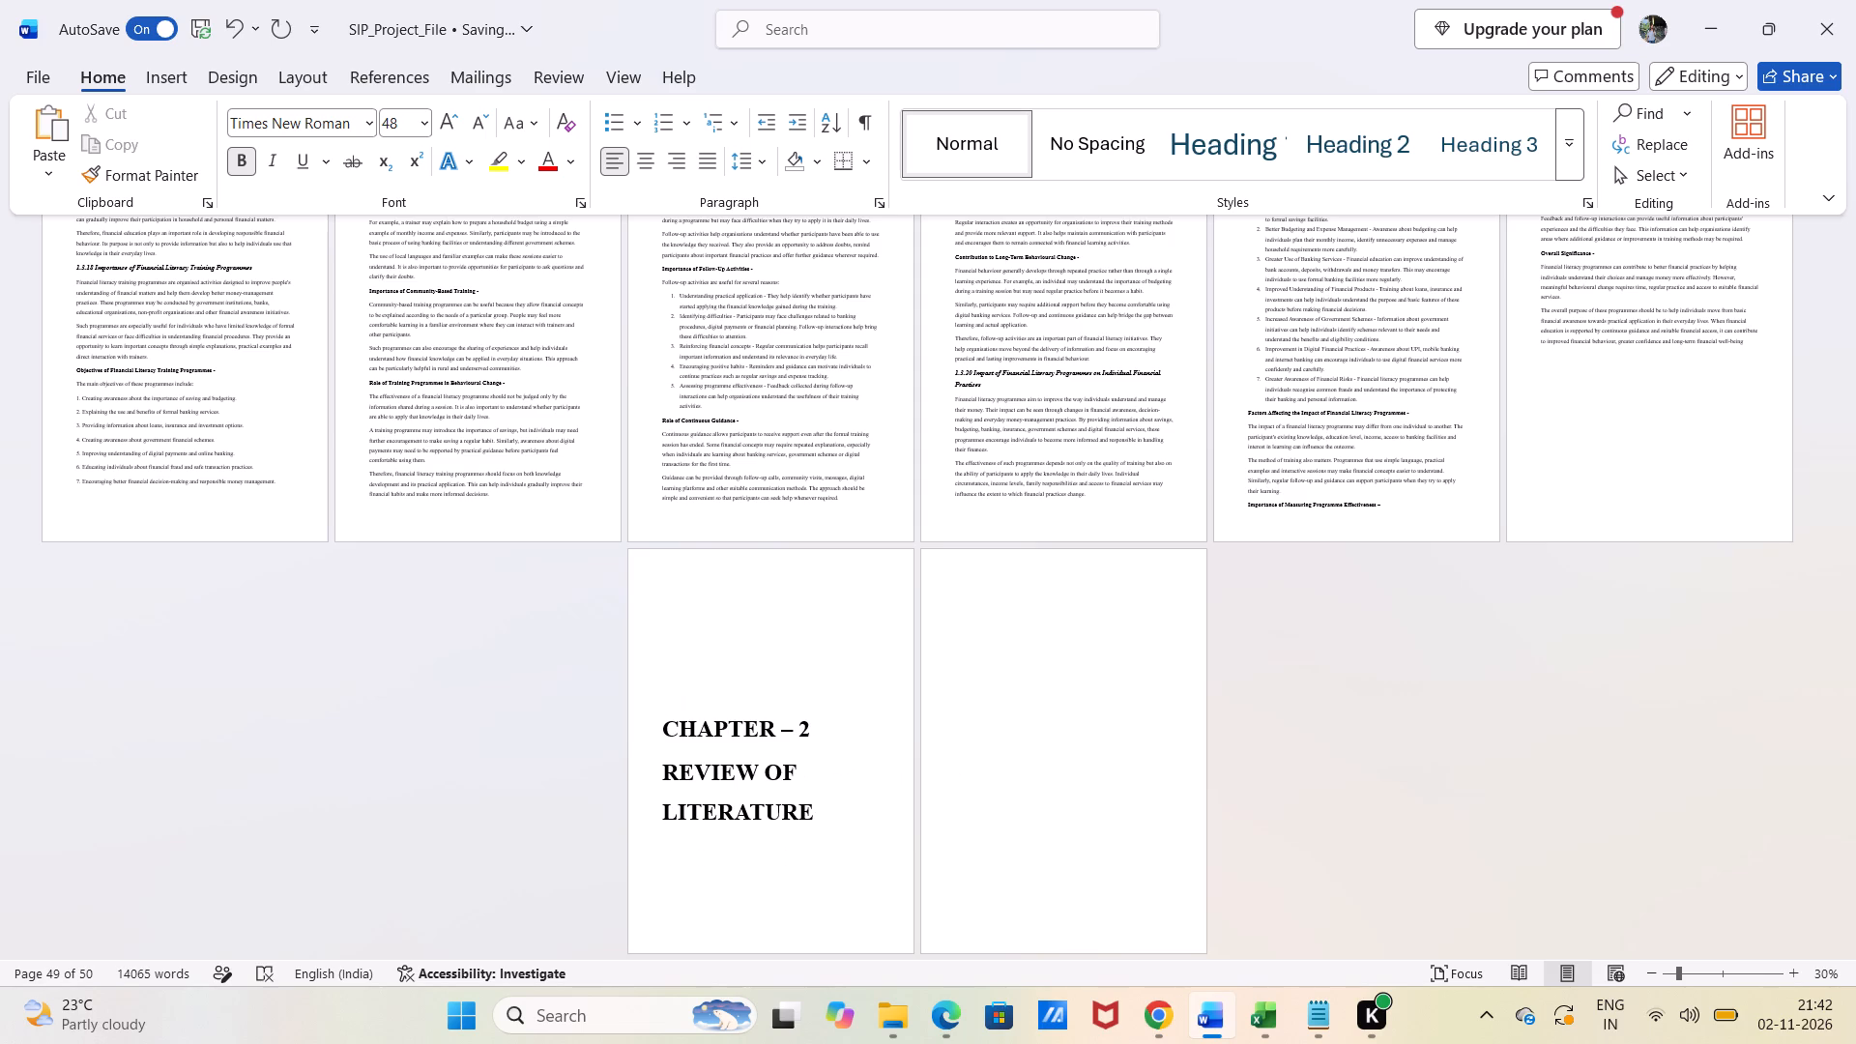
Shift the "CHAPTER – 2" line toward the page's centre with six leading spaces.
{"action": "key", "text": "space"}
{"action": "key", "text": "space"}
{"action": "key", "text": "space"}
{"action": "key", "text": "space"}
{"action": "key", "text": "space"}
{"action": "key", "text": "space"}
{"action": "key", "text": "space"}
{"action": "key", "text": "space"}
{"action": "key", "text": "space"}
{"action": "key", "text": "BackSpace"}
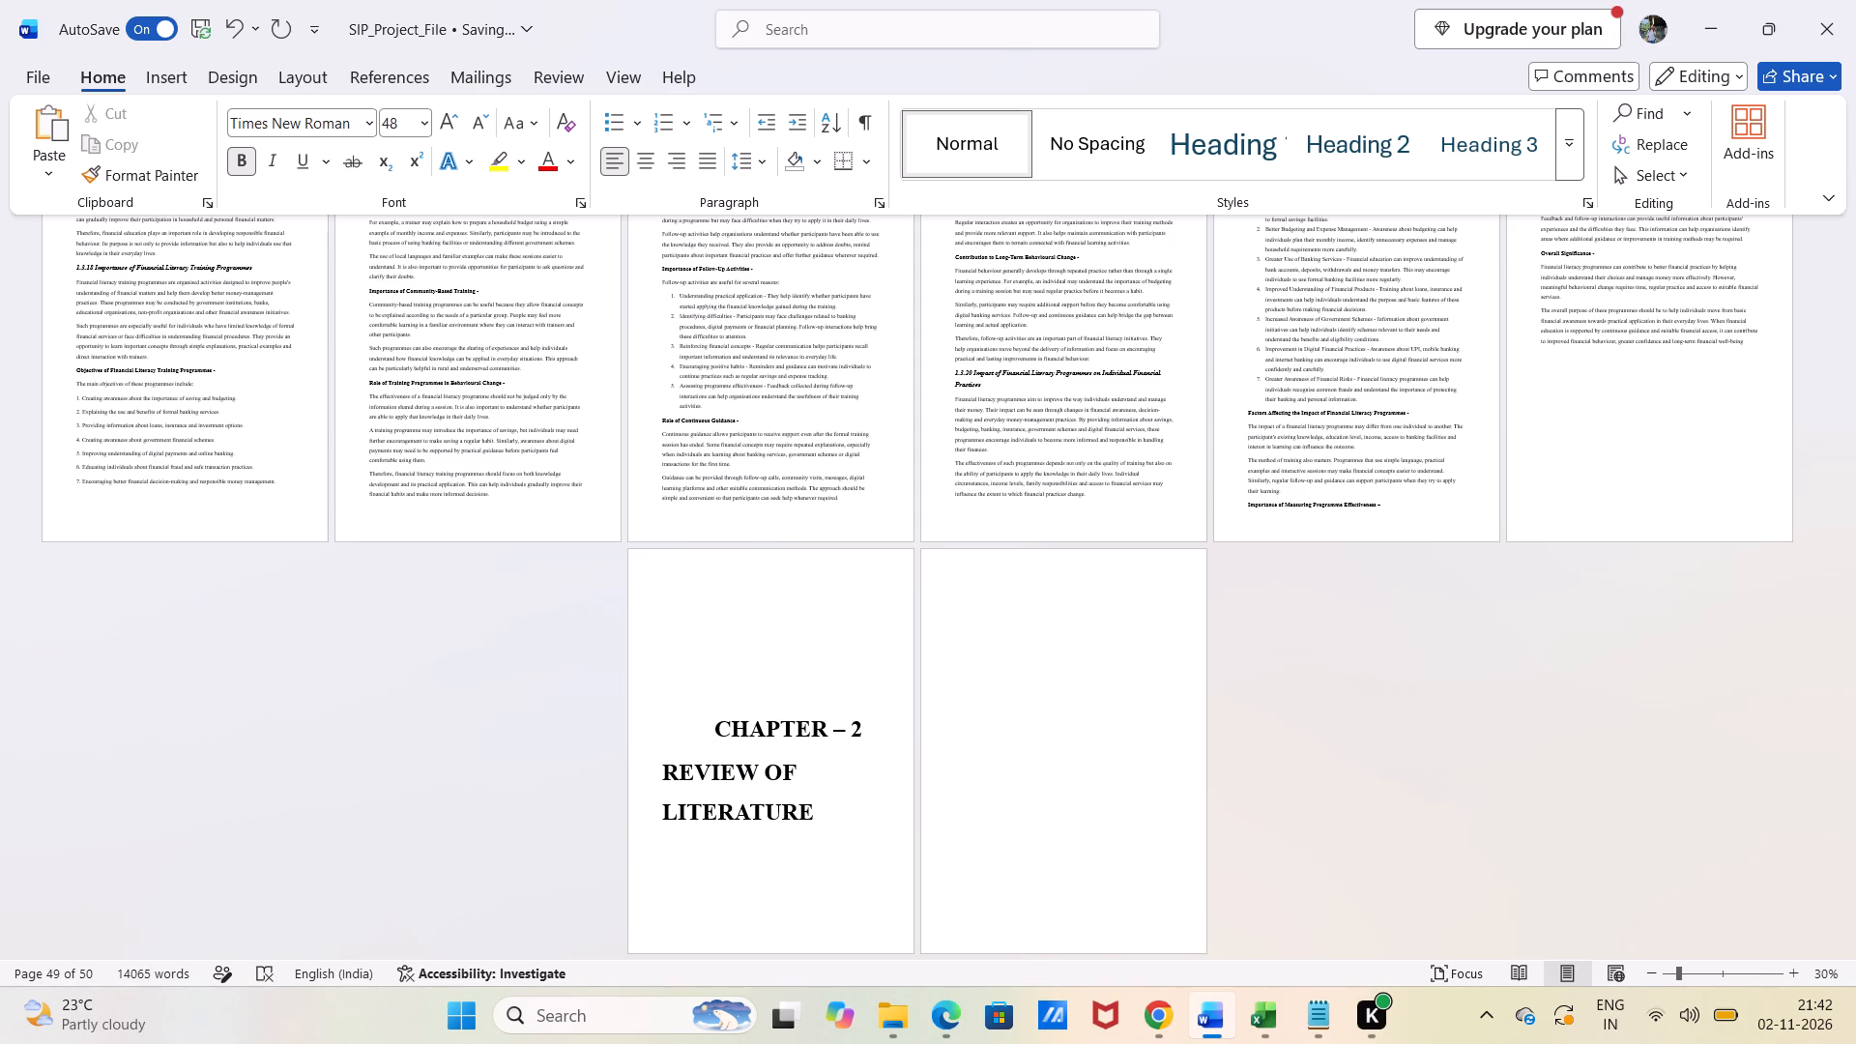
{"action": "key", "text": "BackSpace"}
{"action": "key", "text": "BackSpace"}
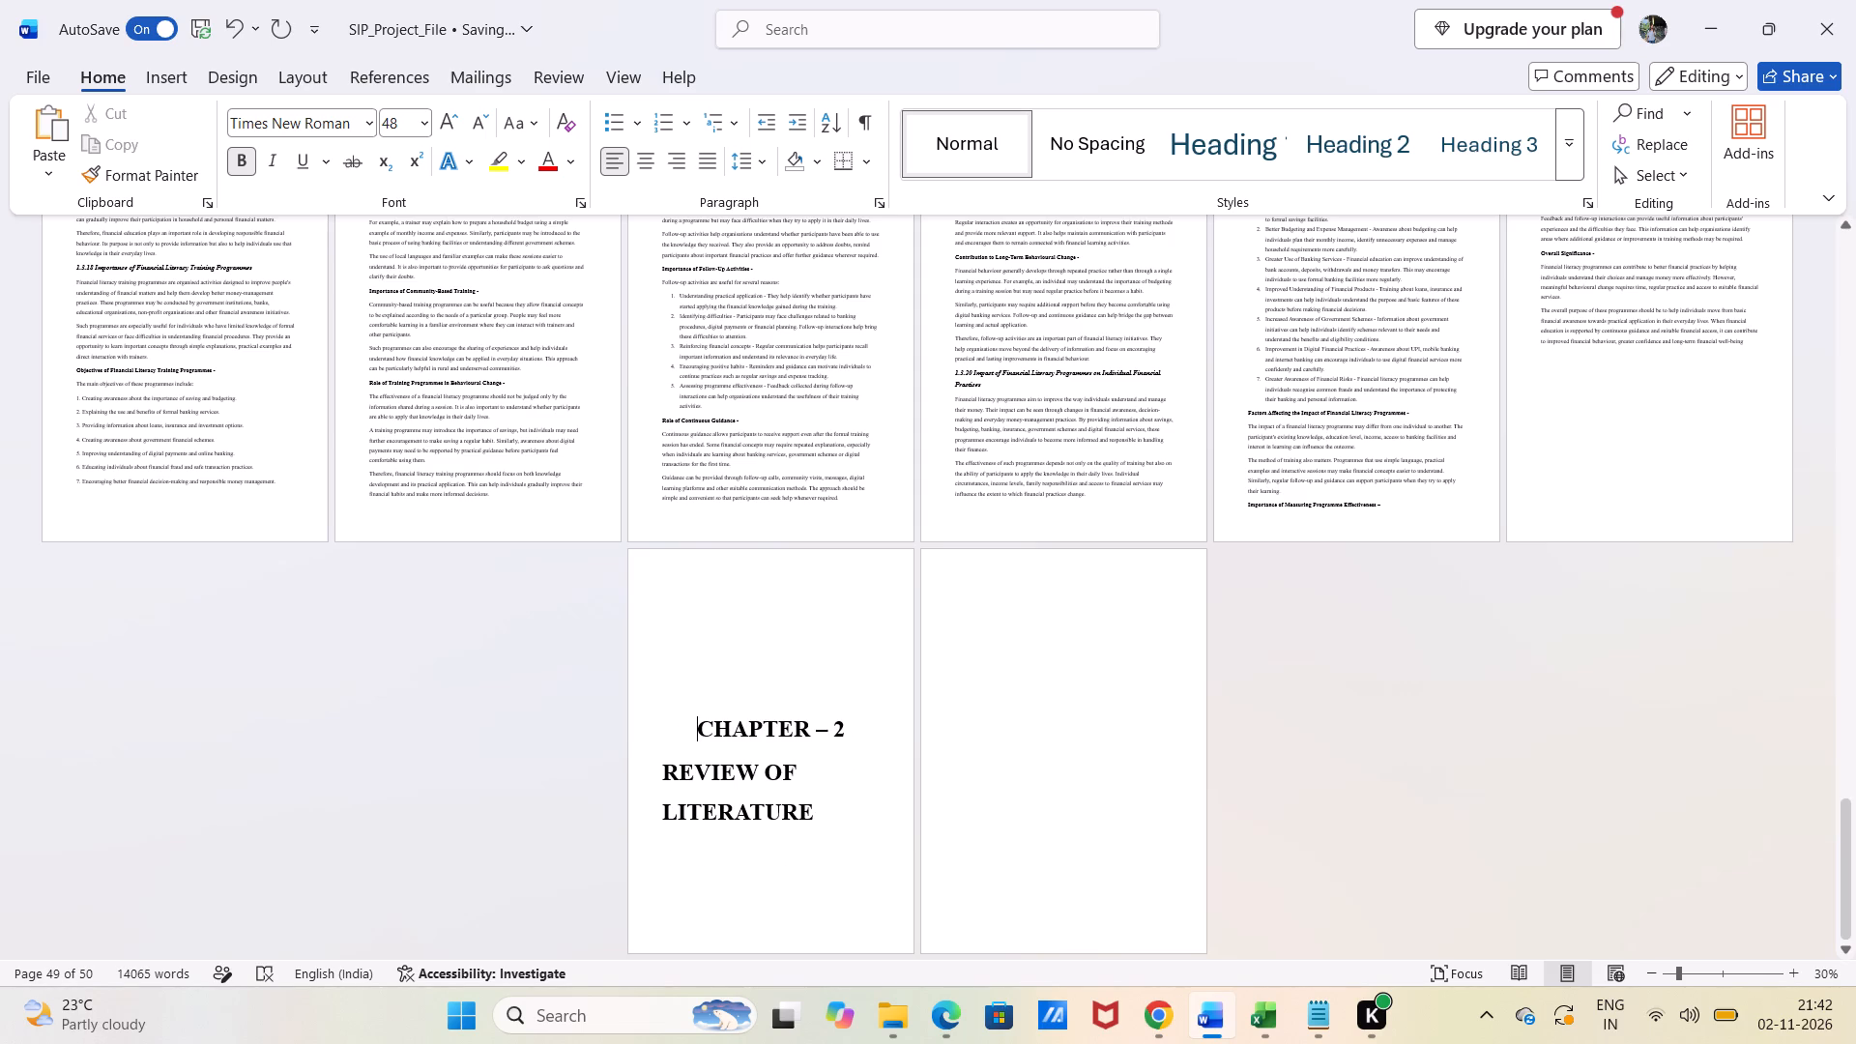
Shift the "REVIEW OF" line with six leading spaces so it lines up with "CHAPTER – 2".
{"action": "left_click", "coordinate": [655, 780]}
{"action": "key", "text": "space"}
{"action": "key", "text": "space"}
{"action": "key", "text": "space"}
{"action": "key", "text": "space"}
{"action": "key", "text": "space"}
{"action": "key", "text": "space"}
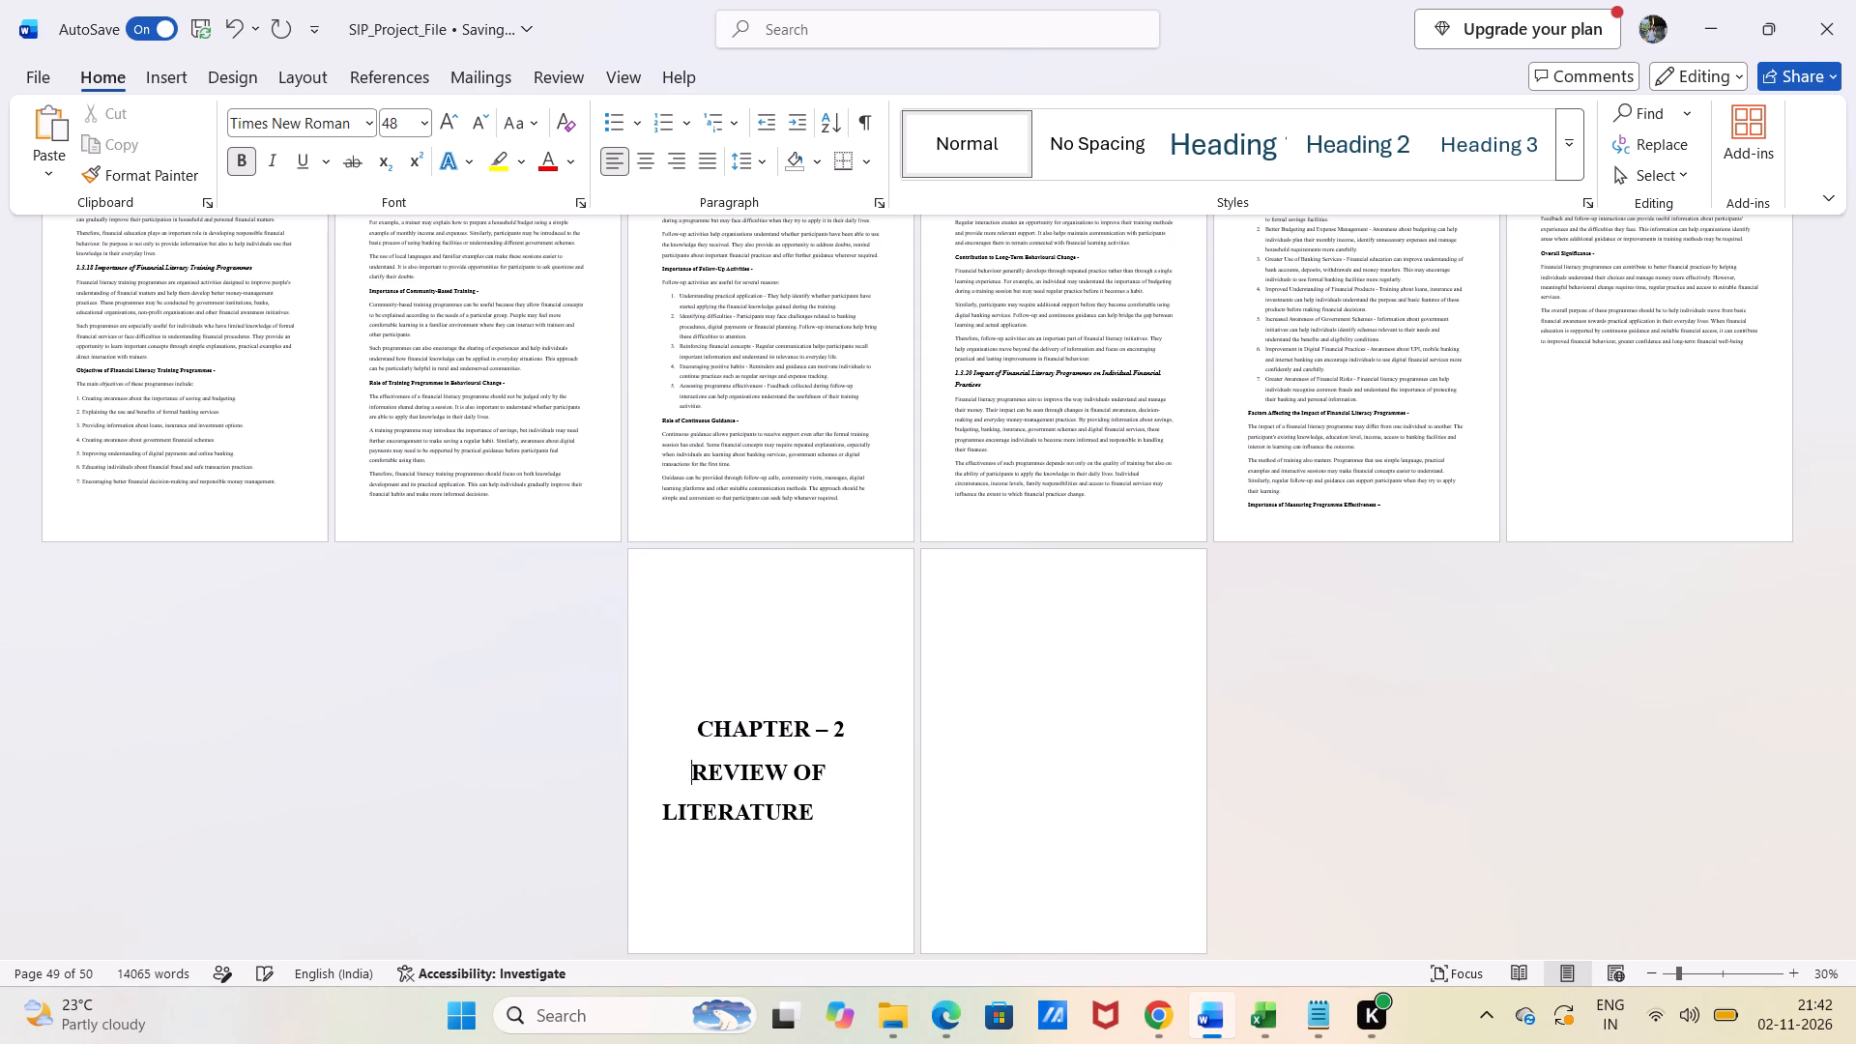
{"action": "key", "text": "space"}
{"action": "key", "text": "BackSpace"}
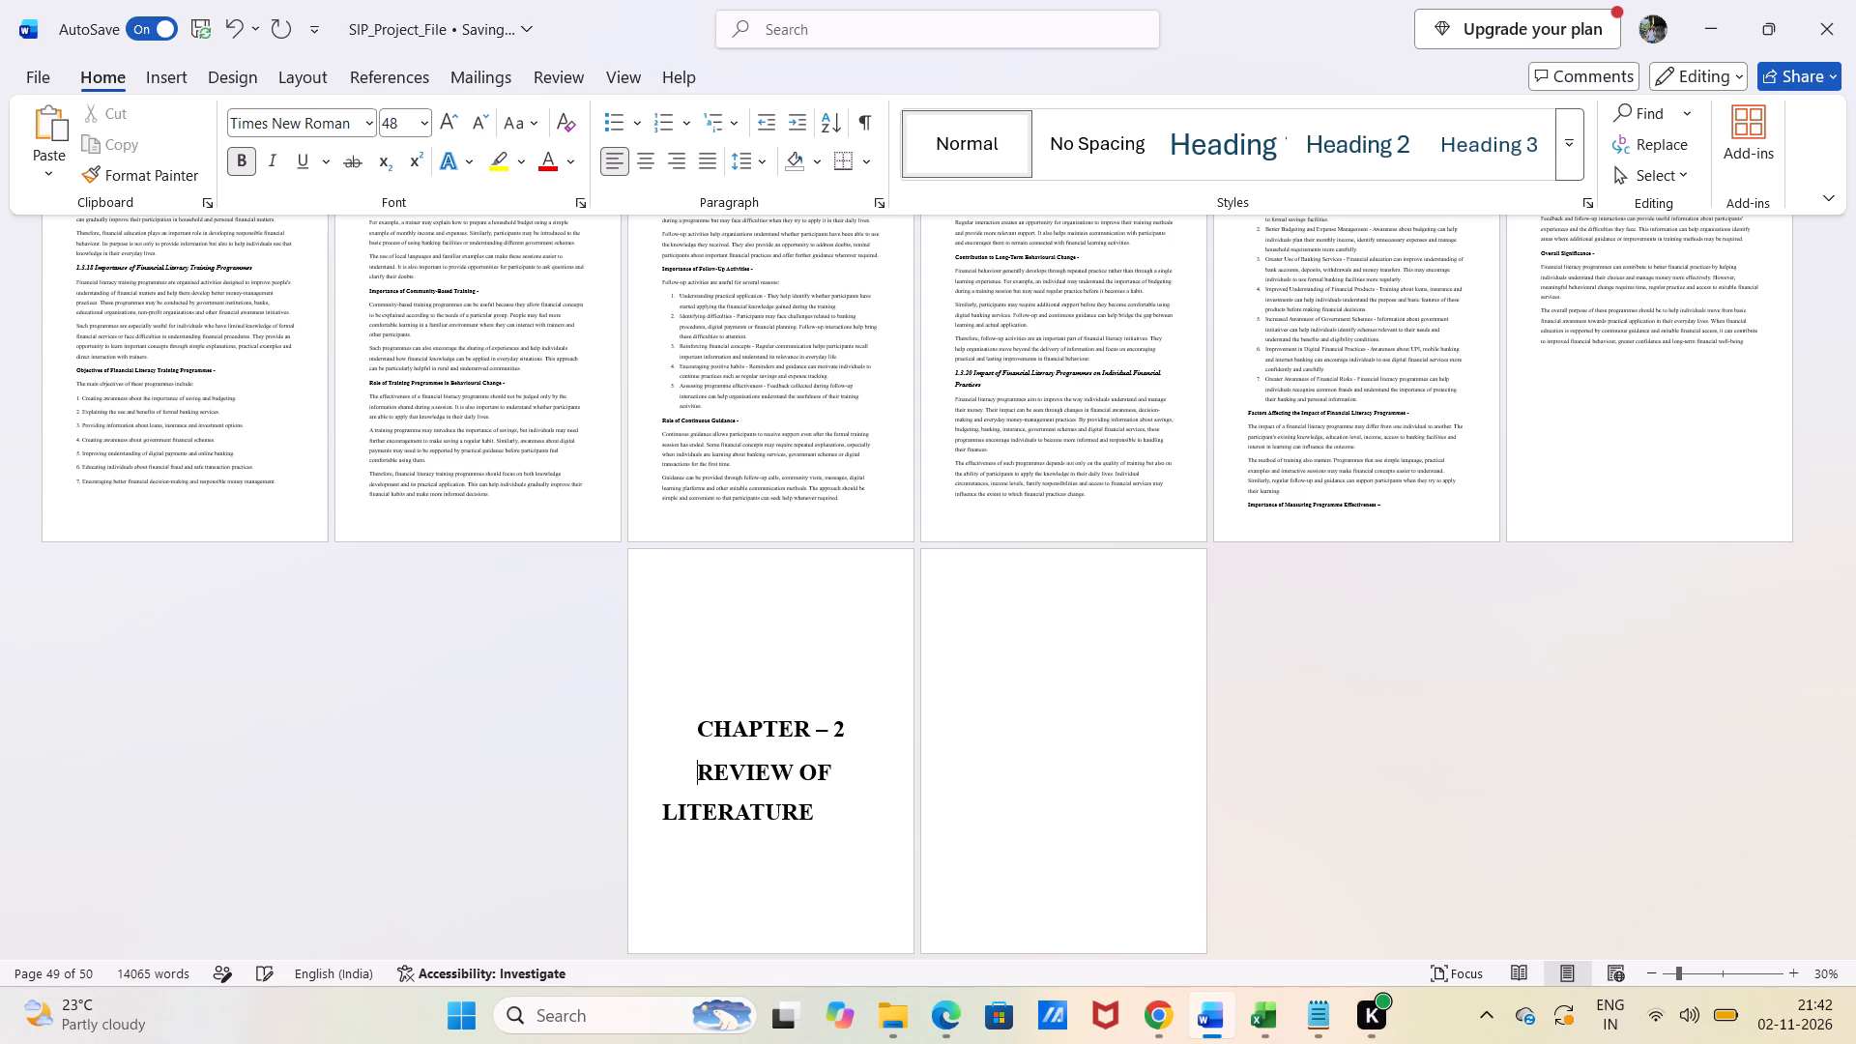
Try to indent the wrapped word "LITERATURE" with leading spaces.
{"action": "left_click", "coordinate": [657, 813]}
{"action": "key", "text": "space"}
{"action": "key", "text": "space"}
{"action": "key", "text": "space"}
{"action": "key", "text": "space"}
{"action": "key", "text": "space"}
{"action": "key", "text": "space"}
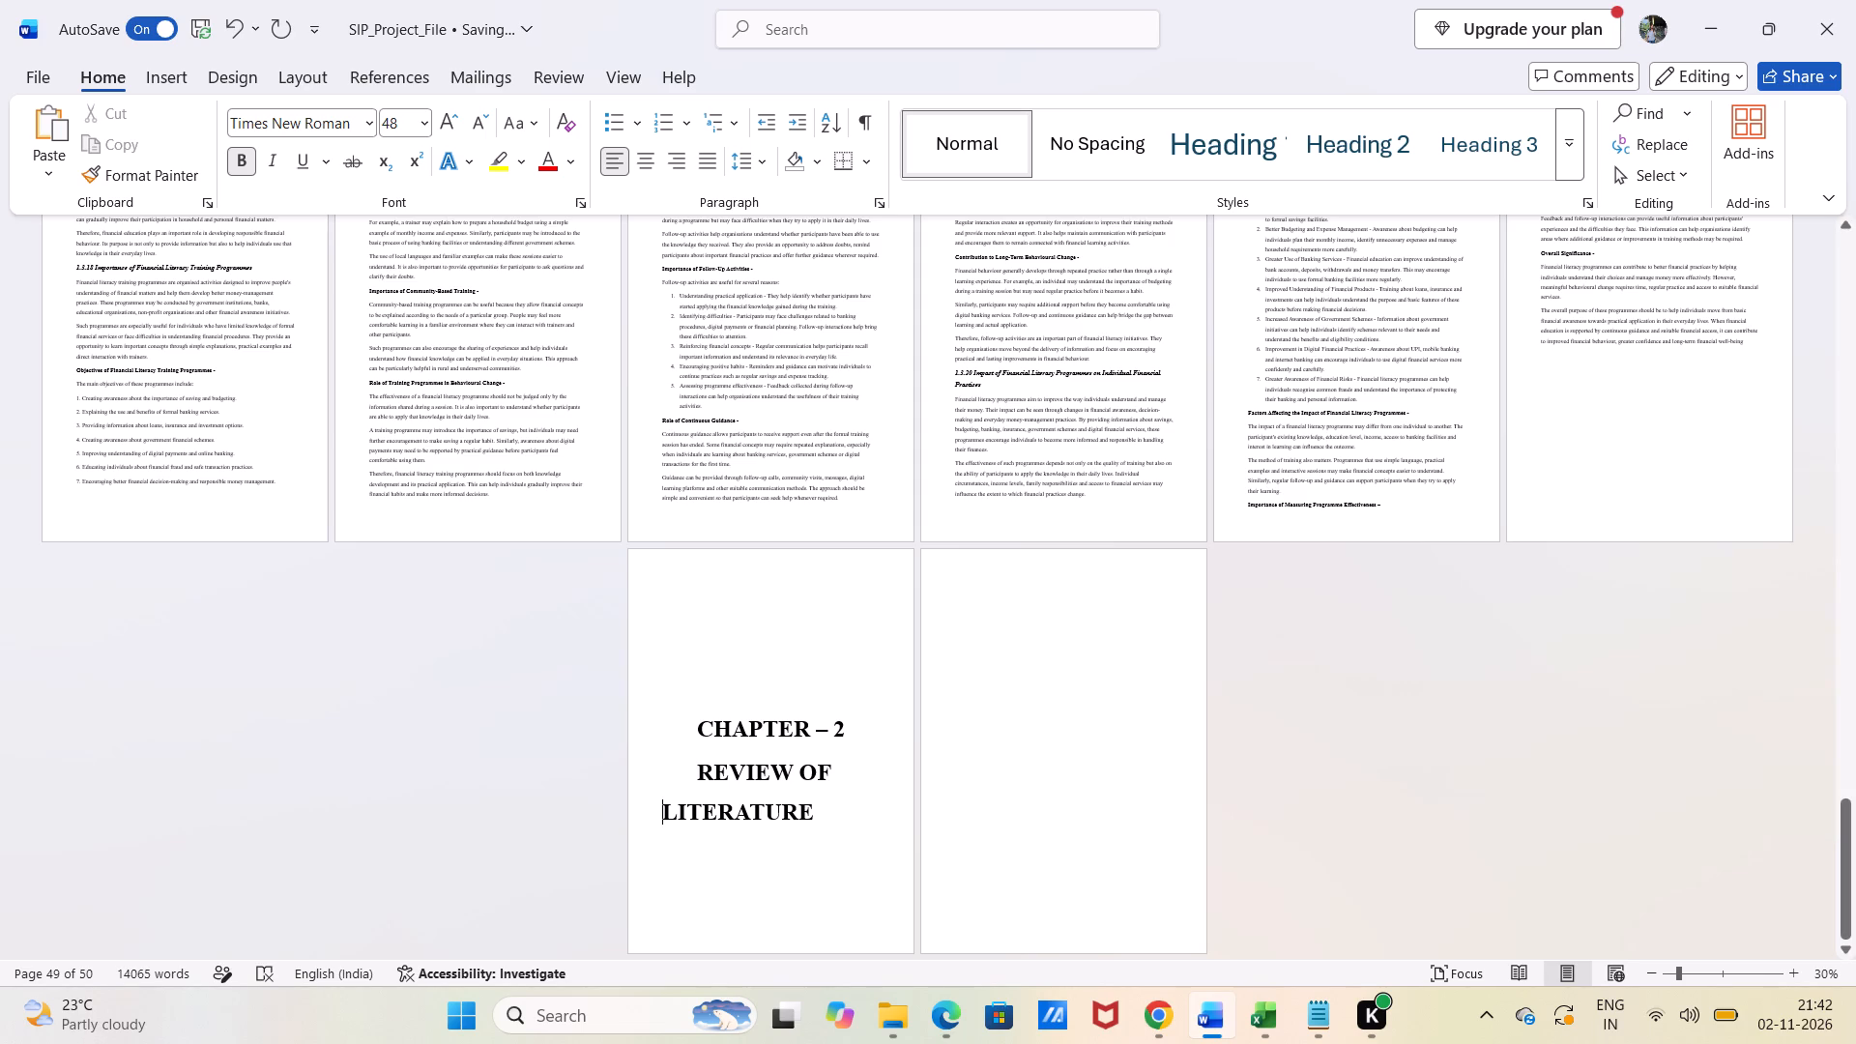
Delete "LITERATURE" and re-enter it as its own line below "REVIEW OF", indented by four spaces.
{"action": "left_click", "coordinate": [827, 812]}
{"action": "key", "text": "BackSpace"}
{"action": "key", "text": "BackSpace"}
{"action": "key", "text": "BackSpace"}
{"action": "key", "text": "BackSpace"}
{"action": "key", "text": "BackSpace"}
{"action": "key", "text": "BackSpace"}
{"action": "key", "text": "BackSpace"}
{"action": "key", "text": "BackSpace"}
{"action": "key", "text": "BackSpace"}
{"action": "key", "text": "BackSpace"}
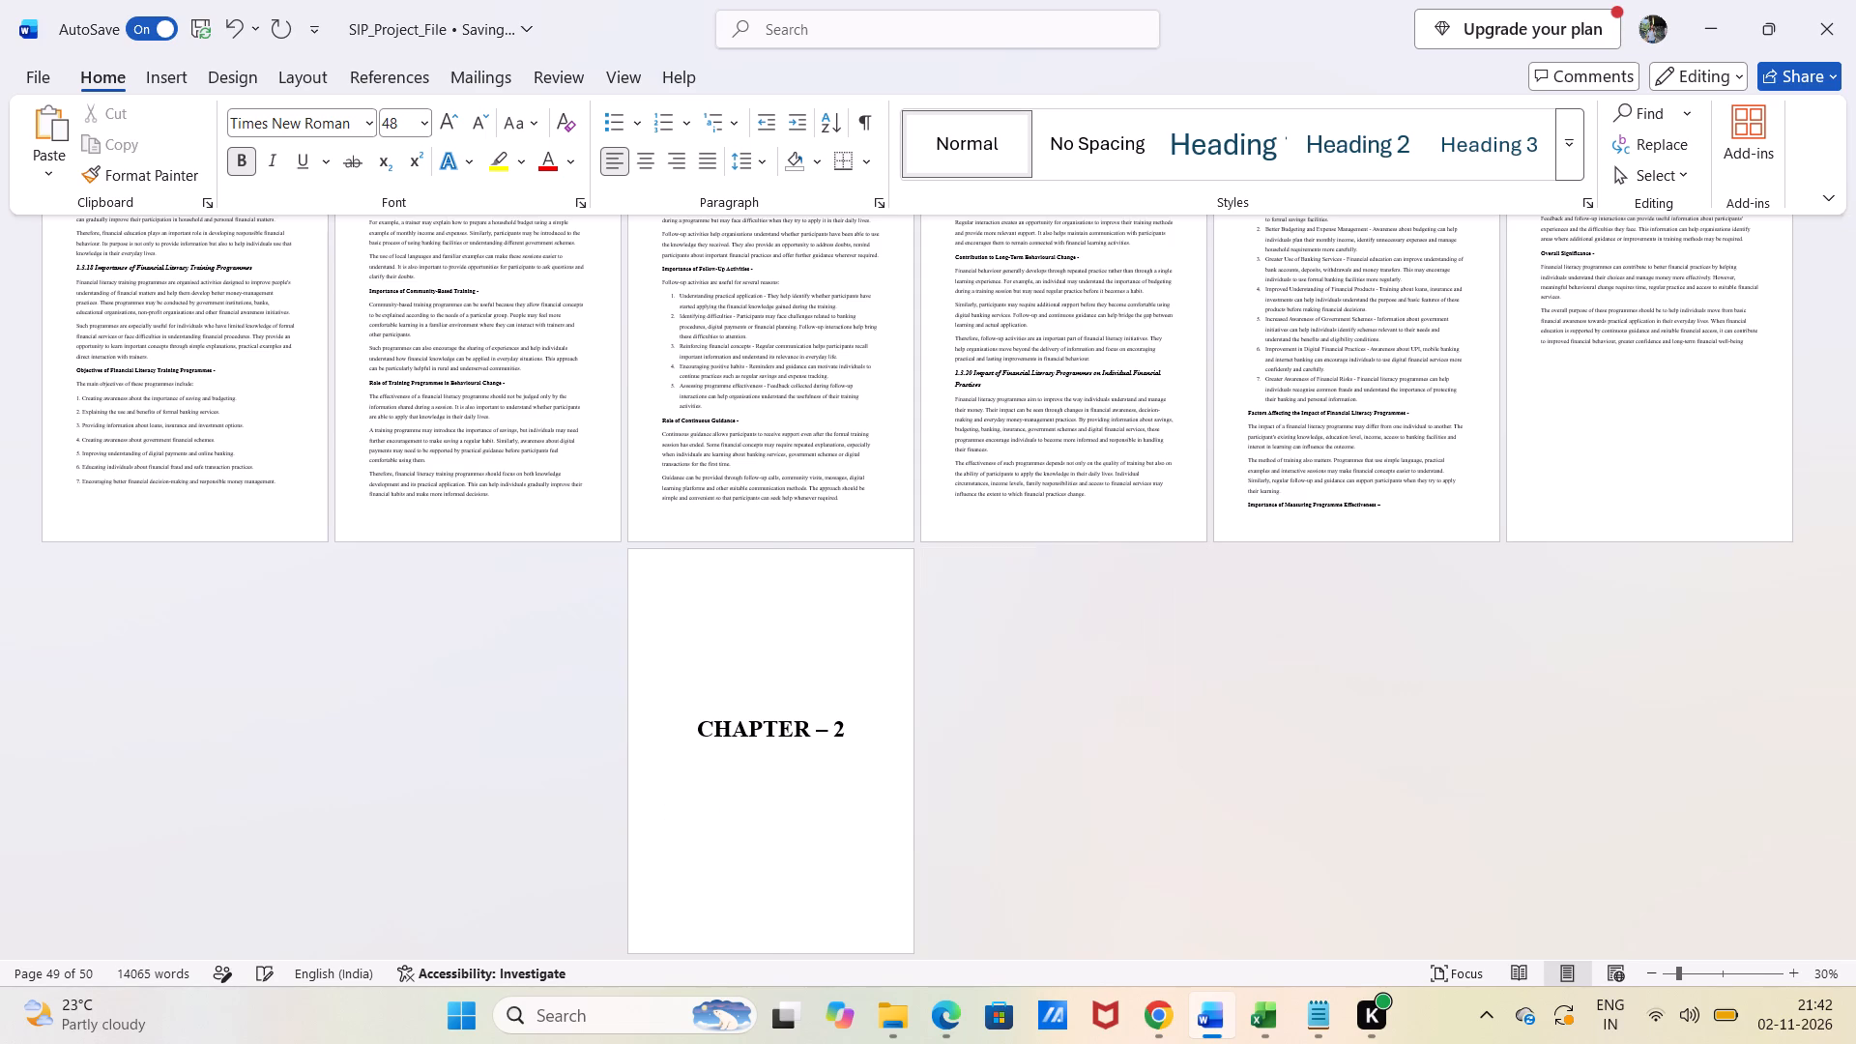
{"action": "key", "text": "Return"}
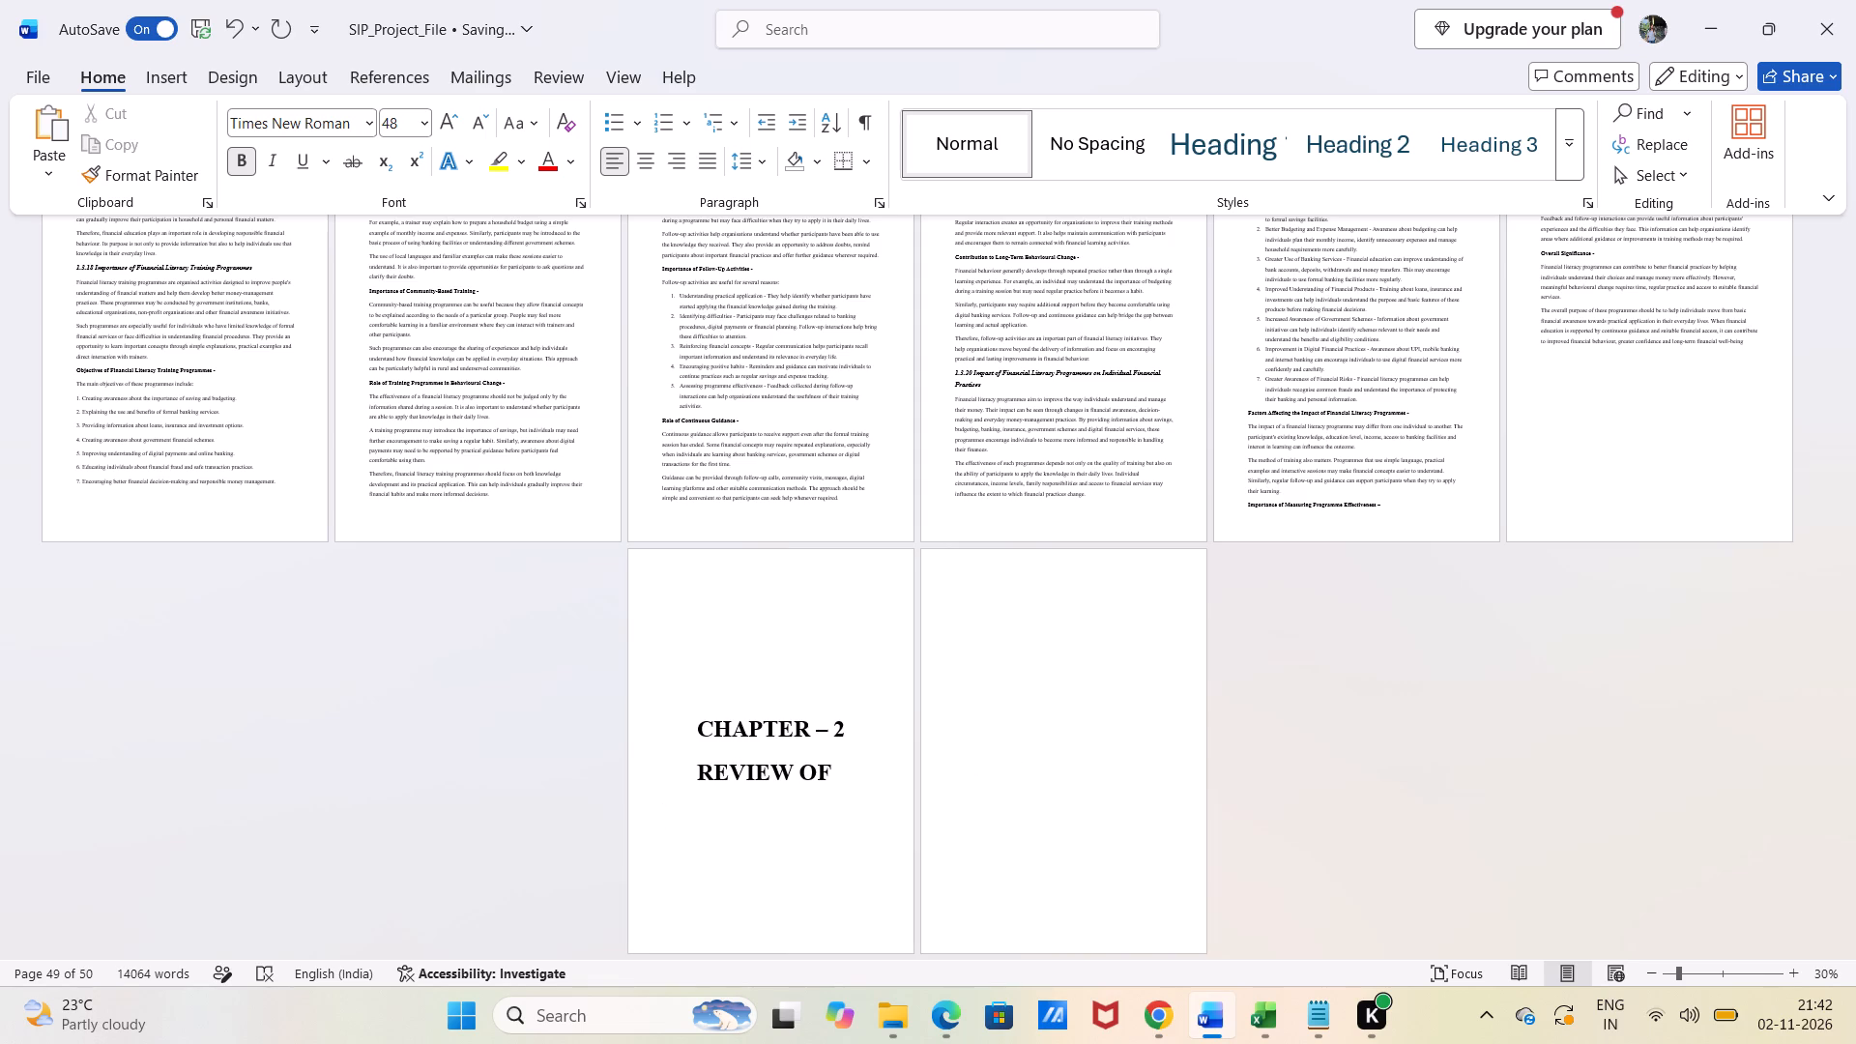
{"action": "key", "text": "space"}
{"action": "key", "text": "space"}
{"action": "key", "text": "space"}
{"action": "key", "text": "space"}
{"action": "type", "text": "LITERATURE"}
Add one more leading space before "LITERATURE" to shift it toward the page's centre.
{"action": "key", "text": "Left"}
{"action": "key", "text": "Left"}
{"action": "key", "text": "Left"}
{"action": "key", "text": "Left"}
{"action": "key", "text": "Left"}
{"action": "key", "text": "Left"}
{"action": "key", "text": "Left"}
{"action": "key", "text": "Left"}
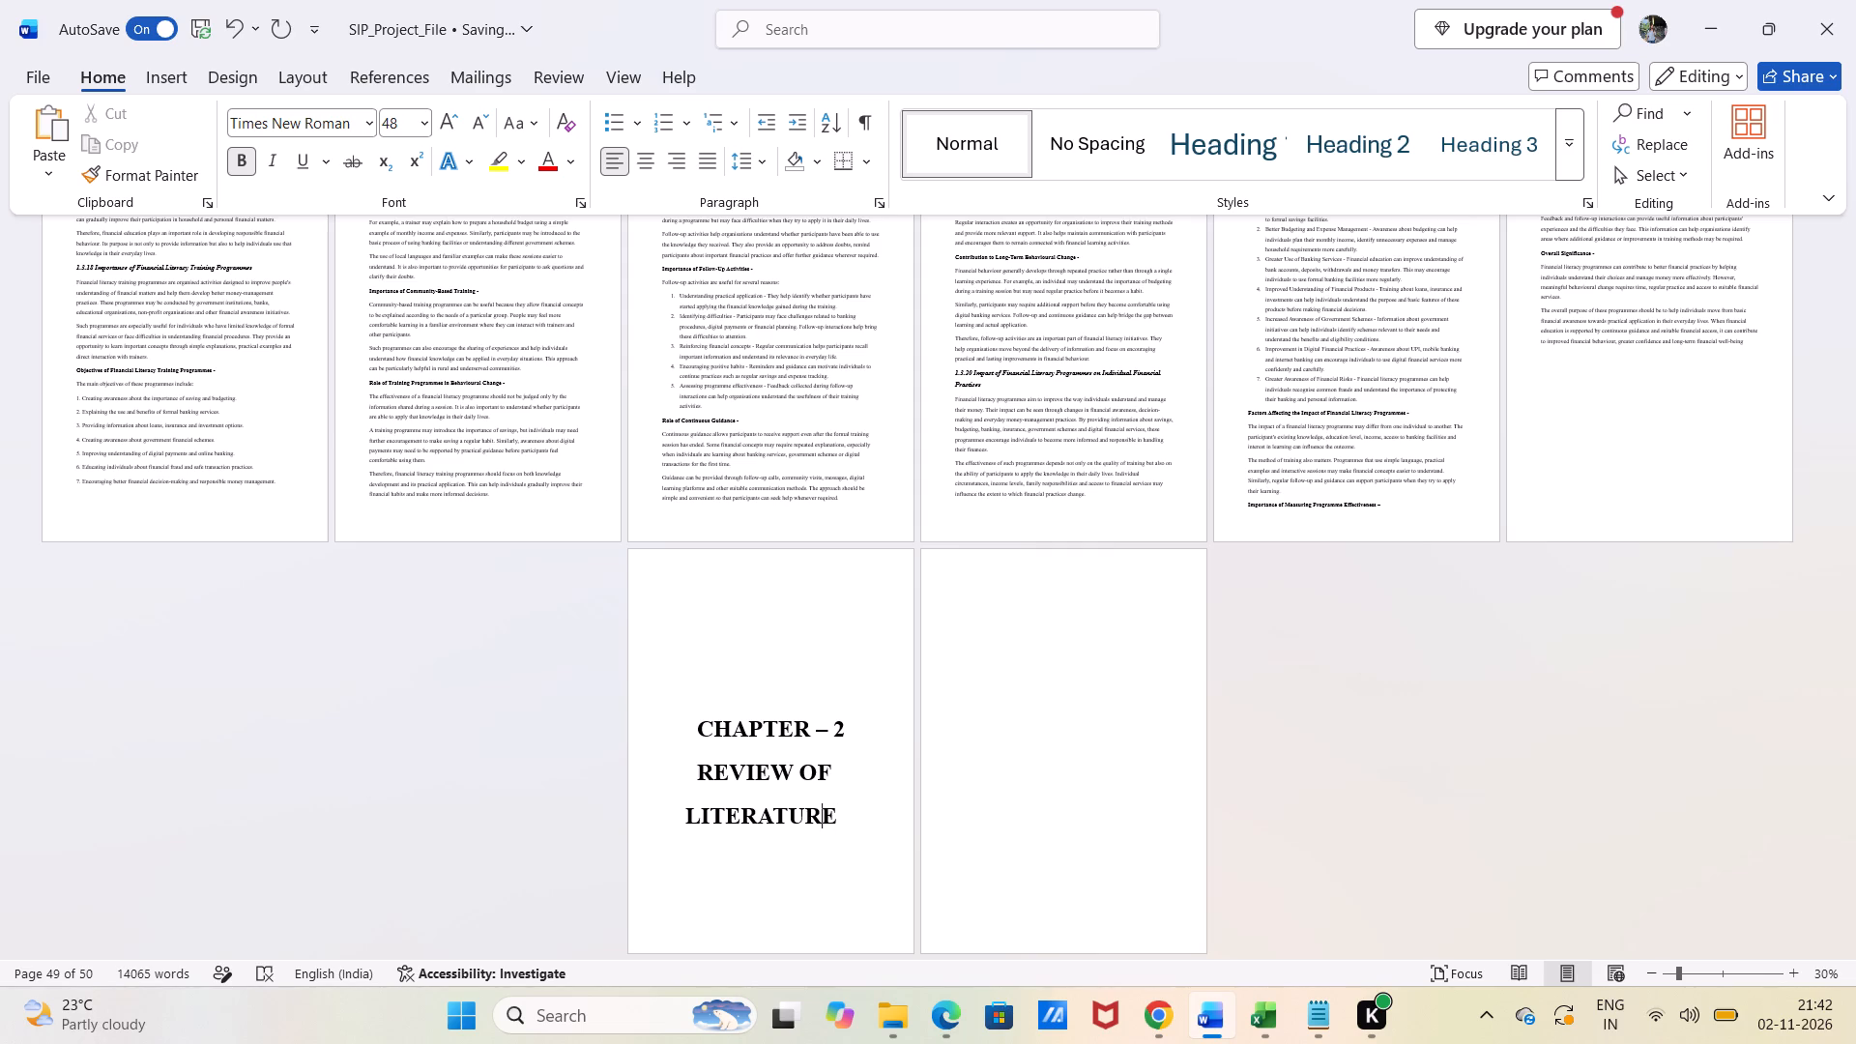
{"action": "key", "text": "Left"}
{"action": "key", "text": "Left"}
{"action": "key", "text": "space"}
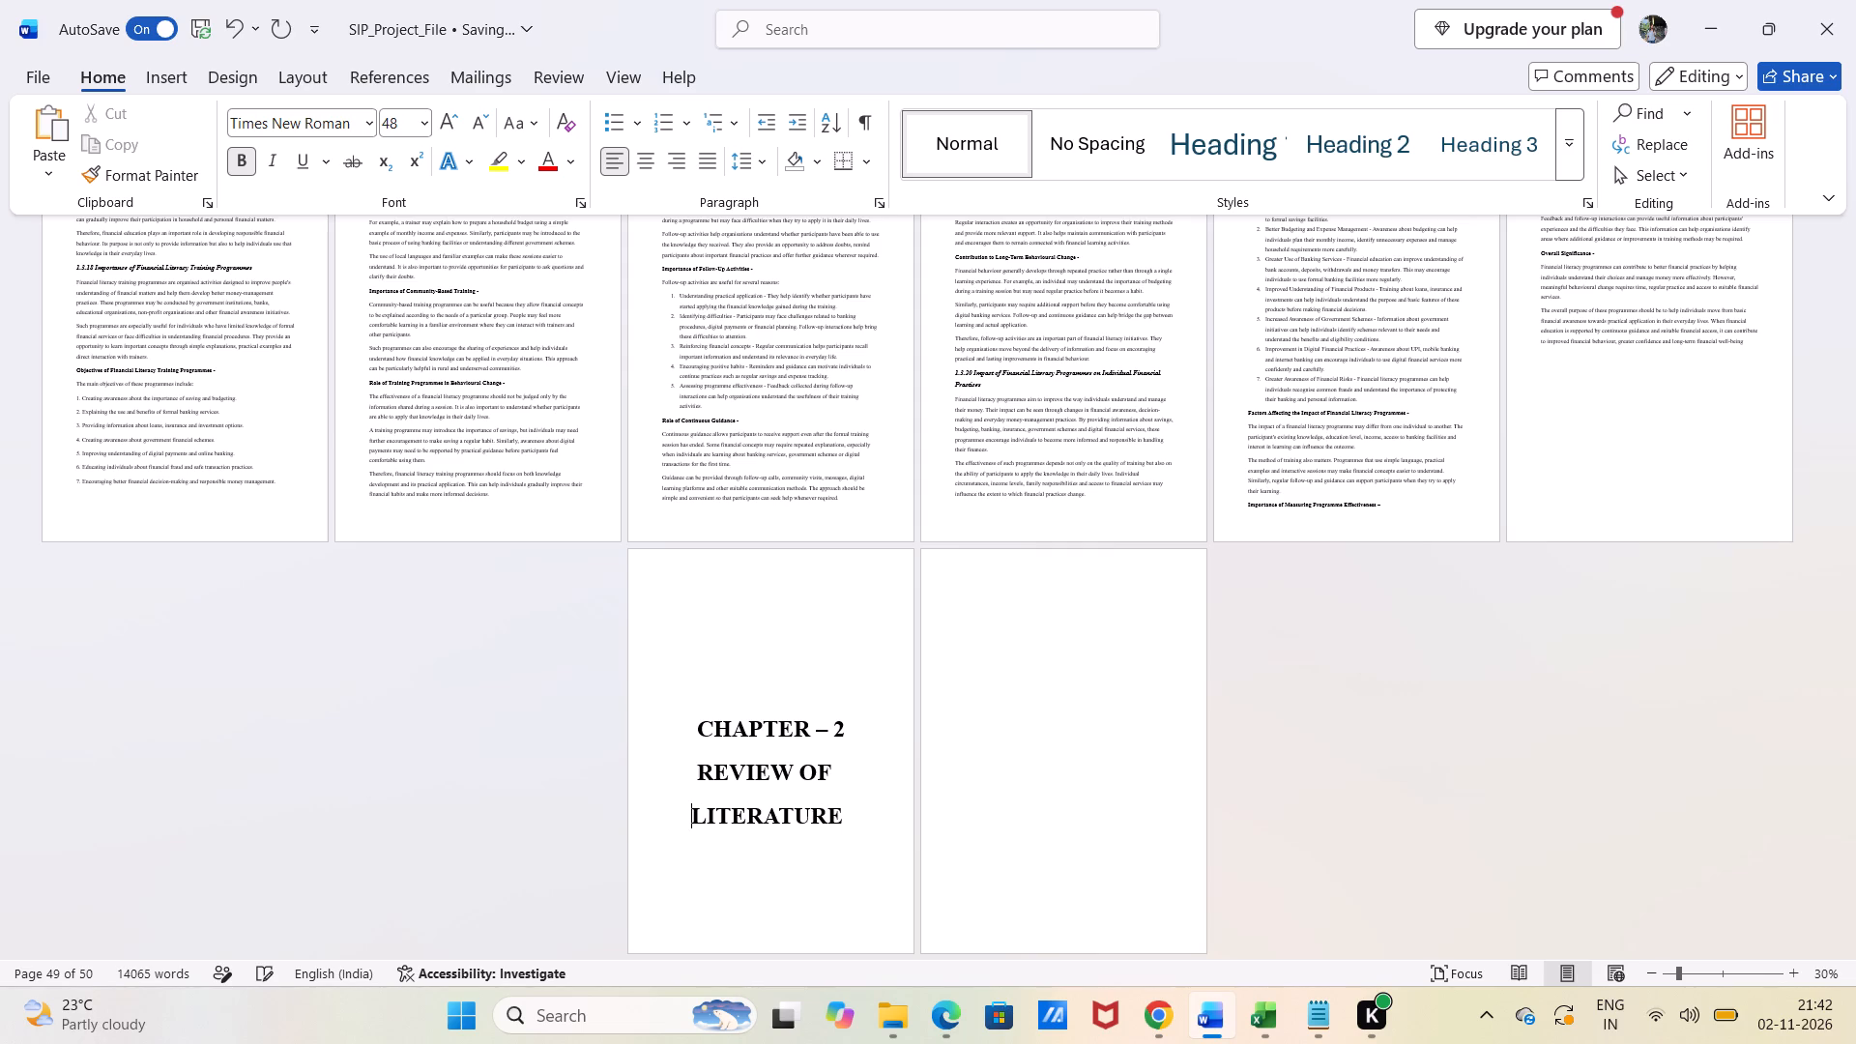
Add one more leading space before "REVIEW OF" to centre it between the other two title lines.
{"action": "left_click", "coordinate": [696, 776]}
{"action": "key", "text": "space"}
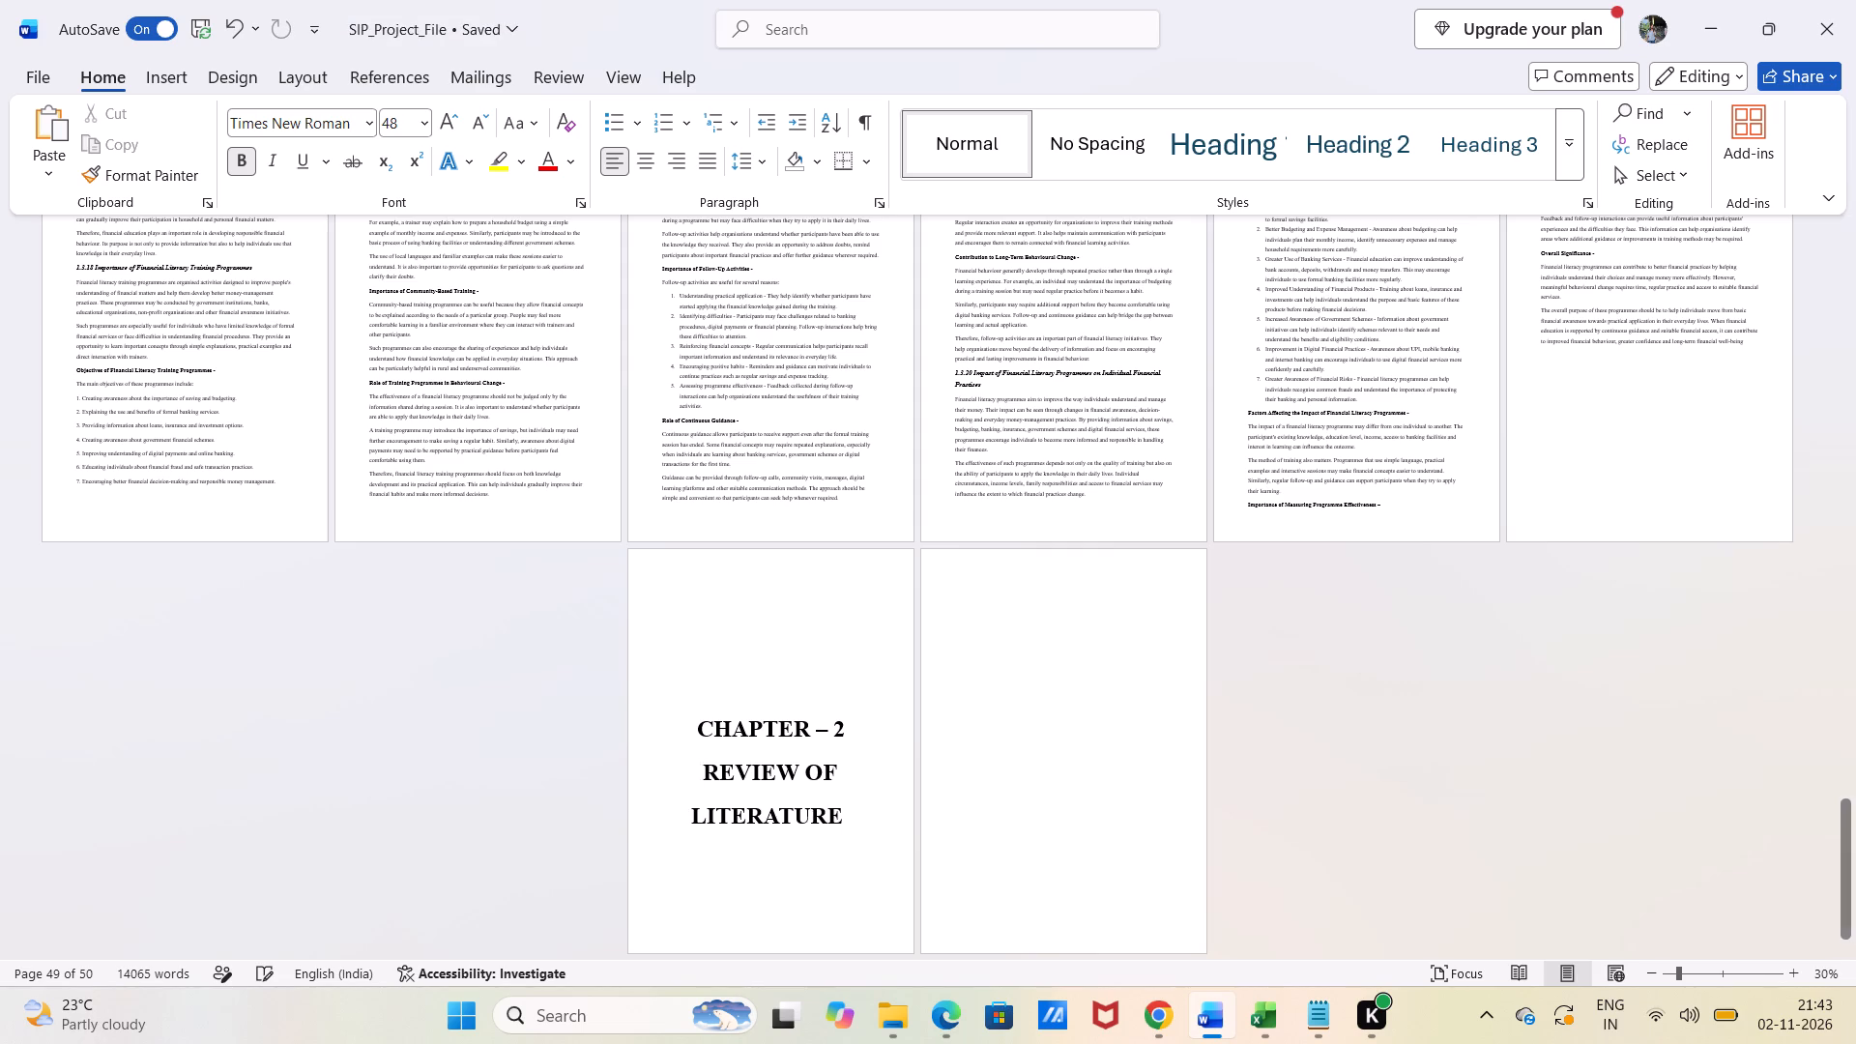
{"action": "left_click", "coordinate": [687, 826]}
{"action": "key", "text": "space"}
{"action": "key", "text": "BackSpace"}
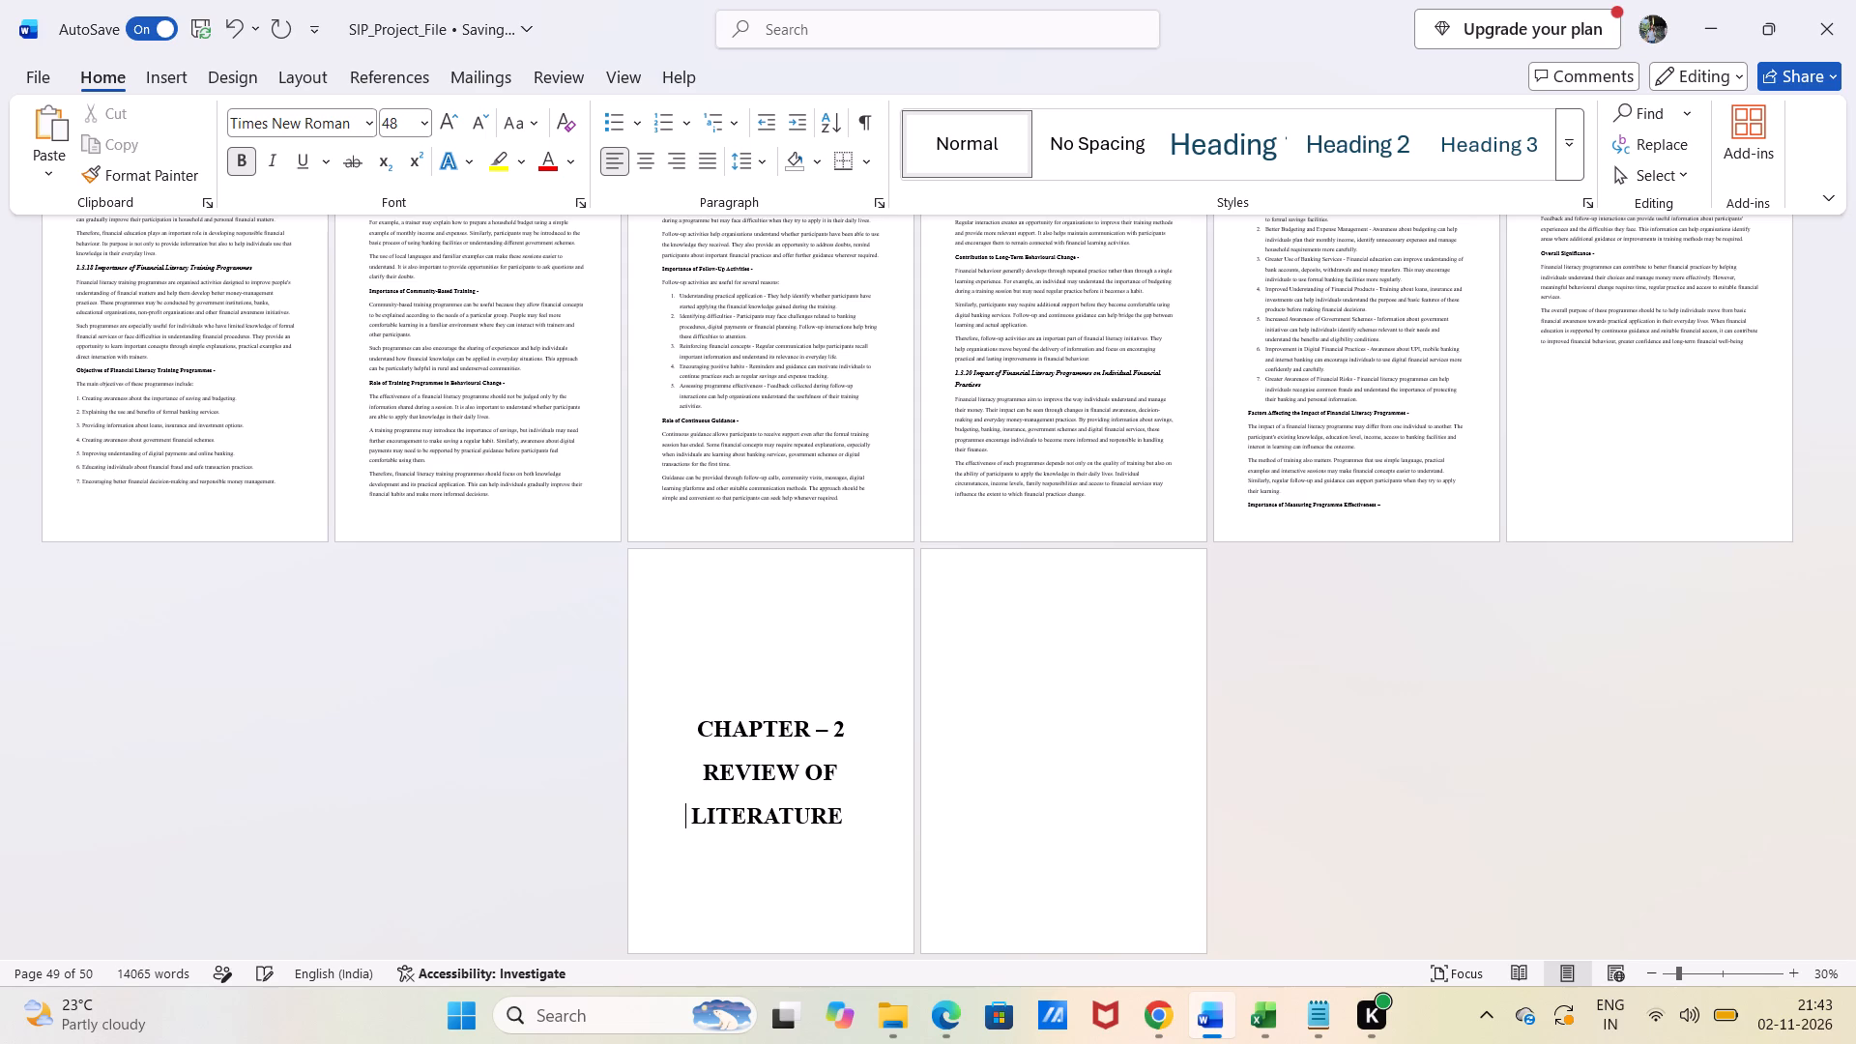
Delete the leading spaces and the blank lines before "CHAPTER – 2" on the title page.
{"action": "left_click", "coordinate": [692, 728]}
{"action": "key", "text": "BackSpace"}
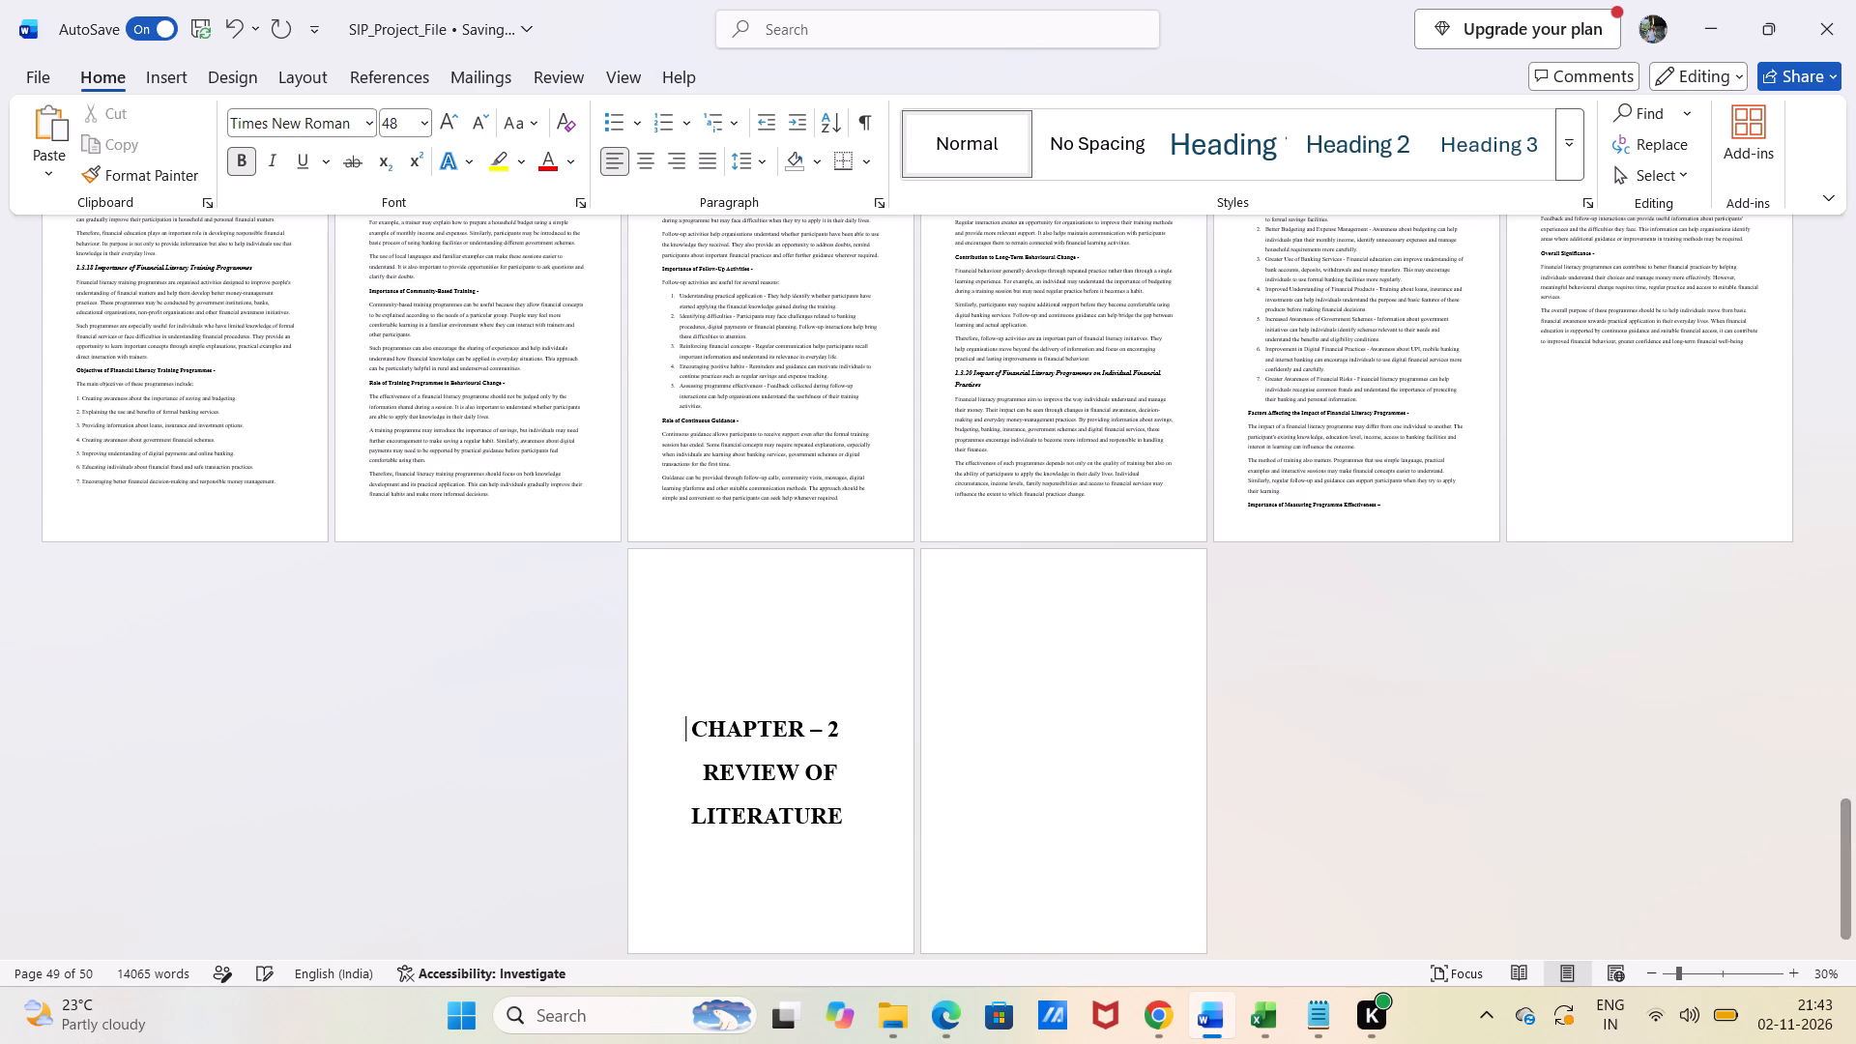
{"action": "key", "text": "BackSpace"}
{"action": "key", "text": "BackSpace"}
{"action": "key", "text": "BackSpace"}
{"action": "key", "text": "BackSpace"}
{"action": "key", "text": "BackSpace"}
{"action": "key", "text": "BackSpace"}
{"action": "key", "text": "BackSpace"}
{"action": "key", "text": "BackSpace"}
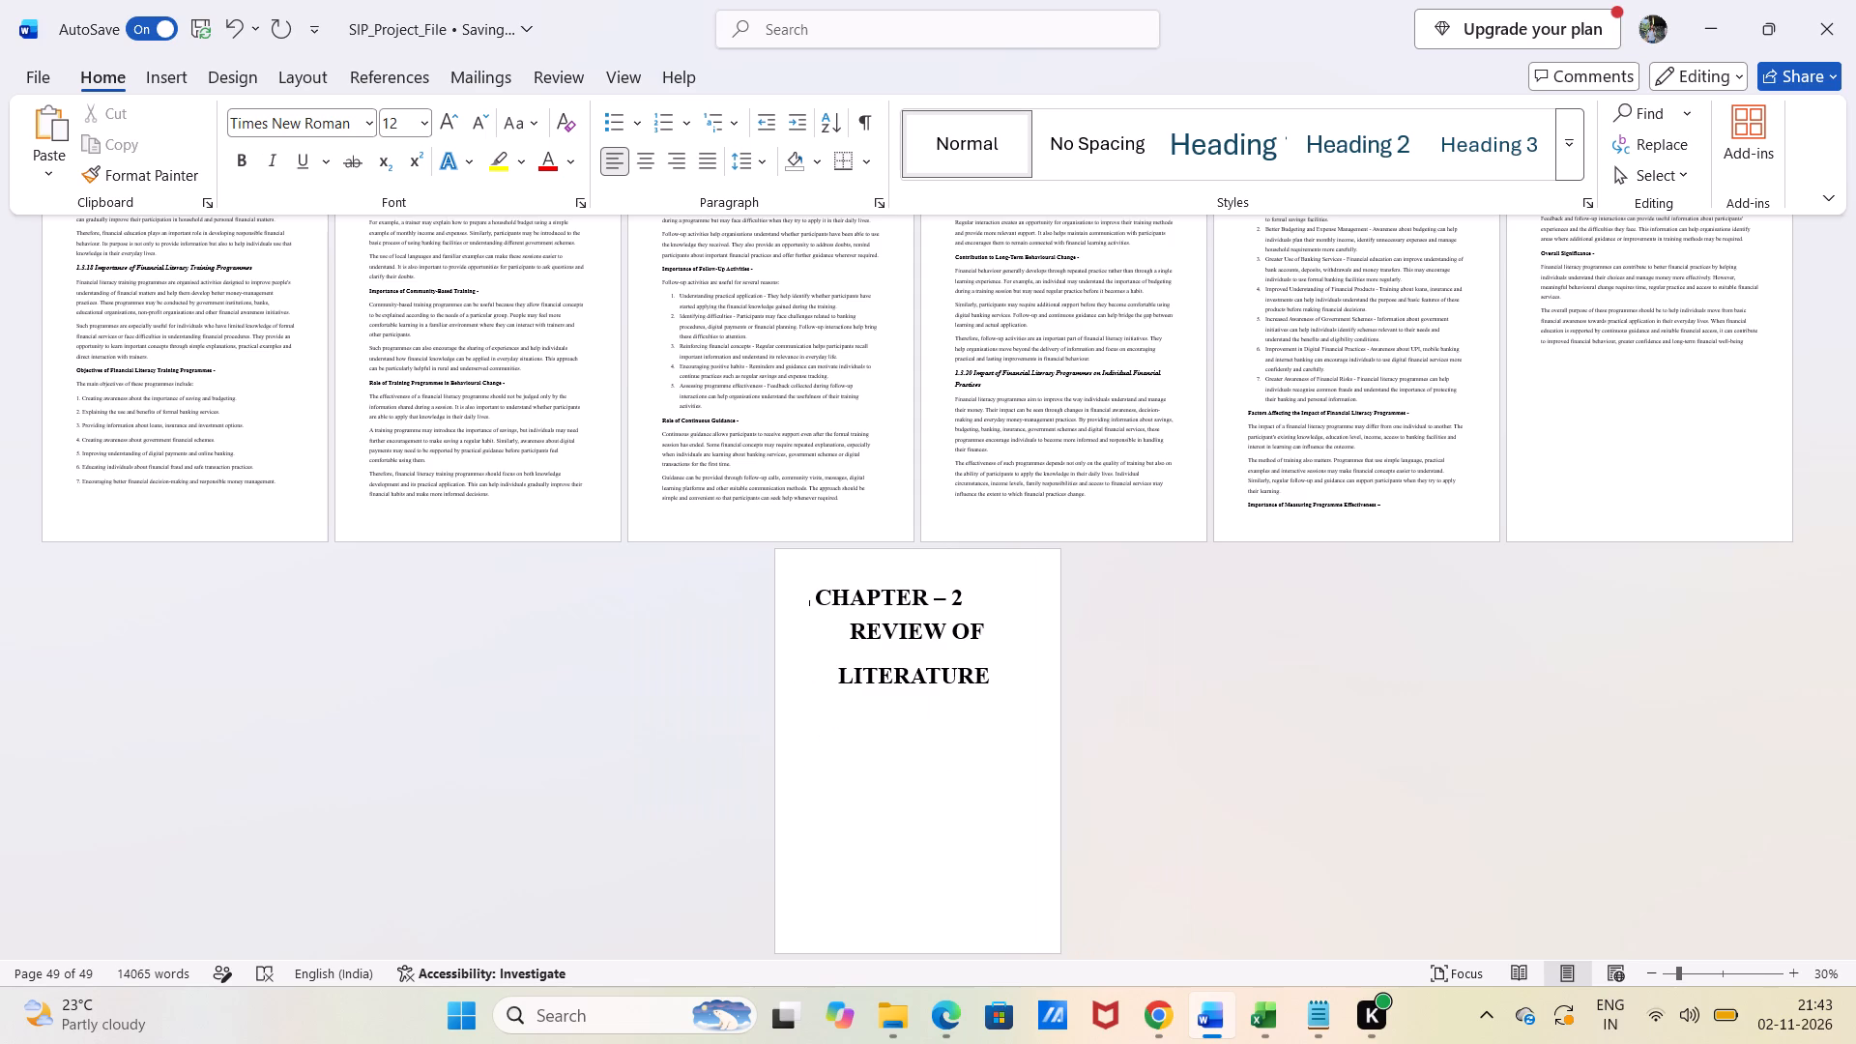
Insert ten blank lines above "CHAPTER – 2" to lower the title toward the page's middle.
{"action": "key", "text": "Return"}
{"action": "key", "text": "Return"}
{"action": "key", "text": "Return"}
{"action": "key", "text": "Return"}
{"action": "key", "text": "Return"}
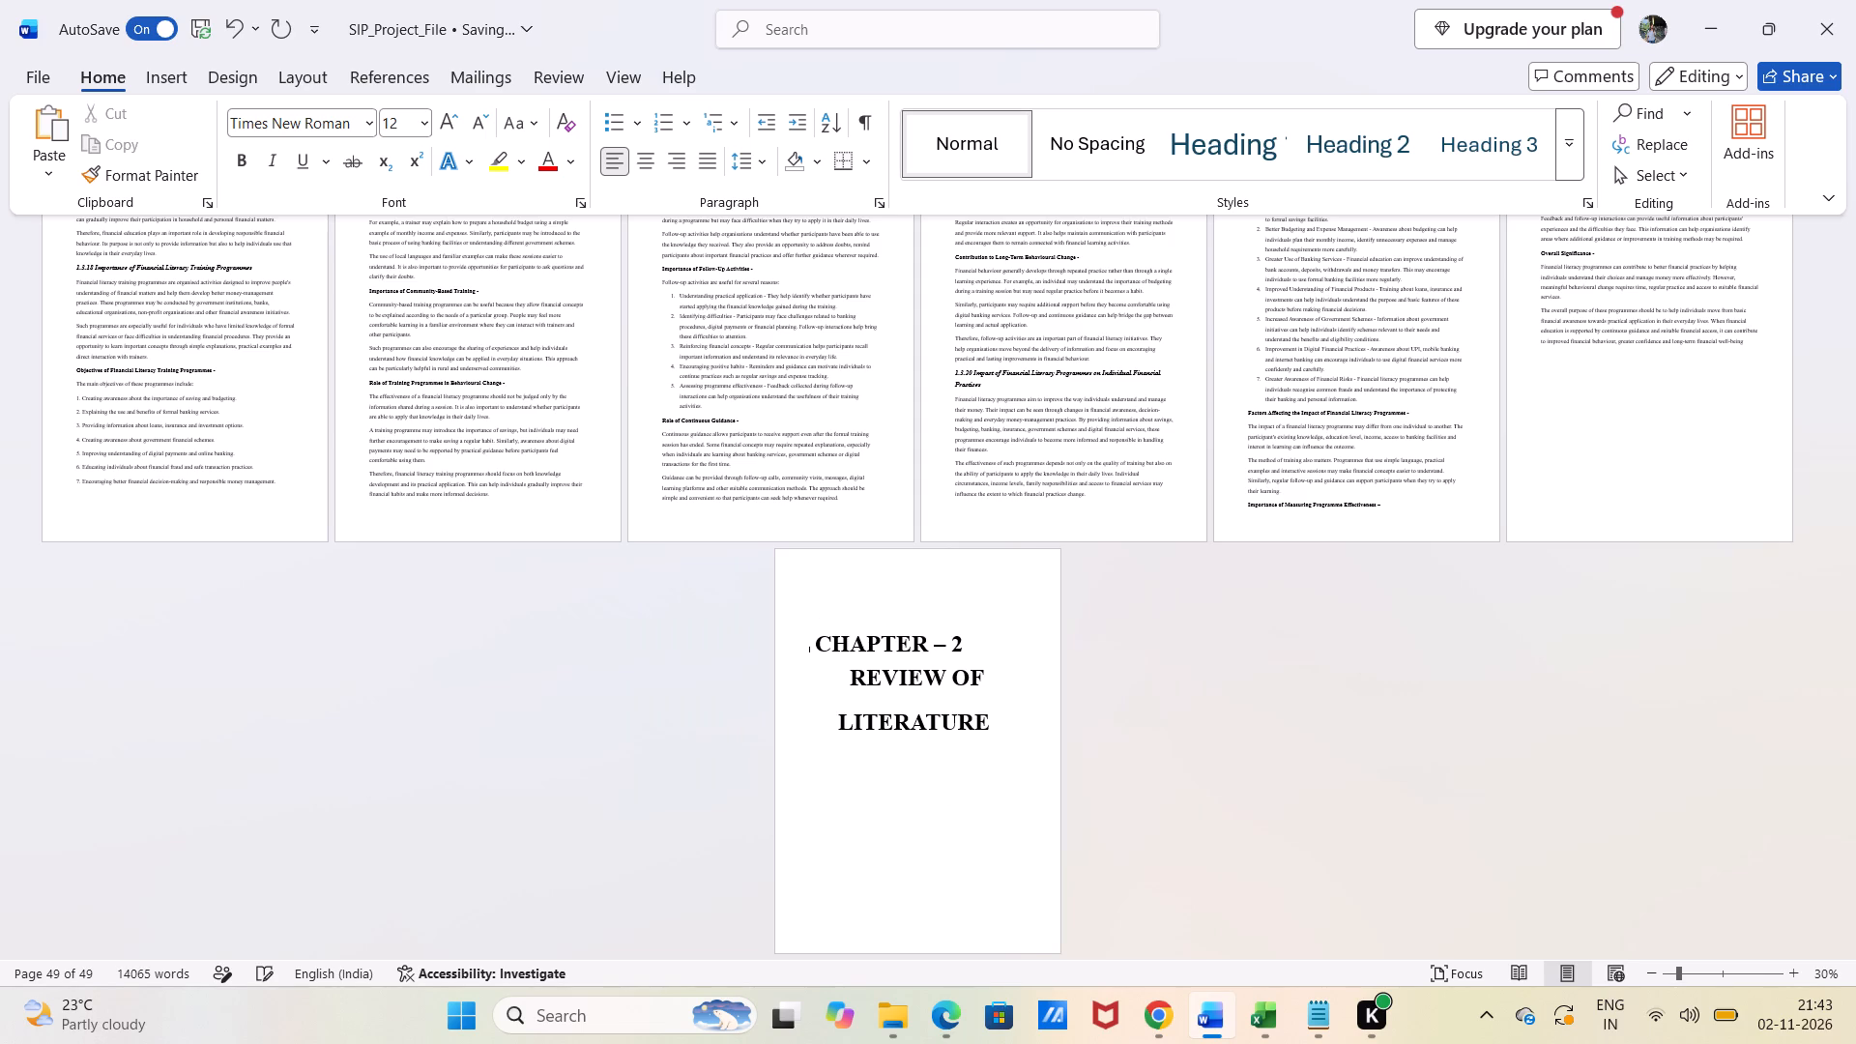
{"action": "key", "text": "Return"}
{"action": "key", "text": "Return"}
{"action": "key", "text": "Return"}
{"action": "key", "text": "Return"}
{"action": "key", "text": "Return"}
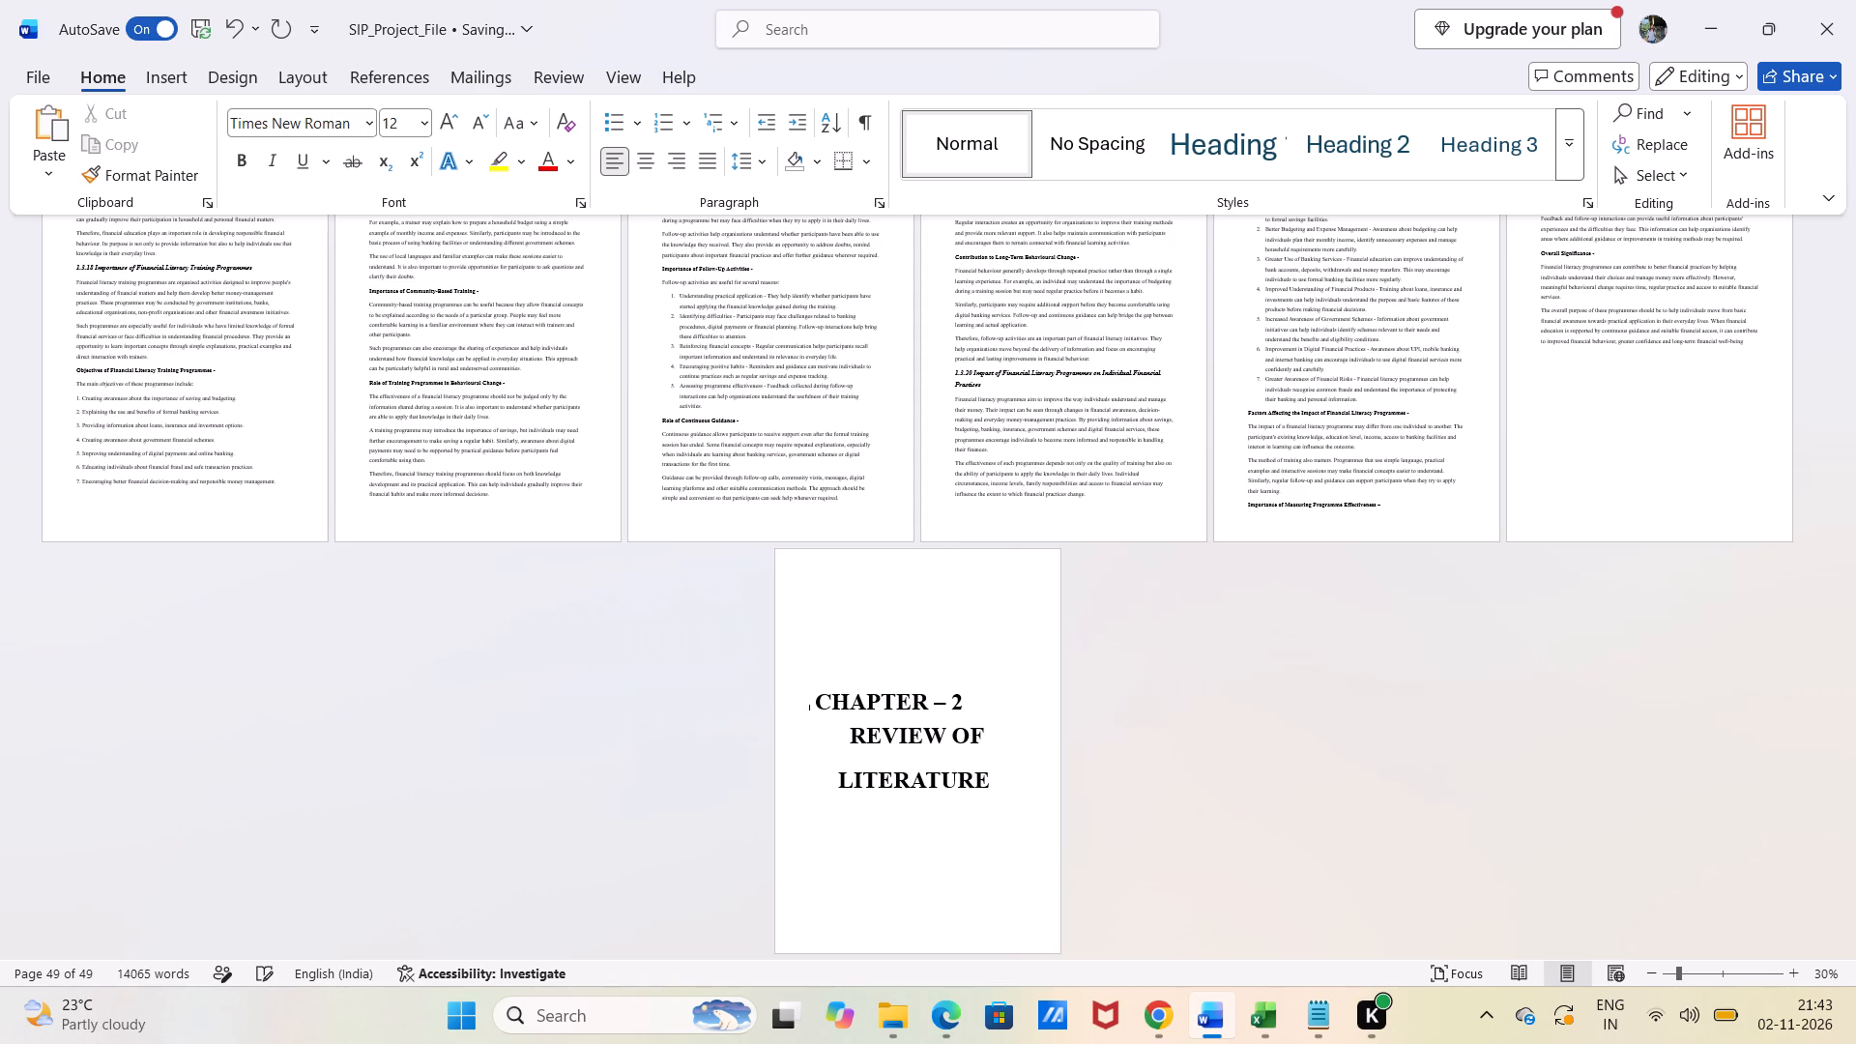
Indent "CHAPTER – 2" with leading spaces until it lines up centrally with the two lines below.
{"action": "key", "text": "space"}
{"action": "key", "text": "space"}
{"action": "key", "text": "space"}
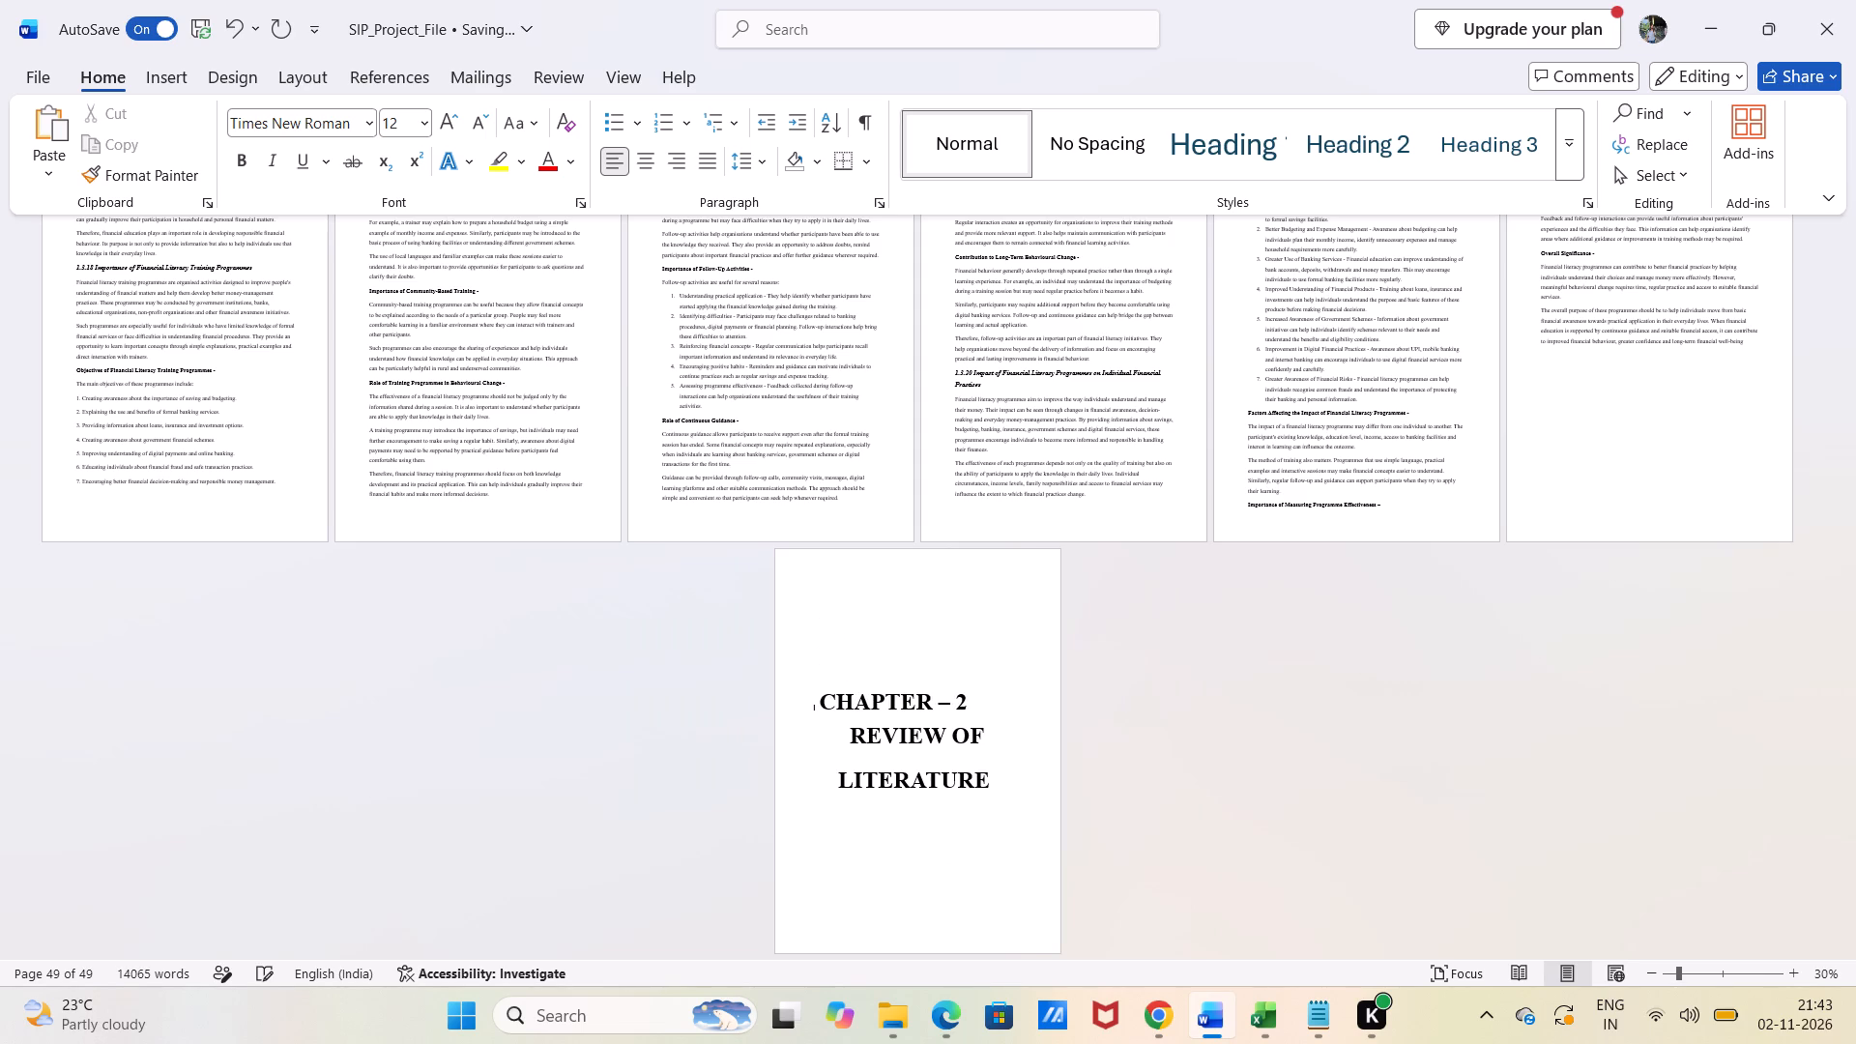
{"action": "key", "text": "space"}
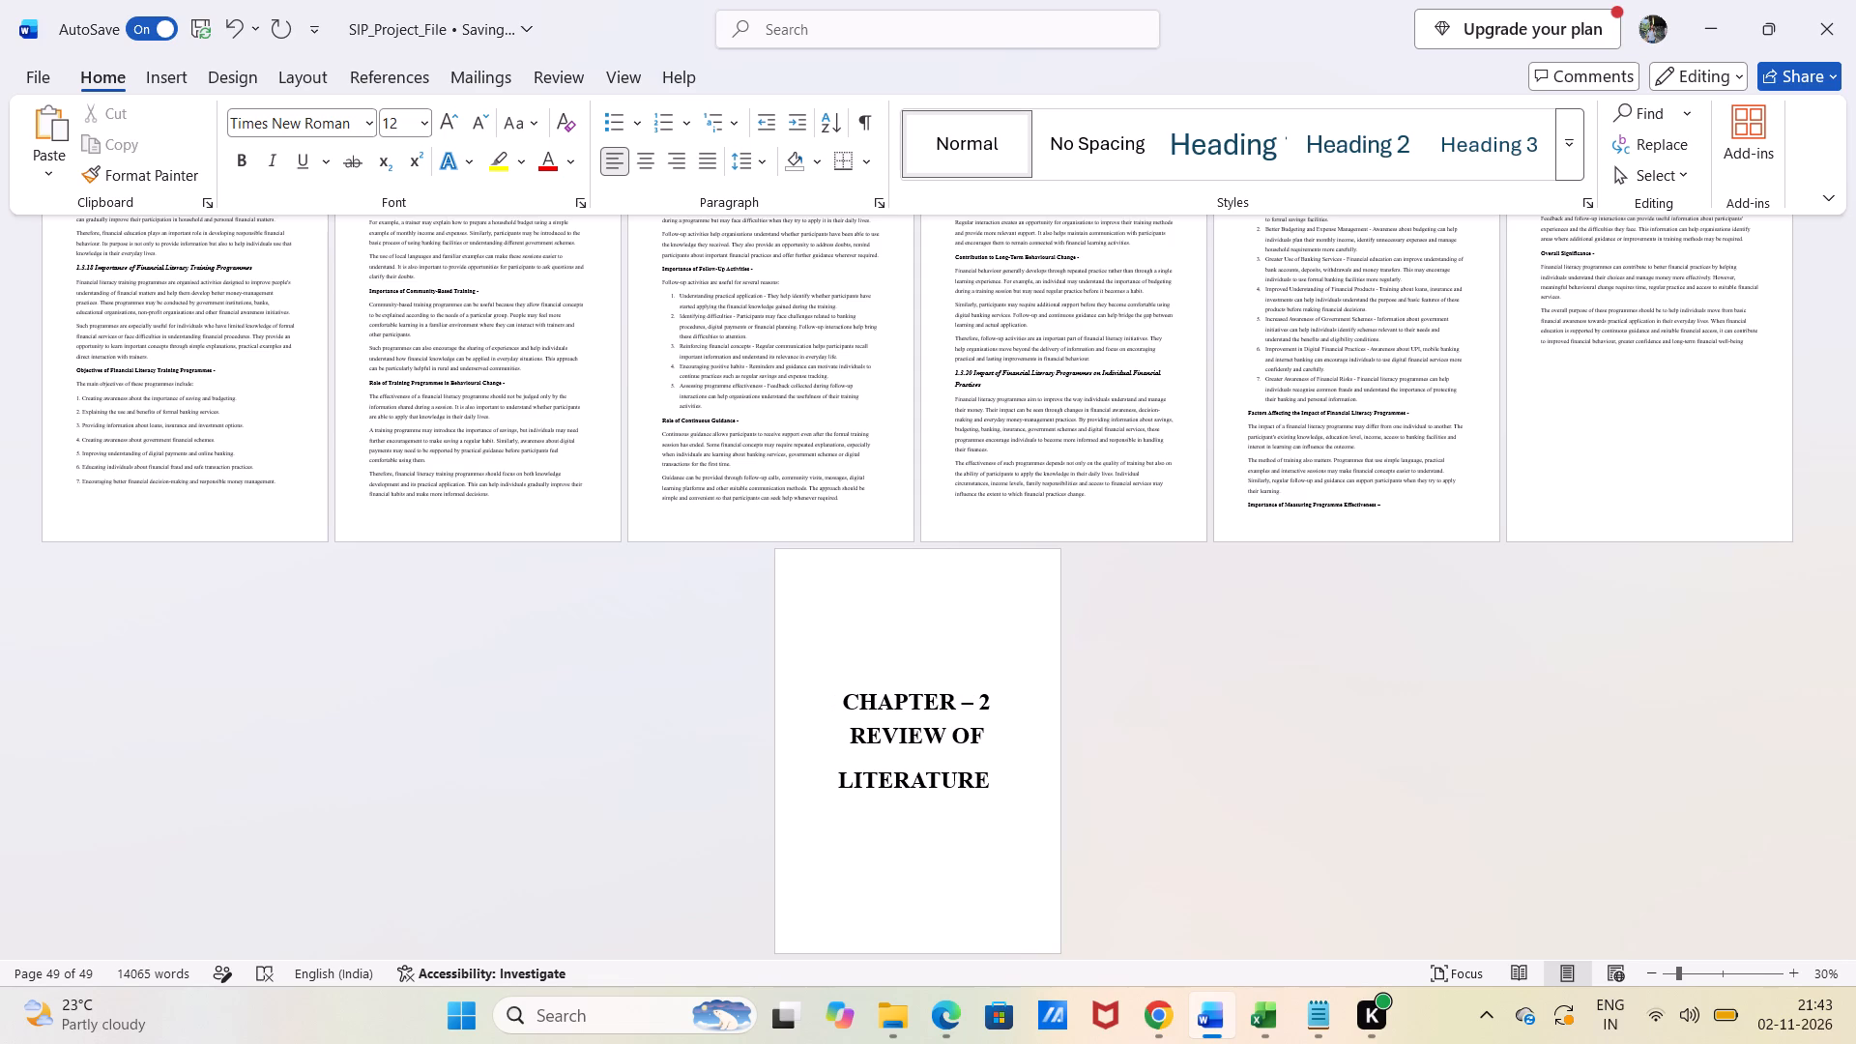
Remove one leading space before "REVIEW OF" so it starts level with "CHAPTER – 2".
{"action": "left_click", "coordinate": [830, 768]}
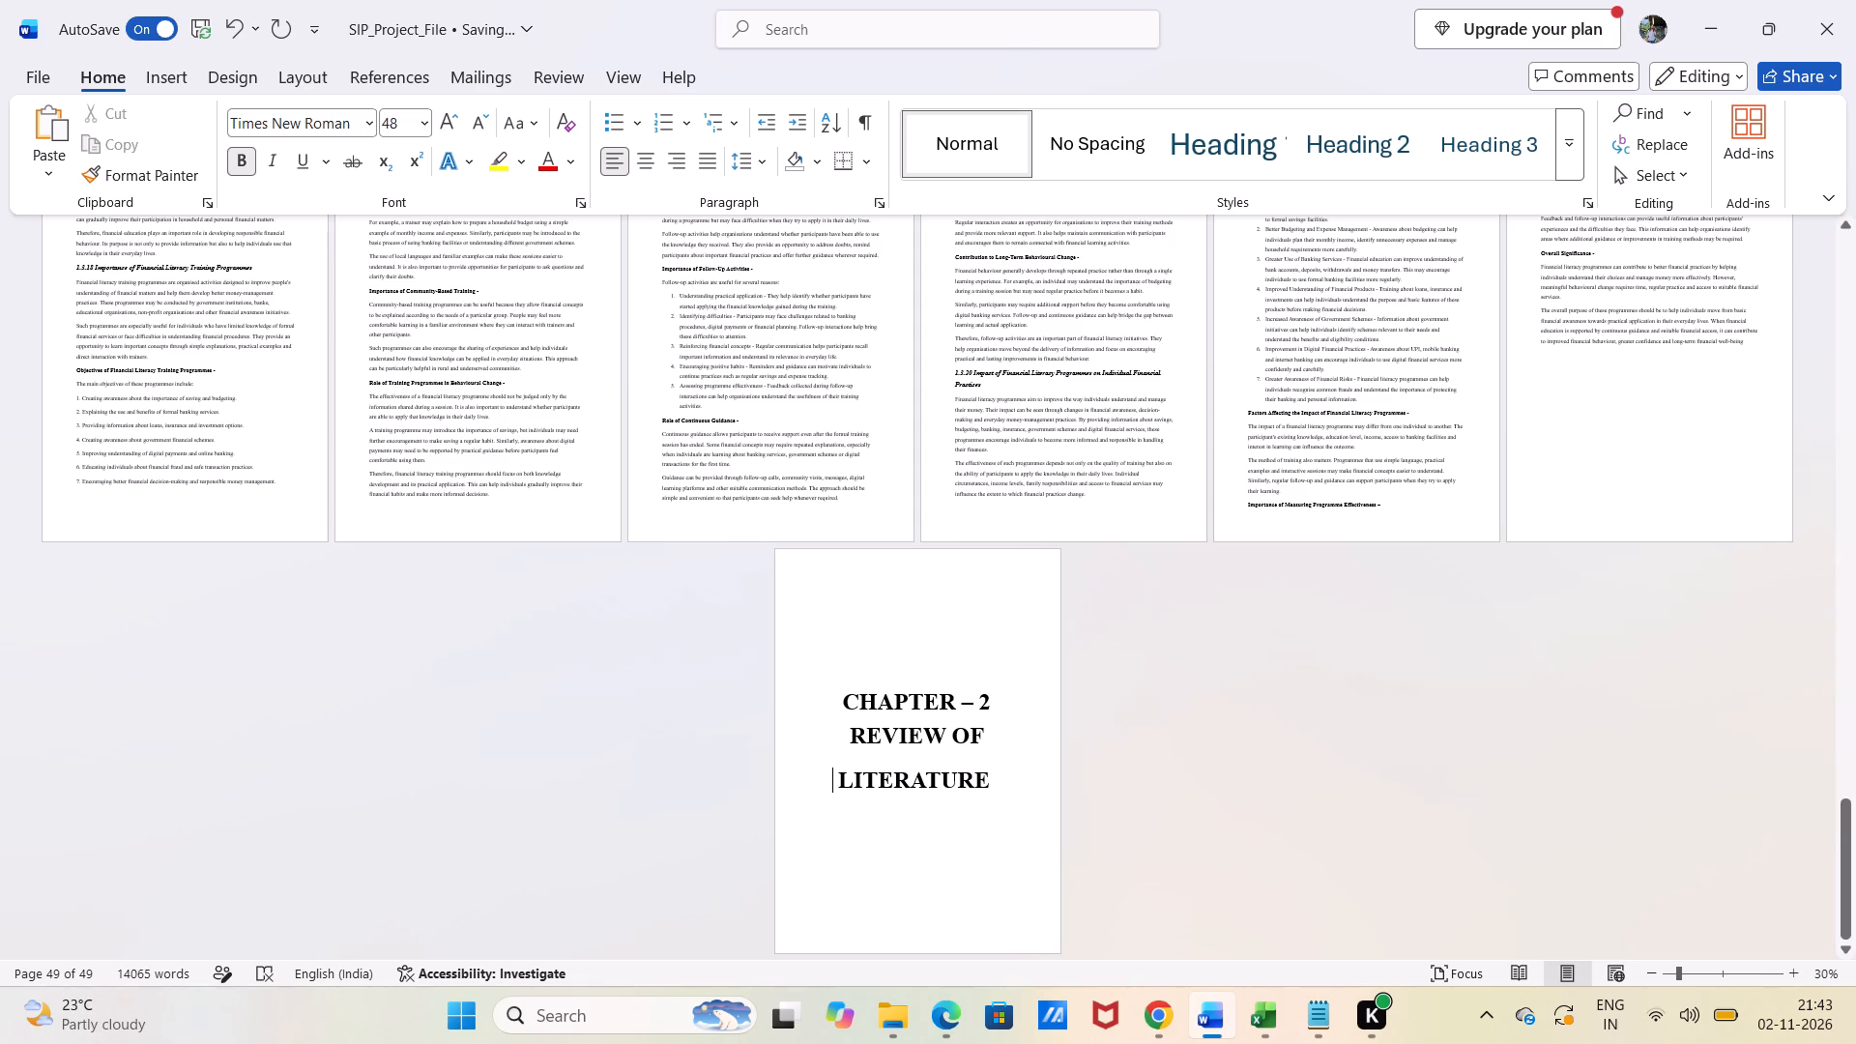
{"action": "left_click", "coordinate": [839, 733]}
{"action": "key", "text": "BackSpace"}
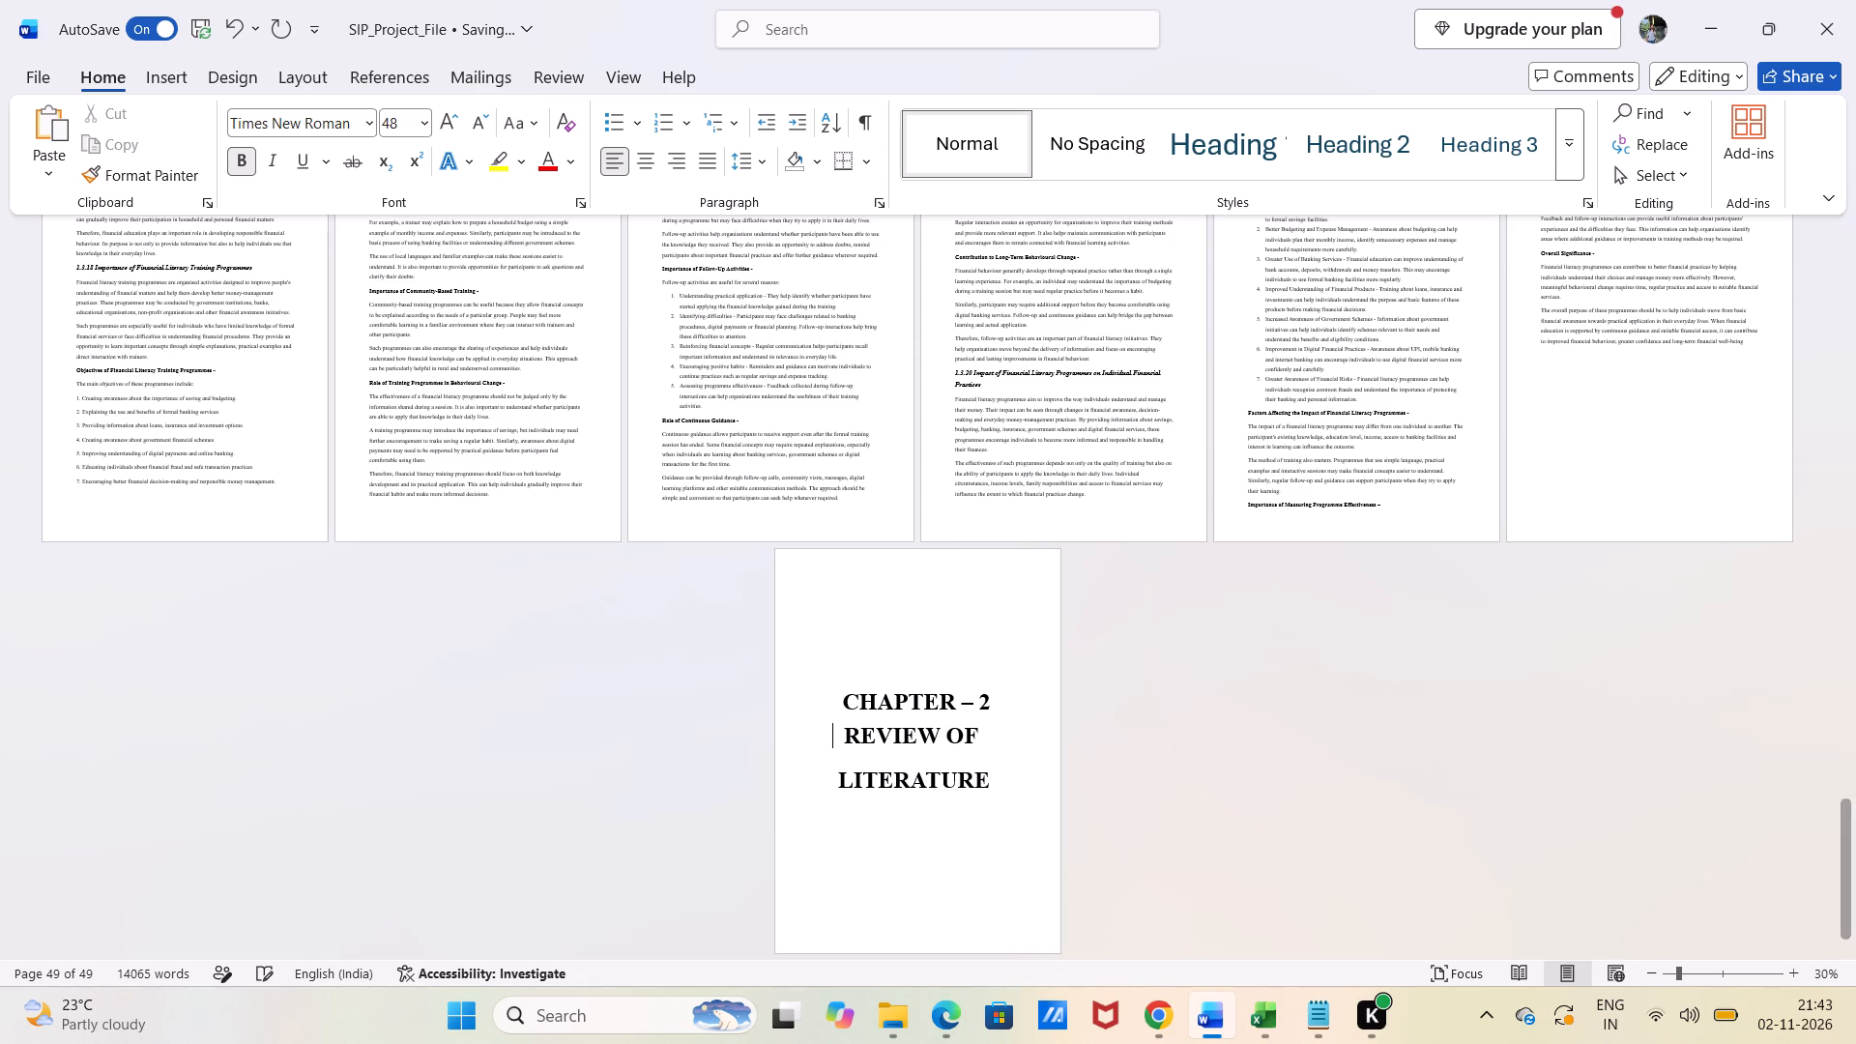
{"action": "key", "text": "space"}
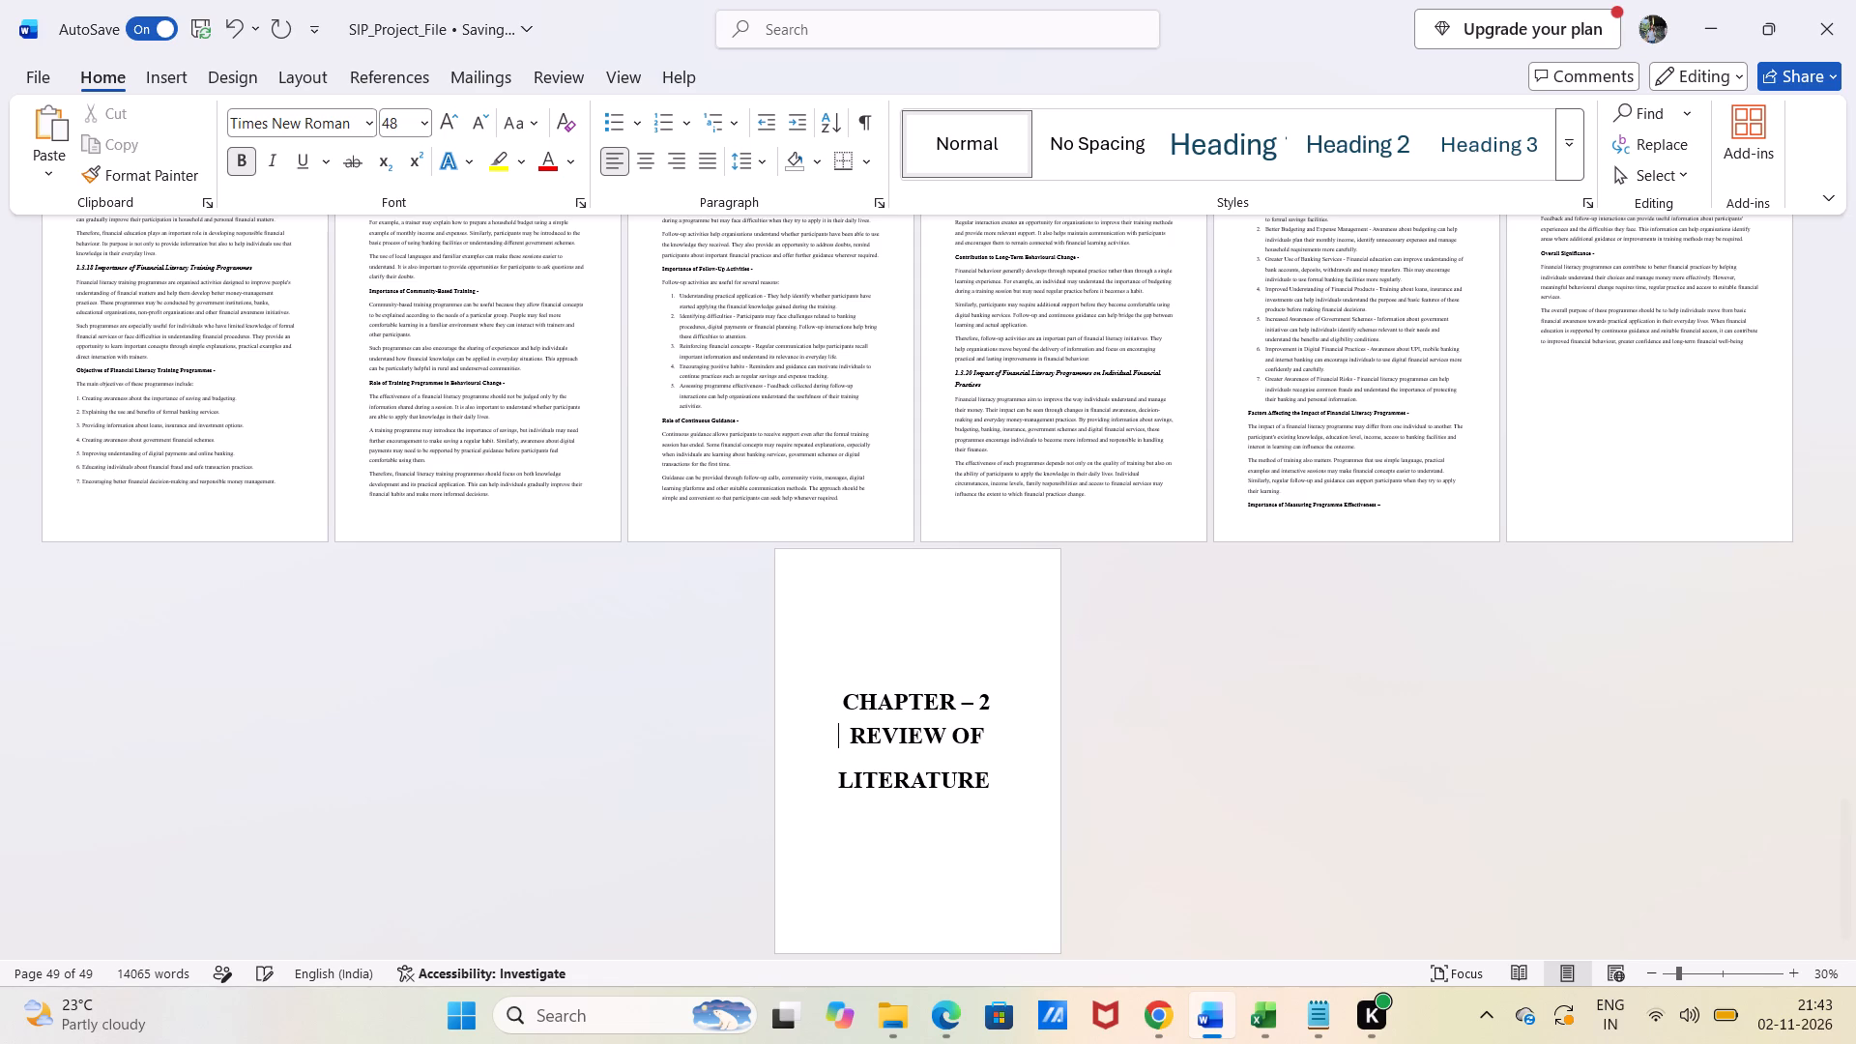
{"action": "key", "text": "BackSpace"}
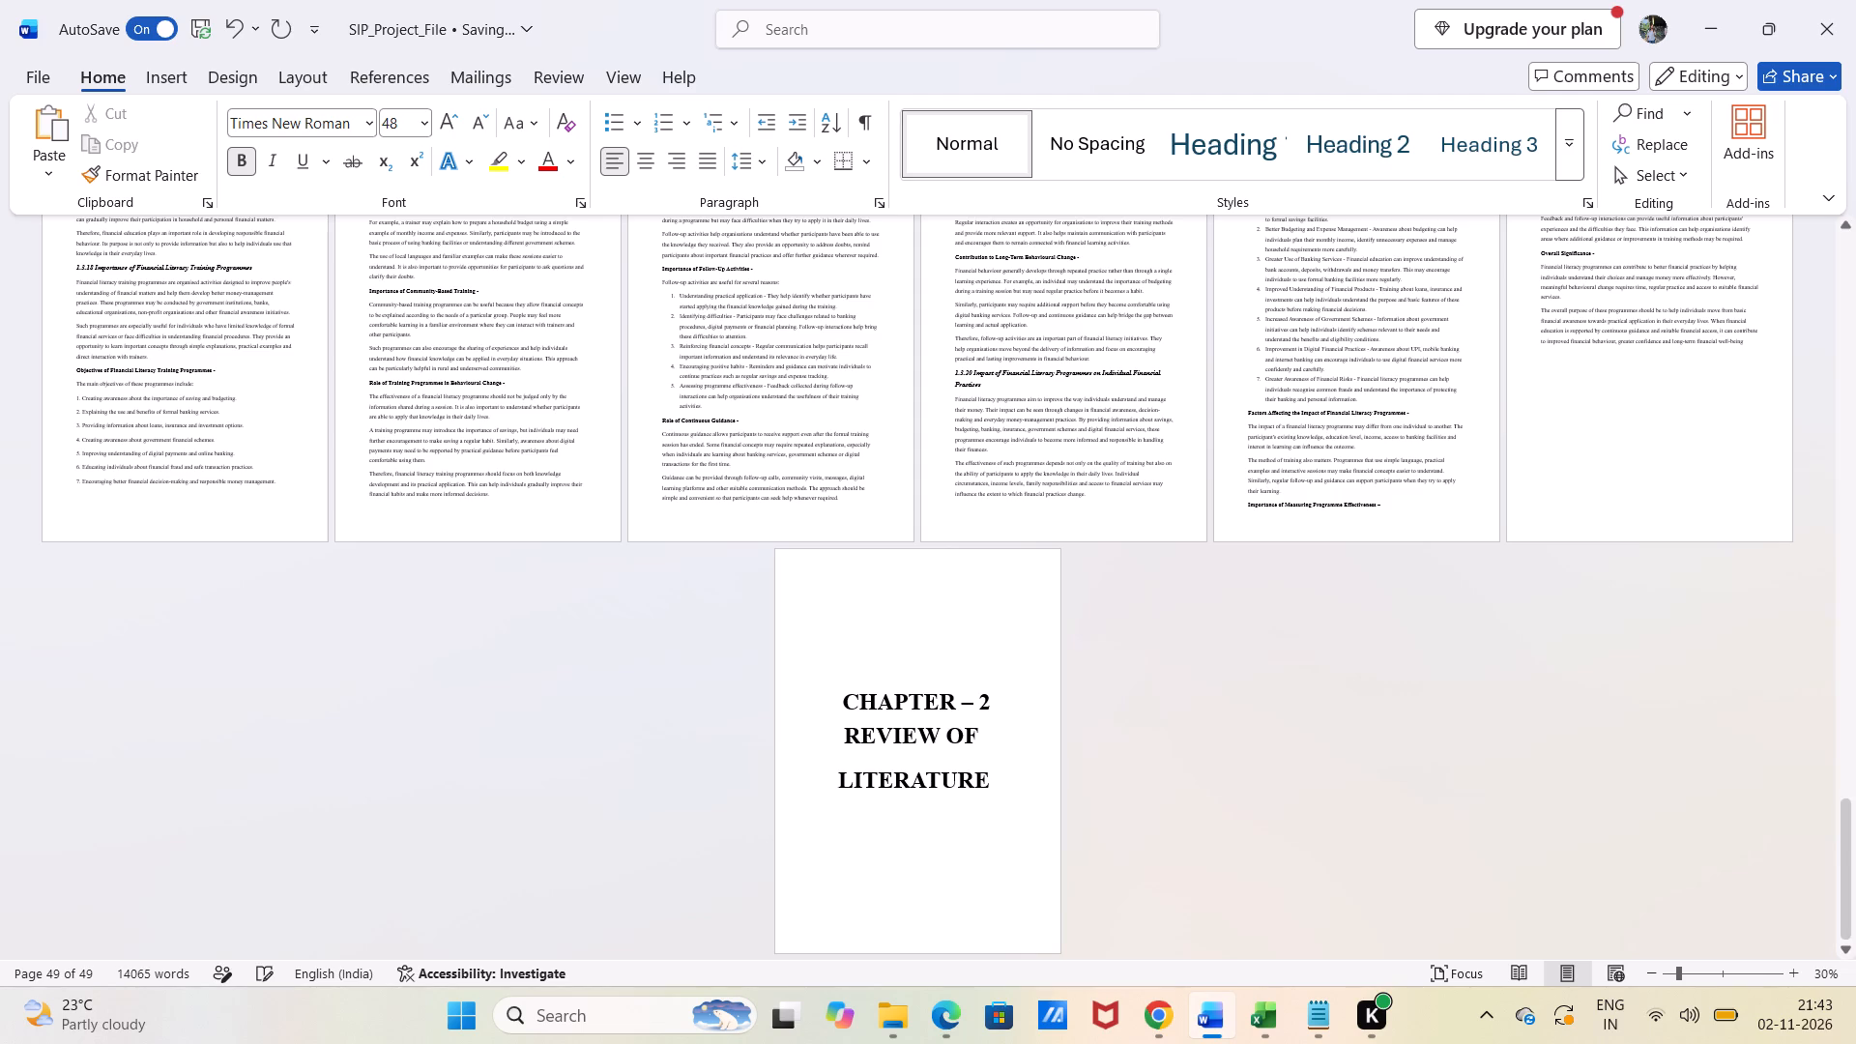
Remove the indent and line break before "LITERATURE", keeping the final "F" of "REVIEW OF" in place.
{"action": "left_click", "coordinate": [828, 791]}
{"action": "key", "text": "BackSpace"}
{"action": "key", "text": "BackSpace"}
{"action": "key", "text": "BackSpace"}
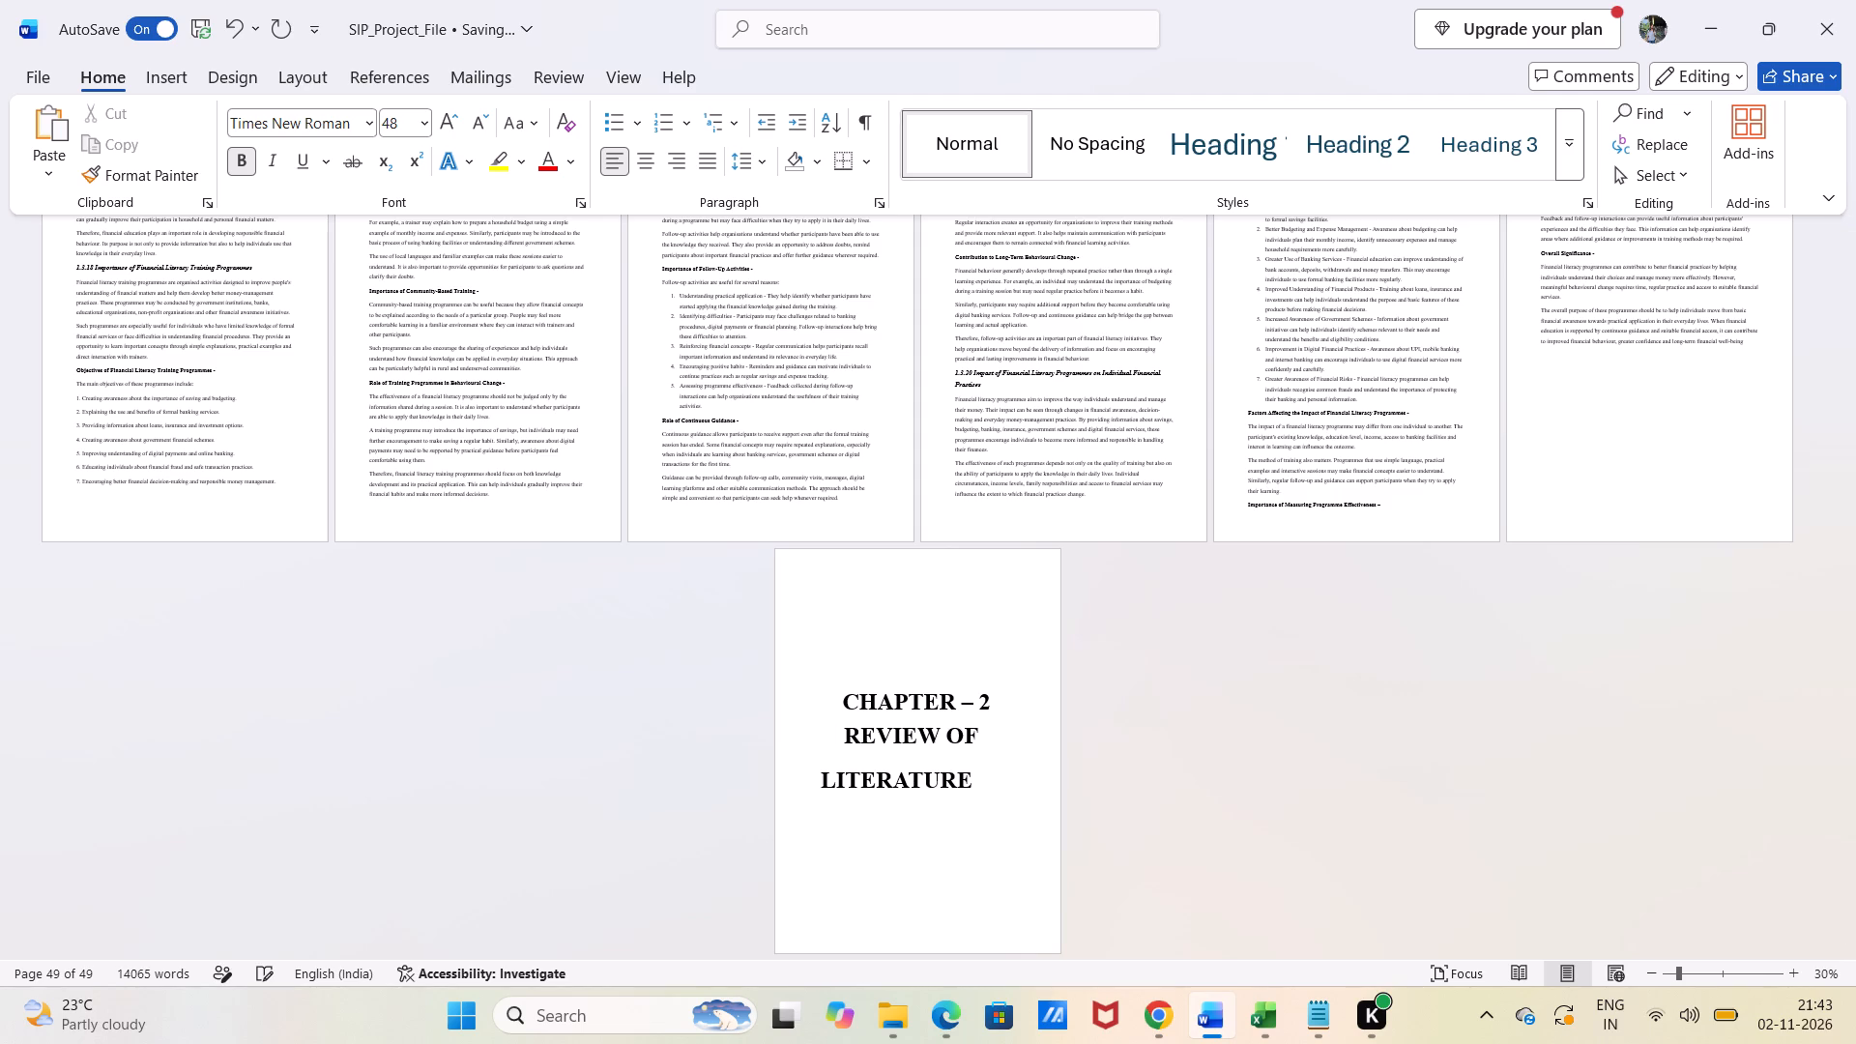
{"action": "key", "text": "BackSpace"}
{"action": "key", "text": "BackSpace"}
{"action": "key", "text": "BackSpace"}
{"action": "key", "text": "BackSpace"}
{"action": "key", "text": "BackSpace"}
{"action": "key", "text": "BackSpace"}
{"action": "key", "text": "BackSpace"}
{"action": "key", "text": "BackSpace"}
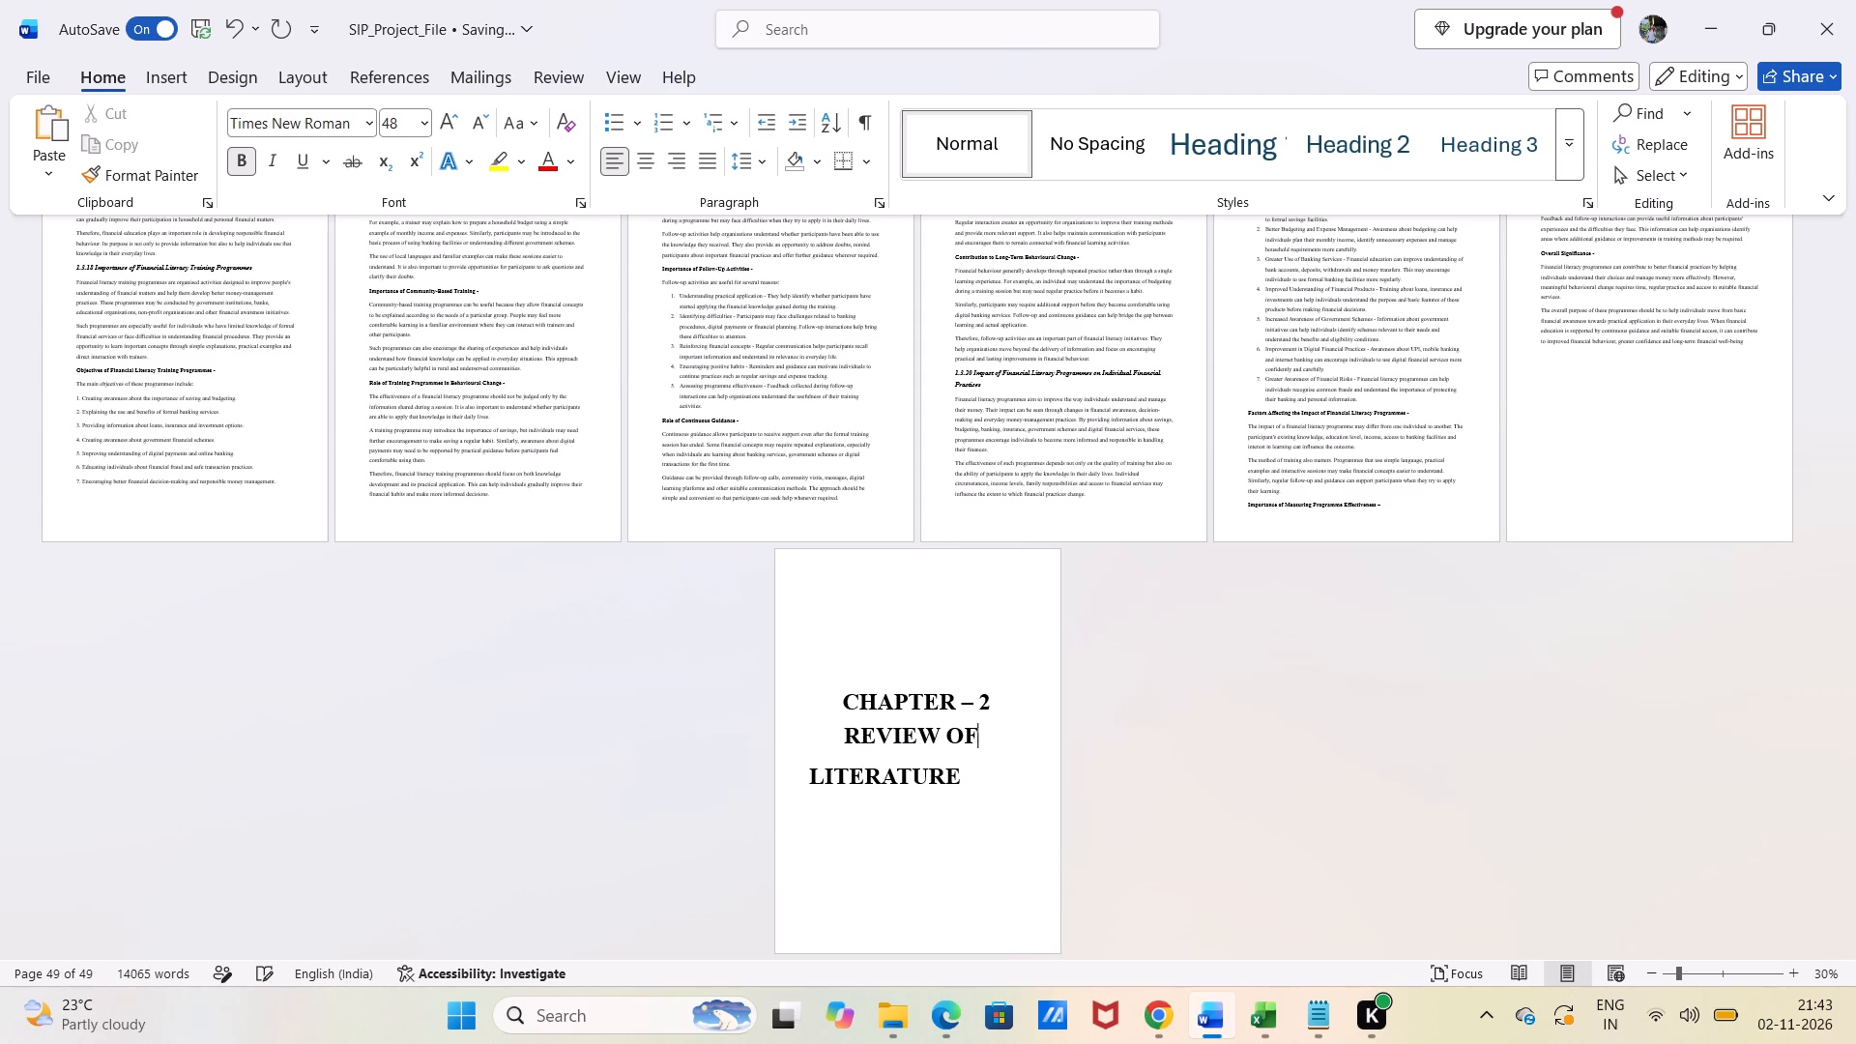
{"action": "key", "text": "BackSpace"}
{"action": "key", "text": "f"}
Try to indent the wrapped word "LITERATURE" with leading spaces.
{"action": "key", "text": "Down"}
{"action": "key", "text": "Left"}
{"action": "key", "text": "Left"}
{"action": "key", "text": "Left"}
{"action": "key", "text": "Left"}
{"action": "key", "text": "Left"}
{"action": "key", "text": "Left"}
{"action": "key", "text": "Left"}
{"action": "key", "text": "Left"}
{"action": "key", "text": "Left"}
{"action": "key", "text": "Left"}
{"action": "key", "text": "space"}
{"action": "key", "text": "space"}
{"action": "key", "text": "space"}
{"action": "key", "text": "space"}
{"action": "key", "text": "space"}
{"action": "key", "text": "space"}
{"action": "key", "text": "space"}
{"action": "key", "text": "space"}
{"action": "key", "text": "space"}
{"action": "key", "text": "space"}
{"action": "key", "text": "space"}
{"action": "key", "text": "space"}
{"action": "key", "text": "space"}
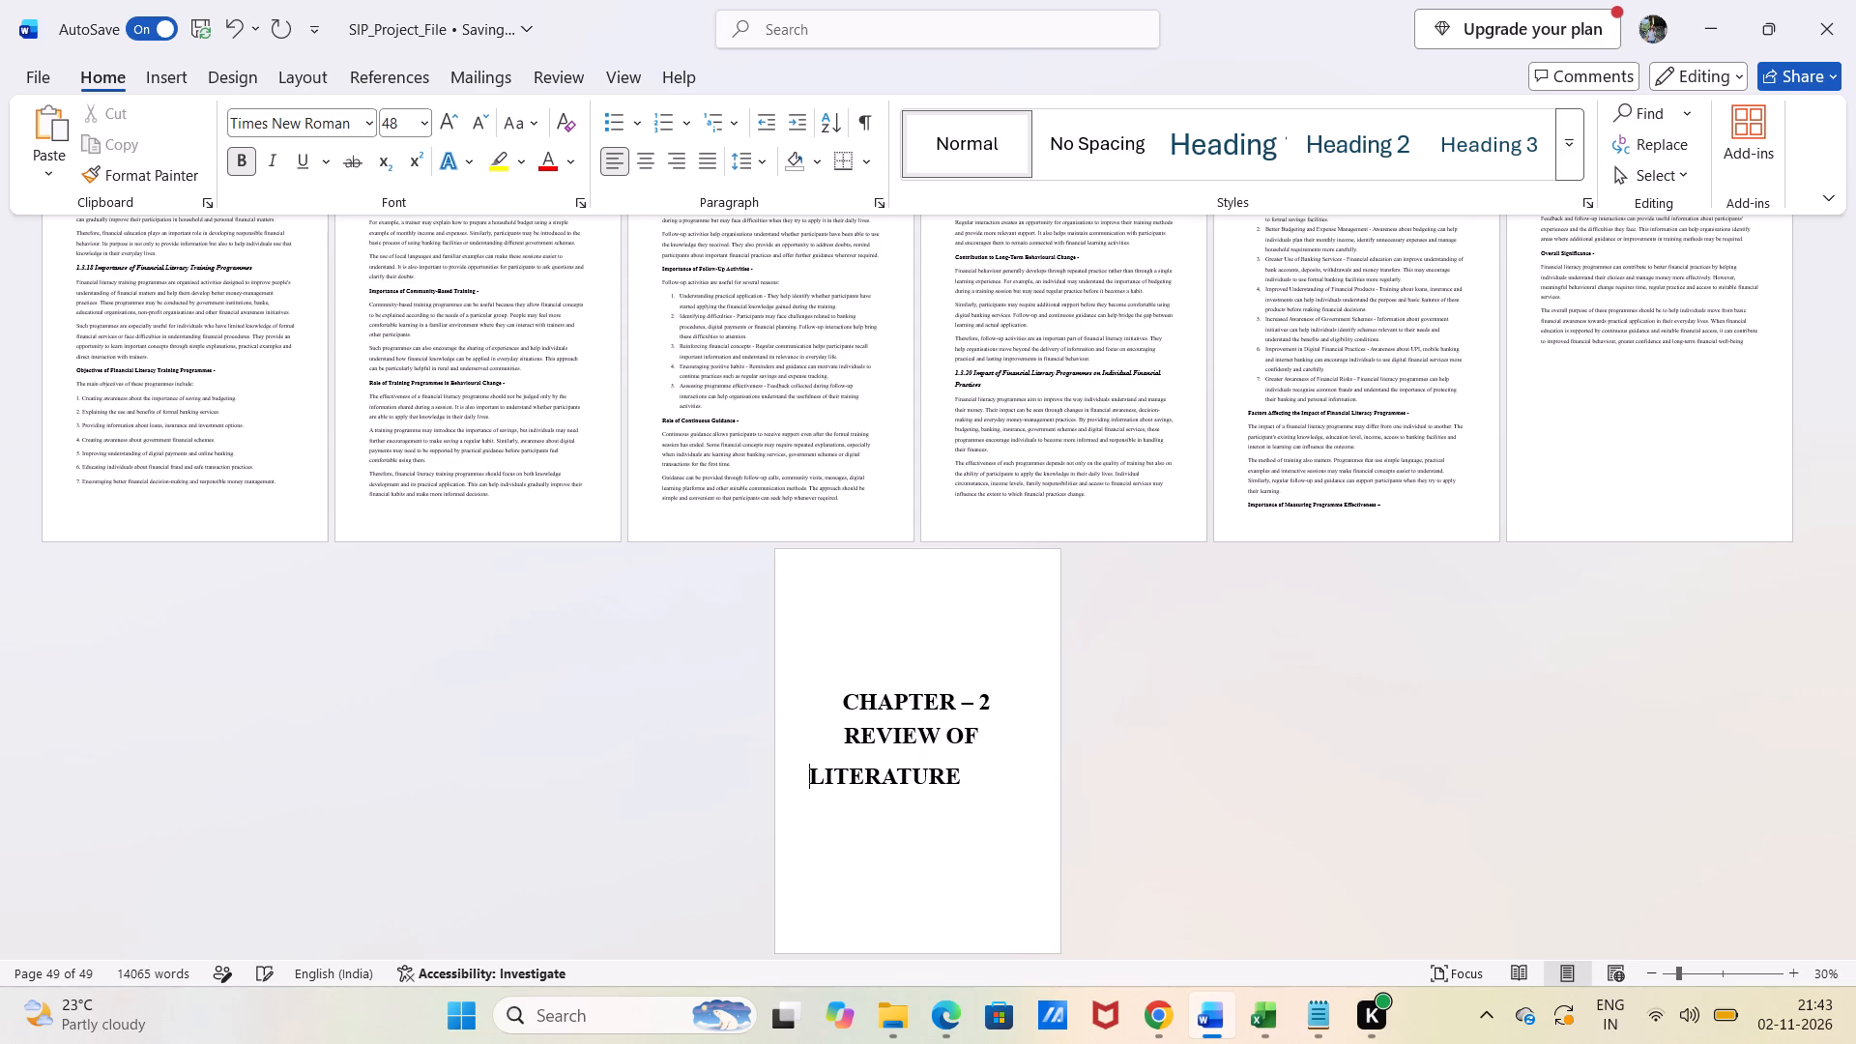
Delete "LITERATURE" and re-enter it as its own line below "REVIEW OF", indented by four spaces.
{"action": "key", "text": "Right"}
{"action": "key", "text": "Right"}
{"action": "key", "text": "Right"}
{"action": "key", "text": "Right"}
{"action": "key", "text": "Right"}
{"action": "key", "text": "Right"}
{"action": "key", "text": "Right"}
{"action": "key", "text": "Right"}
{"action": "key", "text": "Right"}
{"action": "key", "text": "Right"}
{"action": "key", "text": "Right"}
{"action": "key", "text": "Right"}
{"action": "key", "text": "Right"}
{"action": "key", "text": "BackSpace"}
{"action": "key", "text": "BackSpace"}
{"action": "key", "text": "BackSpace"}
{"action": "key", "text": "BackSpace"}
{"action": "key", "text": "BackSpace"}
{"action": "key", "text": "BackSpace"}
{"action": "key", "text": "BackSpace"}
{"action": "key", "text": "BackSpace"}
{"action": "key", "text": "BackSpace"}
{"action": "key", "text": "BackSpace"}
{"action": "key", "text": "BackSpace"}
{"action": "key", "text": "BackSpace"}
{"action": "key", "text": "BackSpace"}
{"action": "key", "text": "BackSpace"}
{"action": "key", "text": "BackSpace"}
{"action": "key", "text": "BackSpace"}
{"action": "key", "text": "BackSpace"}
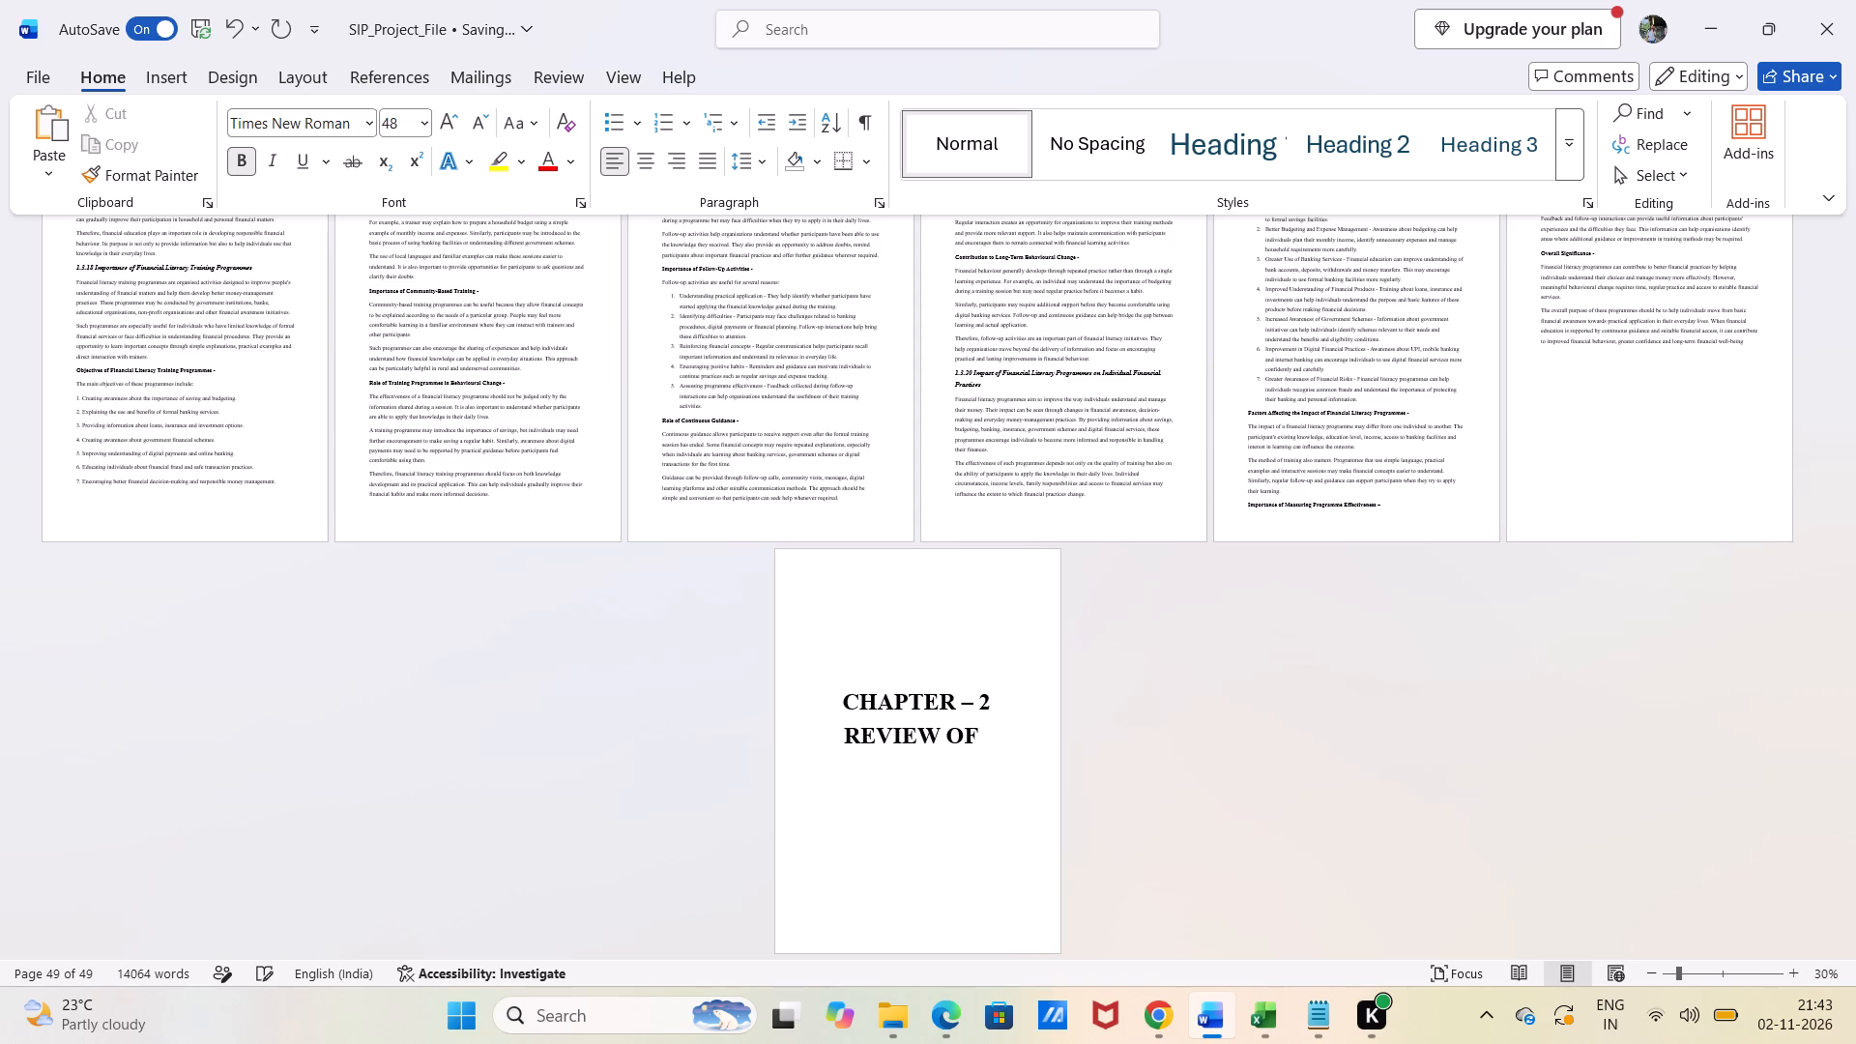
{"action": "key", "text": "BackSpace"}
{"action": "key", "text": "BackSpace"}
{"action": "key", "text": "BackSpace"}
{"action": "key", "text": "BackSpace"}
{"action": "key", "text": "BackSpace"}
{"action": "key", "text": "BackSpace"}
{"action": "key", "text": "Return"}
{"action": "key", "text": "space"}
{"action": "key", "text": "space"}
{"action": "key", "text": "space"}
{"action": "key", "text": "space"}
{"action": "type", "text": "LITERATURE"}
Add one more leading space before the re-entered "LITERATURE" to centre it under the lines above.
{"action": "key", "text": "Left"}
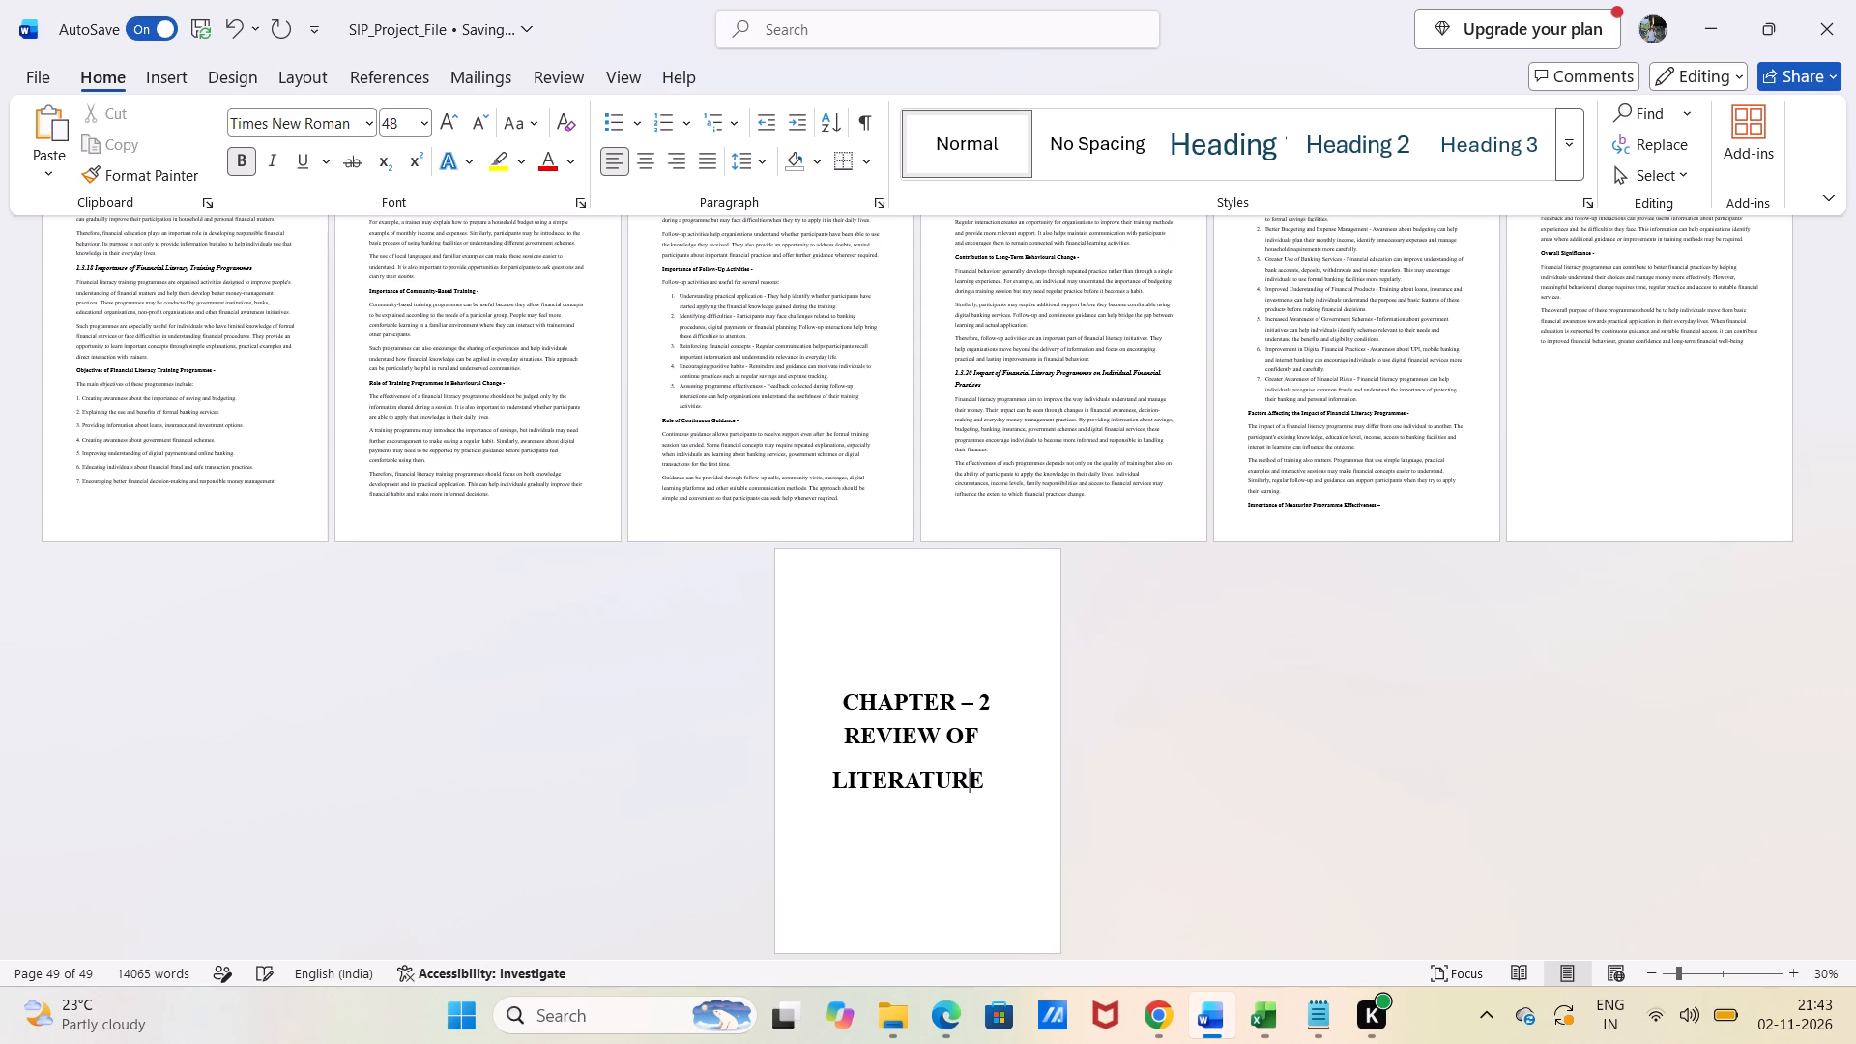
{"action": "key", "text": "Left"}
{"action": "key", "text": "Left"}
{"action": "key", "text": "Left"}
{"action": "key", "text": "Left"}
{"action": "key", "text": "Left"}
{"action": "key", "text": "Left"}
{"action": "key", "text": "Left"}
{"action": "key", "text": "Left"}
{"action": "key", "text": "Left"}
{"action": "key", "text": "space"}
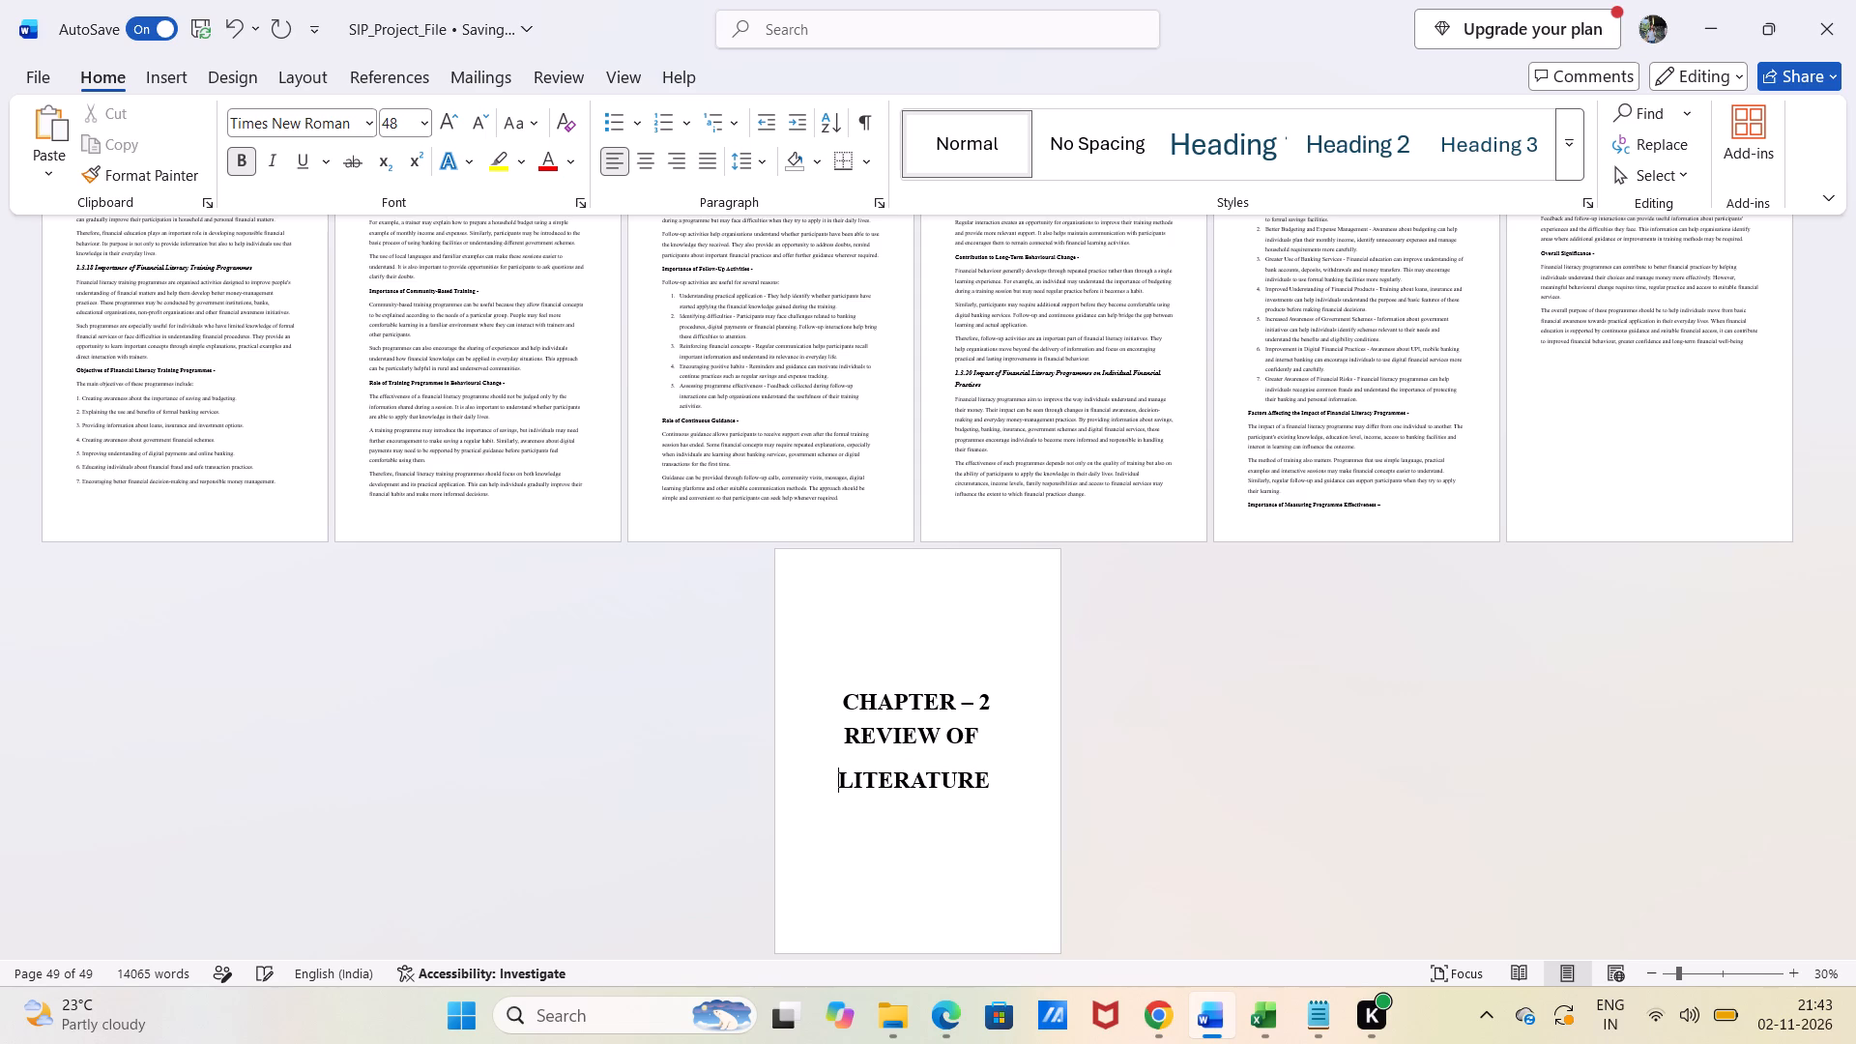
Set the line spacing of the three Chapter 2 title lines to 1.5.
{"action": "left_click_drag", "start_coordinate": [841, 696], "coordinate": [1009, 782]}
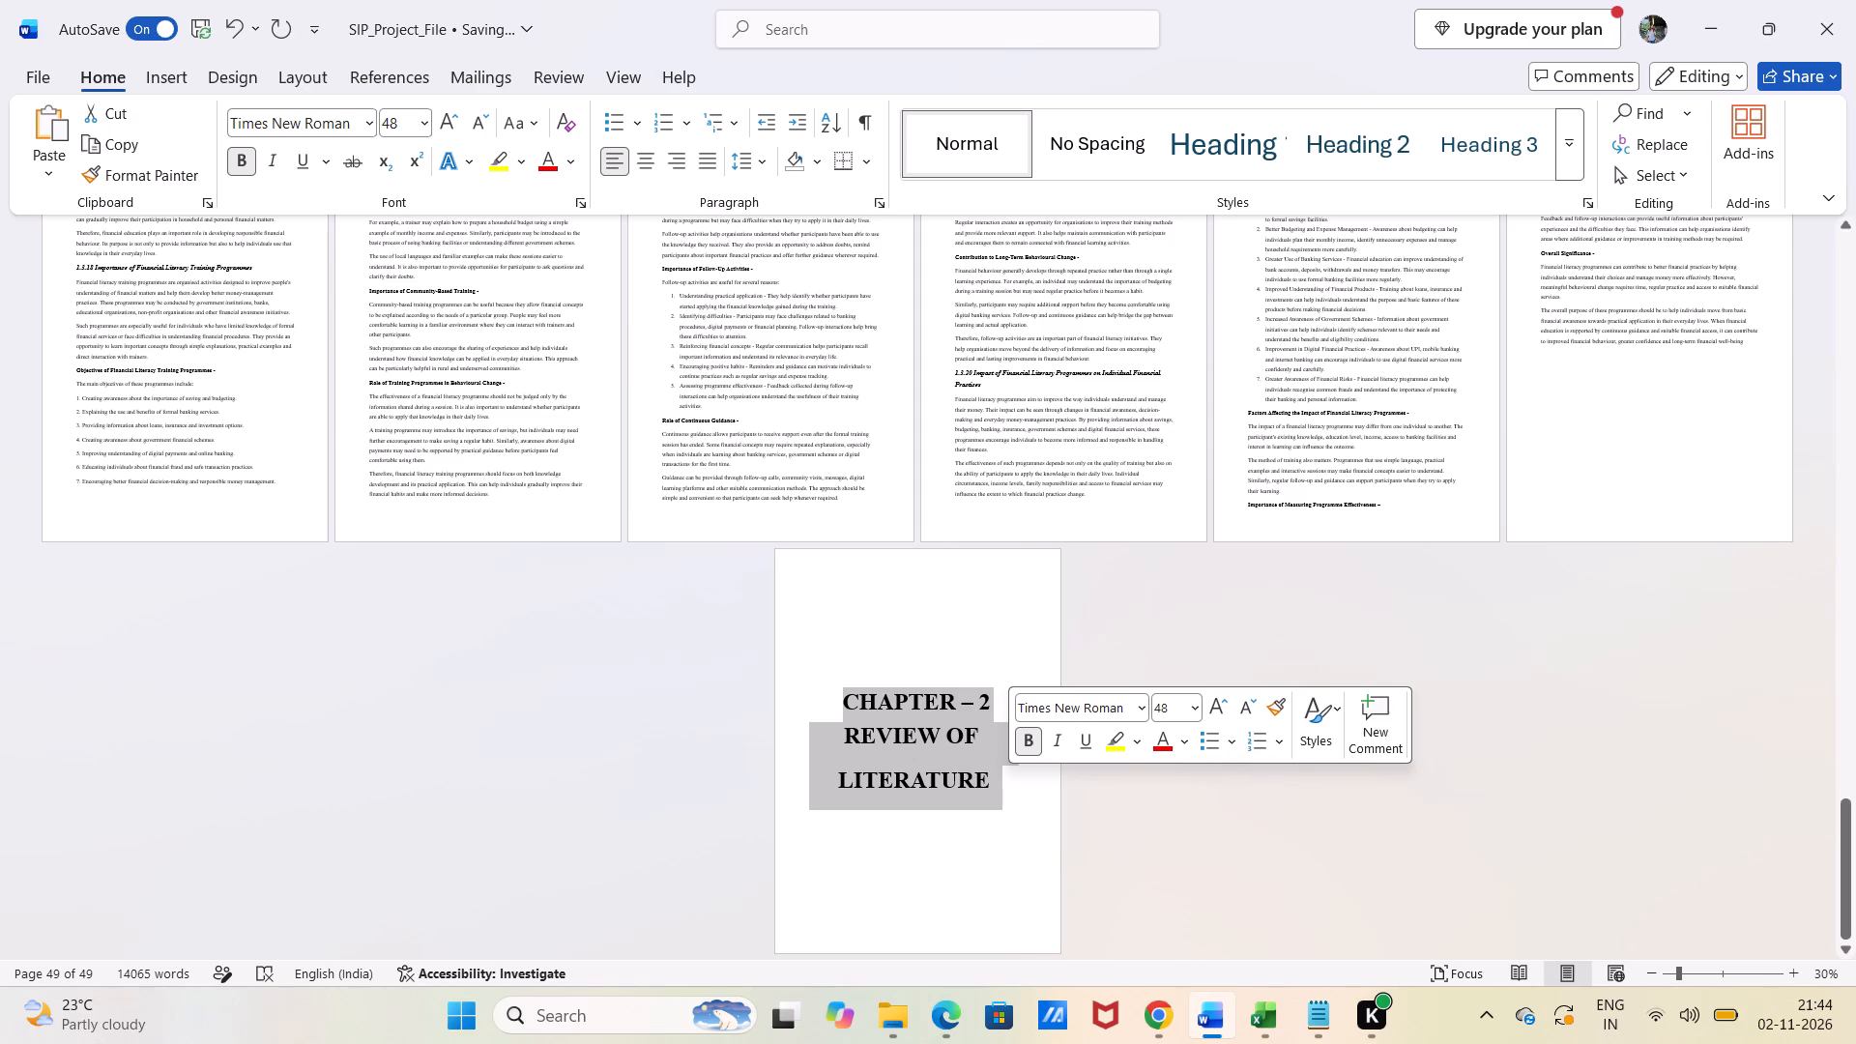
{"action": "left_click", "coordinate": [748, 163]}
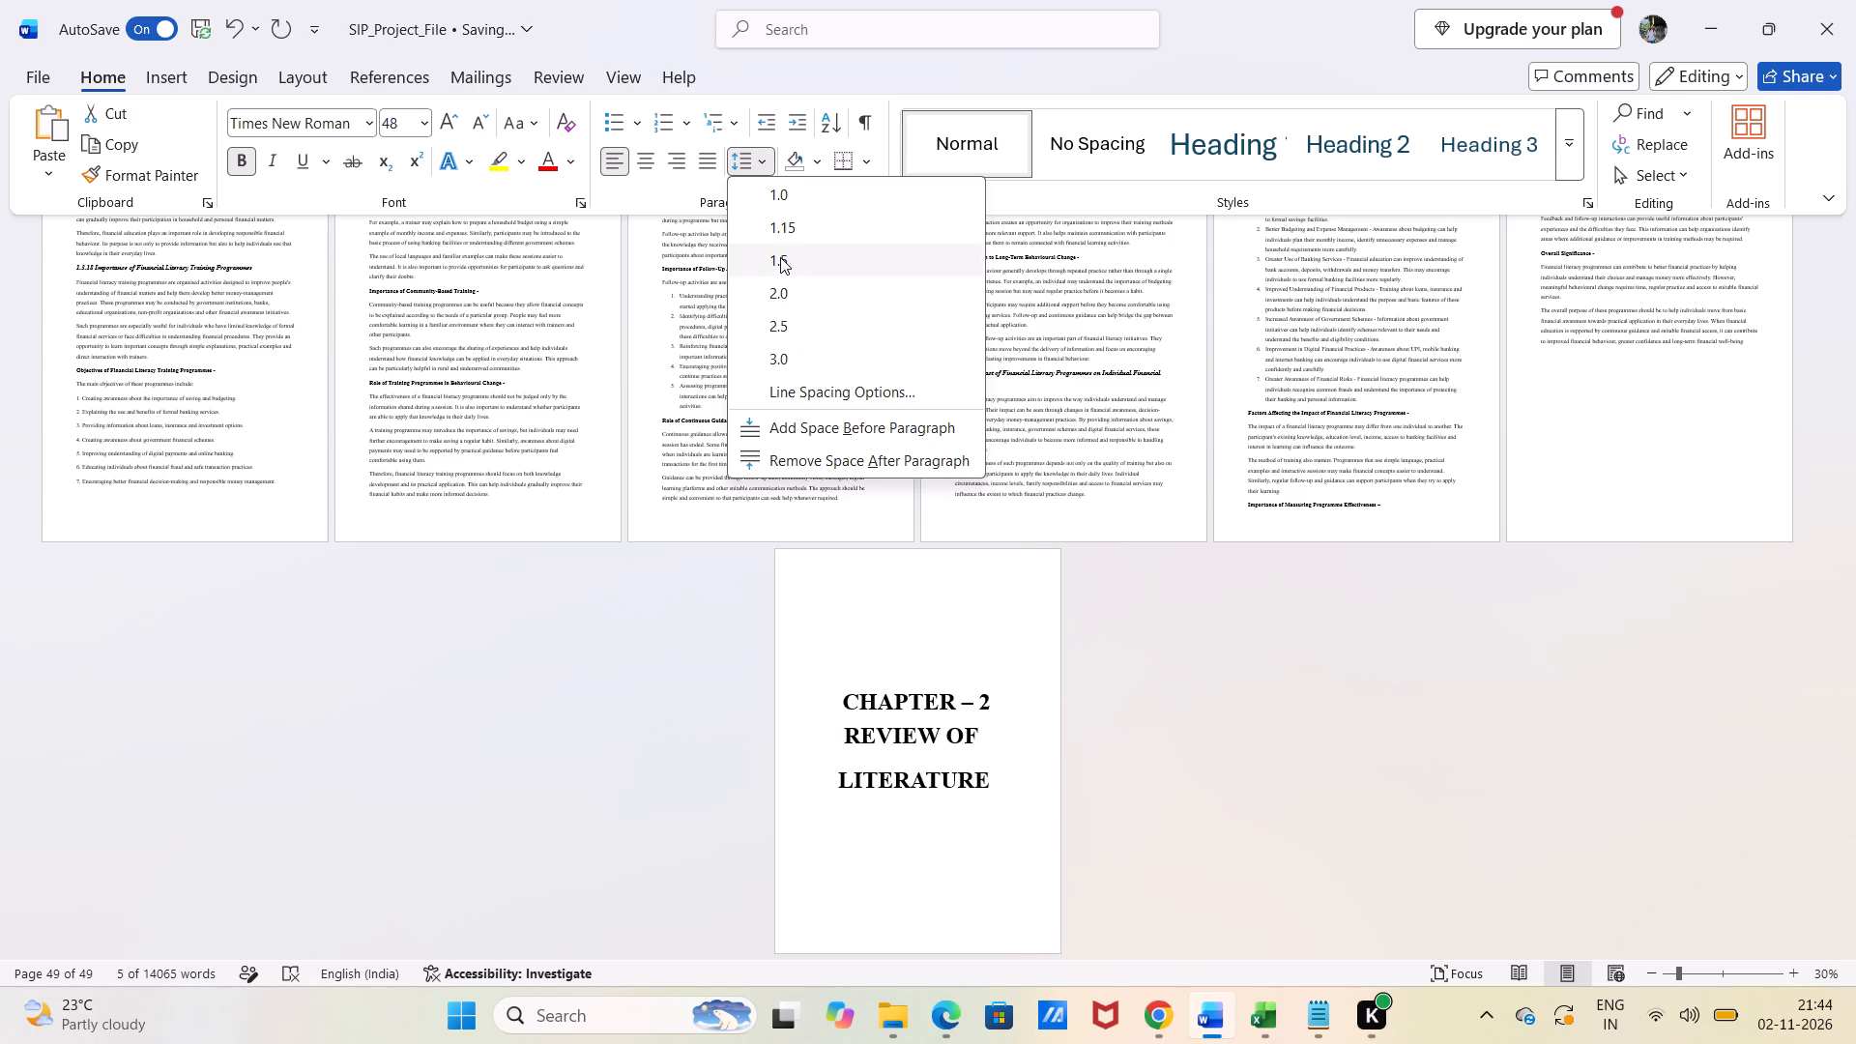
{"action": "left_click", "coordinate": [780, 257]}
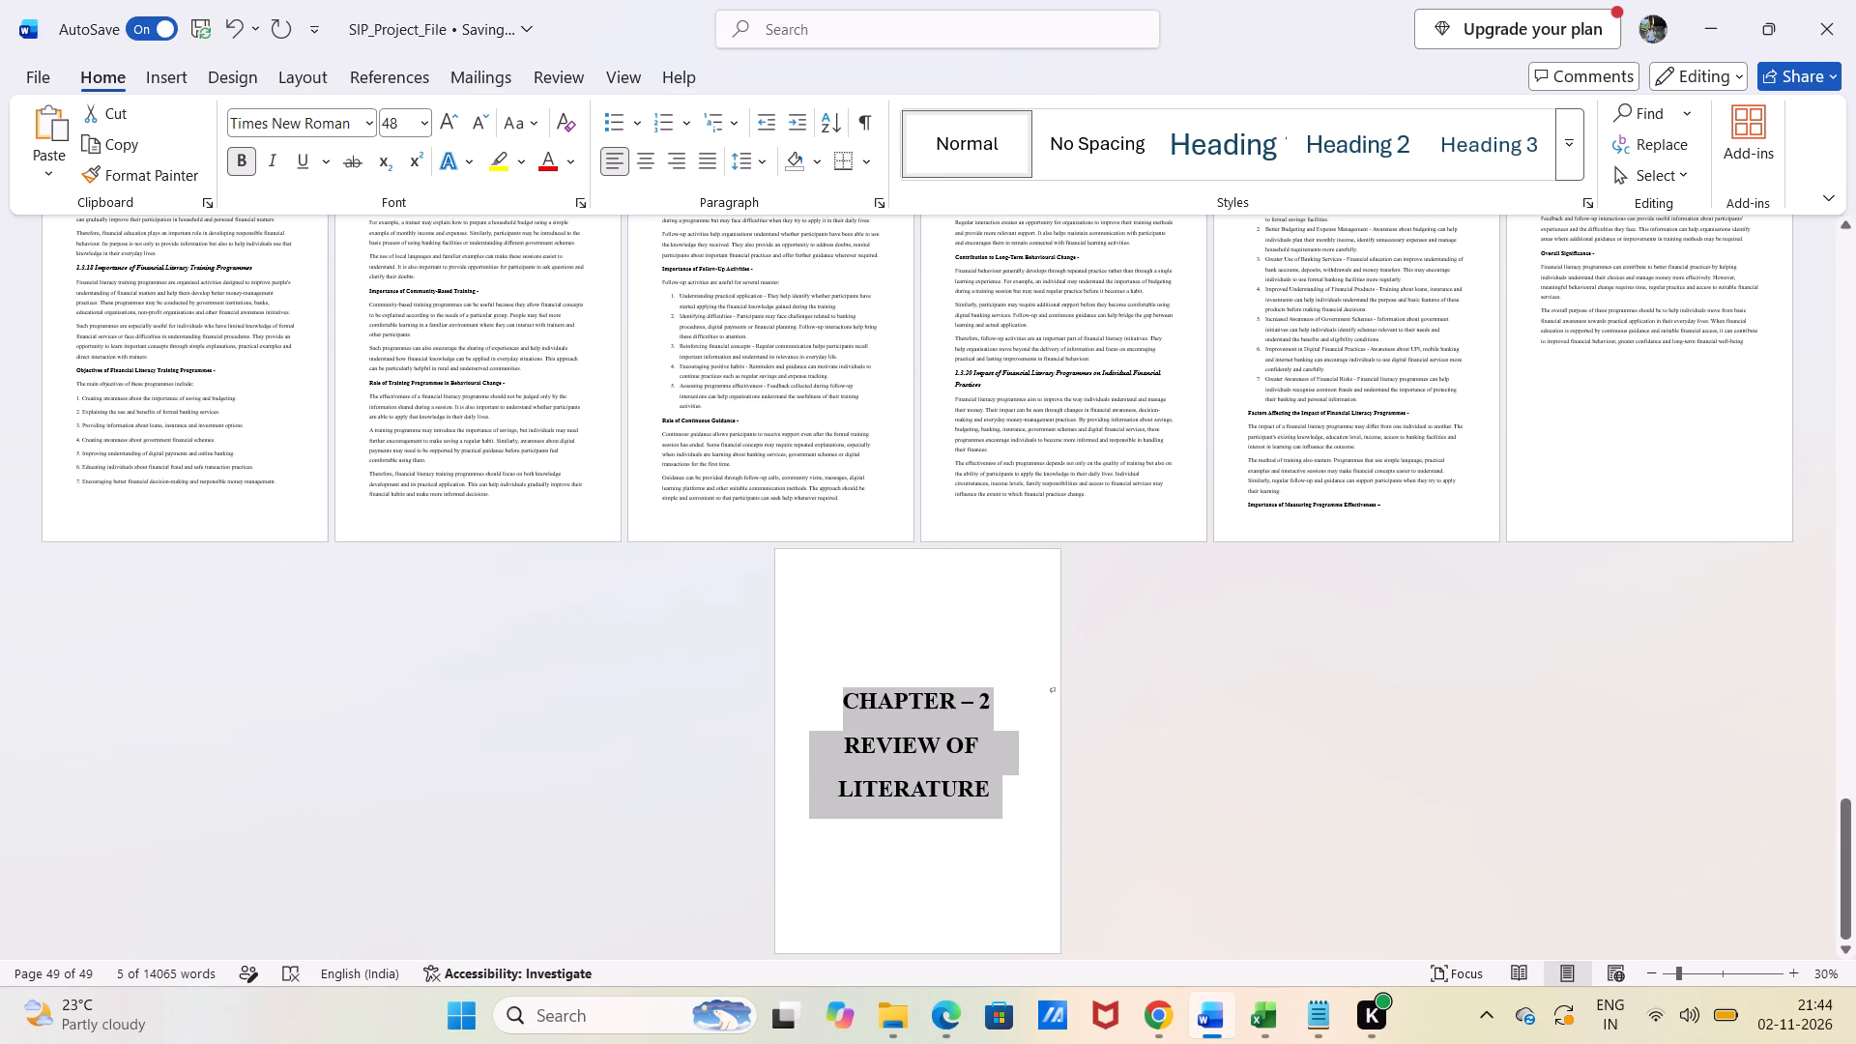
{"action": "left_click", "coordinate": [1228, 806]}
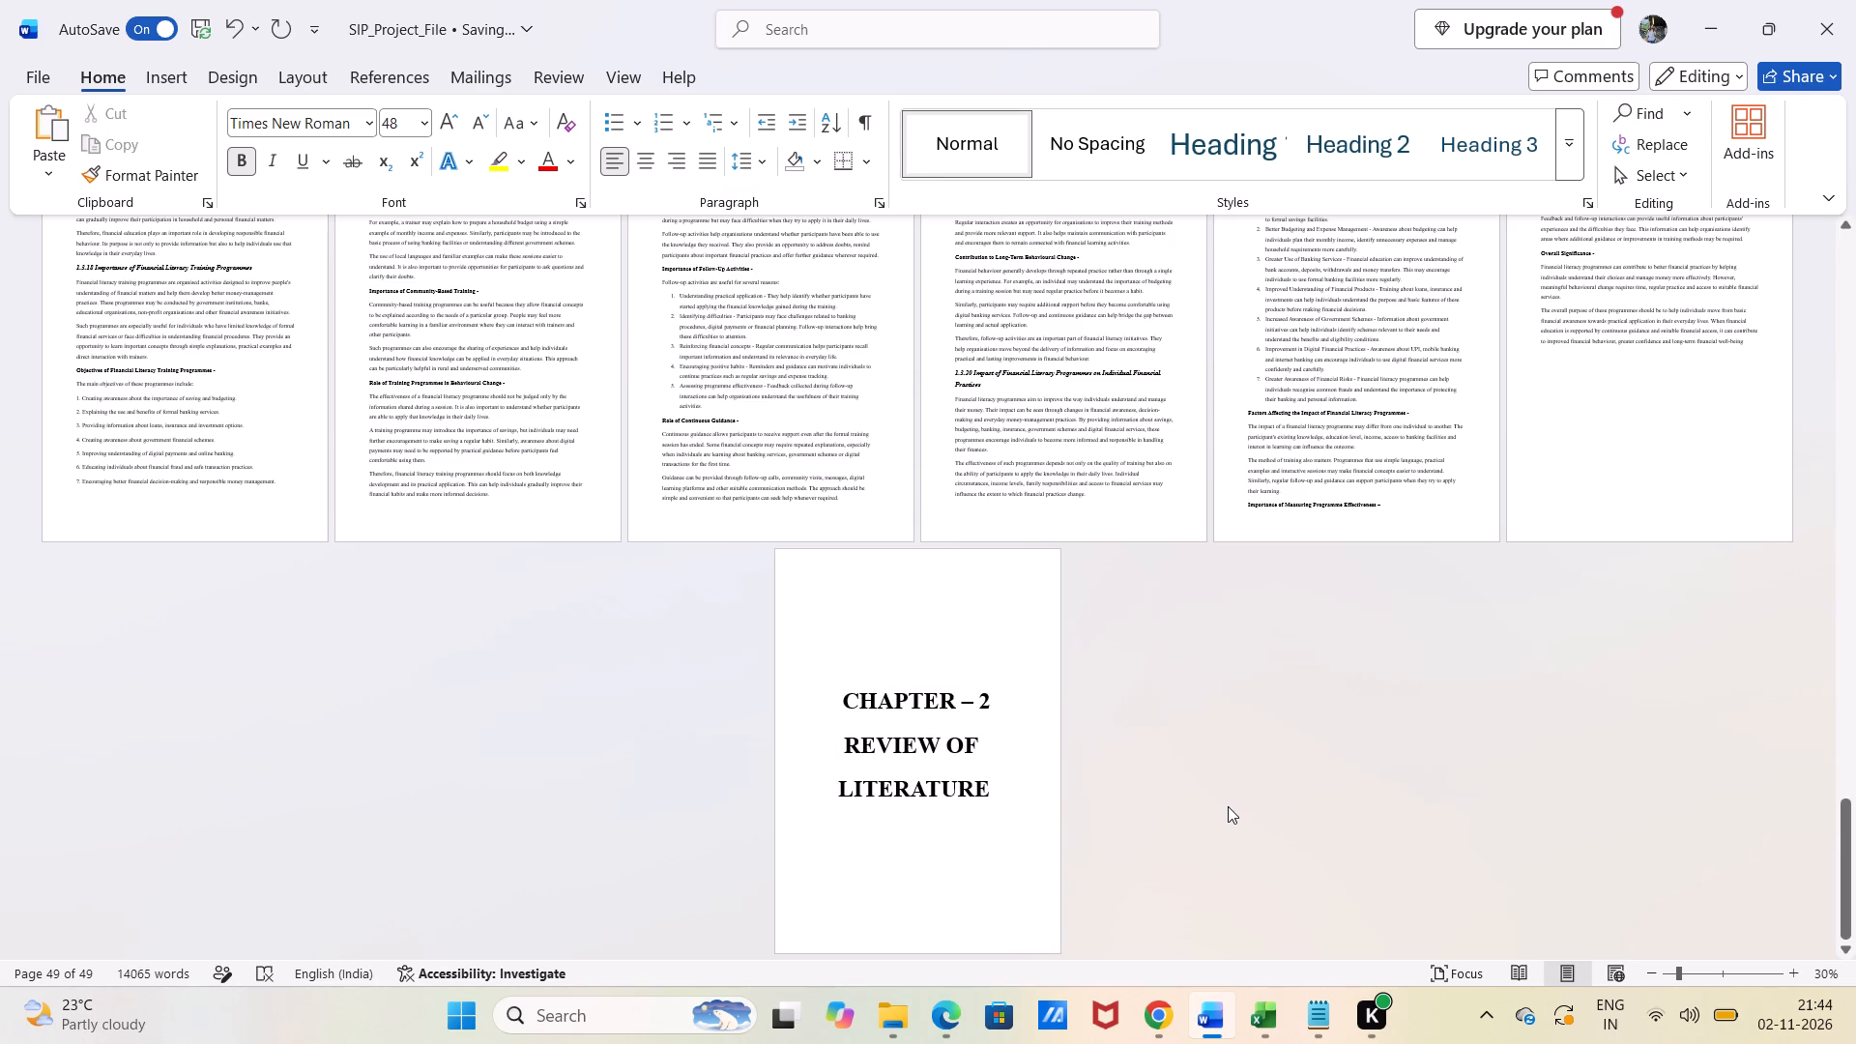
Add one leading space before "REVIEW OF" to centre it between "CHAPTER – 2" and "LITERATURE".
{"action": "left_click", "coordinate": [836, 746]}
{"action": "key", "text": "space"}
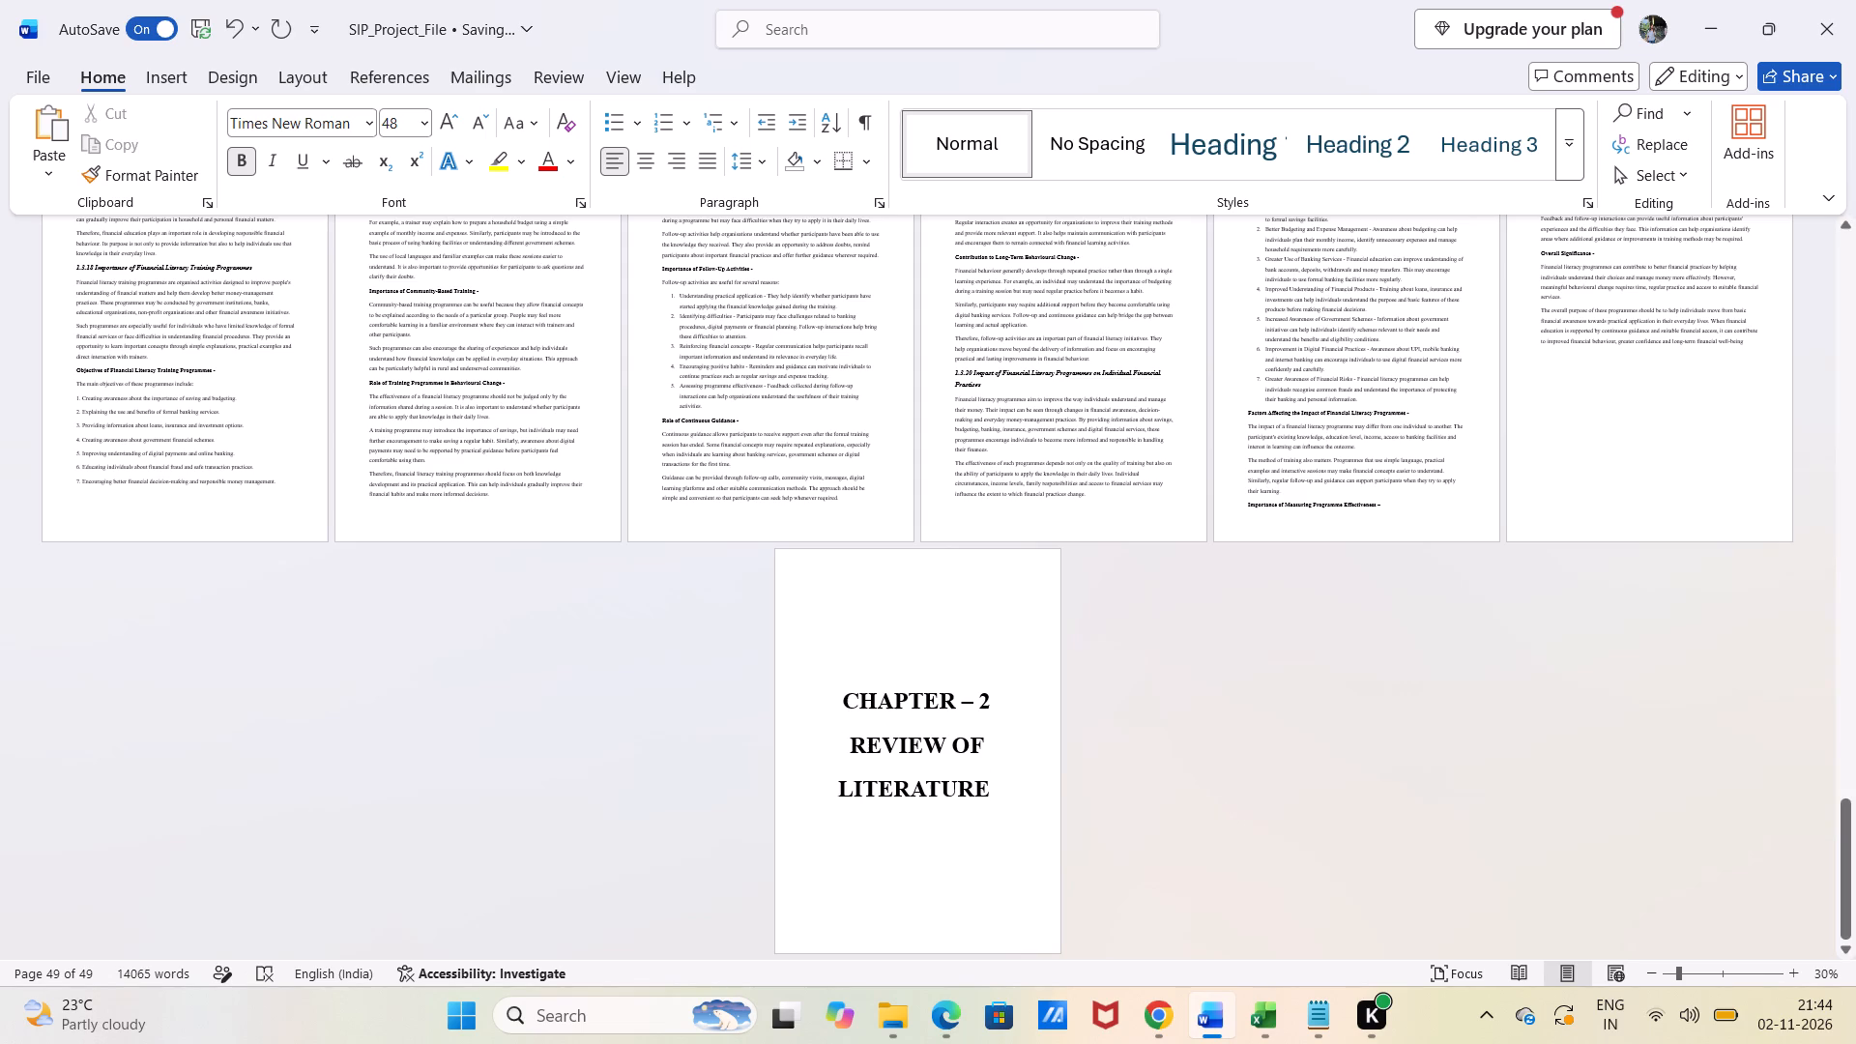
{"action": "scroll", "coordinate": [942, 846], "scroll_direction": "up", "scroll_amount": 4, "text": "ctrl"}
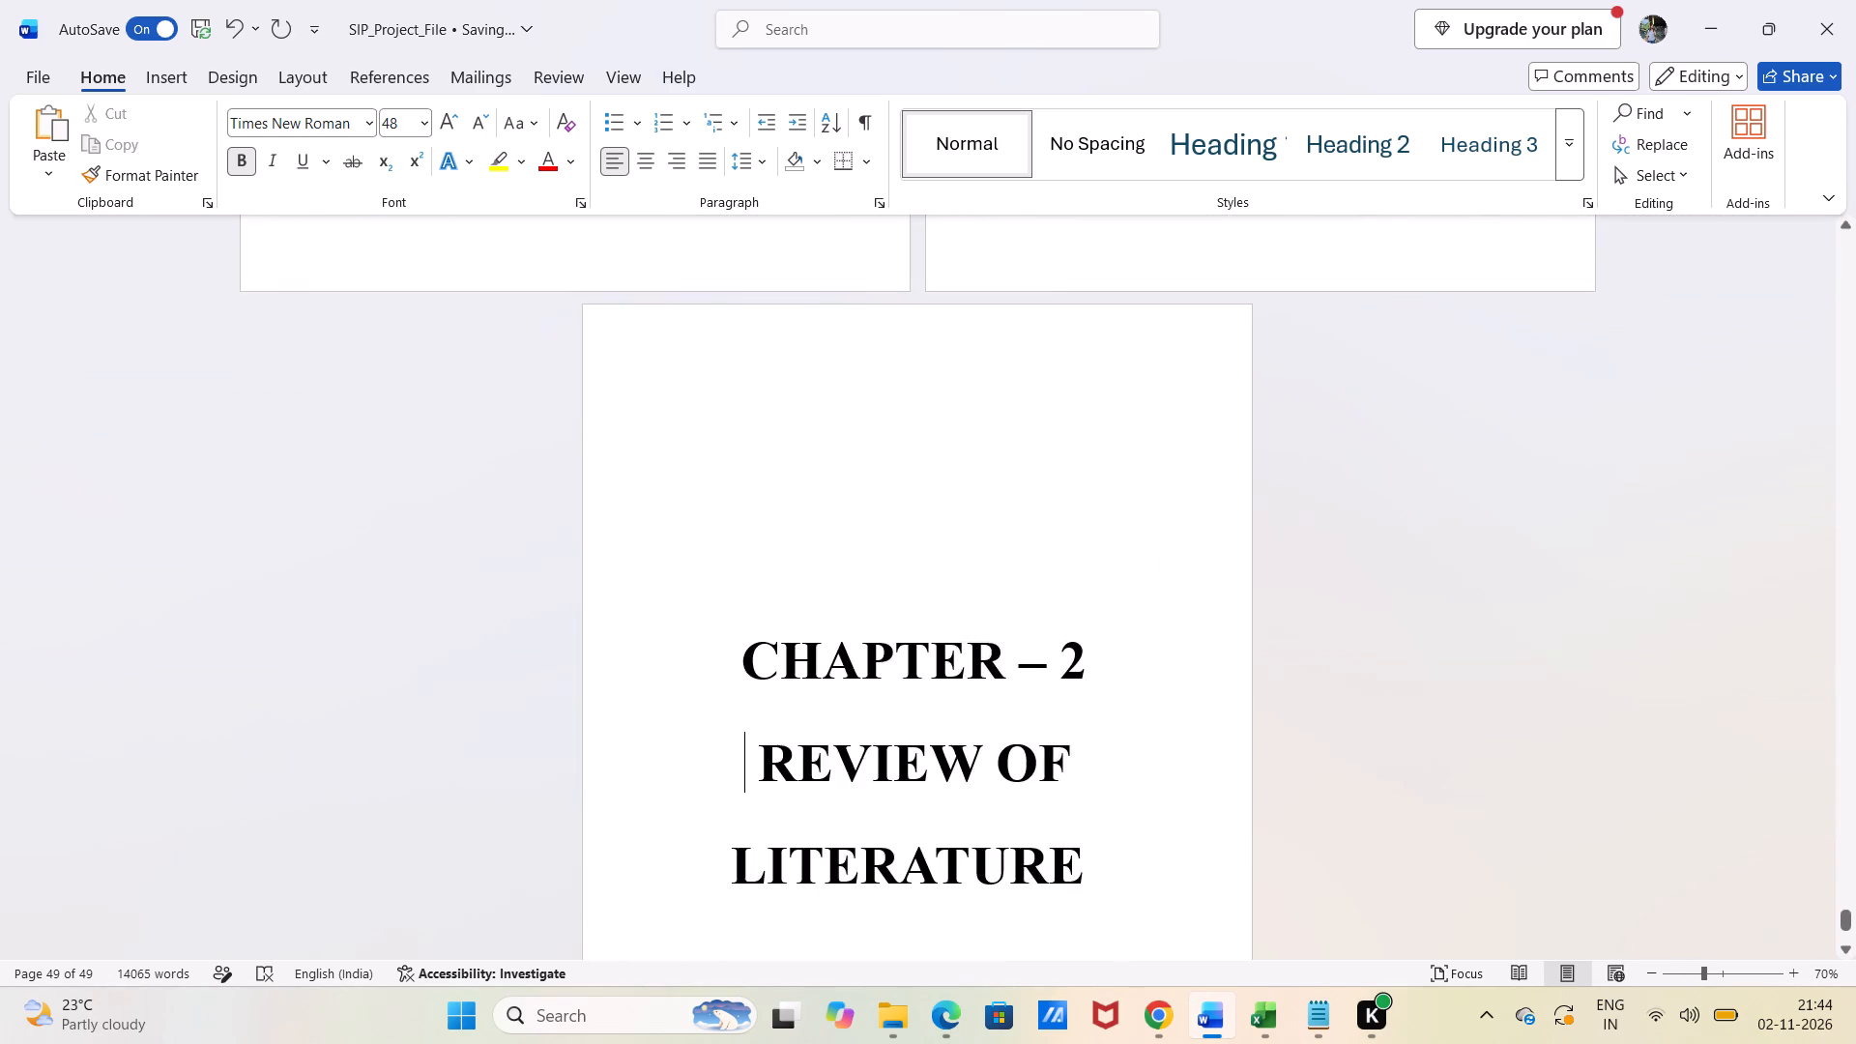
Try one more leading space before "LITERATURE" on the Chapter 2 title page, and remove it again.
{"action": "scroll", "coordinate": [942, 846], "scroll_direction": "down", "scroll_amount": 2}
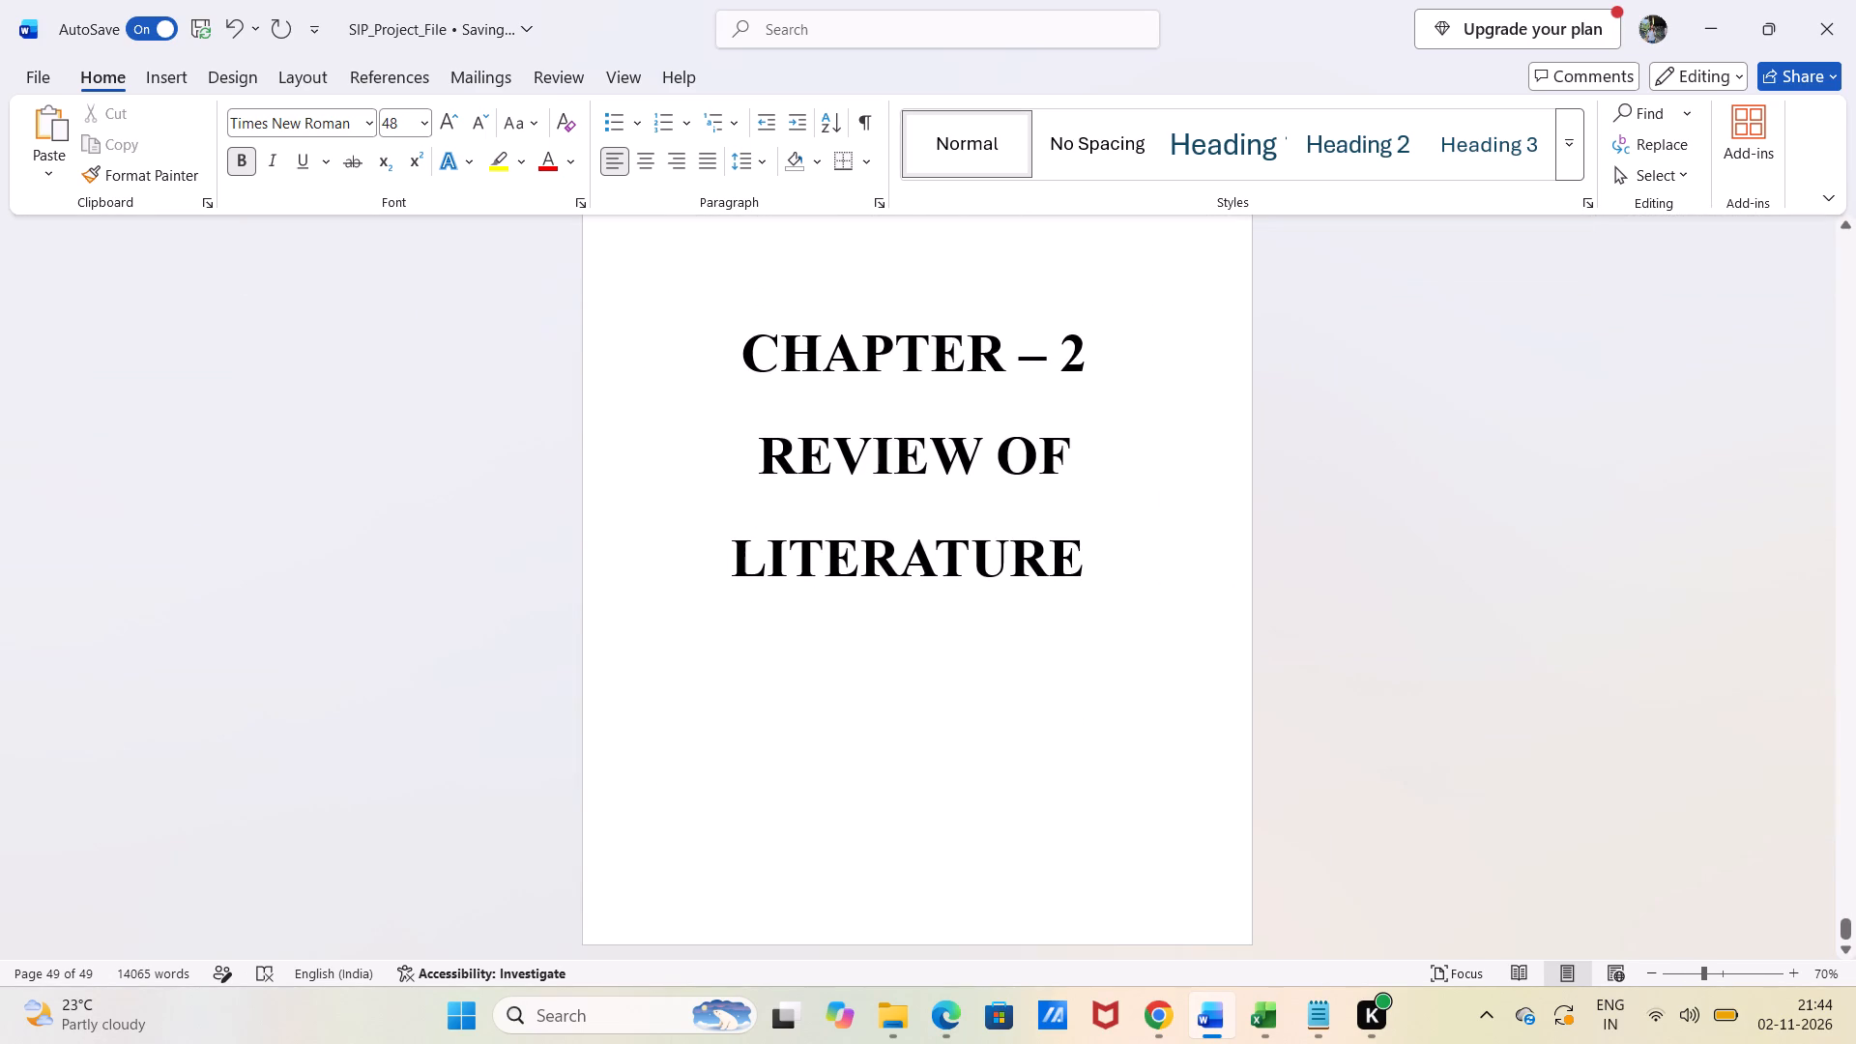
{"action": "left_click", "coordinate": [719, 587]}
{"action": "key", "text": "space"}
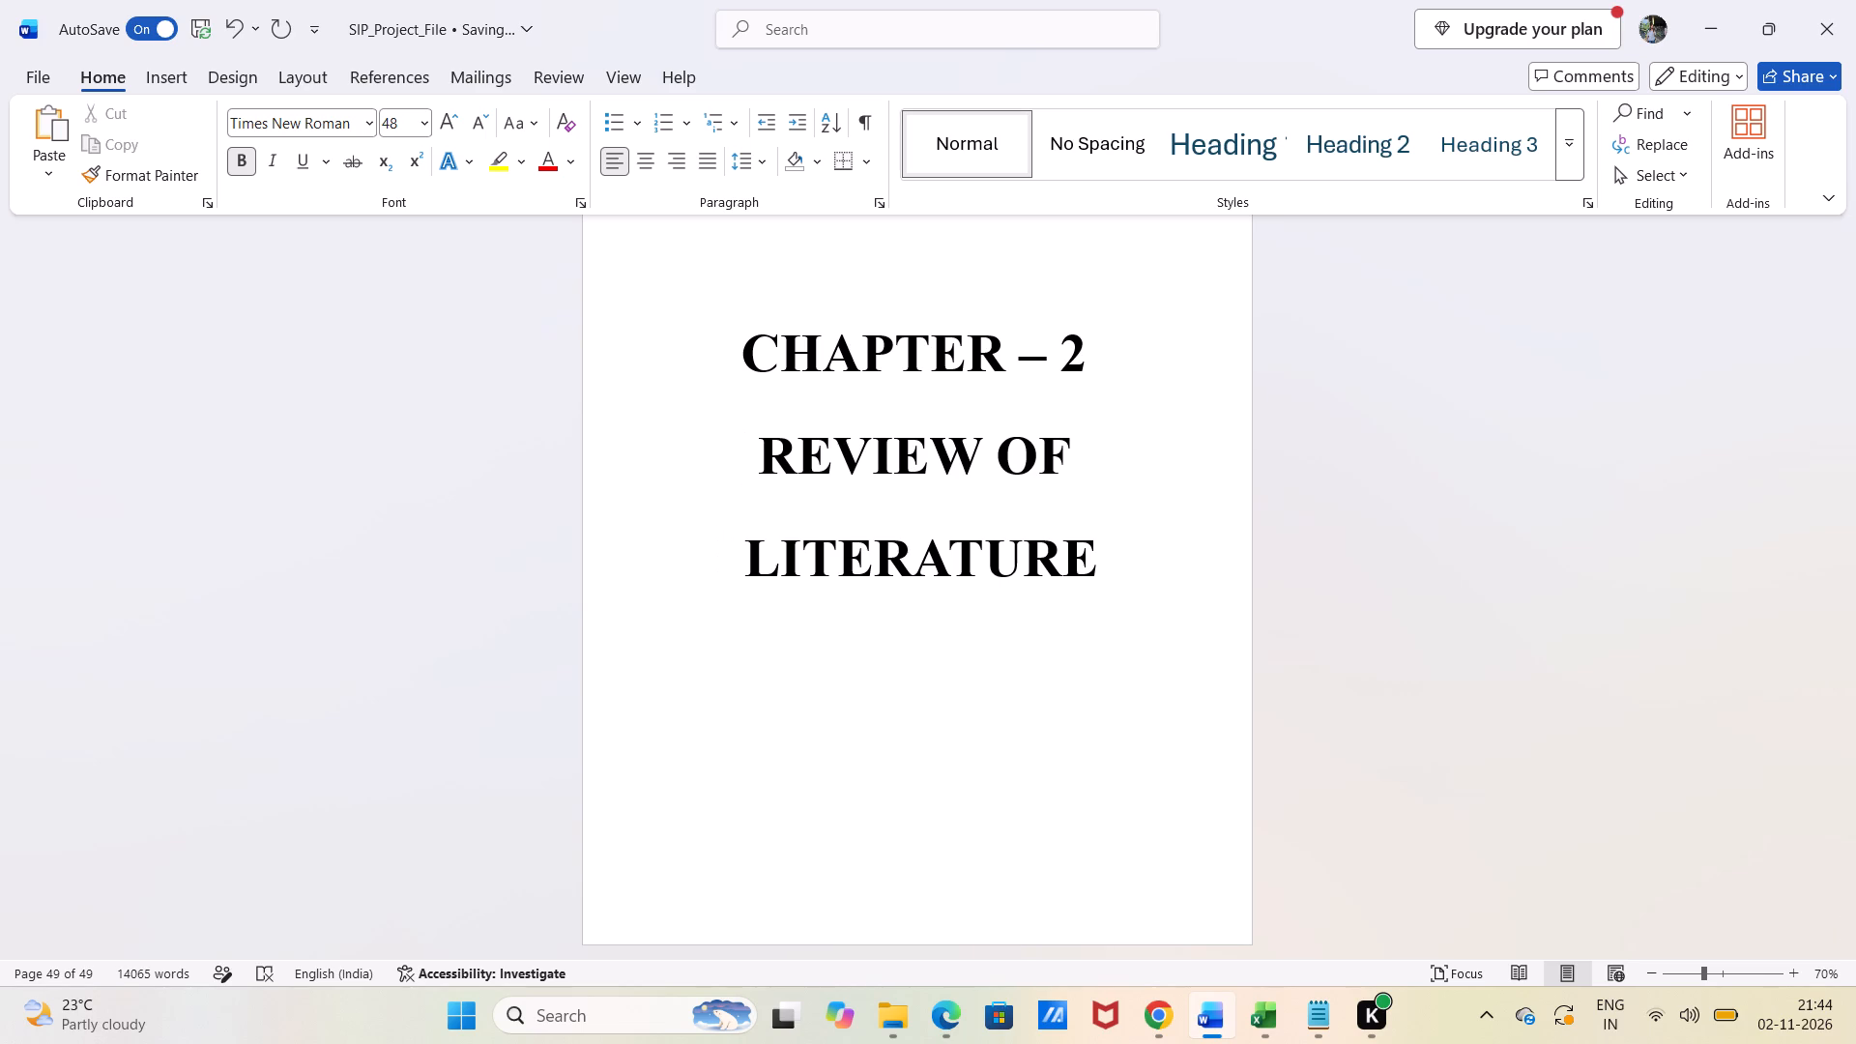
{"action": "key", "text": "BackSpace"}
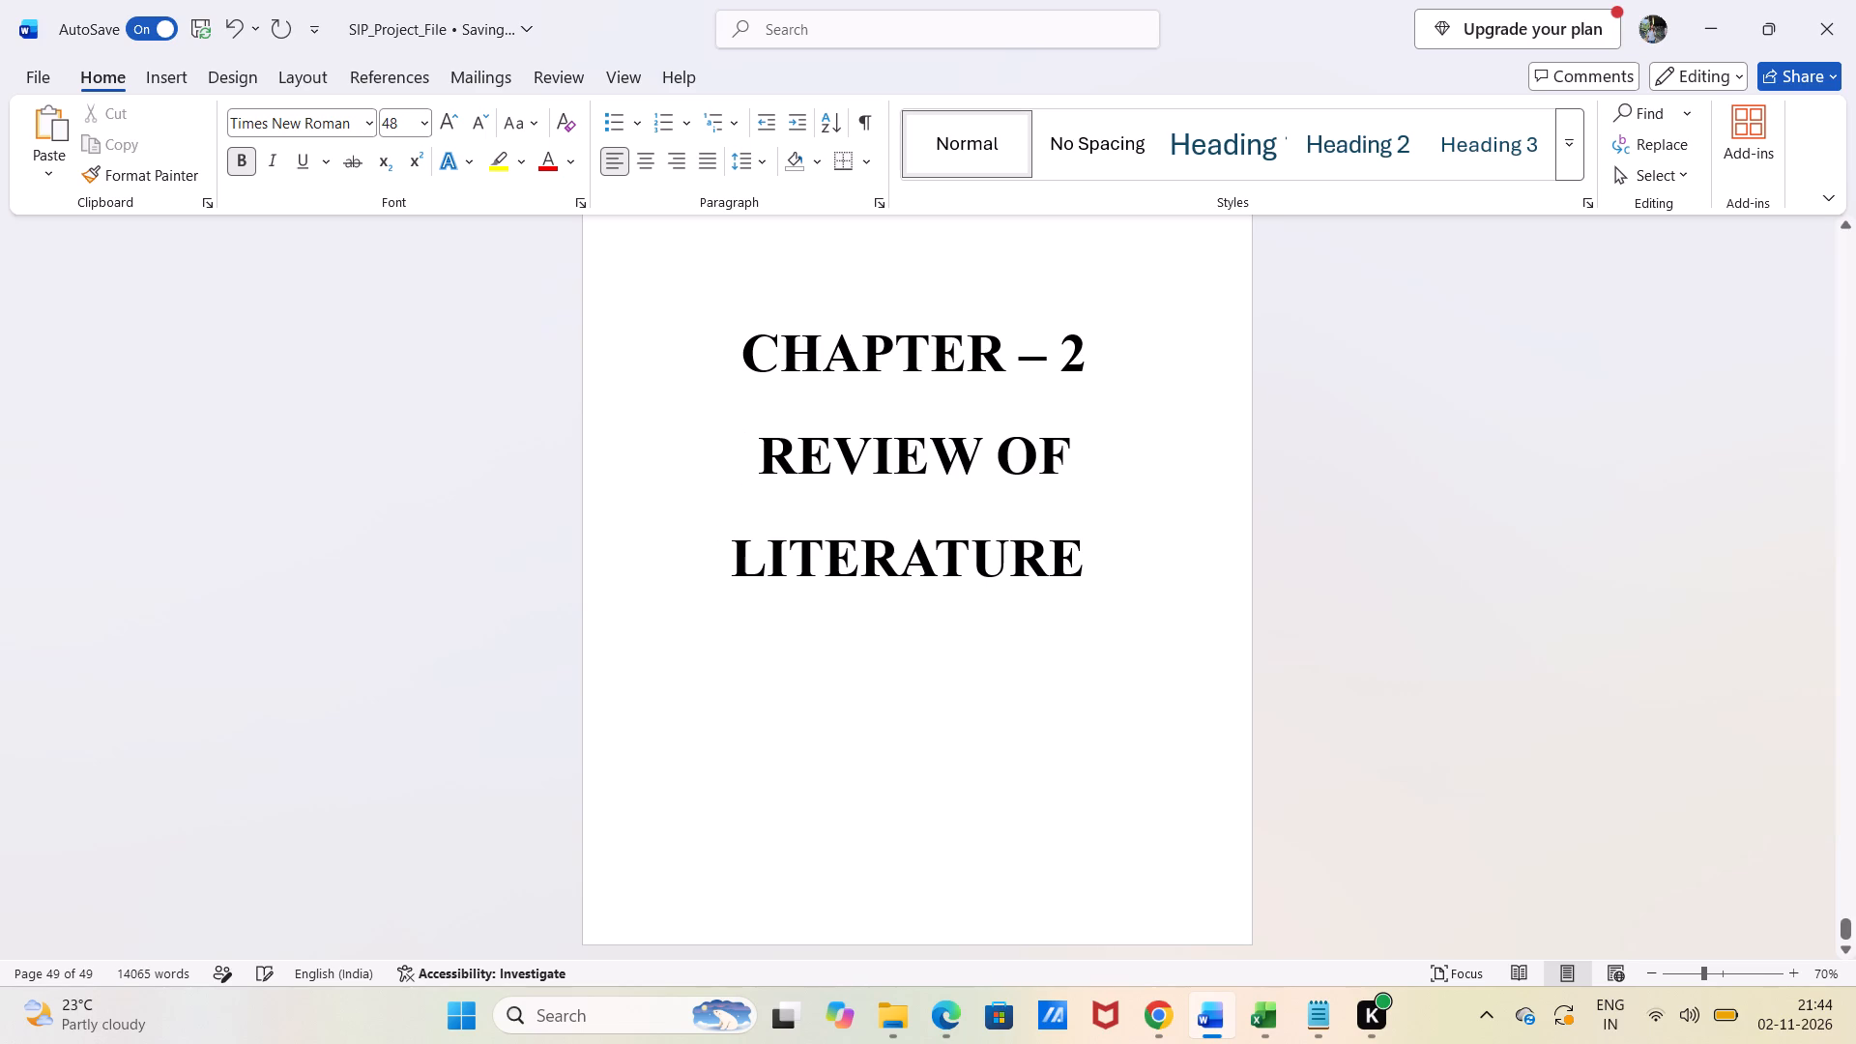
Insert a page break after "LITERATURE" to start a new page behind the Chapter 2 title page.
{"action": "scroll", "coordinate": [916, 671], "scroll_direction": "up", "scroll_amount": 2, "text": "ctrl"}
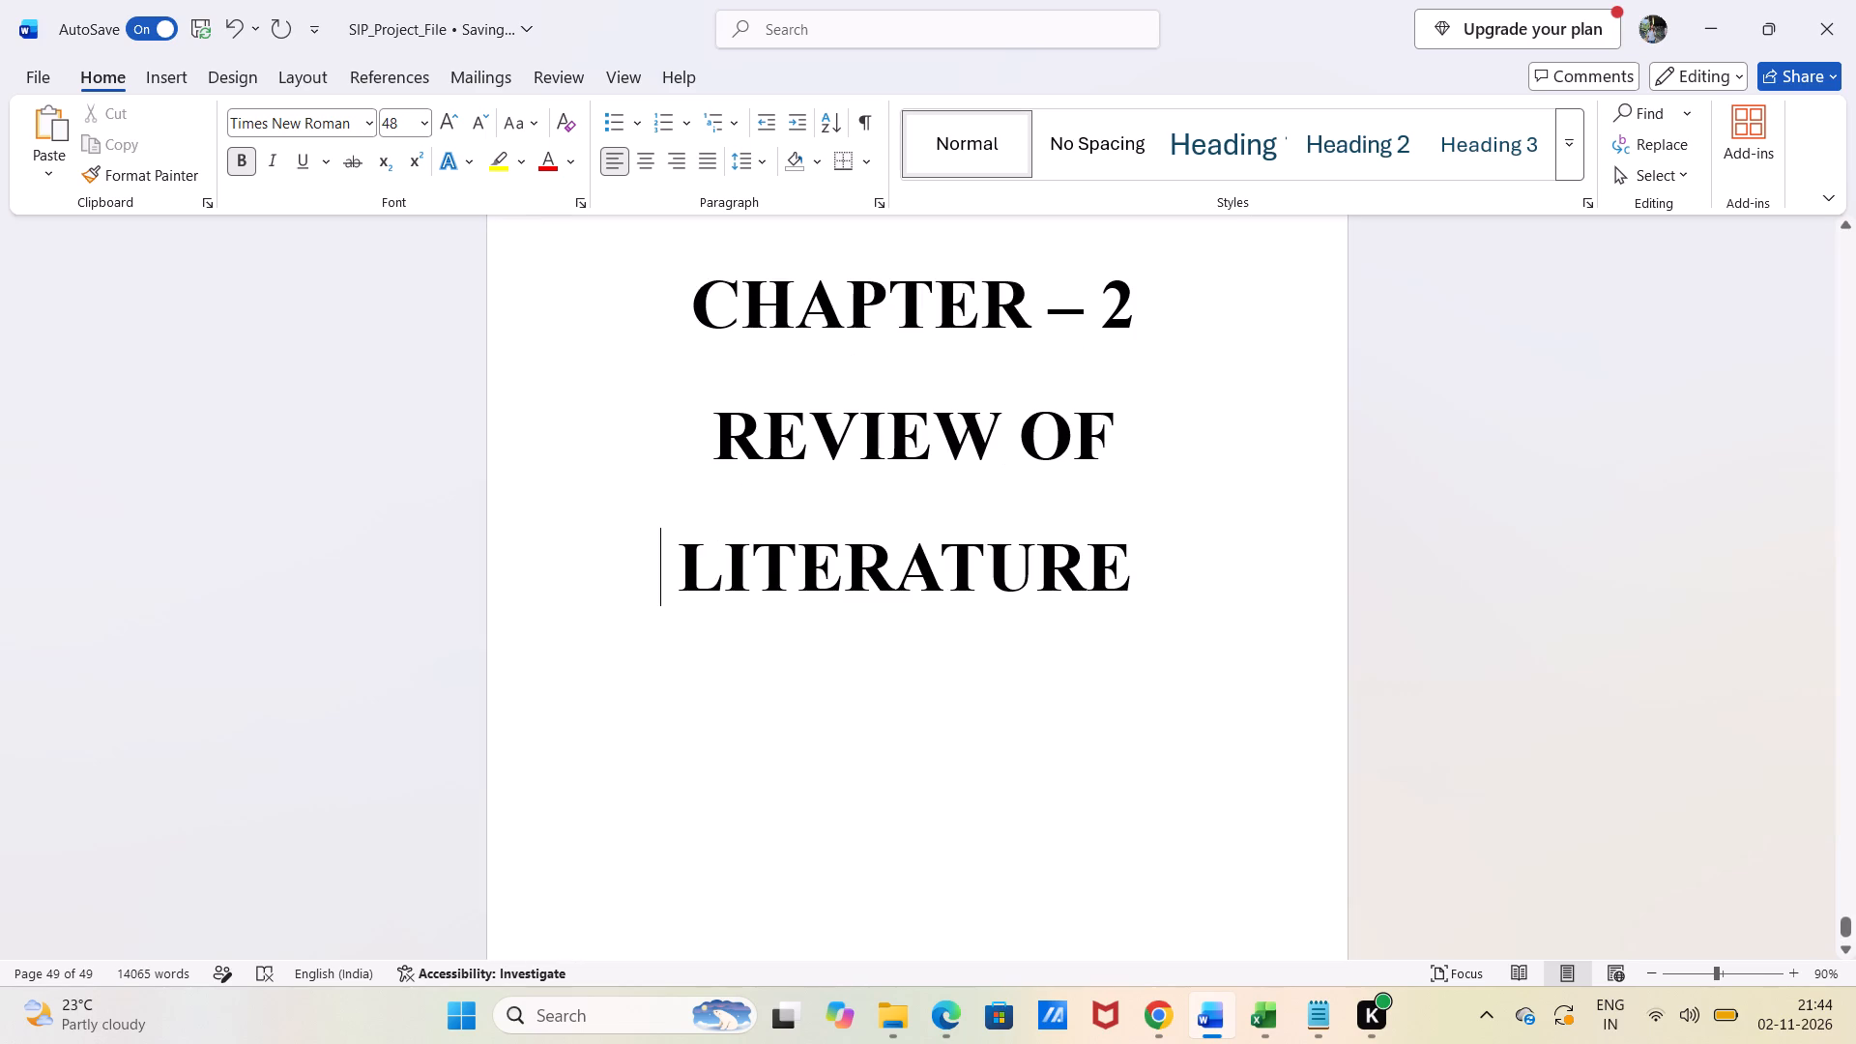
{"action": "left_click", "coordinate": [1159, 565]}
{"action": "key", "text": "ctrl+Return"}
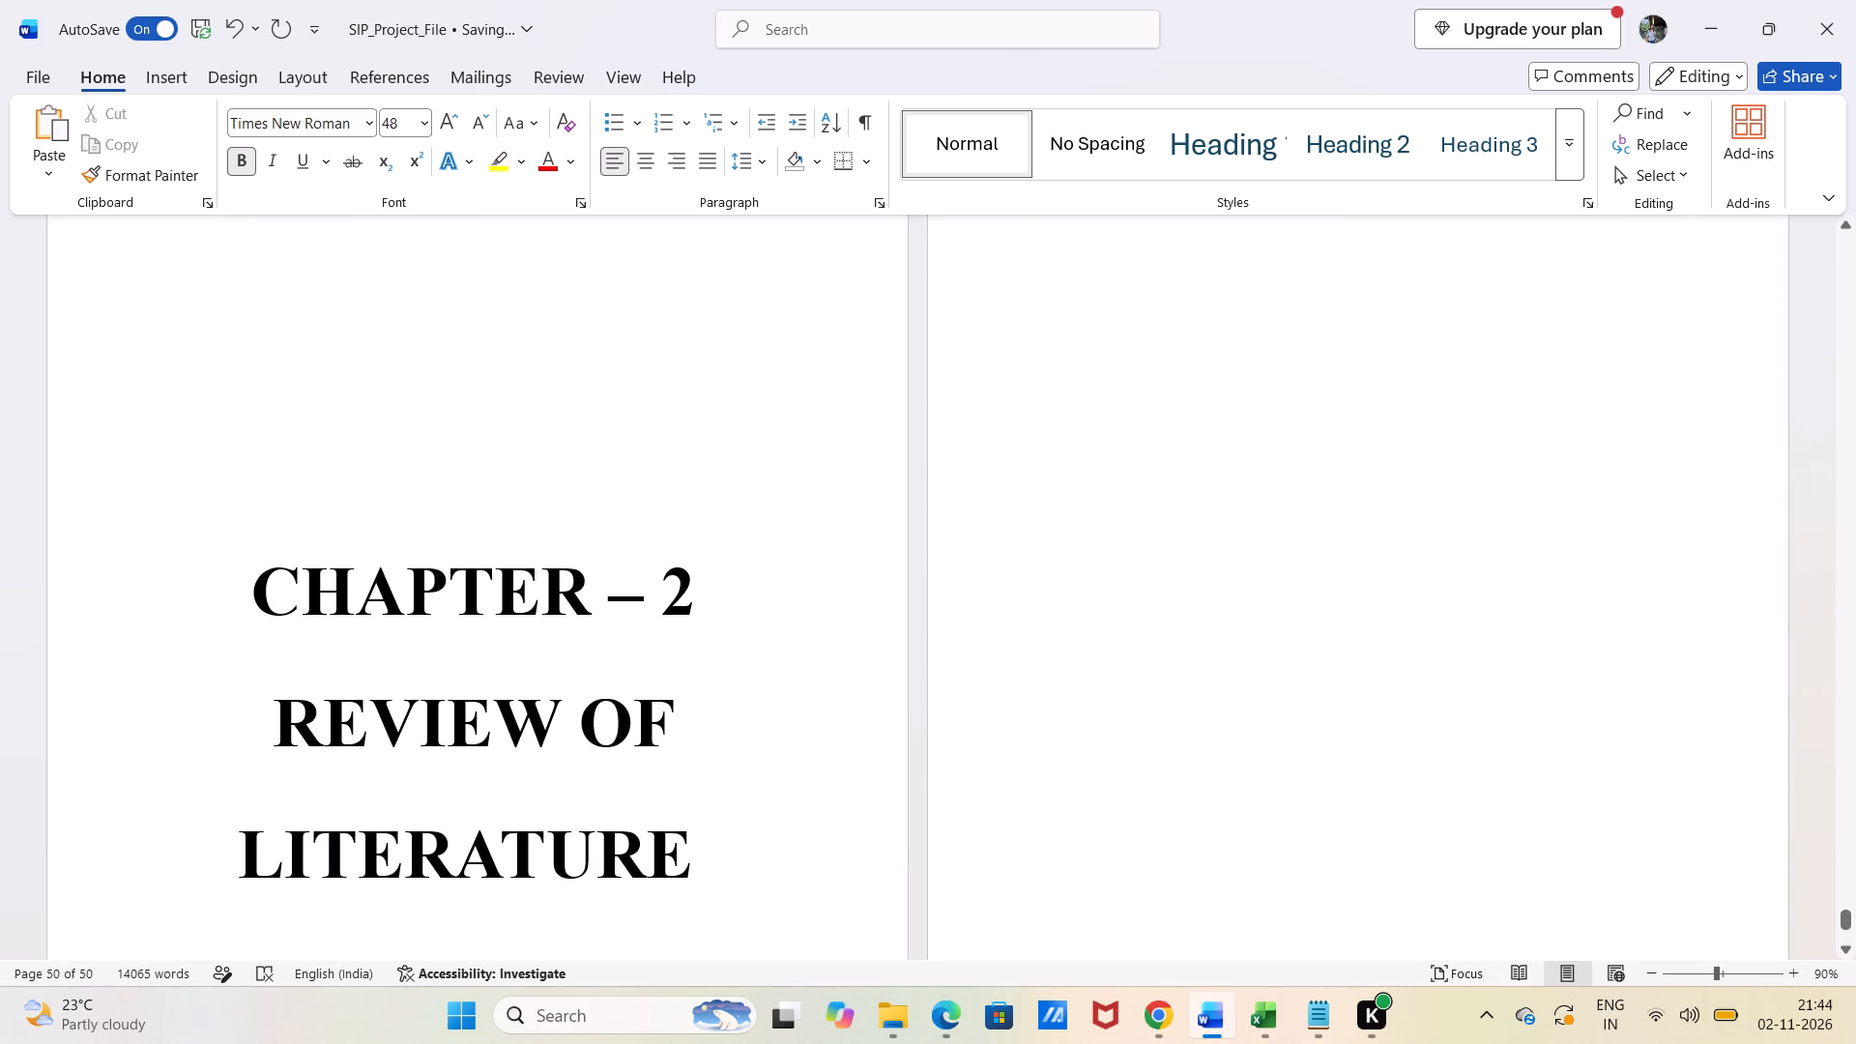
Check the layout of the Chapter 2 title page and the blank page that follows it.
{"action": "scroll", "coordinate": [681, 607], "scroll_direction": "up", "scroll_amount": 6, "text": "ctrl"}
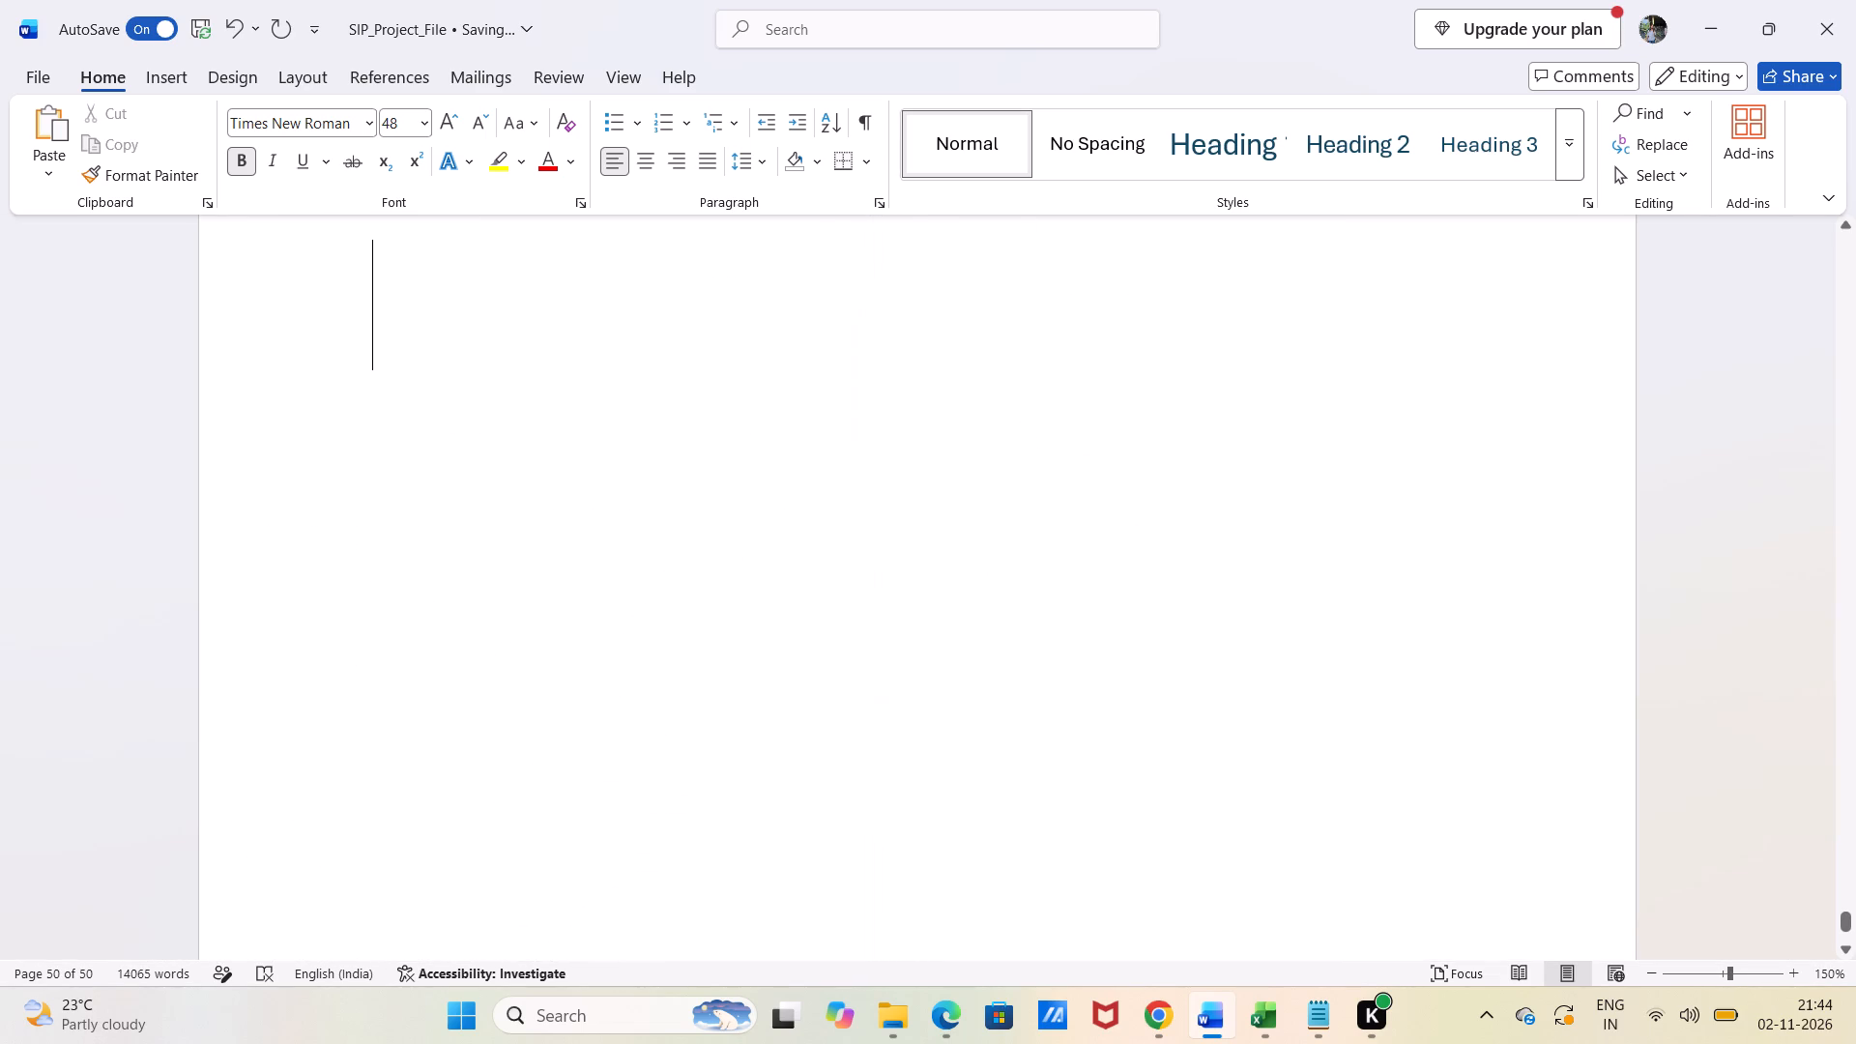
{"action": "scroll", "coordinate": [681, 607], "scroll_direction": "down", "scroll_amount": 4, "text": "ctrl"}
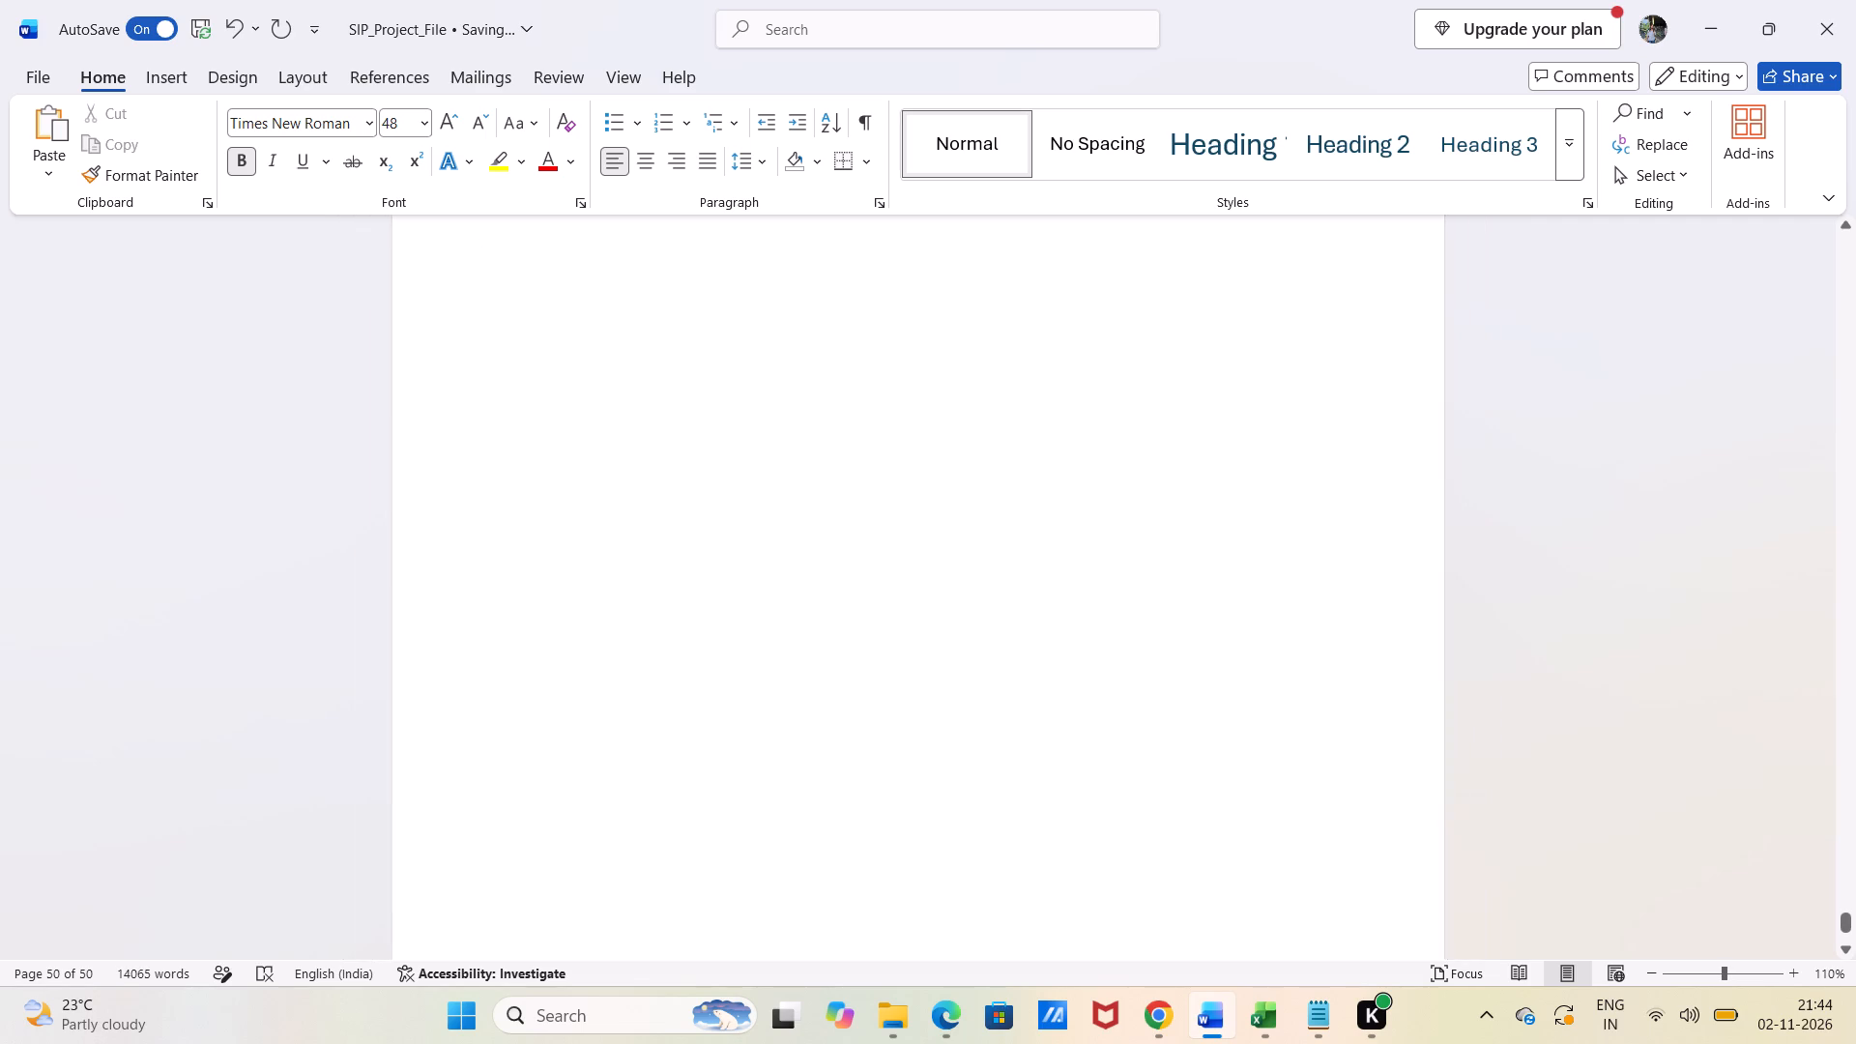
{"action": "scroll", "coordinate": [681, 607], "scroll_direction": "up", "scroll_amount": 4}
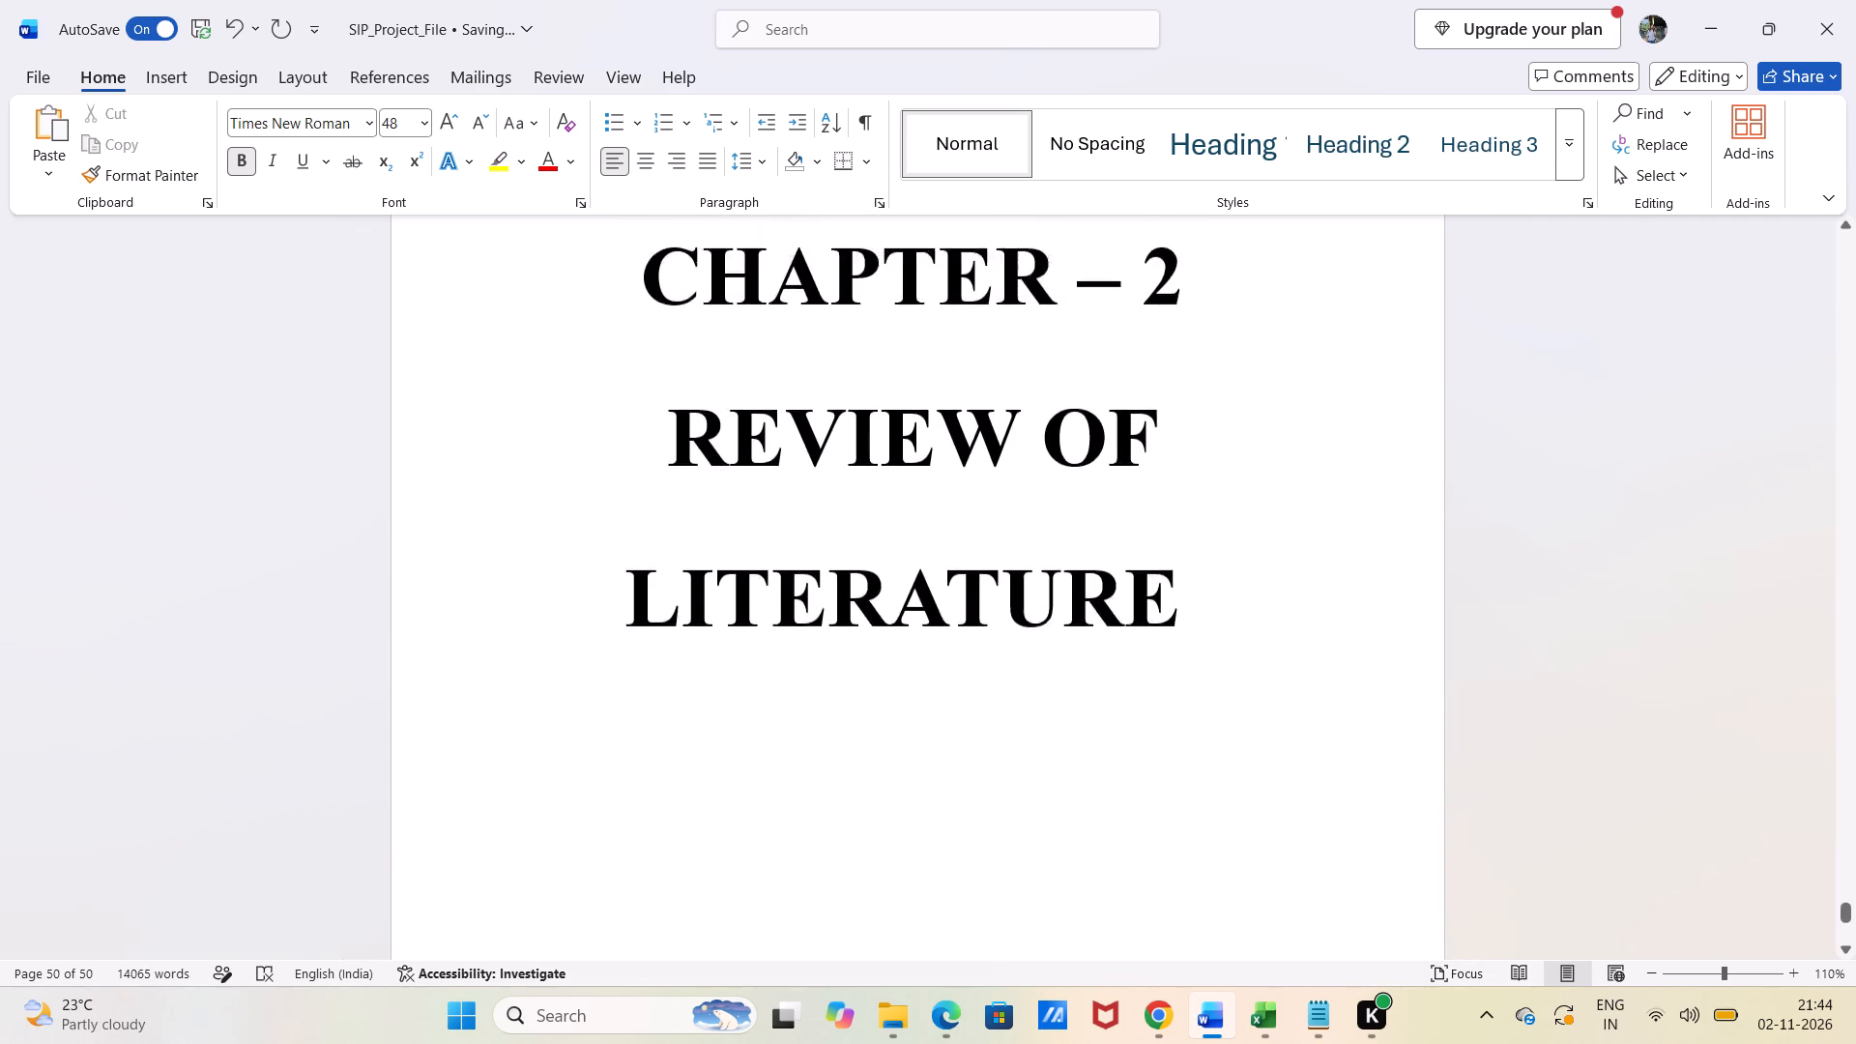
{"action": "scroll", "coordinate": [681, 607], "scroll_direction": "up", "scroll_amount": 2}
{"action": "left_click", "coordinate": [723, 612]}
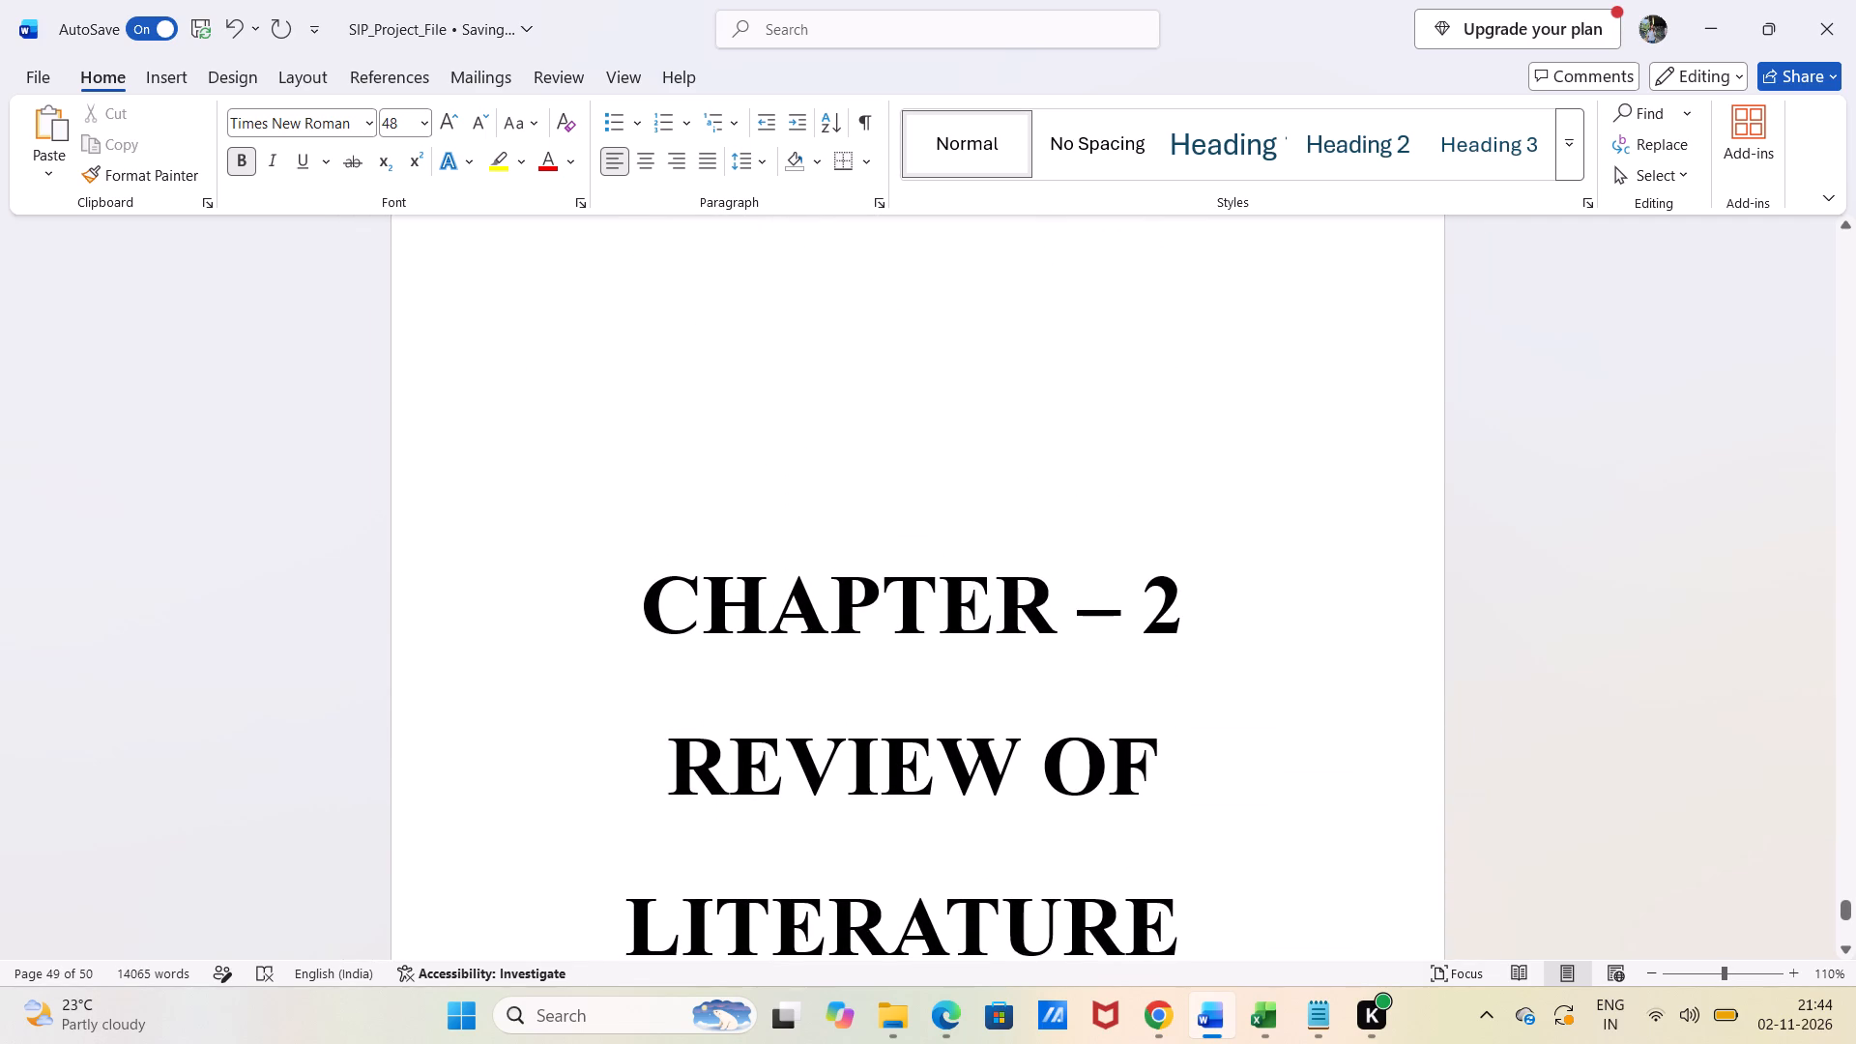
{"action": "left_click", "coordinate": [766, 785]}
{"action": "scroll", "coordinate": [766, 785], "scroll_direction": "down", "scroll_amount": 1}
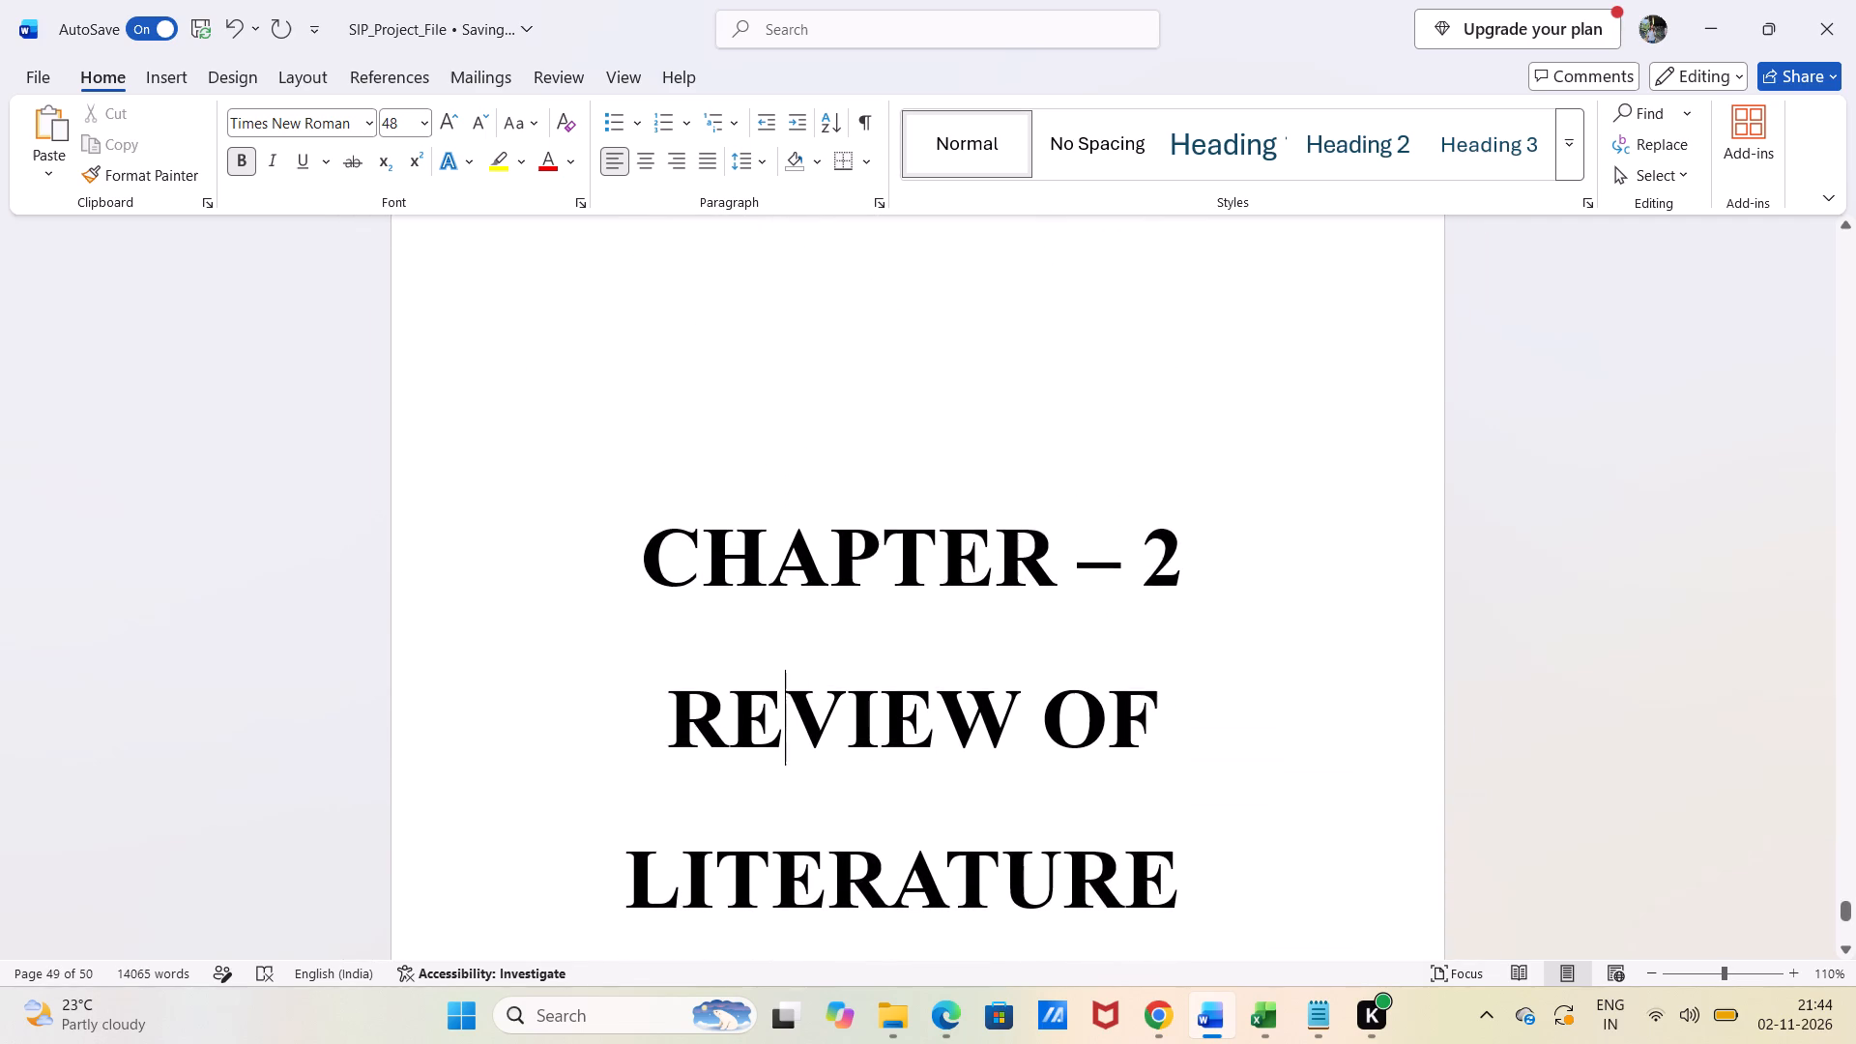
{"action": "scroll", "coordinate": [766, 785], "scroll_direction": "down", "scroll_amount": 2}
Enter the section heading "2.1 REVIEW OF LITERATURE" at font size 16 at the top of the new page.
{"action": "left_click", "coordinate": [538, 887]}
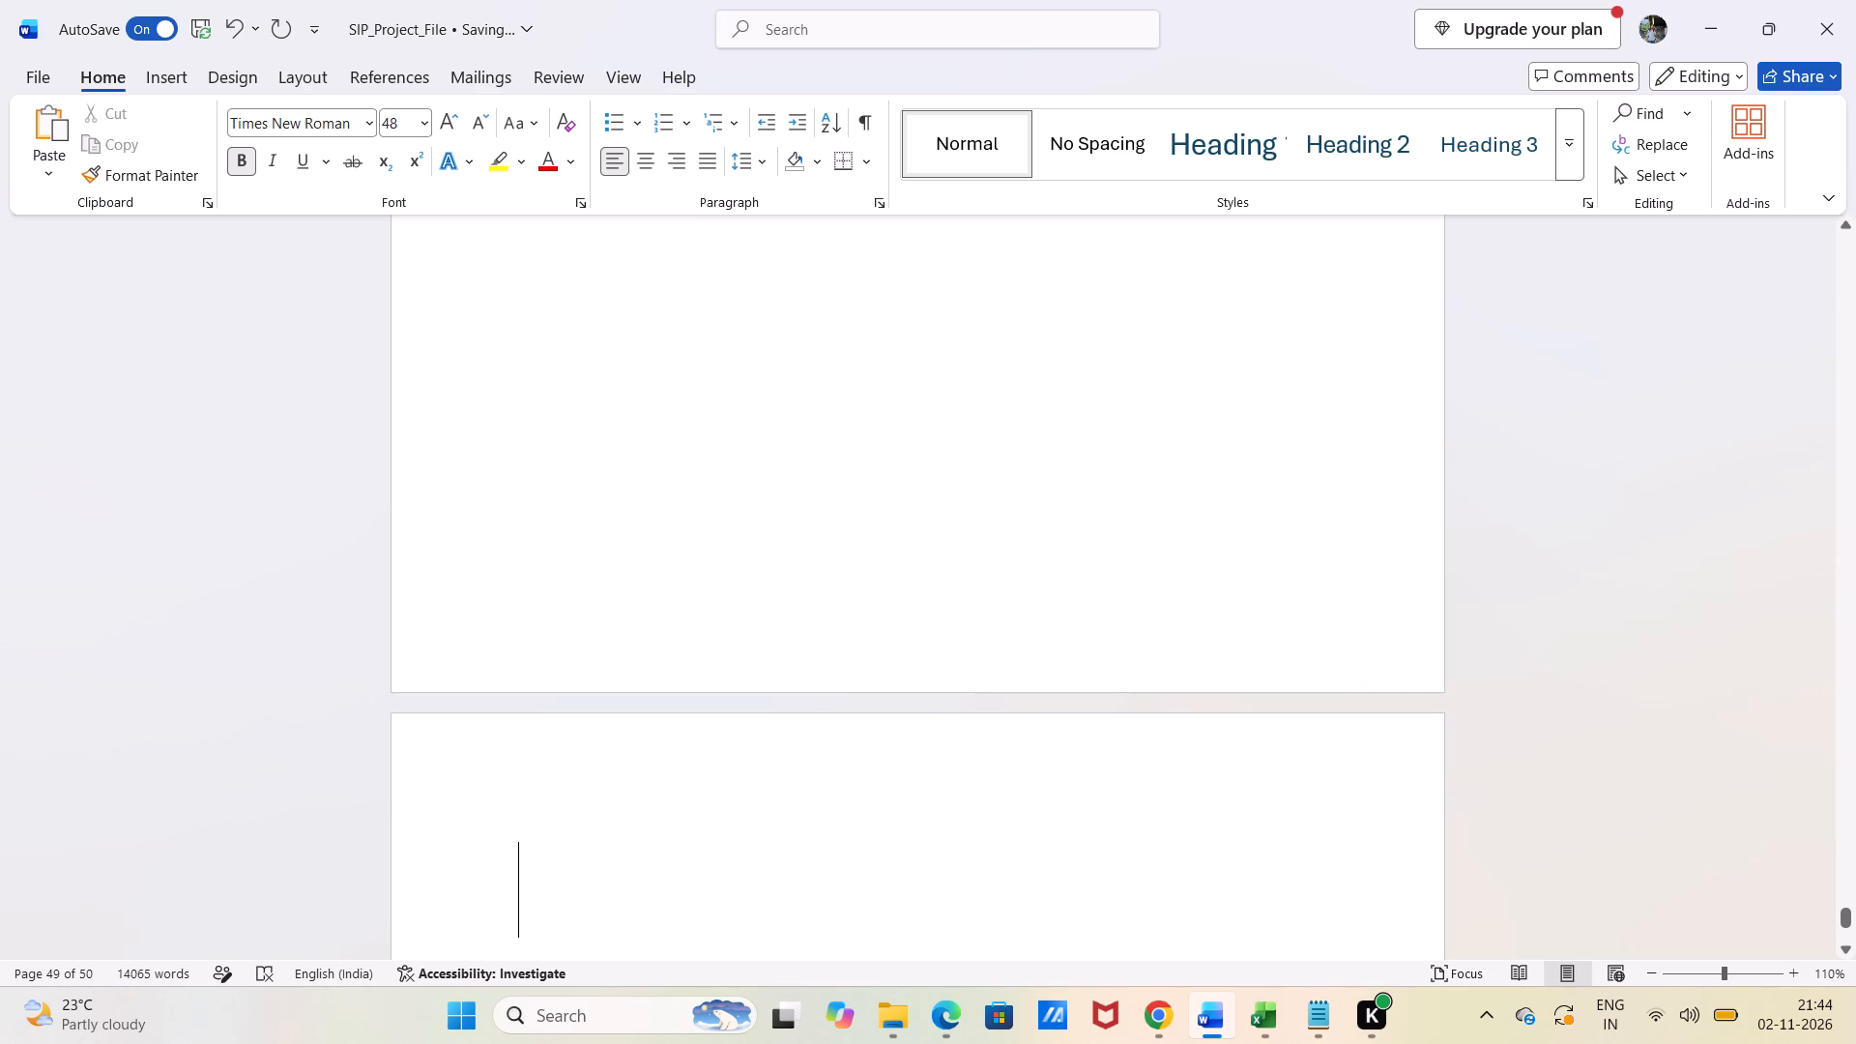
{"action": "left_click", "coordinate": [393, 115]}
{"action": "type", "text": "16"}
{"action": "key", "text": "Return"}
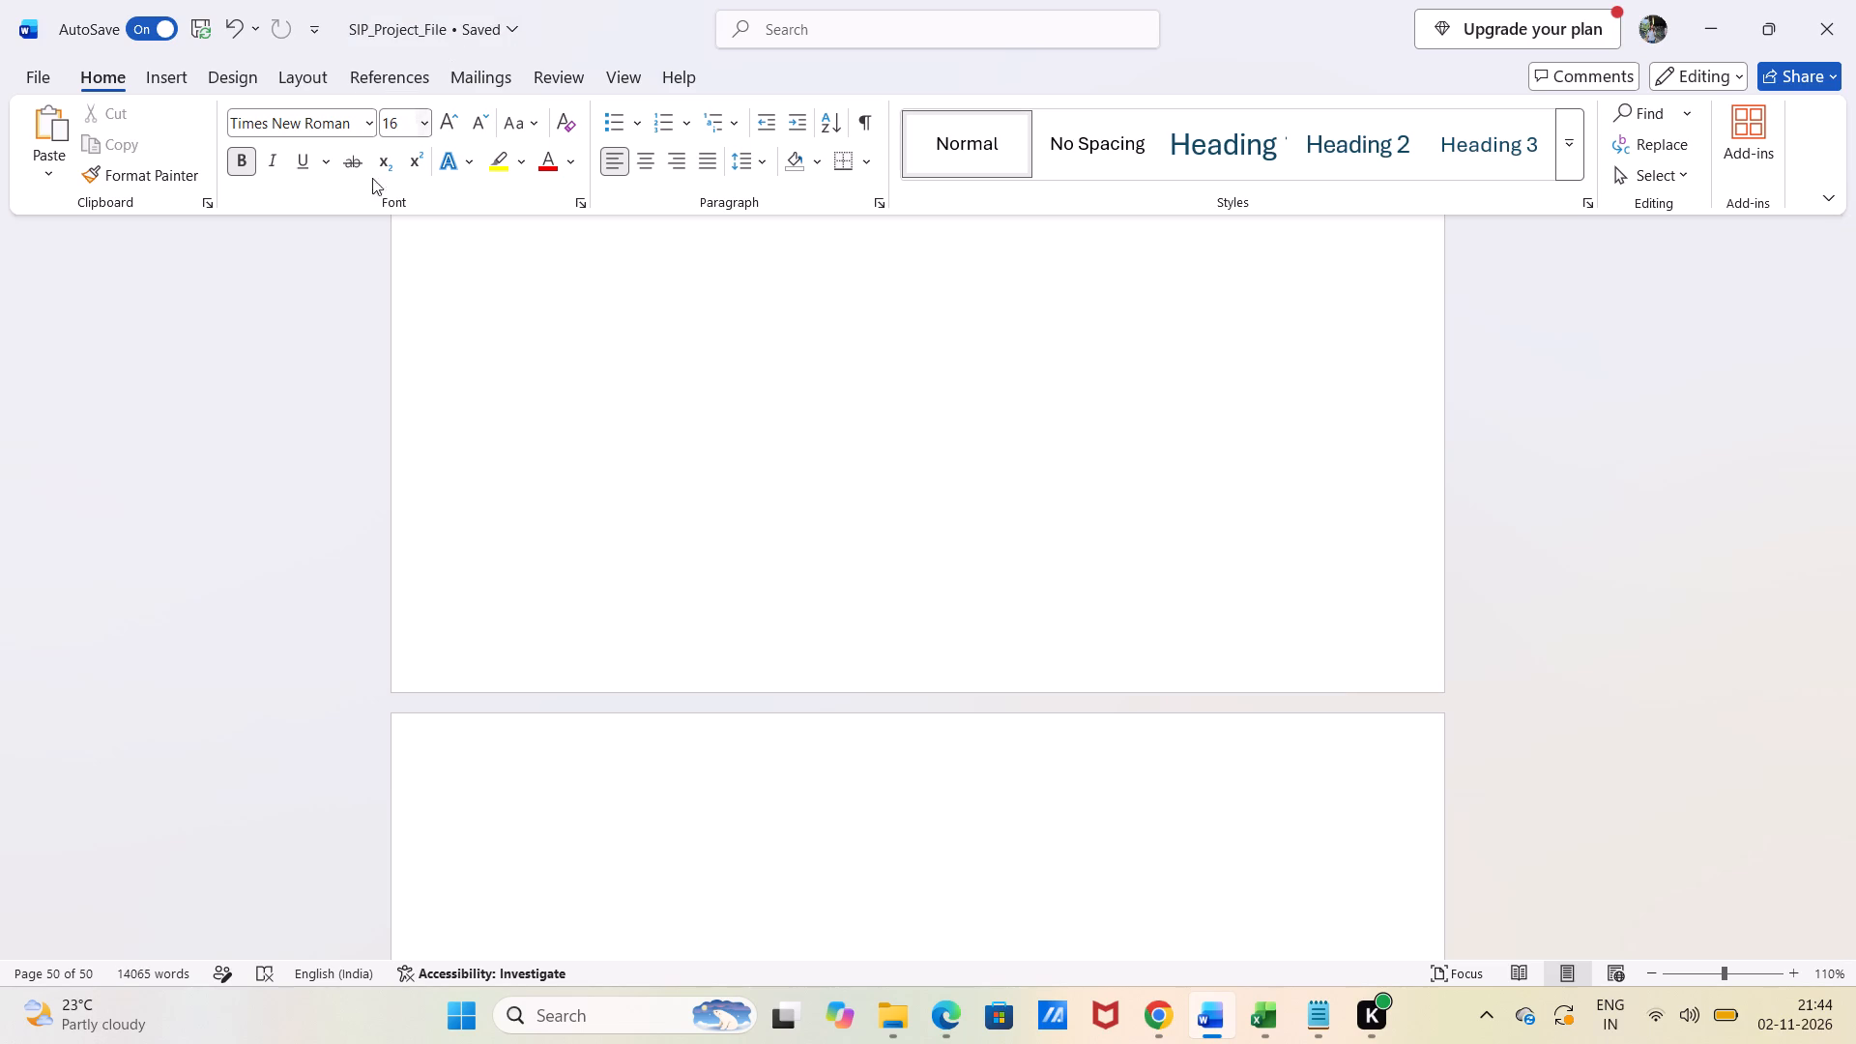
{"action": "scroll", "coordinate": [474, 403], "scroll_direction": "down", "scroll_amount": 1}
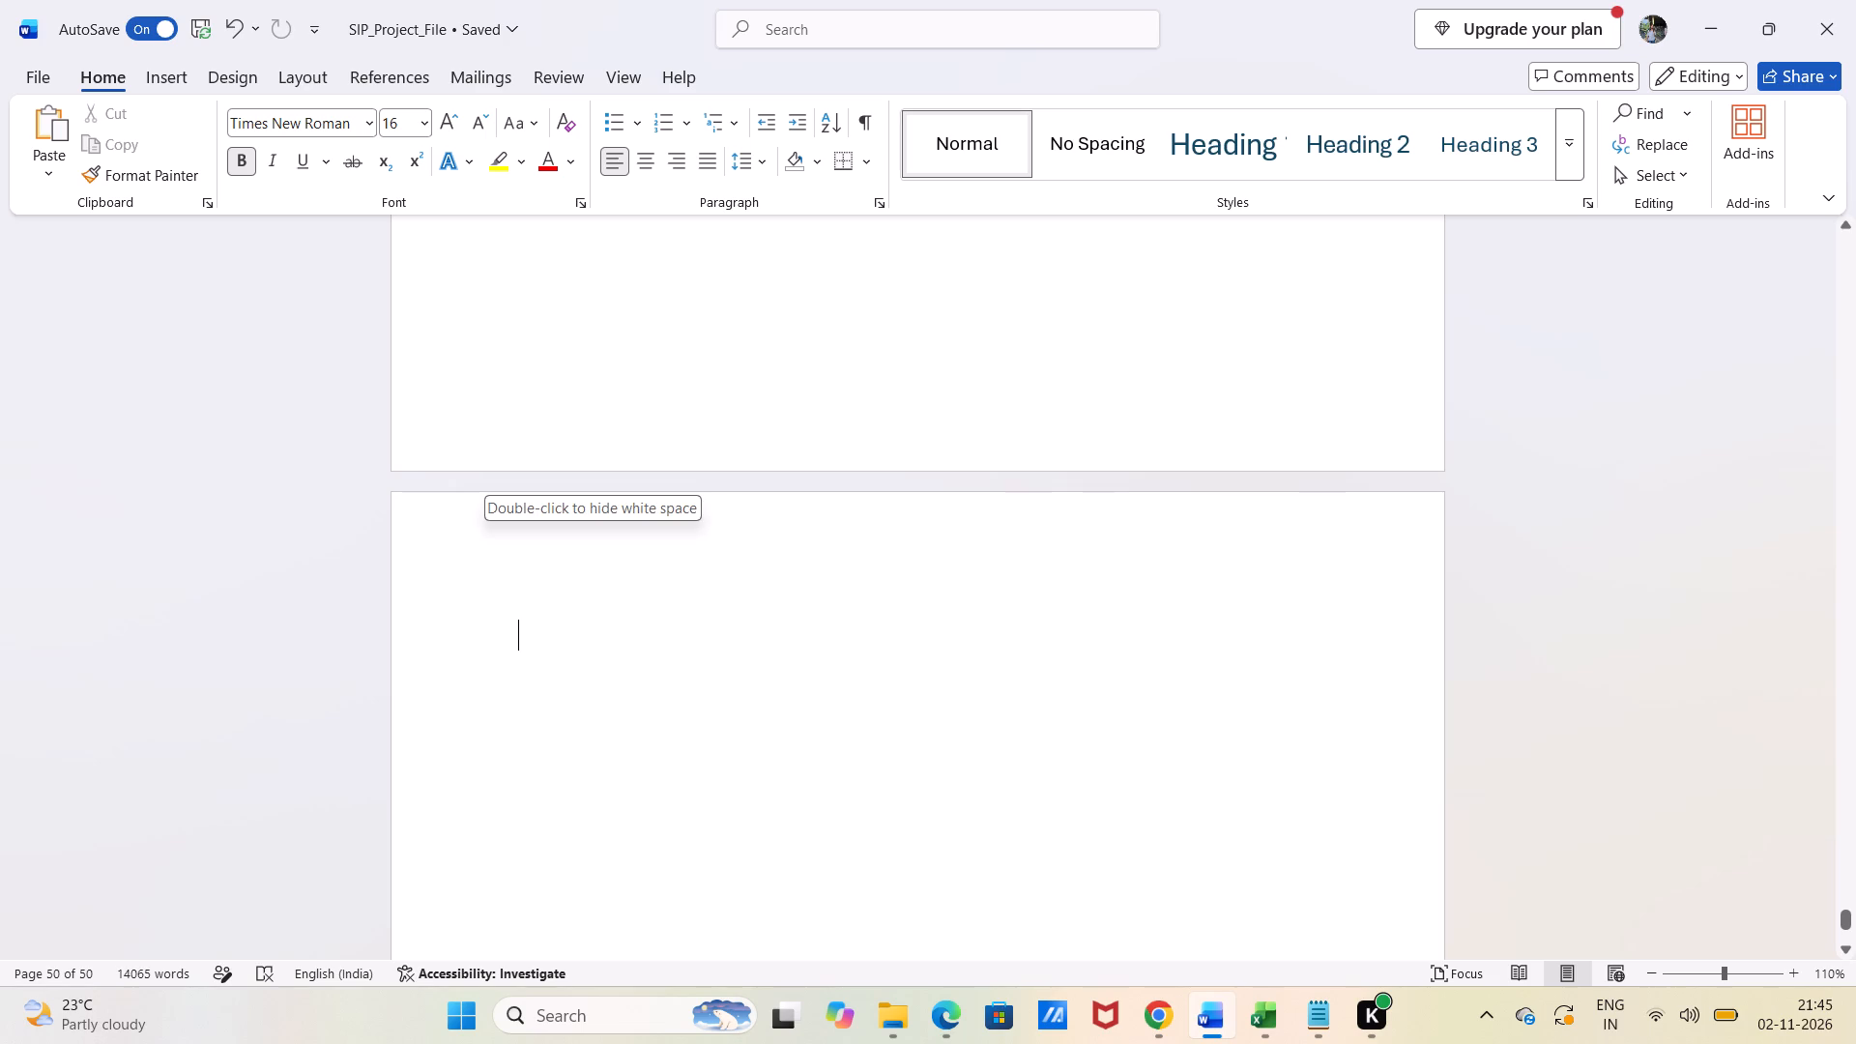
{"action": "type", "text": "2.1"}
{"action": "key", "text": "space"}
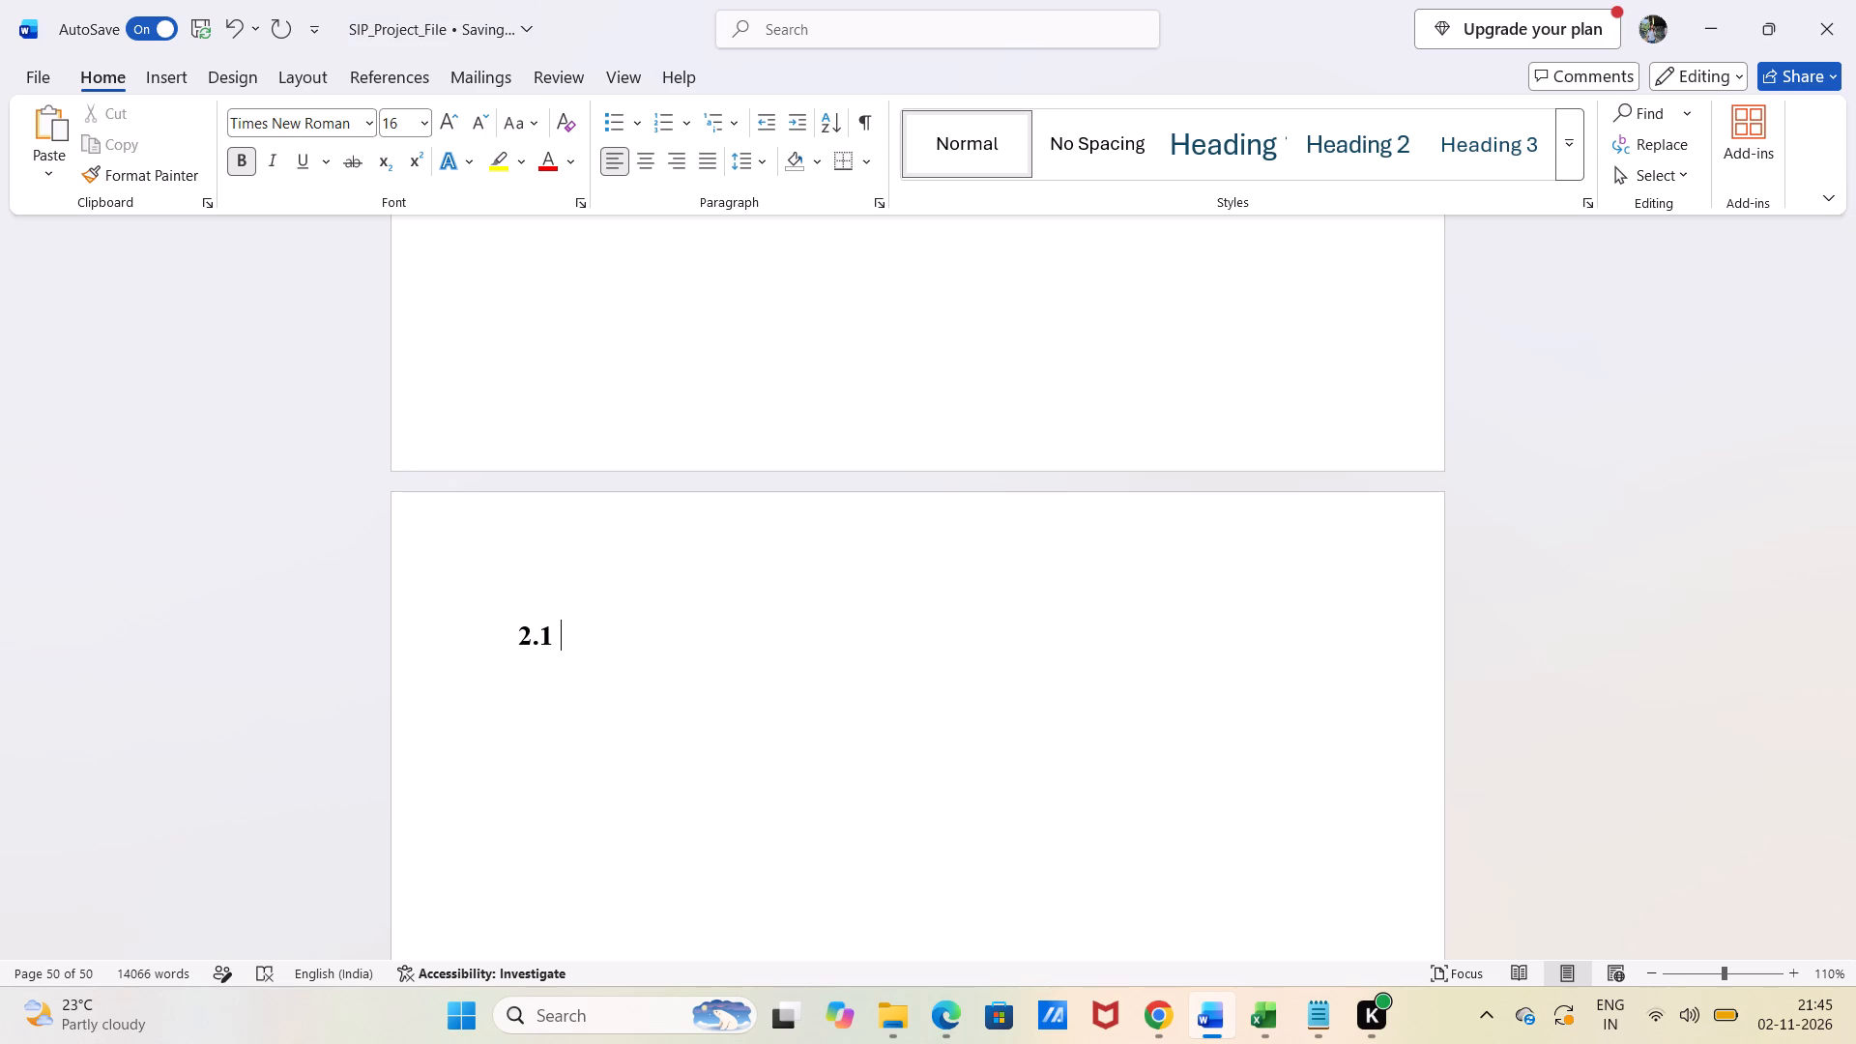
{"action": "type", "text": "RE"}
{"action": "type", "text": "VIEW OF LITER"}
{"action": "key", "text": "t"}
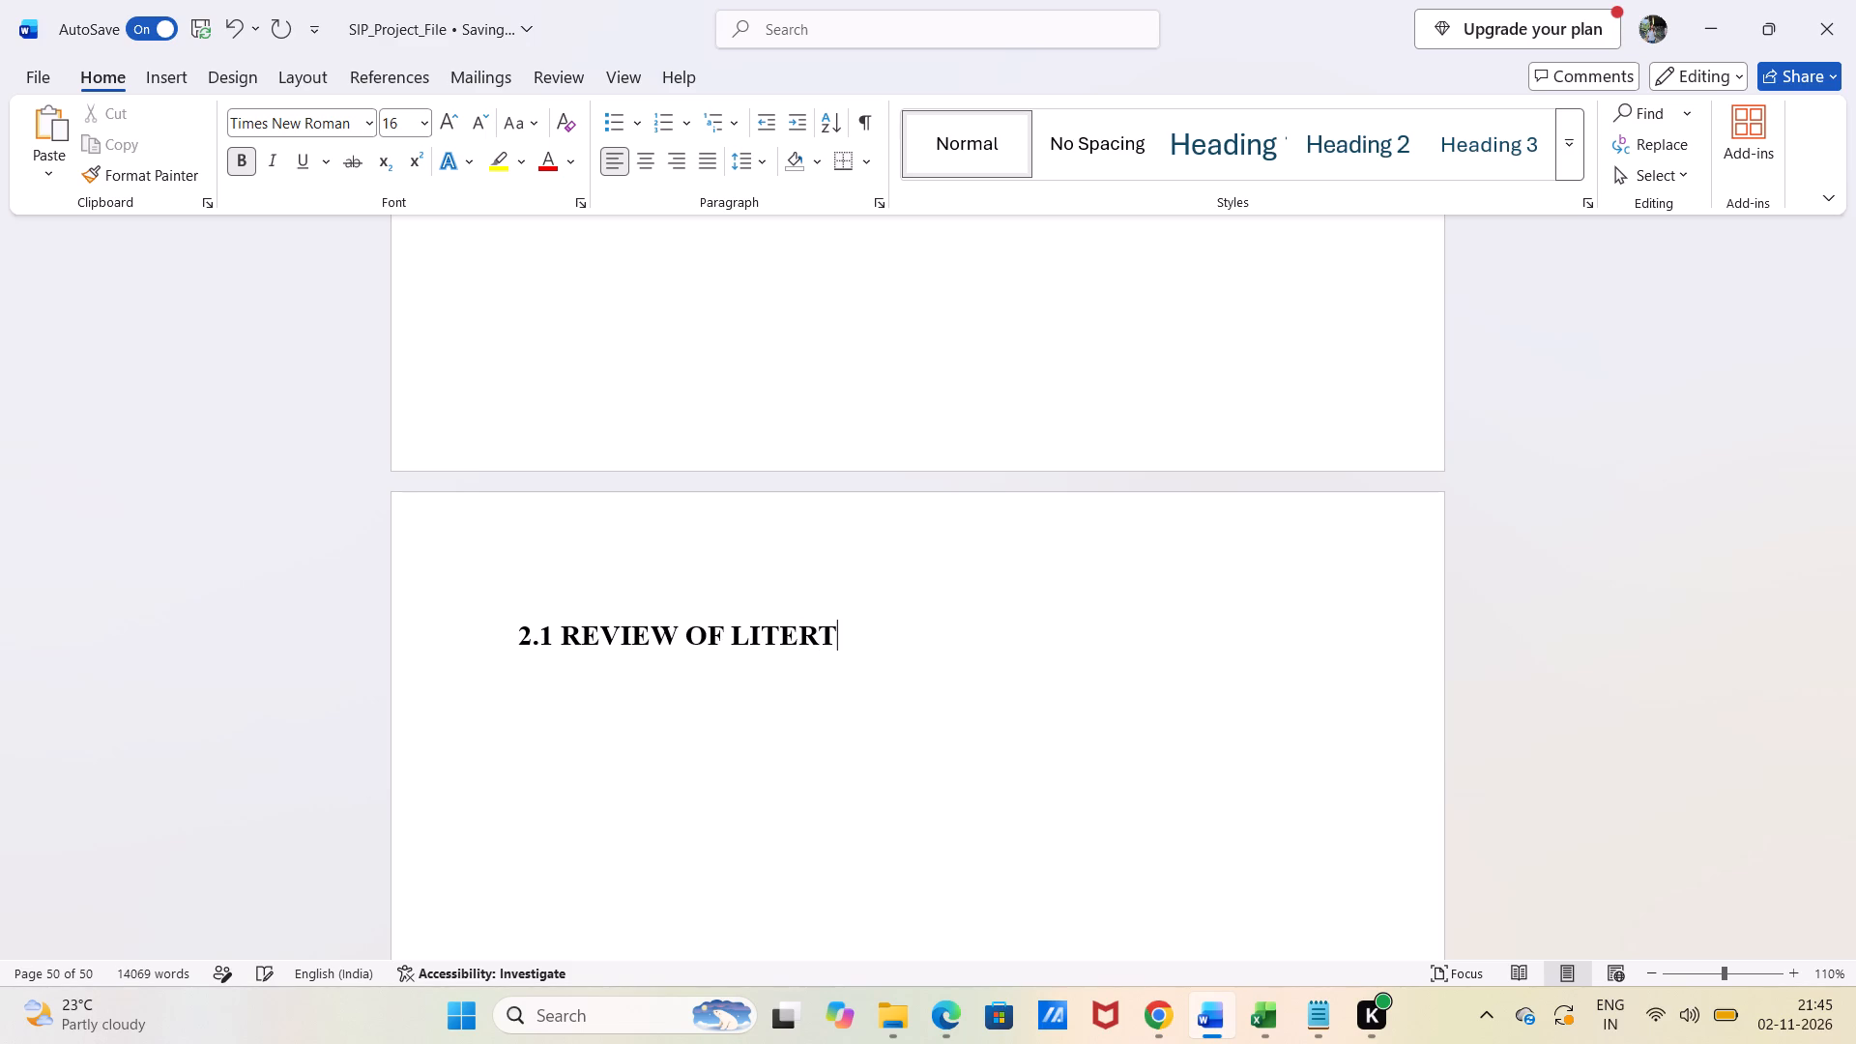
{"action": "key", "text": "BackSpace"}
{"action": "type", "text": "ATURE"}
Delete the paragraph break directly before the "2.1 REVIEW OF LITERATURE" heading.
{"action": "left_click", "coordinate": [518, 643]}
{"action": "key", "text": "BackSpace"}
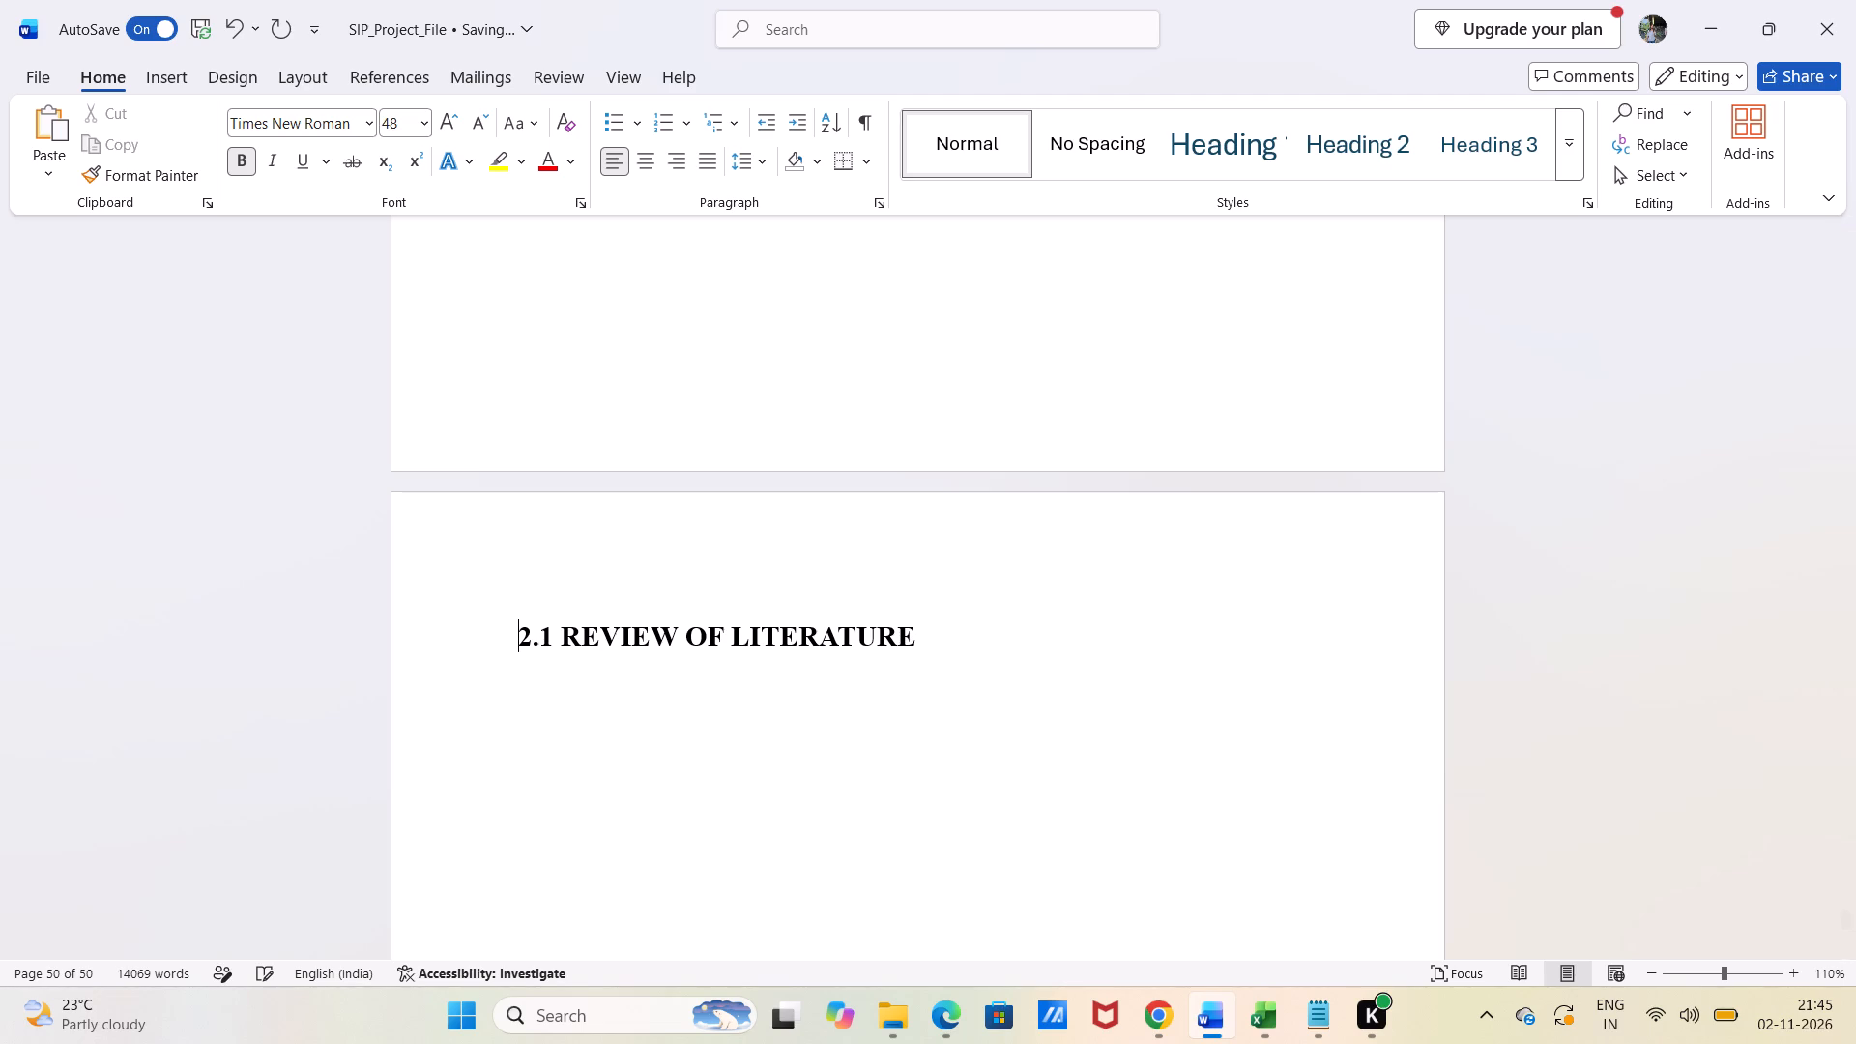
Compare the Chapter 2 title page and its 2.1 heading with the Chapter 1 title page and the "1.1 INDUSTRY OVERVIEW" section opening.
{"action": "scroll", "coordinate": [607, 574], "scroll_direction": "up", "scroll_amount": 2}
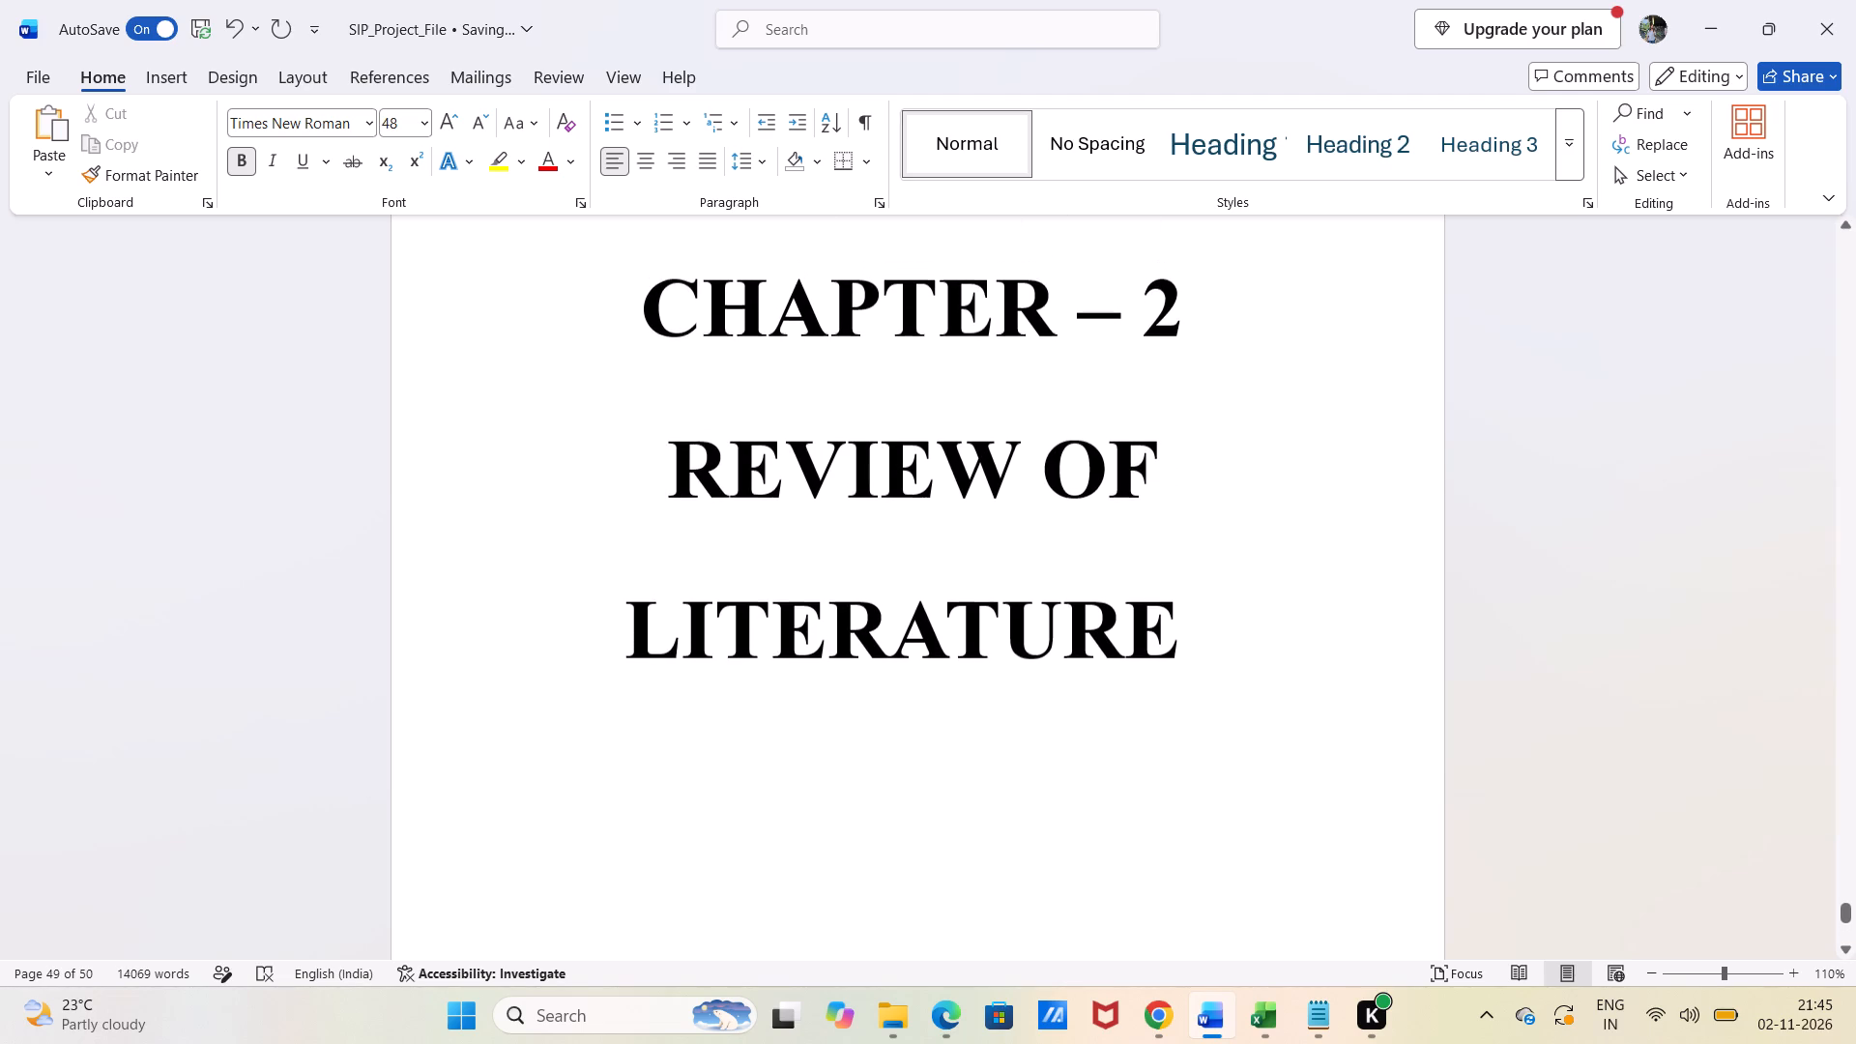
{"action": "scroll", "coordinate": [607, 574], "scroll_direction": "down", "scroll_amount": 3}
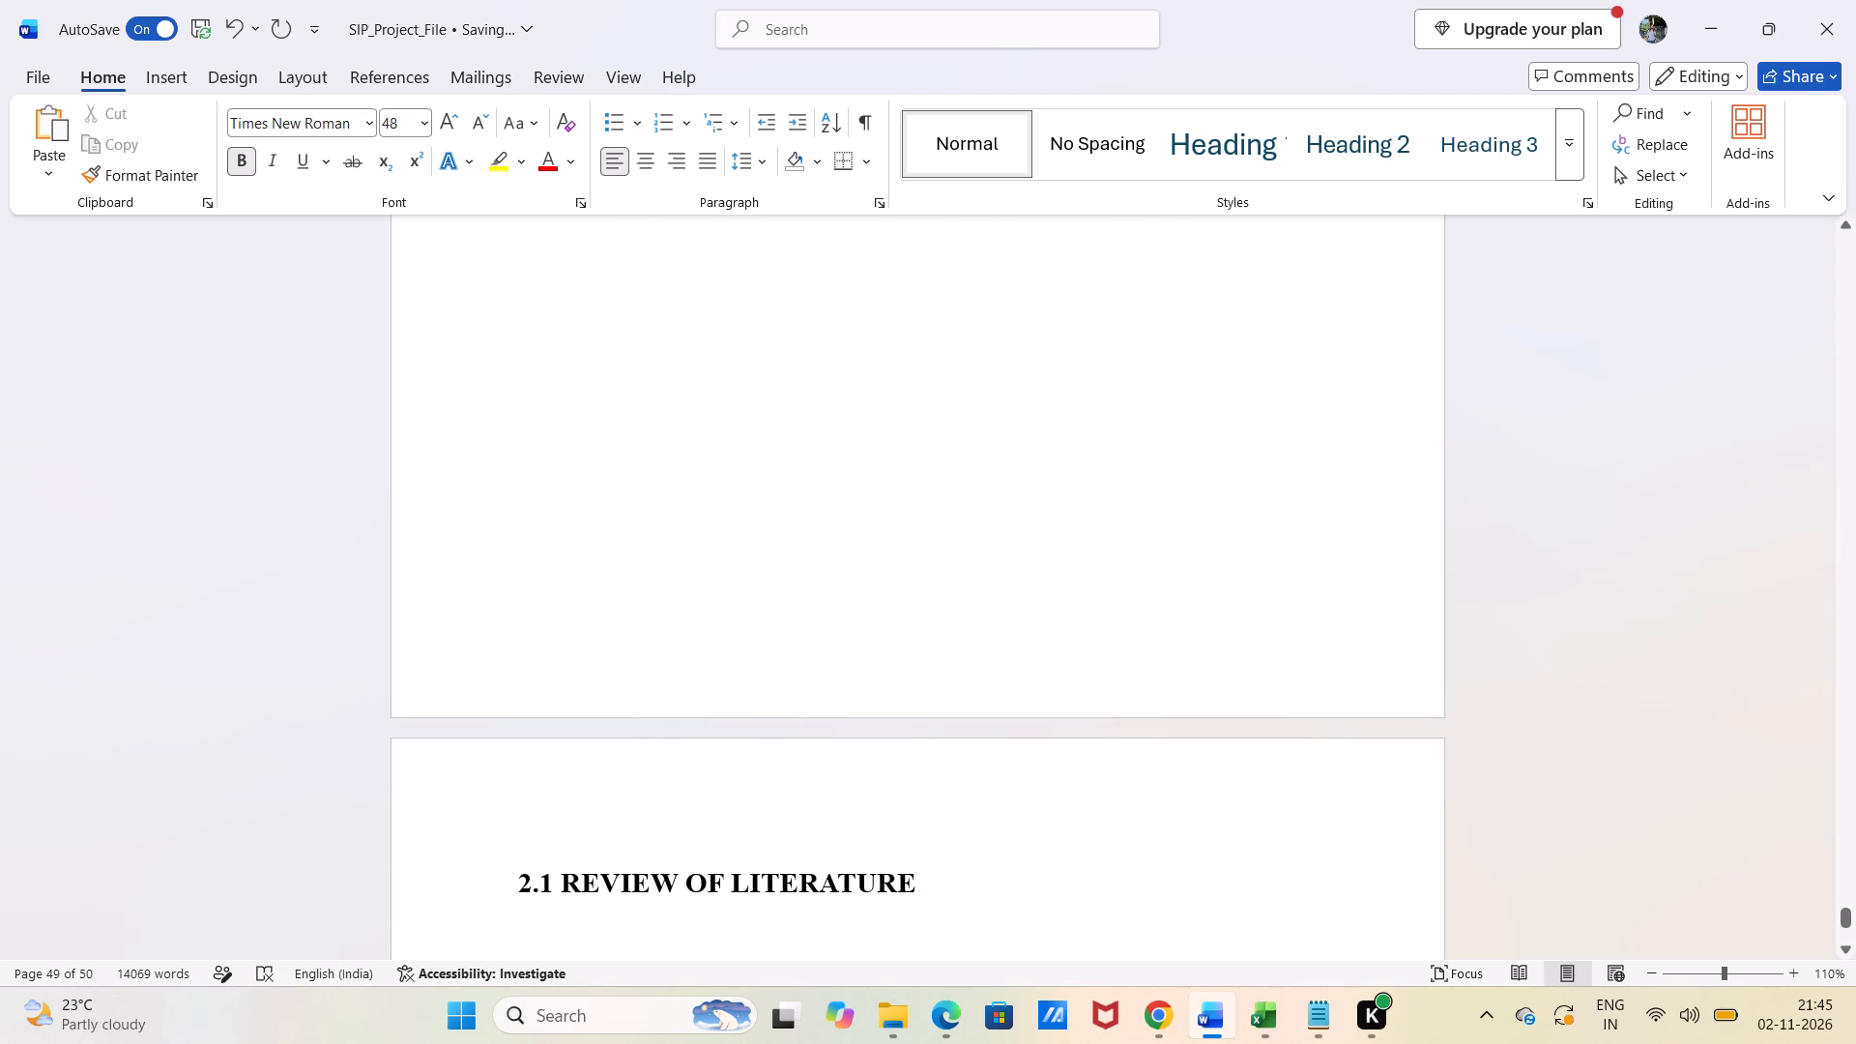
{"action": "left_click", "coordinate": [582, 876]}
{"action": "scroll", "coordinate": [986, 671], "scroll_direction": "up", "scroll_amount": 2}
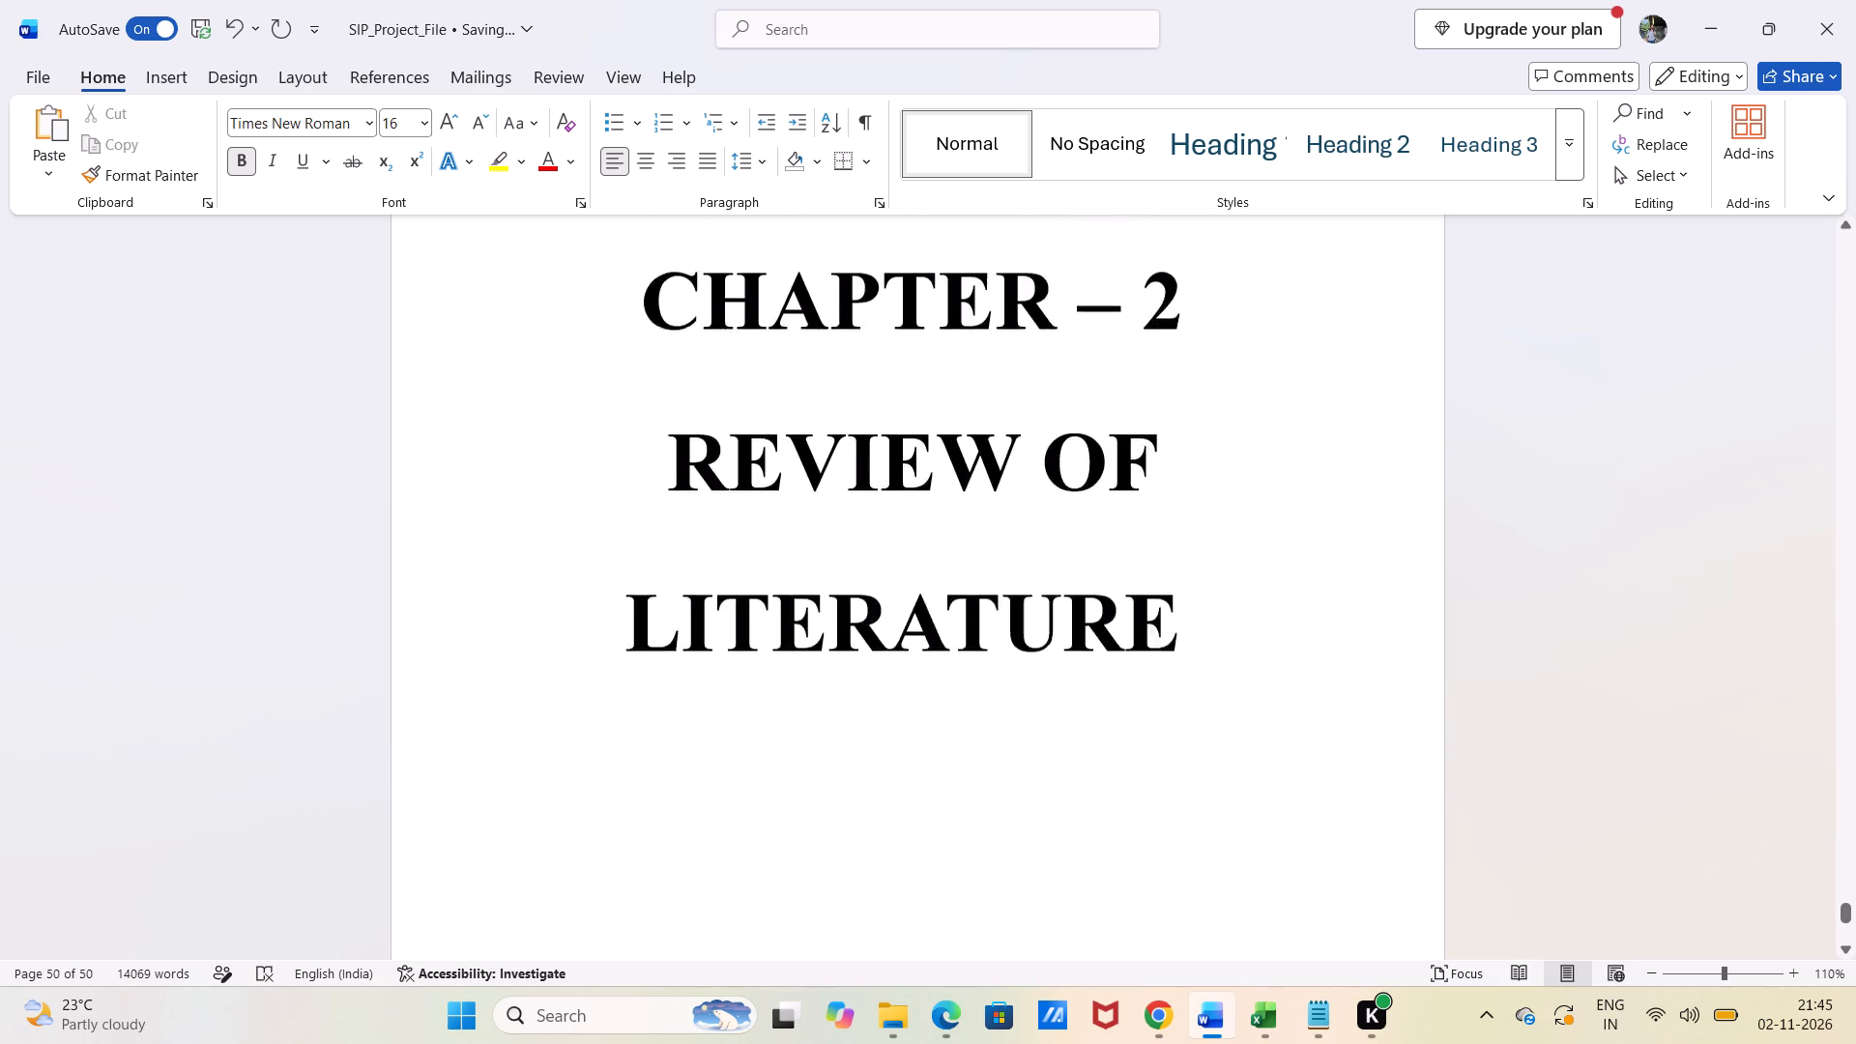
{"action": "scroll", "coordinate": [986, 671], "scroll_direction": "up", "scroll_amount": 1}
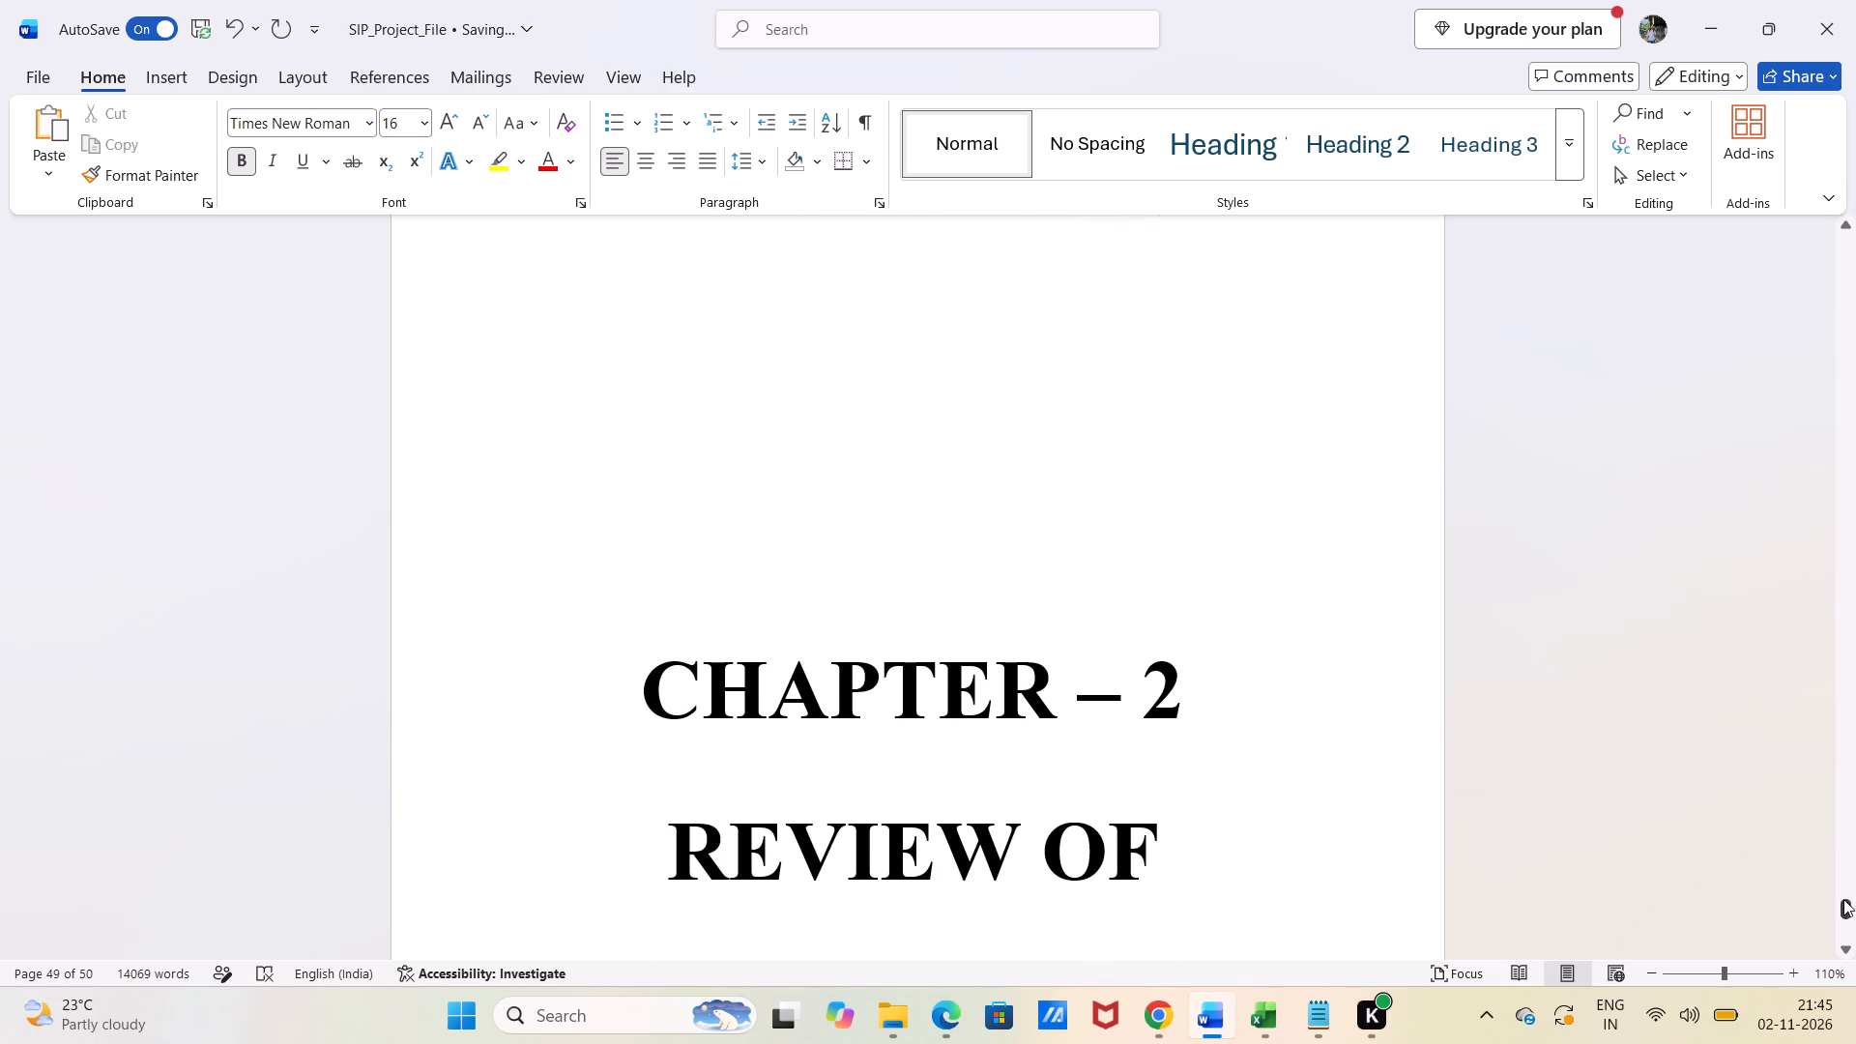
{"action": "left_click_drag", "start_coordinate": [1844, 903], "coordinate": [1855, 439]}
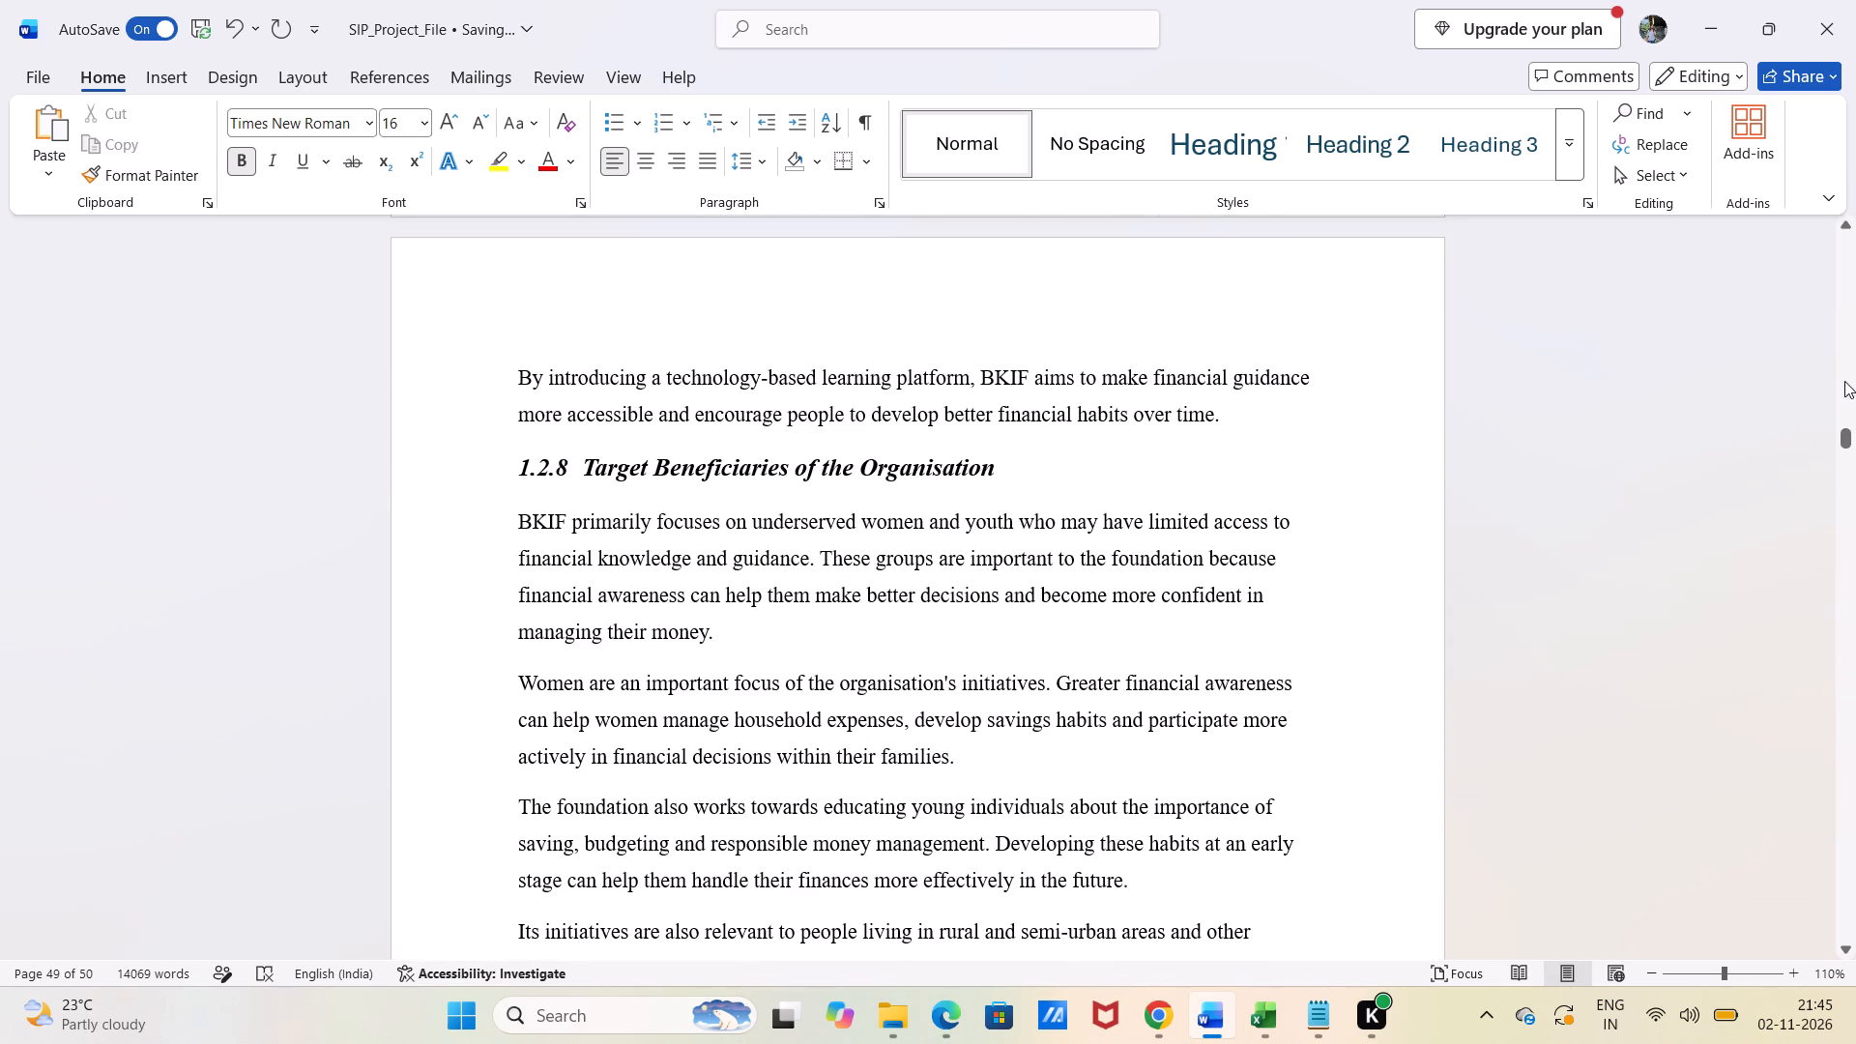
{"action": "left_click_drag", "start_coordinate": [1845, 429], "coordinate": [1855, 227]}
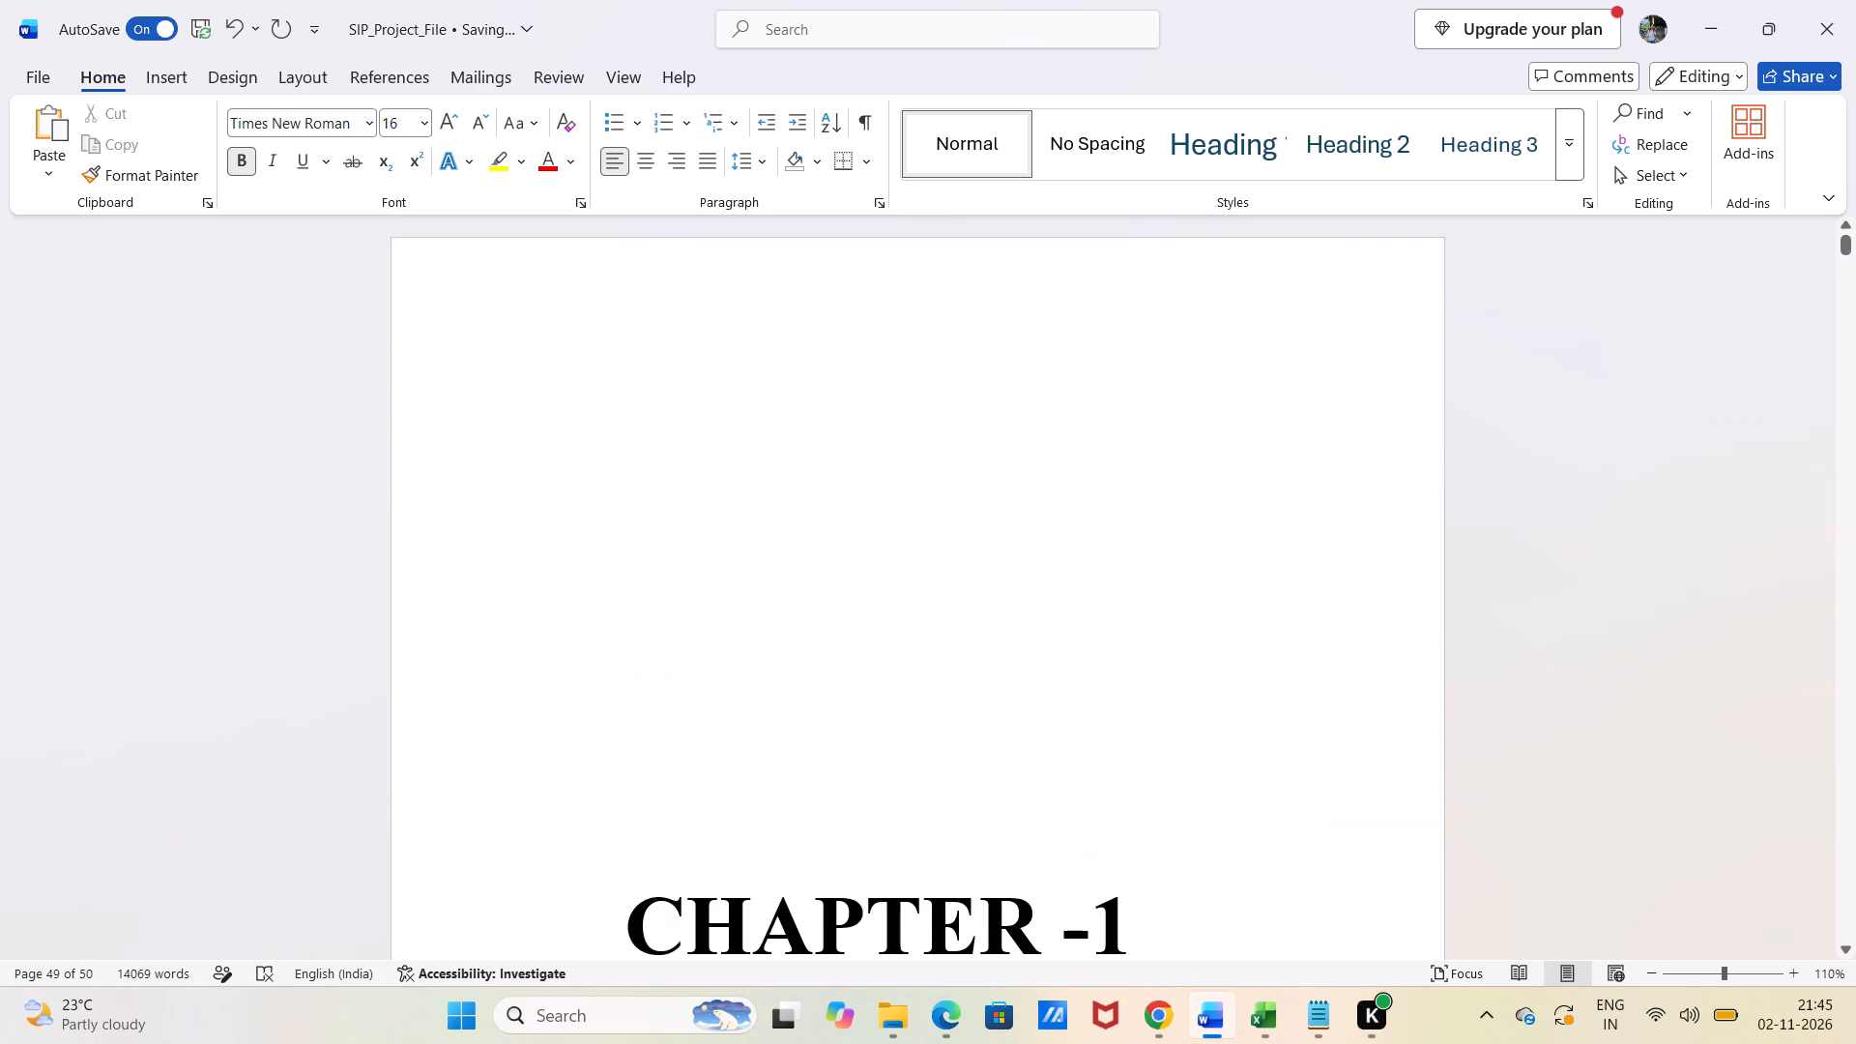
{"action": "scroll", "coordinate": [1166, 620], "scroll_direction": "down", "scroll_amount": 3}
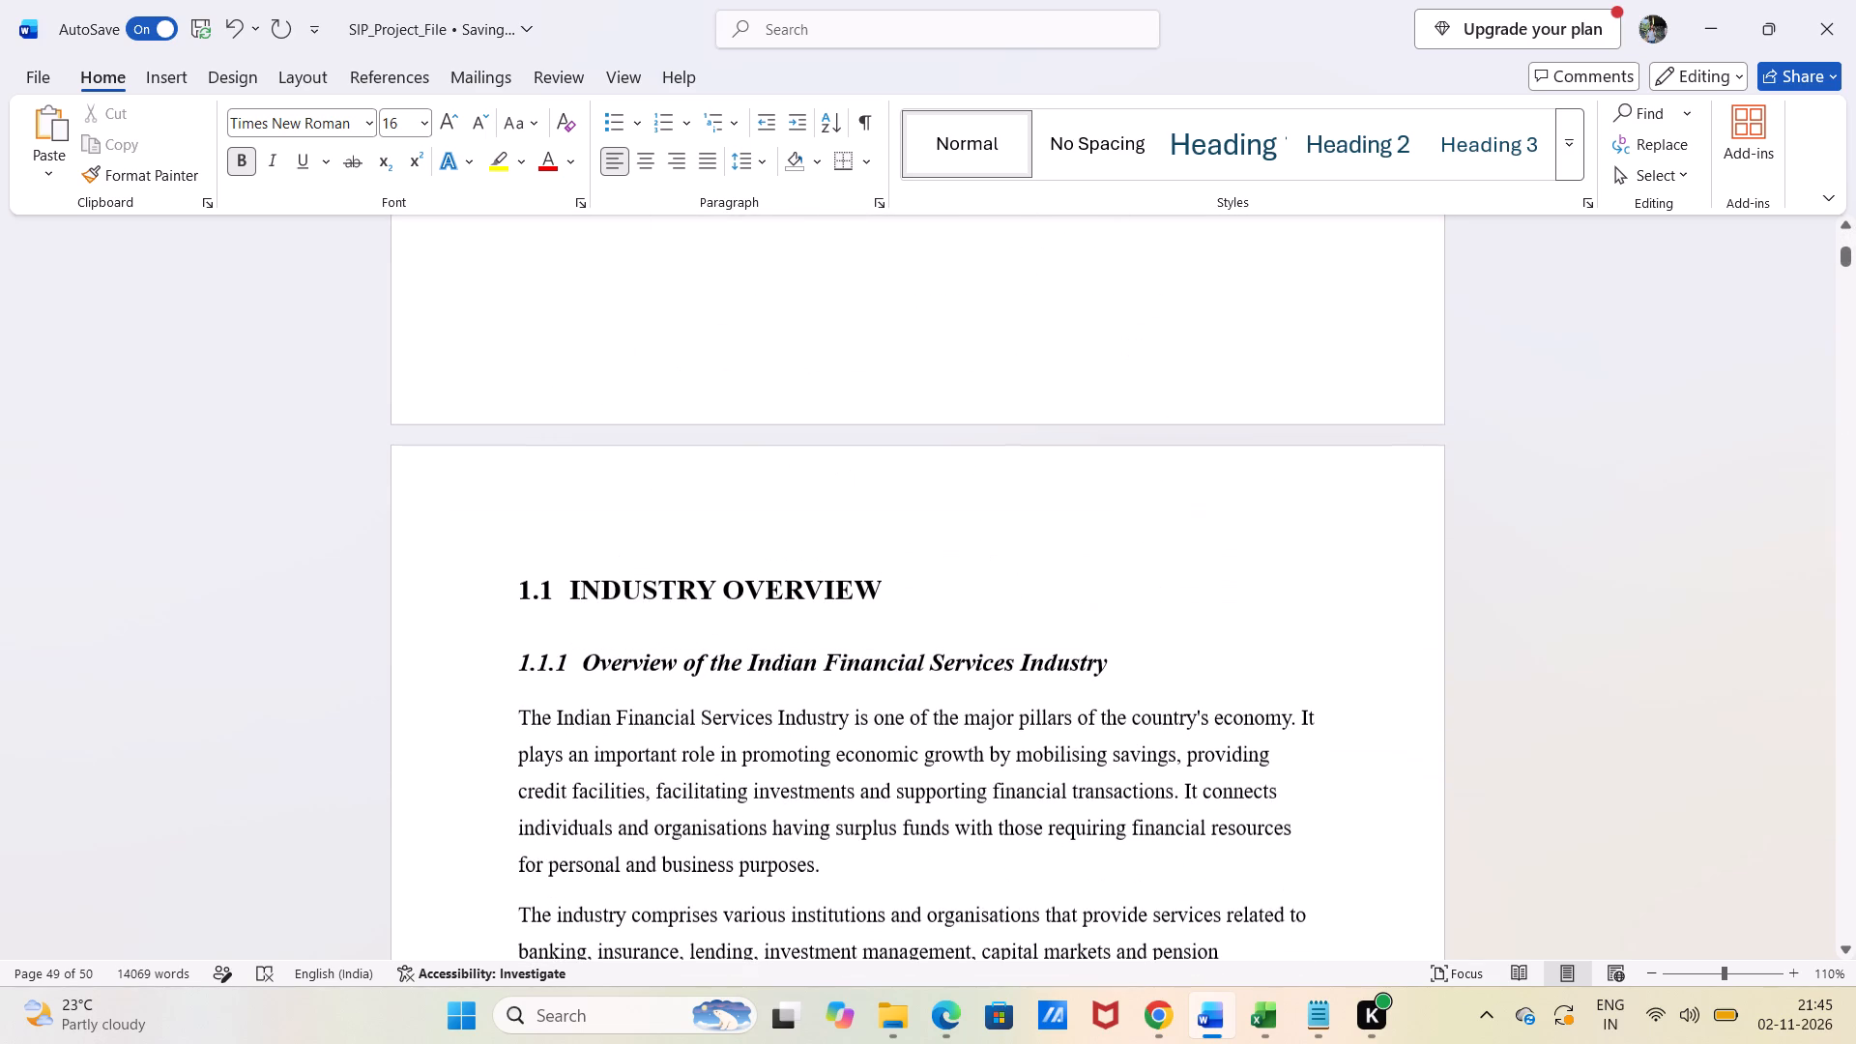
{"action": "scroll", "coordinate": [1166, 620], "scroll_direction": "down", "scroll_amount": 1}
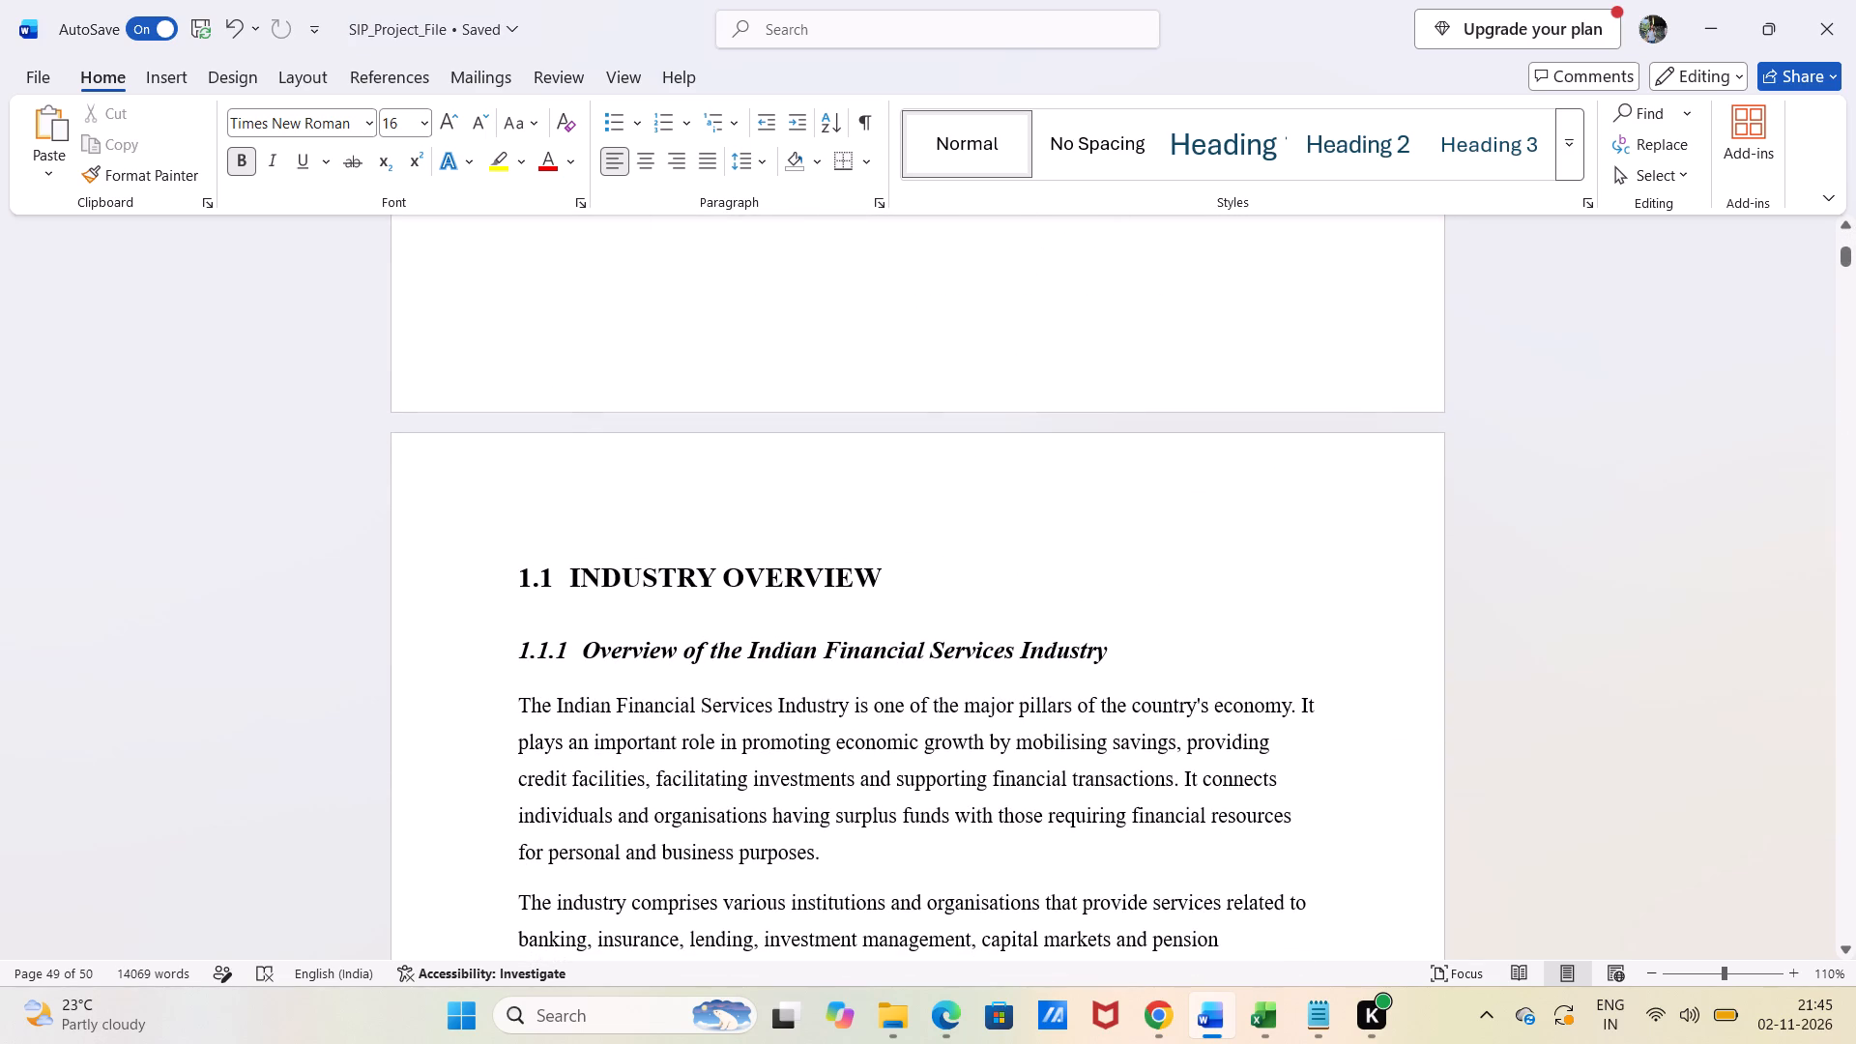
{"action": "left_click_drag", "start_coordinate": [1842, 252], "coordinate": [1823, 433]}
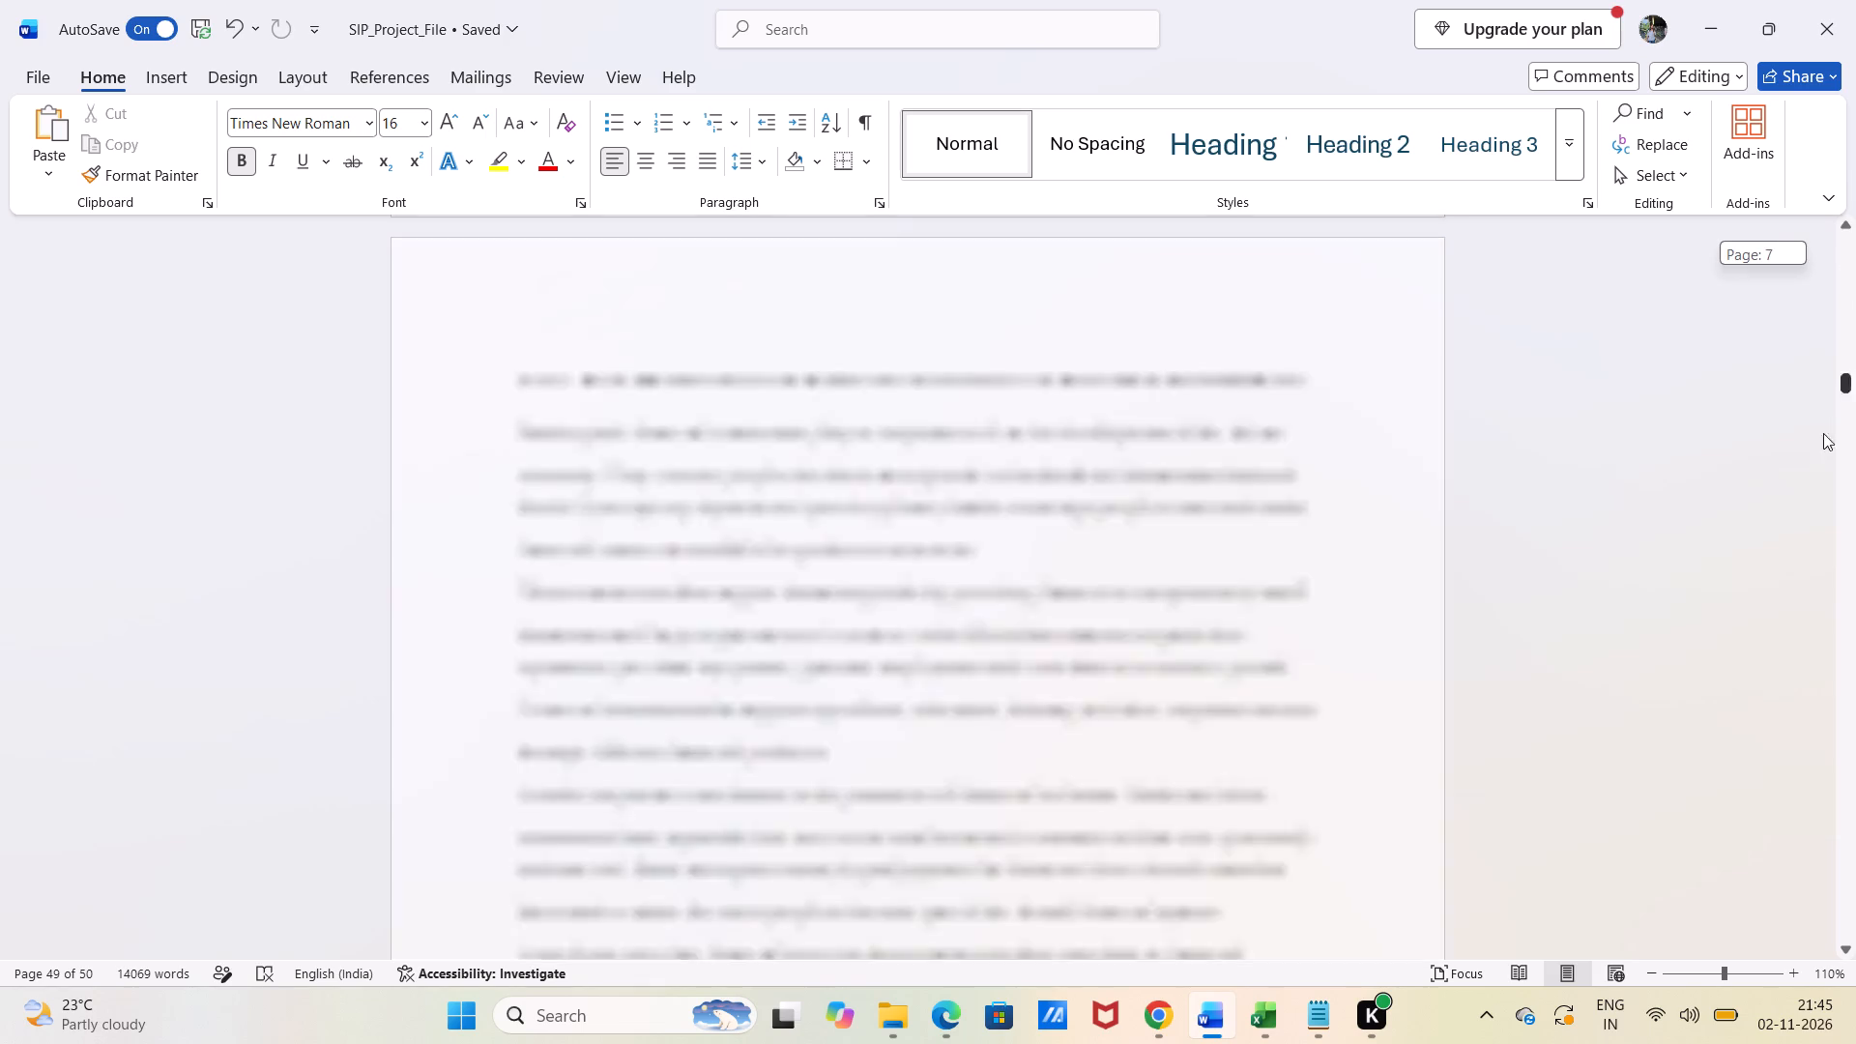
{"action": "left_click_drag", "start_coordinate": [1823, 433], "coordinate": [1733, 1013]}
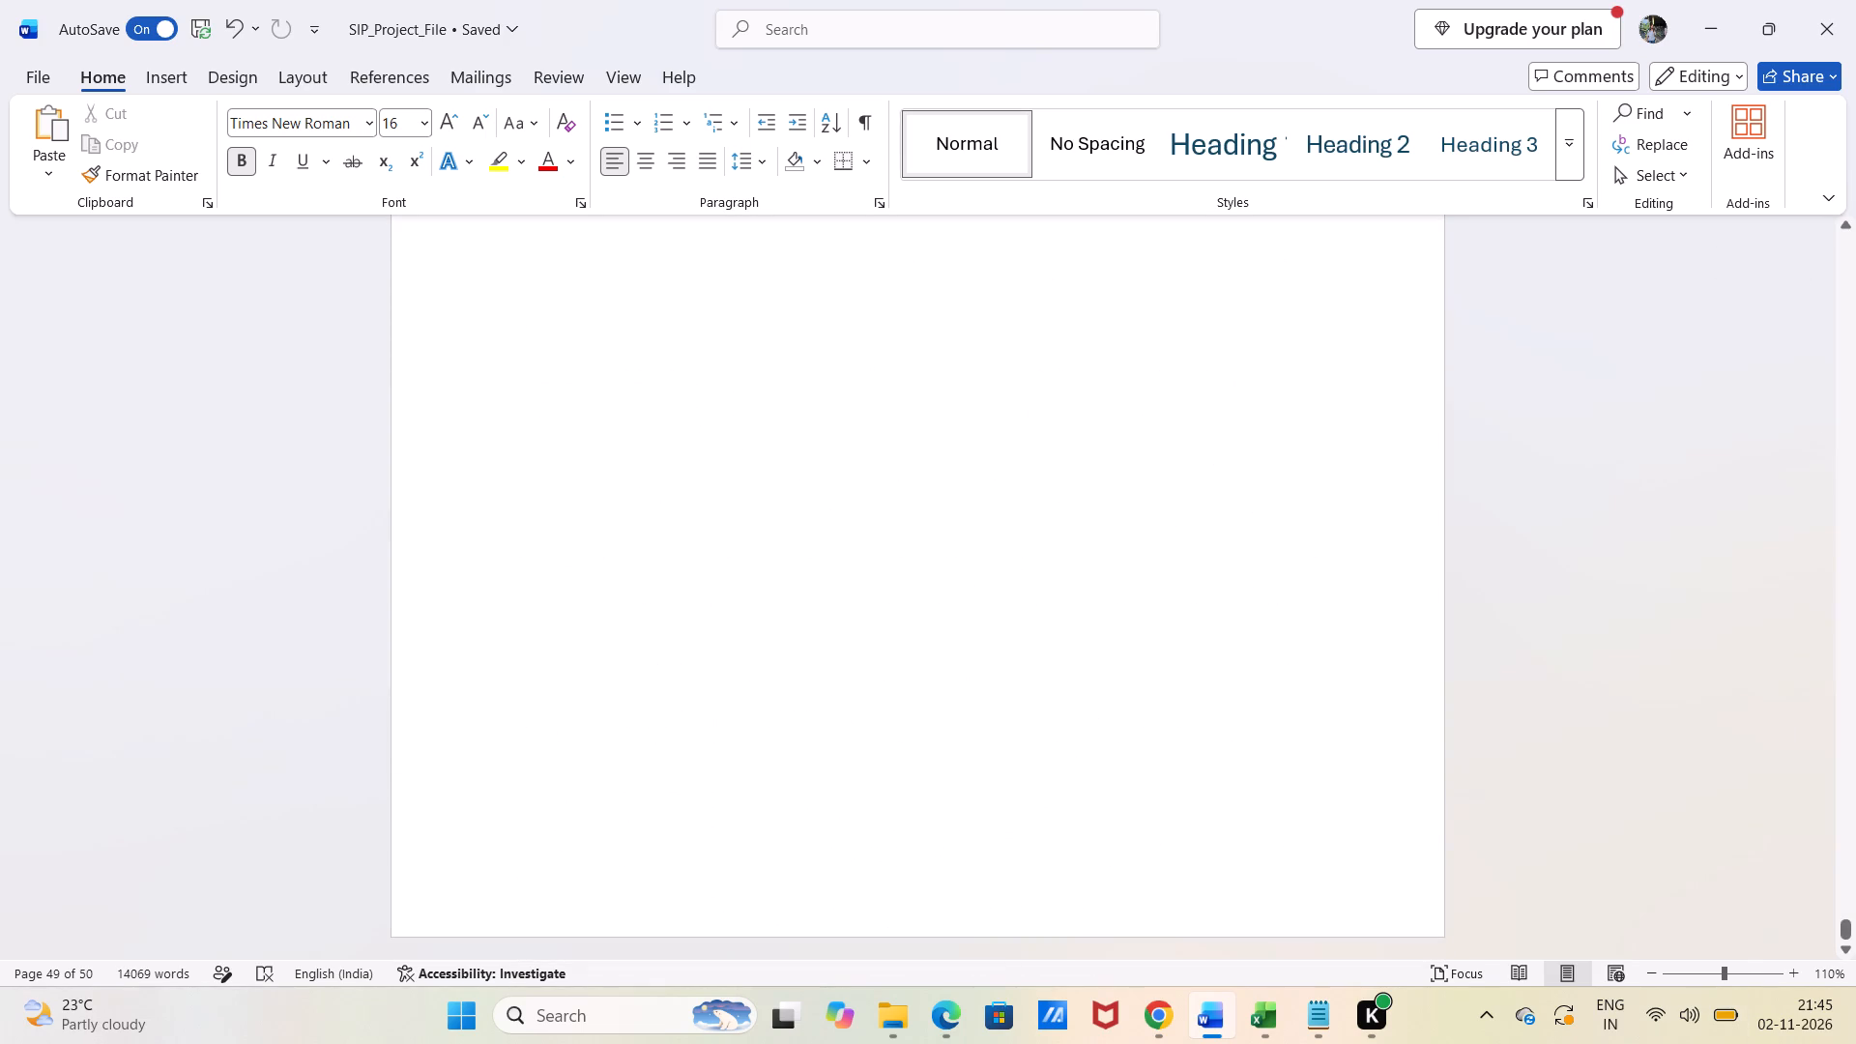
{"action": "scroll", "coordinate": [1106, 636], "scroll_direction": "up", "scroll_amount": 3}
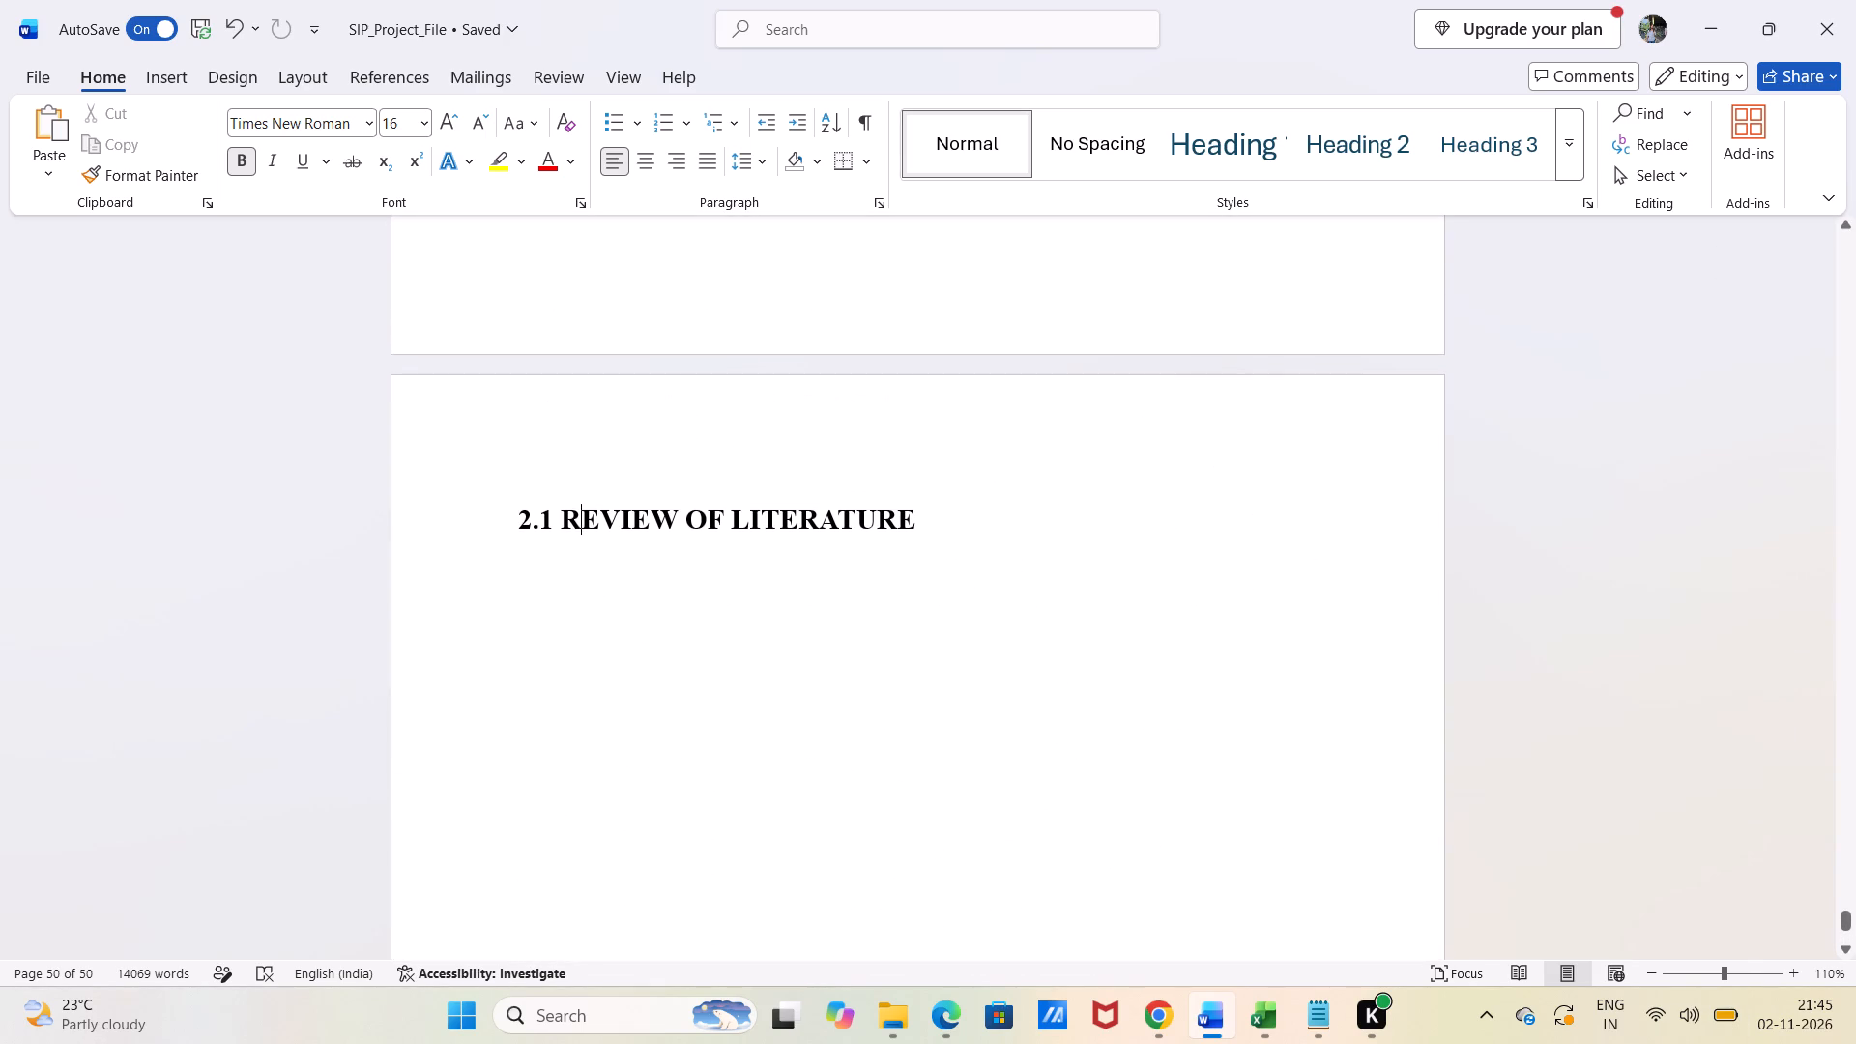
Start a new line below the "2.1 REVIEW OF LITERATURE" heading with line spacing set to 1.5.
{"action": "left_click", "coordinate": [961, 531]}
{"action": "key", "text": "Return"}
{"action": "left_click", "coordinate": [755, 169]}
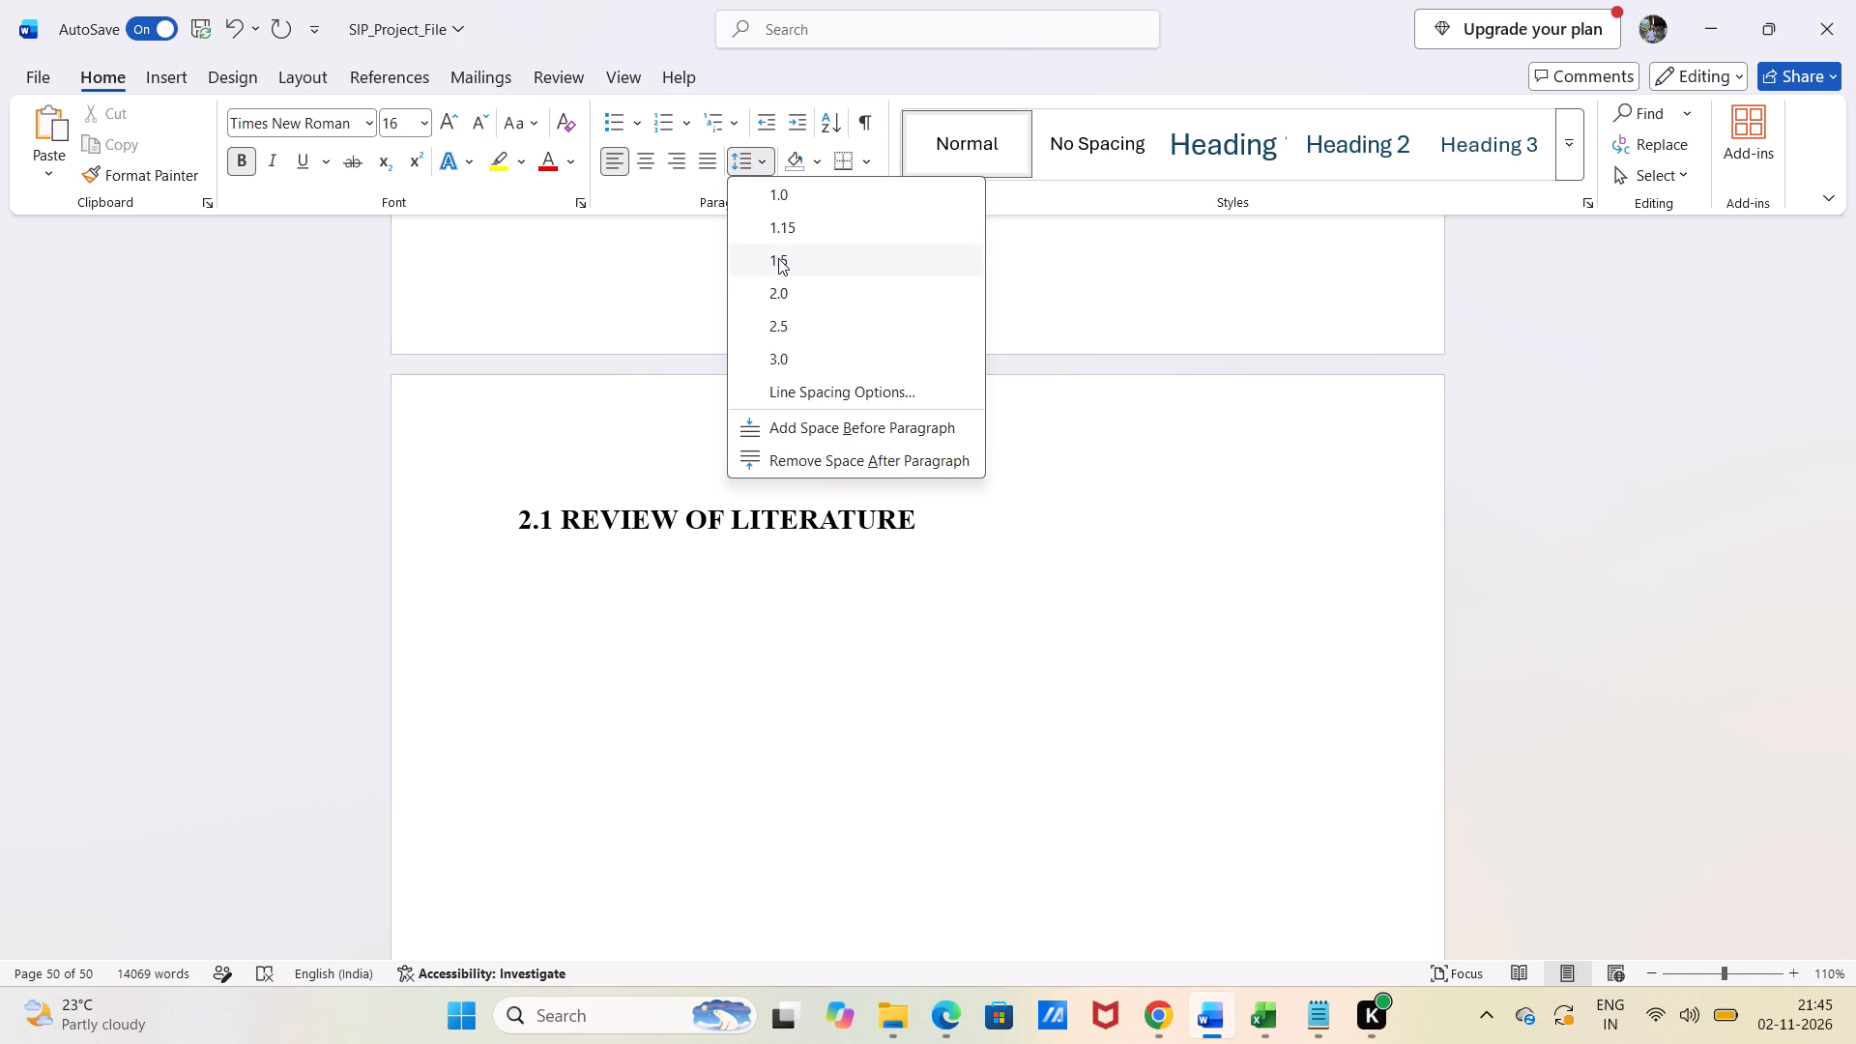
{"action": "left_click", "coordinate": [779, 258]}
{"action": "key", "text": "BackSpace"}
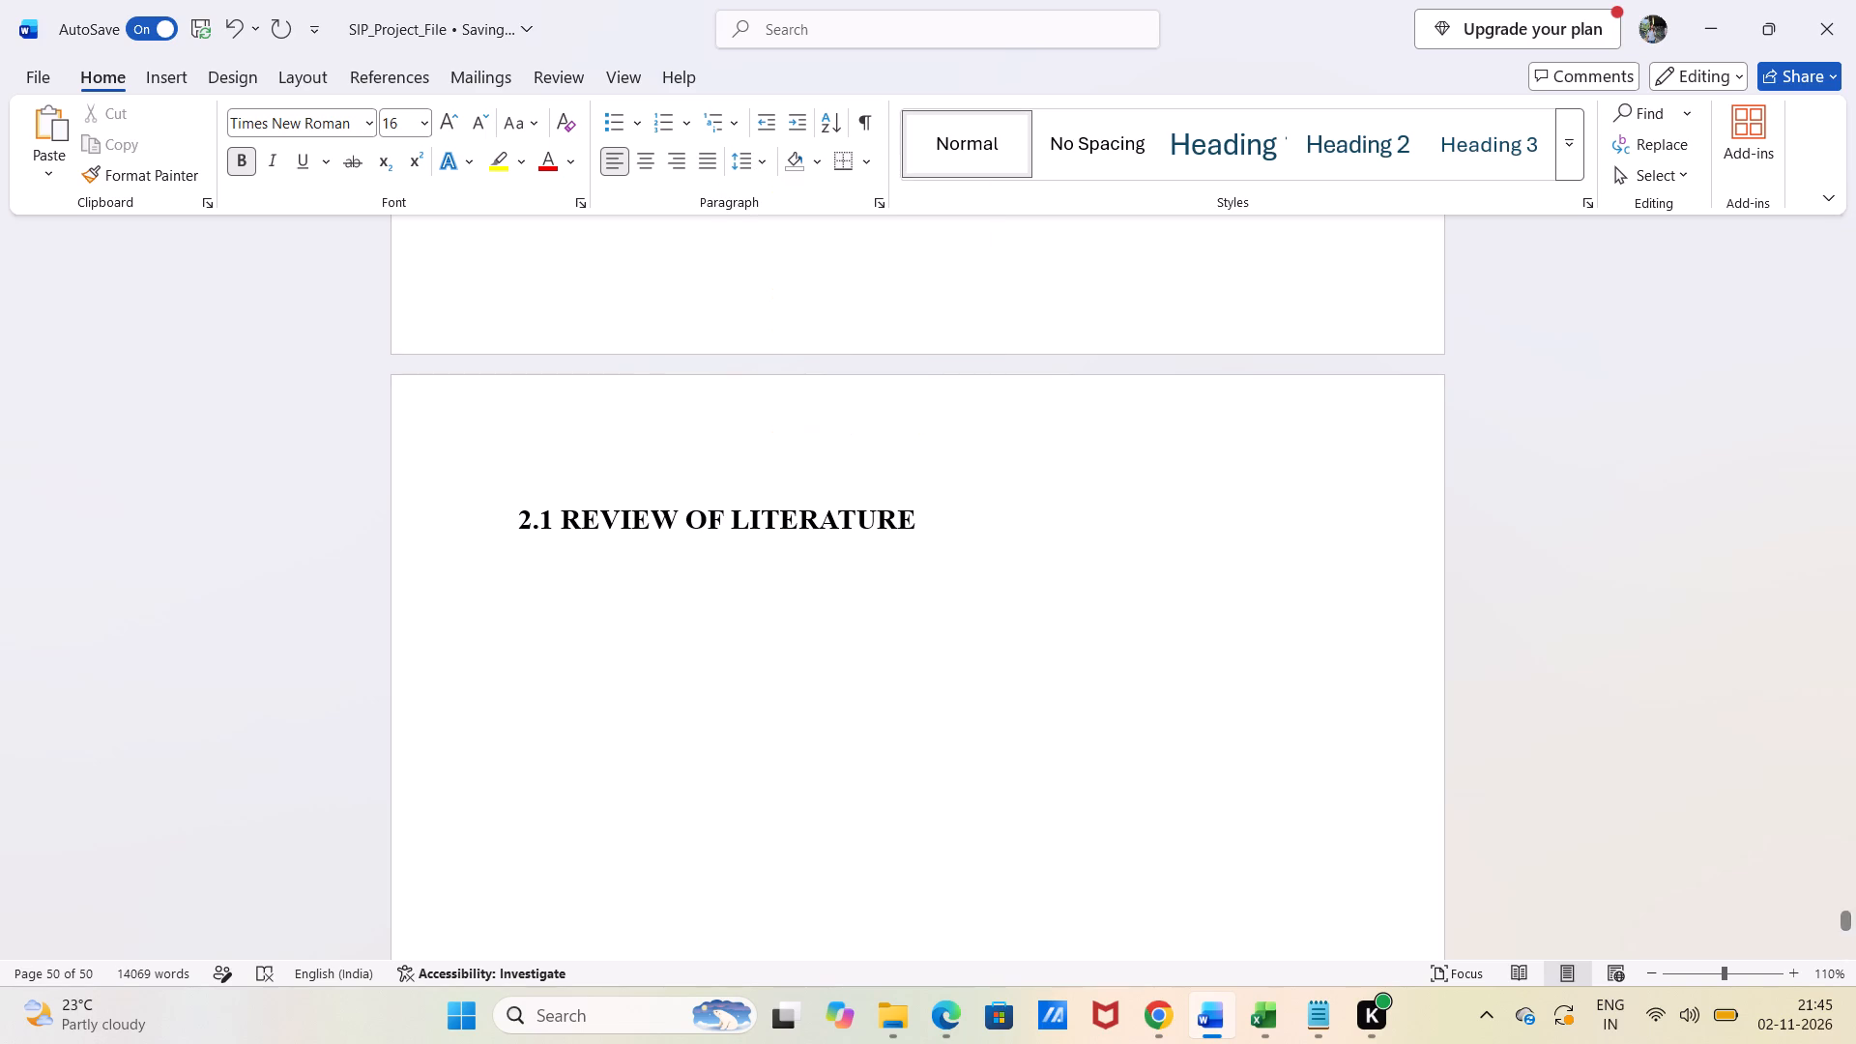
{"action": "key", "text": "Return"}
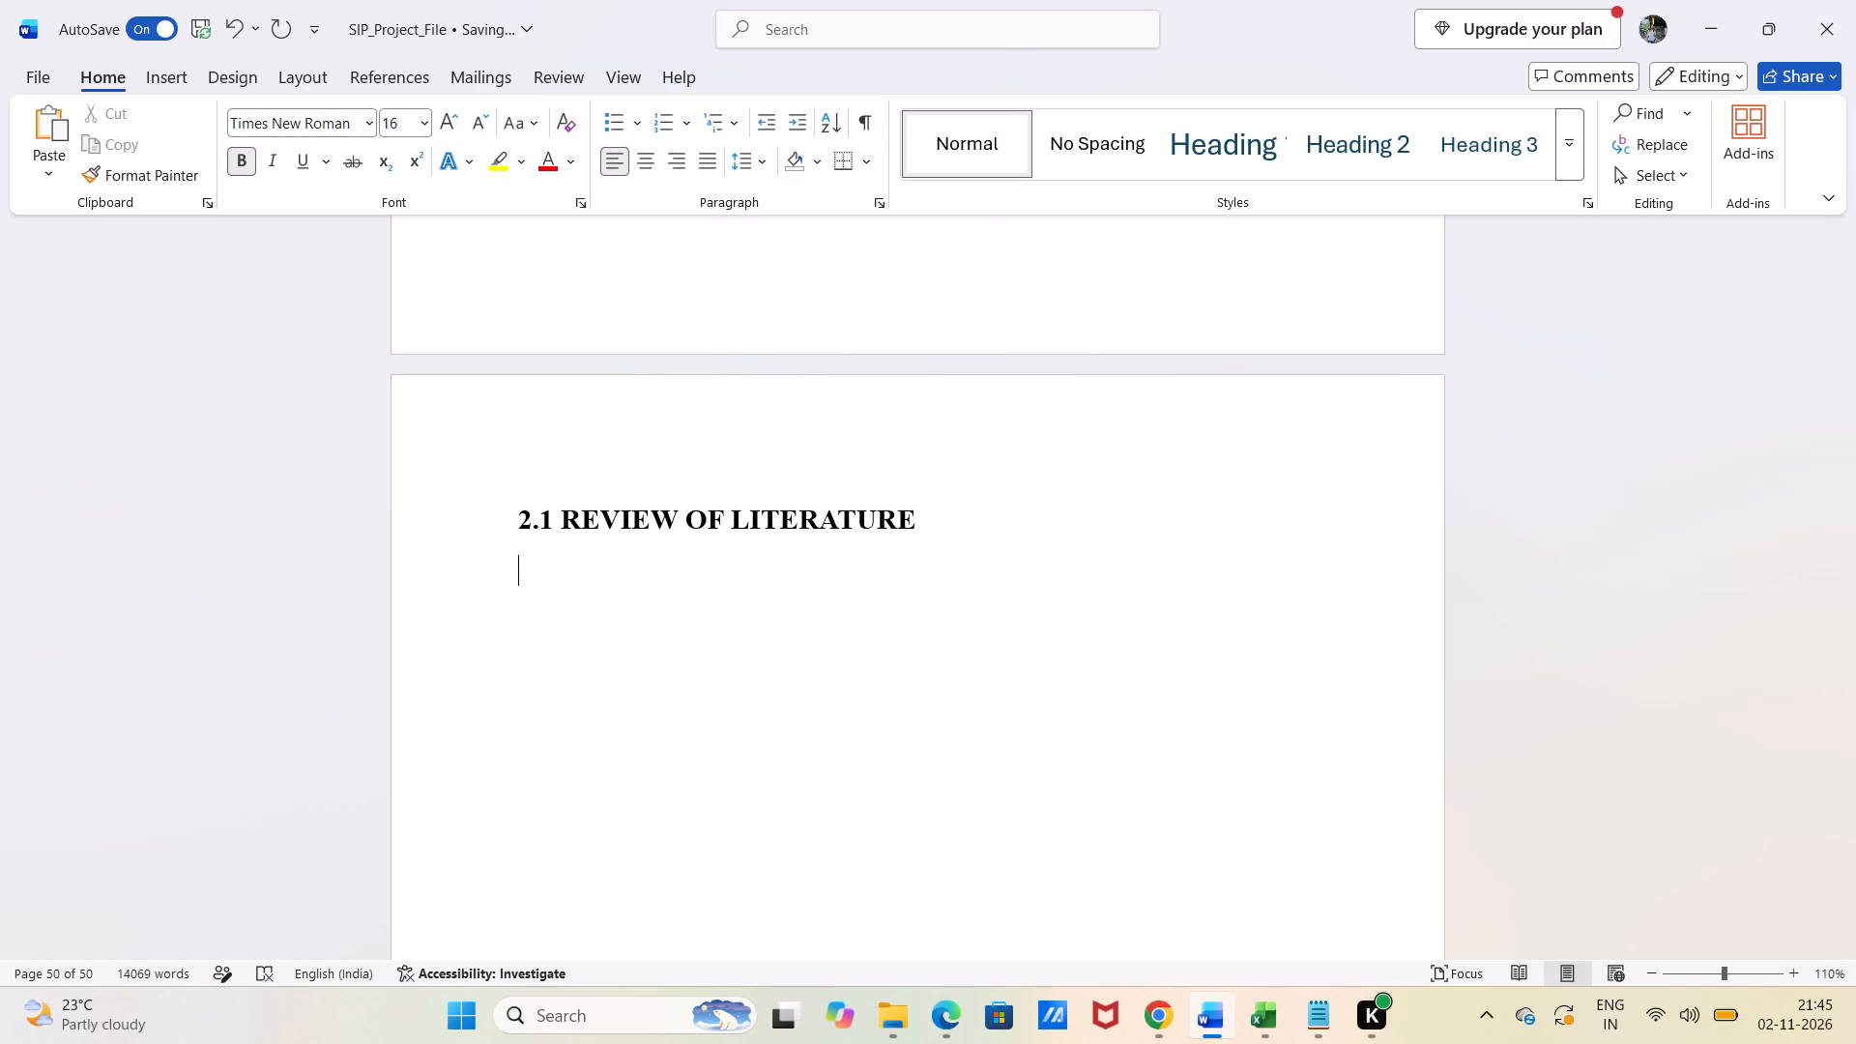
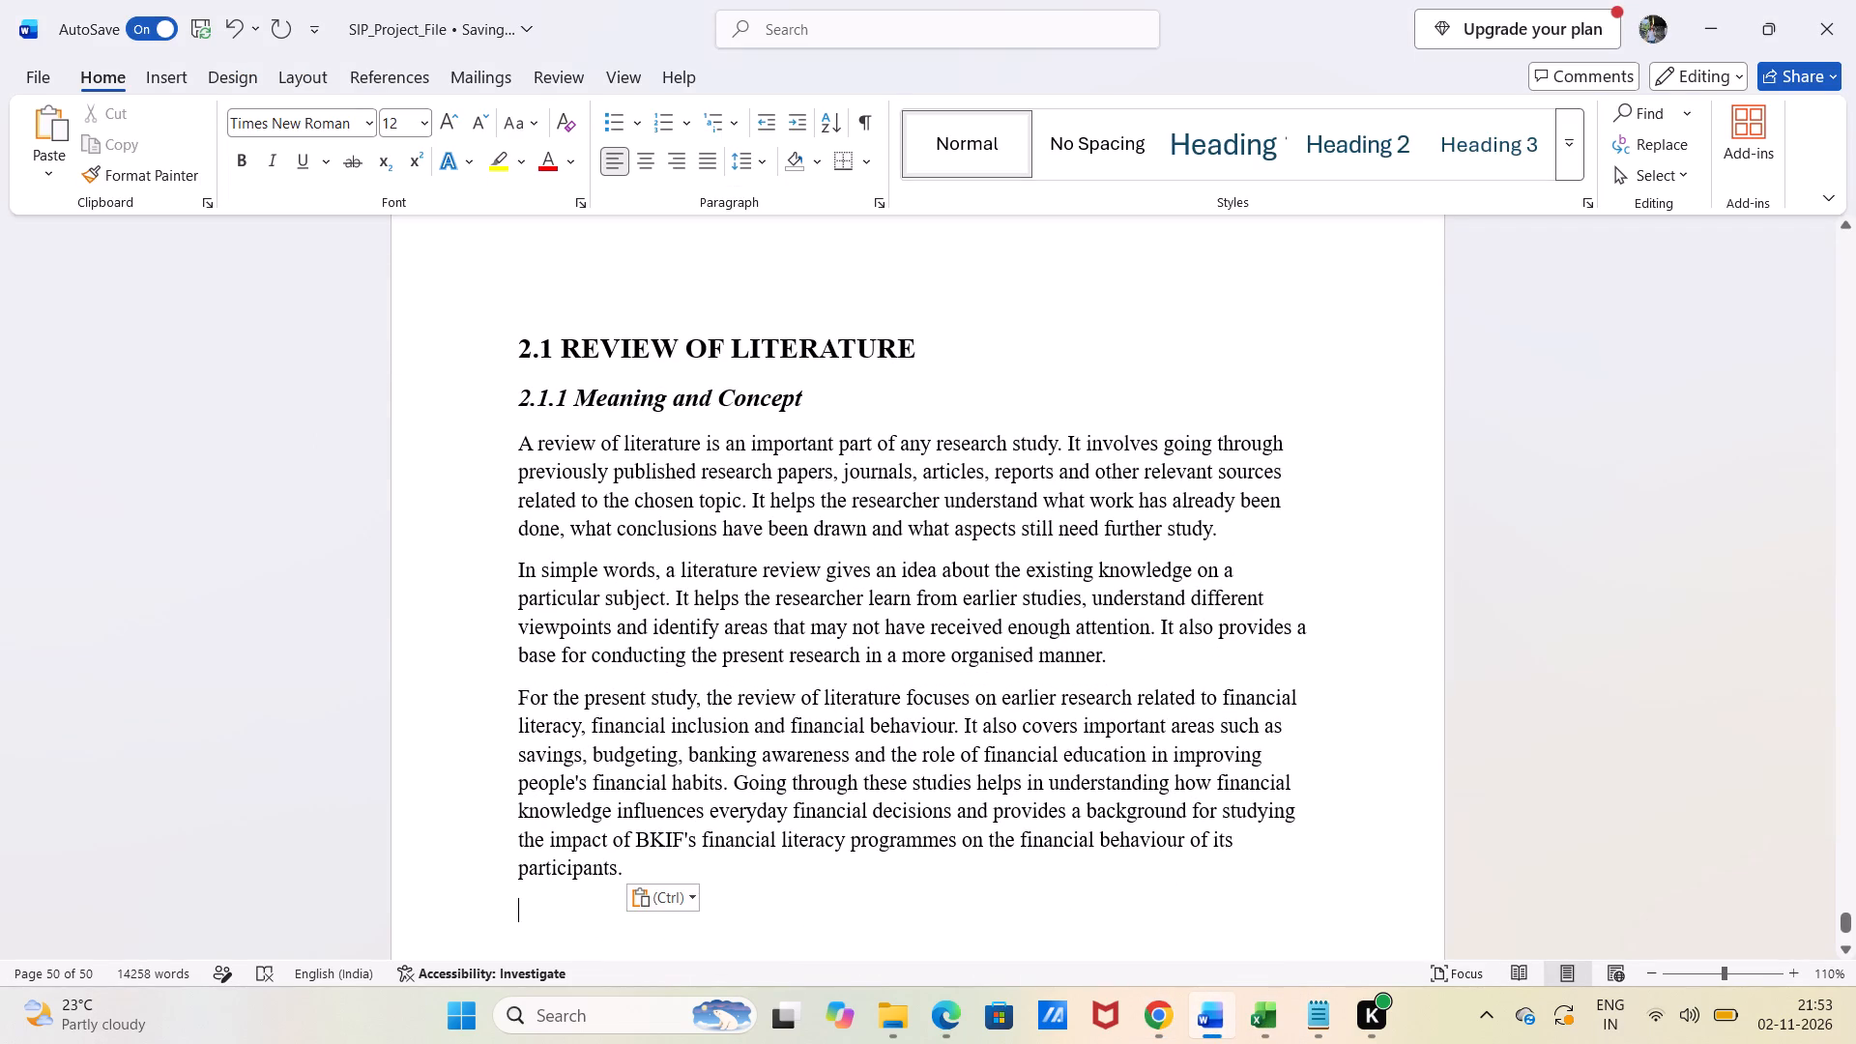
Increase the line spacing of the three body paragraphs under 2.1.1 Meaning and Concept.
{"action": "left_click_drag", "start_coordinate": [514, 442], "coordinate": [789, 861]}
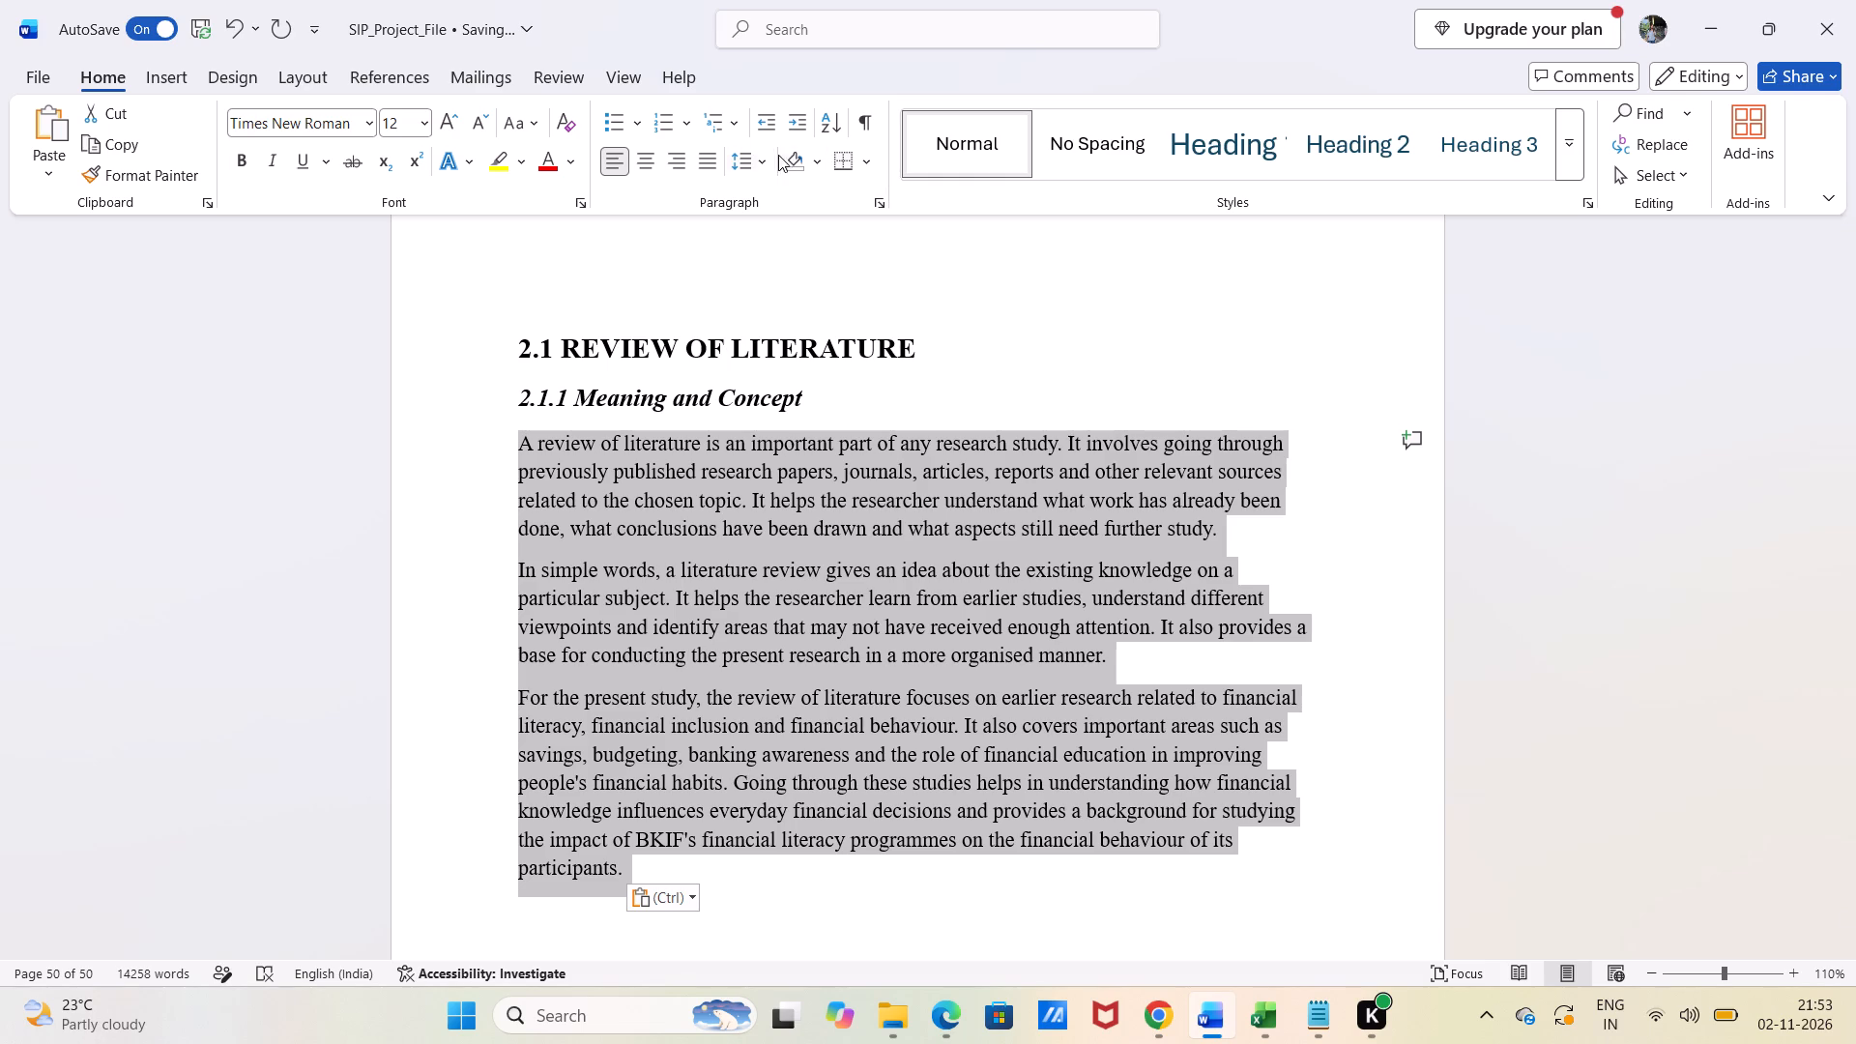
{"action": "left_click", "coordinate": [764, 163]}
{"action": "left_click", "coordinate": [788, 251]}
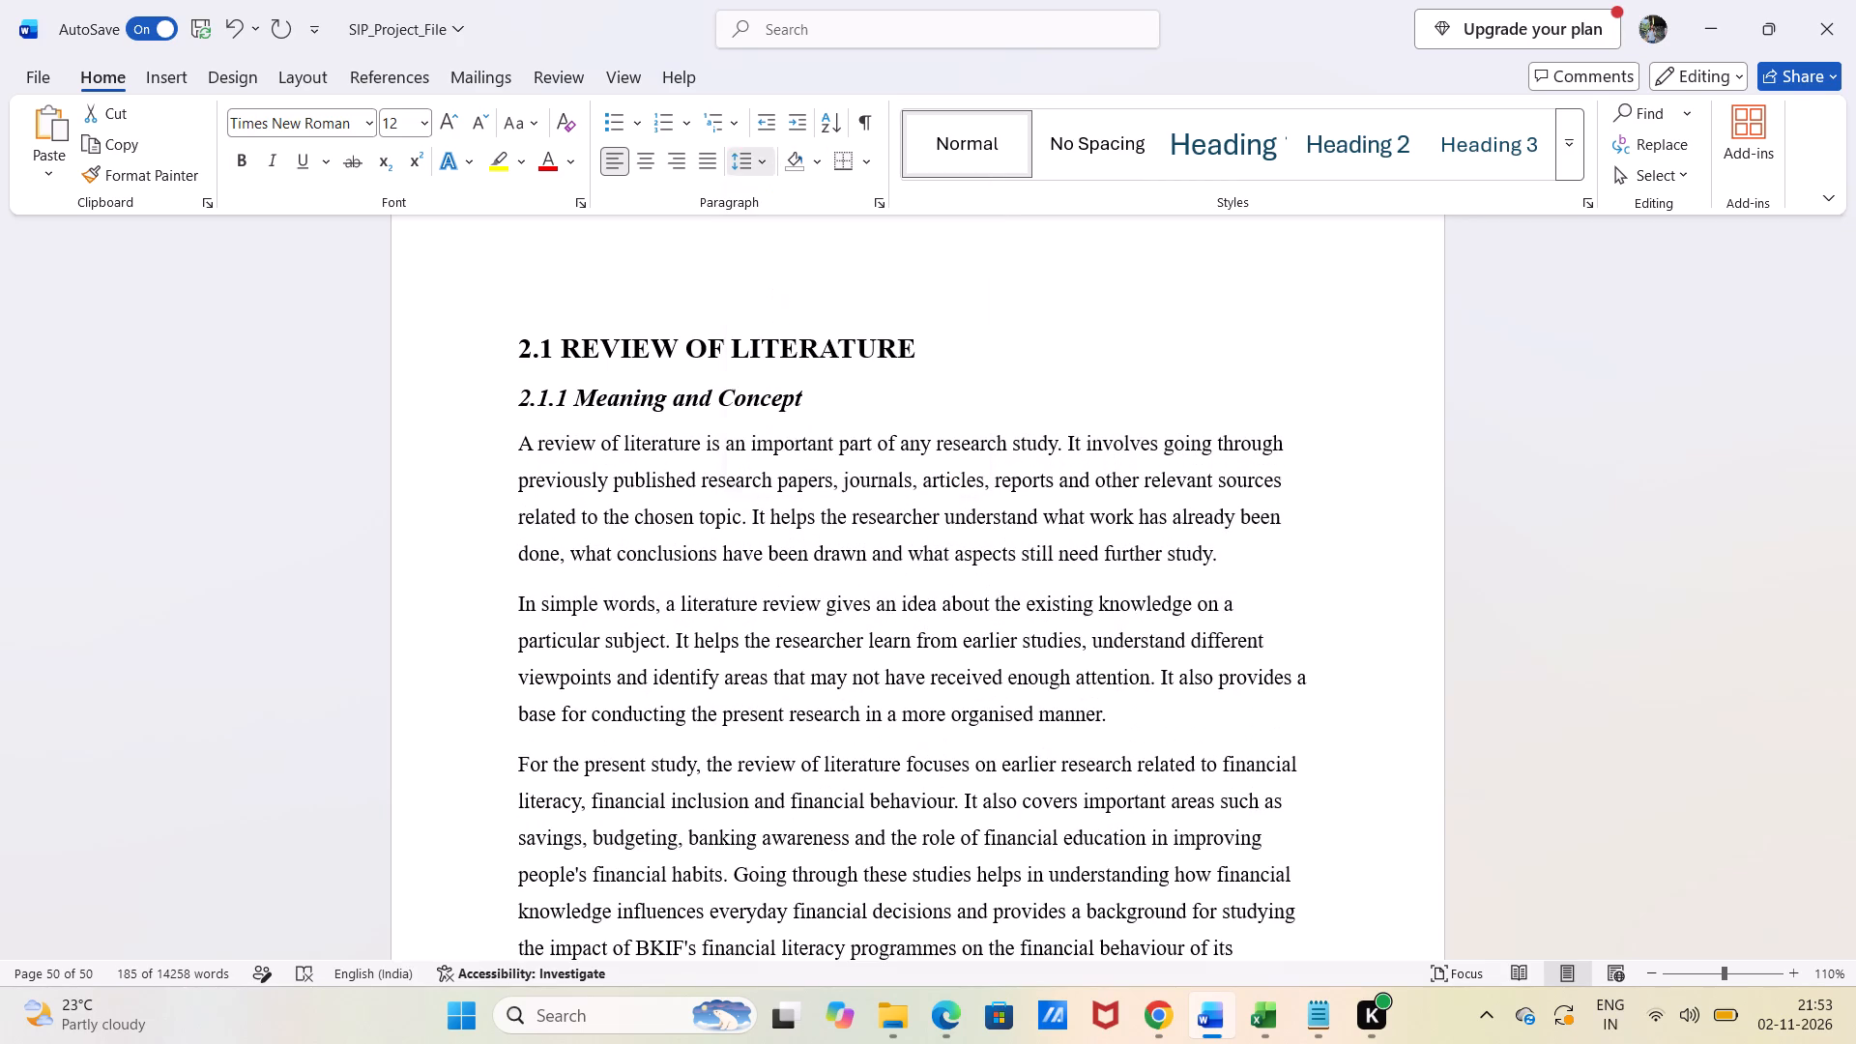
{"action": "left_click", "coordinate": [299, 748]}
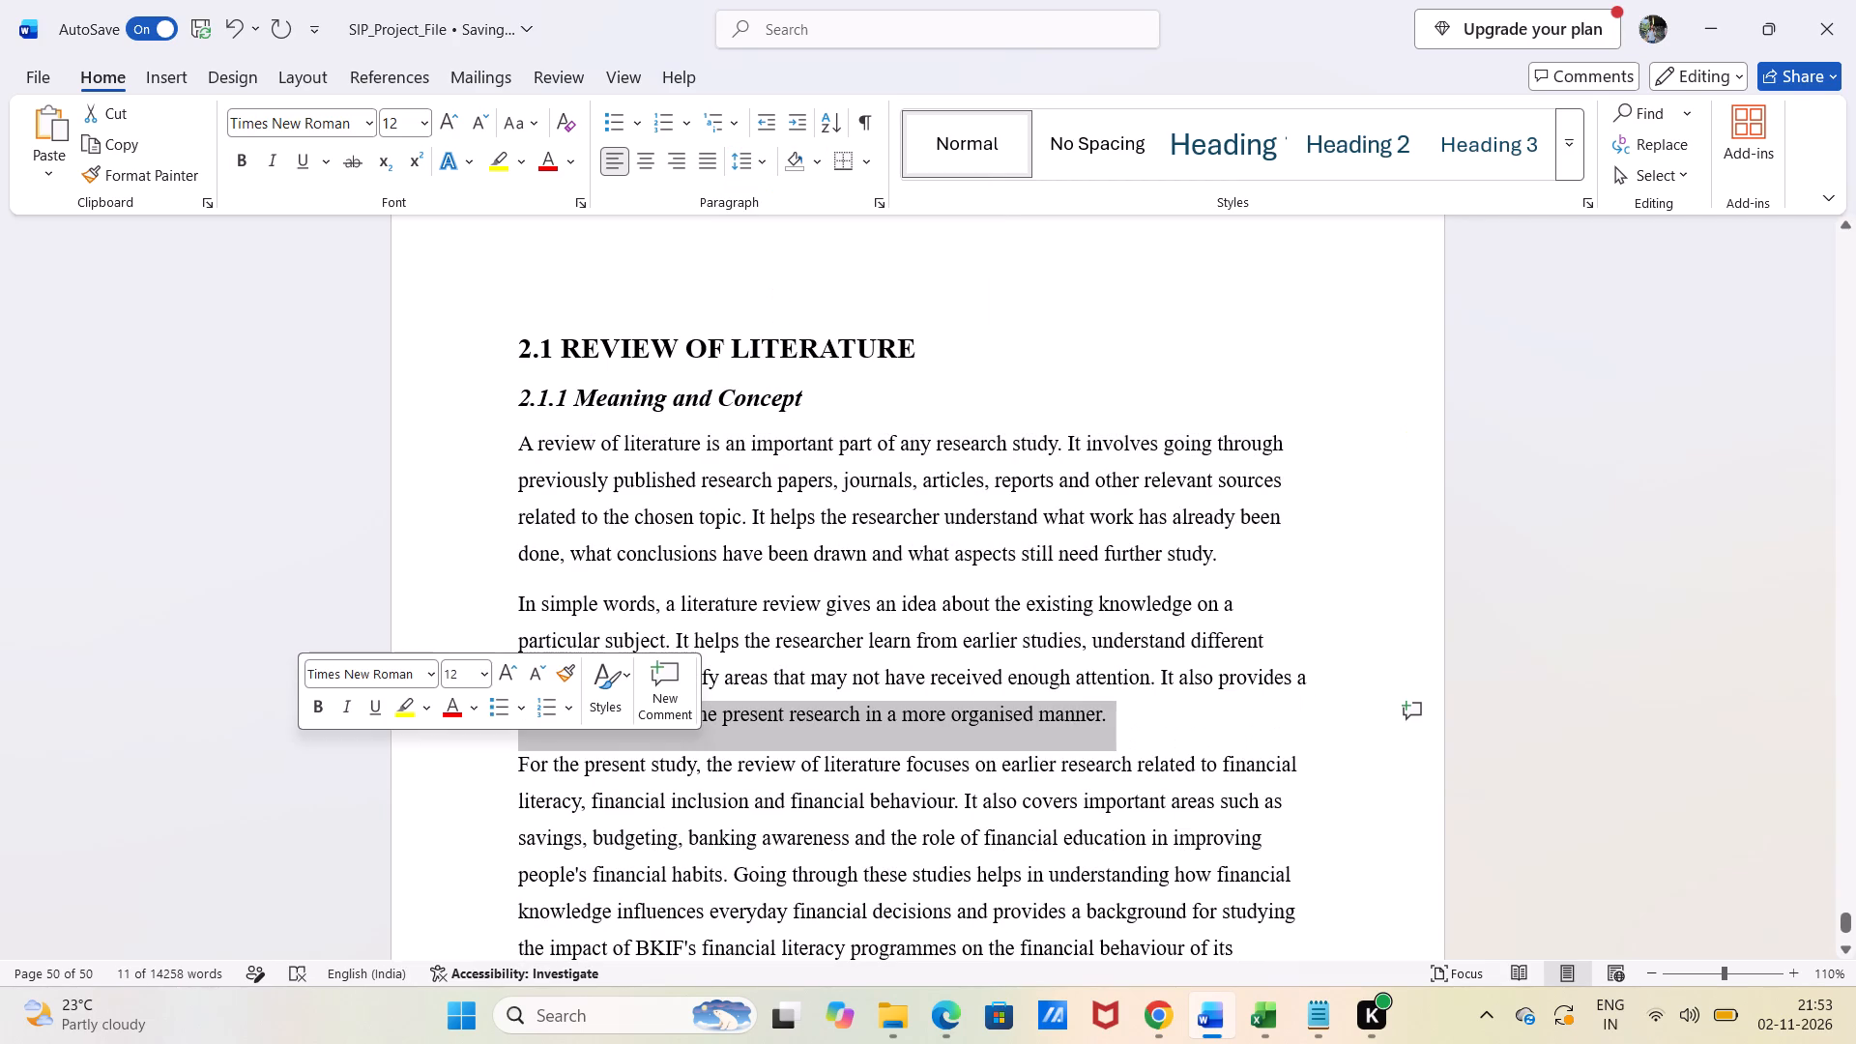
{"action": "left_click", "coordinate": [258, 792]}
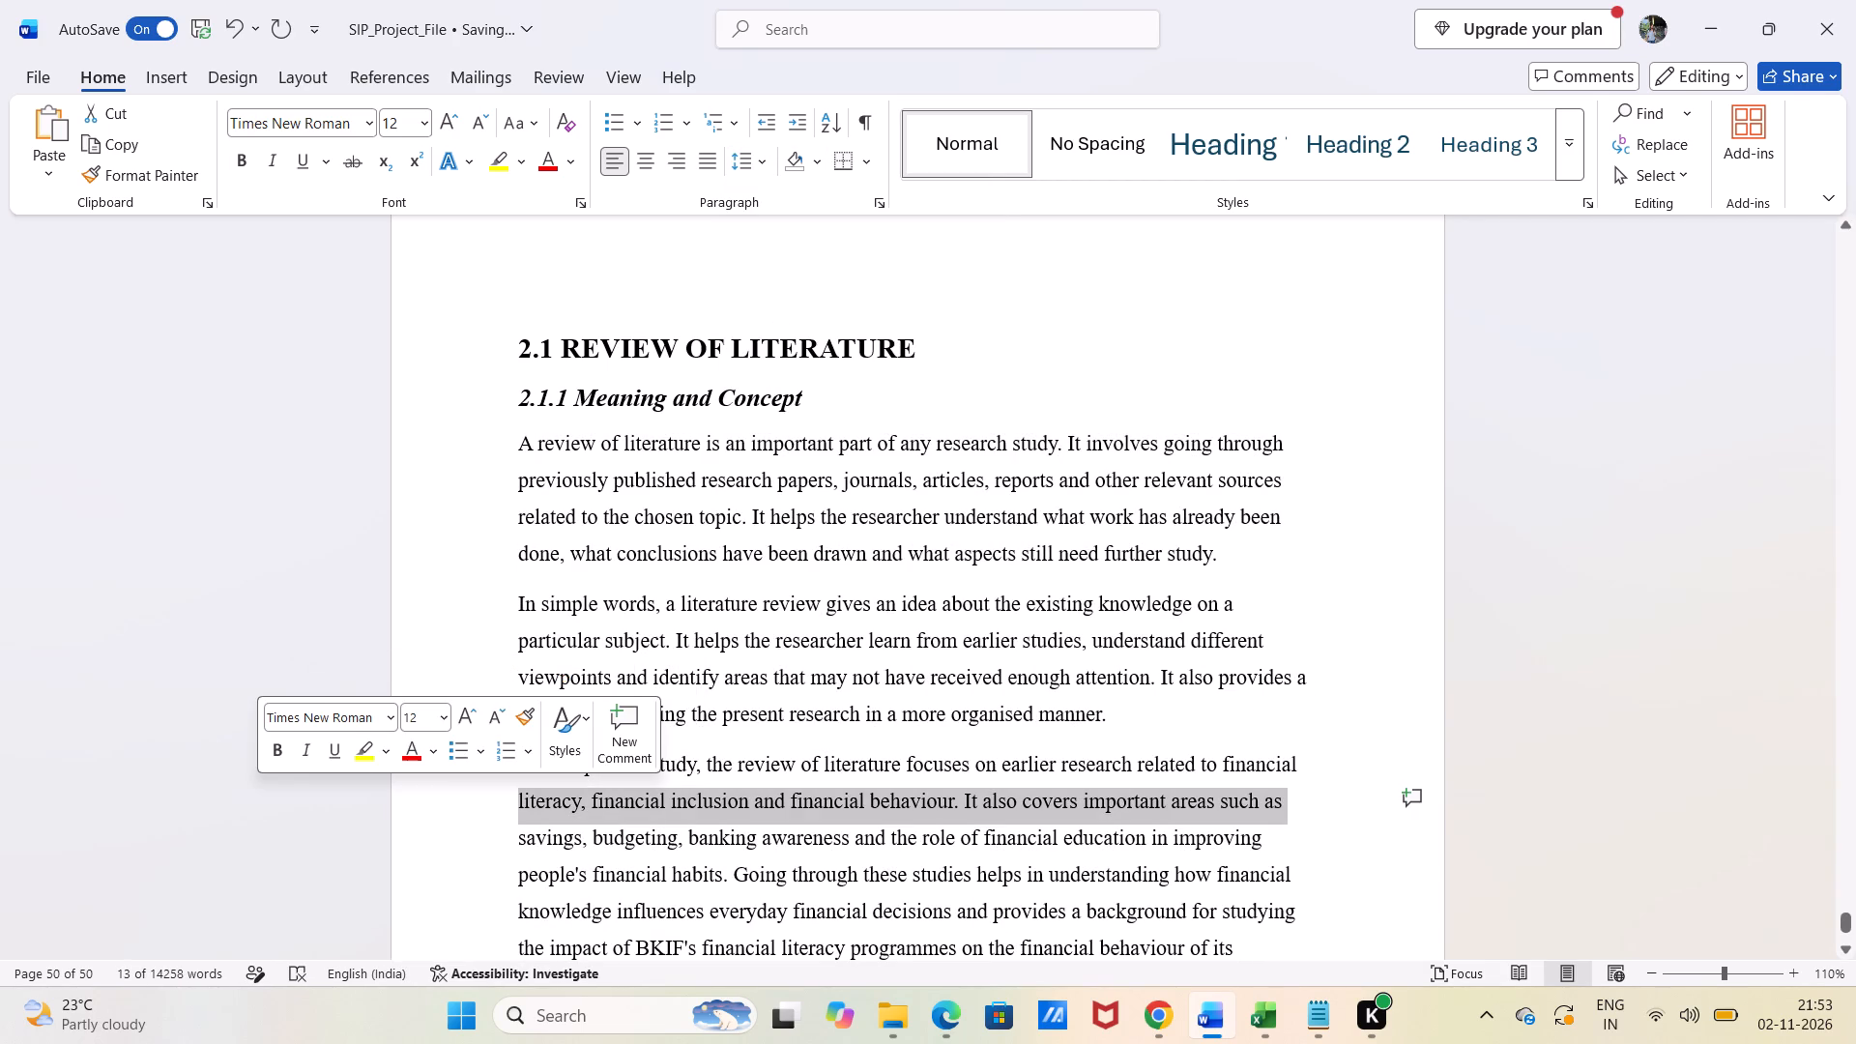
{"action": "left_click", "coordinate": [860, 396]}
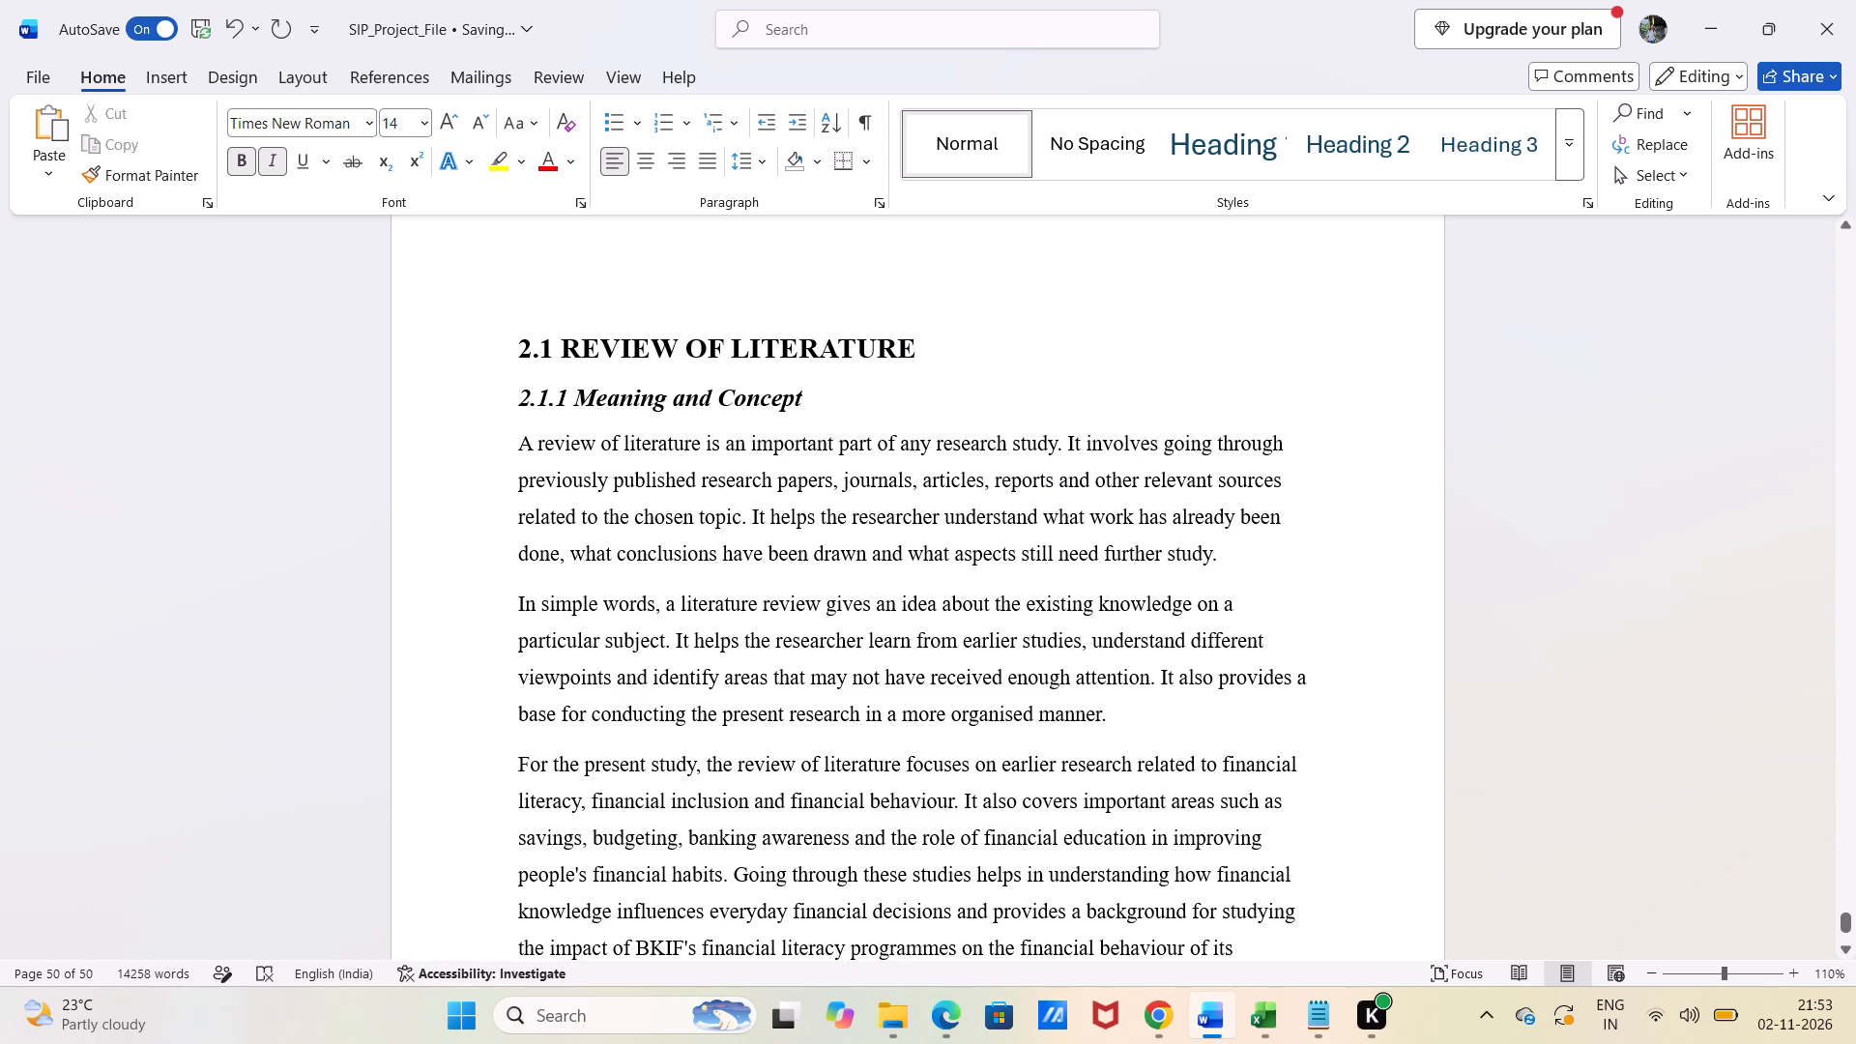
Start a new 14 pt bold italic subheading numbered "2.1.2" on a new line below the last Meaning and Concept paragraph.
{"action": "scroll", "coordinate": [855, 547], "scroll_direction": "down", "scroll_amount": 1}
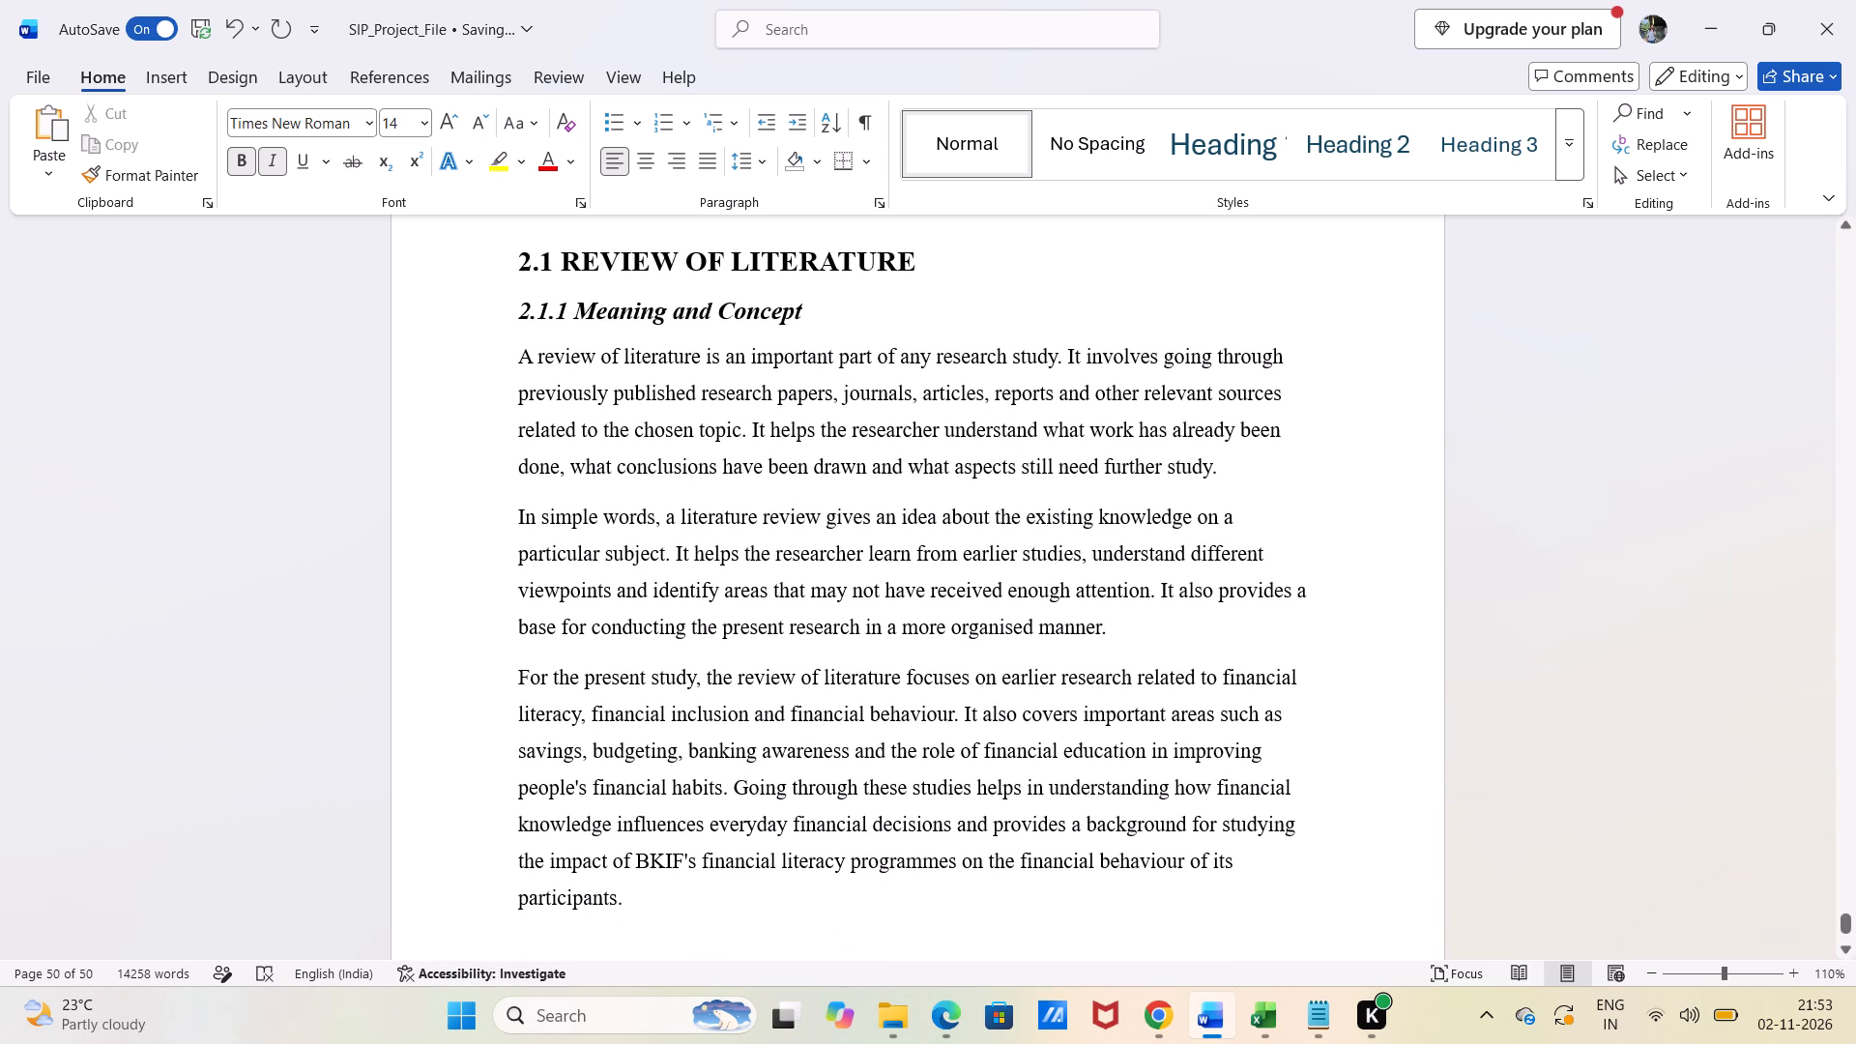
{"action": "scroll", "coordinate": [855, 547], "scroll_direction": "down", "scroll_amount": 1}
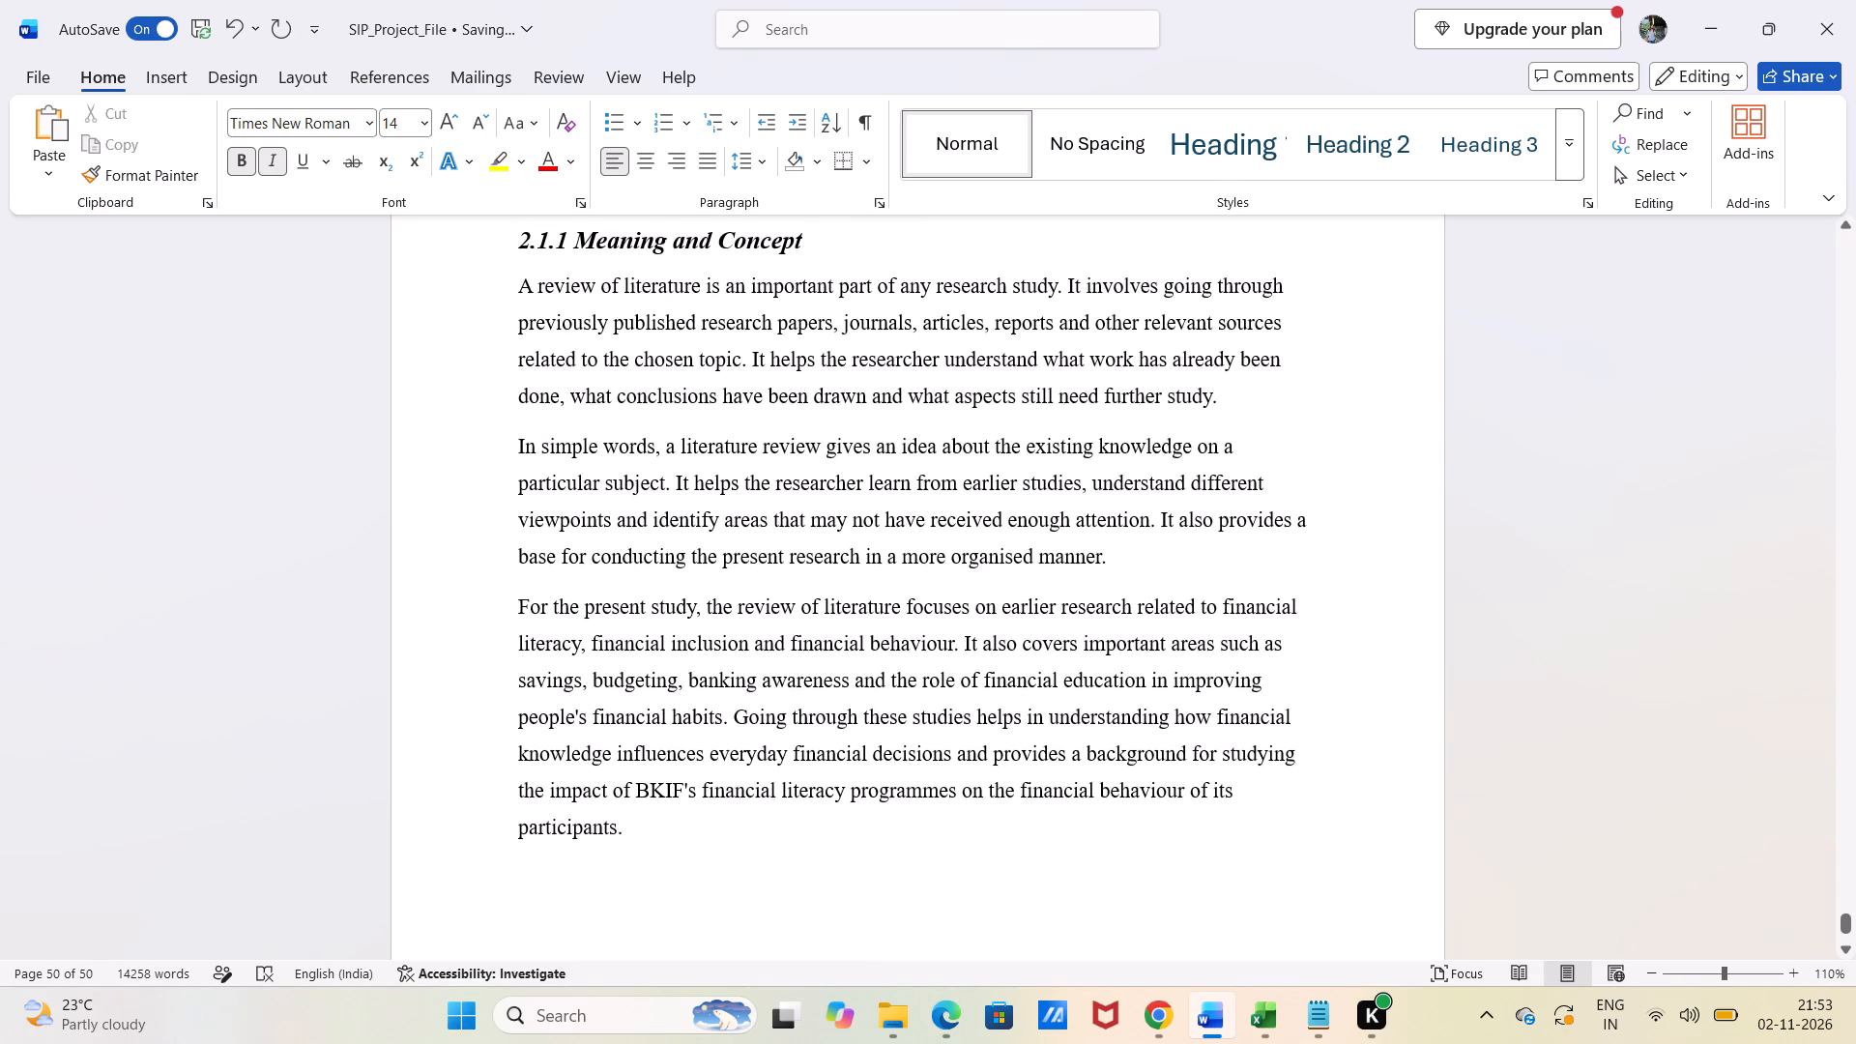
{"action": "scroll", "coordinate": [855, 547], "scroll_direction": "down", "scroll_amount": 1}
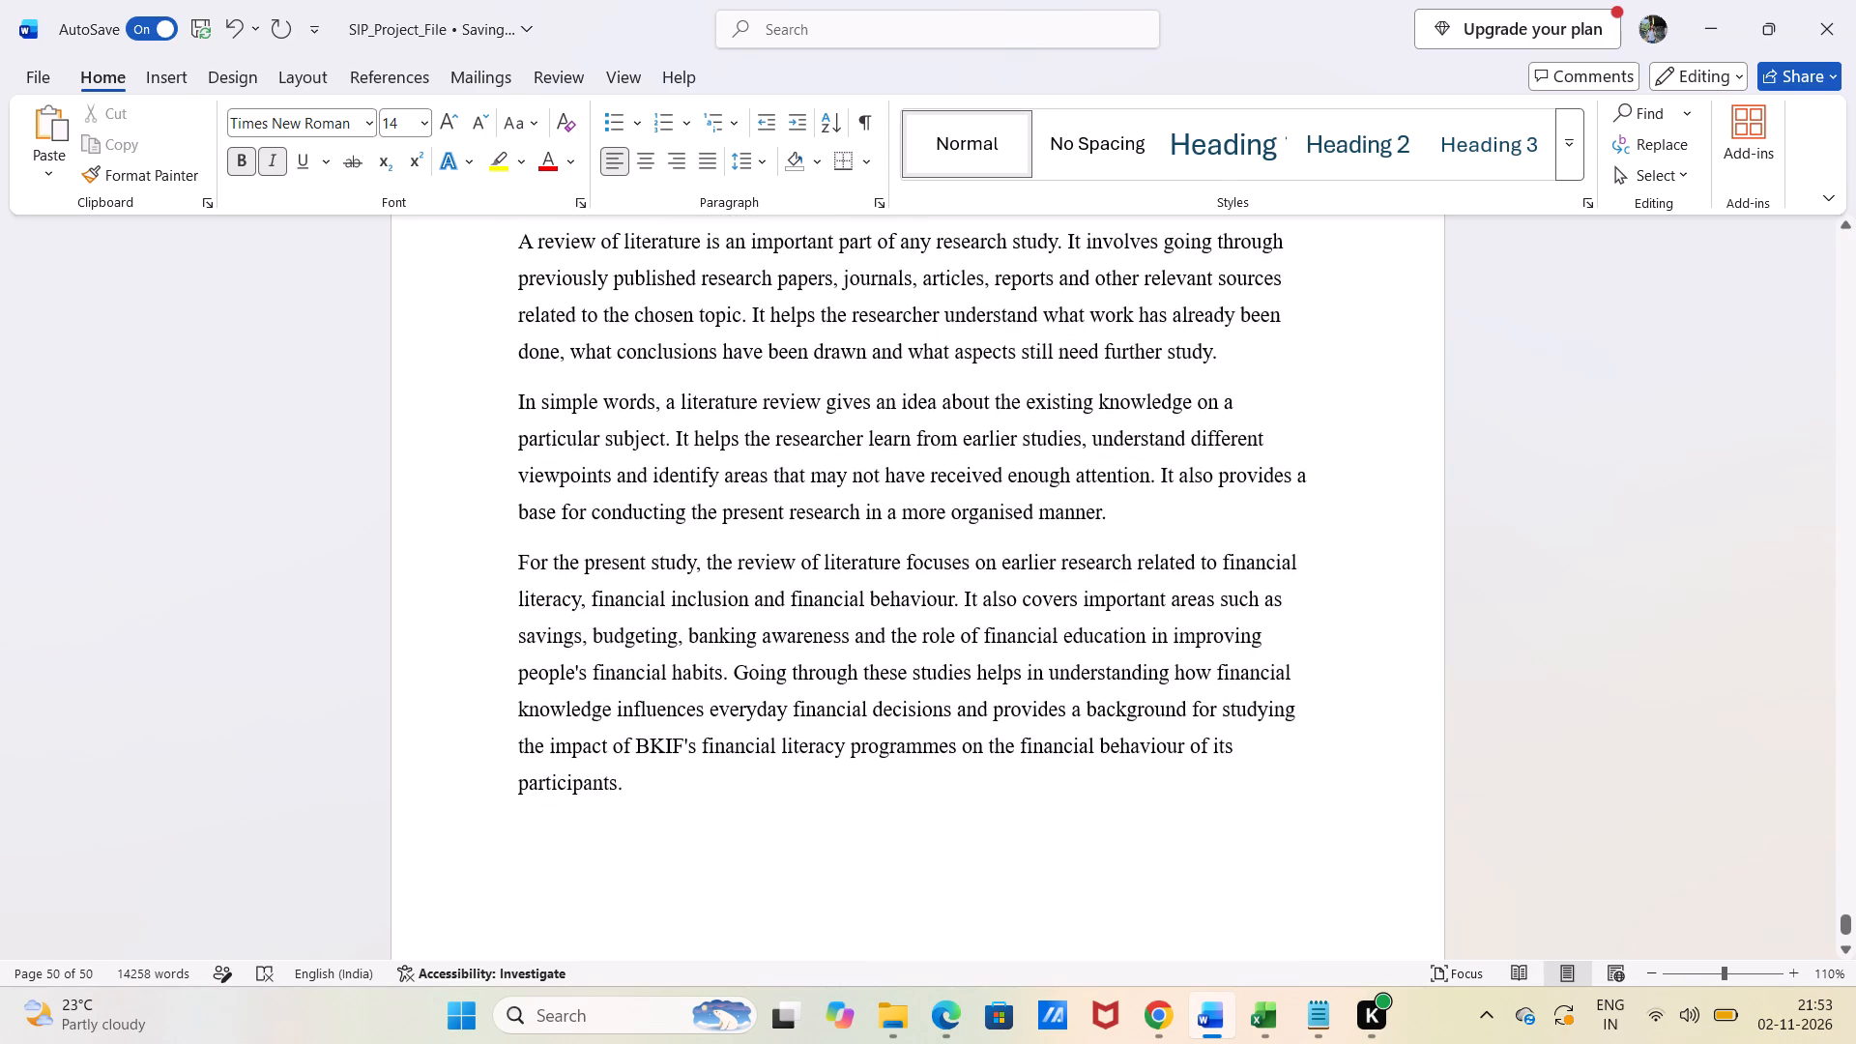
{"action": "scroll", "coordinate": [855, 547], "scroll_direction": "down", "scroll_amount": 1}
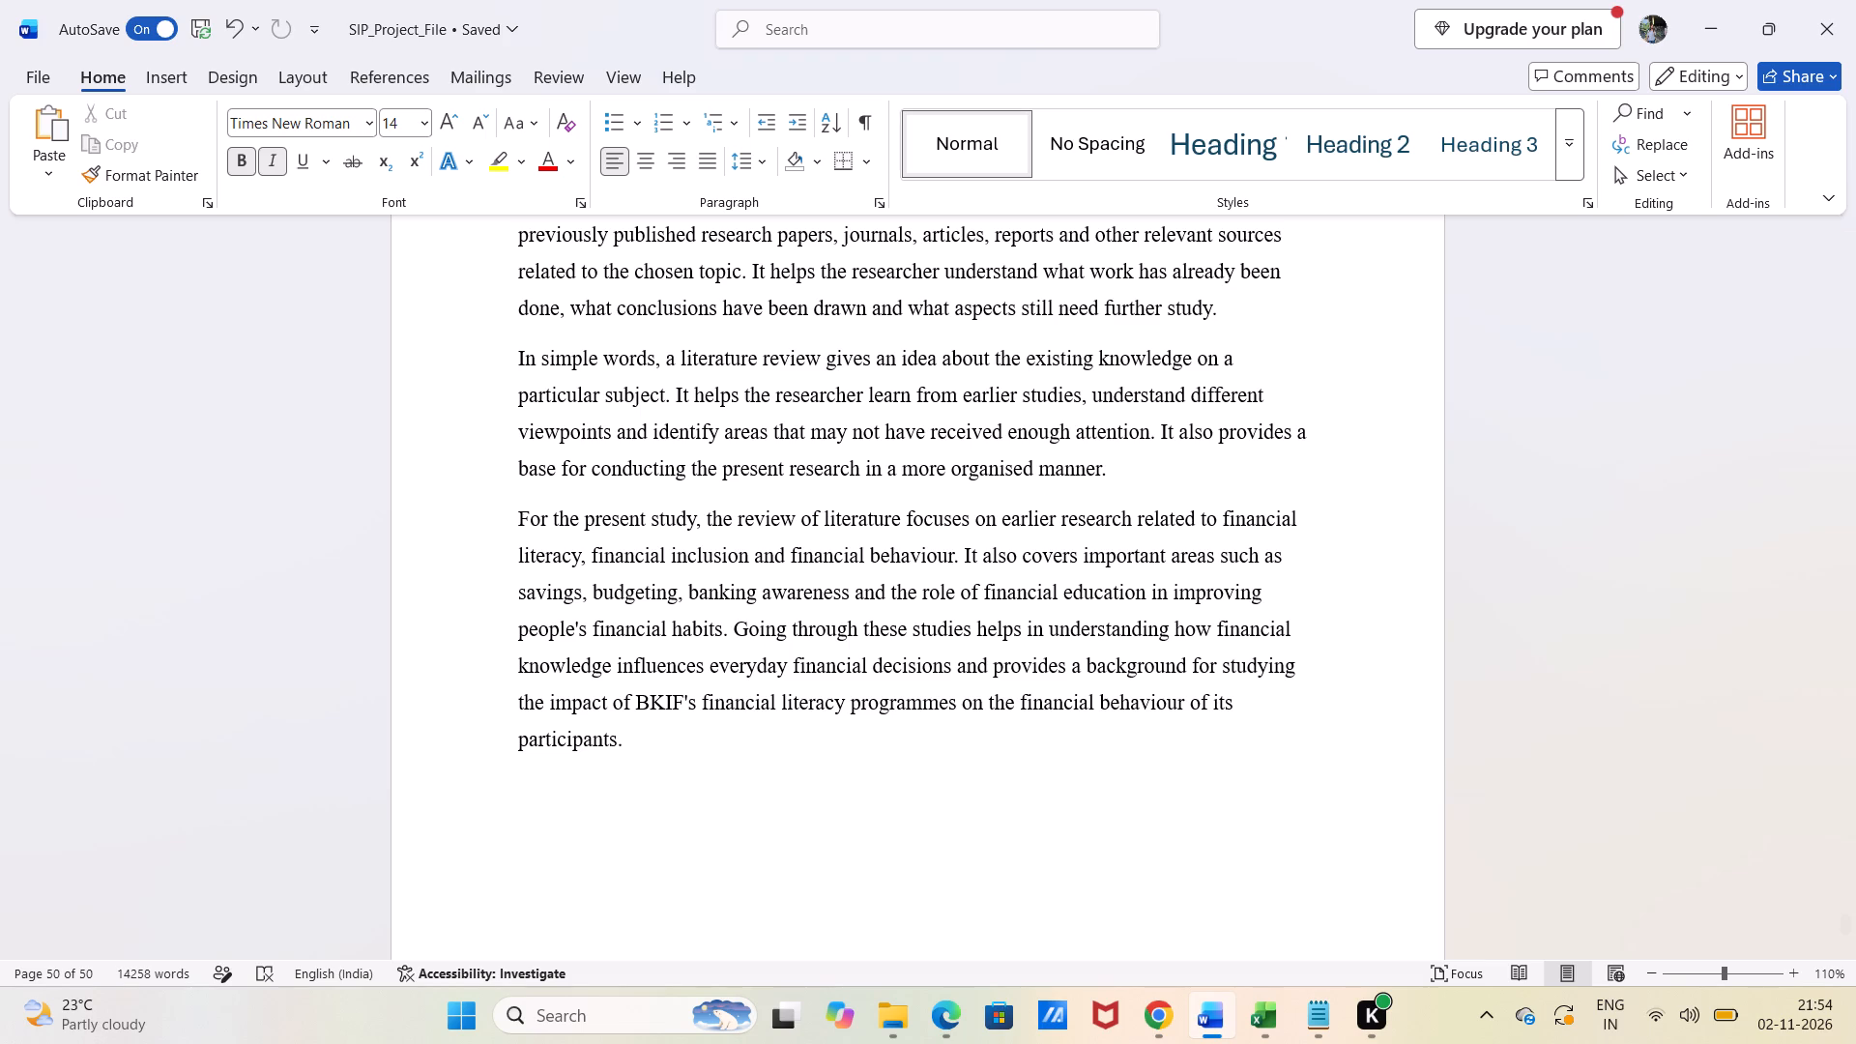
{"action": "scroll", "coordinate": [724, 779], "scroll_direction": "down", "scroll_amount": 1}
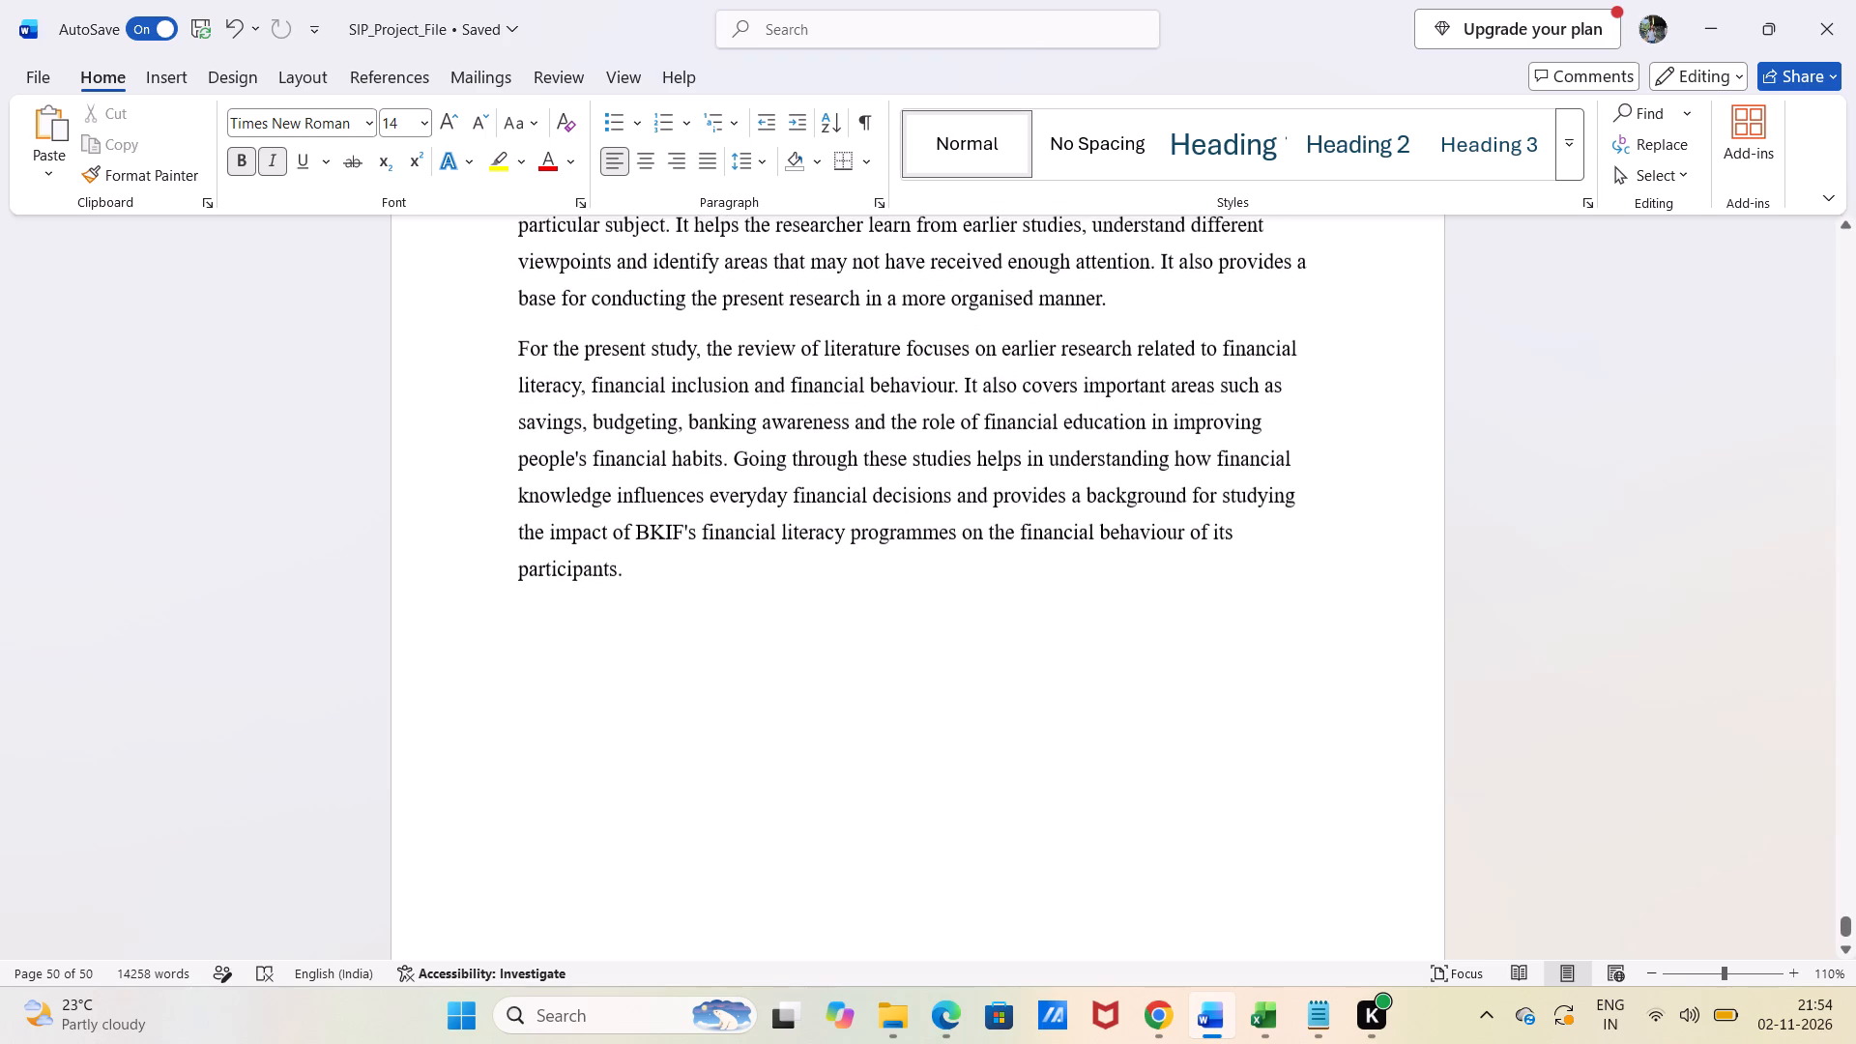
{"action": "left_click", "coordinate": [654, 564]}
{"action": "key", "text": "Return"}
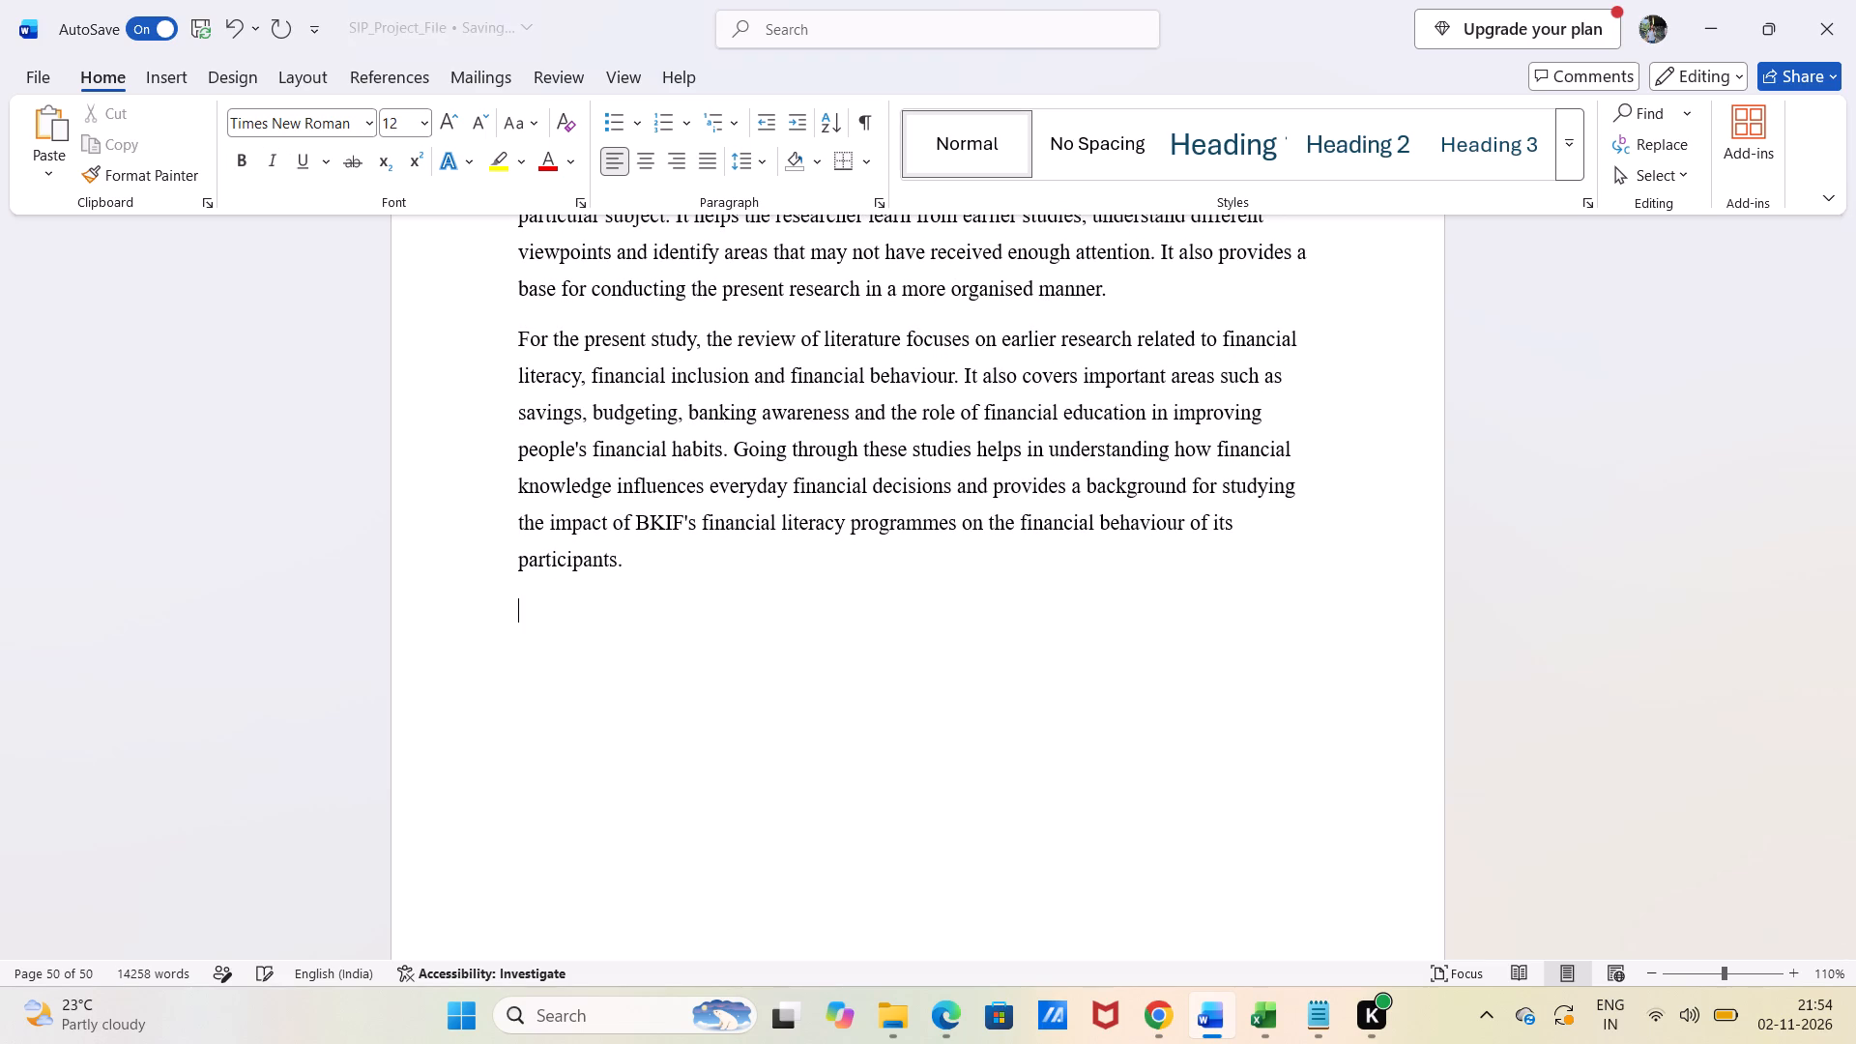
{"action": "scroll", "coordinate": [654, 564], "scroll_direction": "up", "scroll_amount": 1}
{"action": "scroll", "coordinate": [654, 564], "scroll_direction": "down", "scroll_amount": 1}
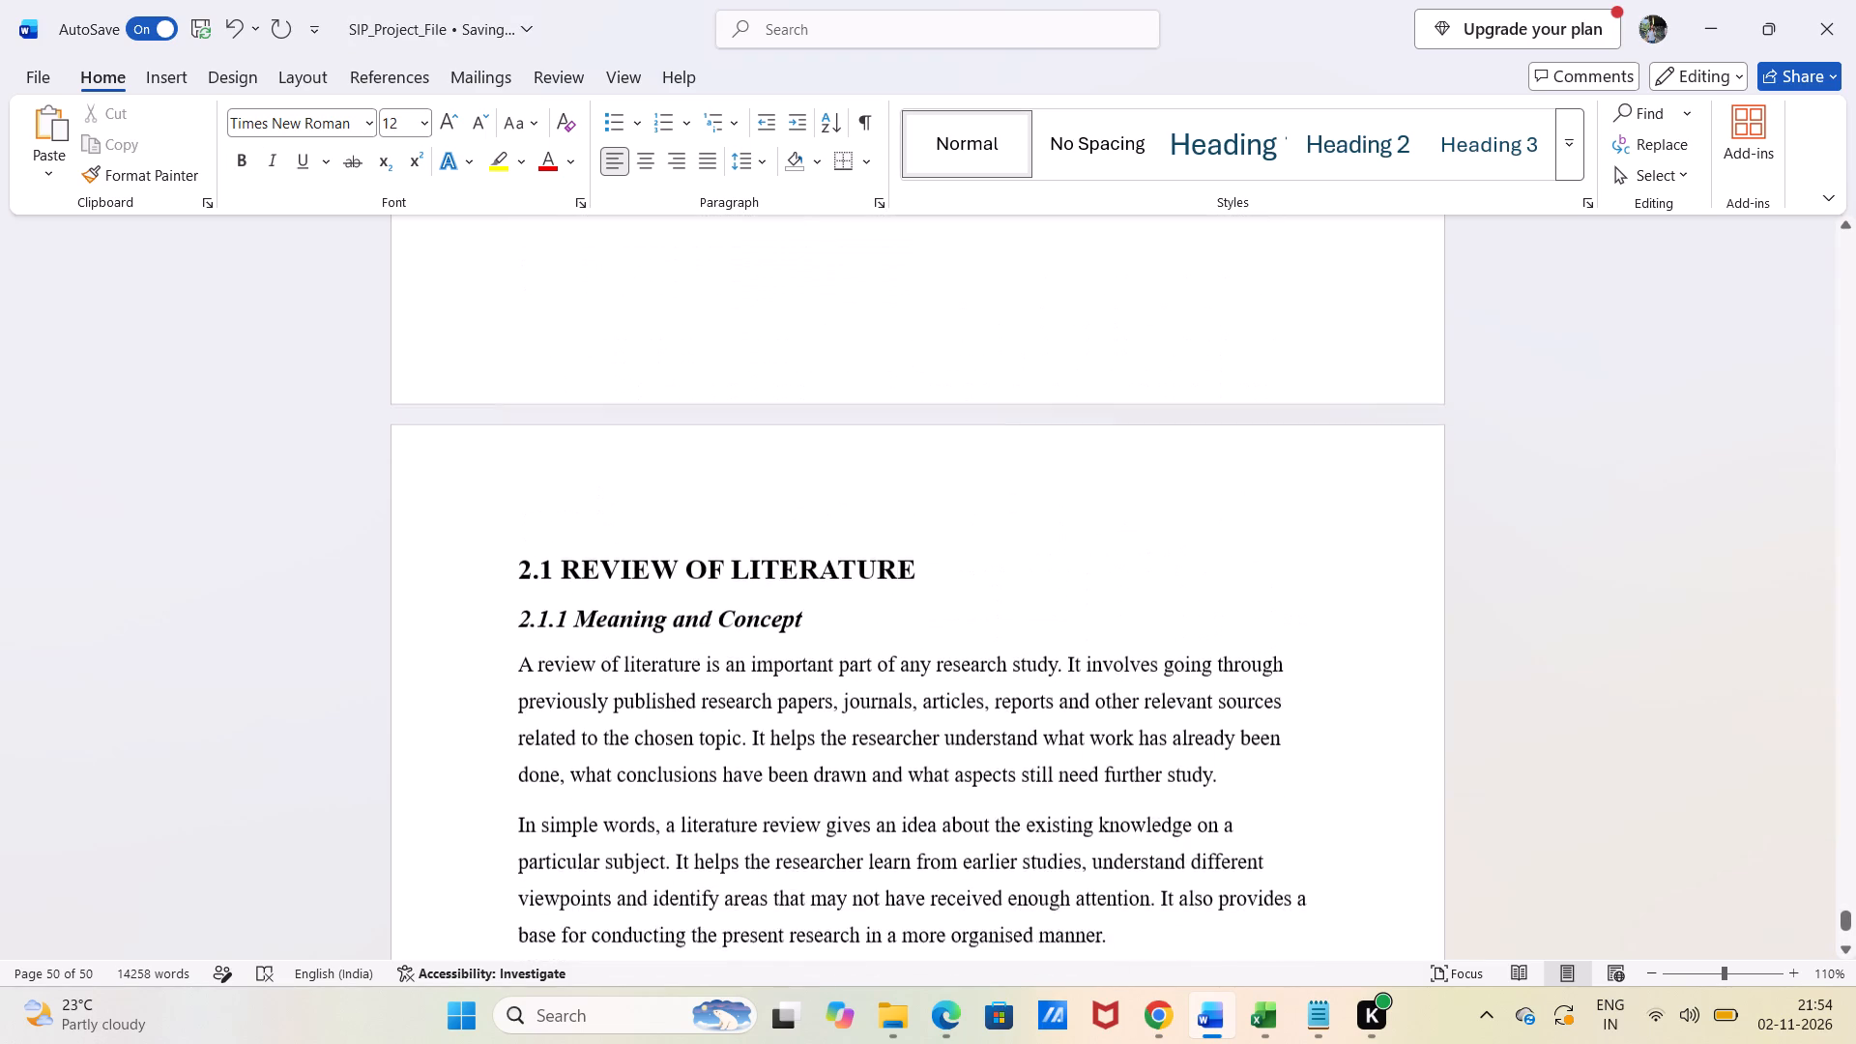
{"action": "scroll", "coordinate": [654, 564], "scroll_direction": "down", "scroll_amount": 2}
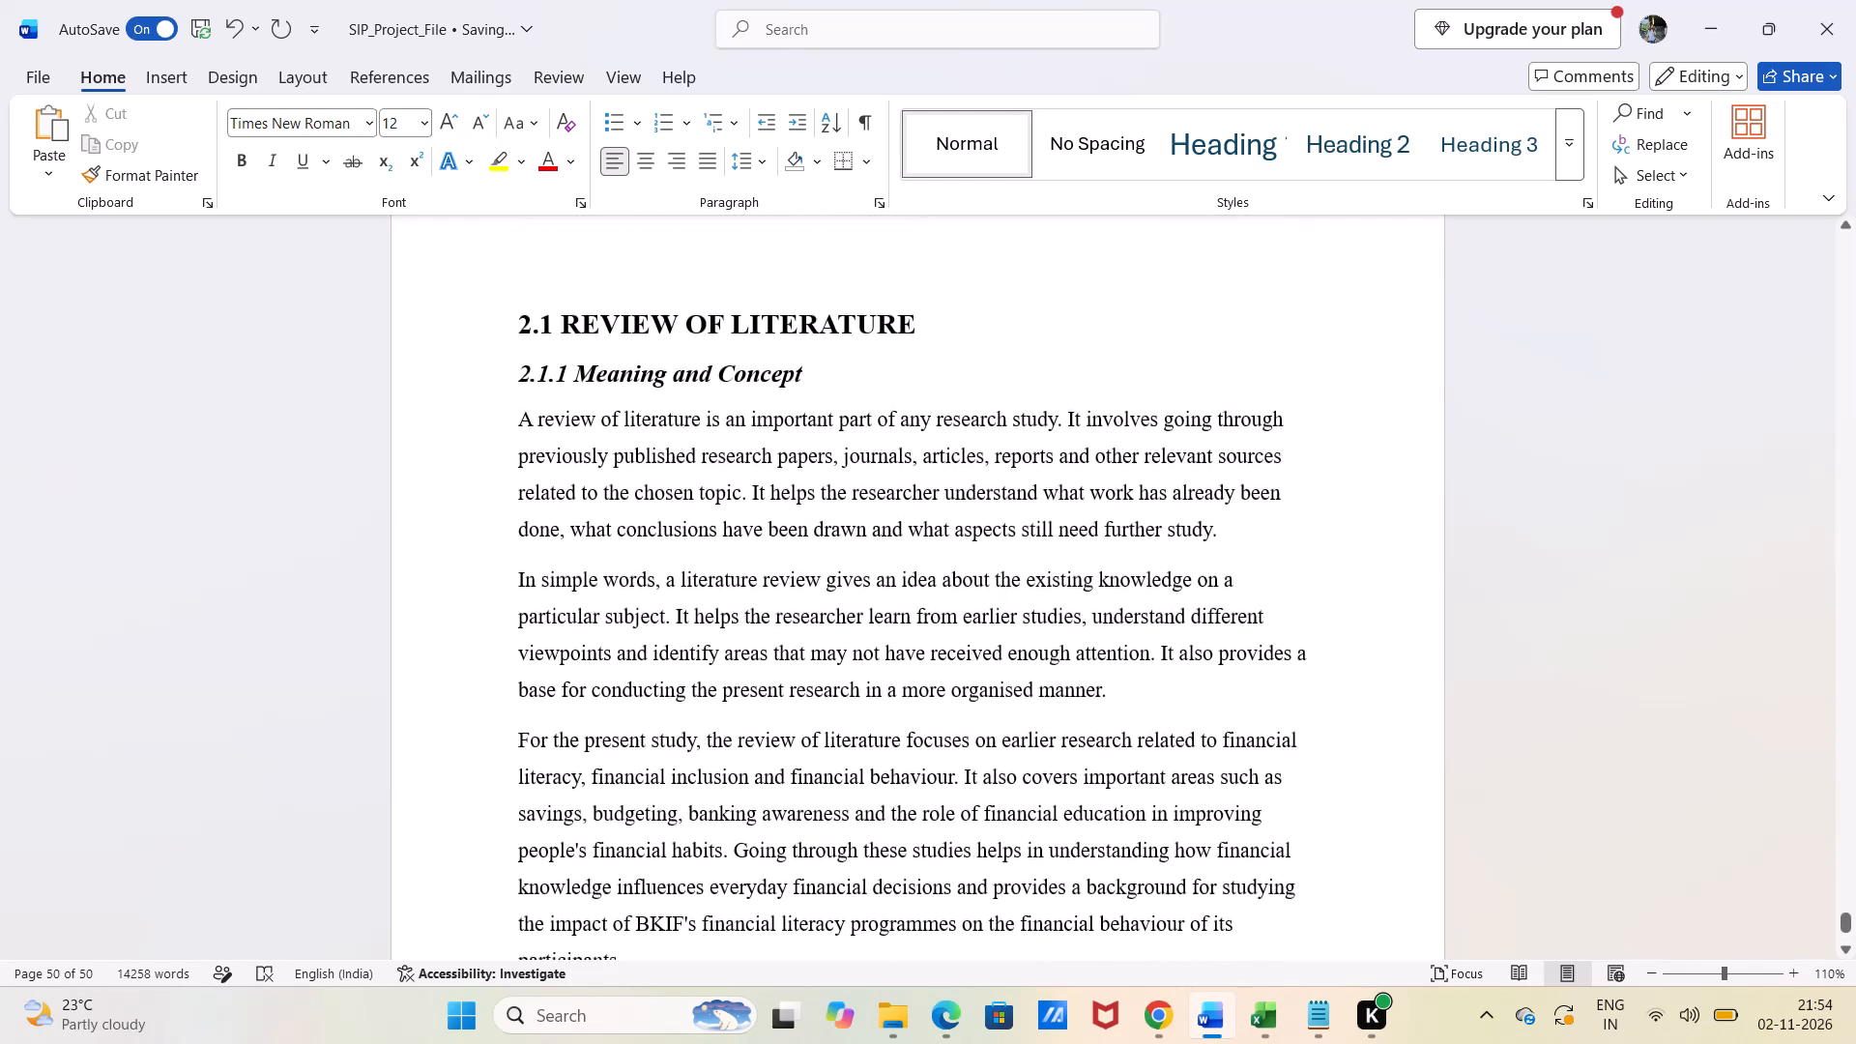
{"action": "scroll", "coordinate": [654, 564], "scroll_direction": "down", "scroll_amount": 1}
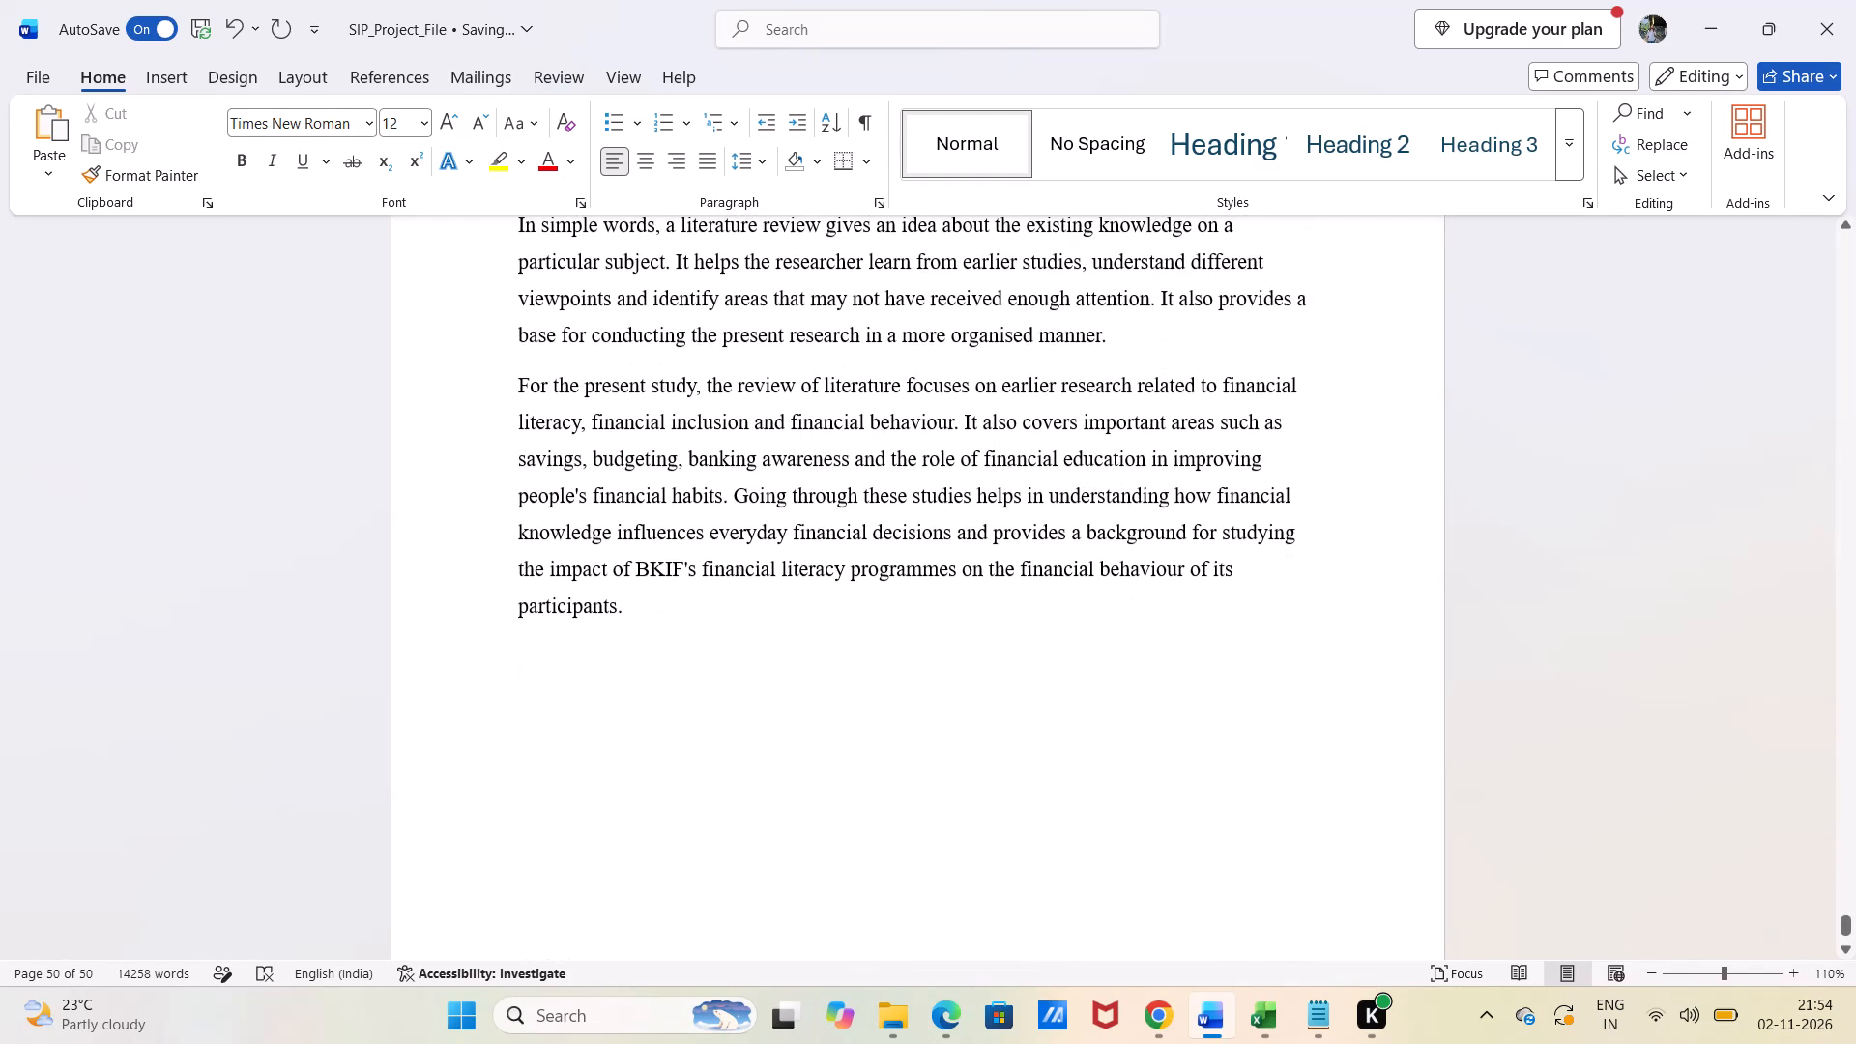
{"action": "left_click", "coordinate": [250, 153]}
{"action": "left_click", "coordinate": [271, 159]}
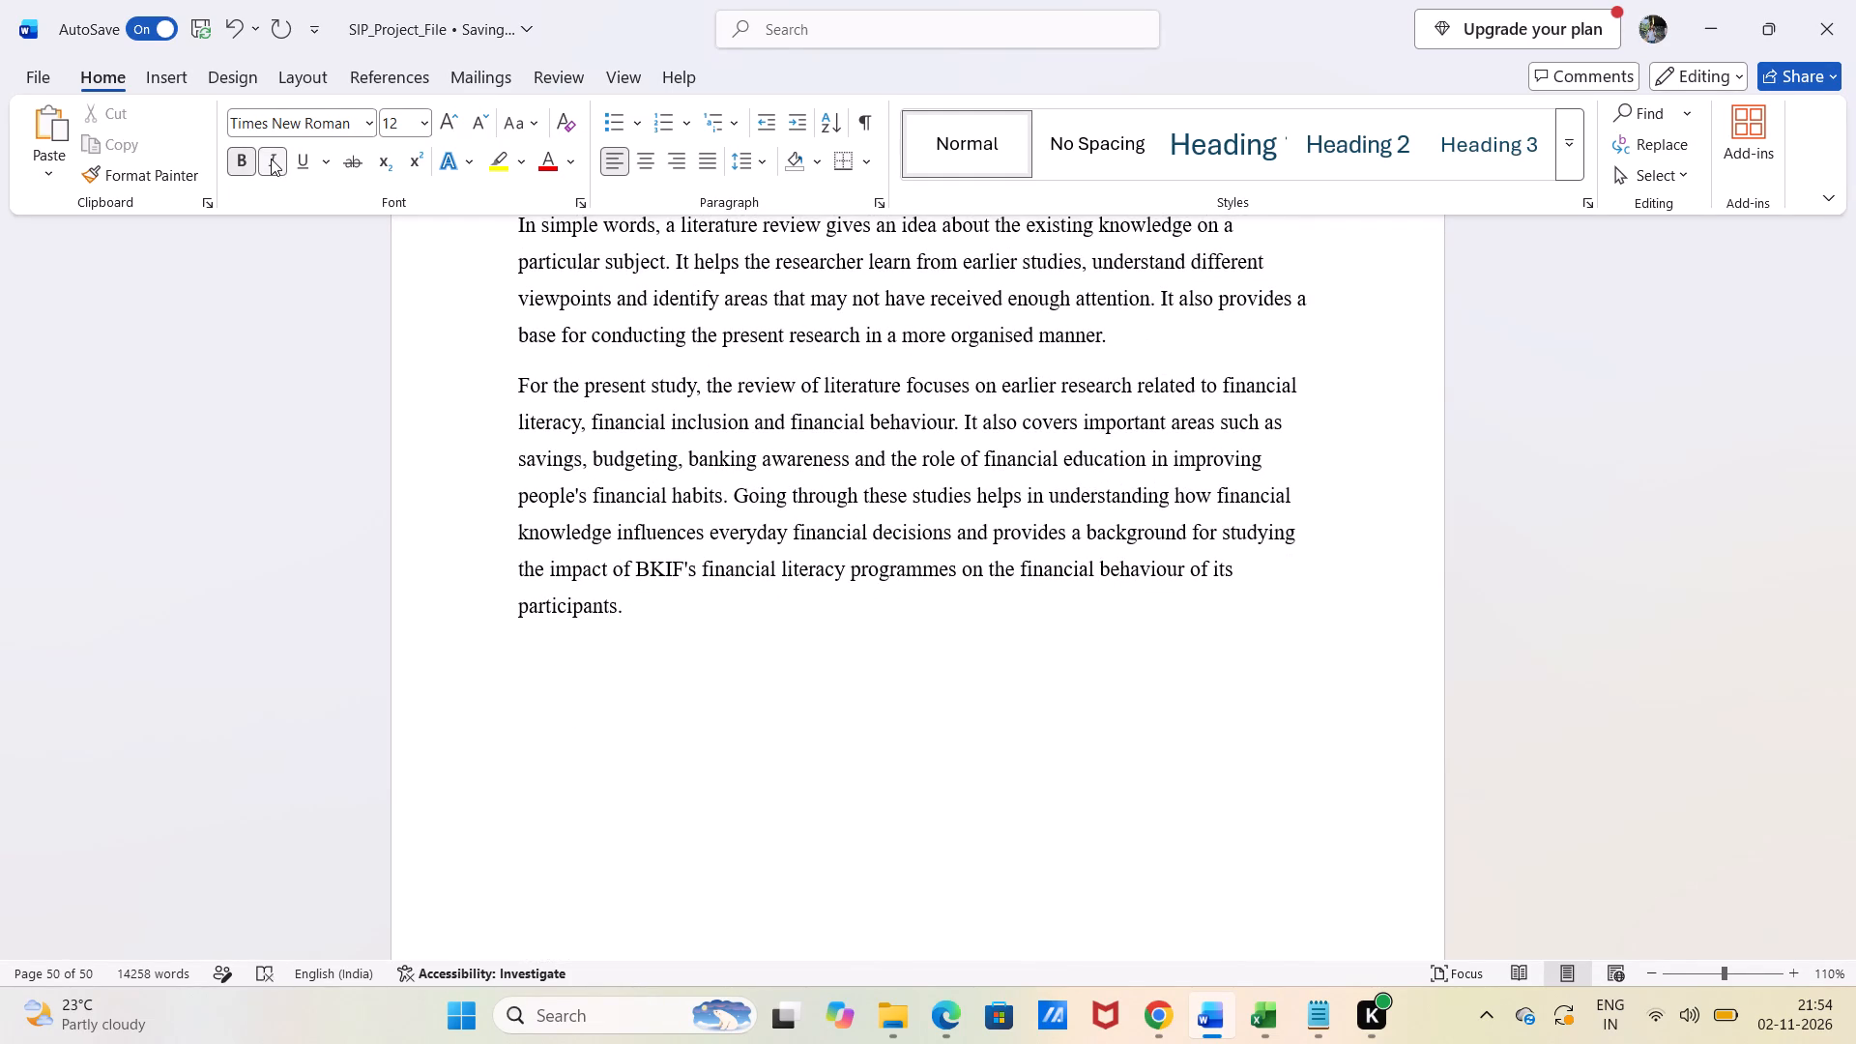
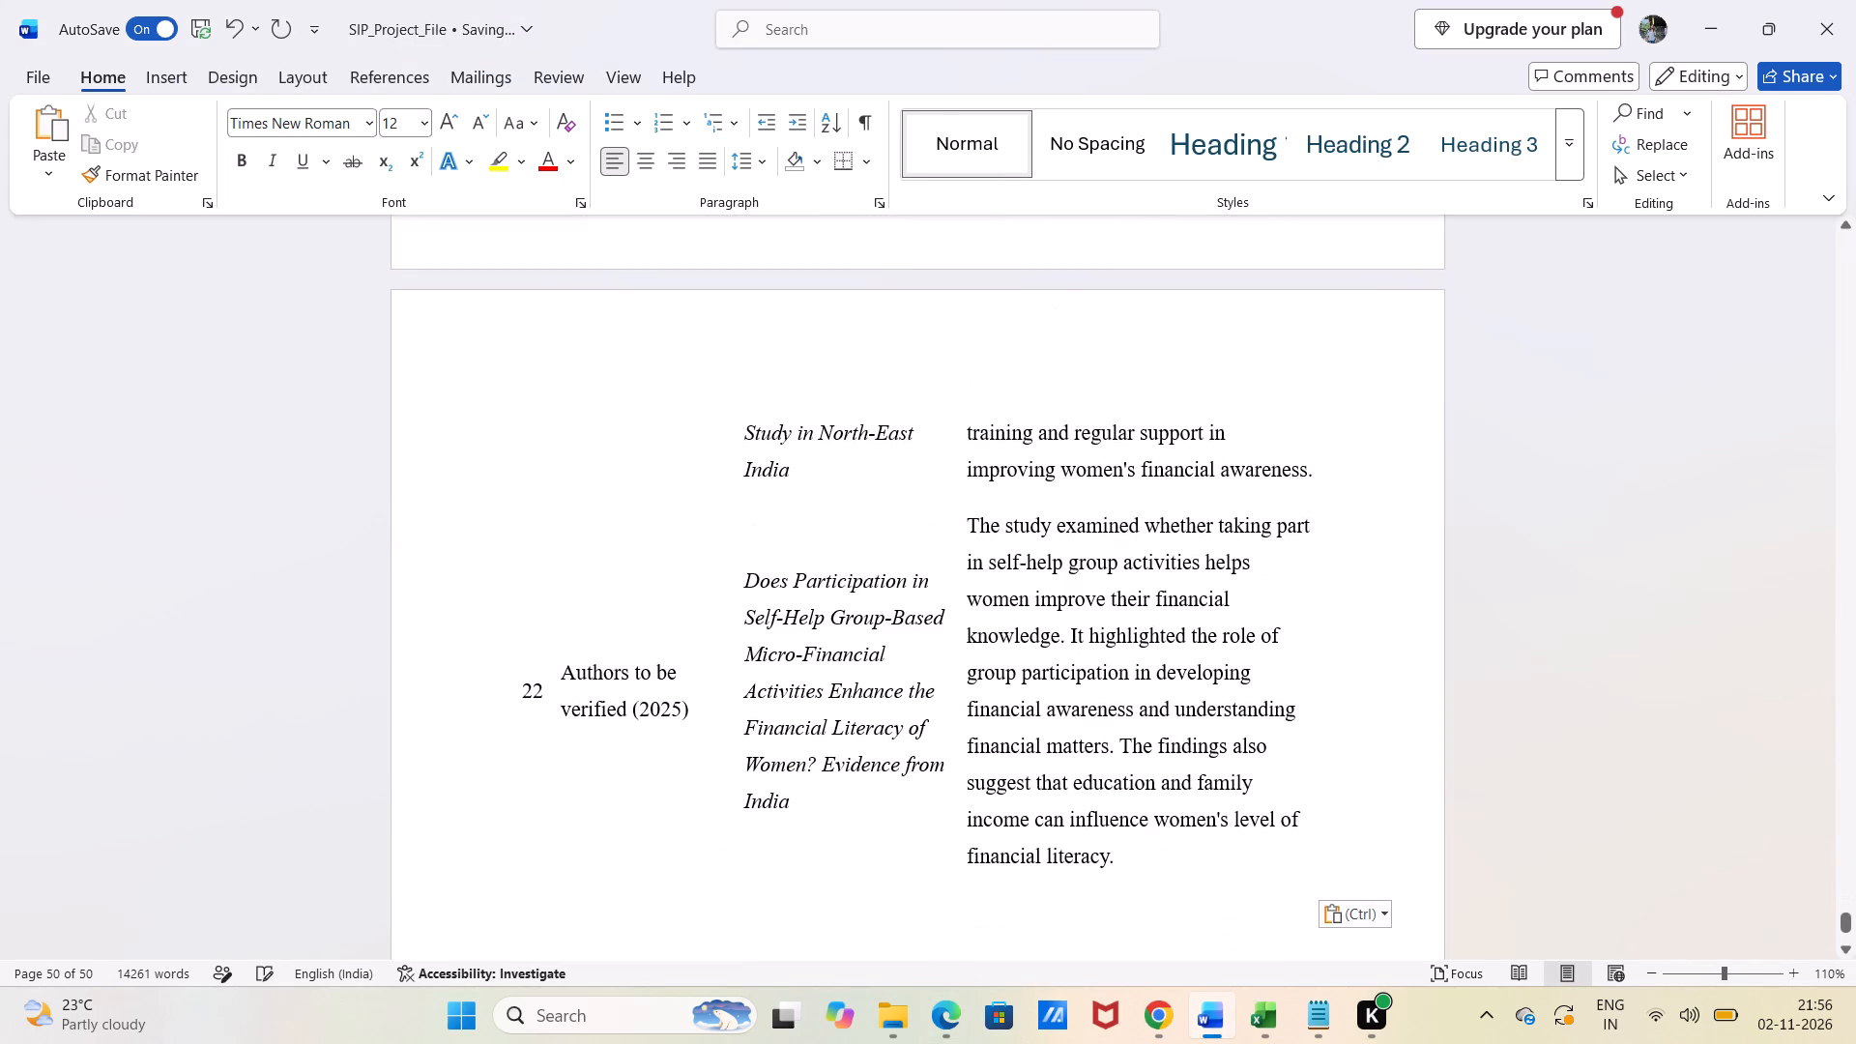
Look through the pasted literature table from its last row back to the 2.1.2 heading to check its layout.
{"action": "scroll", "coordinate": [956, 683], "scroll_direction": "up", "scroll_amount": 4}
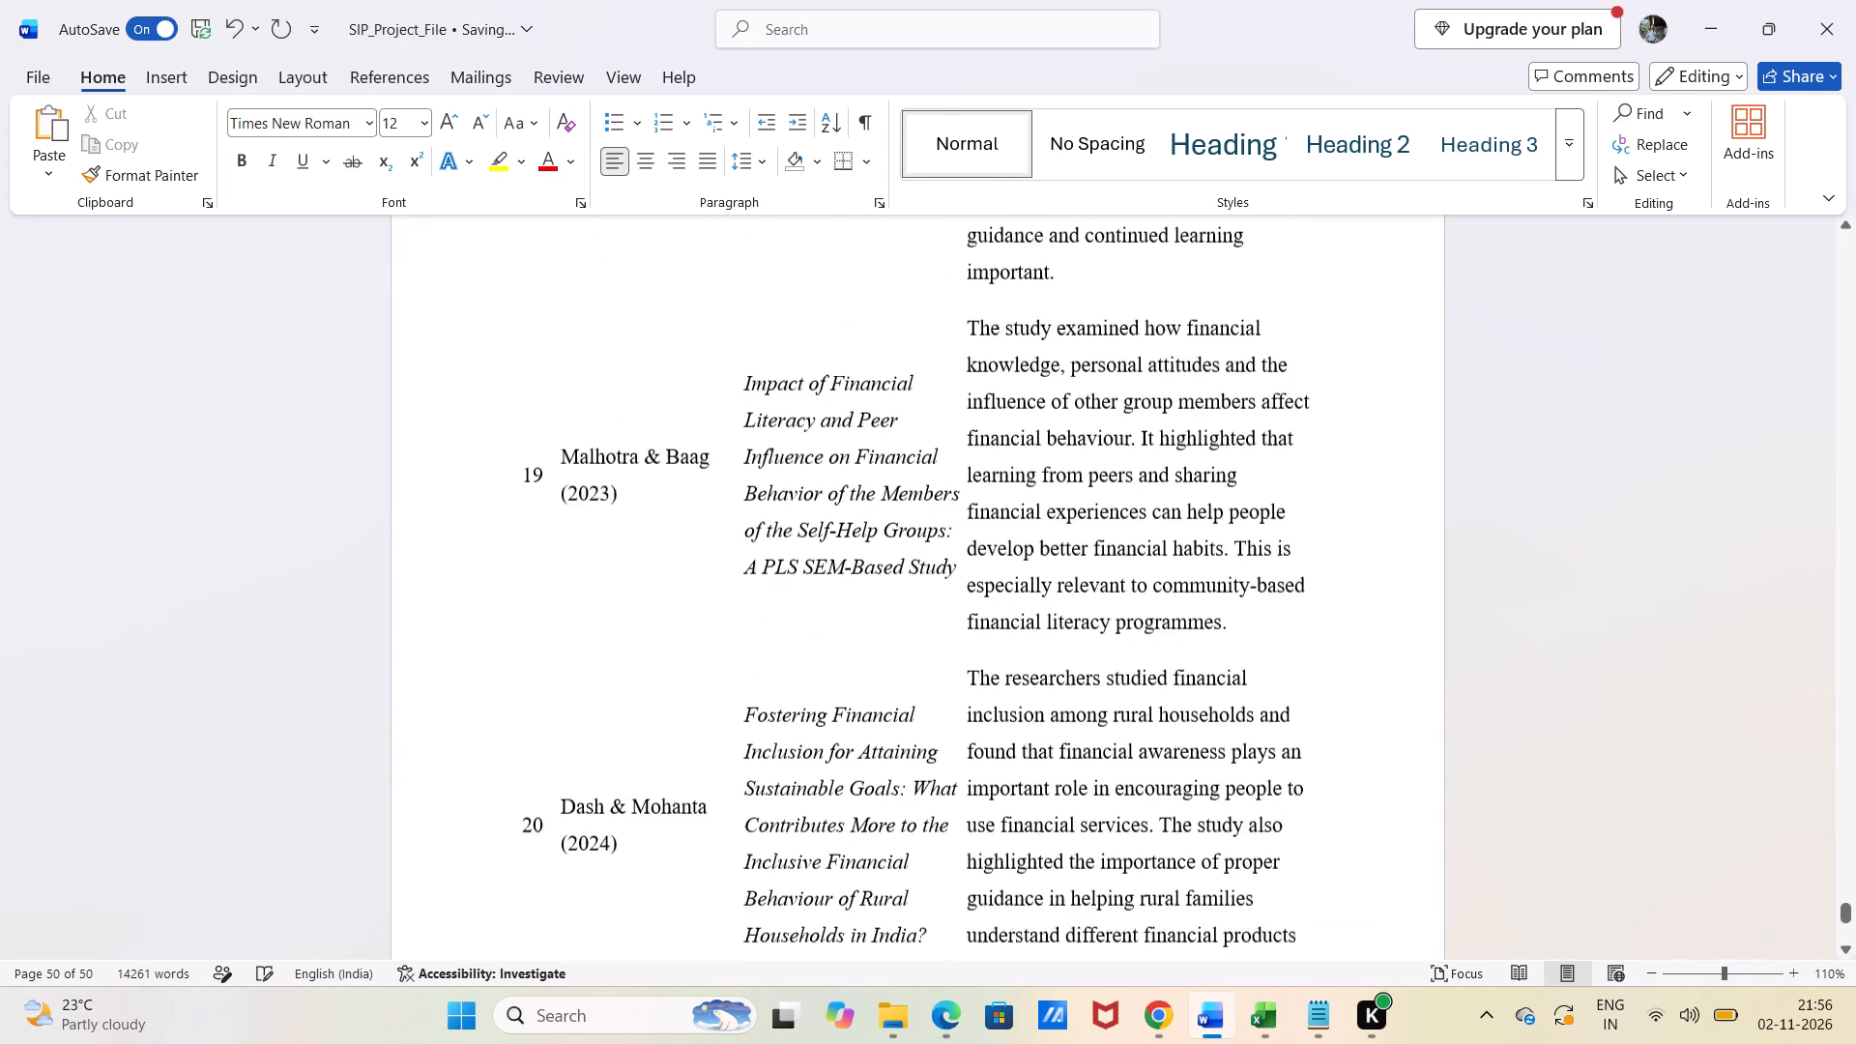
{"action": "scroll", "coordinate": [956, 683], "scroll_direction": "up", "scroll_amount": 5}
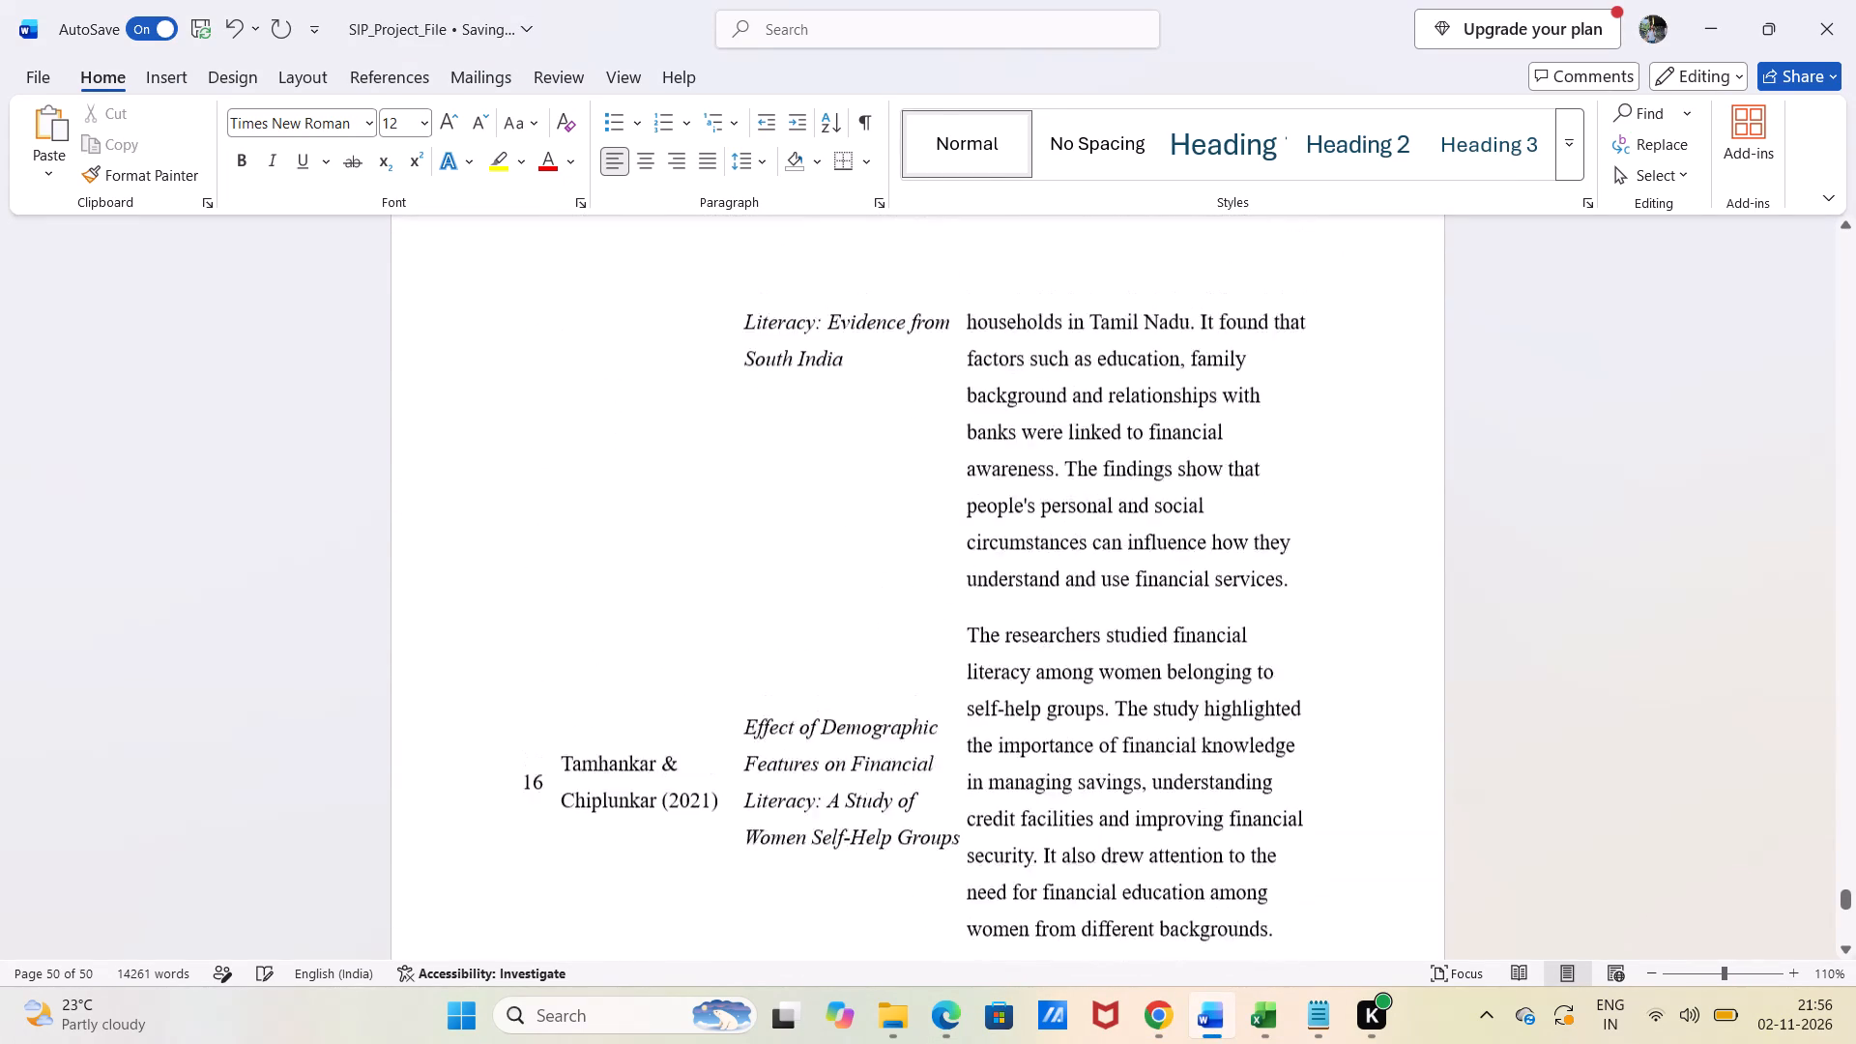
{"action": "scroll", "coordinate": [956, 683], "scroll_direction": "up", "scroll_amount": 5}
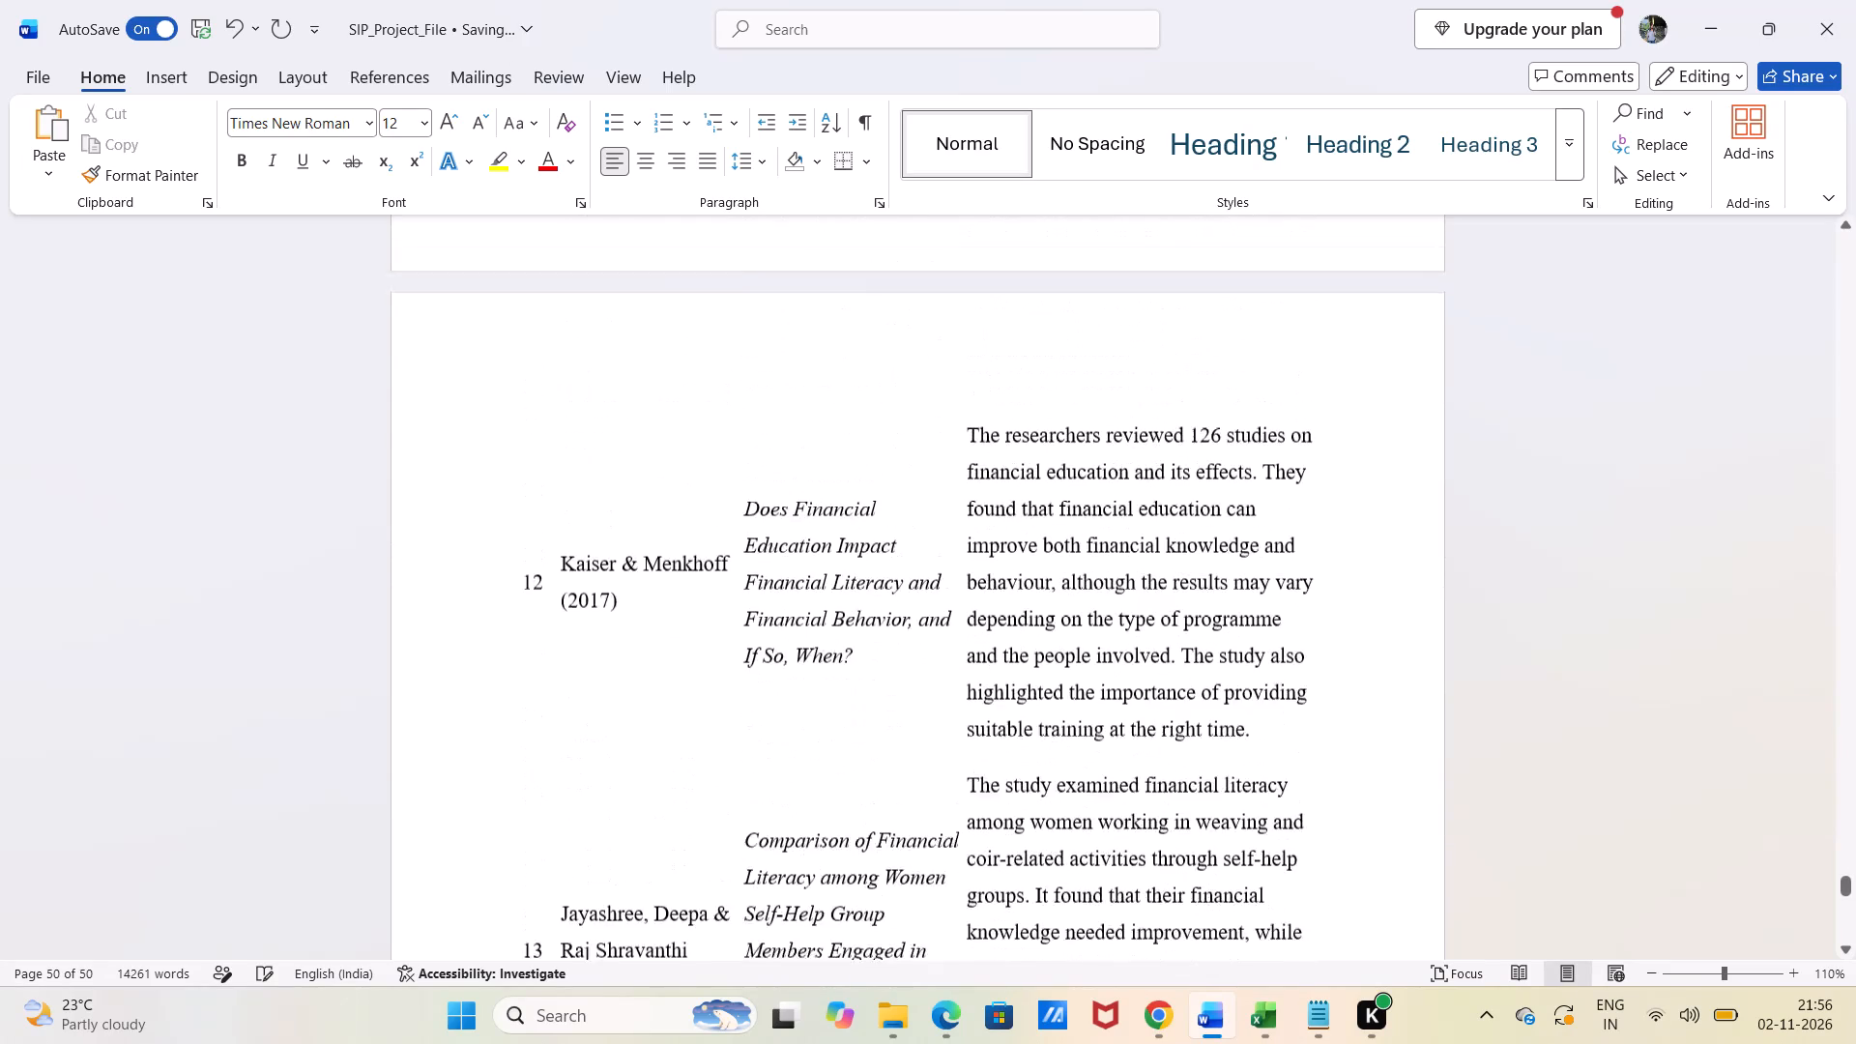
{"action": "scroll", "coordinate": [956, 683], "scroll_direction": "up", "scroll_amount": 5}
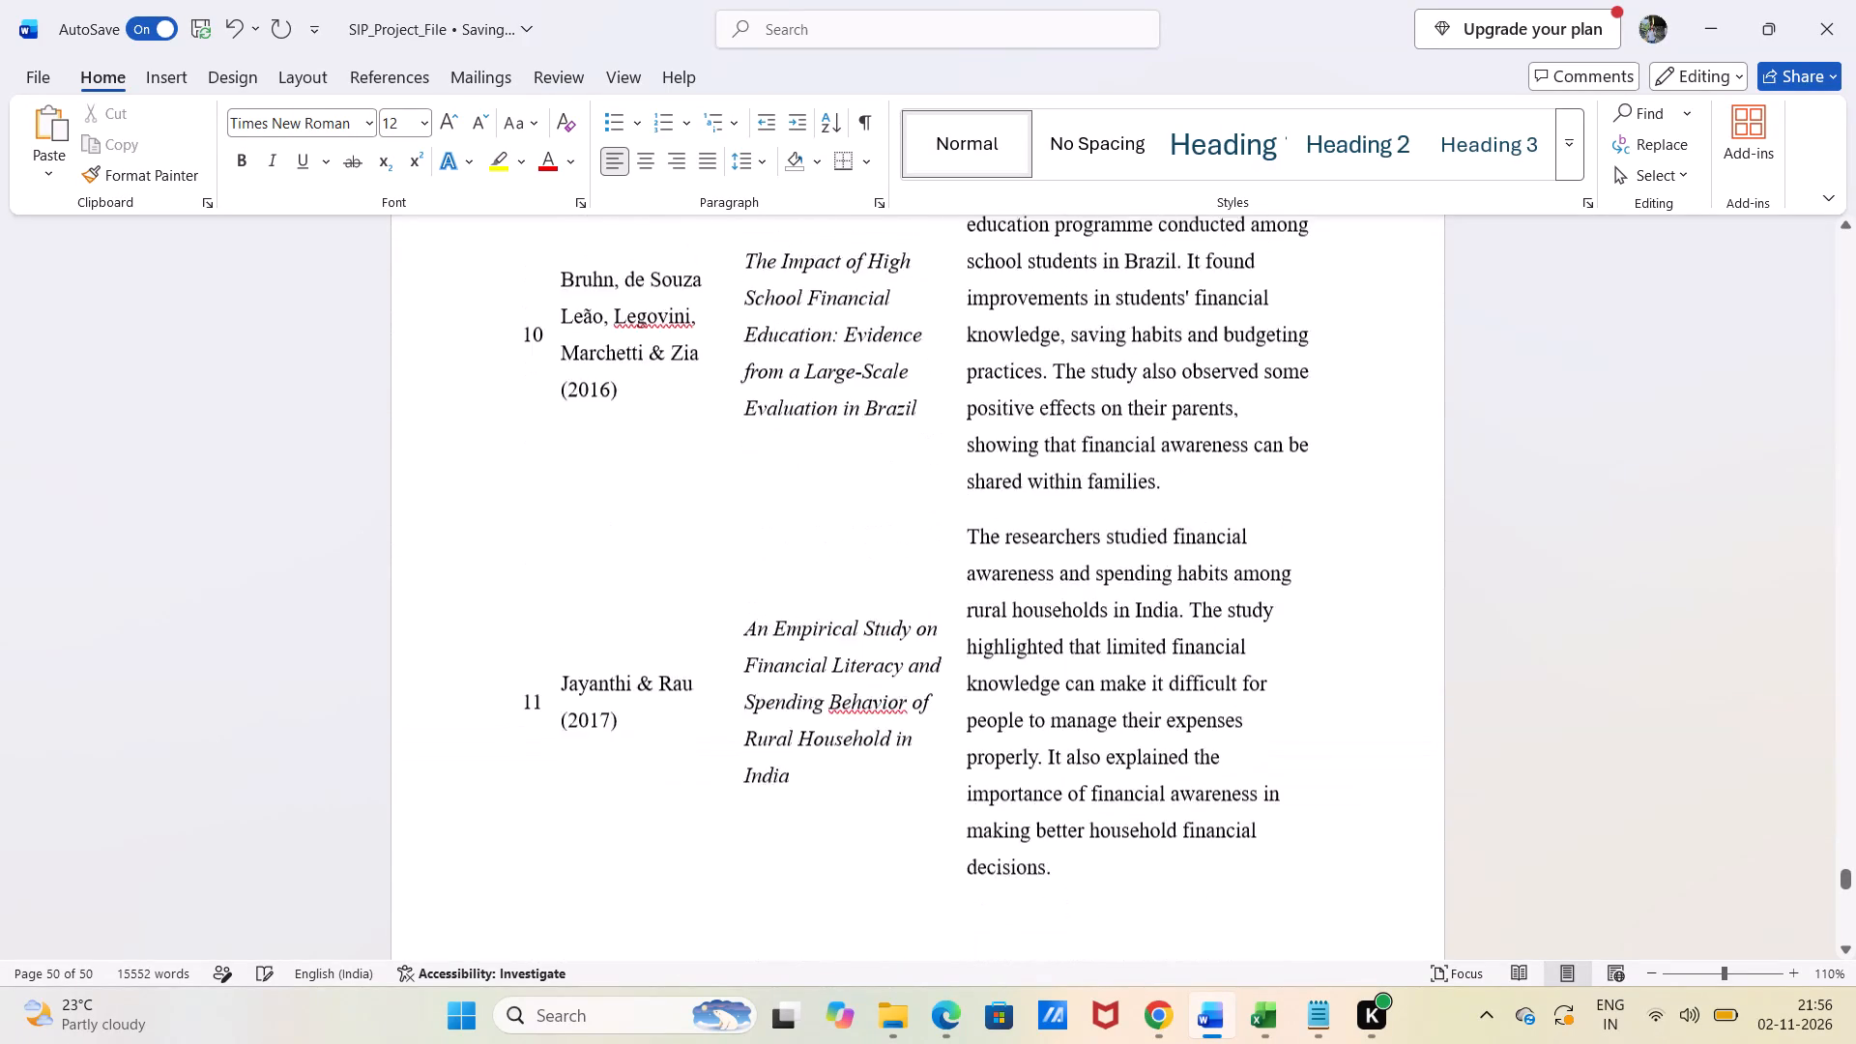
{"action": "scroll", "coordinate": [956, 683], "scroll_direction": "up", "scroll_amount": 5}
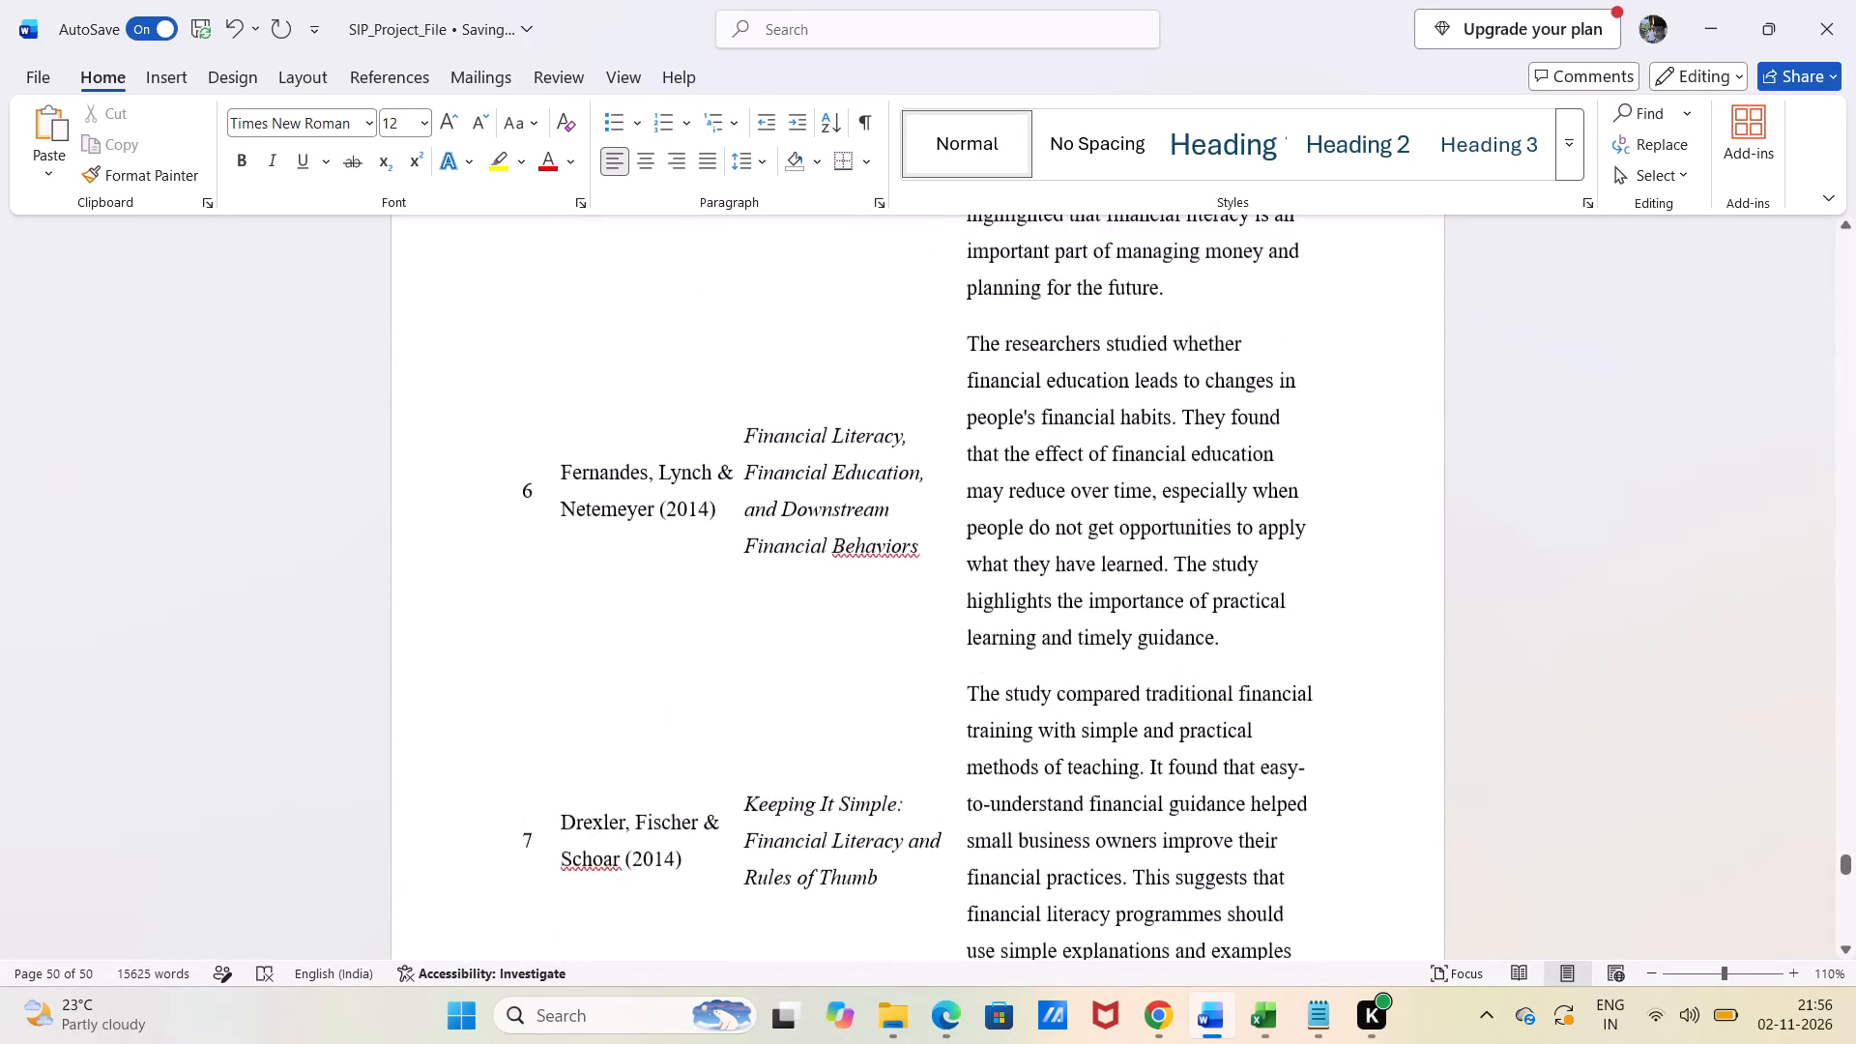
{"action": "scroll", "coordinate": [956, 683], "scroll_direction": "up", "scroll_amount": 4}
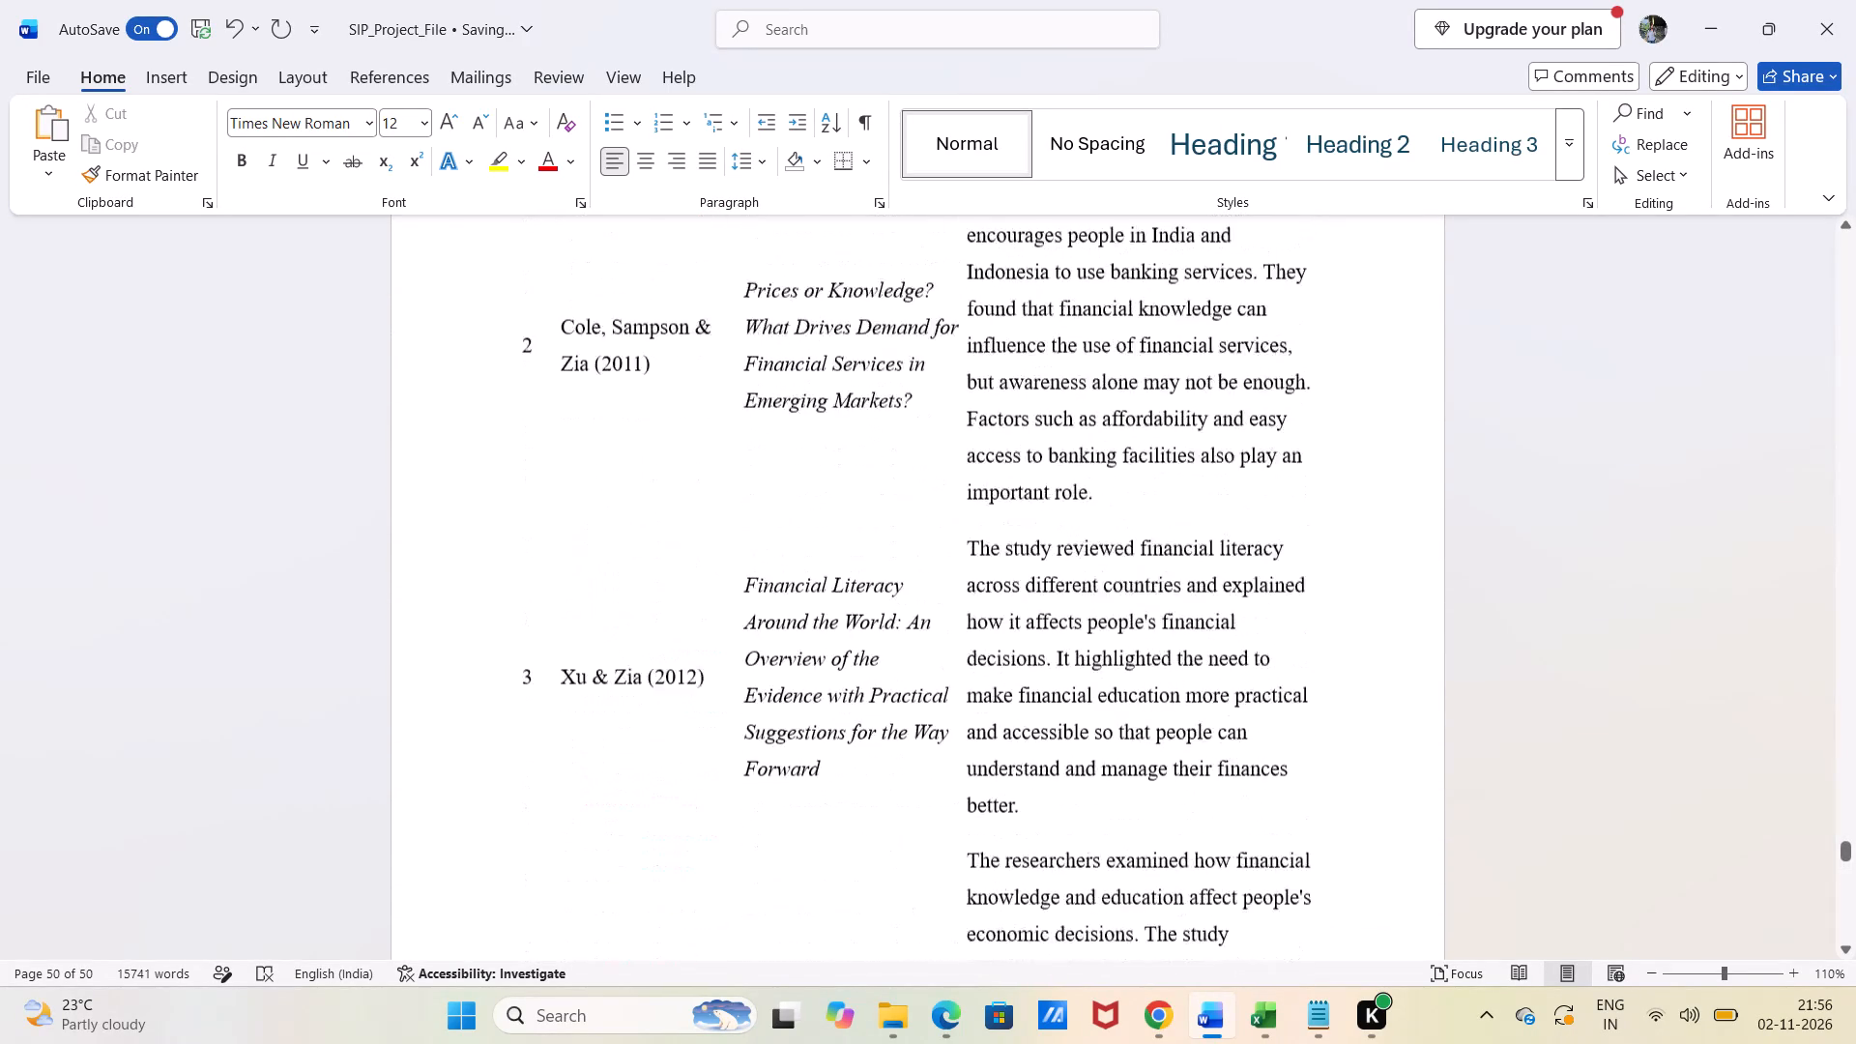
{"action": "scroll", "coordinate": [956, 683], "scroll_direction": "up", "scroll_amount": 4}
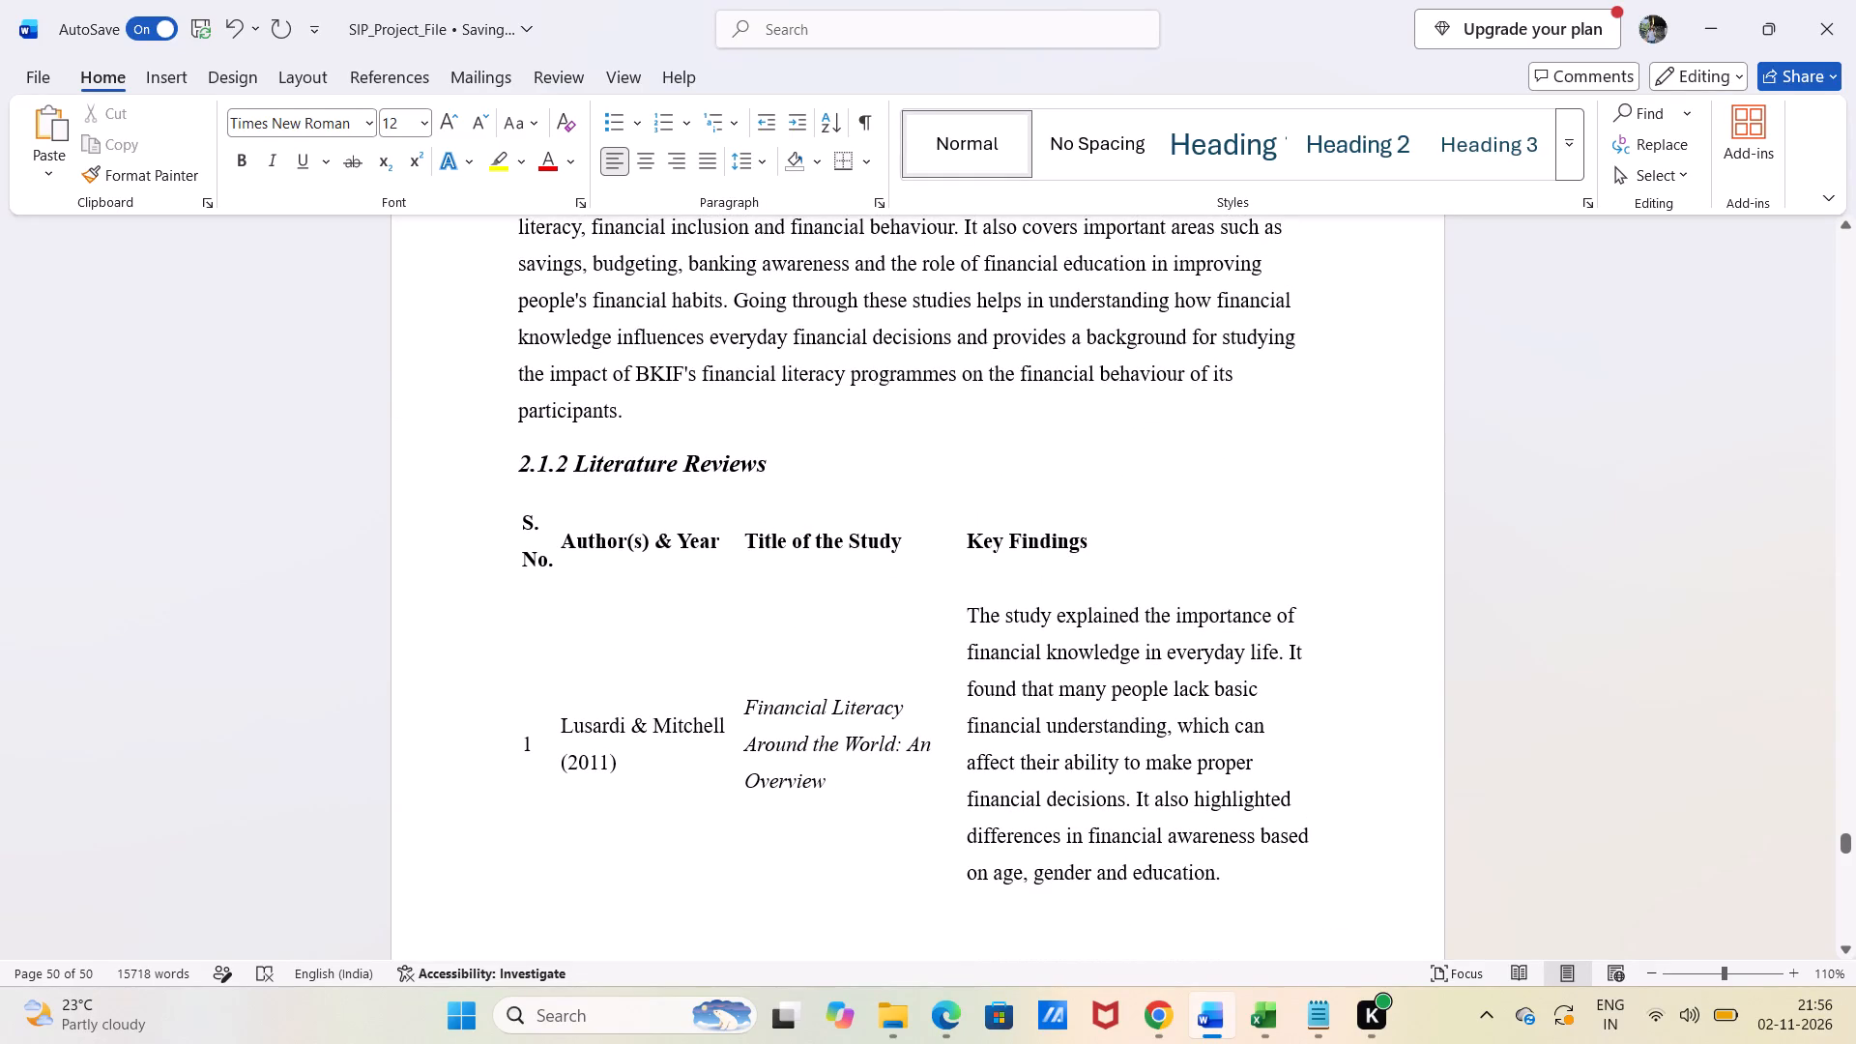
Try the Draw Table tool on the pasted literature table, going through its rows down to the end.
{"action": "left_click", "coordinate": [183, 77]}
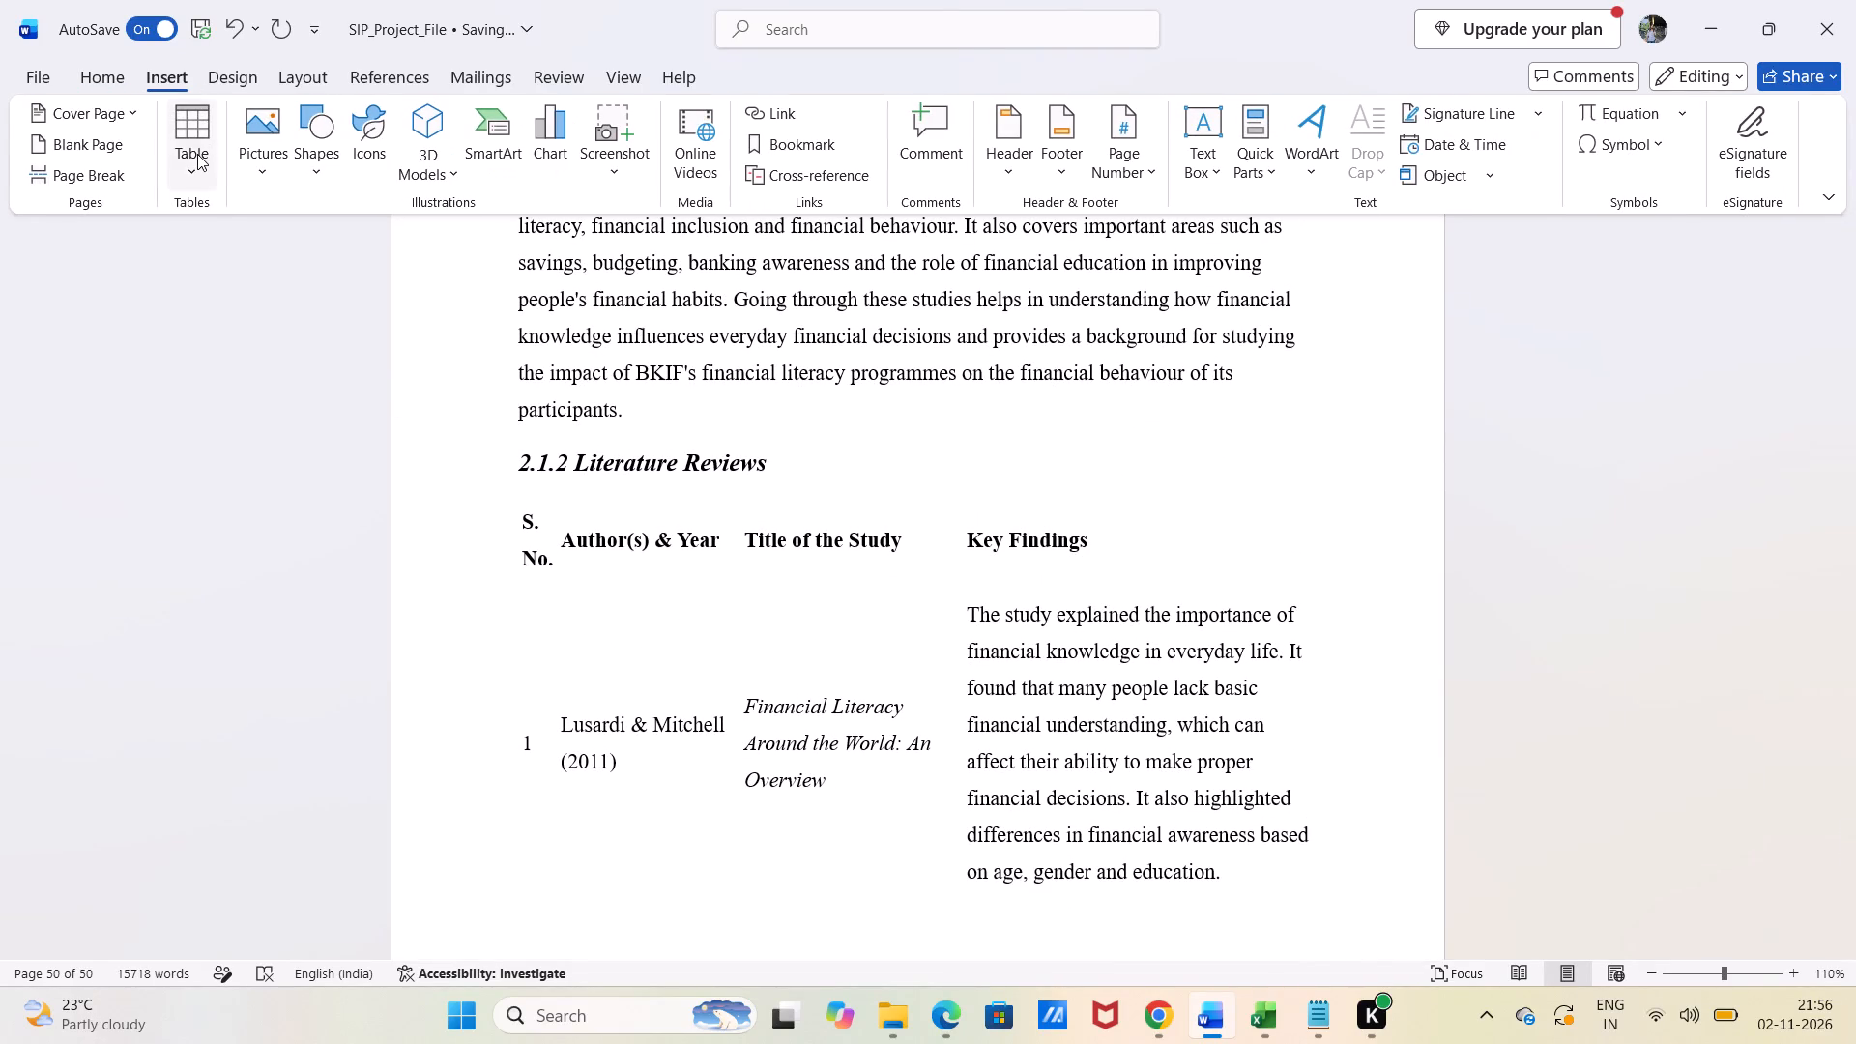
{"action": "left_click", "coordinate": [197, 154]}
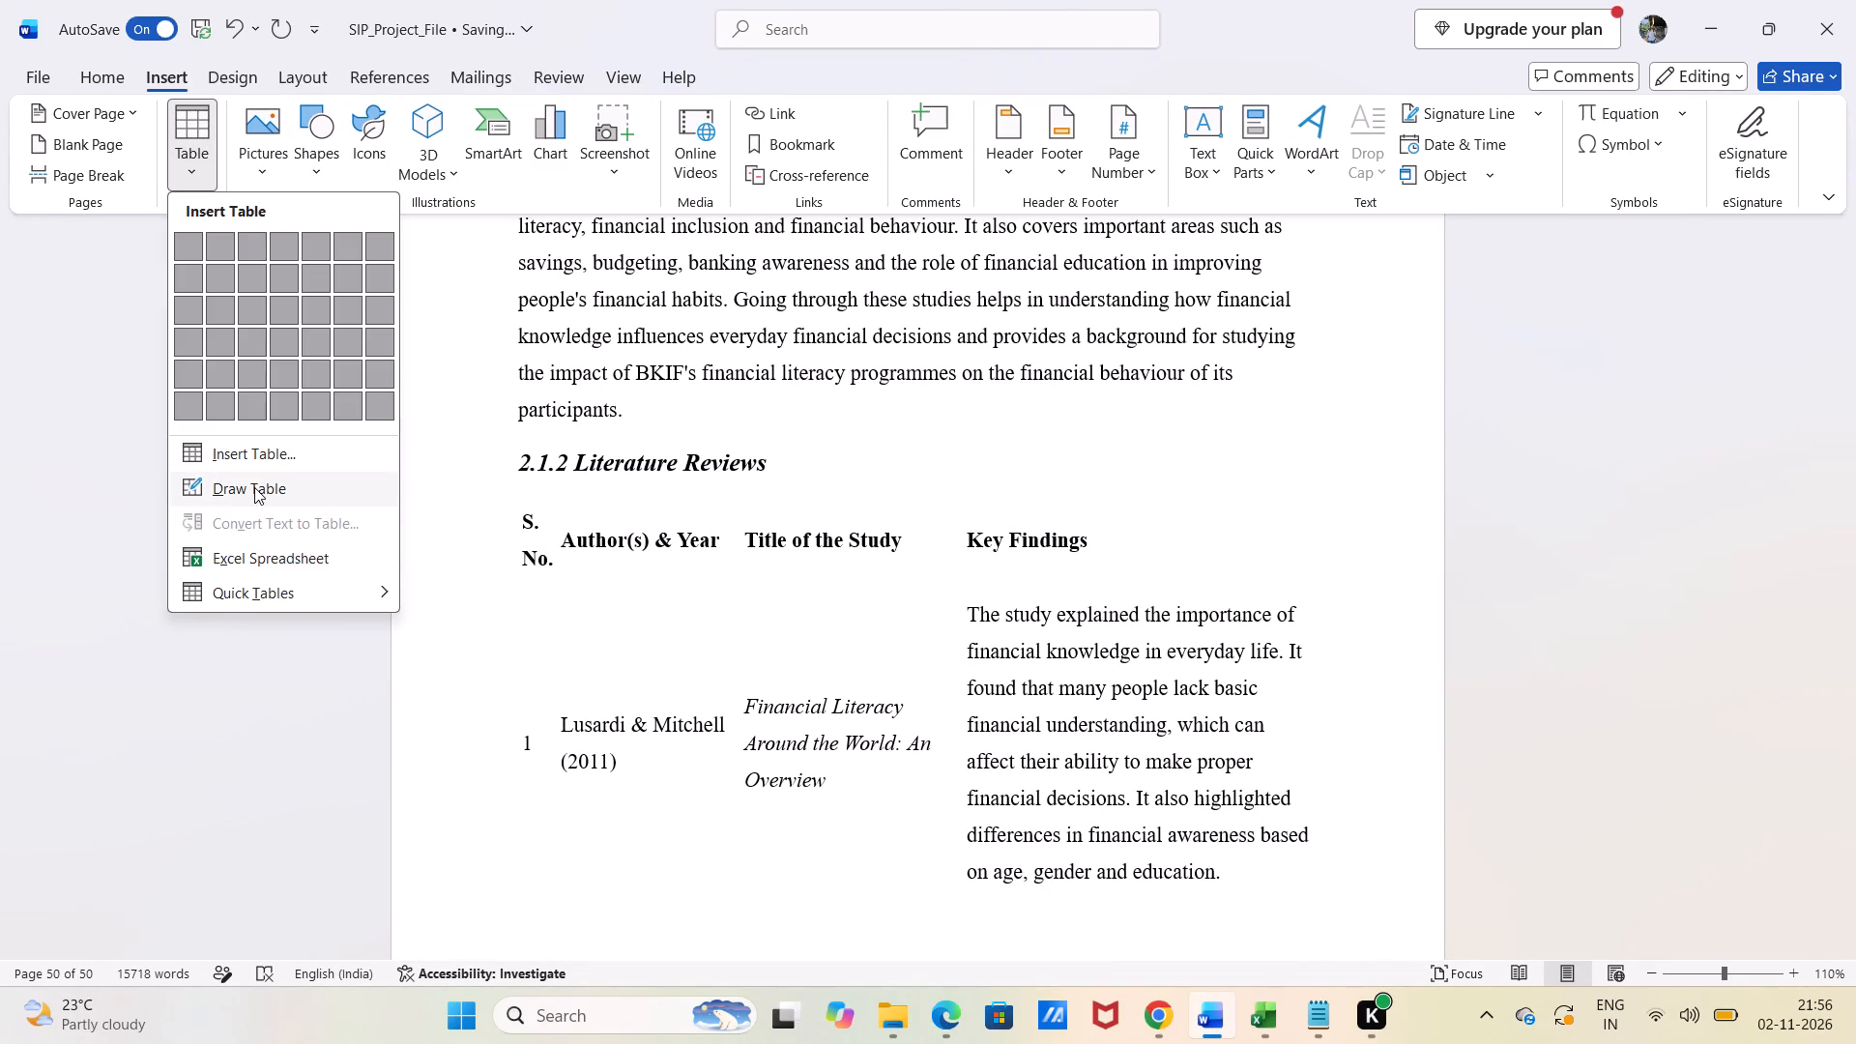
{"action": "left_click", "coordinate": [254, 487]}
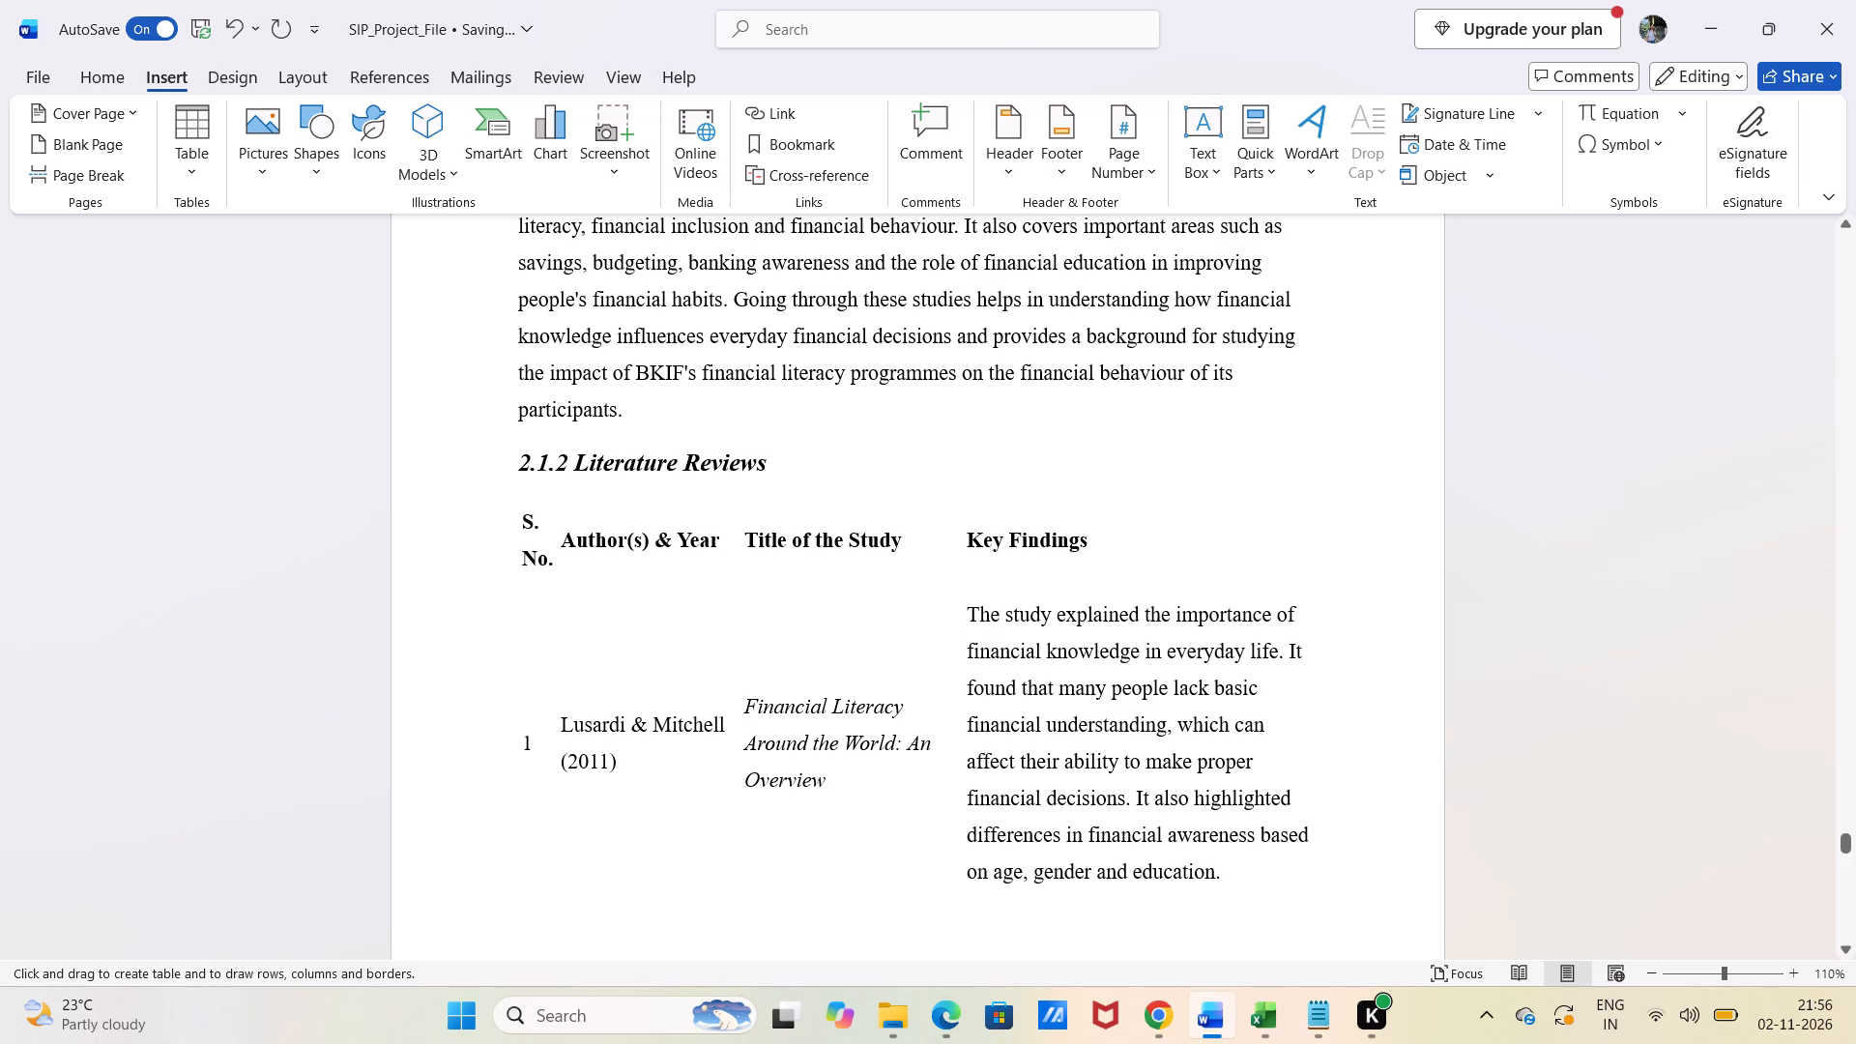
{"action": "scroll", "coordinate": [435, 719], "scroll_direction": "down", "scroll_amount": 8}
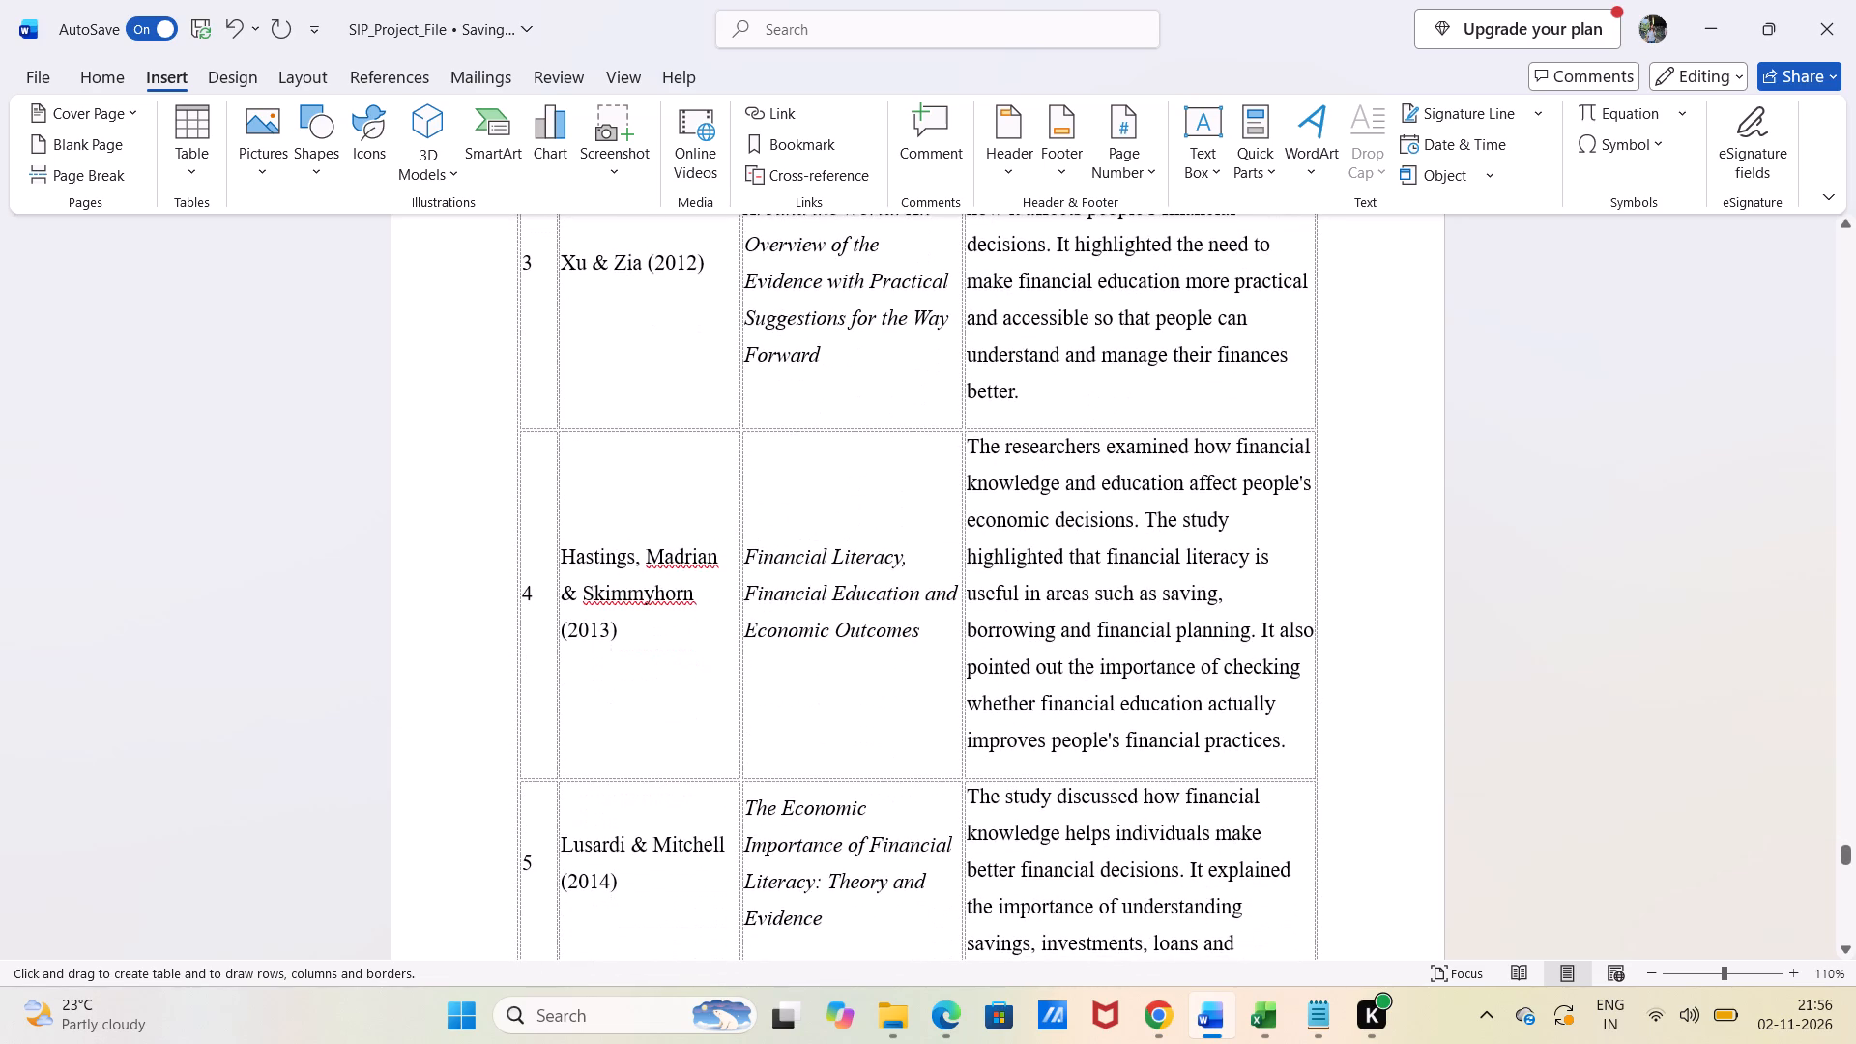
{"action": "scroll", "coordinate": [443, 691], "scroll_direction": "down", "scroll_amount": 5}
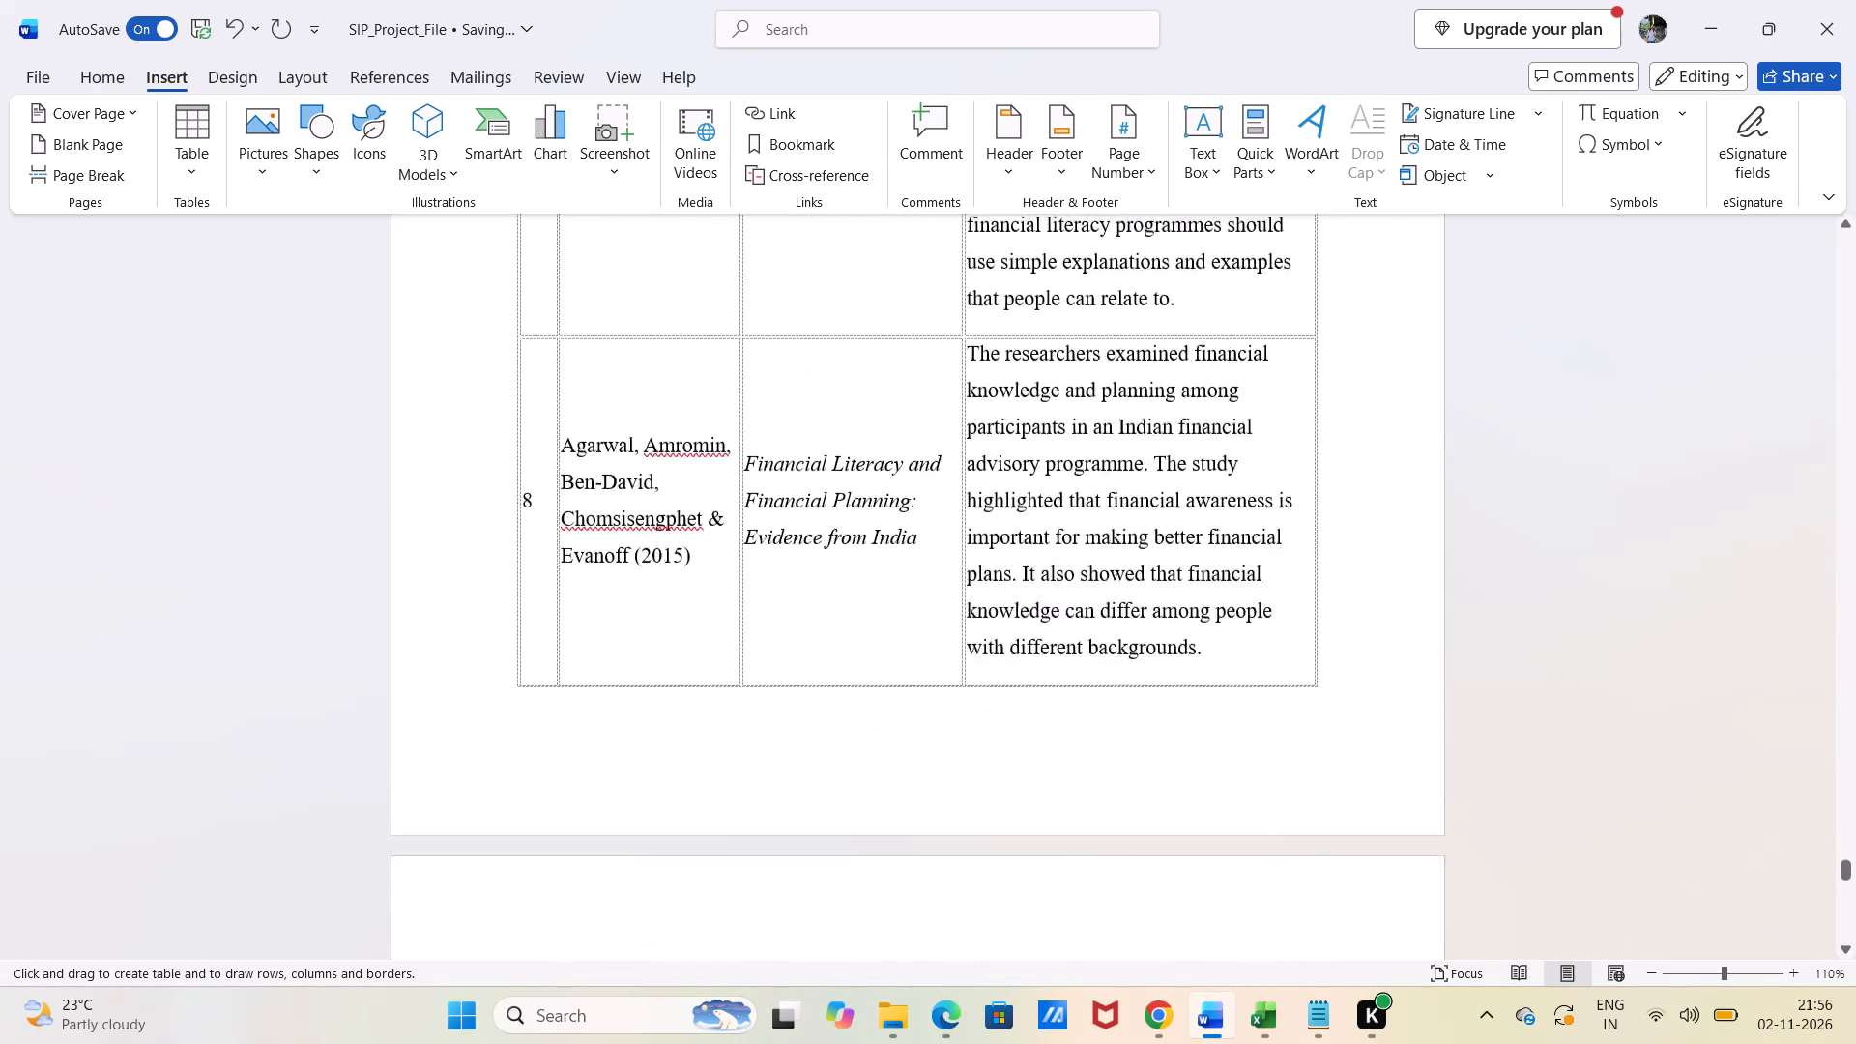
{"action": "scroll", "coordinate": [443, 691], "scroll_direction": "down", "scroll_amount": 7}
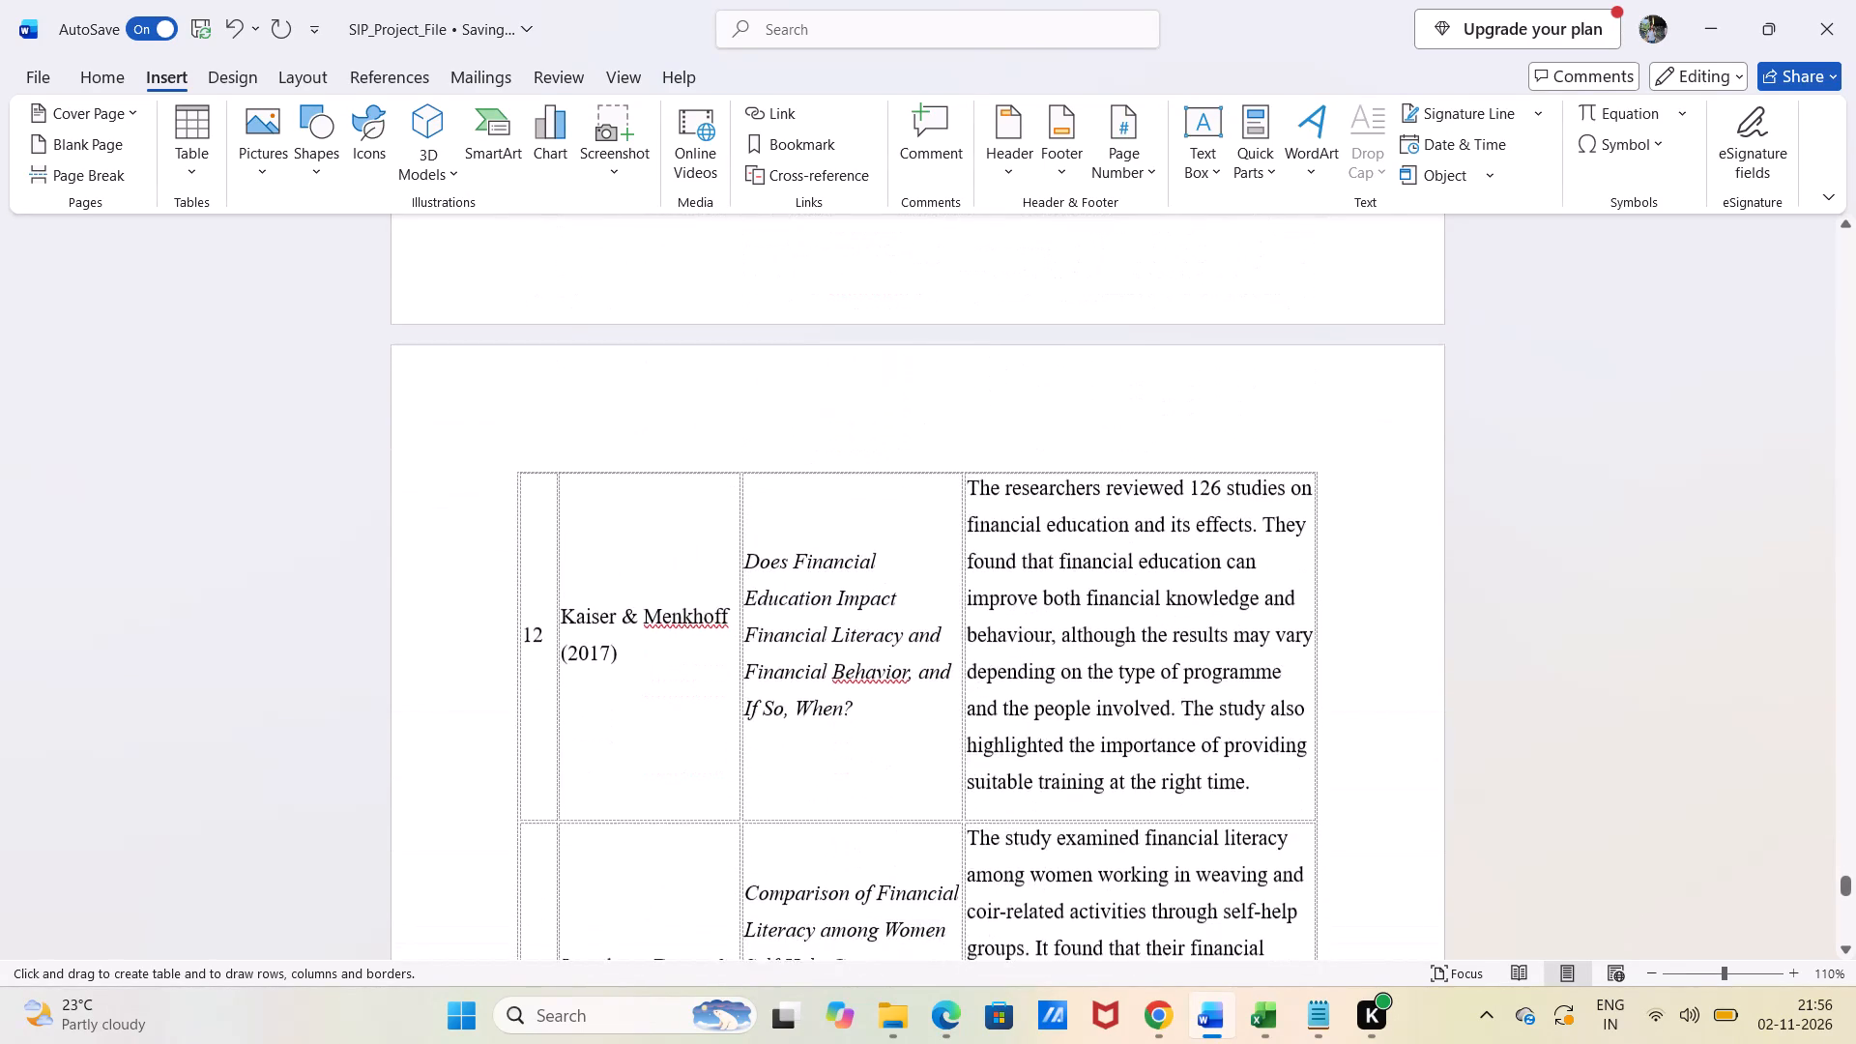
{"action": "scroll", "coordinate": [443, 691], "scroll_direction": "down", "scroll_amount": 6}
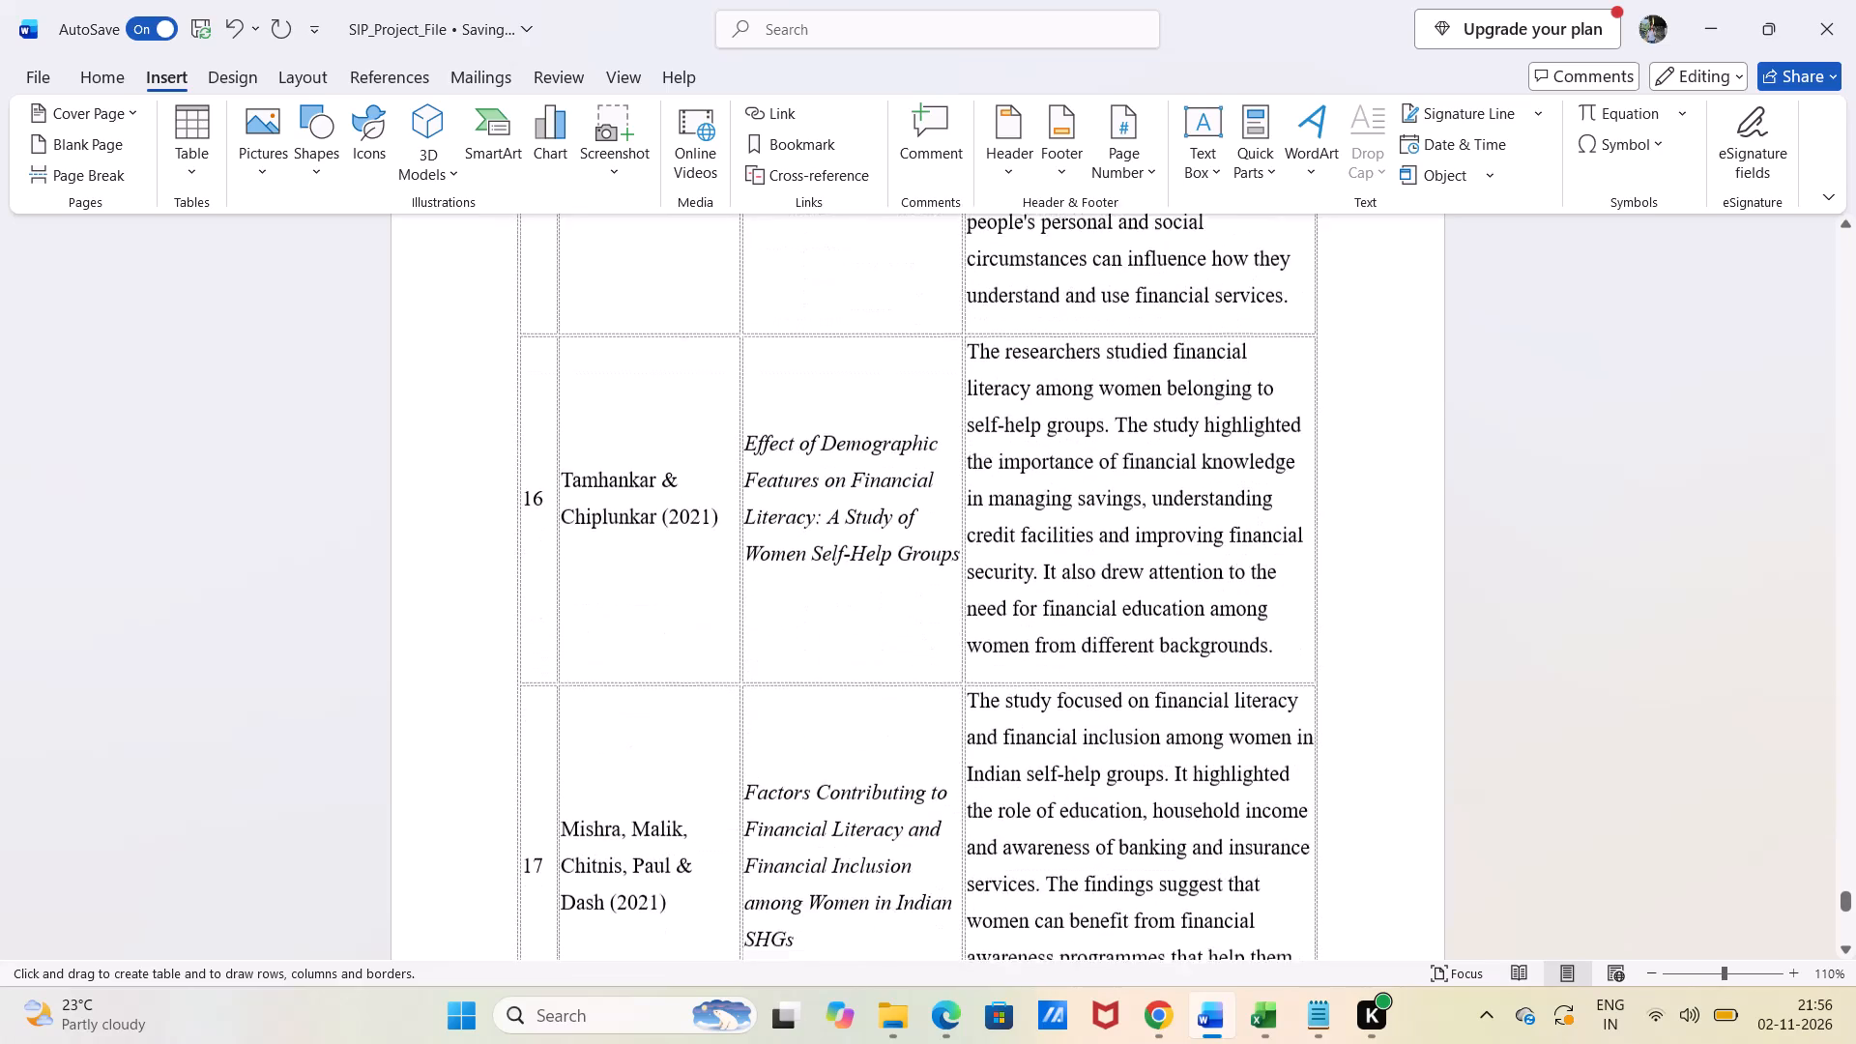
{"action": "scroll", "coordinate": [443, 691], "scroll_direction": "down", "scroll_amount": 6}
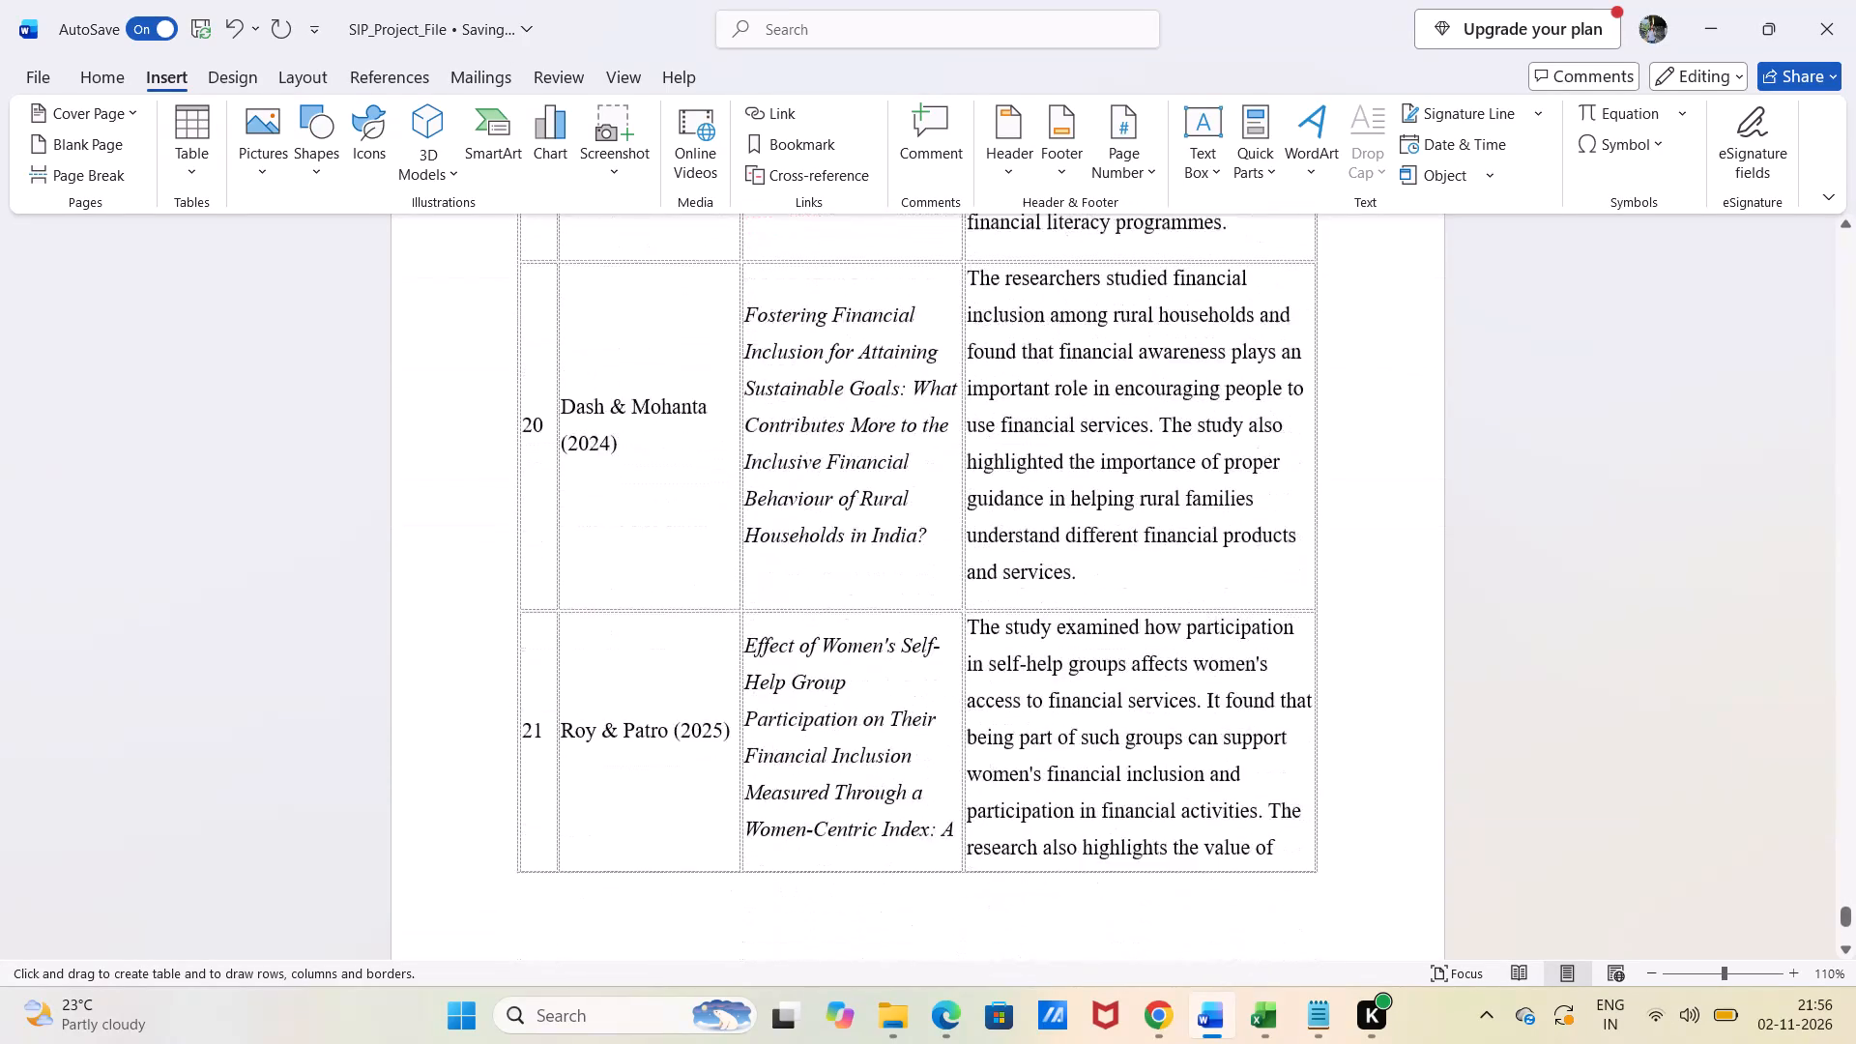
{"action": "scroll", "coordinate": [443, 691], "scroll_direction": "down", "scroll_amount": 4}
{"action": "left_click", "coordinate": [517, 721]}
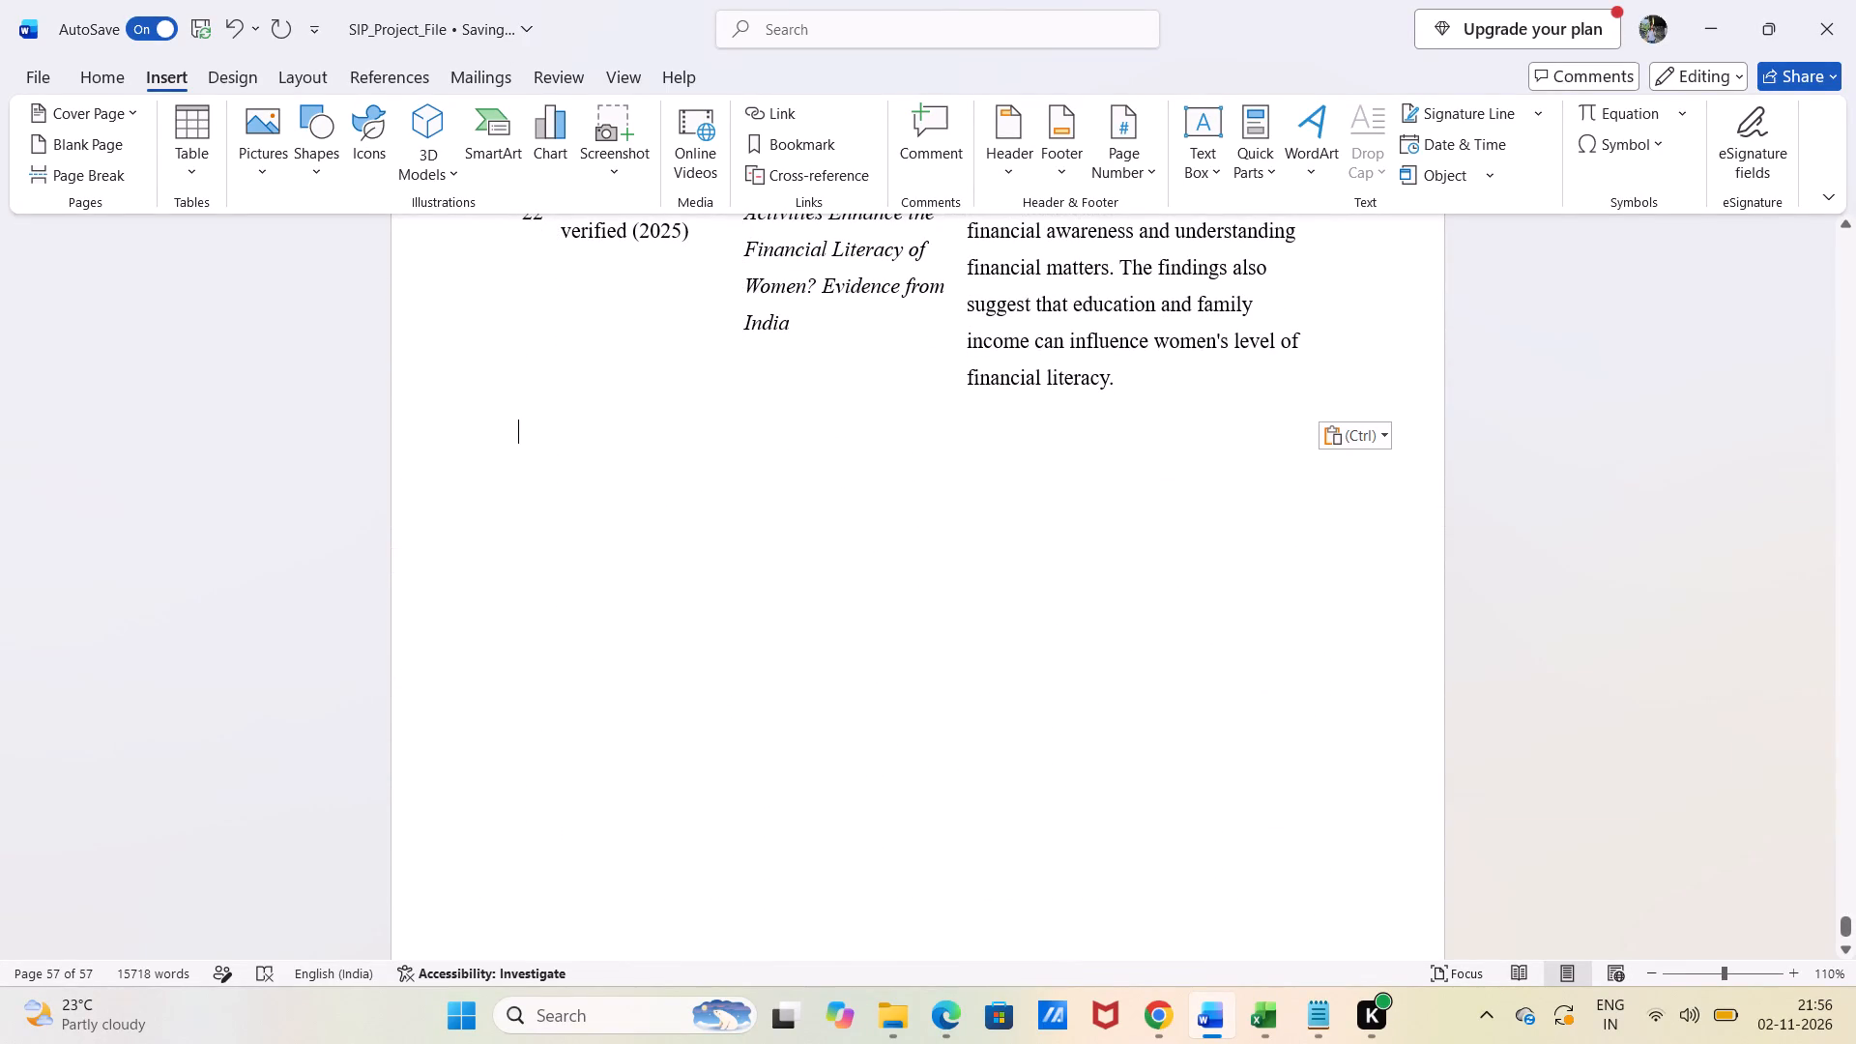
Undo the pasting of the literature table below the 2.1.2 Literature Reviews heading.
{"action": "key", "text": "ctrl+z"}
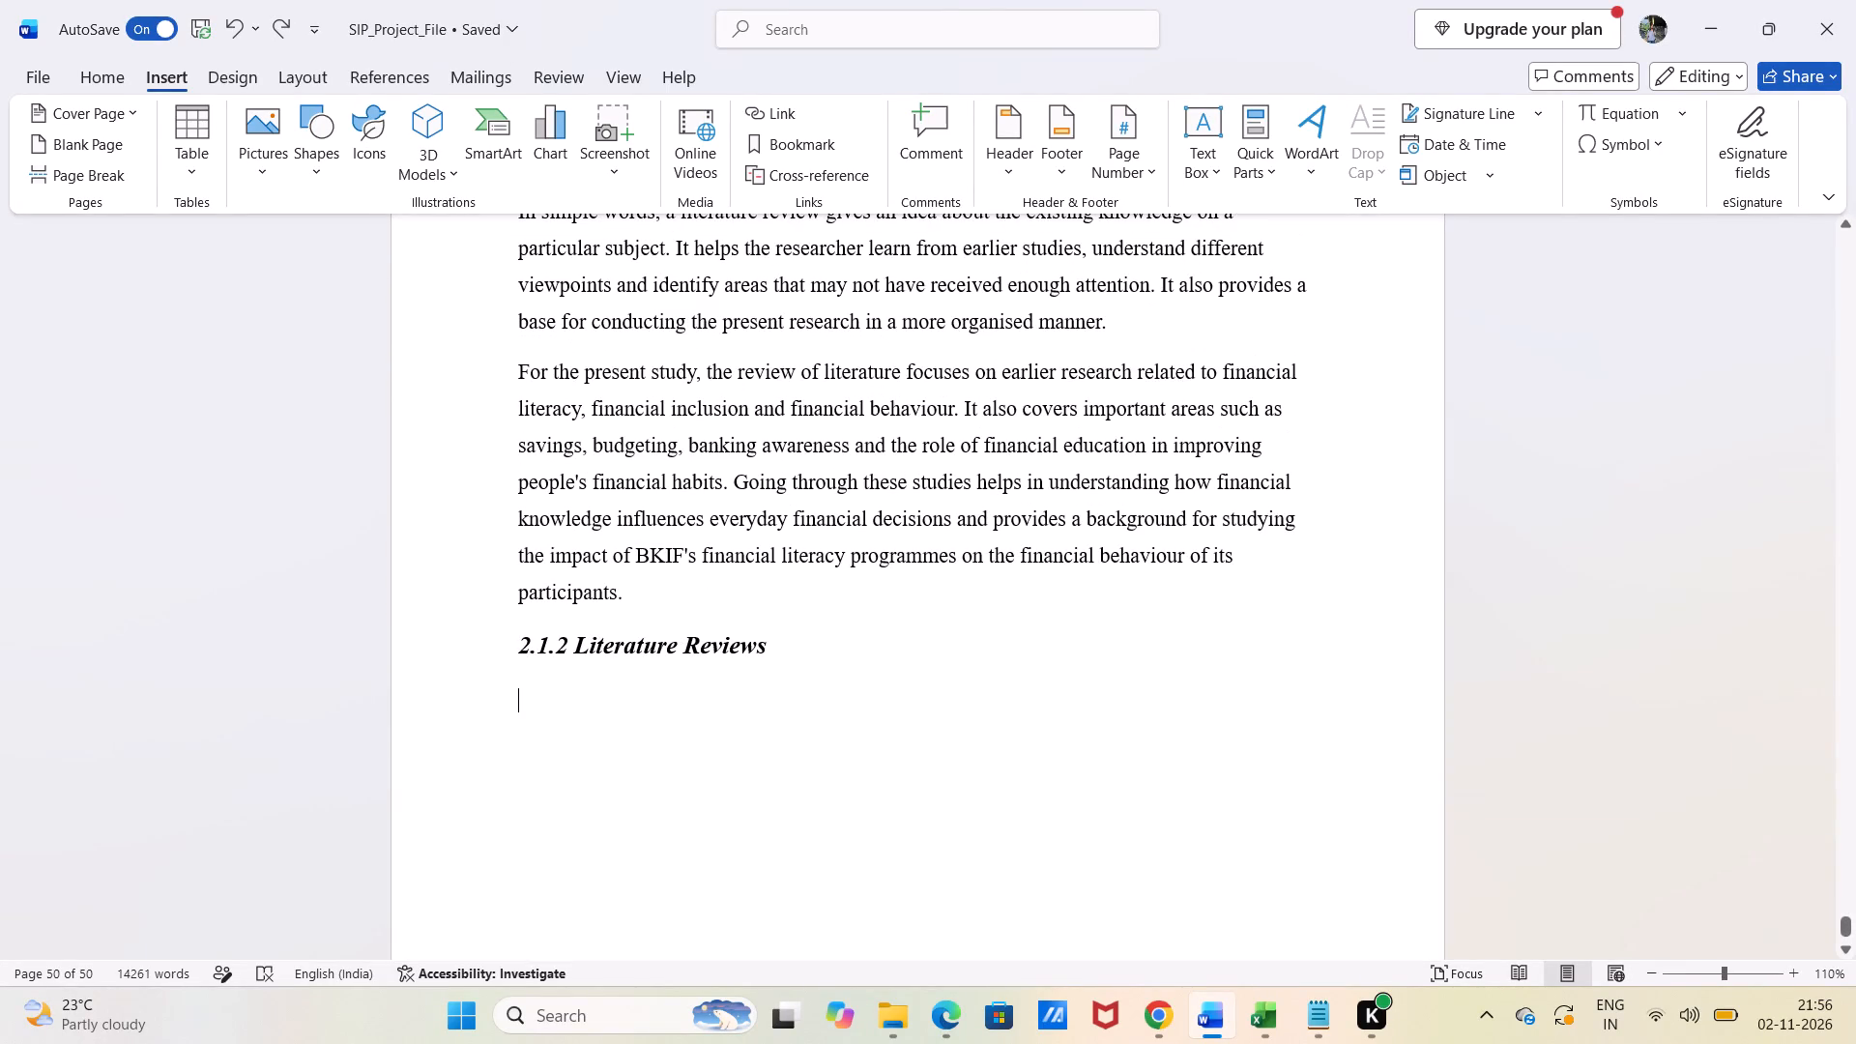
Paste the copied literature table again below the 2.1.2 Literature Reviews heading.
{"action": "key", "text": "ctrl+v"}
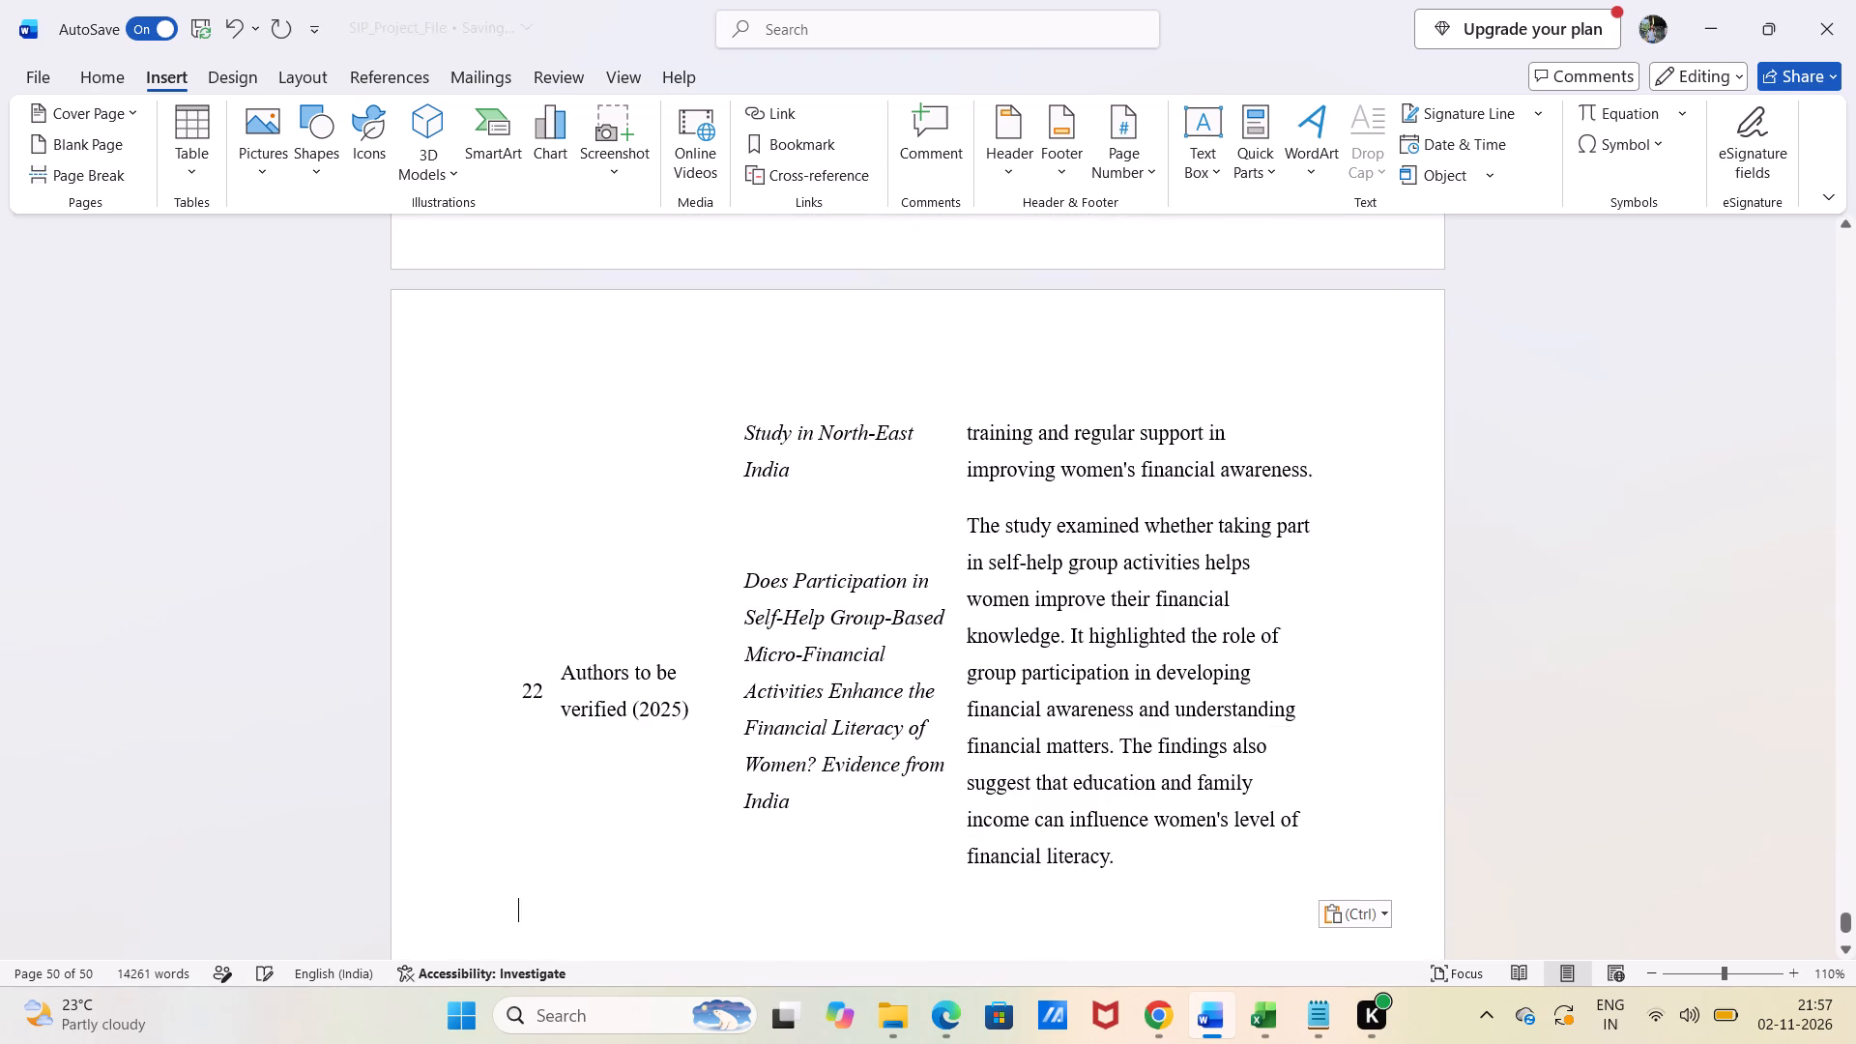
Start the Draw Table tool and try to draw a border line along the top of row 22 of the literature table.
{"action": "scroll", "coordinate": [698, 749], "scroll_direction": "up", "scroll_amount": 5}
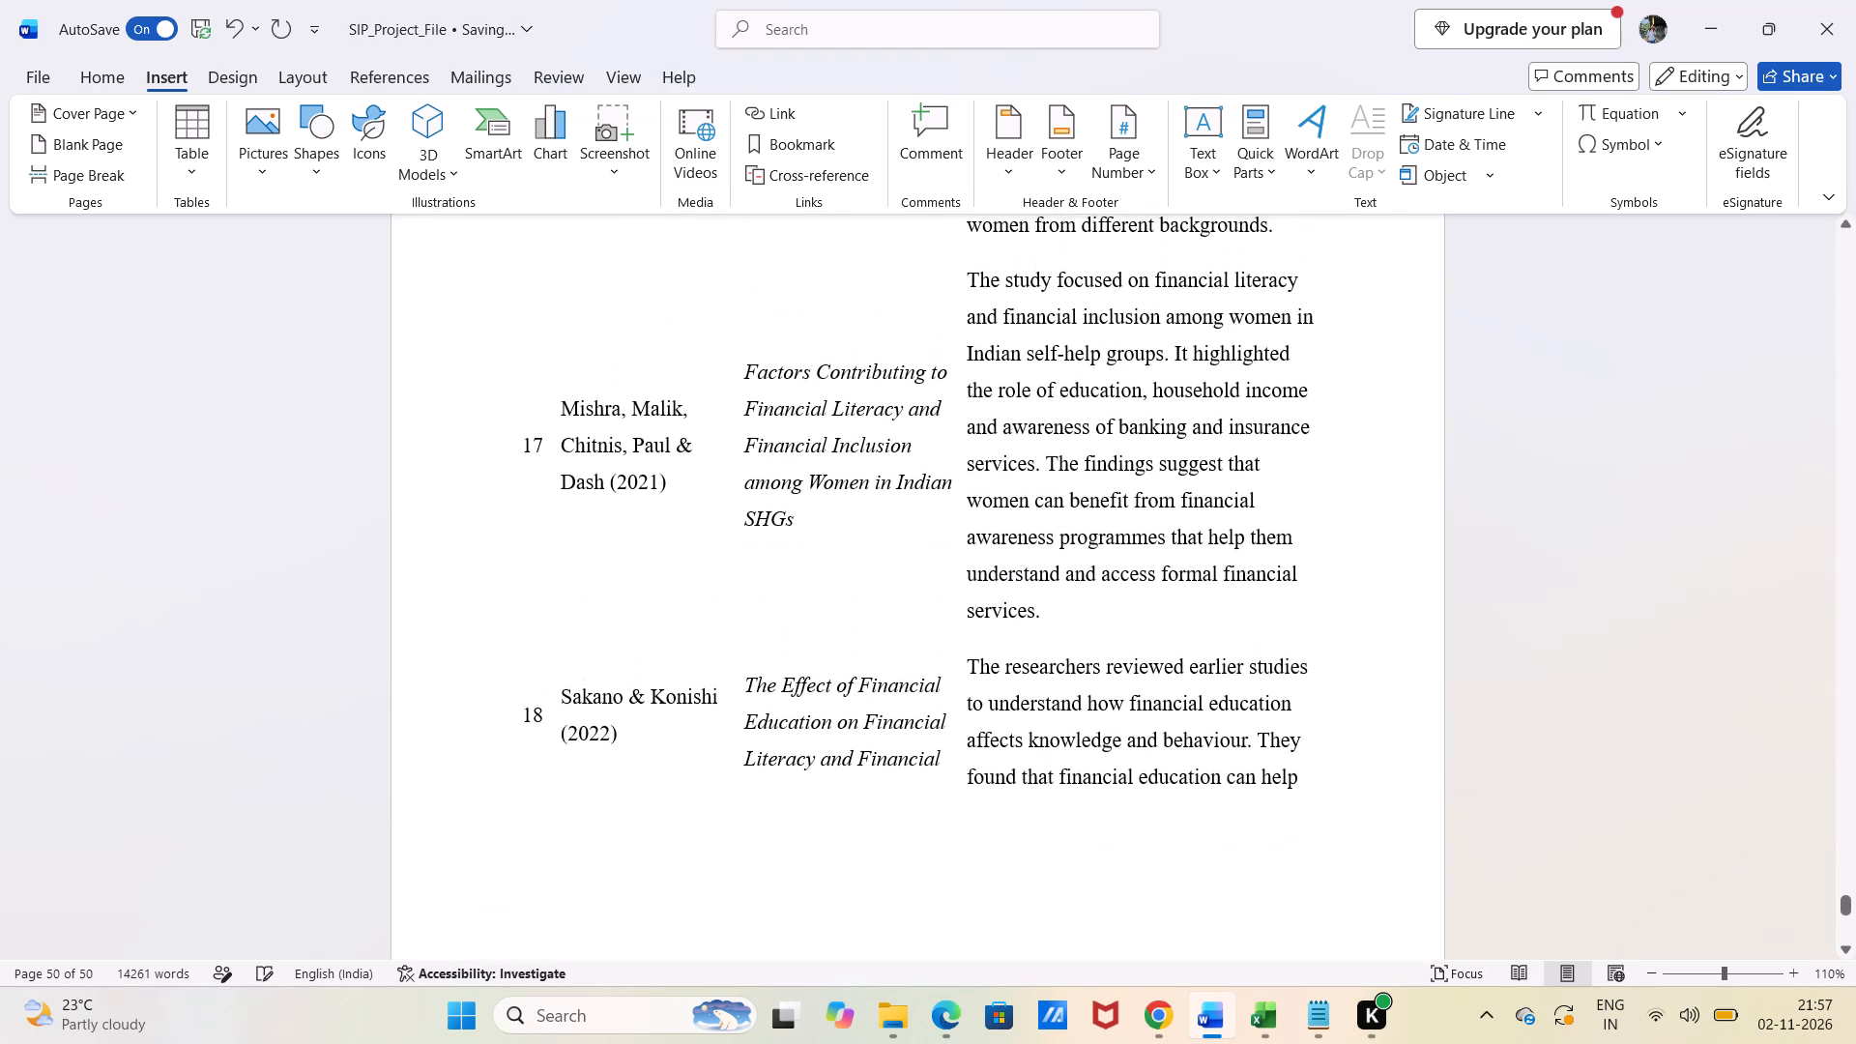
{"action": "left_click", "coordinate": [181, 162]}
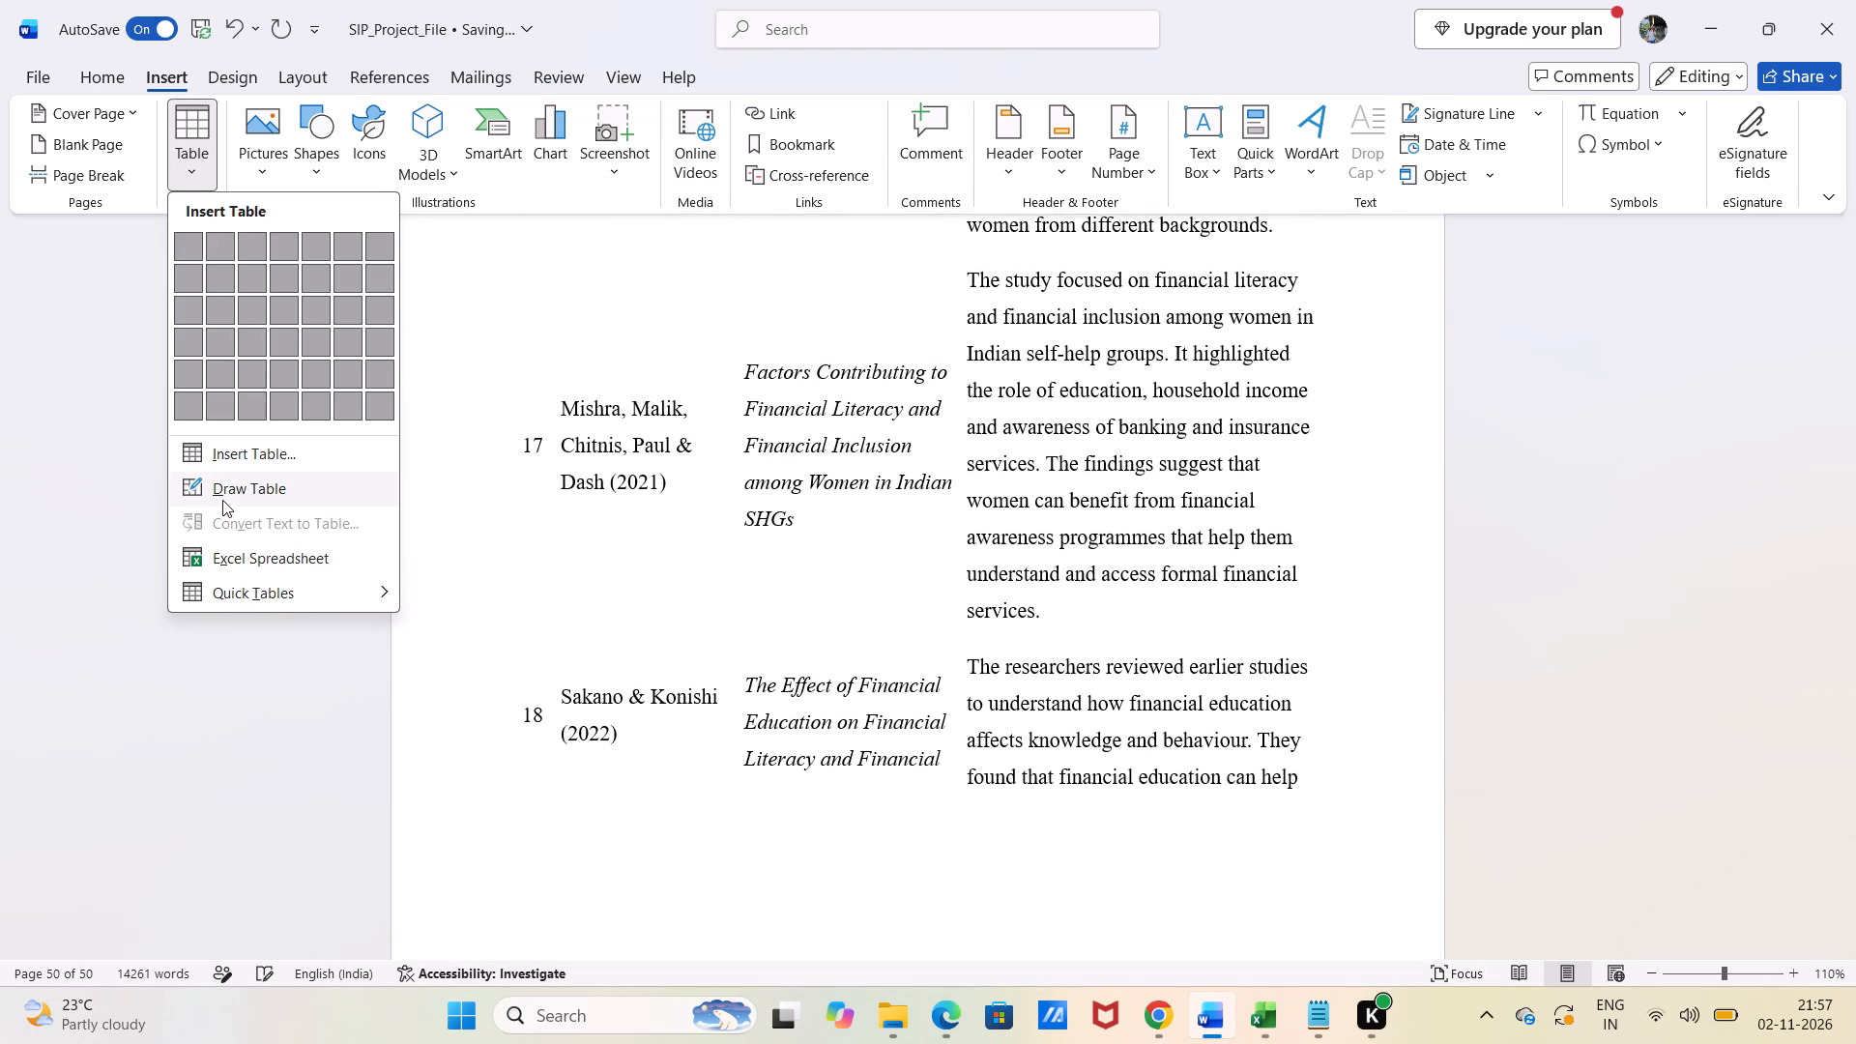
{"action": "left_click", "coordinate": [221, 487]}
{"action": "key", "text": "Return"}
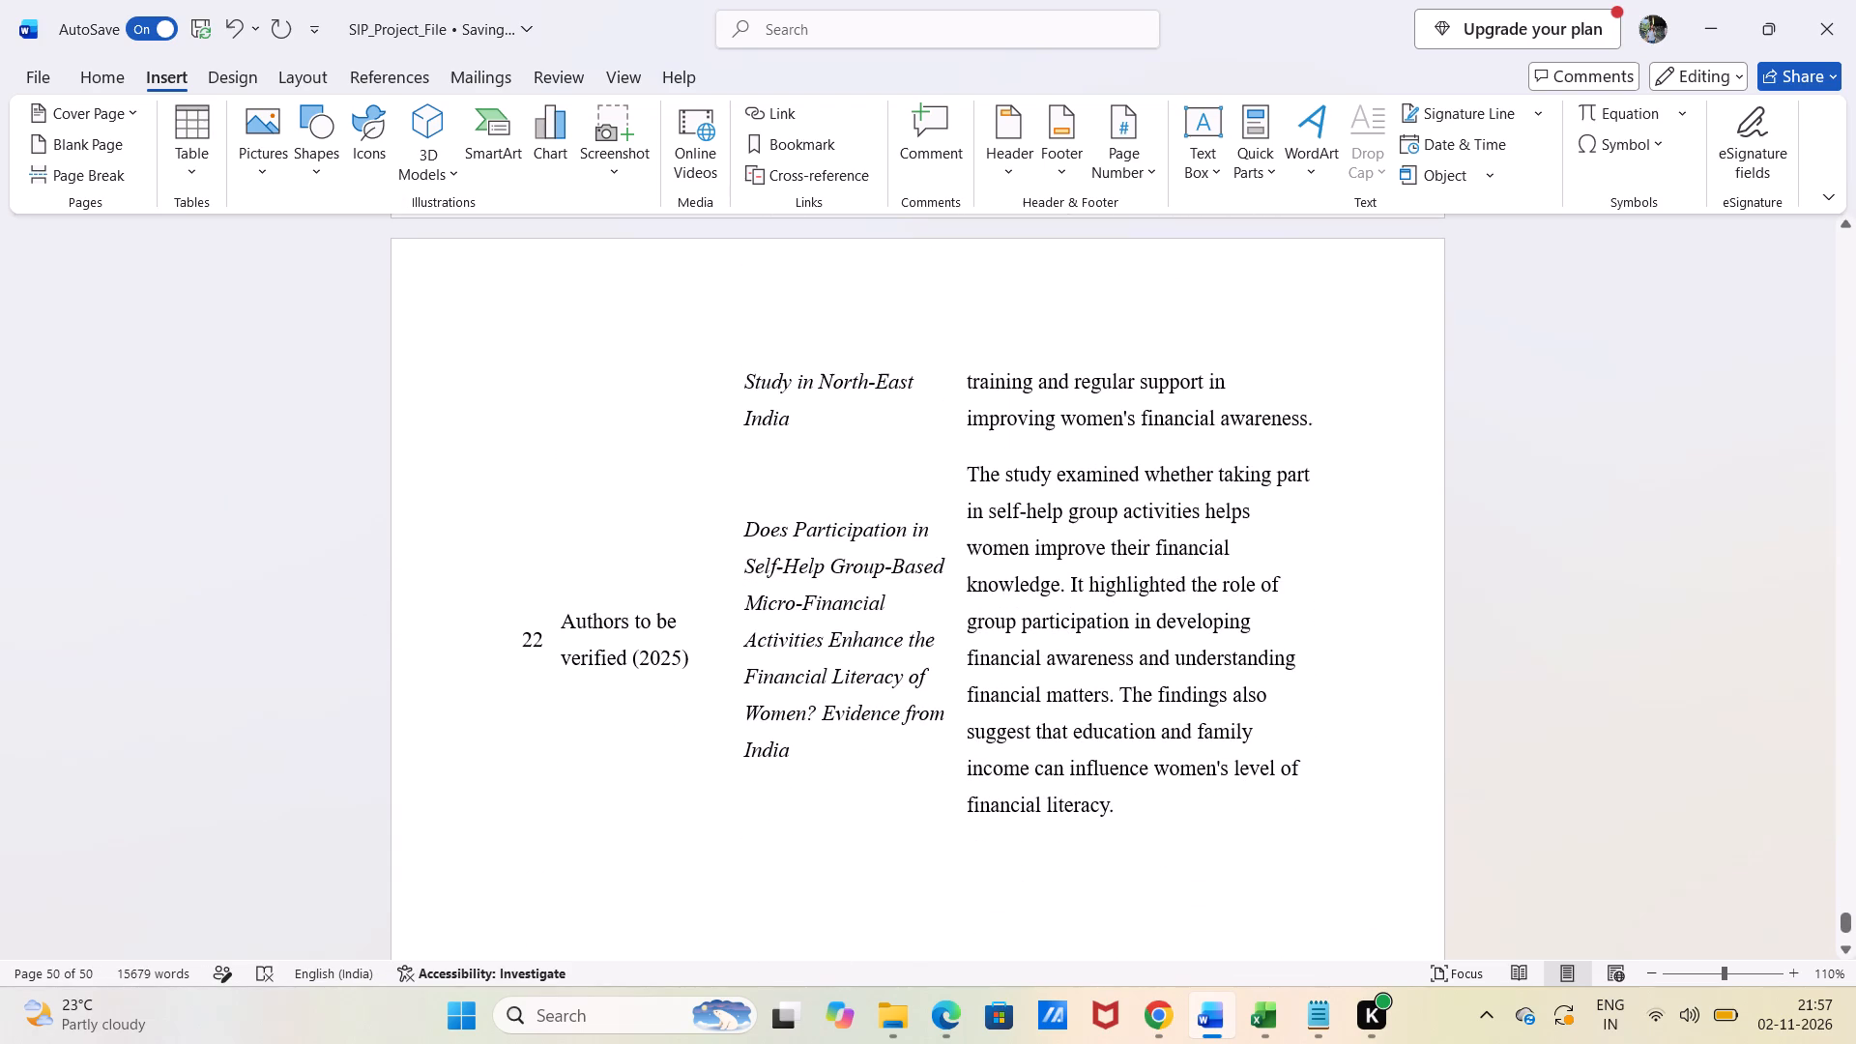
{"action": "left_click", "coordinate": [186, 159]}
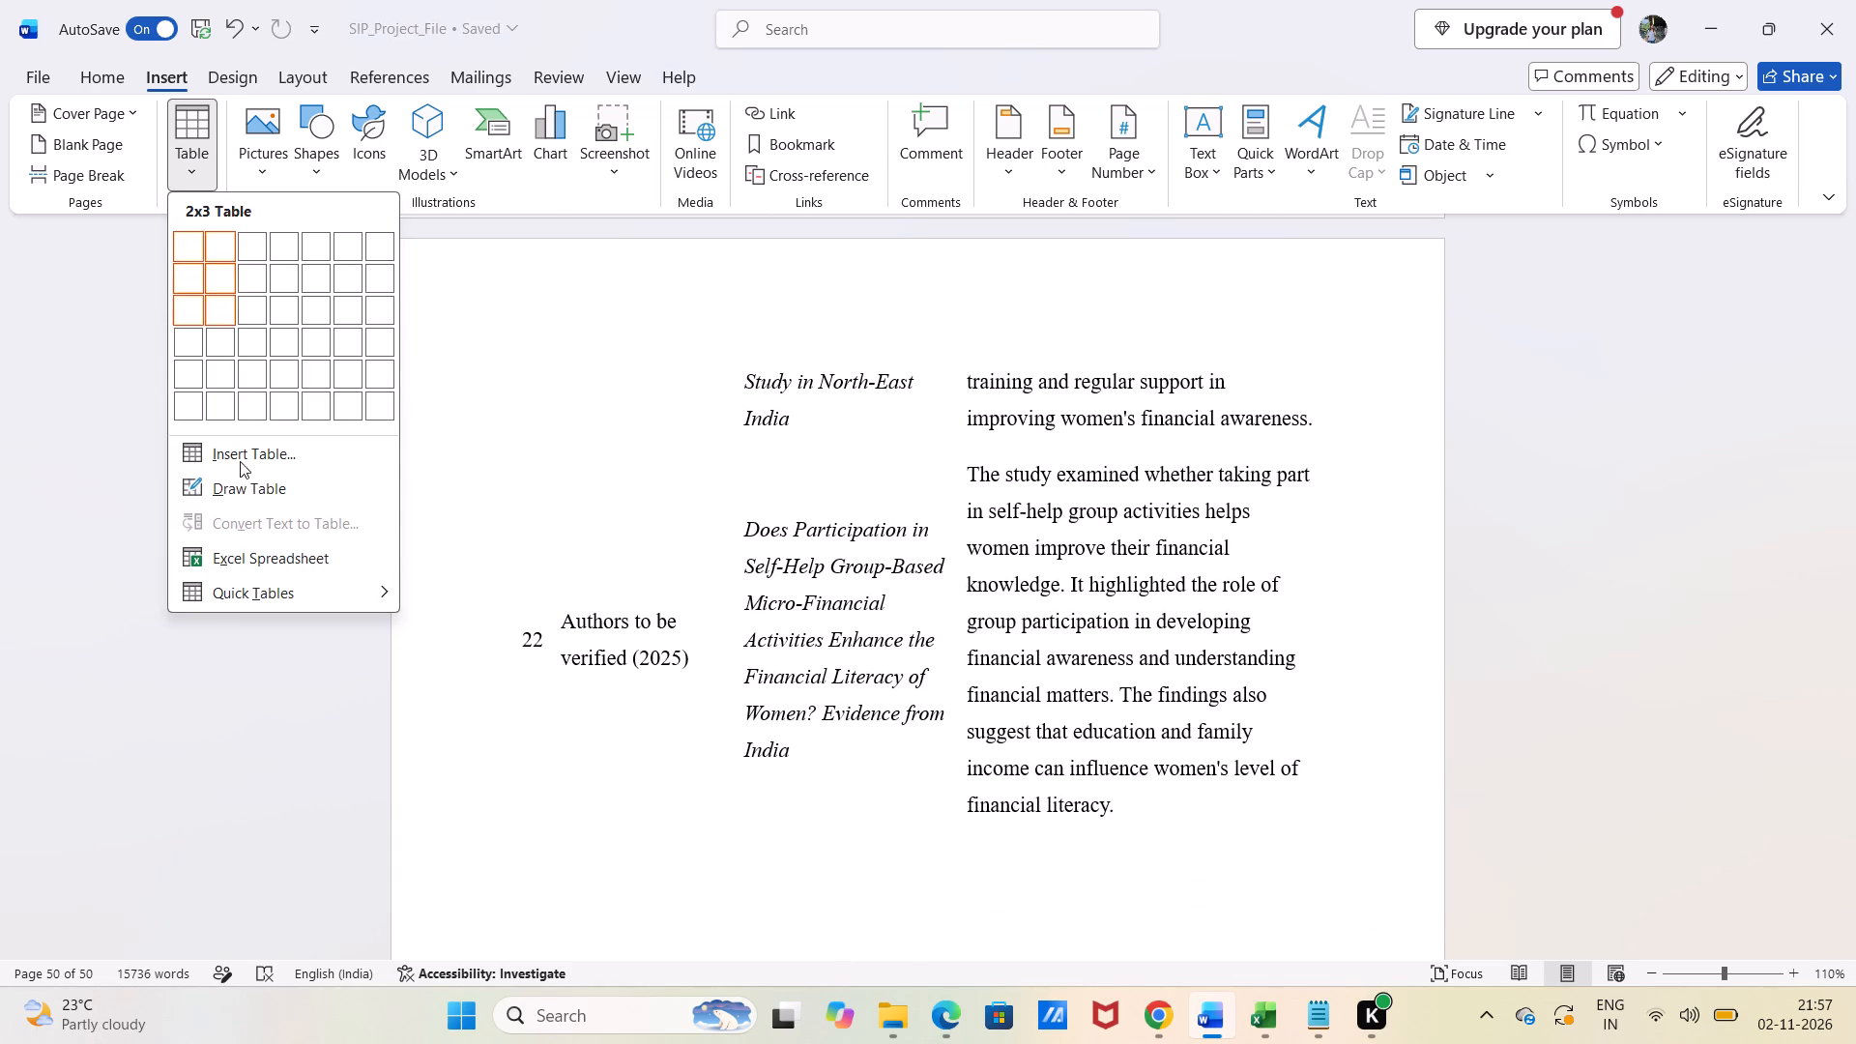
{"action": "left_click", "coordinate": [245, 487]}
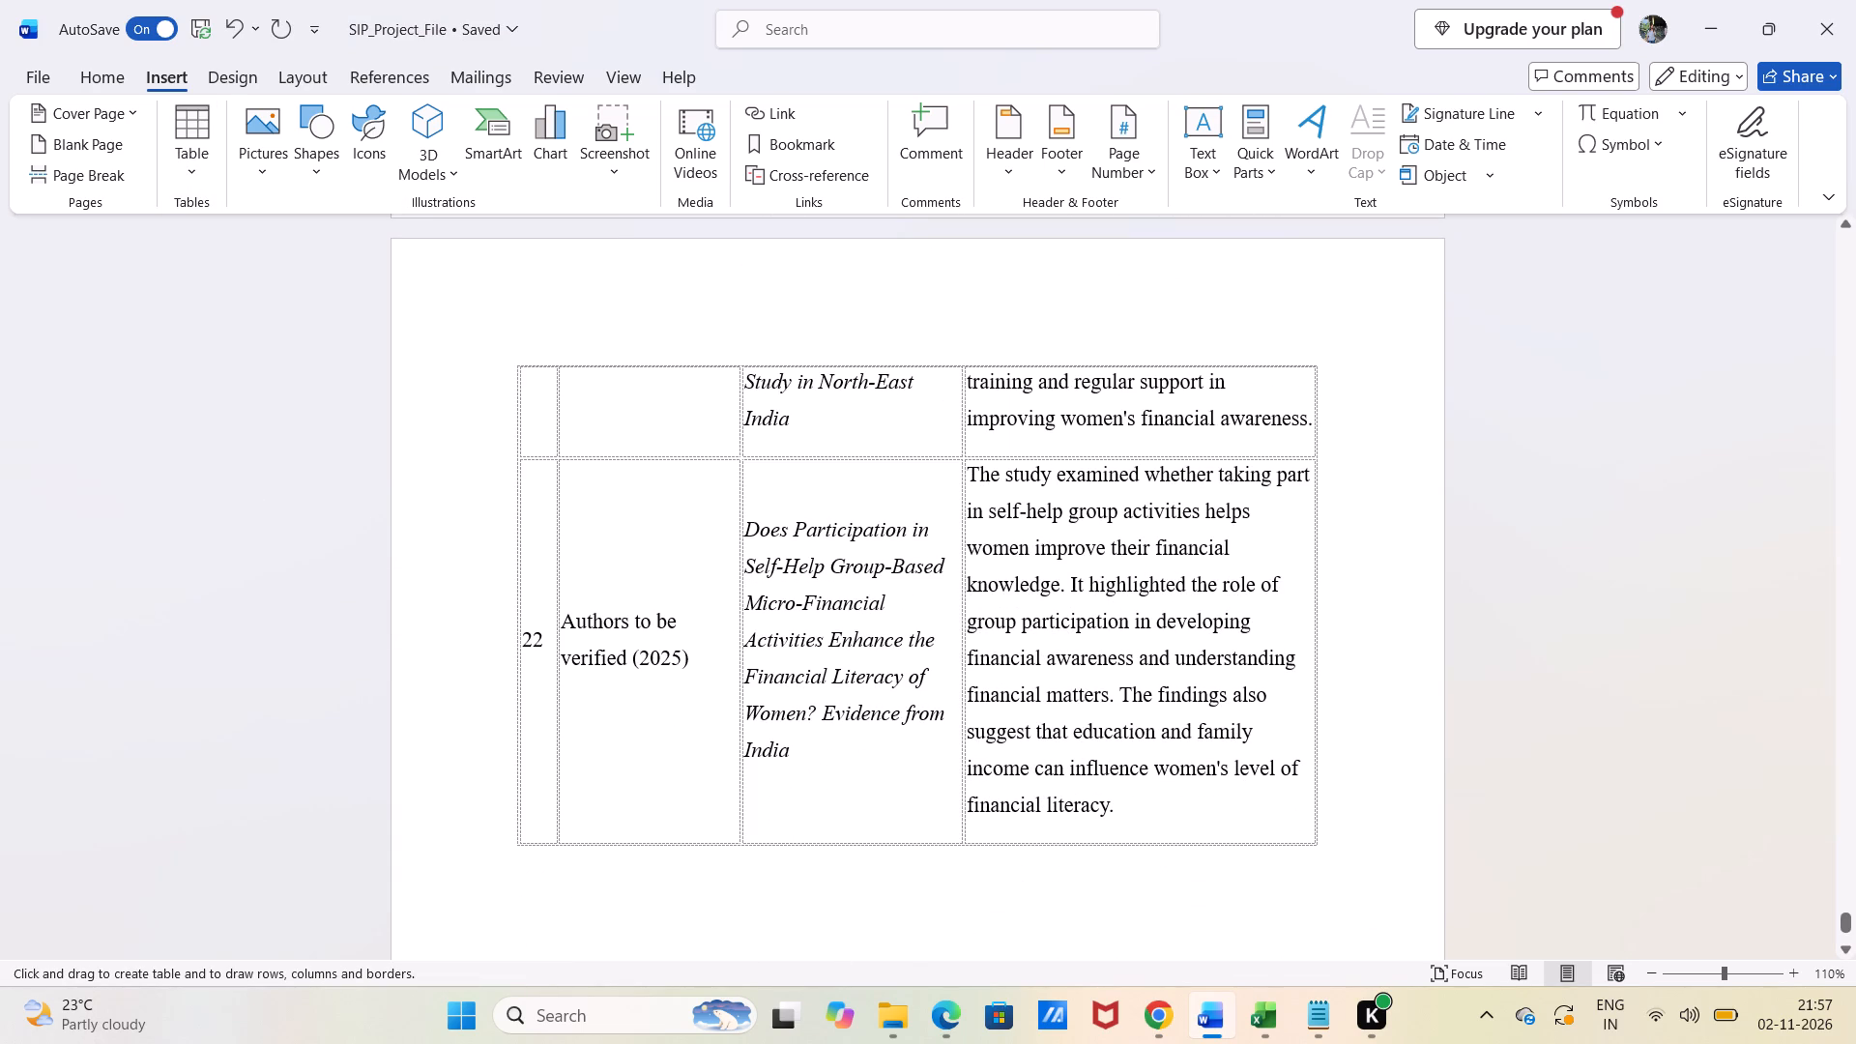
{"action": "left_click_drag", "start_coordinate": [525, 462], "coordinate": [900, 434]}
Draw a solid top border across the literature table's header row, from S. No. to Key Findings.
{"action": "scroll", "coordinate": [677, 431], "scroll_direction": "up", "scroll_amount": 7}
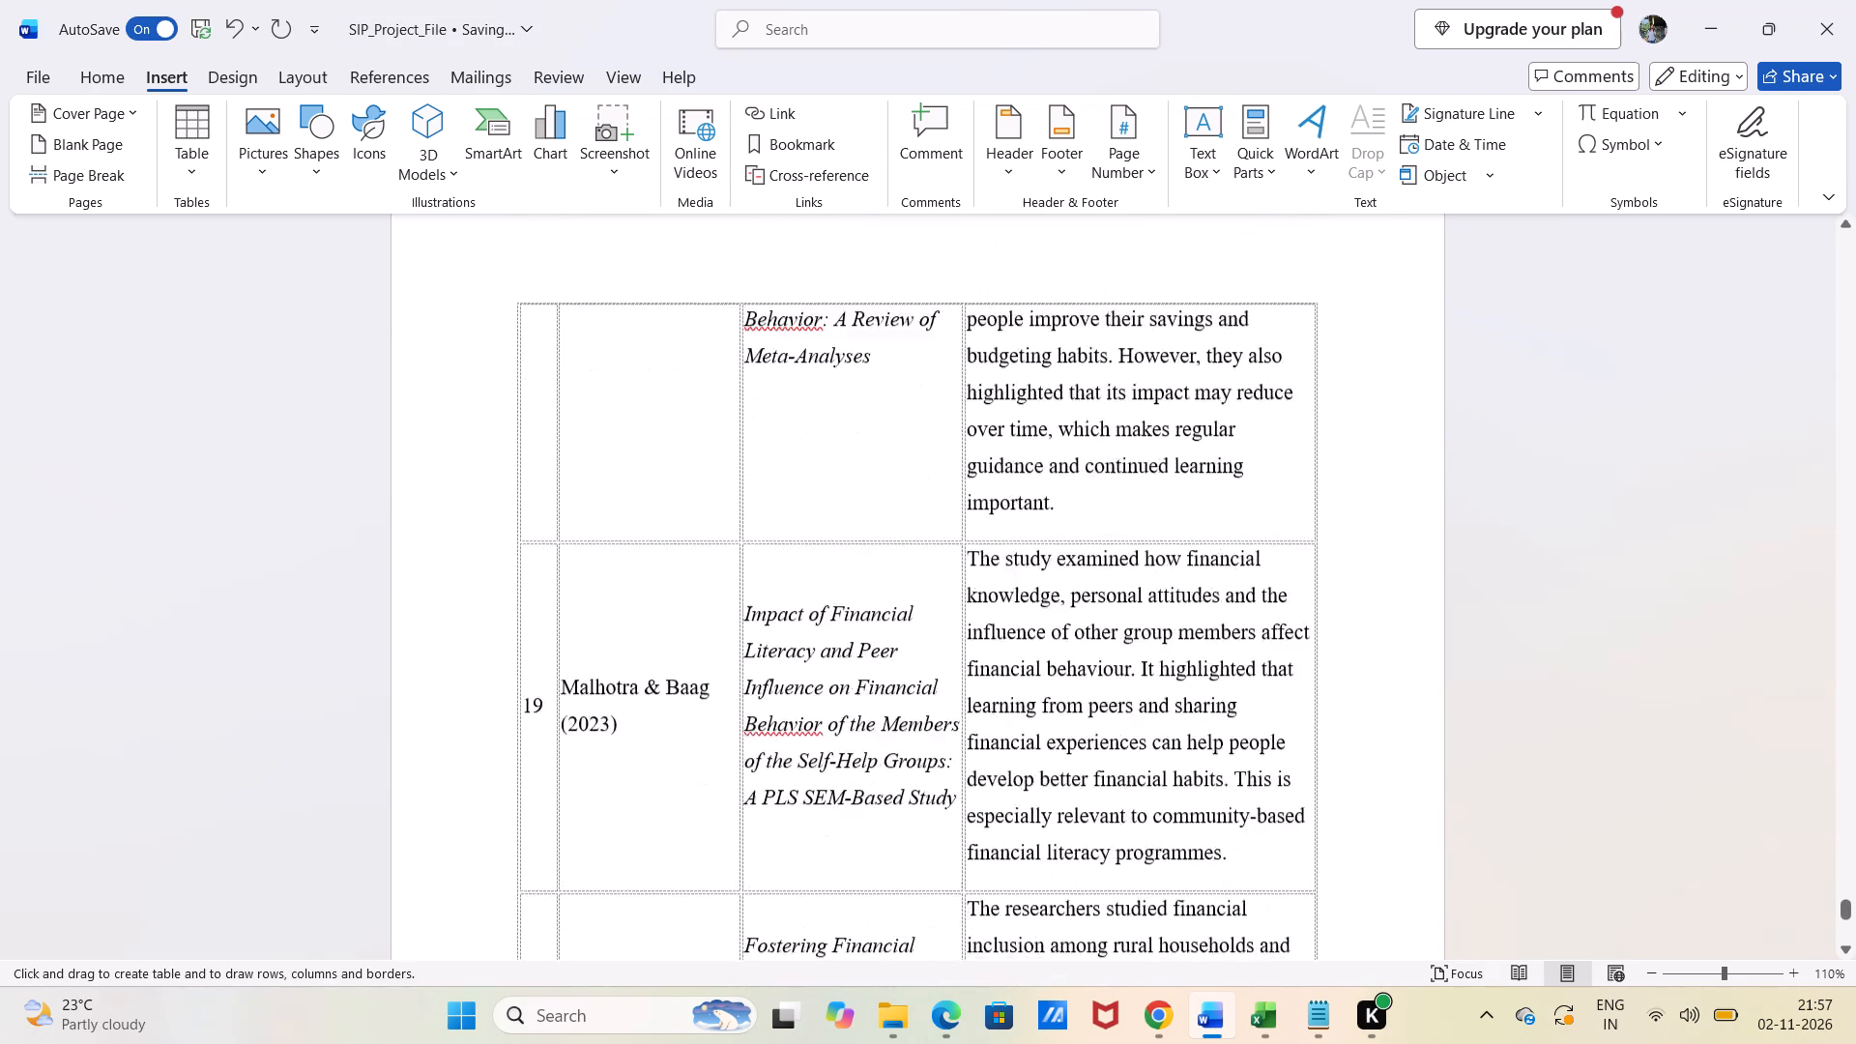
{"action": "scroll", "coordinate": [677, 431], "scroll_direction": "up", "scroll_amount": 10}
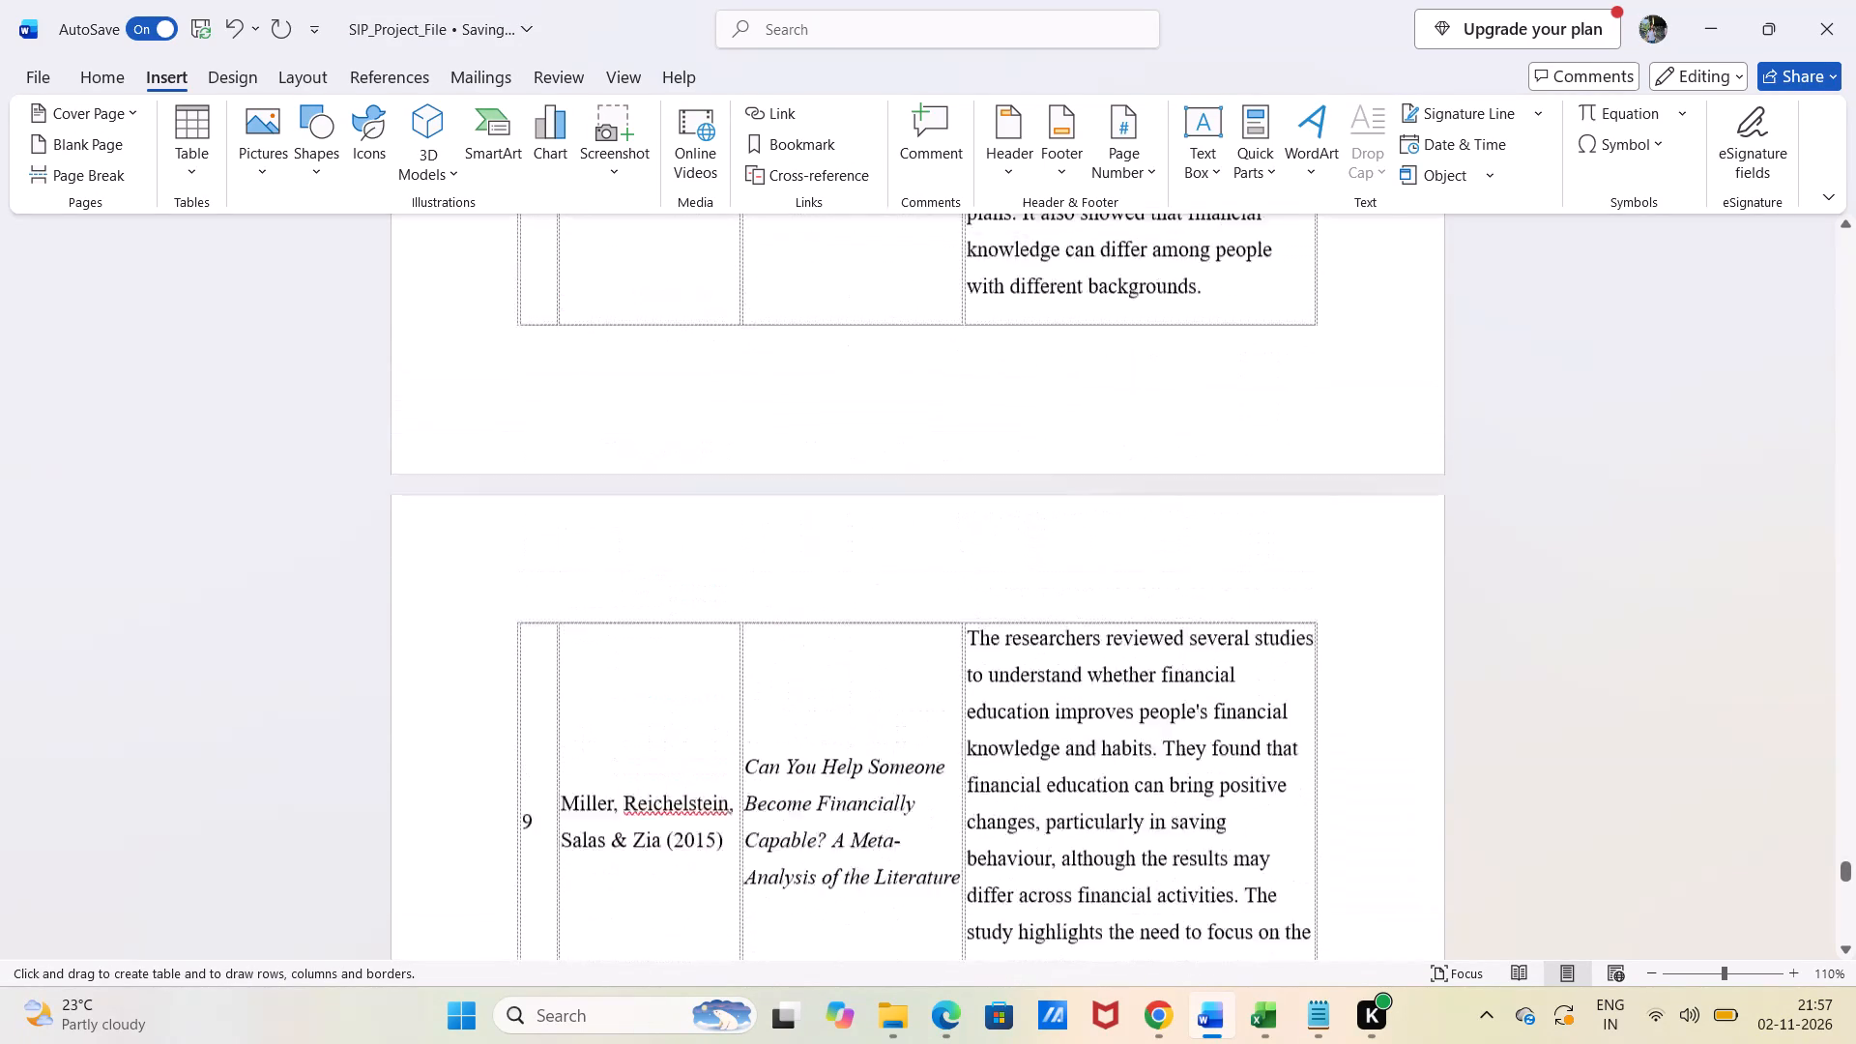
{"action": "scroll", "coordinate": [677, 431], "scroll_direction": "up", "scroll_amount": 5}
{"action": "scroll", "coordinate": [677, 431], "scroll_direction": "down", "scroll_amount": 1}
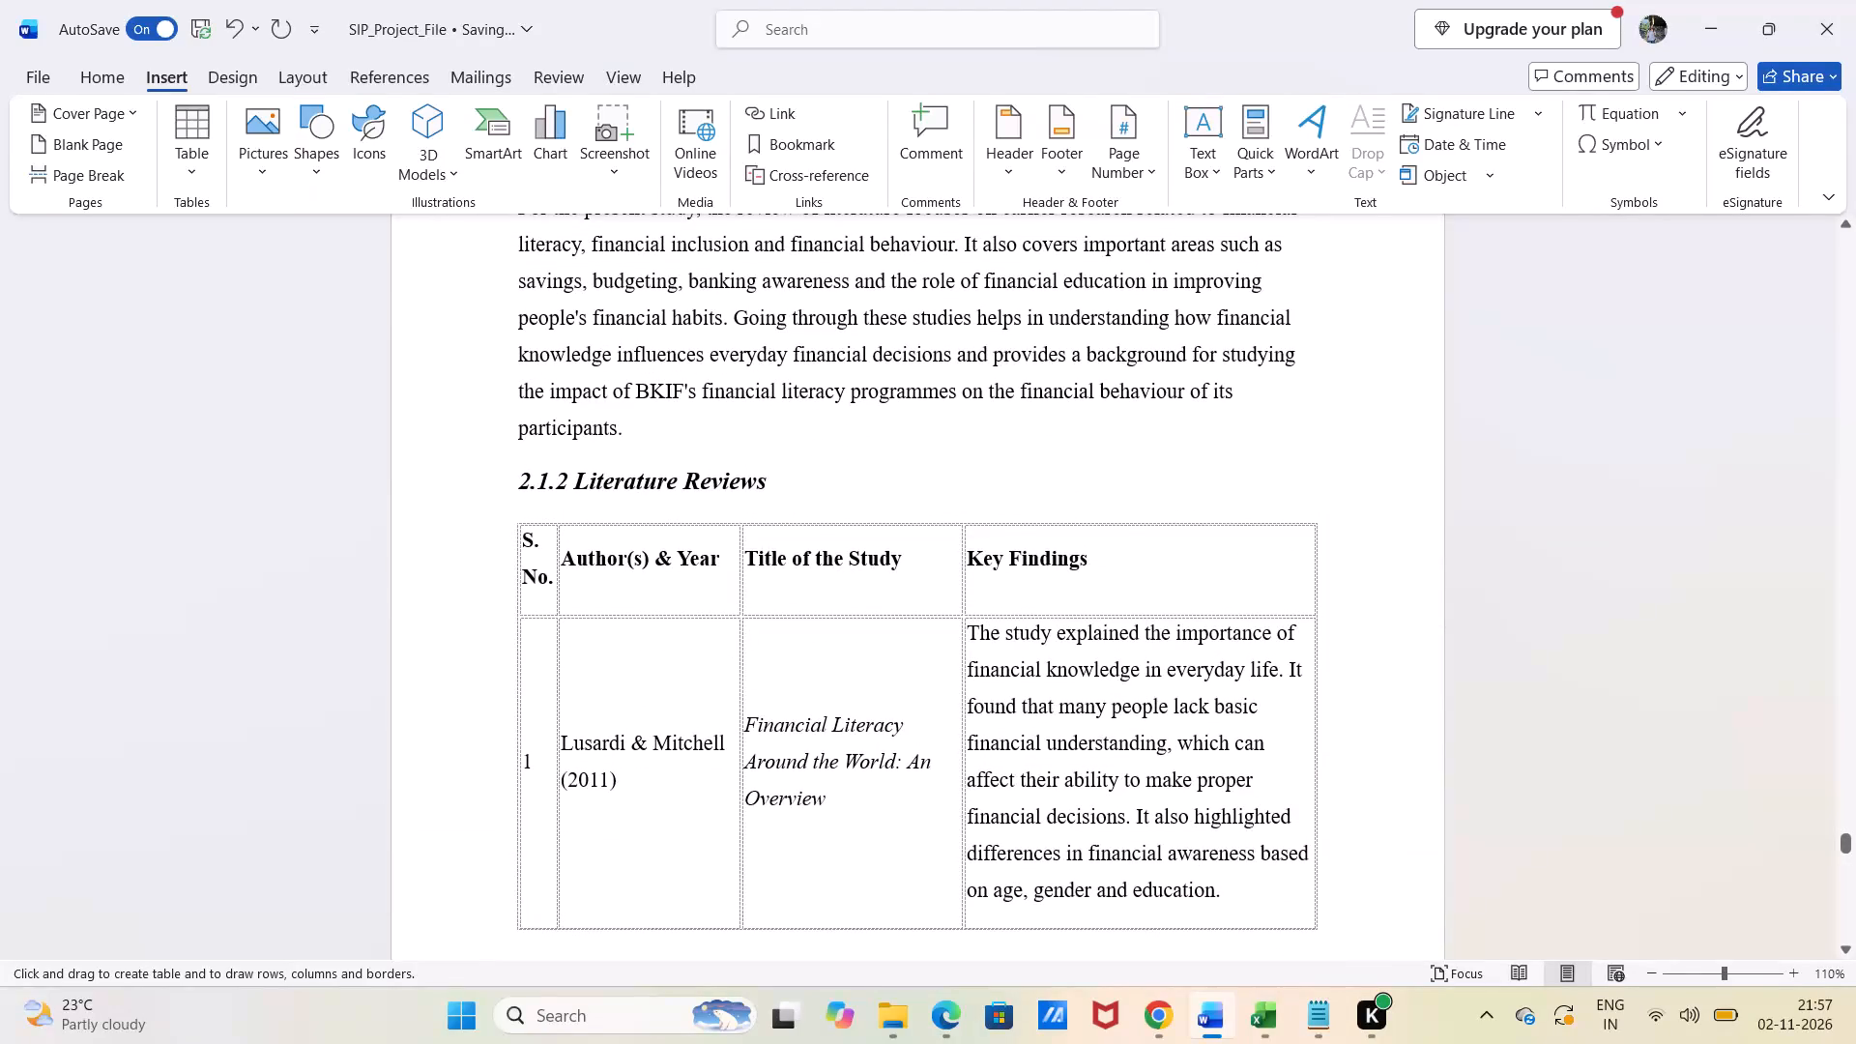
{"action": "scroll", "coordinate": [677, 431], "scroll_direction": "down", "scroll_amount": 1}
{"action": "left_click_drag", "start_coordinate": [527, 526], "coordinate": [538, 520]}
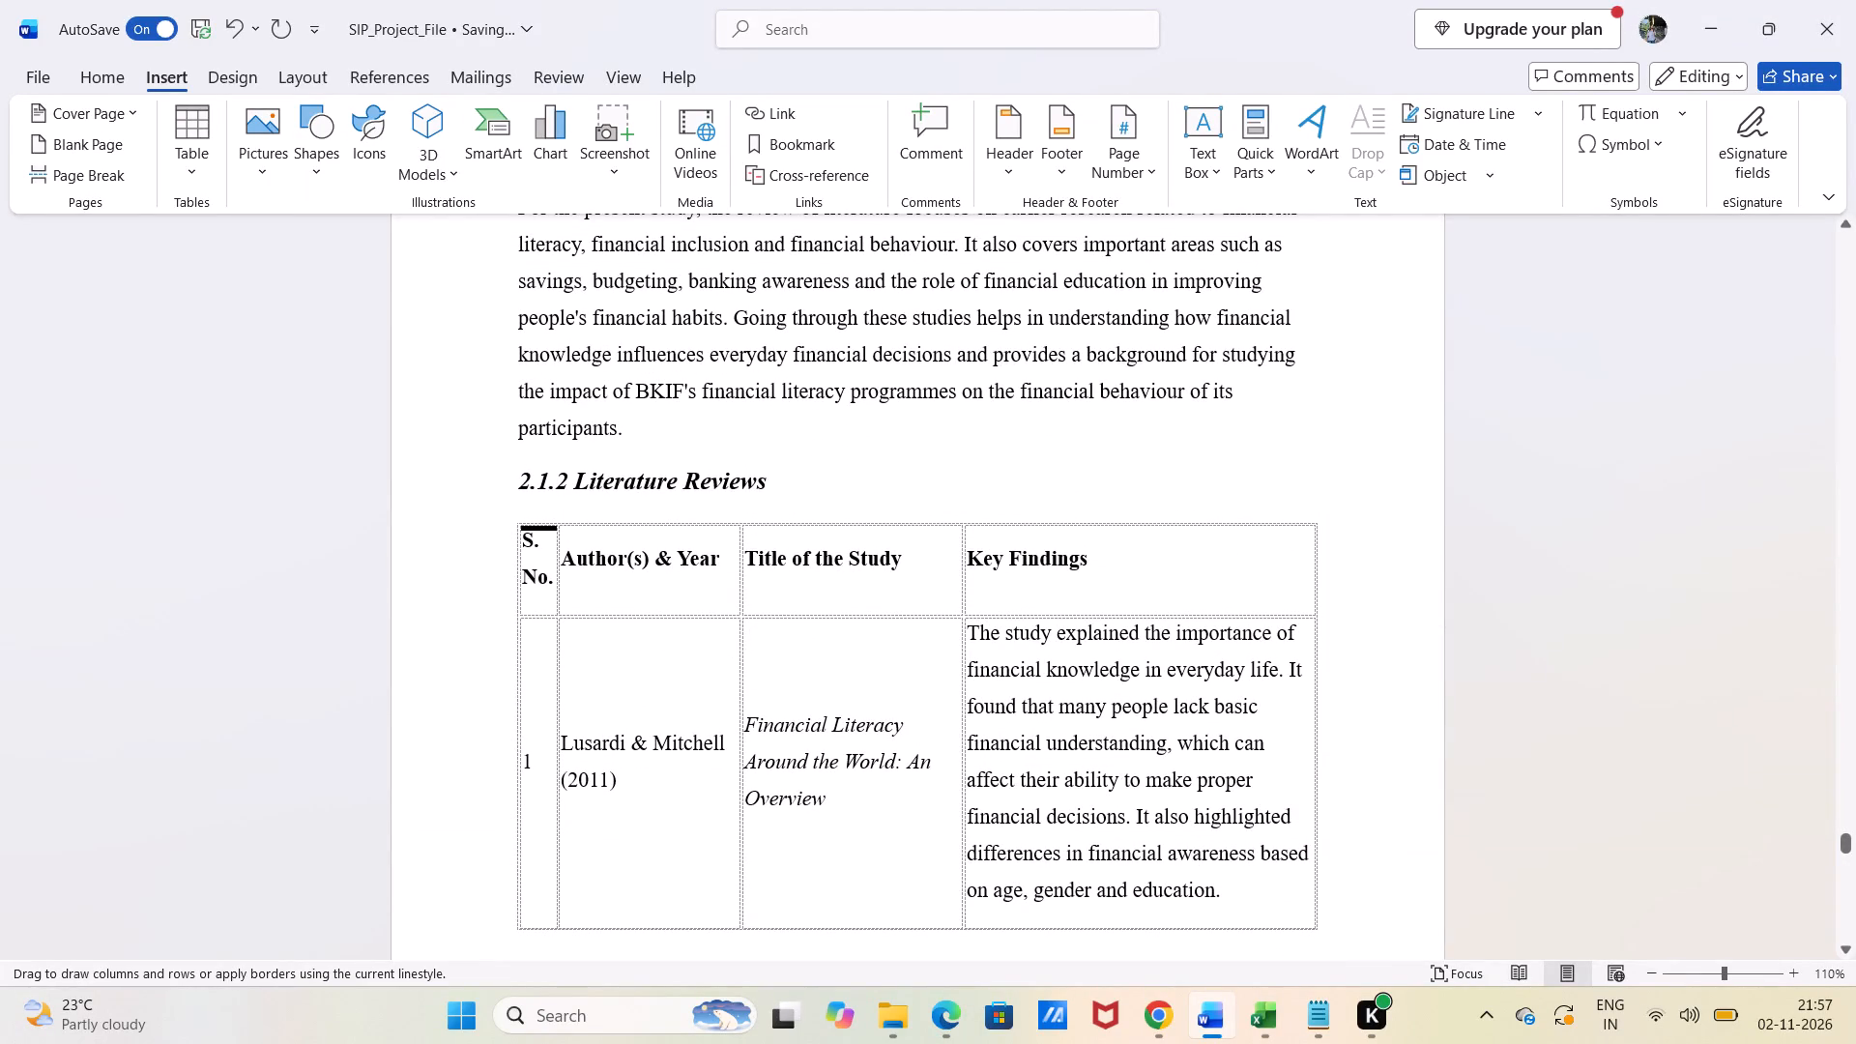
{"action": "left_click_drag", "start_coordinate": [538, 520], "coordinate": [850, 538]}
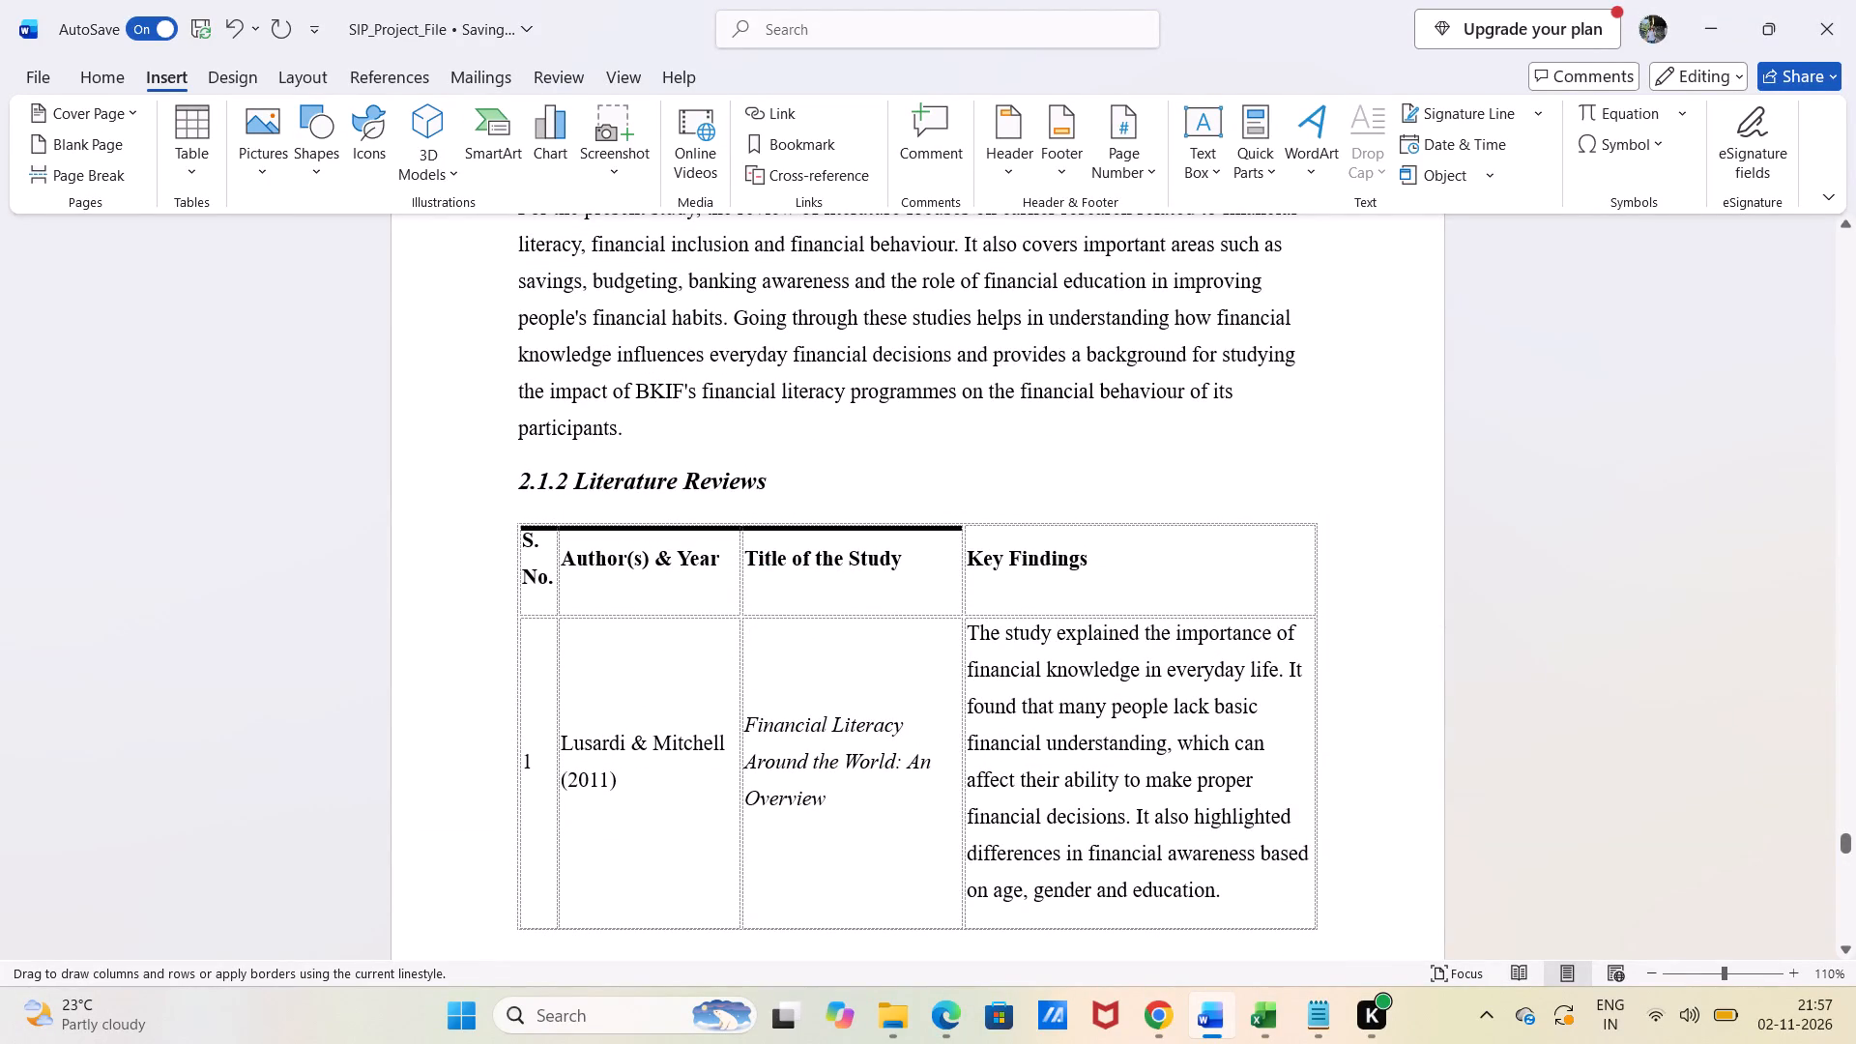
{"action": "left_click_drag", "start_coordinate": [850, 538], "coordinate": [1229, 522]}
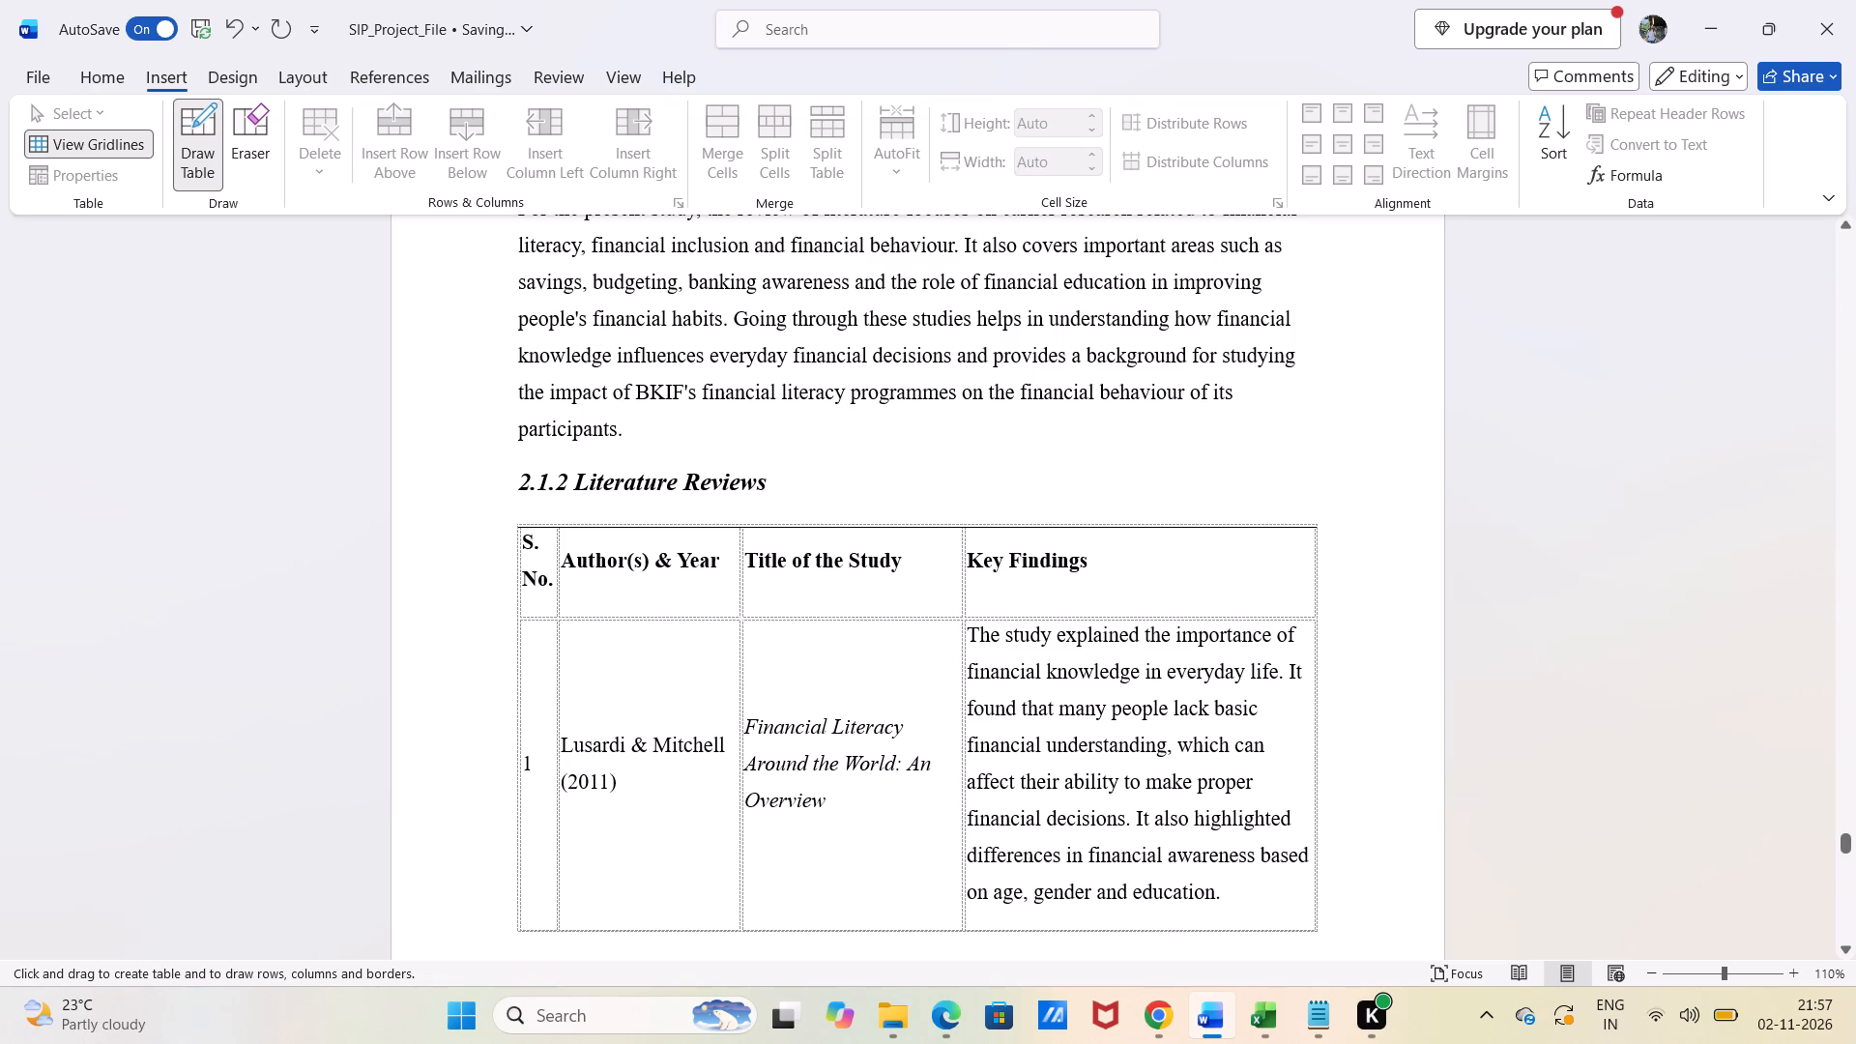
Draw the outer side borders and the three column dividers of the literature table through the header row and row 1.
{"action": "left_click_drag", "start_coordinate": [520, 531], "coordinate": [520, 937]}
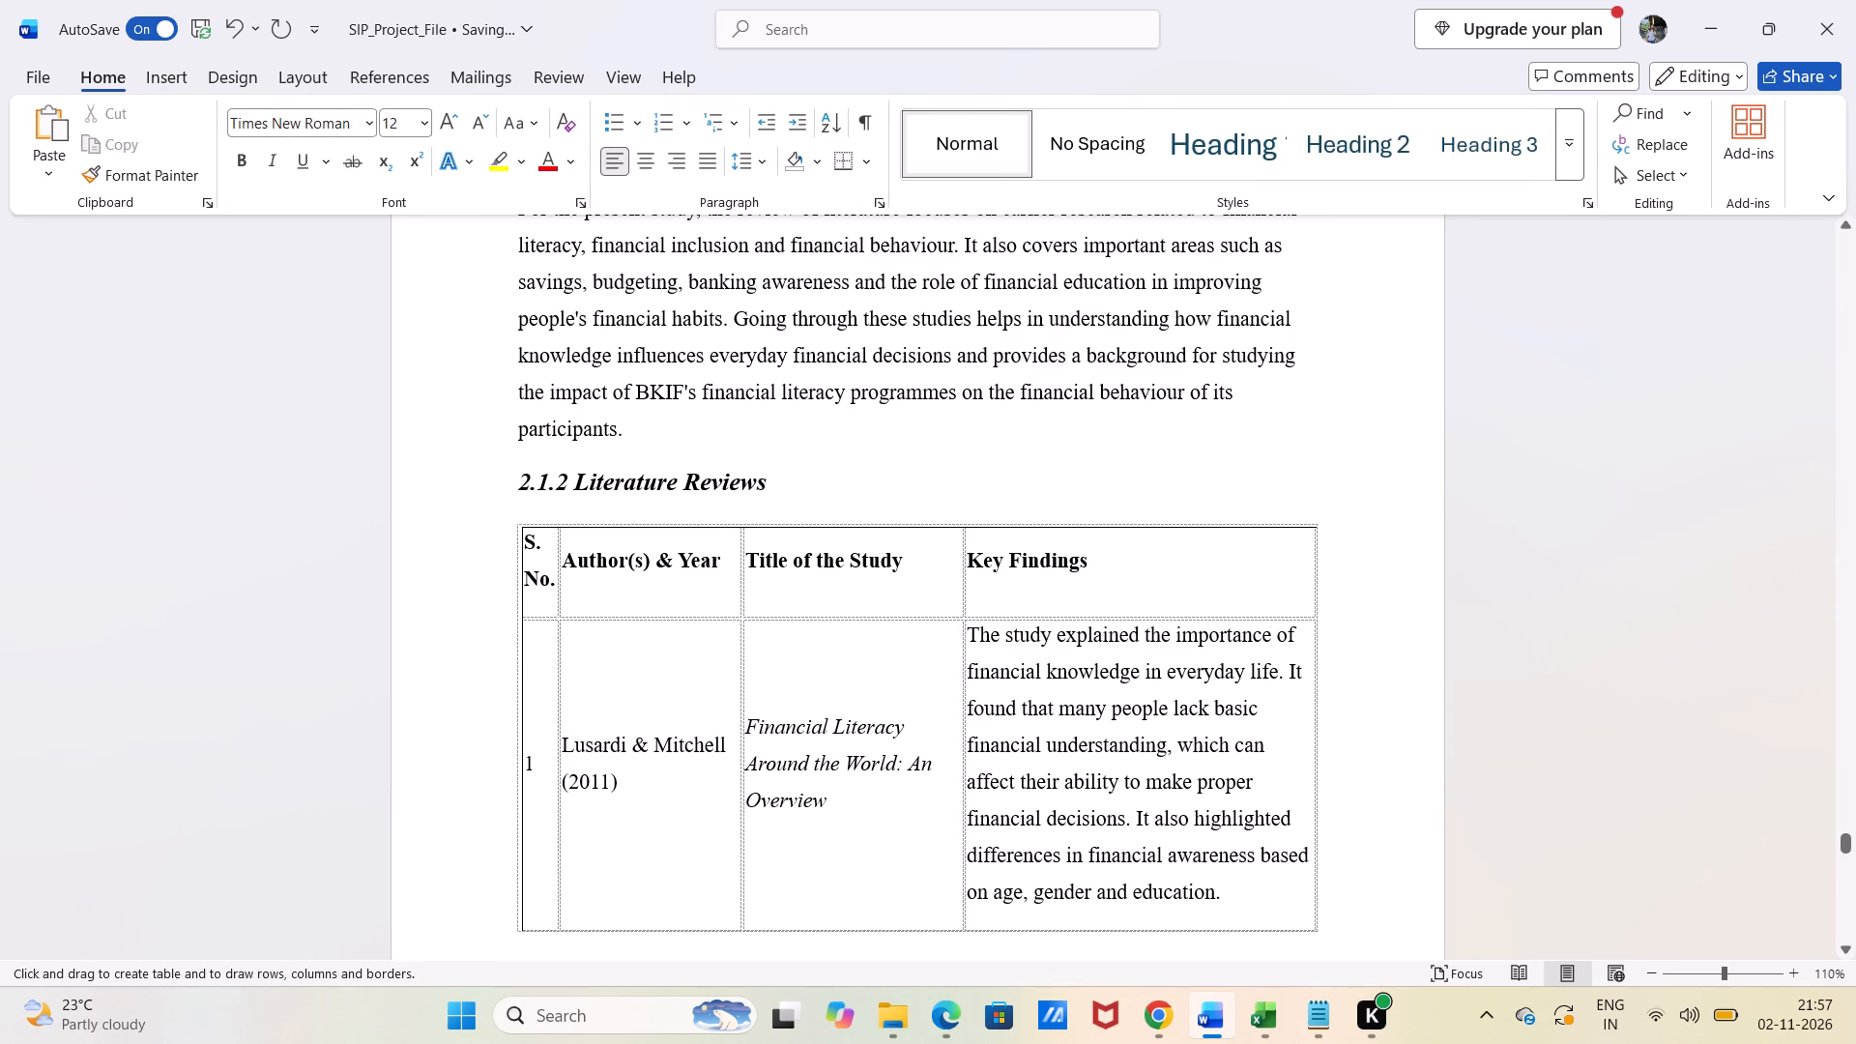
{"action": "left_click_drag", "start_coordinate": [561, 536], "coordinate": [562, 680]}
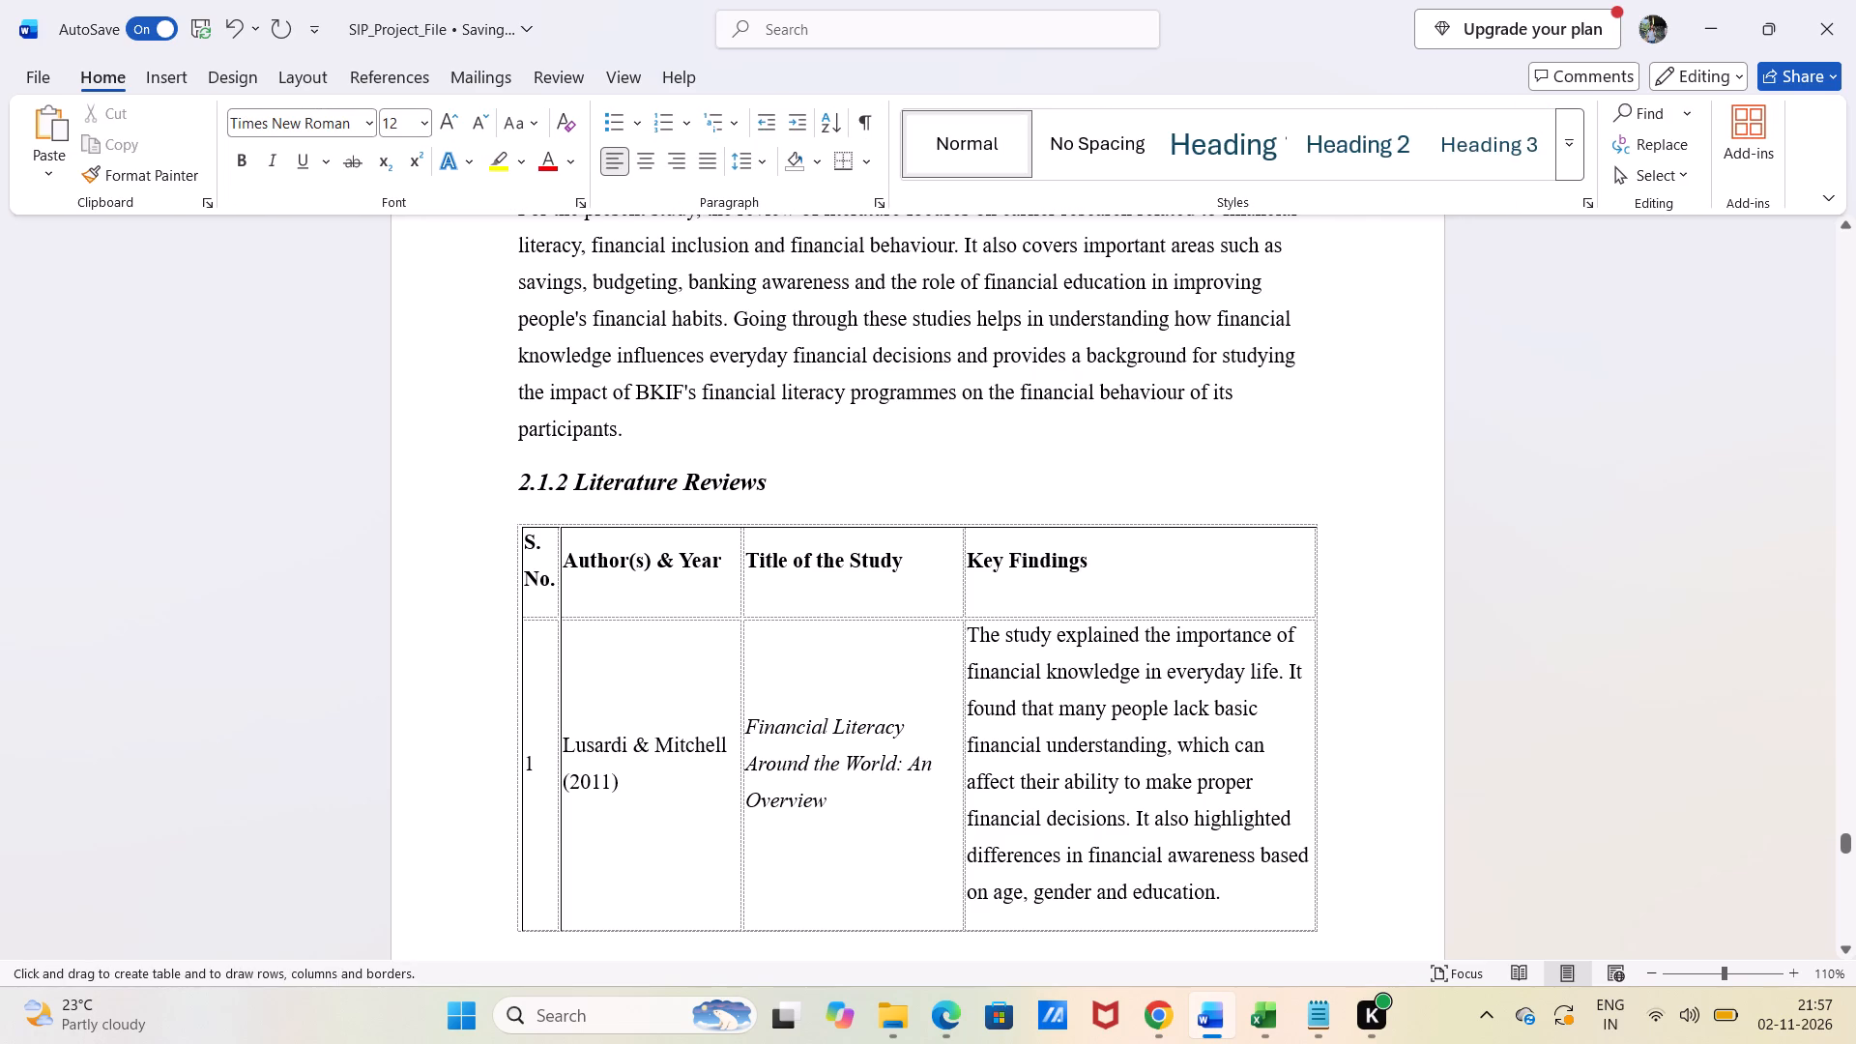
{"action": "left_click_drag", "start_coordinate": [741, 532], "coordinate": [741, 721]}
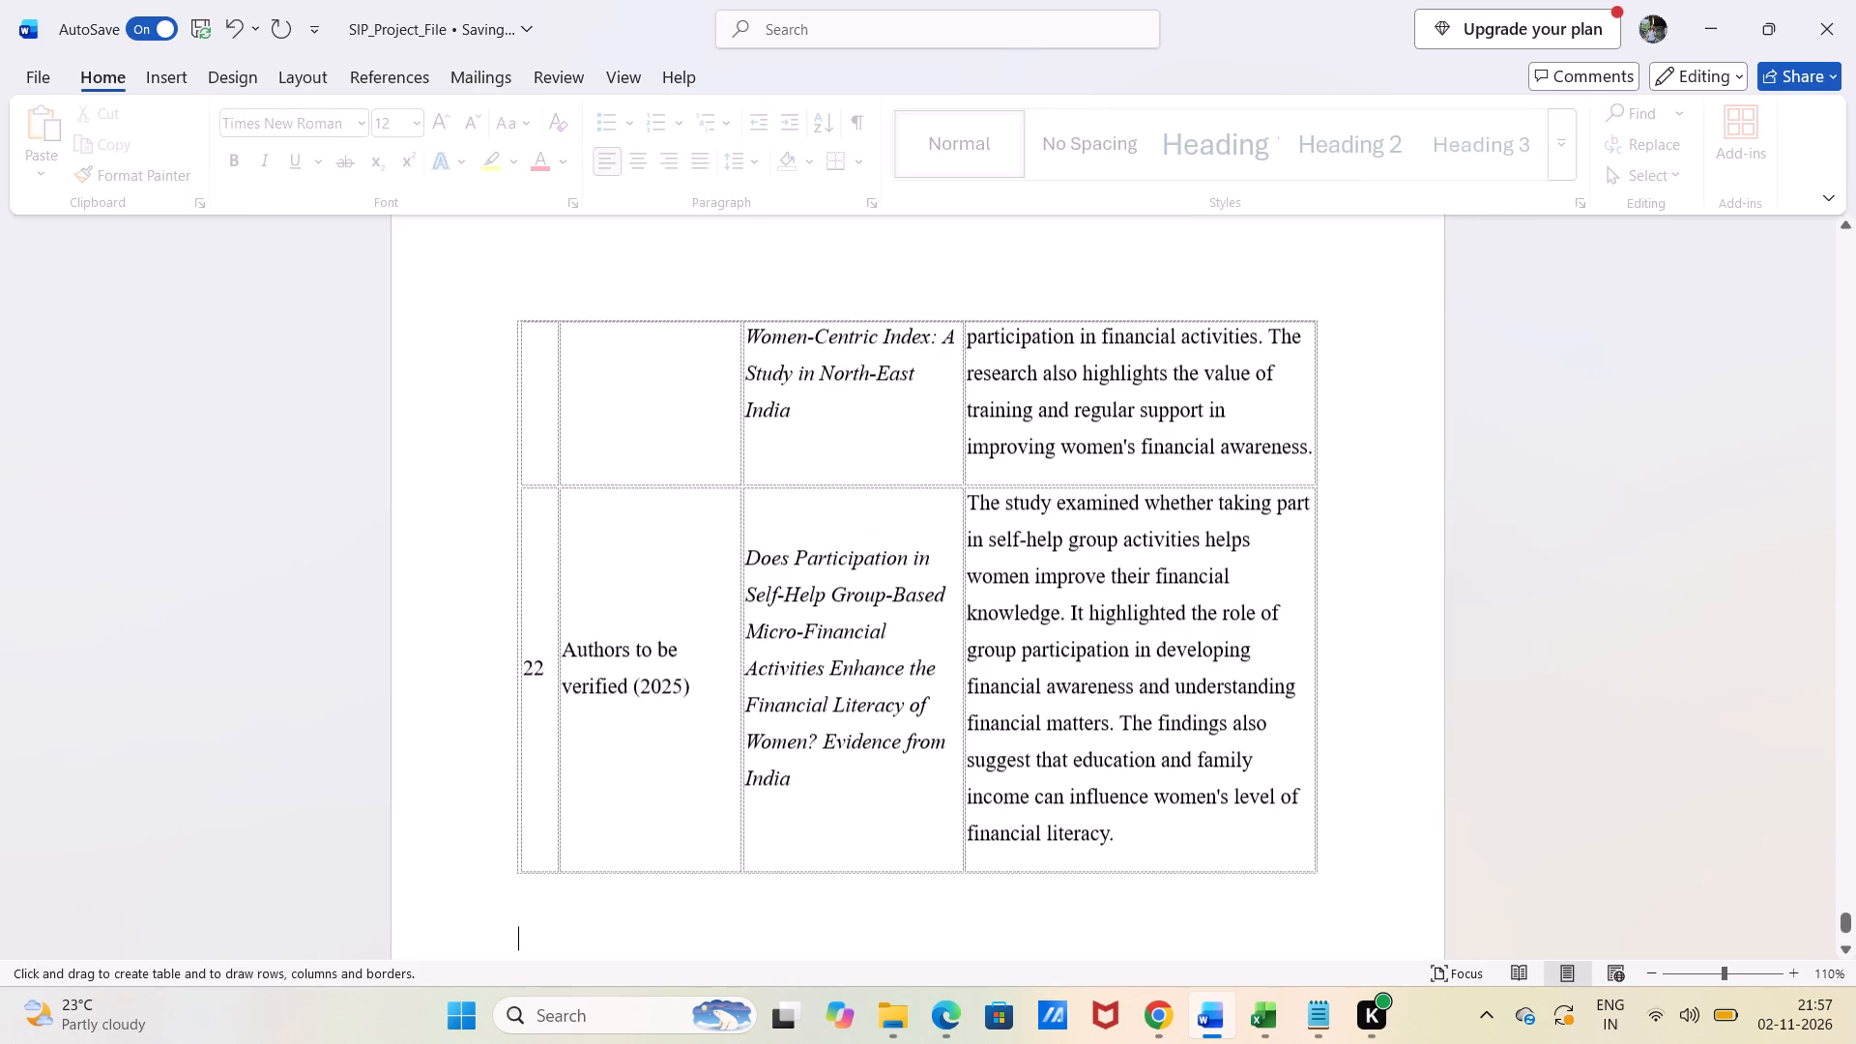
{"action": "scroll", "coordinate": [857, 516], "scroll_direction": "up", "scroll_amount": 4}
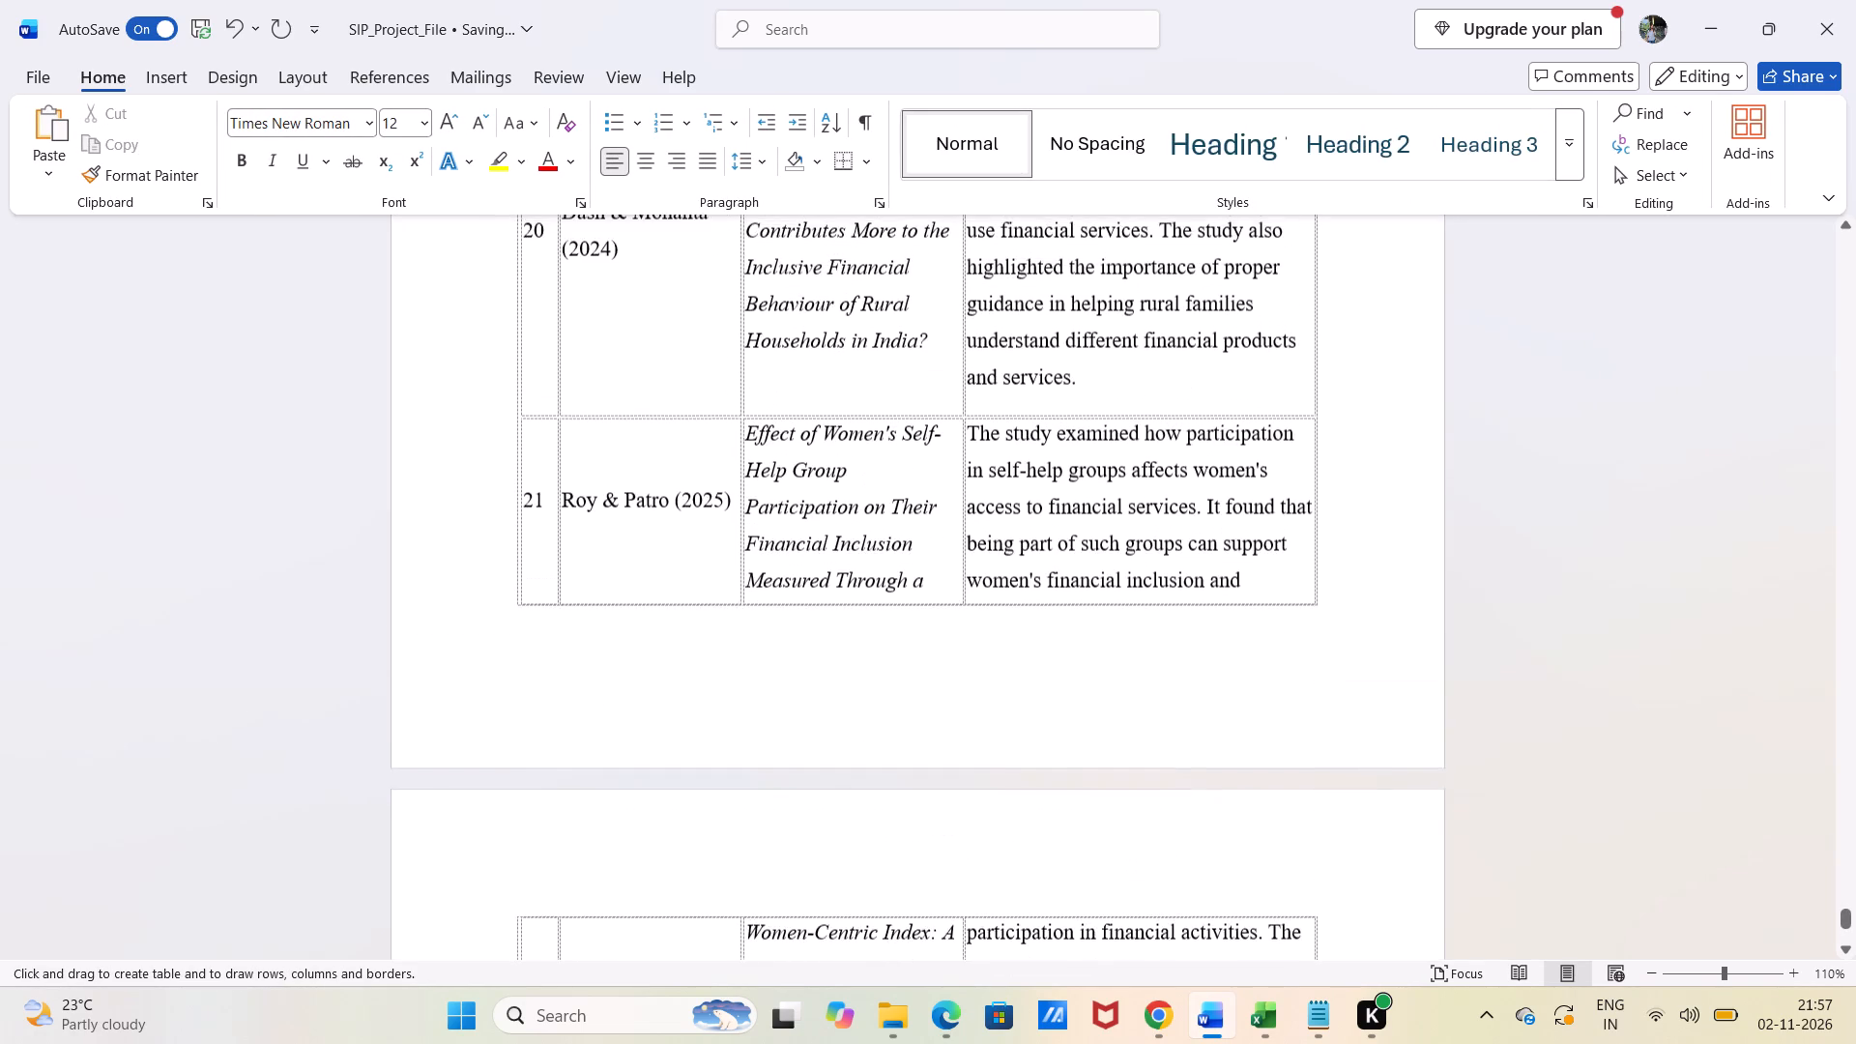
{"action": "scroll", "coordinate": [857, 516], "scroll_direction": "up", "scroll_amount": 11}
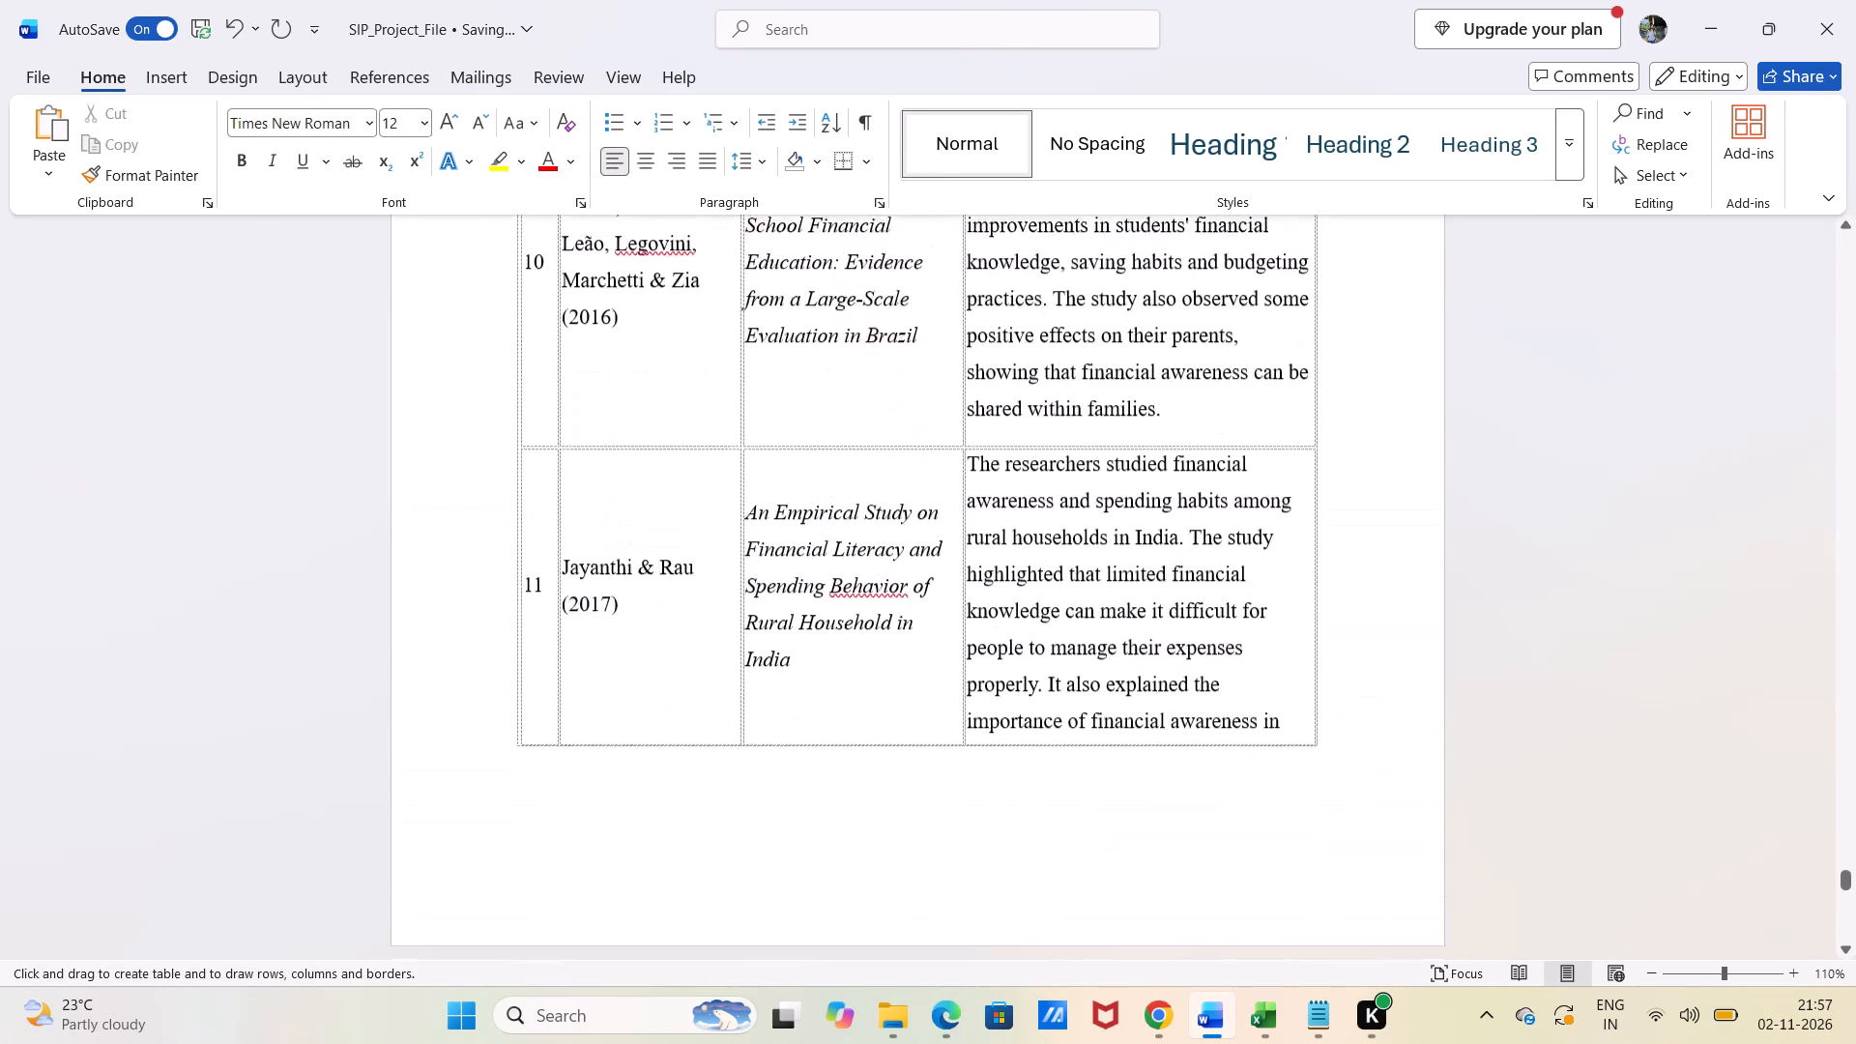
{"action": "scroll", "coordinate": [857, 516], "scroll_direction": "up", "scroll_amount": 9}
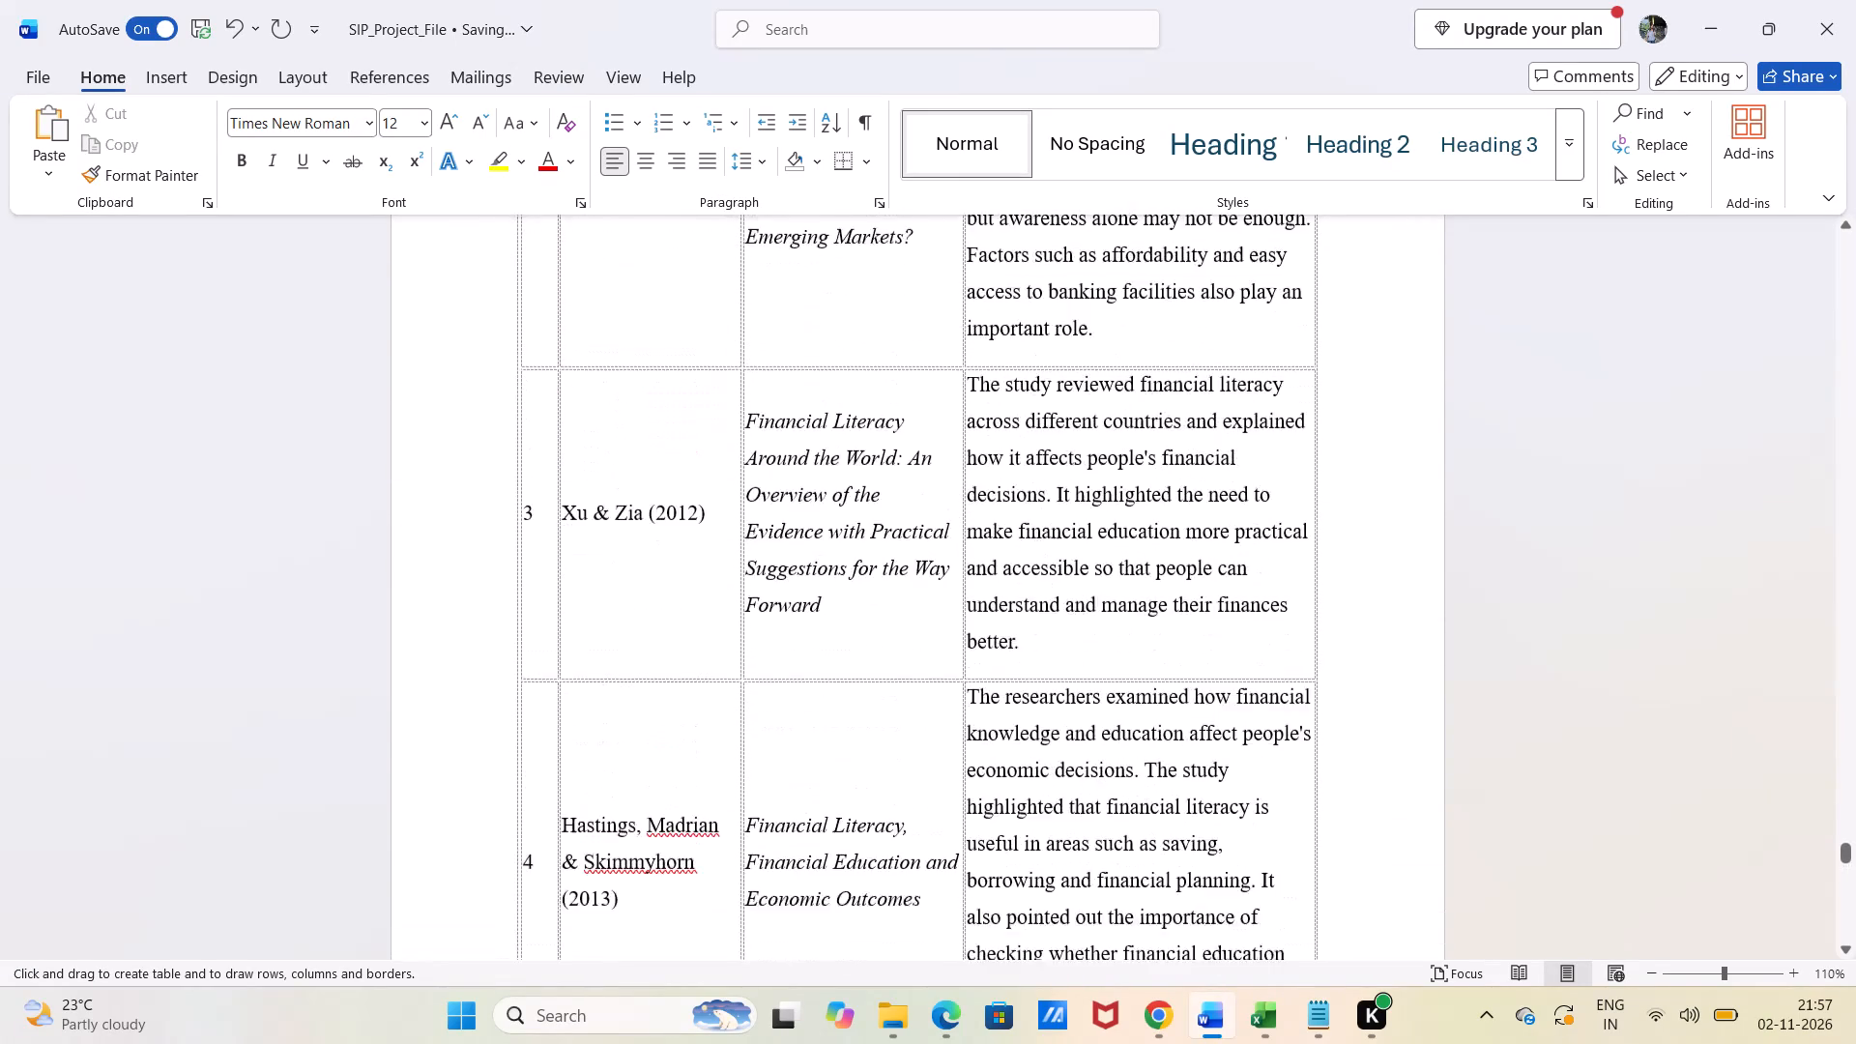
{"action": "scroll", "coordinate": [857, 516], "scroll_direction": "up", "scroll_amount": 4}
{"action": "scroll", "coordinate": [857, 516], "scroll_direction": "down", "scroll_amount": 1}
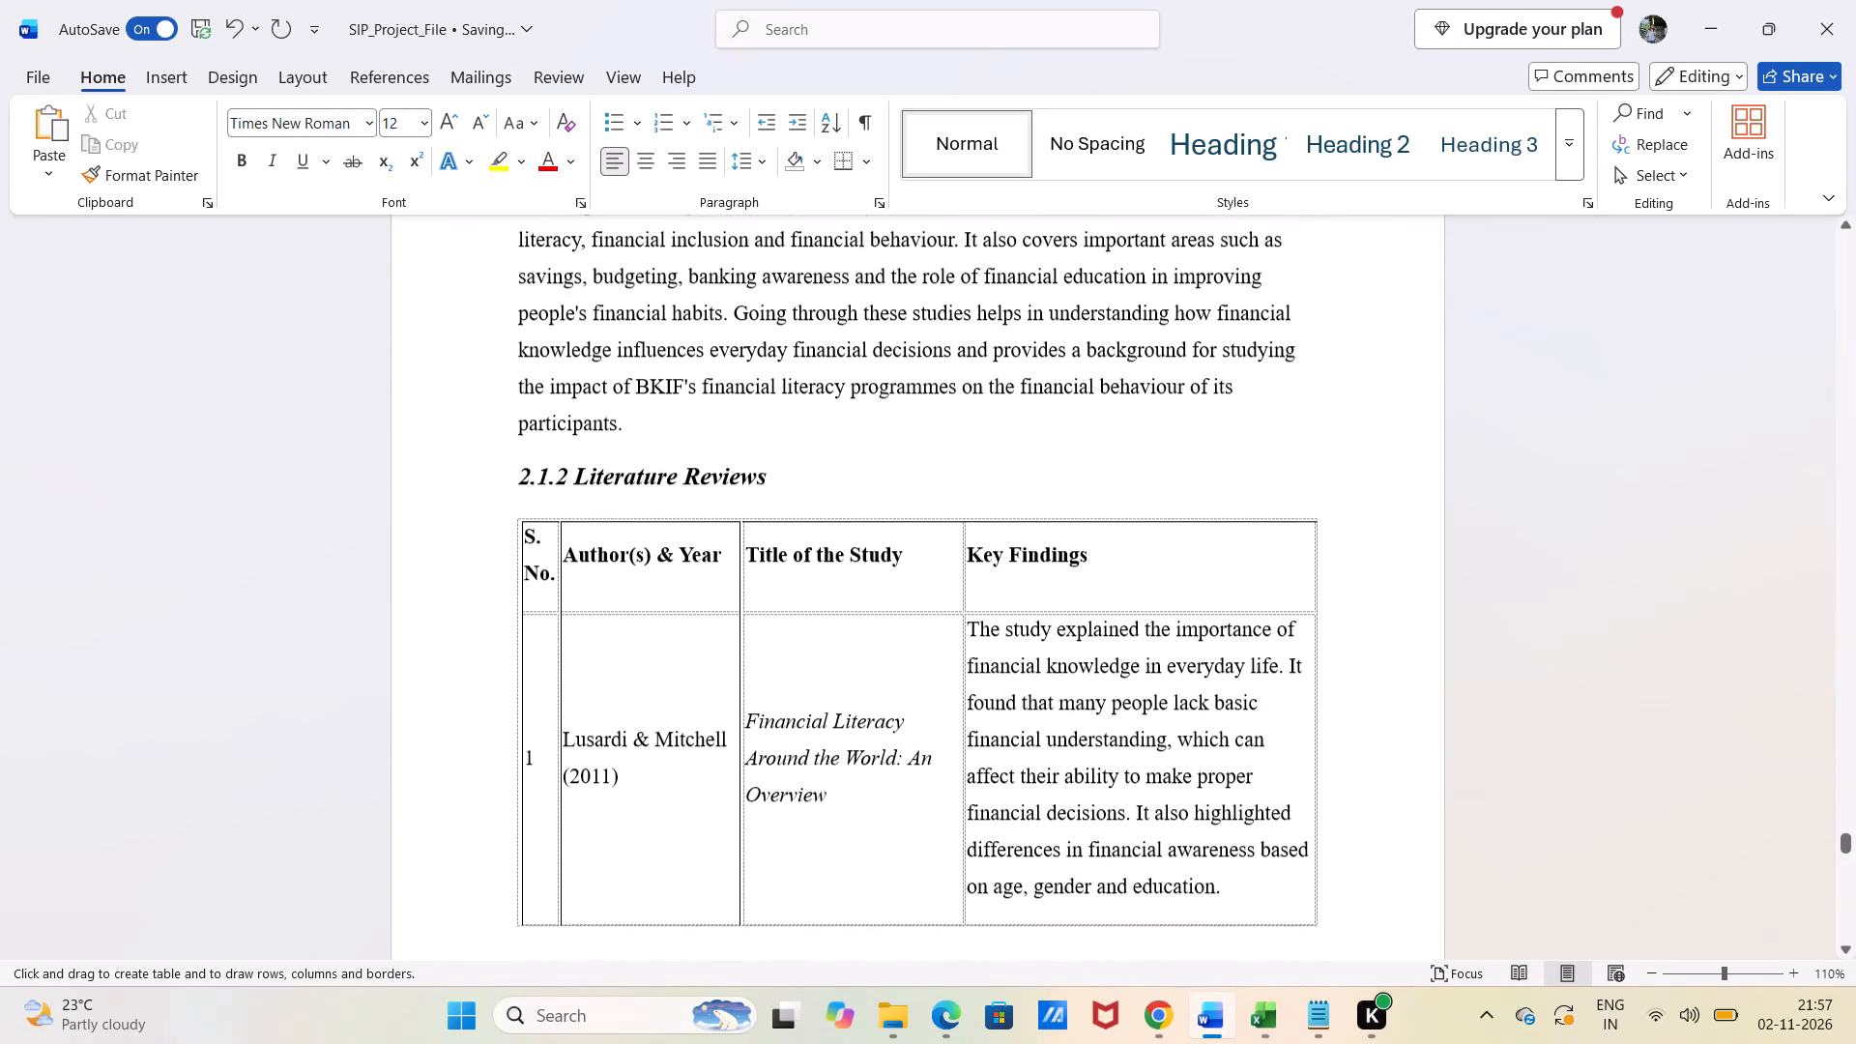
{"action": "scroll", "coordinate": [857, 516], "scroll_direction": "down", "scroll_amount": 1}
{"action": "left_click_drag", "start_coordinate": [966, 495], "coordinate": [948, 623]}
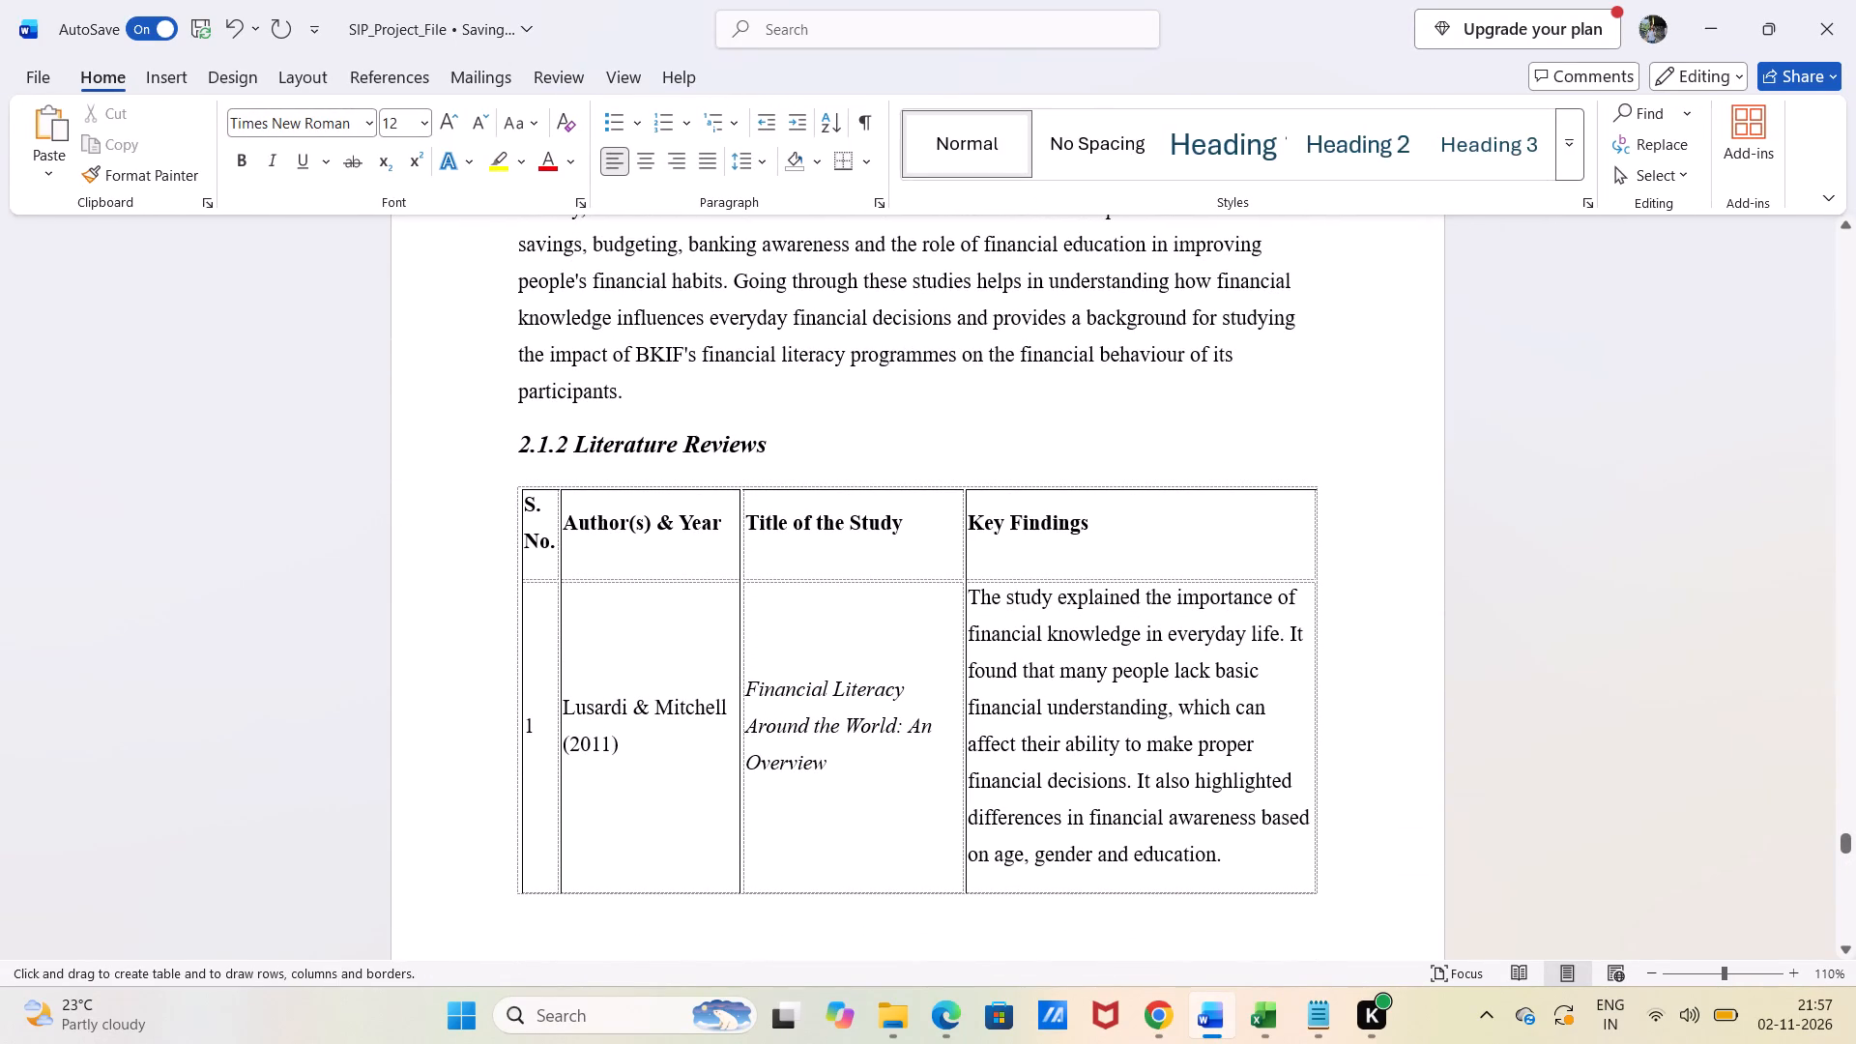
{"action": "left_click_drag", "start_coordinate": [1314, 496], "coordinate": [1326, 651]}
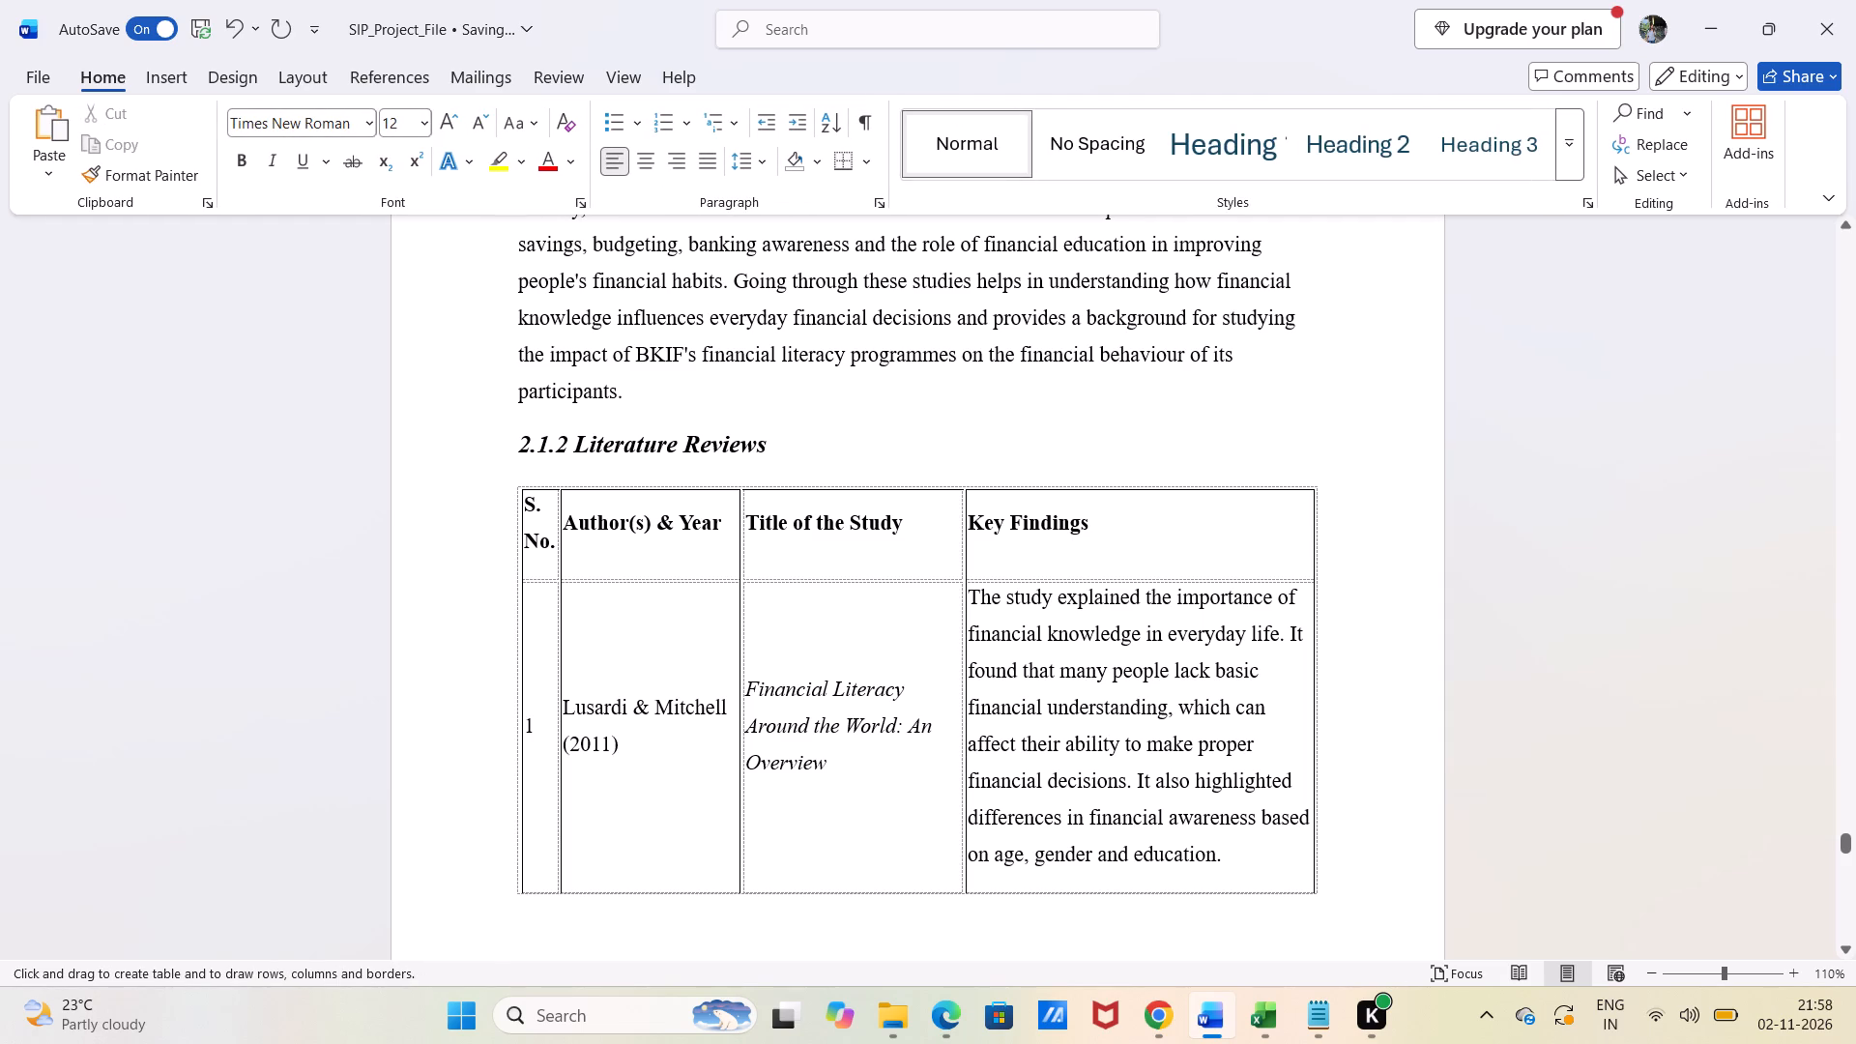
Draw a solid horizontal border between the header row and row 1 across all four columns.
{"action": "left_click_drag", "start_coordinate": [530, 580], "coordinate": [966, 577]}
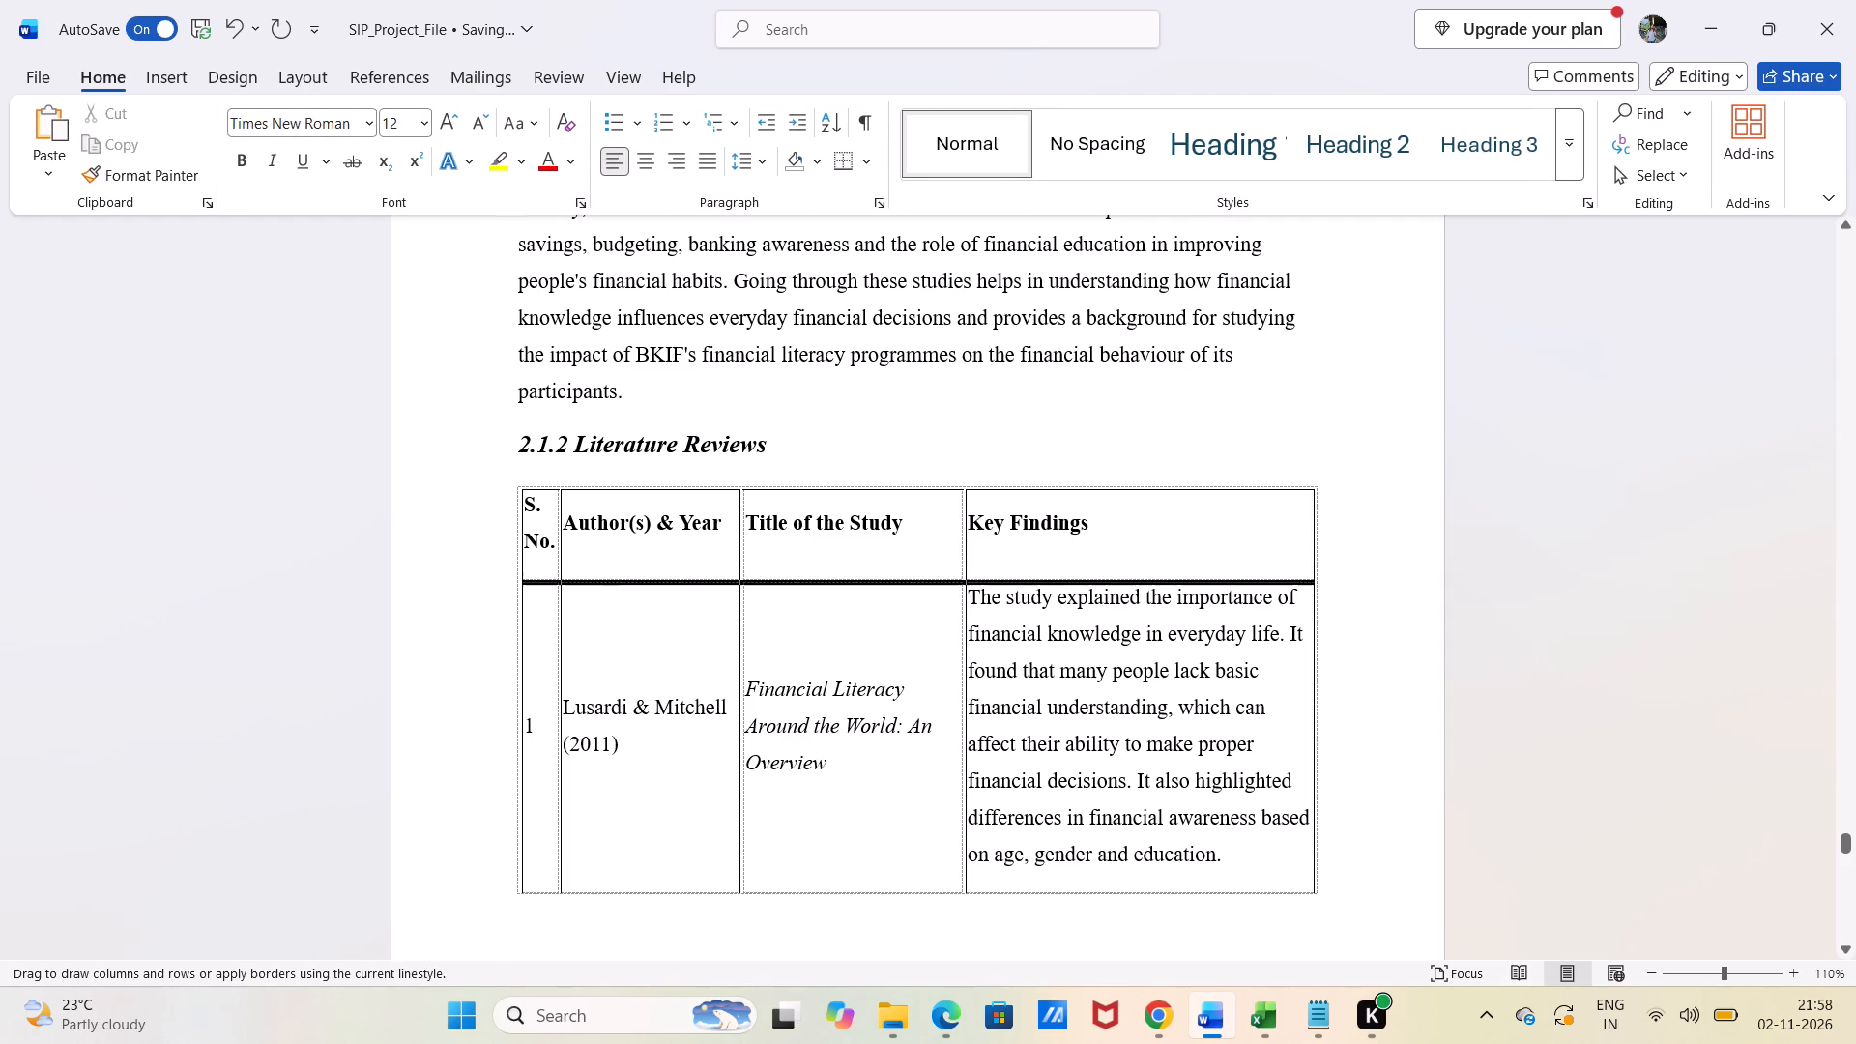
{"action": "left_click_drag", "start_coordinate": [966, 577], "coordinate": [1007, 576]}
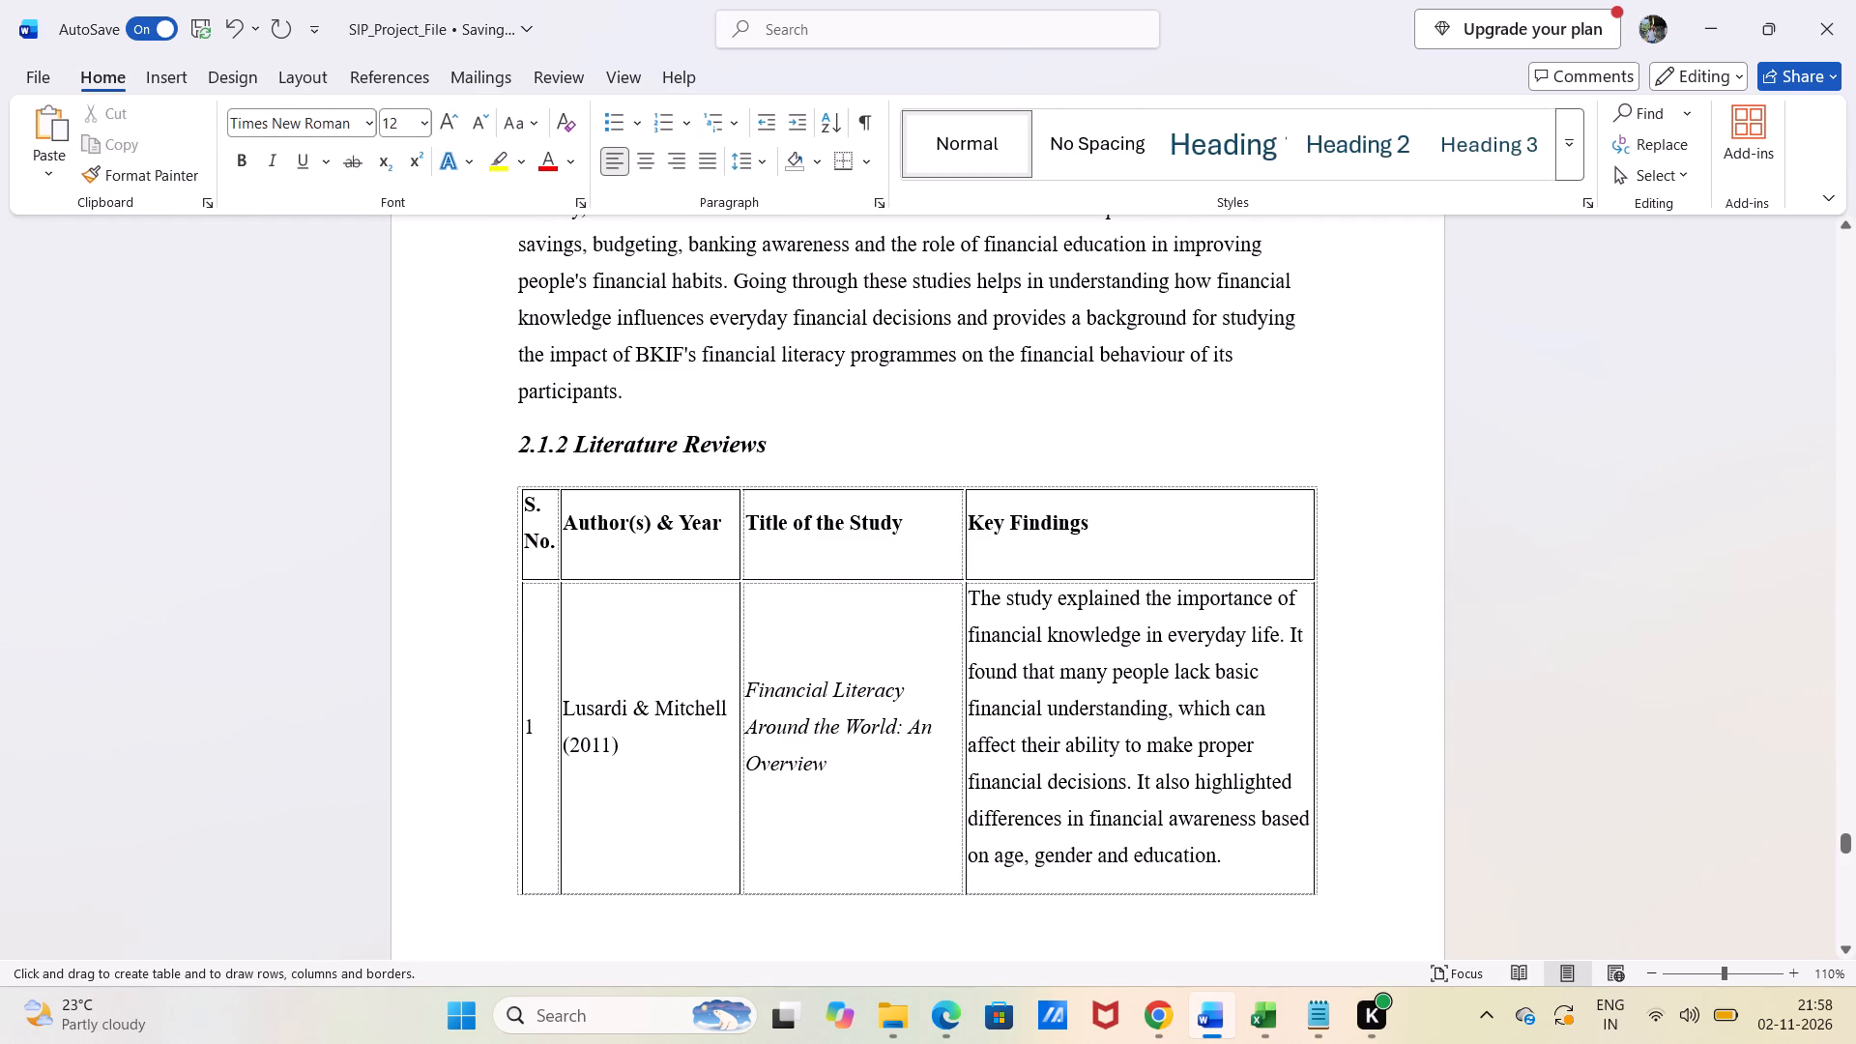
Draw a solid bottom border under row 1 of the literature table with the Draw Table tool.
{"action": "left_click_drag", "start_coordinate": [531, 894], "coordinate": [1021, 903]}
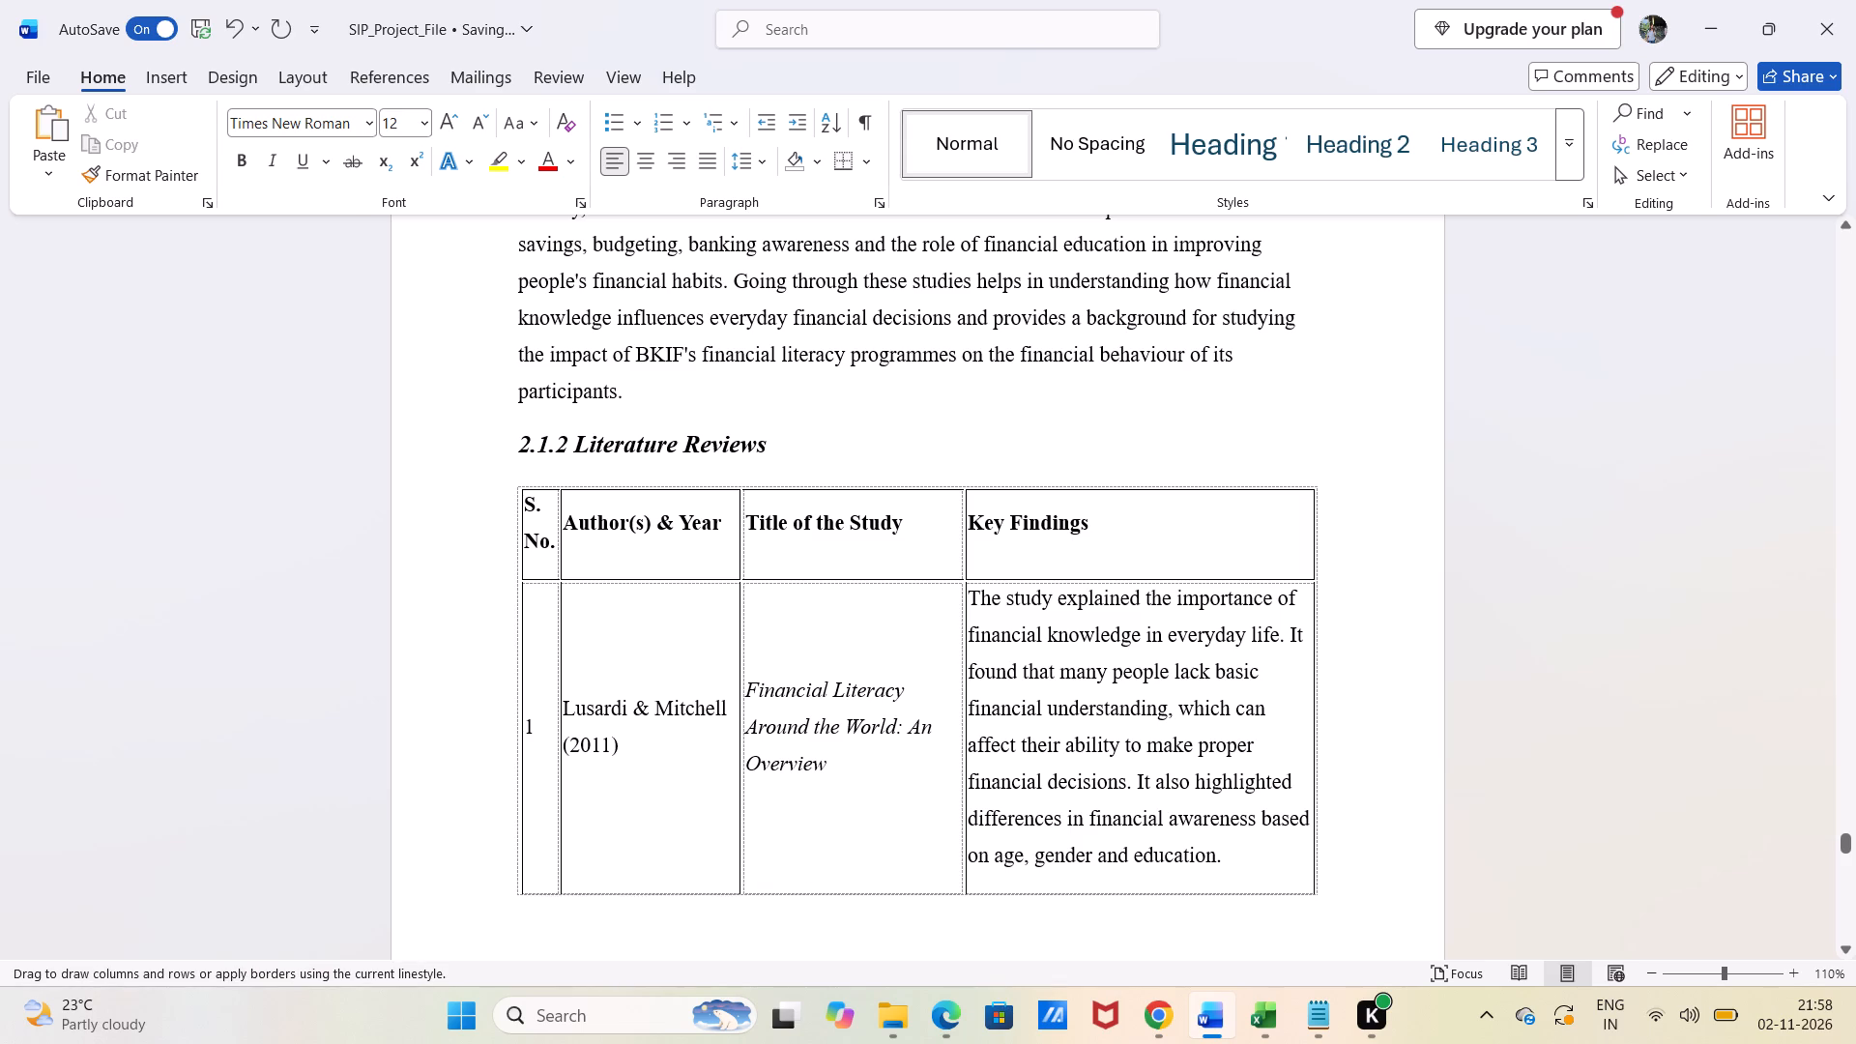
{"action": "left_click_drag", "start_coordinate": [1021, 903], "coordinate": [1141, 406]}
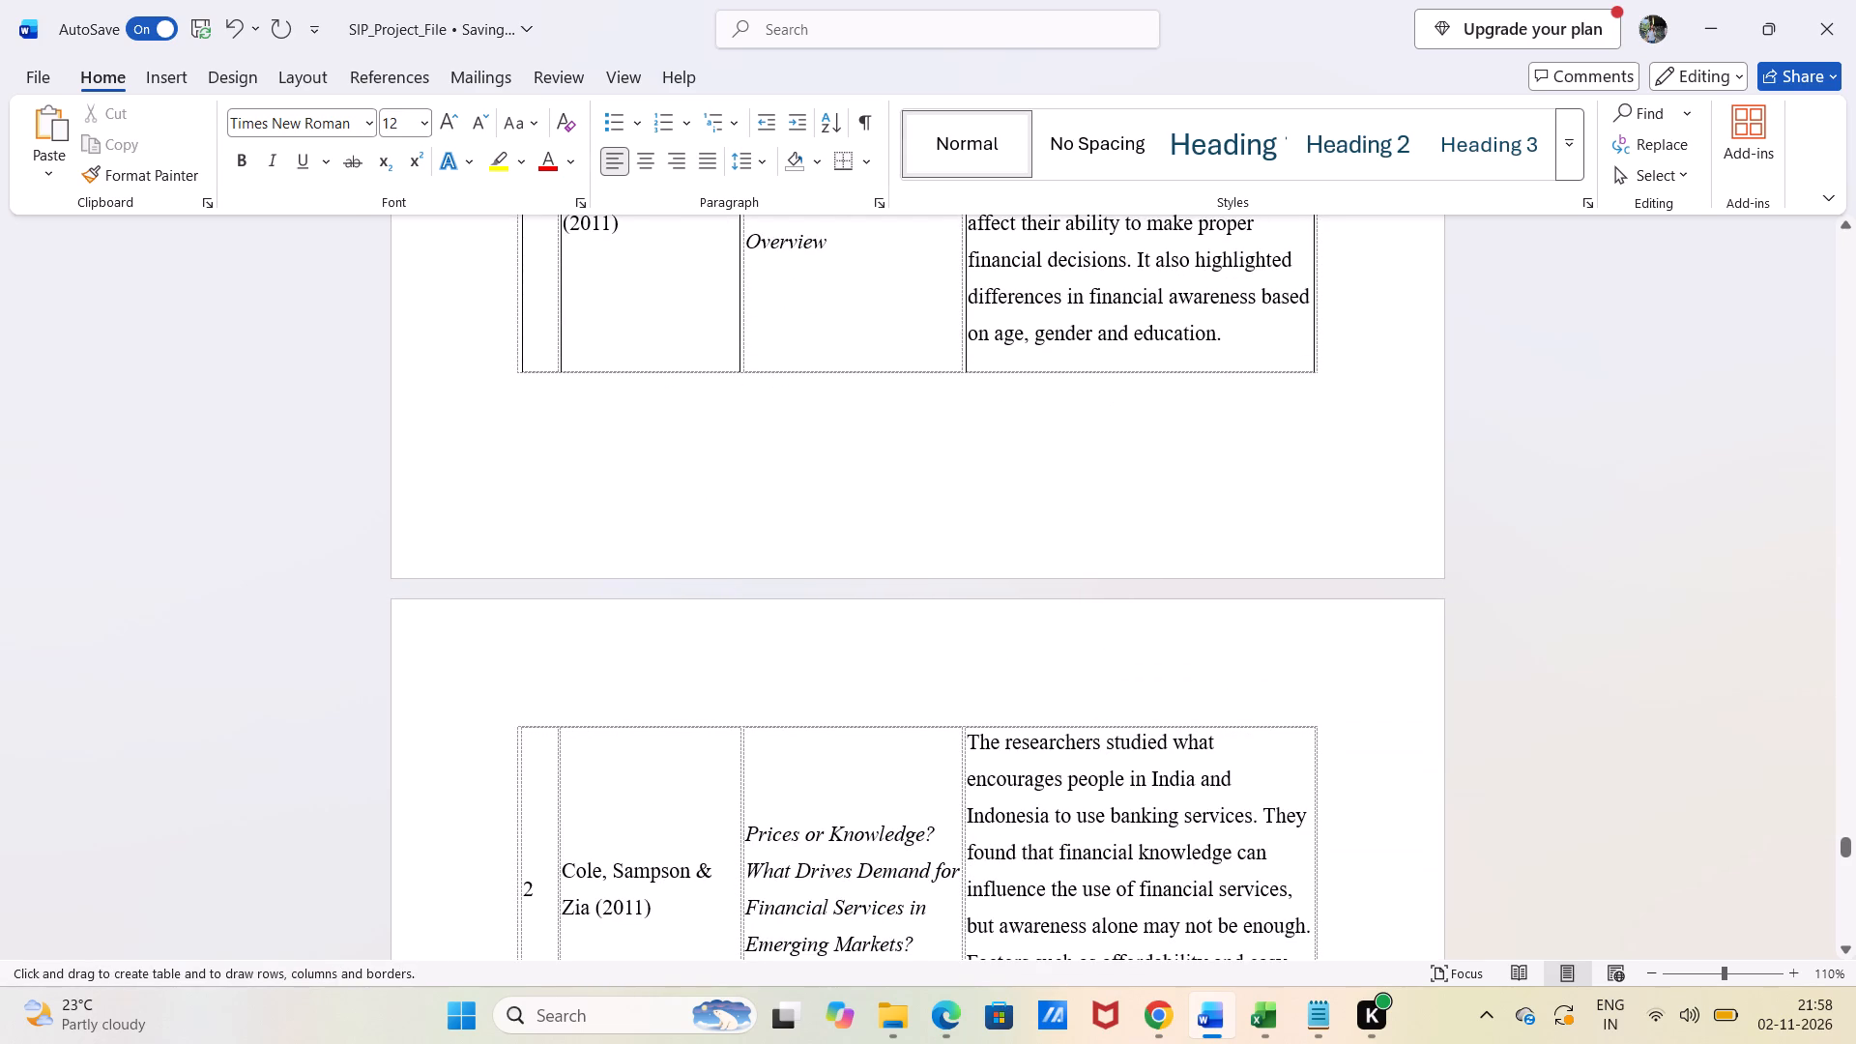
{"action": "left_click", "coordinate": [1141, 383]}
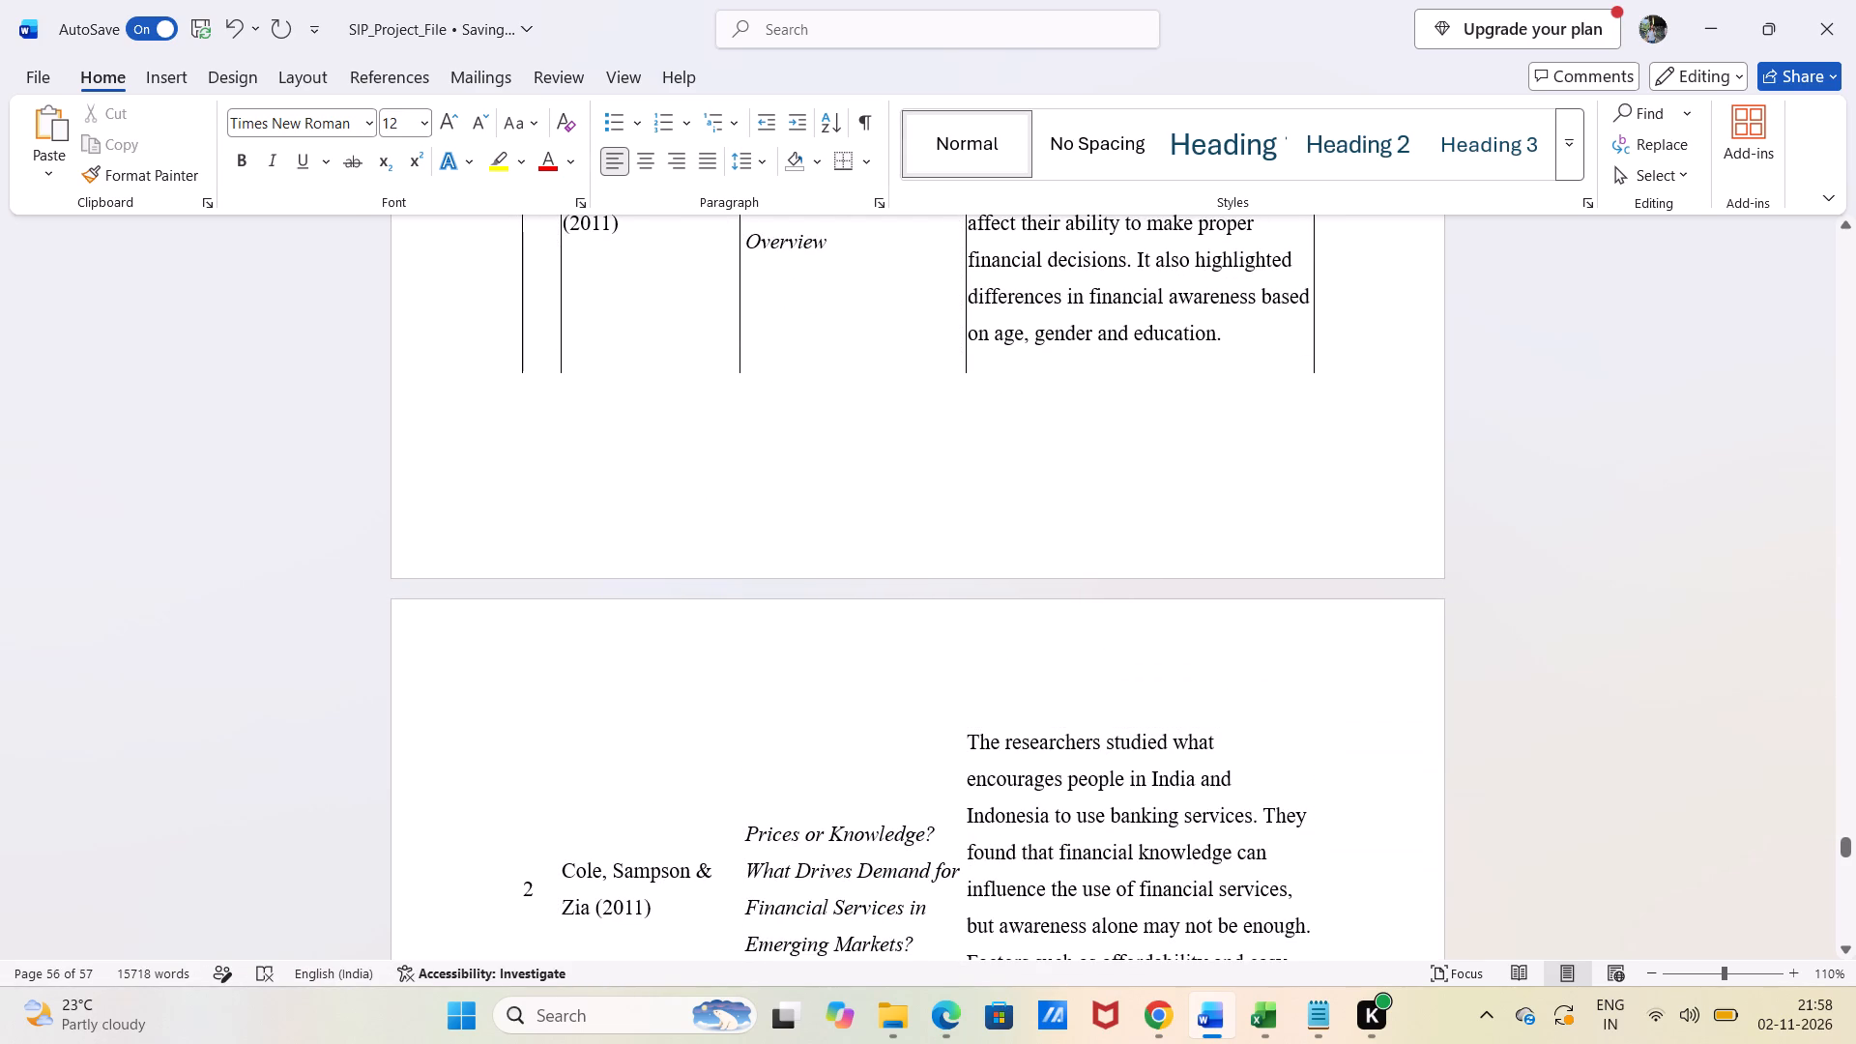
{"action": "scroll", "coordinate": [577, 513], "scroll_direction": "up", "scroll_amount": 1}
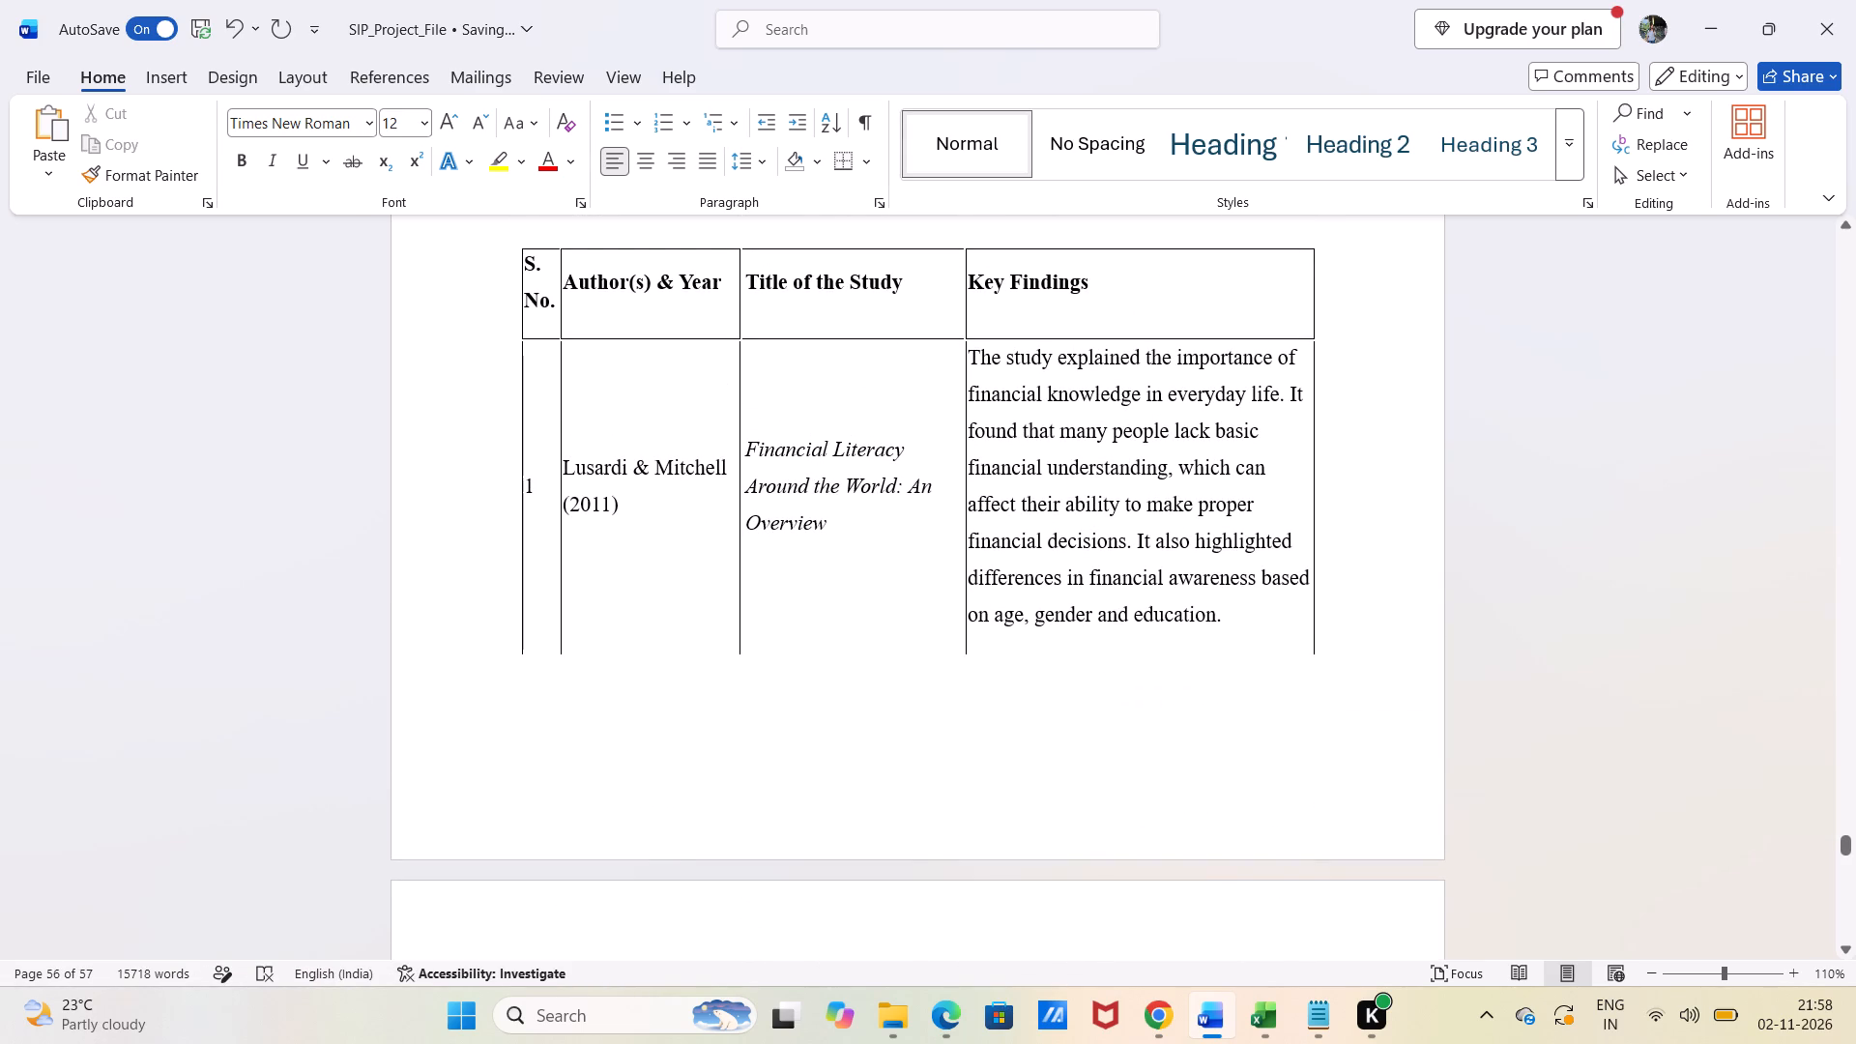
{"action": "left_click", "coordinate": [176, 76]}
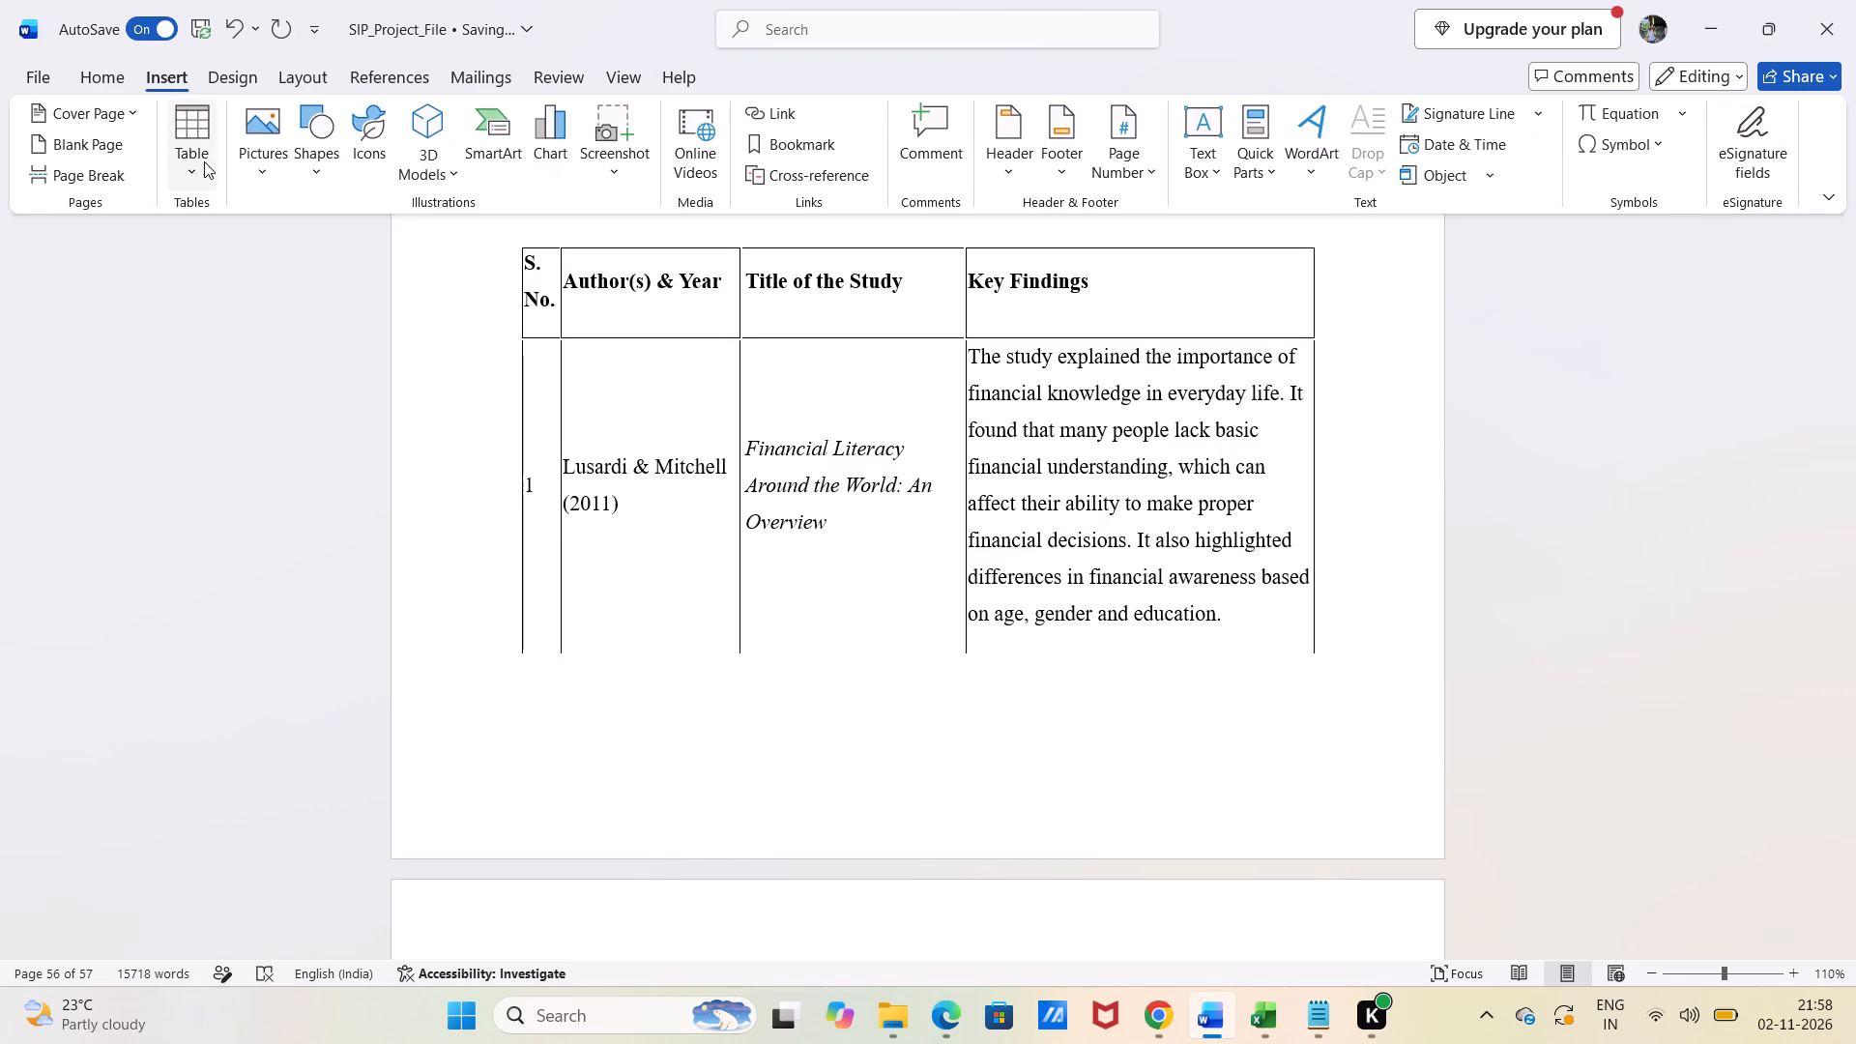
{"action": "left_click", "coordinate": [206, 163]}
{"action": "left_click", "coordinate": [250, 477]}
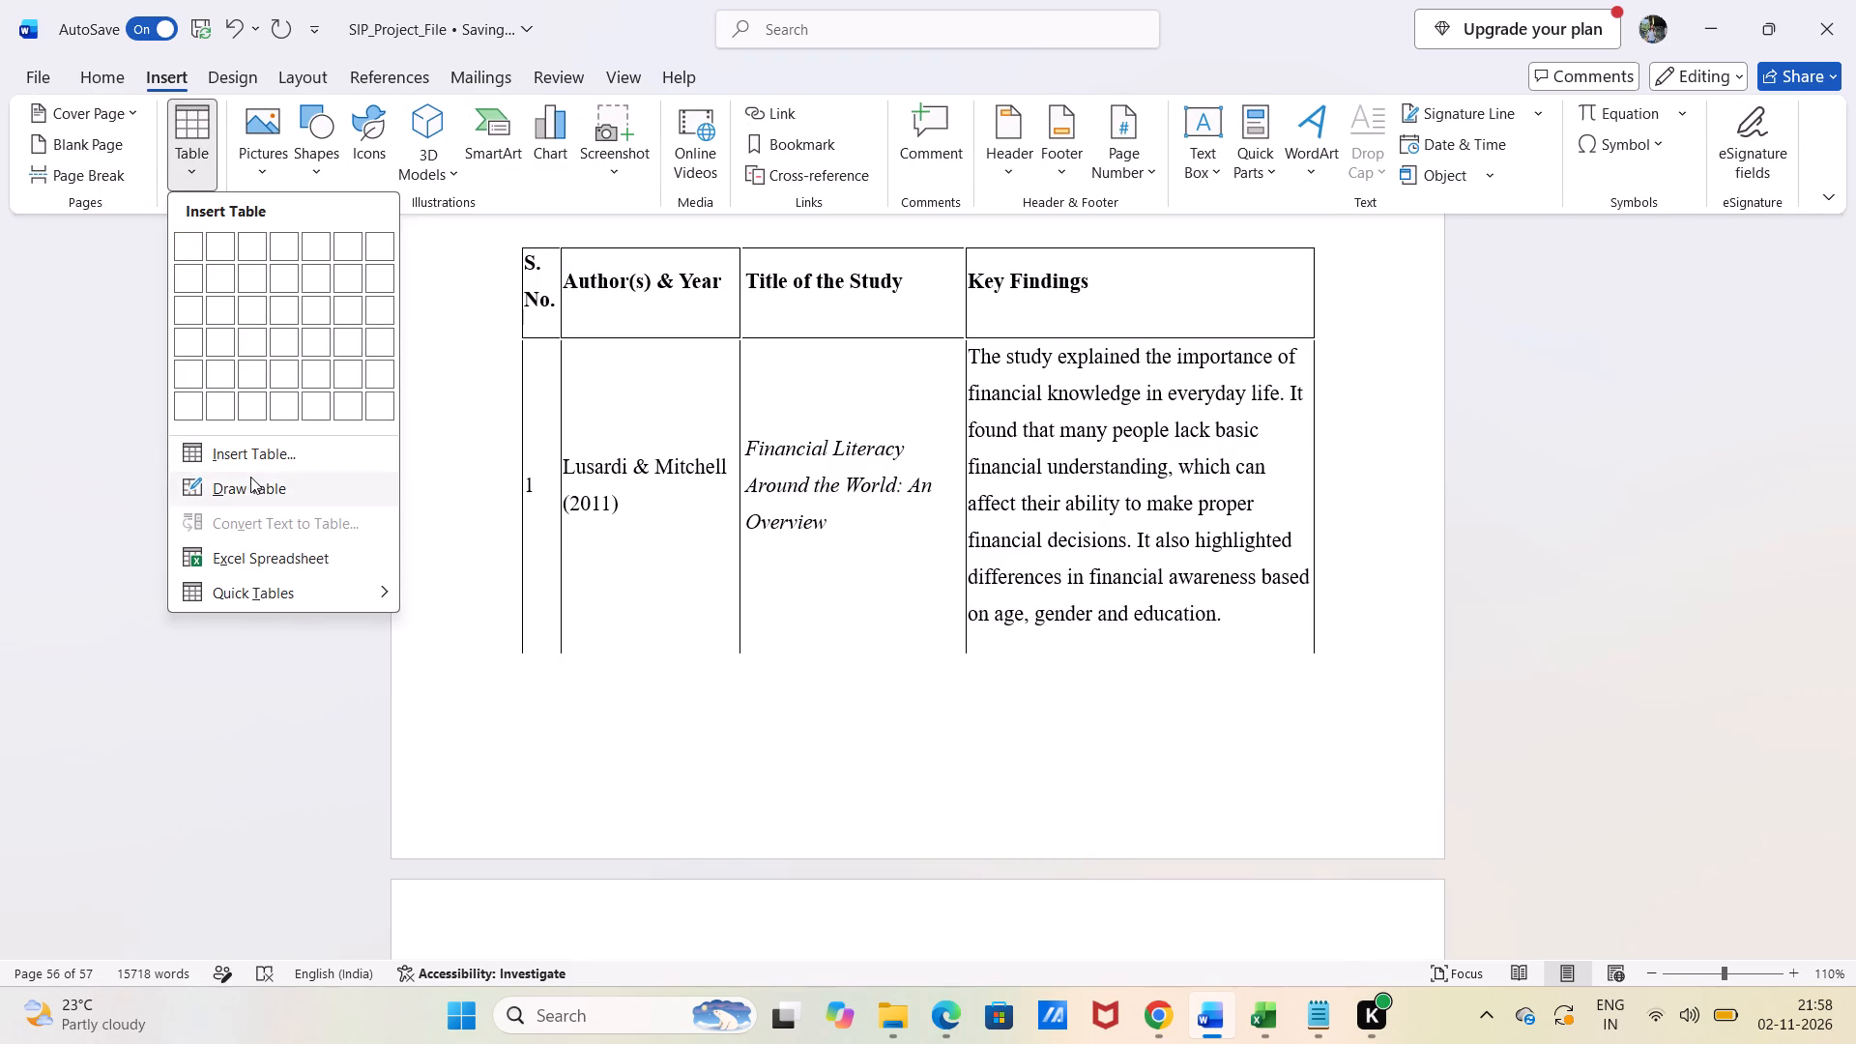
{"action": "right_click_drag", "start_coordinate": [524, 650], "coordinate": [1074, 639]}
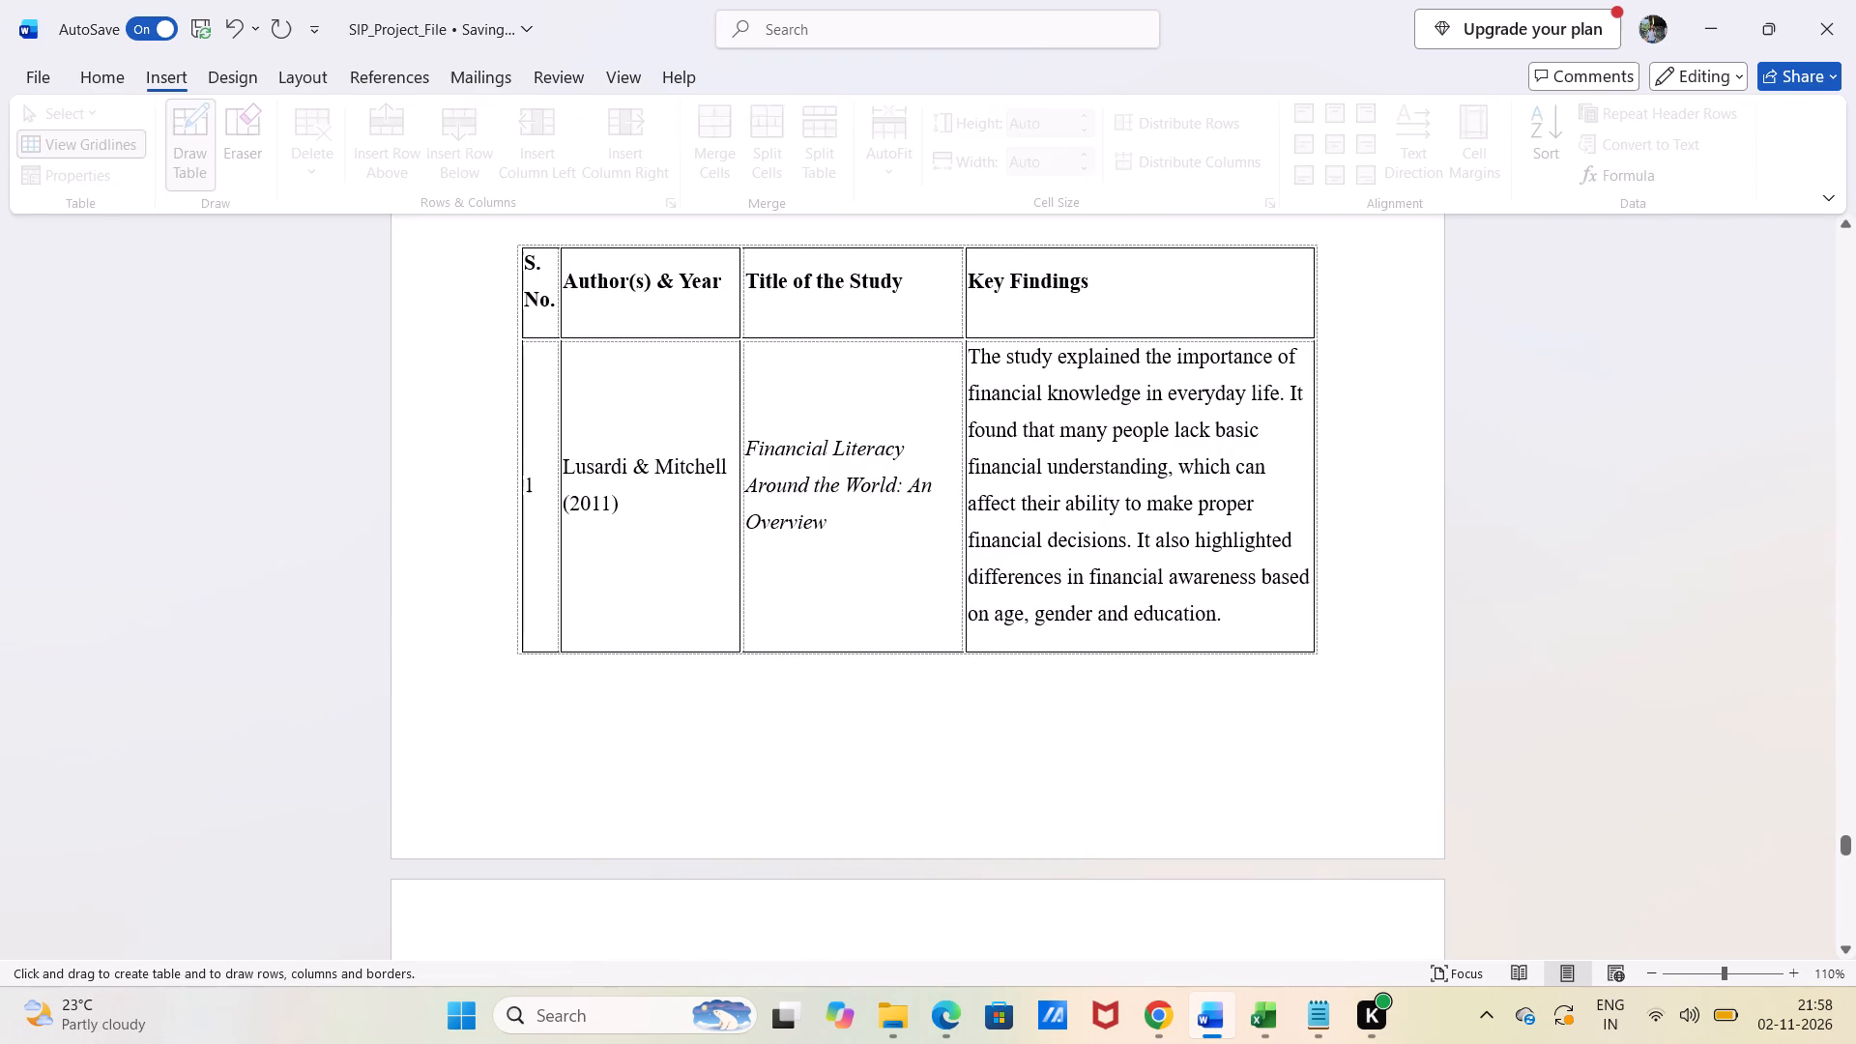
{"action": "left_click", "coordinate": [879, 757]}
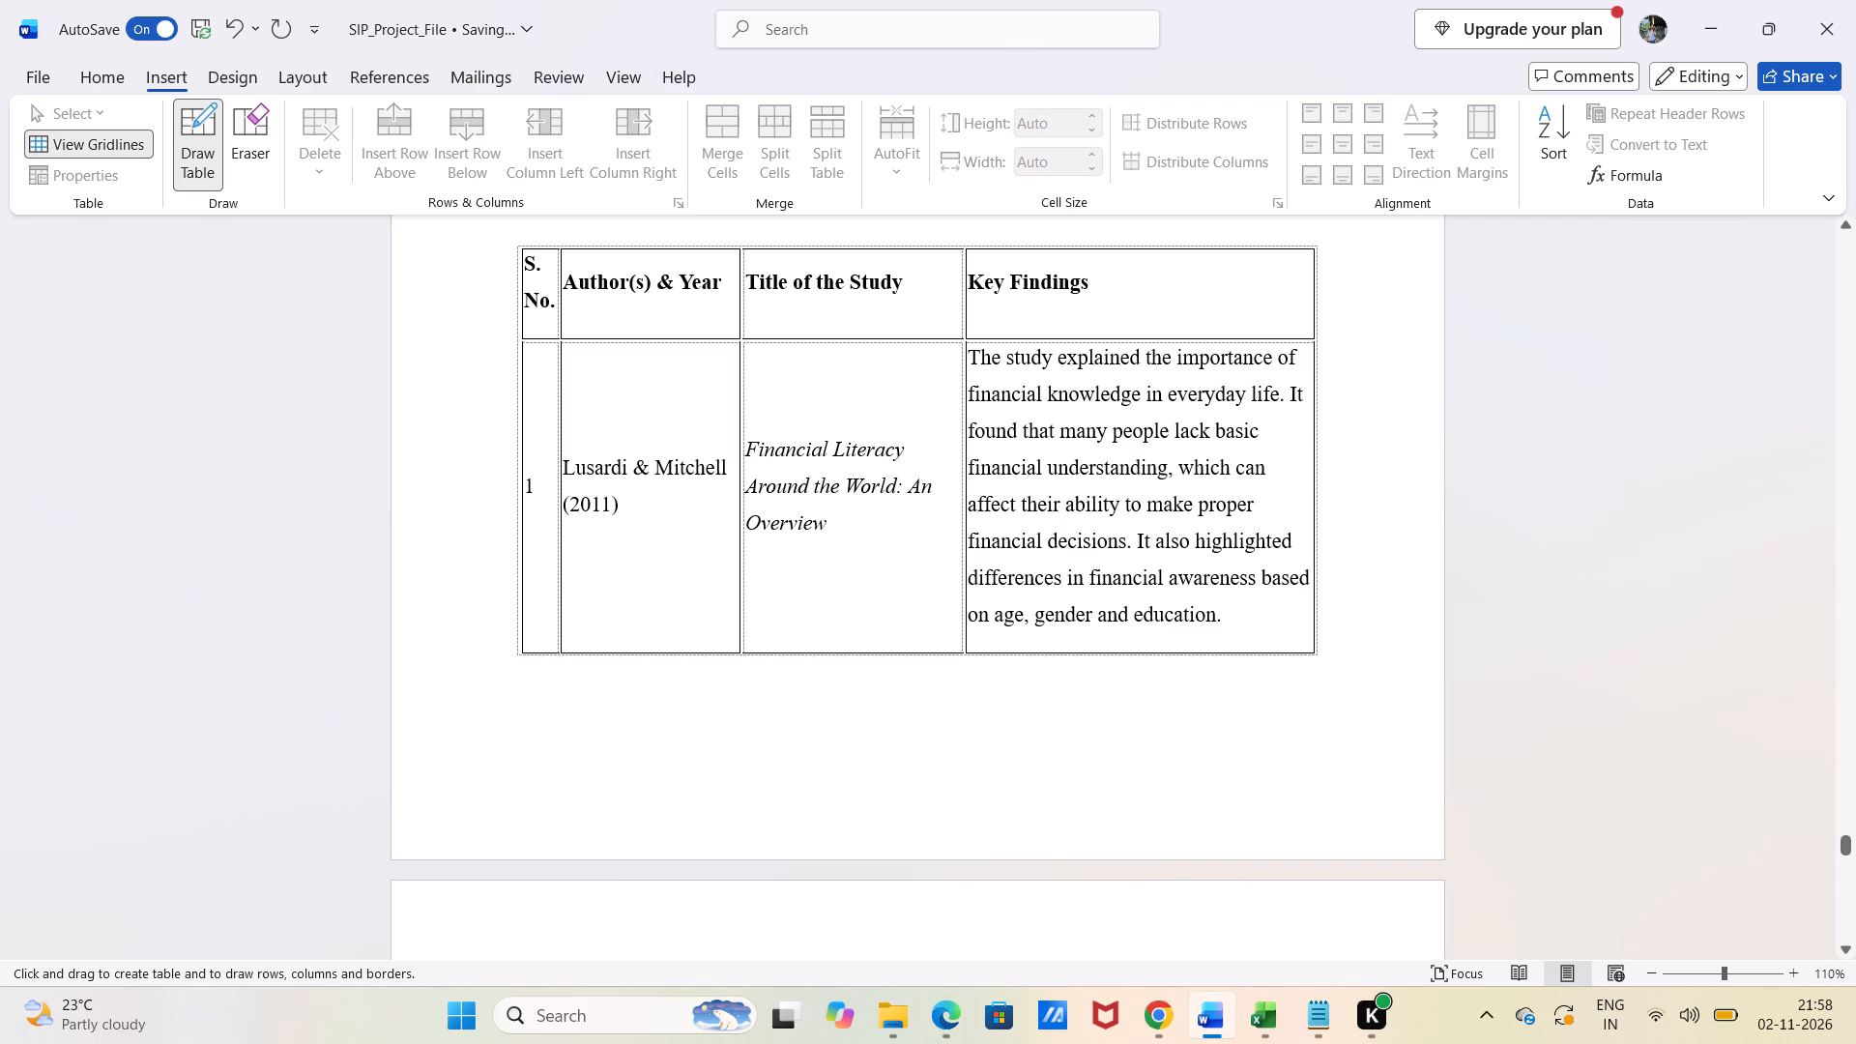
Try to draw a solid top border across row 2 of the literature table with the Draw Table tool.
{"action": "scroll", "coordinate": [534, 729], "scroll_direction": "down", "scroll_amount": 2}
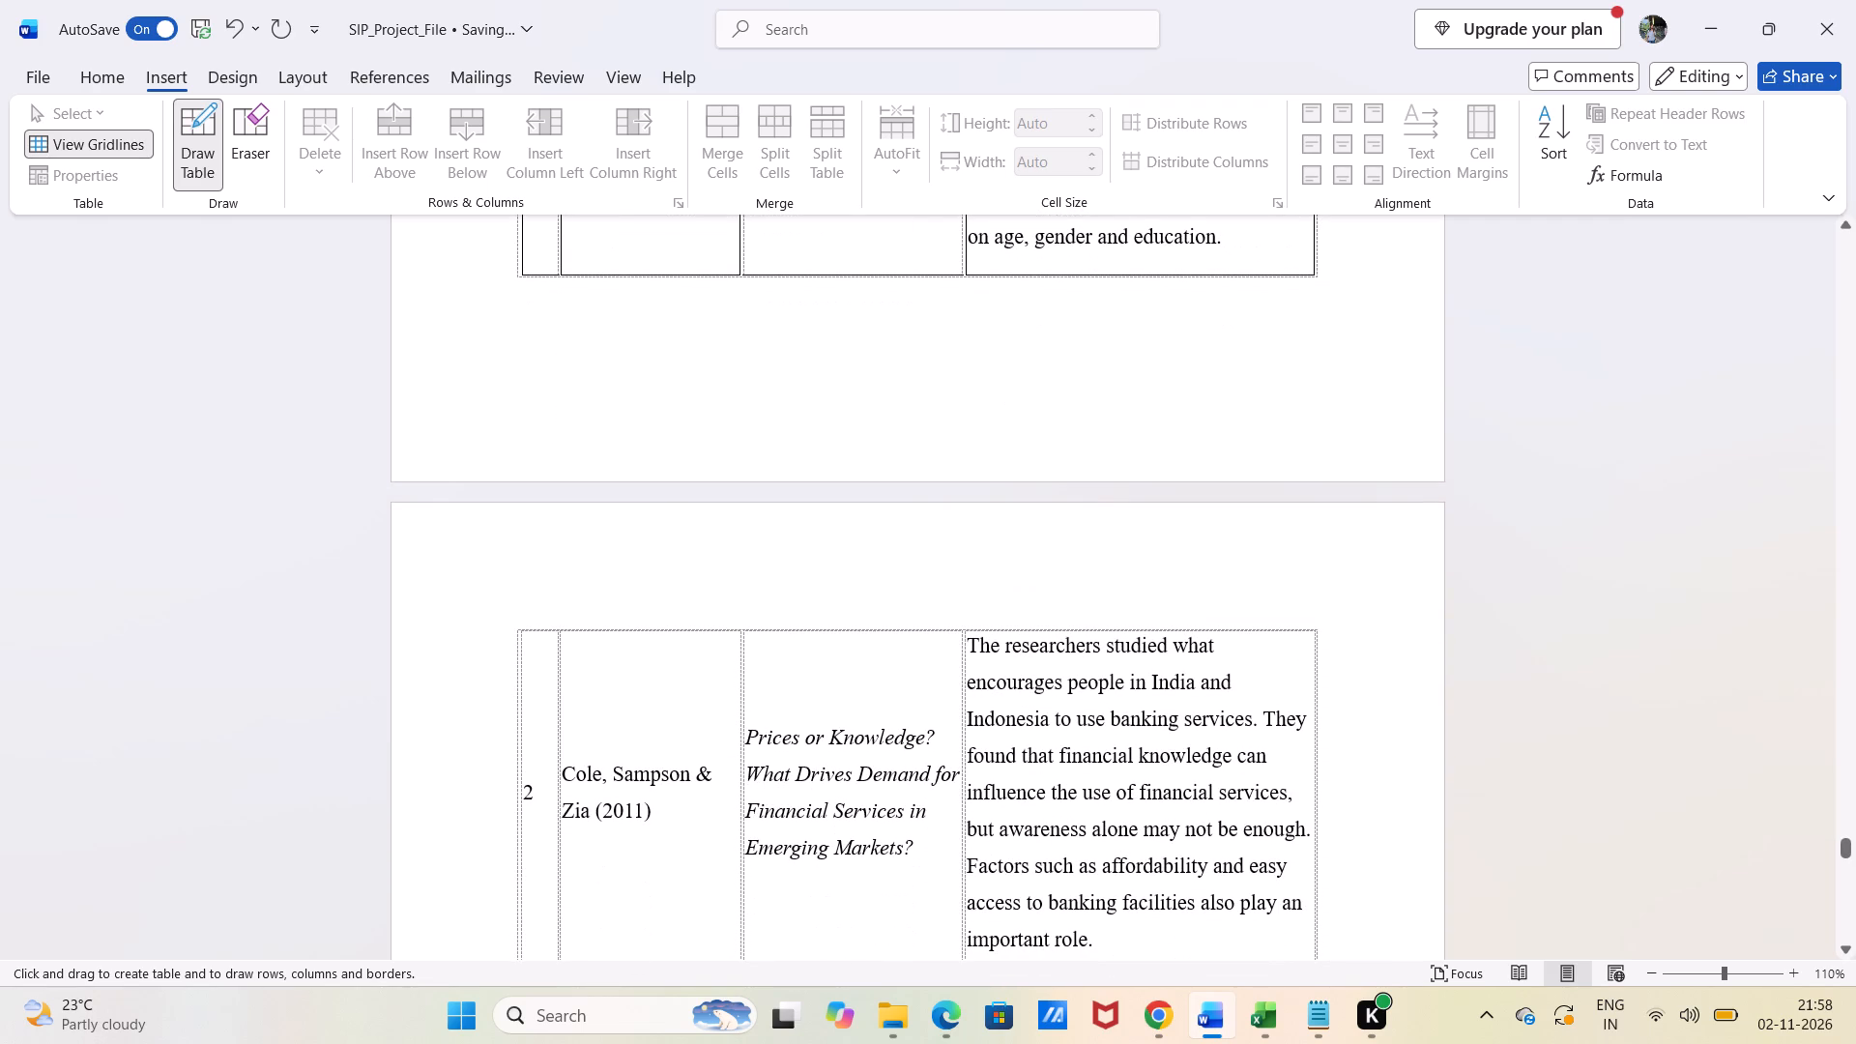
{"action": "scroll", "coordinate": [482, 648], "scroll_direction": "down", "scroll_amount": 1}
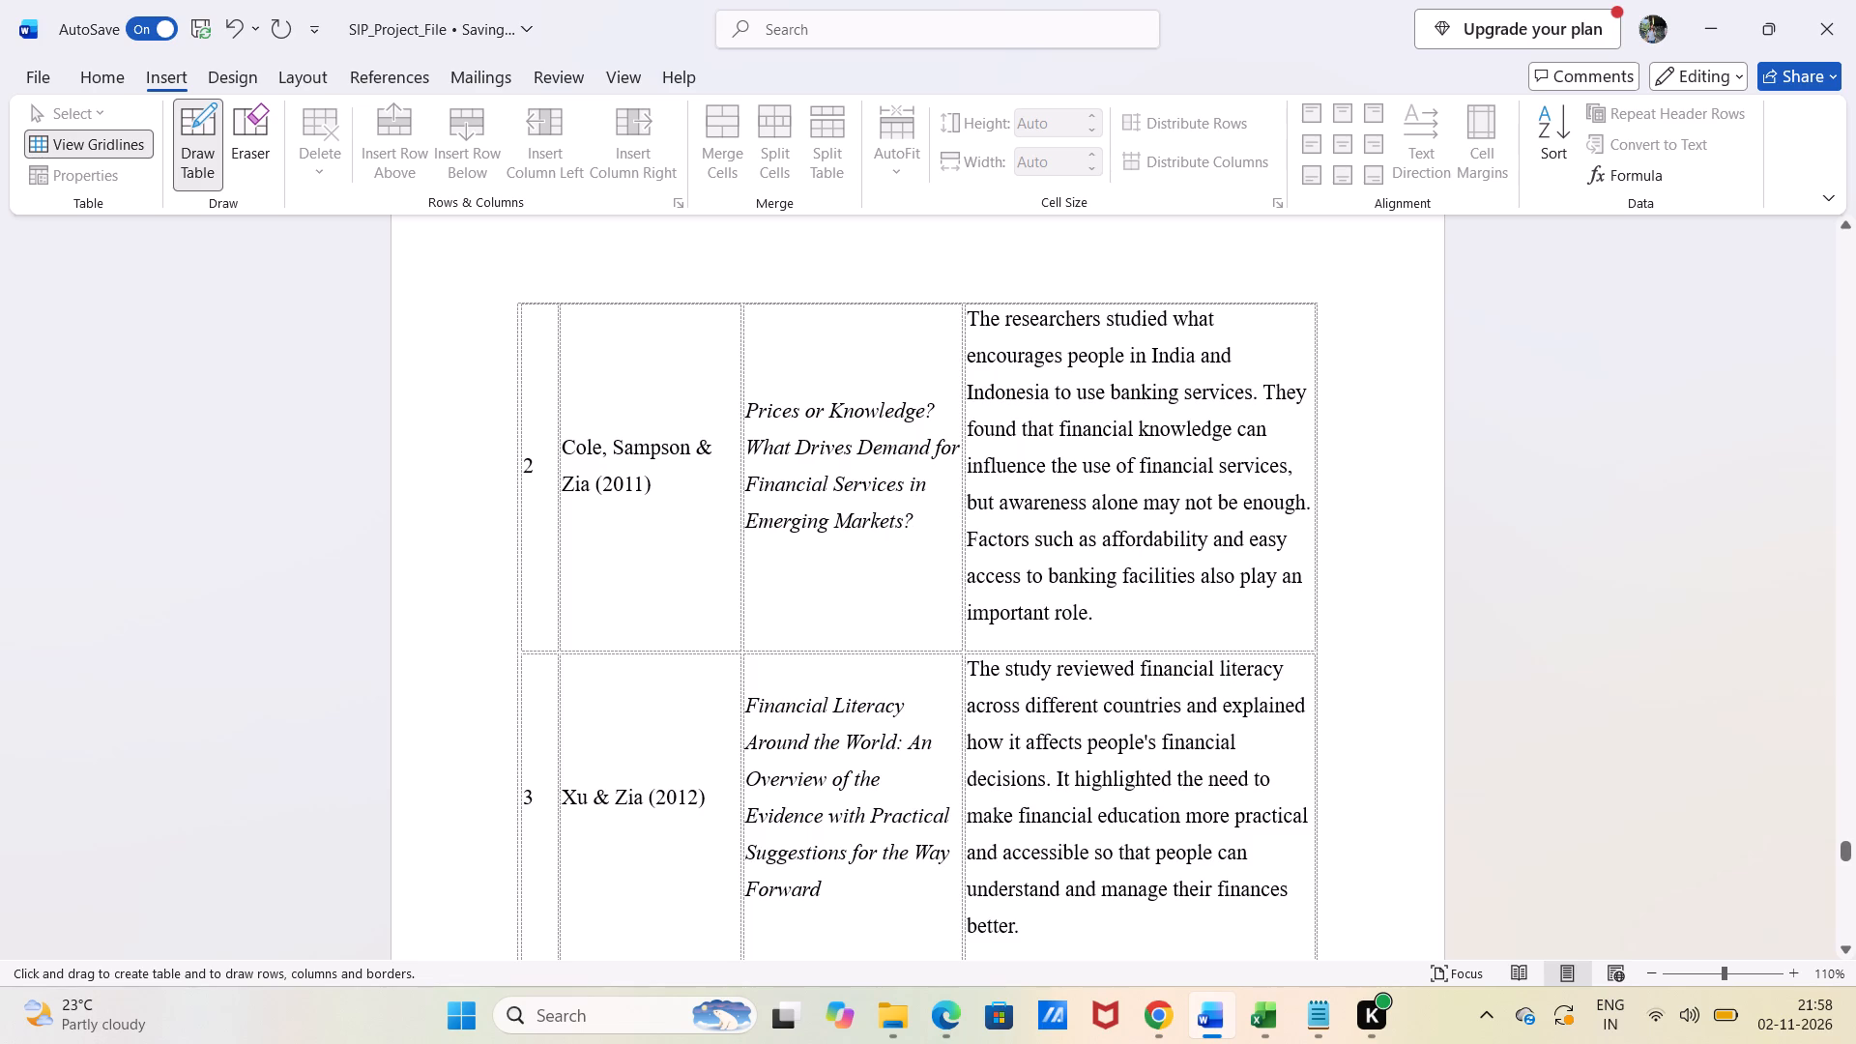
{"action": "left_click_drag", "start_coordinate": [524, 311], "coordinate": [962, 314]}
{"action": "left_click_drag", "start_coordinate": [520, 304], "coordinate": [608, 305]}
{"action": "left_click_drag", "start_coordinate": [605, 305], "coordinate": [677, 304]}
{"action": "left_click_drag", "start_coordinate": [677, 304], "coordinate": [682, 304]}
Draw solid outer side borders and the three column dividers for row 2 of the literature table.
{"action": "left_click_drag", "start_coordinate": [521, 308], "coordinate": [518, 368]}
{"action": "left_click", "coordinate": [518, 368]}
{"action": "double_click", "coordinate": [518, 368]}
{"action": "left_click_drag", "start_coordinate": [518, 368], "coordinate": [519, 382]}
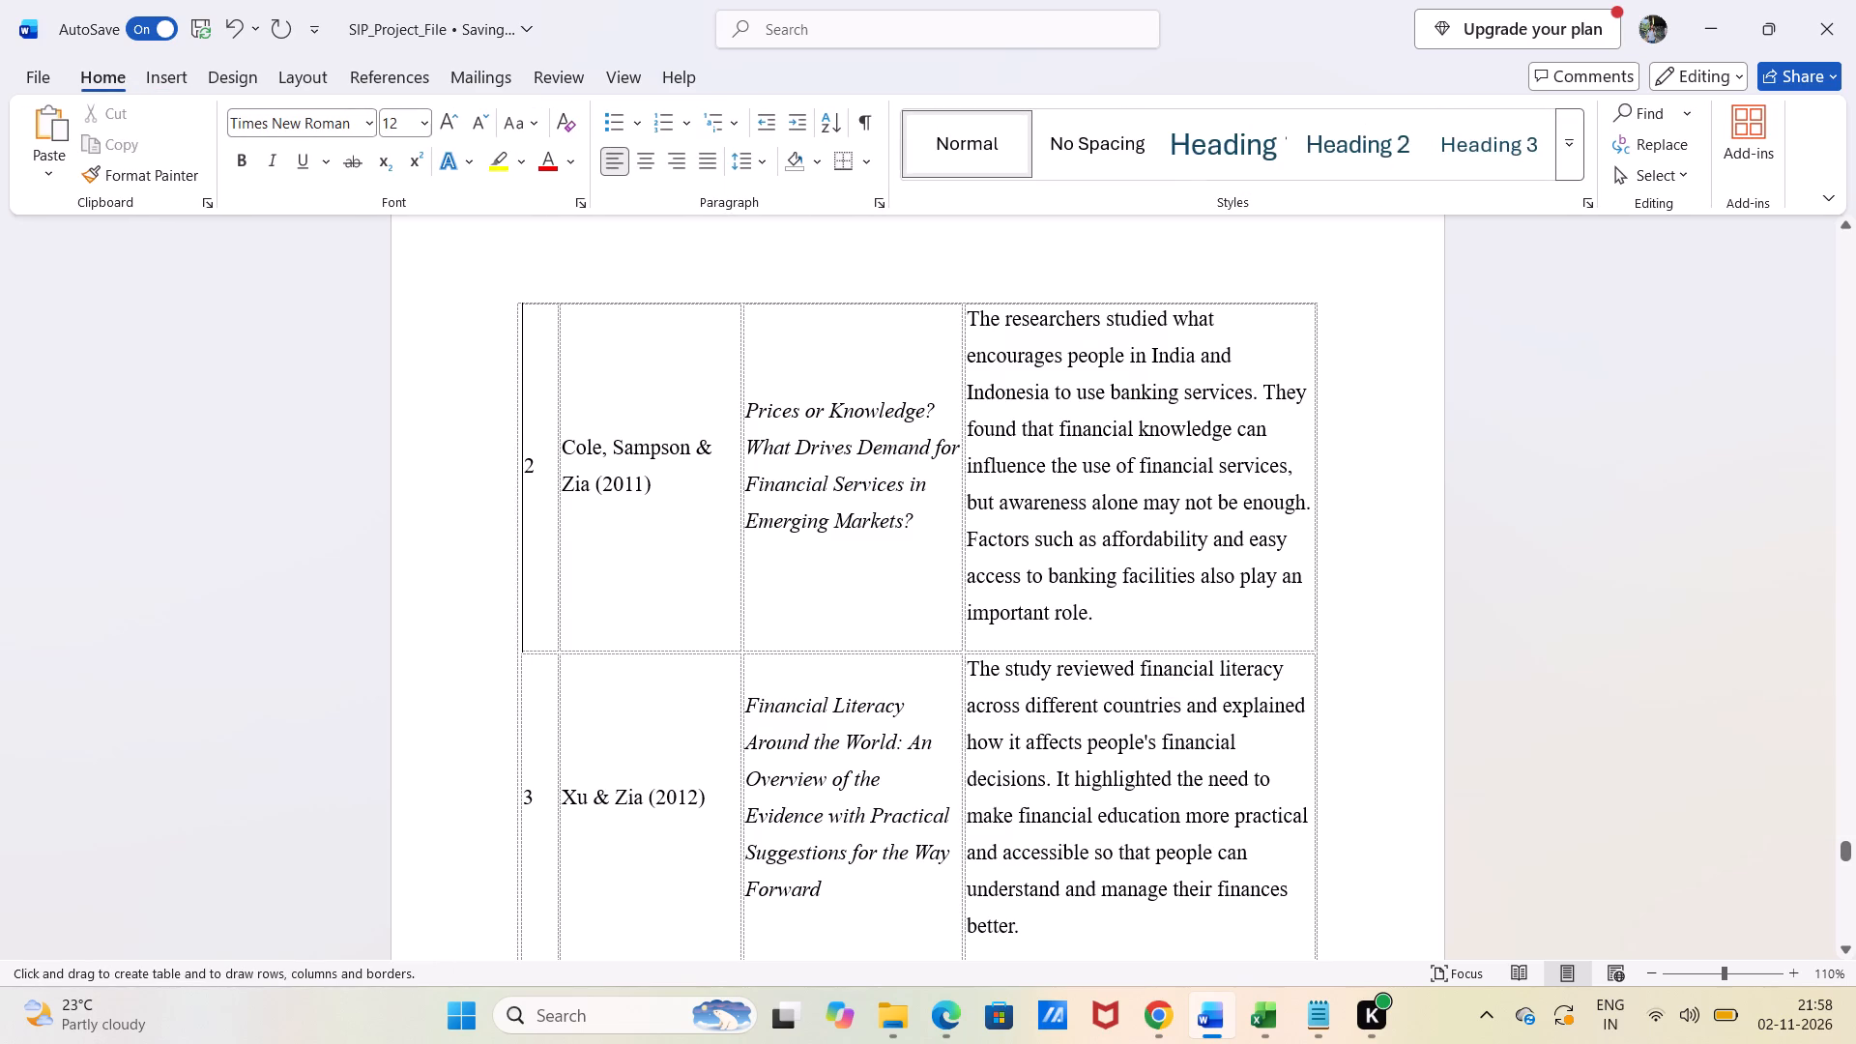
{"action": "left_click", "coordinate": [565, 332]}
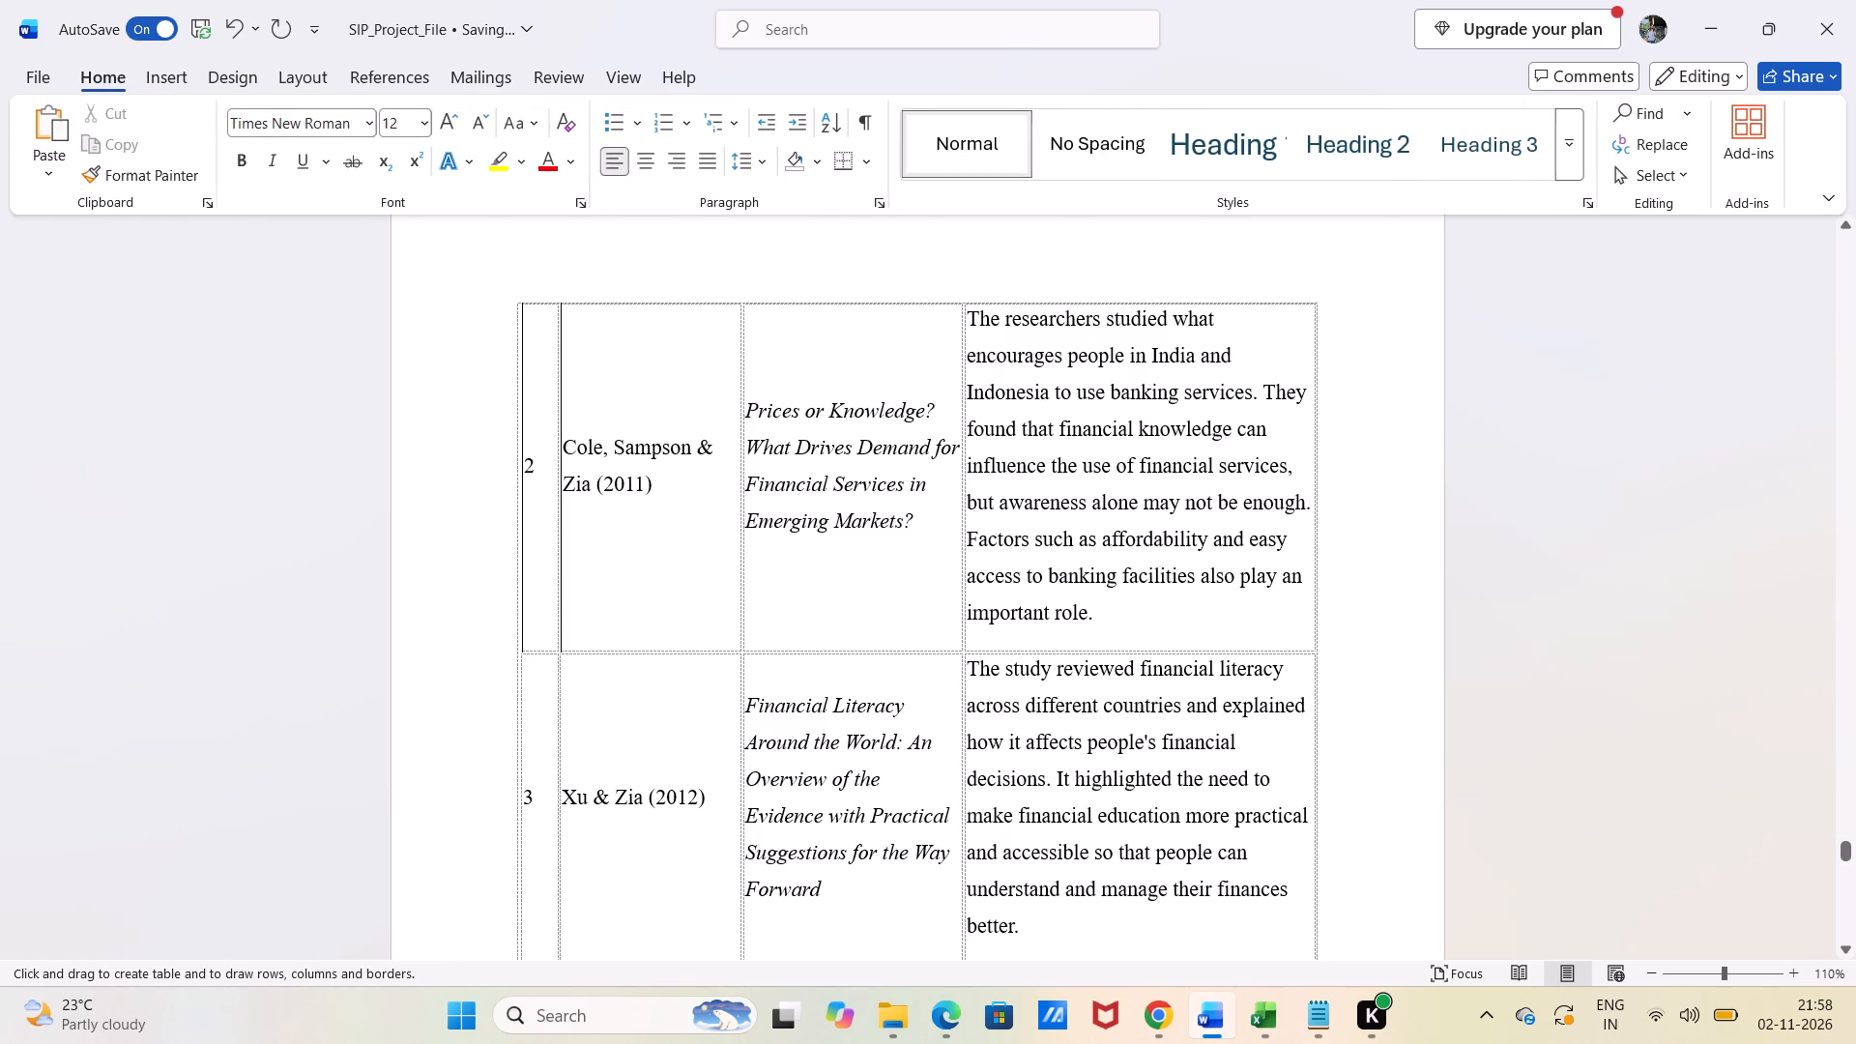
{"action": "left_click", "coordinate": [749, 337]}
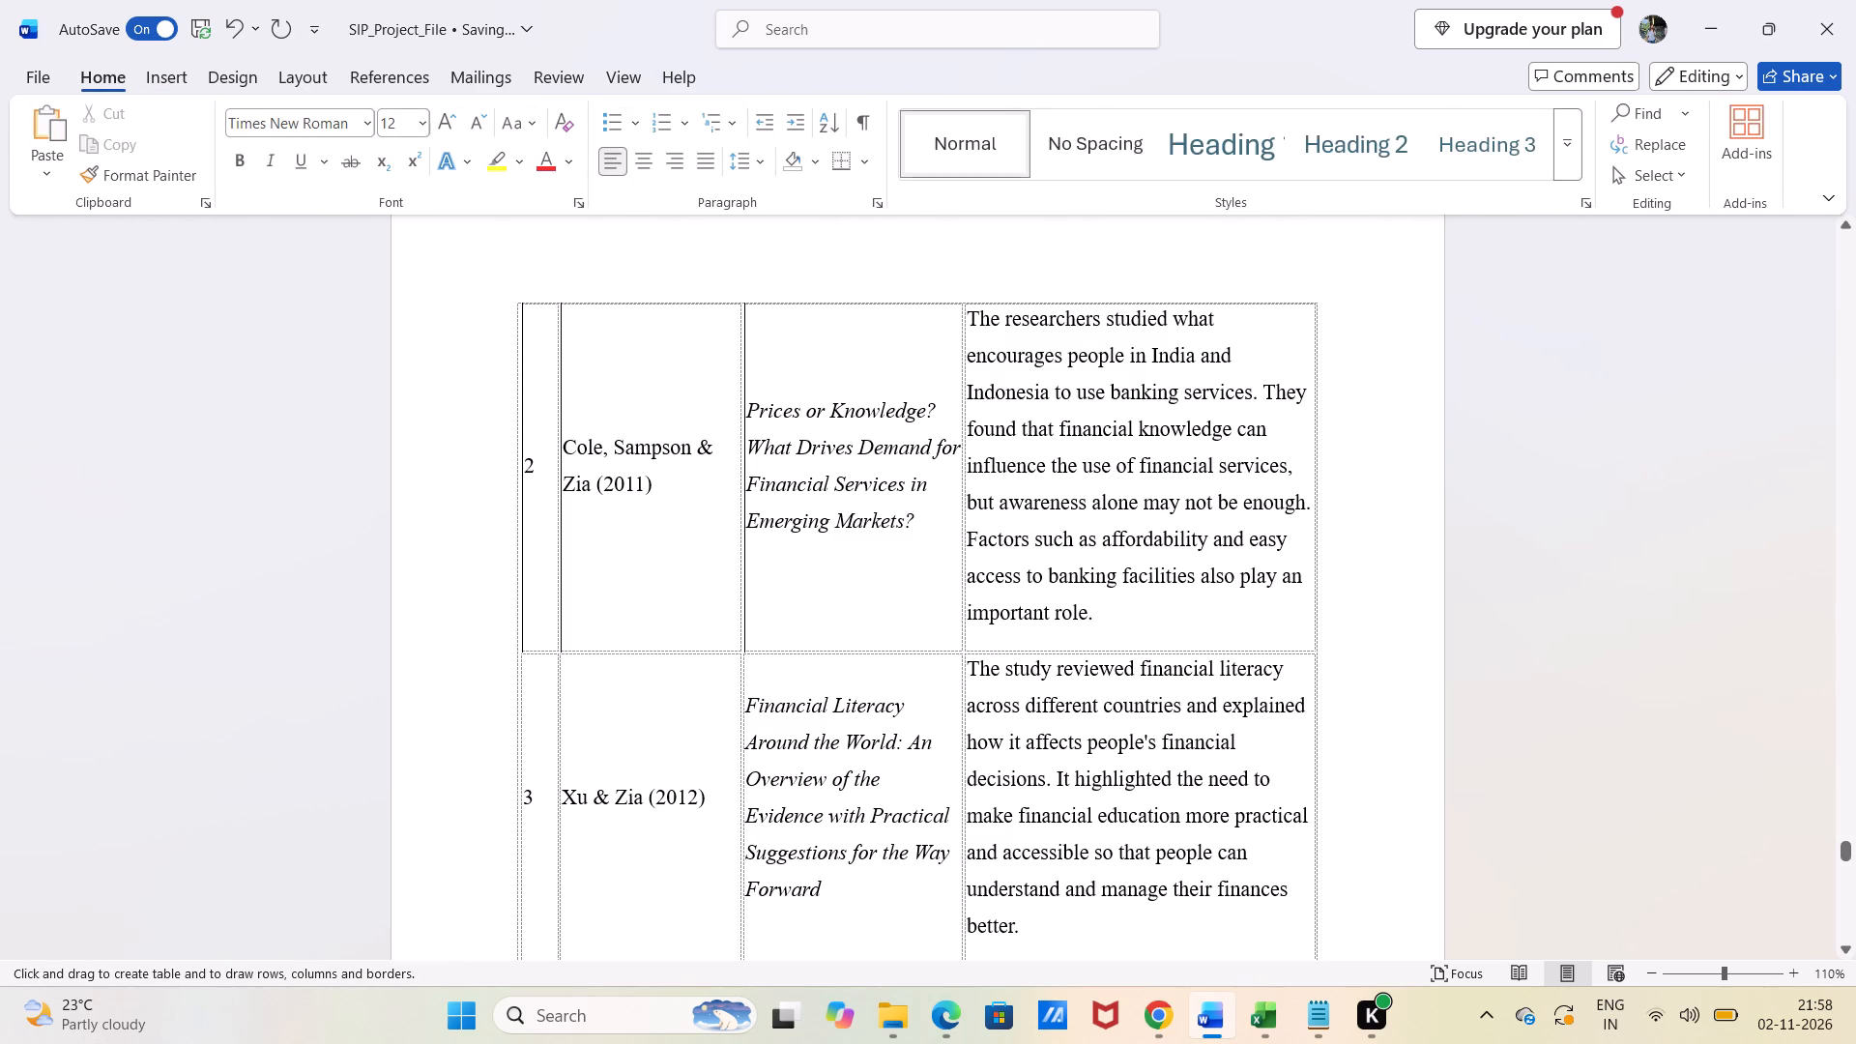
{"action": "left_click", "coordinate": [967, 332]}
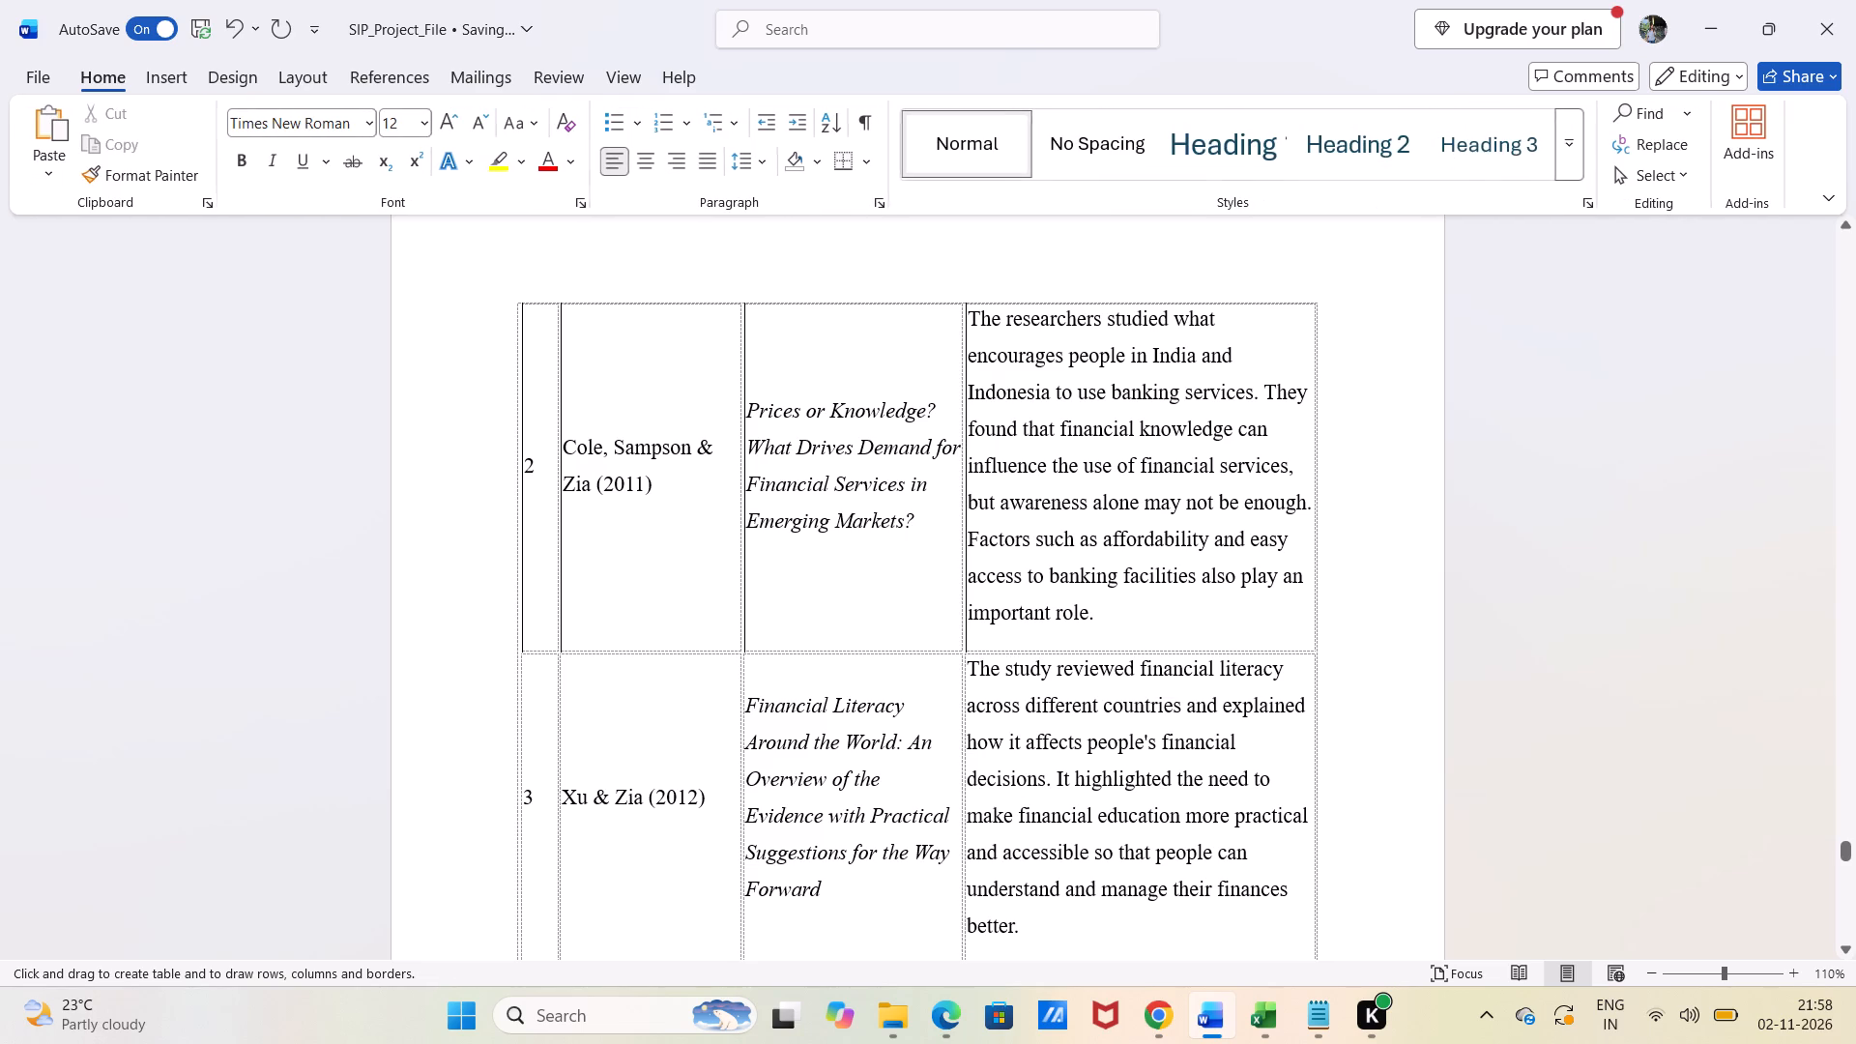
{"action": "left_click", "coordinate": [1318, 338]}
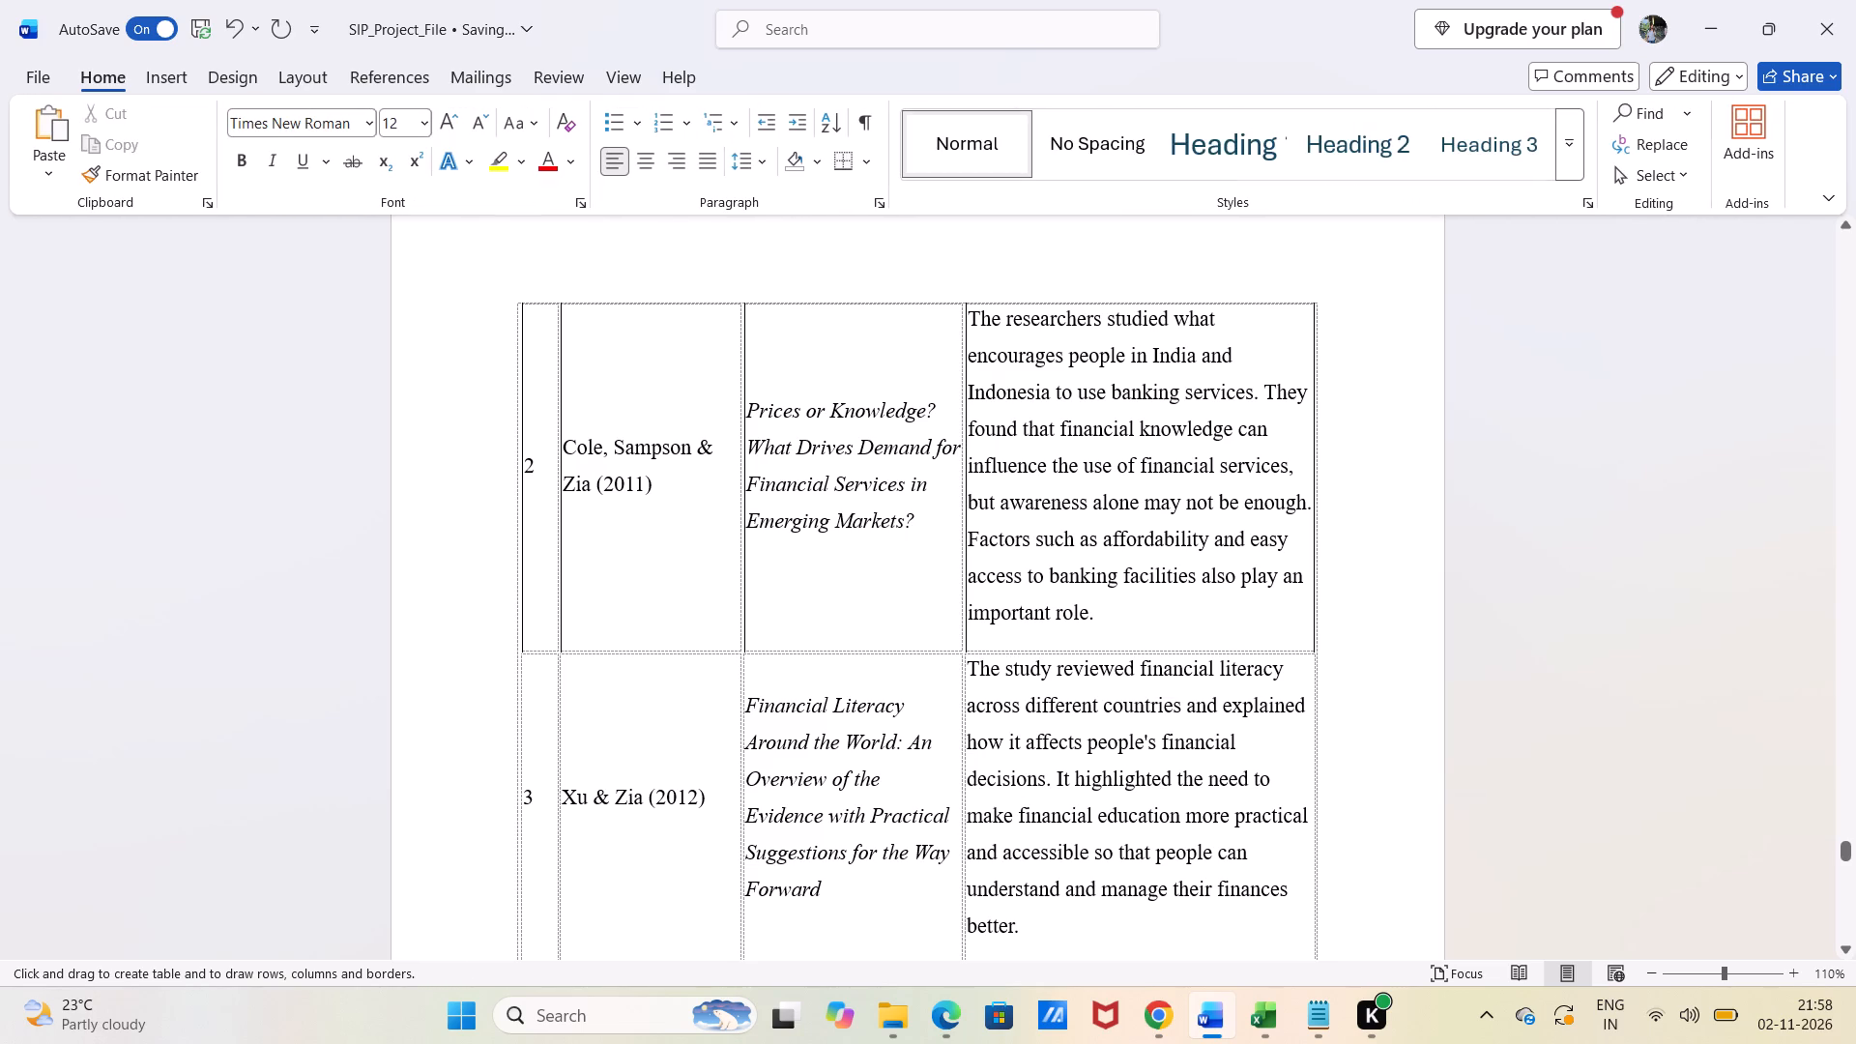
Draw a solid top border on row 2 above the title, author and serial number cells.
{"action": "left_click", "coordinate": [827, 306]}
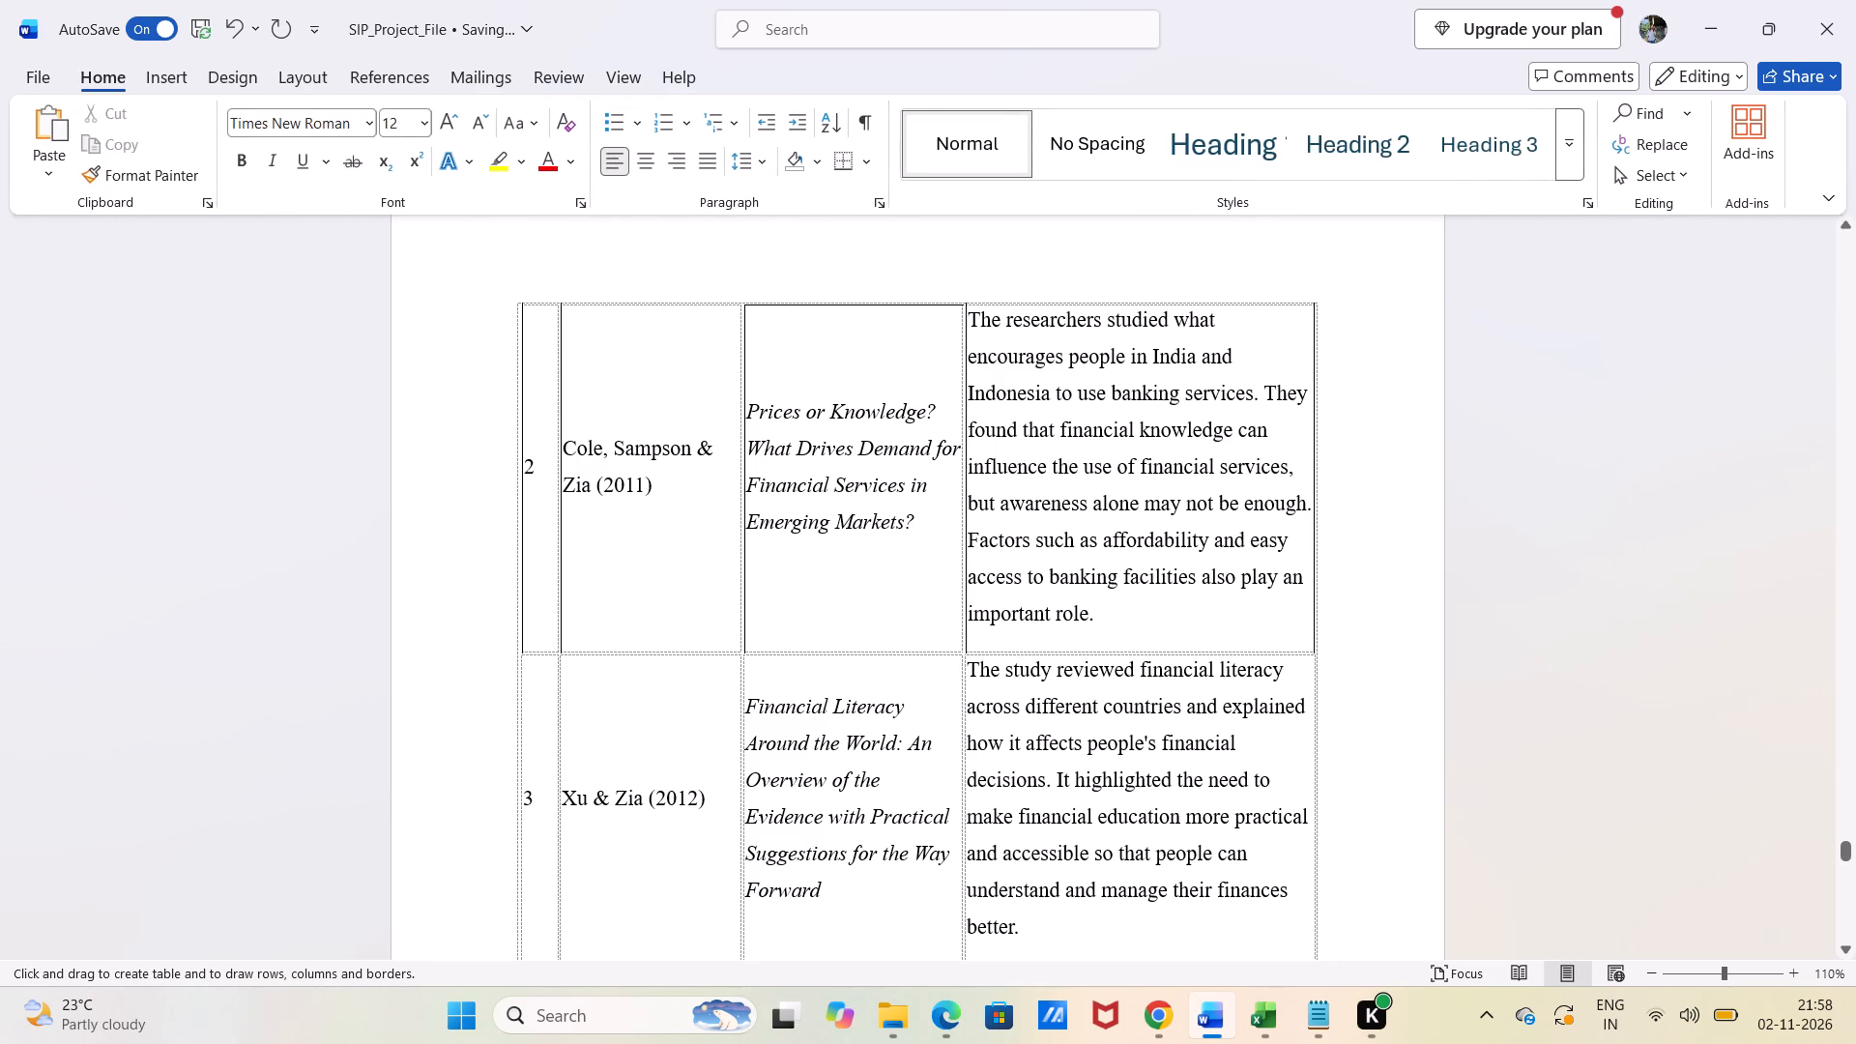
{"action": "left_click", "coordinate": [664, 302]}
{"action": "left_click", "coordinate": [541, 306]}
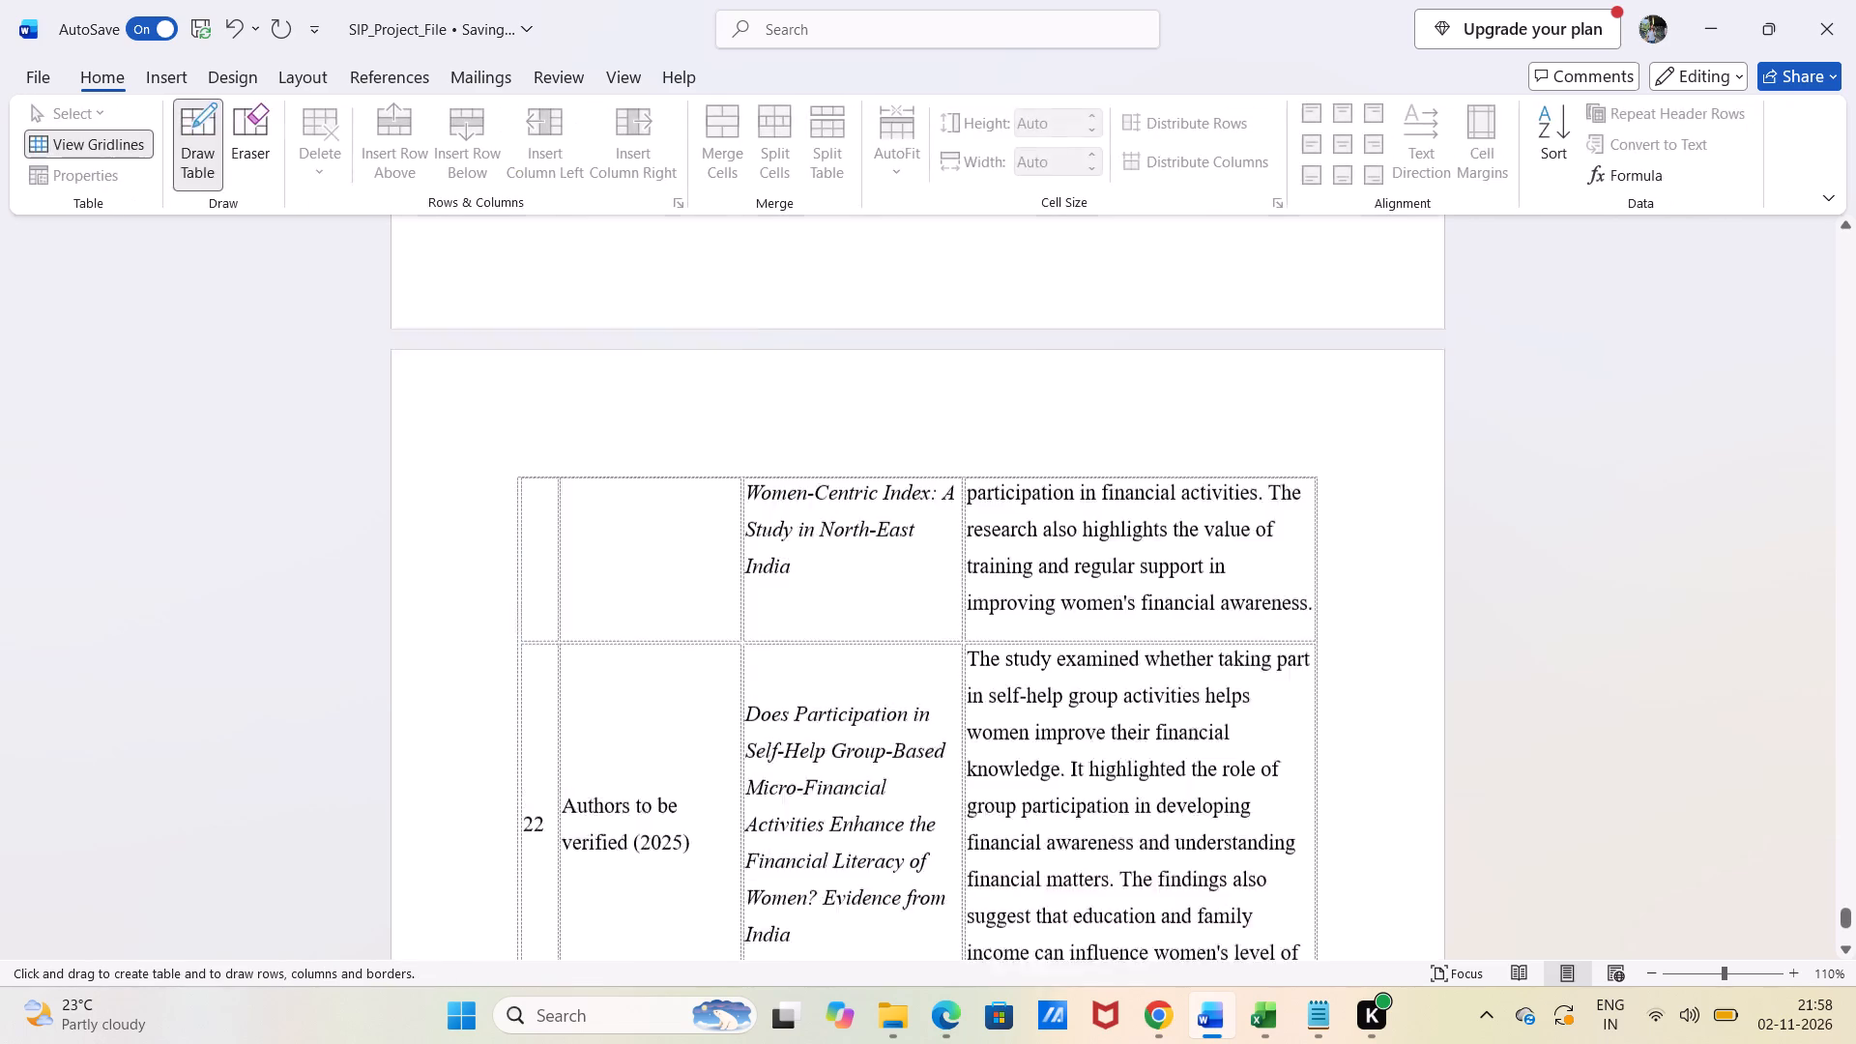
Draw a solid top border across all four columns of row 22, the last row of the literature table.
{"action": "left_click", "coordinate": [651, 408]}
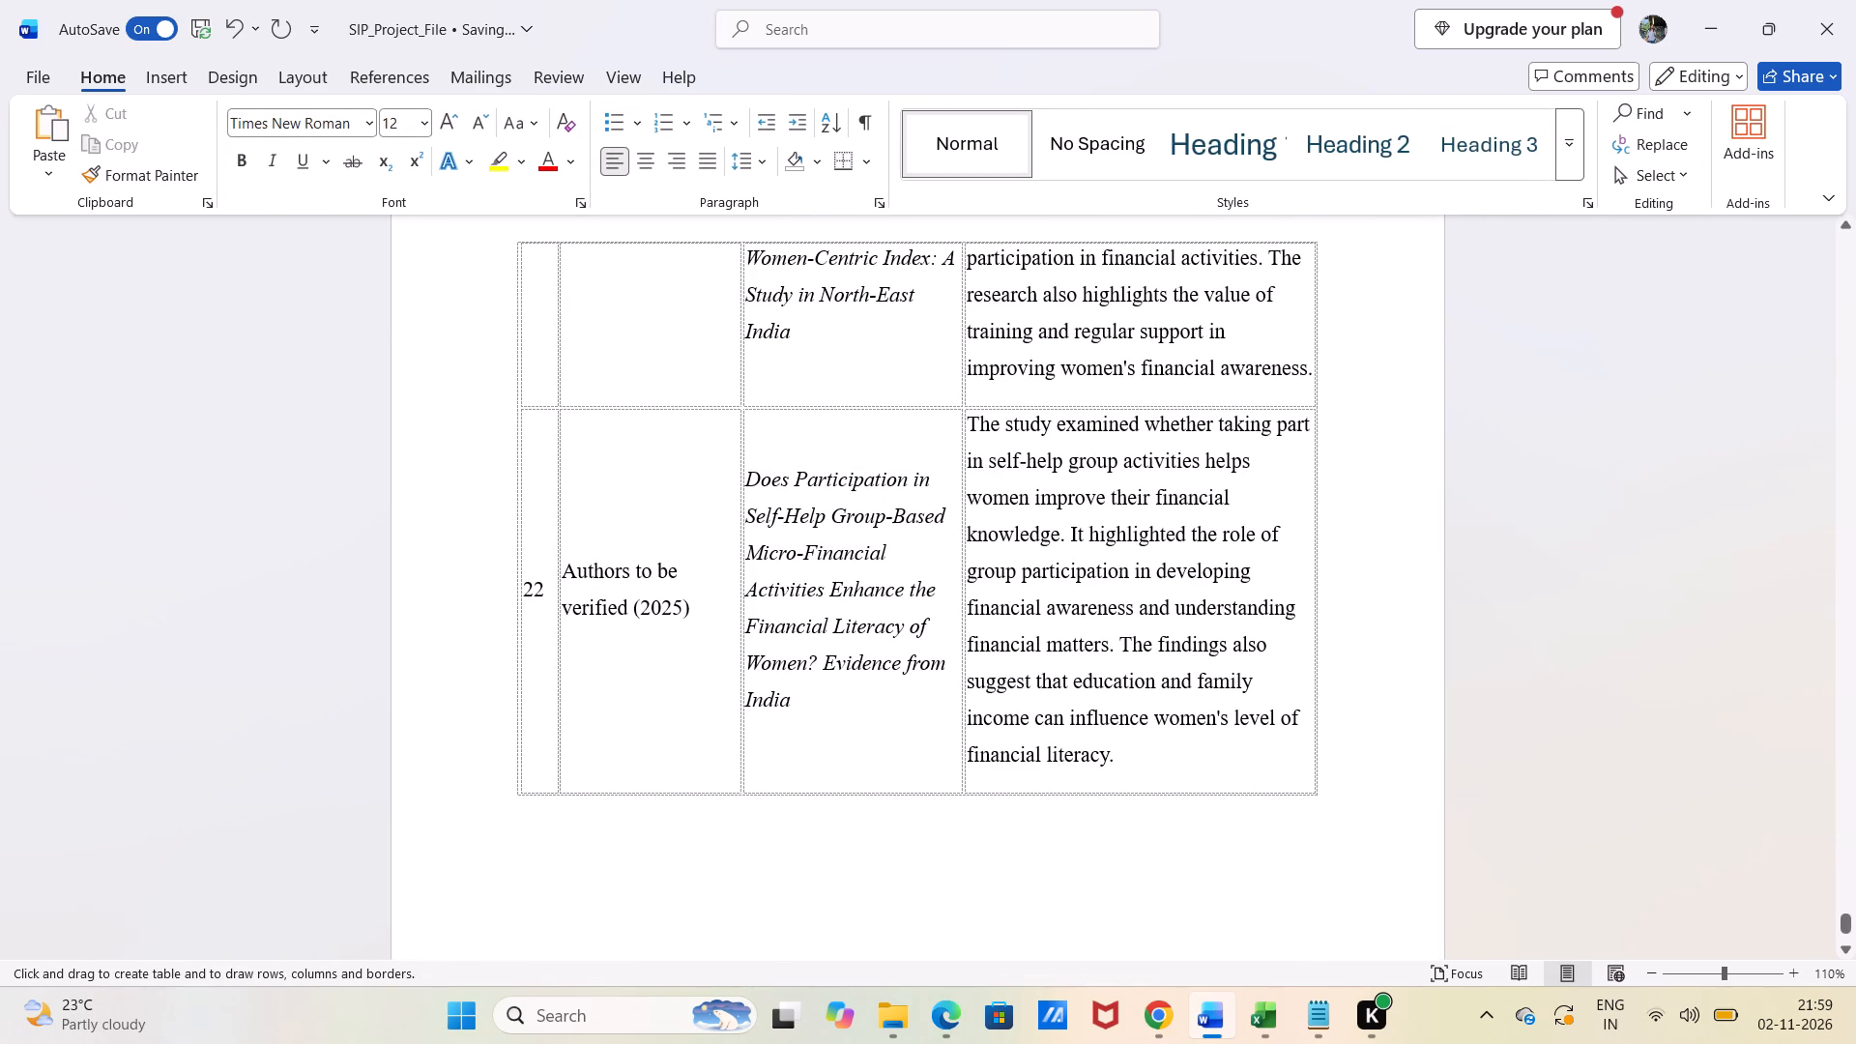
{"action": "left_click", "coordinate": [840, 409]}
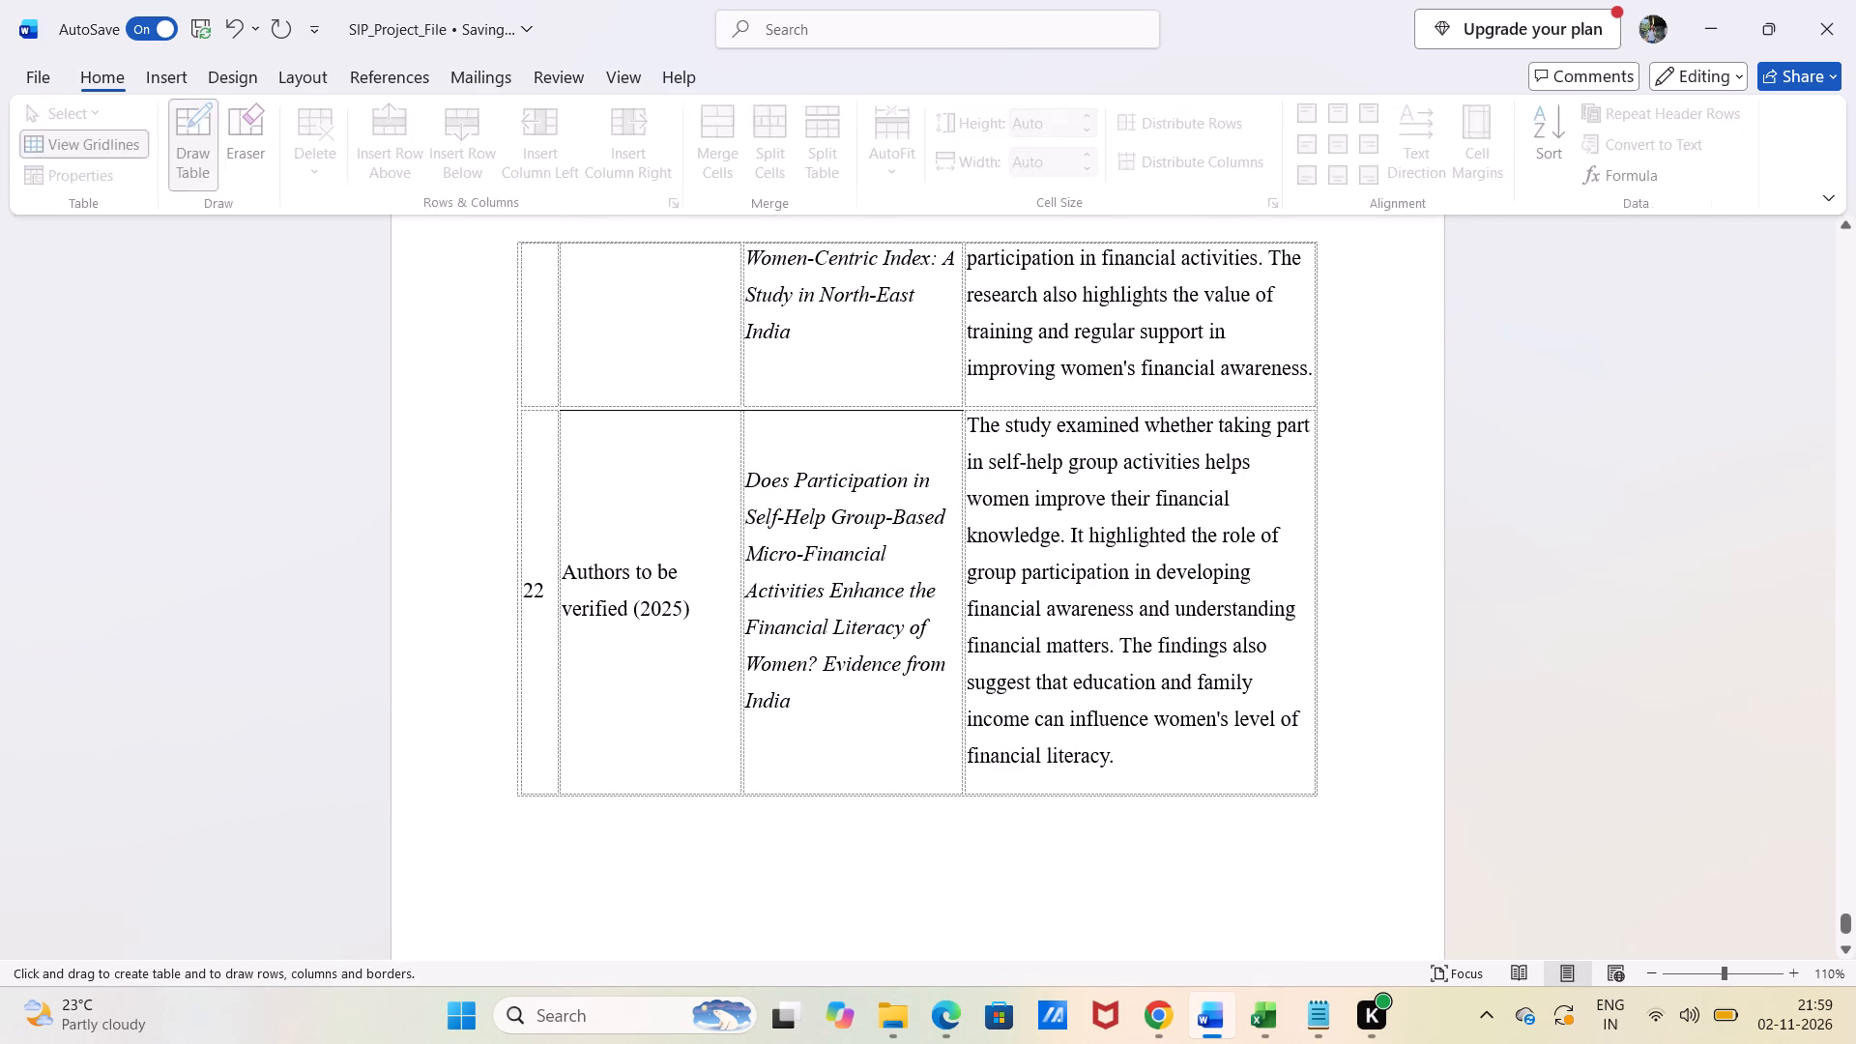
{"action": "left_click", "coordinate": [1018, 408]}
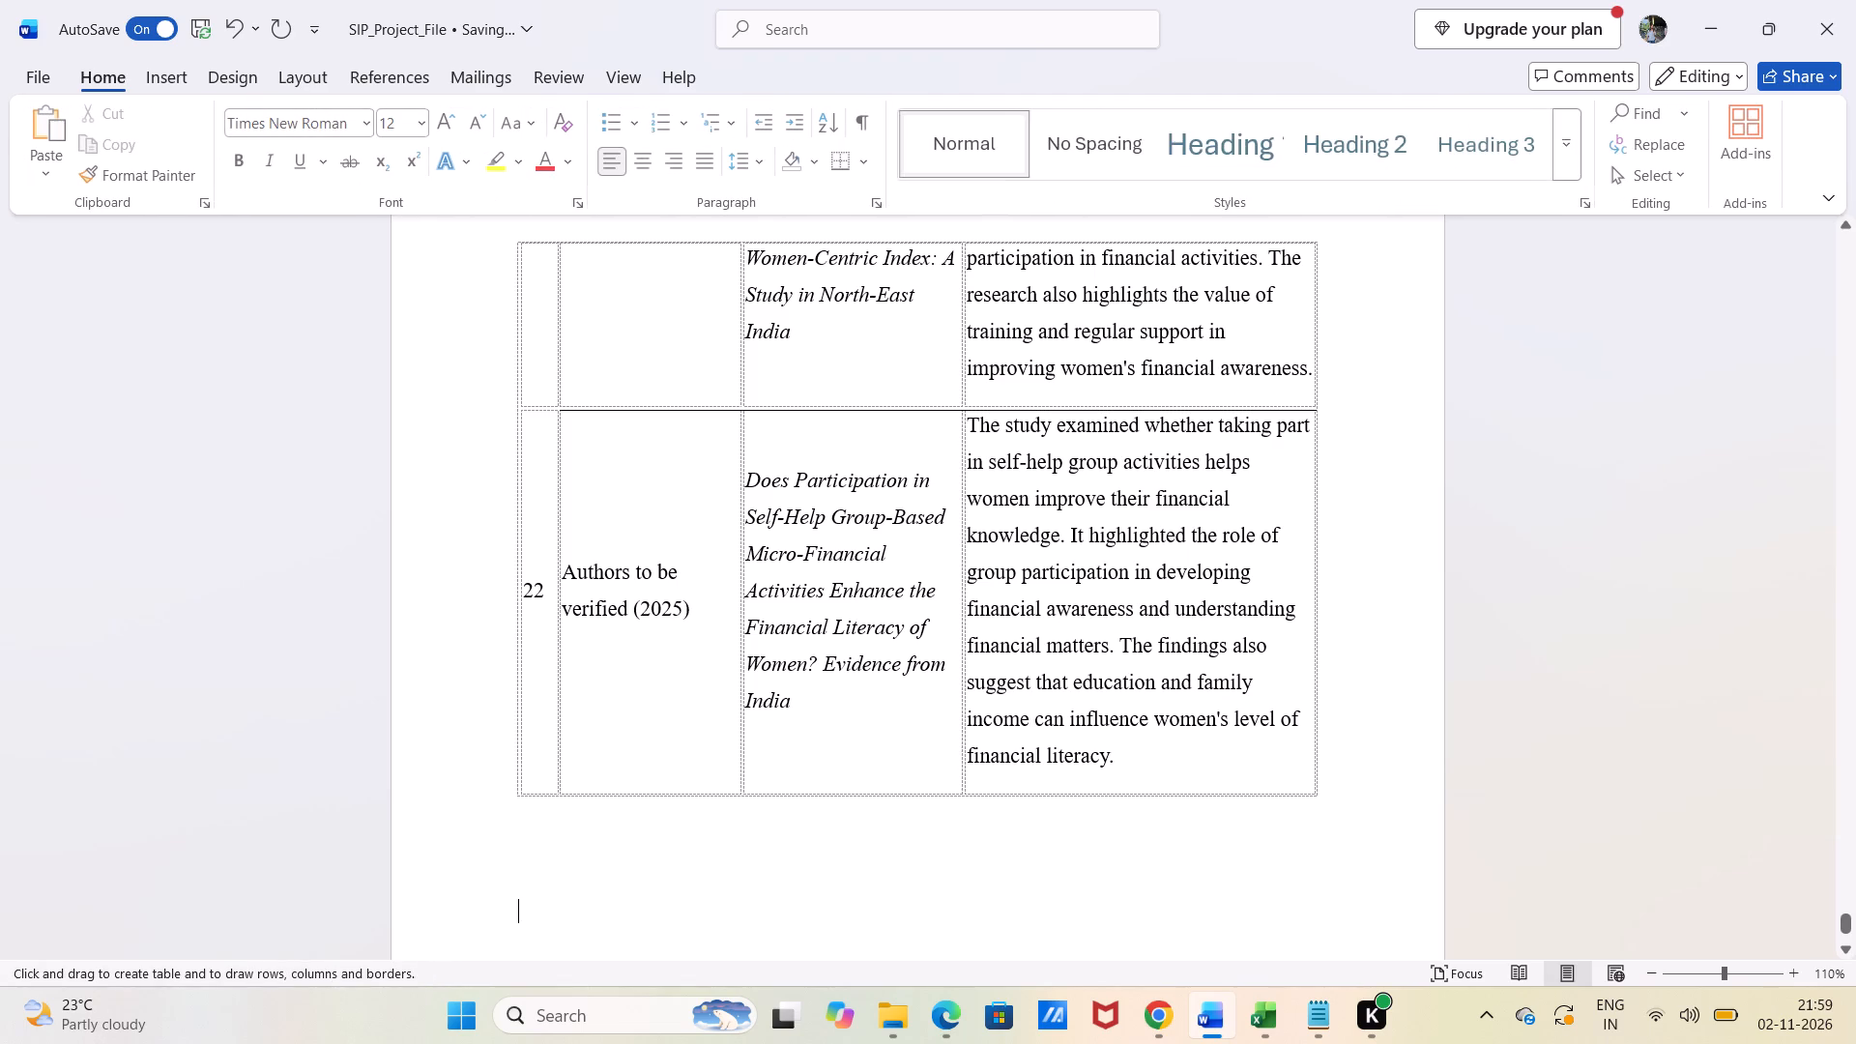
{"action": "left_click", "coordinate": [546, 412]}
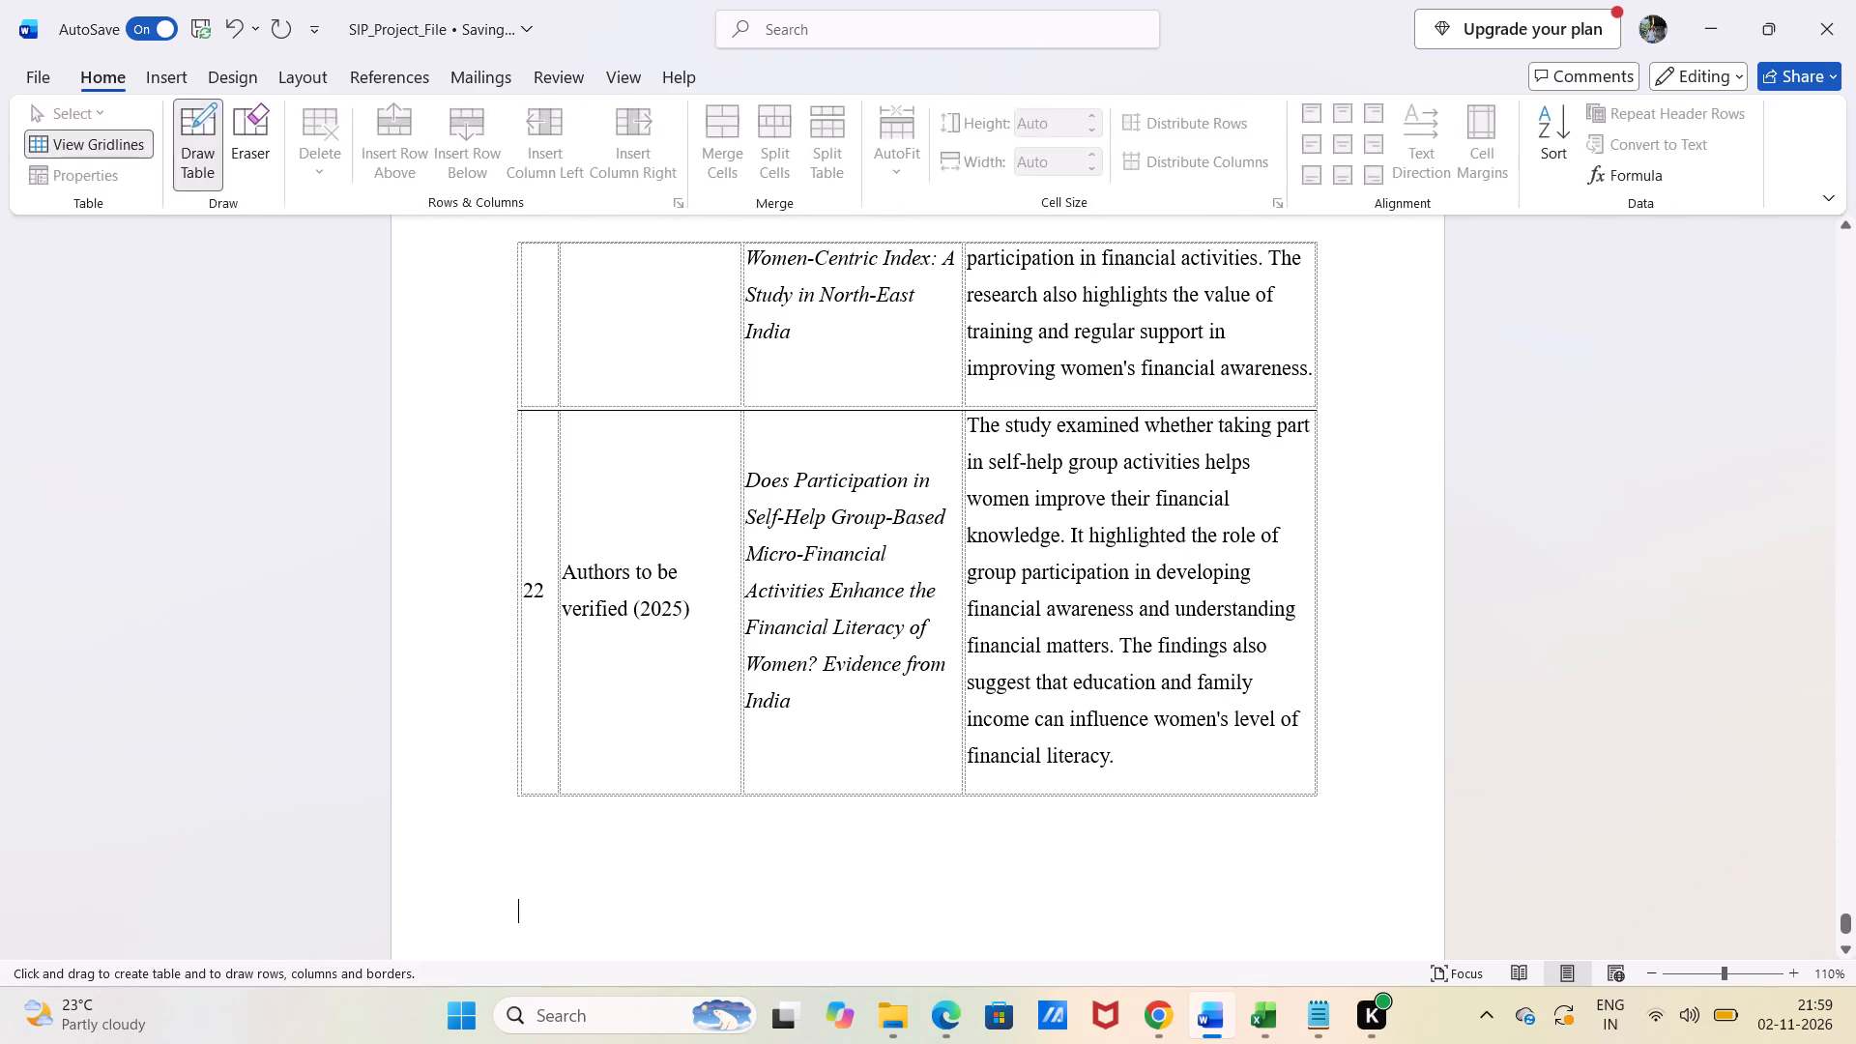
Draw solid outer side borders and the three column dividers for row 22 of the literature table.
{"action": "left_click", "coordinate": [522, 432]}
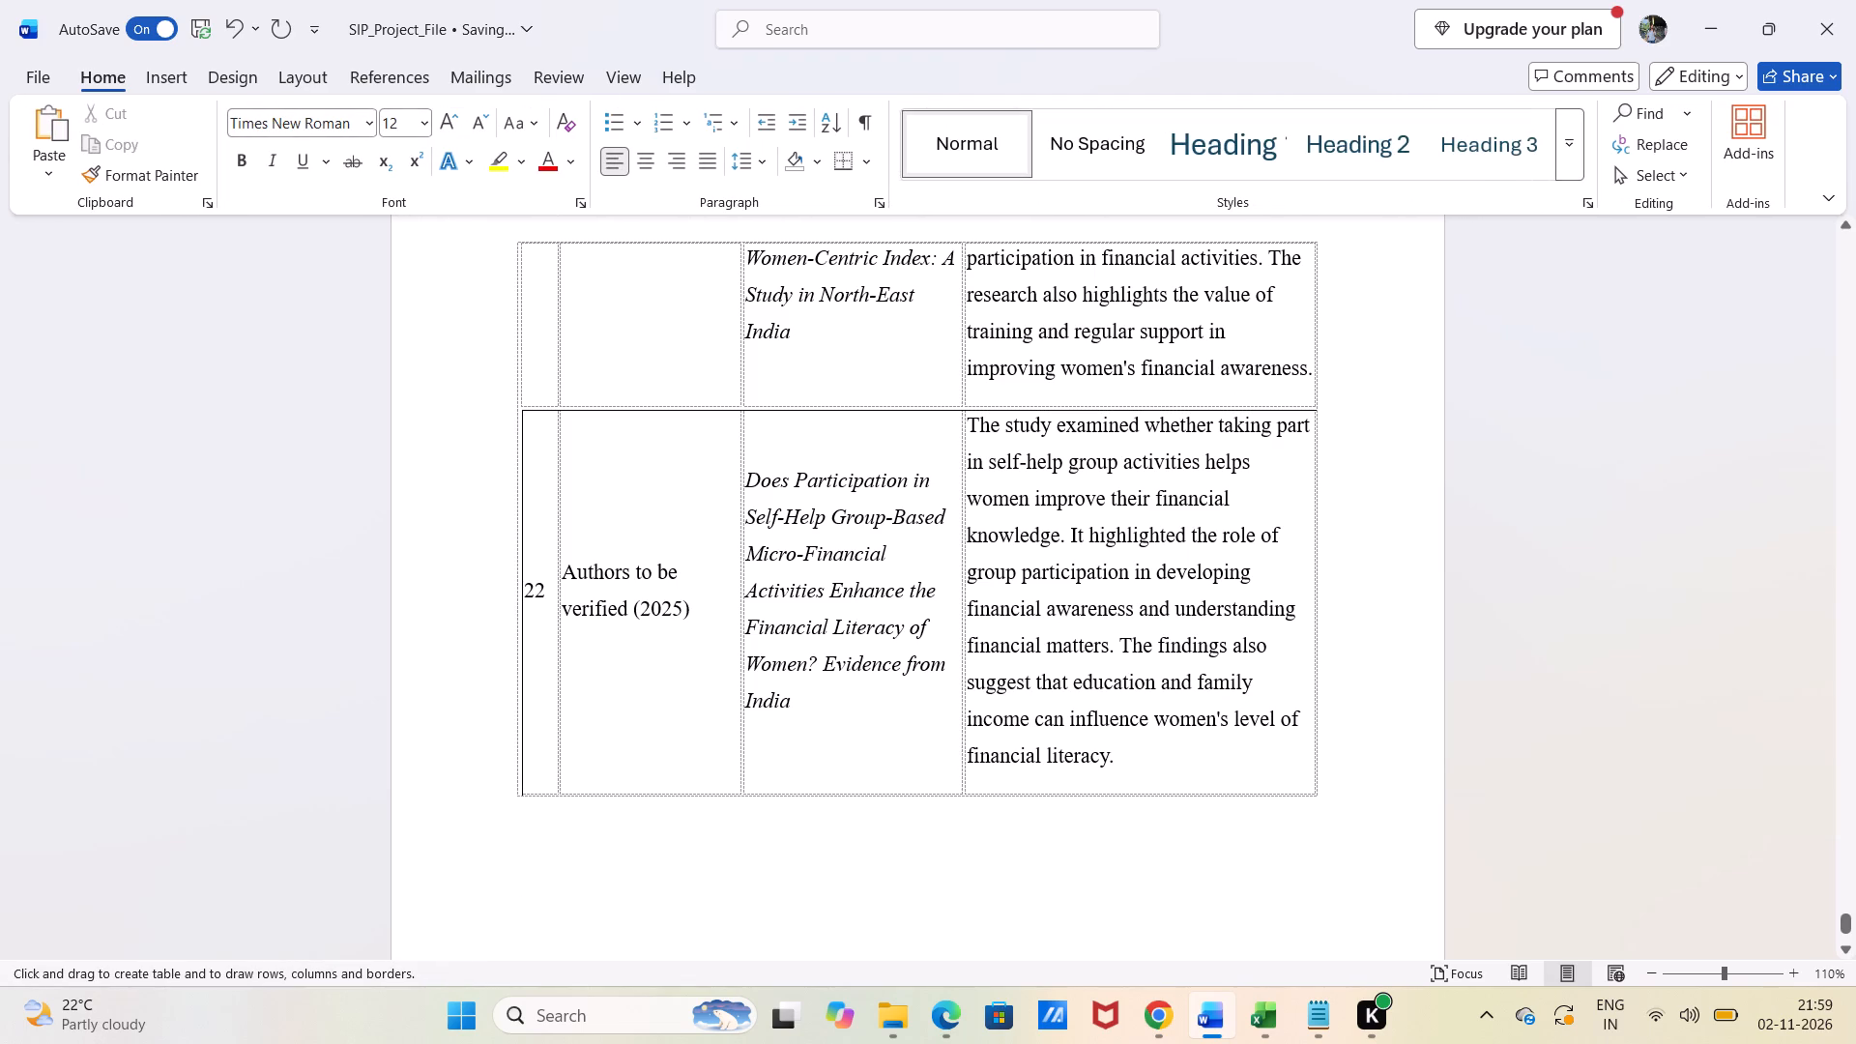
{"action": "left_click", "coordinate": [562, 439]}
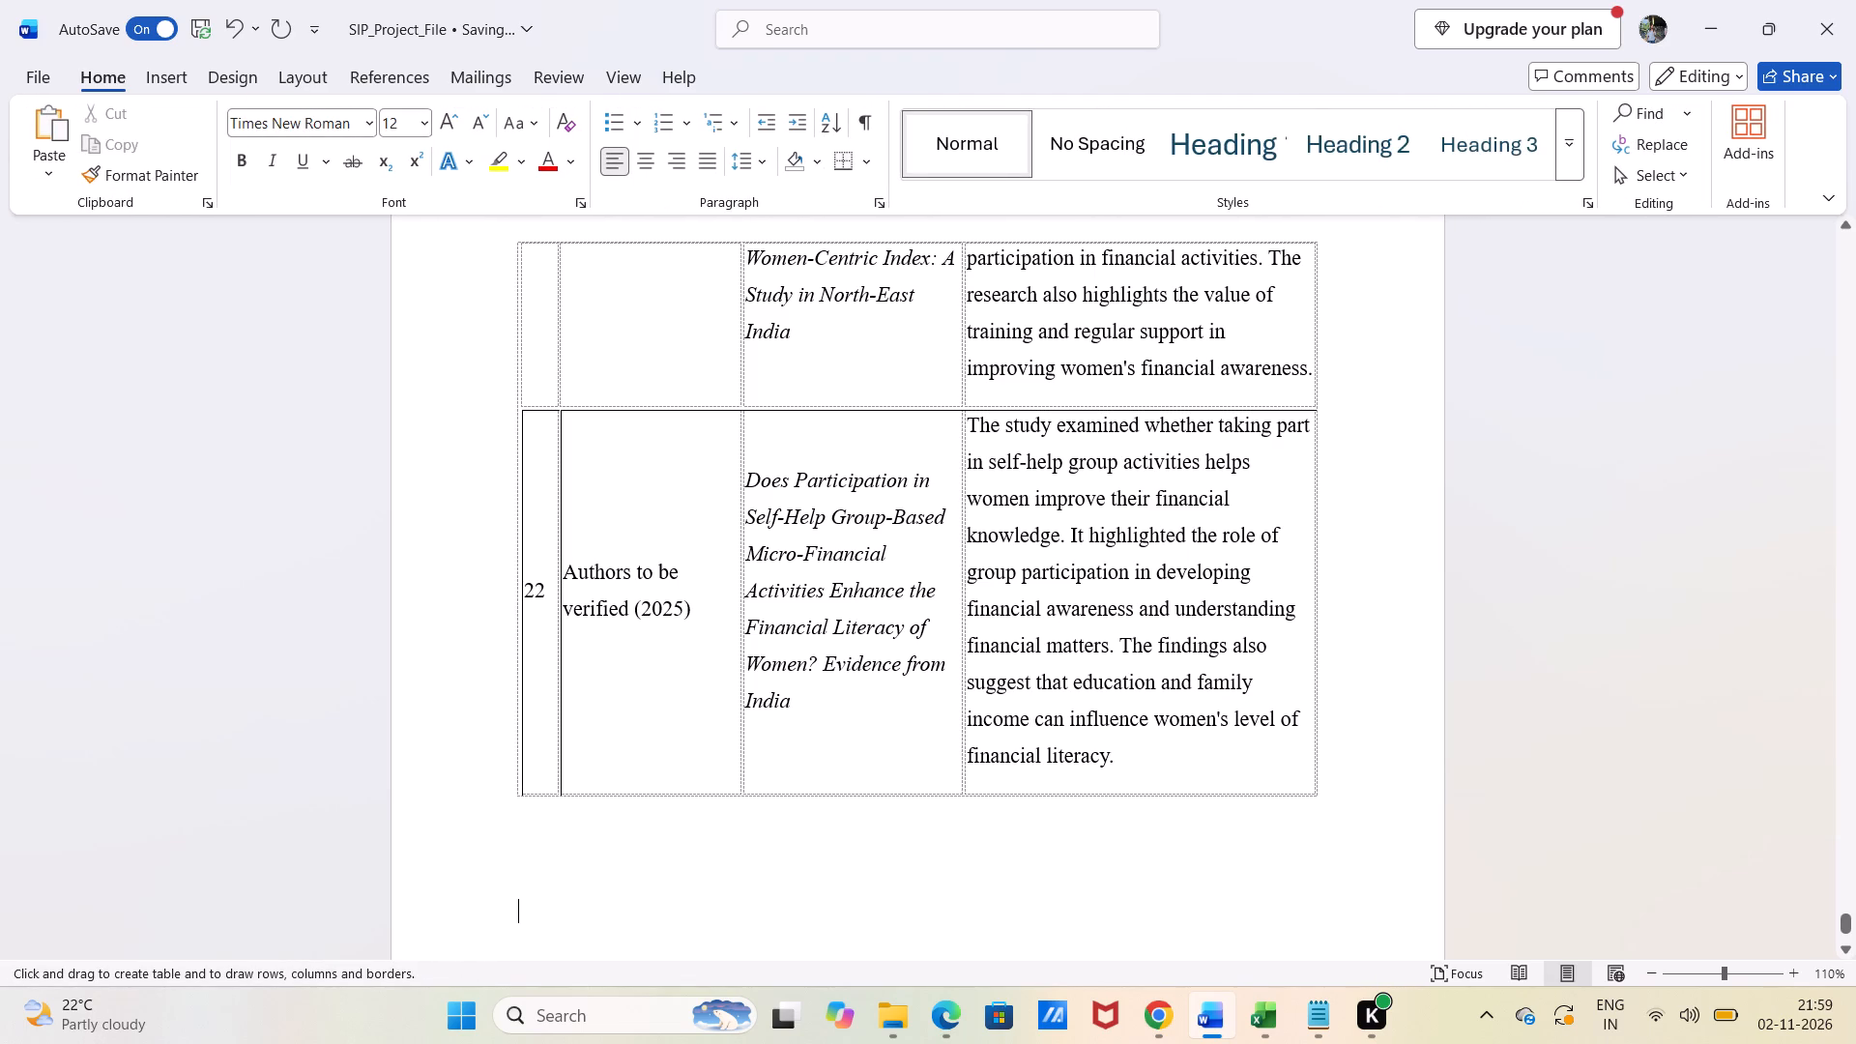
{"action": "left_click", "coordinate": [742, 429]}
{"action": "left_click", "coordinate": [967, 441]}
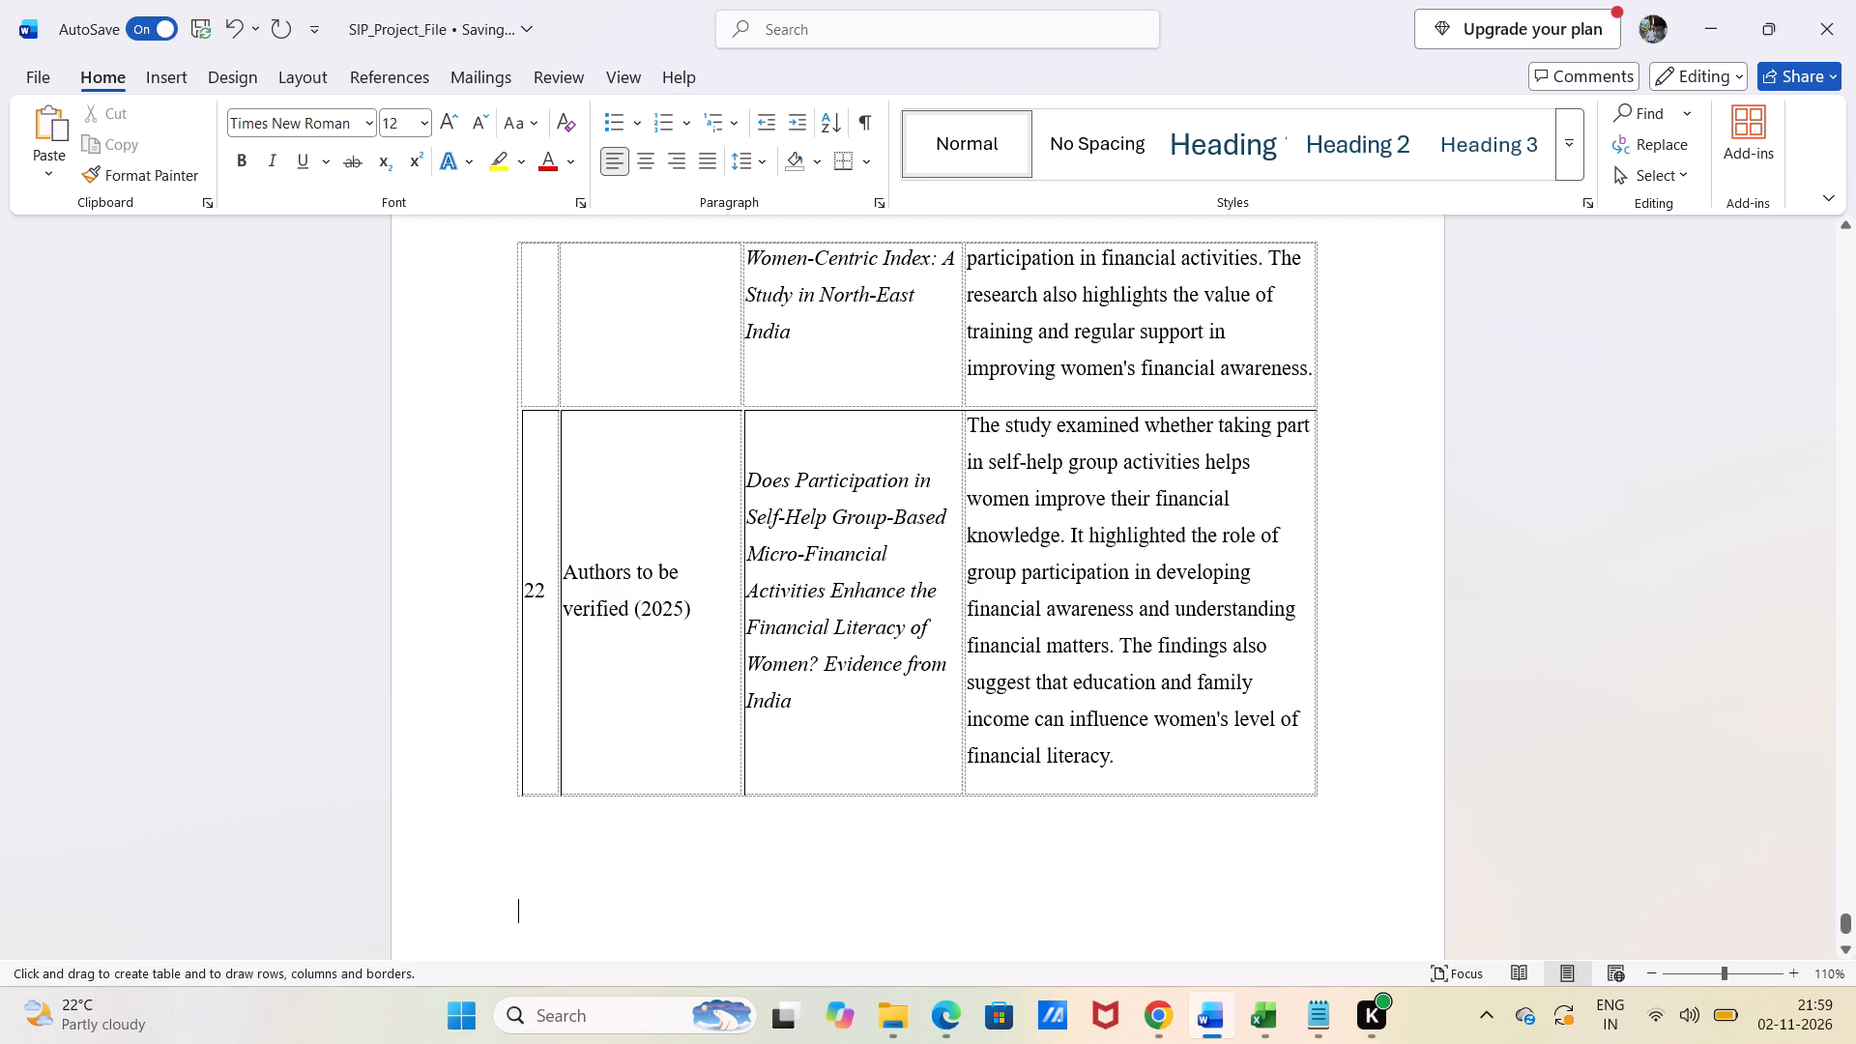
{"action": "left_click", "coordinate": [1317, 505]}
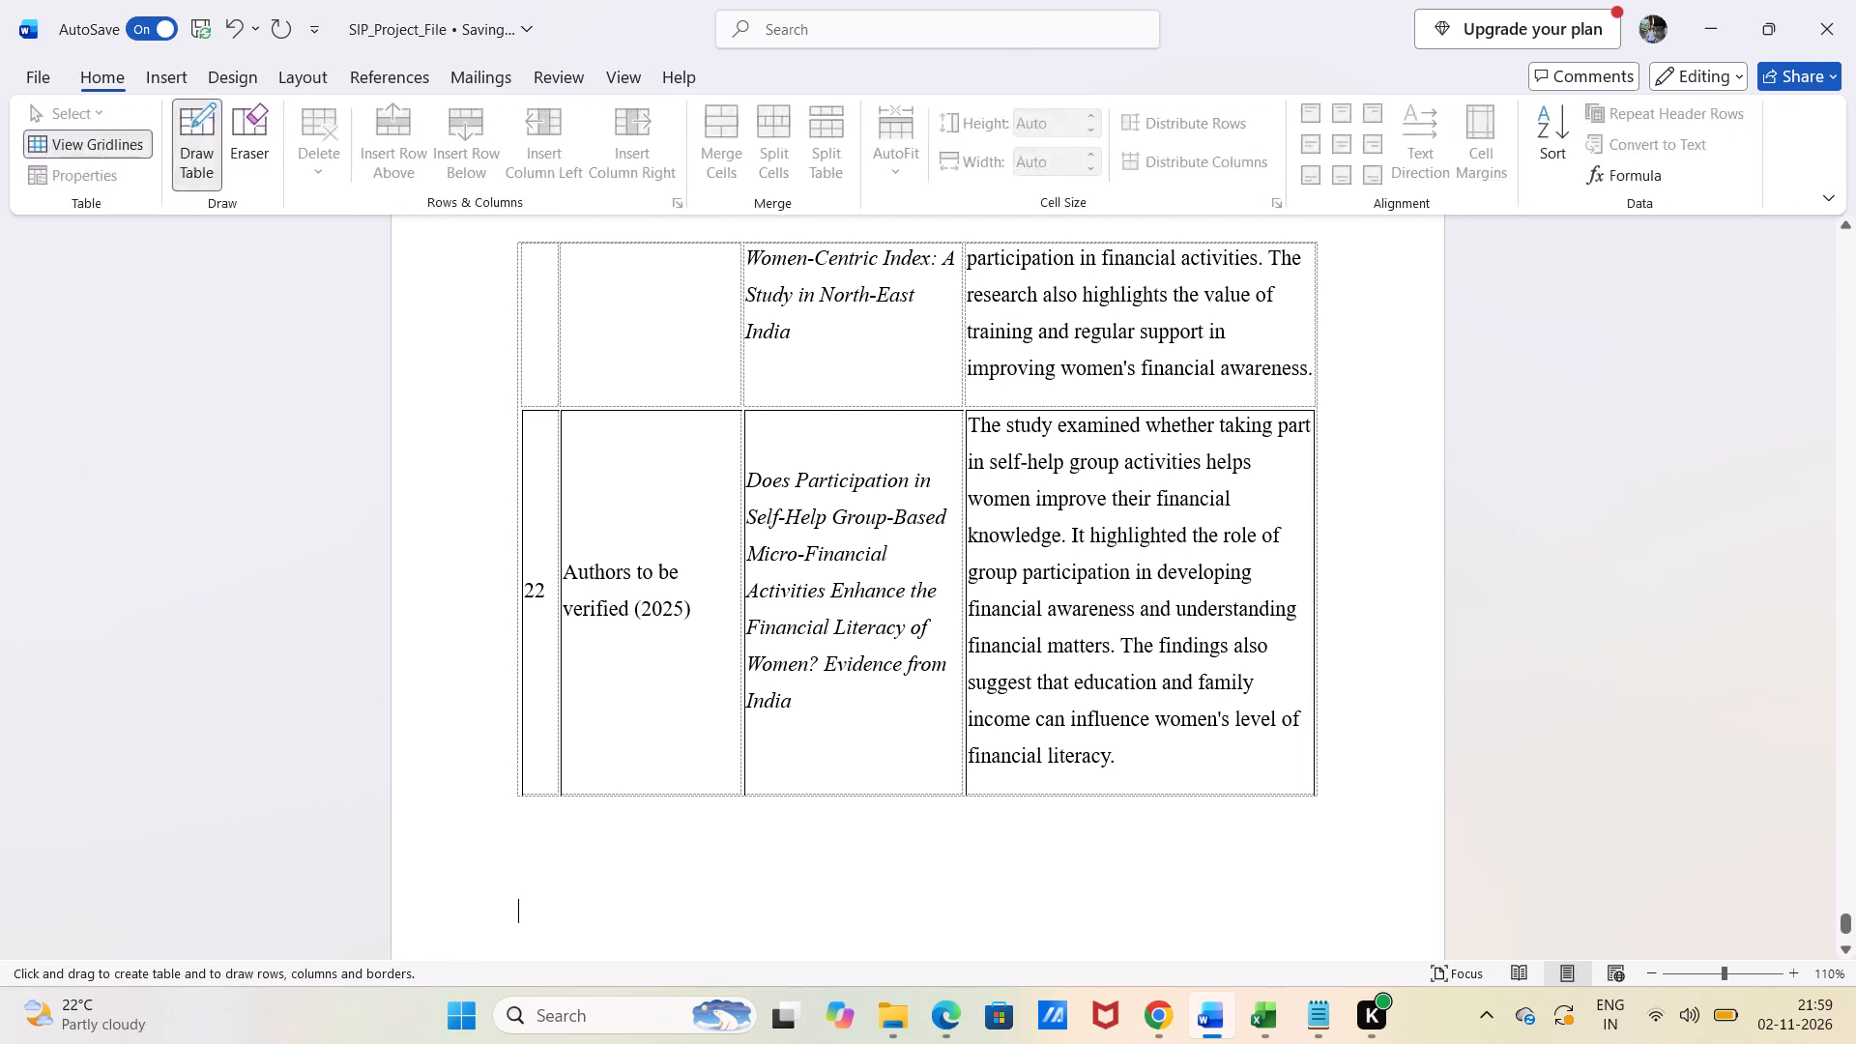
Draw a solid bottom border under all four cells of row 22 to close the literature table.
{"action": "left_click", "coordinate": [801, 795]}
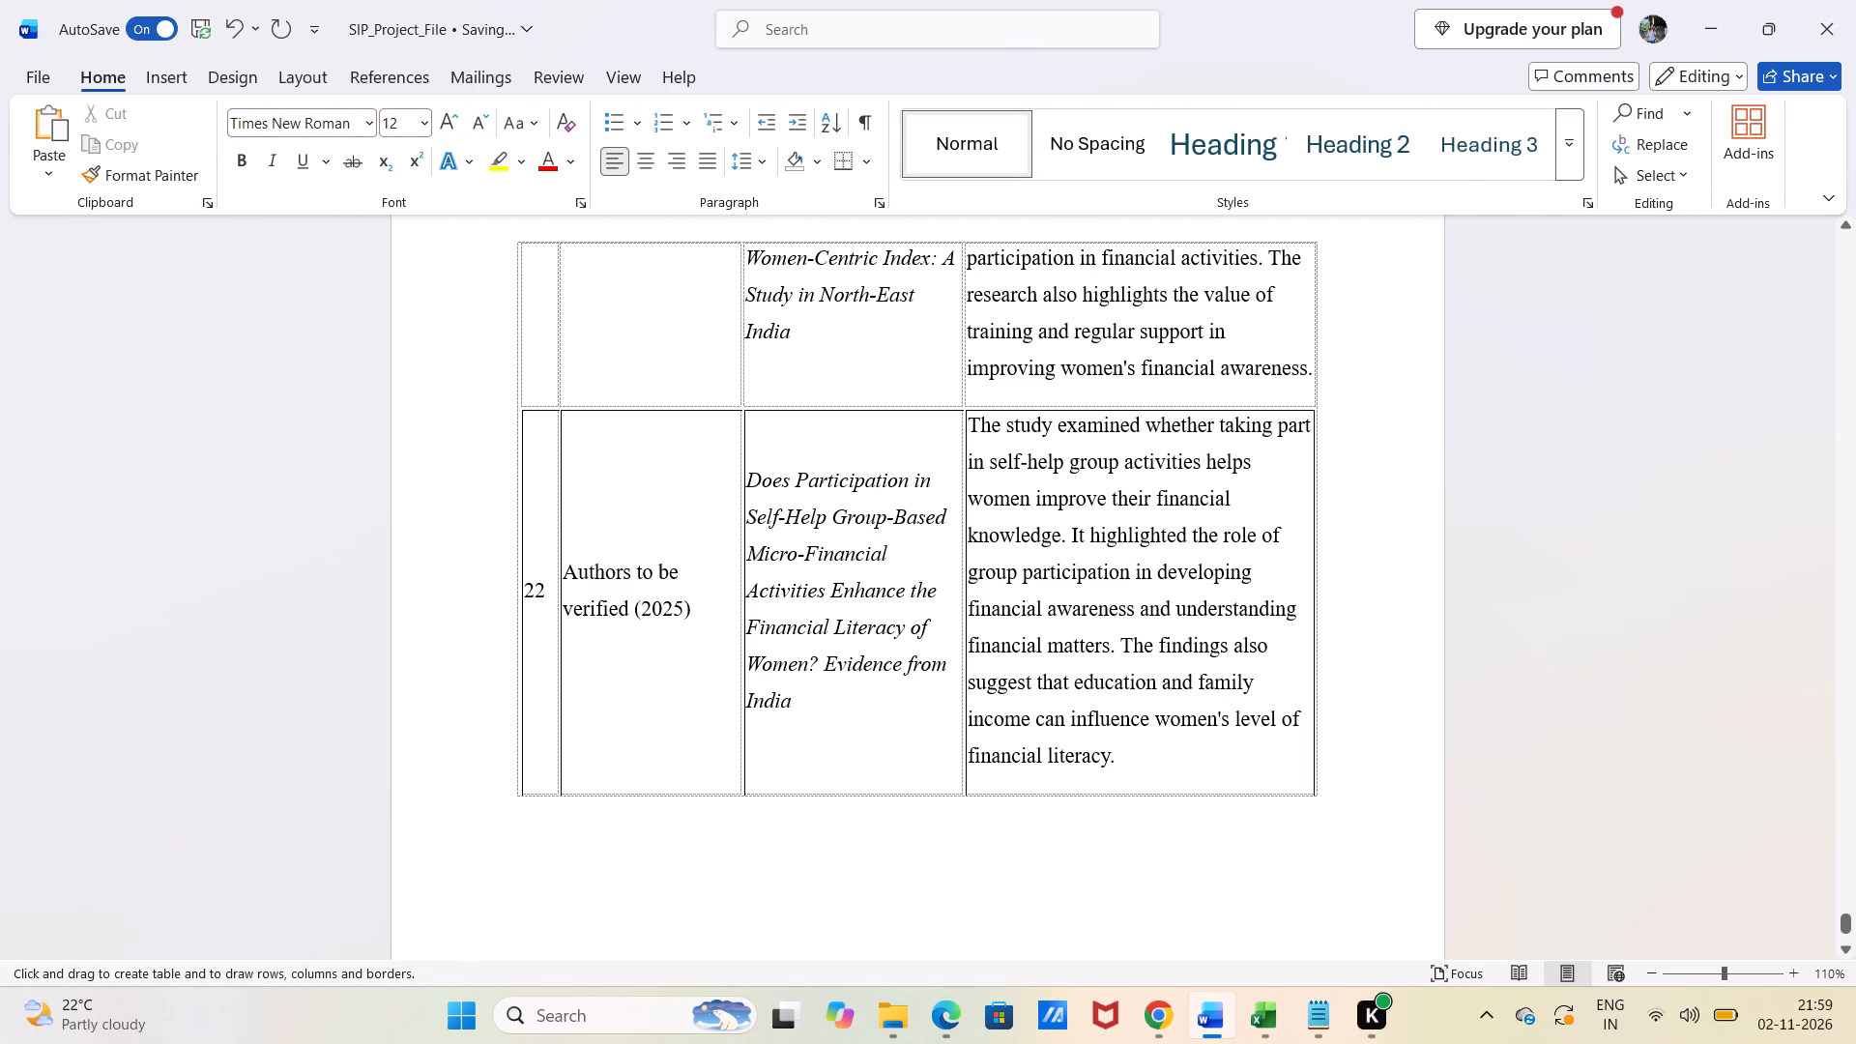
{"action": "left_click", "coordinate": [586, 795]}
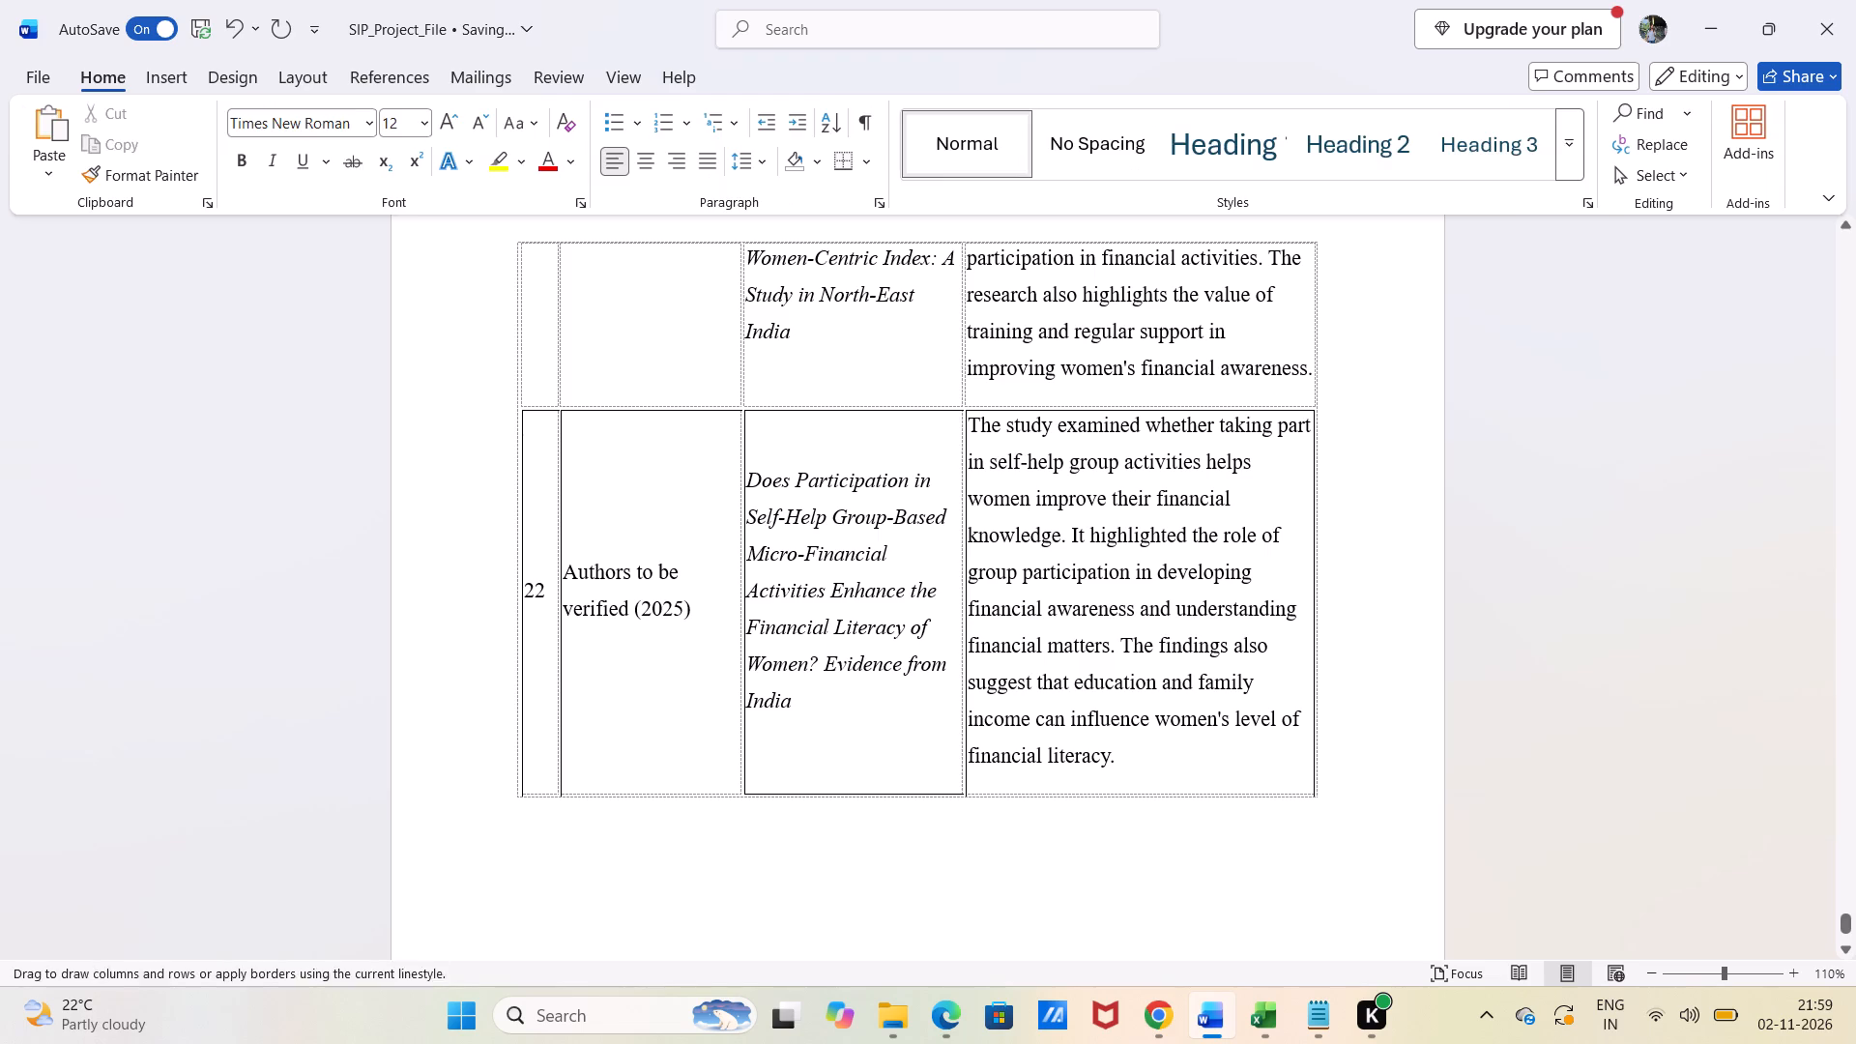
{"action": "left_click", "coordinate": [542, 792]}
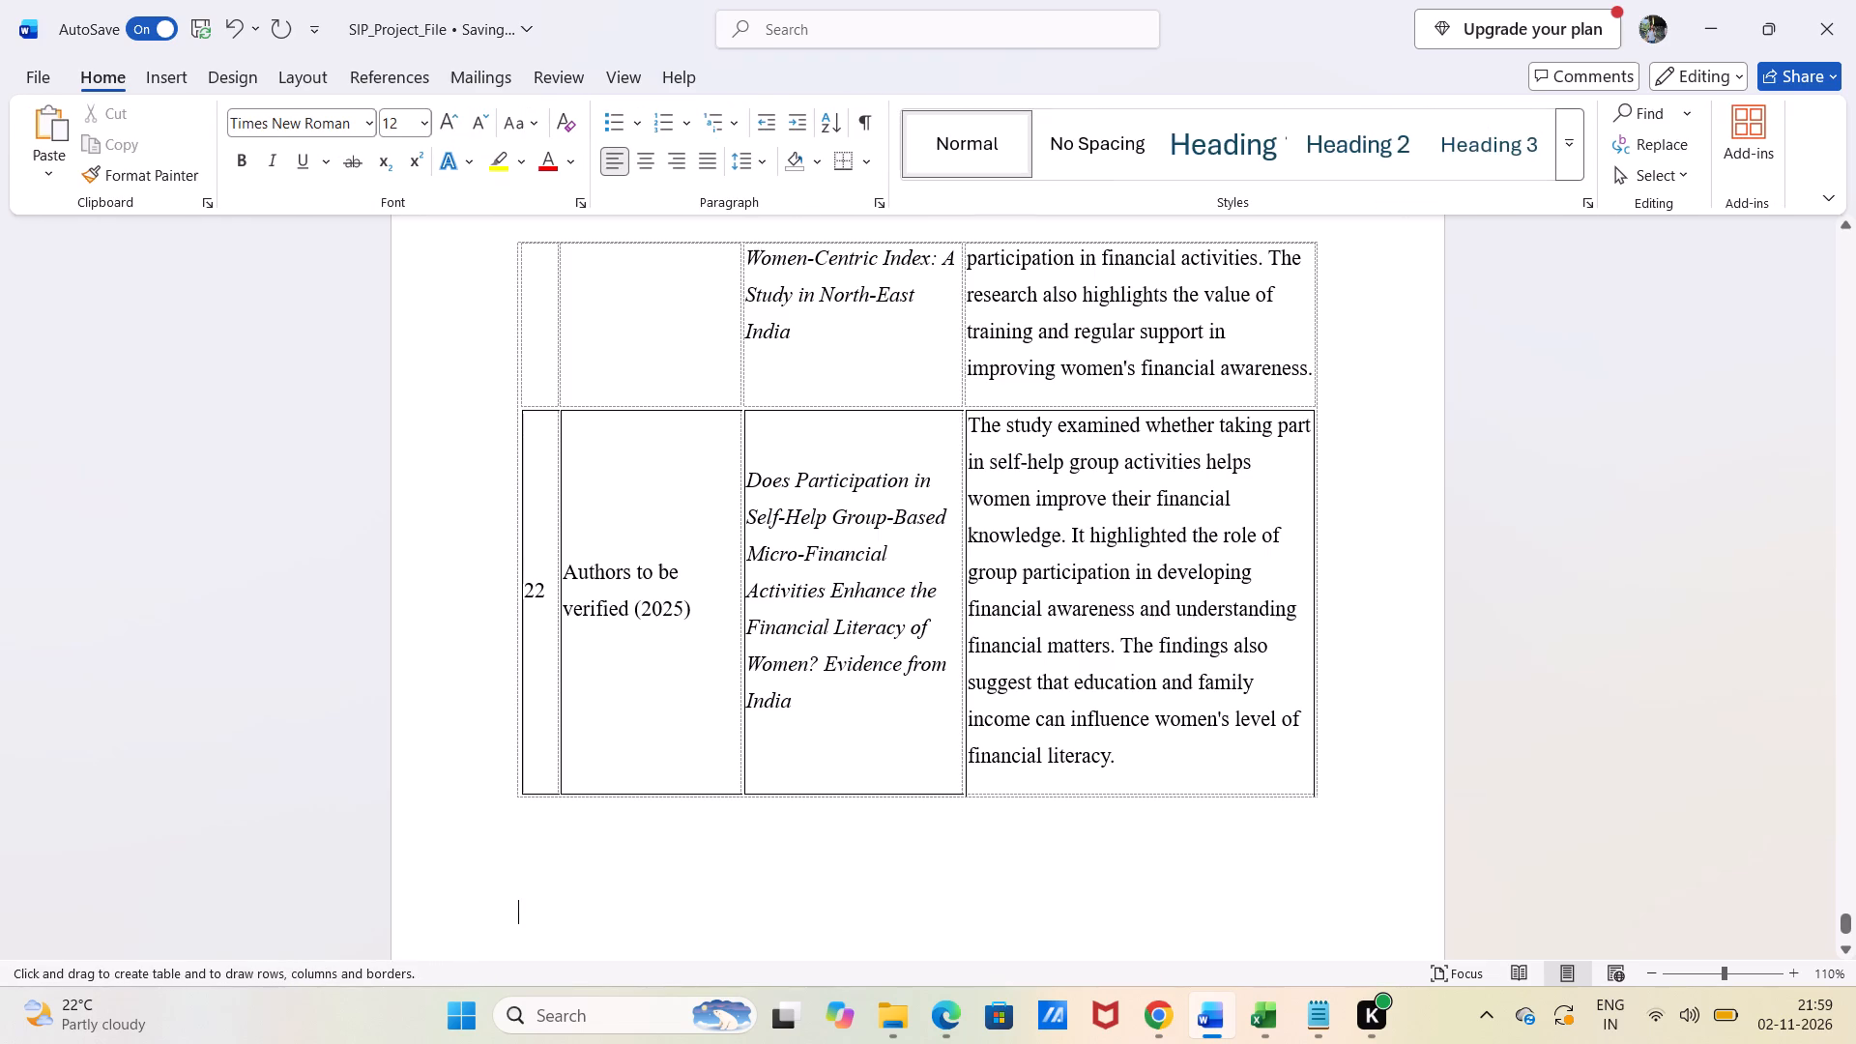
{"action": "left_click", "coordinate": [1059, 797]}
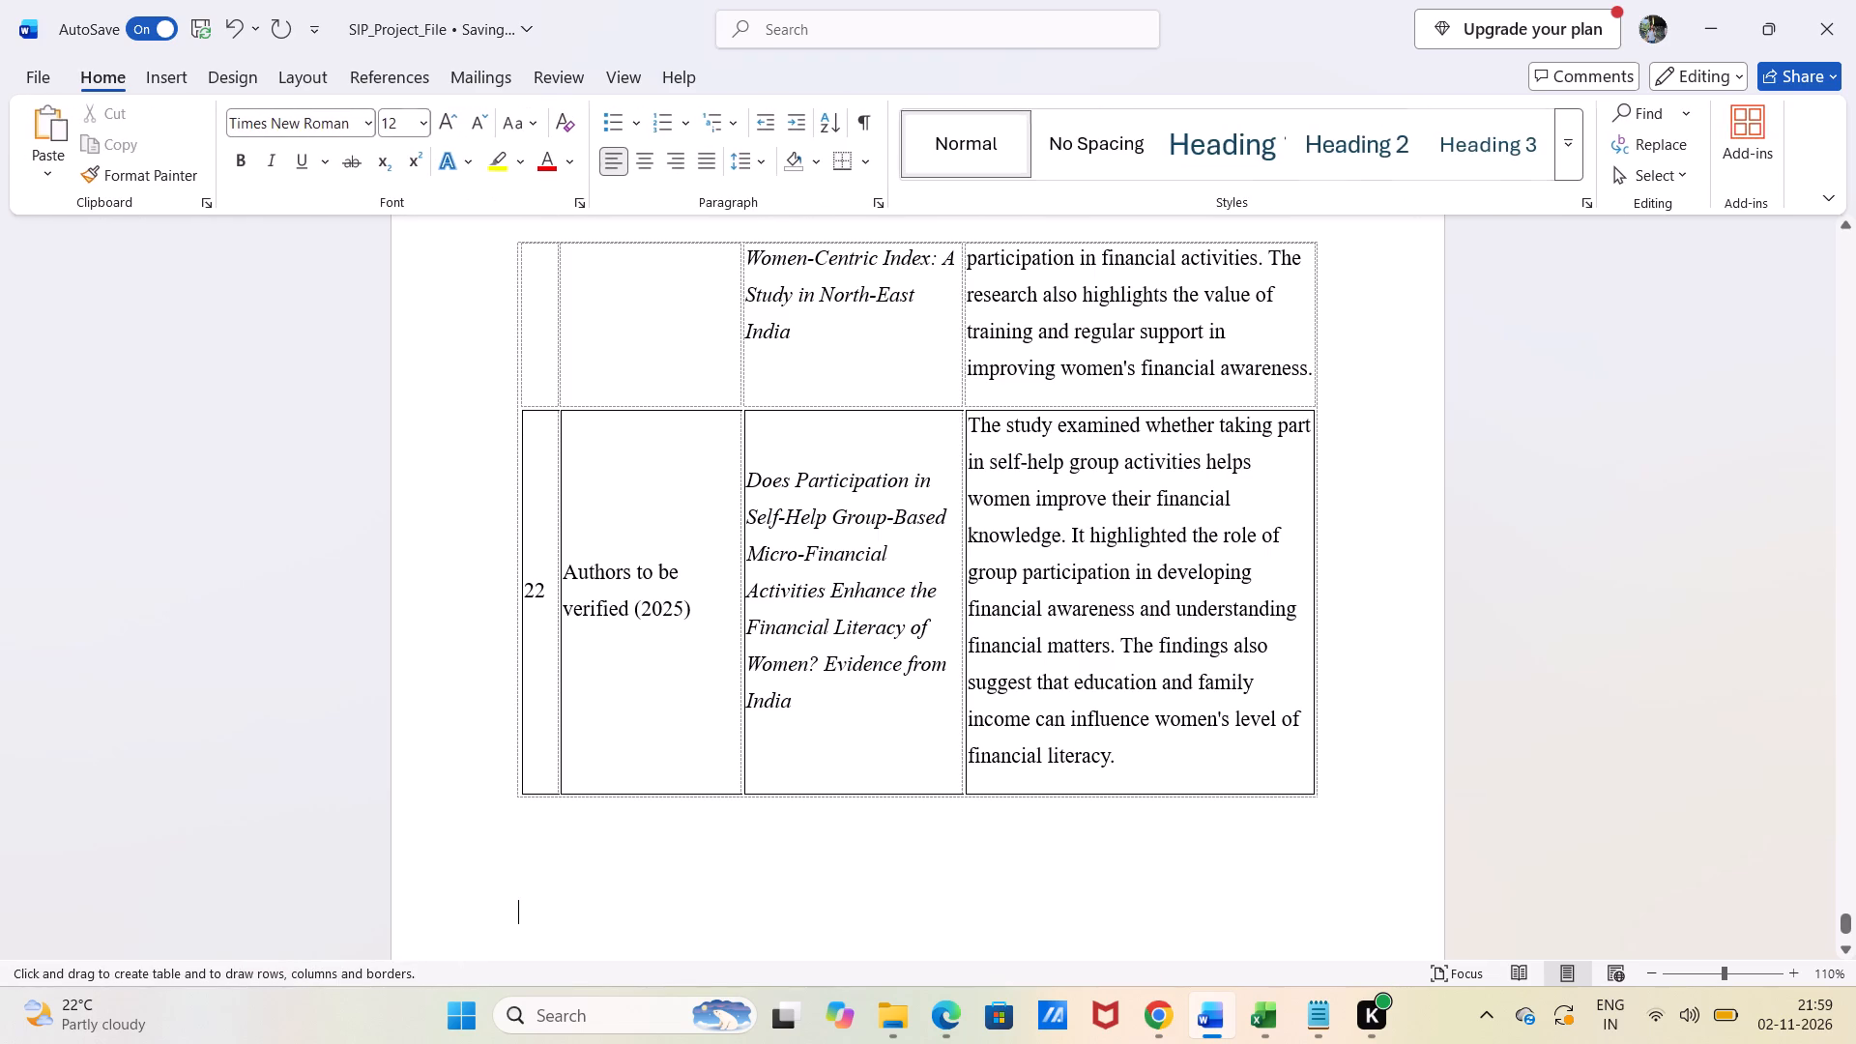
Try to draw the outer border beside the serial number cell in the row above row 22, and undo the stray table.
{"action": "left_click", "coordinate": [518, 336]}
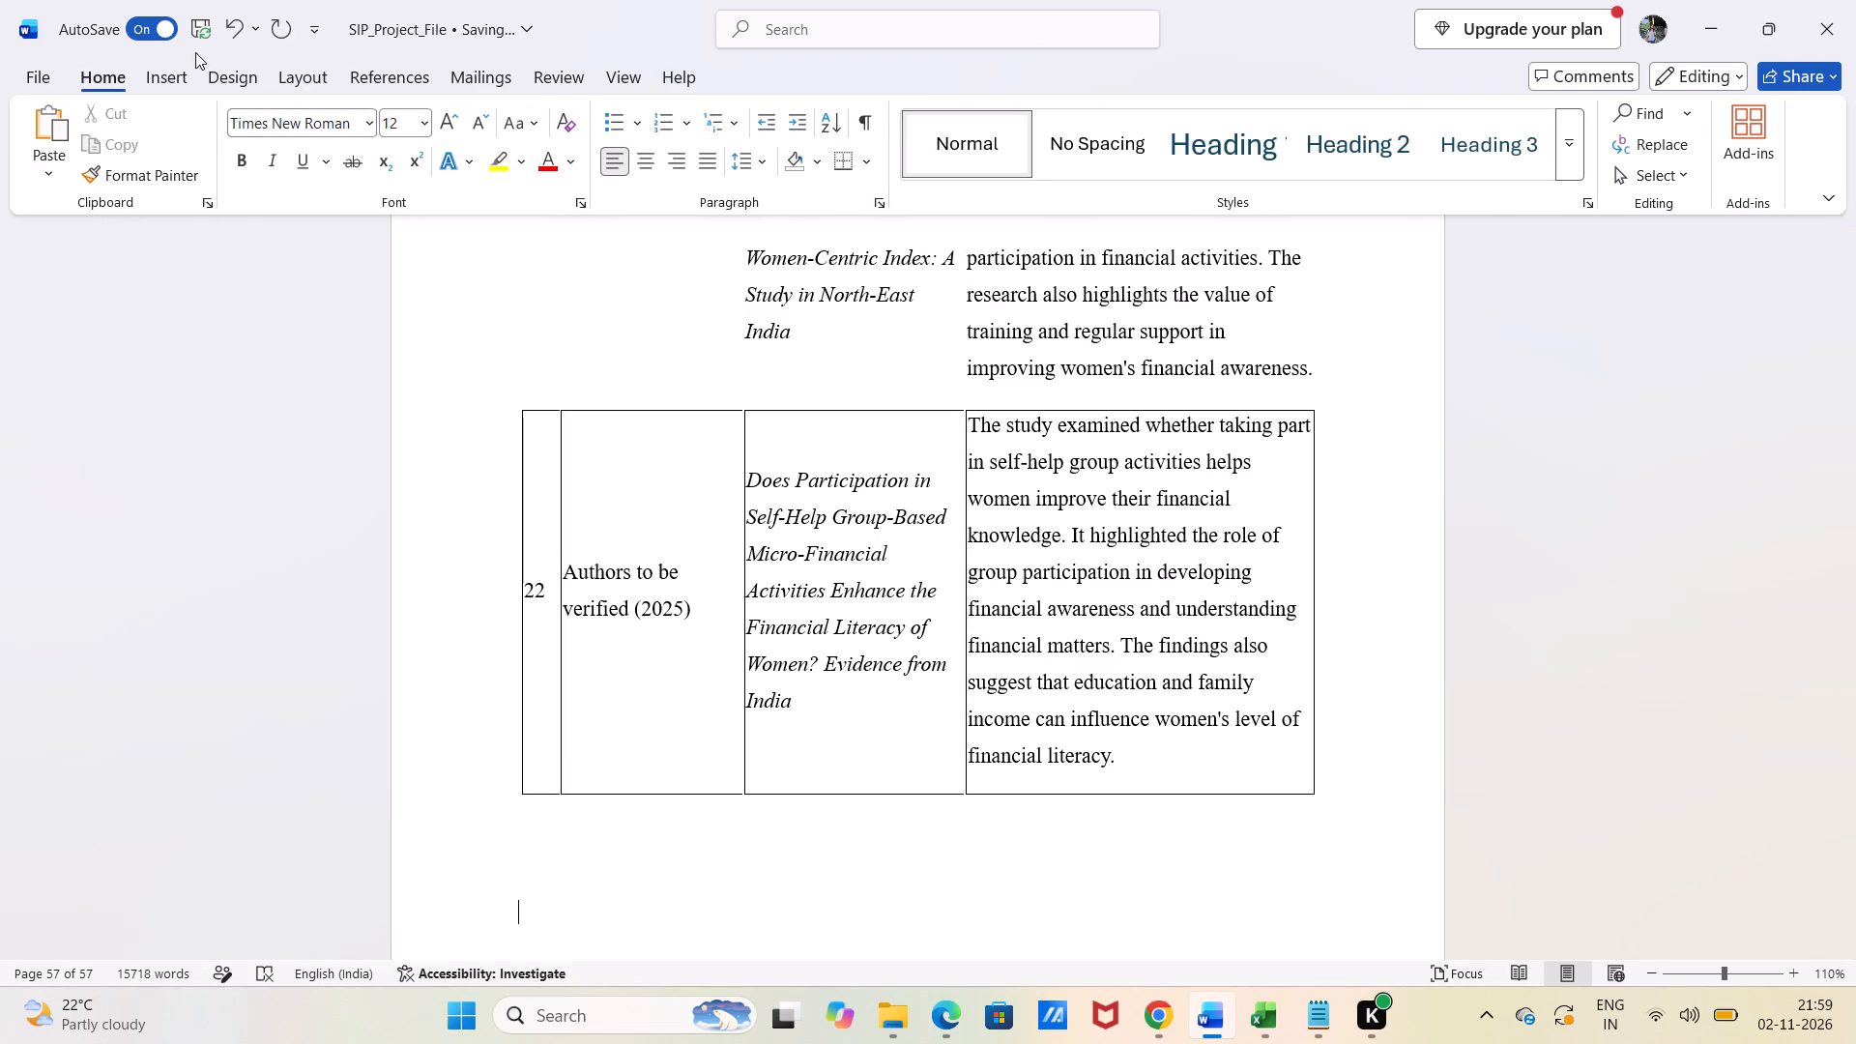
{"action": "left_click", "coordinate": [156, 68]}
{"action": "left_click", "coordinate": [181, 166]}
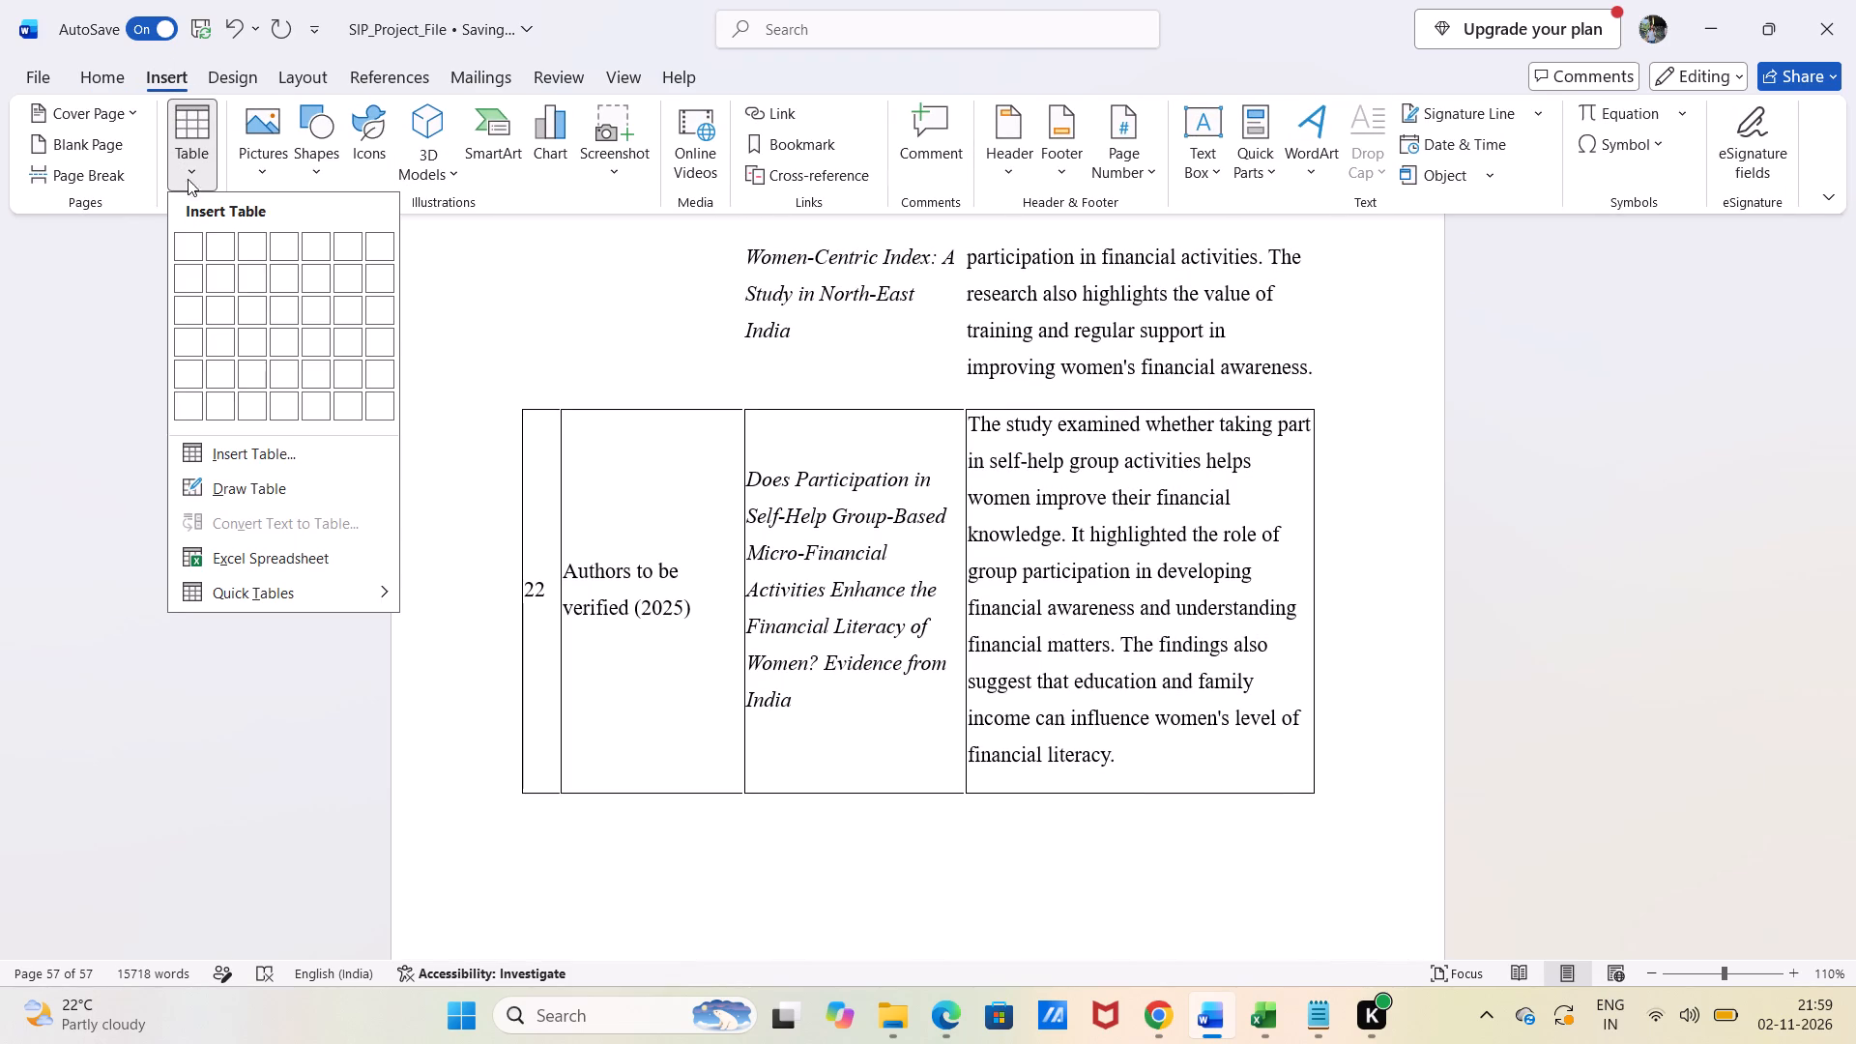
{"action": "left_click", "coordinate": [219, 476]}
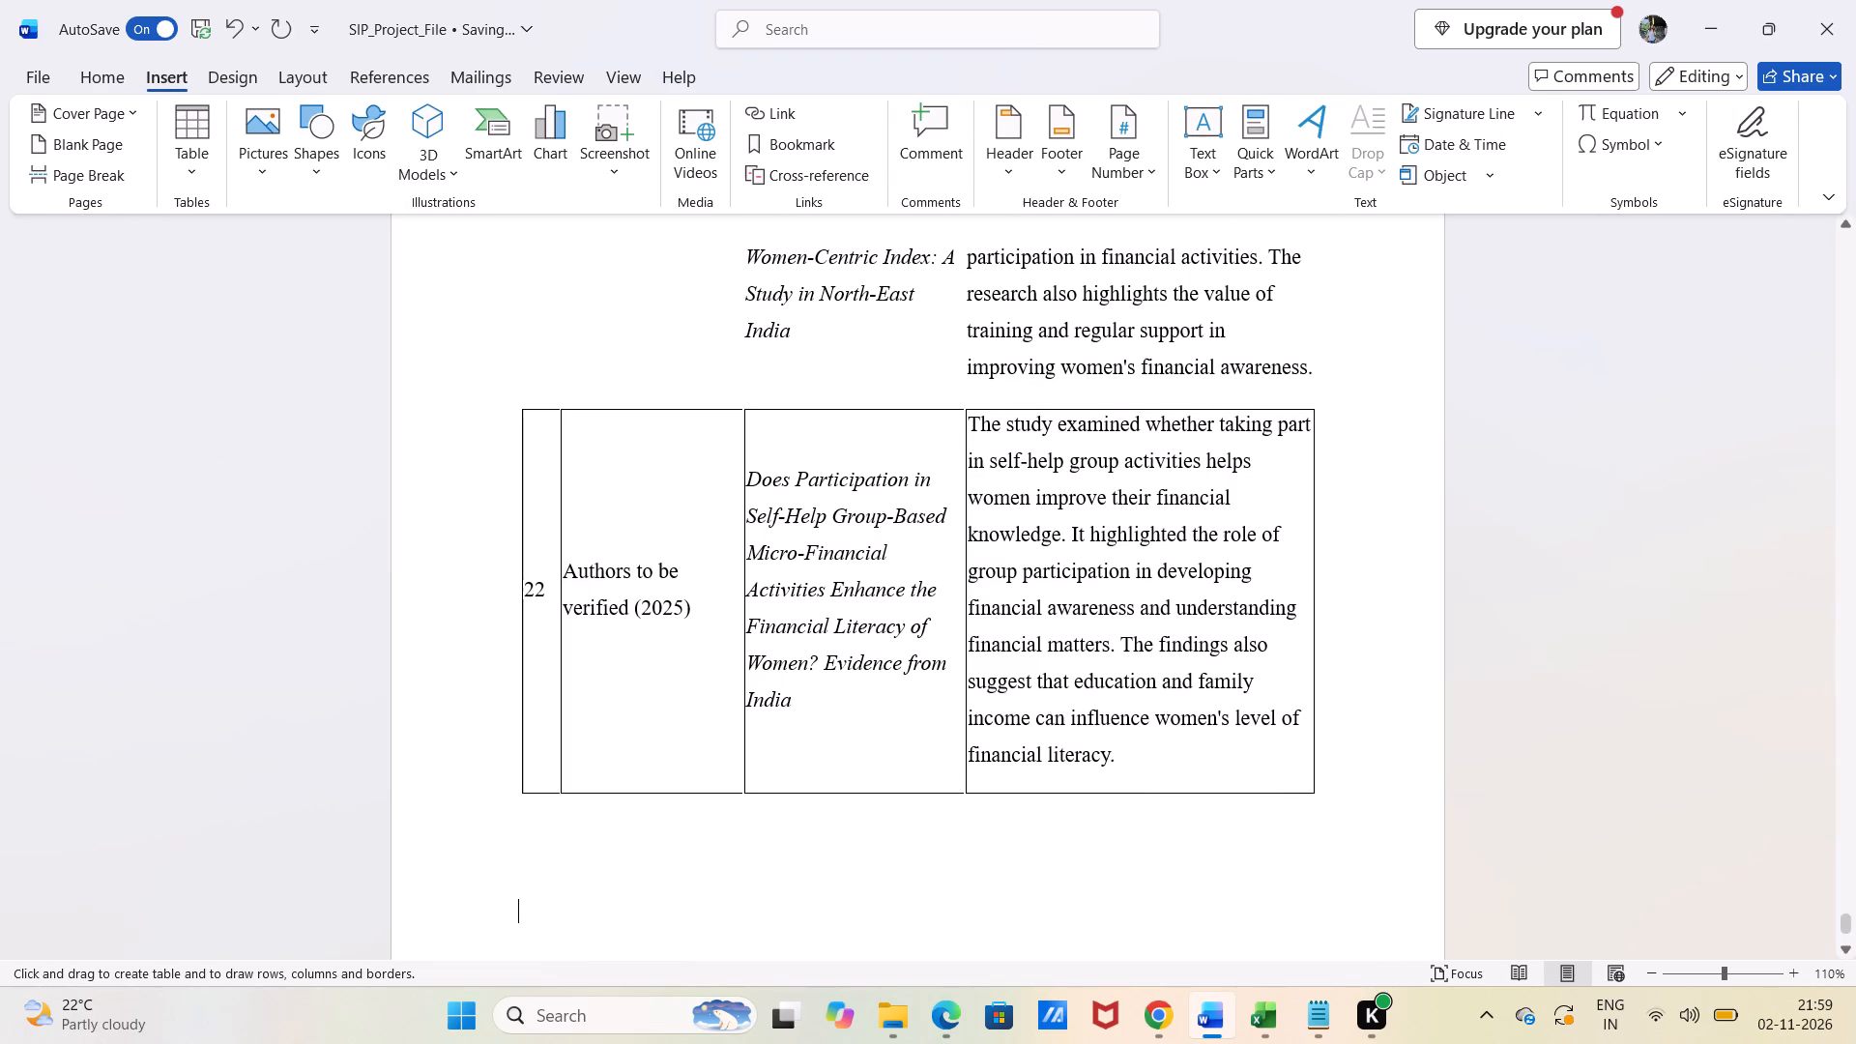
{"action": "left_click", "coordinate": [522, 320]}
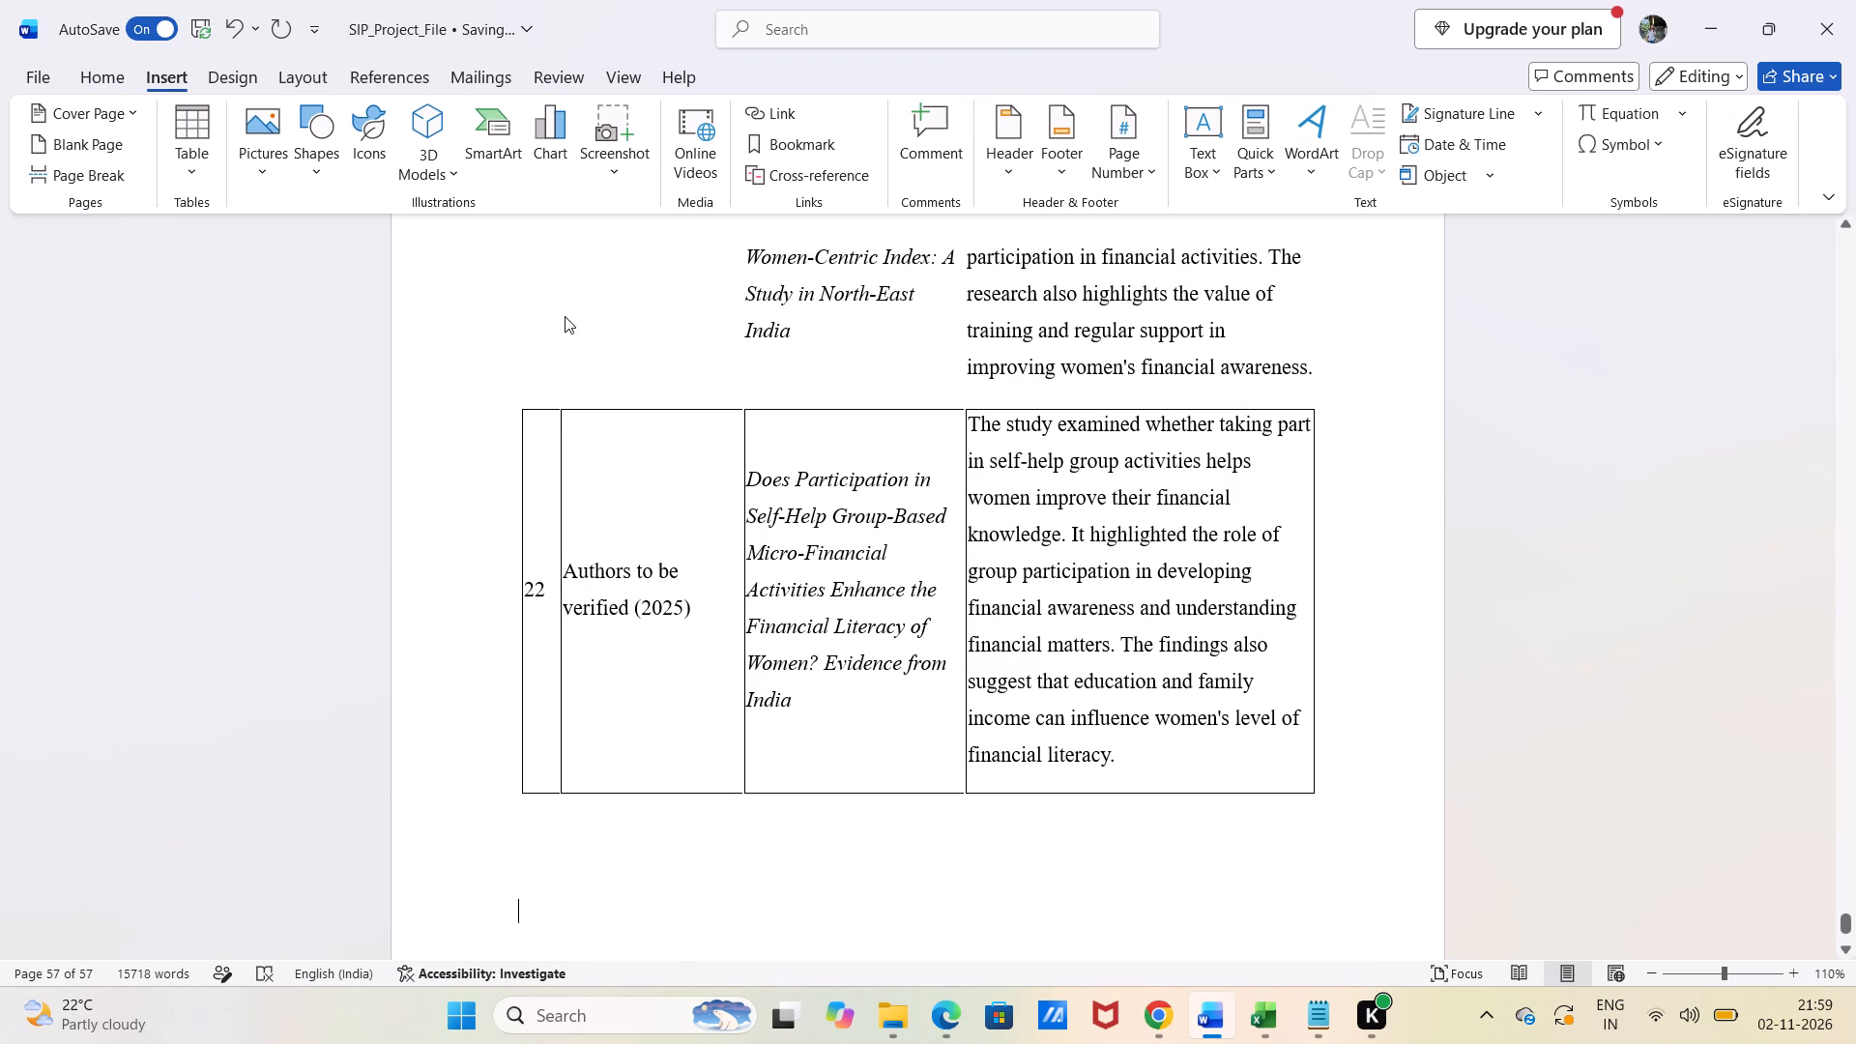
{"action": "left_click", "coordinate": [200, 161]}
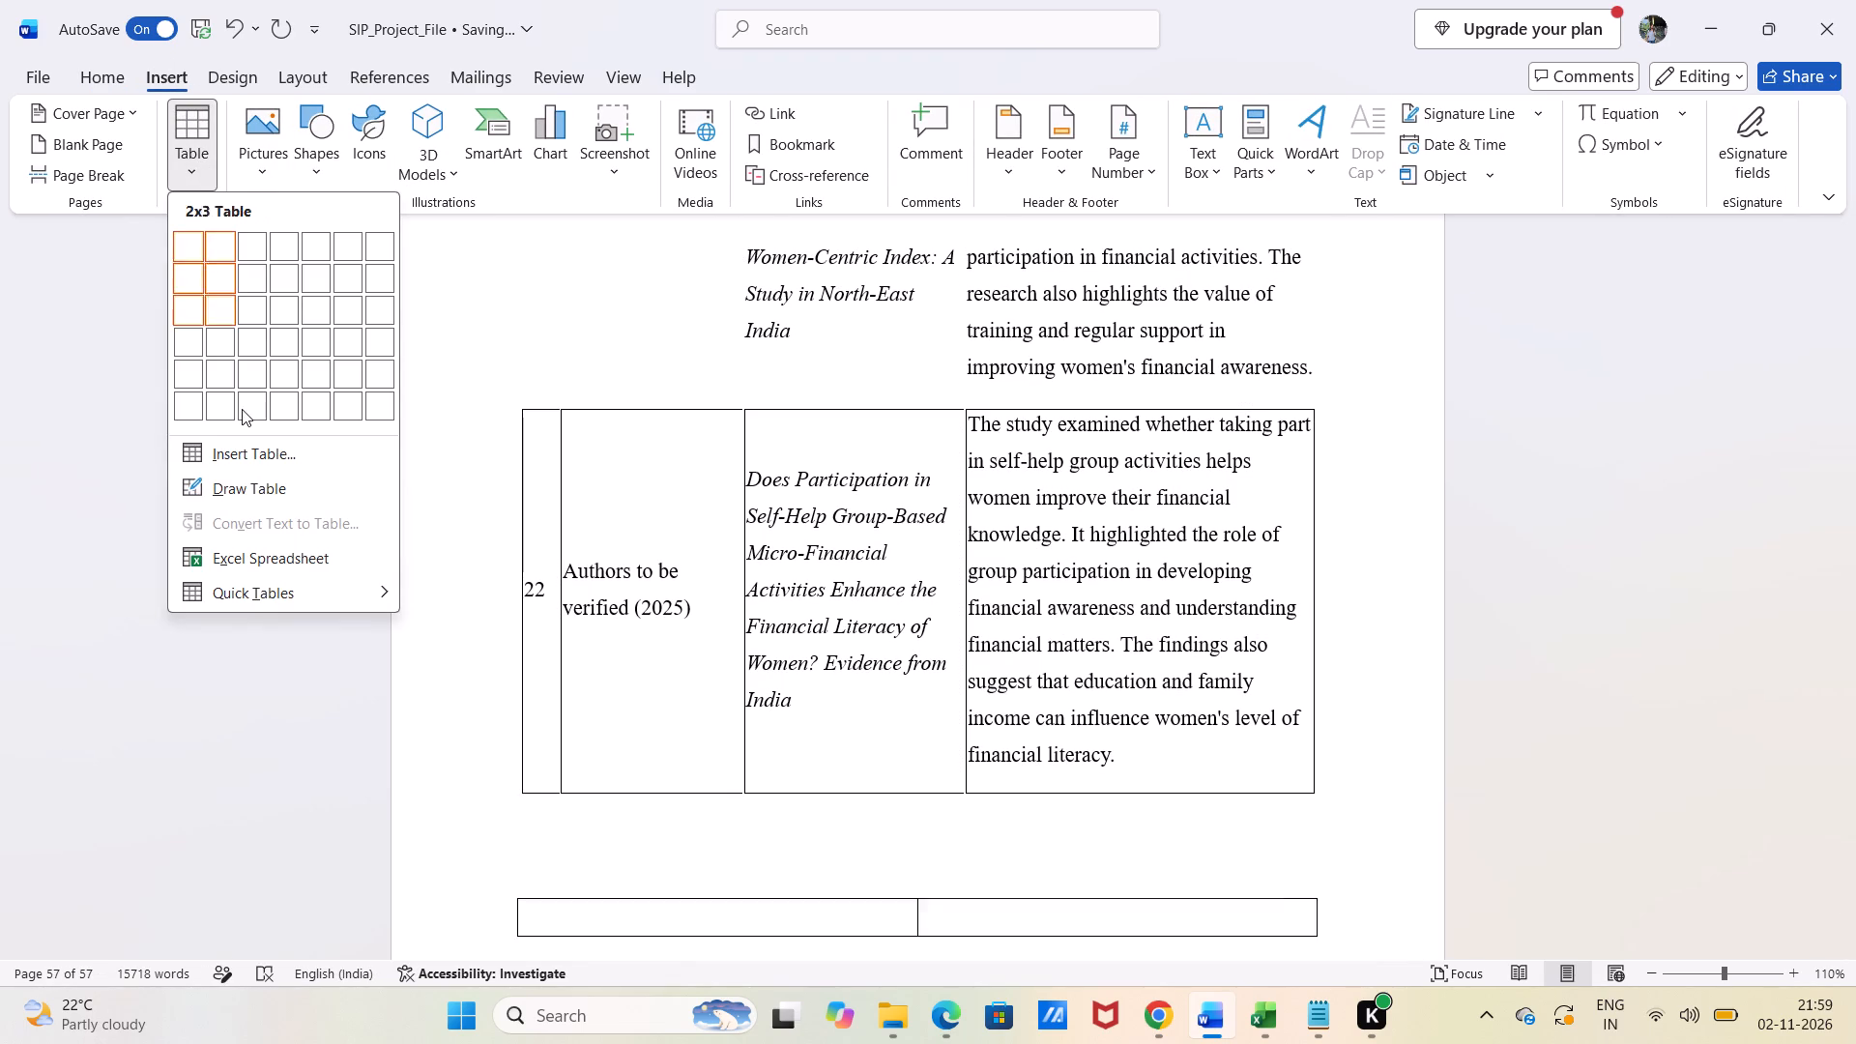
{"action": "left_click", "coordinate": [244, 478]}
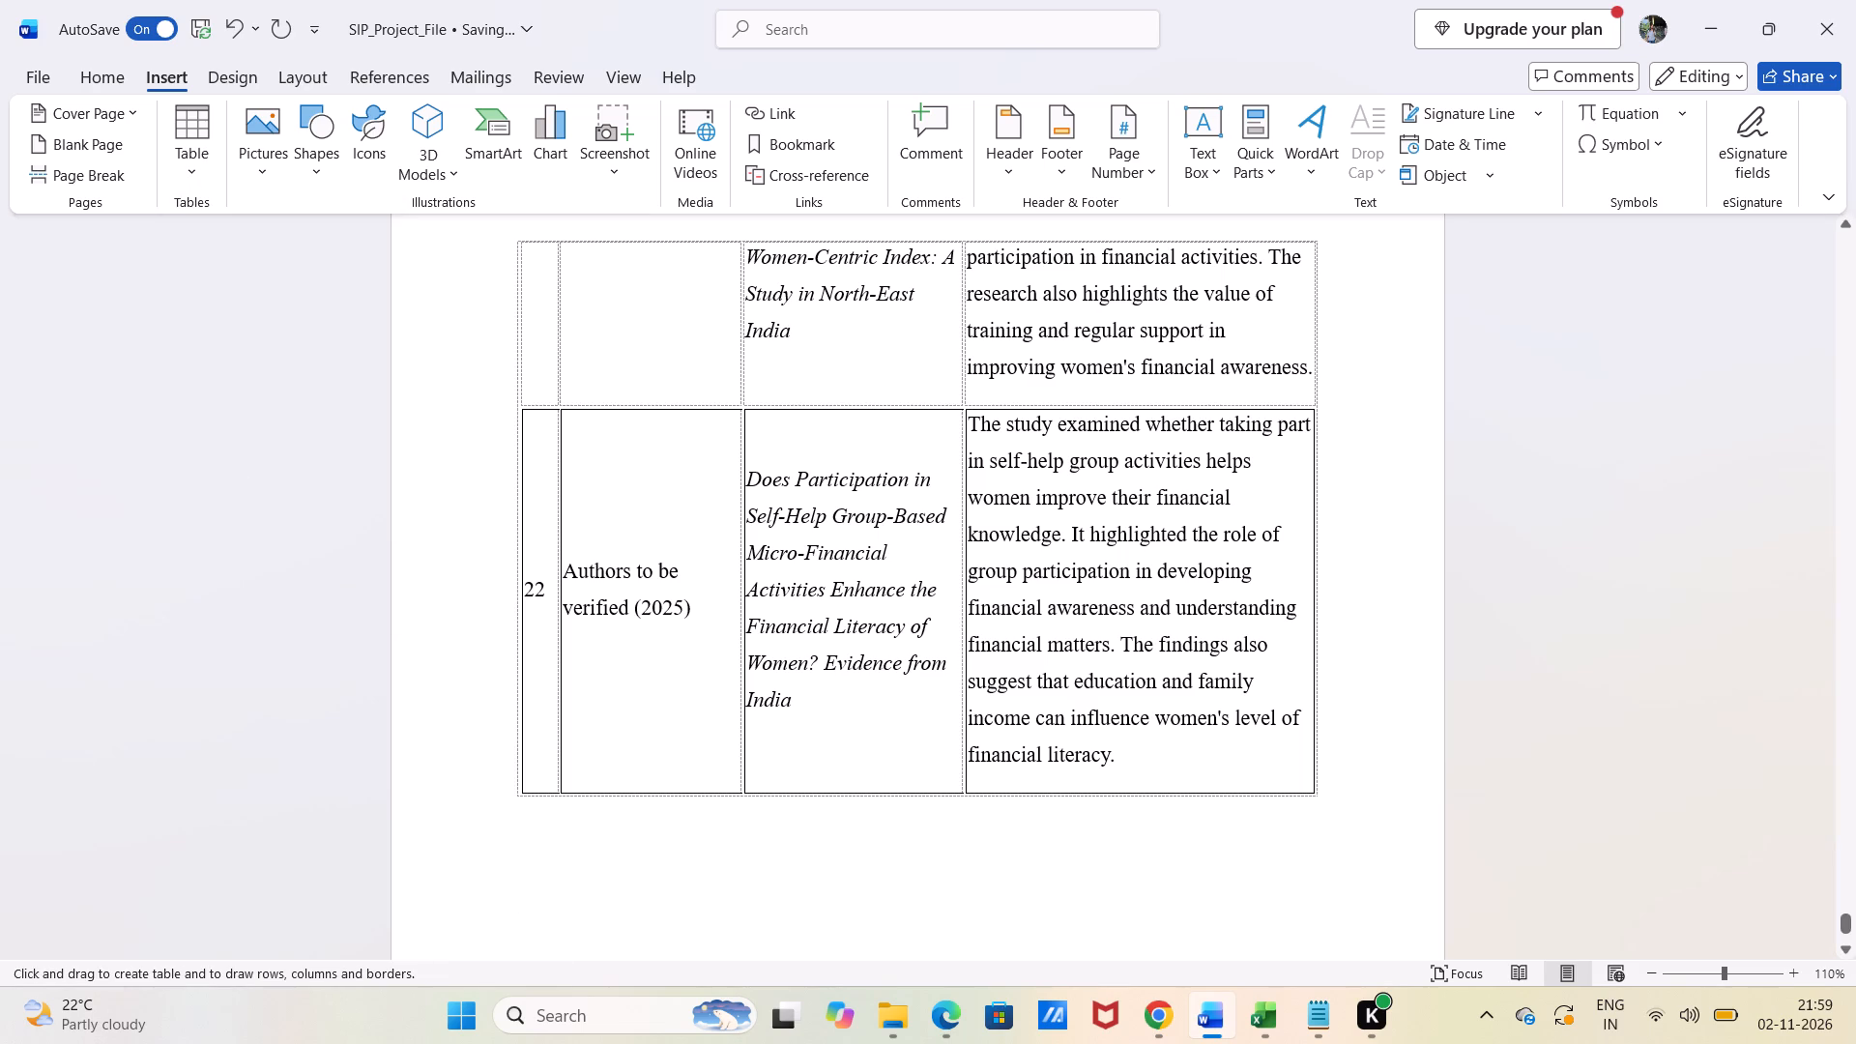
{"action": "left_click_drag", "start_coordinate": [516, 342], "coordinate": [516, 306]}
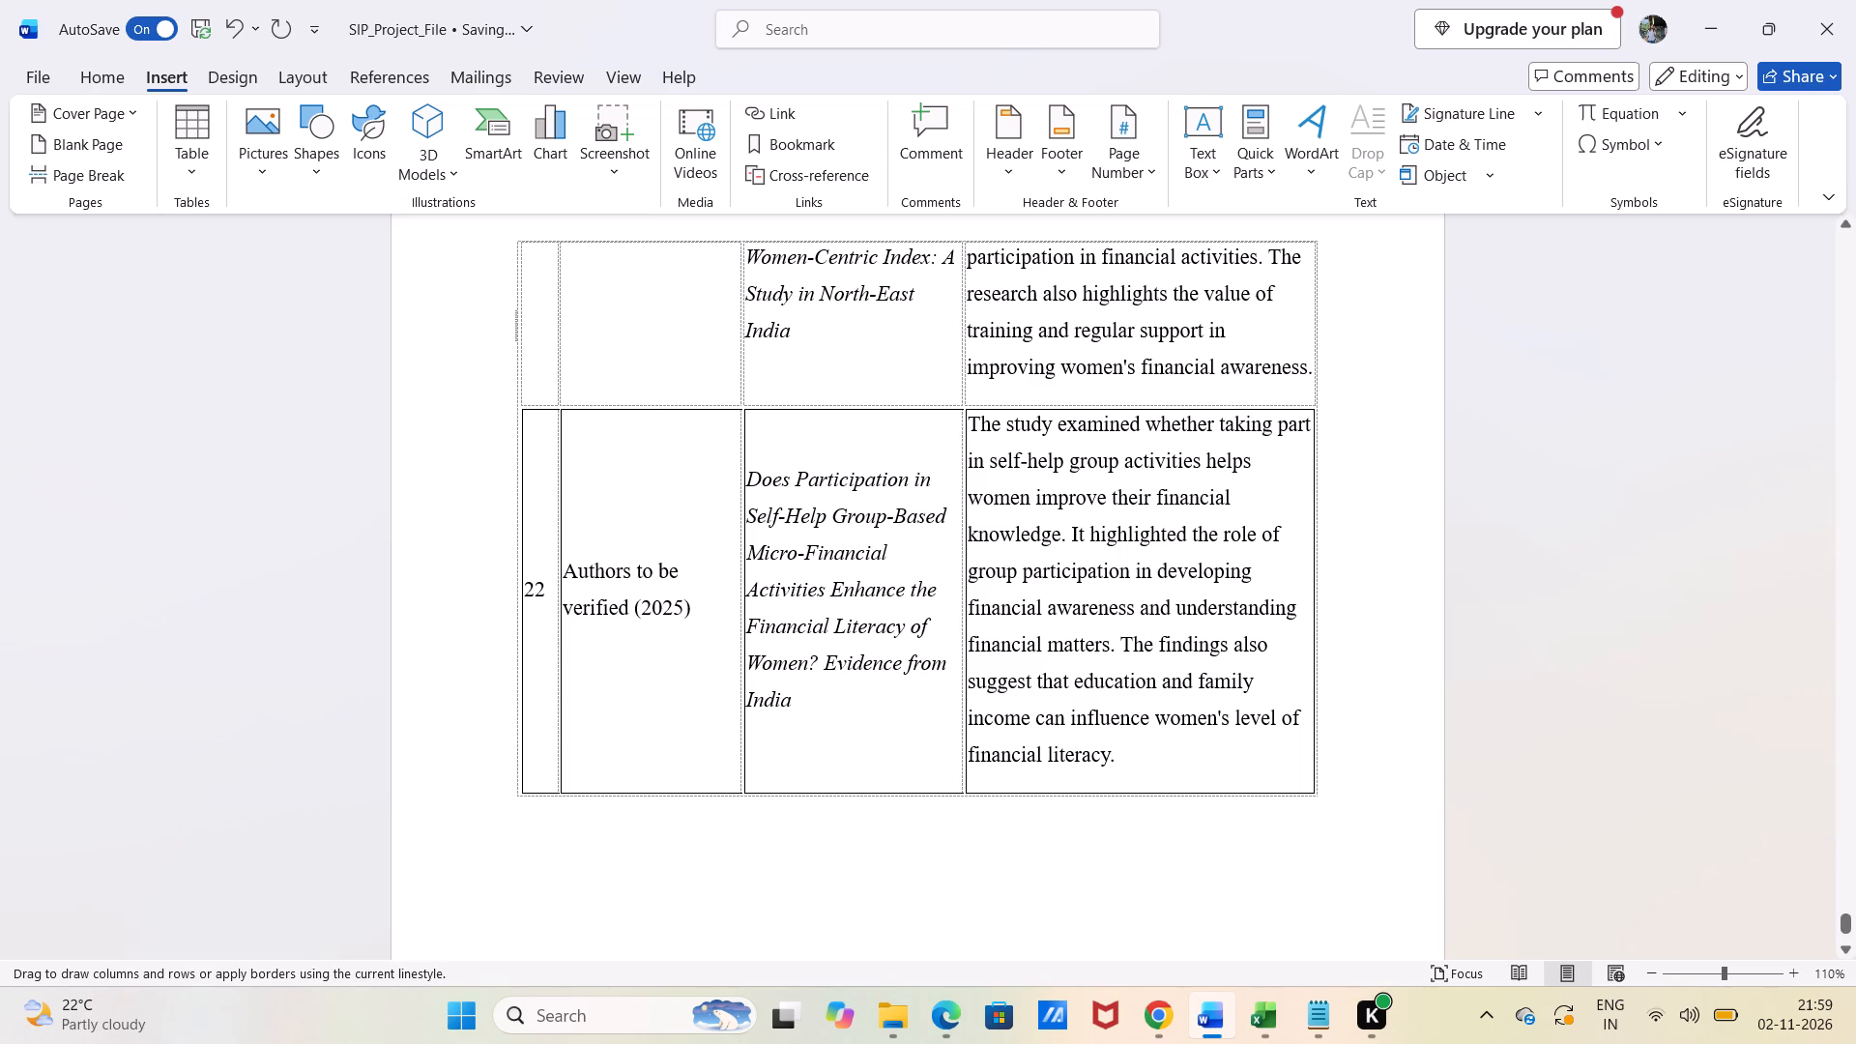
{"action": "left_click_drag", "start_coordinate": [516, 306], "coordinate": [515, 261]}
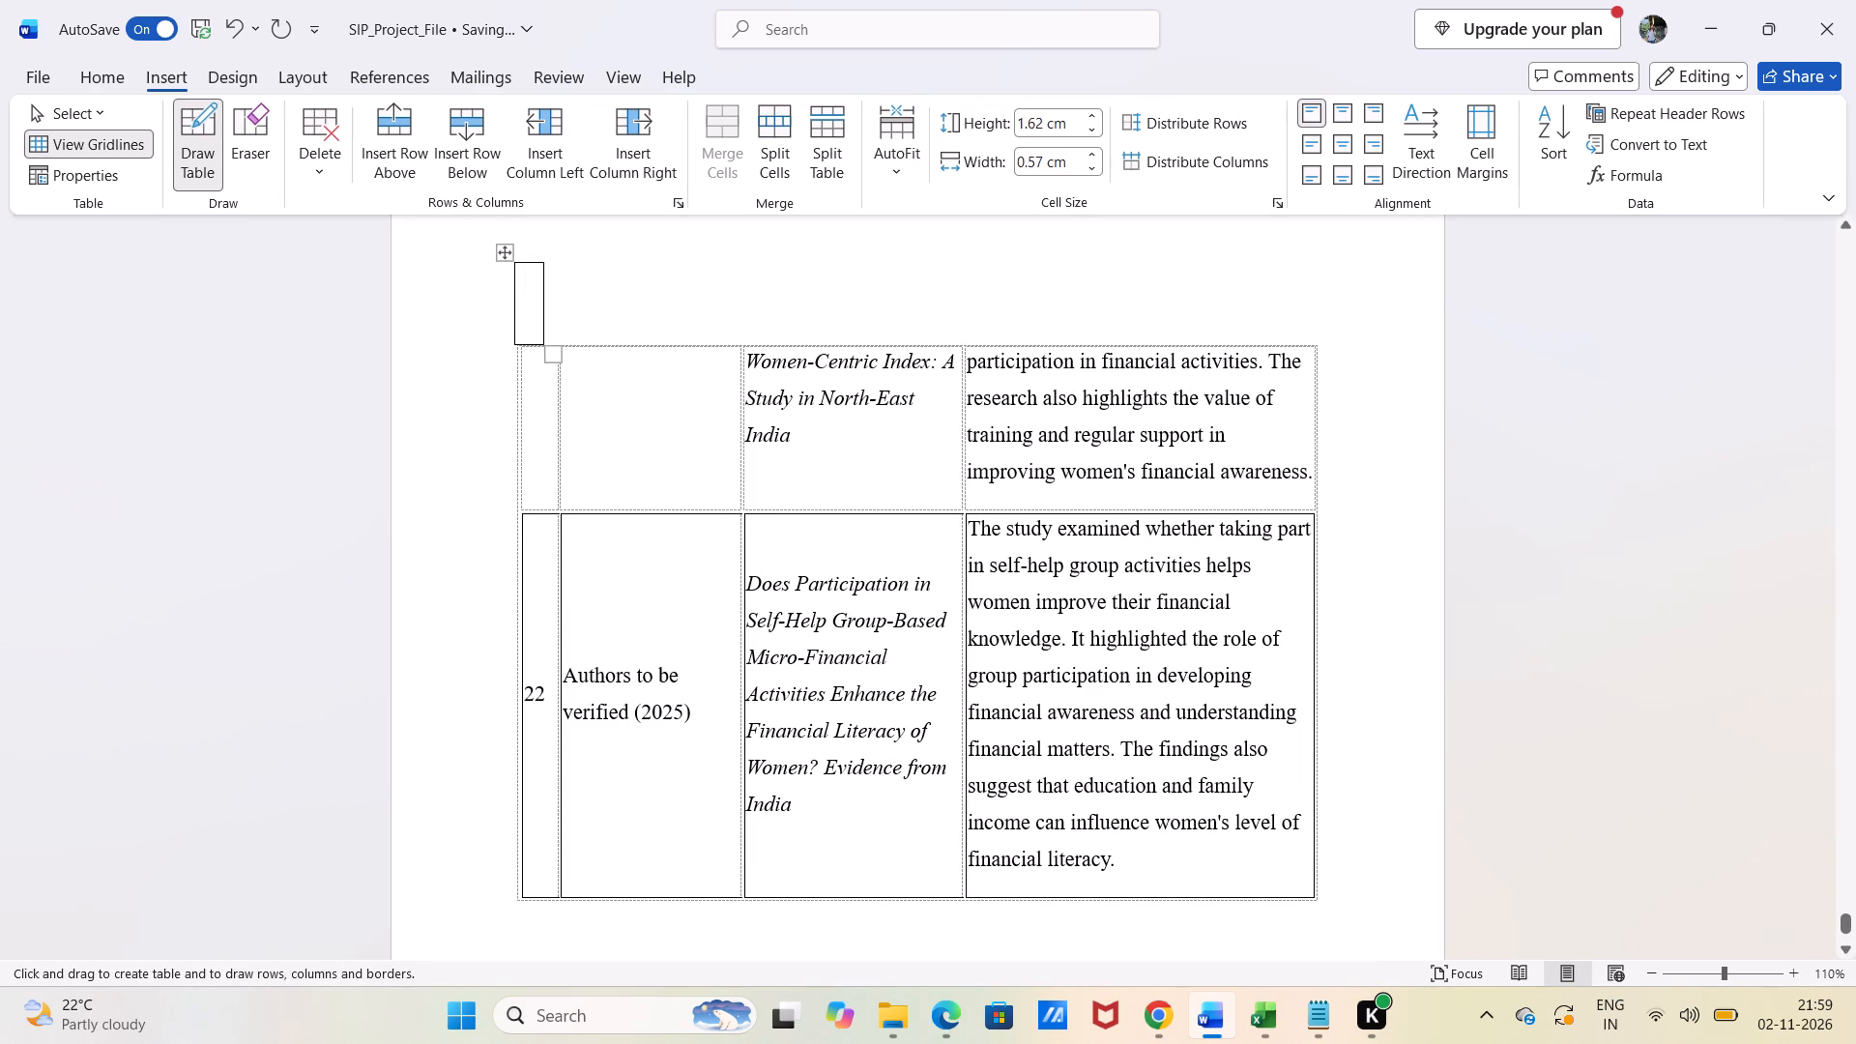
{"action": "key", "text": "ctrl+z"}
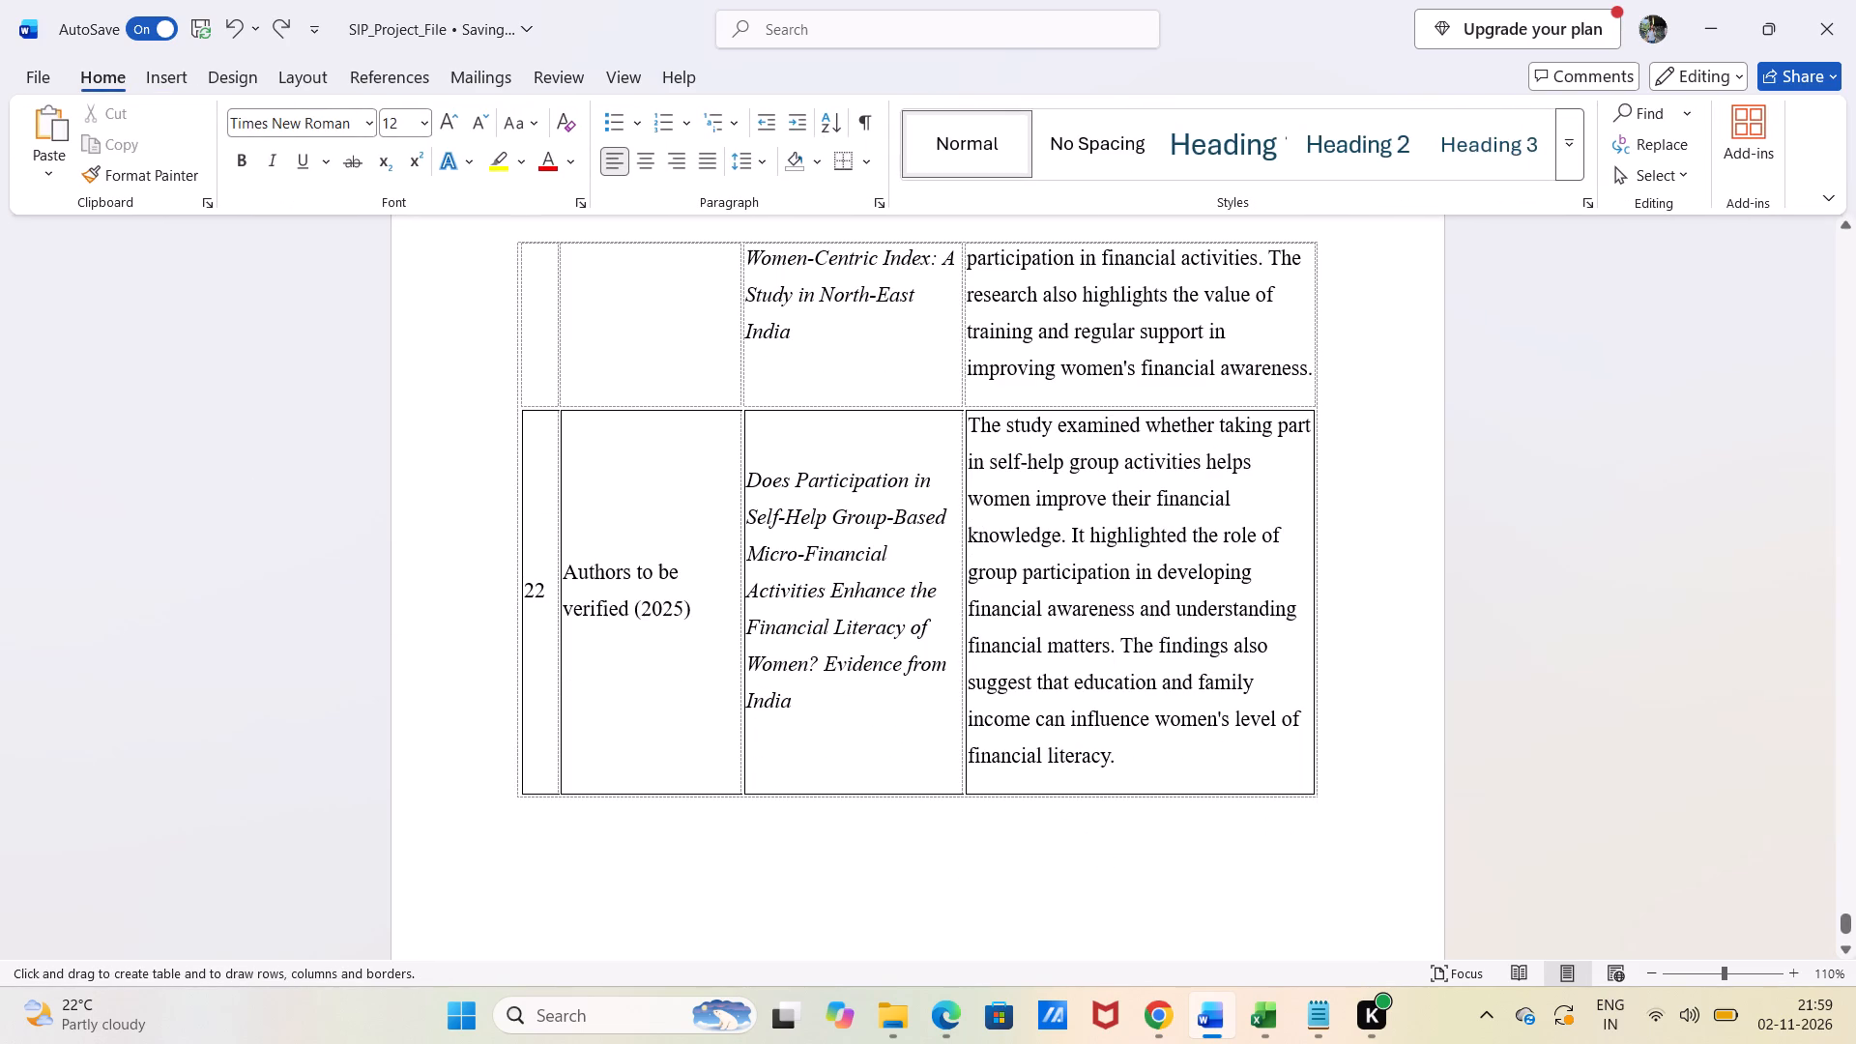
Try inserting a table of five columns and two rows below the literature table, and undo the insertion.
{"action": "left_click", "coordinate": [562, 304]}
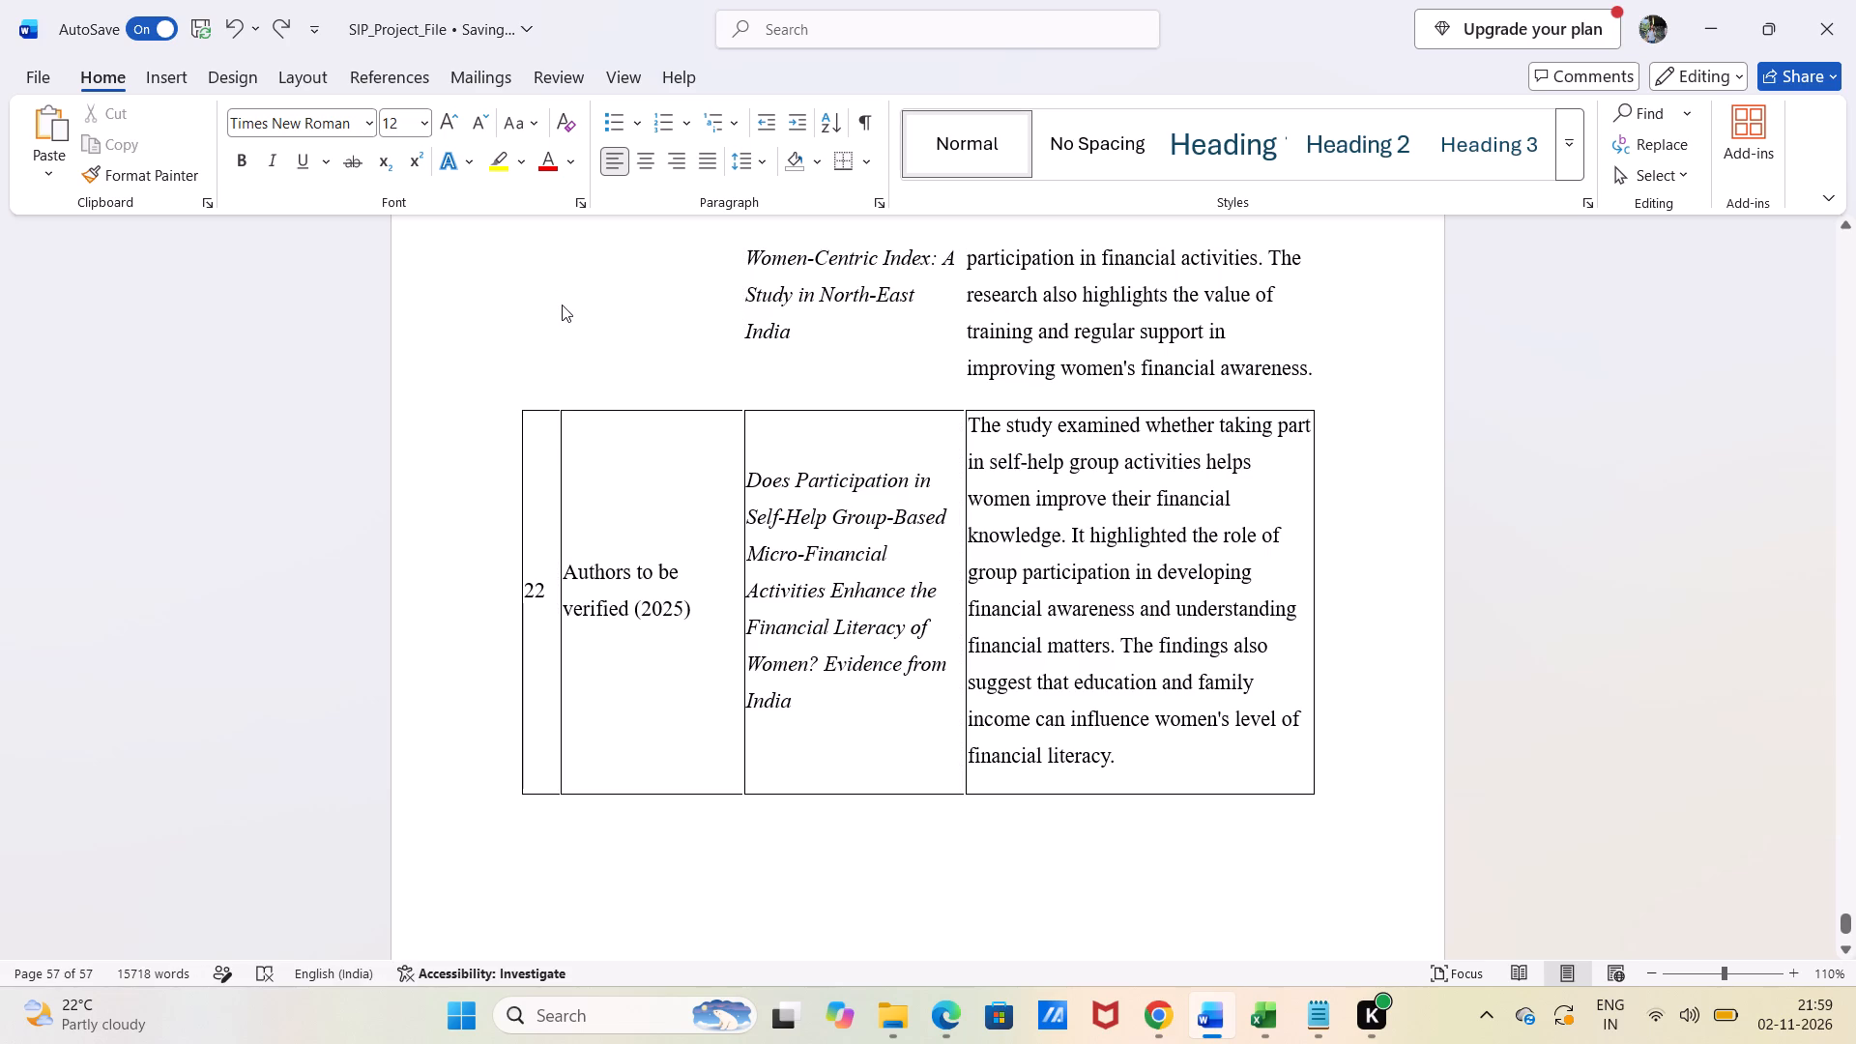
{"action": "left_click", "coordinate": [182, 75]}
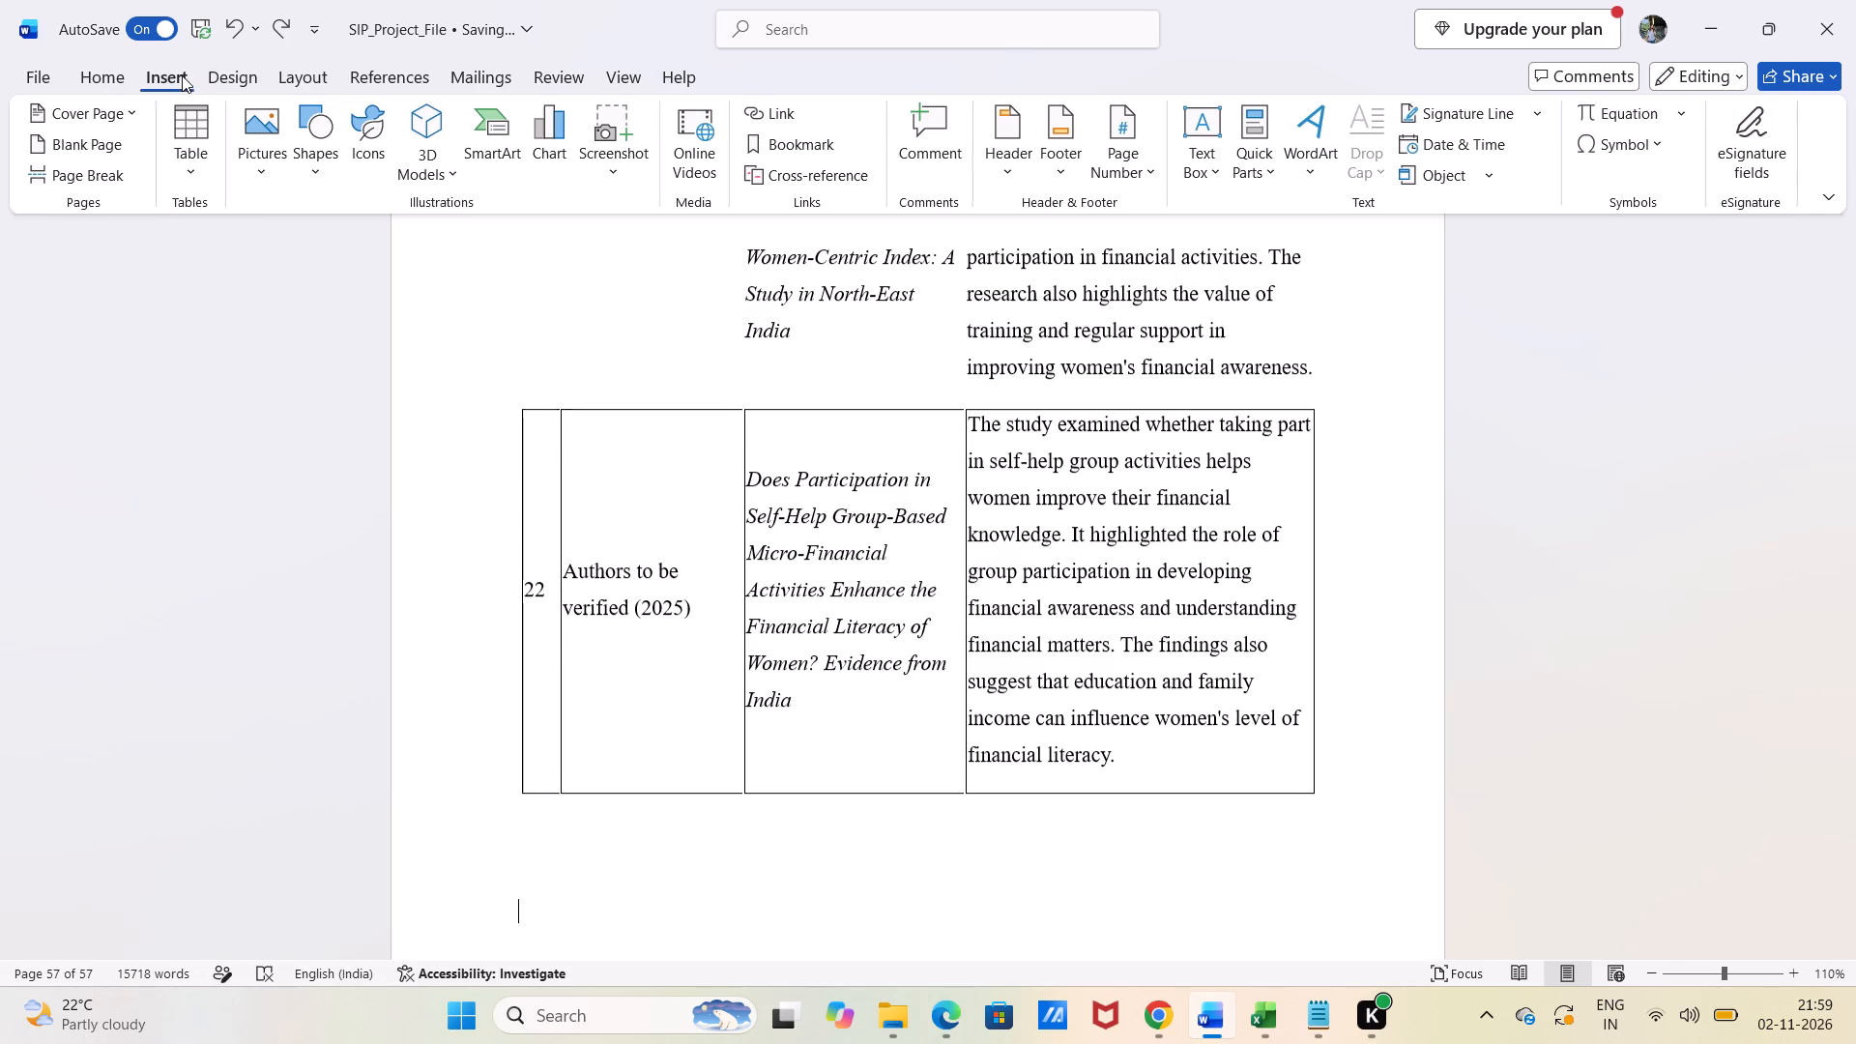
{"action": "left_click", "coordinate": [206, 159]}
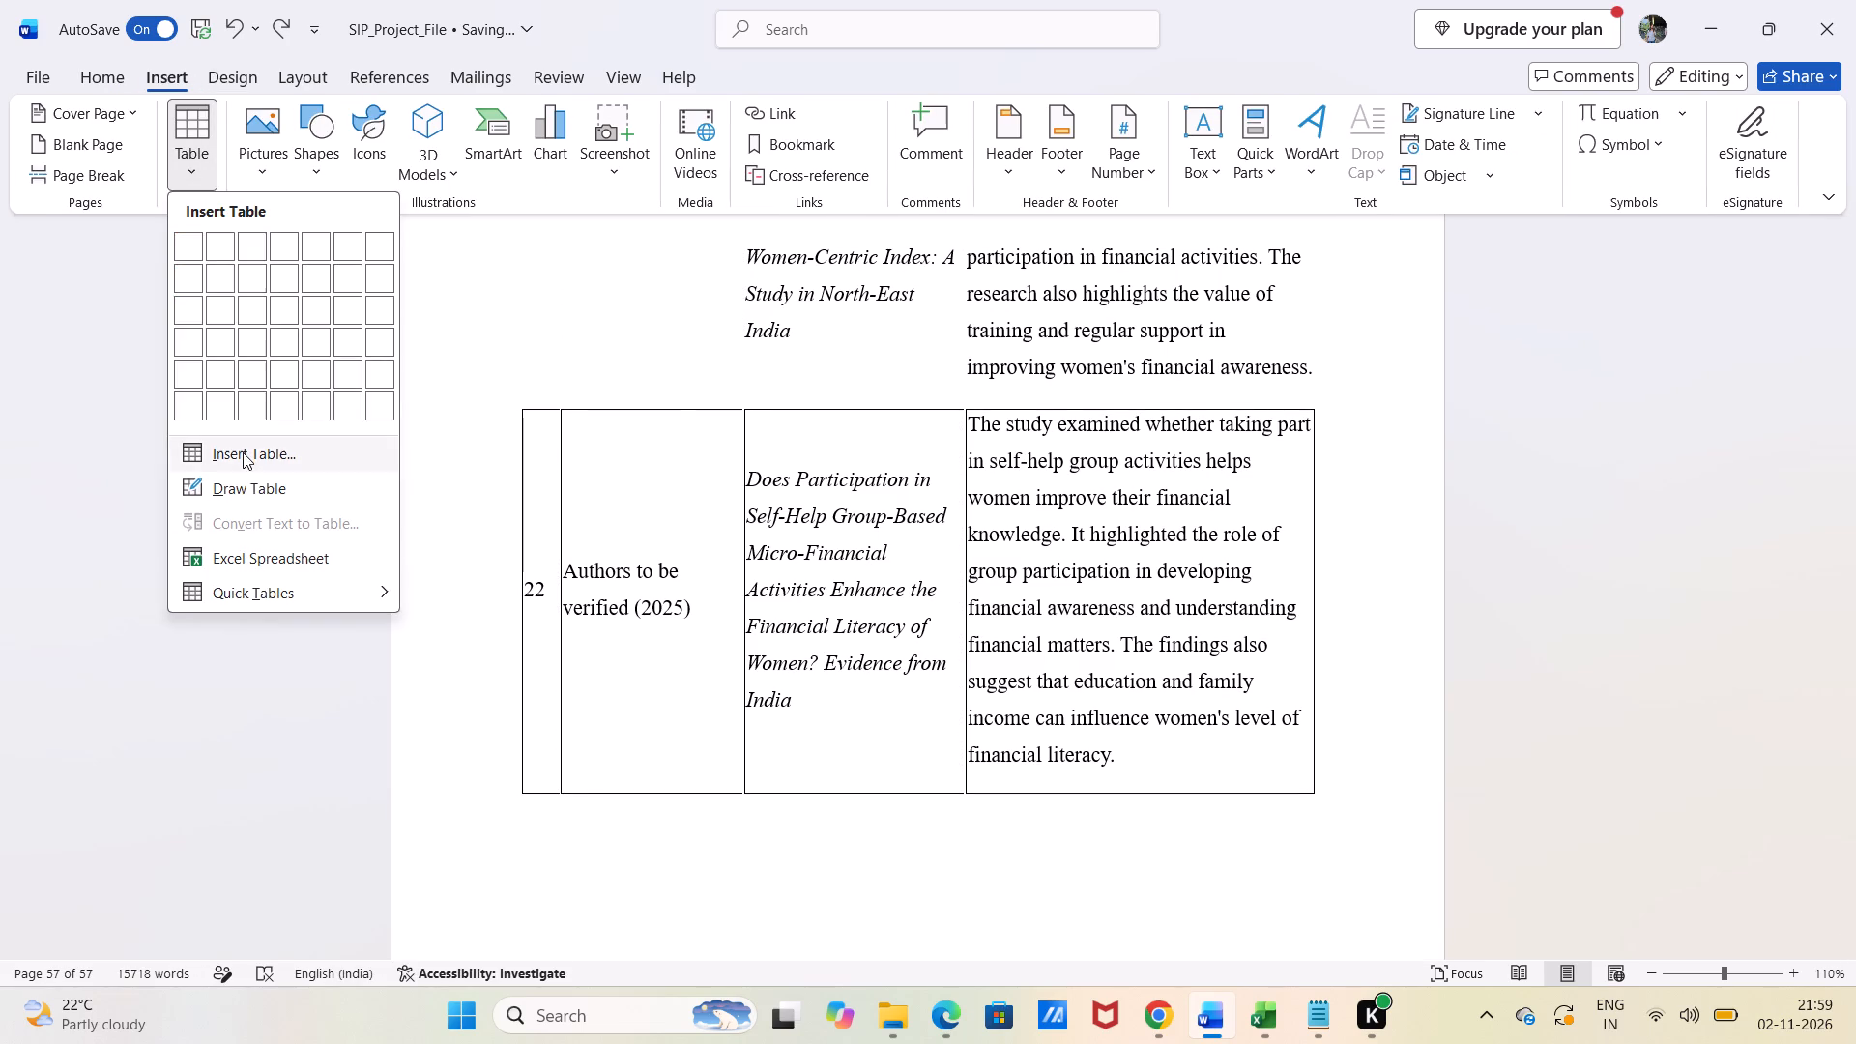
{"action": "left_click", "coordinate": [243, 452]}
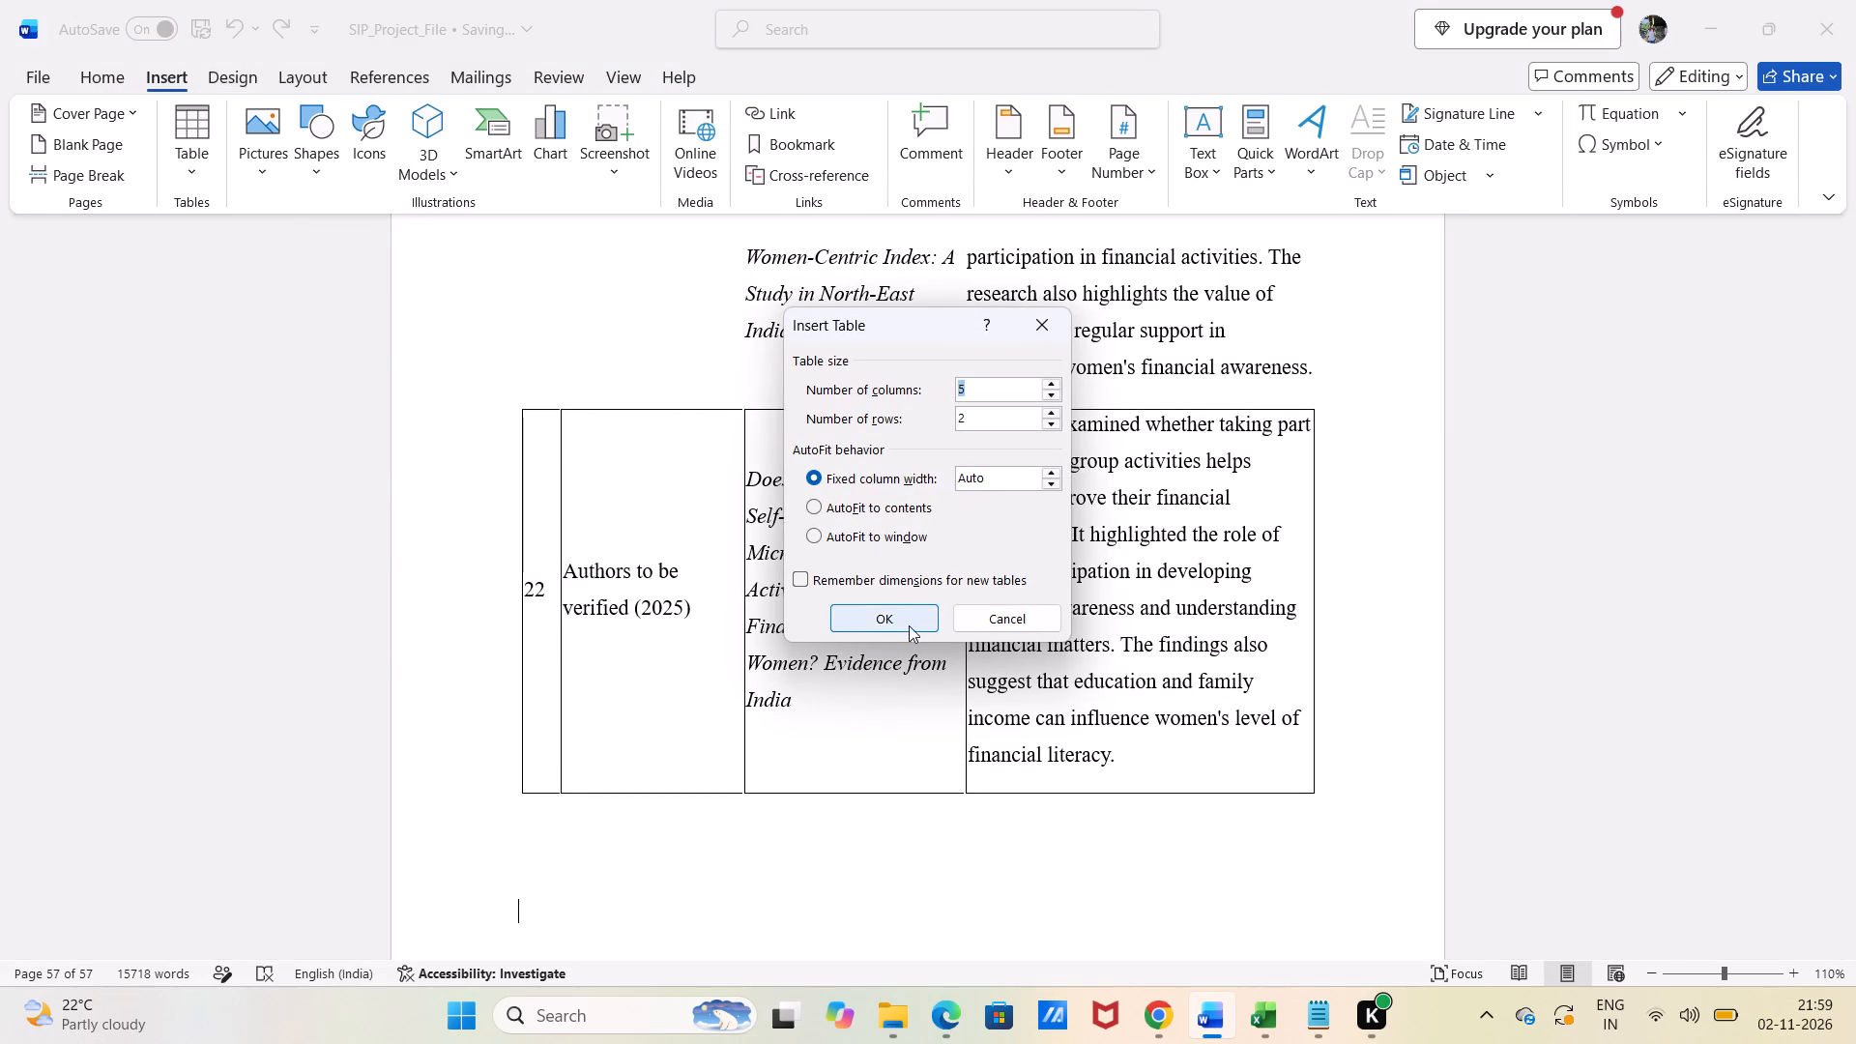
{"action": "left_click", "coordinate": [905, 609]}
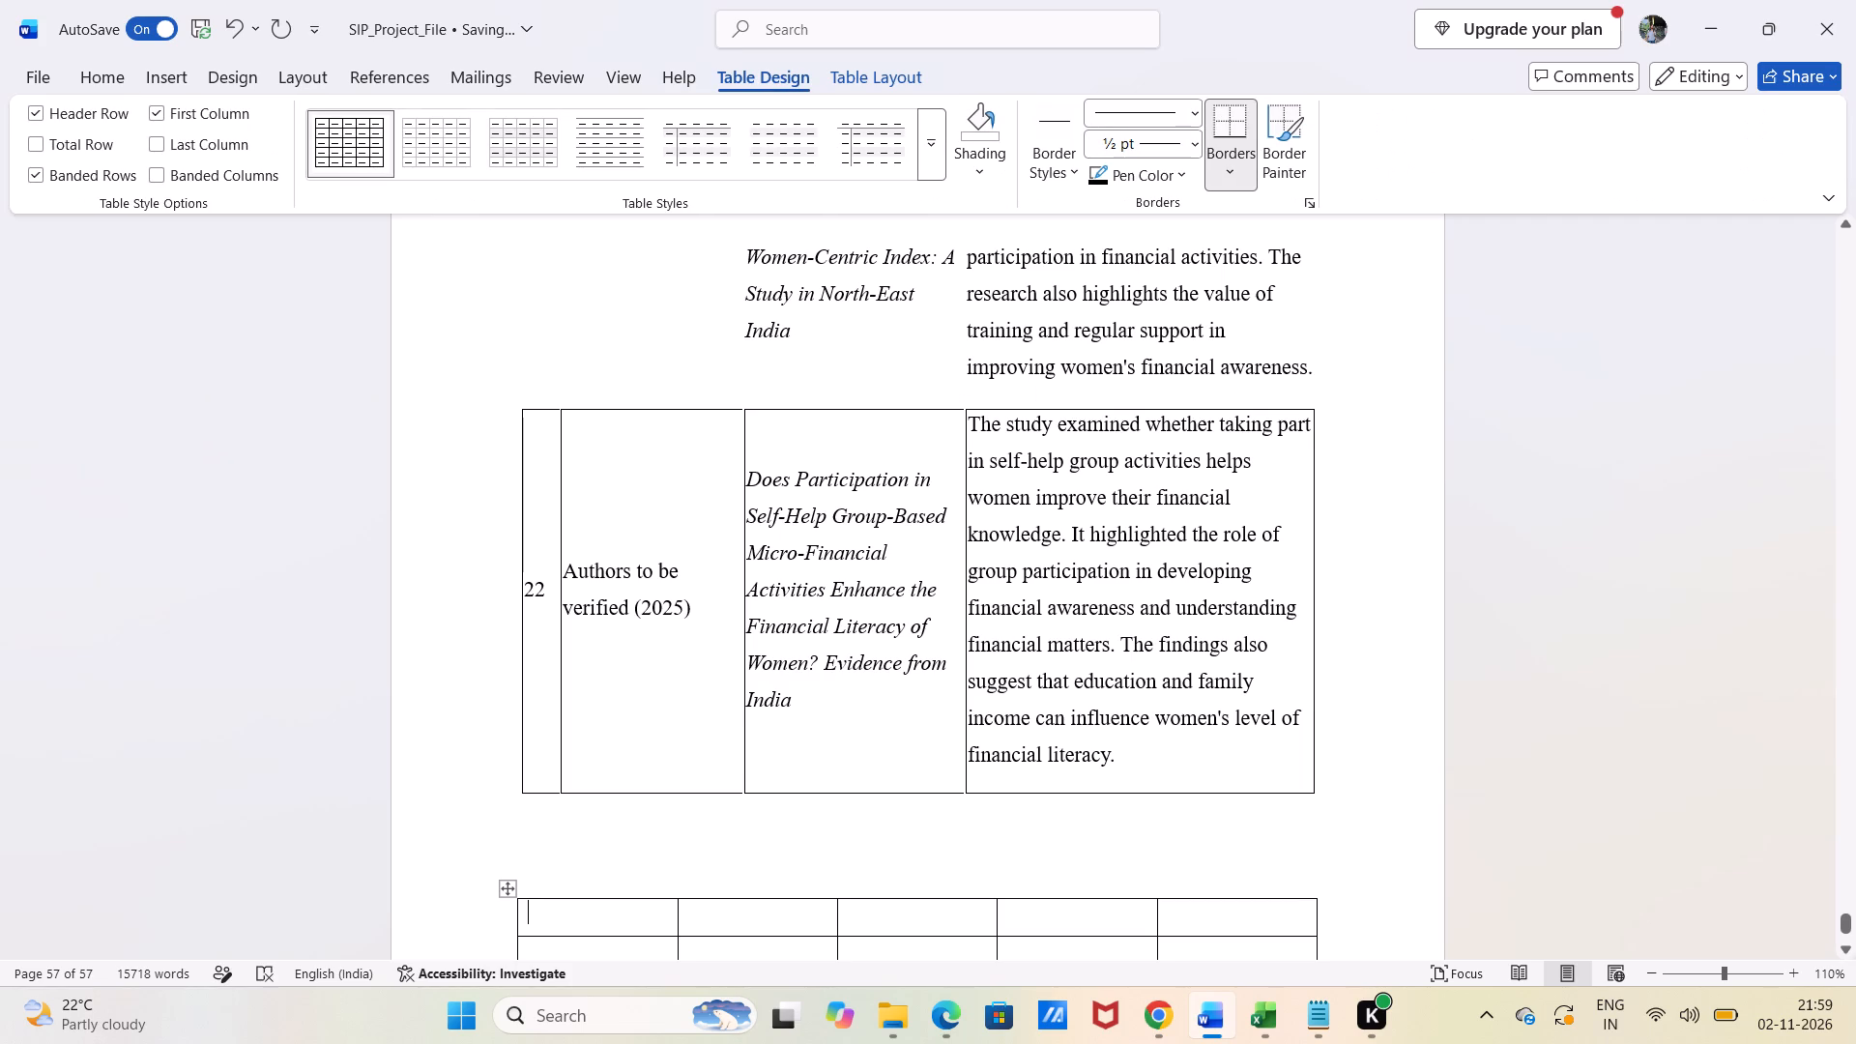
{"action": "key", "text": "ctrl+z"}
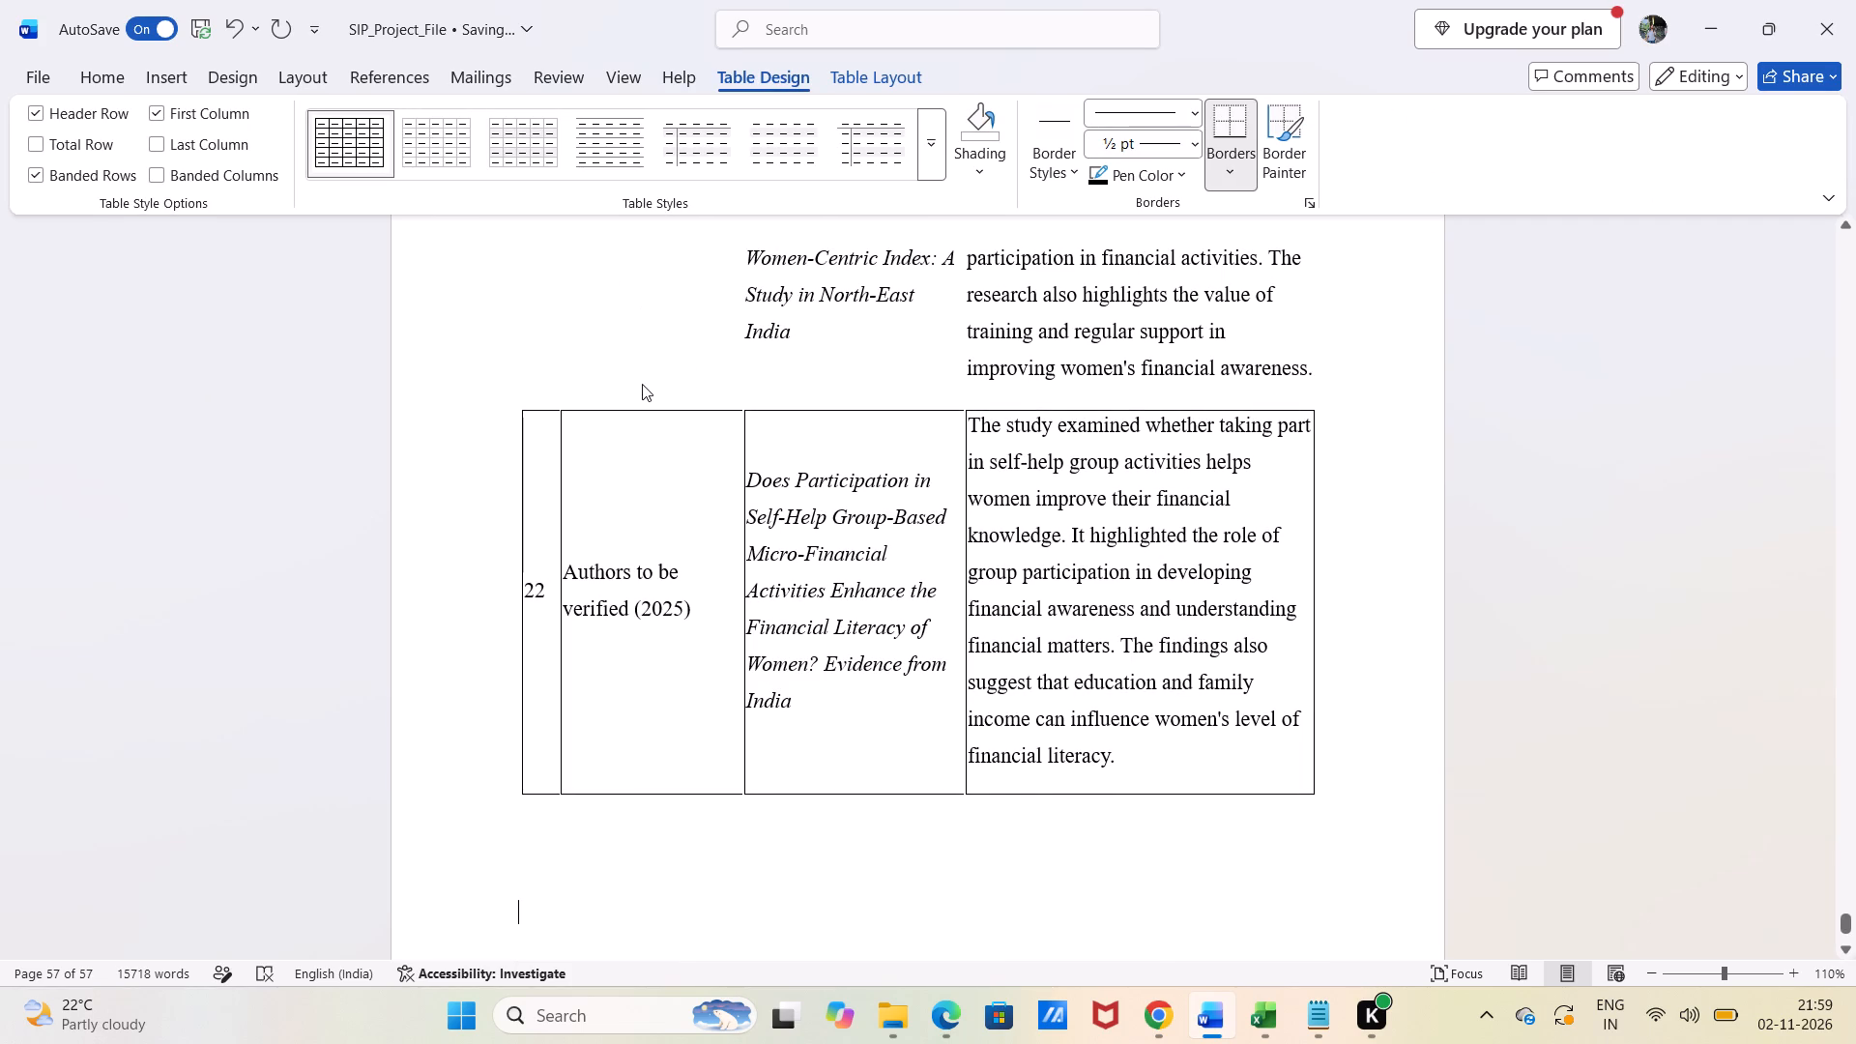
Draw the missing solid top border over the summary cell of row 2, Cole, Sampson & Zia (2011), in the literature table.
{"action": "scroll", "coordinate": [642, 384], "scroll_direction": "up", "scroll_amount": 2}
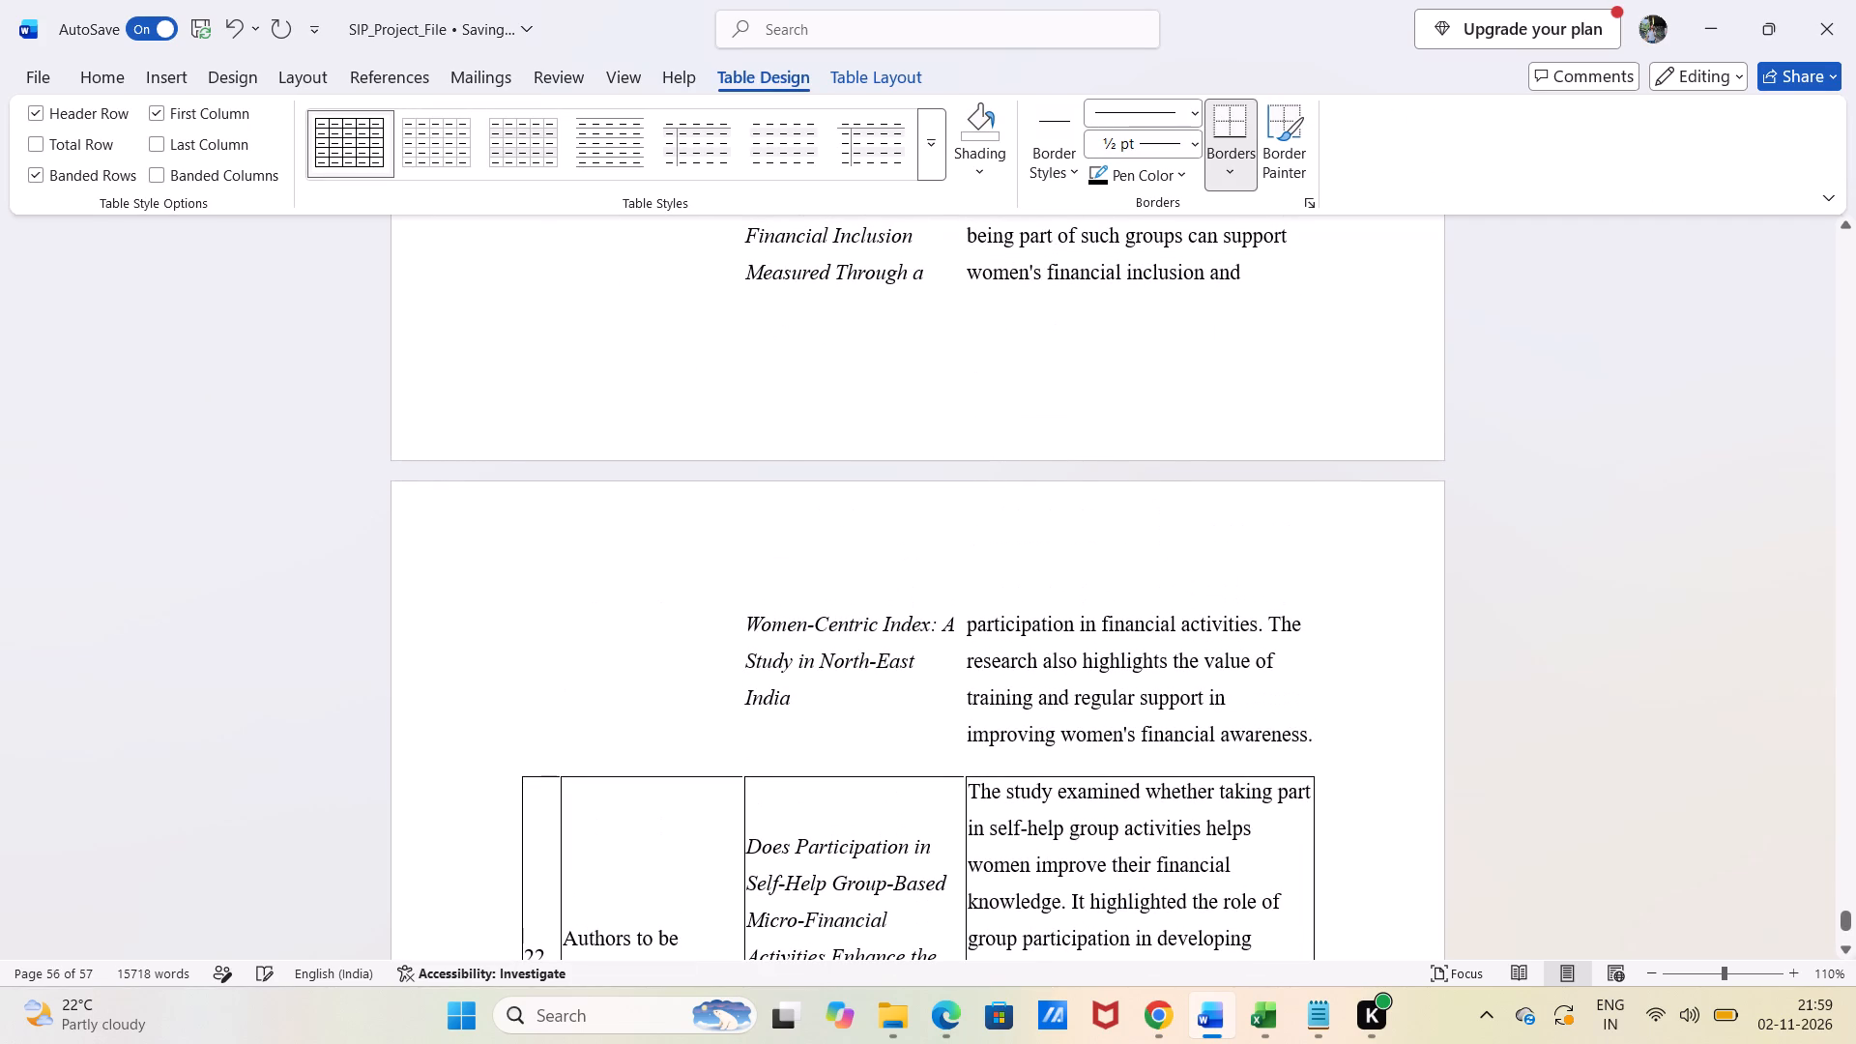
{"action": "scroll", "coordinate": [642, 384], "scroll_direction": "up", "scroll_amount": 9}
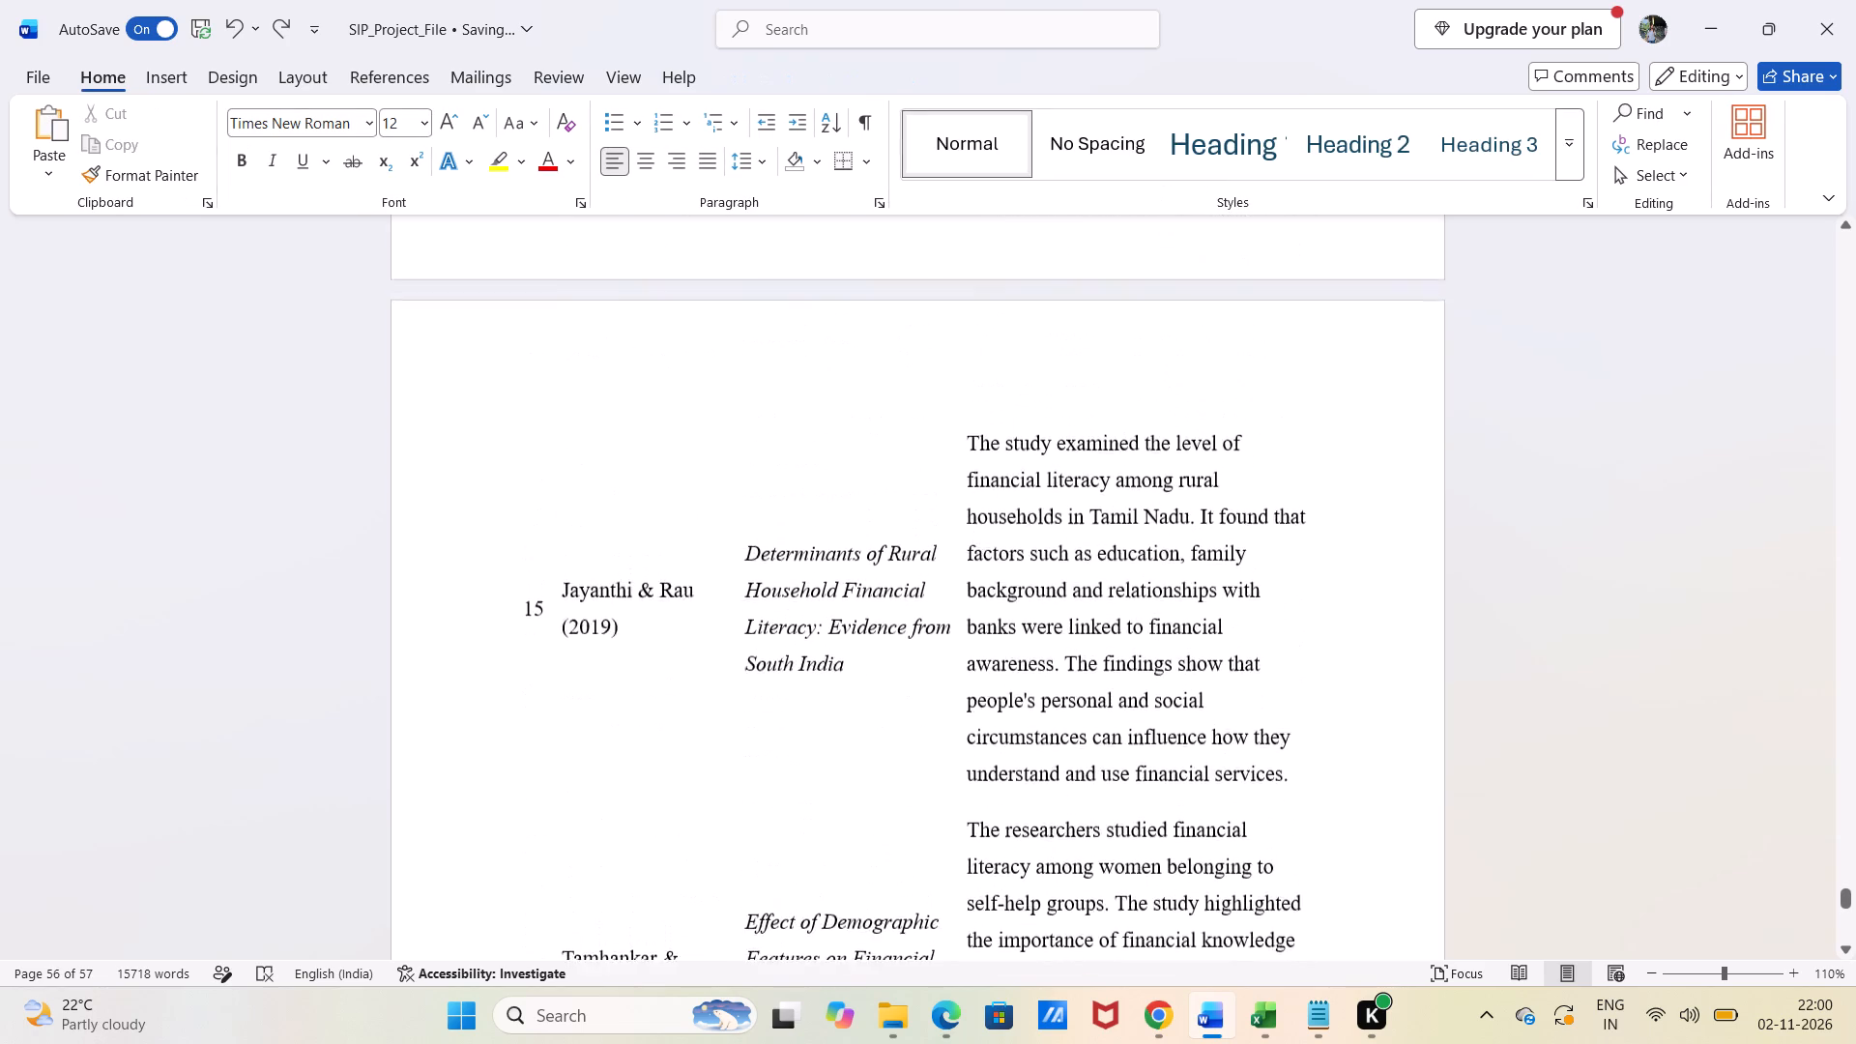
{"action": "scroll", "coordinate": [642, 384], "scroll_direction": "up", "scroll_amount": 5}
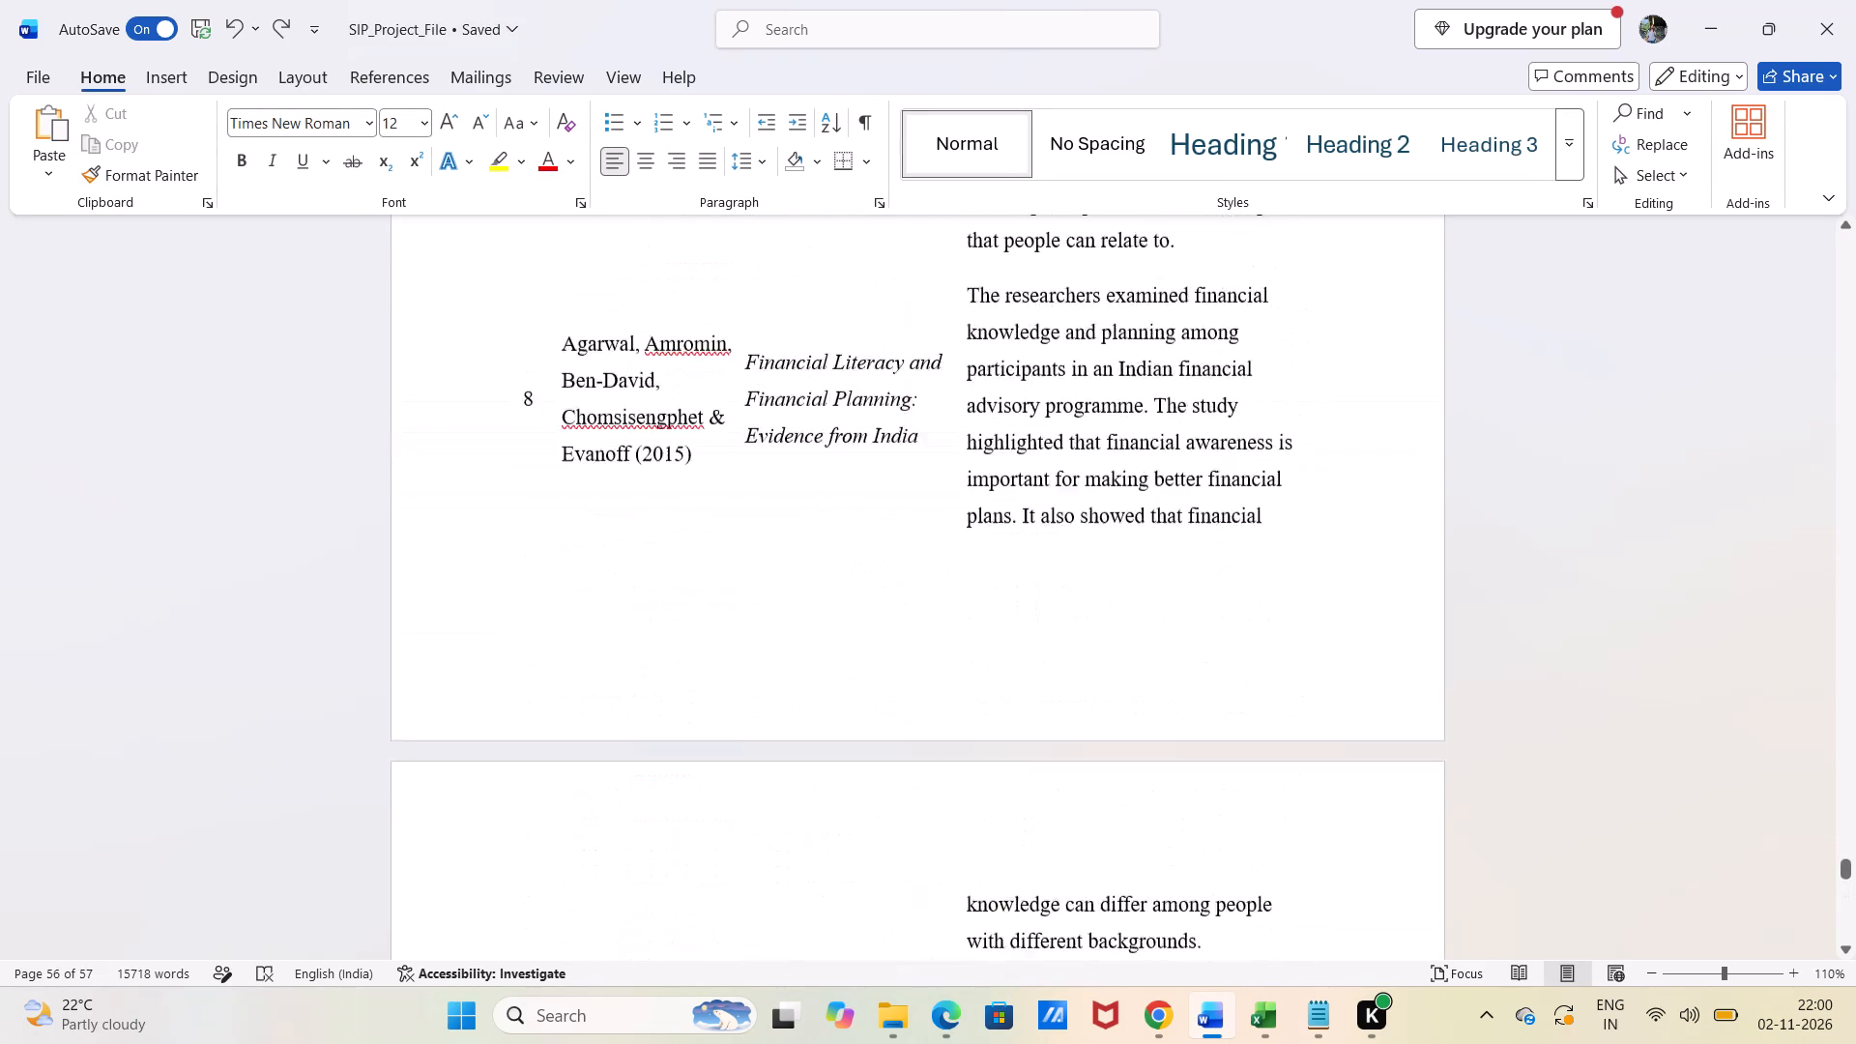
{"action": "scroll", "coordinate": [642, 384], "scroll_direction": "up", "scroll_amount": 5}
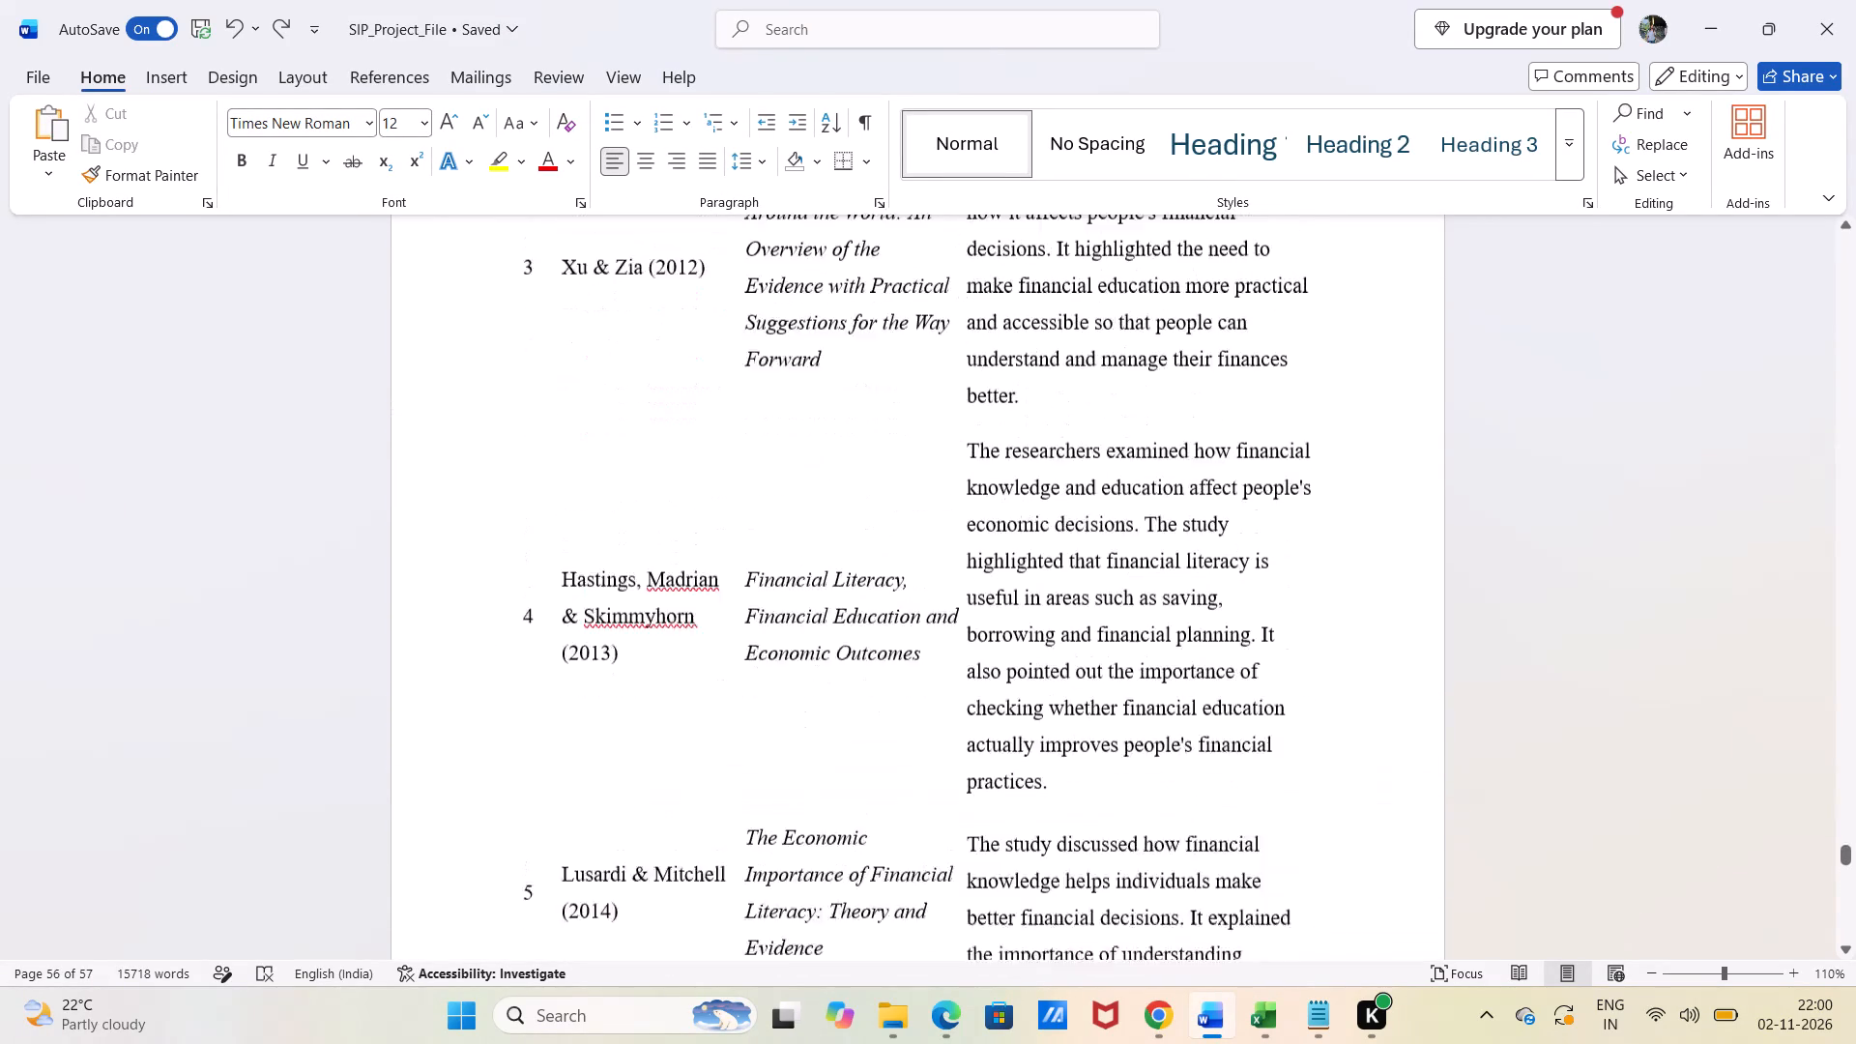
{"action": "scroll", "coordinate": [642, 384], "scroll_direction": "up", "scroll_amount": 4}
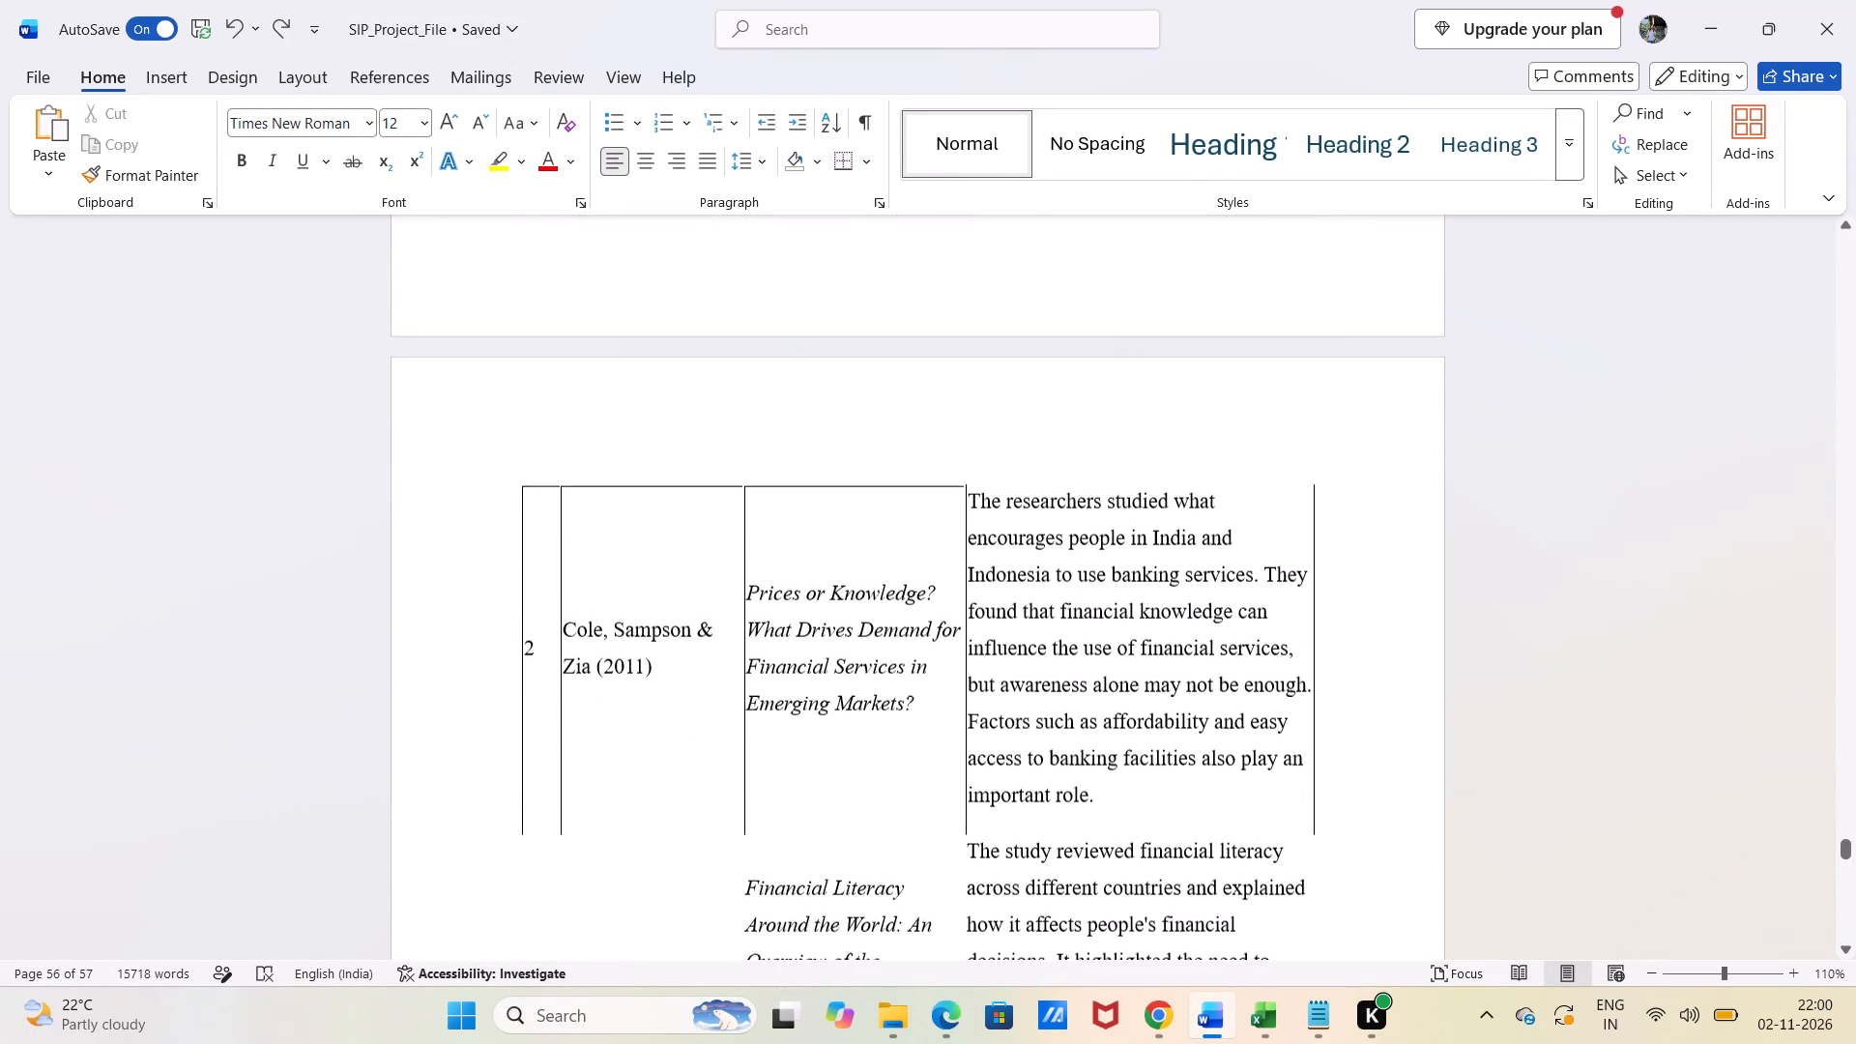
{"action": "scroll", "coordinate": [642, 384], "scroll_direction": "up", "scroll_amount": 1}
{"action": "left_click", "coordinate": [181, 68]}
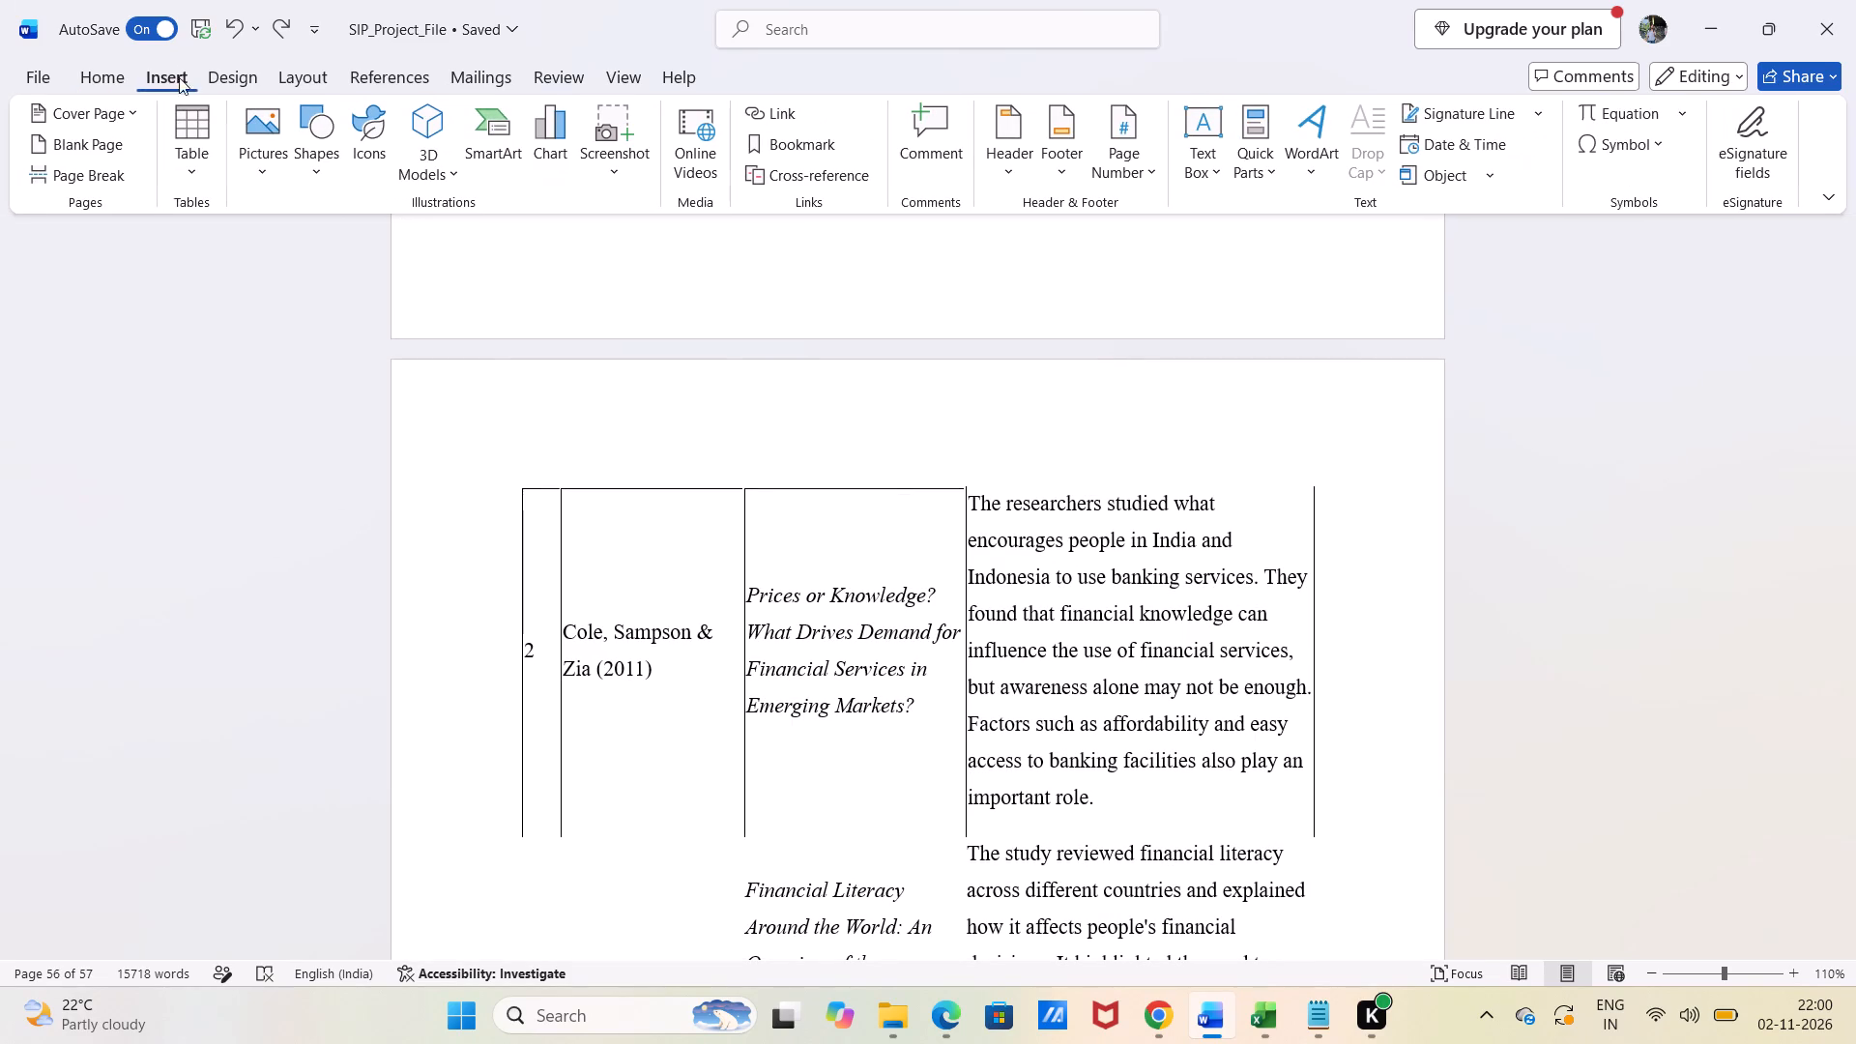
{"action": "left_click", "coordinate": [187, 172]}
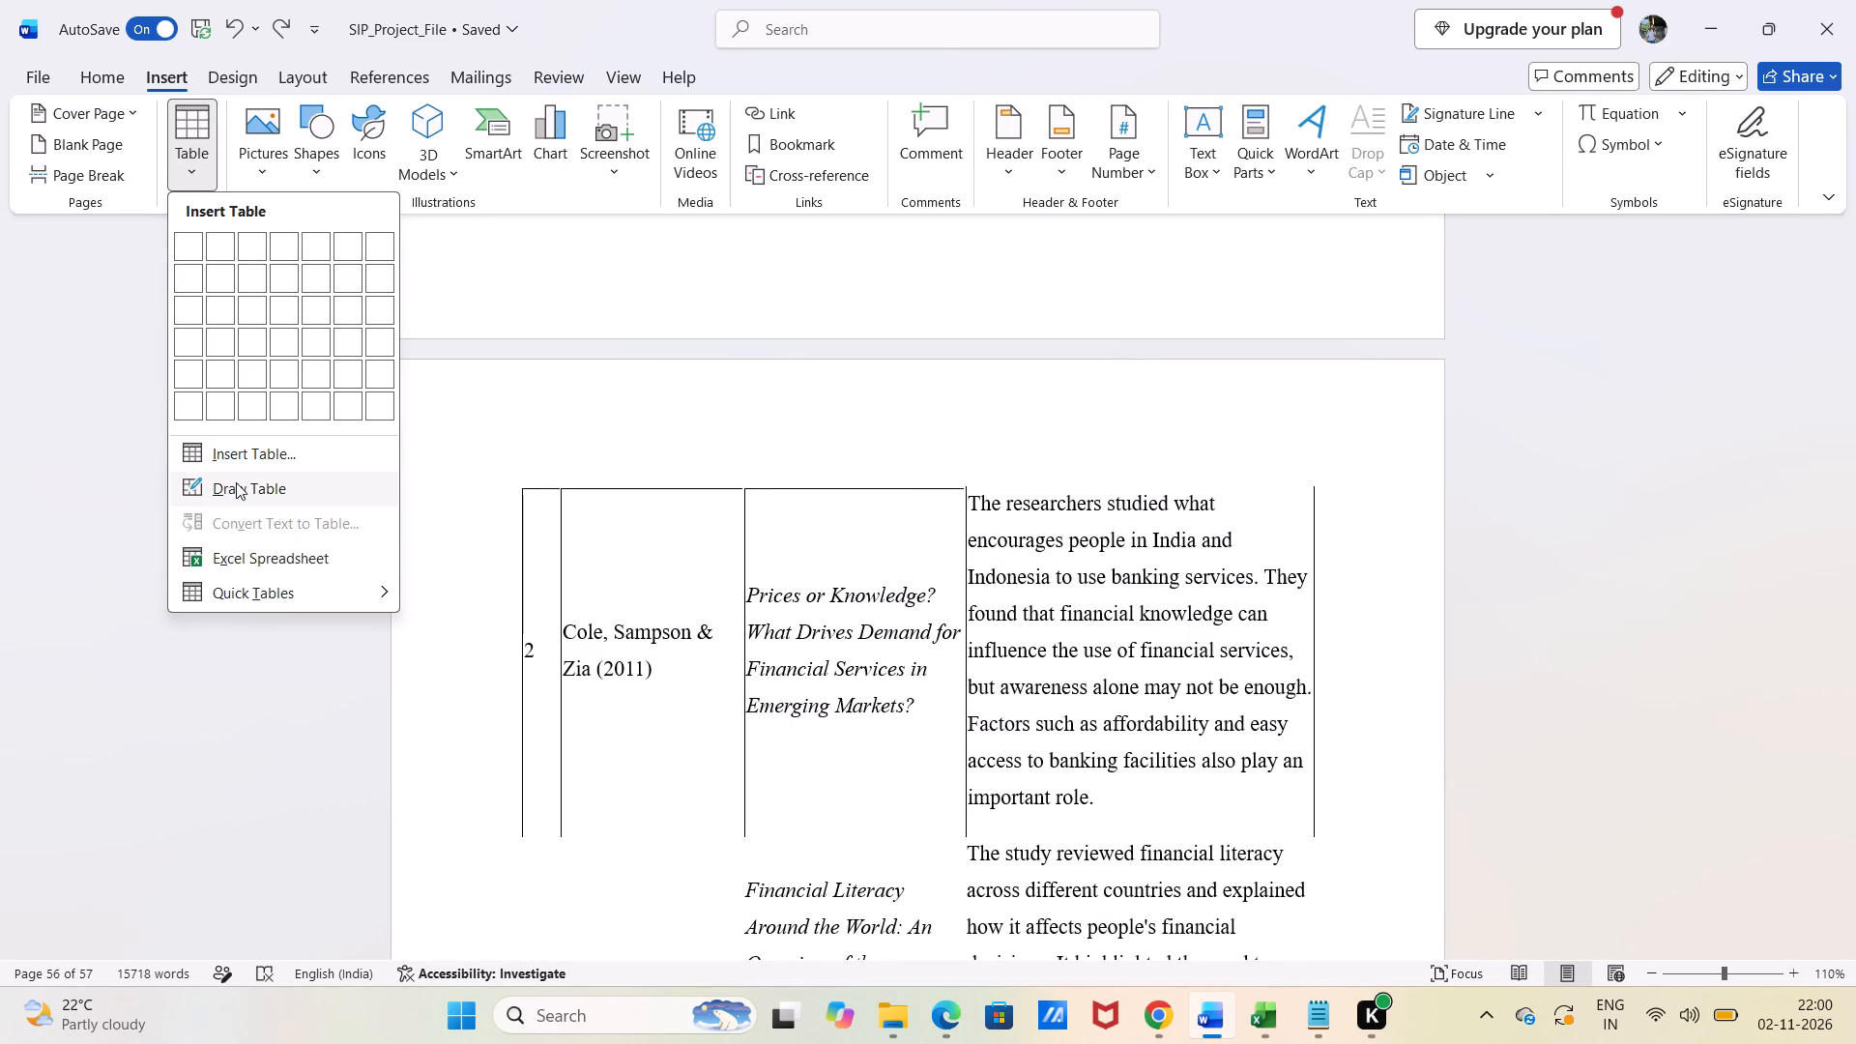
{"action": "left_click", "coordinate": [235, 482]}
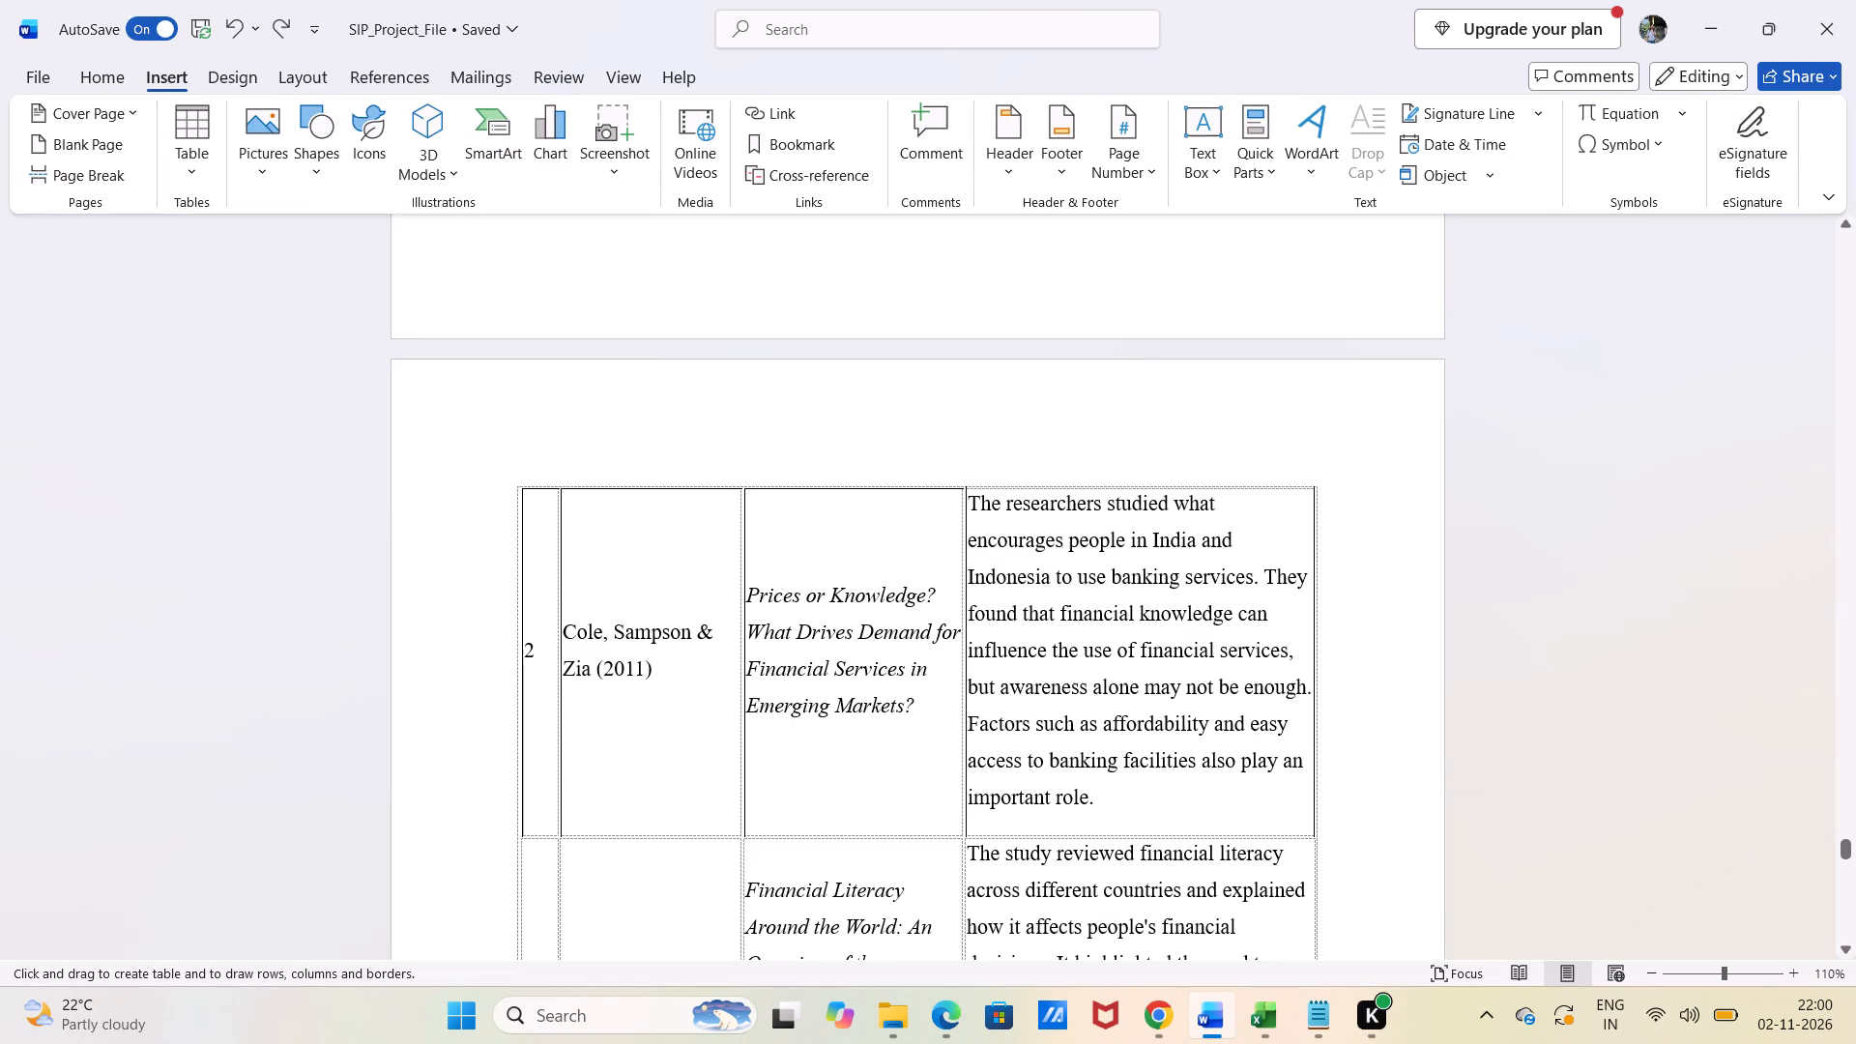
{"action": "left_click_drag", "start_coordinate": [985, 488], "coordinate": [1049, 488]}
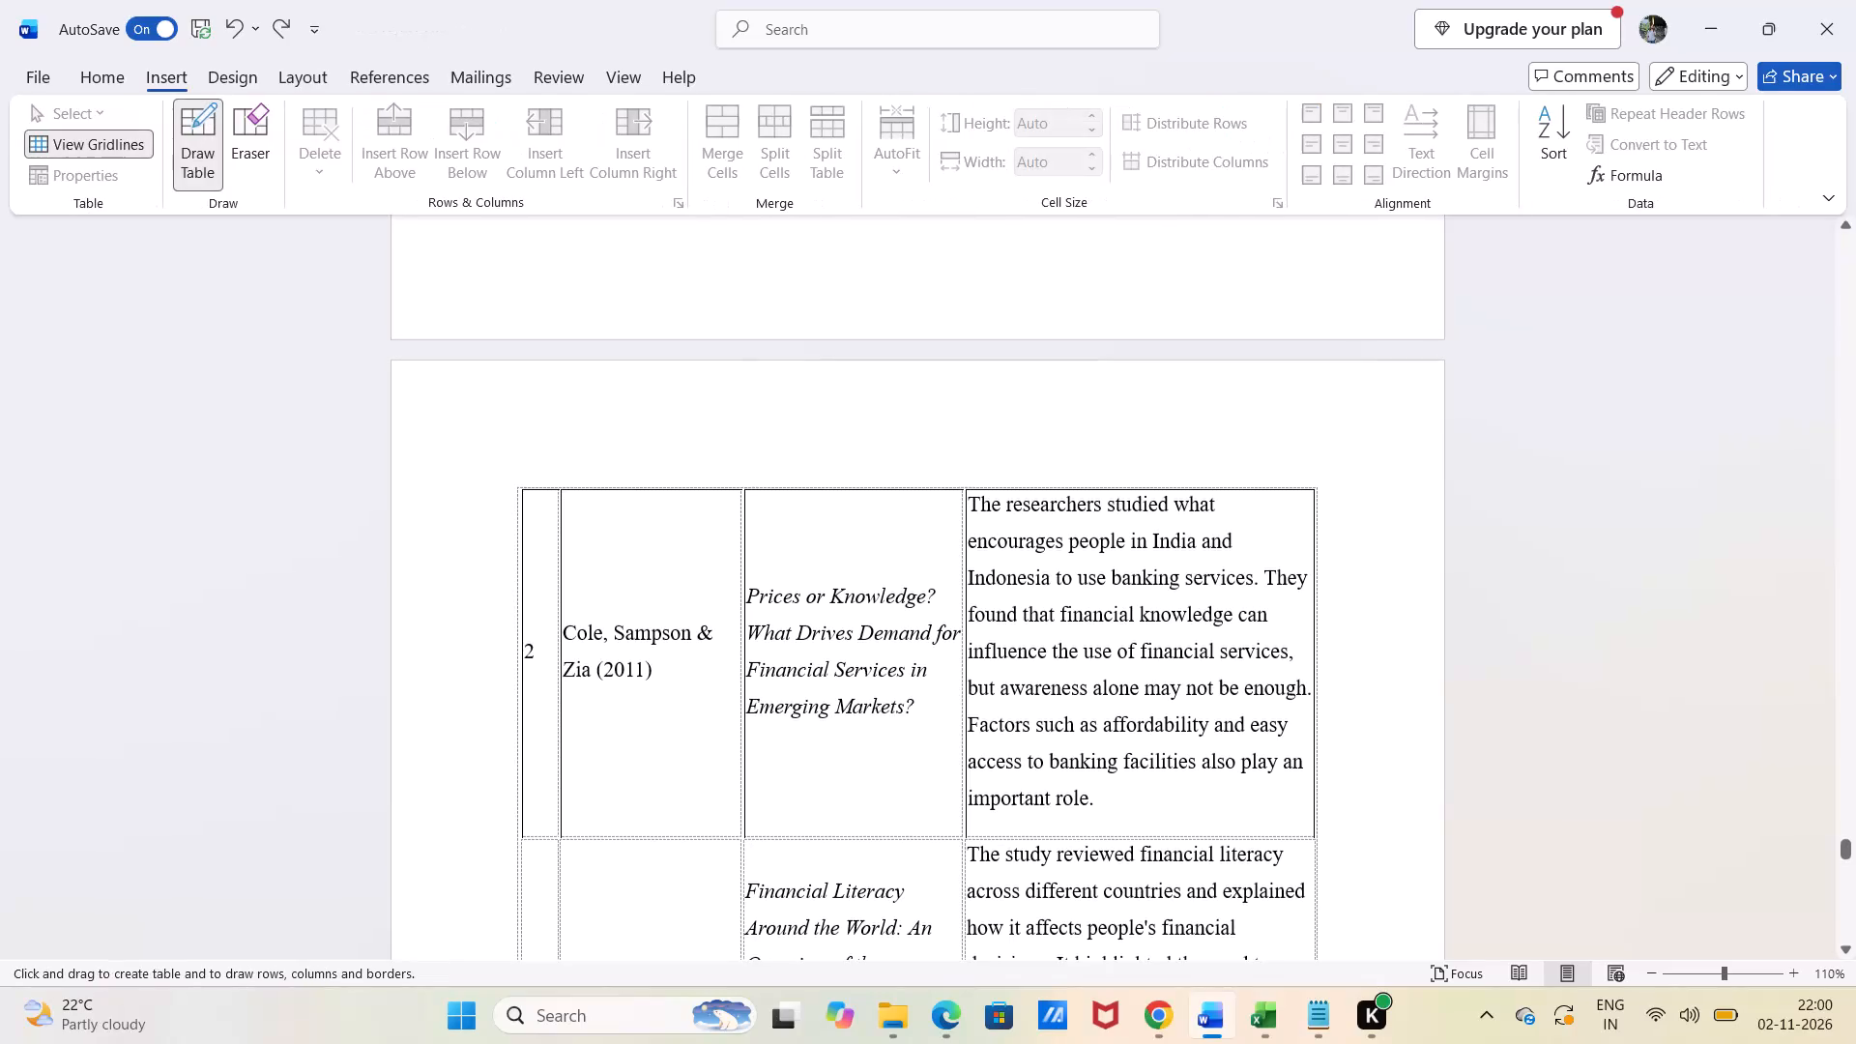
Draw a border along the bottom of row 2, from the serial number cell to the title cell.
{"action": "scroll", "coordinate": [1204, 627], "scroll_direction": "down", "scroll_amount": 1}
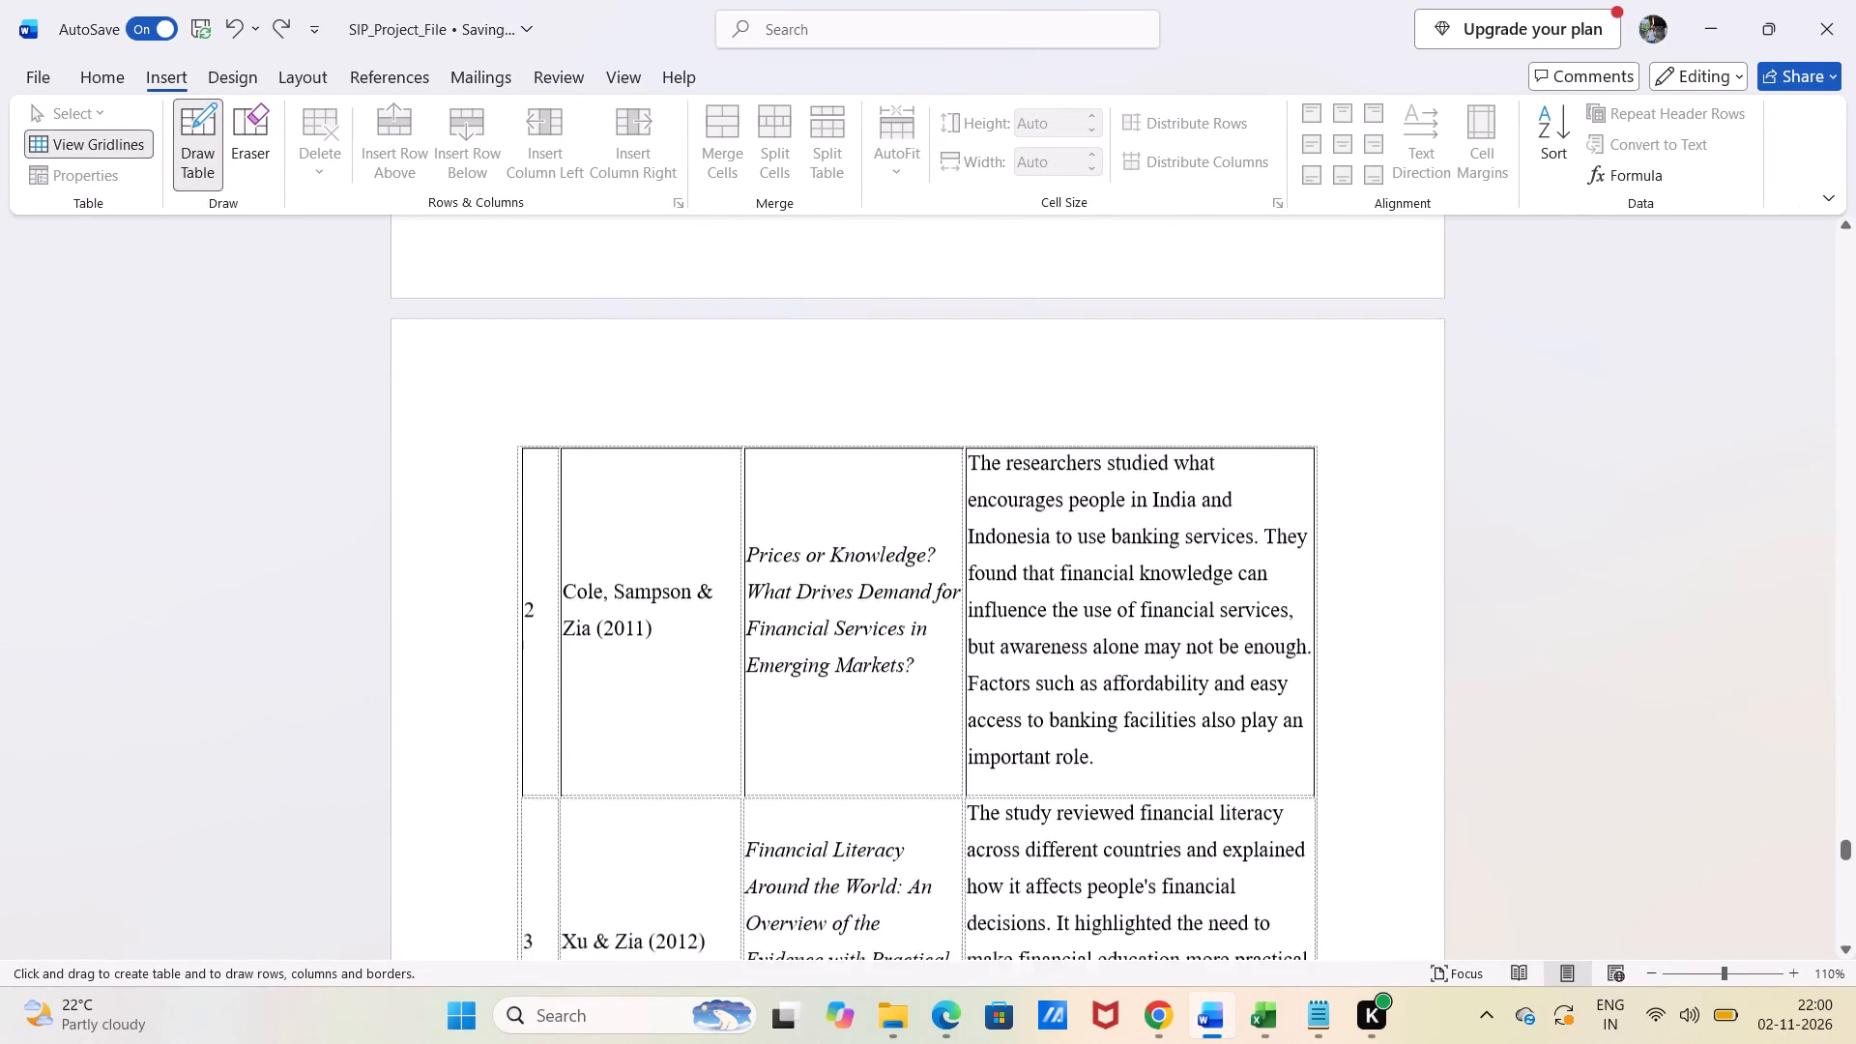
{"action": "scroll", "coordinate": [1204, 627], "scroll_direction": "down", "scroll_amount": 1}
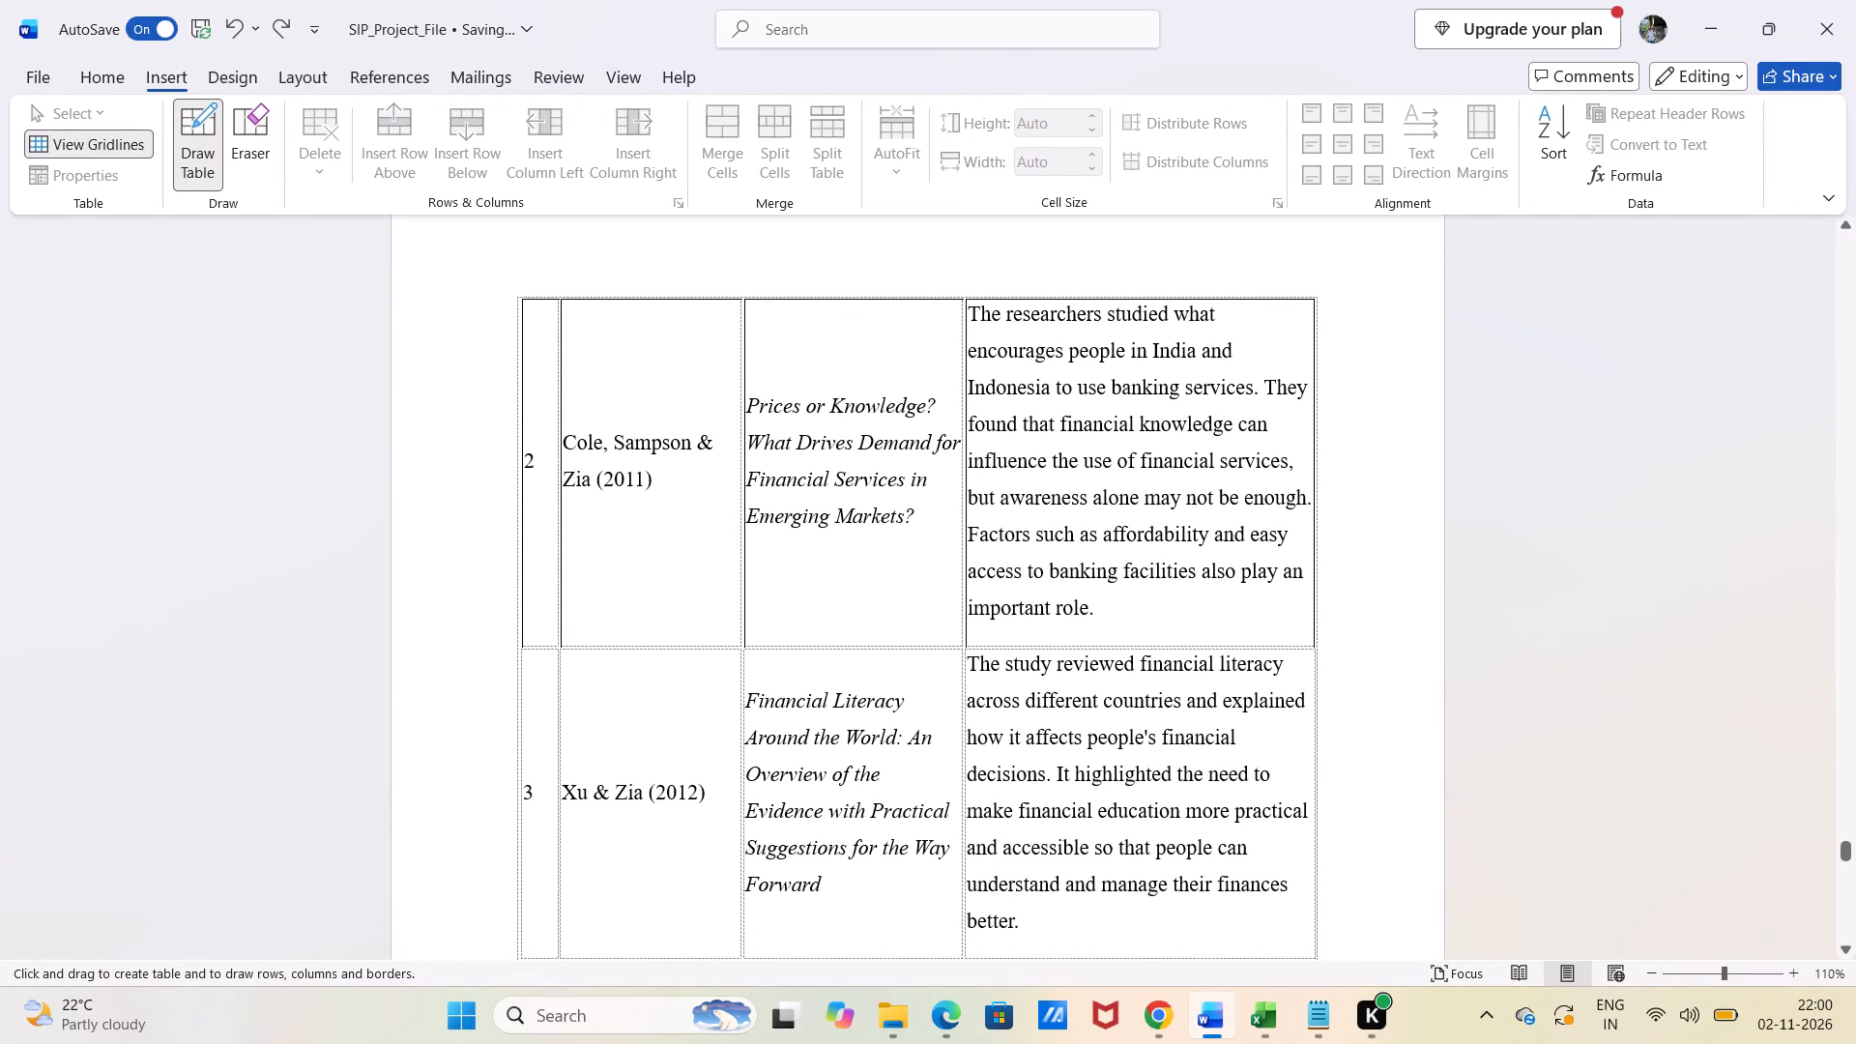
{"action": "left_click_drag", "start_coordinate": [545, 649], "coordinate": [839, 628]}
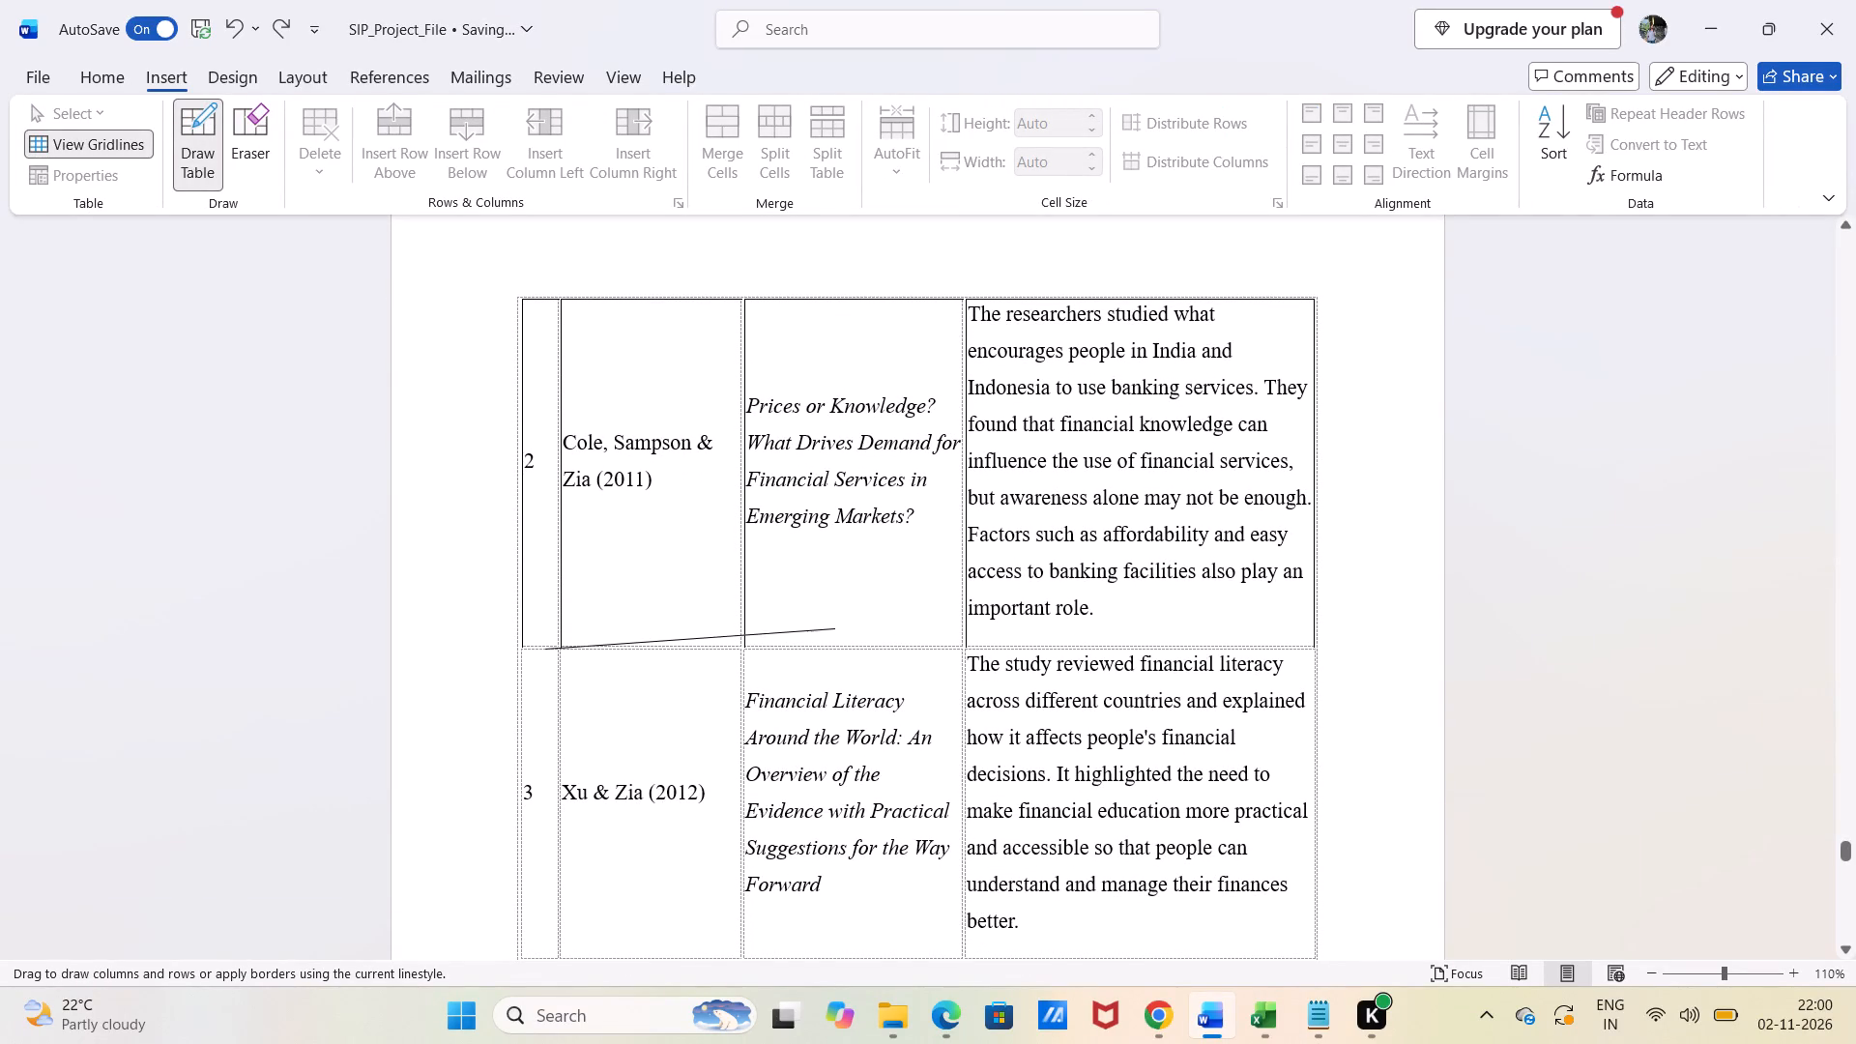
{"action": "left_click_drag", "start_coordinate": [839, 628], "coordinate": [886, 639]}
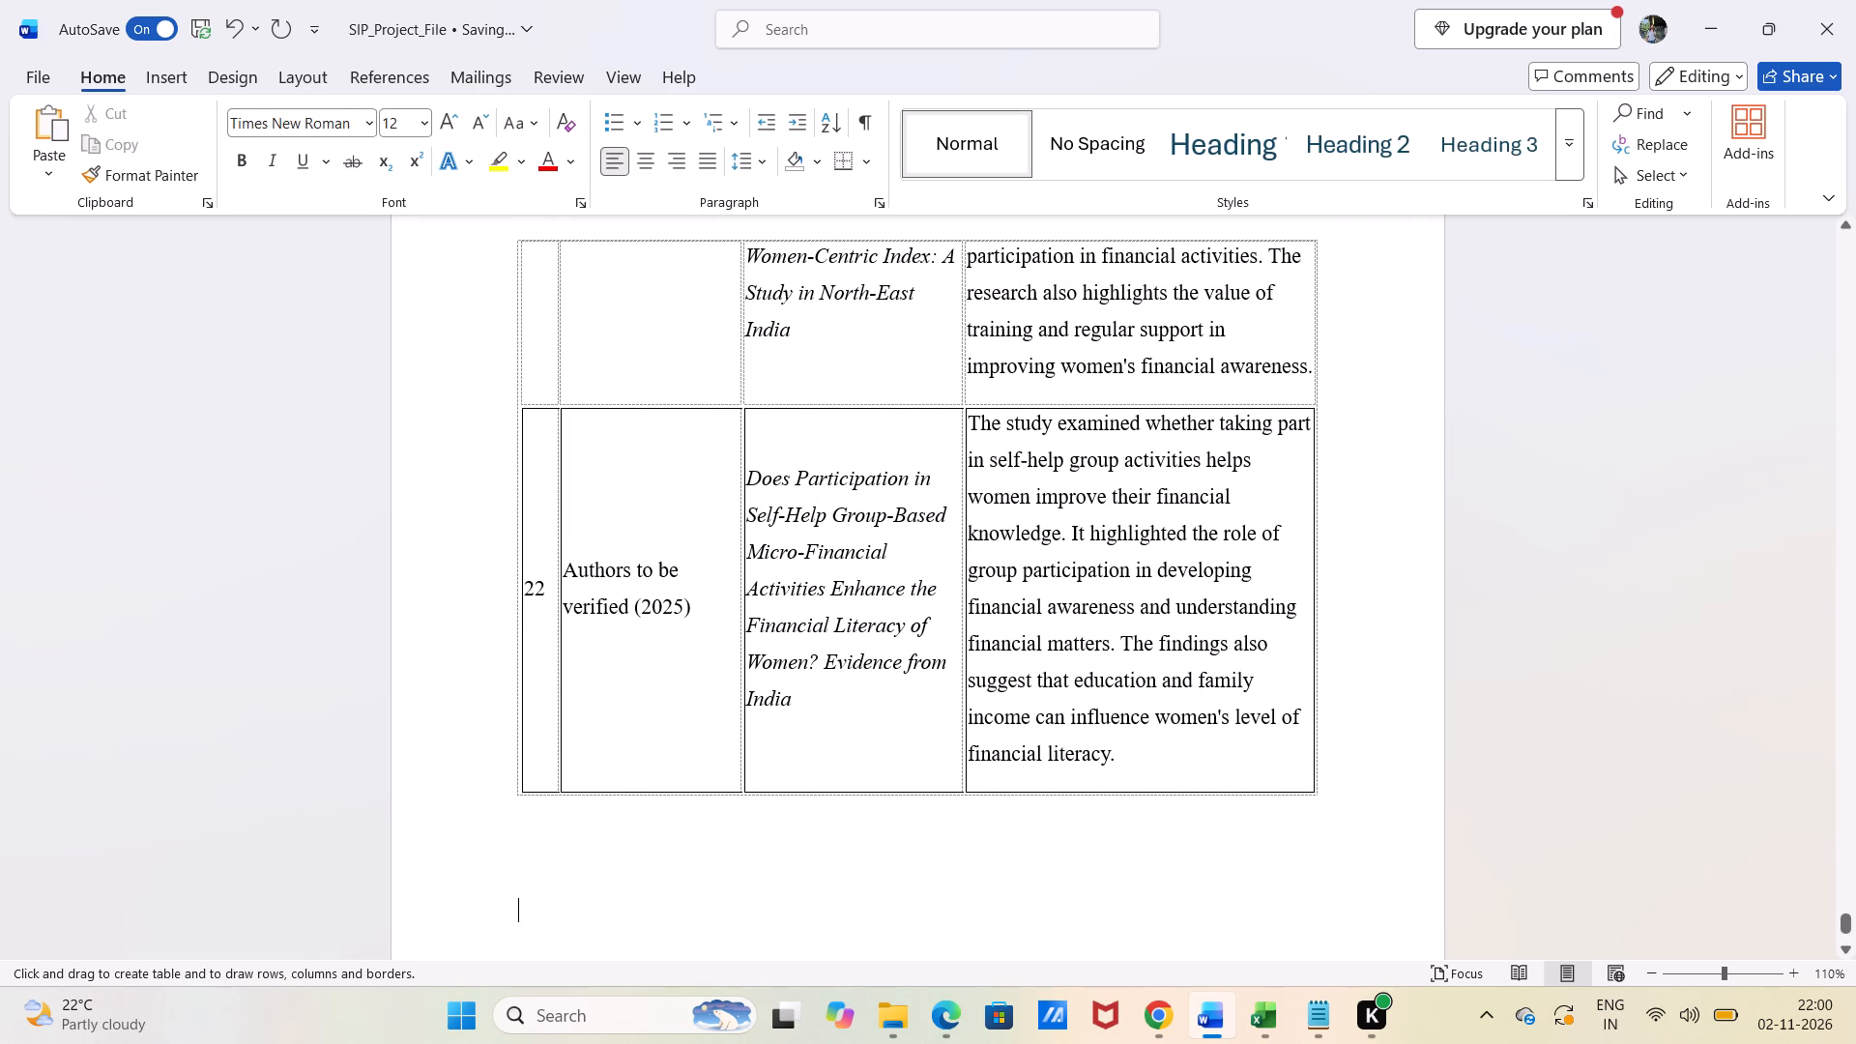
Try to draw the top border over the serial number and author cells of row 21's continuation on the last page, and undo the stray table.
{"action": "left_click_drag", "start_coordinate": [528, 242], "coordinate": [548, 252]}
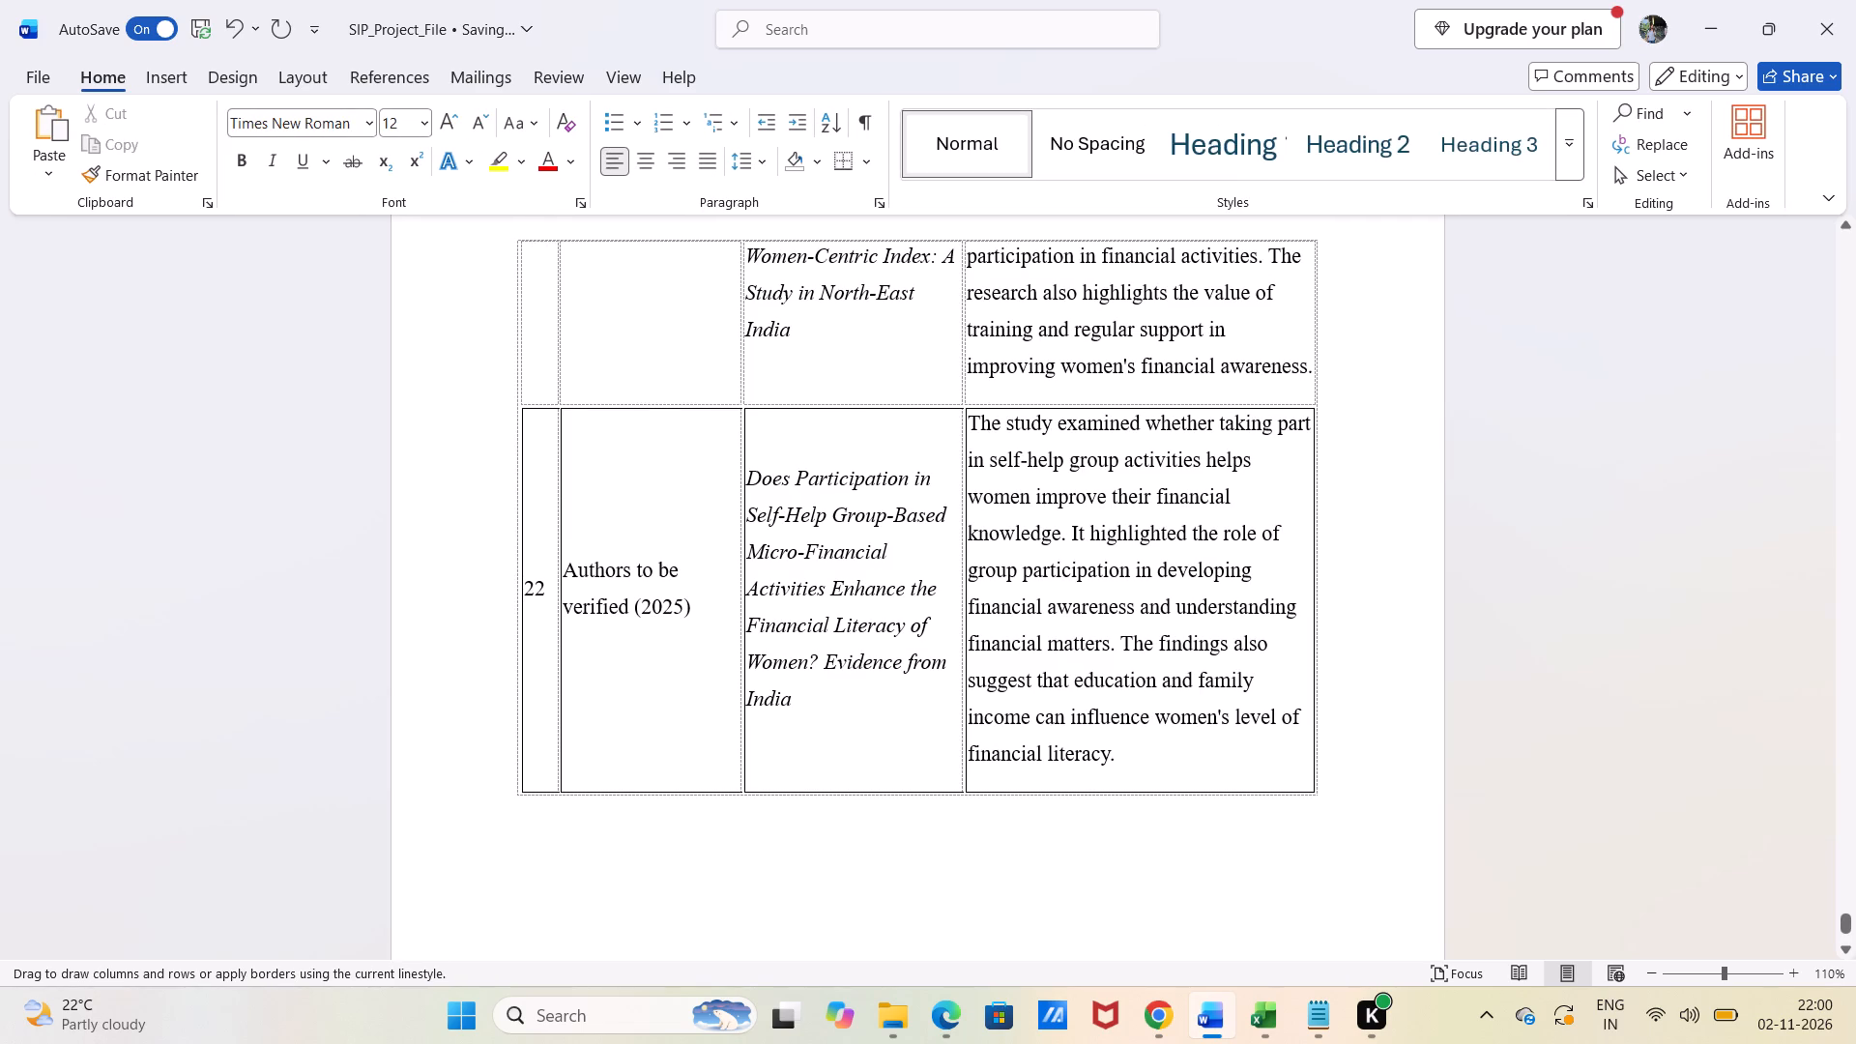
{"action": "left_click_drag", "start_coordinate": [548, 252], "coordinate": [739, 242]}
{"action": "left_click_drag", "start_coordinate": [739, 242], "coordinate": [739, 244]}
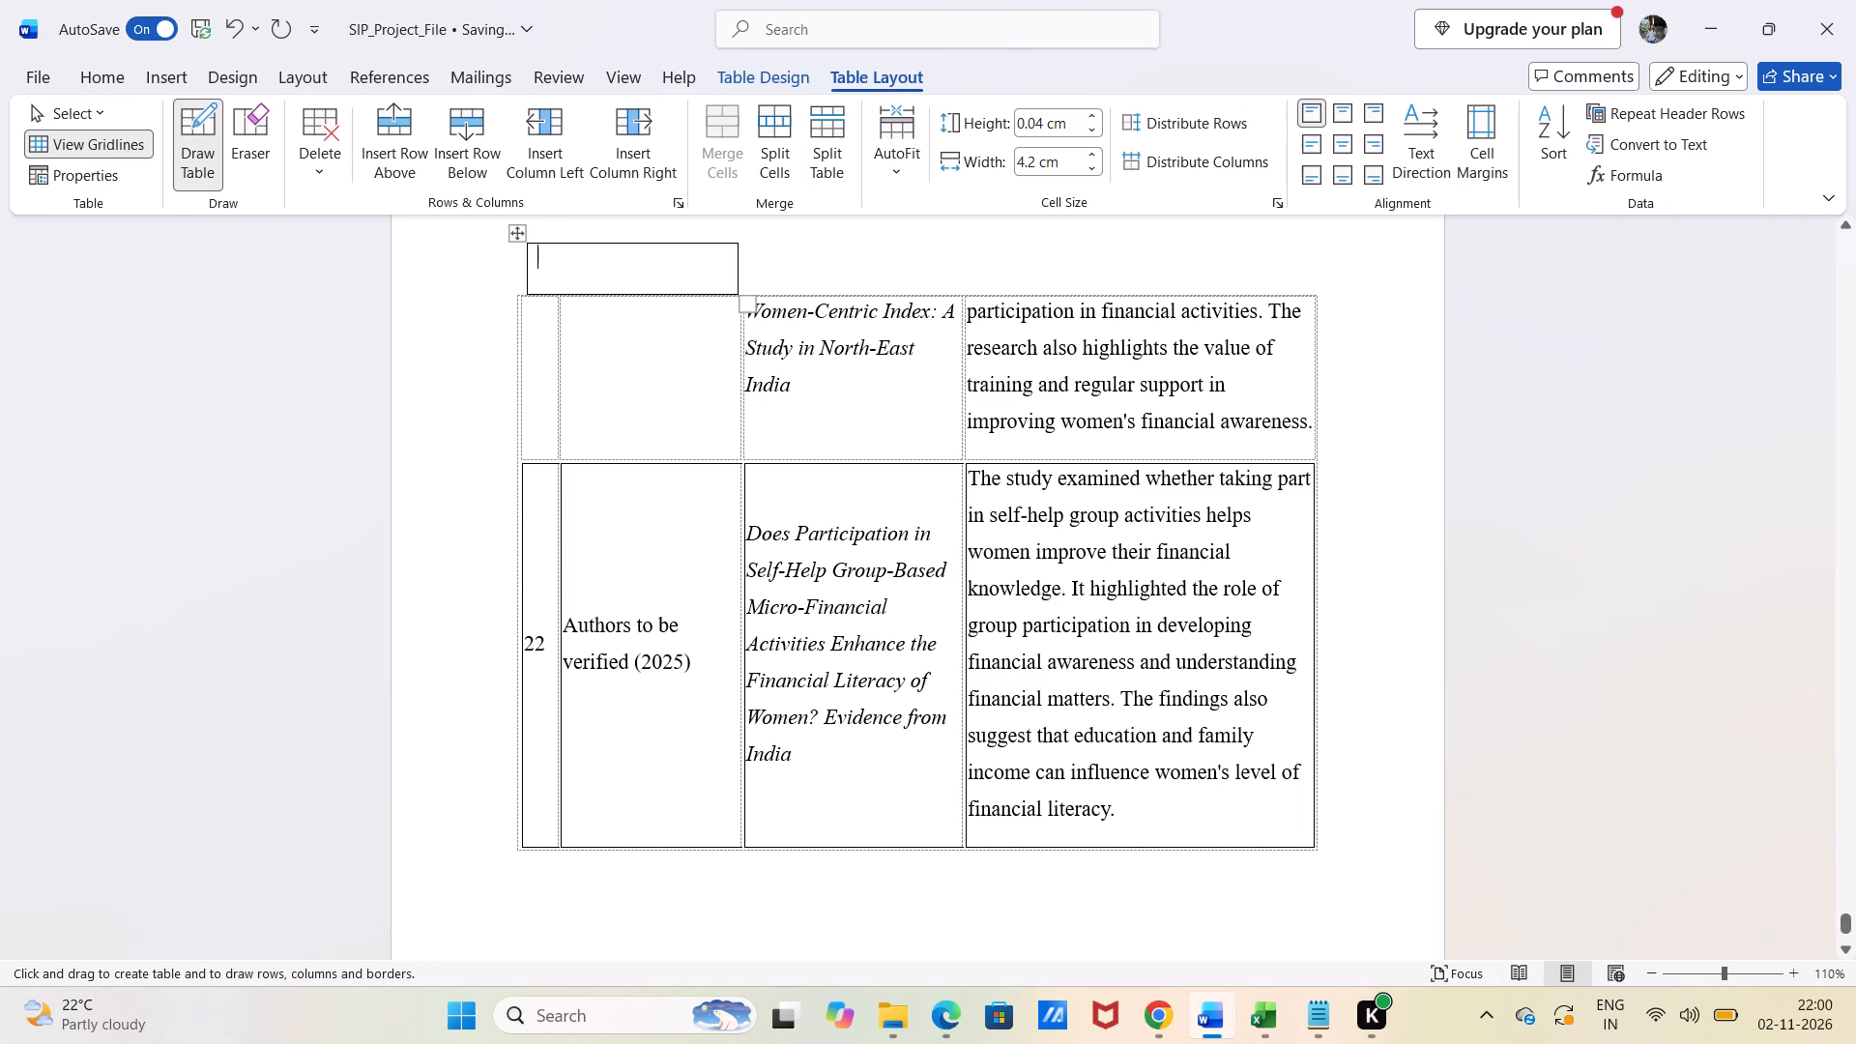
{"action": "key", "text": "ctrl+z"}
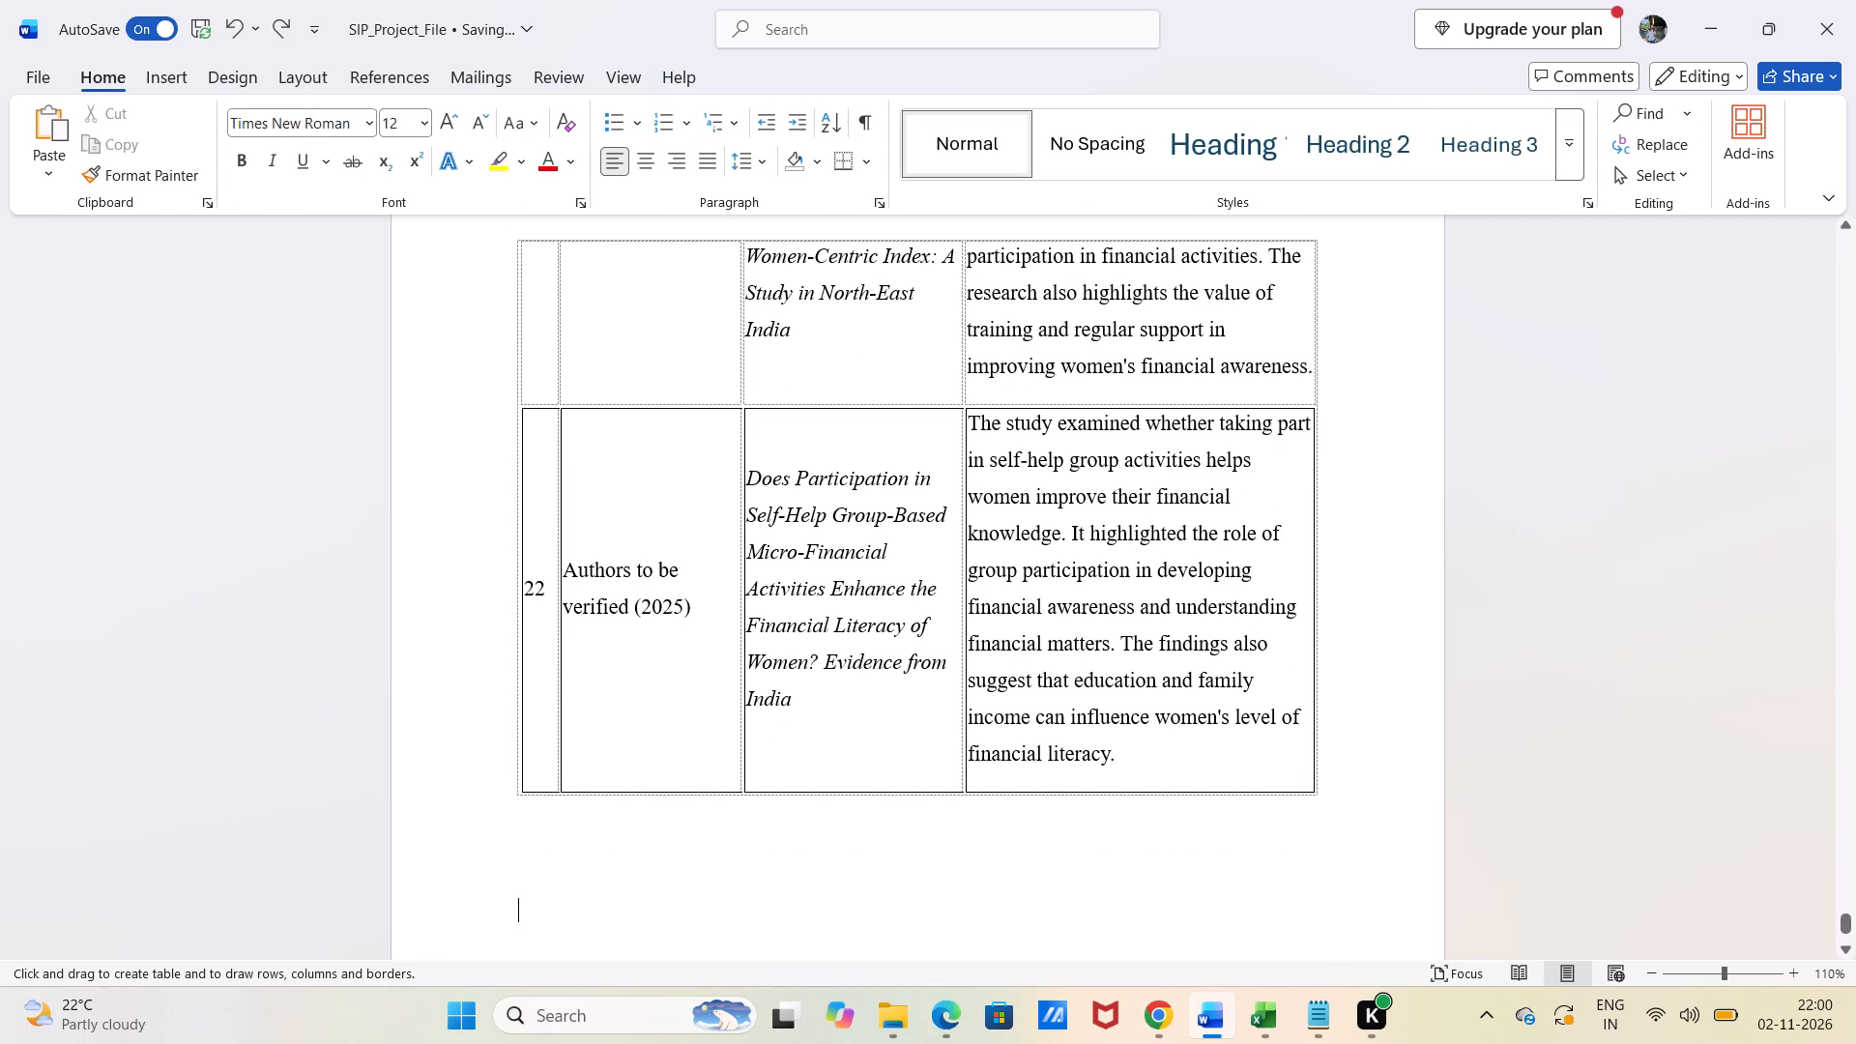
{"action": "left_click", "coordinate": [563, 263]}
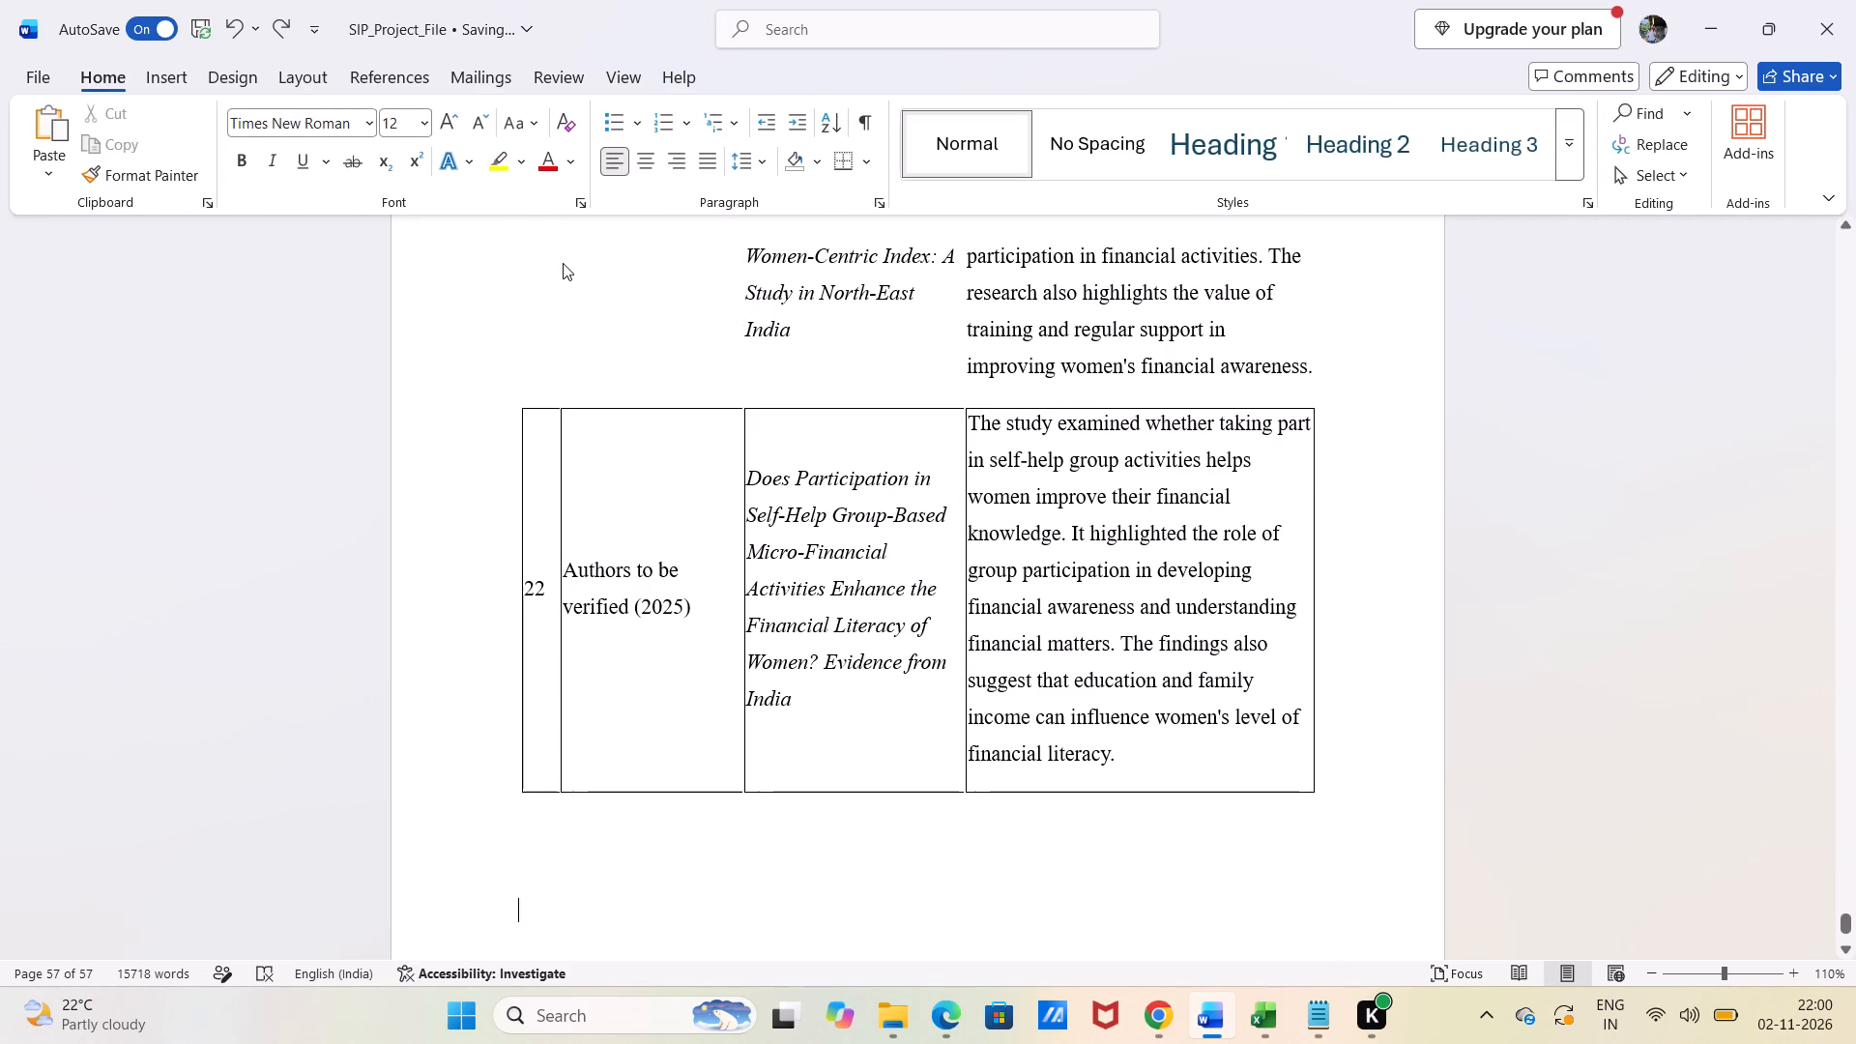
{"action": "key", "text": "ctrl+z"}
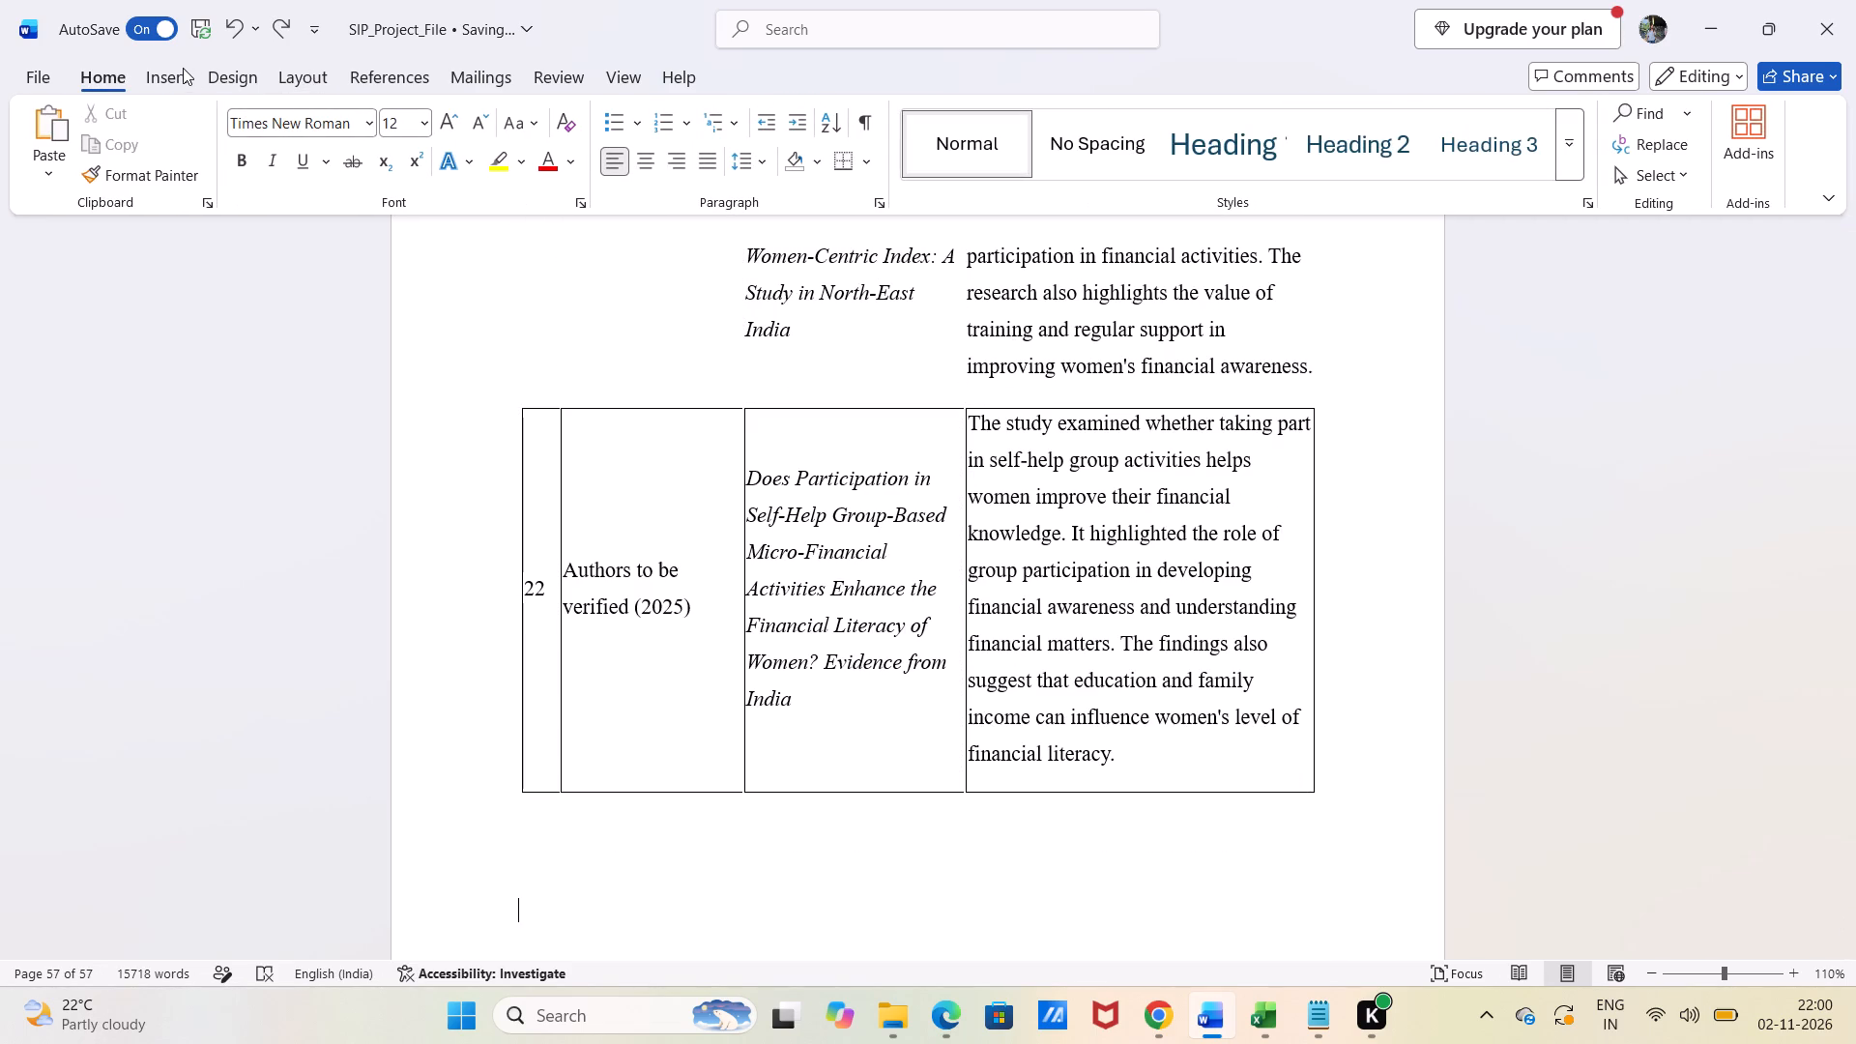
Draw a solid top border across the columns of row 21's continuation, where the table resumes on the last page.
{"action": "left_click", "coordinate": [183, 68]}
{"action": "left_click", "coordinate": [205, 159]}
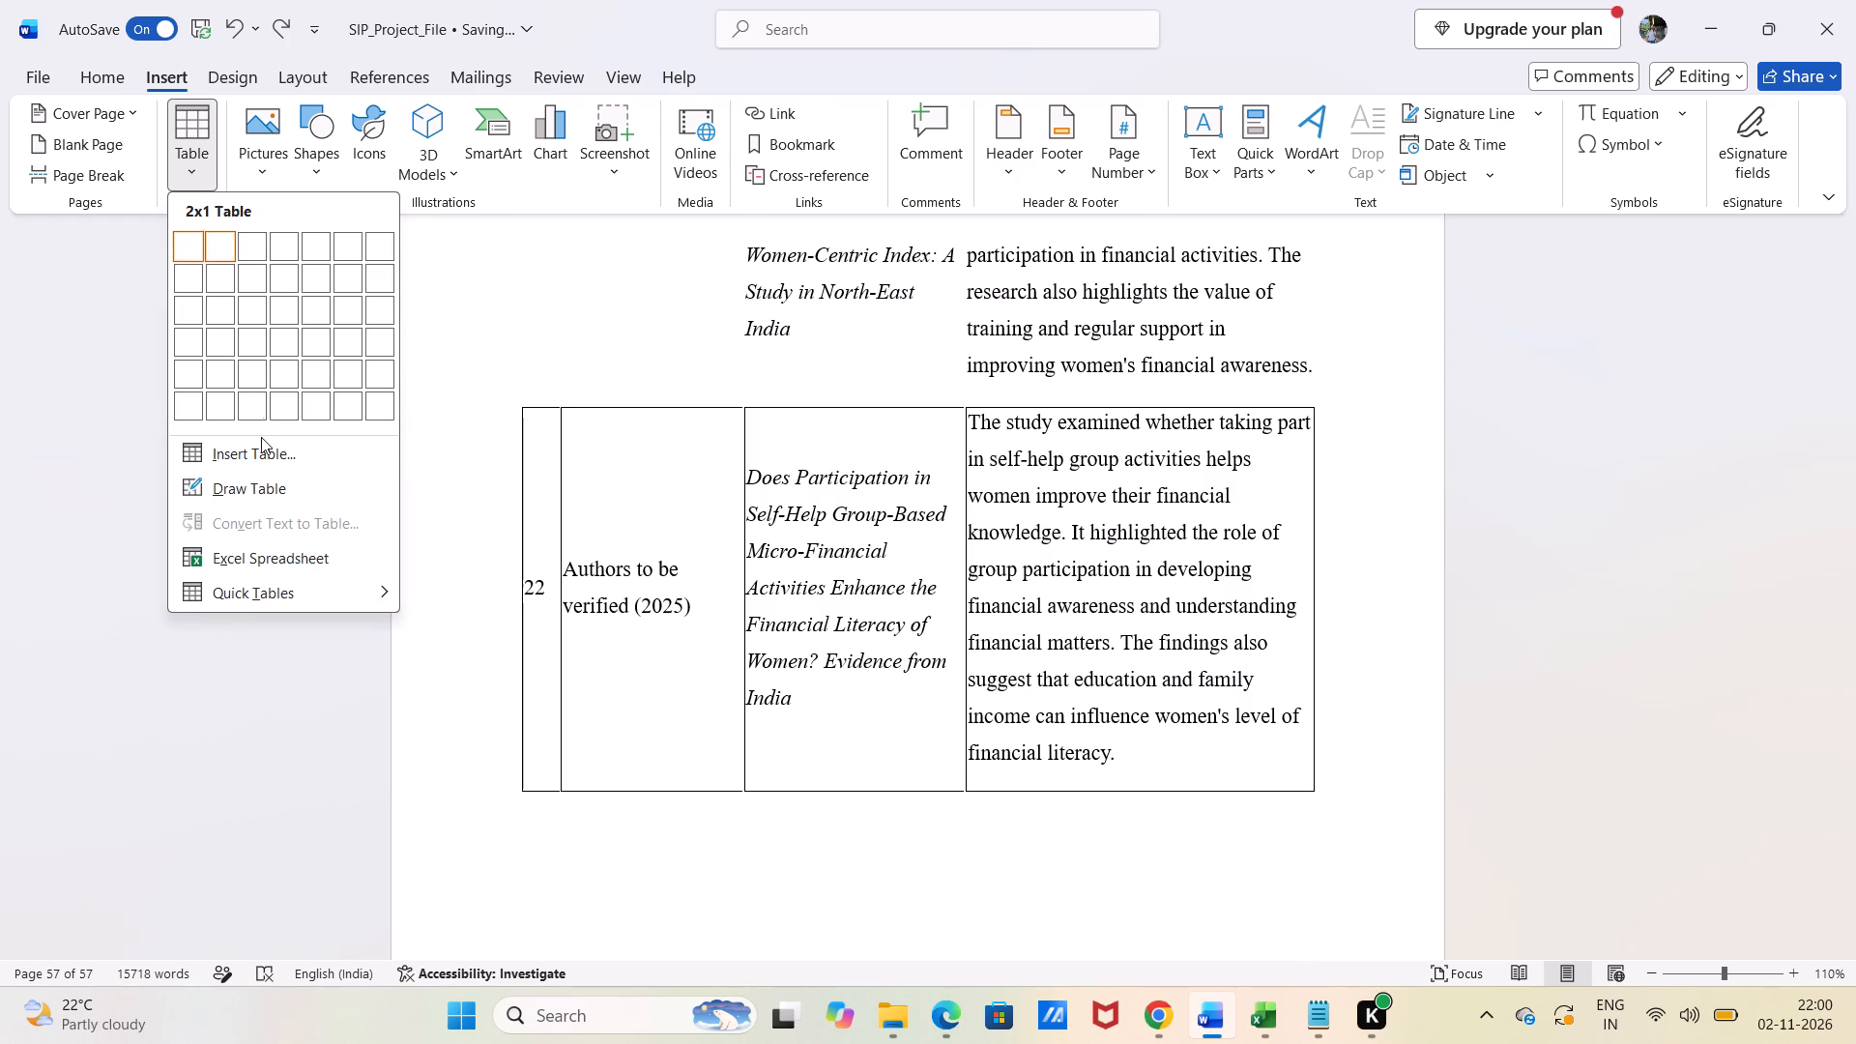
{"action": "left_click", "coordinate": [252, 482]}
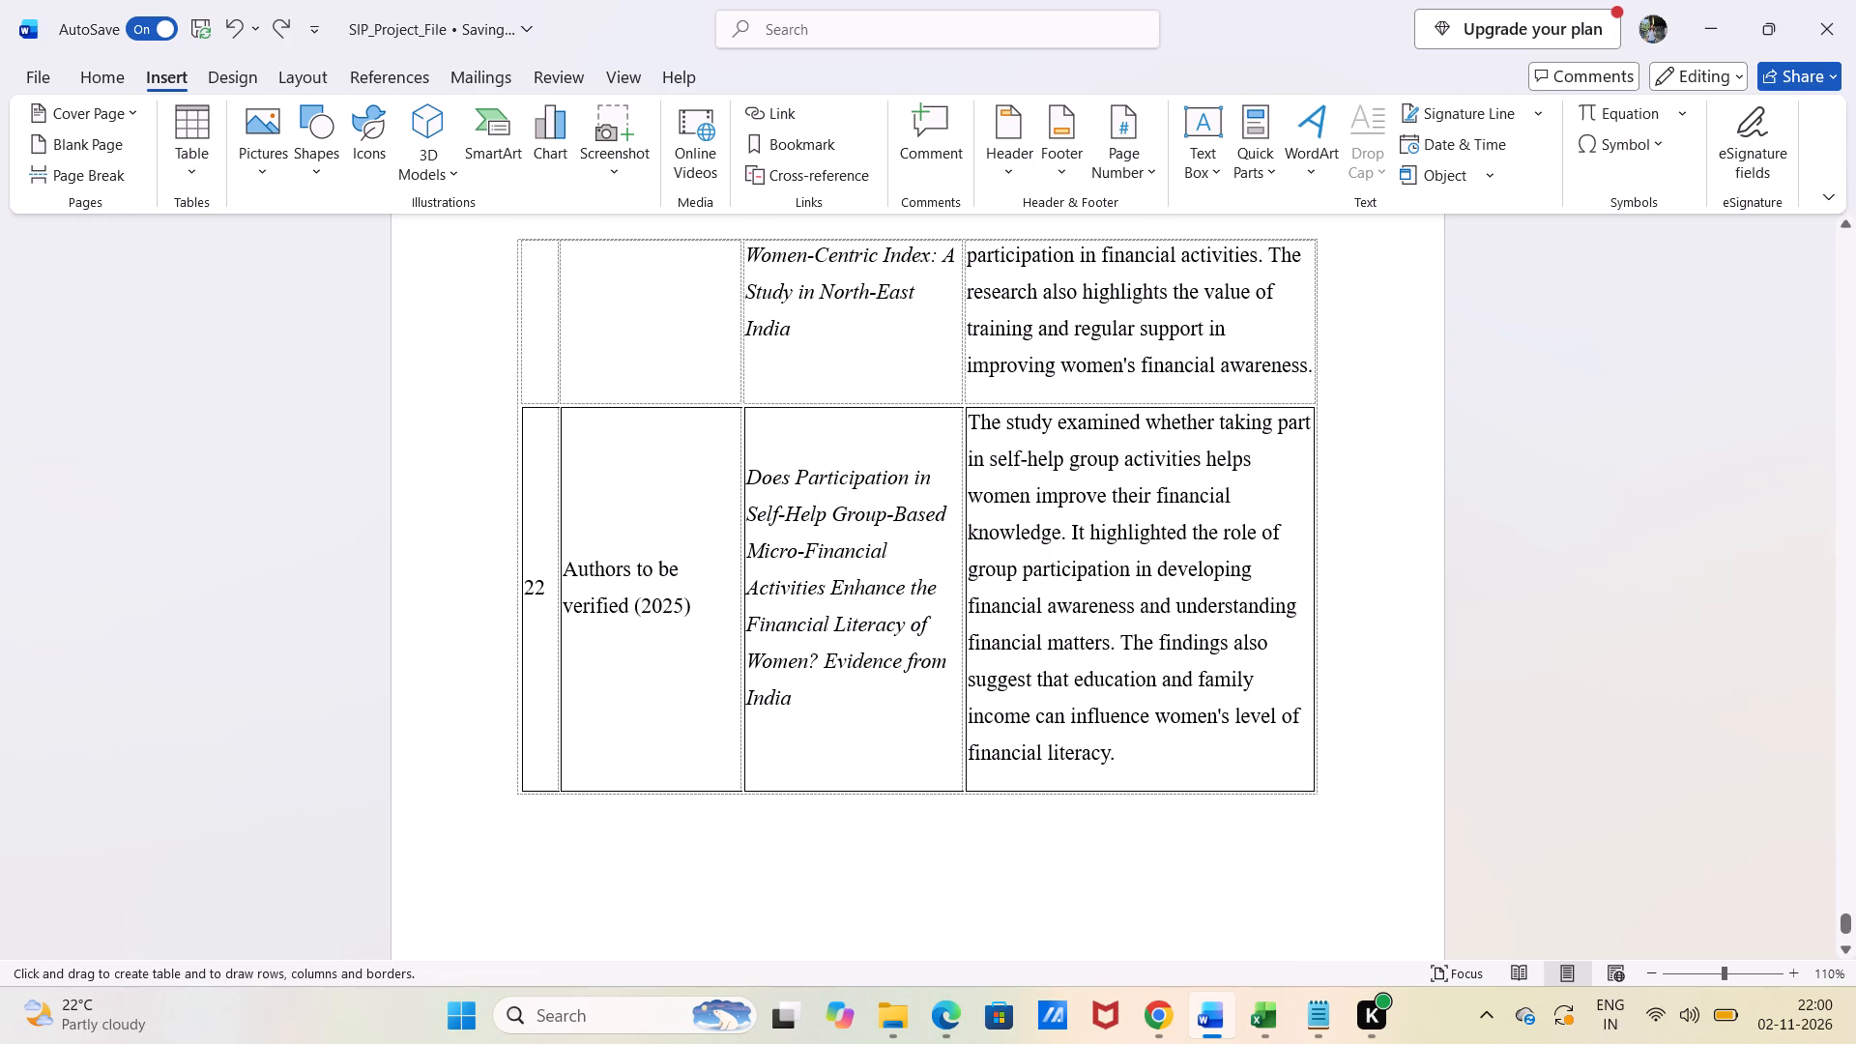
{"action": "left_click_drag", "start_coordinate": [577, 240], "coordinate": [694, 244]}
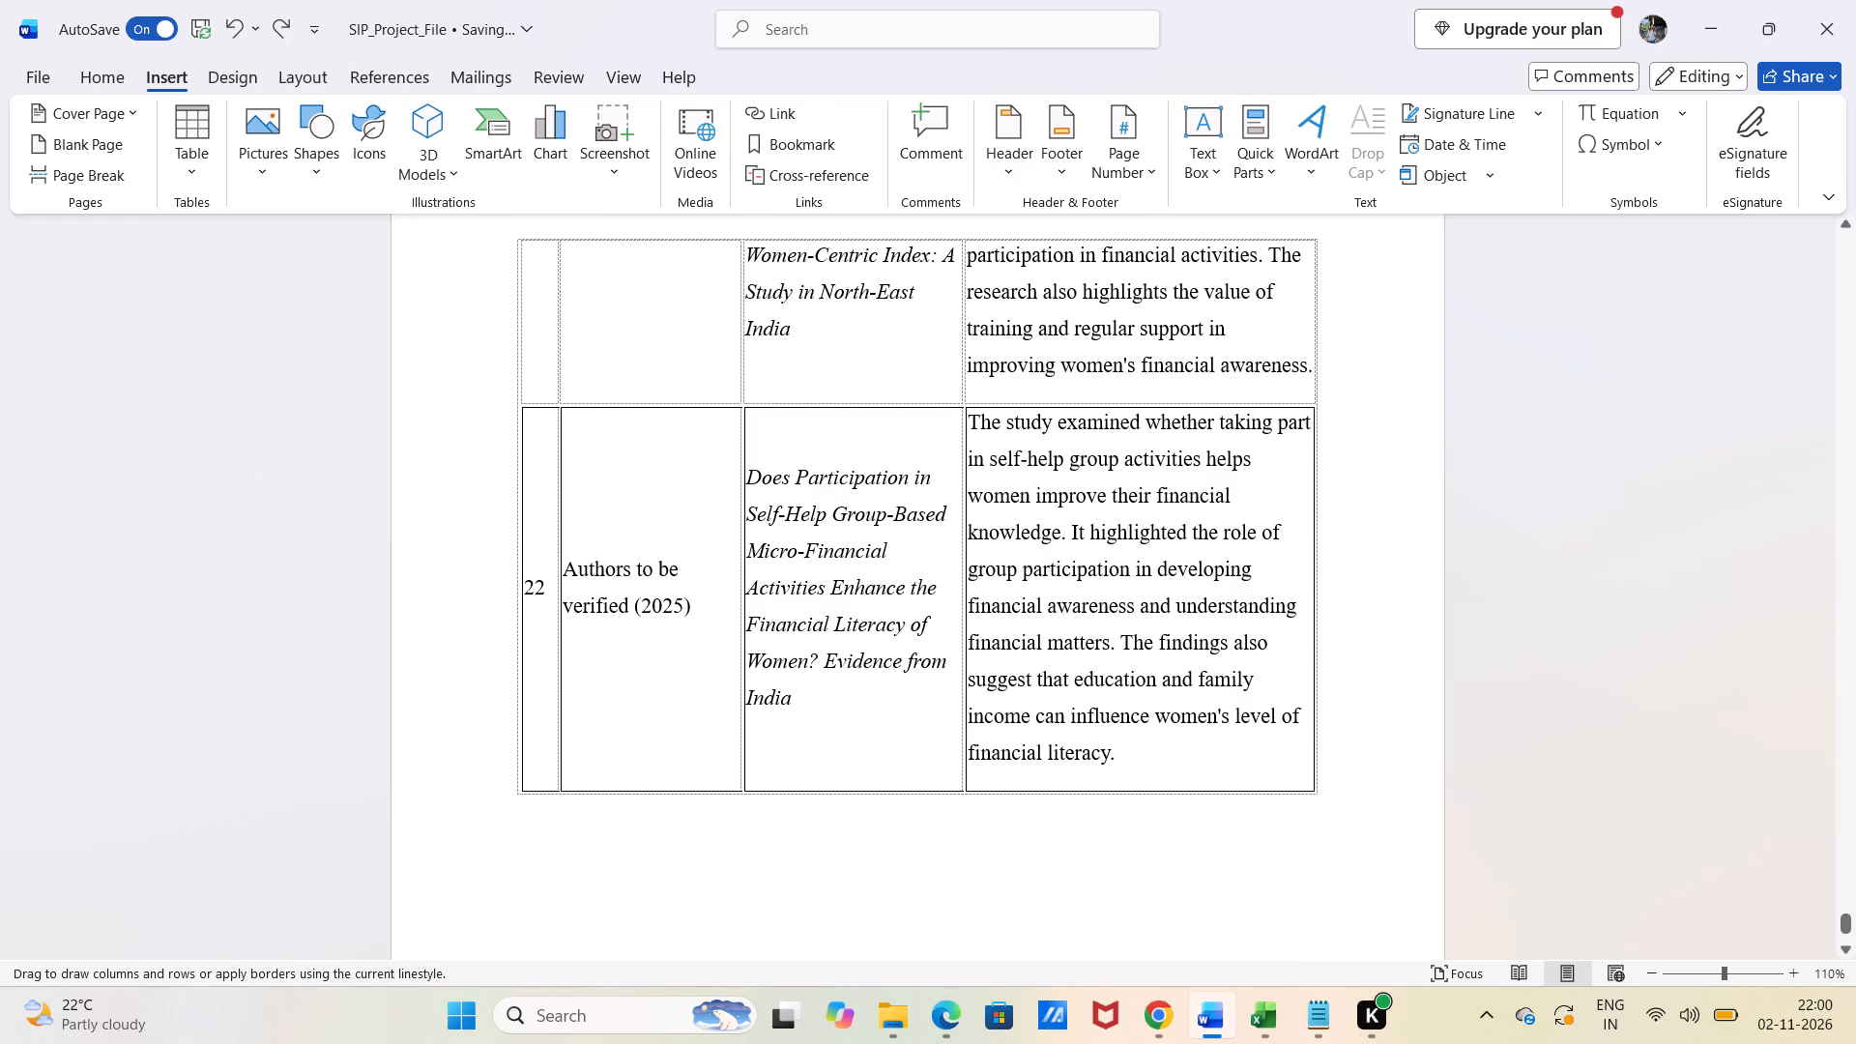
{"action": "left_click_drag", "start_coordinate": [694, 244], "coordinate": [1015, 236]}
{"action": "left_click_drag", "start_coordinate": [1015, 236], "coordinate": [1053, 236]}
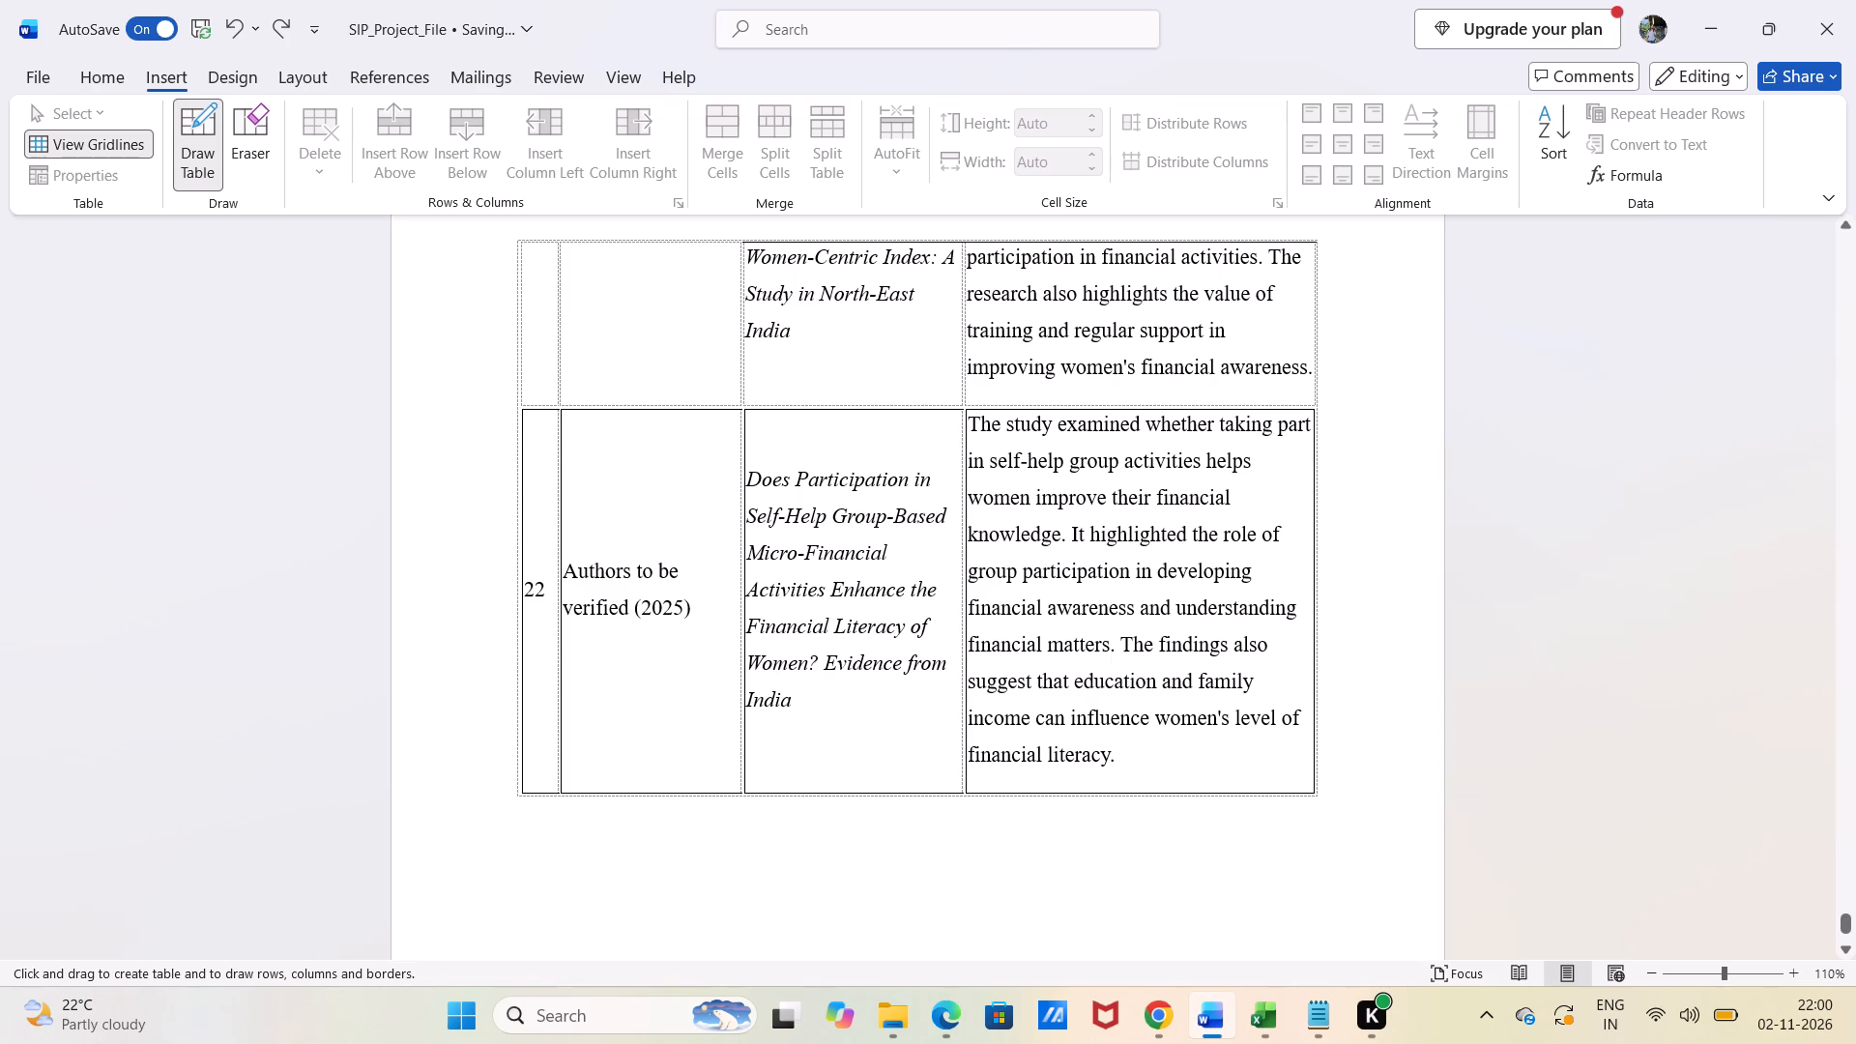
{"action": "left_click_drag", "start_coordinate": [524, 240], "coordinate": [768, 235]}
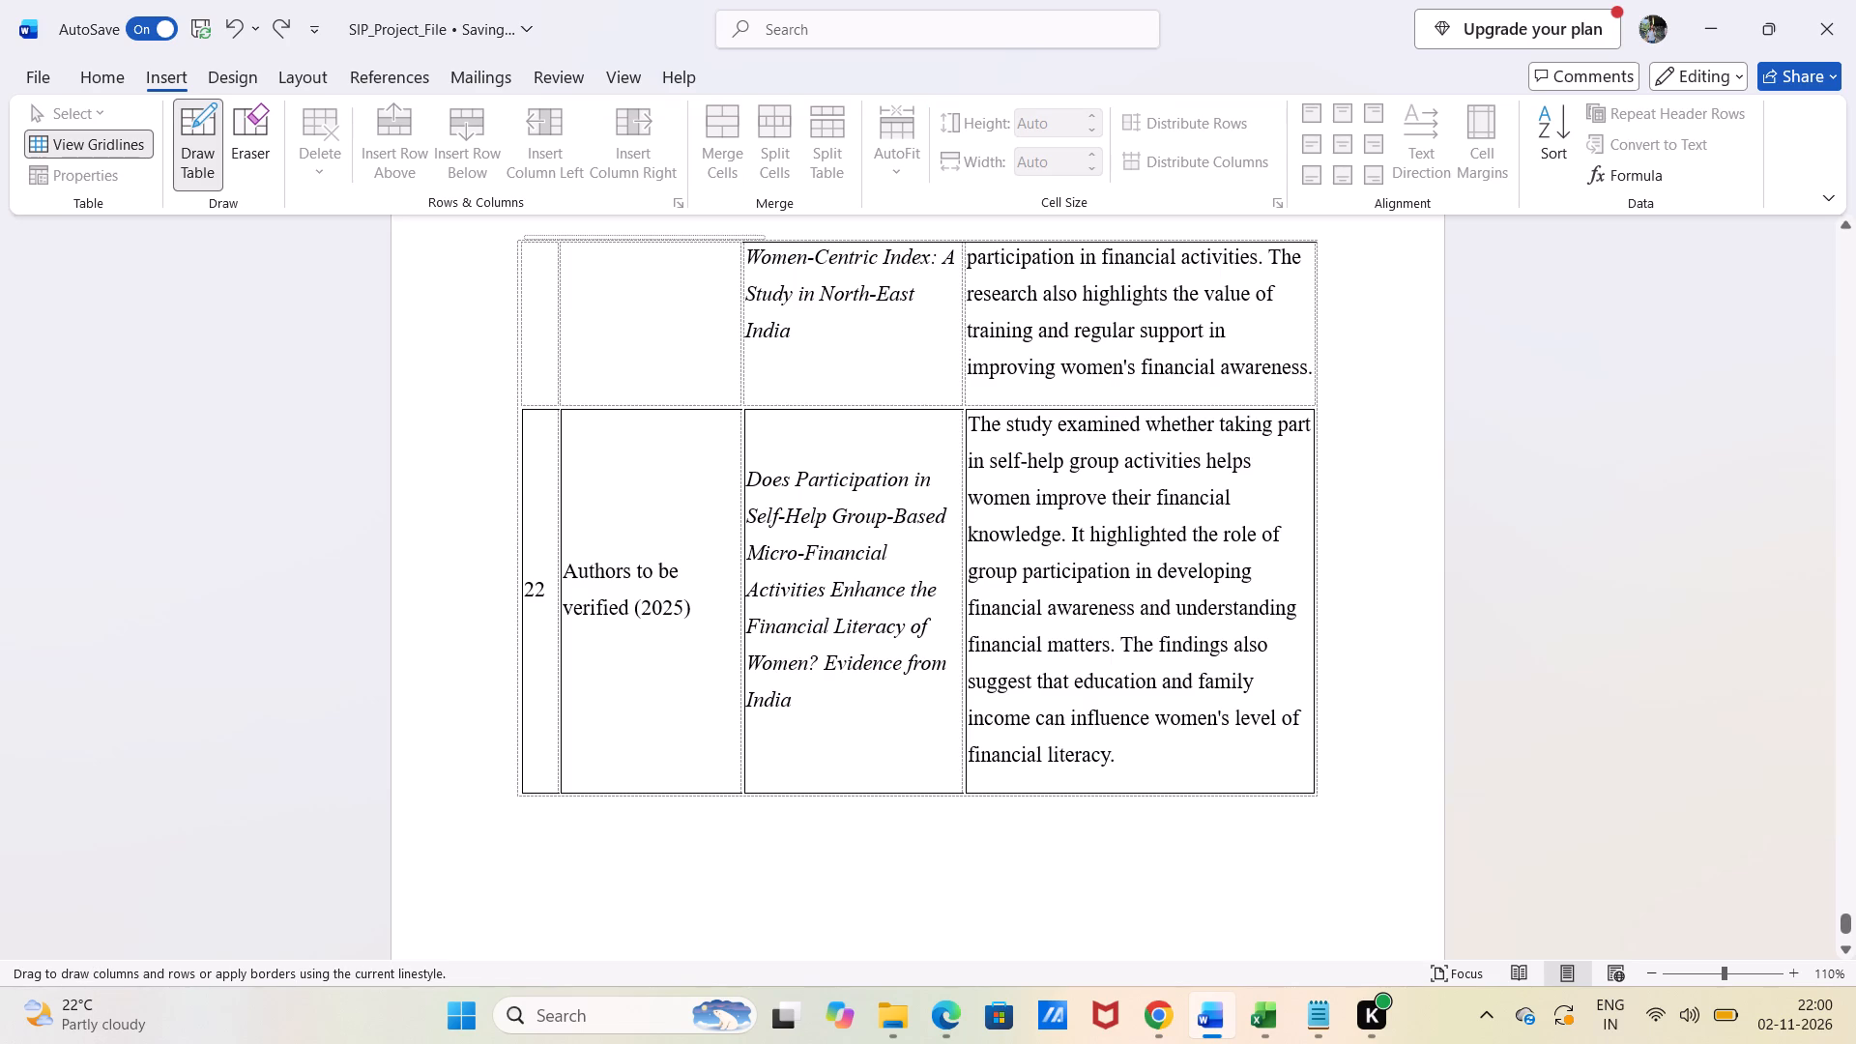
{"action": "left_click_drag", "start_coordinate": [768, 235], "coordinate": [784, 240]}
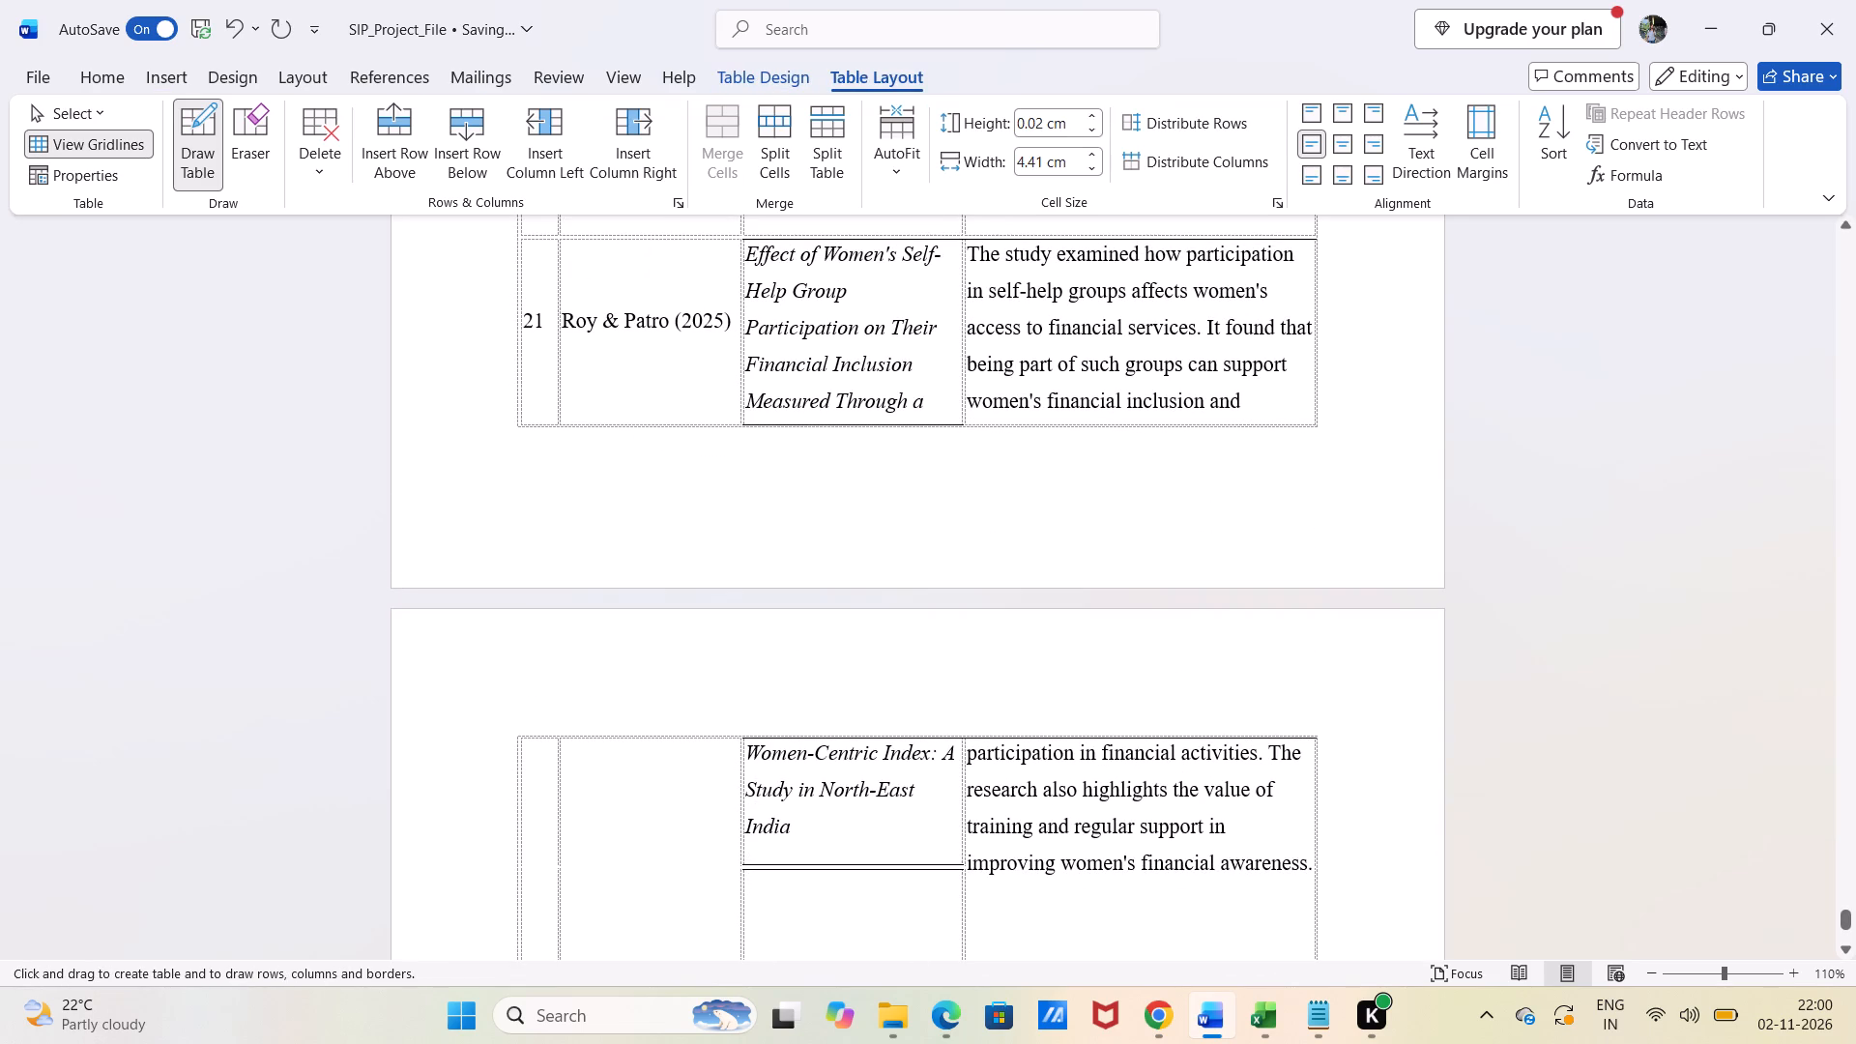
Draw solid vertical borders along both outer edges and all column divisions of row 21, plus the bottom border of its summary cell.
{"action": "left_click_drag", "start_coordinate": [519, 245], "coordinate": [527, 314]}
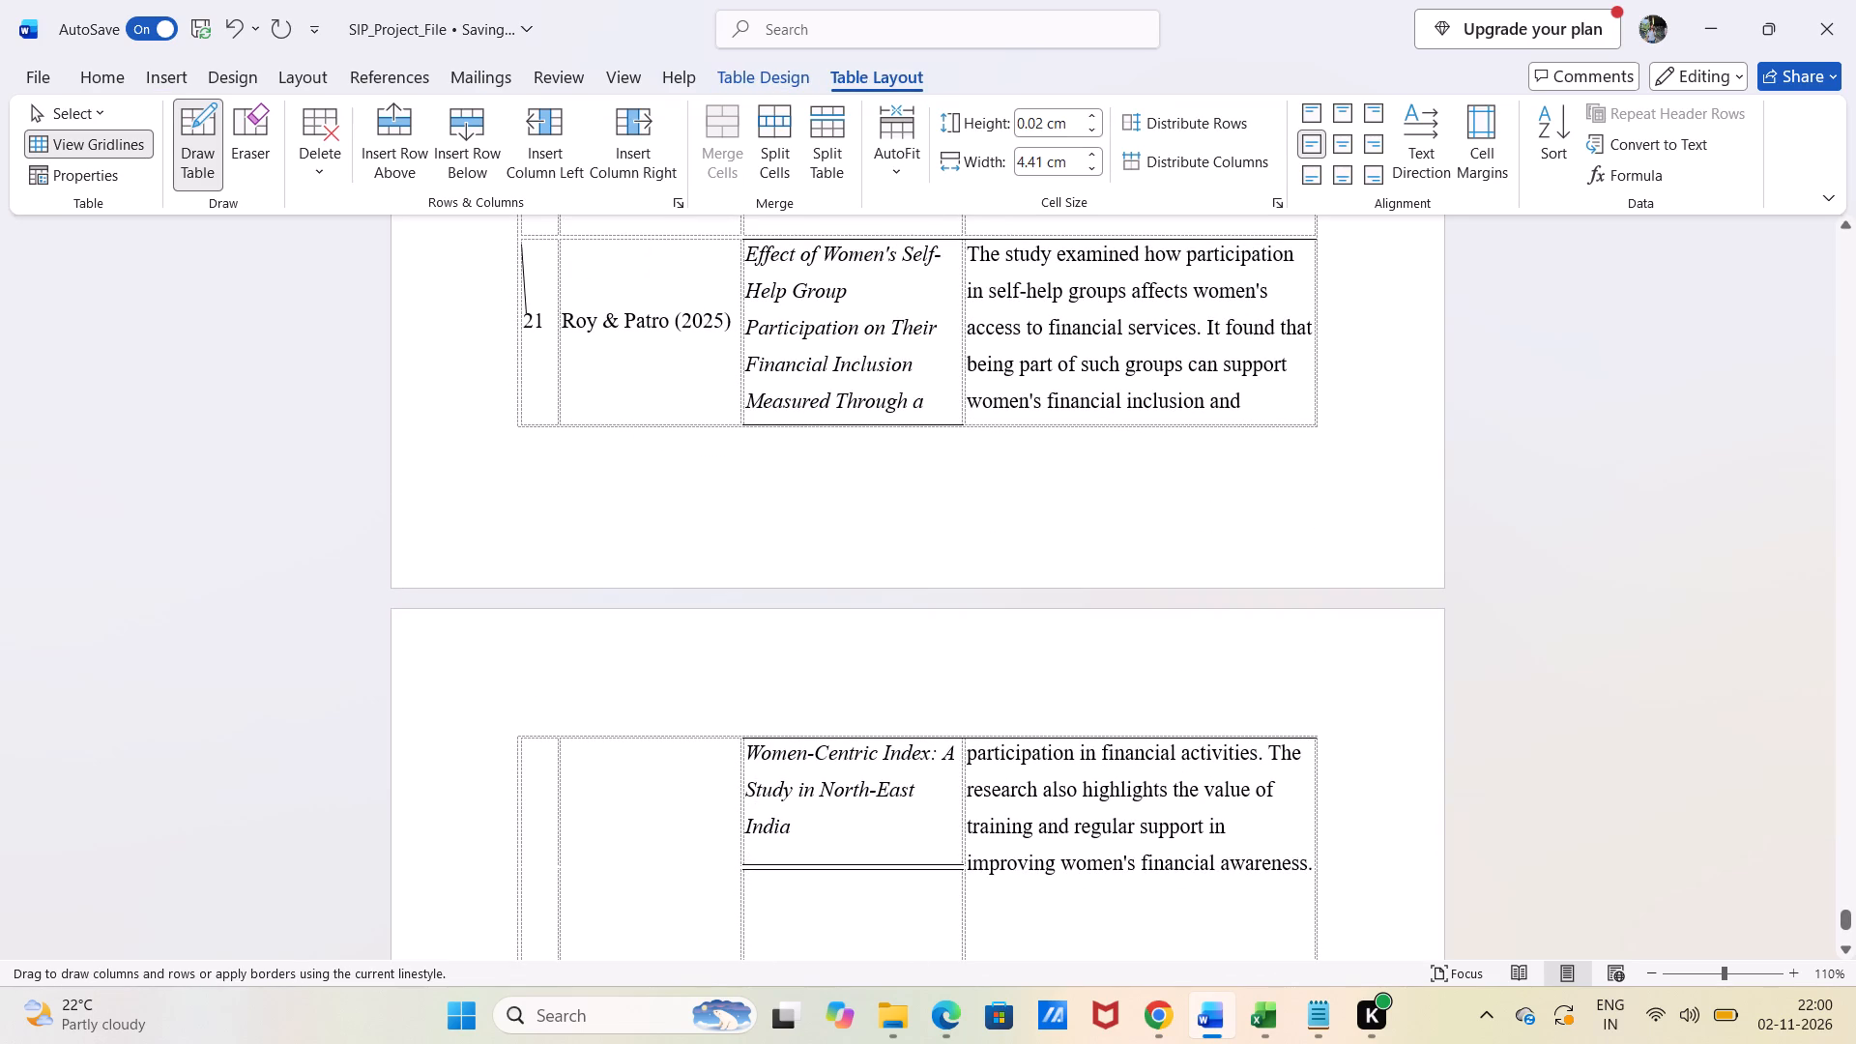
{"action": "left_click_drag", "start_coordinate": [527, 314], "coordinate": [524, 356]}
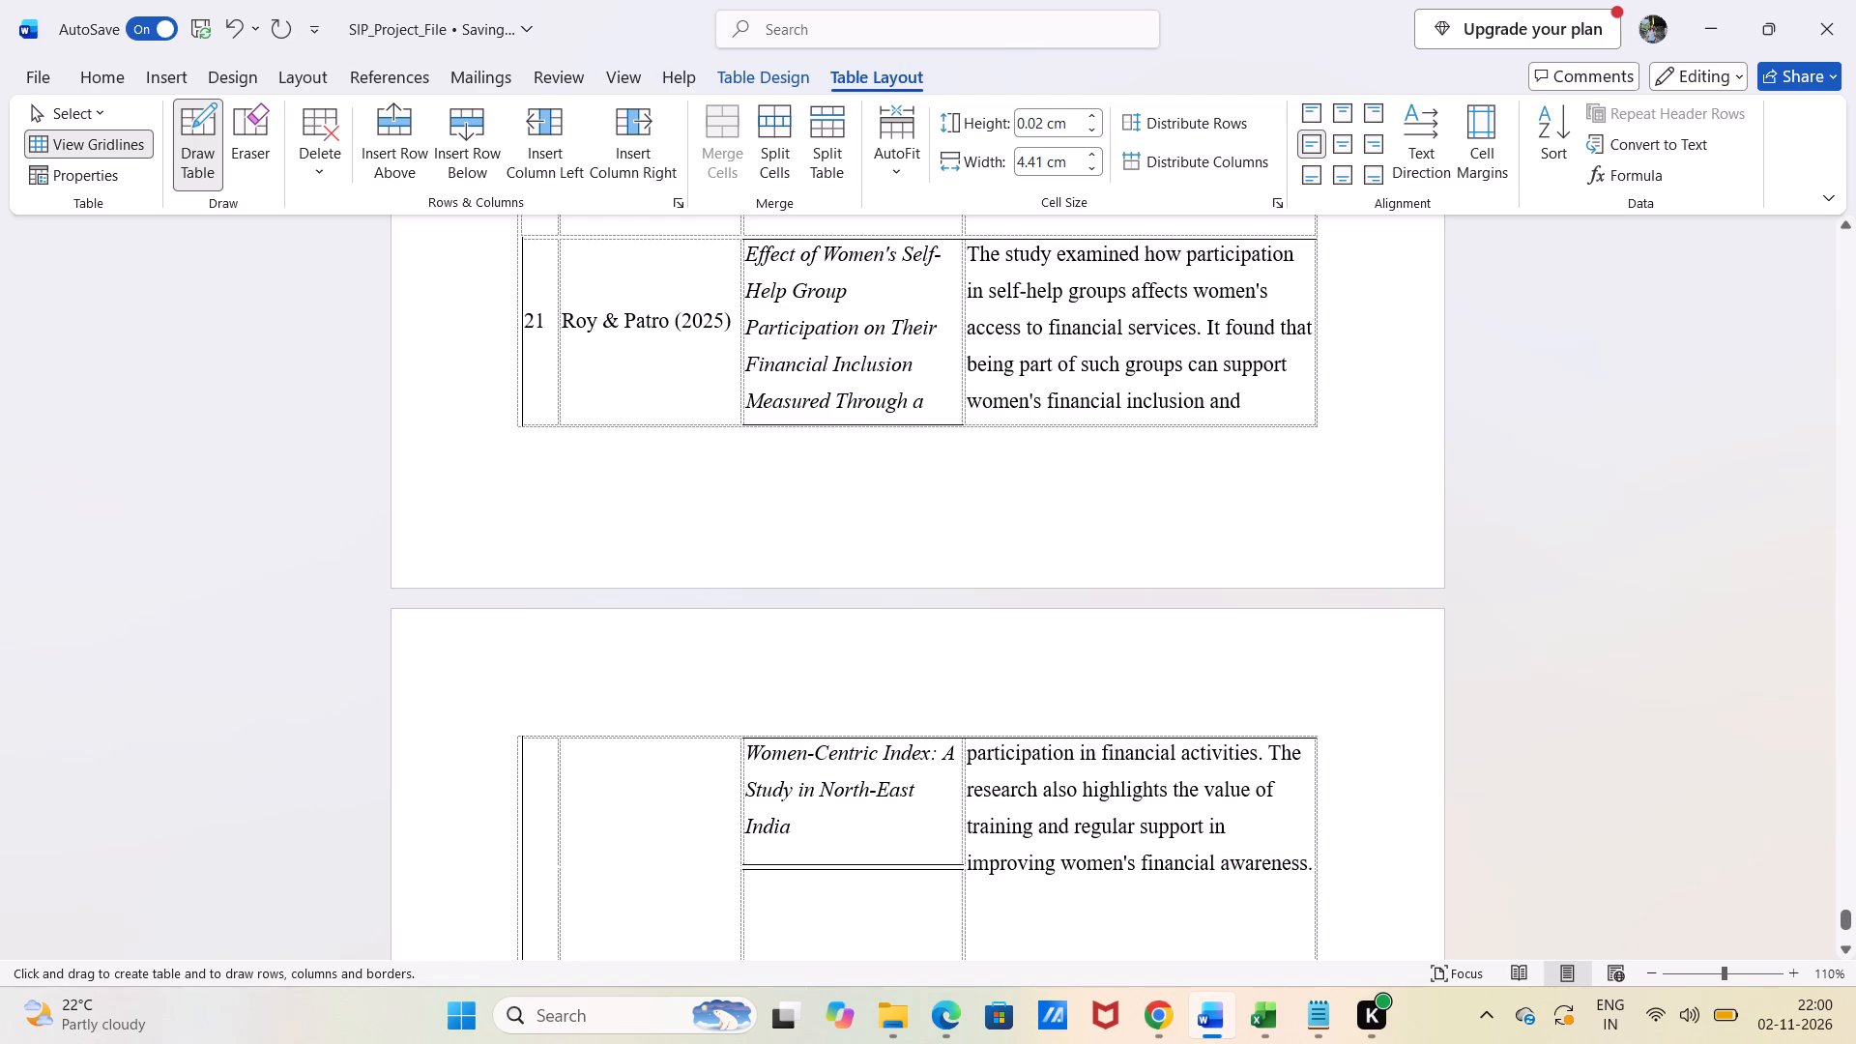
{"action": "left_click_drag", "start_coordinate": [563, 242], "coordinate": [564, 301]}
{"action": "left_click_drag", "start_coordinate": [742, 242], "coordinate": [739, 265]}
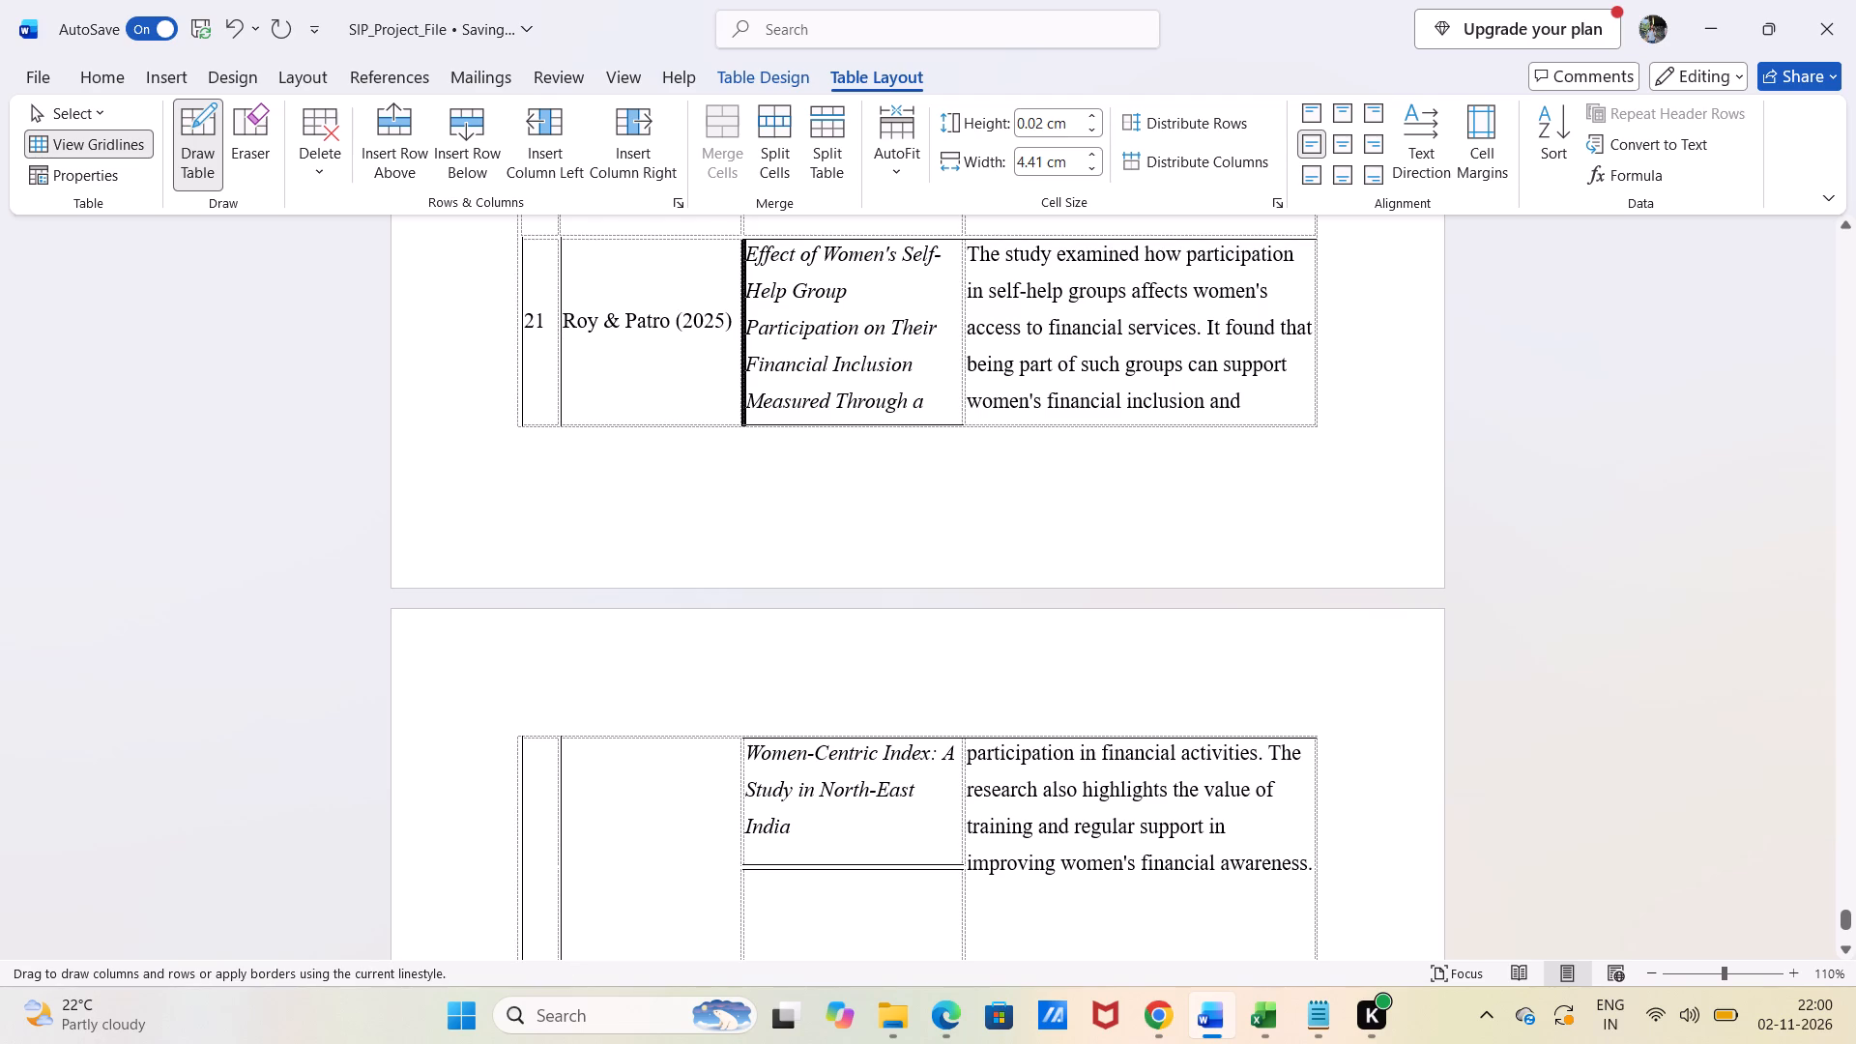
{"action": "left_click_drag", "start_coordinate": [739, 265], "coordinate": [737, 282]}
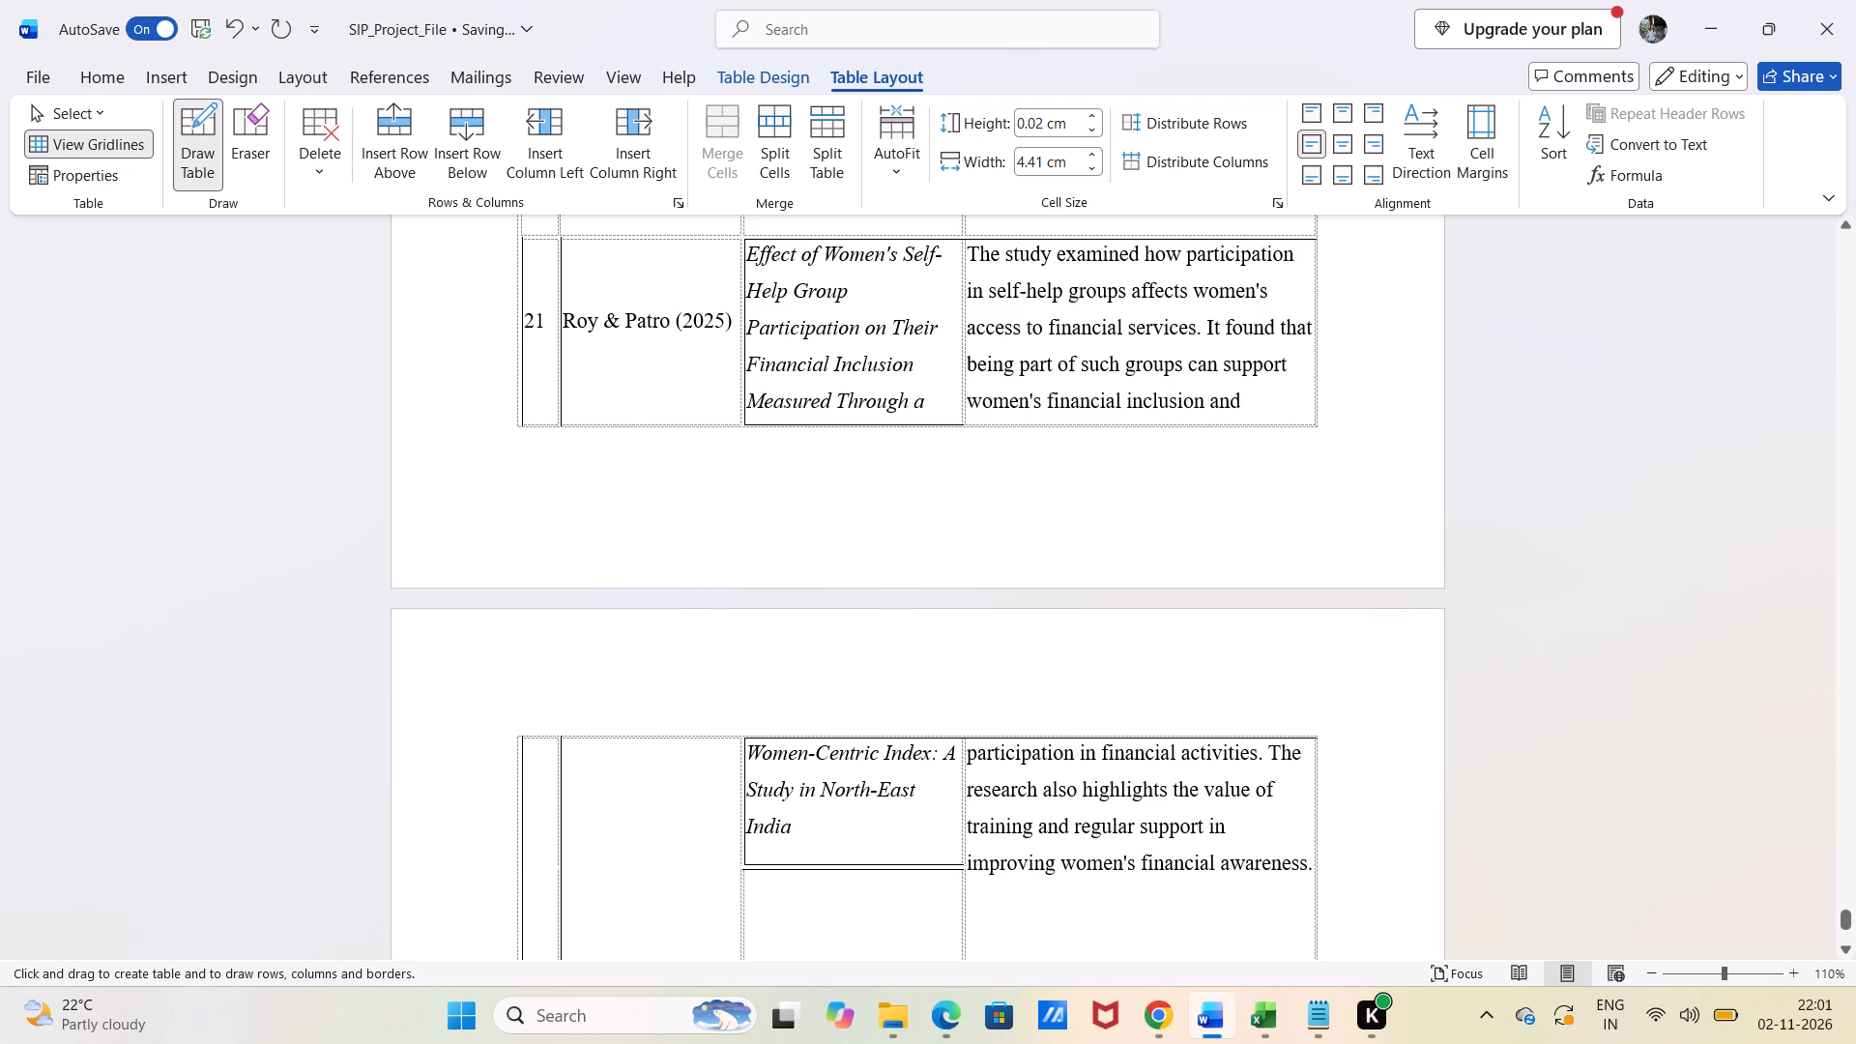
{"action": "left_click_drag", "start_coordinate": [964, 247], "coordinate": [964, 291]}
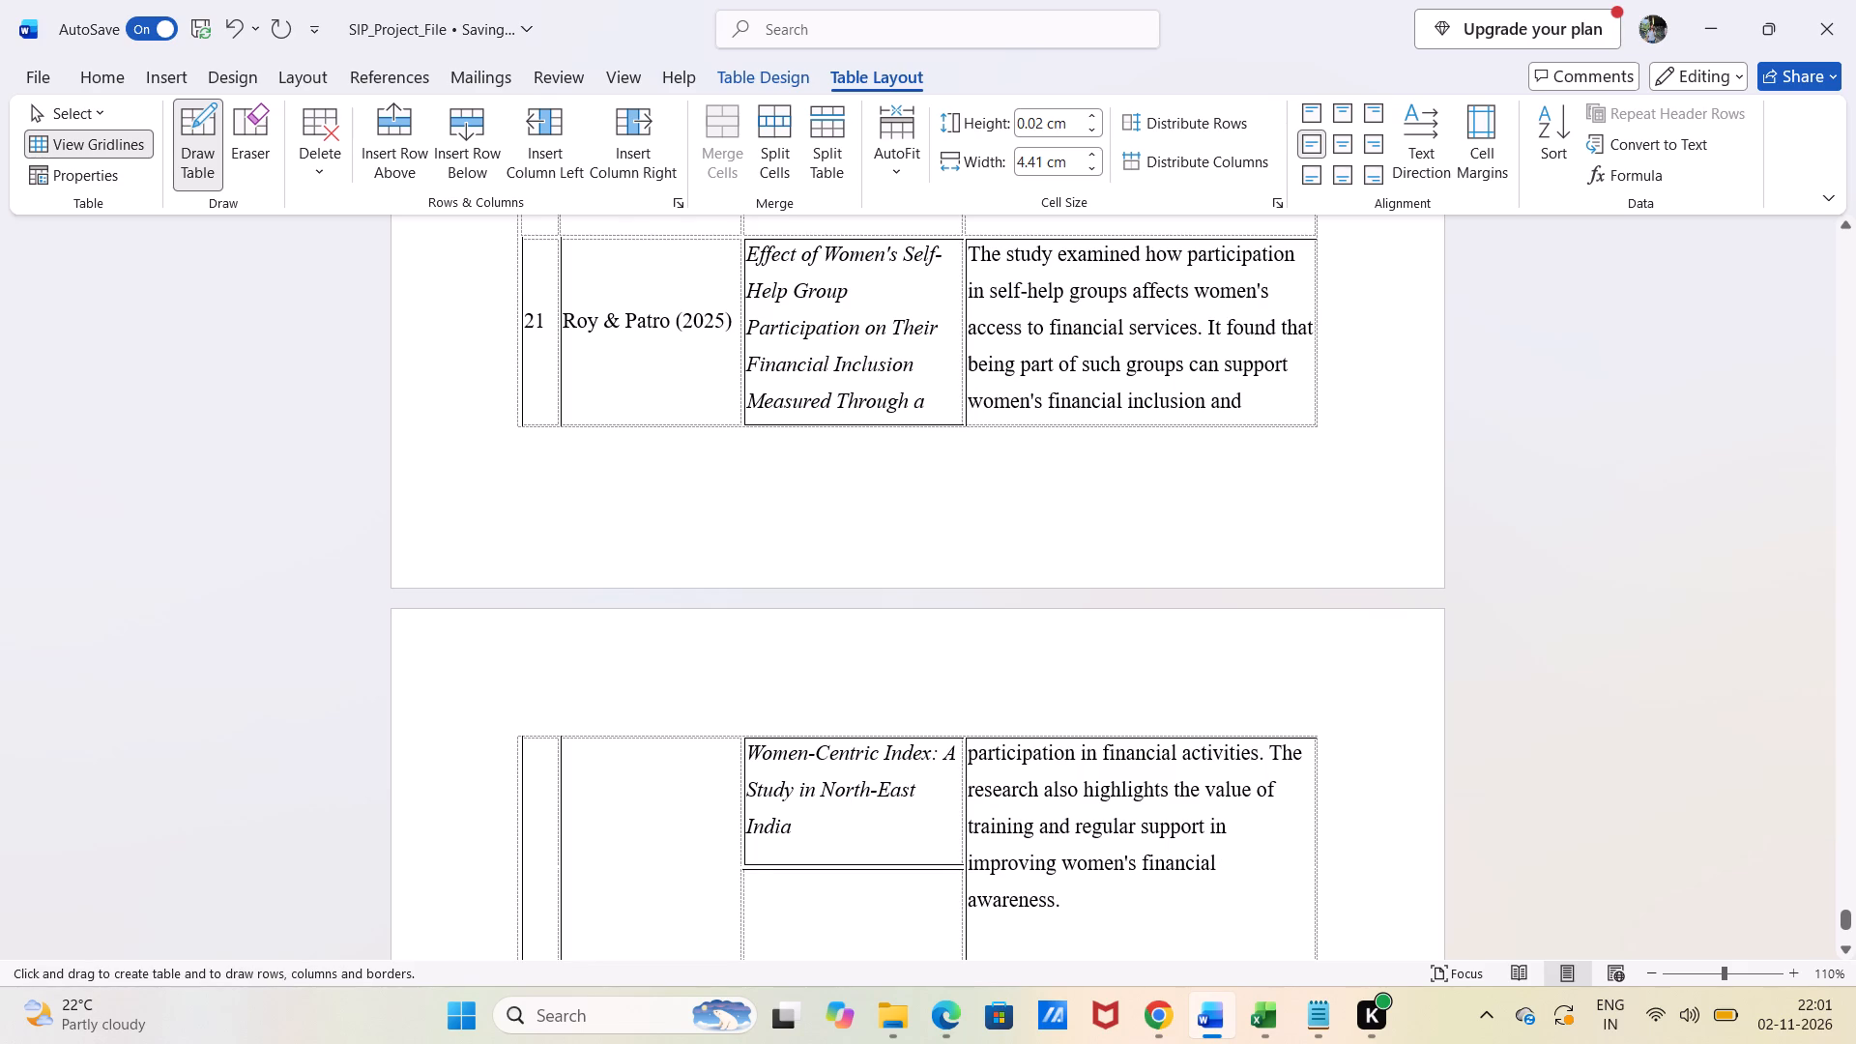
{"action": "left_click_drag", "start_coordinate": [1318, 250], "coordinate": [1314, 287]}
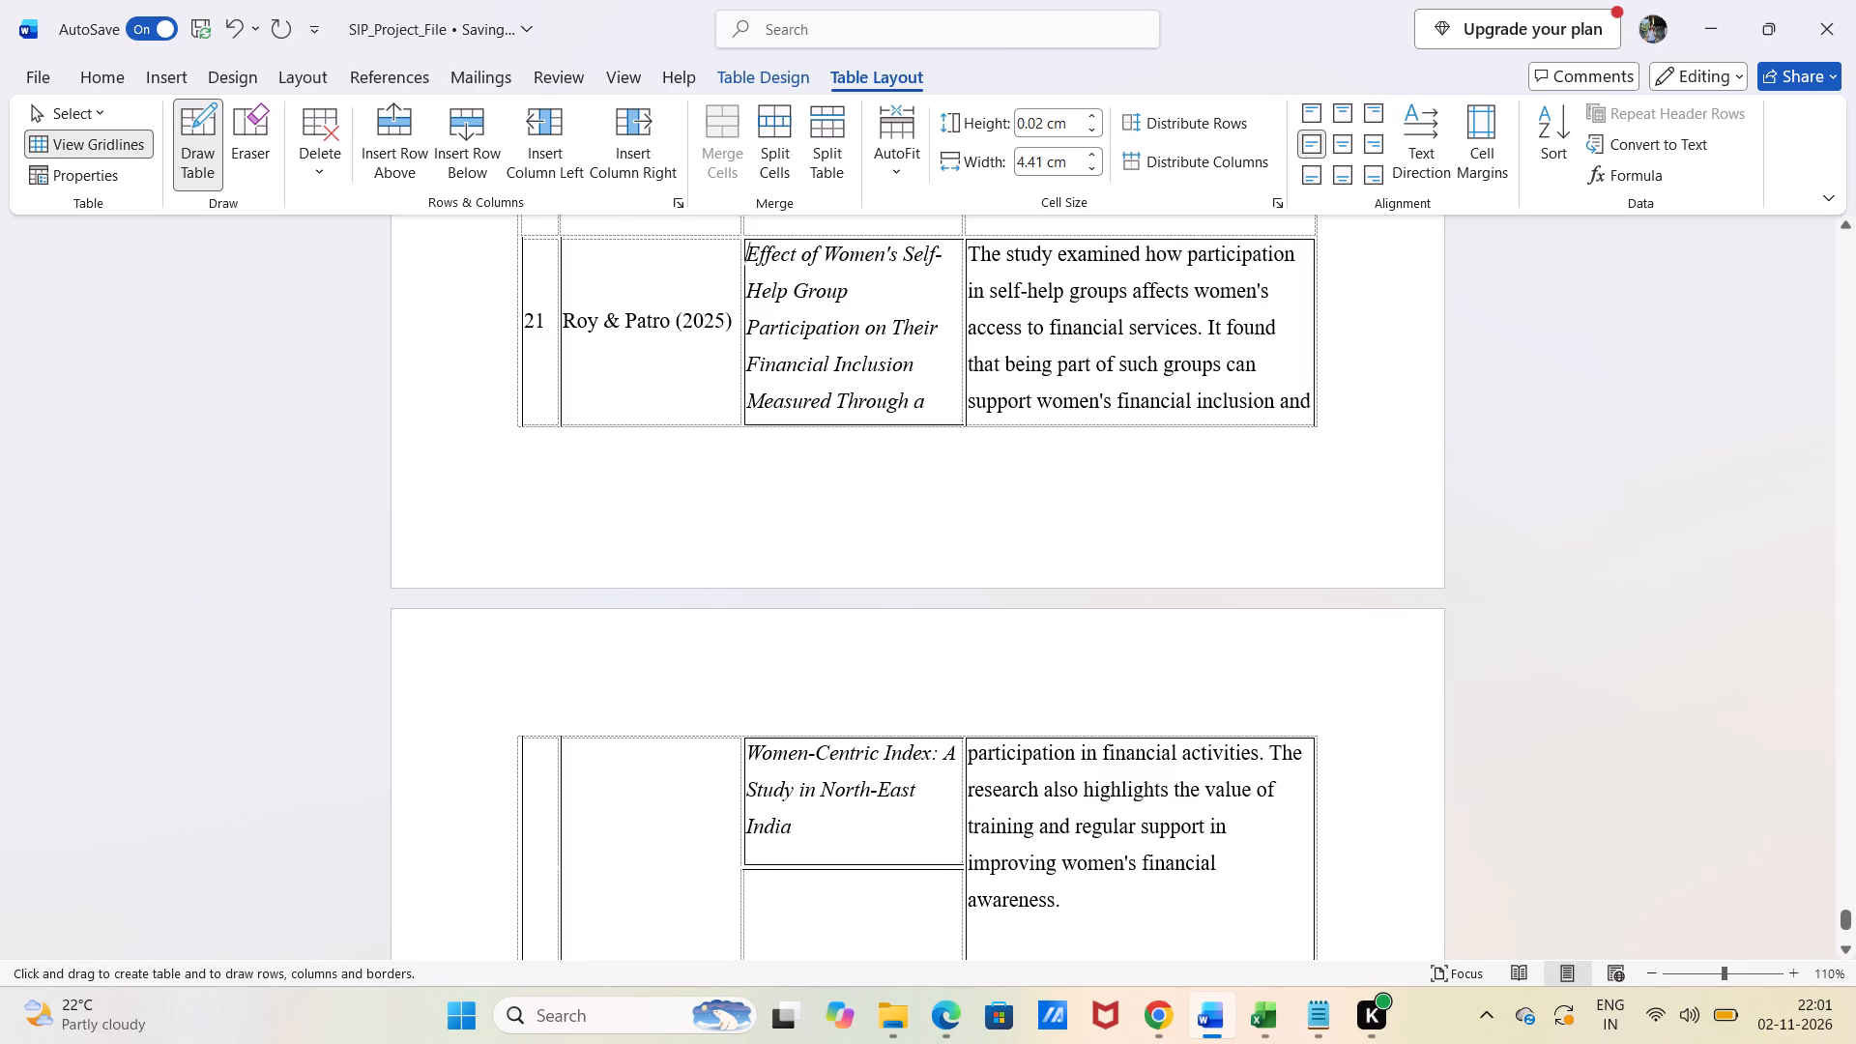
{"action": "left_click_drag", "start_coordinate": [976, 427], "coordinate": [1033, 428]}
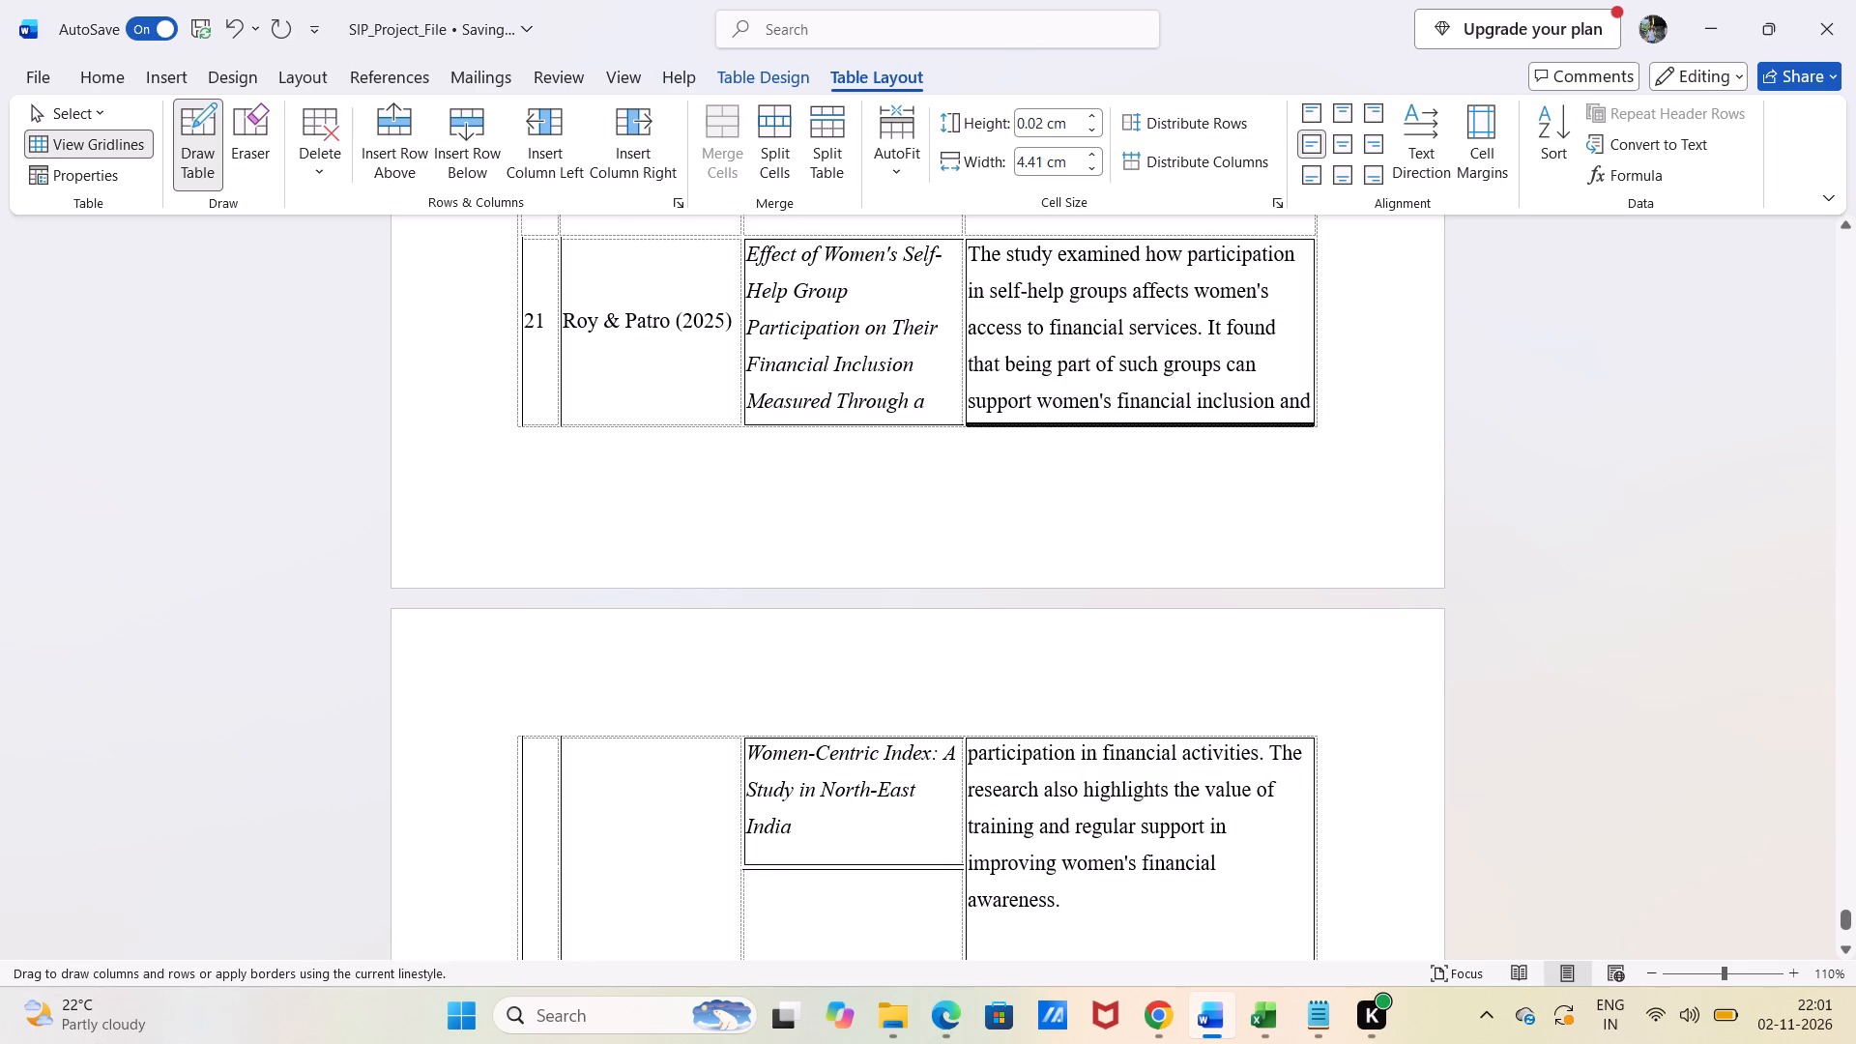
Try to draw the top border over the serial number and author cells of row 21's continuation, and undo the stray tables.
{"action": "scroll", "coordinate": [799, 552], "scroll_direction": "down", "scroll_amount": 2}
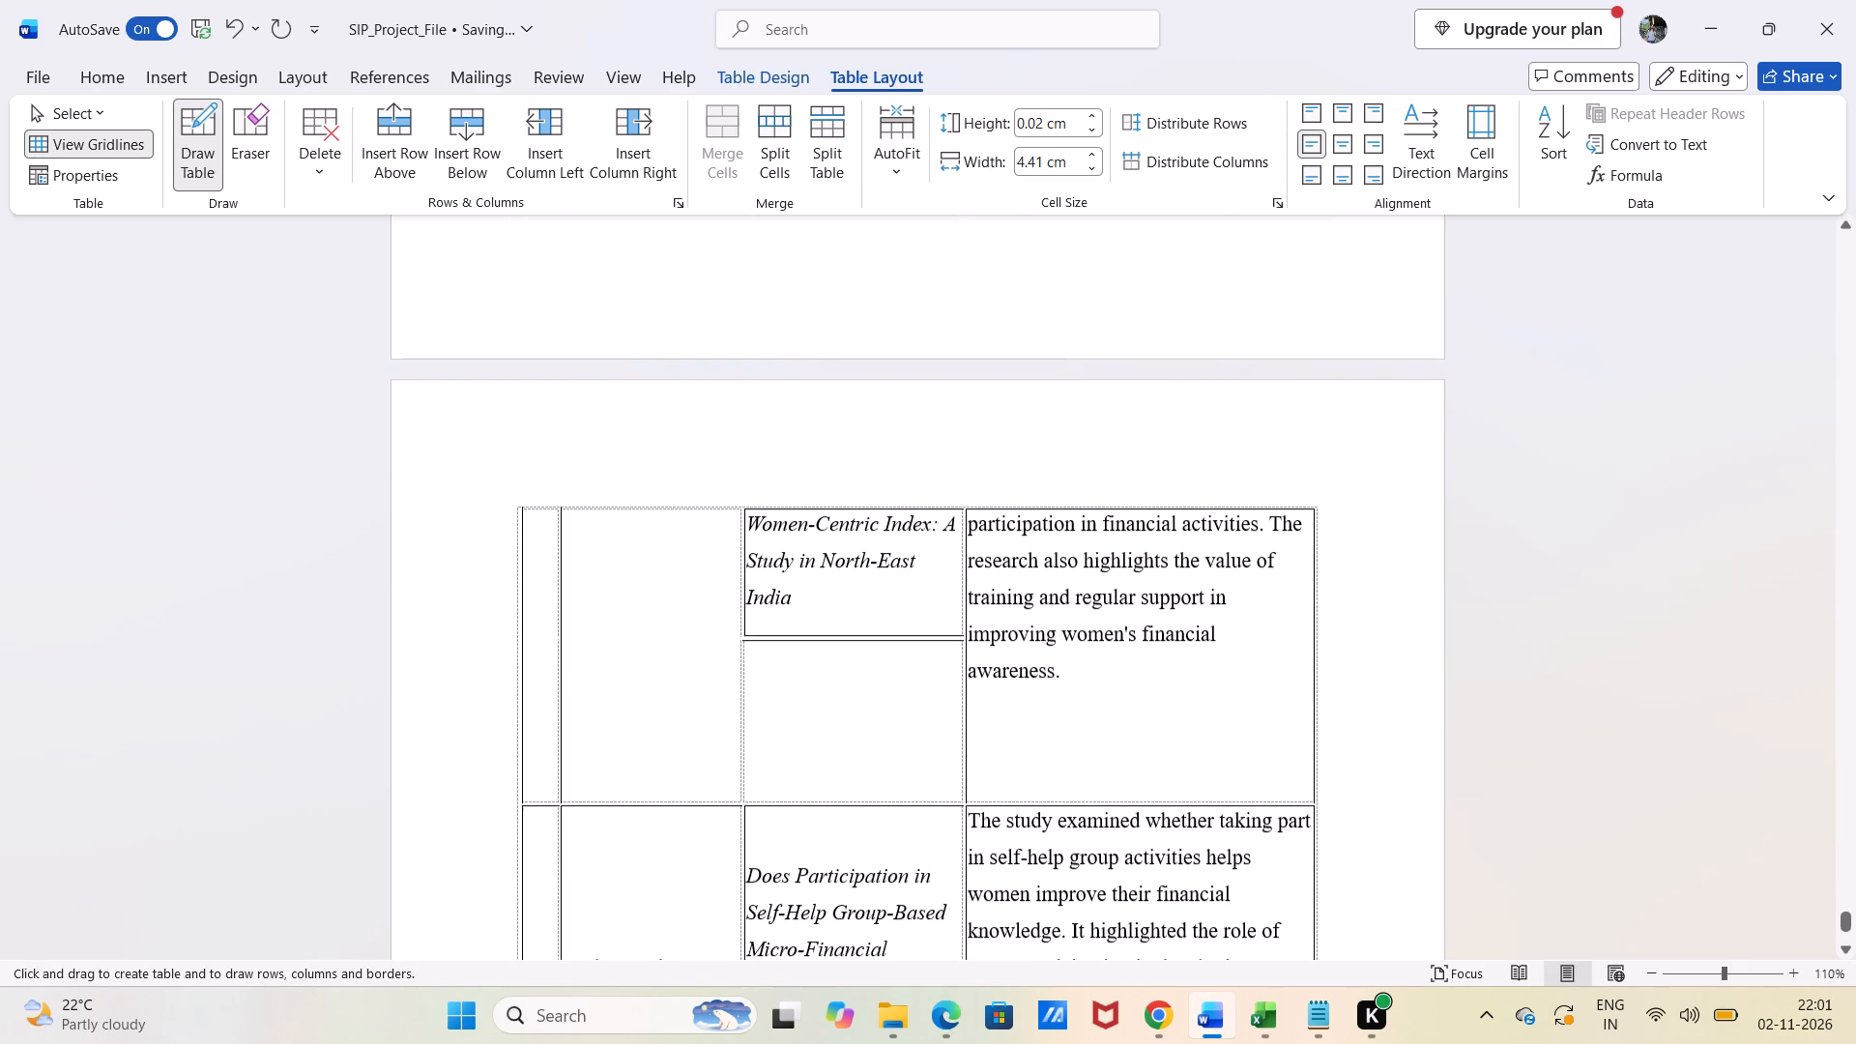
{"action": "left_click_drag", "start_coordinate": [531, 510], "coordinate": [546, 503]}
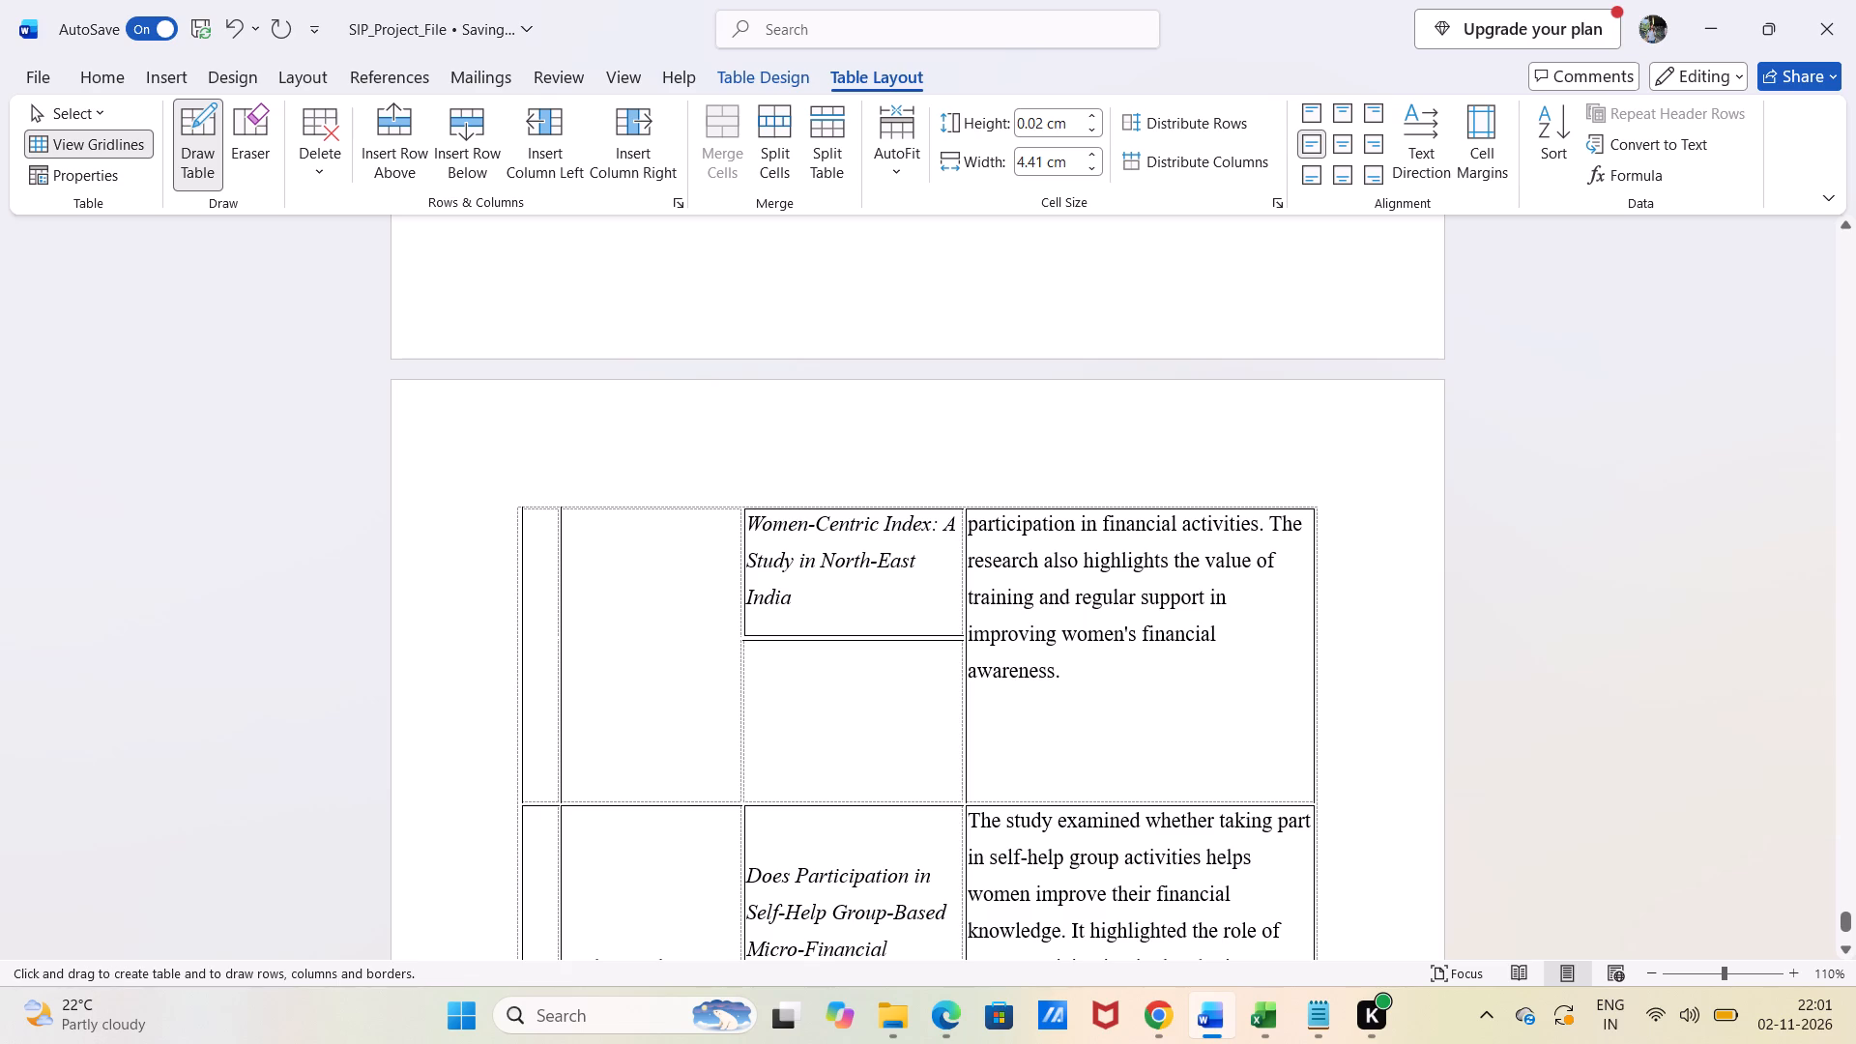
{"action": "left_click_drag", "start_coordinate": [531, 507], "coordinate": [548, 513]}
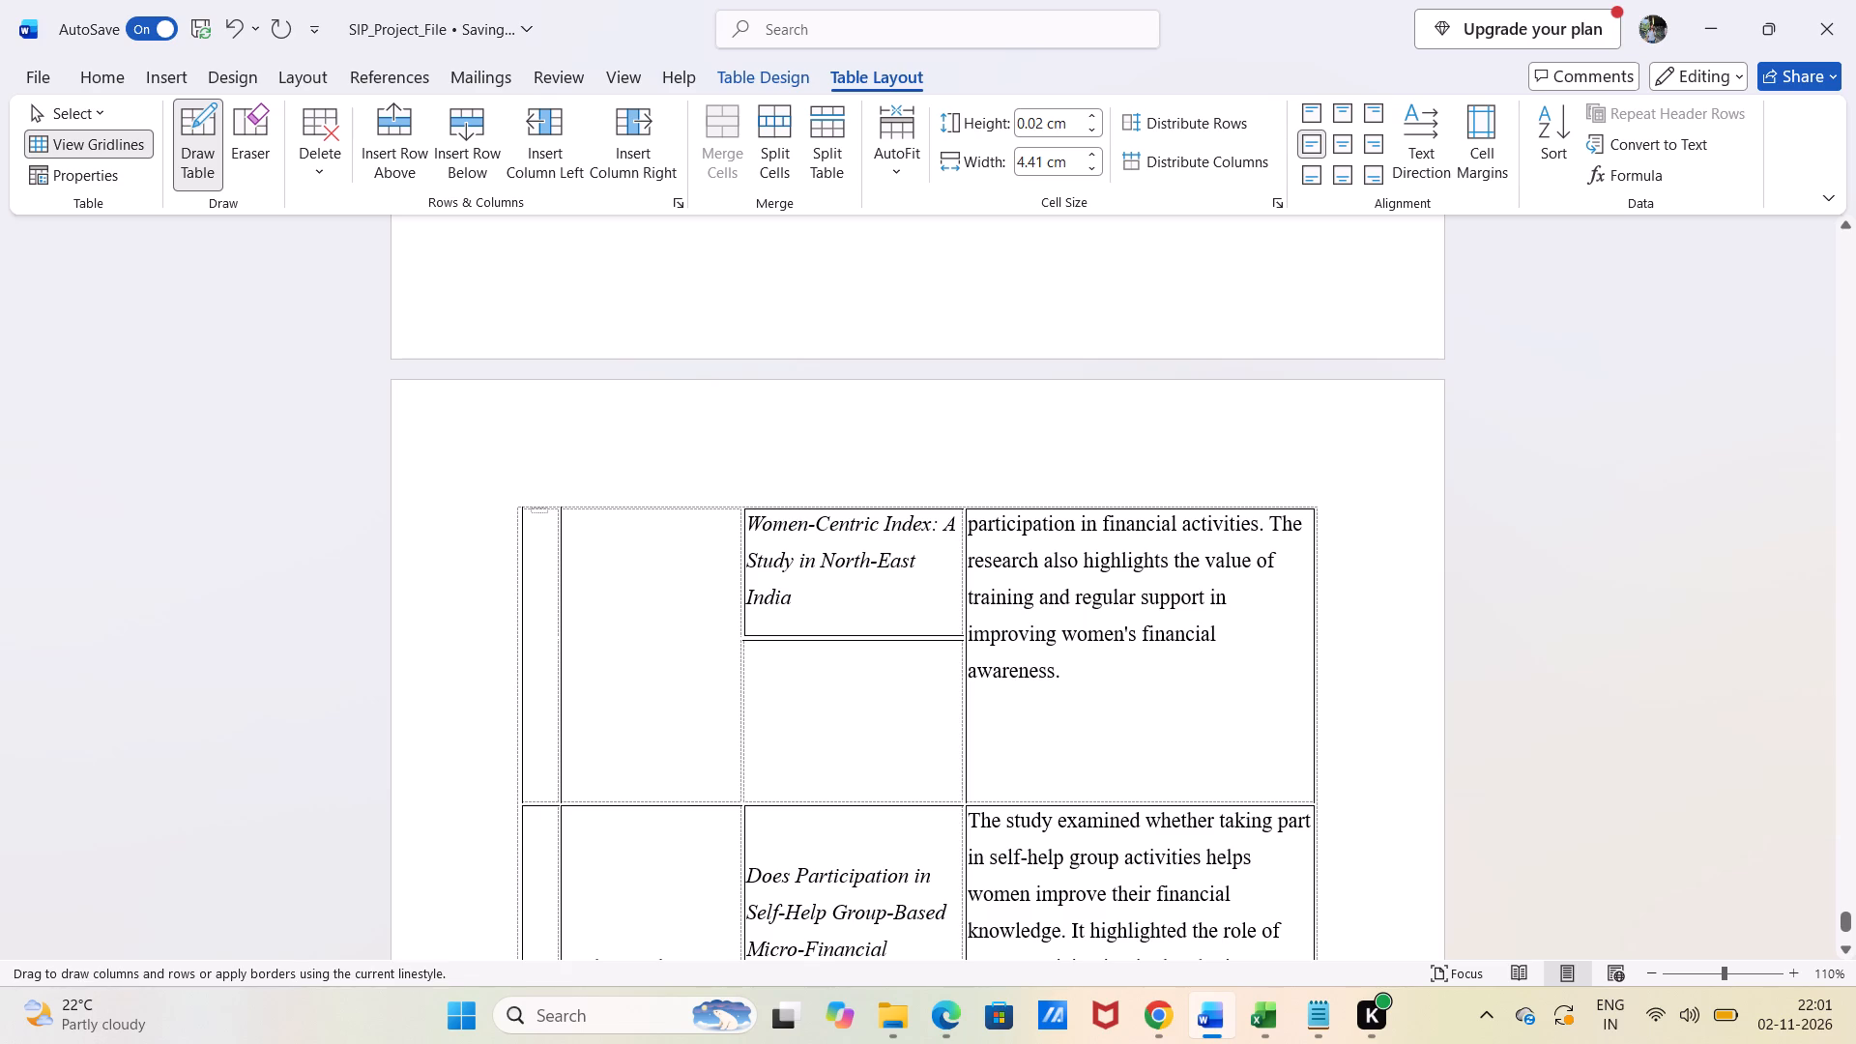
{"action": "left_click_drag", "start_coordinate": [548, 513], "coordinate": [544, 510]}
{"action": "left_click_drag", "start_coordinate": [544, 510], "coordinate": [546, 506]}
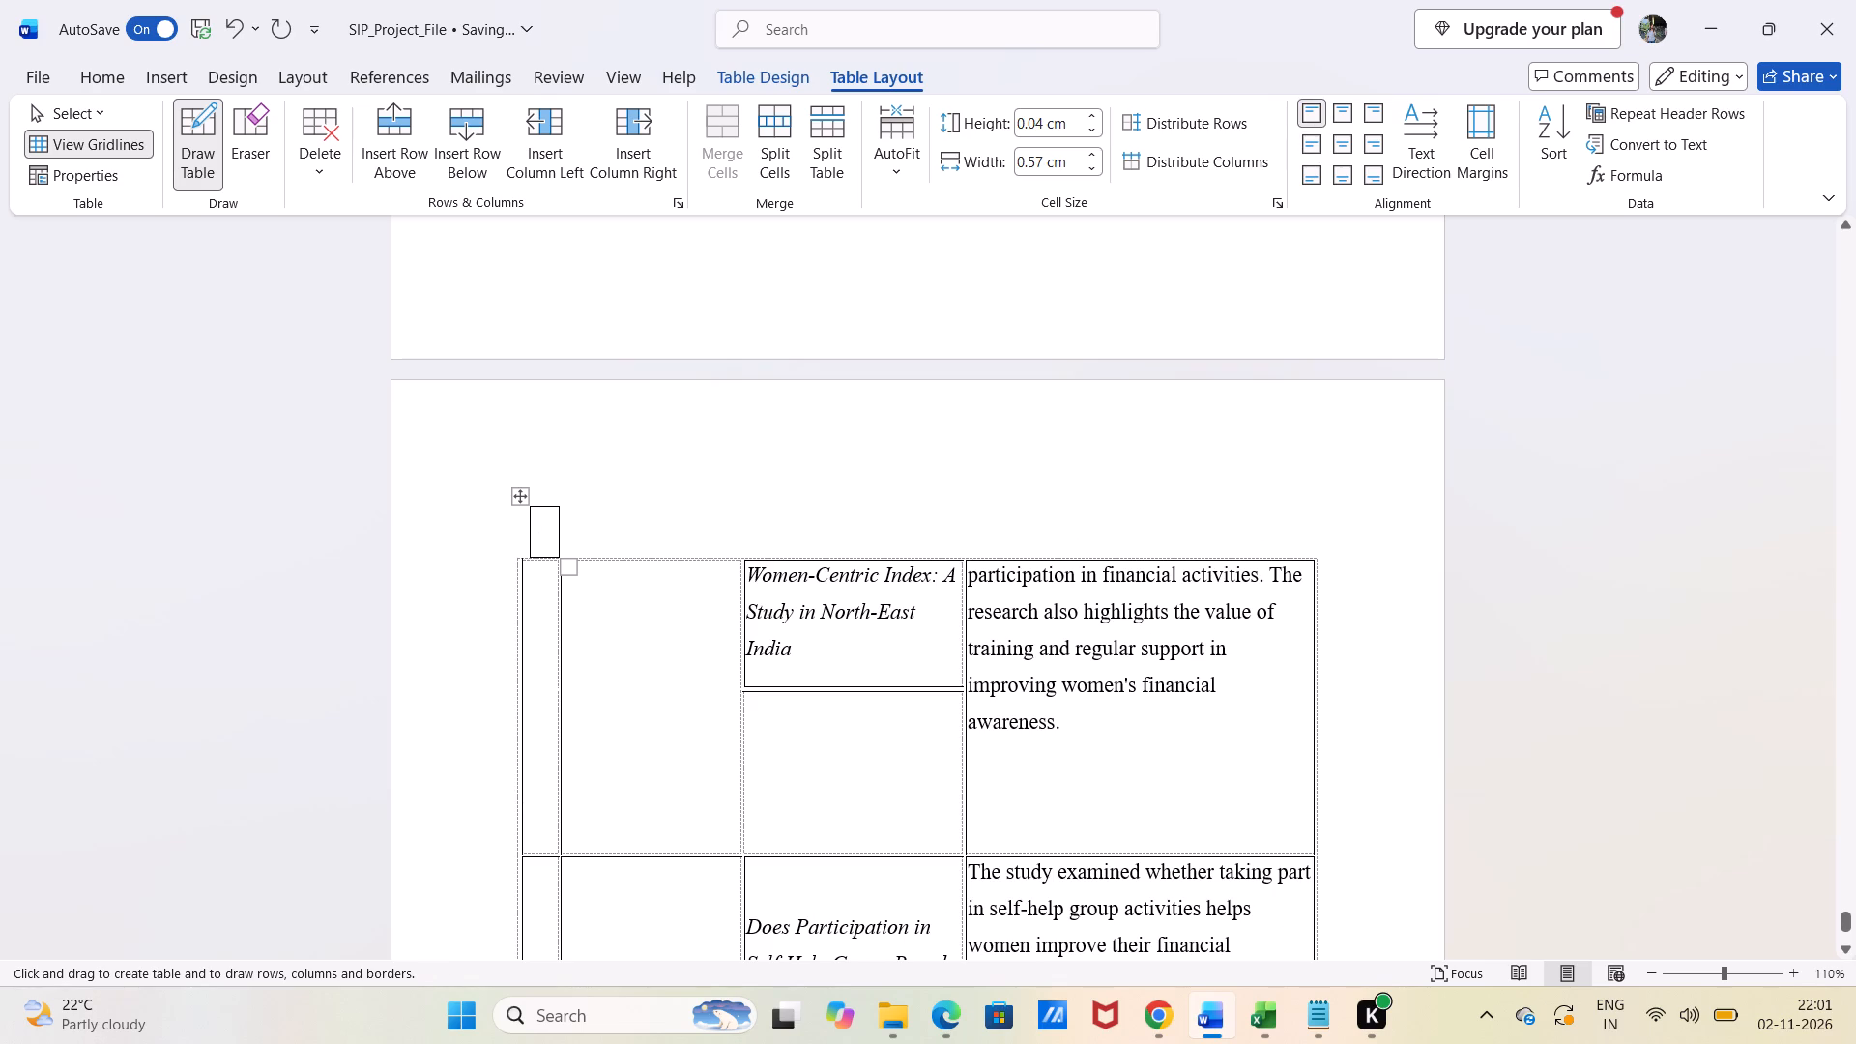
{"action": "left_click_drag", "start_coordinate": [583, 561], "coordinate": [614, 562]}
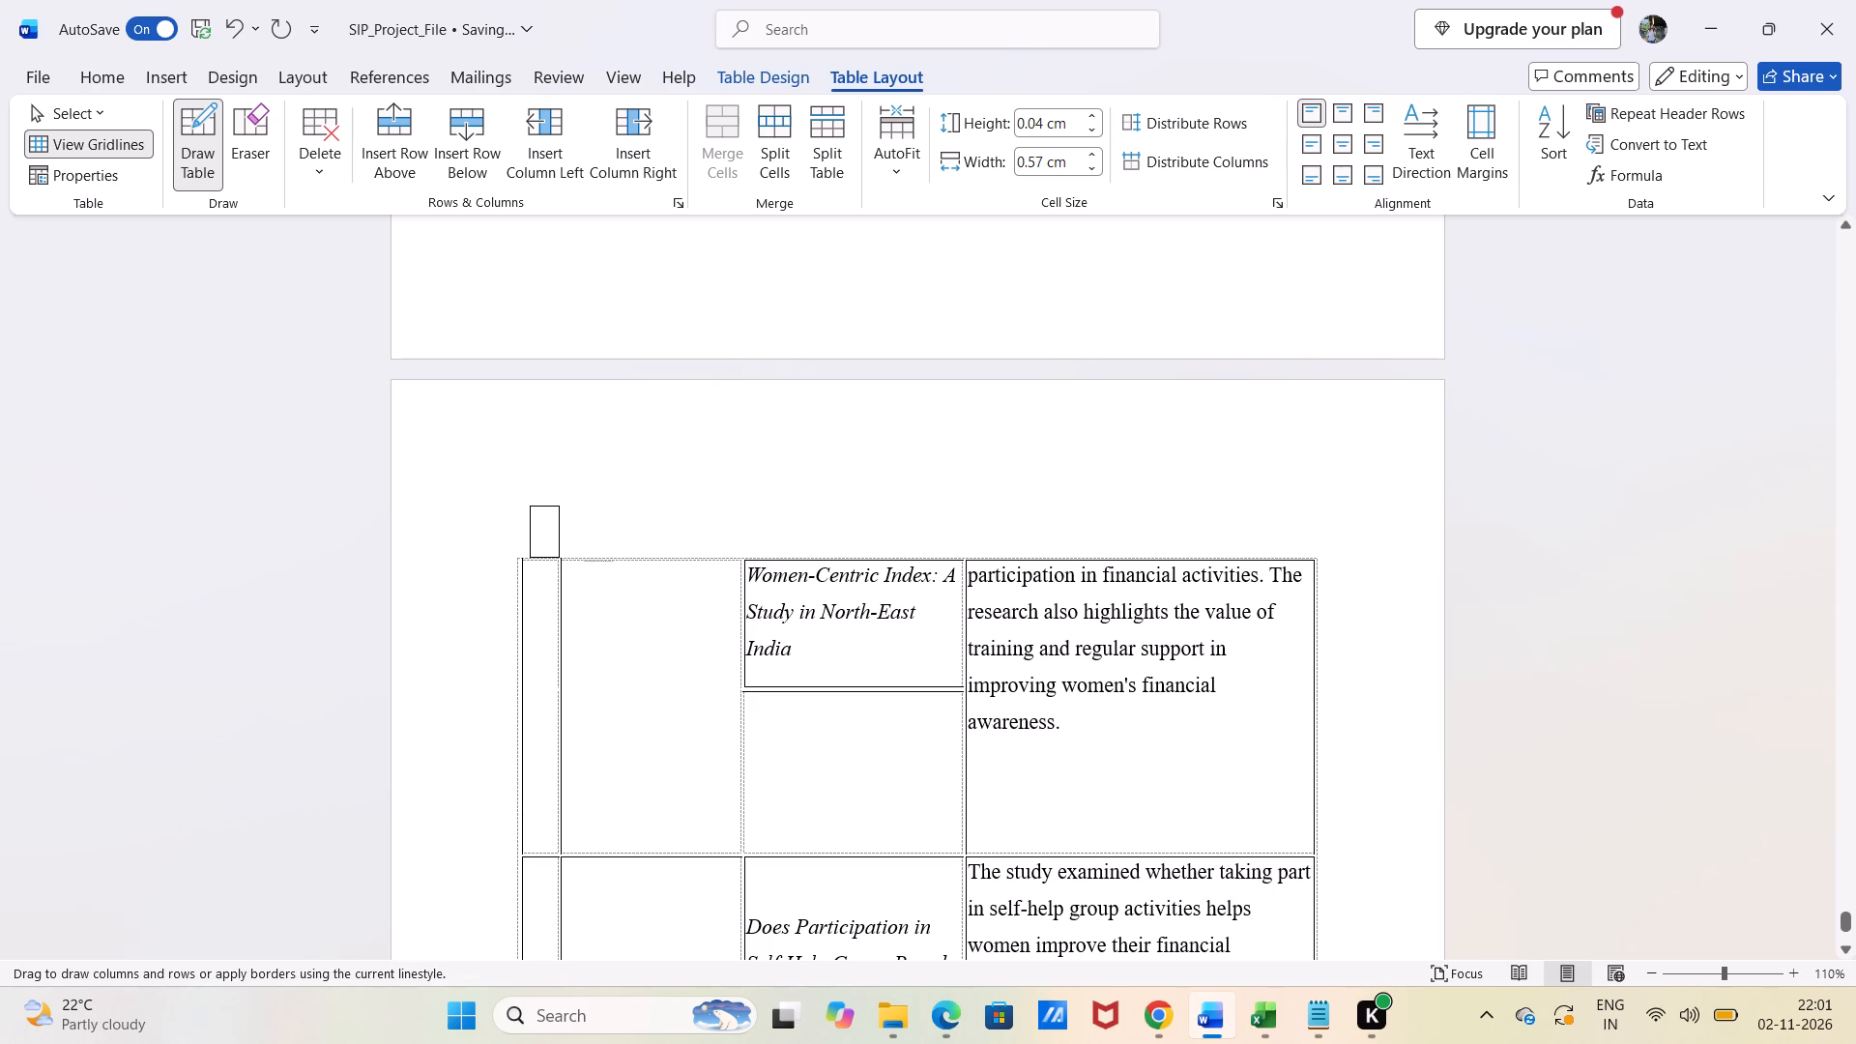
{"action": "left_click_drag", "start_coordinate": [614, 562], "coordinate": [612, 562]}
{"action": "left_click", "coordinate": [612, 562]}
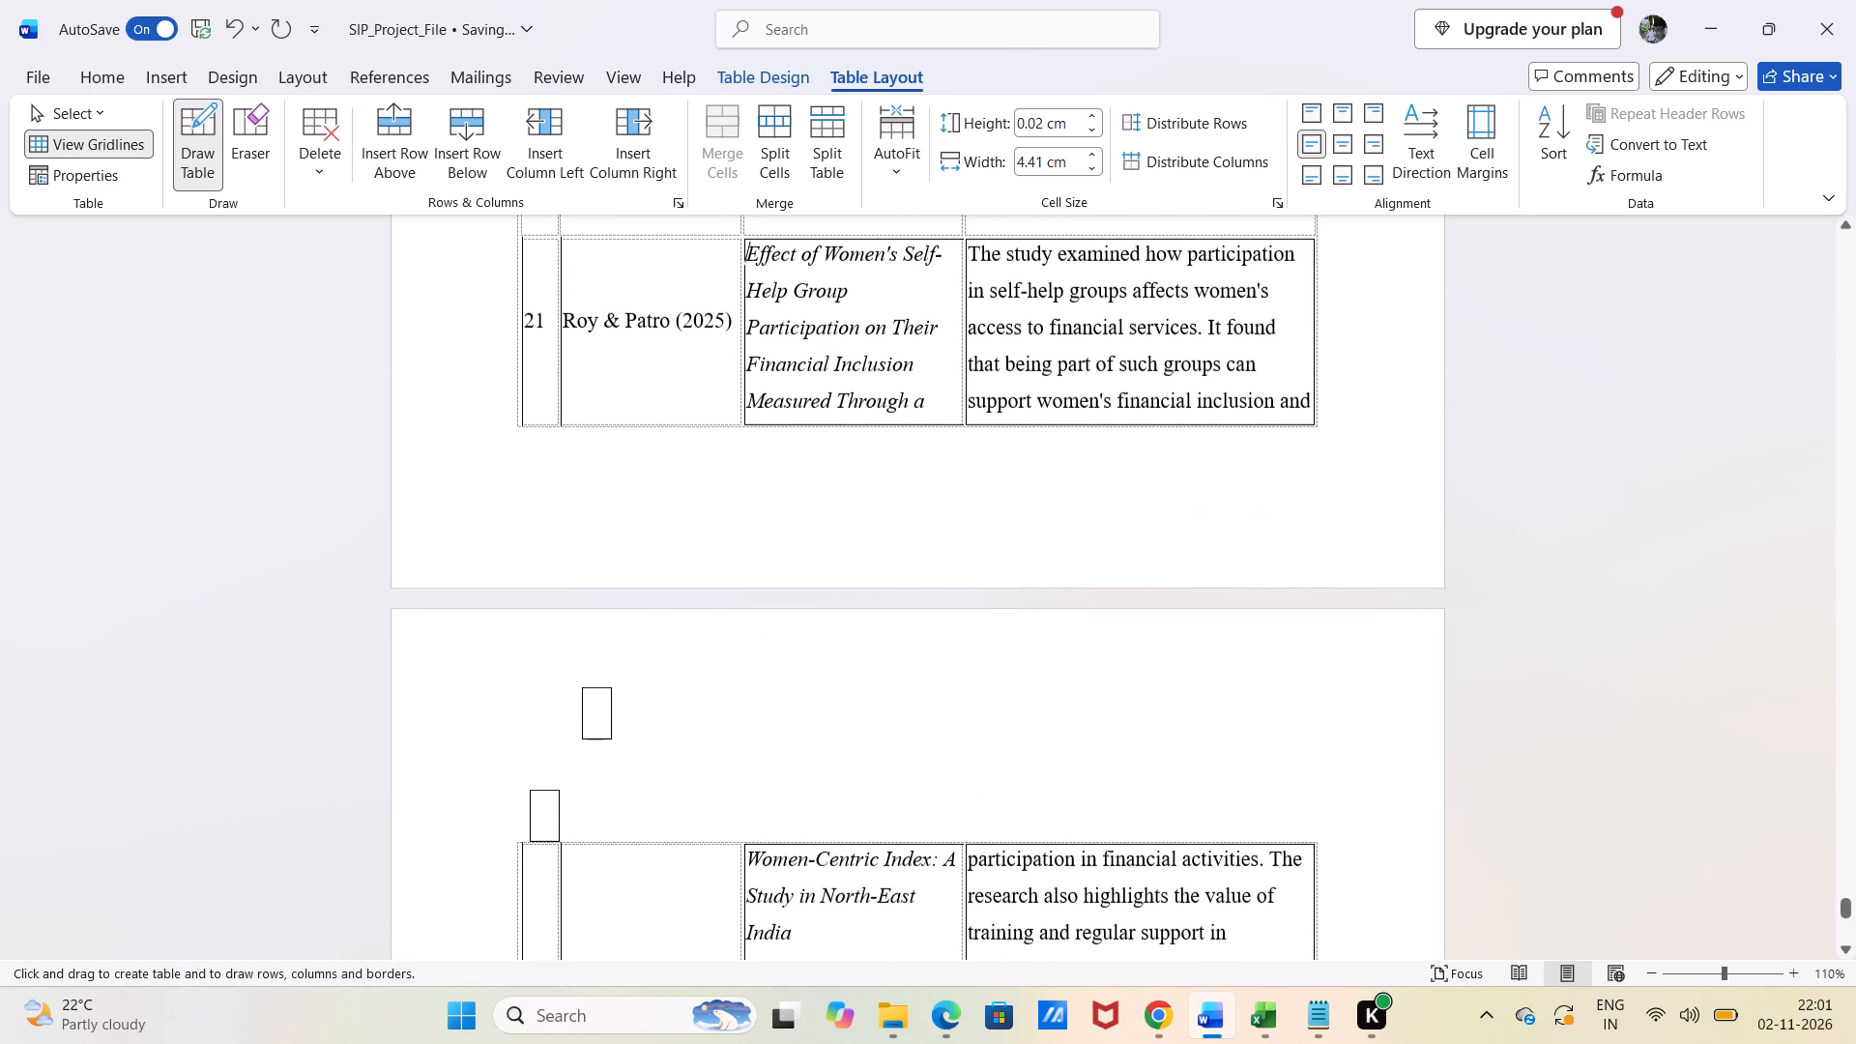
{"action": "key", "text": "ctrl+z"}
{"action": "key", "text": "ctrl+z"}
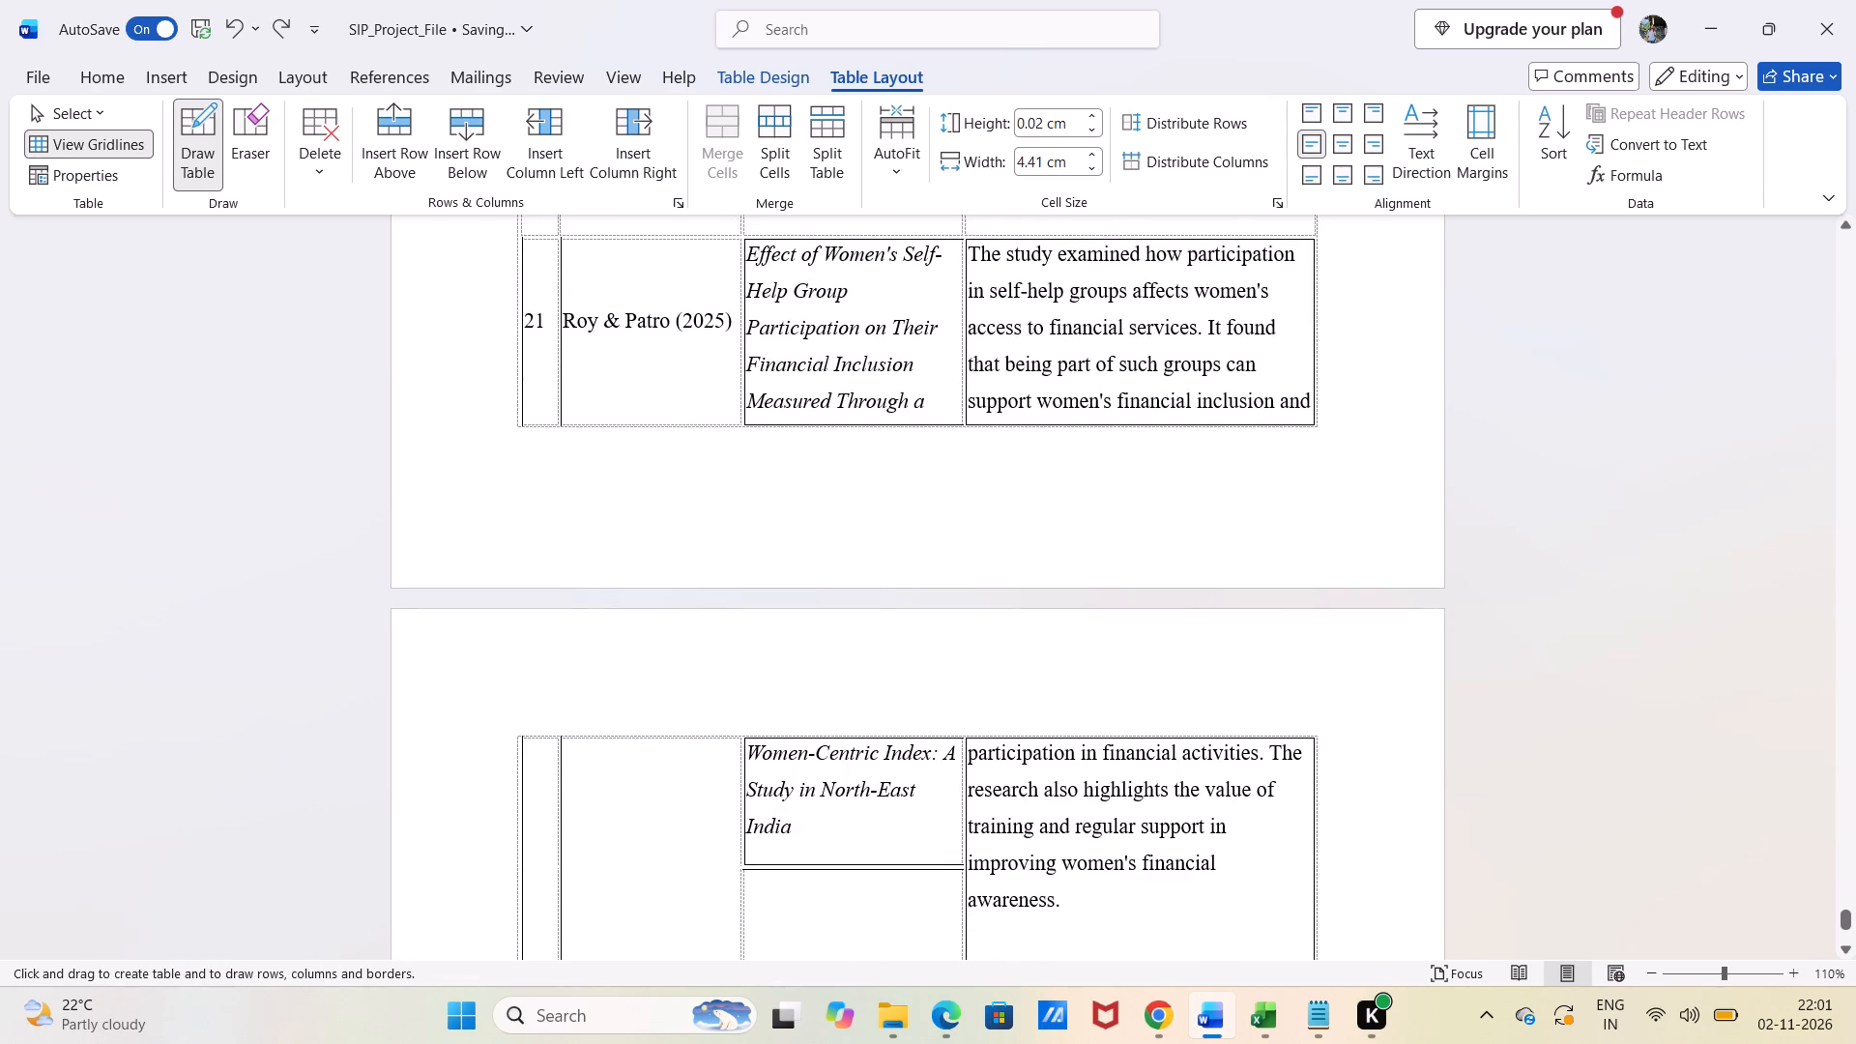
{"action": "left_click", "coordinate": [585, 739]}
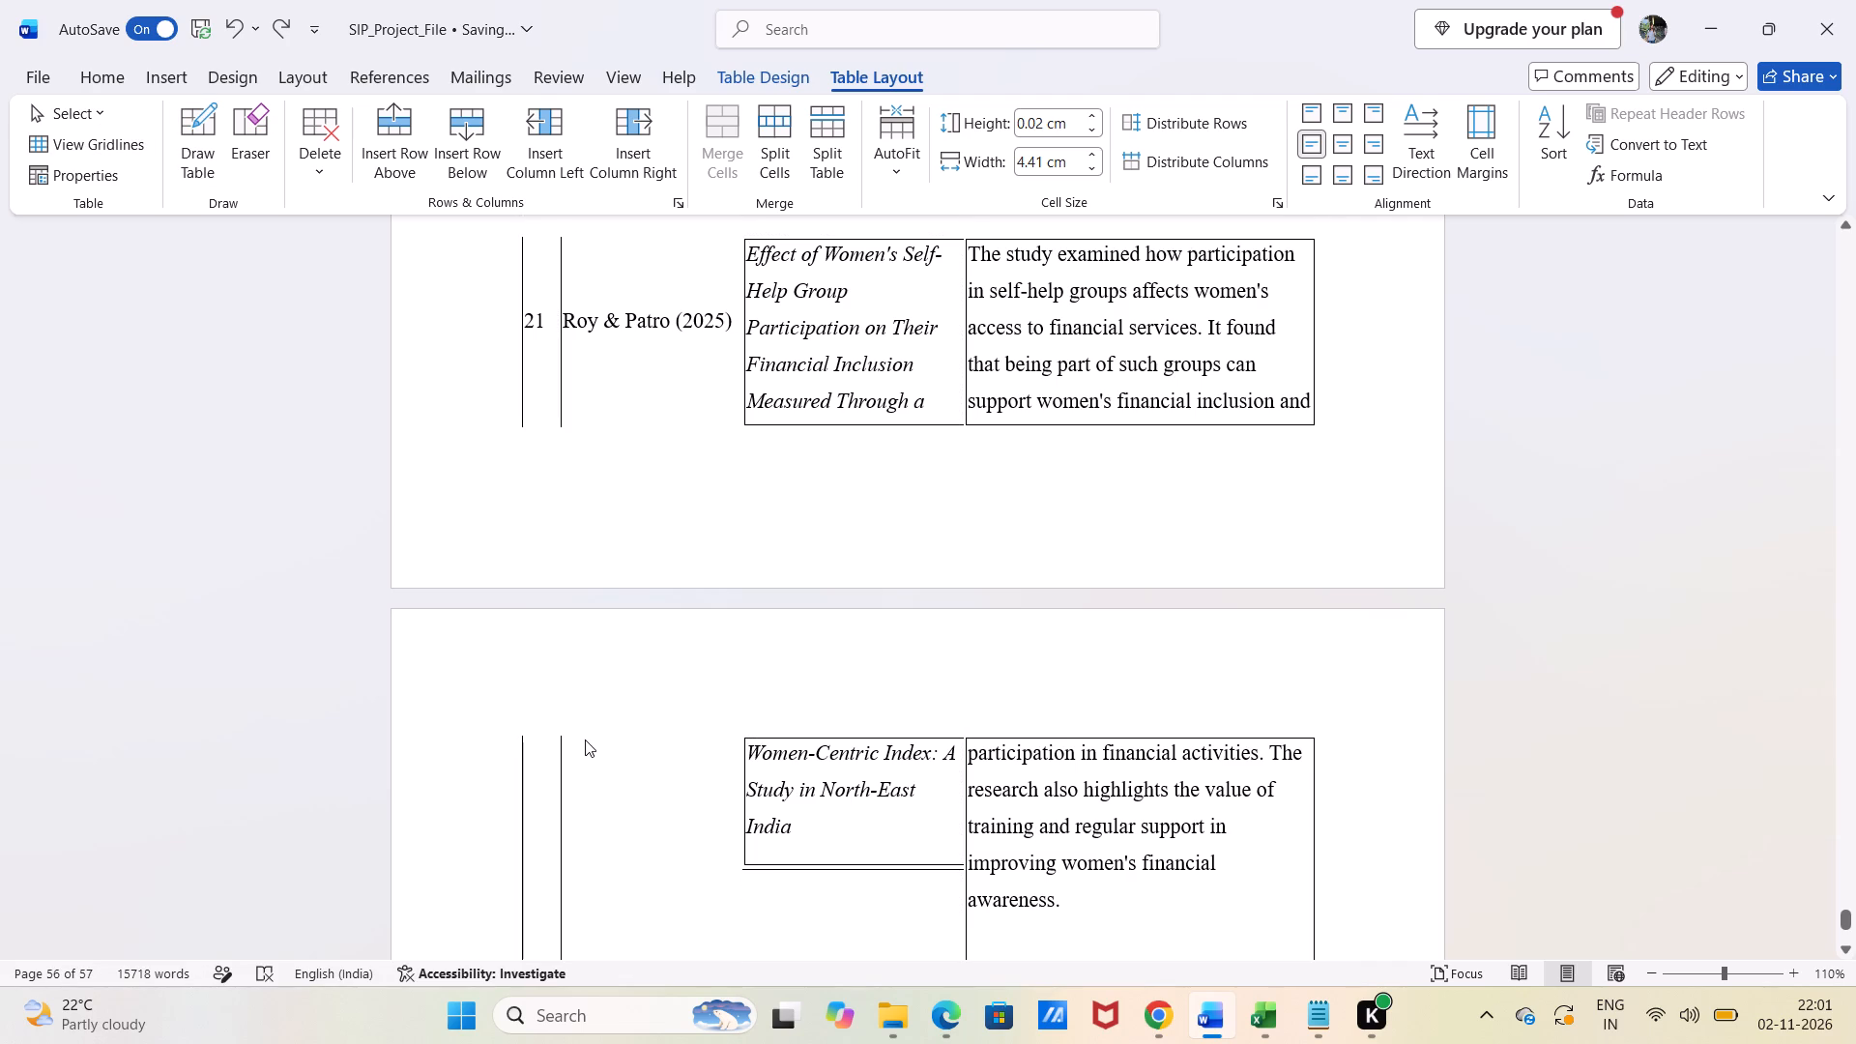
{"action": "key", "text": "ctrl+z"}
Draw the left border of the empty title cell in row 21's continuation and the top border over its author cell.
{"action": "scroll", "coordinate": [718, 763], "scroll_direction": "down", "scroll_amount": 2}
{"action": "scroll", "coordinate": [718, 763], "scroll_direction": "up", "scroll_amount": 1}
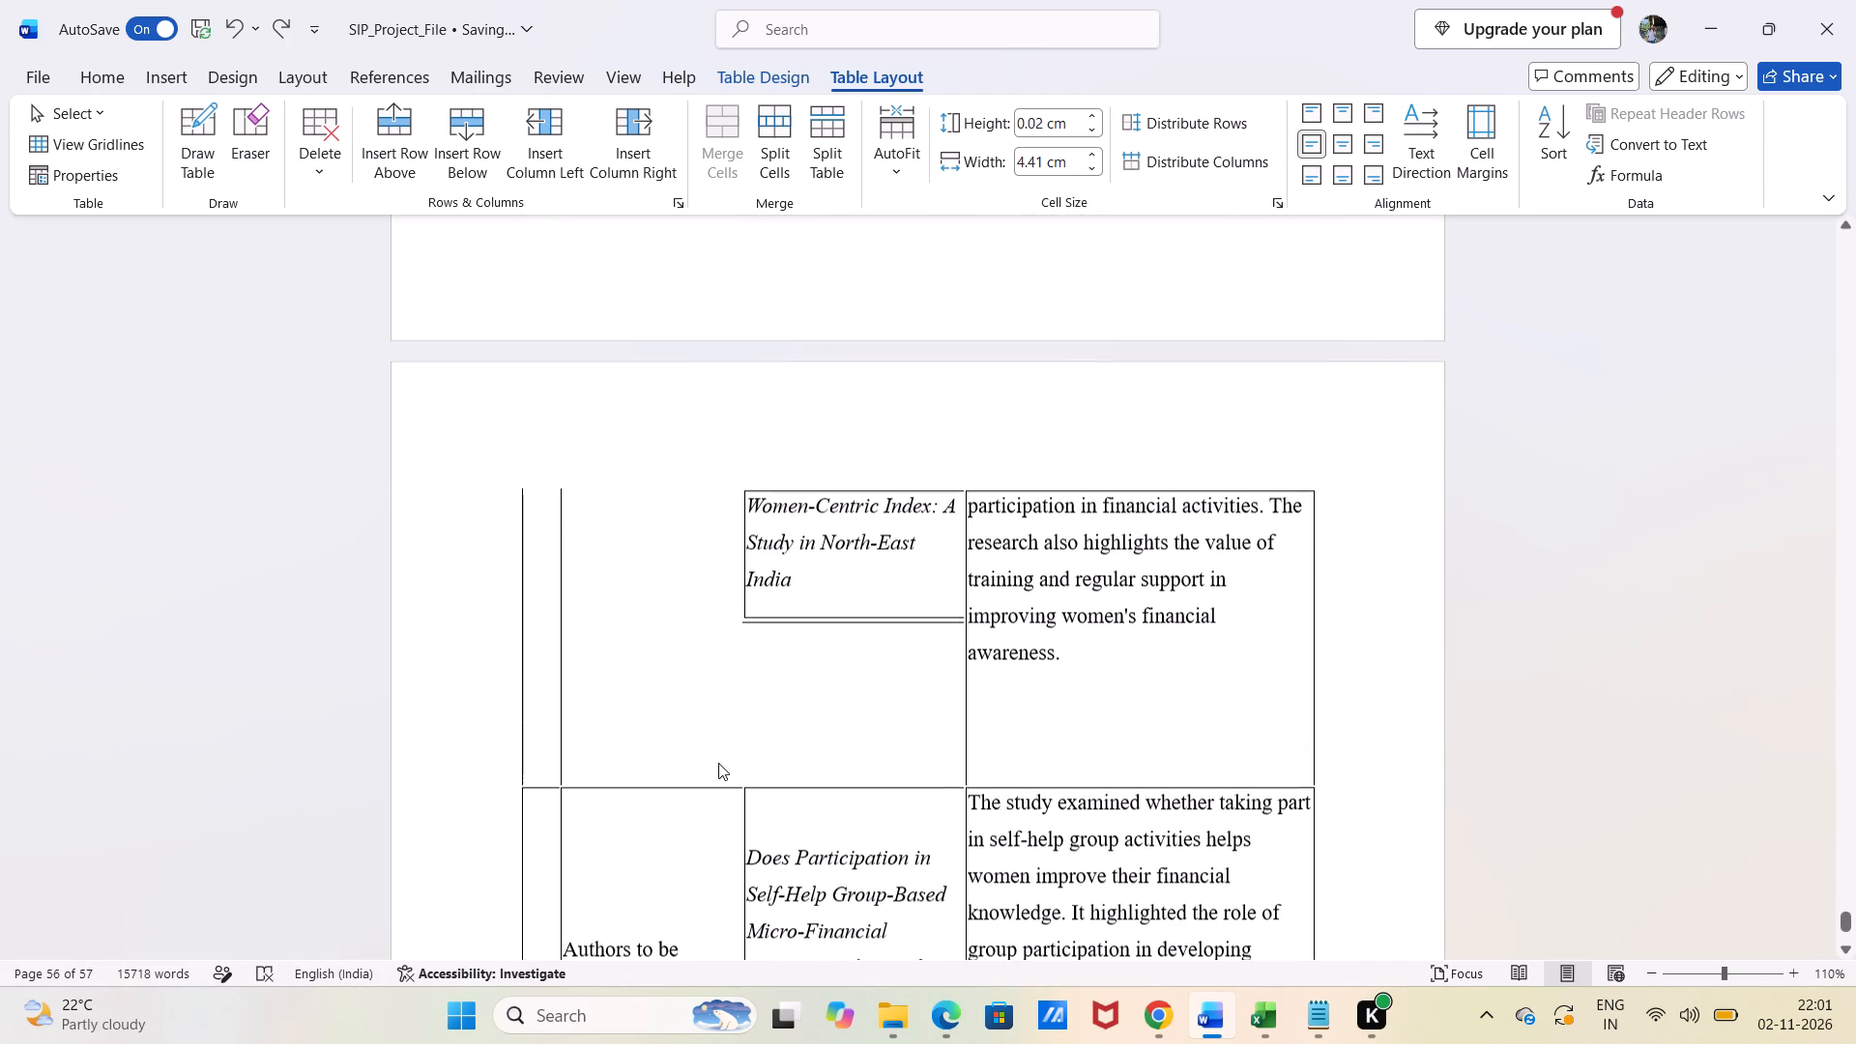
{"action": "left_click", "coordinate": [197, 147]}
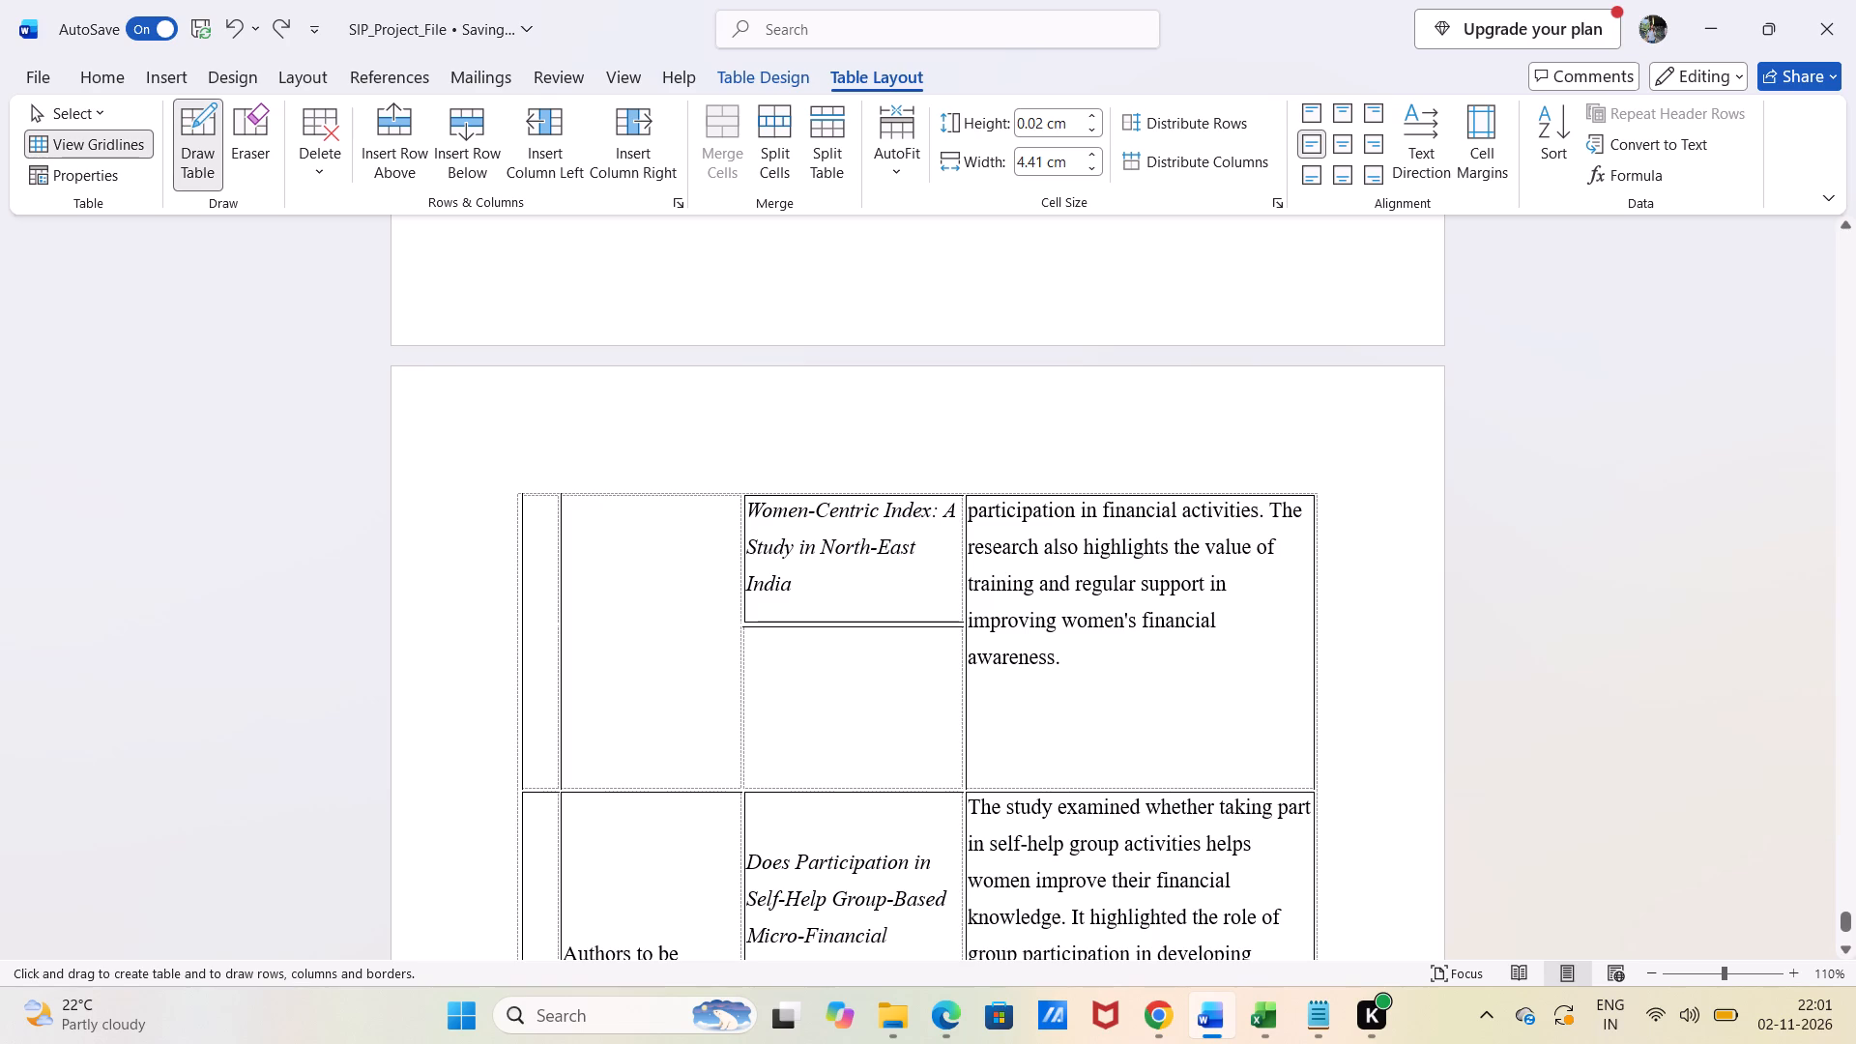
{"action": "left_click", "coordinate": [744, 652]}
{"action": "left_click", "coordinate": [594, 496]}
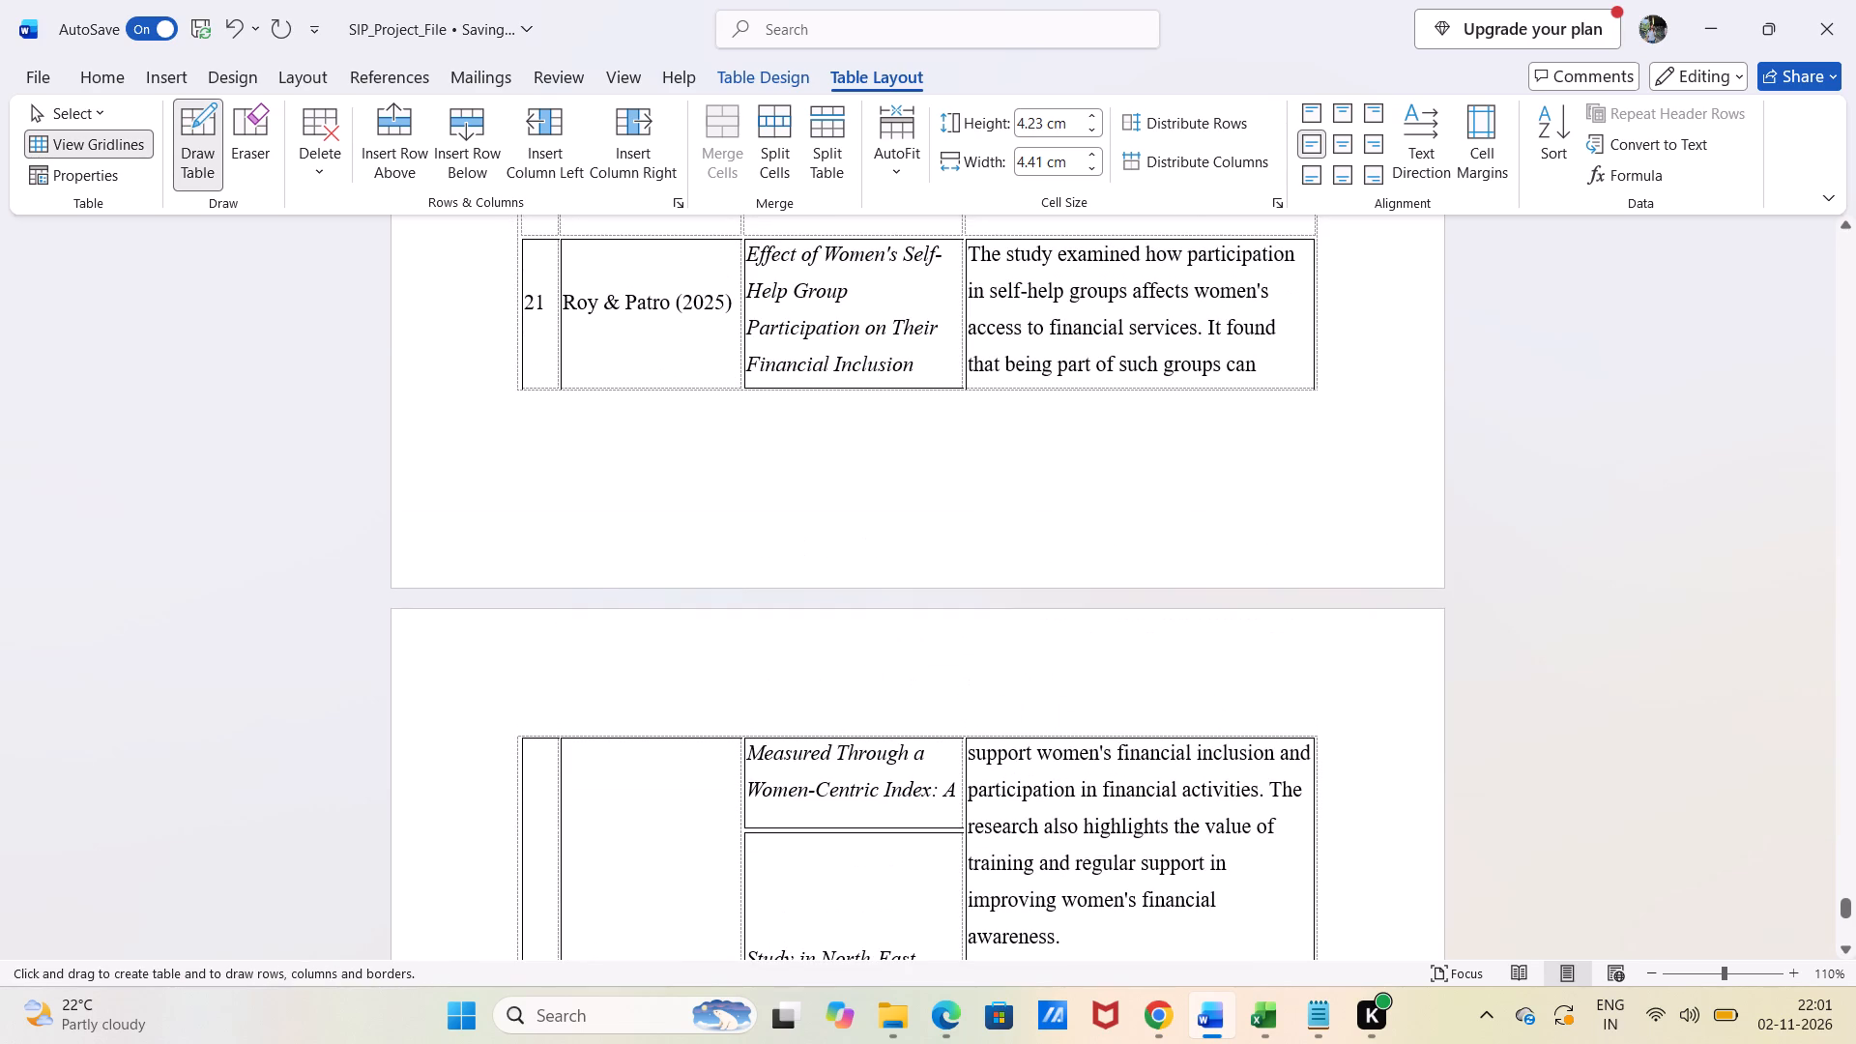
Draw solid bottom borders under the author, serial number and summary cells of row 21 at the page break.
{"action": "scroll", "coordinate": [812, 605], "scroll_direction": "down", "scroll_amount": 4}
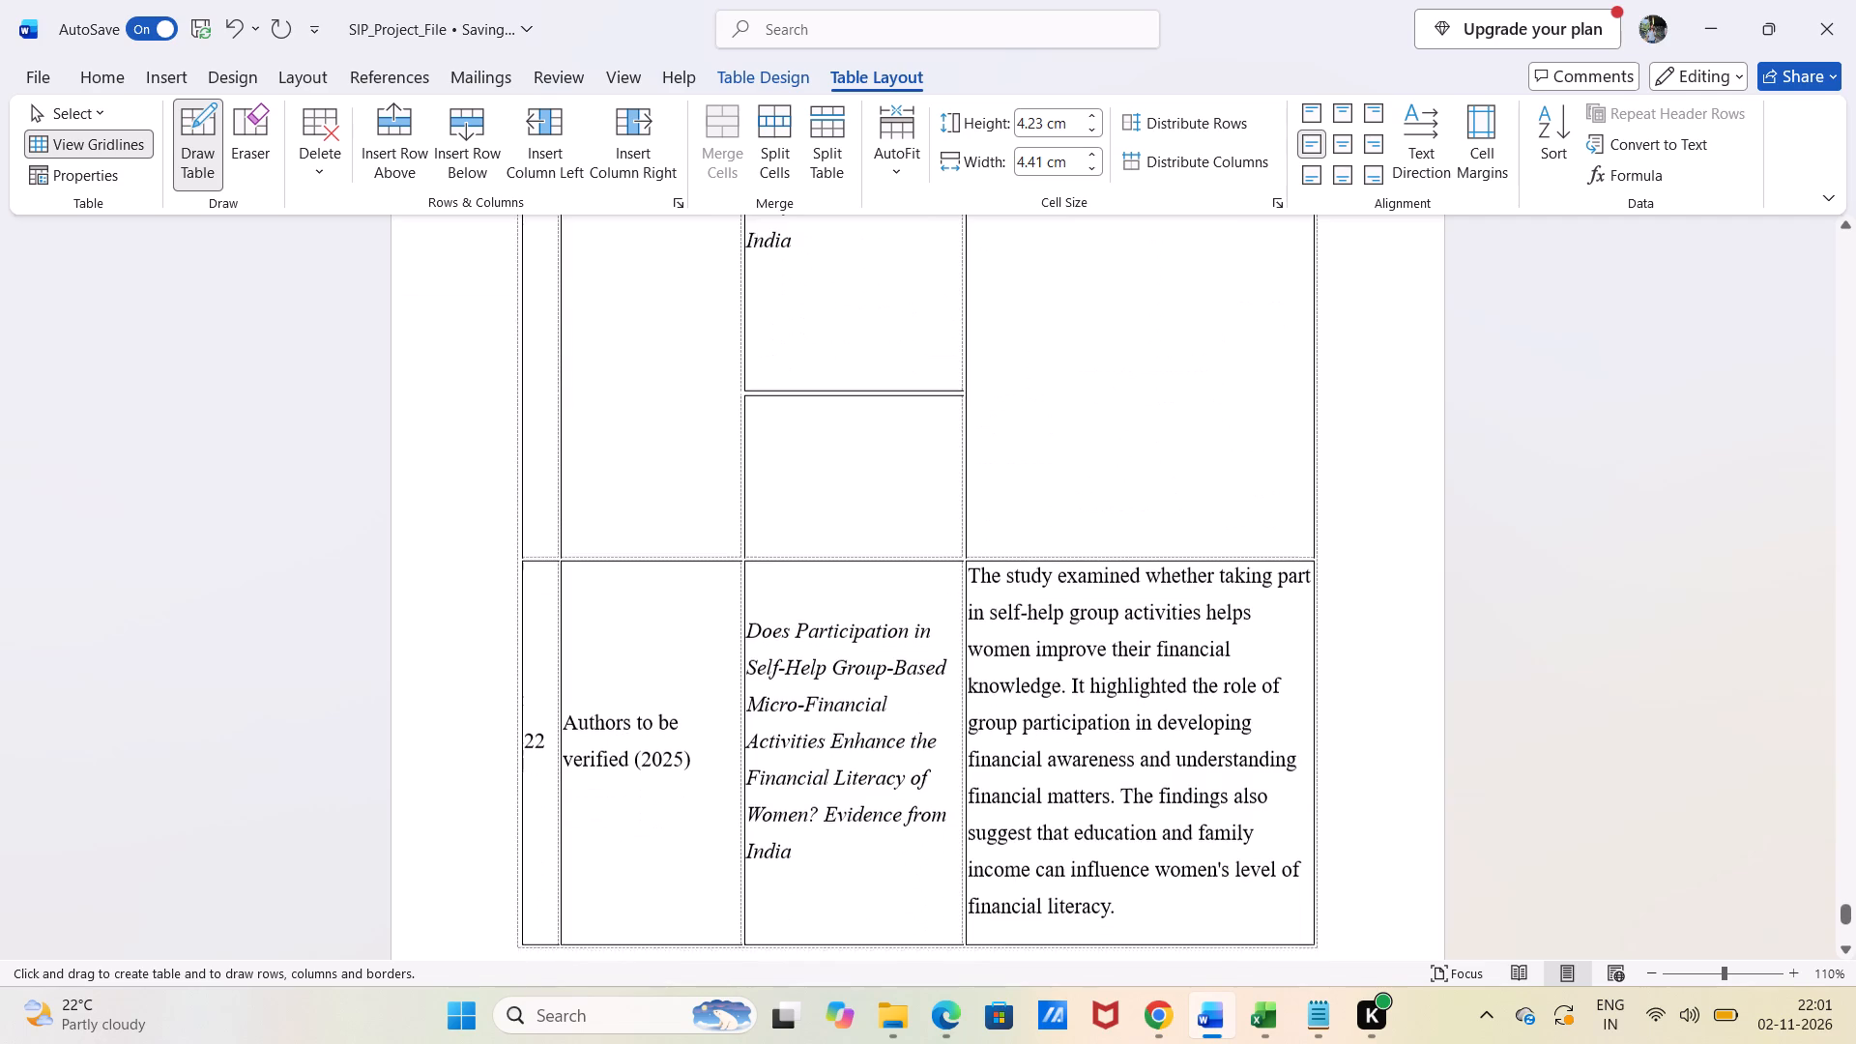
{"action": "scroll", "coordinate": [812, 605], "scroll_direction": "down", "scroll_amount": 1}
{"action": "scroll", "coordinate": [812, 605], "scroll_direction": "up", "scroll_amount": 2}
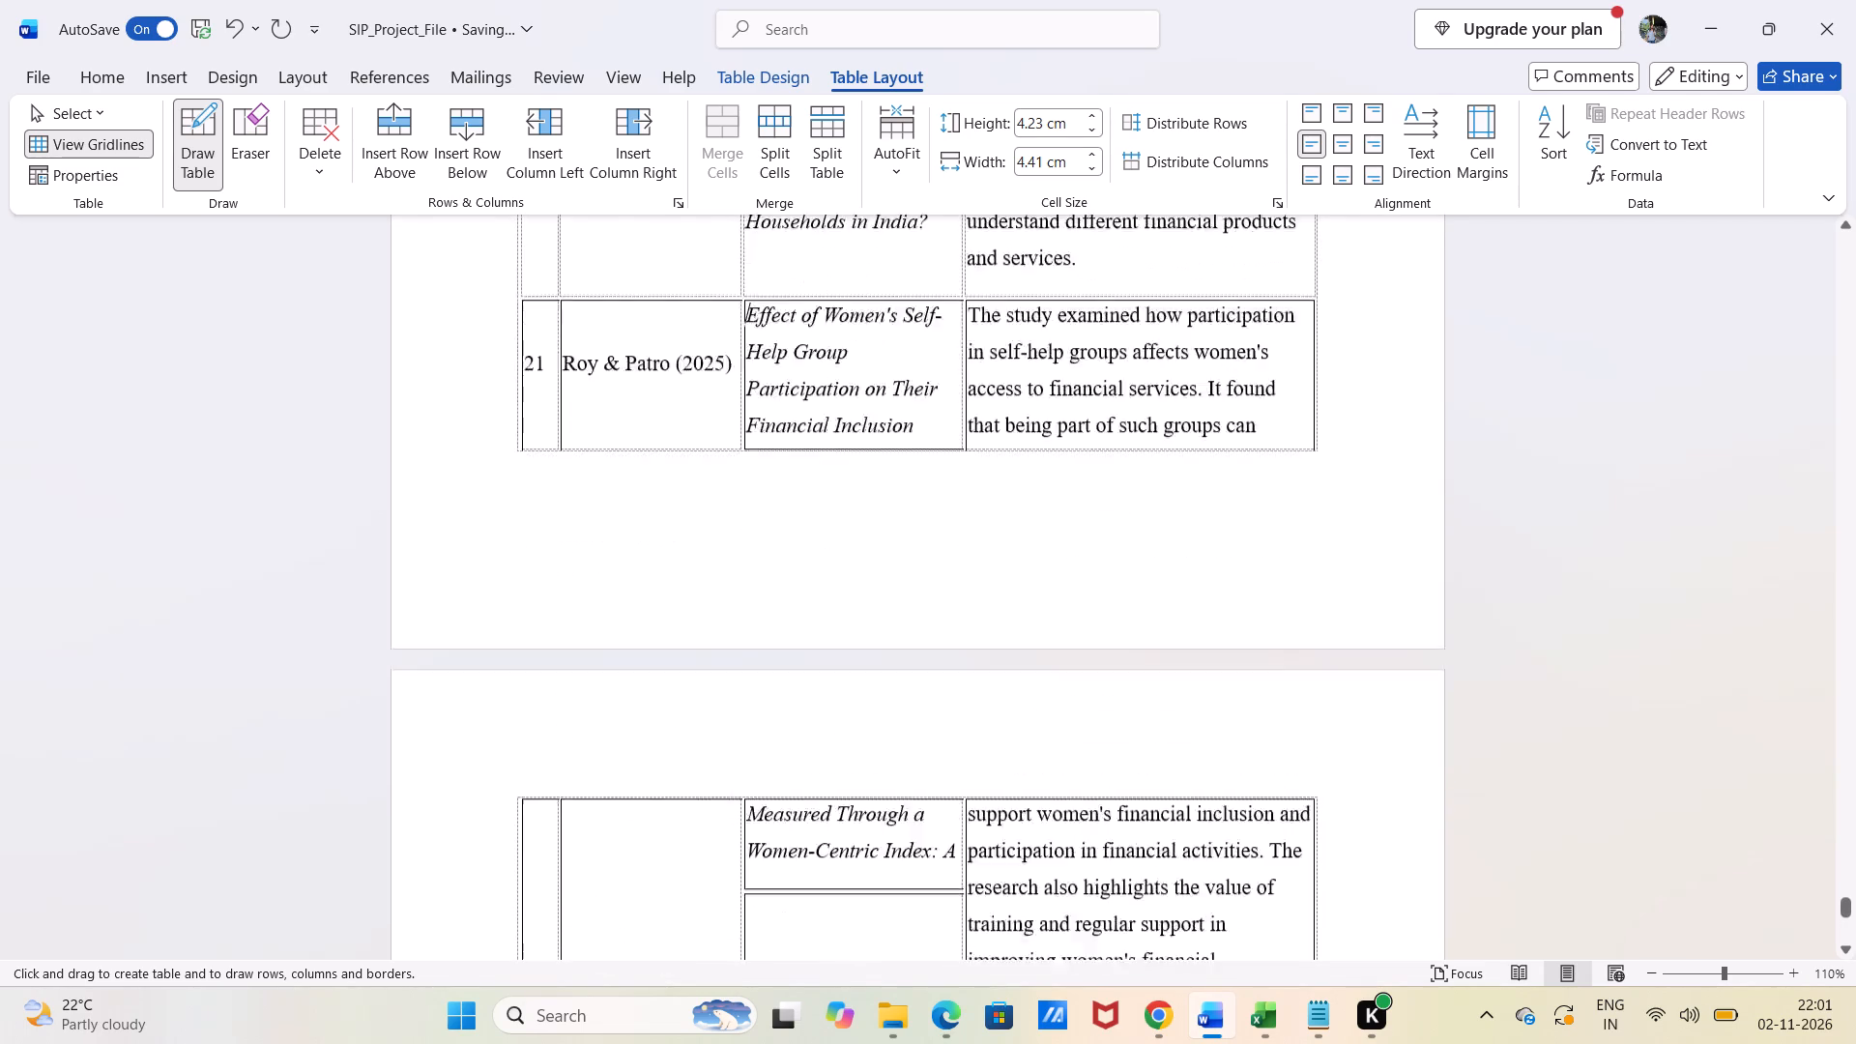
{"action": "scroll", "coordinate": [812, 605], "scroll_direction": "up", "scroll_amount": 2}
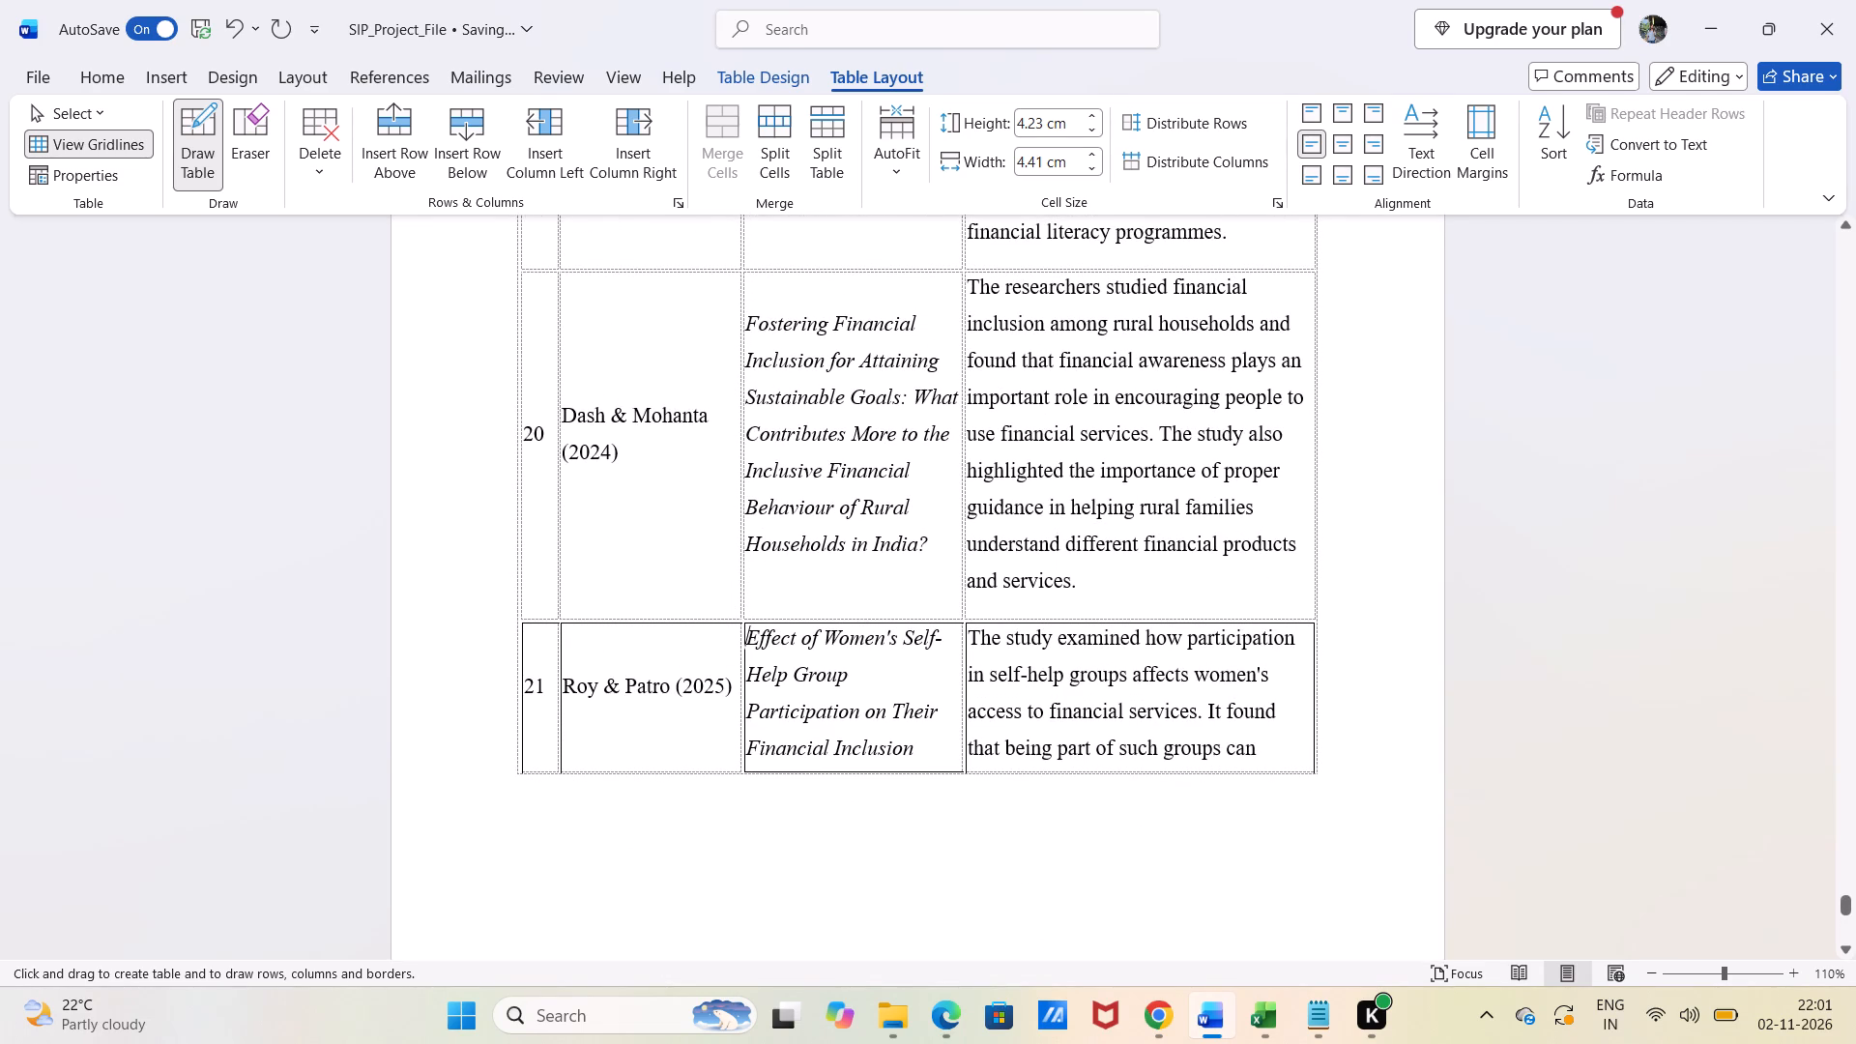
{"action": "left_click", "coordinate": [629, 768]}
{"action": "left_click", "coordinate": [541, 772]}
{"action": "left_click", "coordinate": [1028, 774]}
Draw solid vertical borders along both outer edges and all column divisions of row 20, Dash & Mohanta (2024).
{"action": "left_click", "coordinate": [1319, 578]}
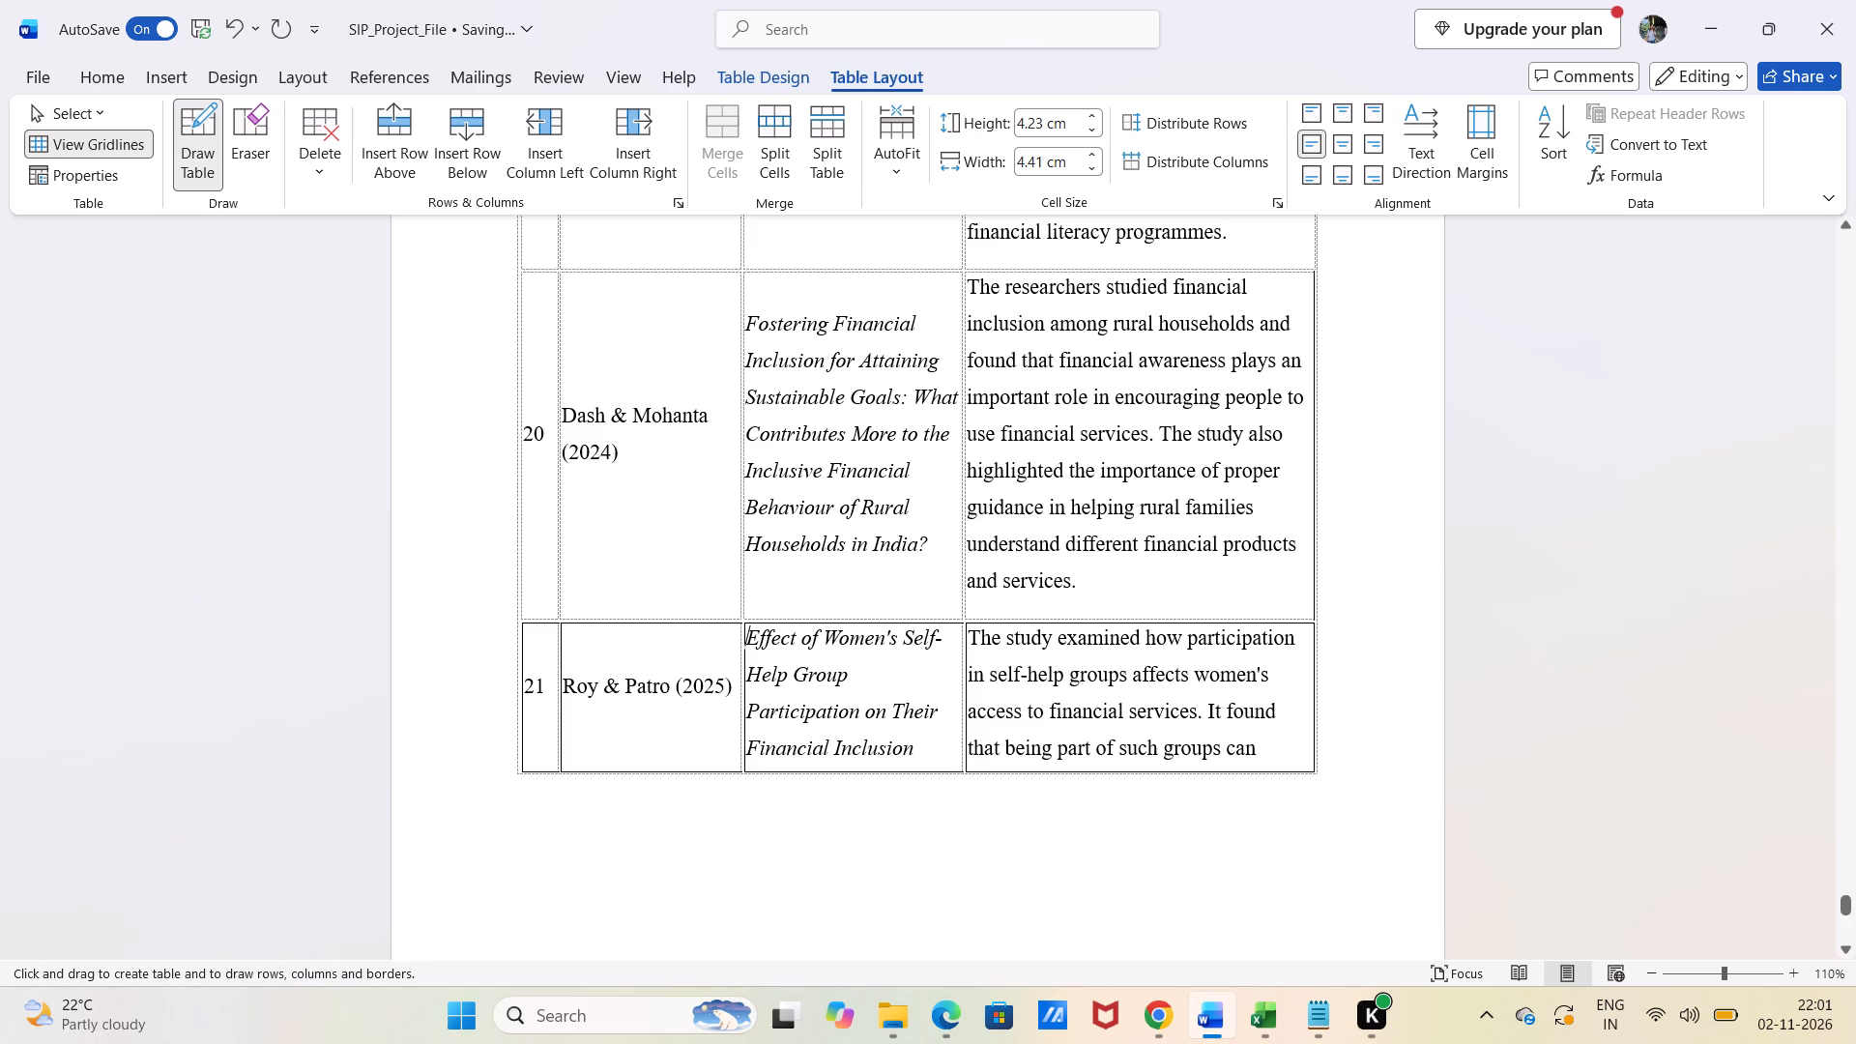
{"action": "left_click", "coordinate": [965, 513]}
{"action": "left_click", "coordinate": [743, 532]}
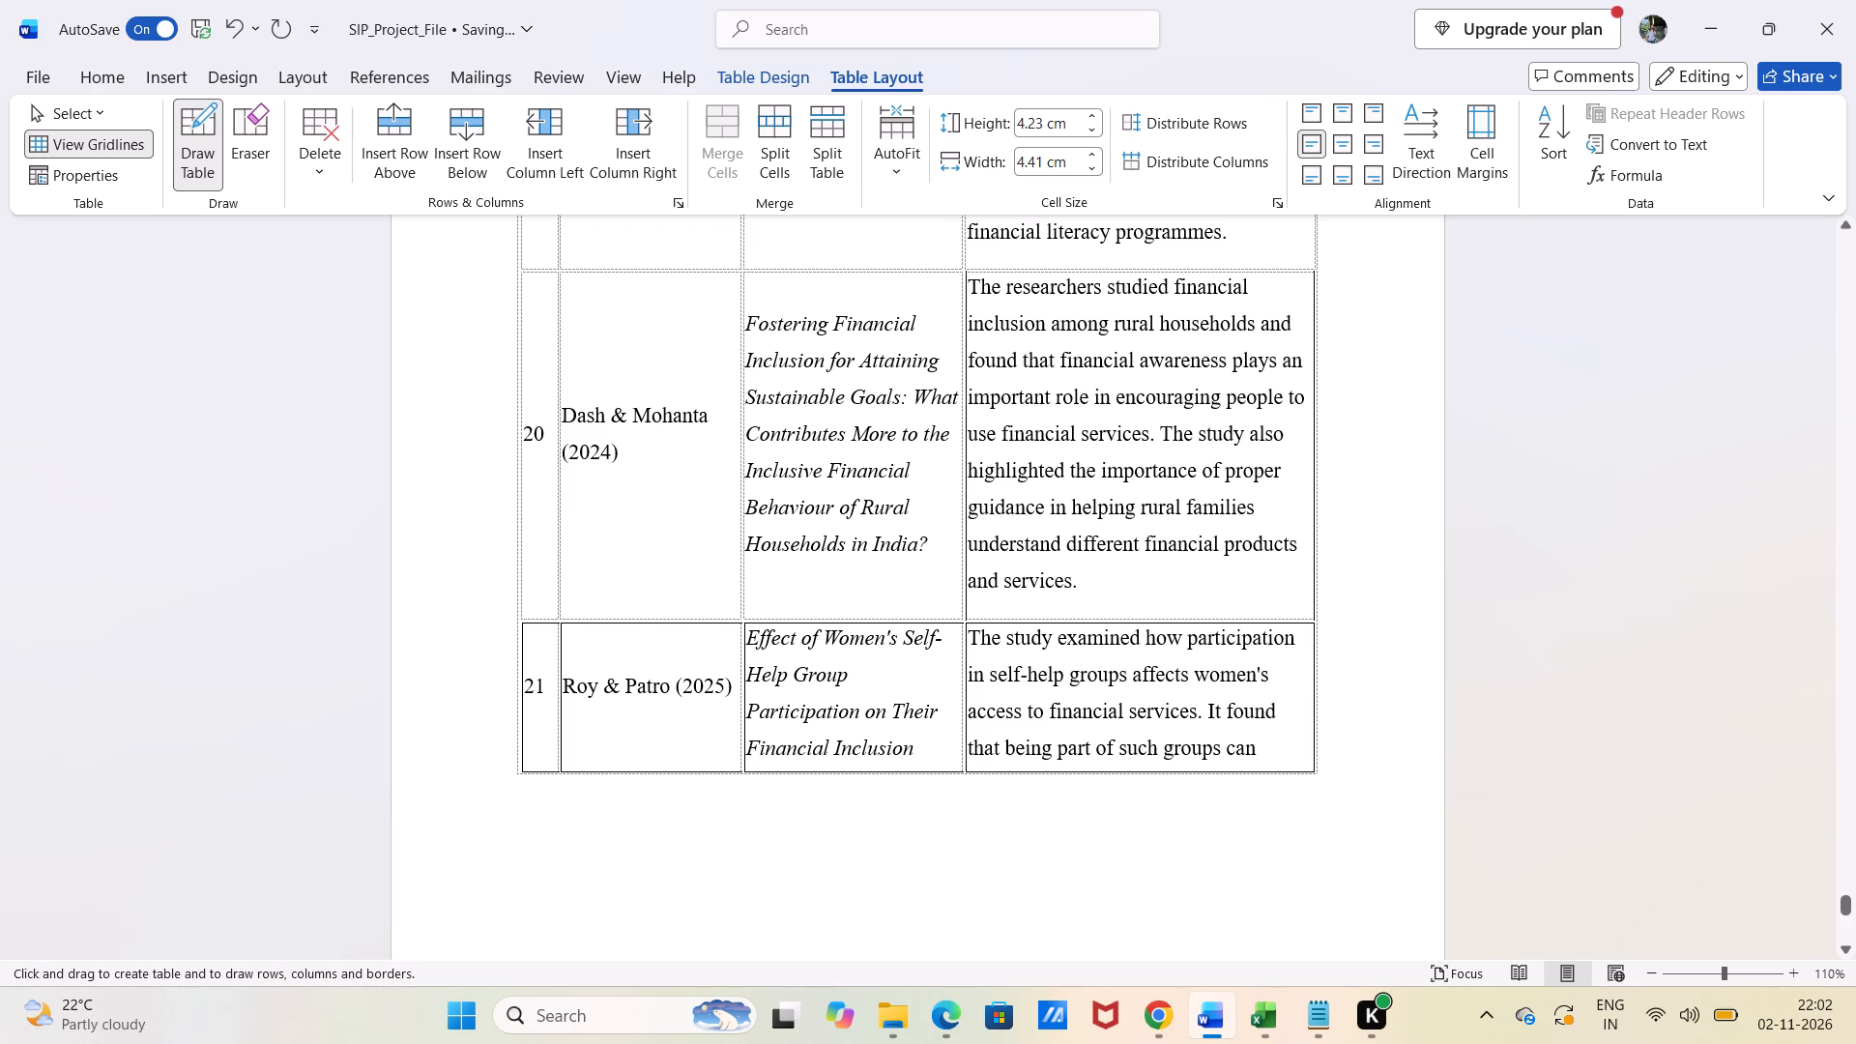
{"action": "left_click", "coordinate": [558, 524]}
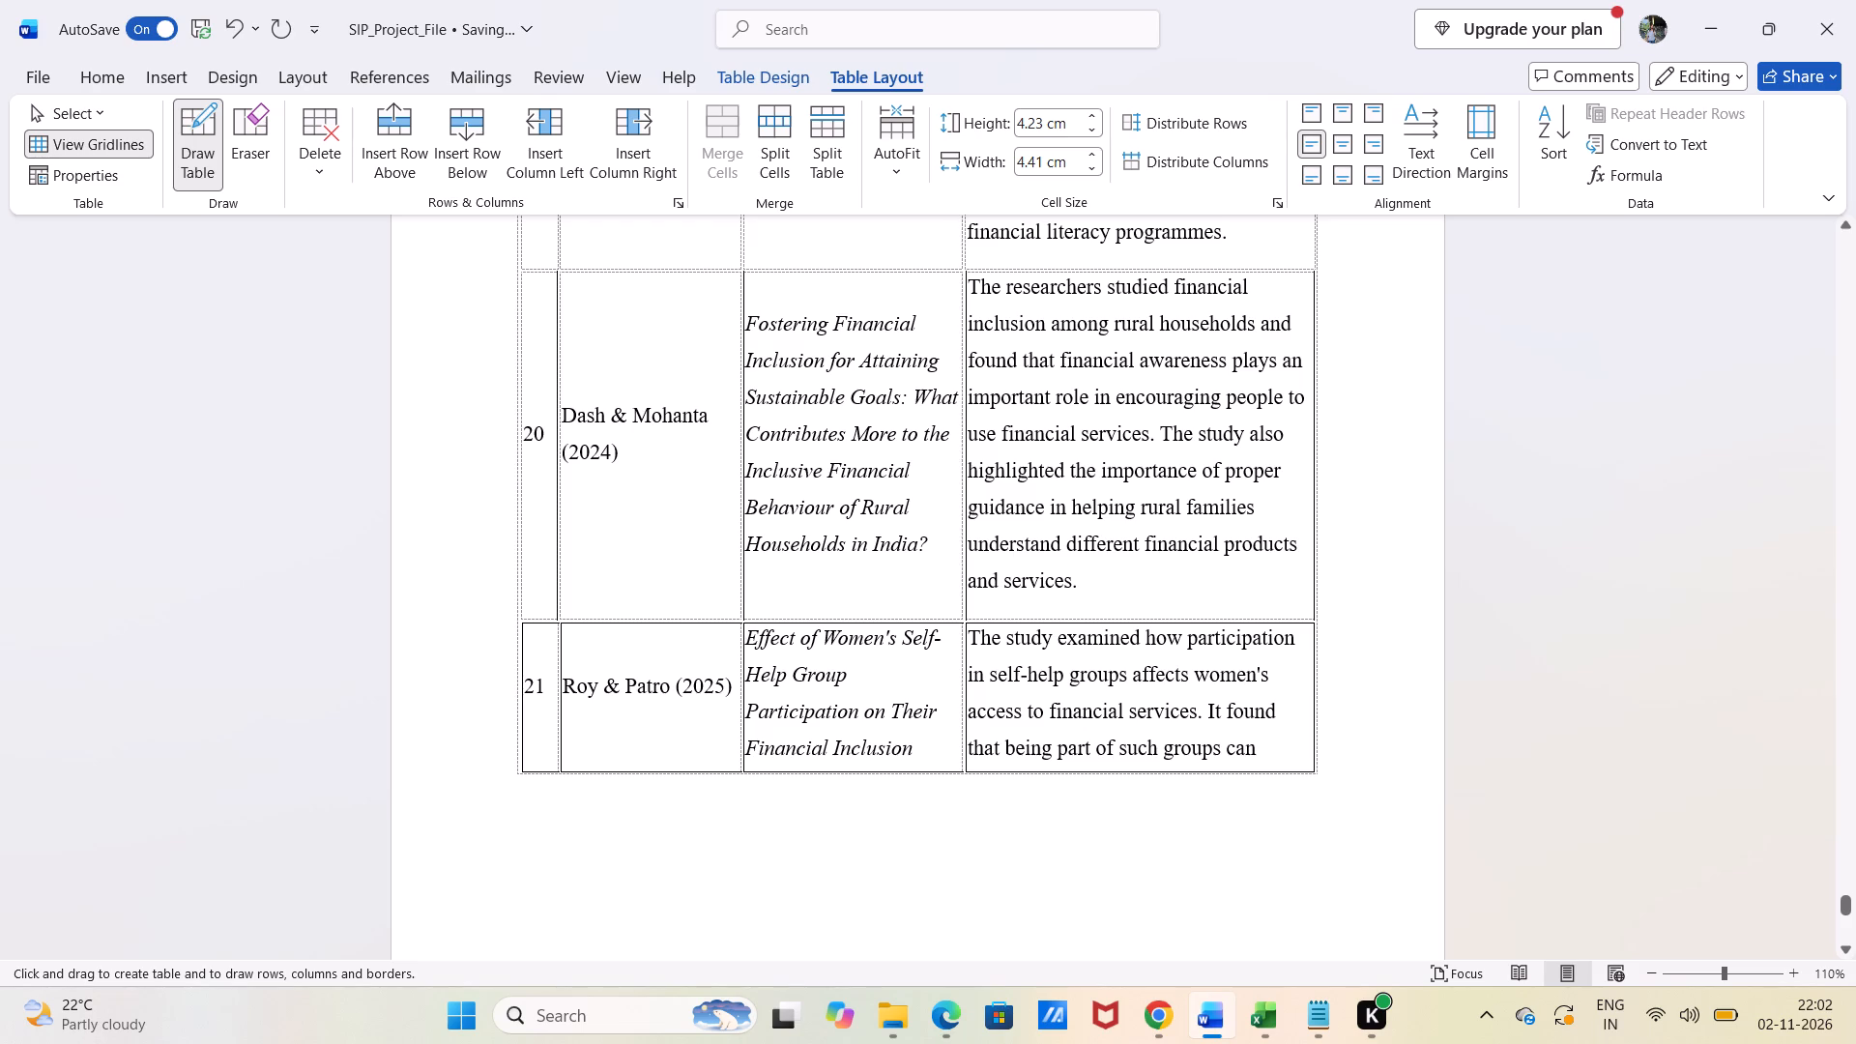
{"action": "left_click", "coordinate": [520, 519]}
Draw the left edge and first column division of row 19, Malhotra & Baag (2023), plus bottom borders under its author, title and findings cells.
{"action": "scroll", "coordinate": [594, 469], "scroll_direction": "up", "scroll_amount": 1}
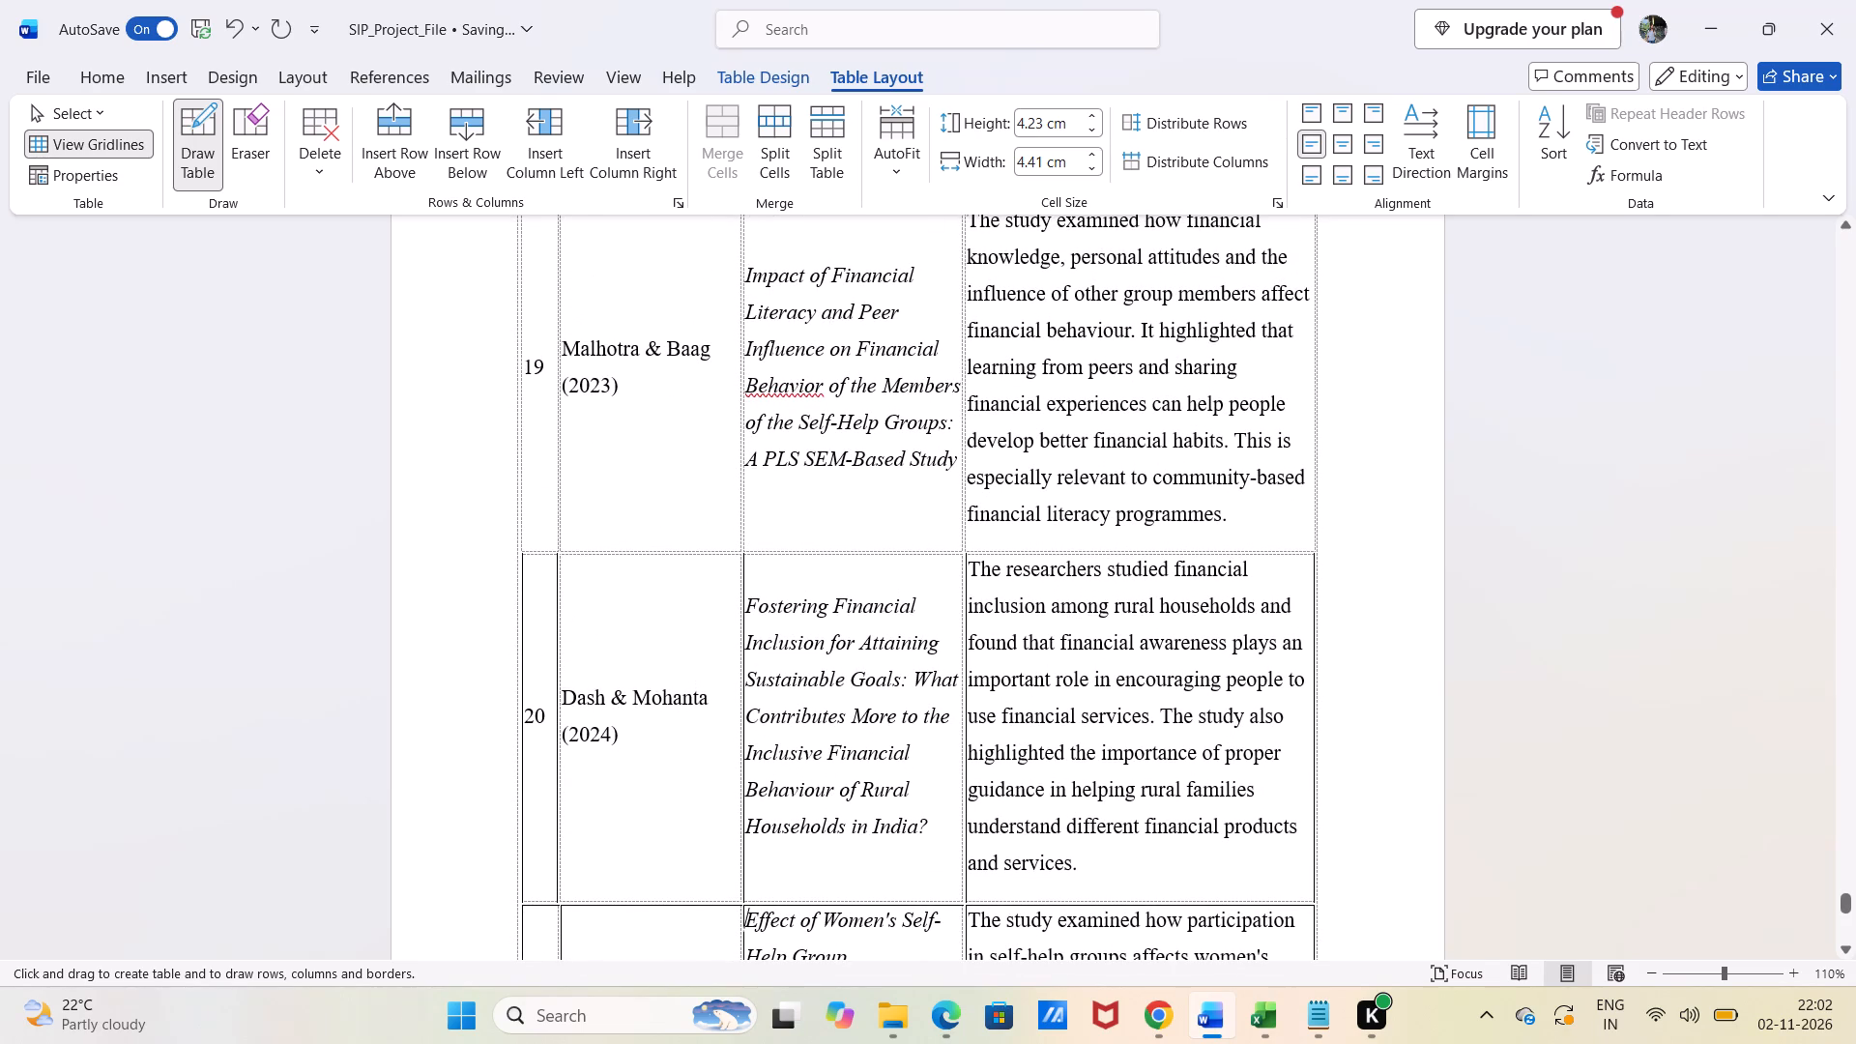
{"action": "left_click", "coordinate": [562, 451]}
{"action": "left_click", "coordinate": [513, 448]}
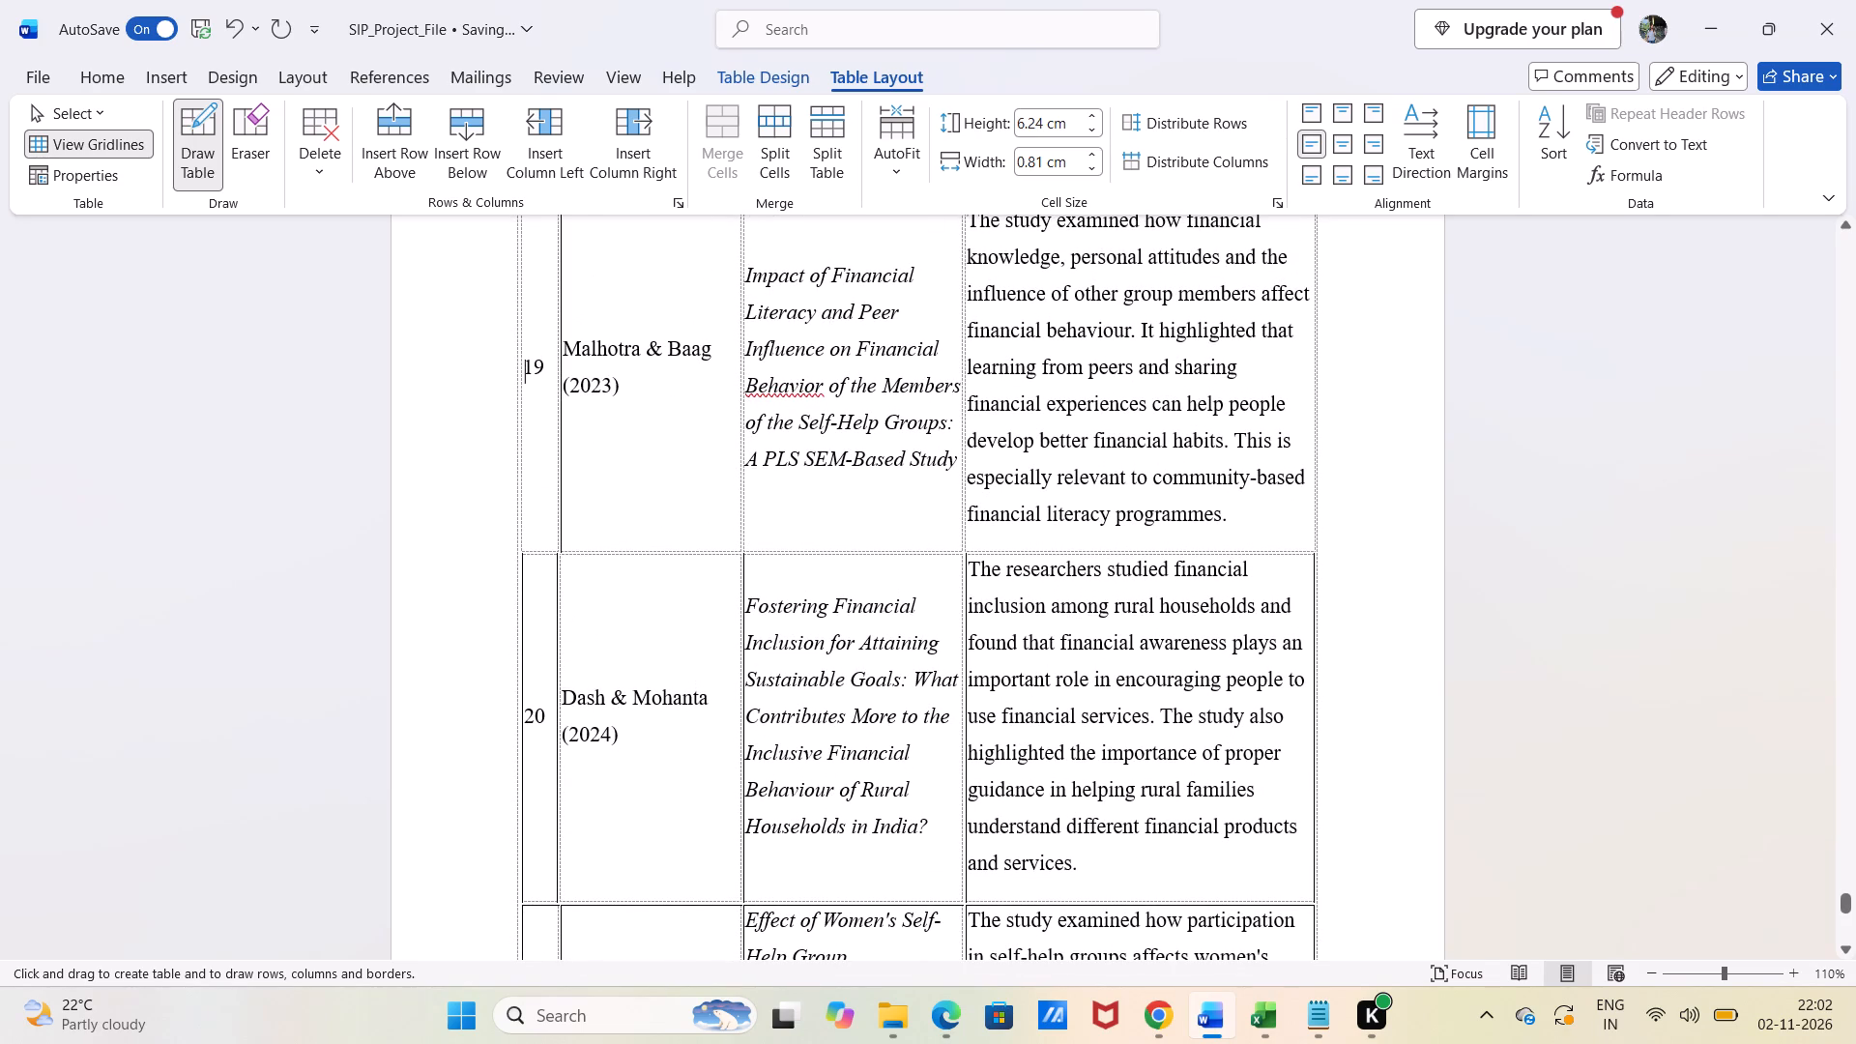
{"action": "left_click", "coordinate": [517, 445]}
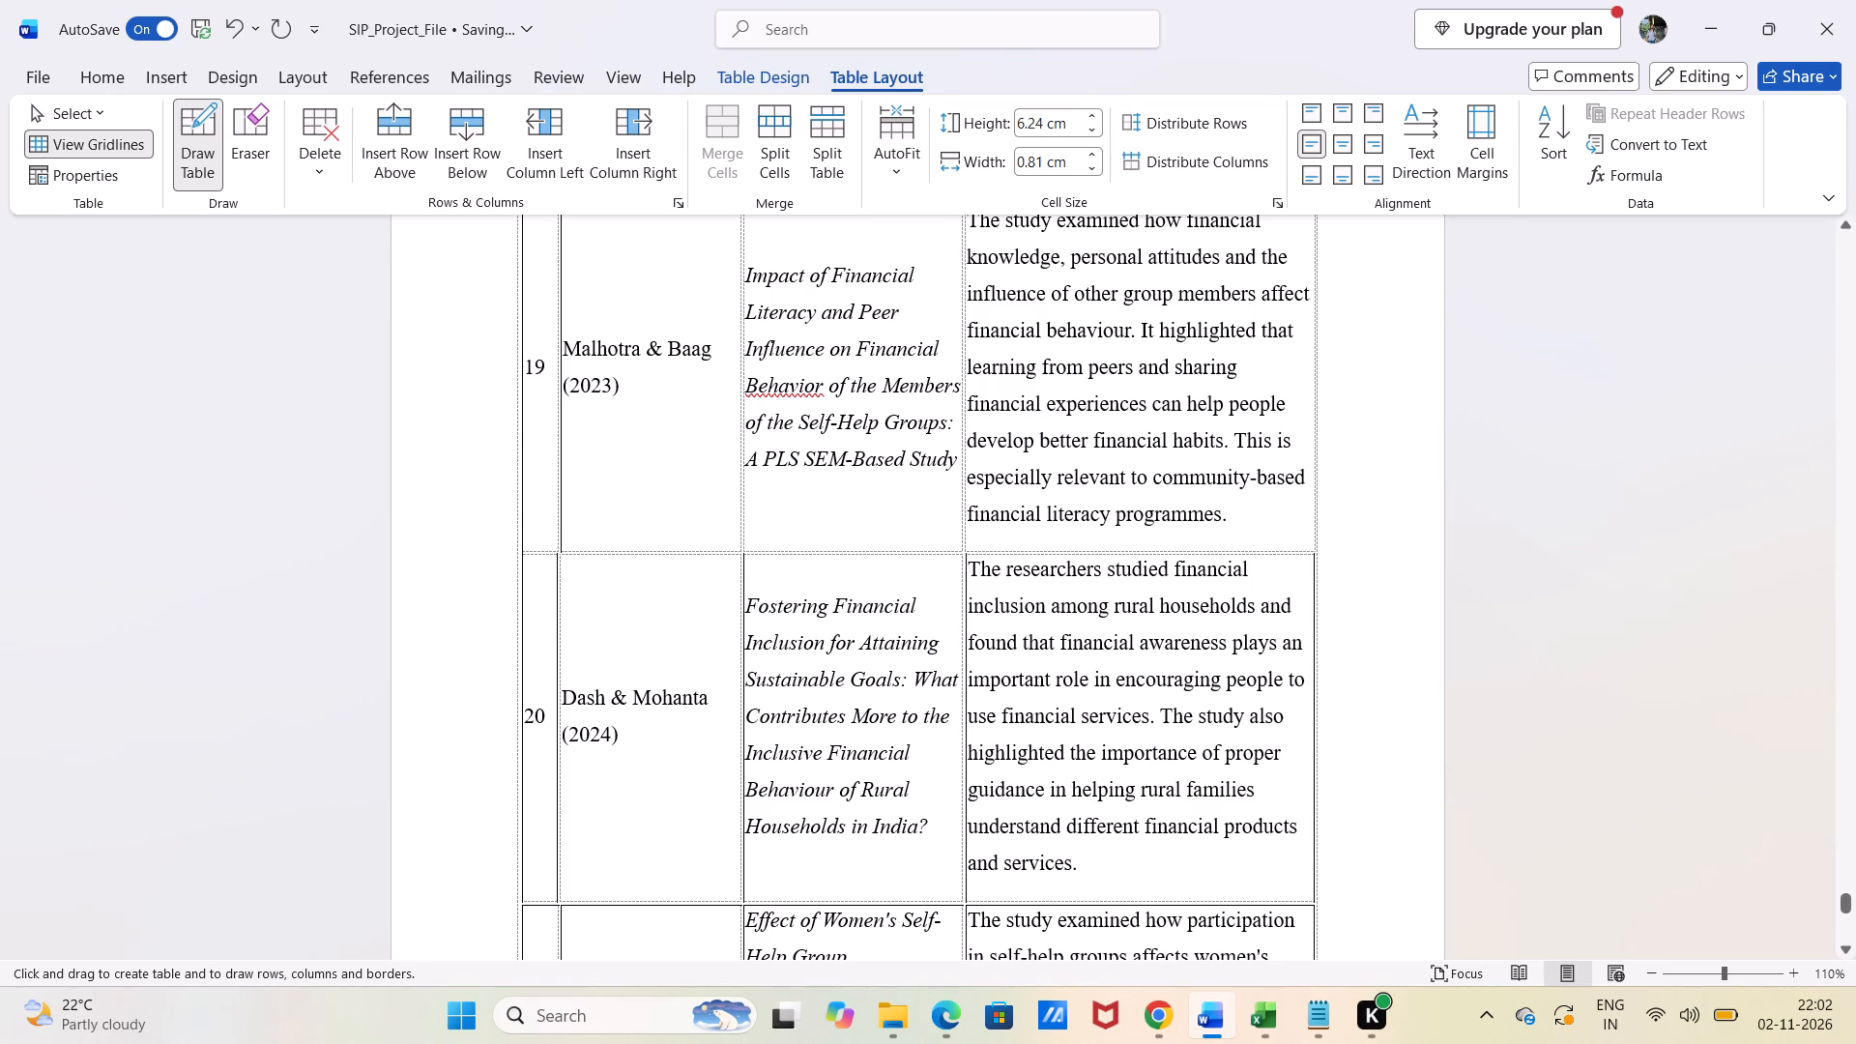
{"action": "left_click", "coordinate": [661, 551]}
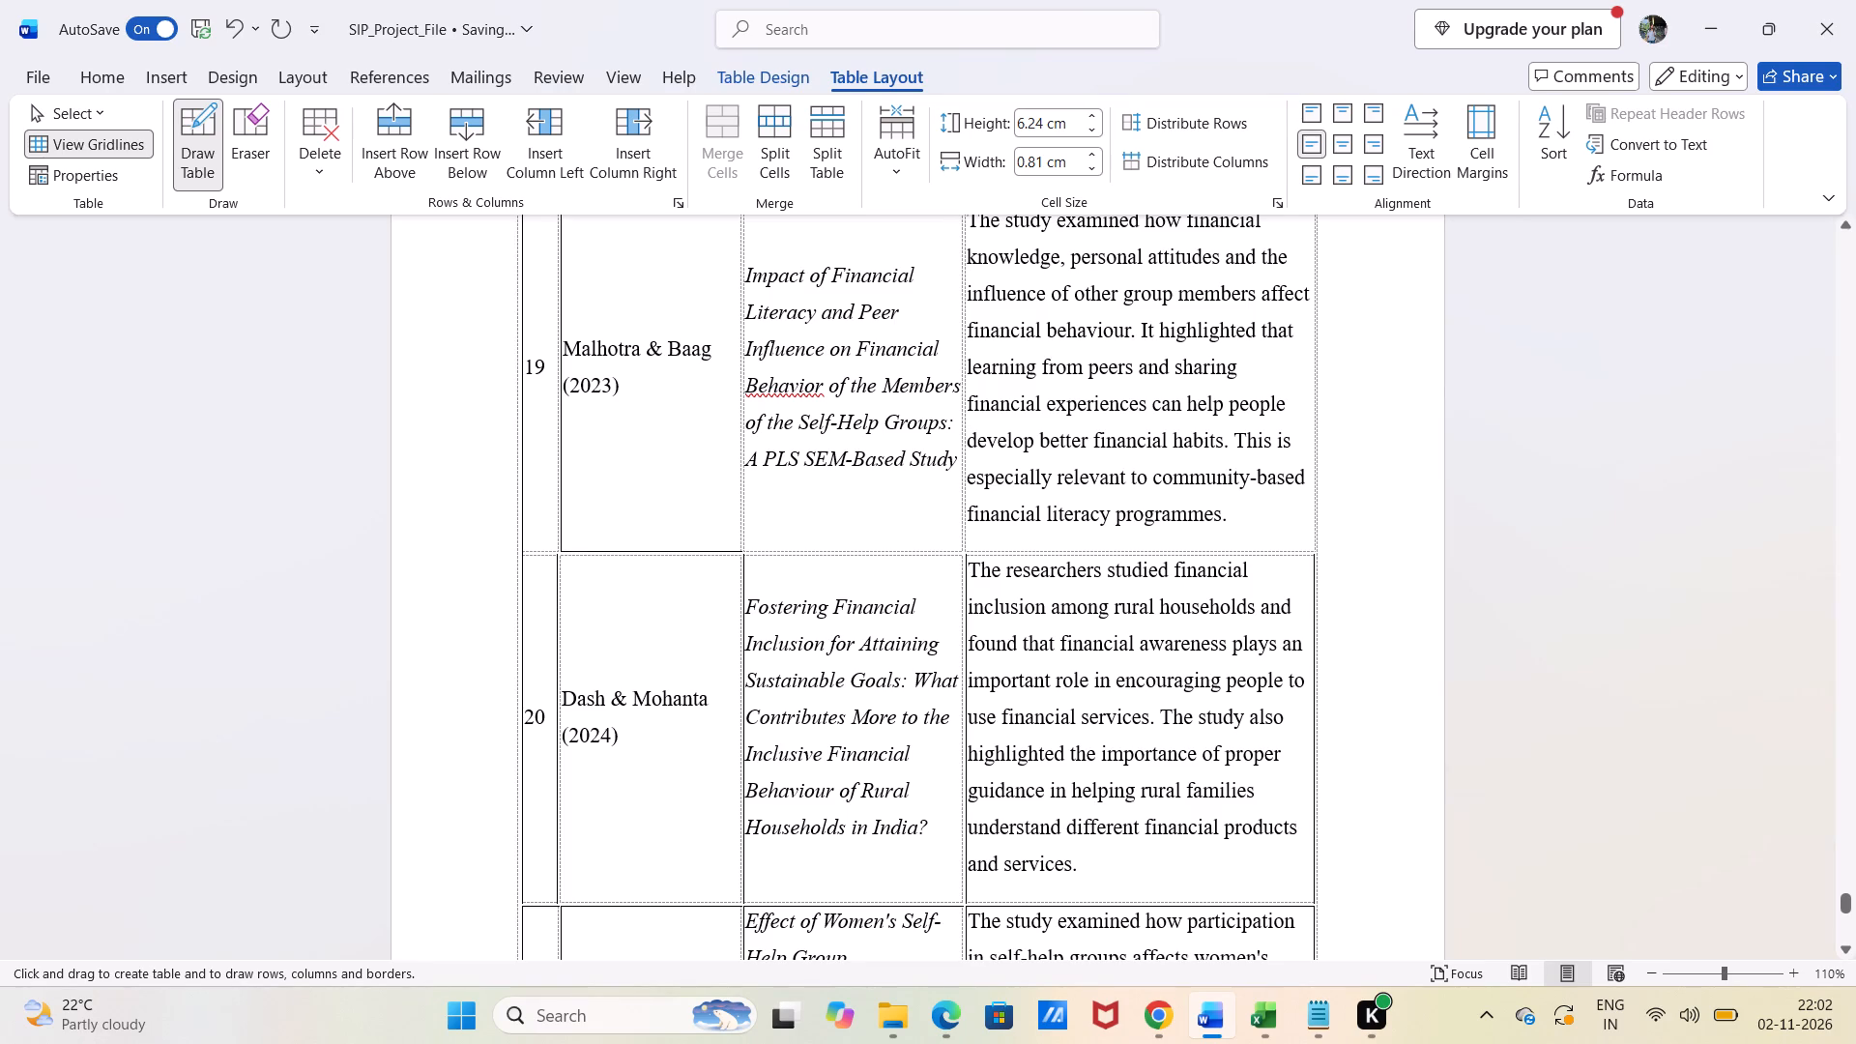
{"action": "left_click", "coordinate": [818, 555]}
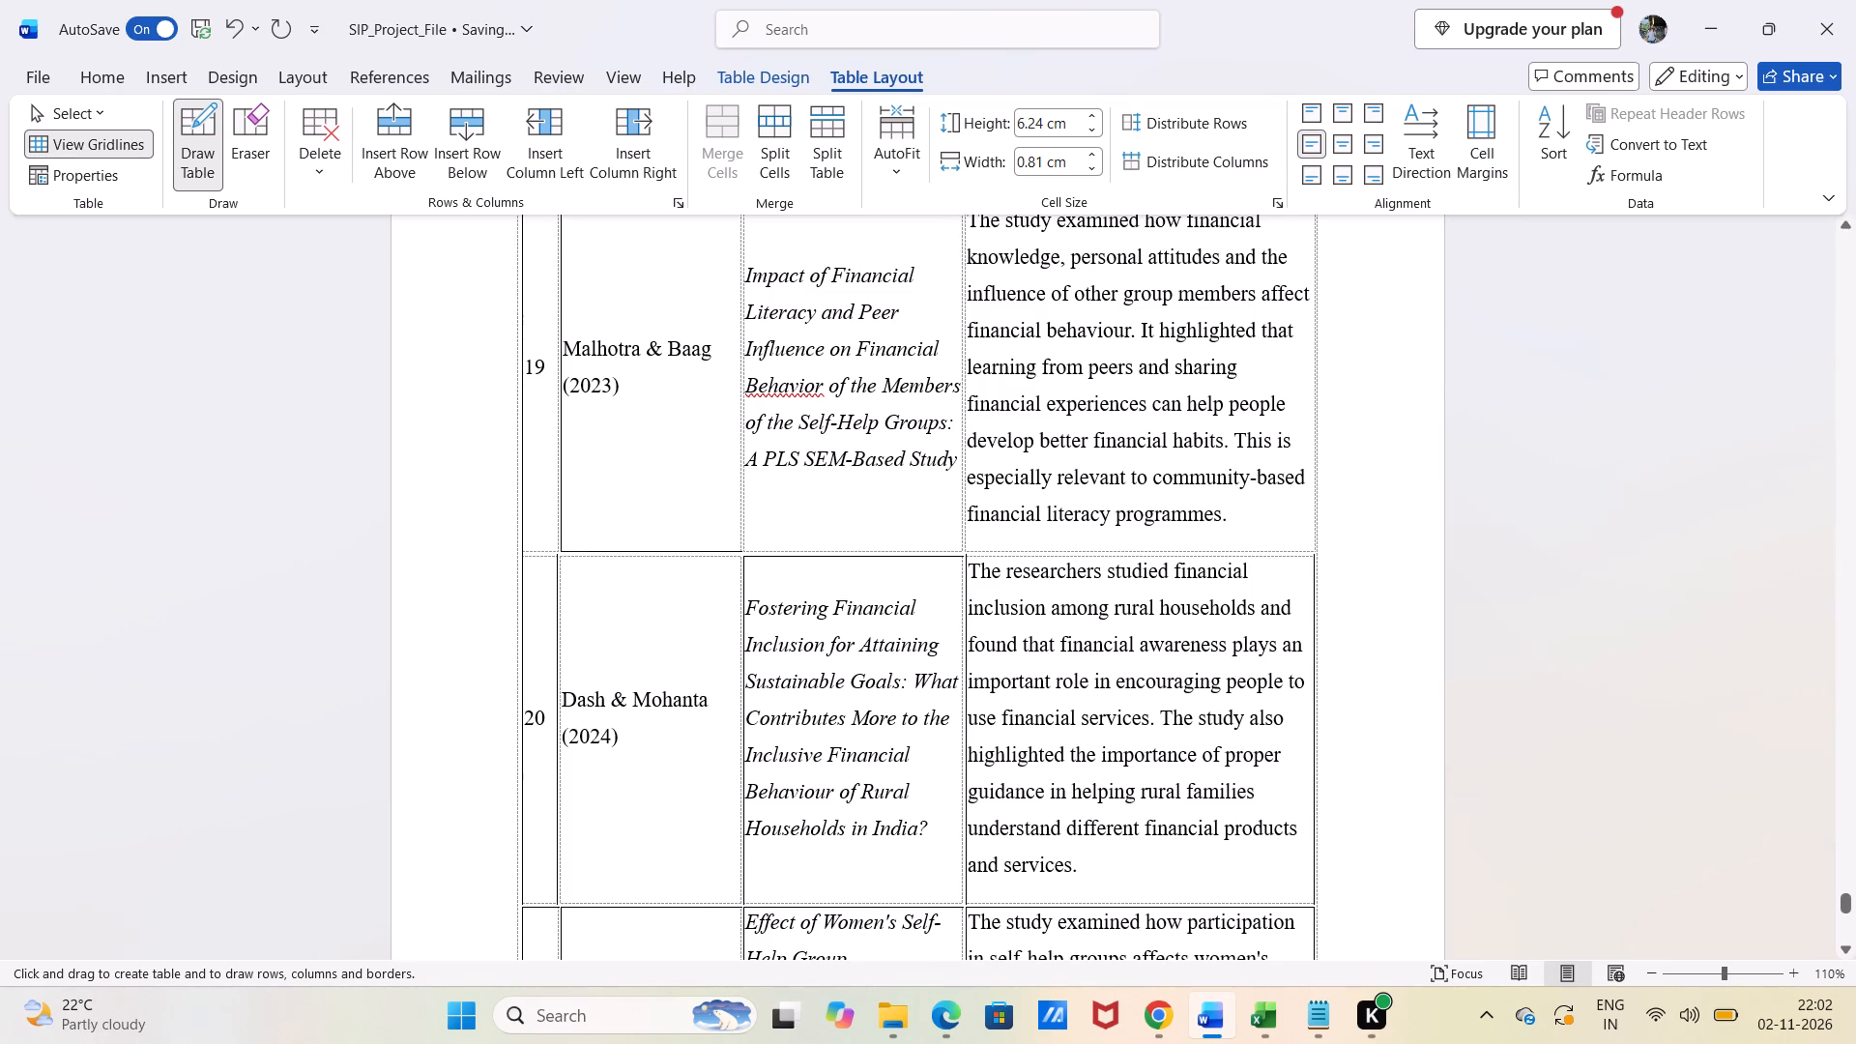
{"action": "key", "text": "ctrl+z"}
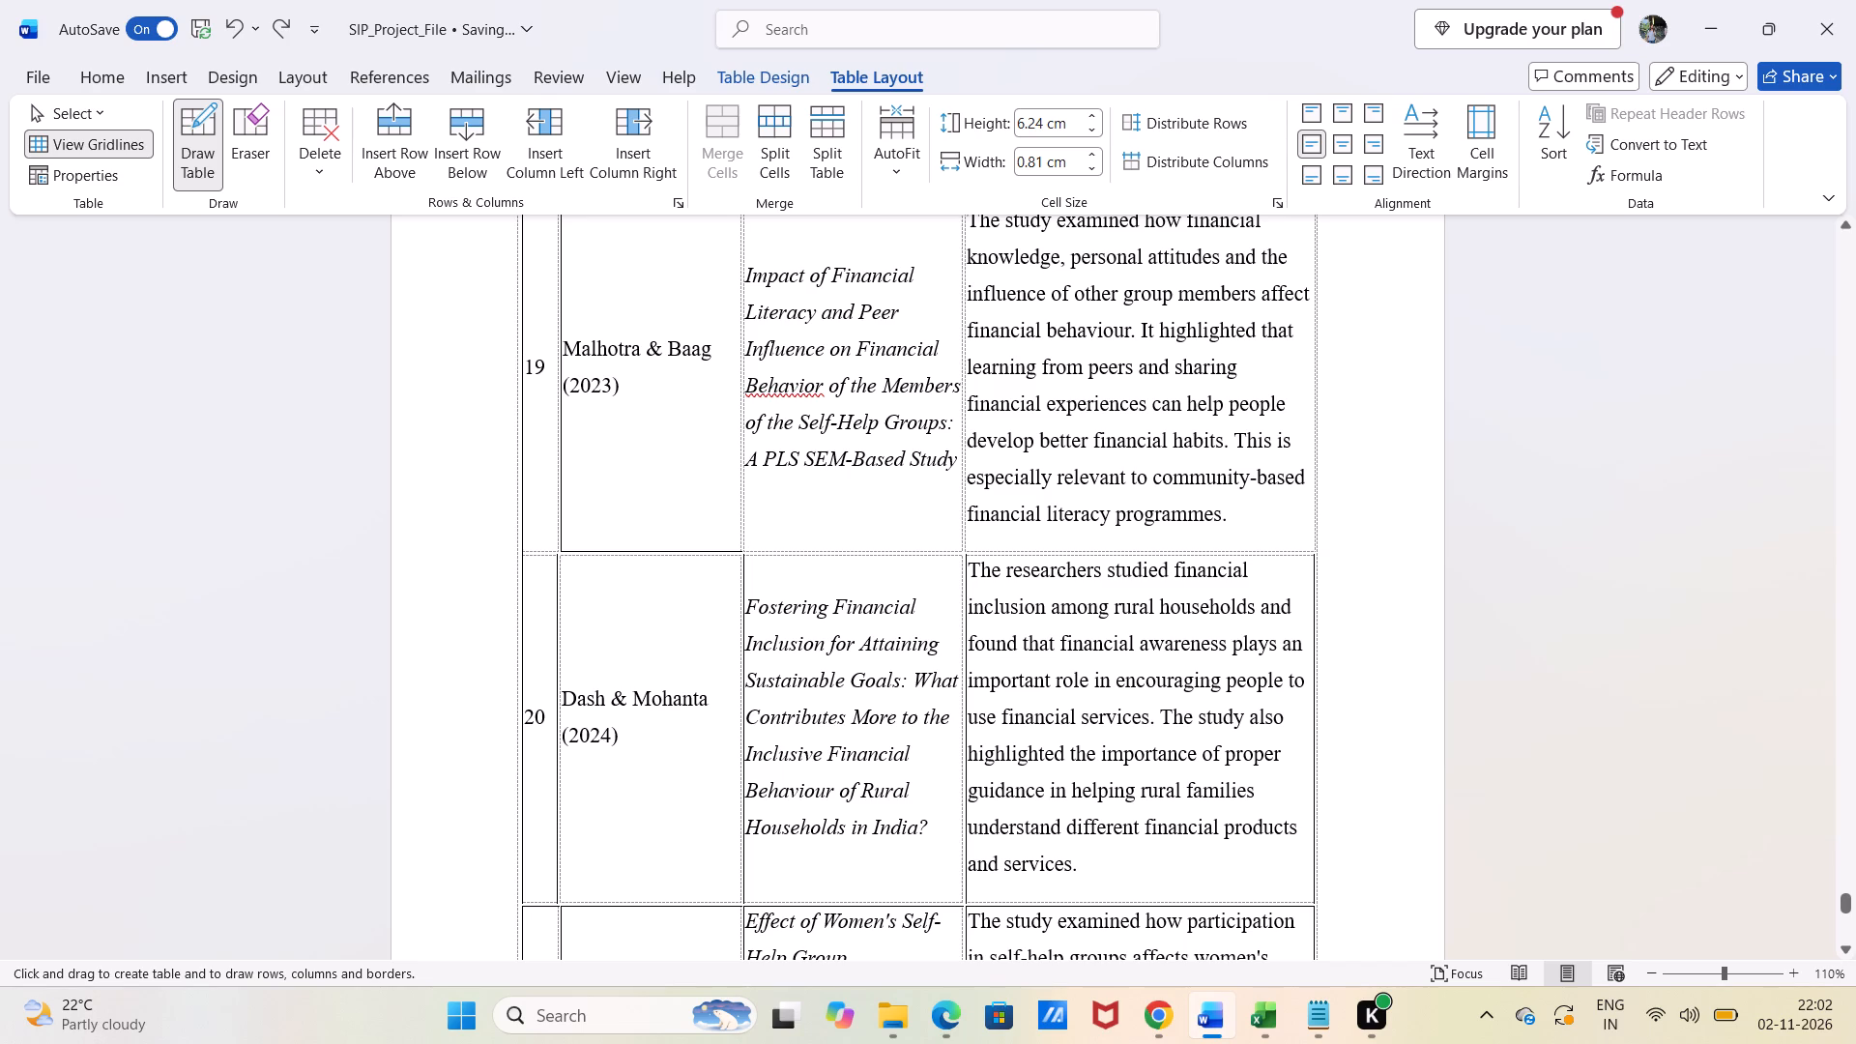
{"action": "left_click", "coordinate": [800, 552]}
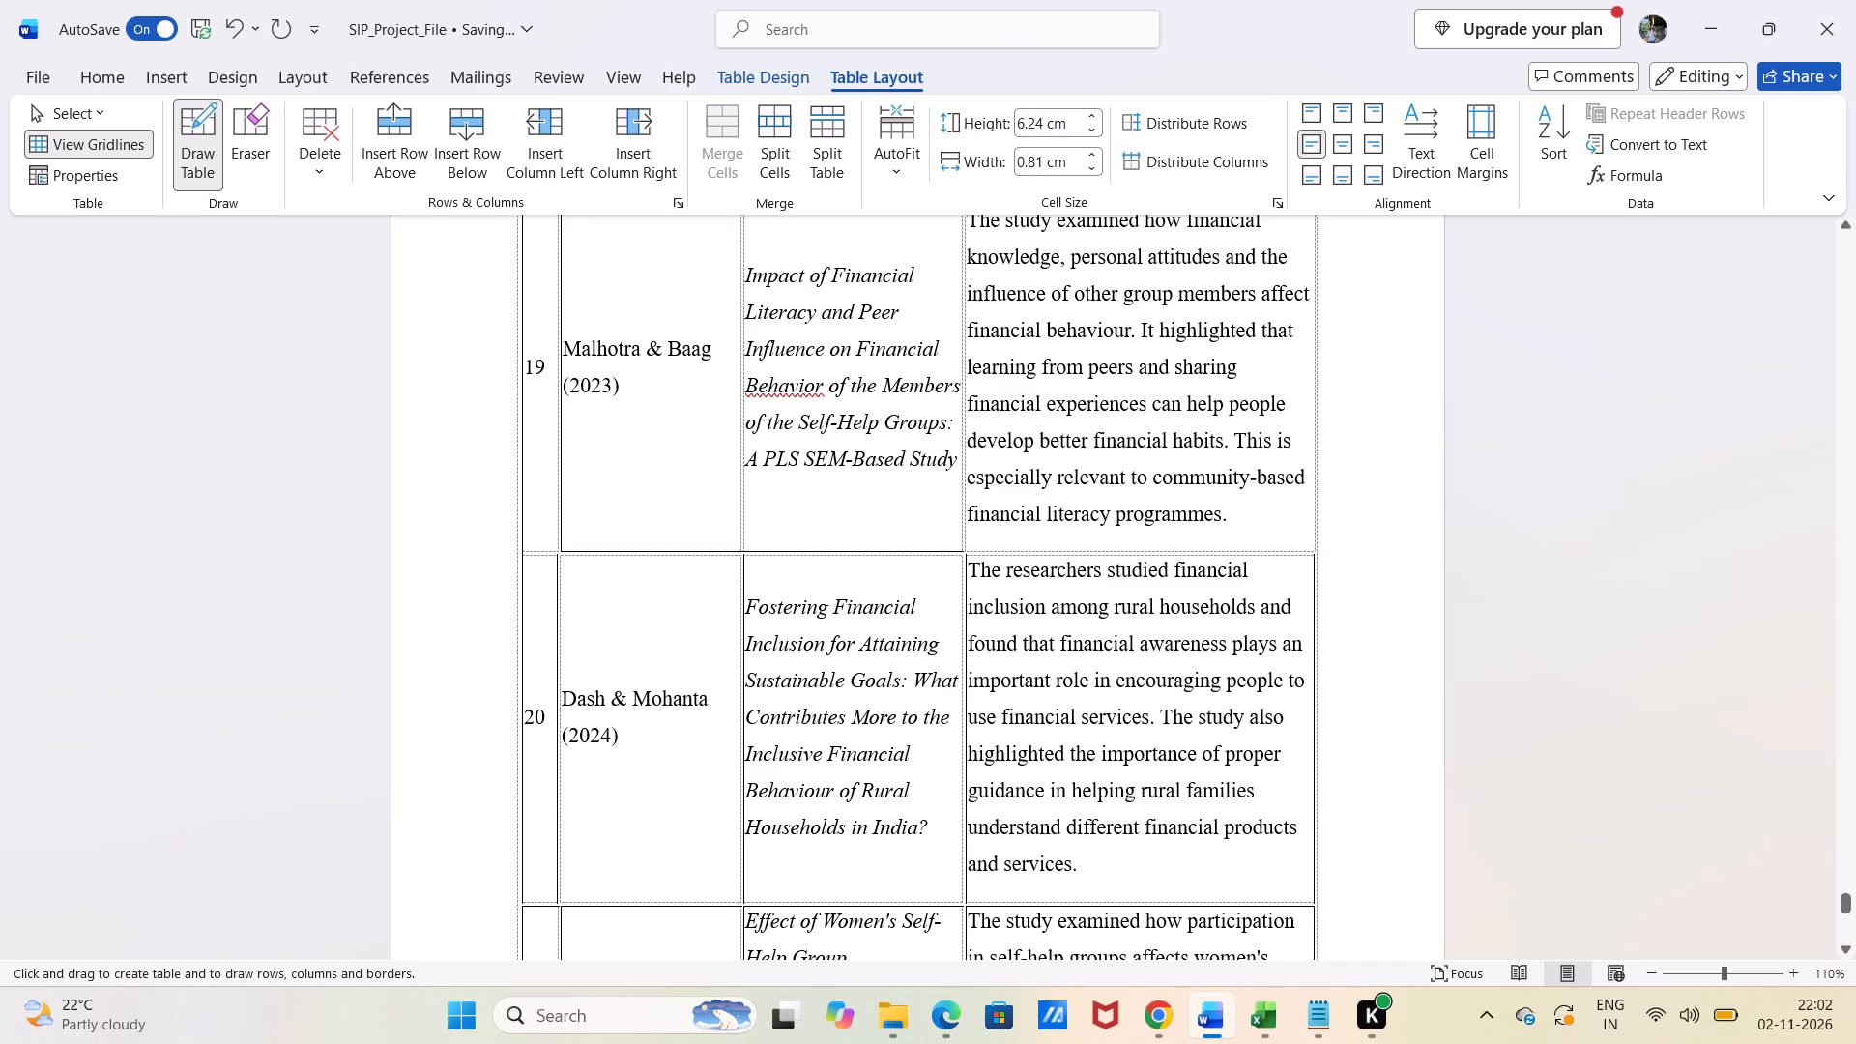
{"action": "left_click", "coordinate": [1003, 553]}
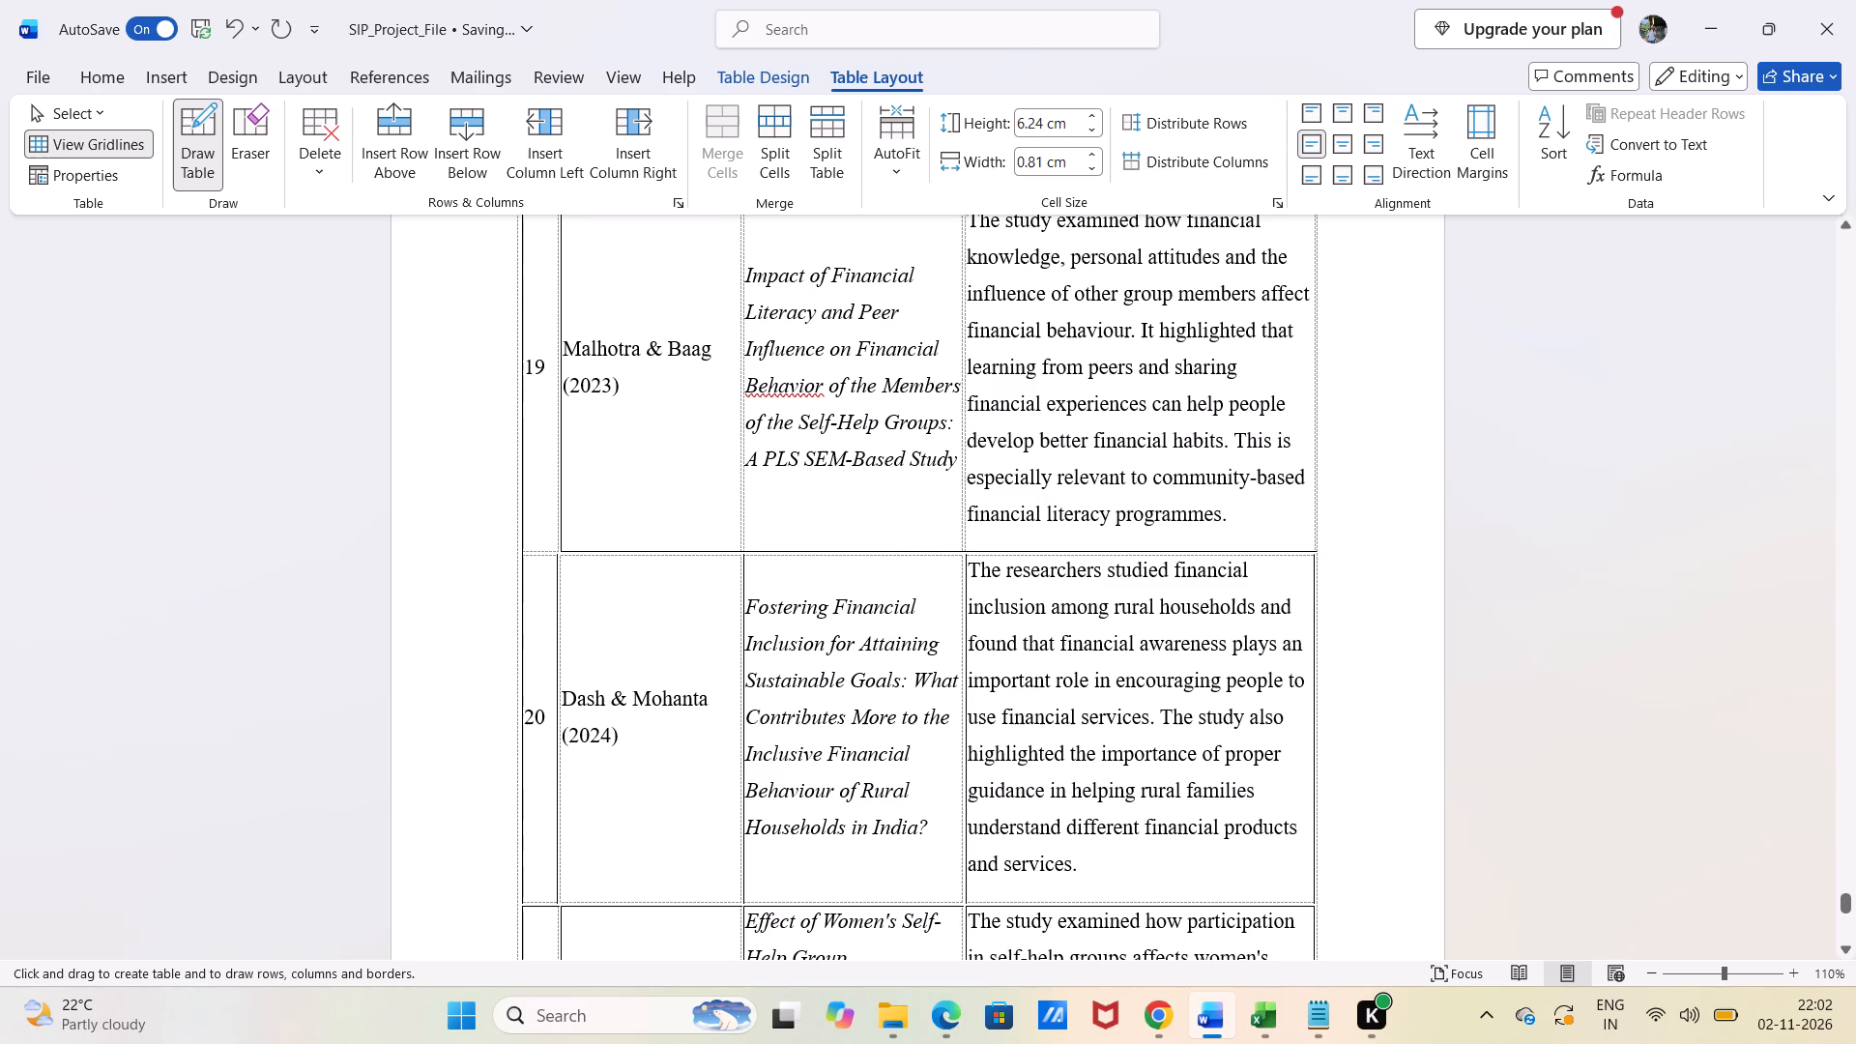
Draw the right edge, the two remaining column divisions and the top border across all four cells of row 19.
{"action": "left_click", "coordinate": [1317, 452]}
{"action": "scroll", "coordinate": [1174, 475], "scroll_direction": "up", "scroll_amount": 1}
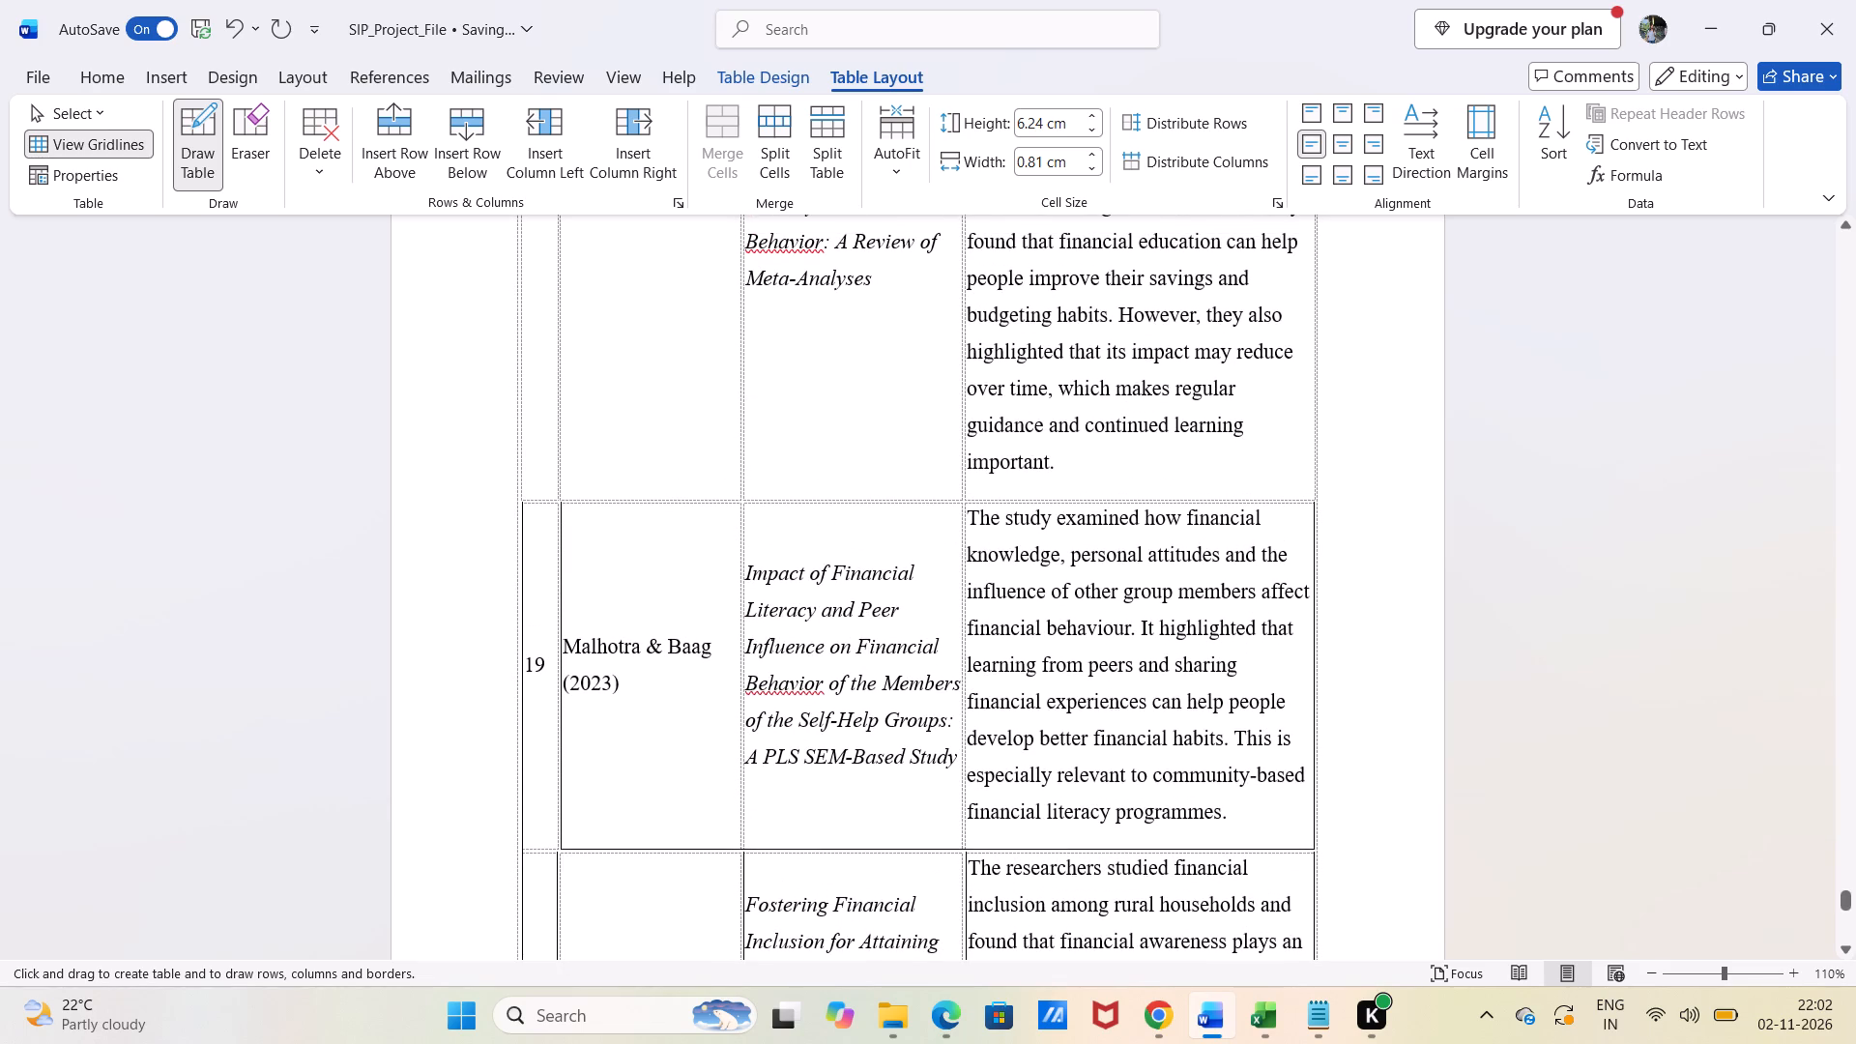
{"action": "left_click", "coordinate": [963, 558]}
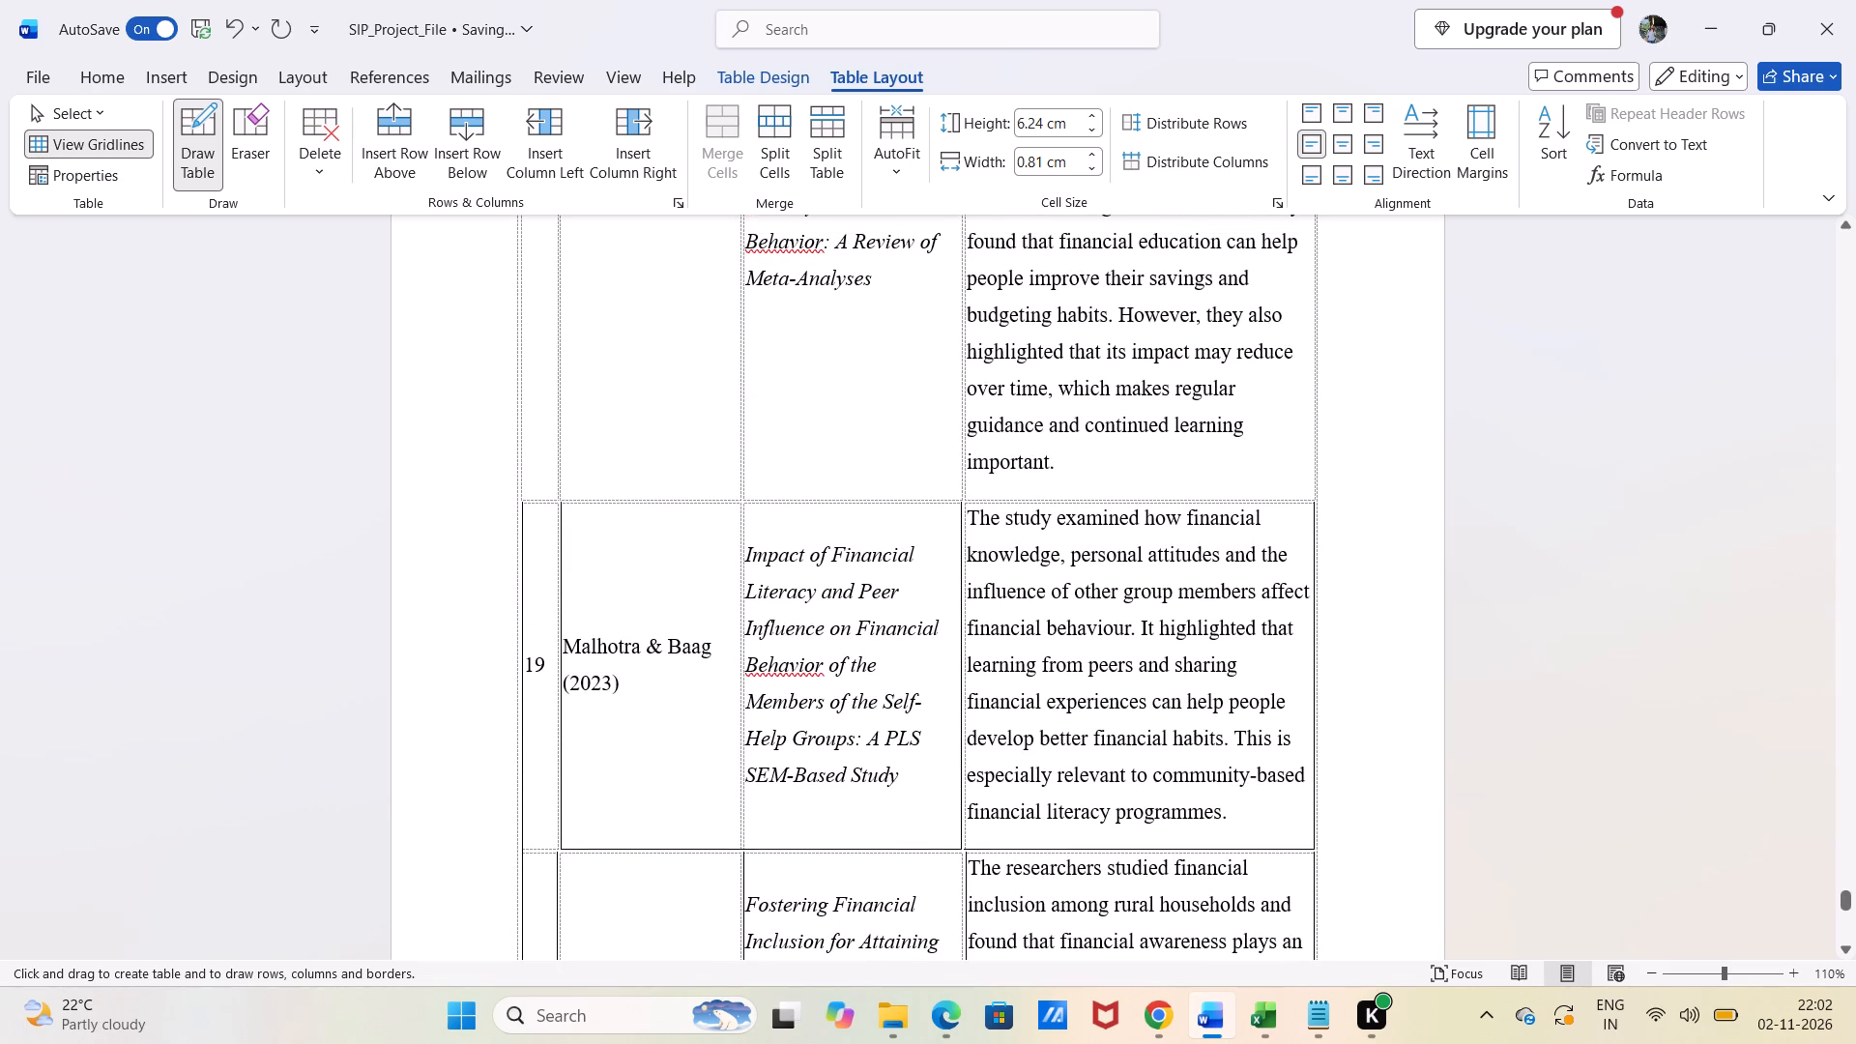
{"action": "left_click", "coordinate": [738, 562]}
{"action": "left_click", "coordinate": [550, 505]}
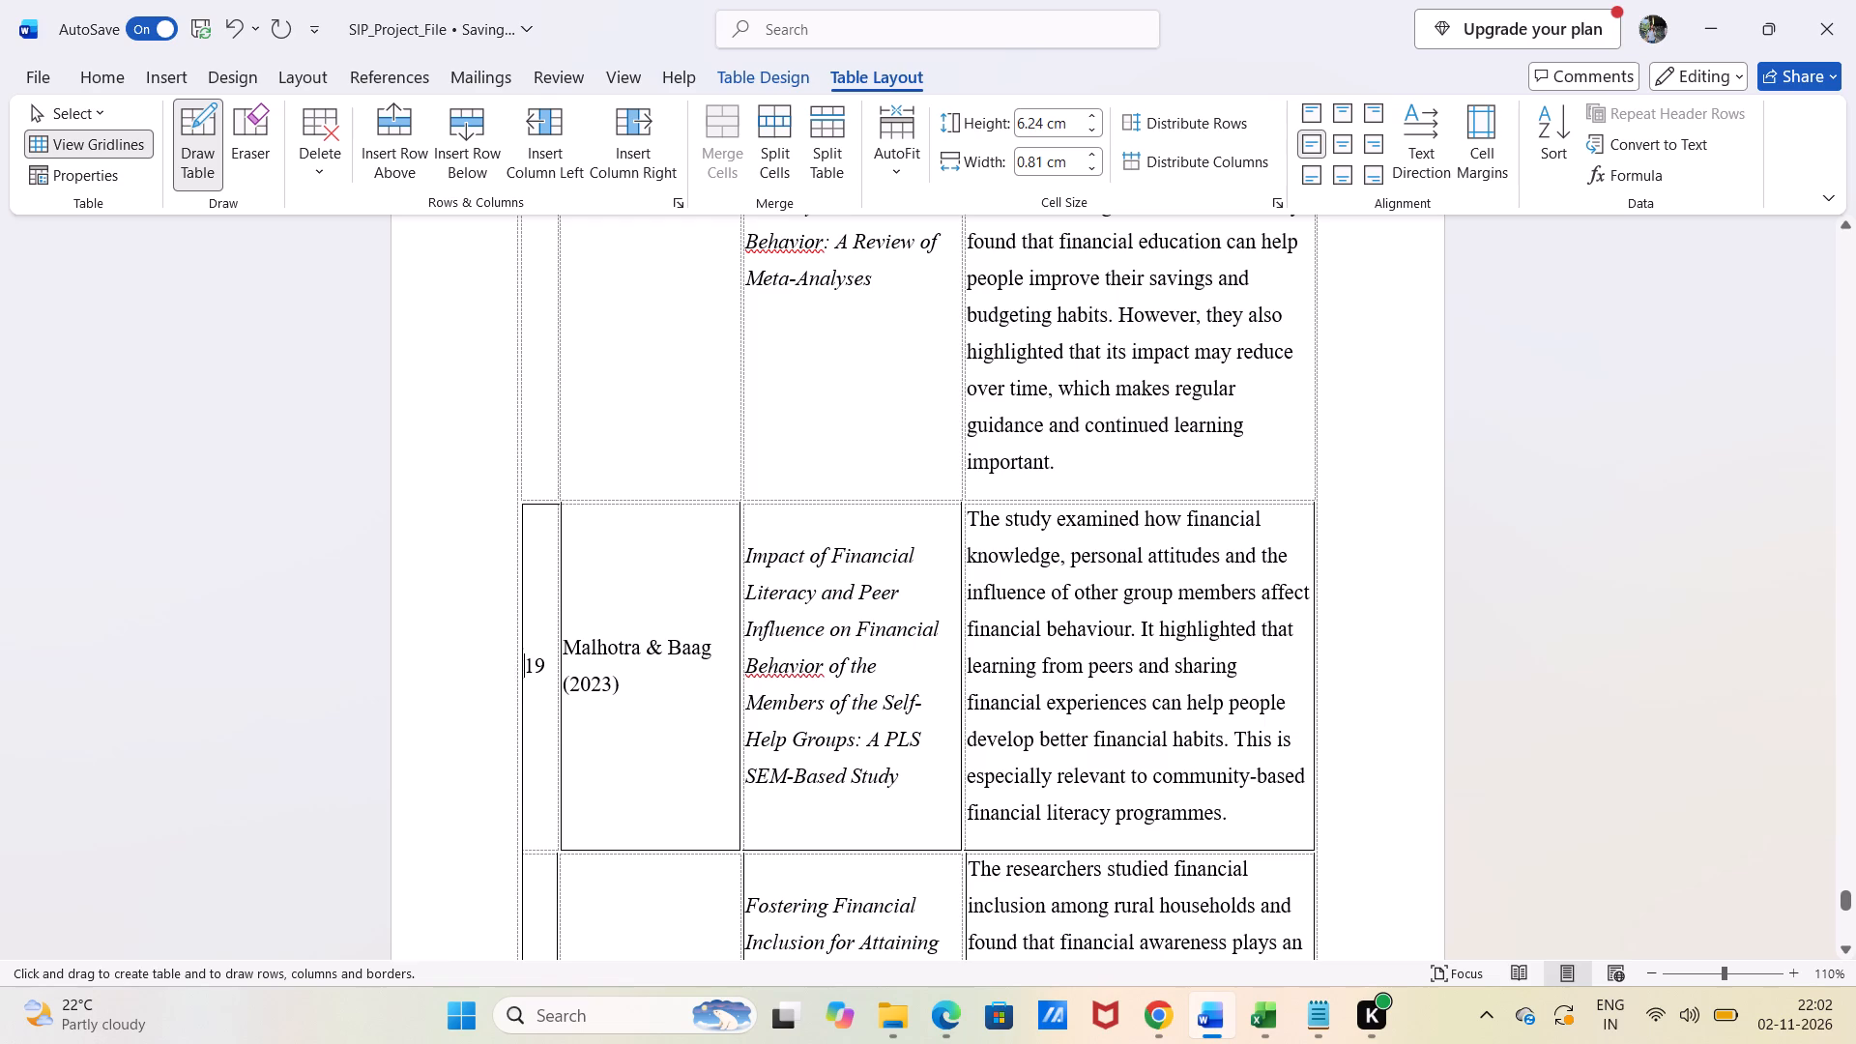
{"action": "left_click", "coordinate": [595, 508]}
{"action": "left_click", "coordinate": [842, 505]}
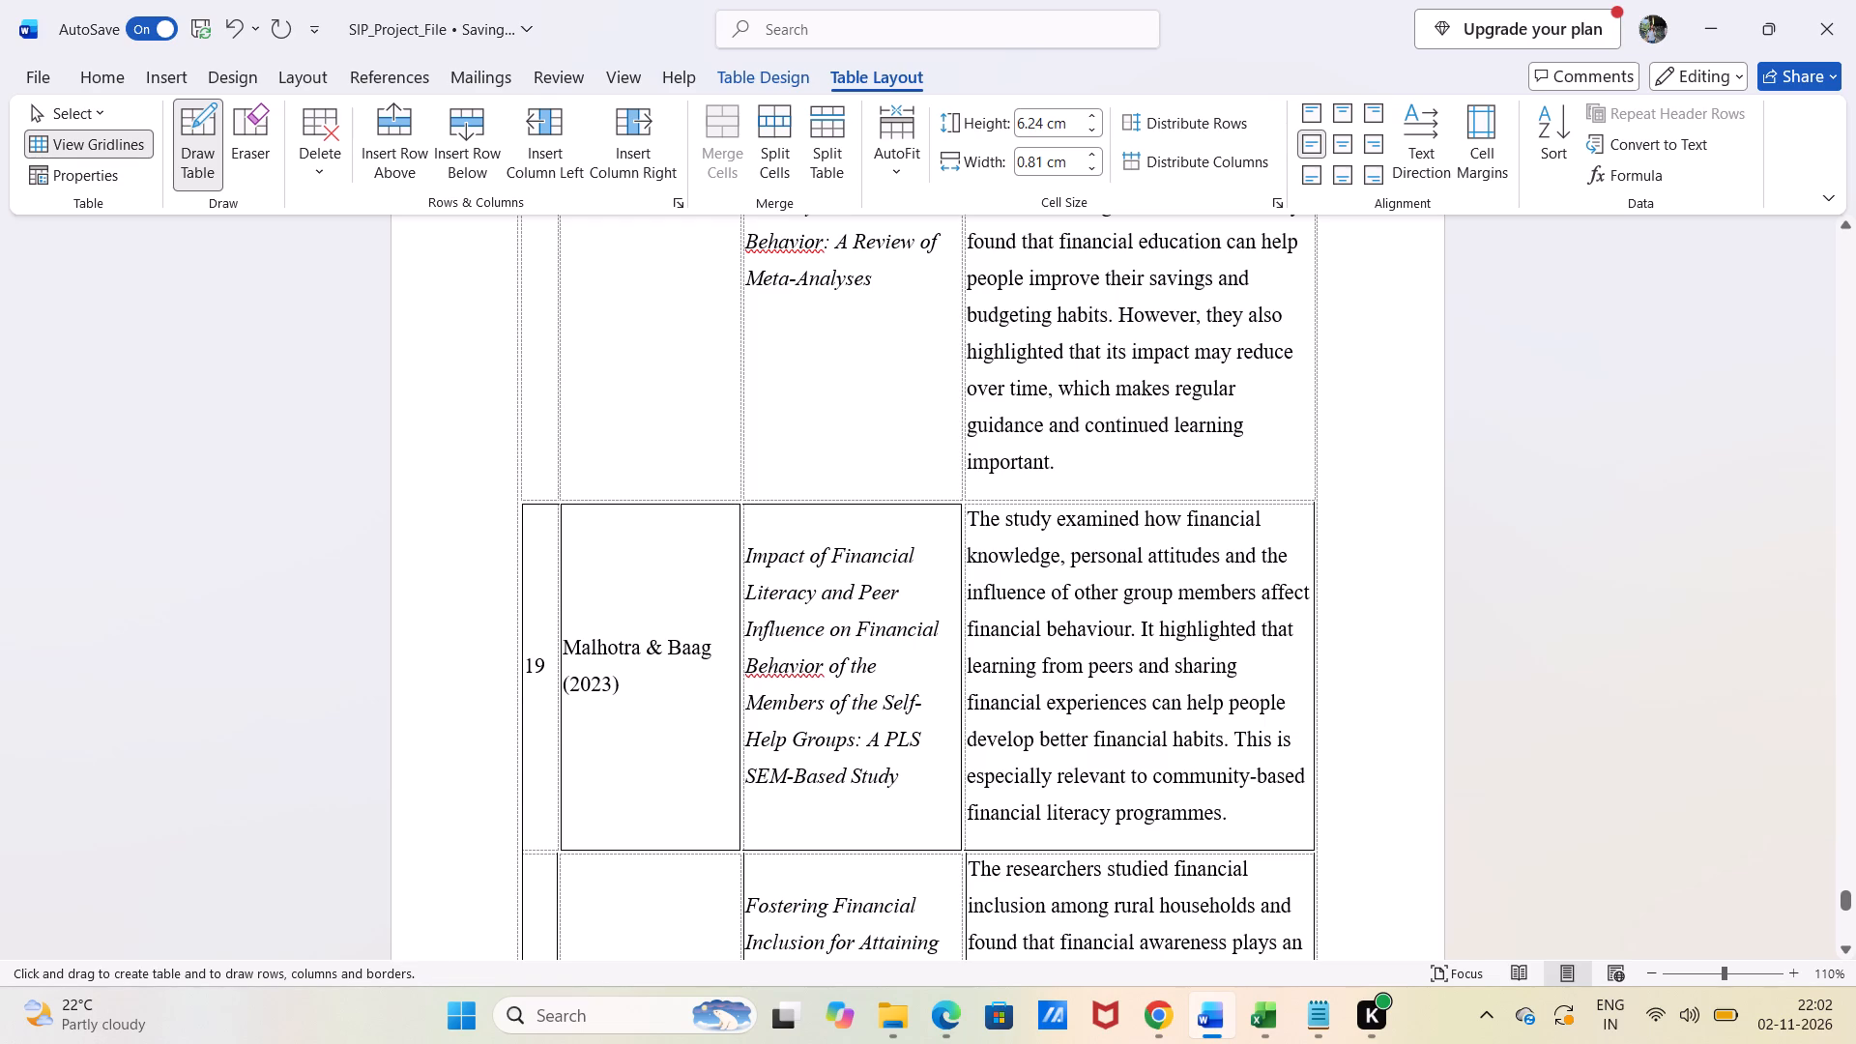
{"action": "left_click", "coordinate": [1025, 507]}
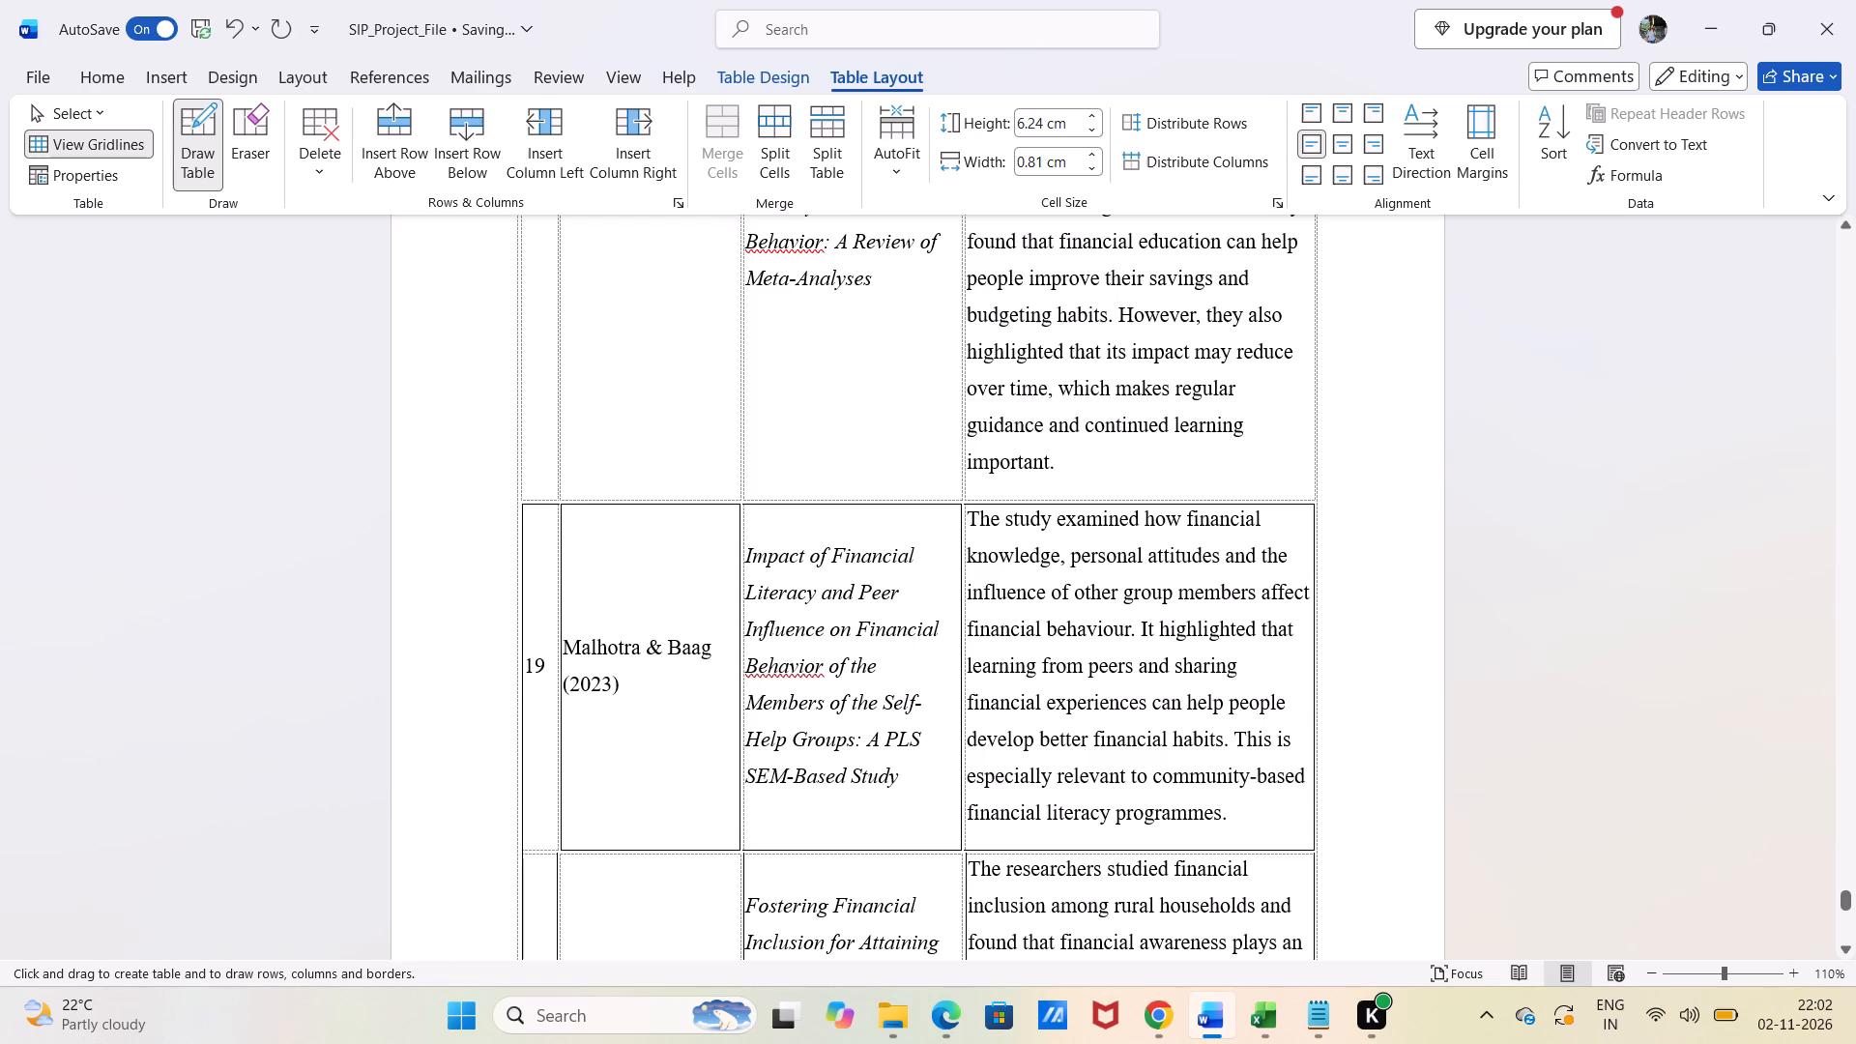
Draw solid vertical borders on both sides of the title cell in the row directly above row 19.
{"action": "left_click", "coordinate": [963, 456]}
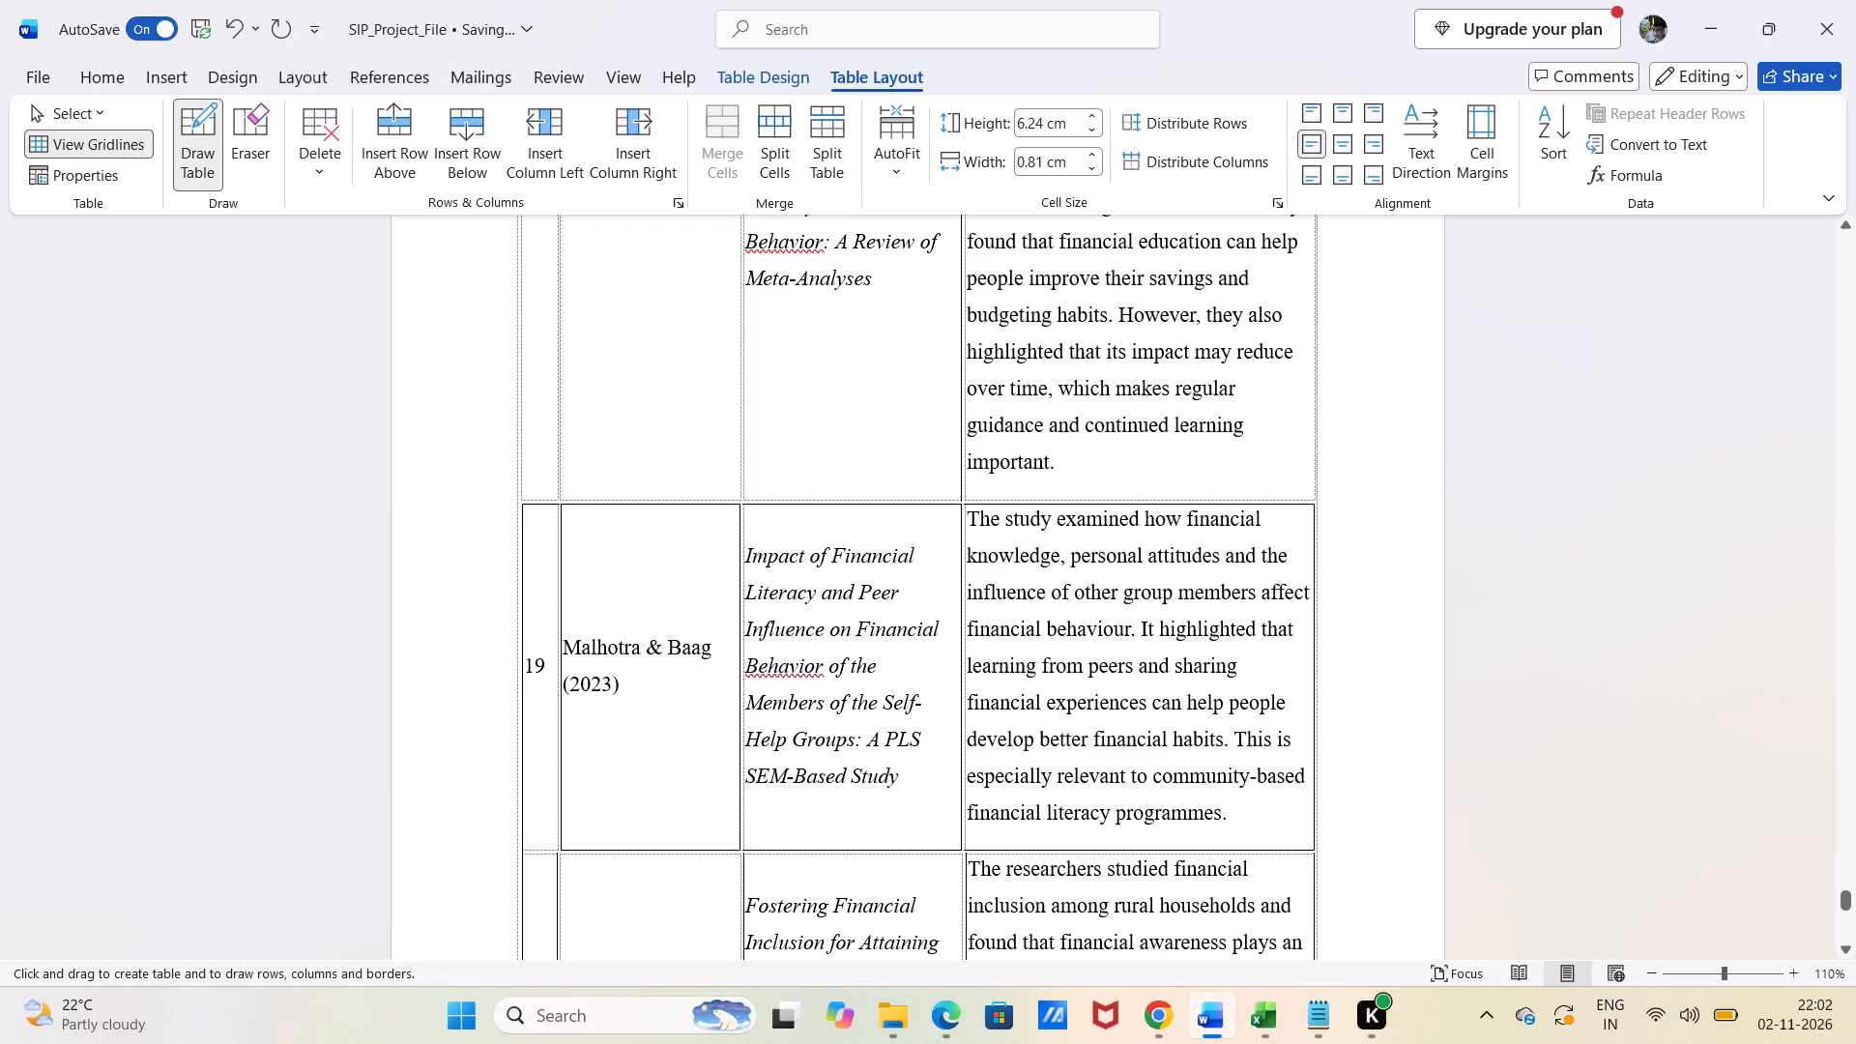
{"action": "left_click", "coordinate": [742, 420]}
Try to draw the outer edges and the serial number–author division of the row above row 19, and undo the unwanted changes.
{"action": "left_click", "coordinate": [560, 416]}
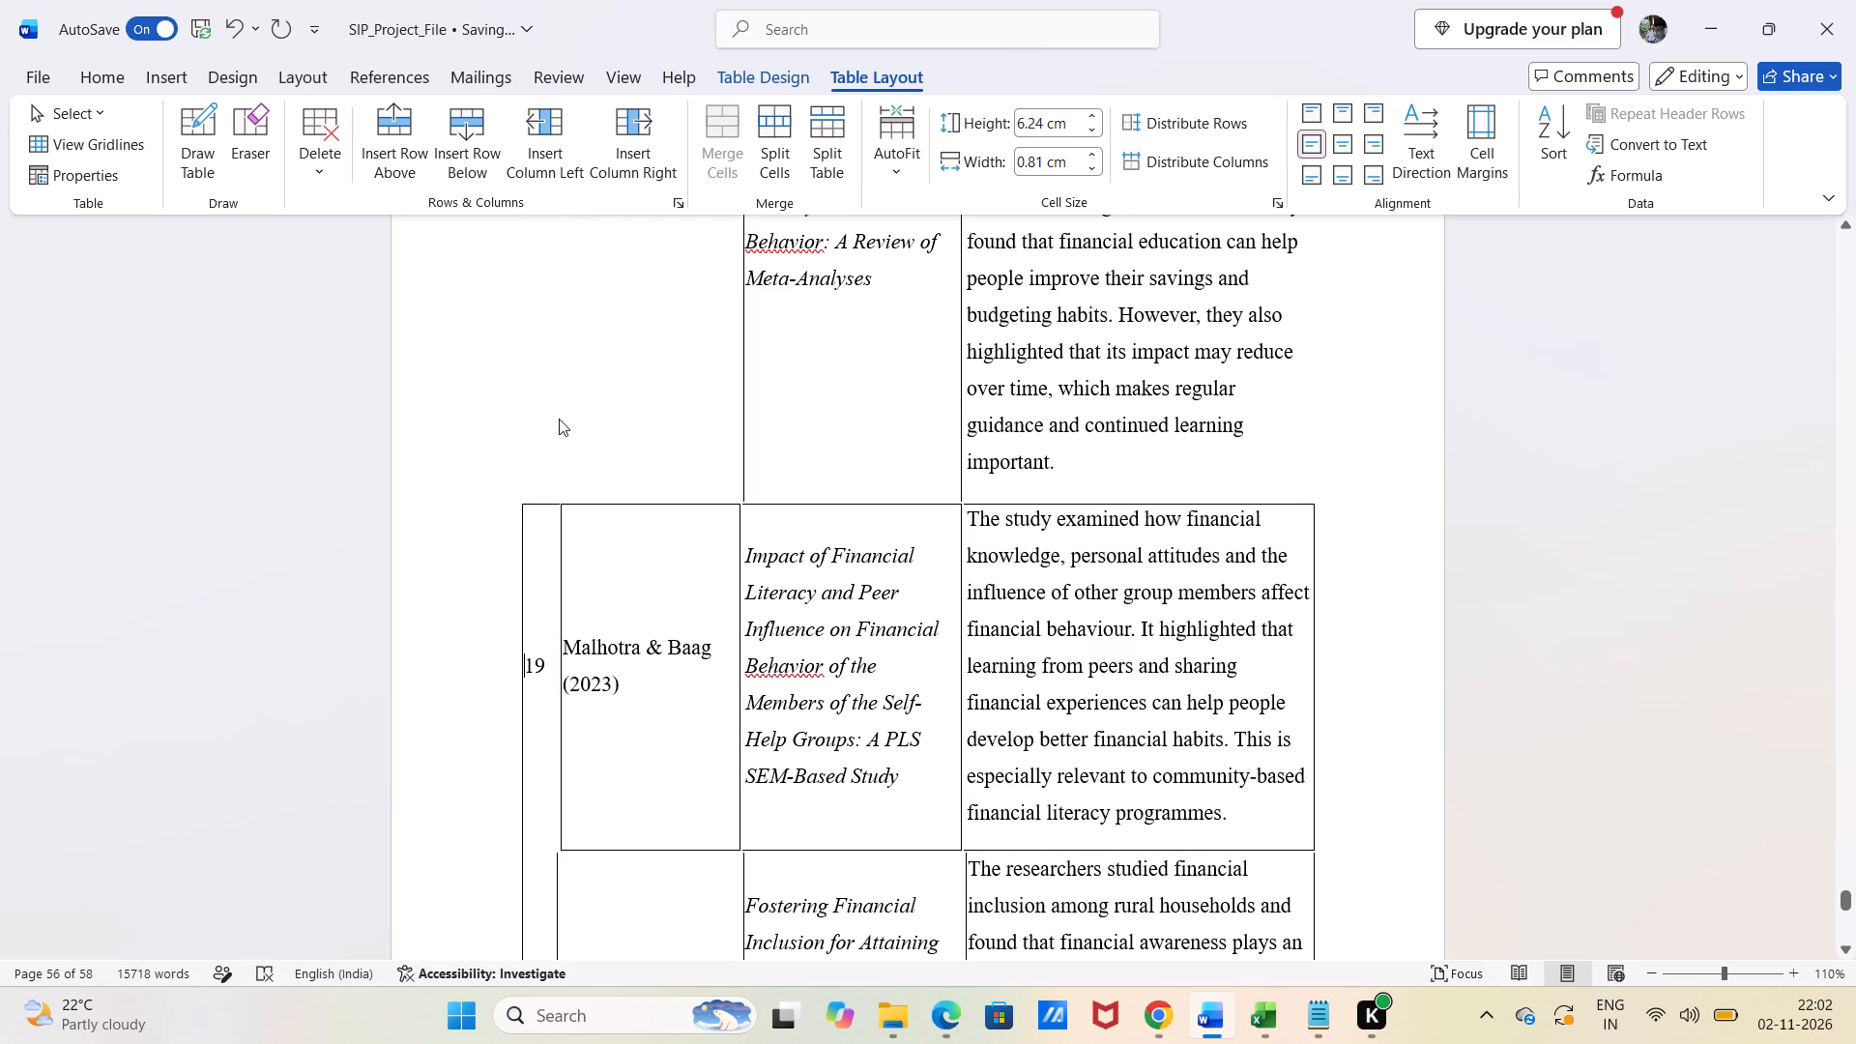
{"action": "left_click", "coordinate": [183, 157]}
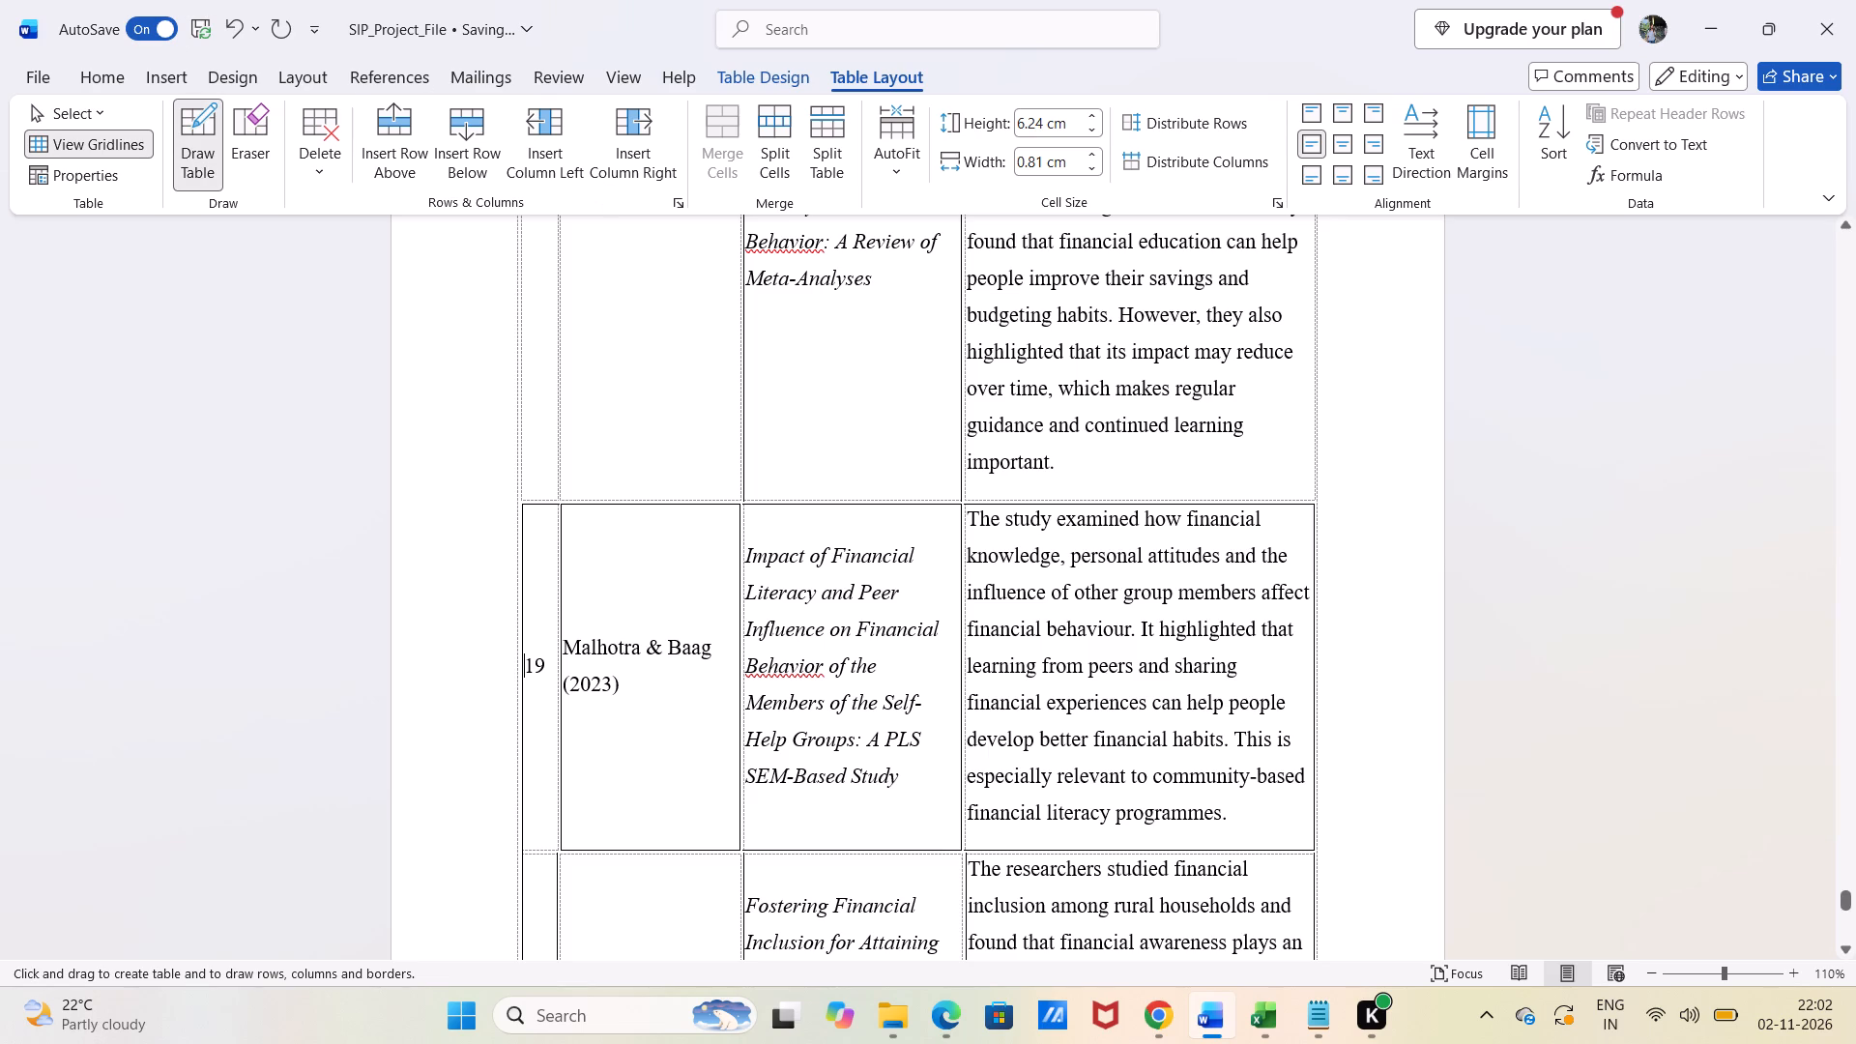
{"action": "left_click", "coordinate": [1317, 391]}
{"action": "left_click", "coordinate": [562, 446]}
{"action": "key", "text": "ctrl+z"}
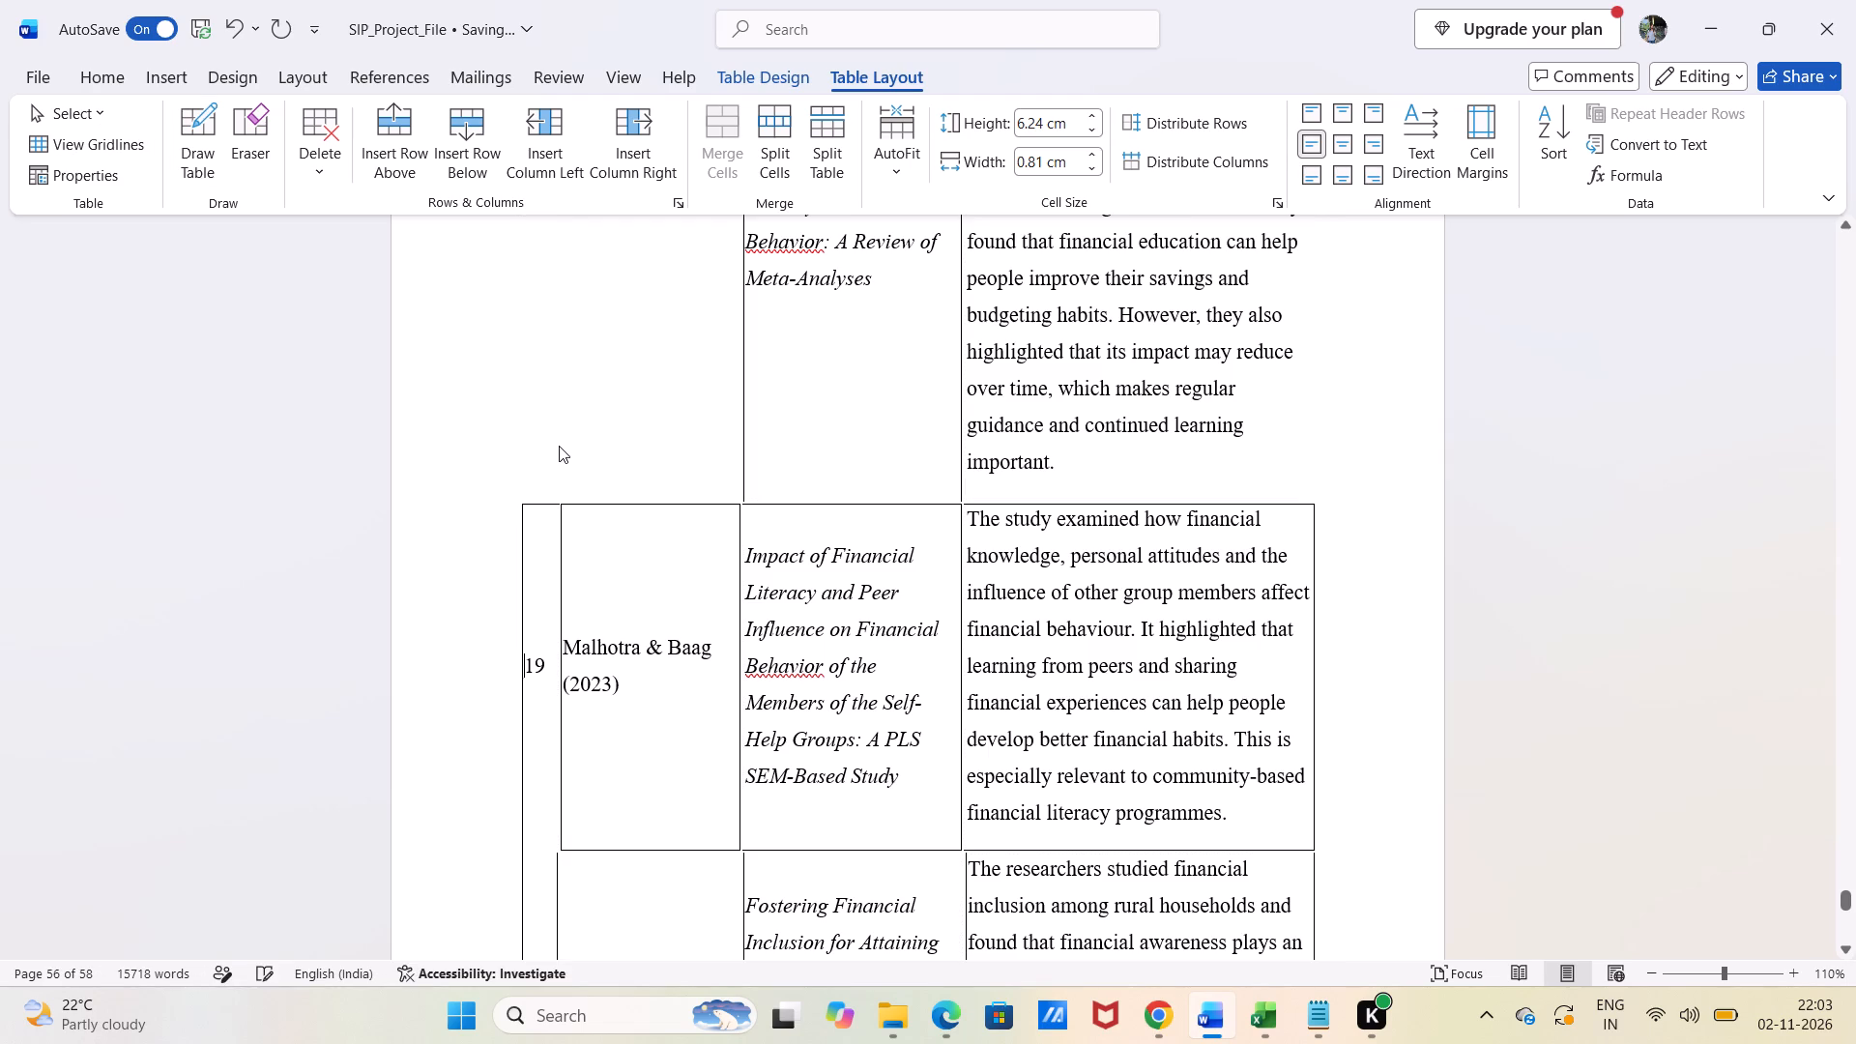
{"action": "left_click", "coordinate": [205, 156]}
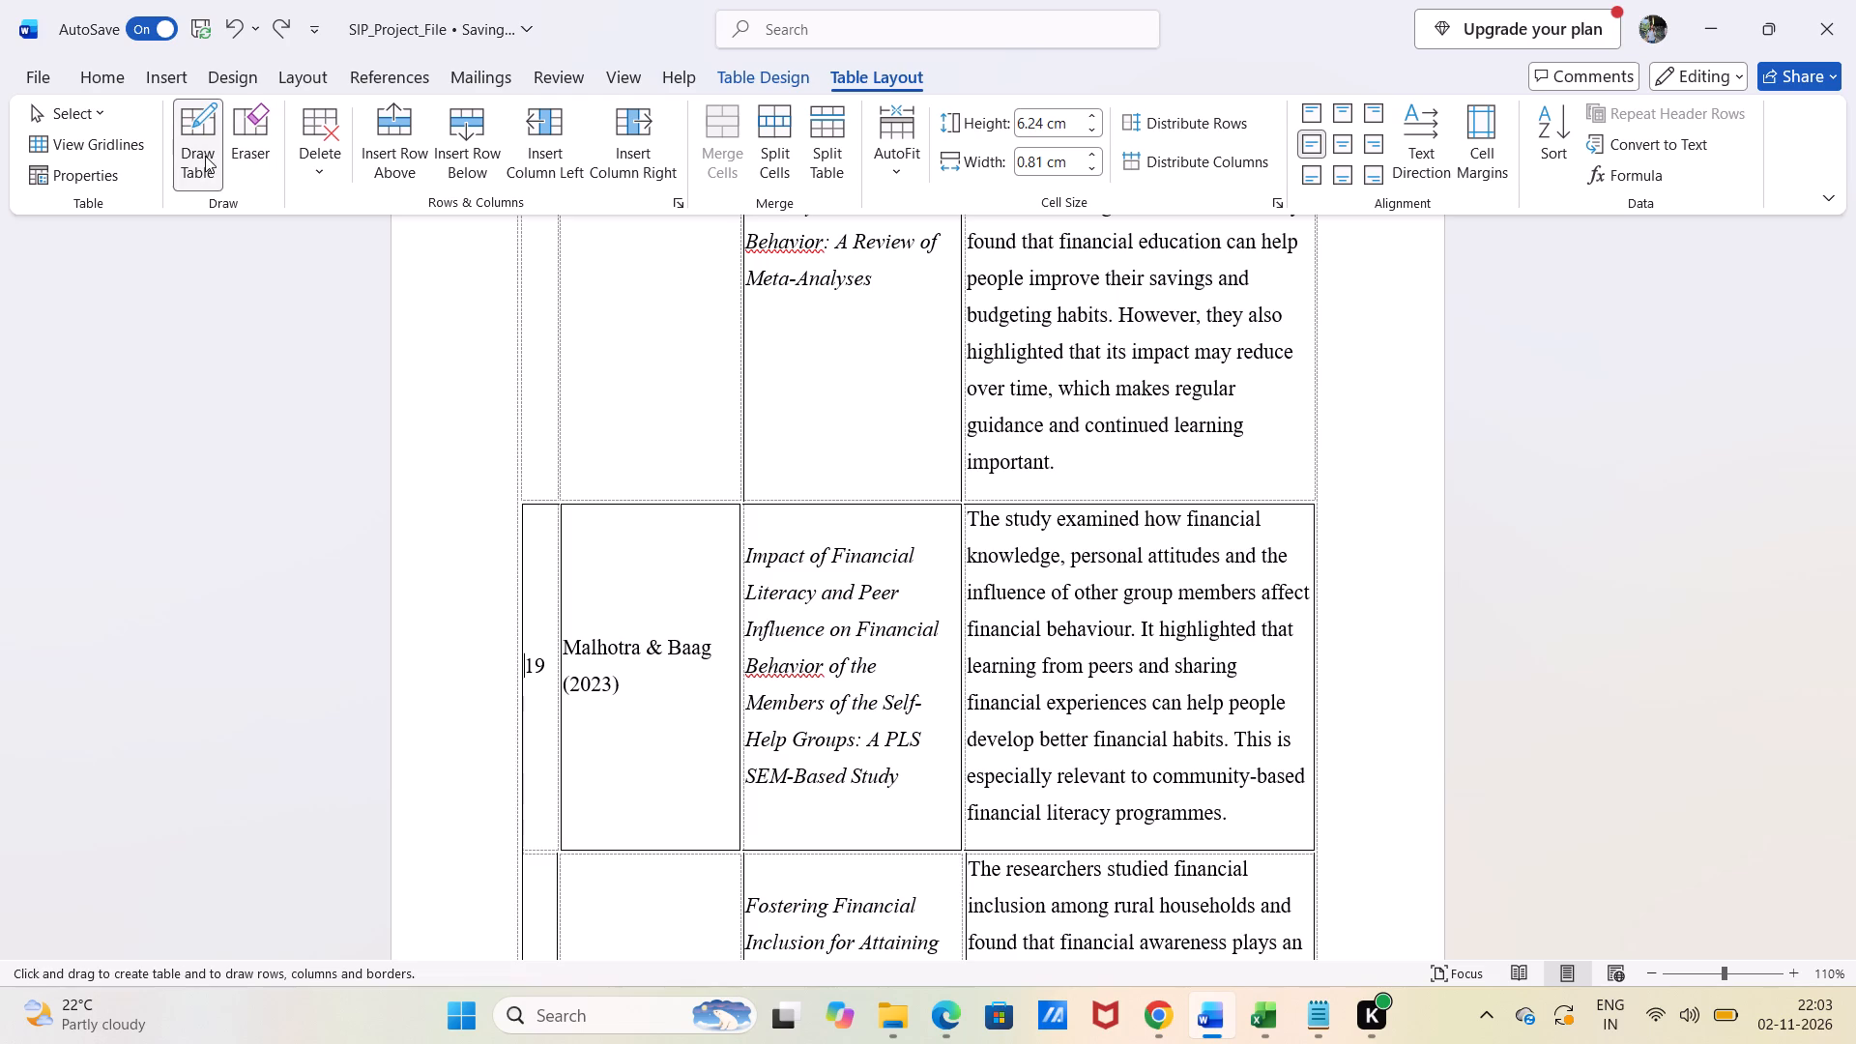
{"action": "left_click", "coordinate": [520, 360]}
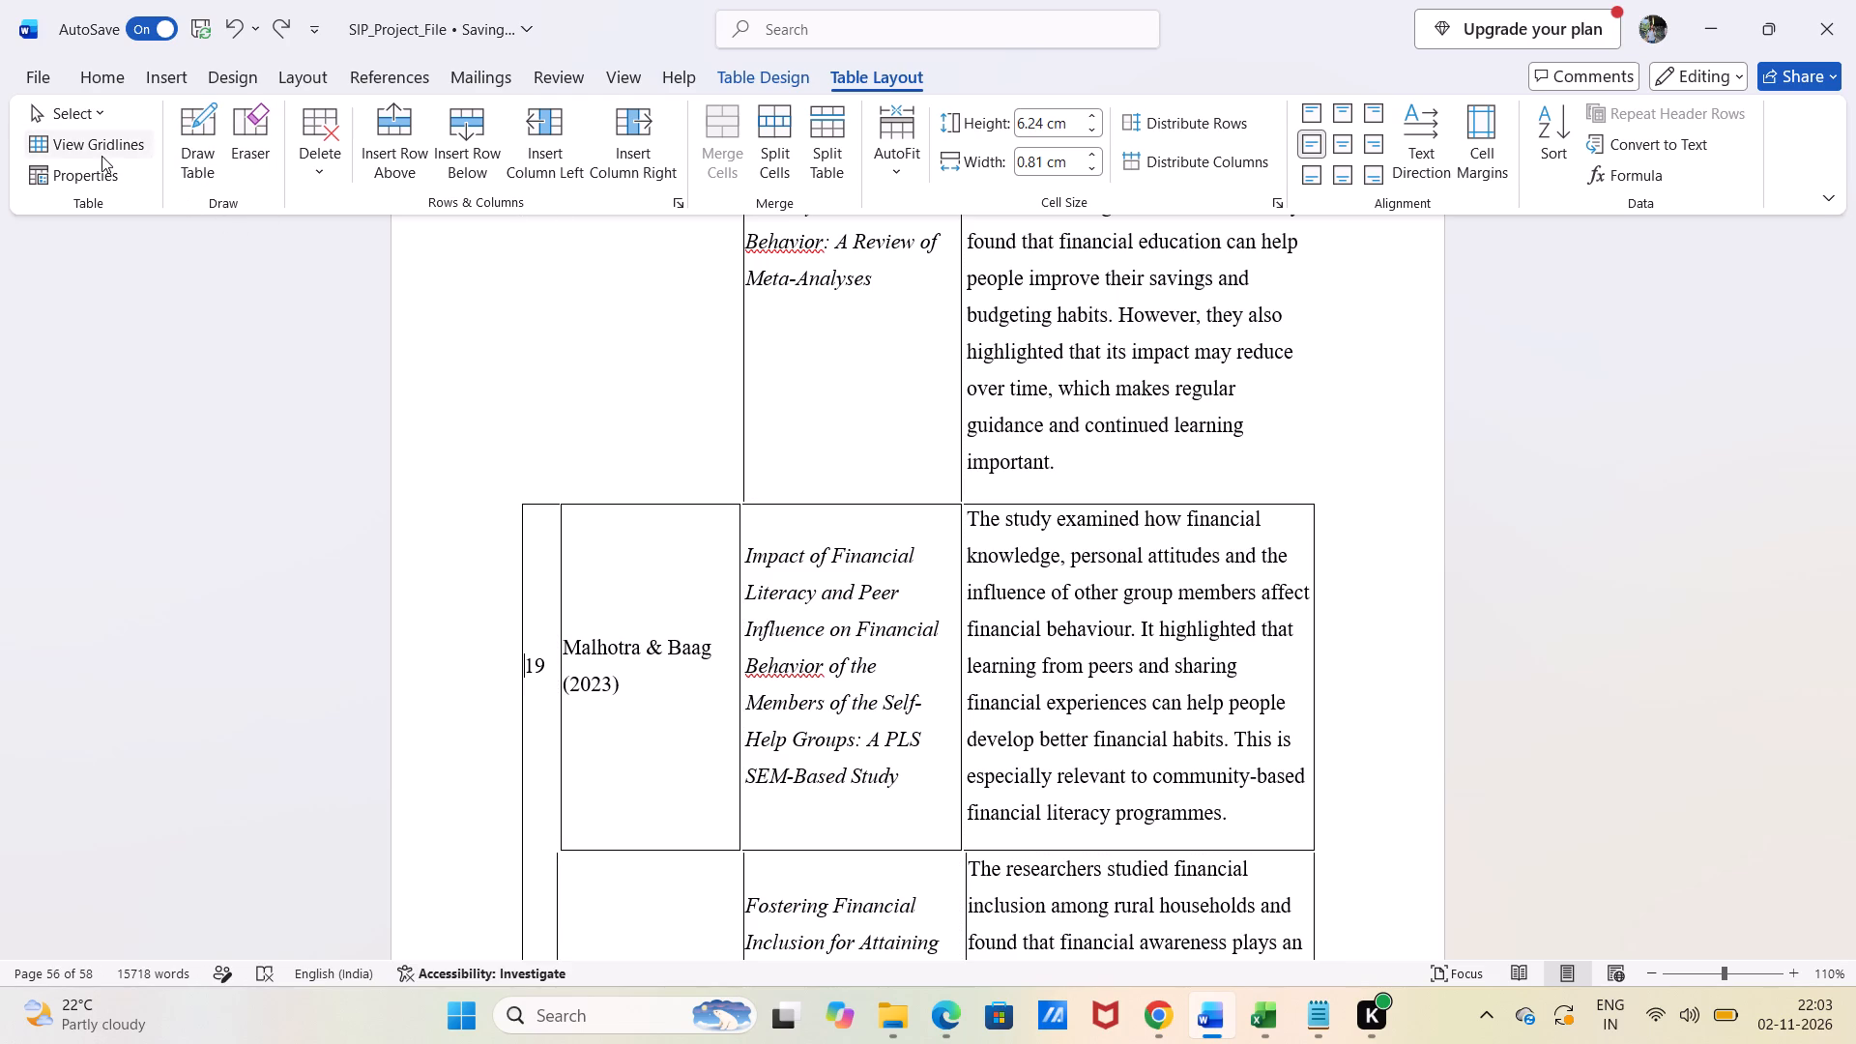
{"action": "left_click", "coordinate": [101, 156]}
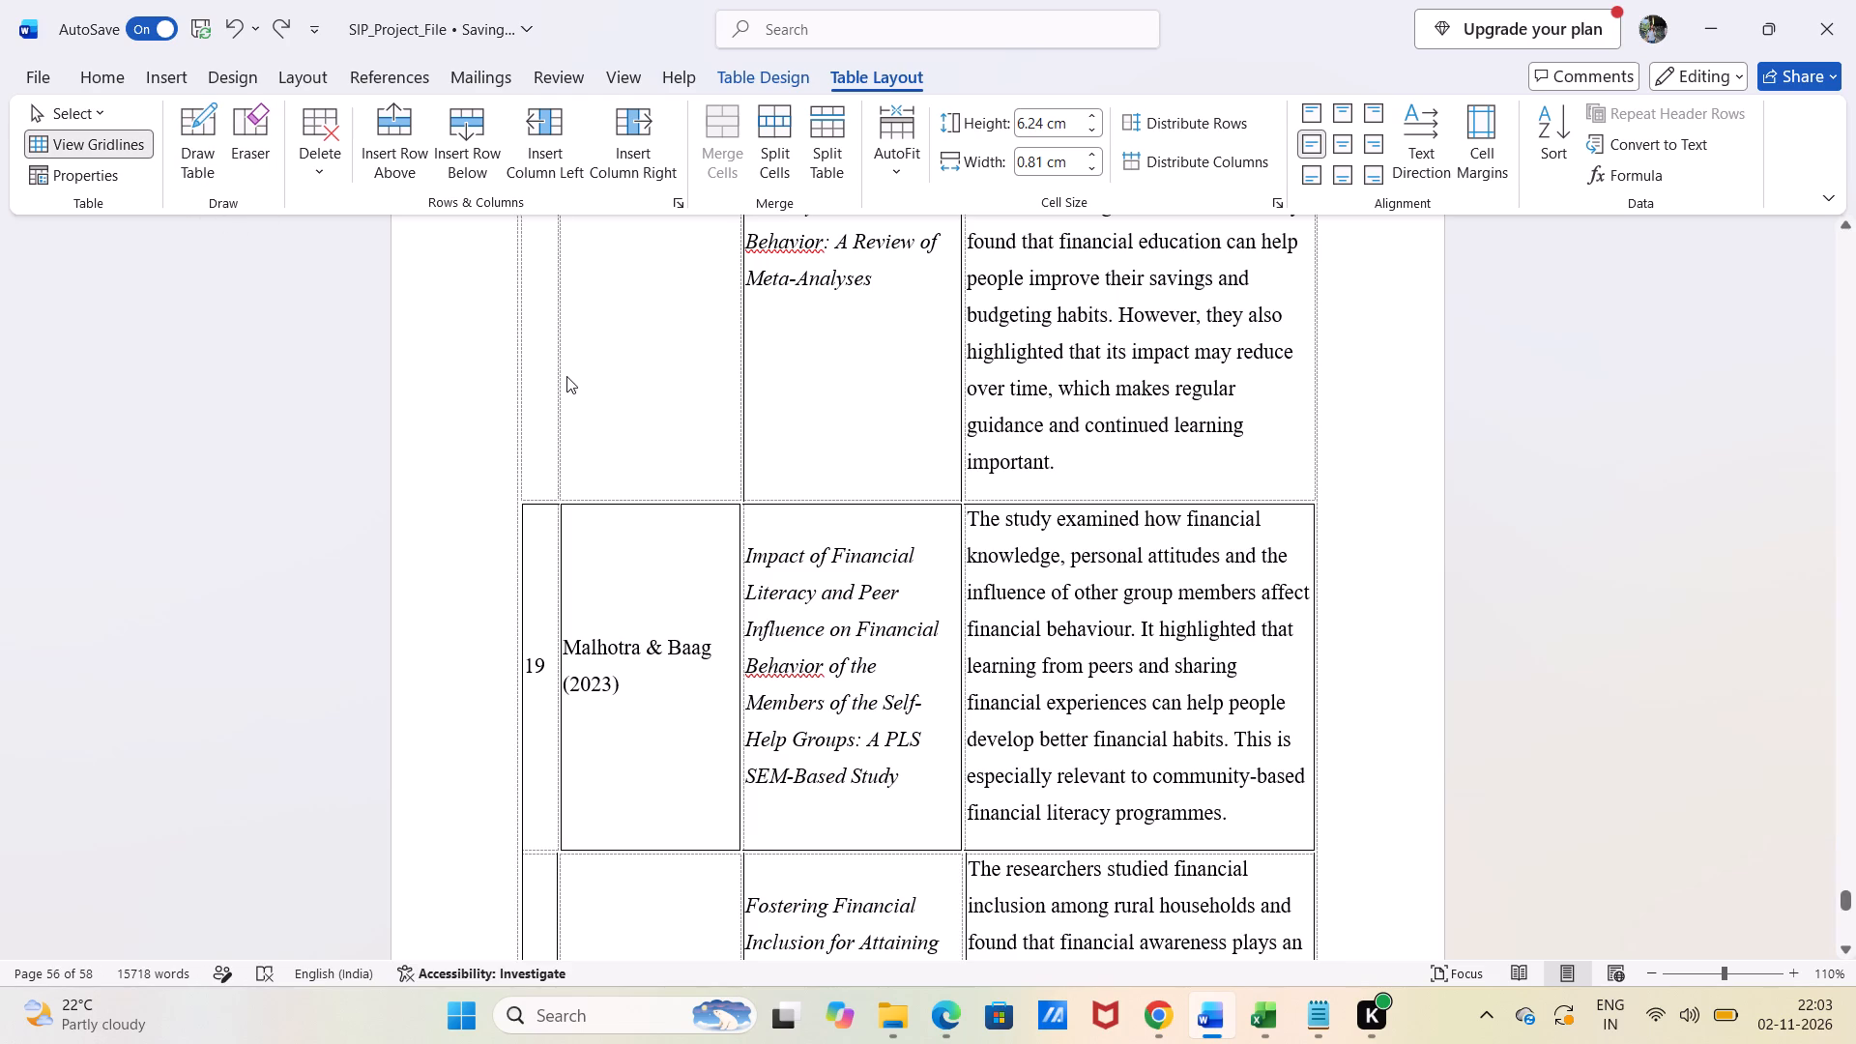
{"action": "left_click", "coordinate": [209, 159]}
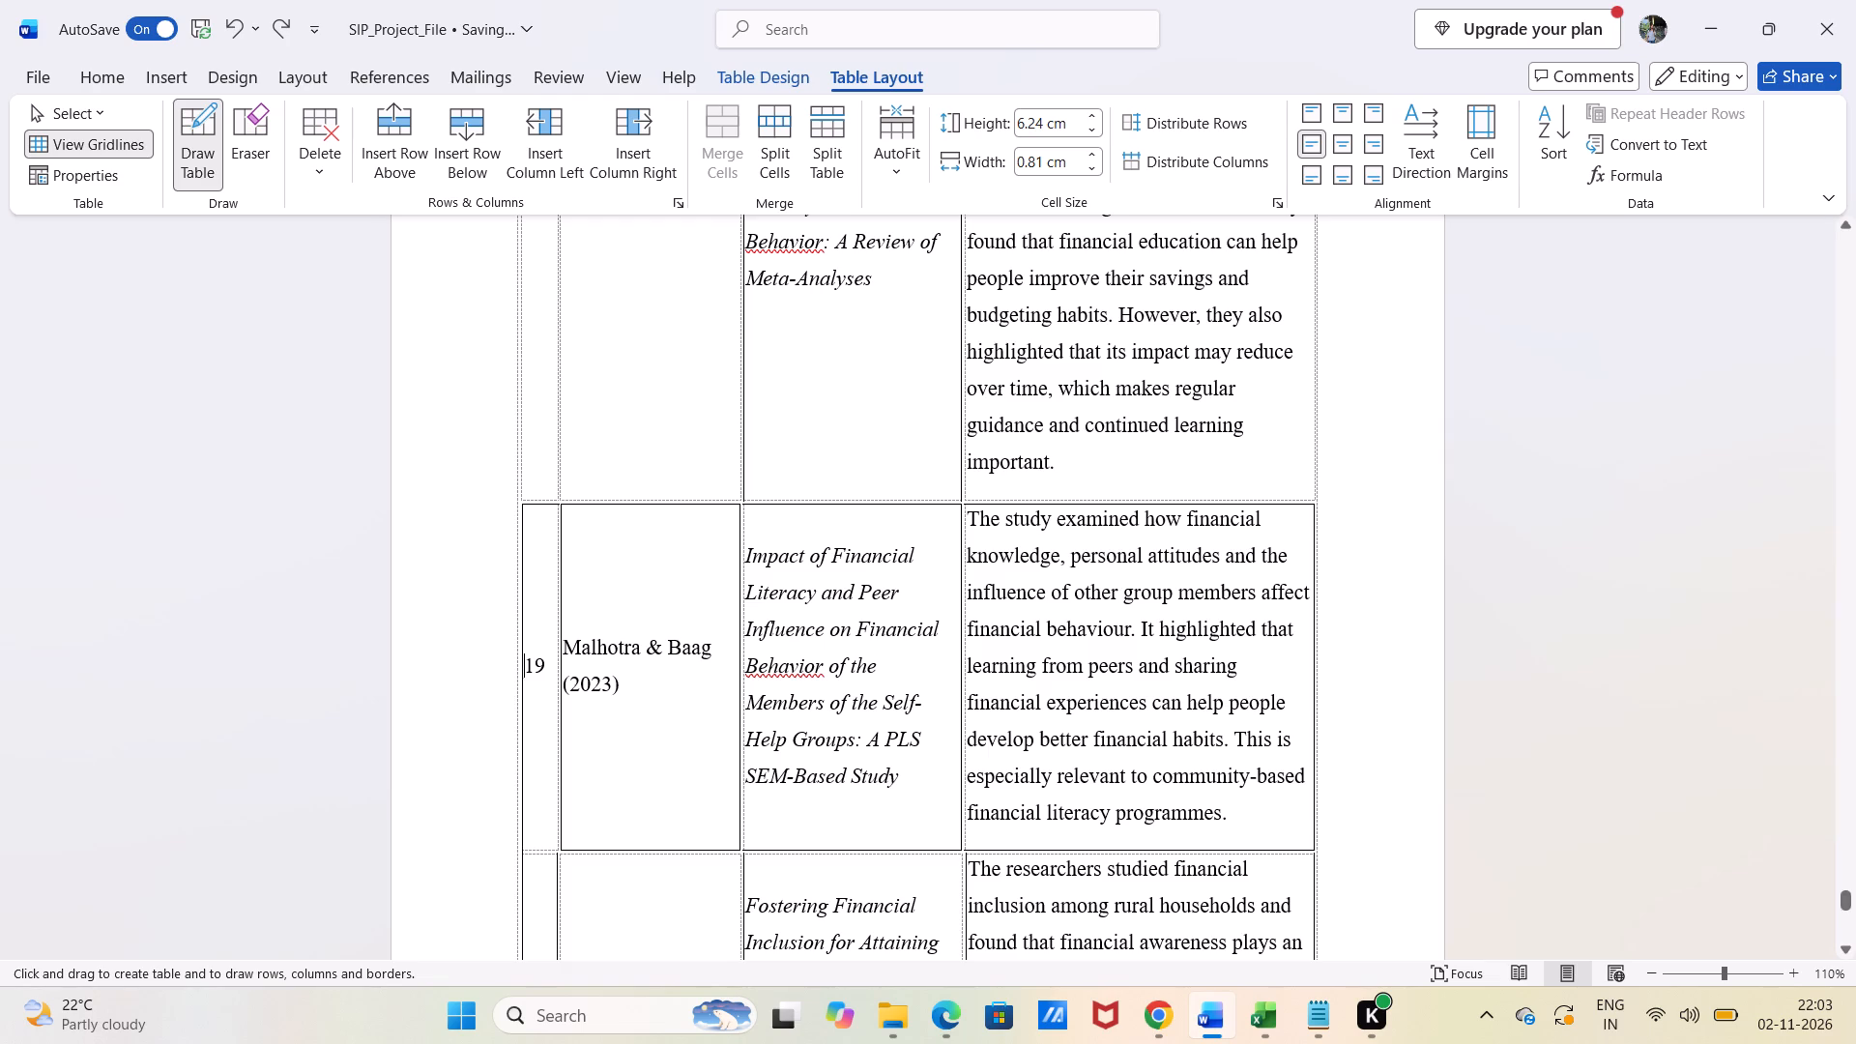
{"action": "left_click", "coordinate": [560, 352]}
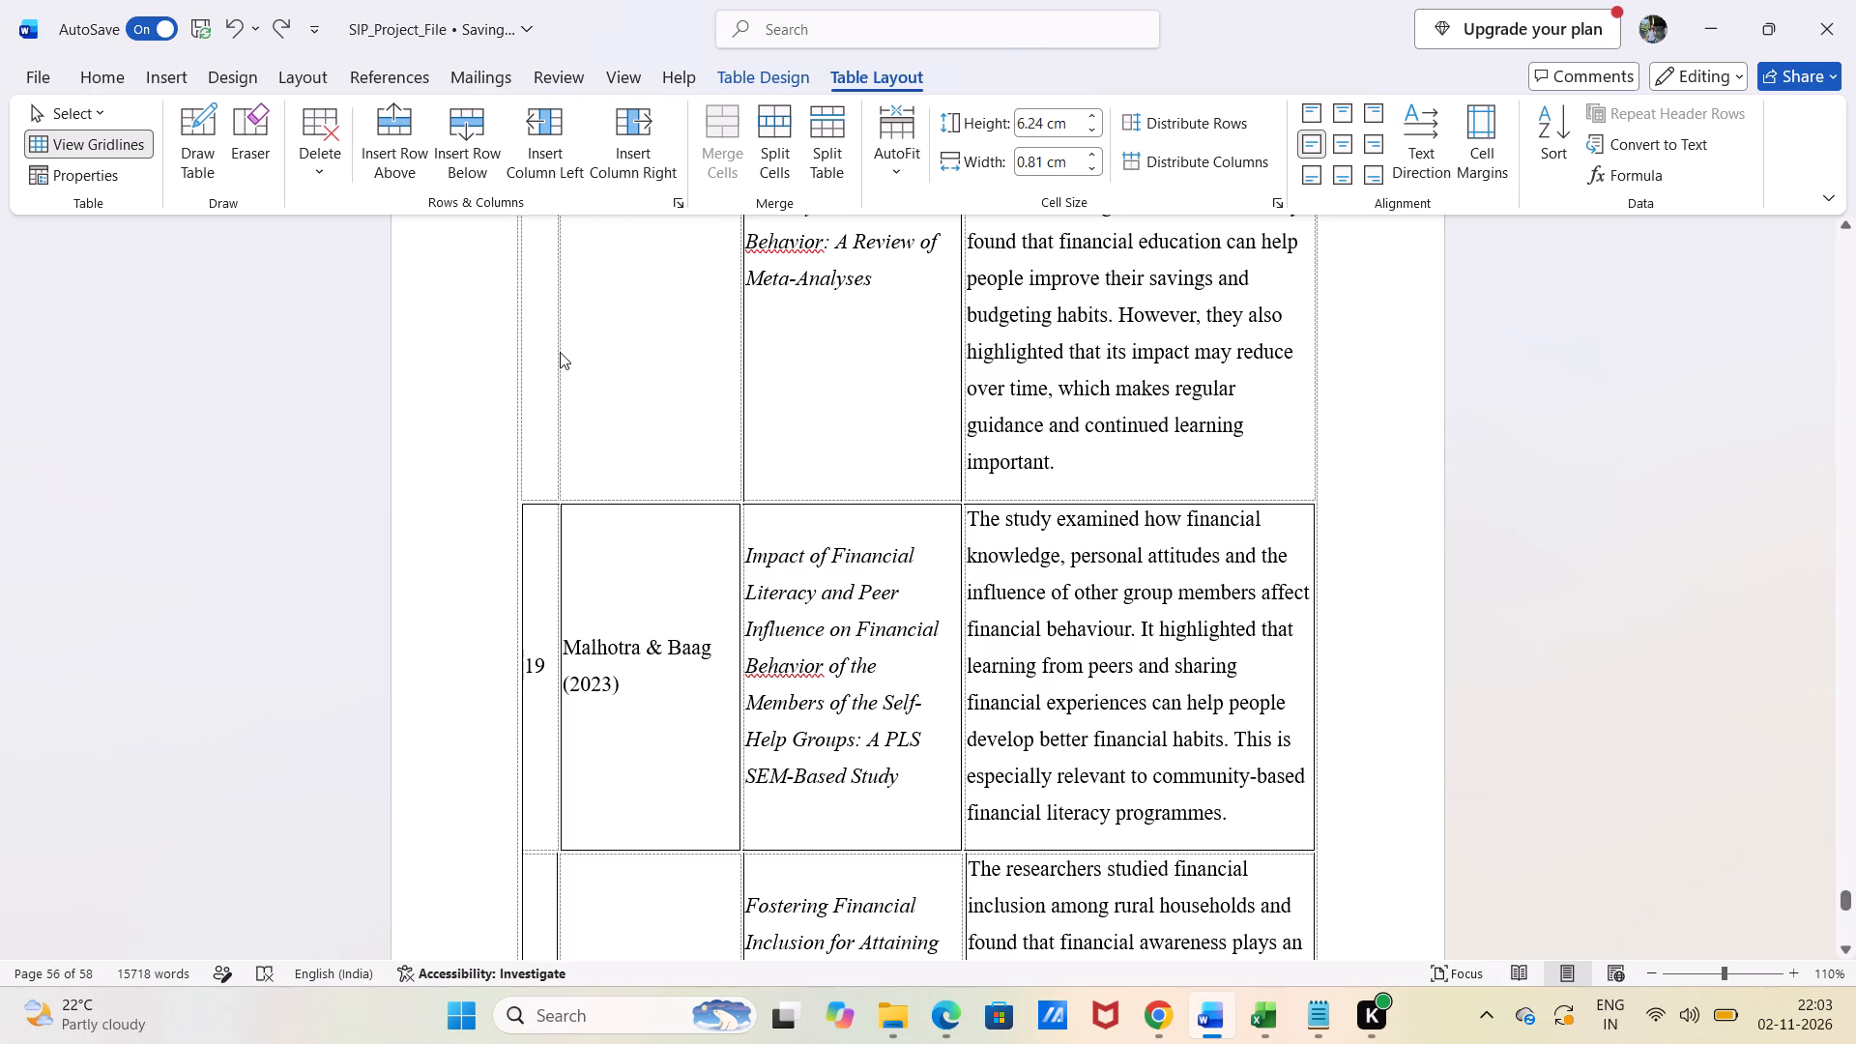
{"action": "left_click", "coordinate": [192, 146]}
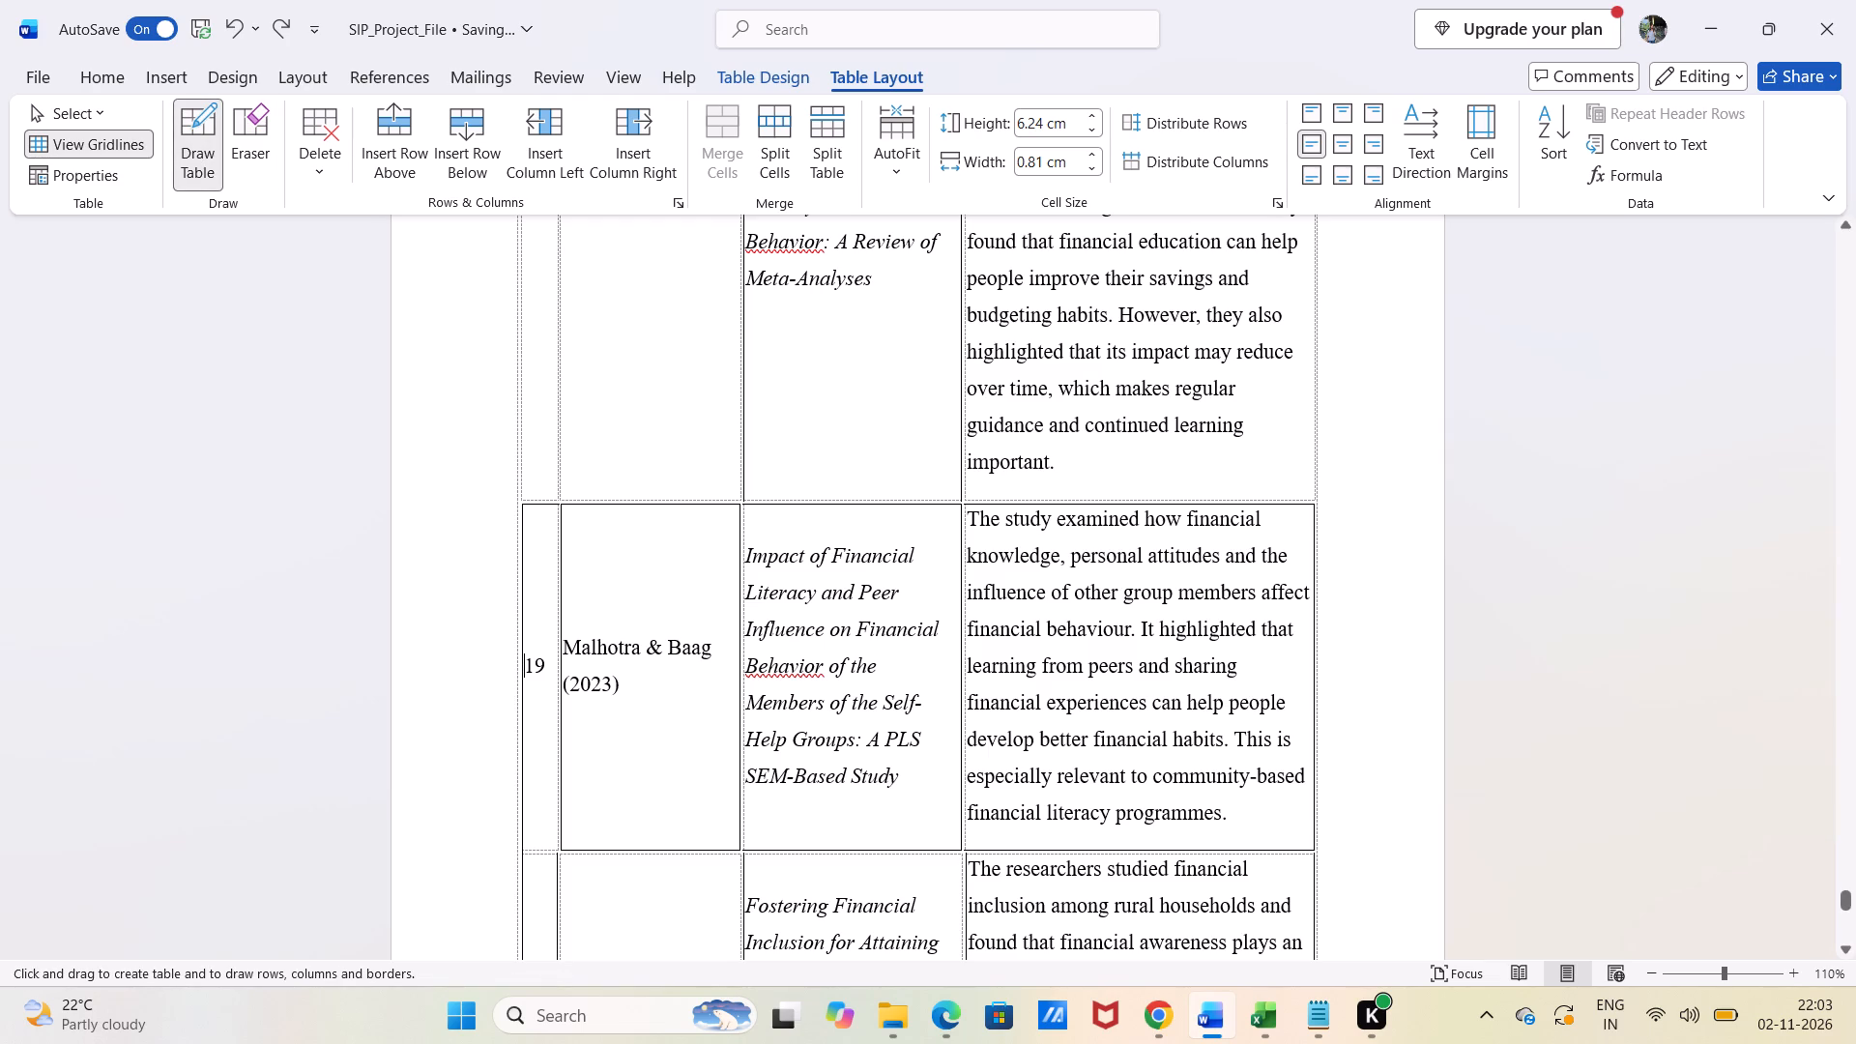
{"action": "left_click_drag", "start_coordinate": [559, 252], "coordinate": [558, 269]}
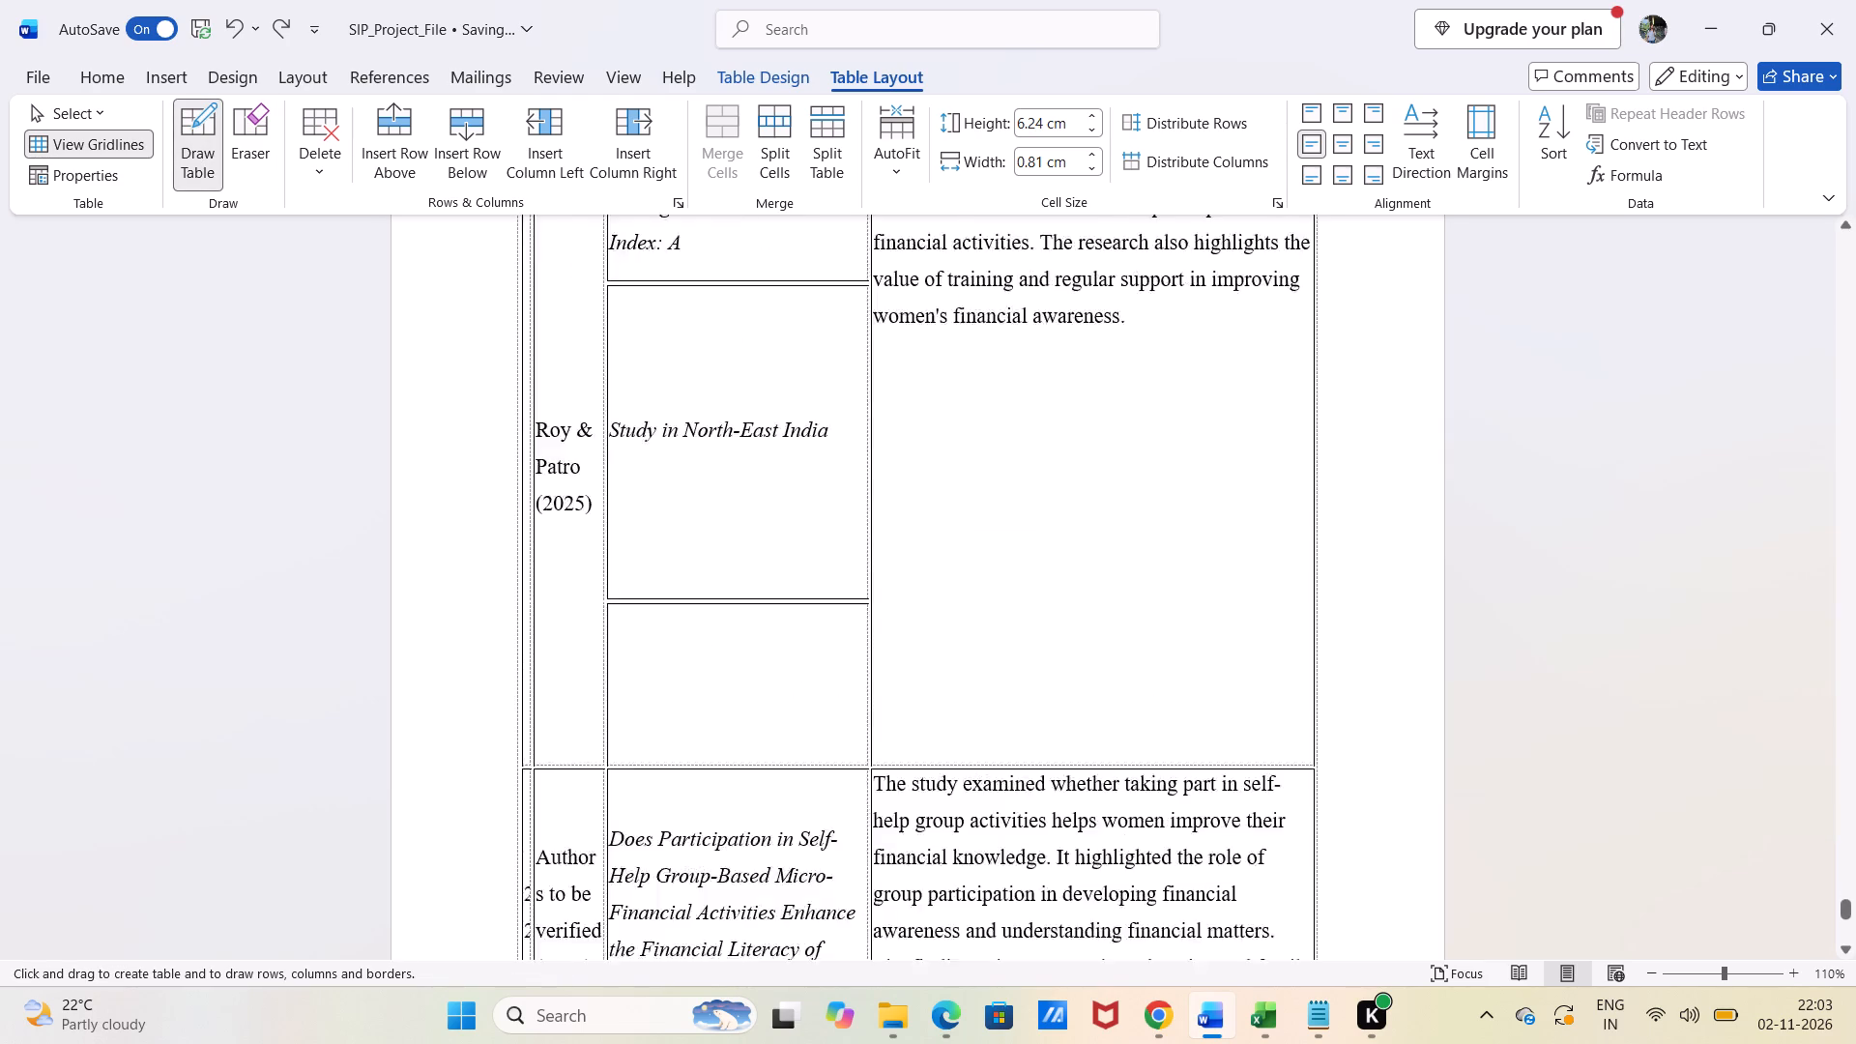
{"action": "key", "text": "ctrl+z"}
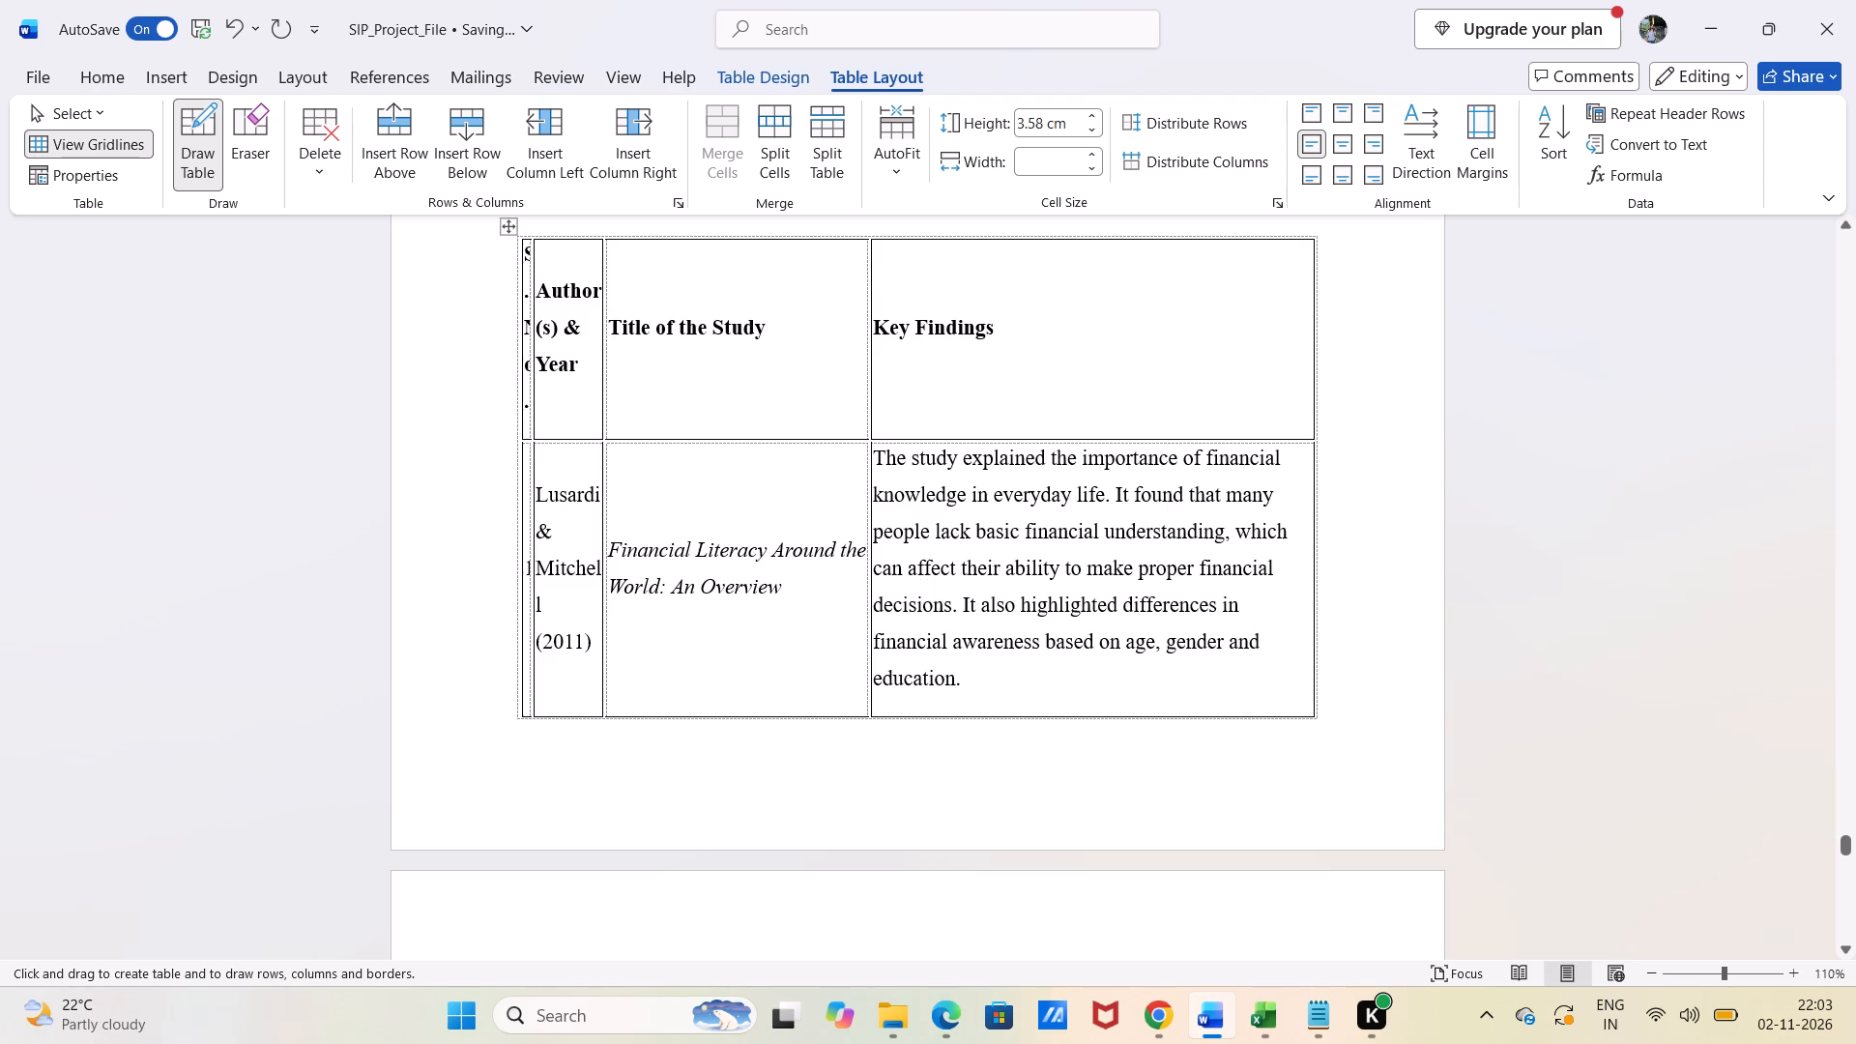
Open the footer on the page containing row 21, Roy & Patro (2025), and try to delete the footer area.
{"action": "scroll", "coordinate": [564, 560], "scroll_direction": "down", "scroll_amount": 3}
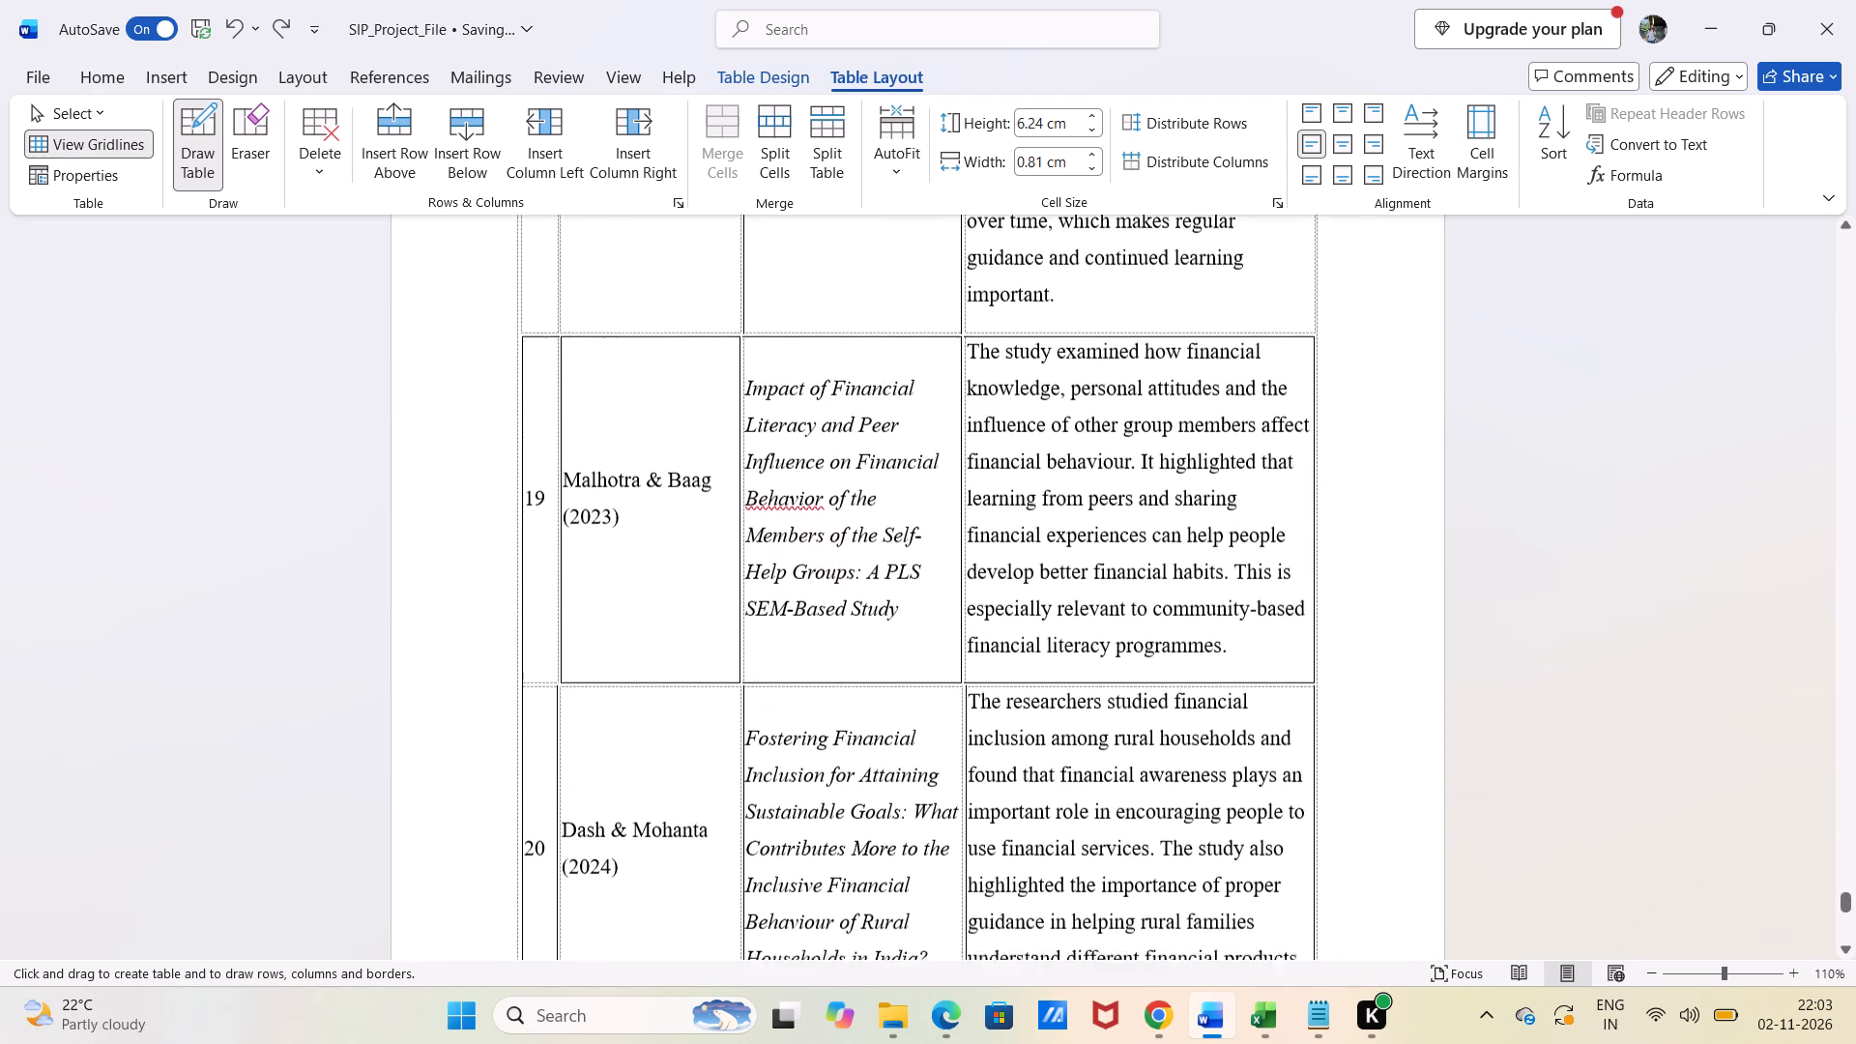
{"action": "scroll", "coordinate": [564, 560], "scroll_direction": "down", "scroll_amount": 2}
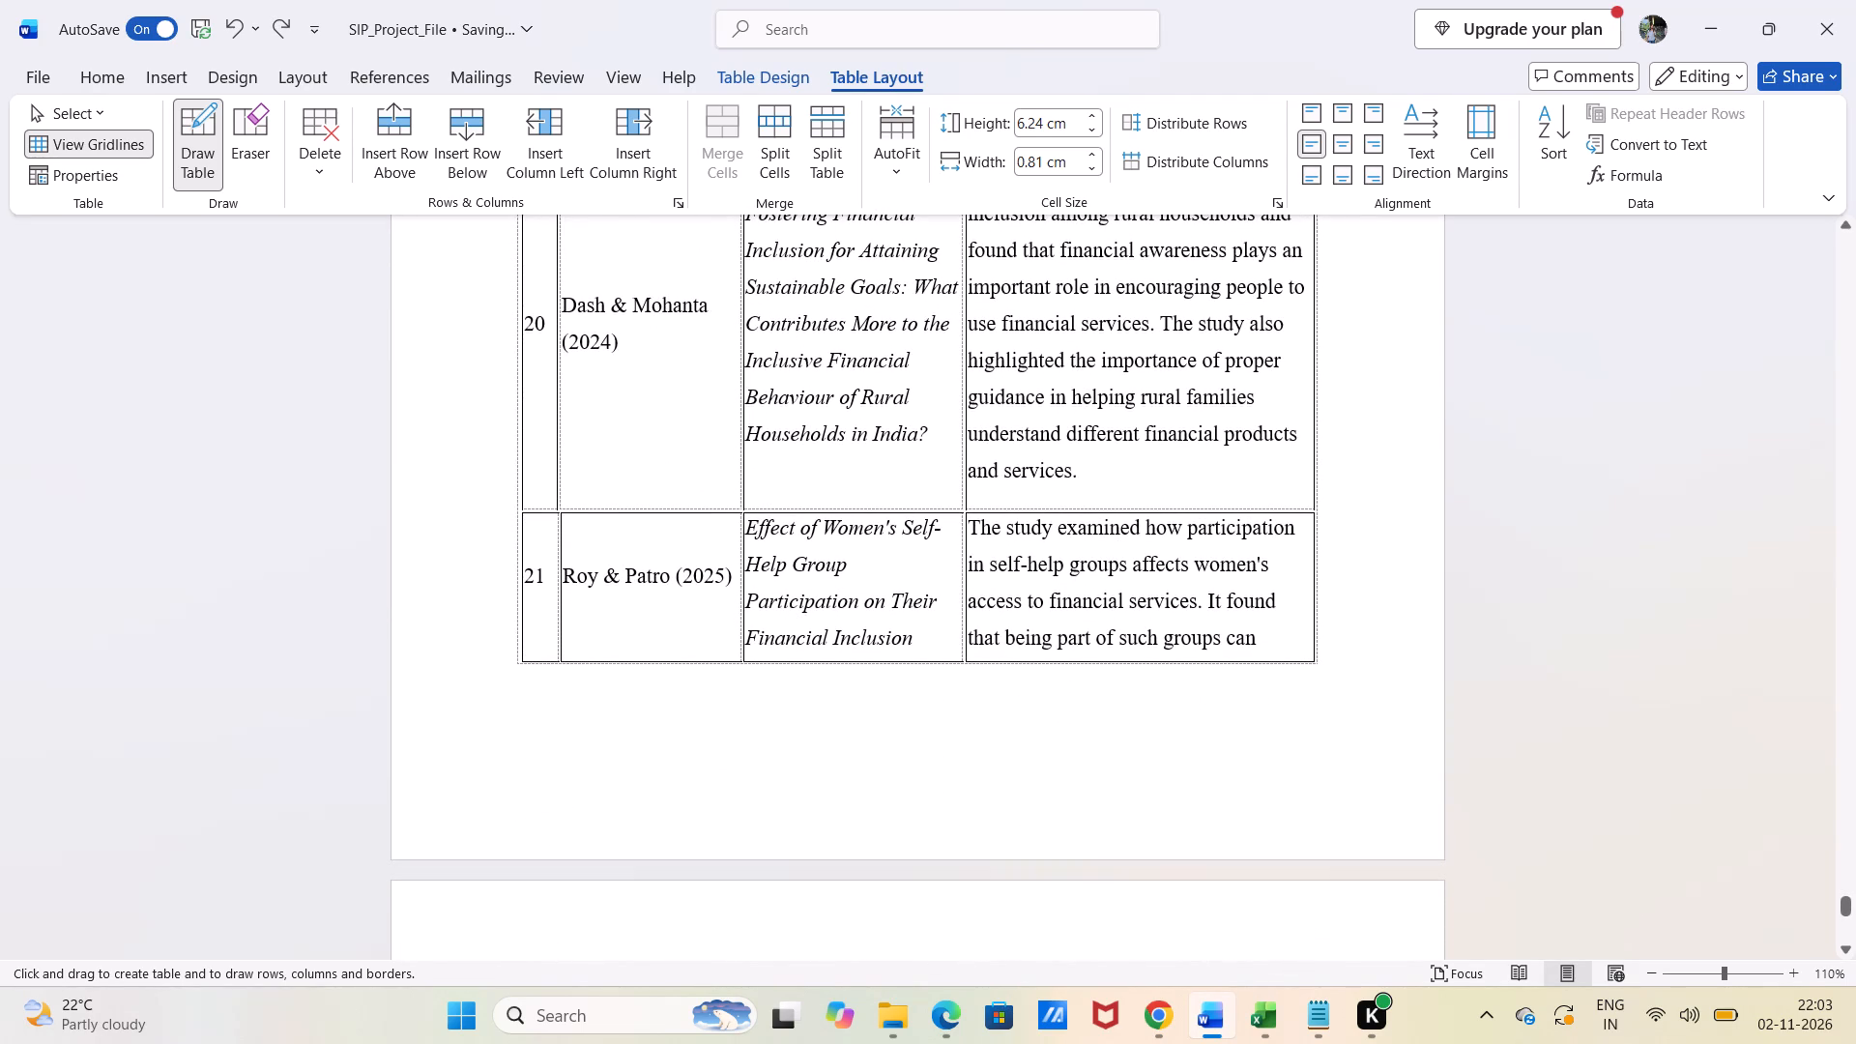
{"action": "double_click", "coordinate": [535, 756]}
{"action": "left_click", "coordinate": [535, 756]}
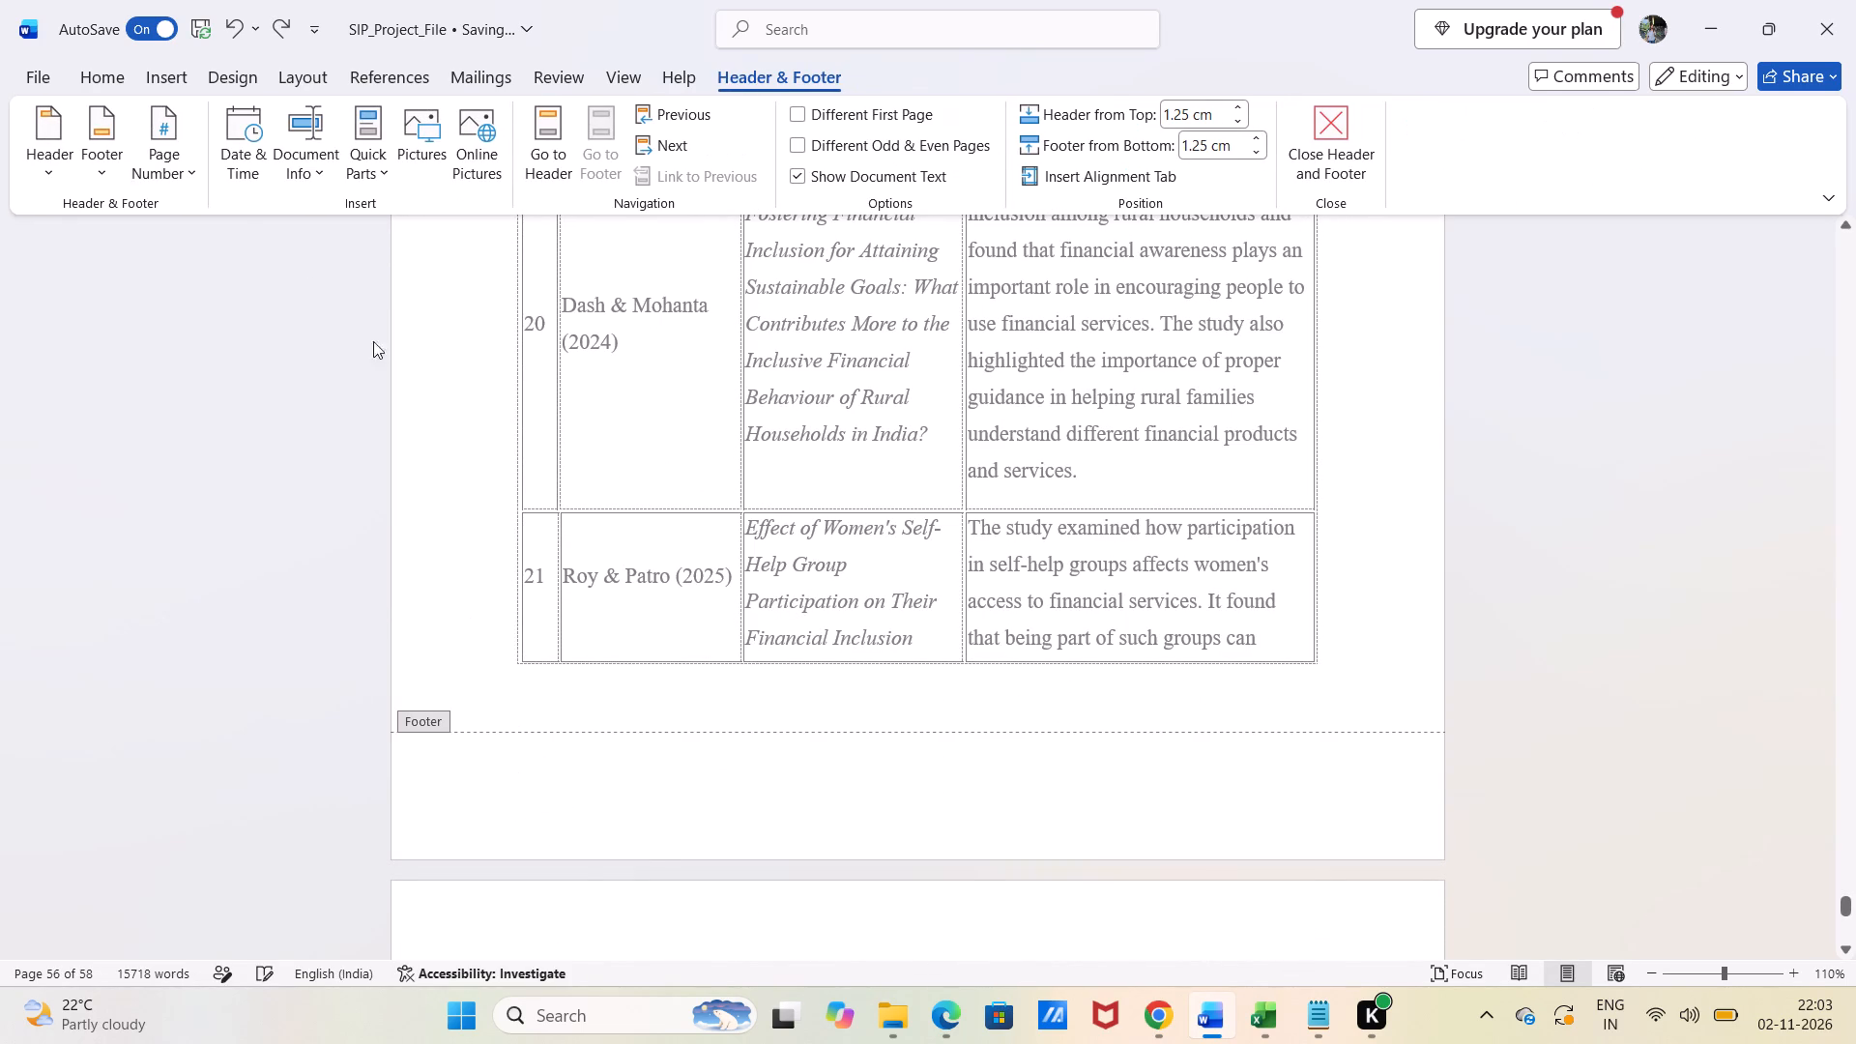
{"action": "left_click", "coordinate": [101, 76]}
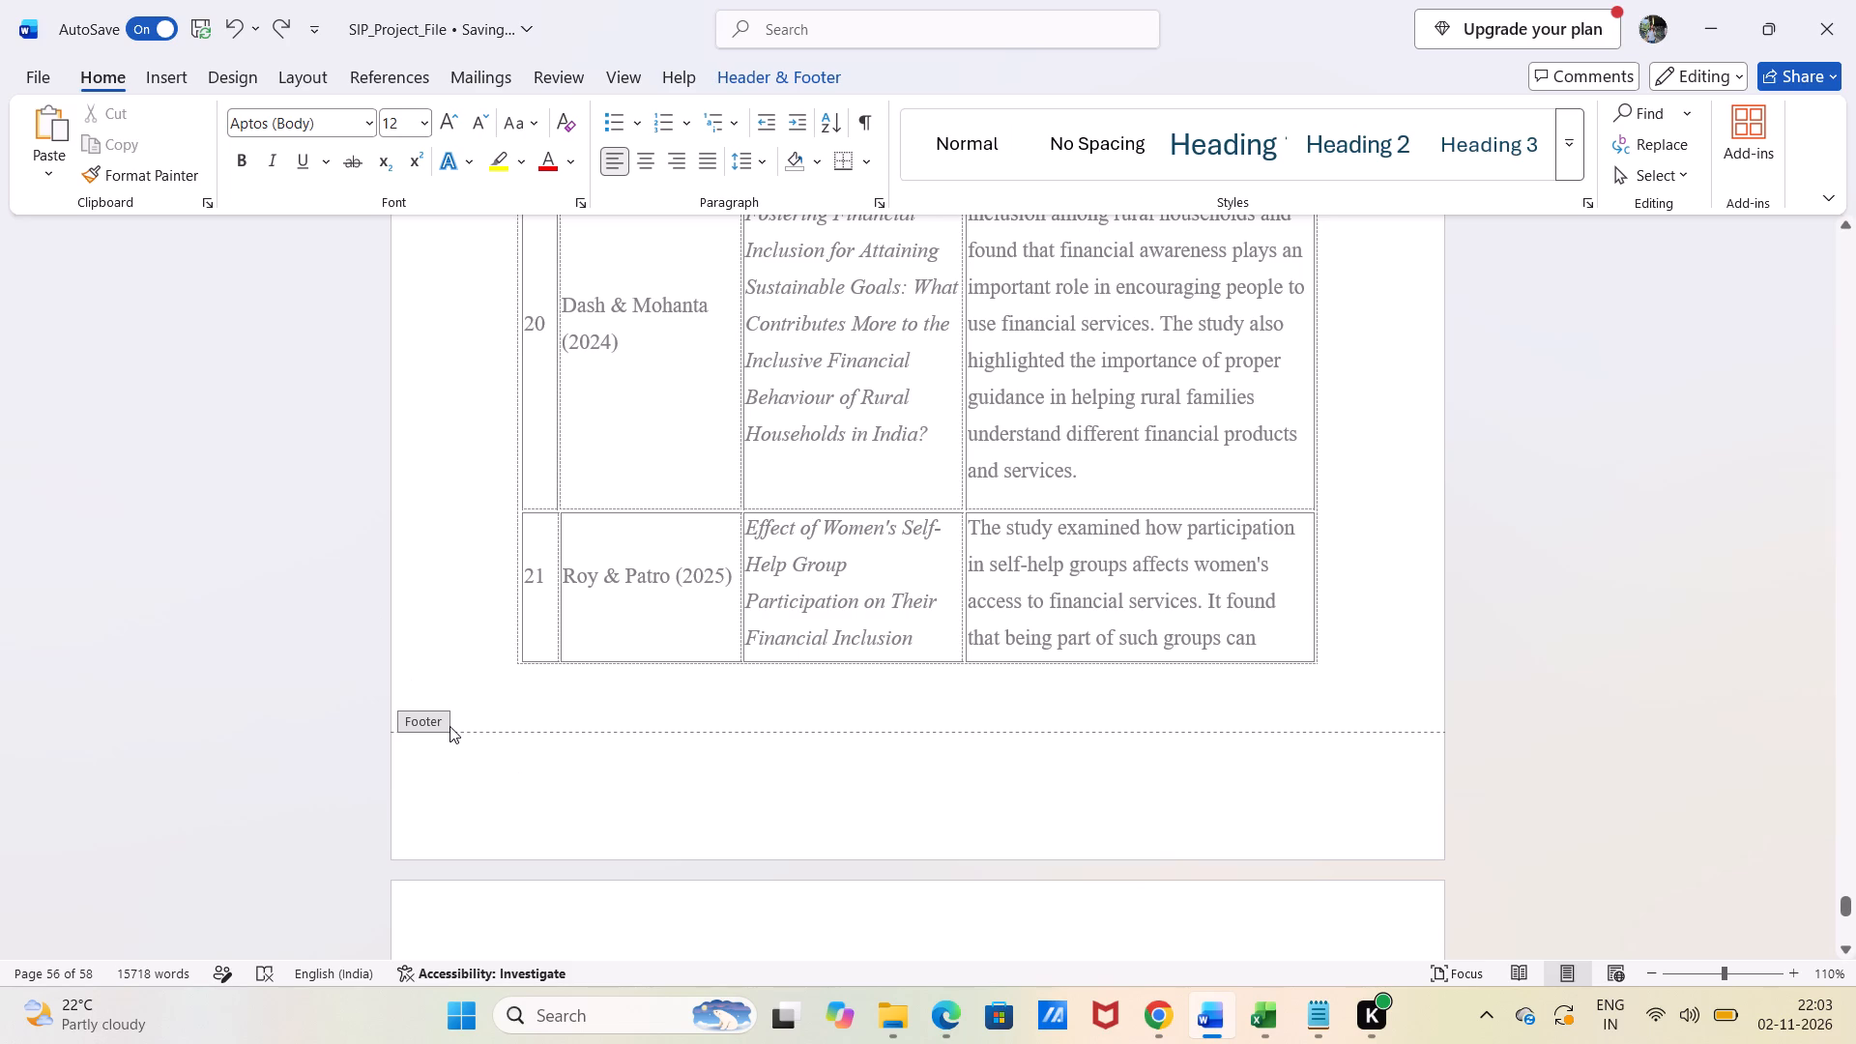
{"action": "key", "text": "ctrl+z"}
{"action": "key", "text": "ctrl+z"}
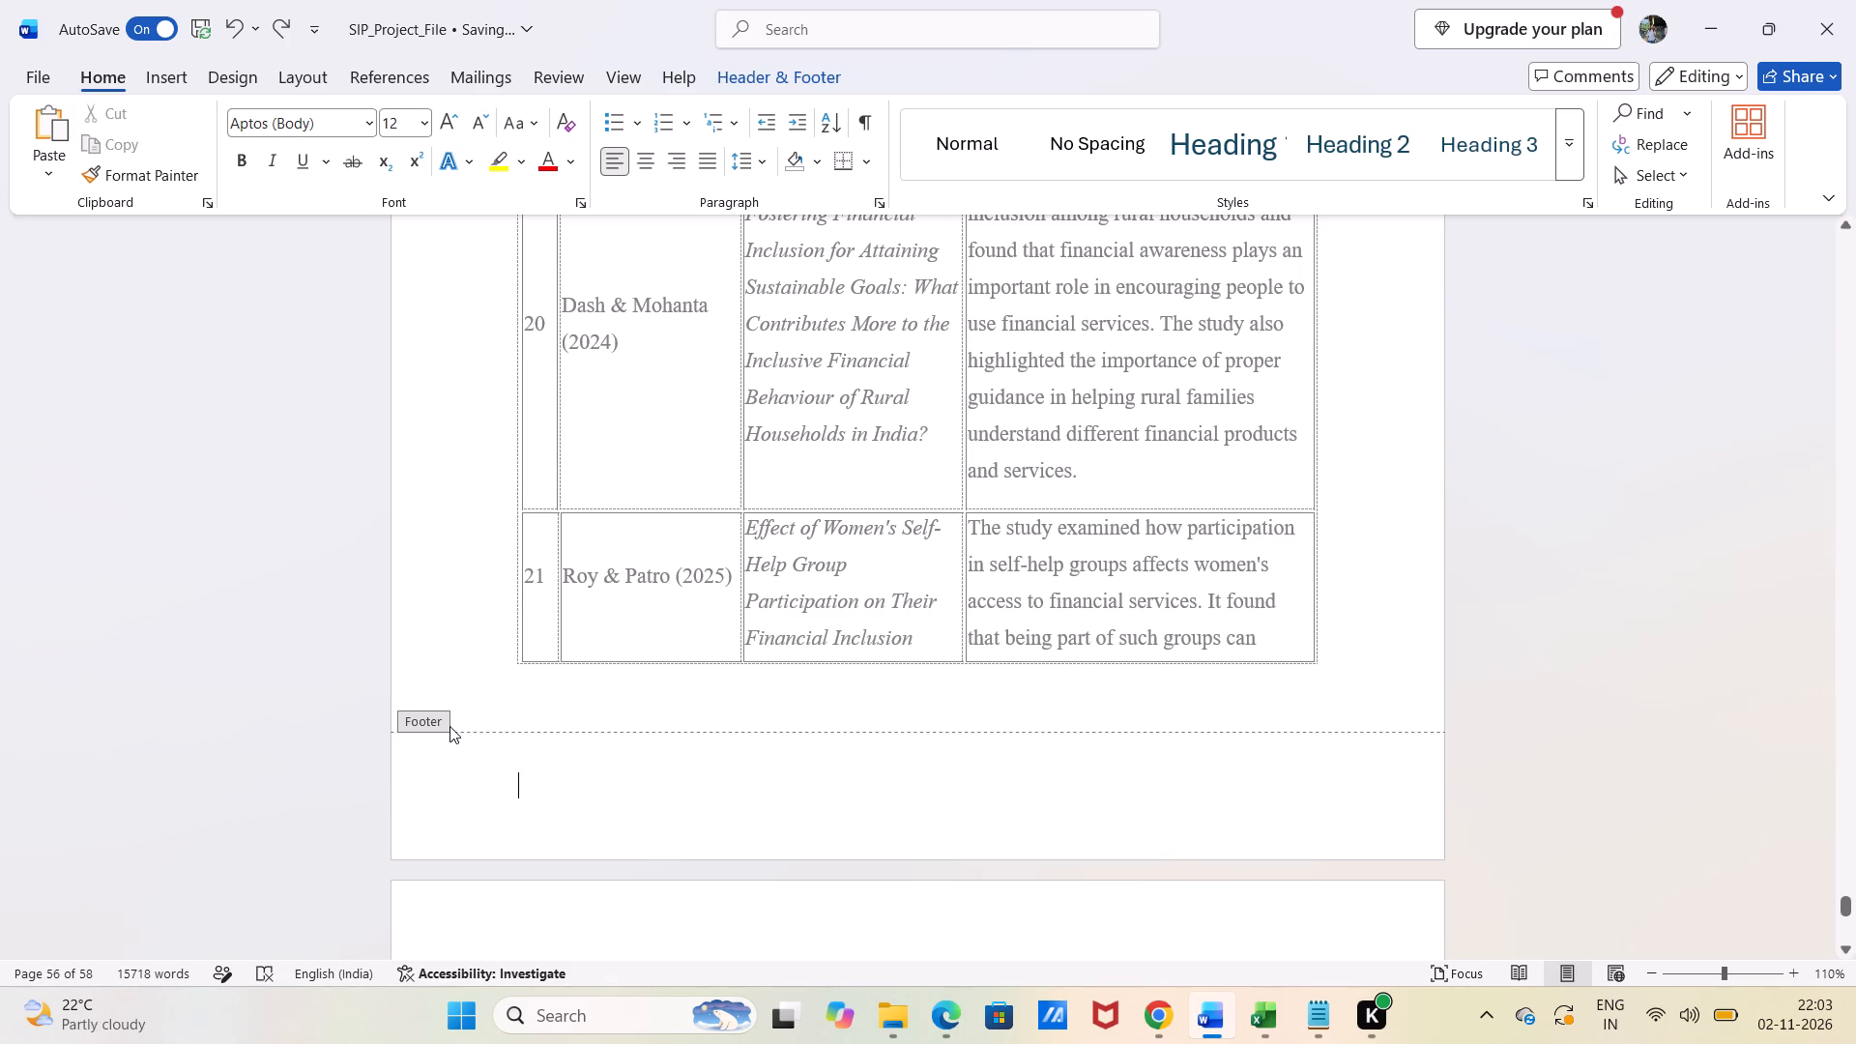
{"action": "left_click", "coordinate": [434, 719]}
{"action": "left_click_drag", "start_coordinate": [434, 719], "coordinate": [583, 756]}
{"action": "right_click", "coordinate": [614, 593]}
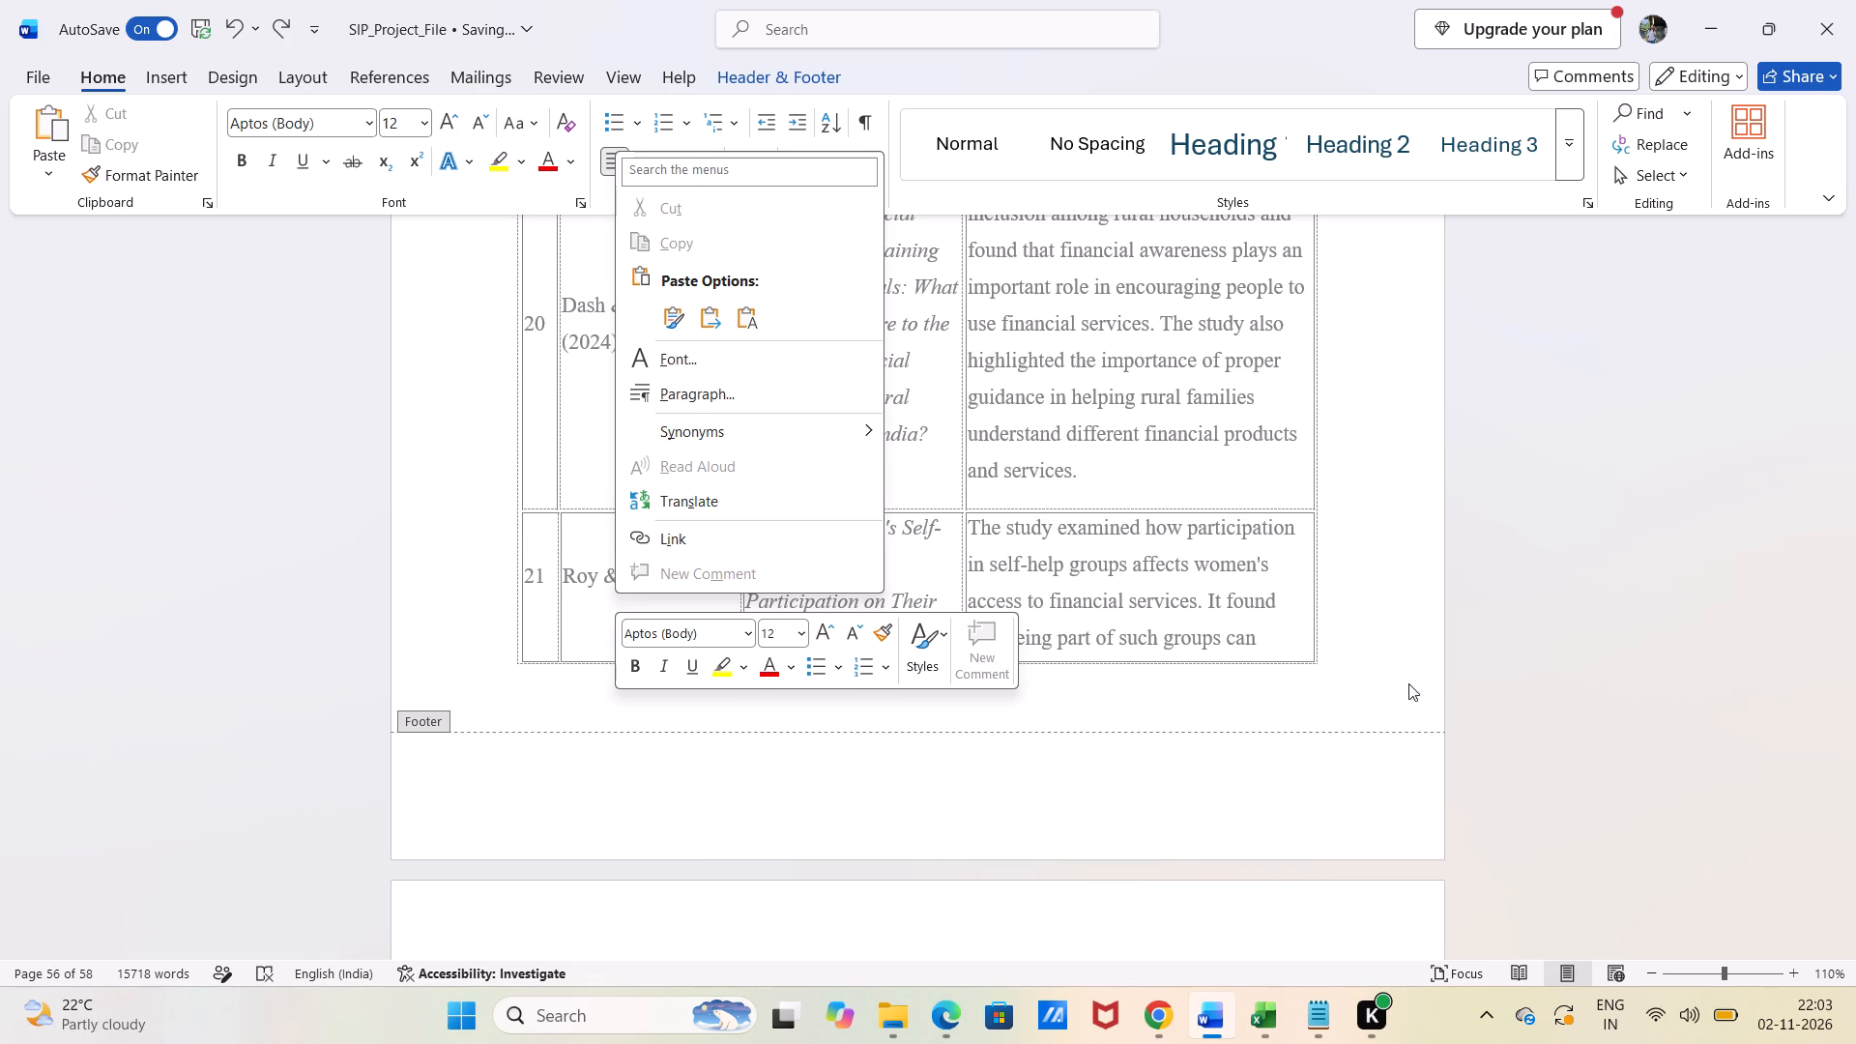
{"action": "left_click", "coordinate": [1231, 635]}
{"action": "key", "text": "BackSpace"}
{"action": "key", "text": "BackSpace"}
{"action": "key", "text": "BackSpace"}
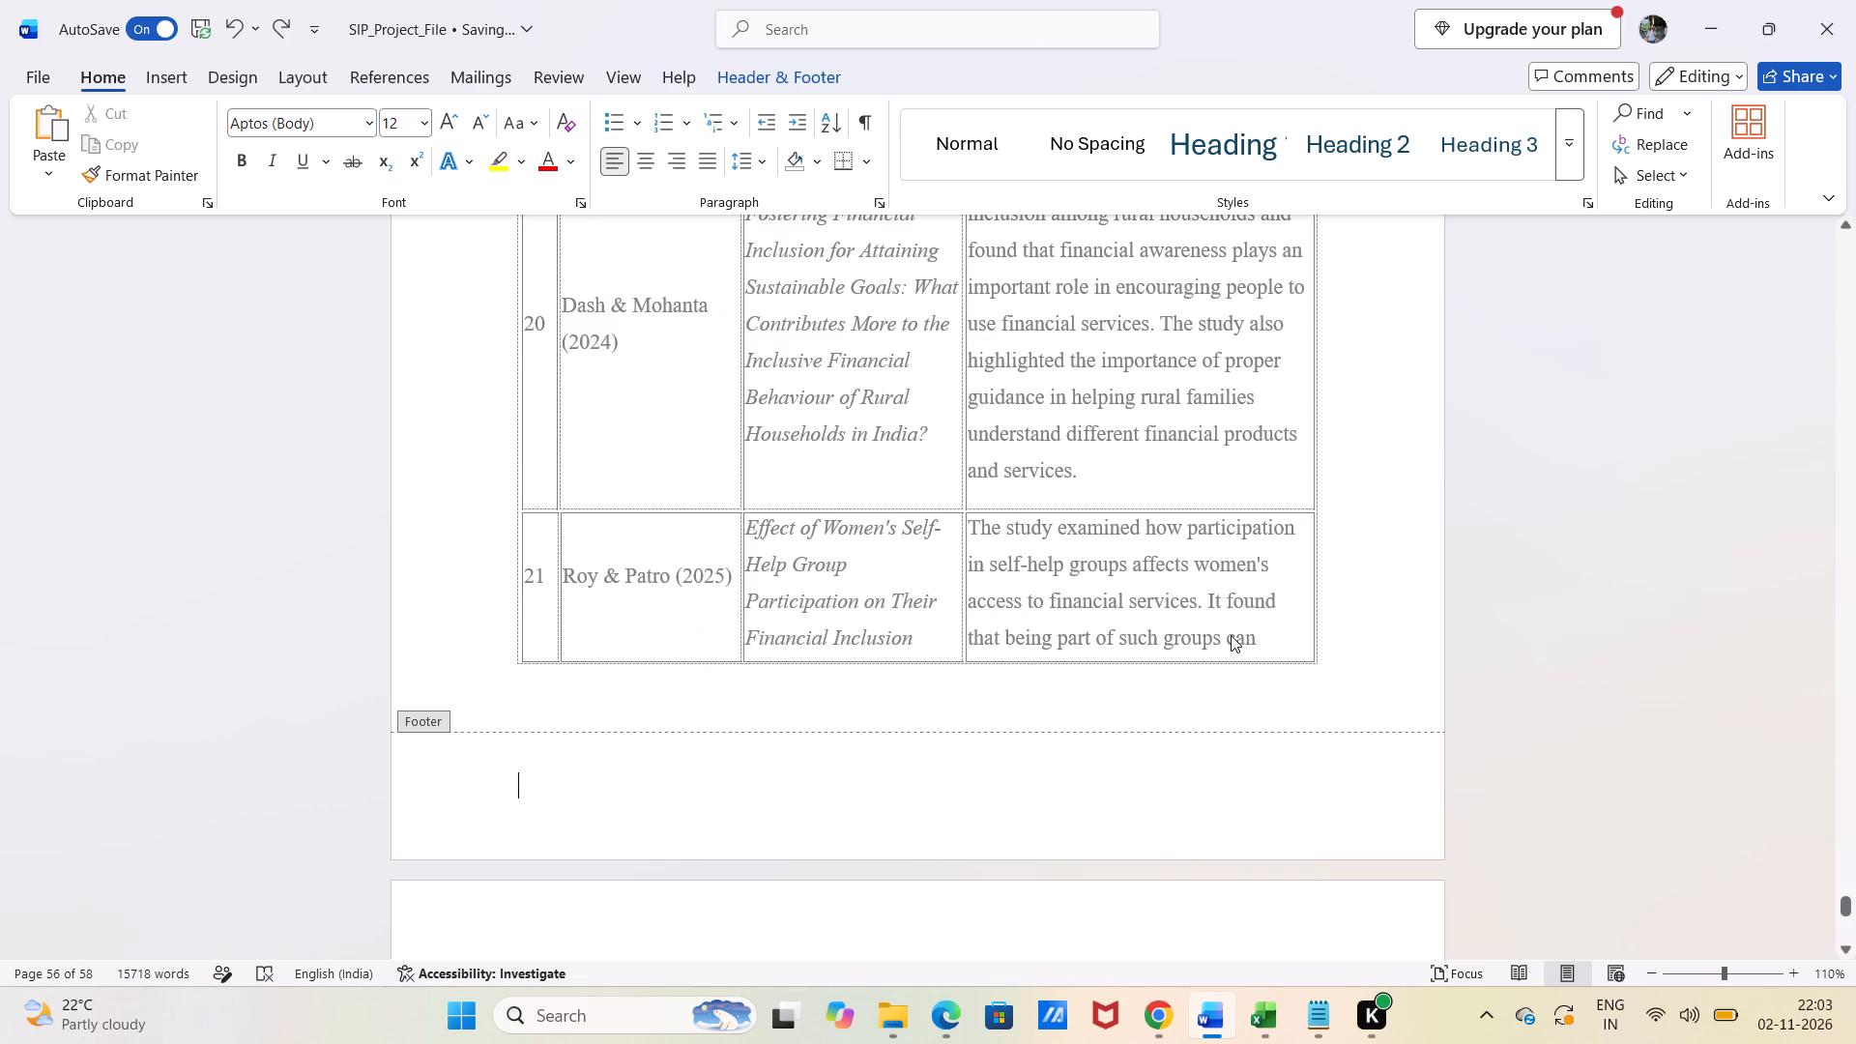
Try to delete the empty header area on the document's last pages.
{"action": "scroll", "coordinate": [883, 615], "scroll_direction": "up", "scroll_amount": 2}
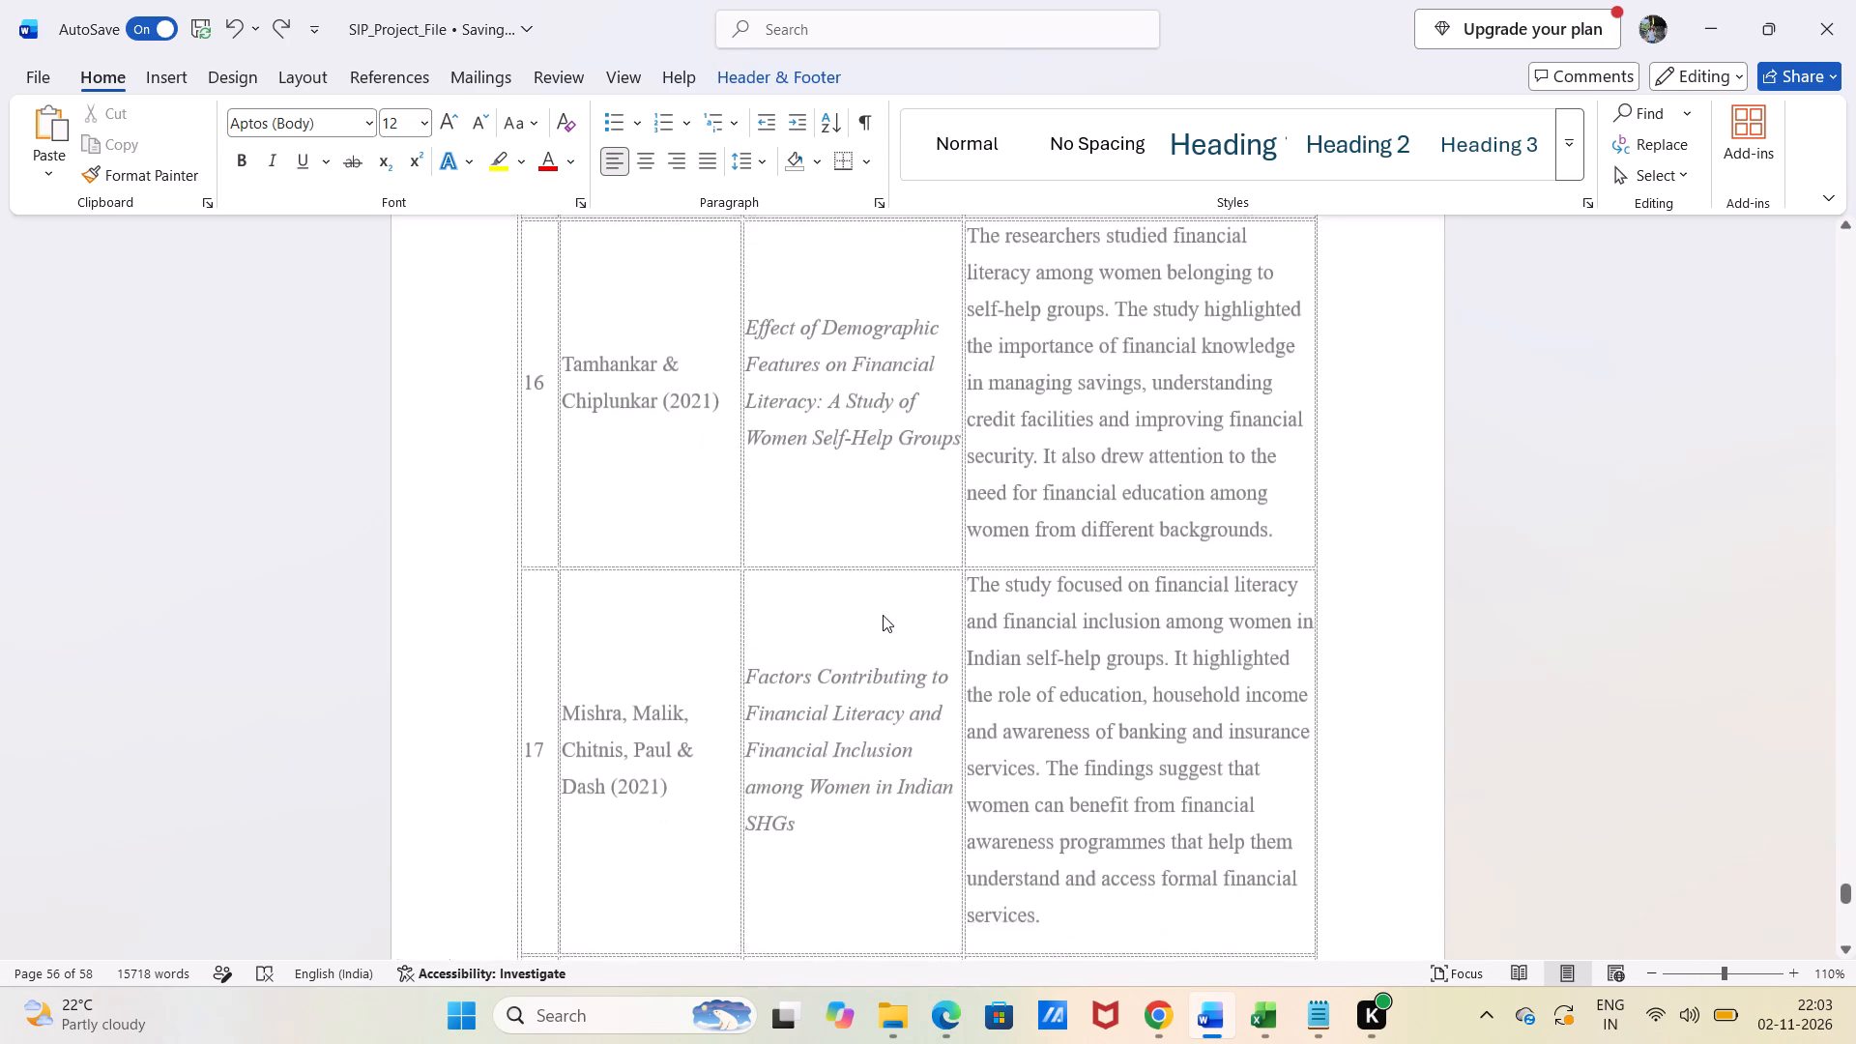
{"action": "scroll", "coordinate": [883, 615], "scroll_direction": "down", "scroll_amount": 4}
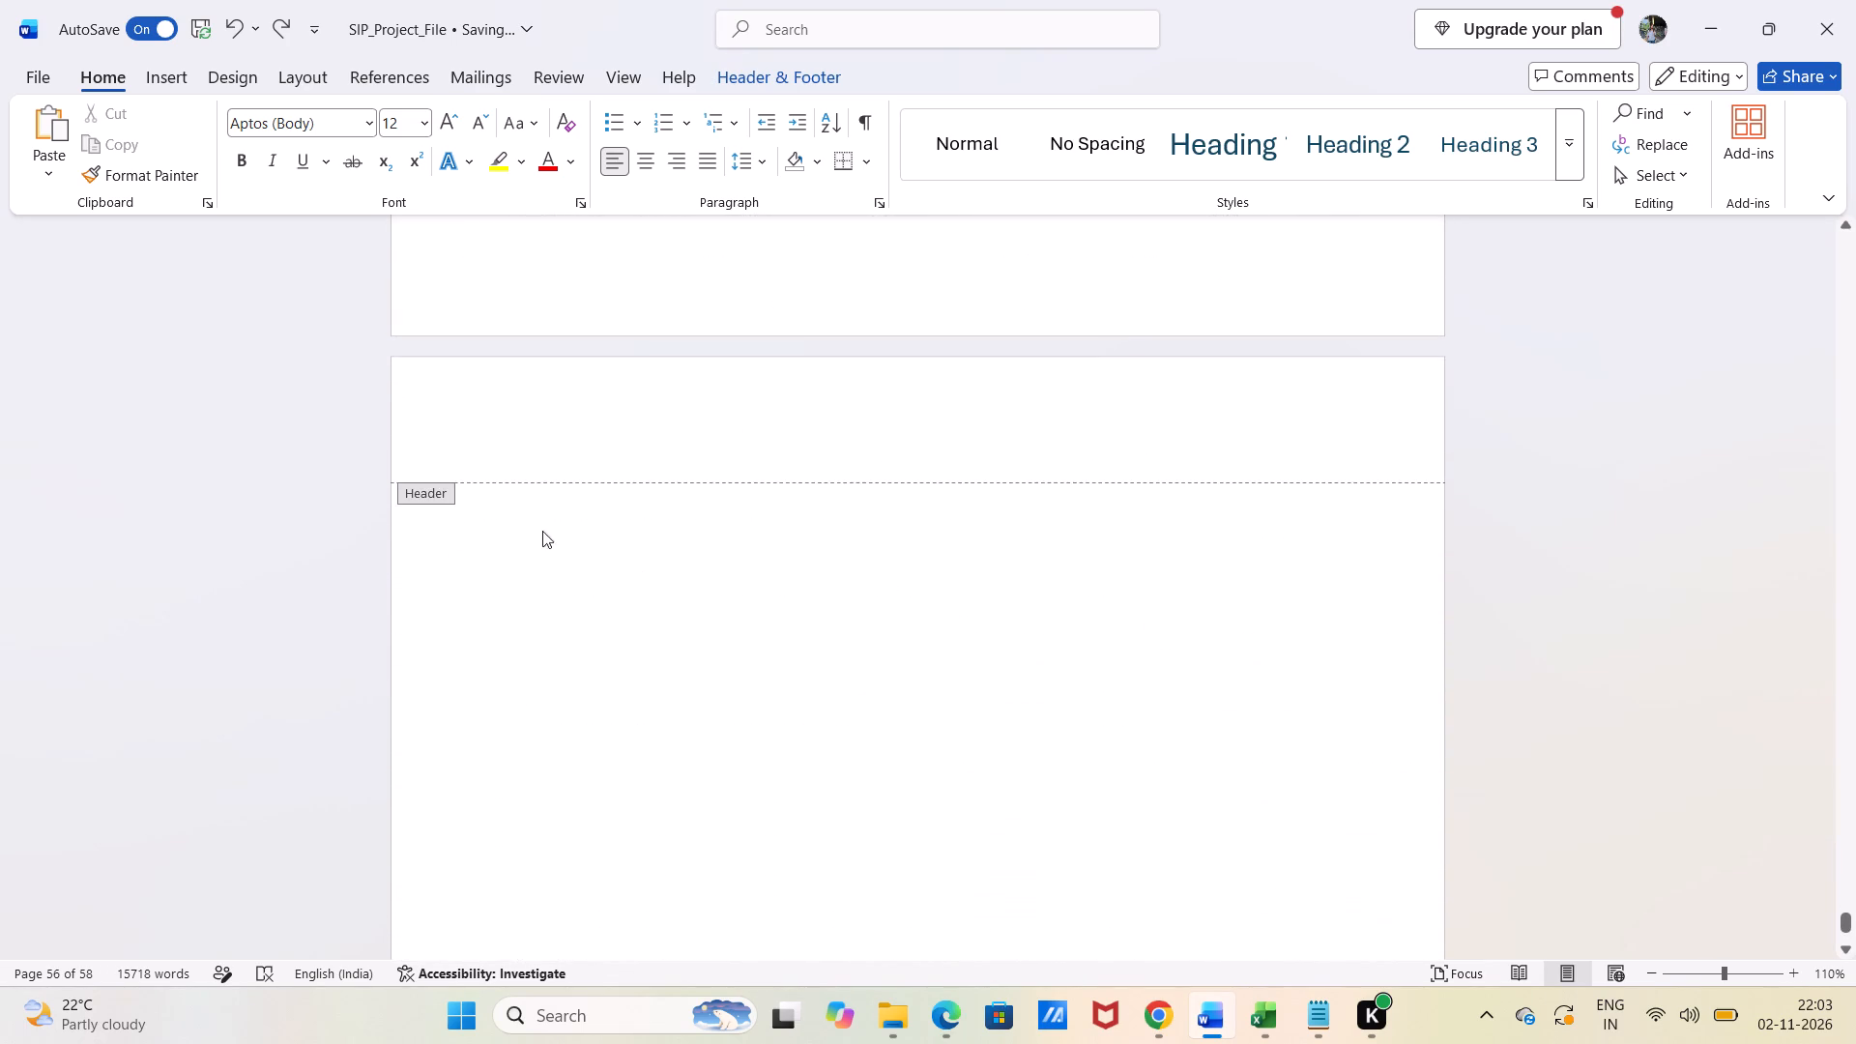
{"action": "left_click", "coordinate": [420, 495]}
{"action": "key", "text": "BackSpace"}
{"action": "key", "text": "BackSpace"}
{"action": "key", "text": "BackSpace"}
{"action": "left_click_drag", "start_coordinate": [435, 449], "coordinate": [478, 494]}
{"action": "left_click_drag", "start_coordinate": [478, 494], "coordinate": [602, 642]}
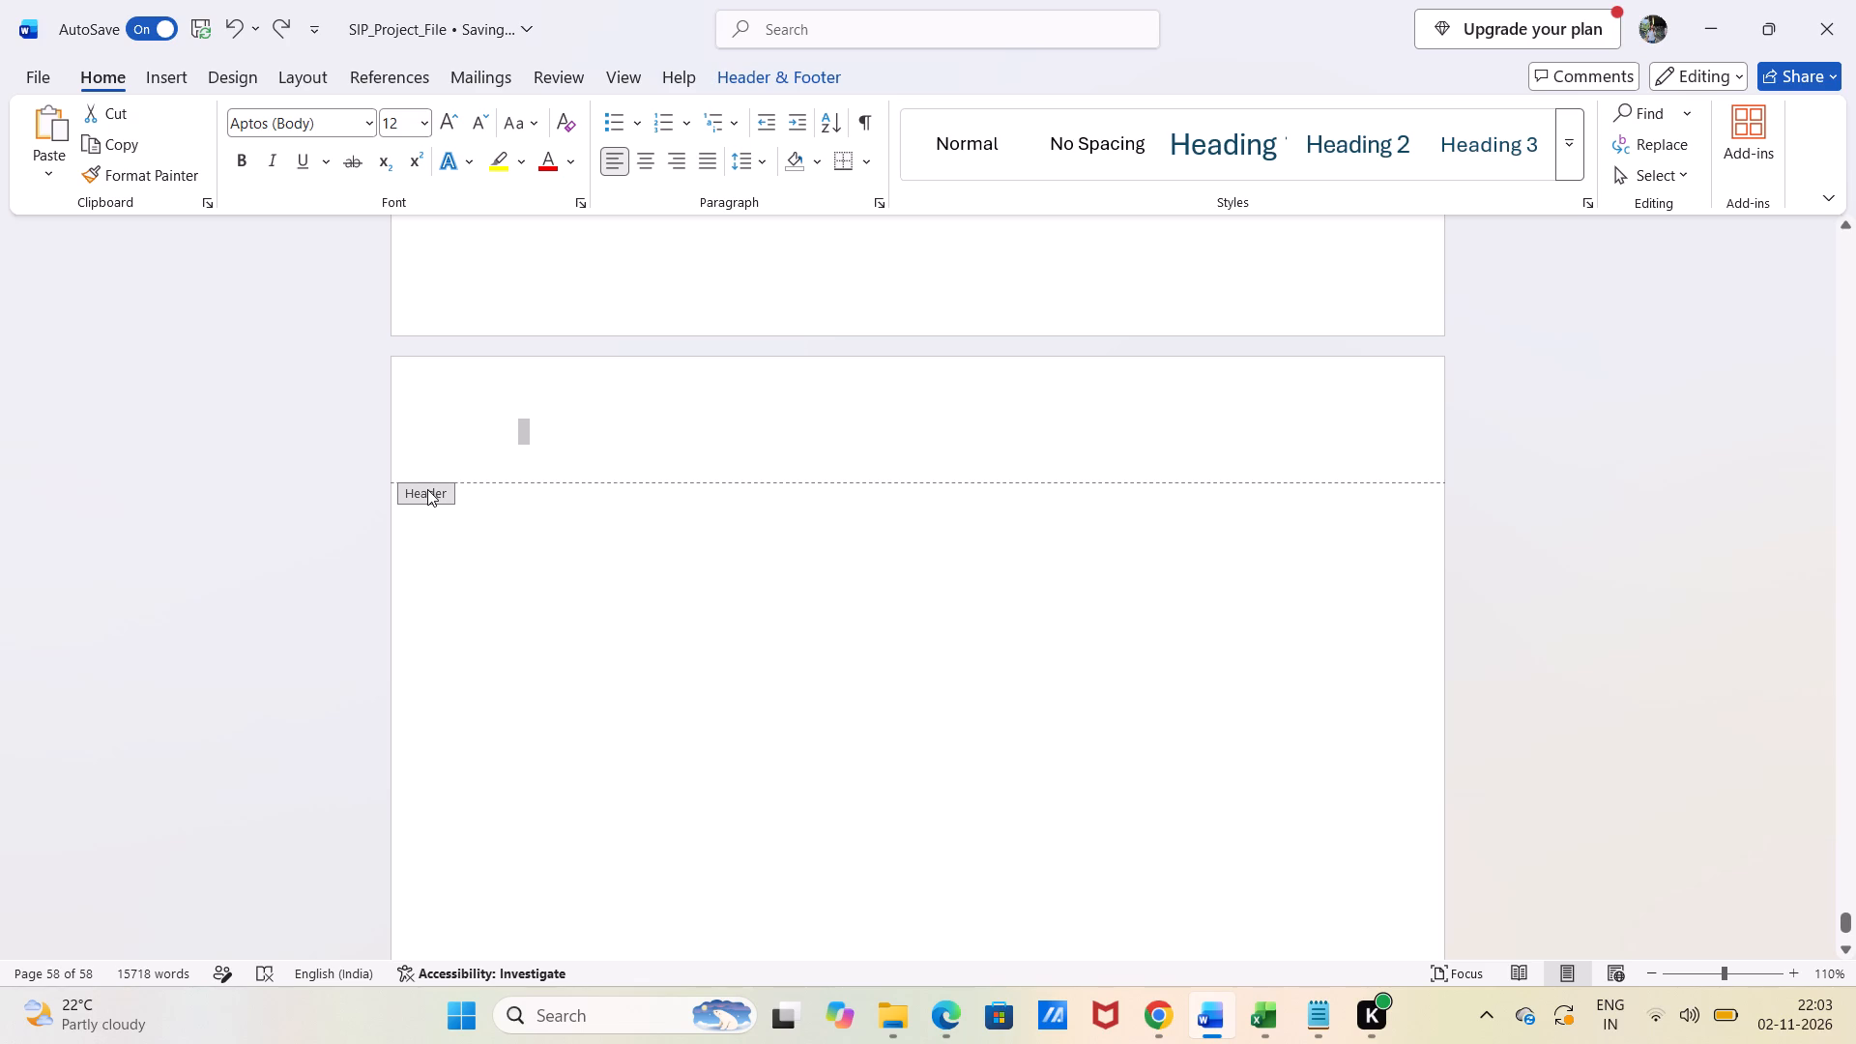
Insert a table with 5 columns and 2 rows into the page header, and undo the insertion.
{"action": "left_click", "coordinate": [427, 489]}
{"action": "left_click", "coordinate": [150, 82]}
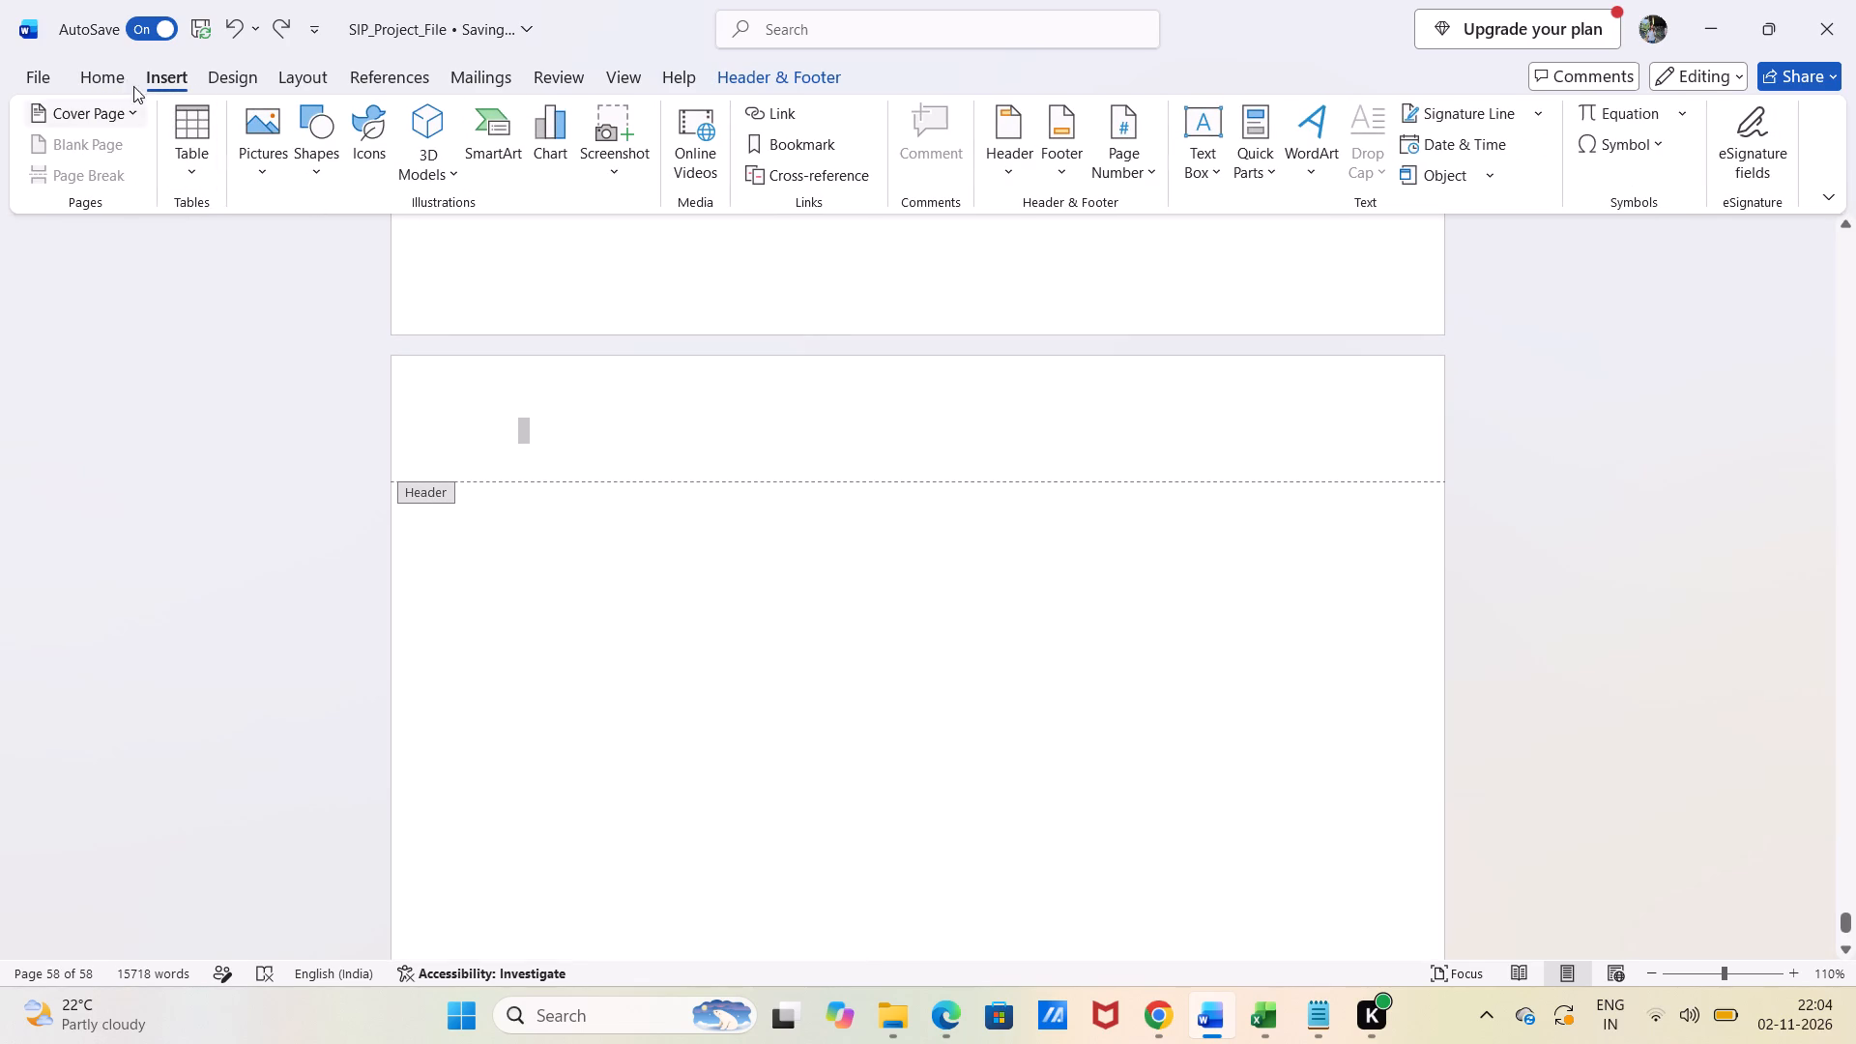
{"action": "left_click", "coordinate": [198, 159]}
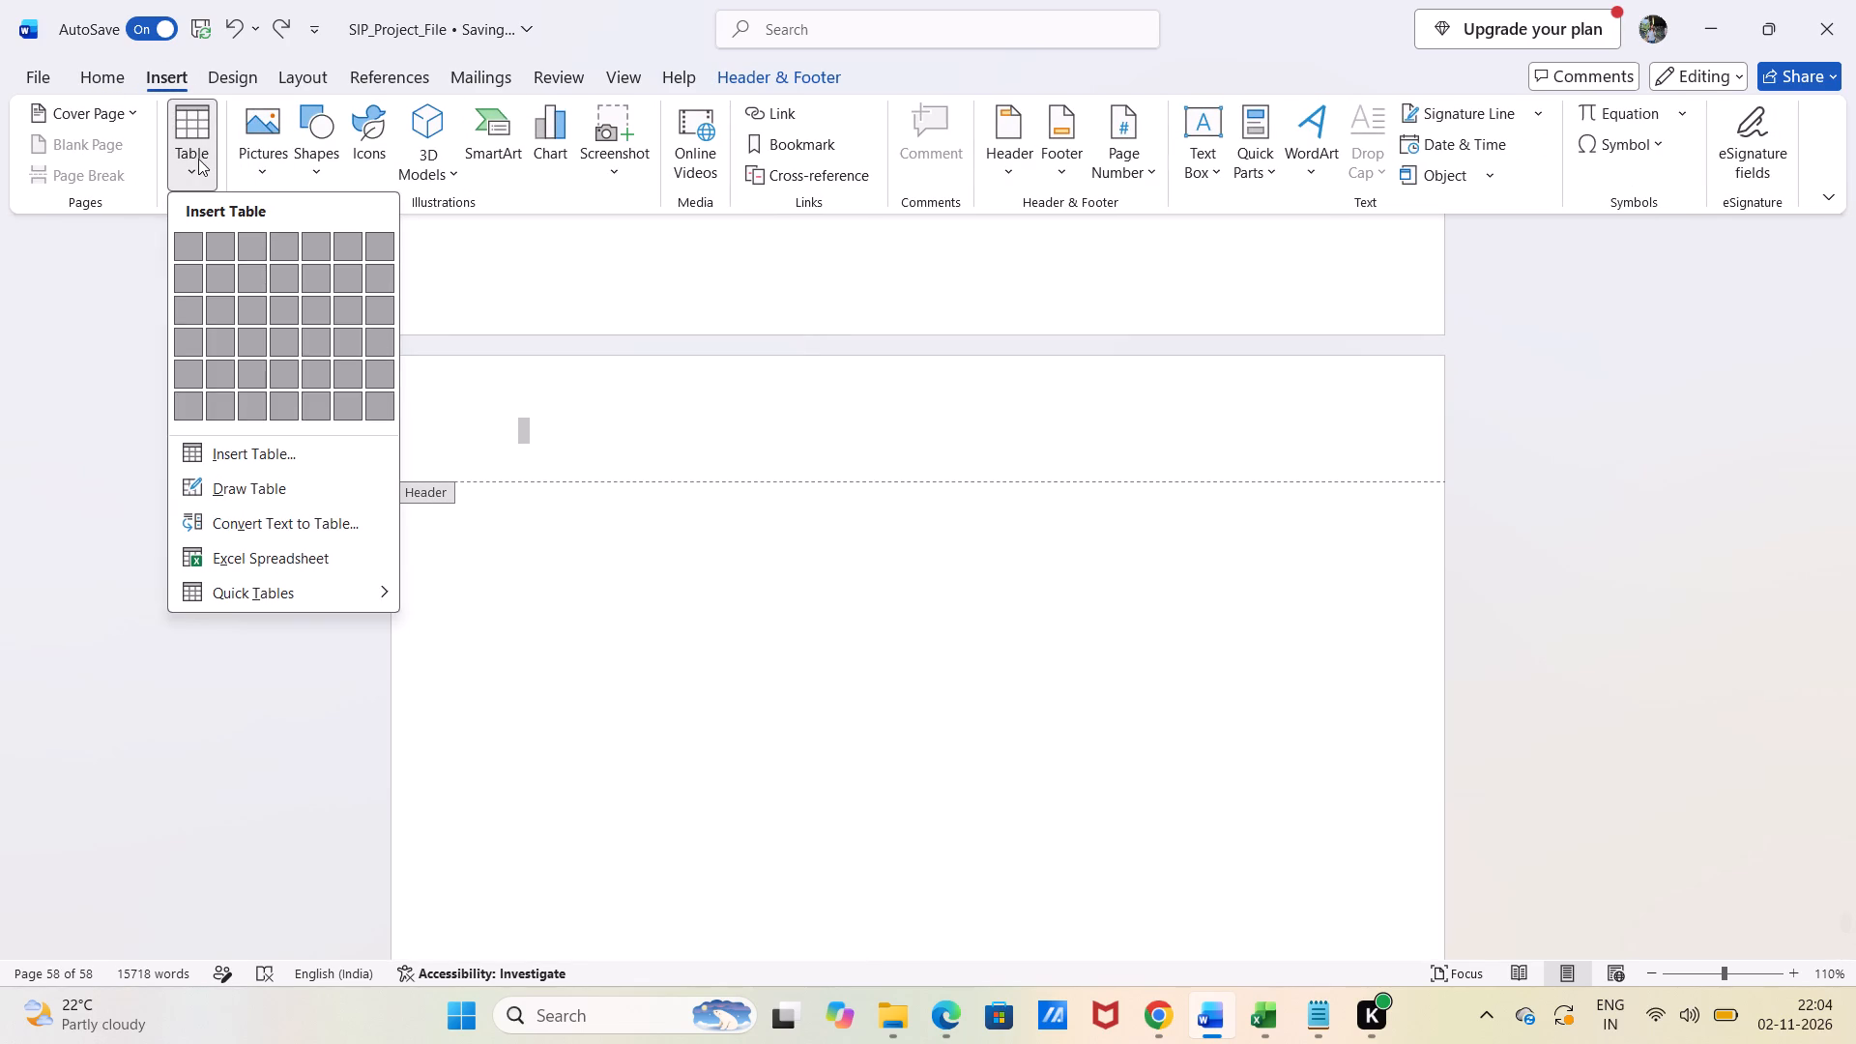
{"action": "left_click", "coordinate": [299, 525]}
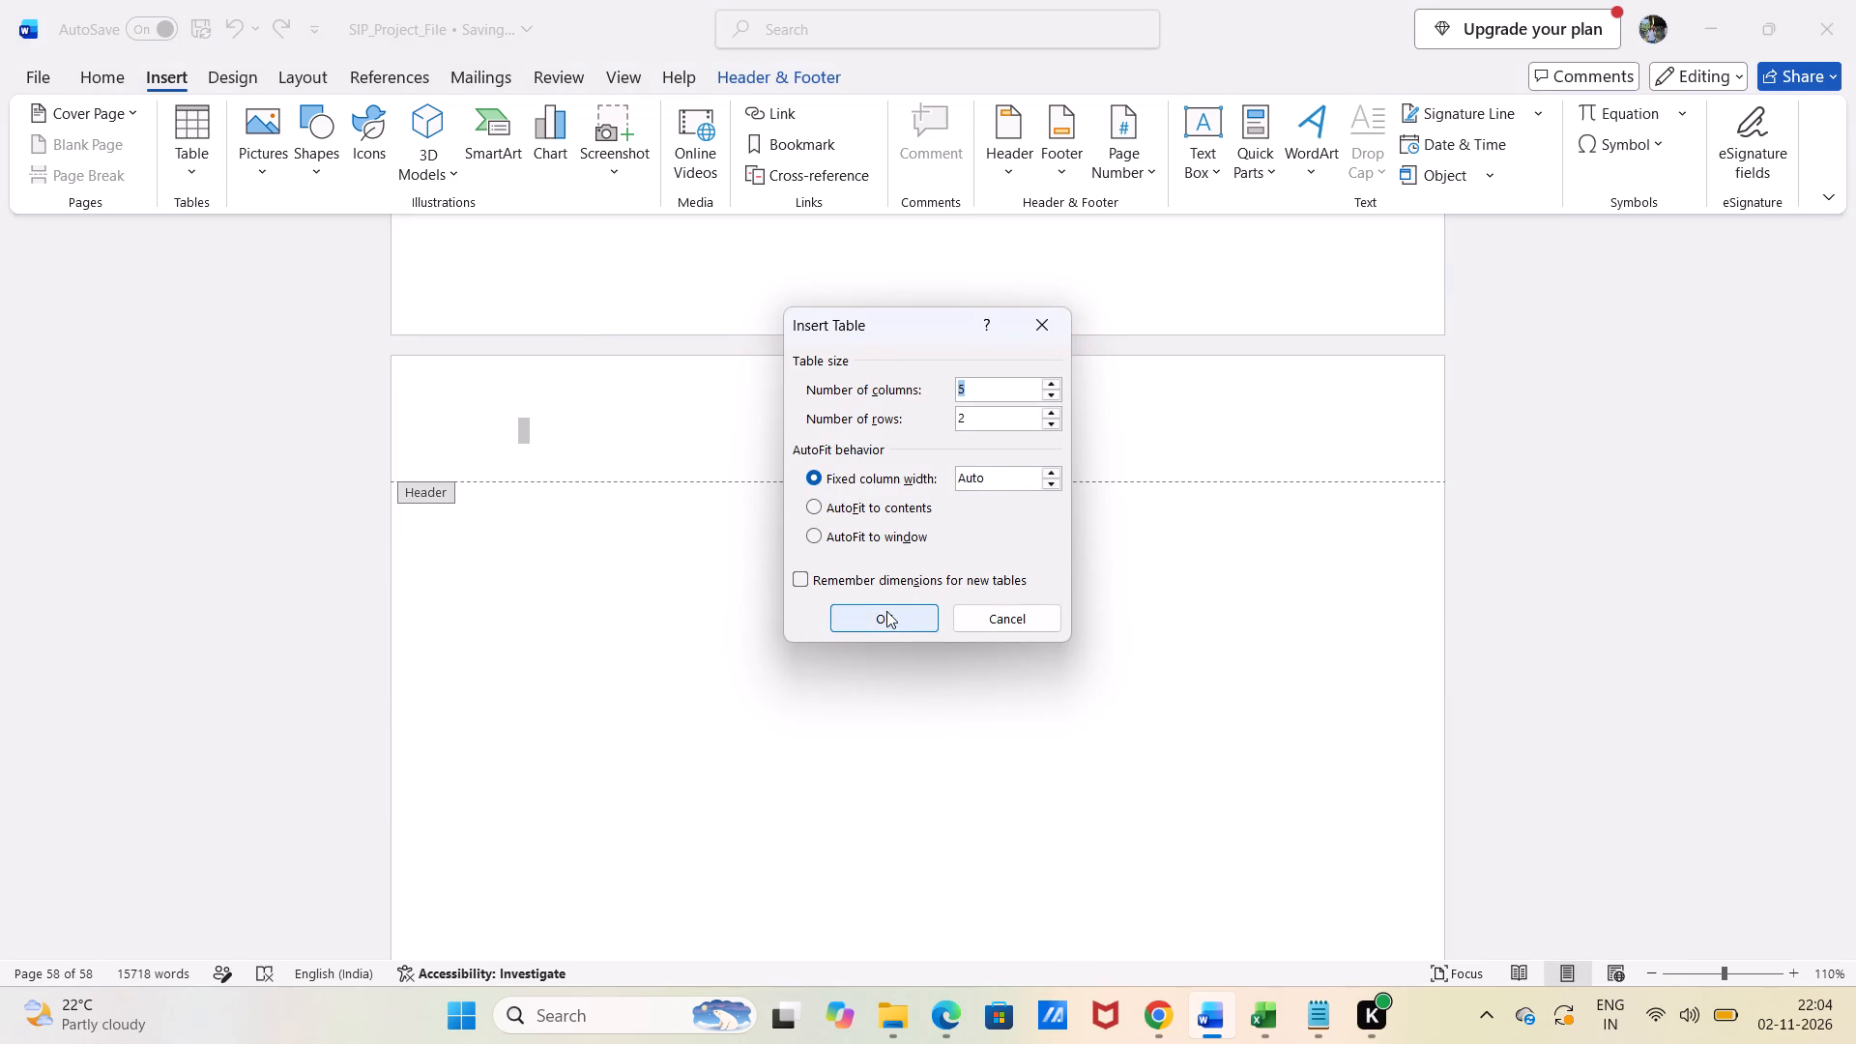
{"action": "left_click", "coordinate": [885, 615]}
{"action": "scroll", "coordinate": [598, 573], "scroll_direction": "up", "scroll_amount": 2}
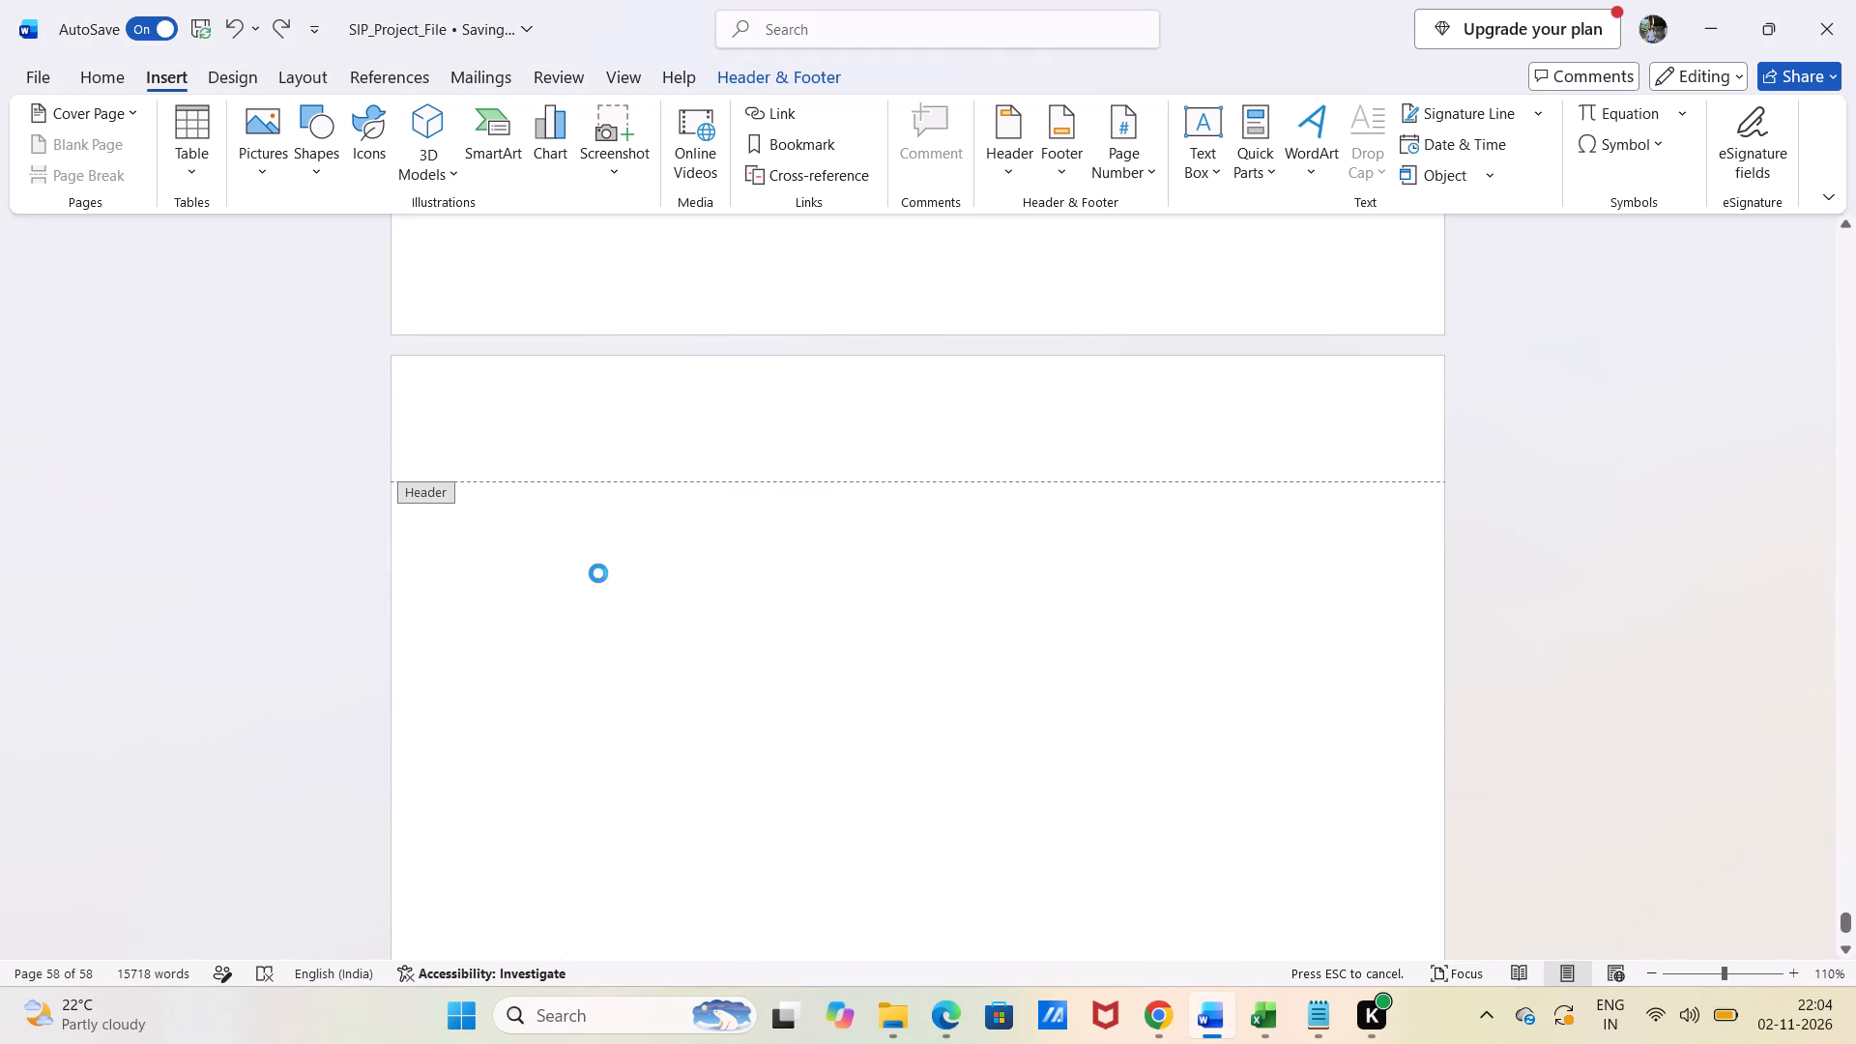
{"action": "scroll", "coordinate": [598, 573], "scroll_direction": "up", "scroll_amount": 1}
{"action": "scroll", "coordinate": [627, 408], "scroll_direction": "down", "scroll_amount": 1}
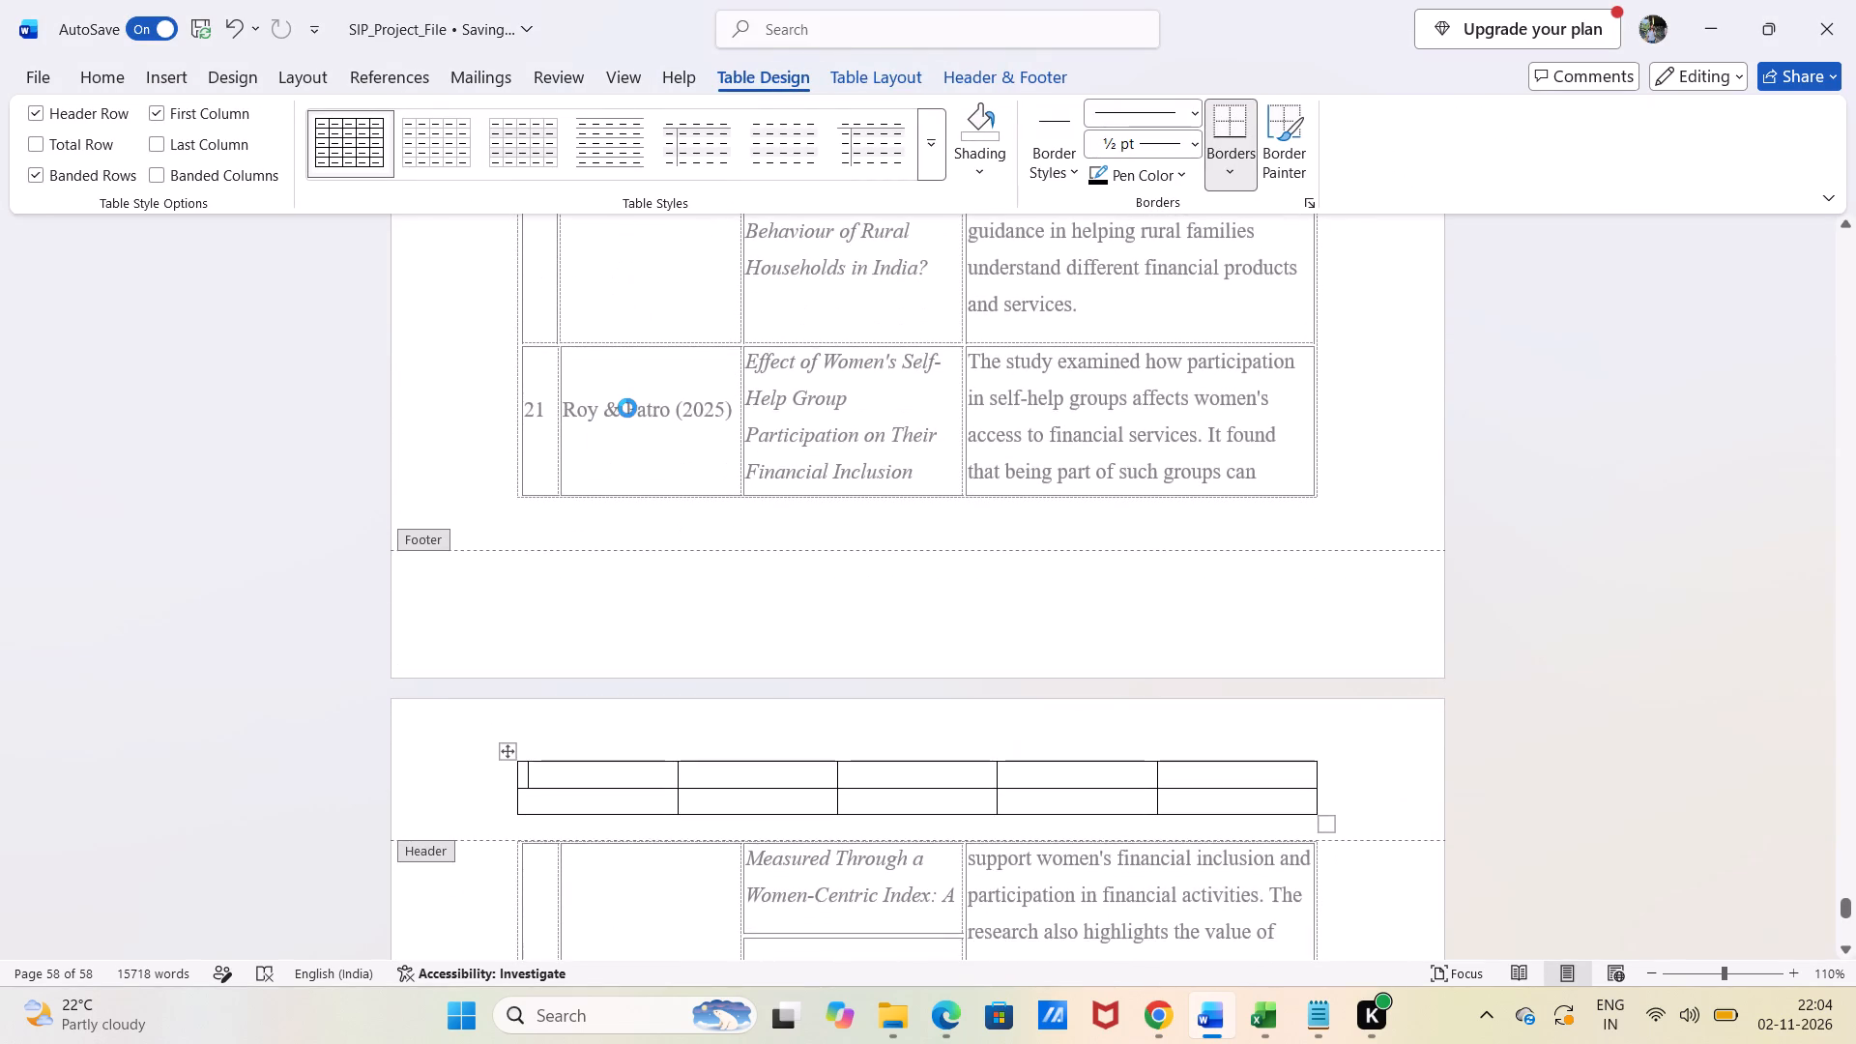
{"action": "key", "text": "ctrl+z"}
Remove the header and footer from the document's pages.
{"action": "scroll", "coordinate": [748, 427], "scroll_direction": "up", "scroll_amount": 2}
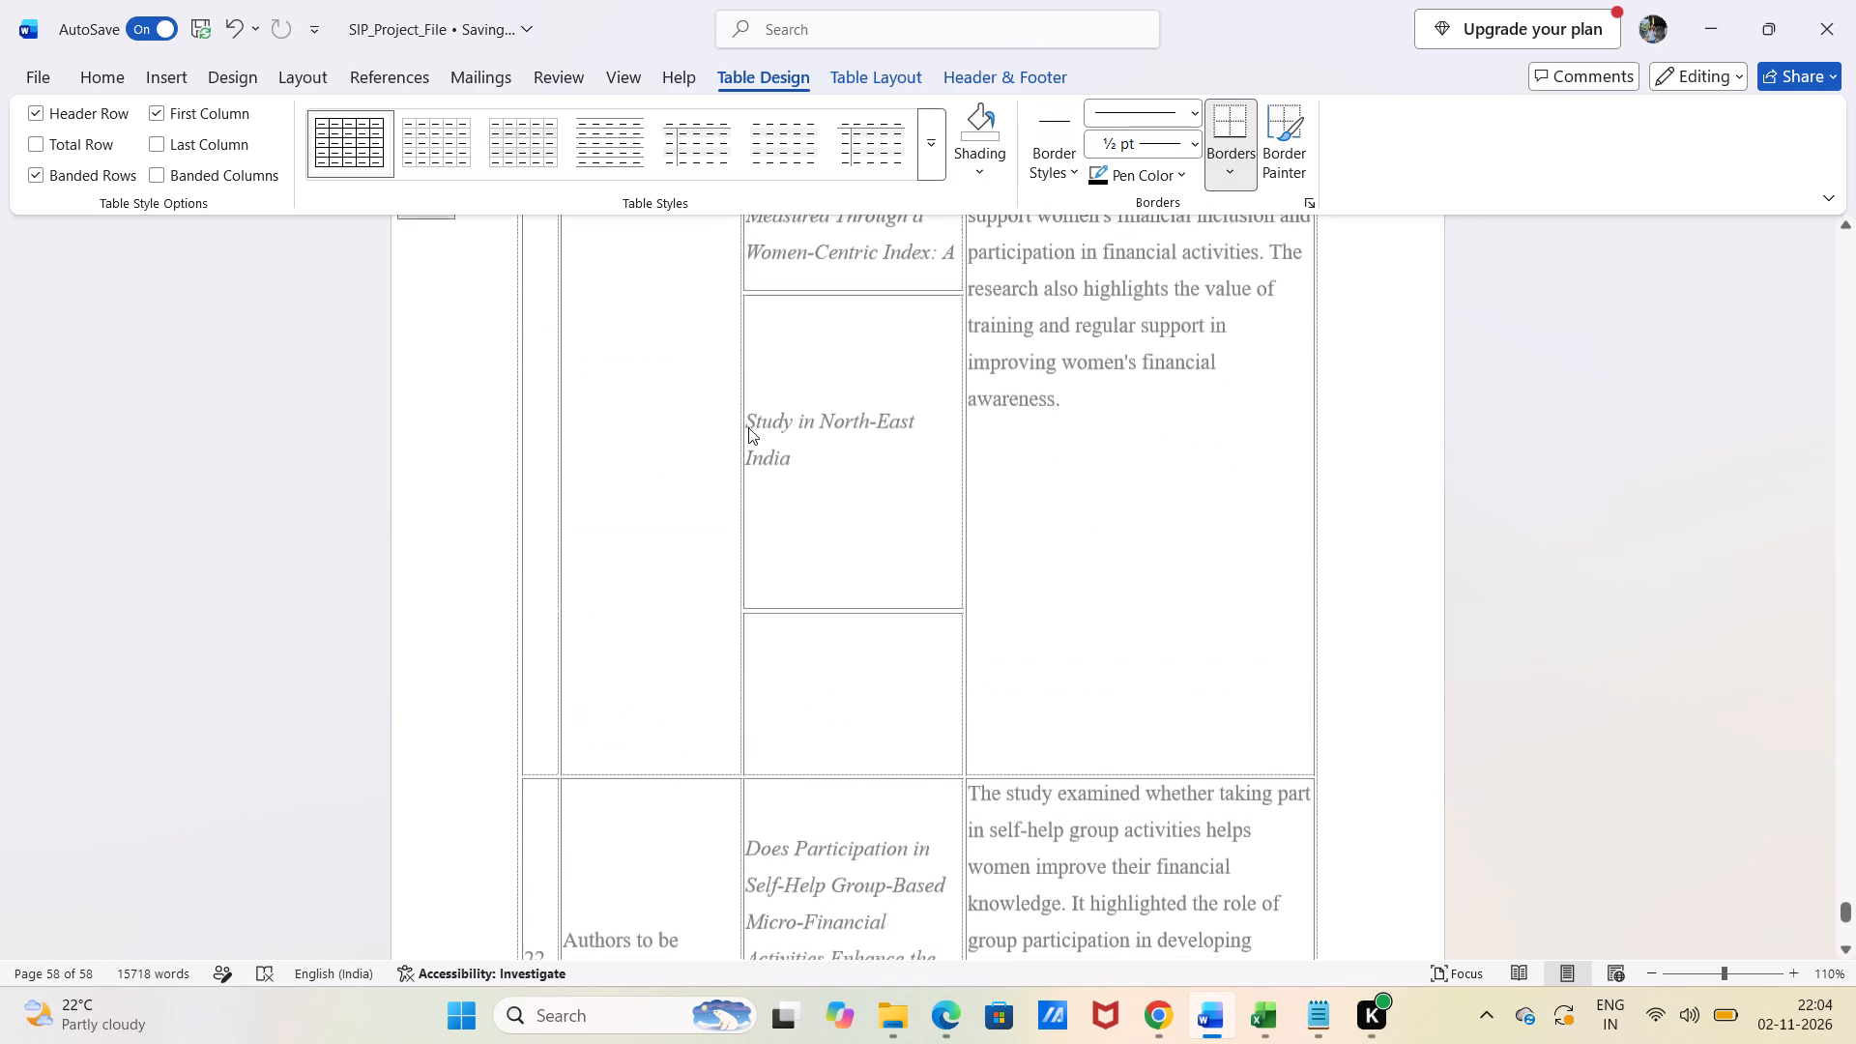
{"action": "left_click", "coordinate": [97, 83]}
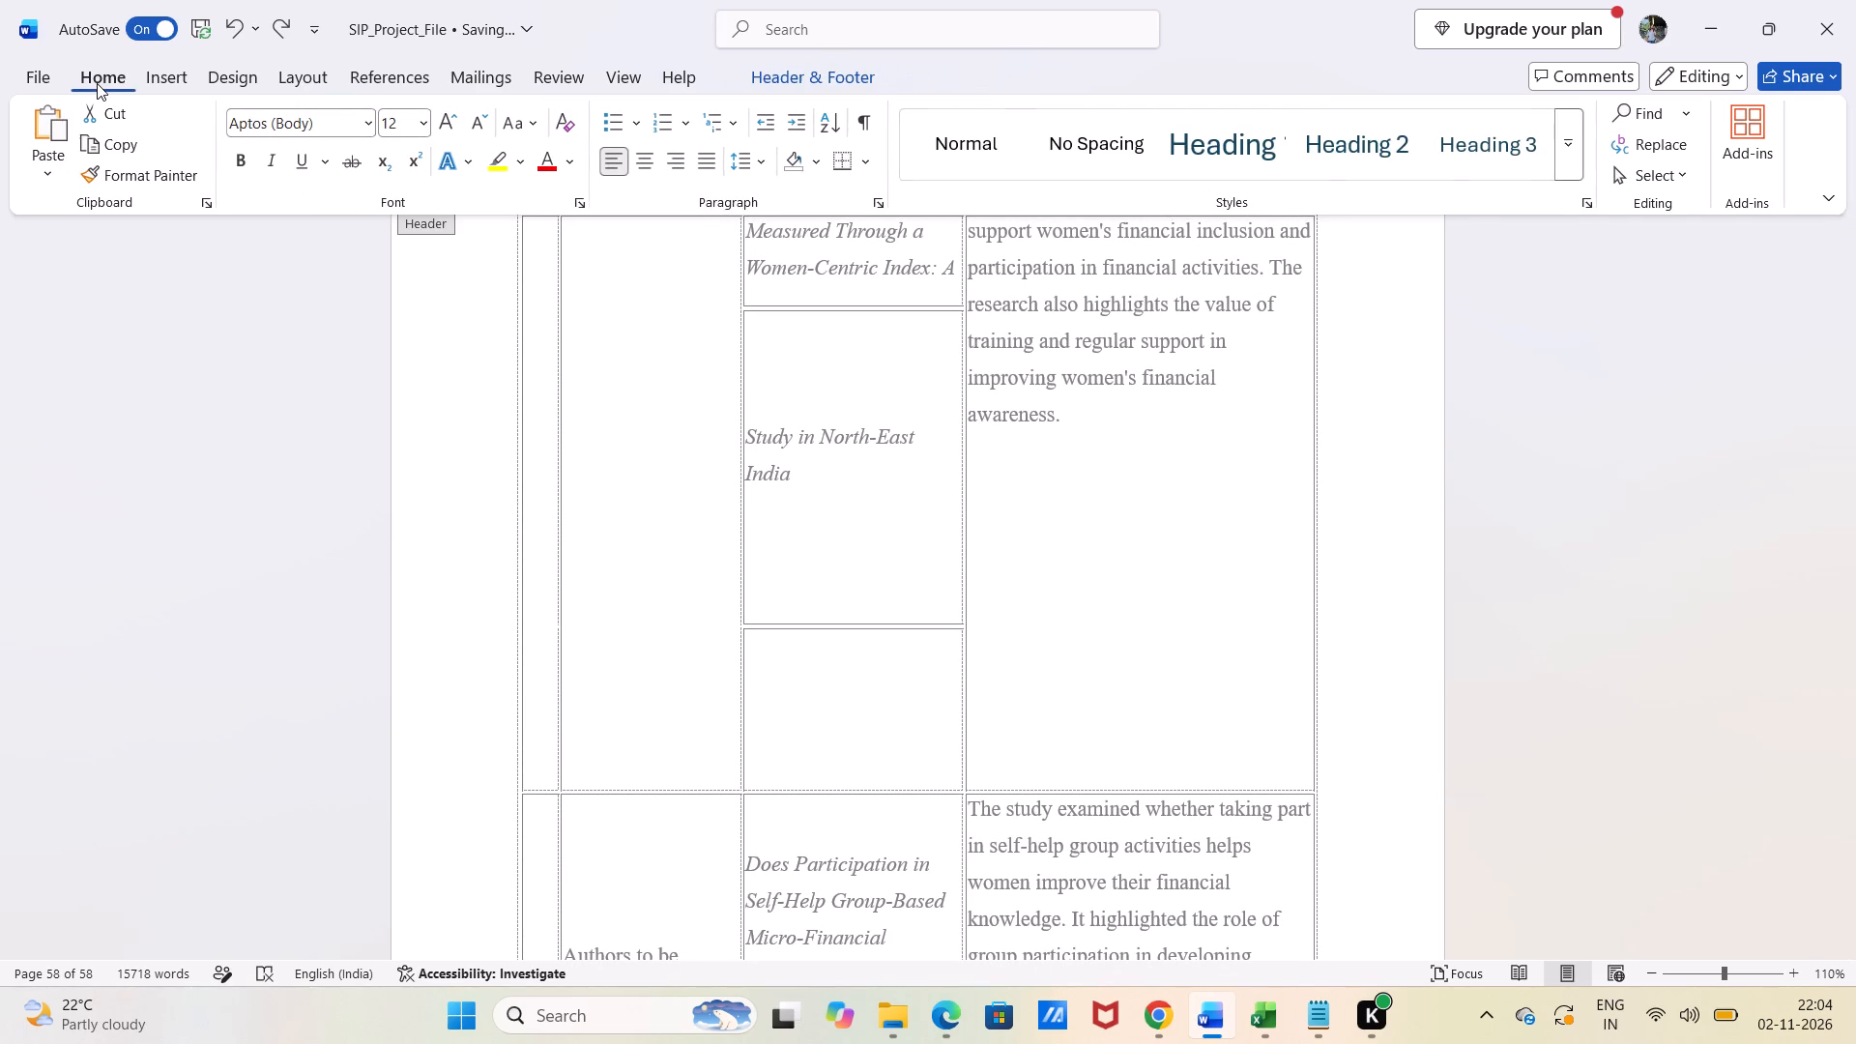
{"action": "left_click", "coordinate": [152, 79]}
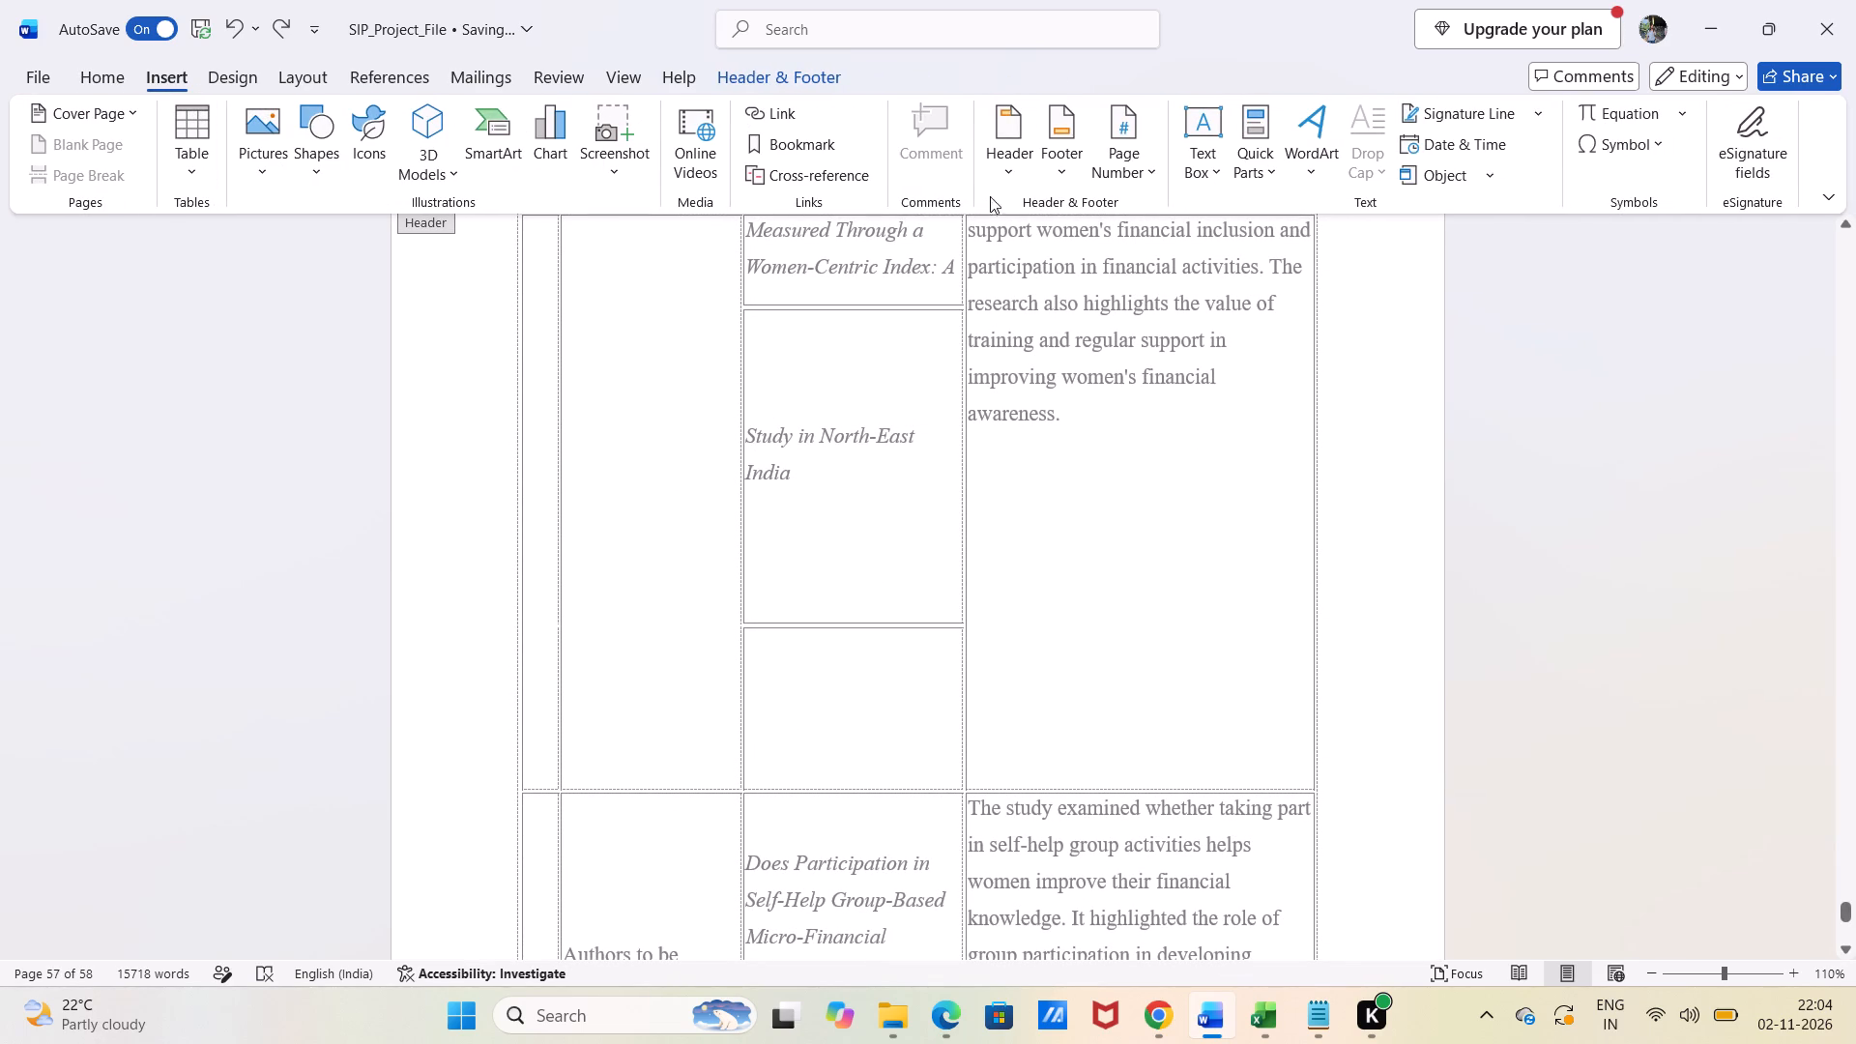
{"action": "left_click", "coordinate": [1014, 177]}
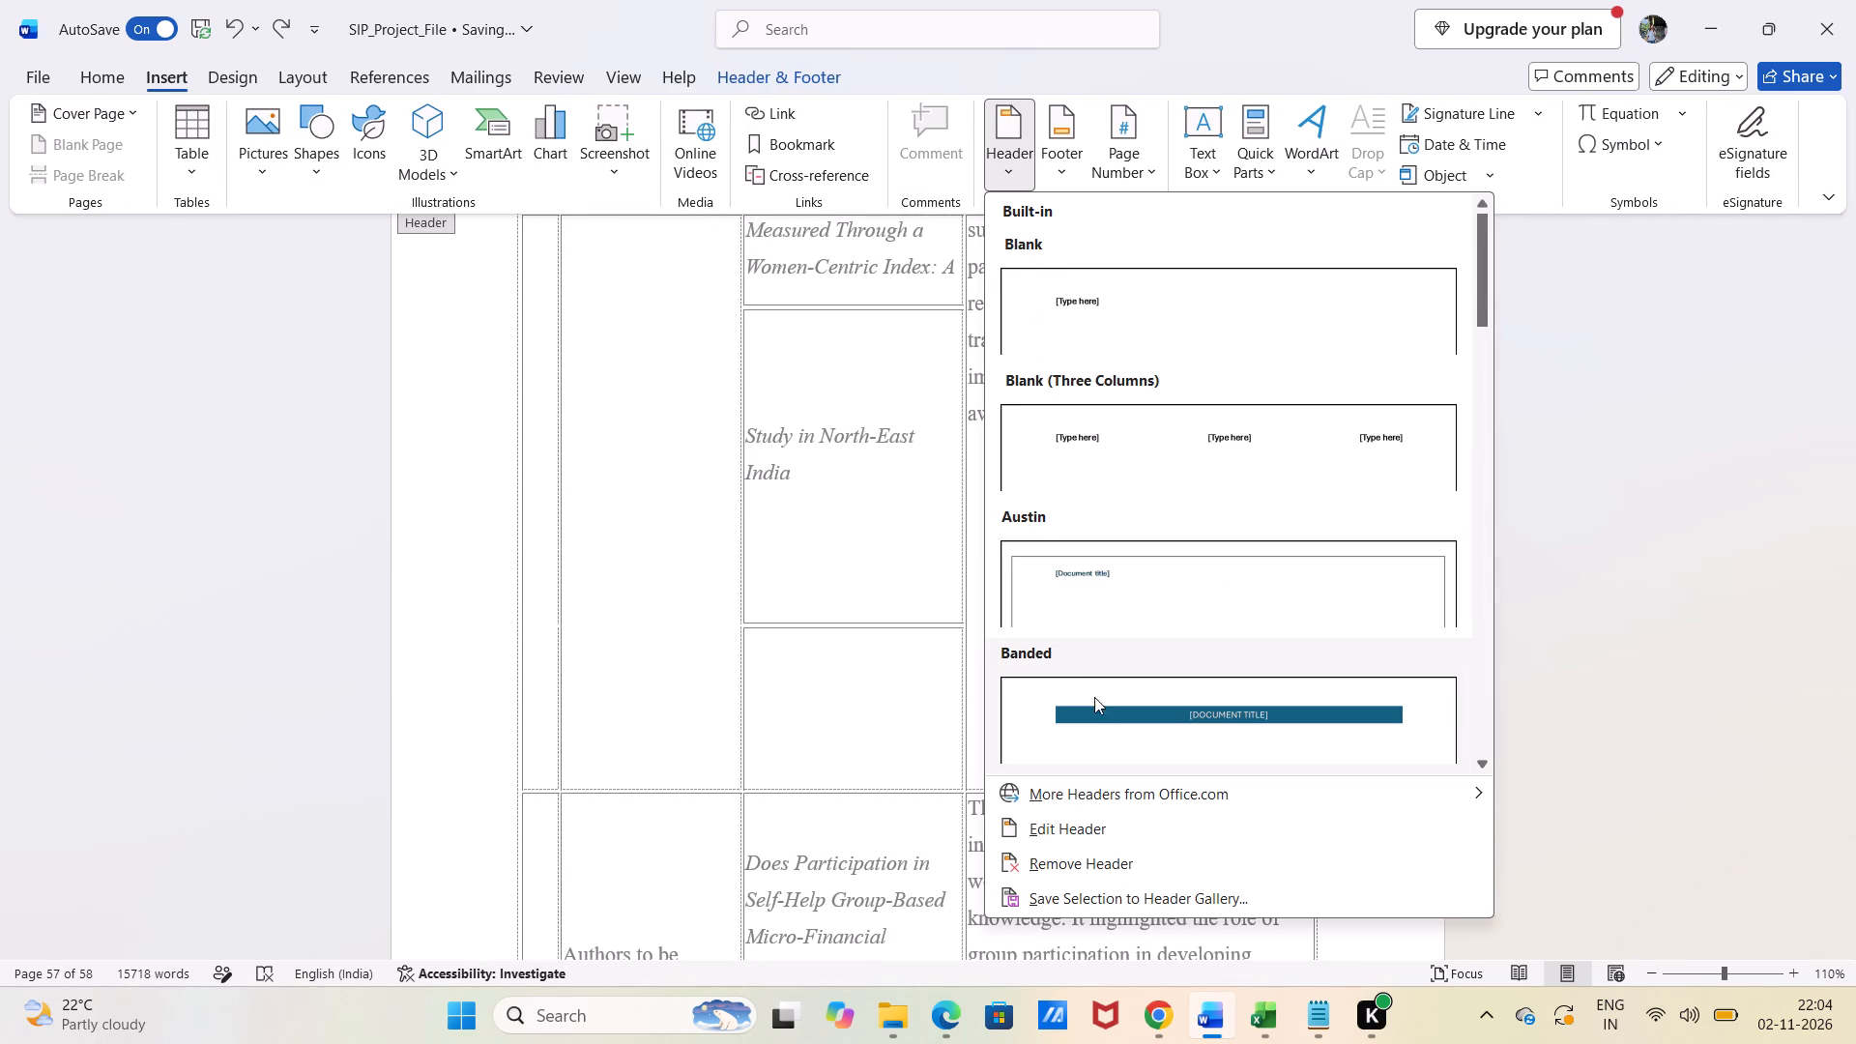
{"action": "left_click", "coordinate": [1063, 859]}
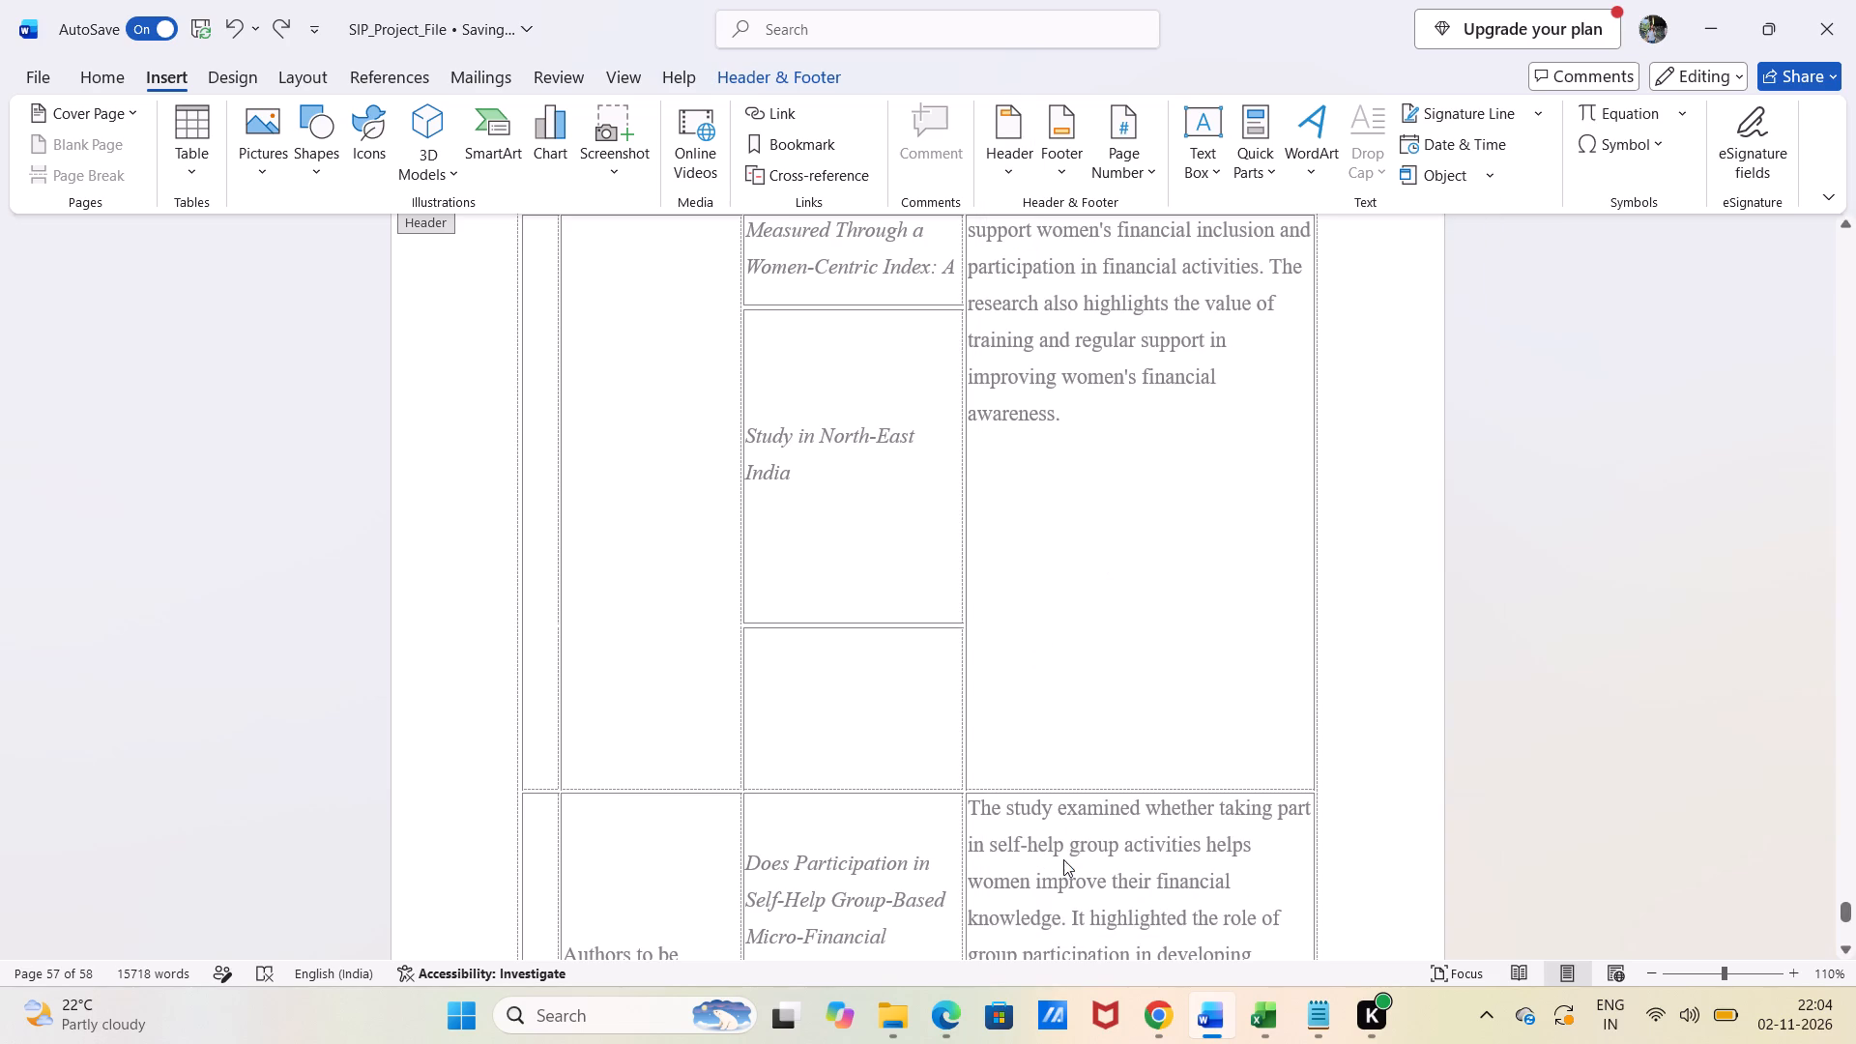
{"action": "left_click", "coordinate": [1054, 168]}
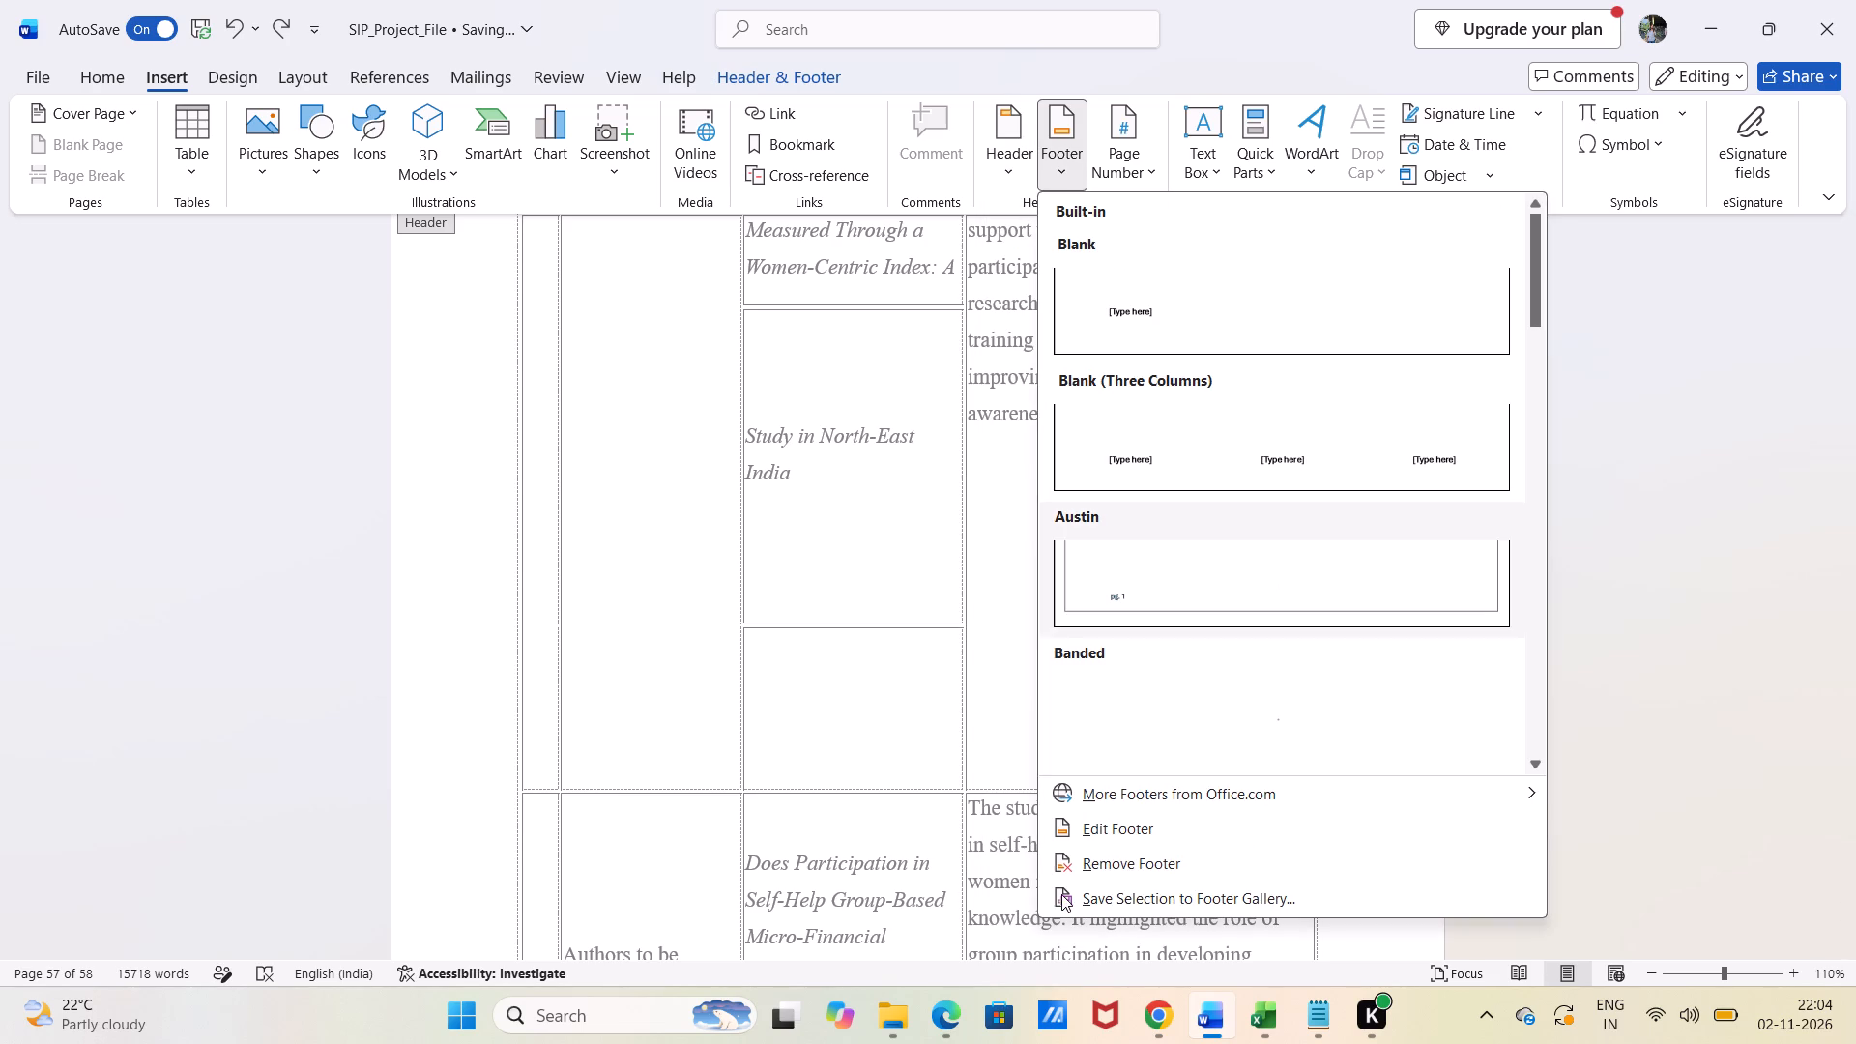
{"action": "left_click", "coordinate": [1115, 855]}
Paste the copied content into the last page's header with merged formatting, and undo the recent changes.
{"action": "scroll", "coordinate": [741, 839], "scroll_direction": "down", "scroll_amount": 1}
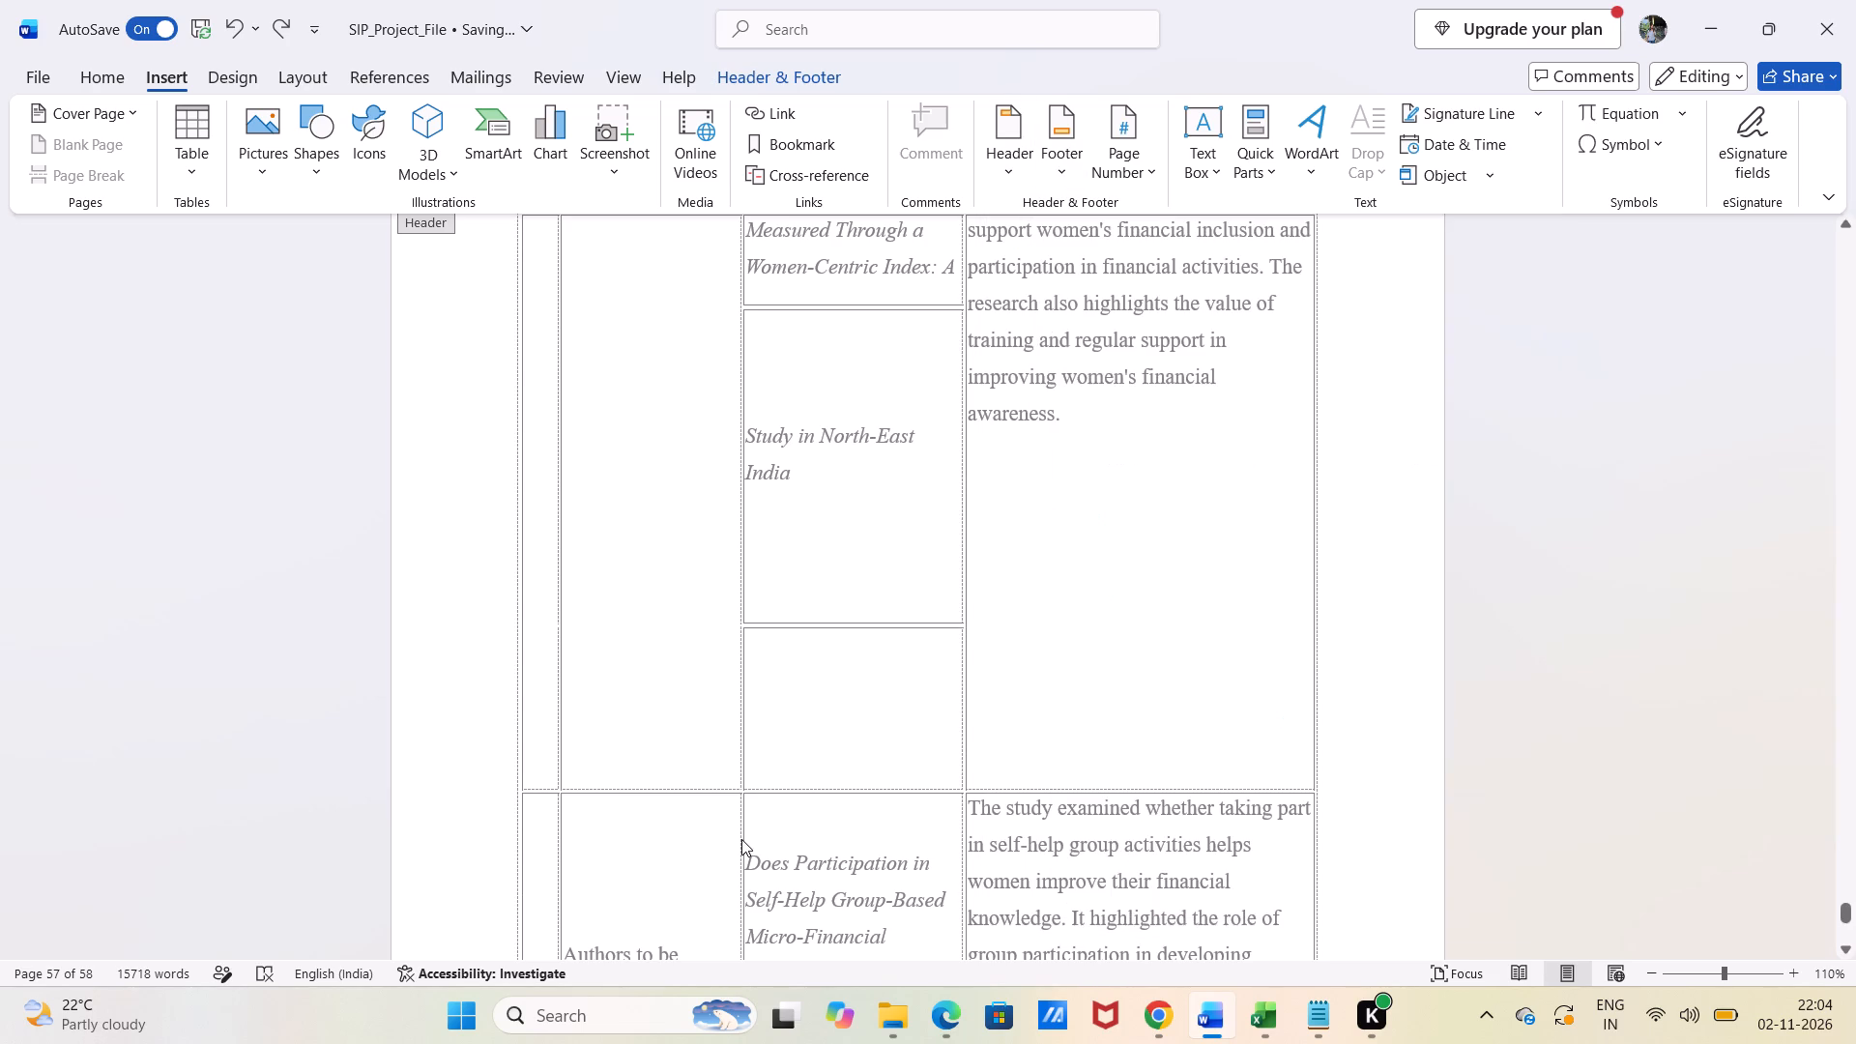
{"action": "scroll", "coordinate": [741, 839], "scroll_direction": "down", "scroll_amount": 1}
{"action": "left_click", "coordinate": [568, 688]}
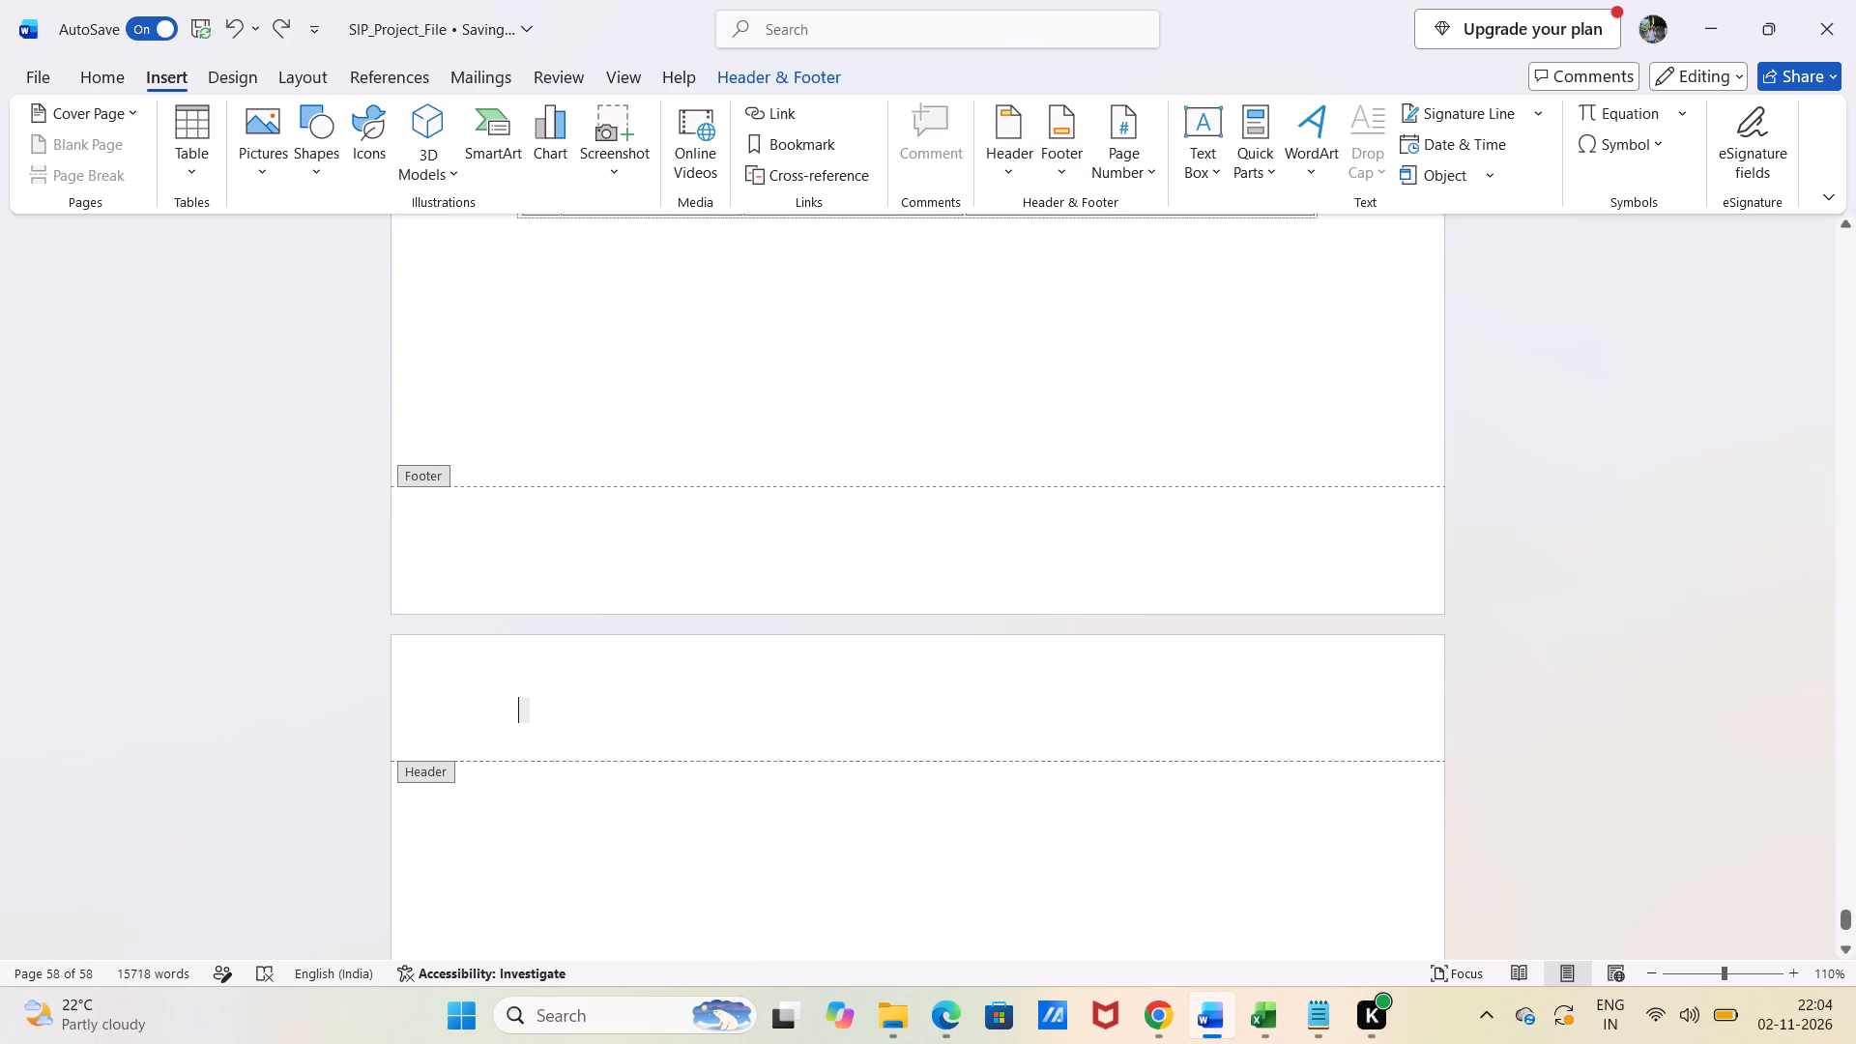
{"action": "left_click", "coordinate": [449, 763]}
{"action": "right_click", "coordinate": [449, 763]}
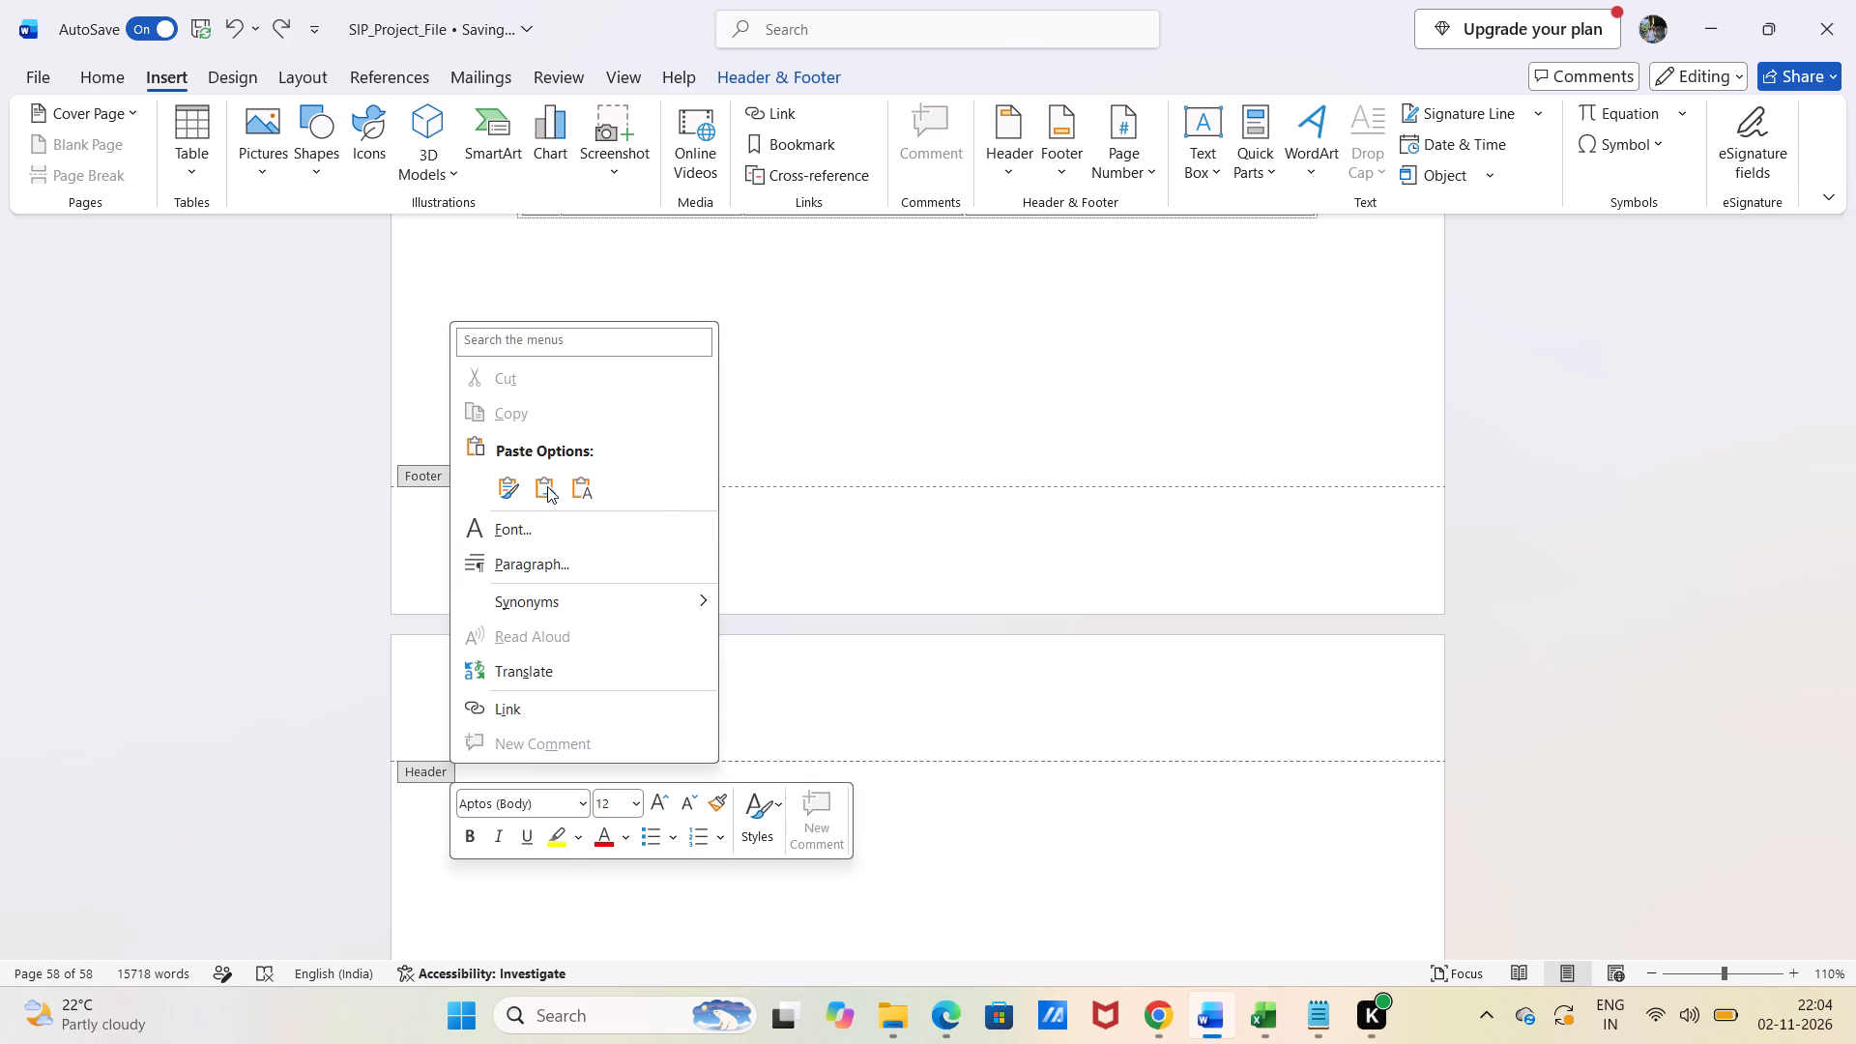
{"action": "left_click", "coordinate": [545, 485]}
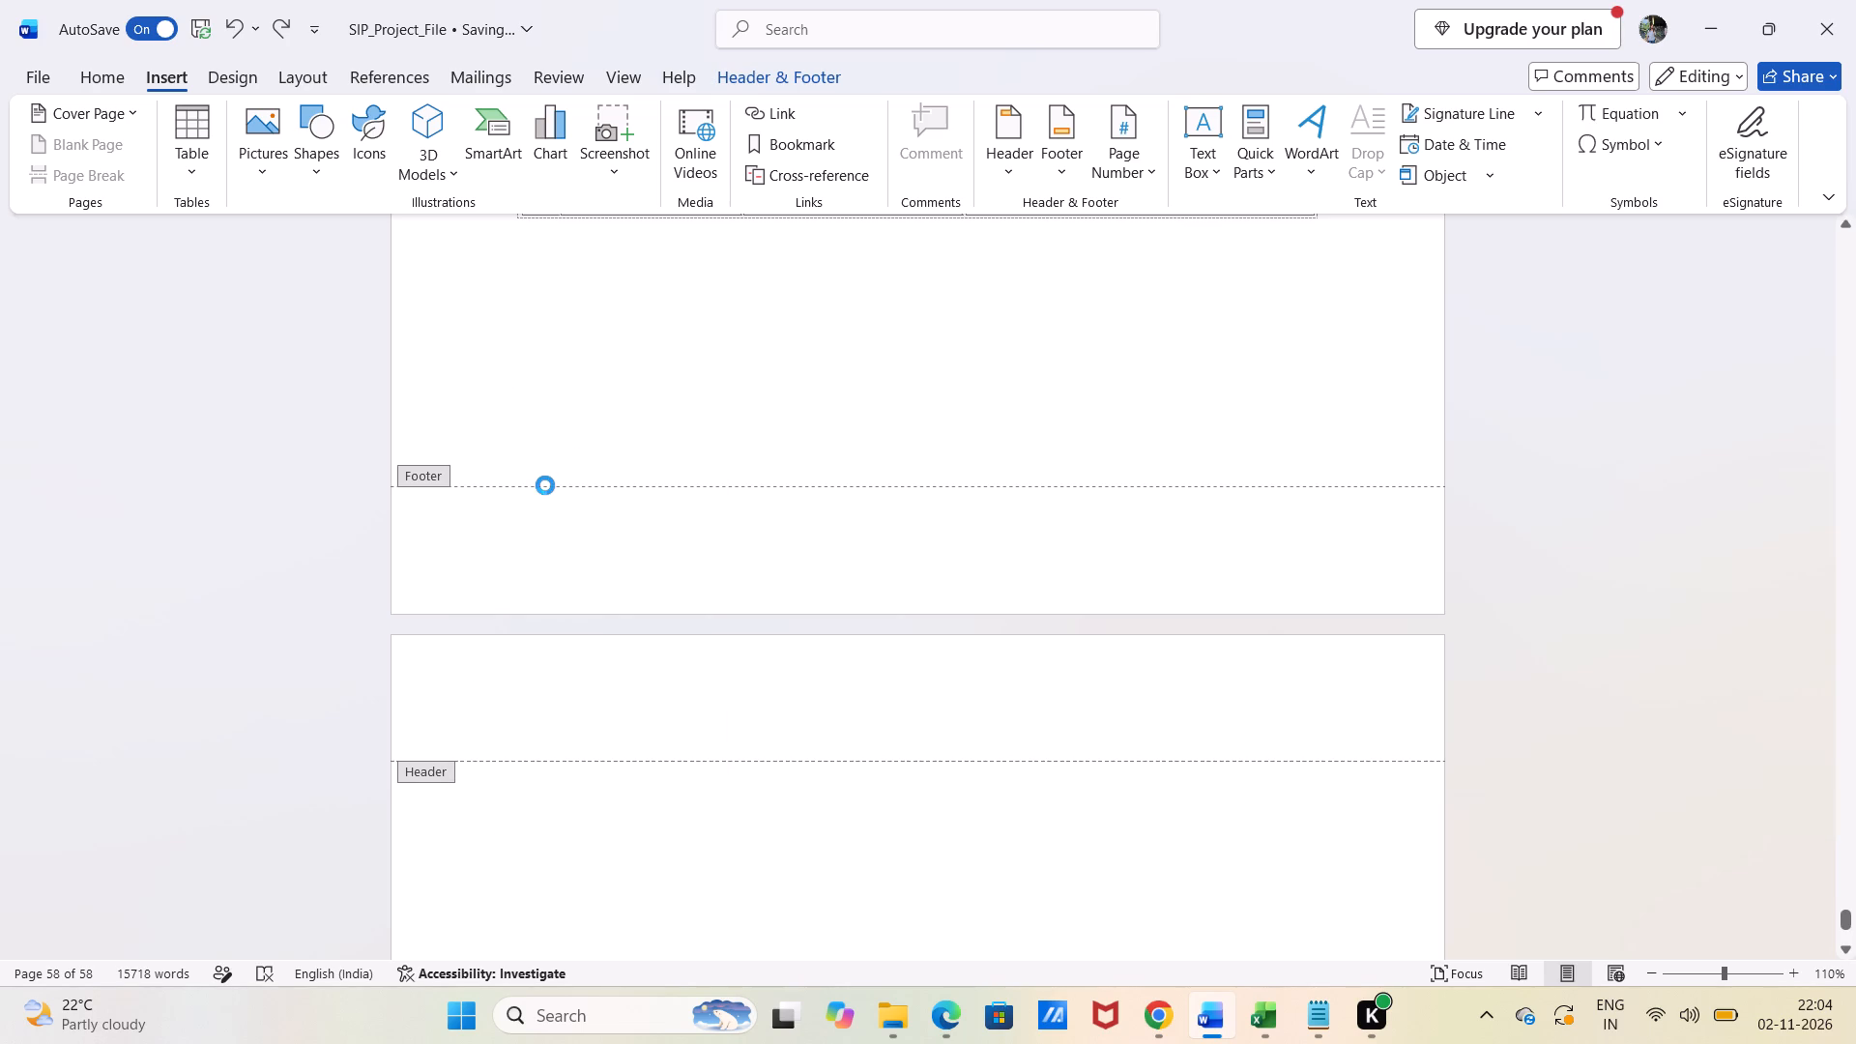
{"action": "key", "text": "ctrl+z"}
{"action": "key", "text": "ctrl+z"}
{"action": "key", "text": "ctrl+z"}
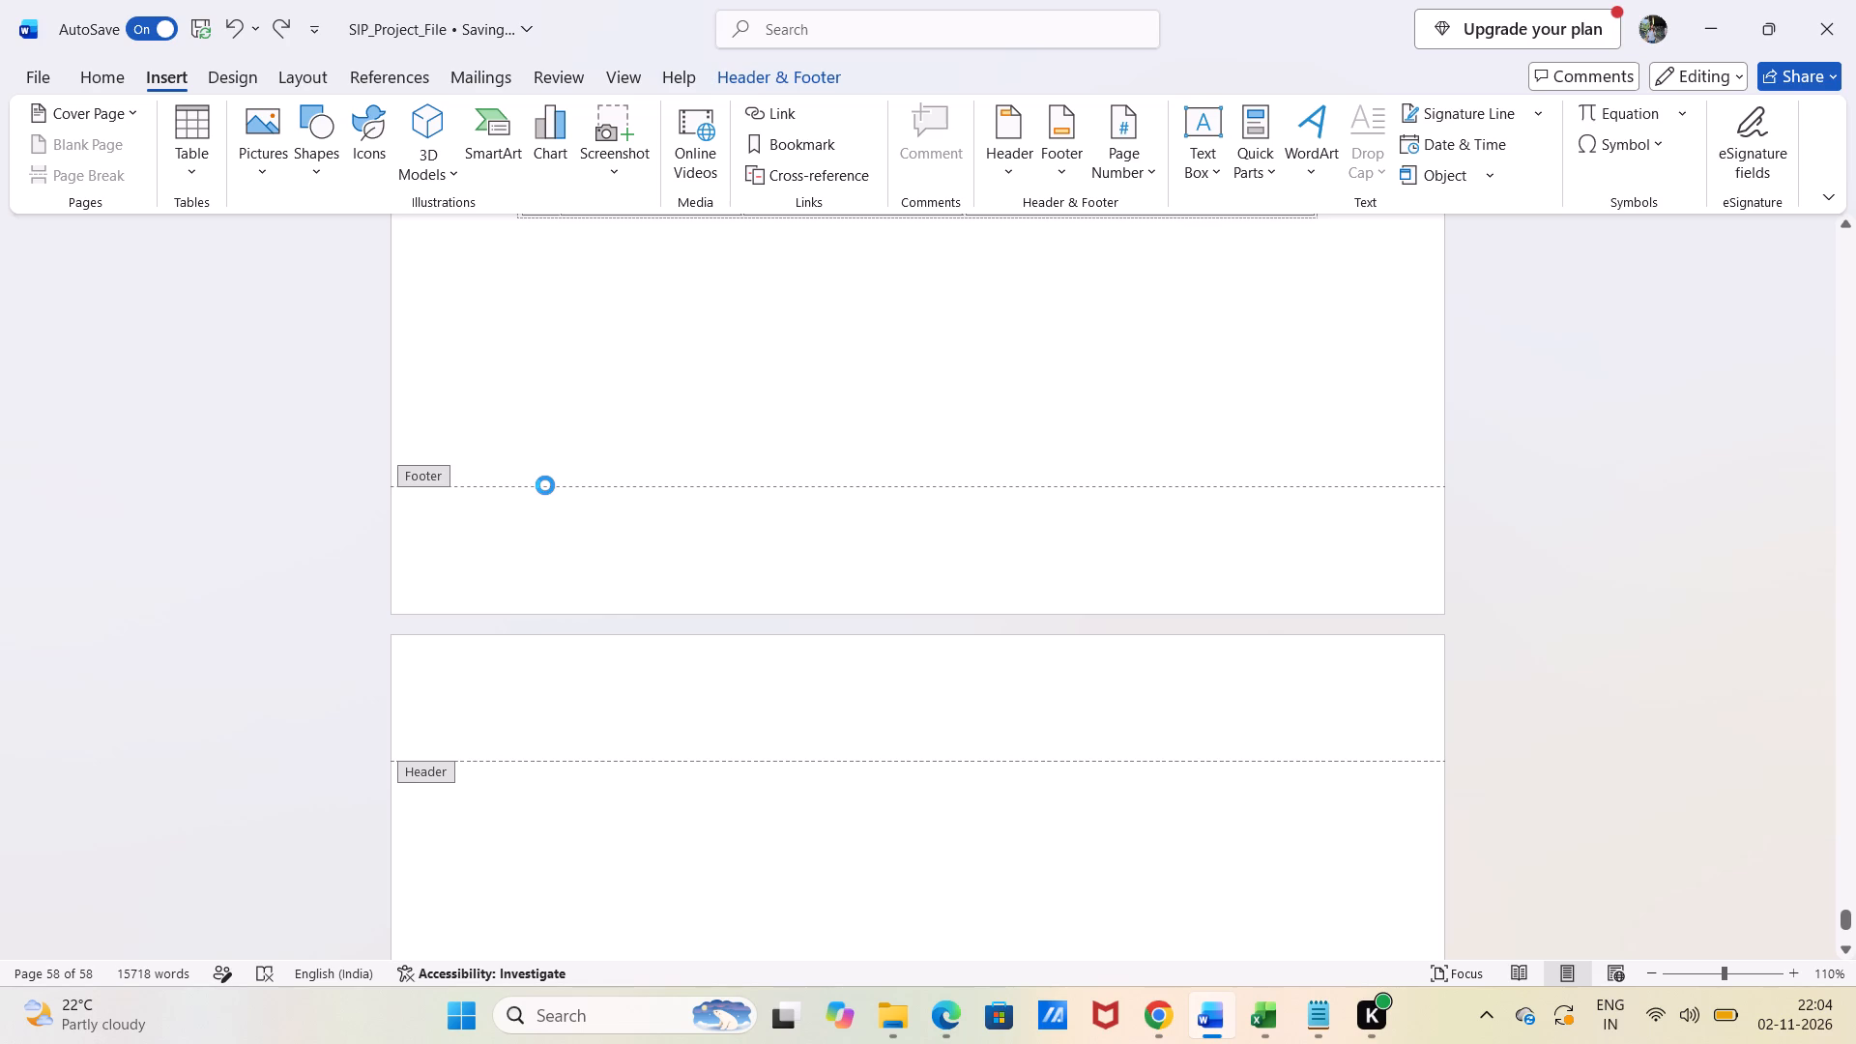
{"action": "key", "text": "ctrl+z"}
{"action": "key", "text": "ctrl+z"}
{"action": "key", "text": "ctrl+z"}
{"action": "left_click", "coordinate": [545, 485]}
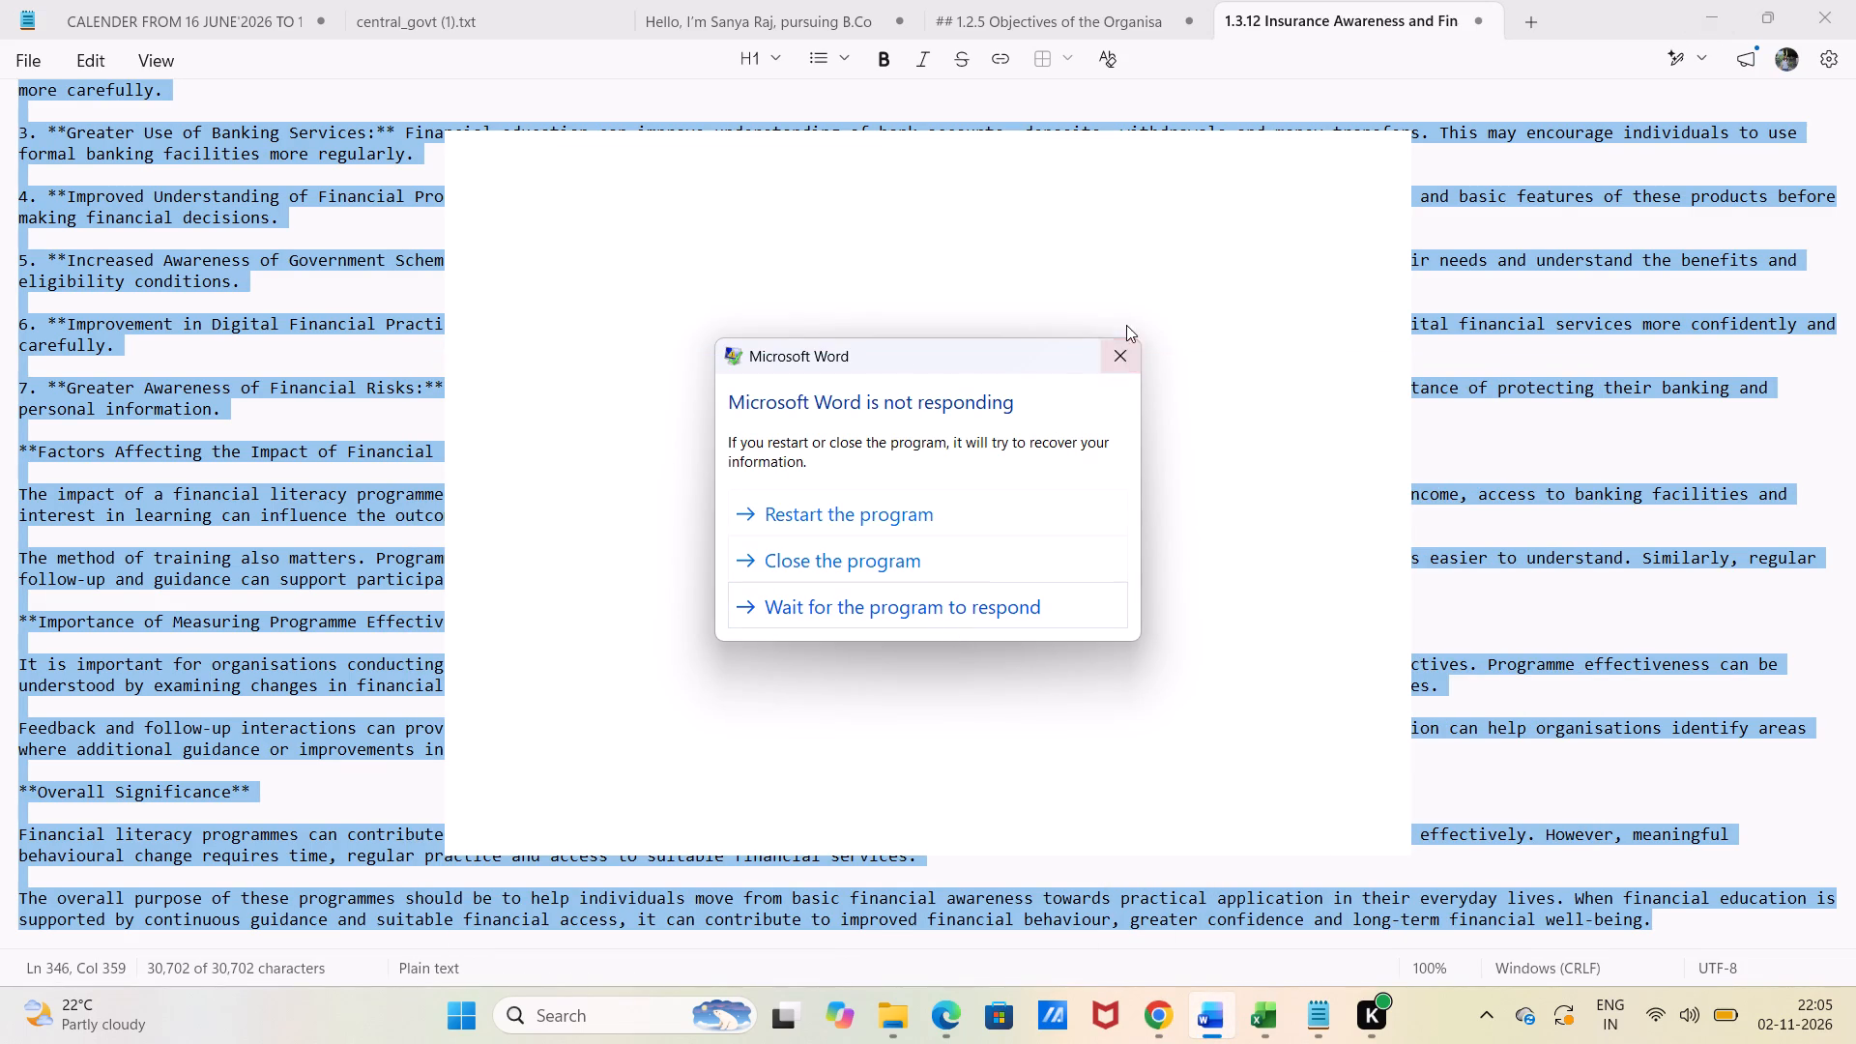
{"action": "left_click", "coordinate": [1121, 352]}
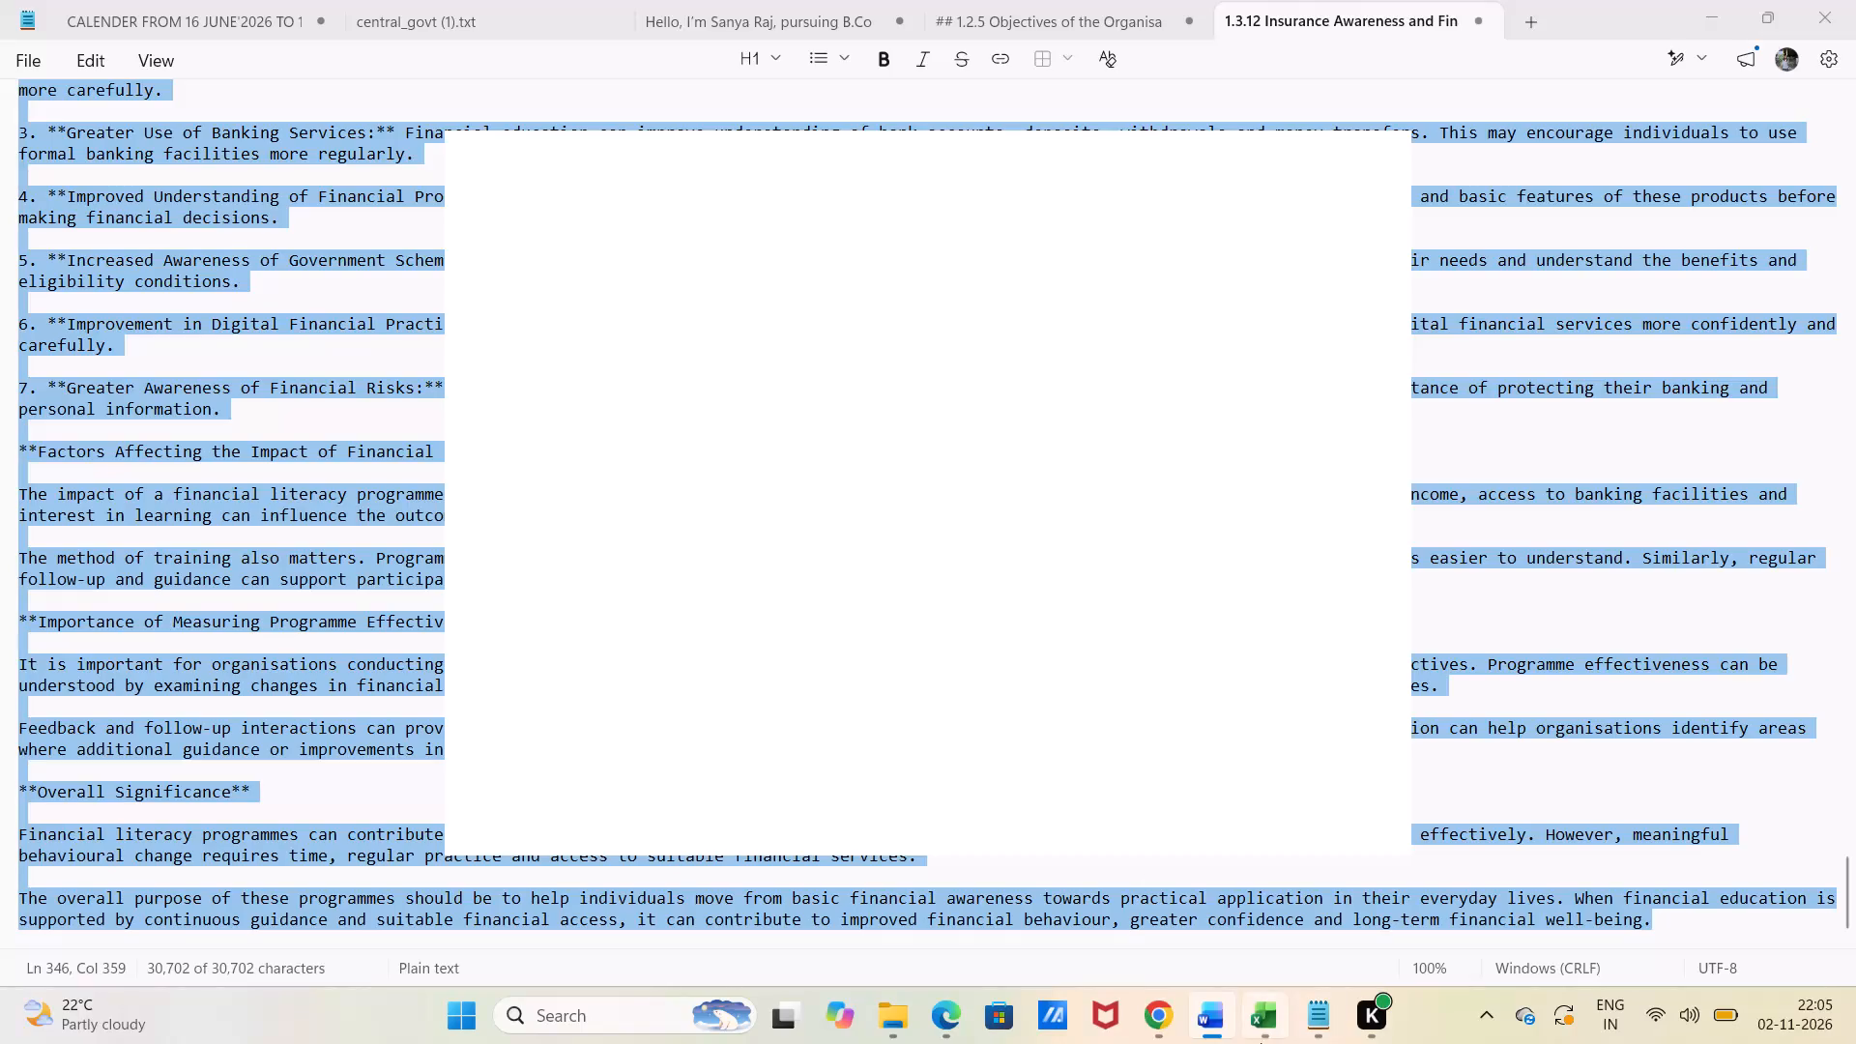
{"action": "left_click", "coordinate": [1211, 1030]}
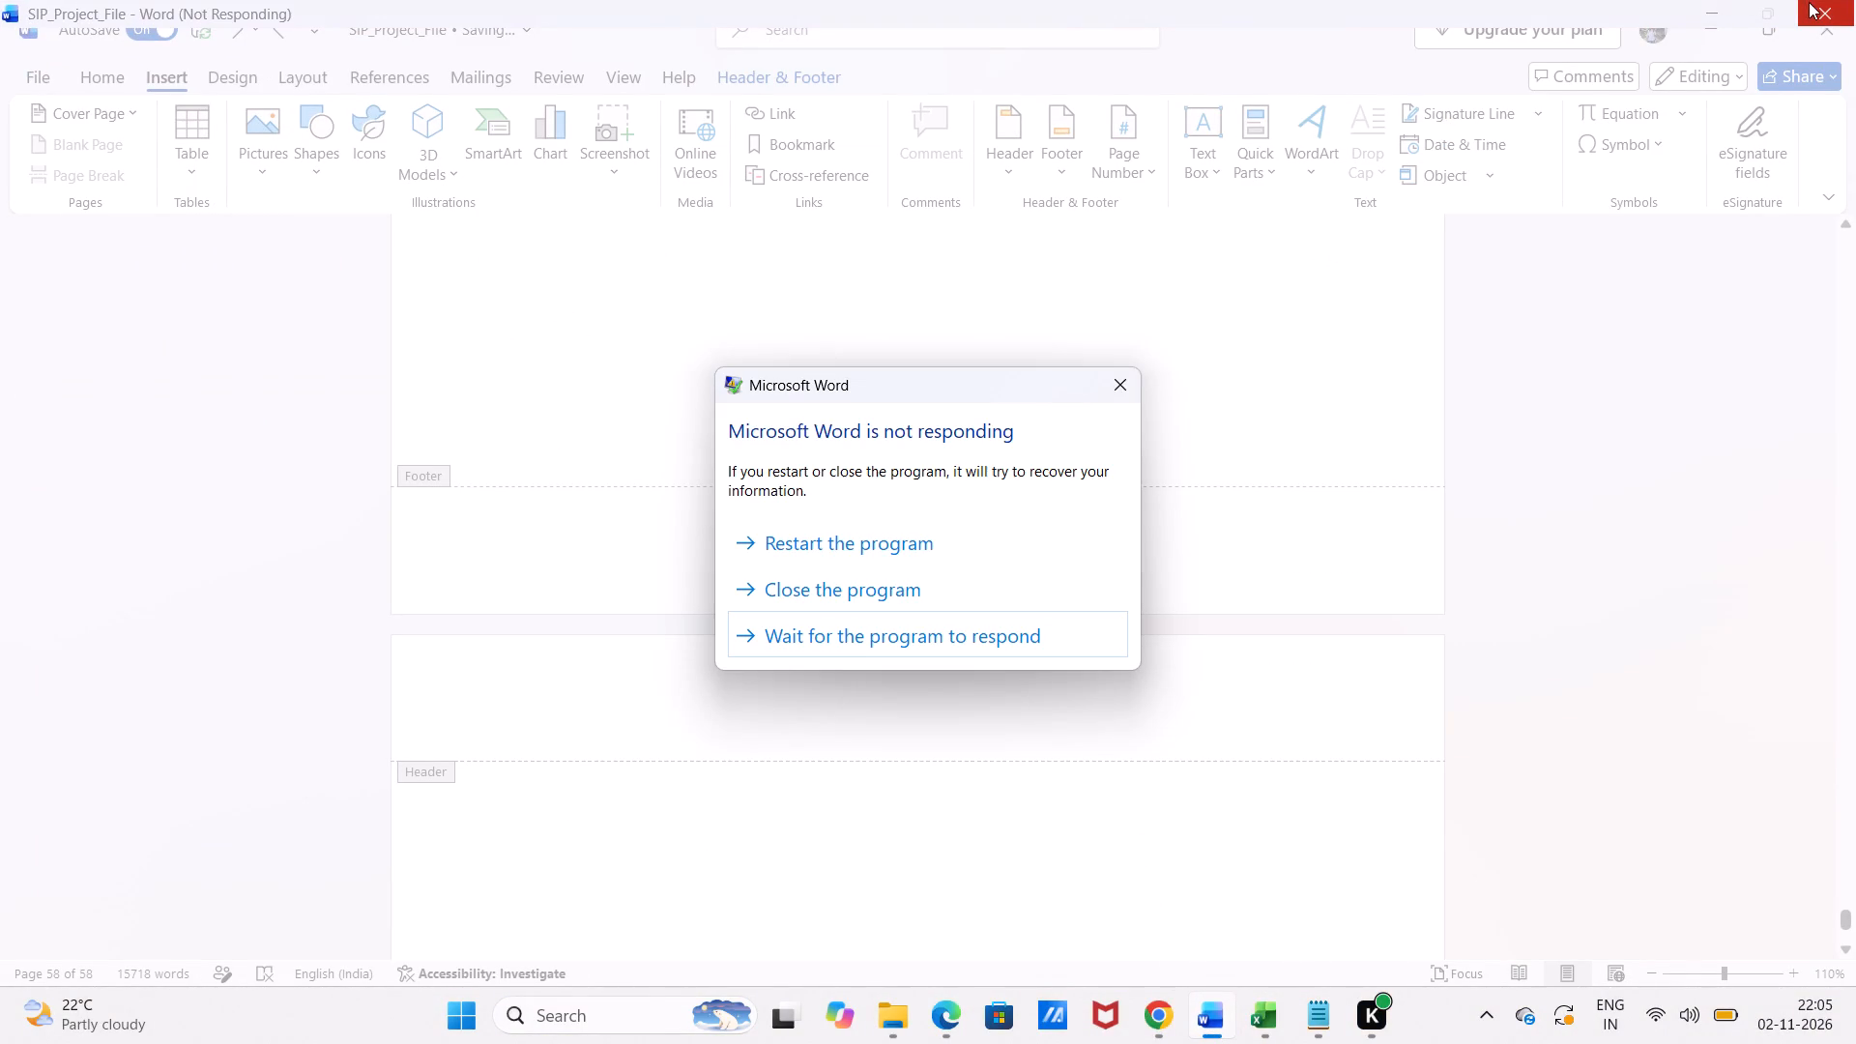
{"action": "left_click", "coordinate": [908, 595]}
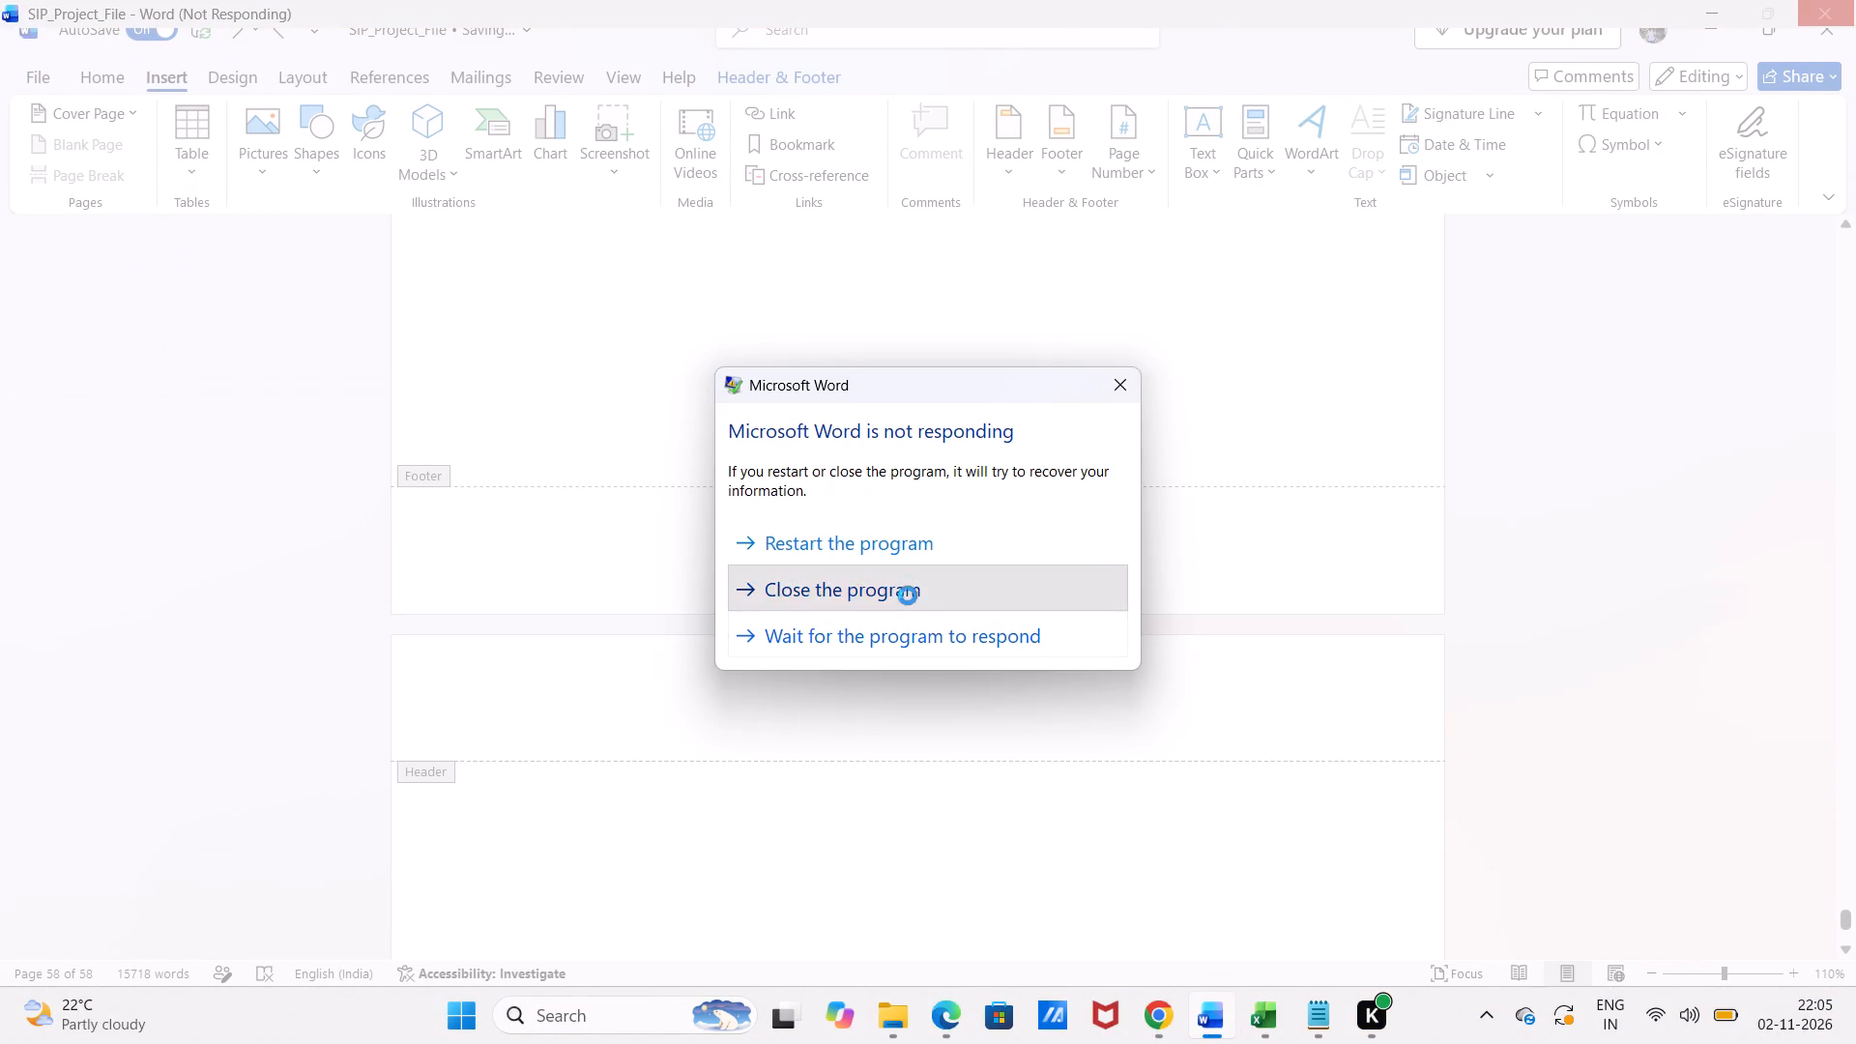
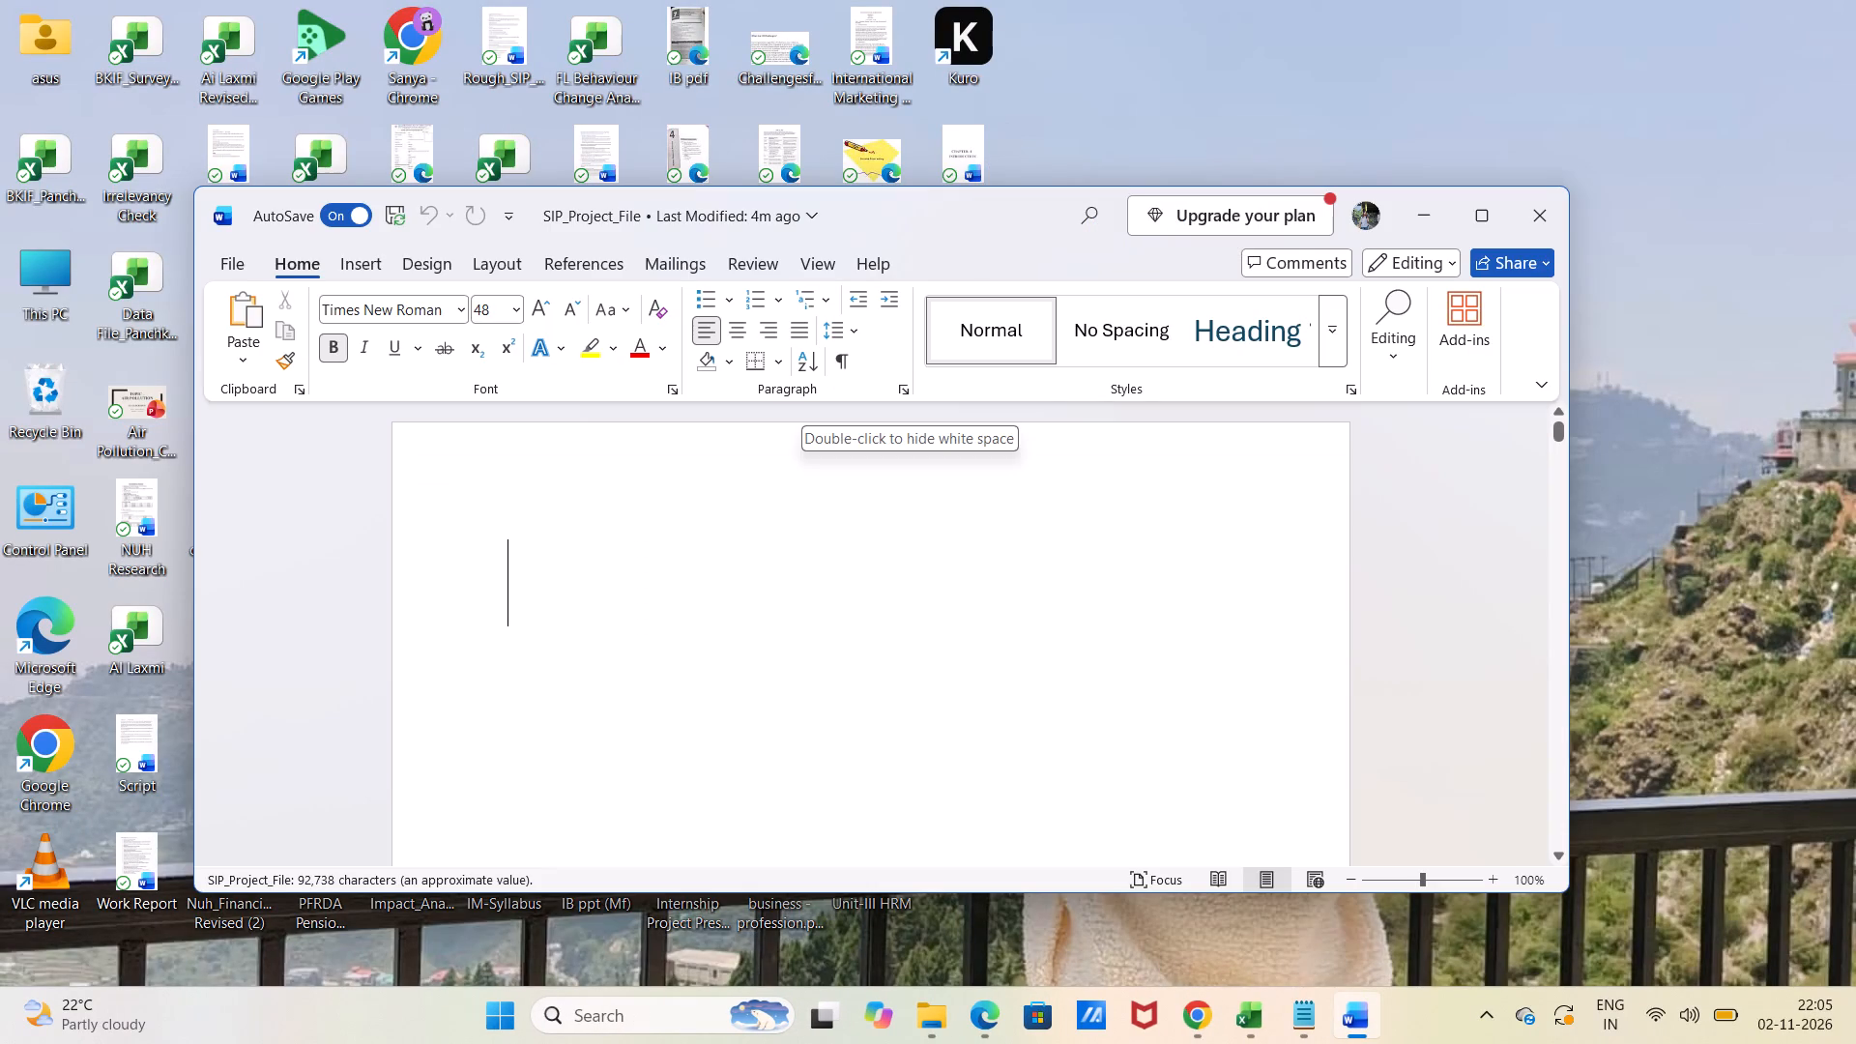
Look through the SIP_Project_File report from Chapter 1 to the study table under 2.1.2 Literature Reviews.
{"action": "left_click", "coordinate": [1474, 206]}
{"action": "scroll", "coordinate": [947, 730], "scroll_direction": "down", "scroll_amount": 1}
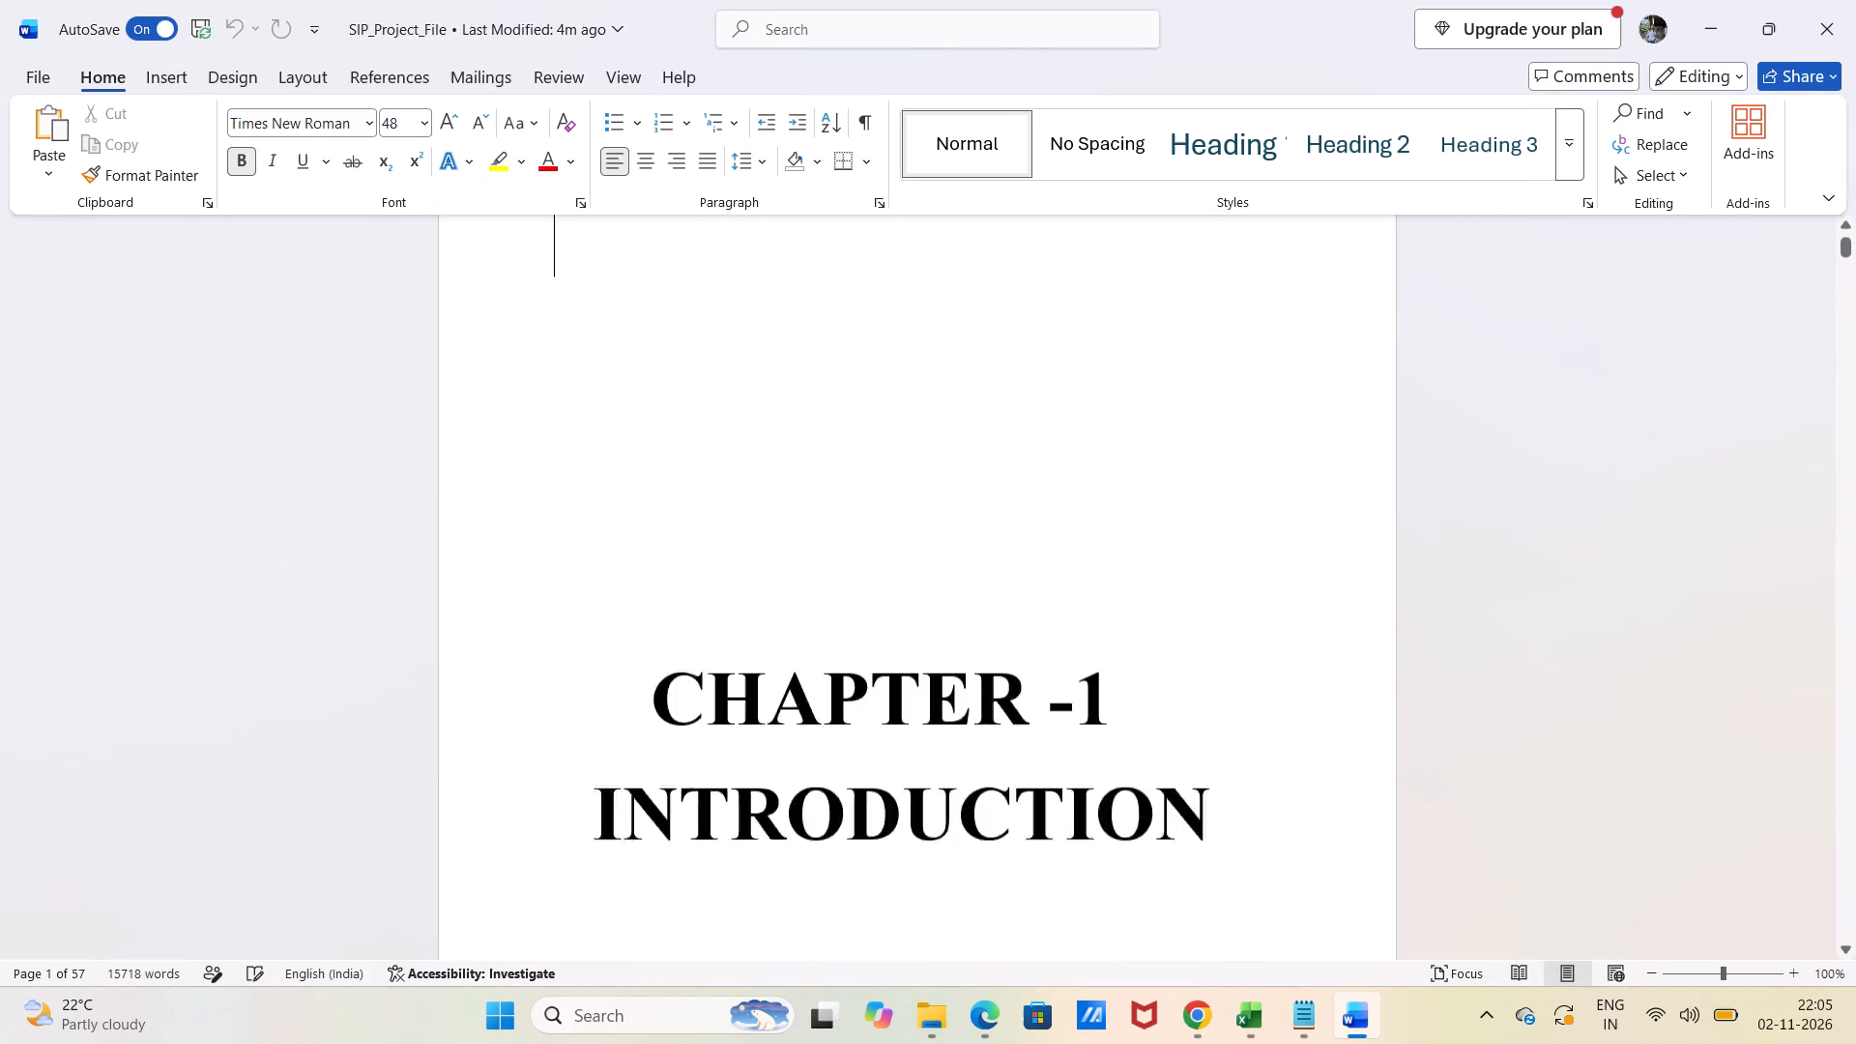
{"action": "scroll", "coordinate": [947, 730], "scroll_direction": "down", "scroll_amount": 11}
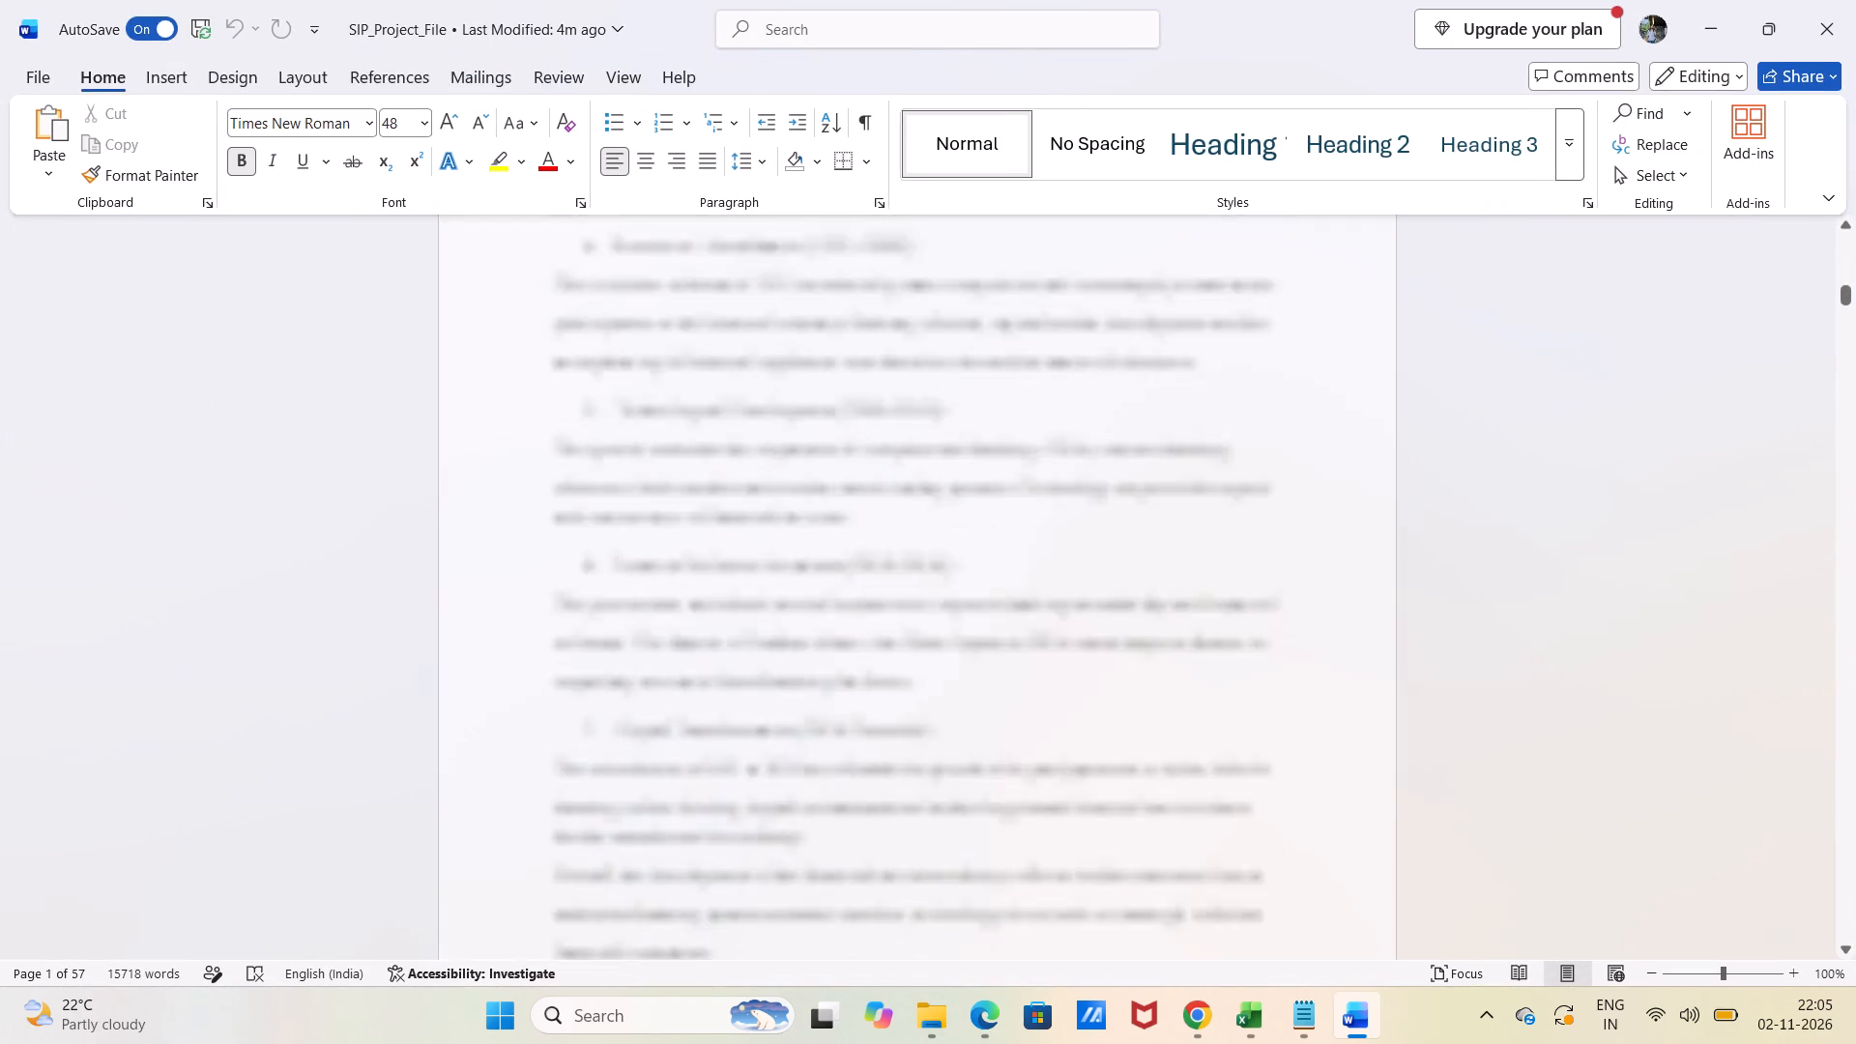
{"action": "scroll", "coordinate": [947, 730], "scroll_direction": "down", "scroll_amount": 13}
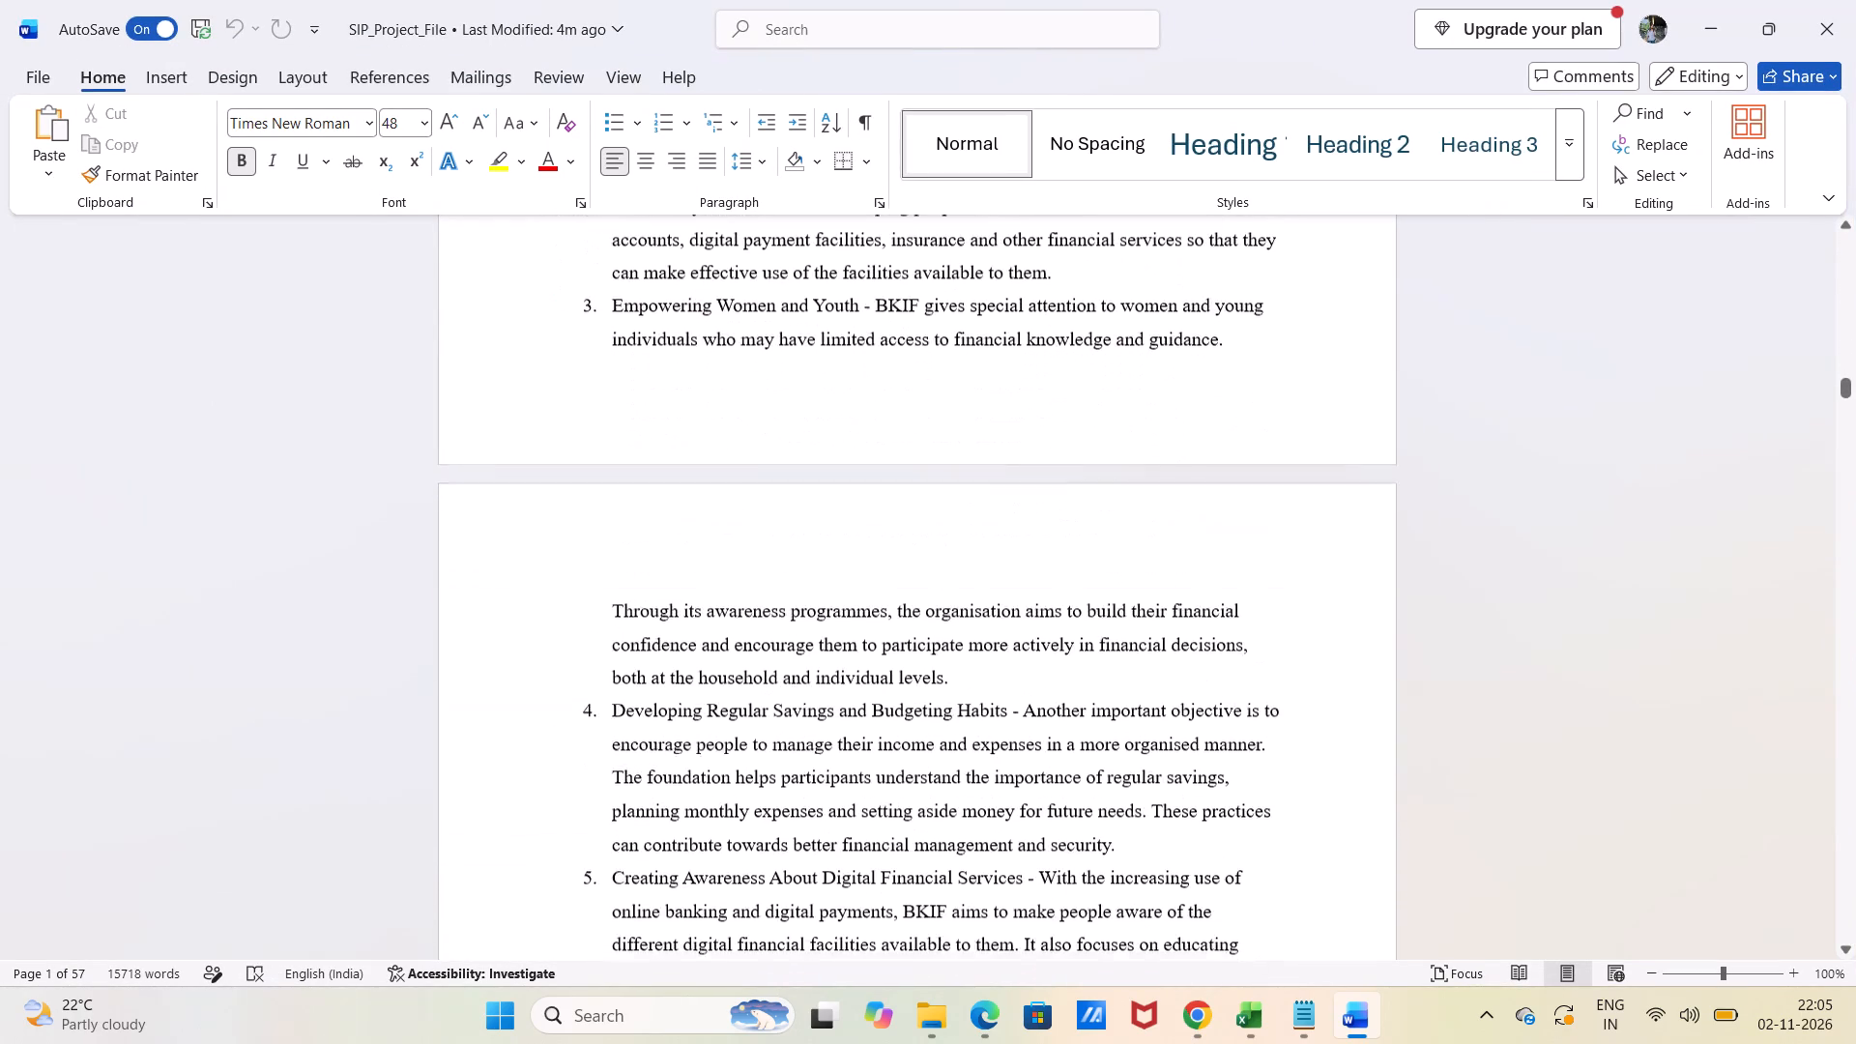
{"action": "scroll", "coordinate": [947, 730], "scroll_direction": "down", "scroll_amount": 7}
{"action": "scroll", "coordinate": [947, 730], "scroll_direction": "up", "scroll_amount": 3}
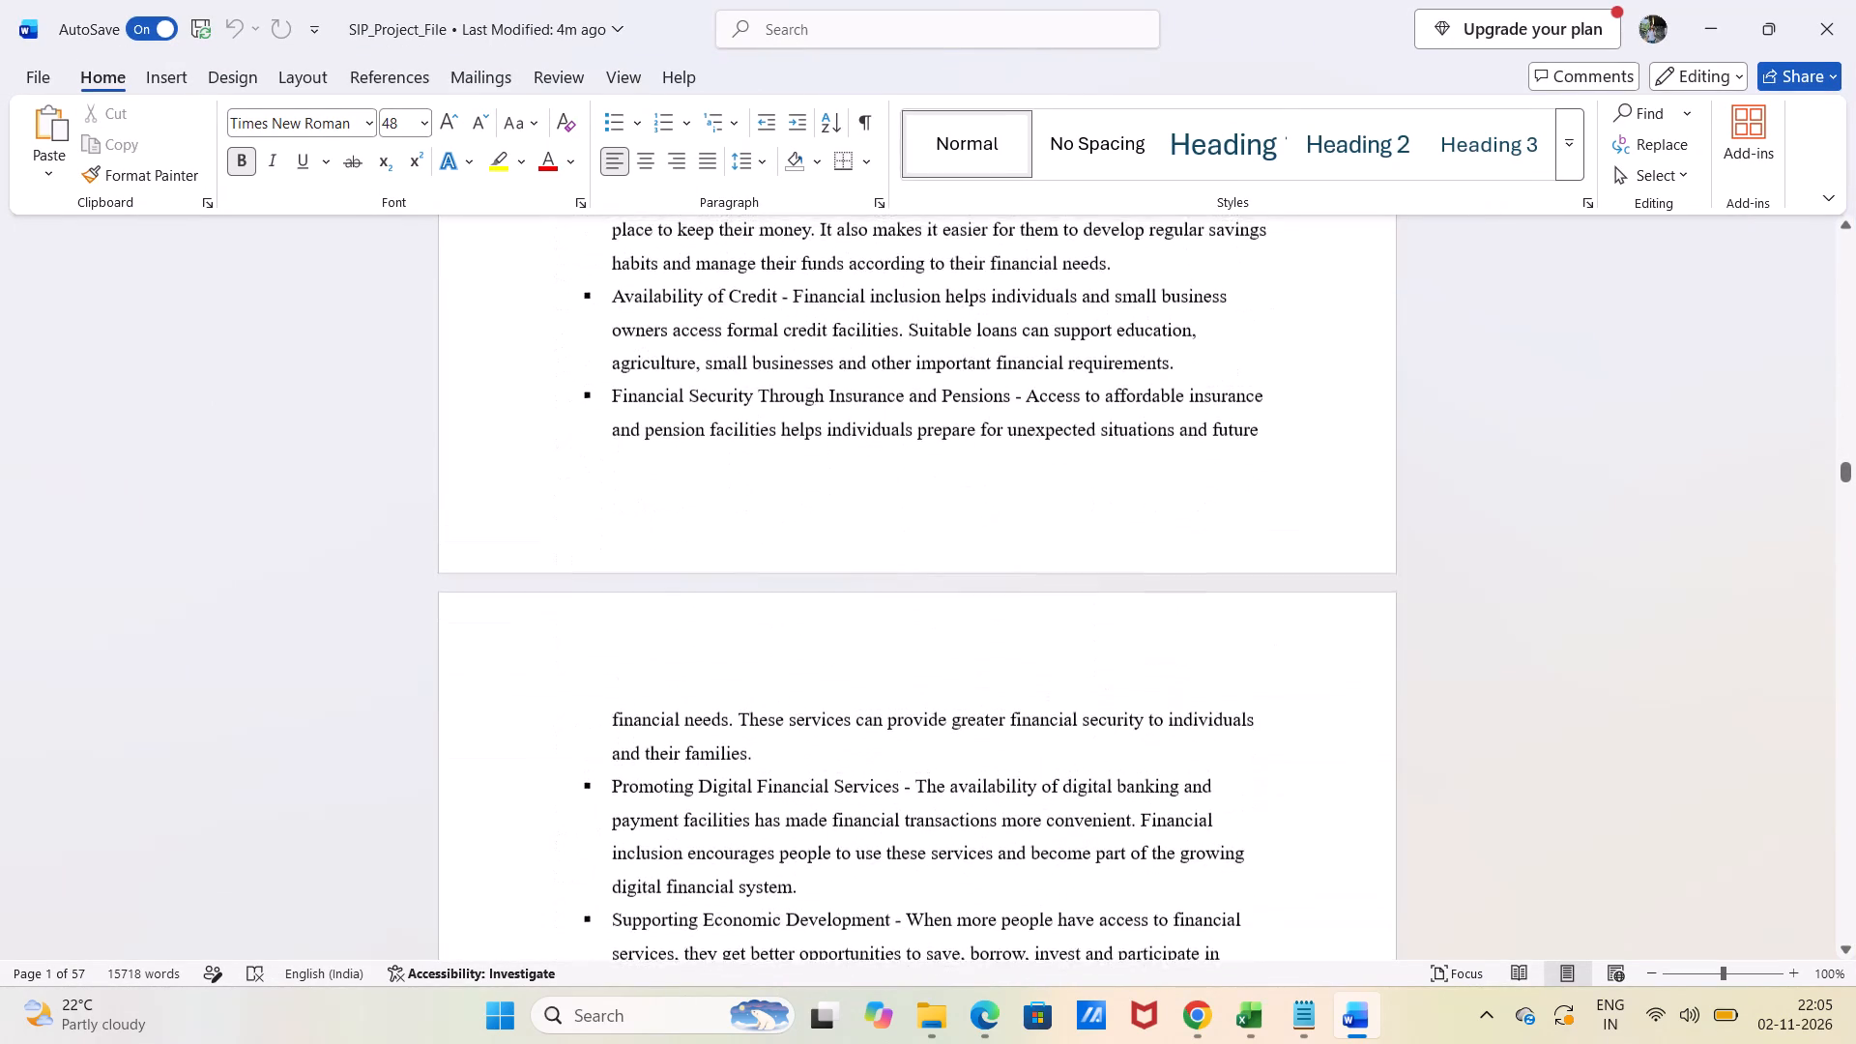
{"action": "scroll", "coordinate": [947, 730], "scroll_direction": "up", "scroll_amount": 2}
{"action": "scroll", "coordinate": [947, 730], "scroll_direction": "down", "scroll_amount": 4}
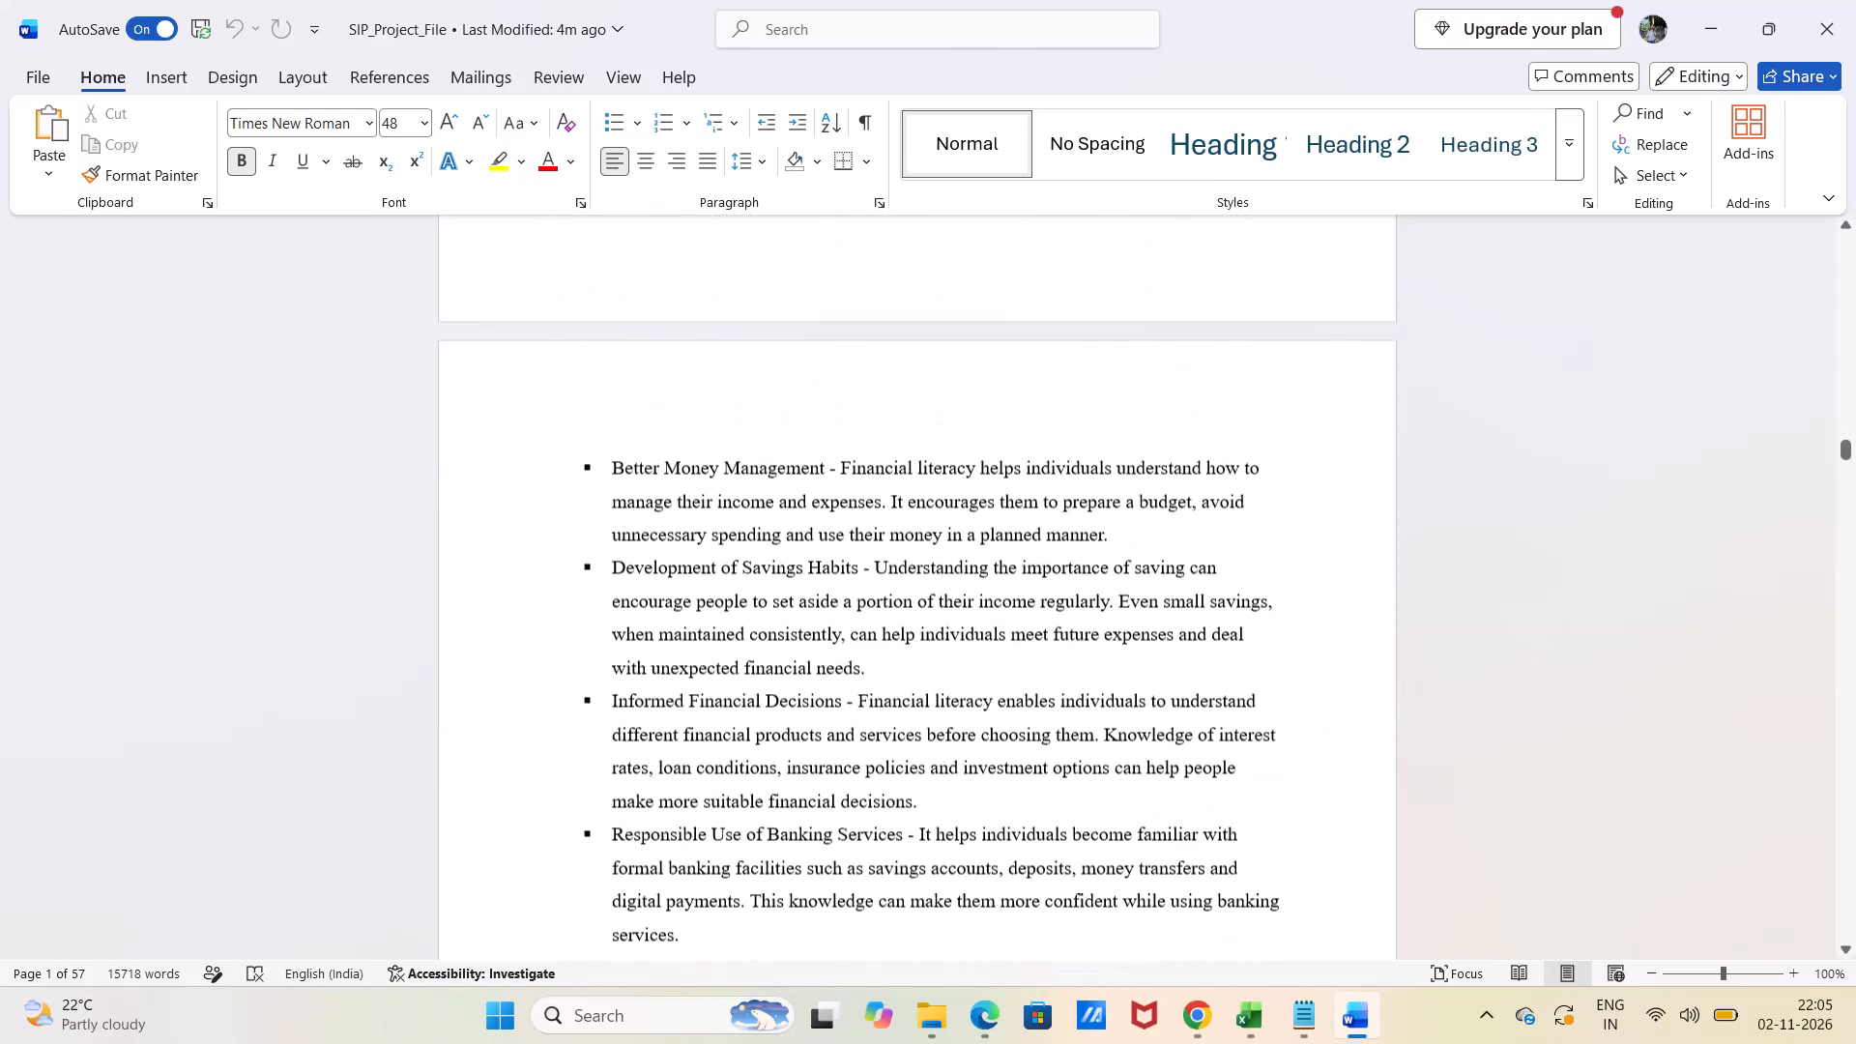
{"action": "scroll", "coordinate": [947, 730], "scroll_direction": "down", "scroll_amount": 12}
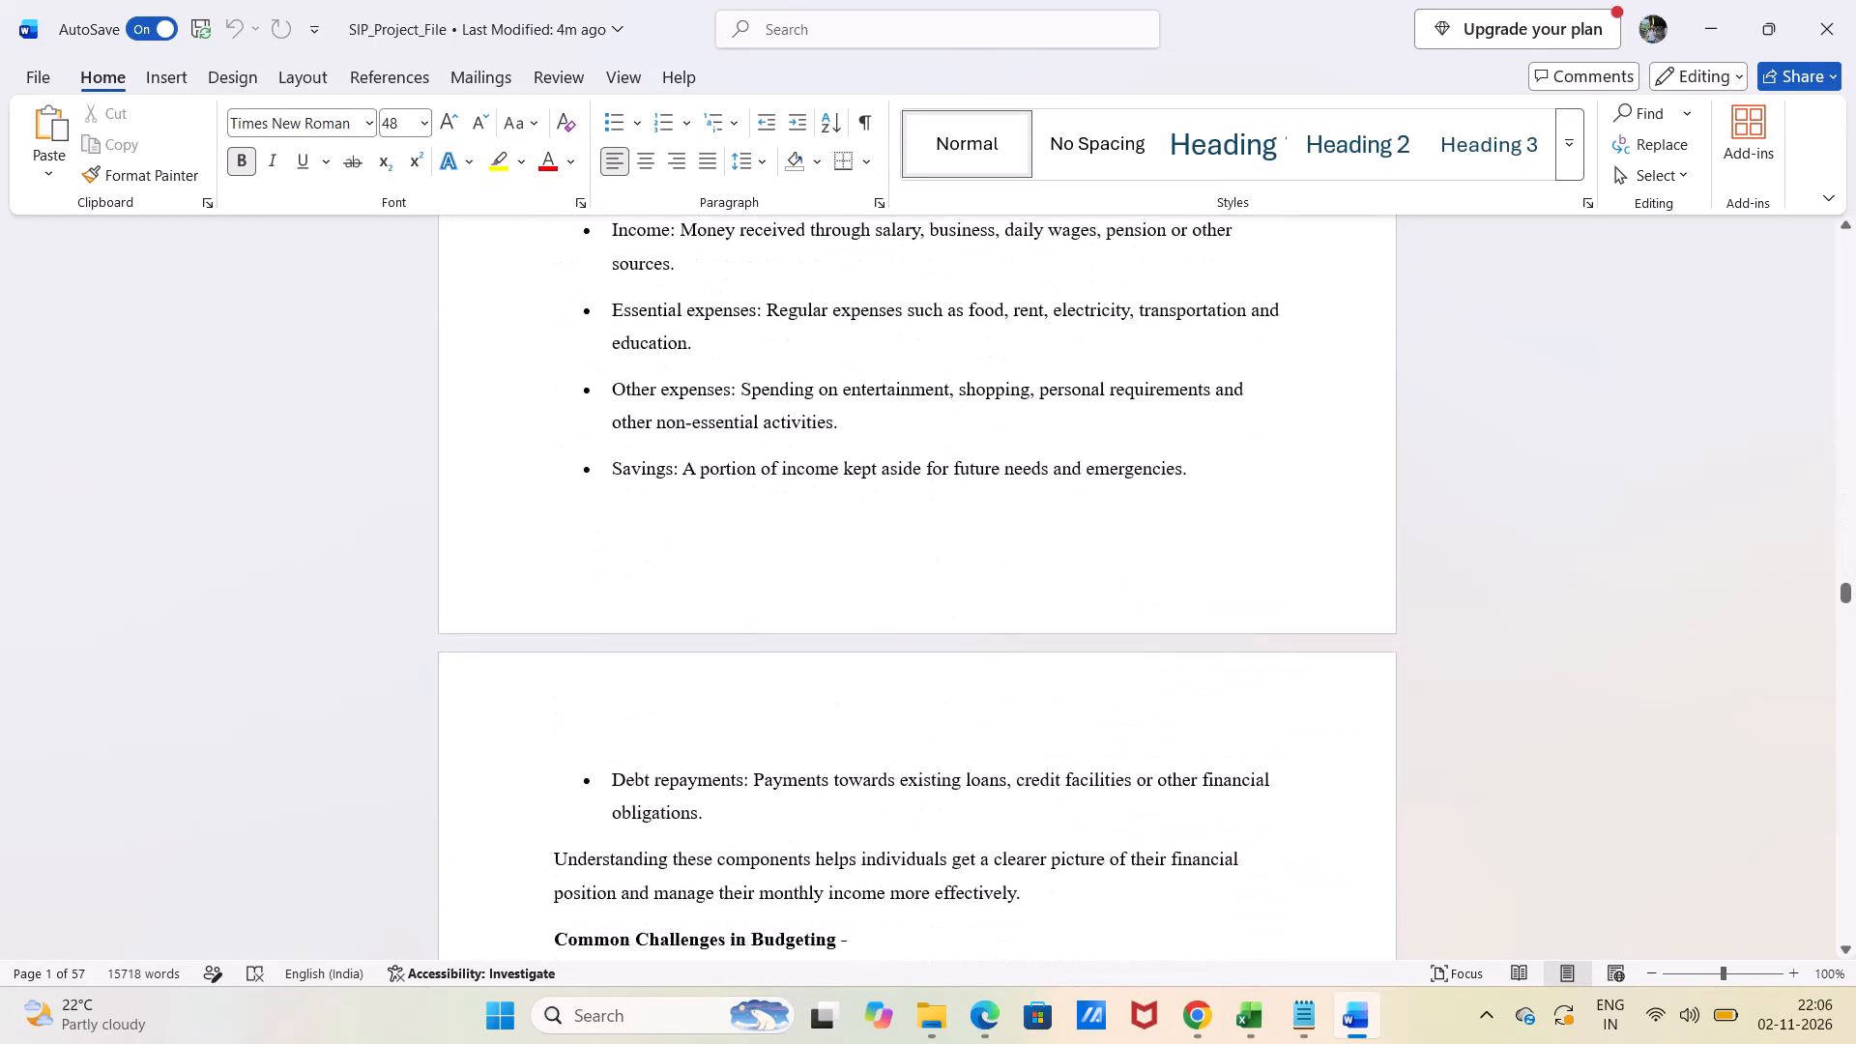
{"action": "scroll", "coordinate": [947, 730], "scroll_direction": "down", "scroll_amount": 14}
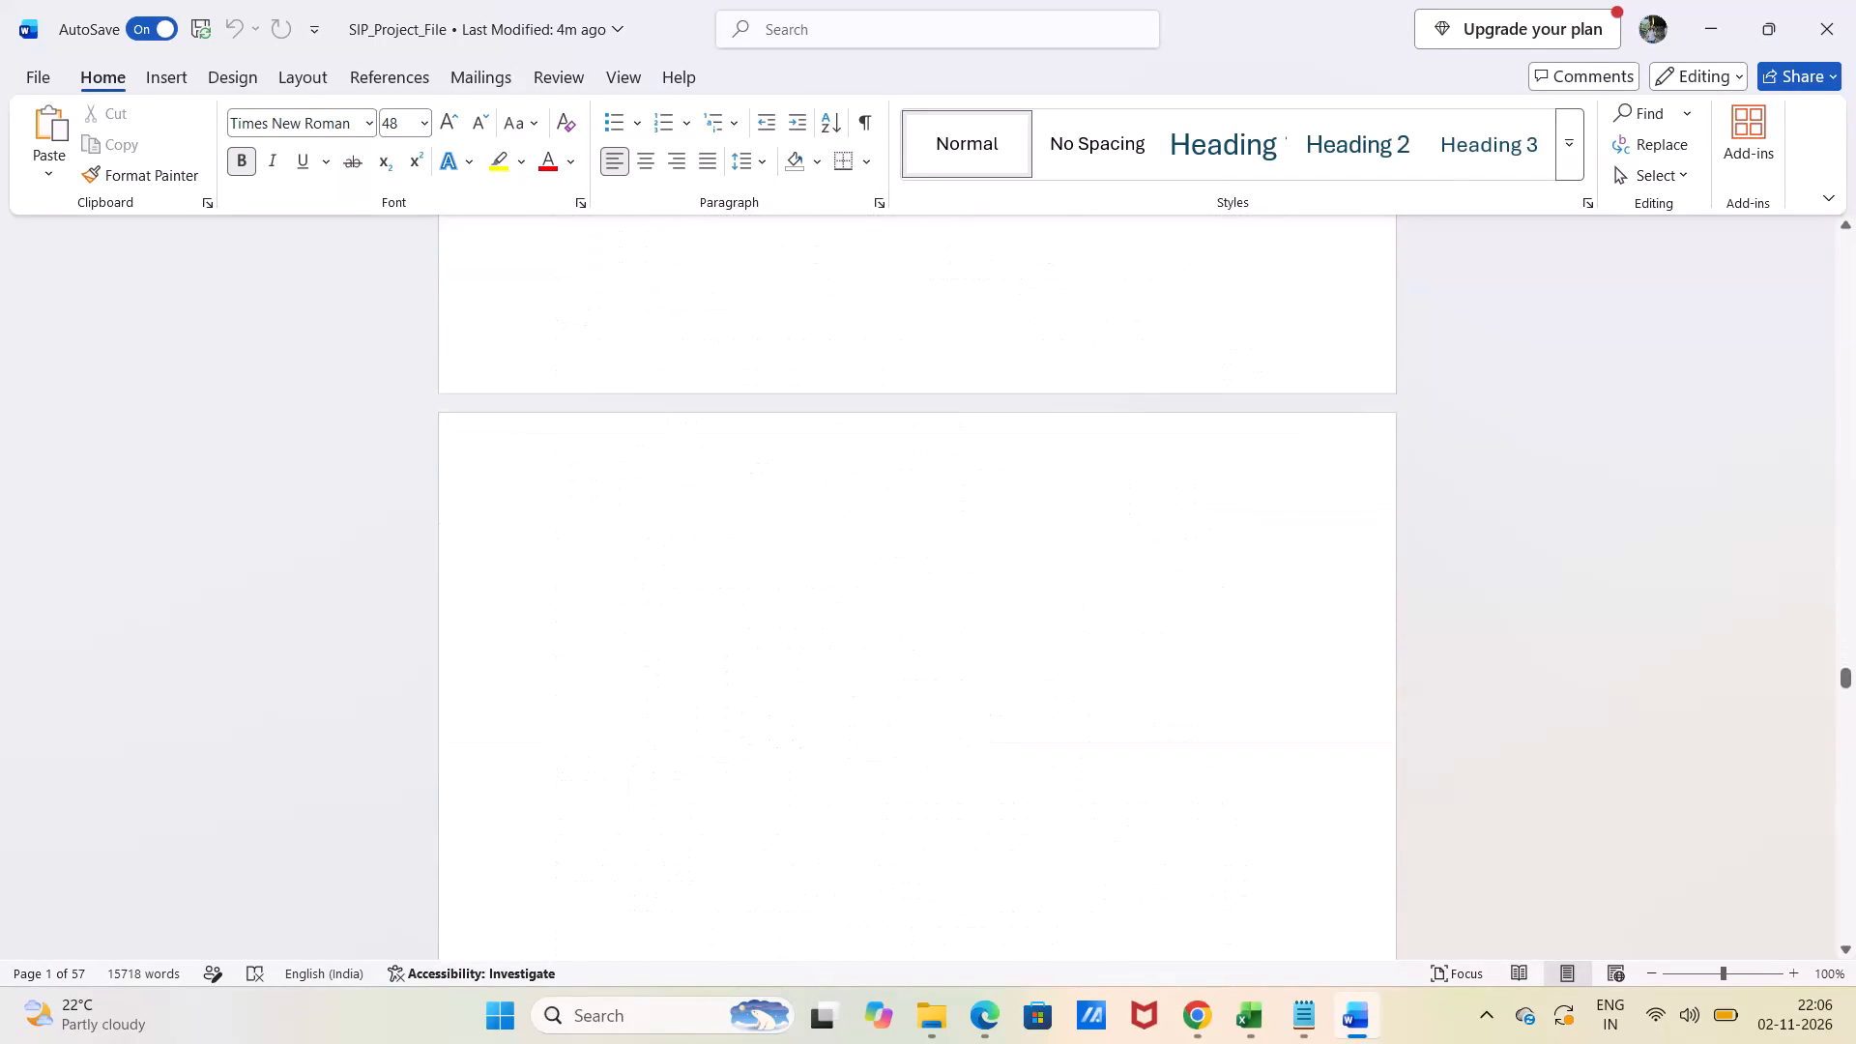
{"action": "scroll", "coordinate": [947, 730], "scroll_direction": "down", "scroll_amount": 14}
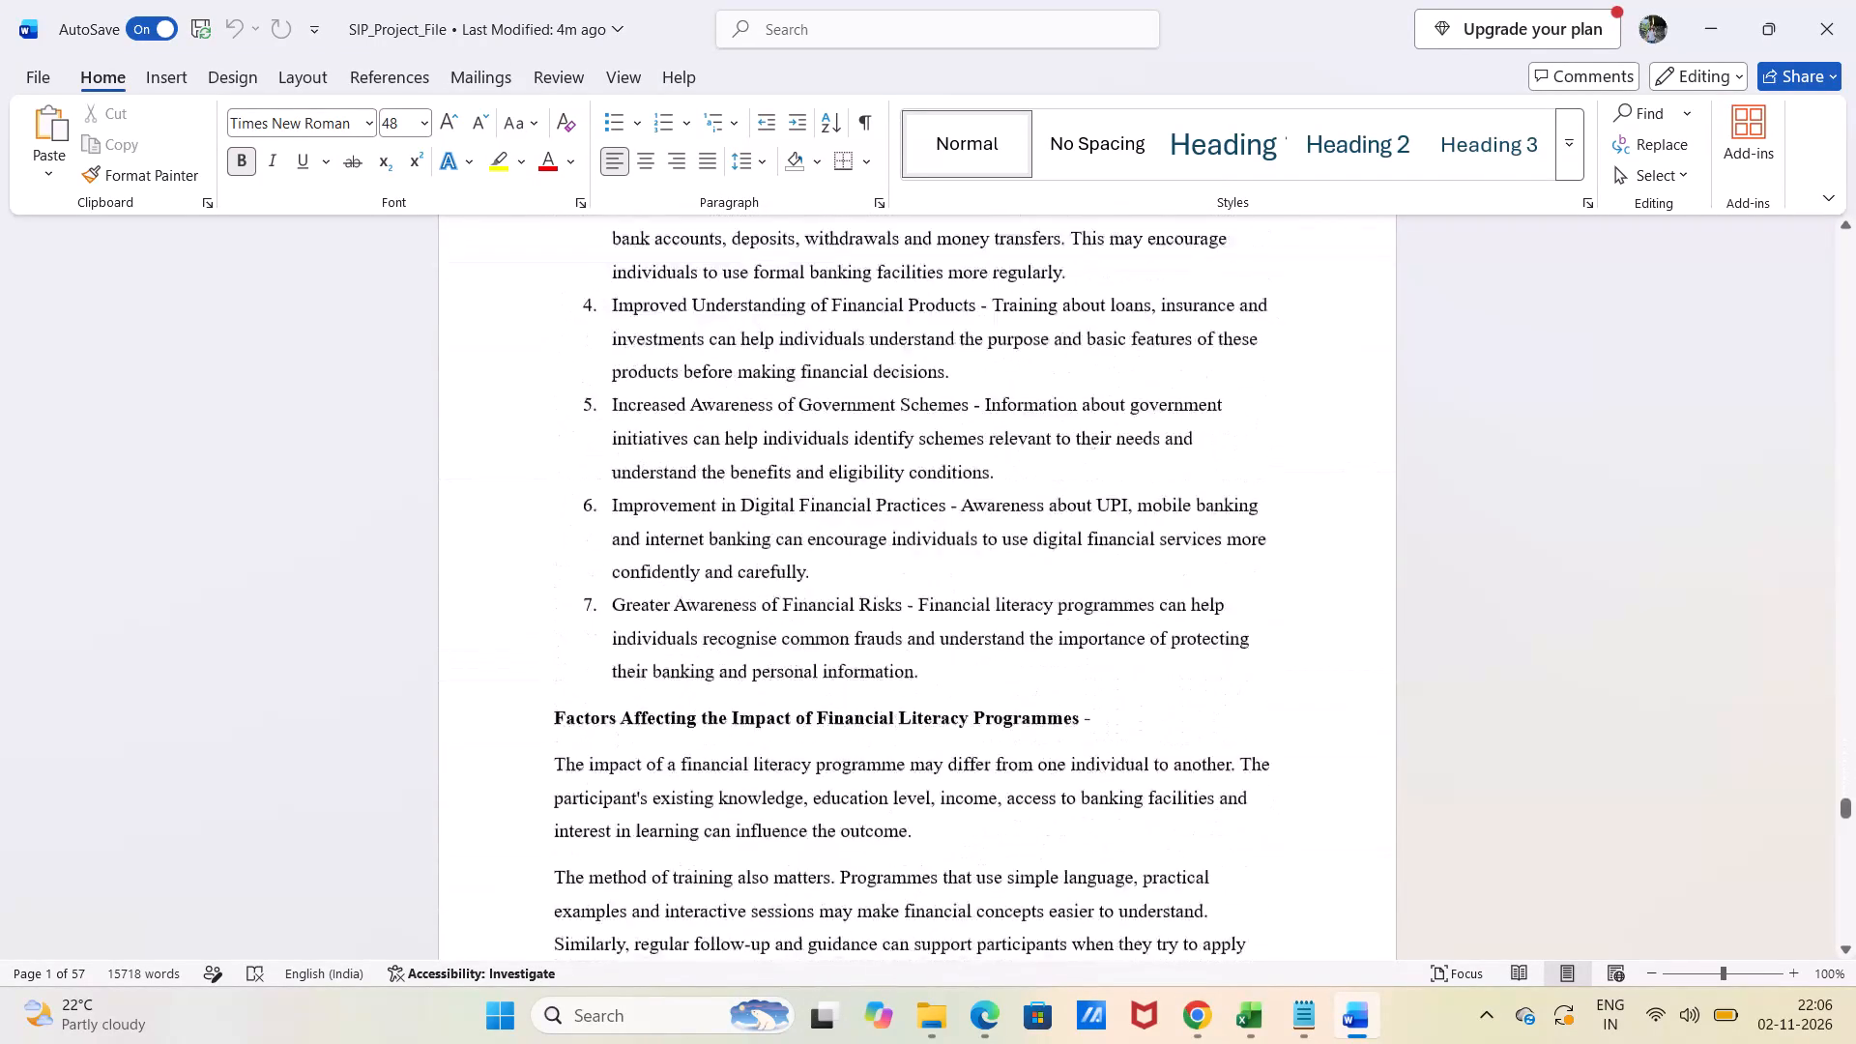
{"action": "scroll", "coordinate": [947, 730], "scroll_direction": "down", "scroll_amount": 9}
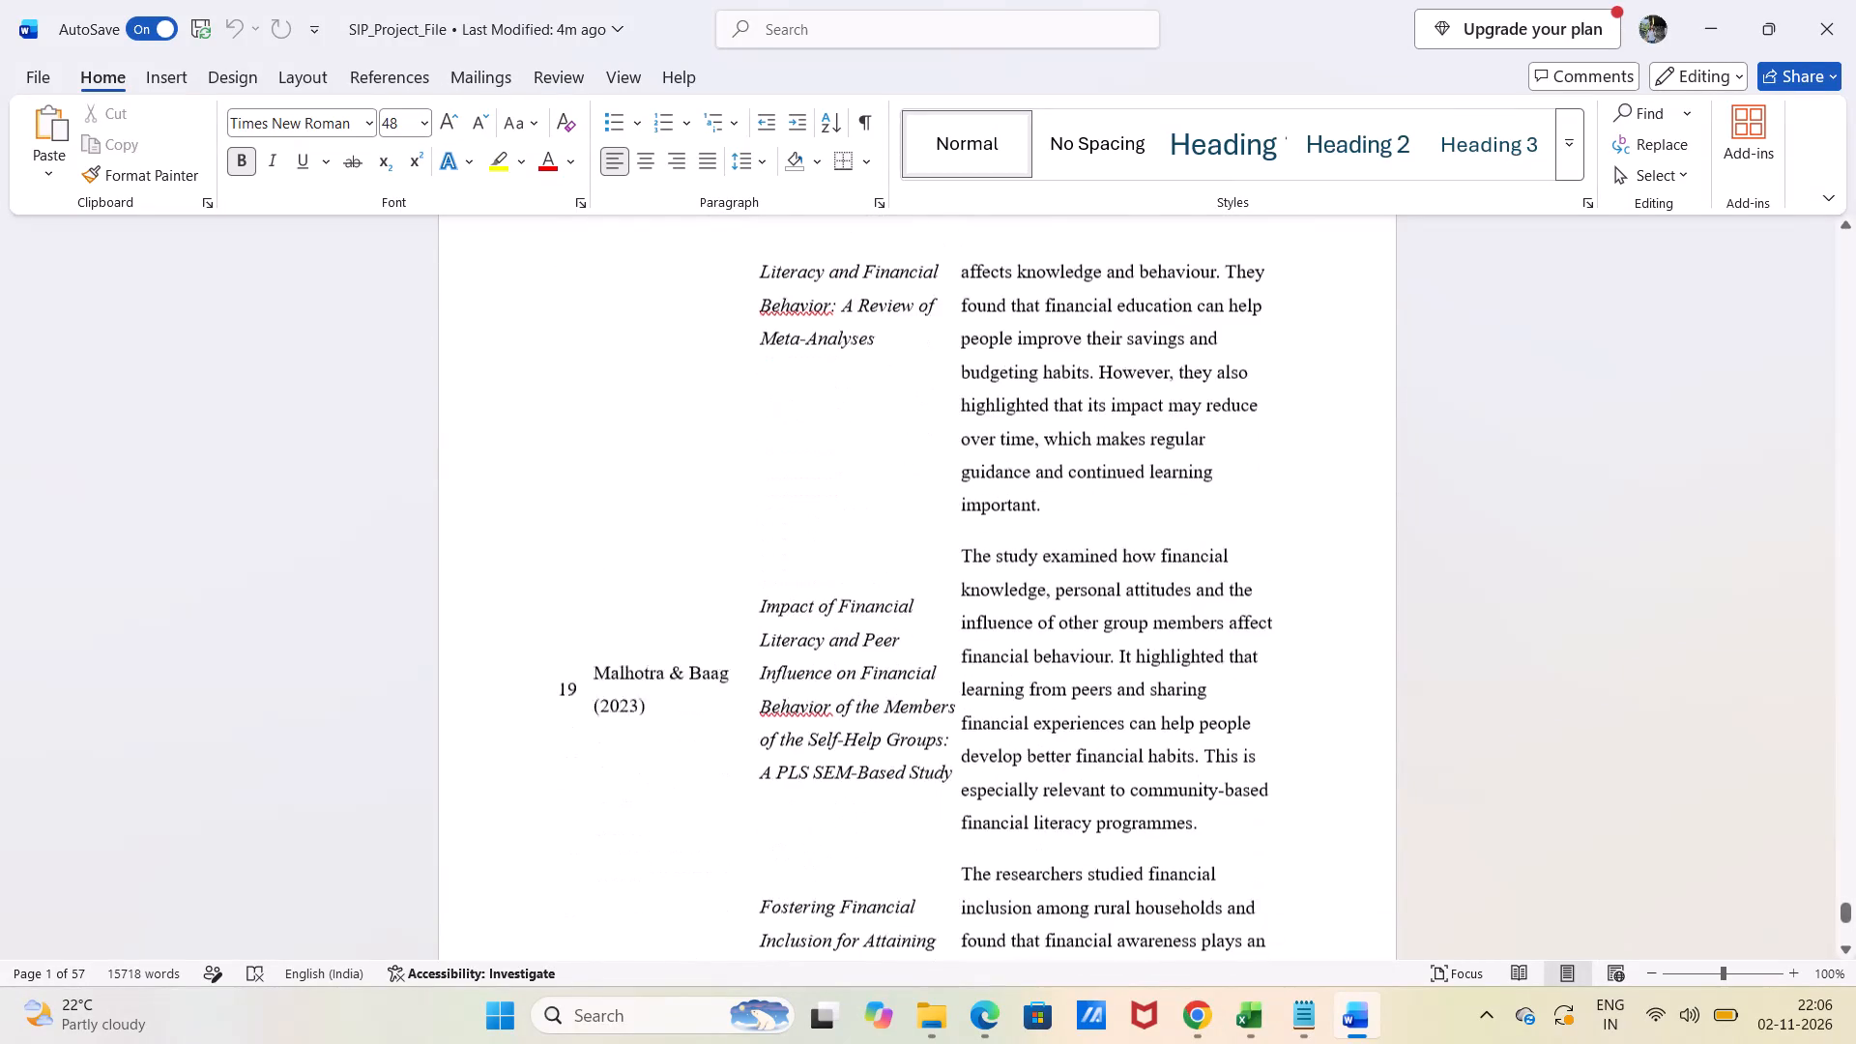
{"action": "scroll", "coordinate": [947, 730], "scroll_direction": "up", "scroll_amount": 7}
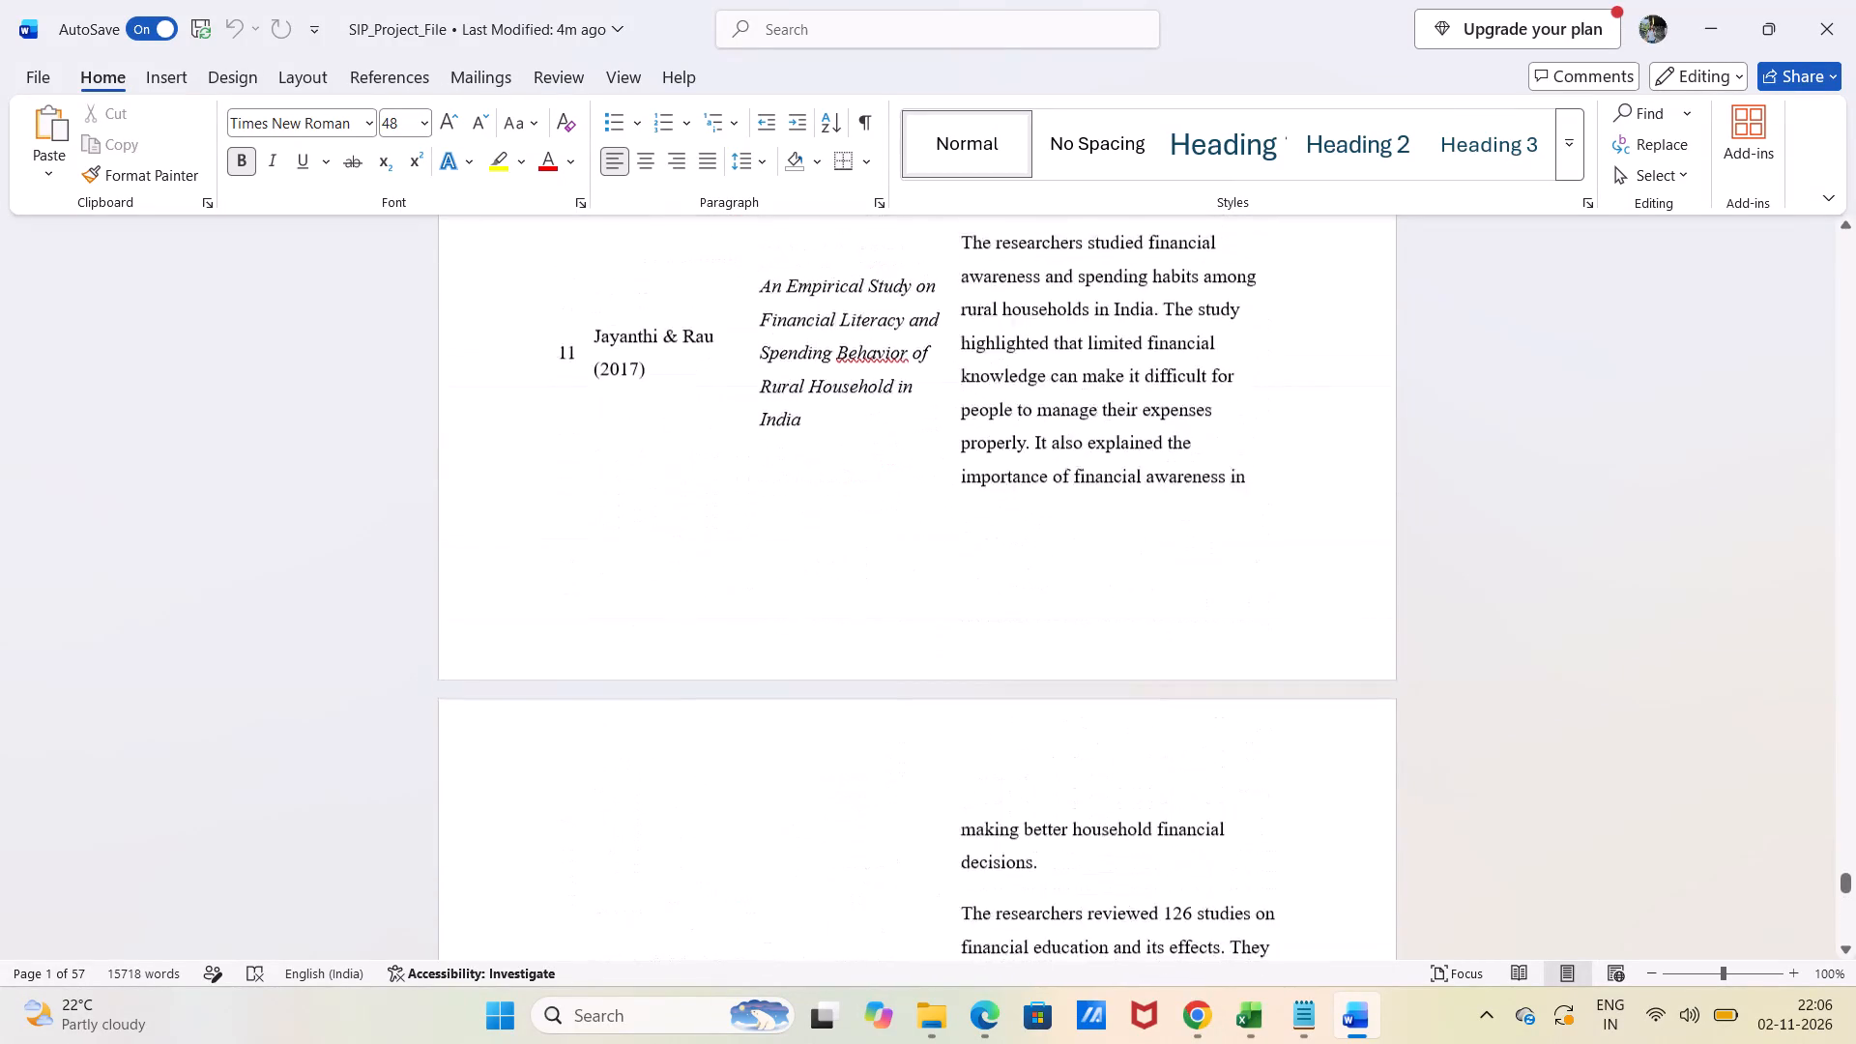
{"action": "scroll", "coordinate": [947, 730], "scroll_direction": "up", "scroll_amount": 7}
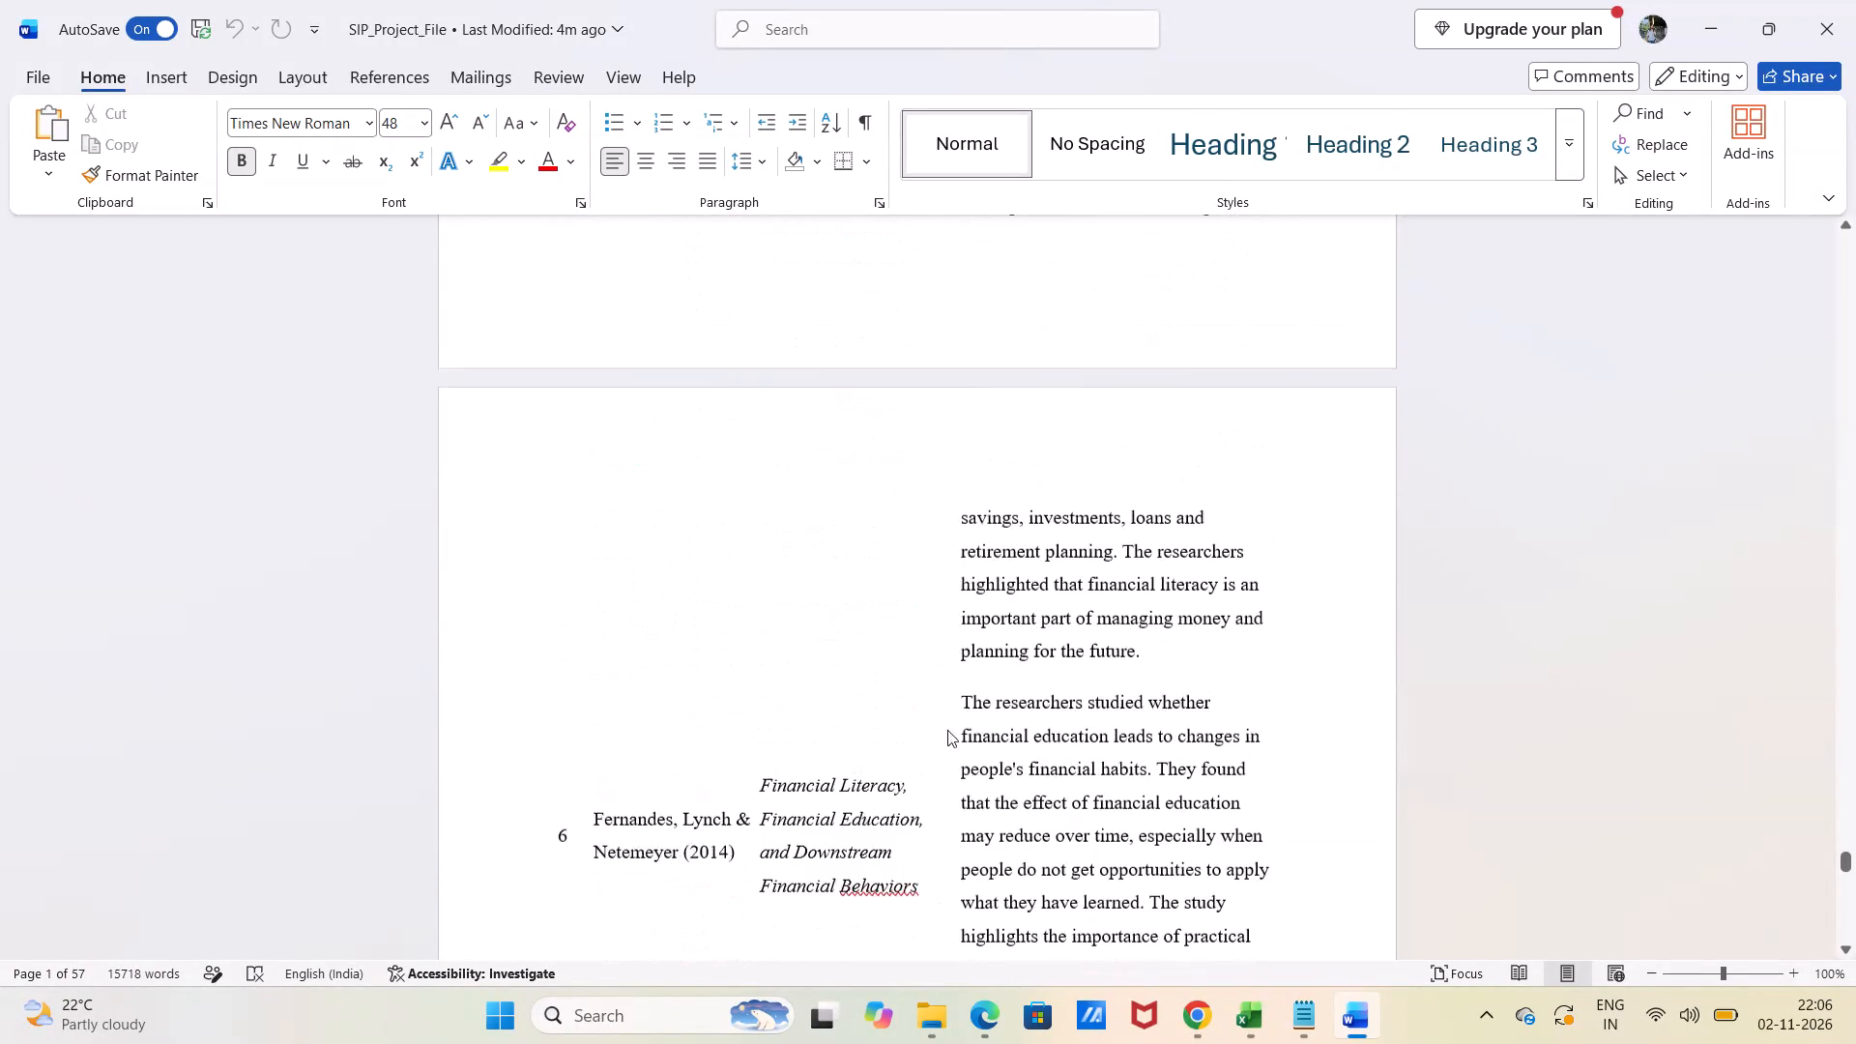
{"action": "scroll", "coordinate": [947, 730], "scroll_direction": "up", "scroll_amount": 7}
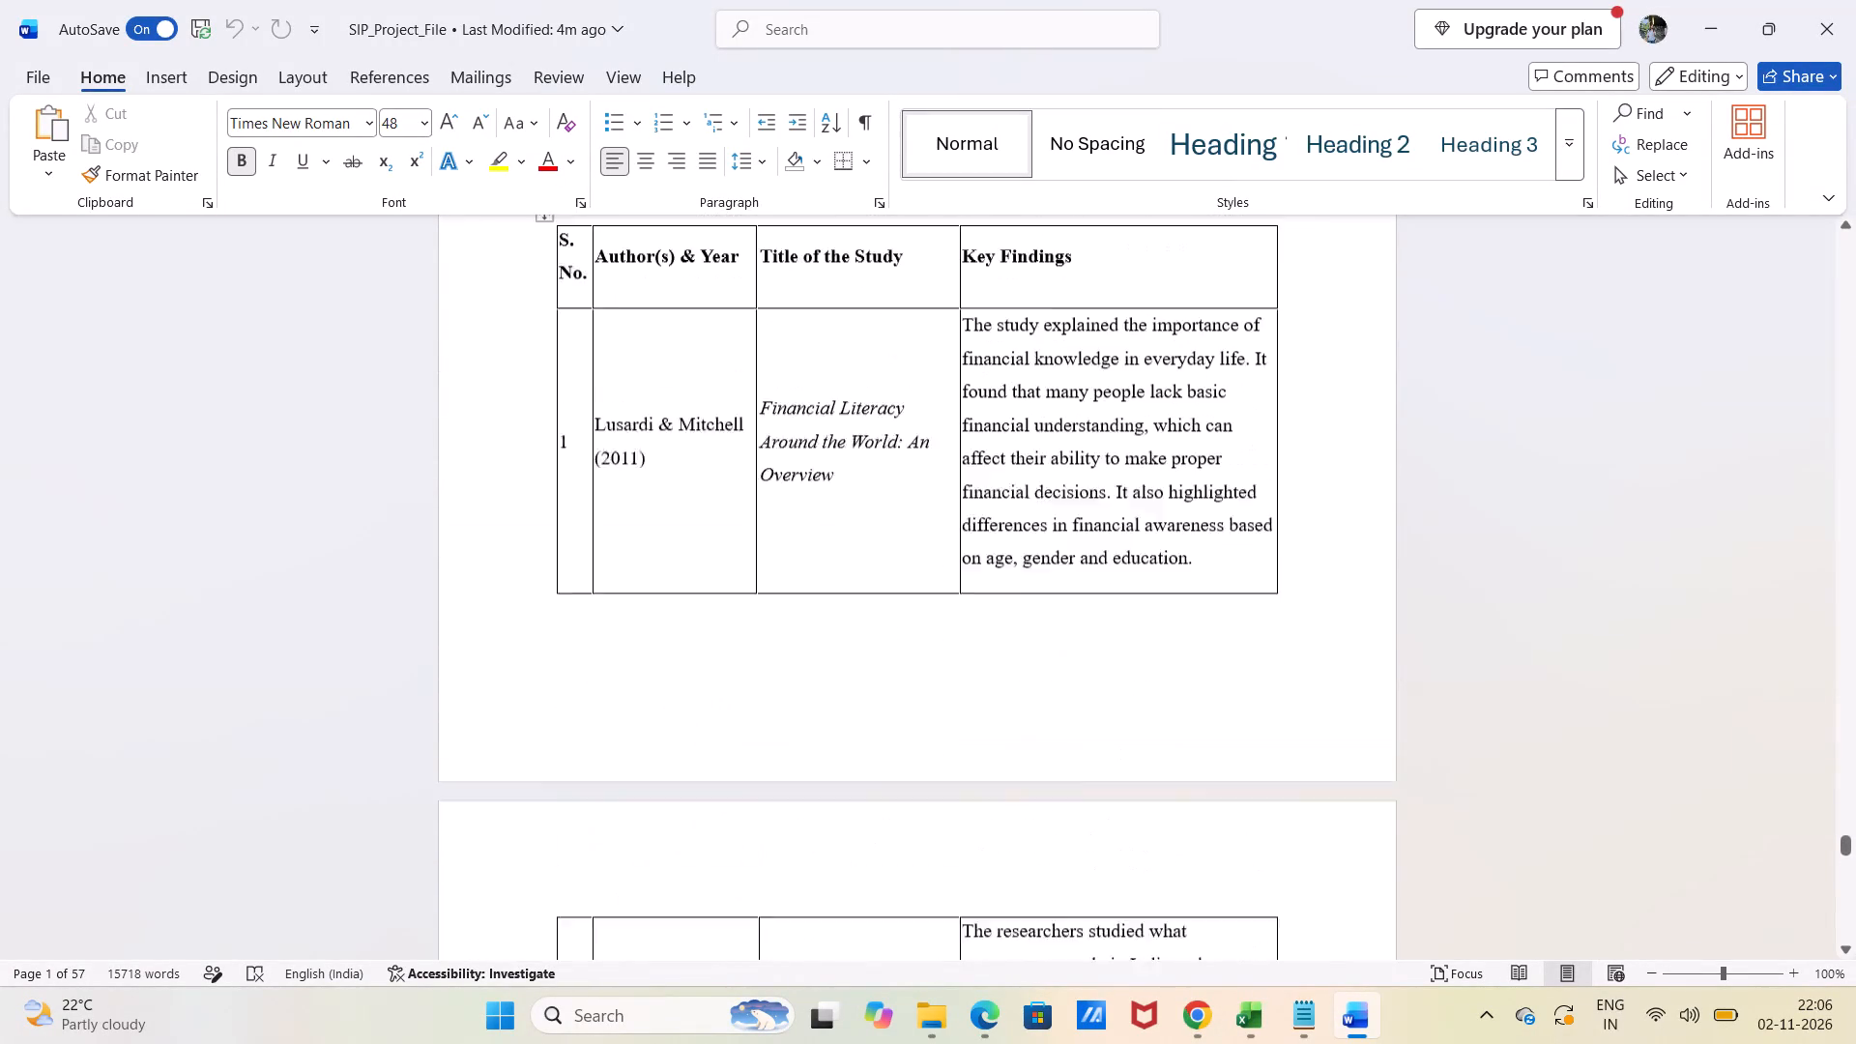
{"action": "scroll", "coordinate": [947, 730], "scroll_direction": "up", "scroll_amount": 3}
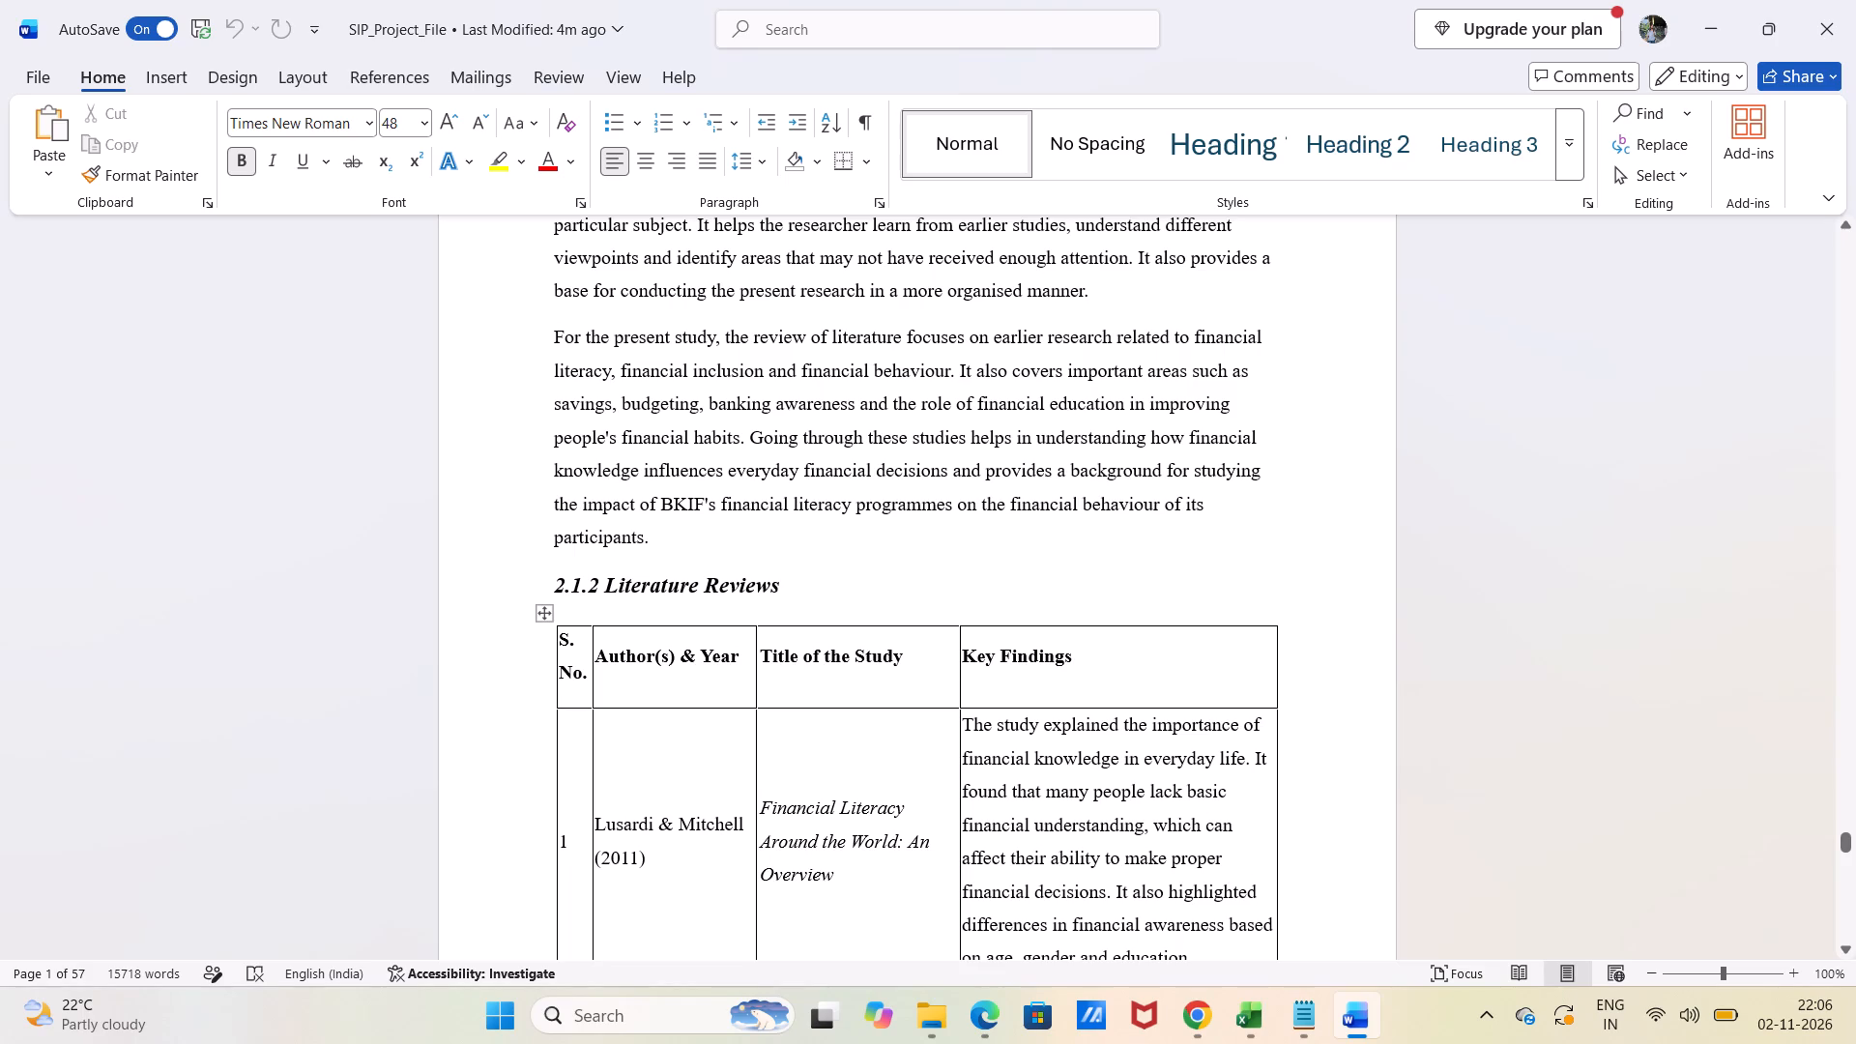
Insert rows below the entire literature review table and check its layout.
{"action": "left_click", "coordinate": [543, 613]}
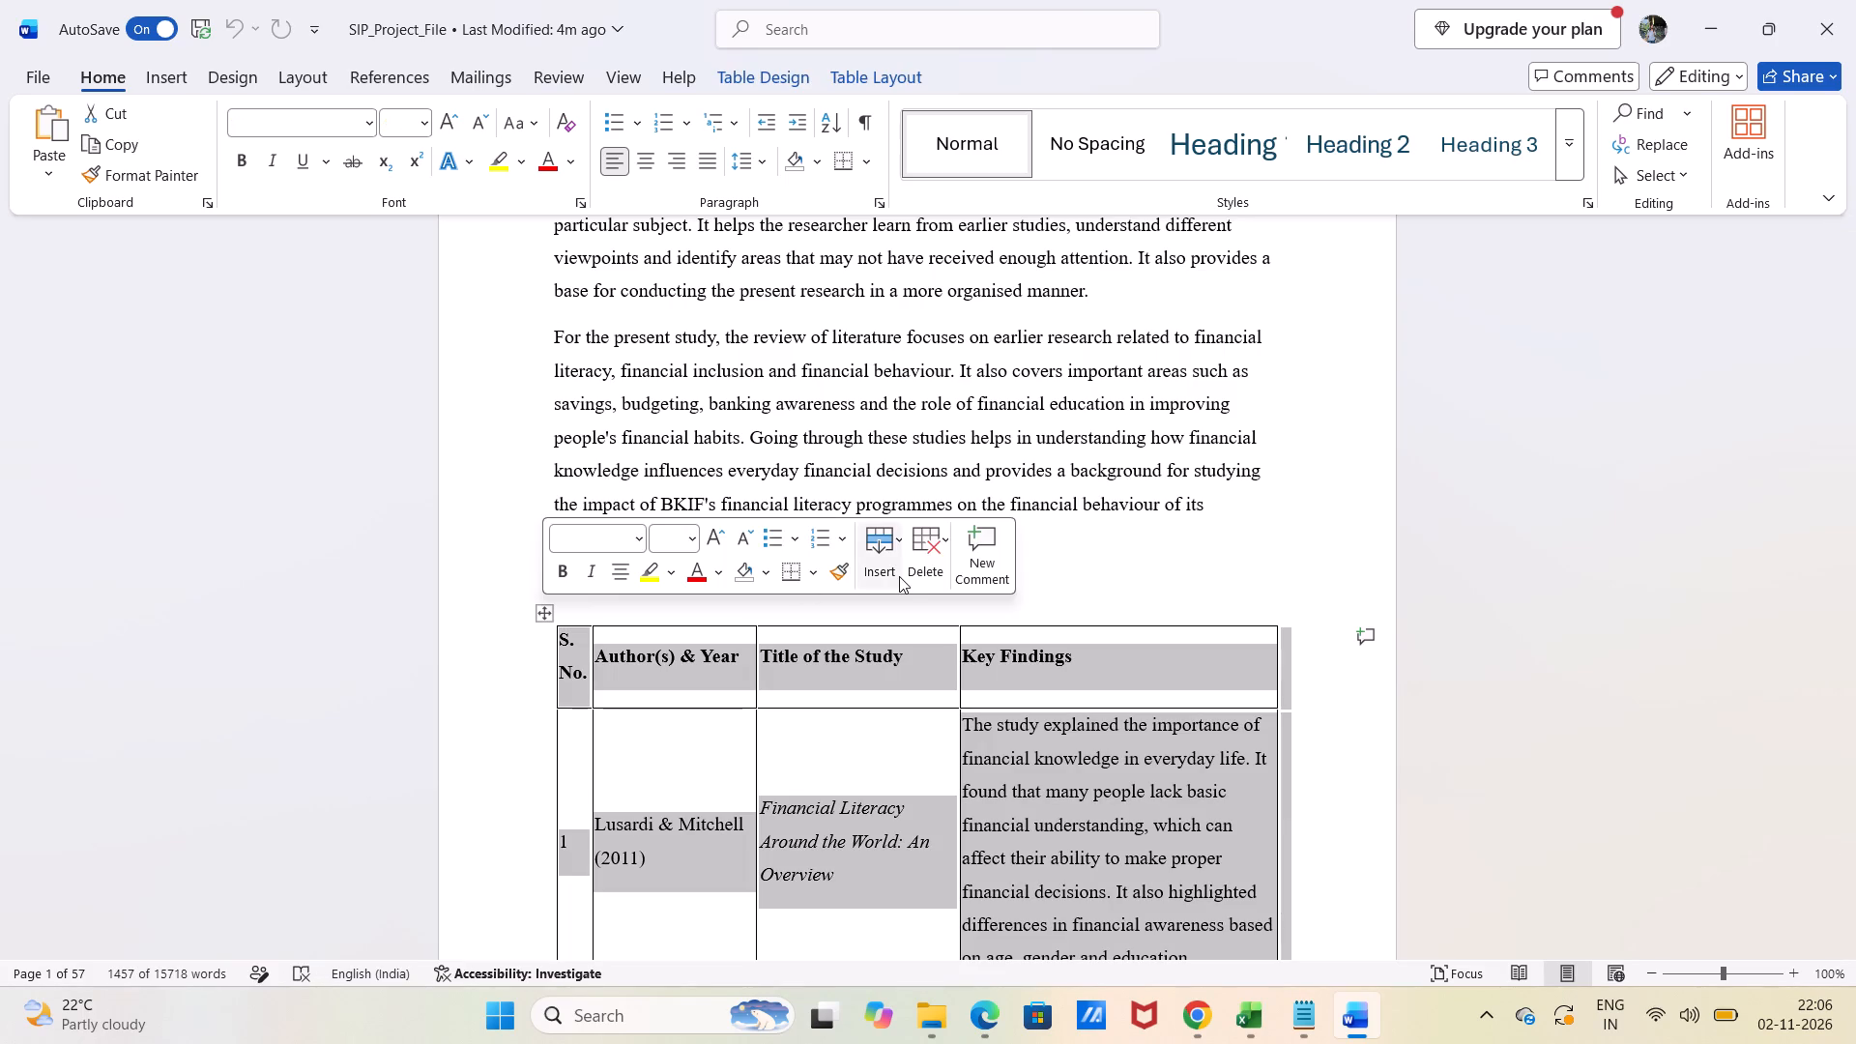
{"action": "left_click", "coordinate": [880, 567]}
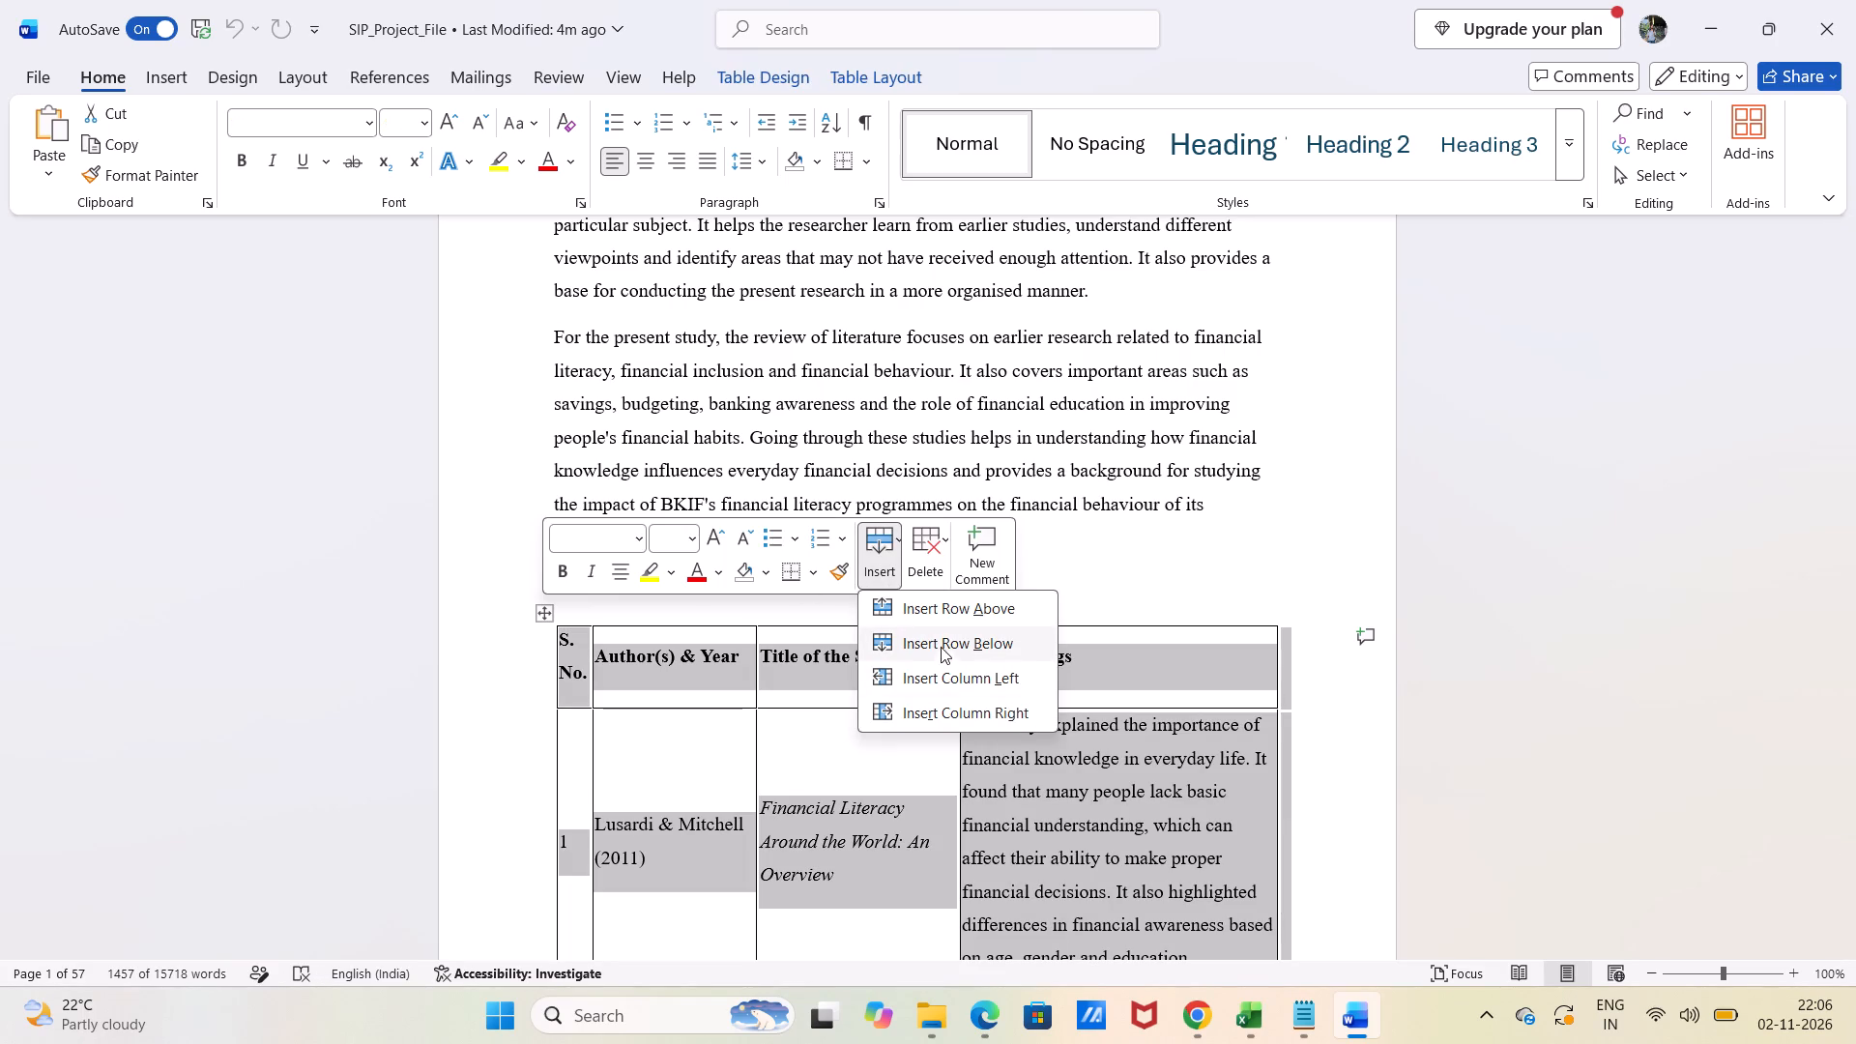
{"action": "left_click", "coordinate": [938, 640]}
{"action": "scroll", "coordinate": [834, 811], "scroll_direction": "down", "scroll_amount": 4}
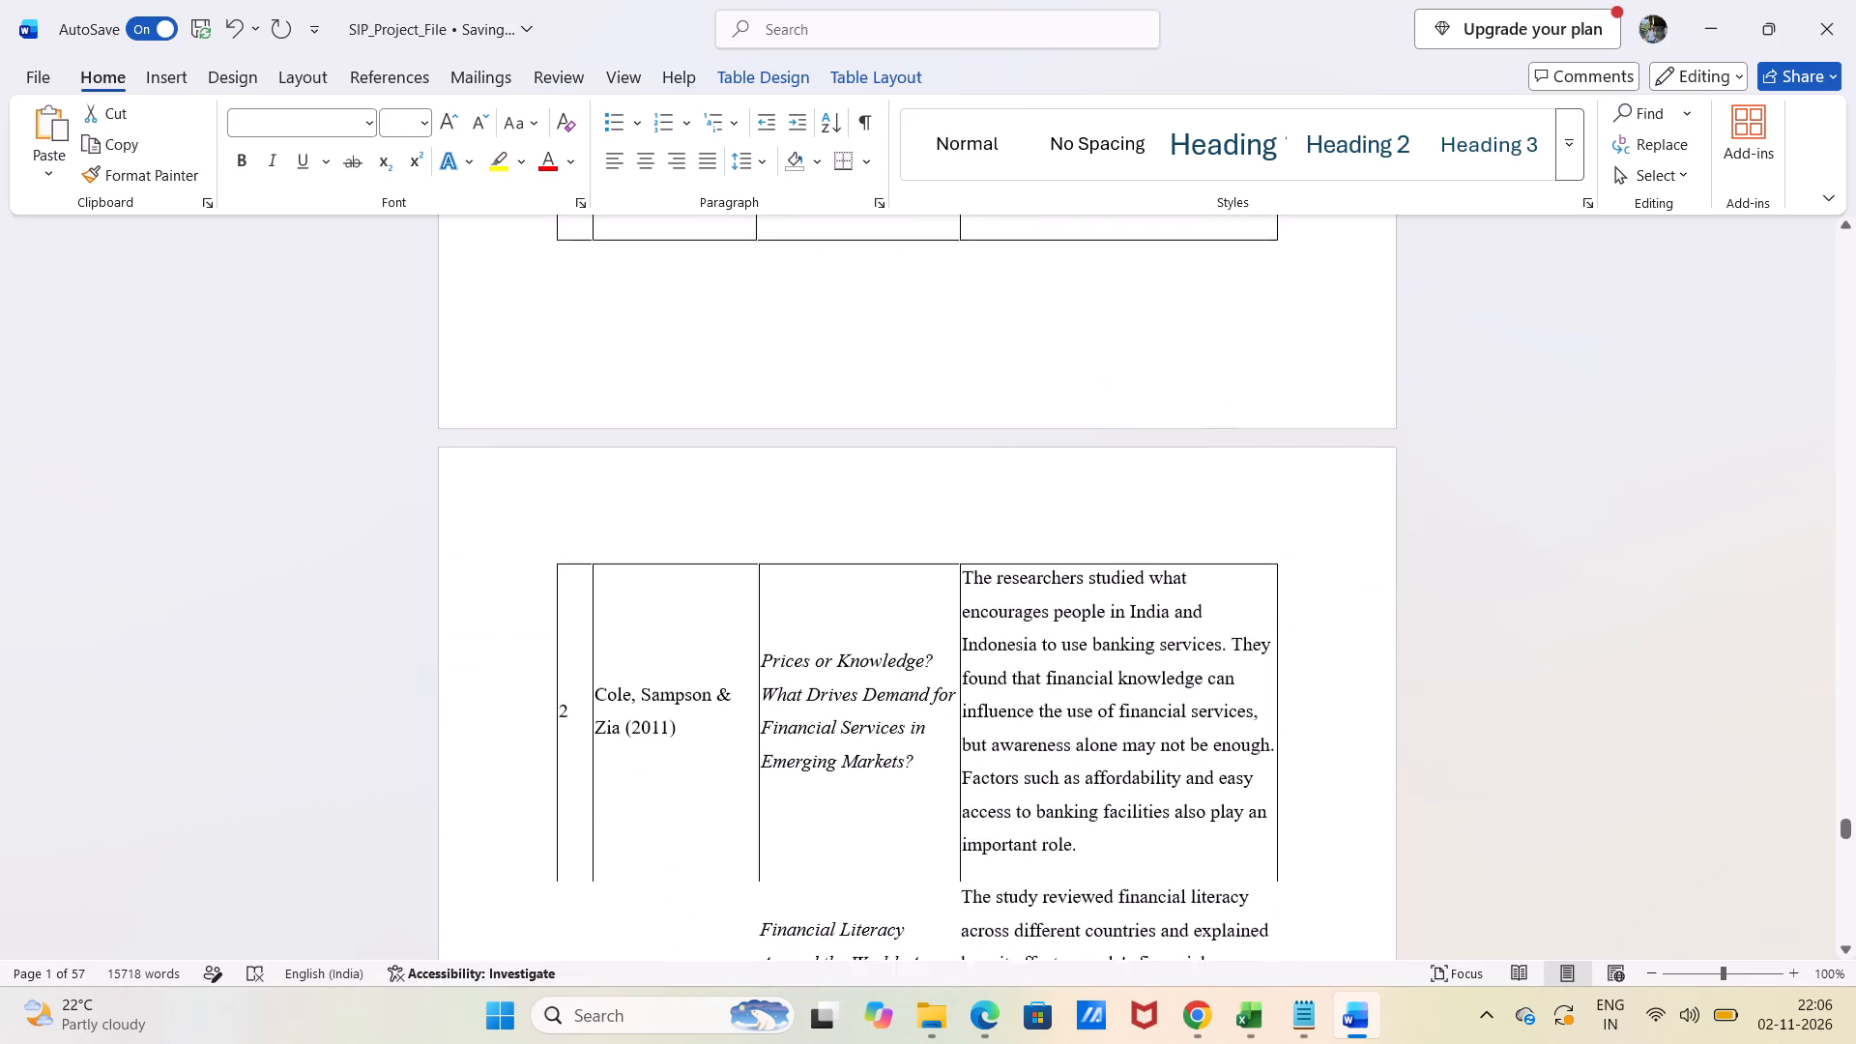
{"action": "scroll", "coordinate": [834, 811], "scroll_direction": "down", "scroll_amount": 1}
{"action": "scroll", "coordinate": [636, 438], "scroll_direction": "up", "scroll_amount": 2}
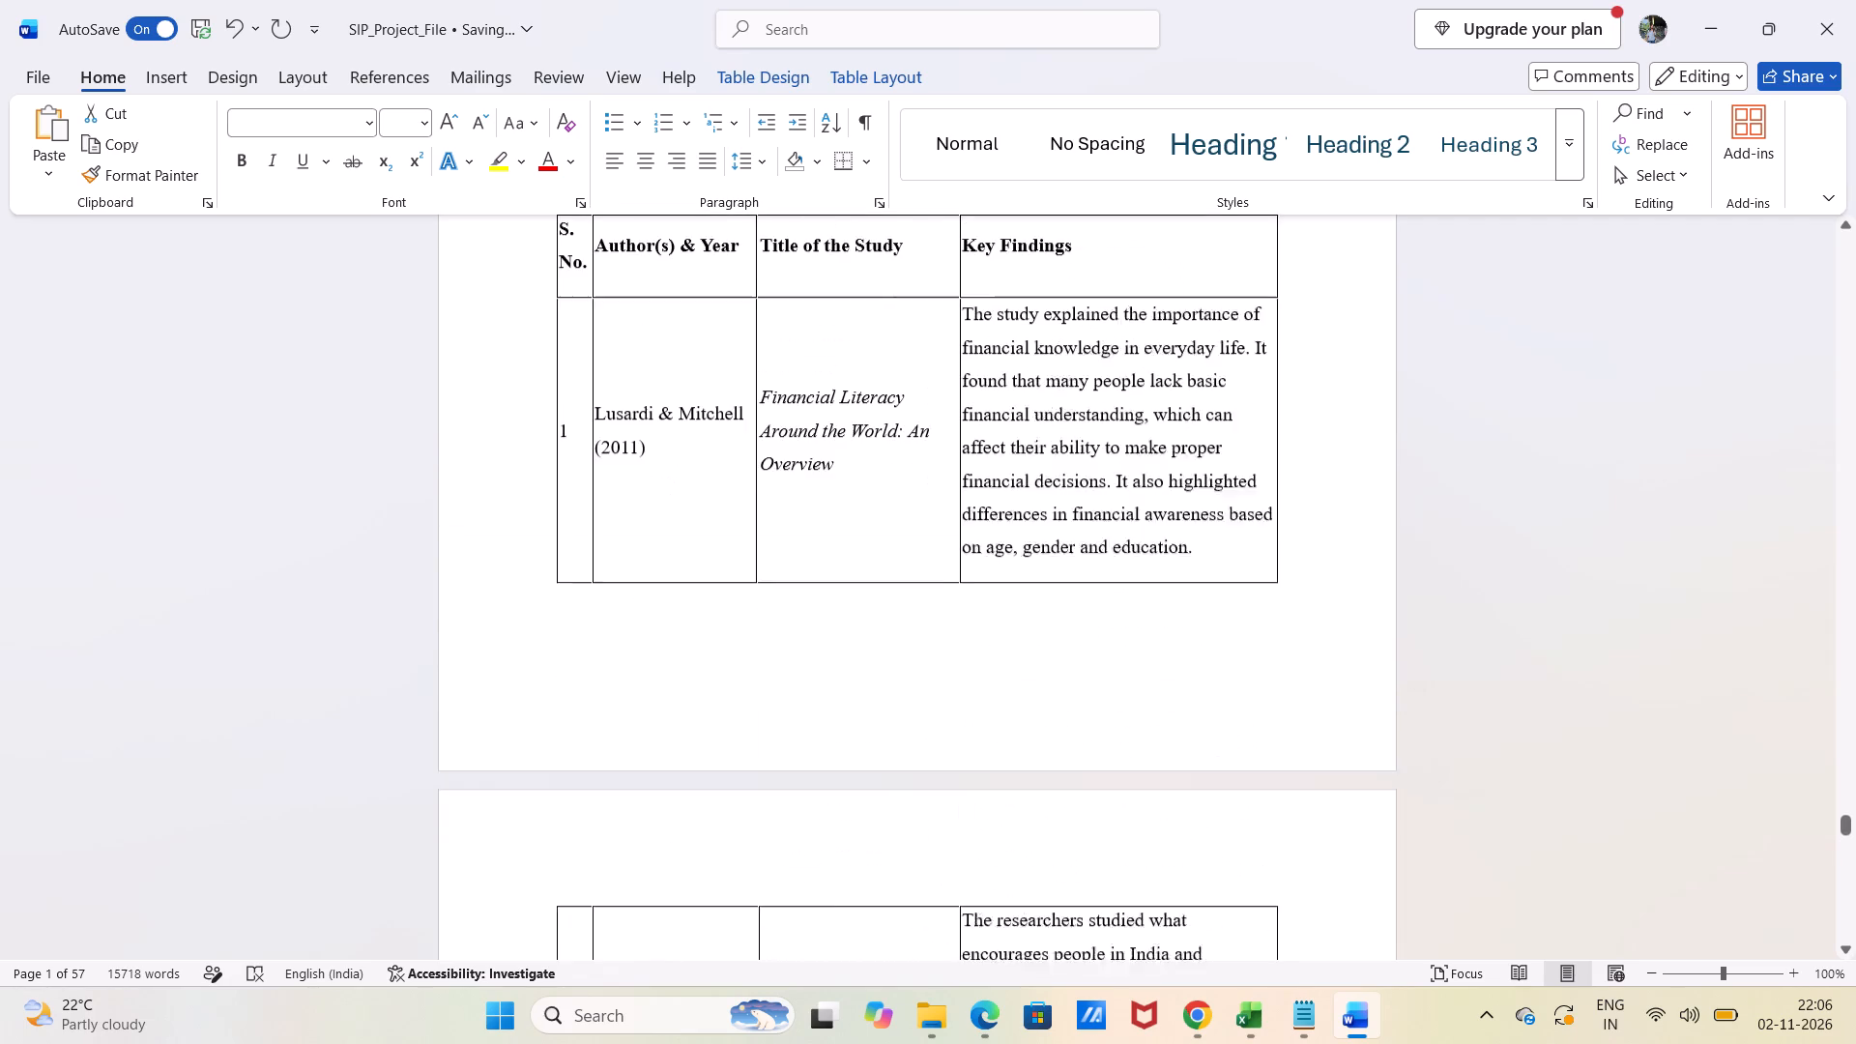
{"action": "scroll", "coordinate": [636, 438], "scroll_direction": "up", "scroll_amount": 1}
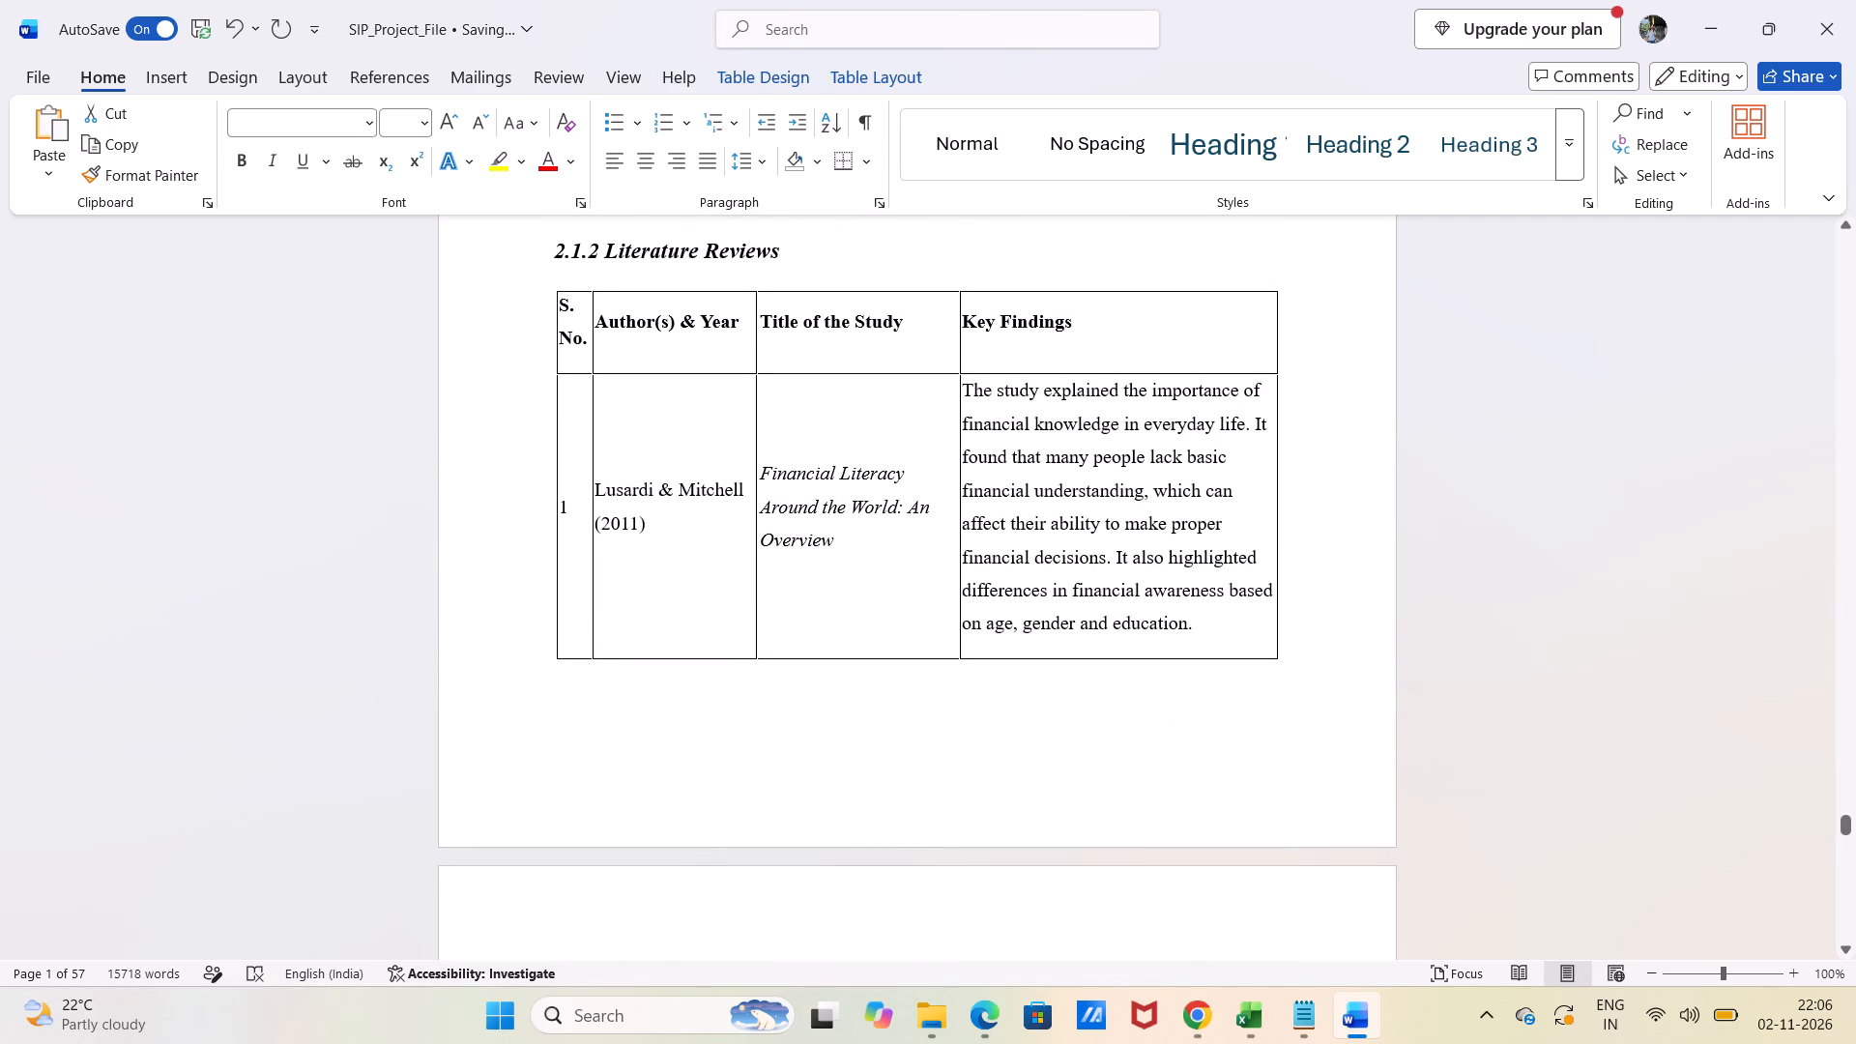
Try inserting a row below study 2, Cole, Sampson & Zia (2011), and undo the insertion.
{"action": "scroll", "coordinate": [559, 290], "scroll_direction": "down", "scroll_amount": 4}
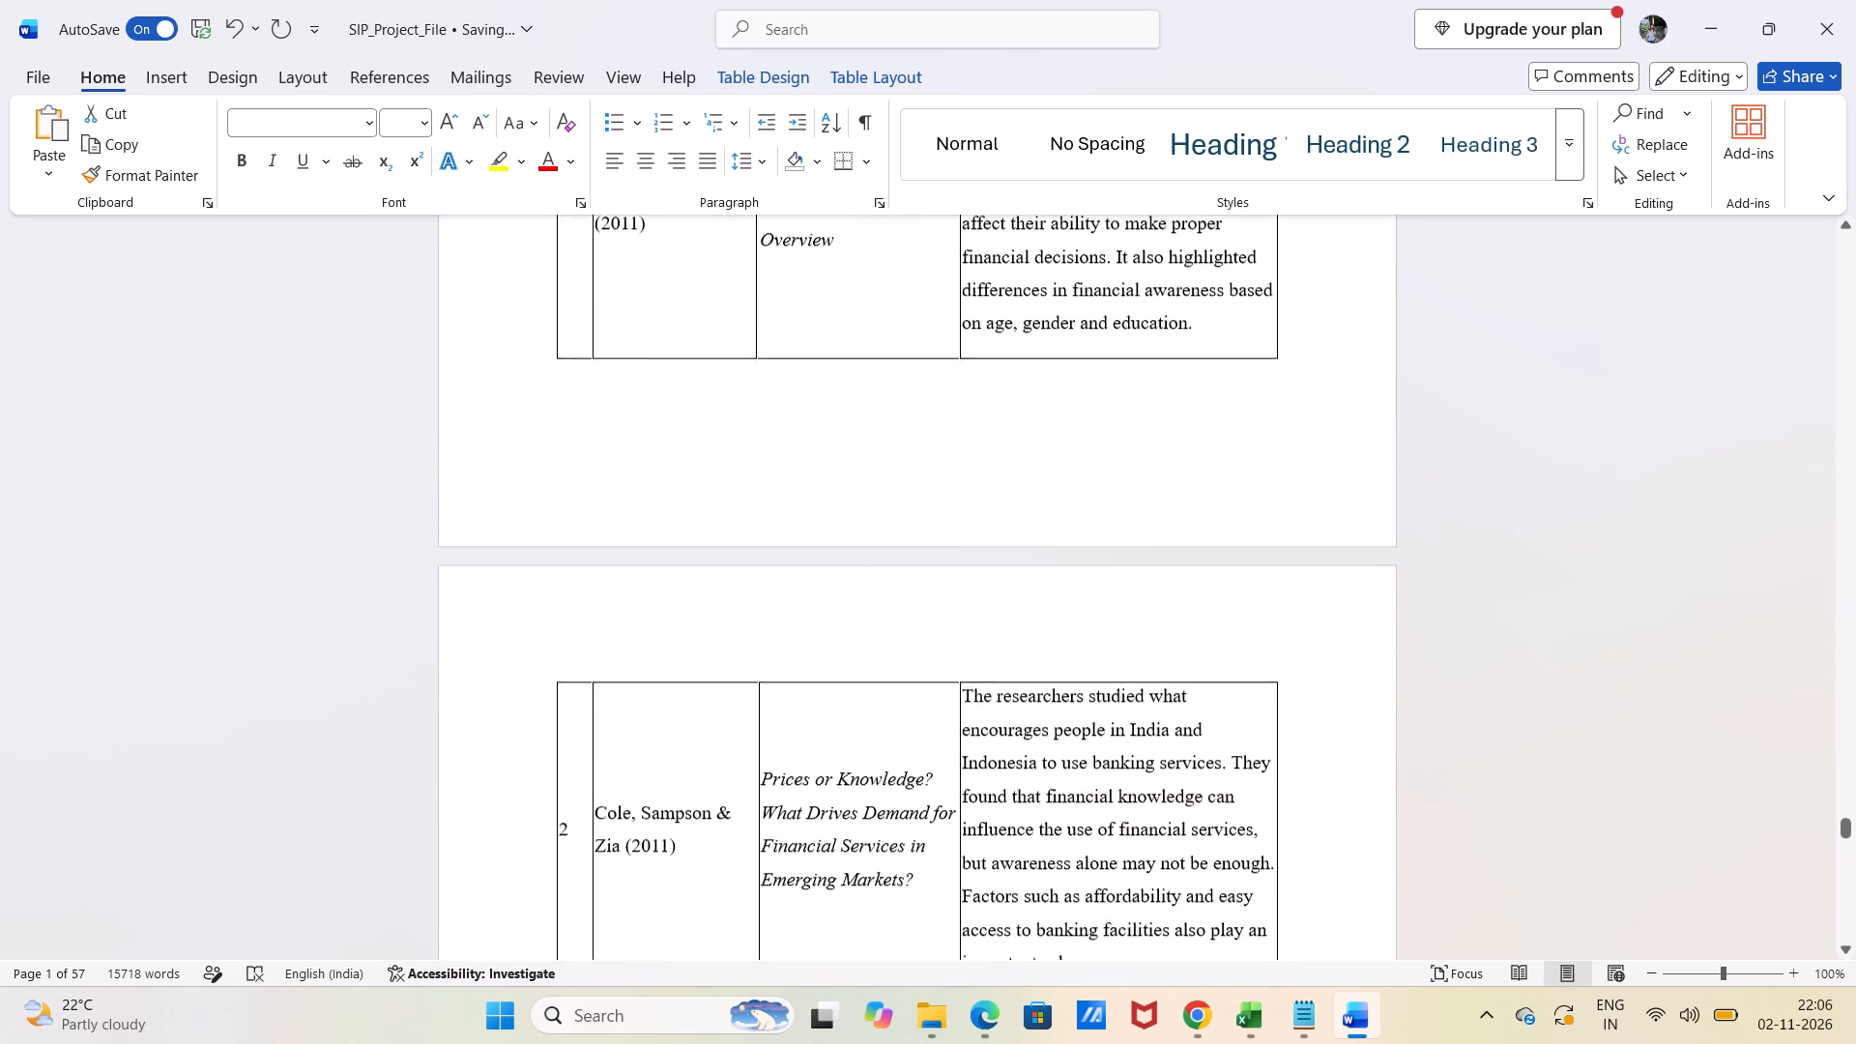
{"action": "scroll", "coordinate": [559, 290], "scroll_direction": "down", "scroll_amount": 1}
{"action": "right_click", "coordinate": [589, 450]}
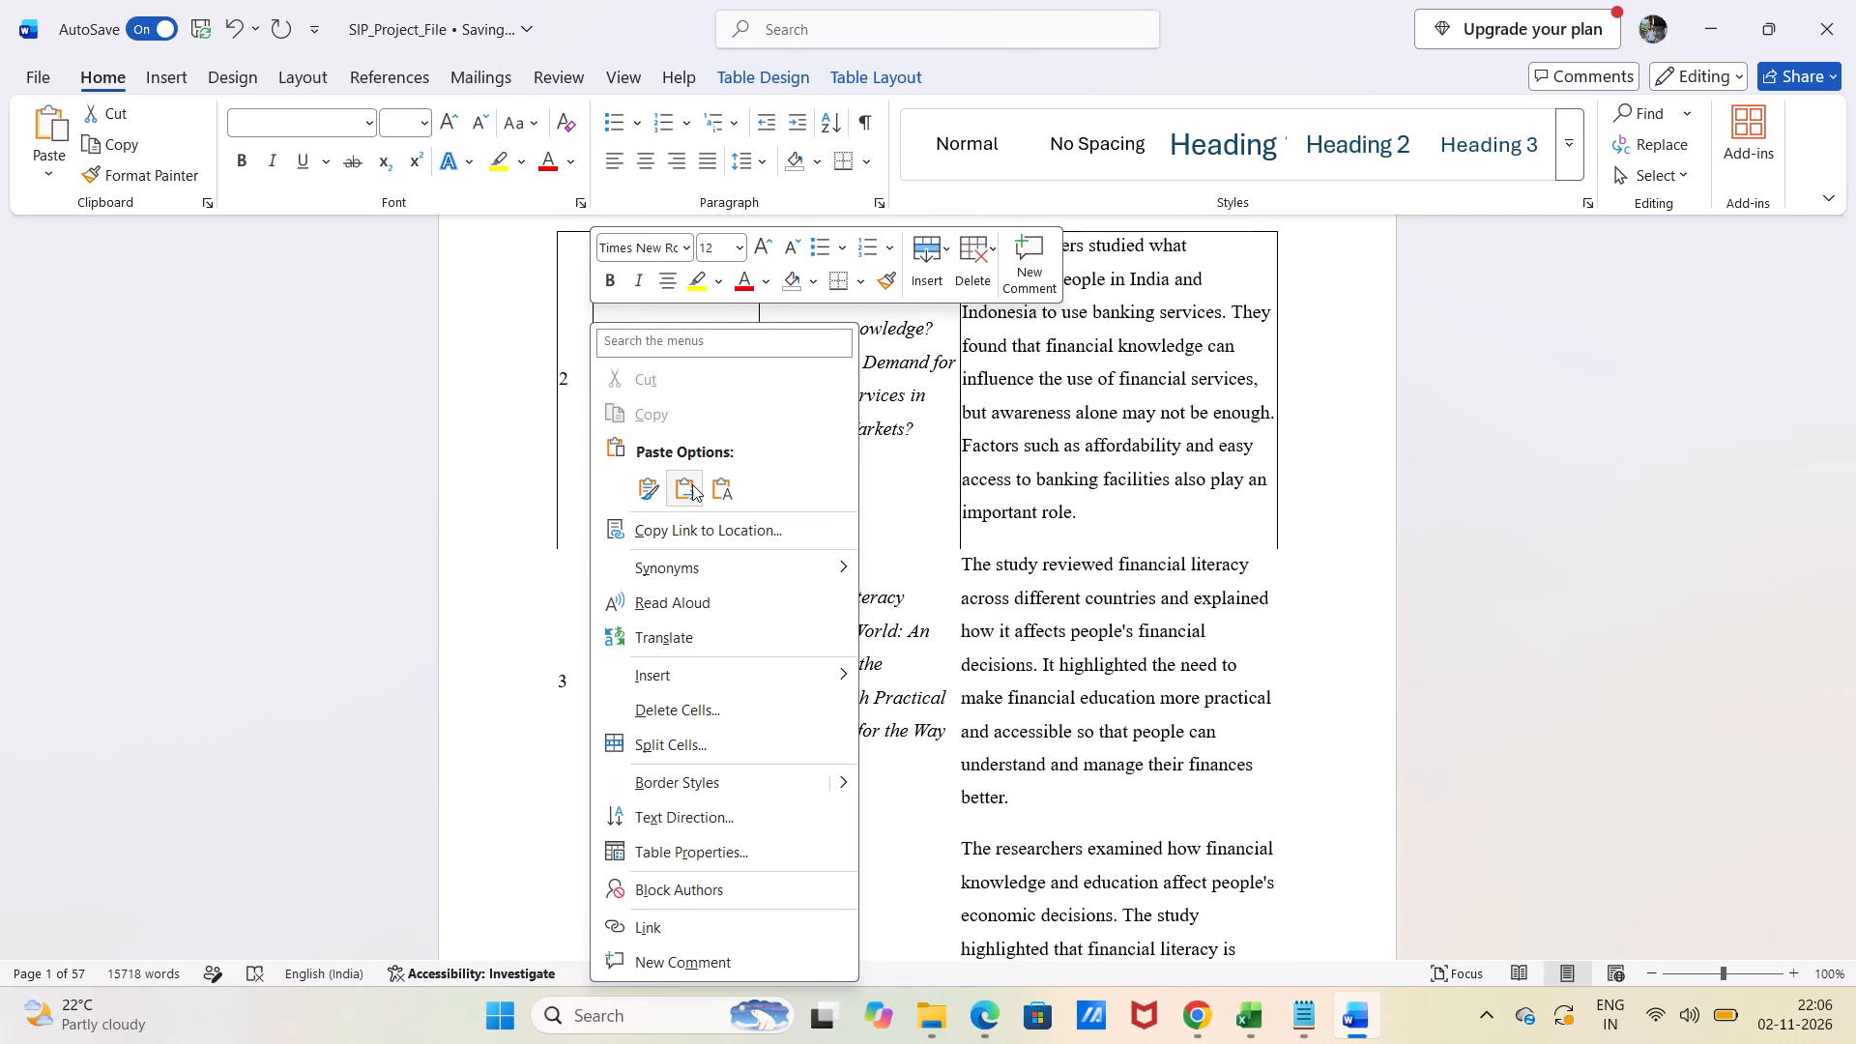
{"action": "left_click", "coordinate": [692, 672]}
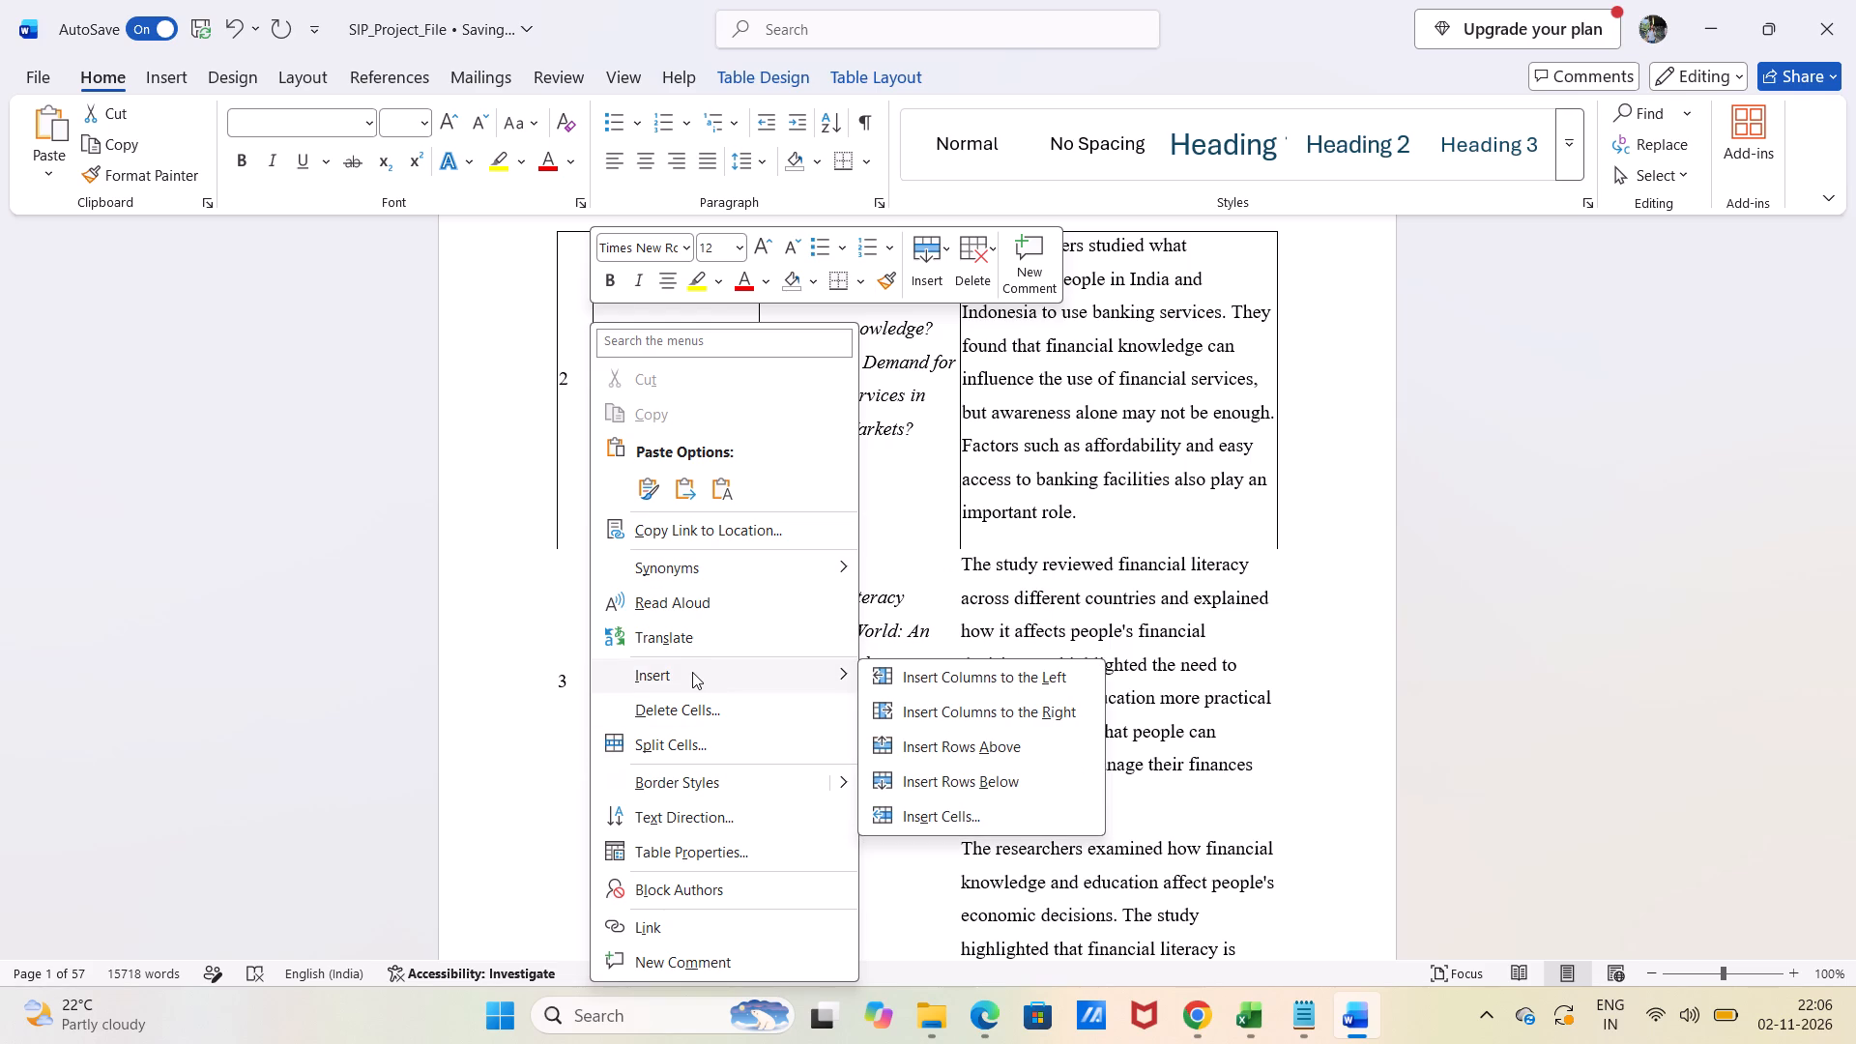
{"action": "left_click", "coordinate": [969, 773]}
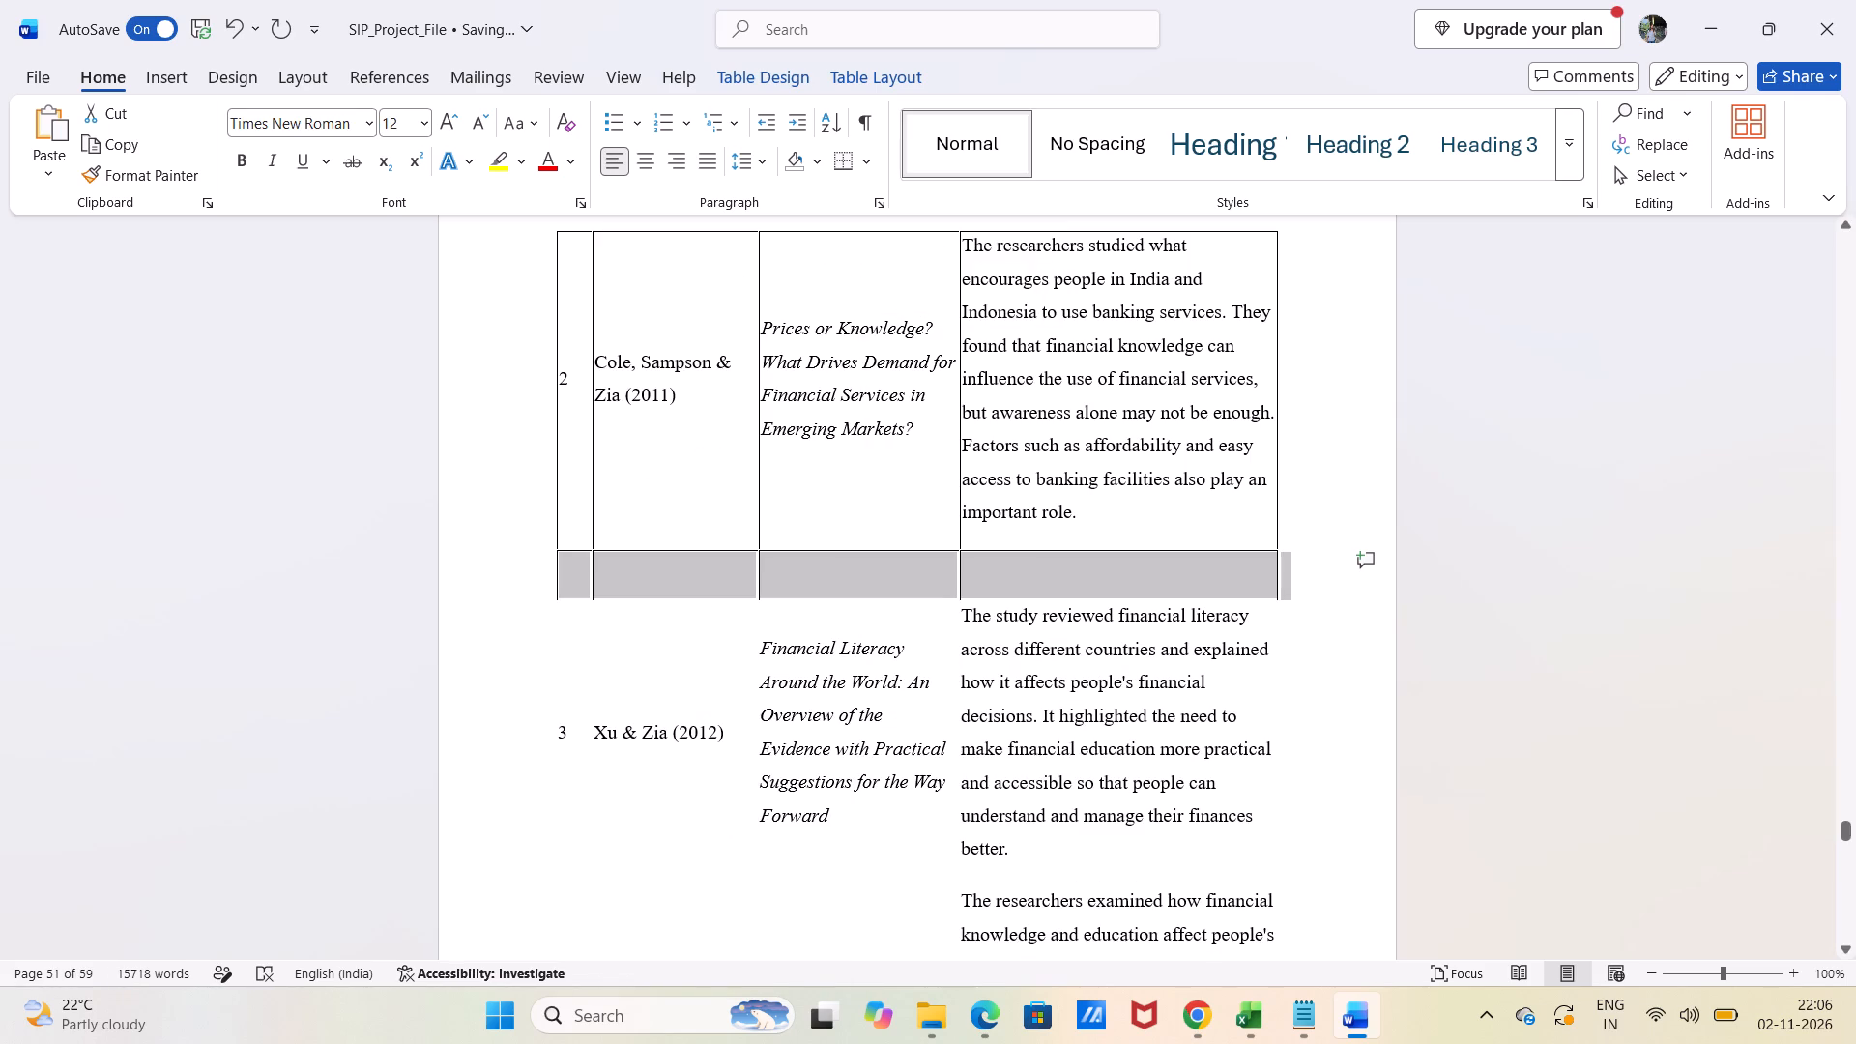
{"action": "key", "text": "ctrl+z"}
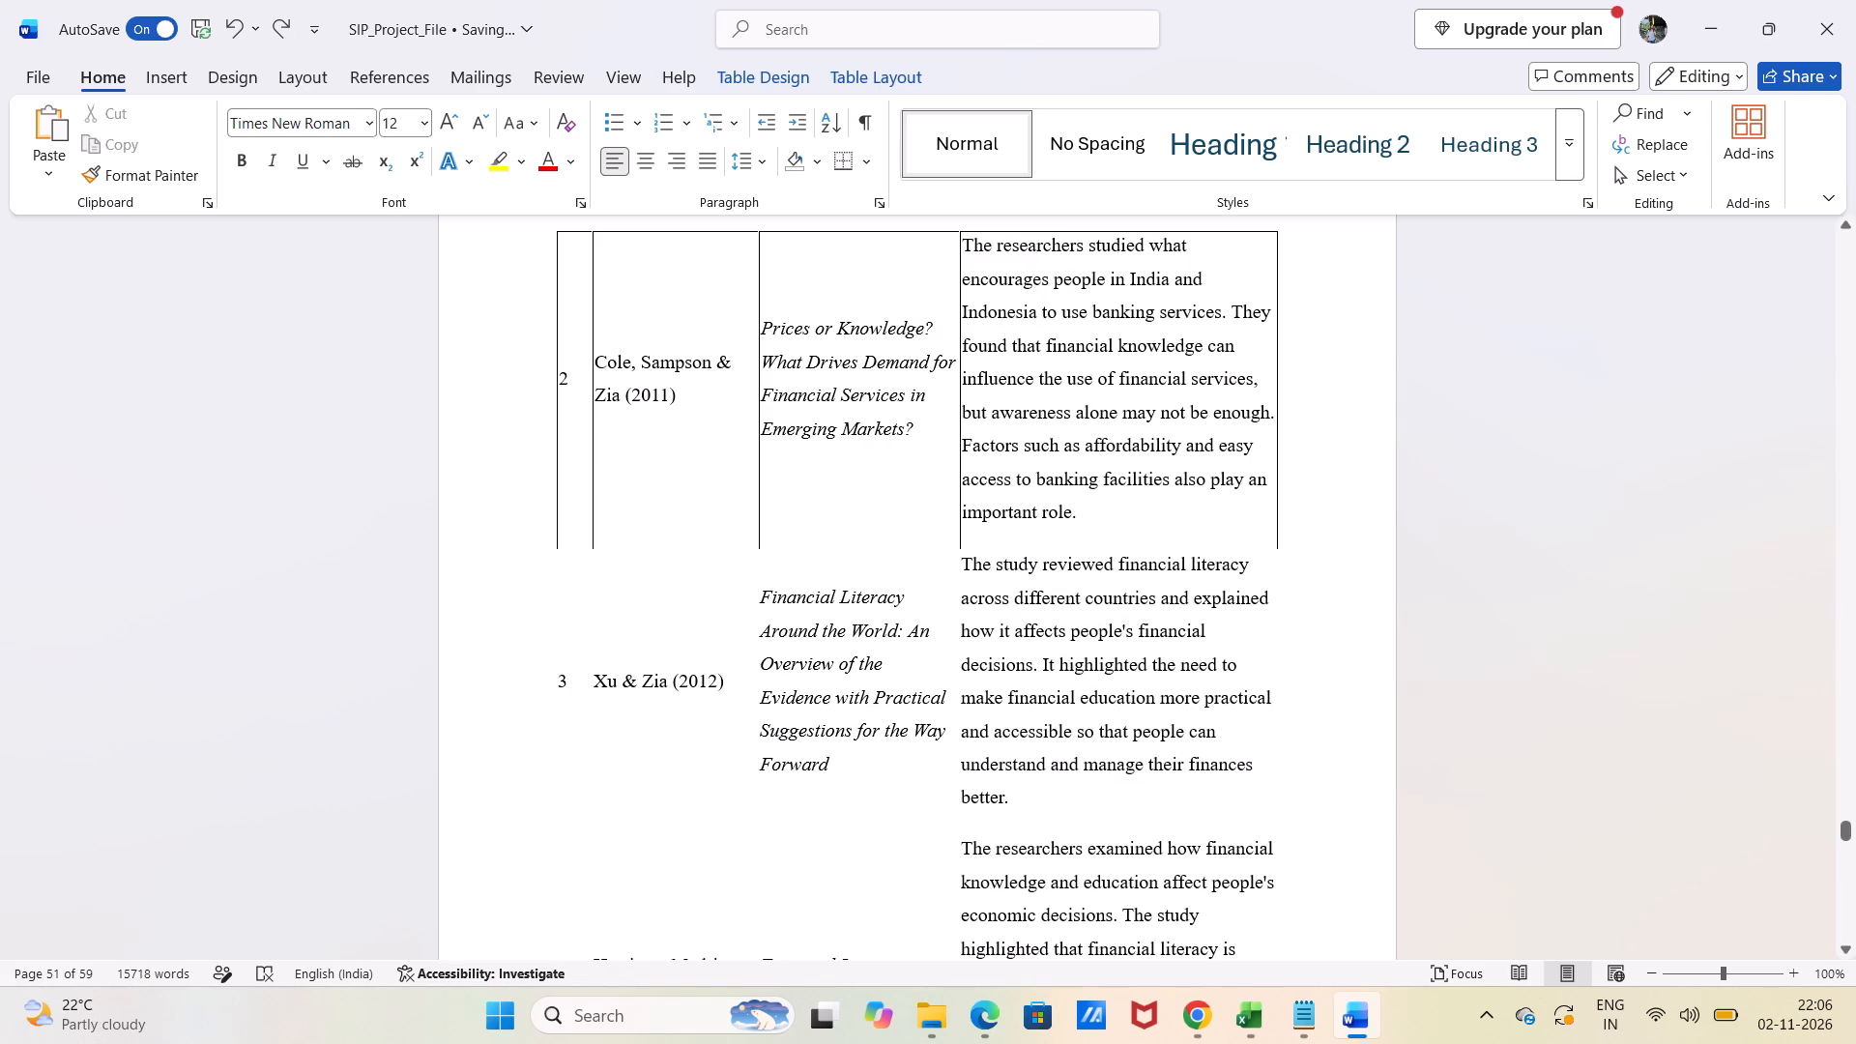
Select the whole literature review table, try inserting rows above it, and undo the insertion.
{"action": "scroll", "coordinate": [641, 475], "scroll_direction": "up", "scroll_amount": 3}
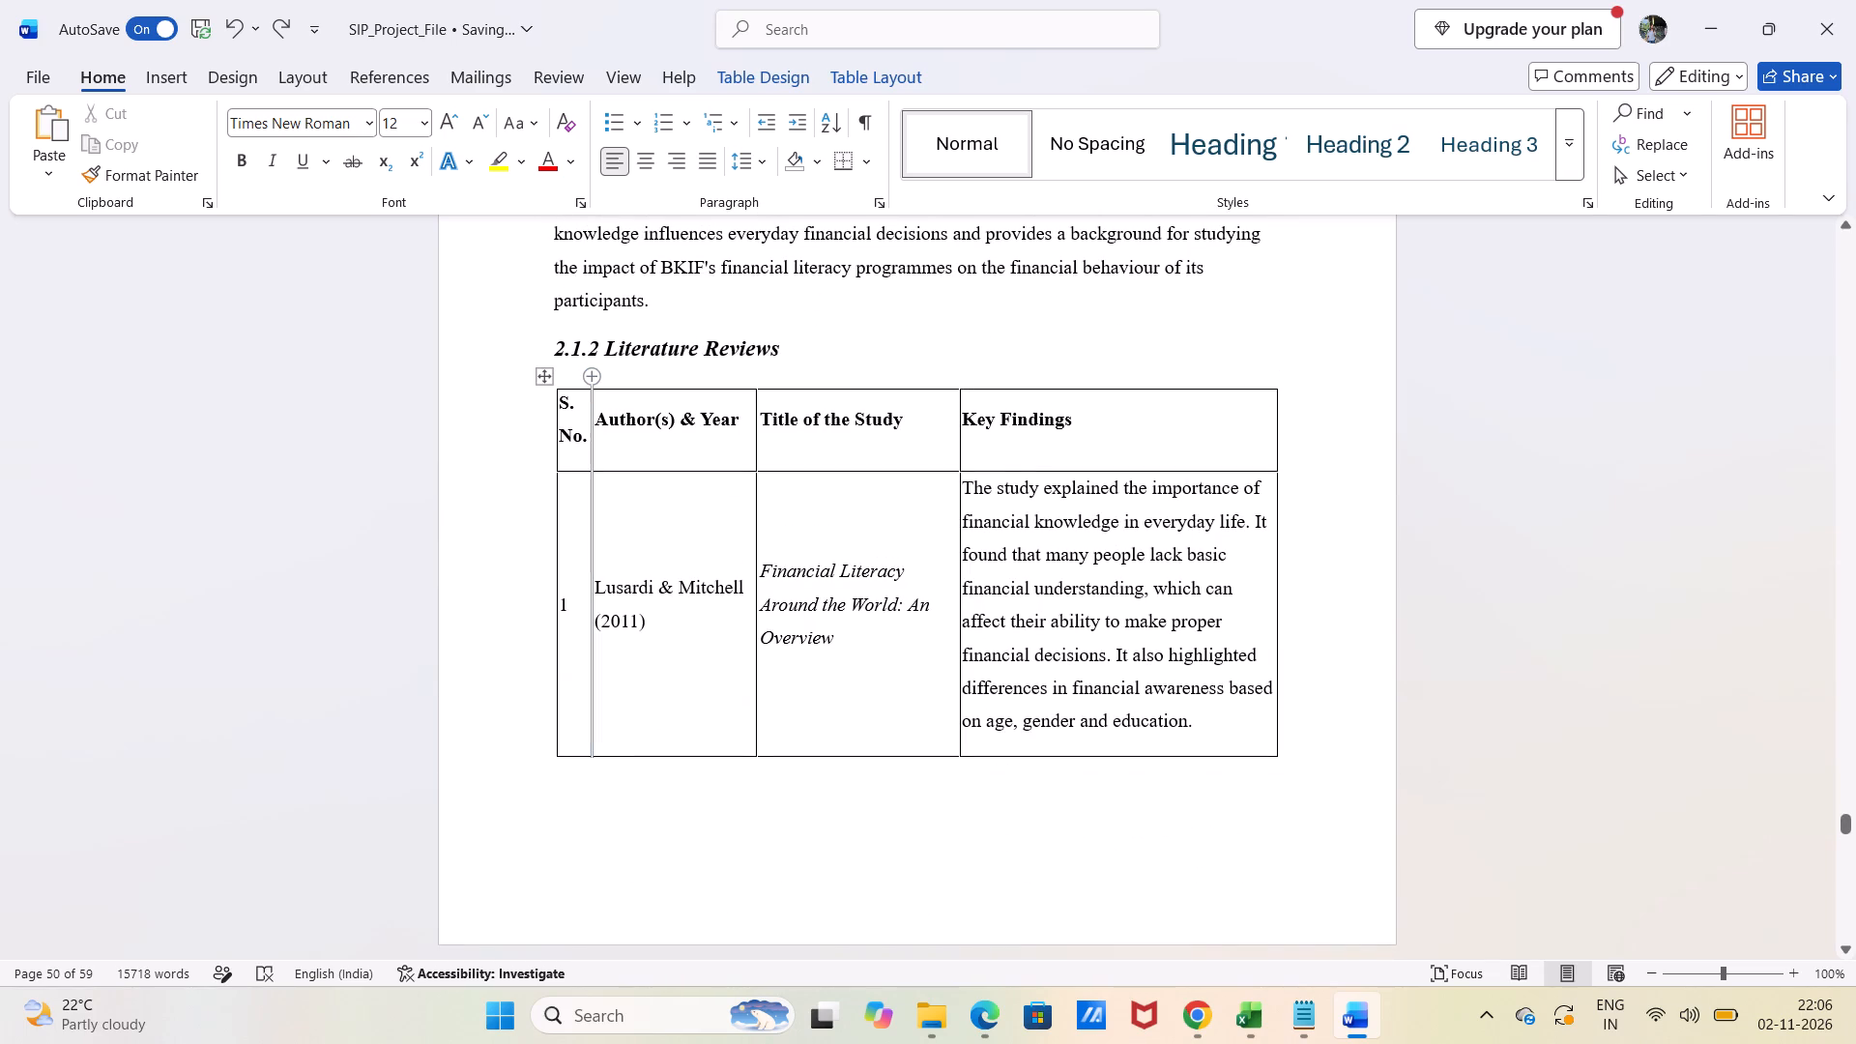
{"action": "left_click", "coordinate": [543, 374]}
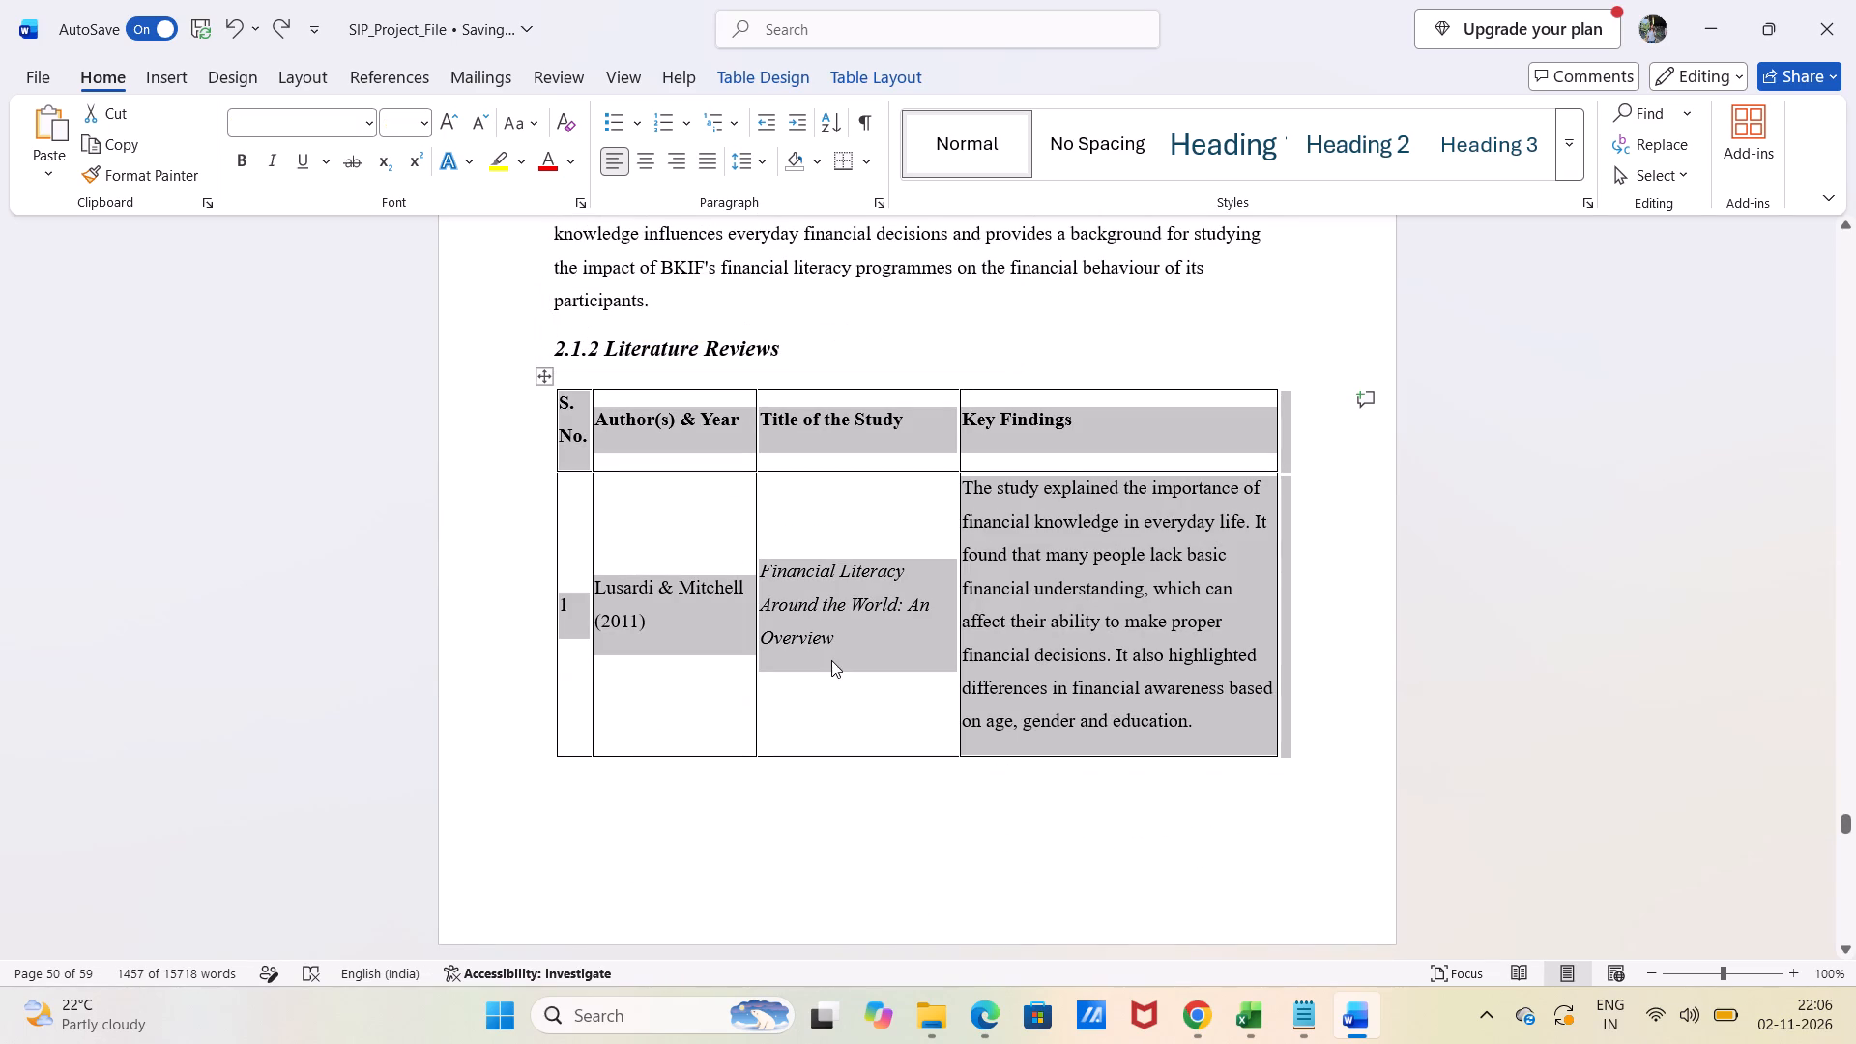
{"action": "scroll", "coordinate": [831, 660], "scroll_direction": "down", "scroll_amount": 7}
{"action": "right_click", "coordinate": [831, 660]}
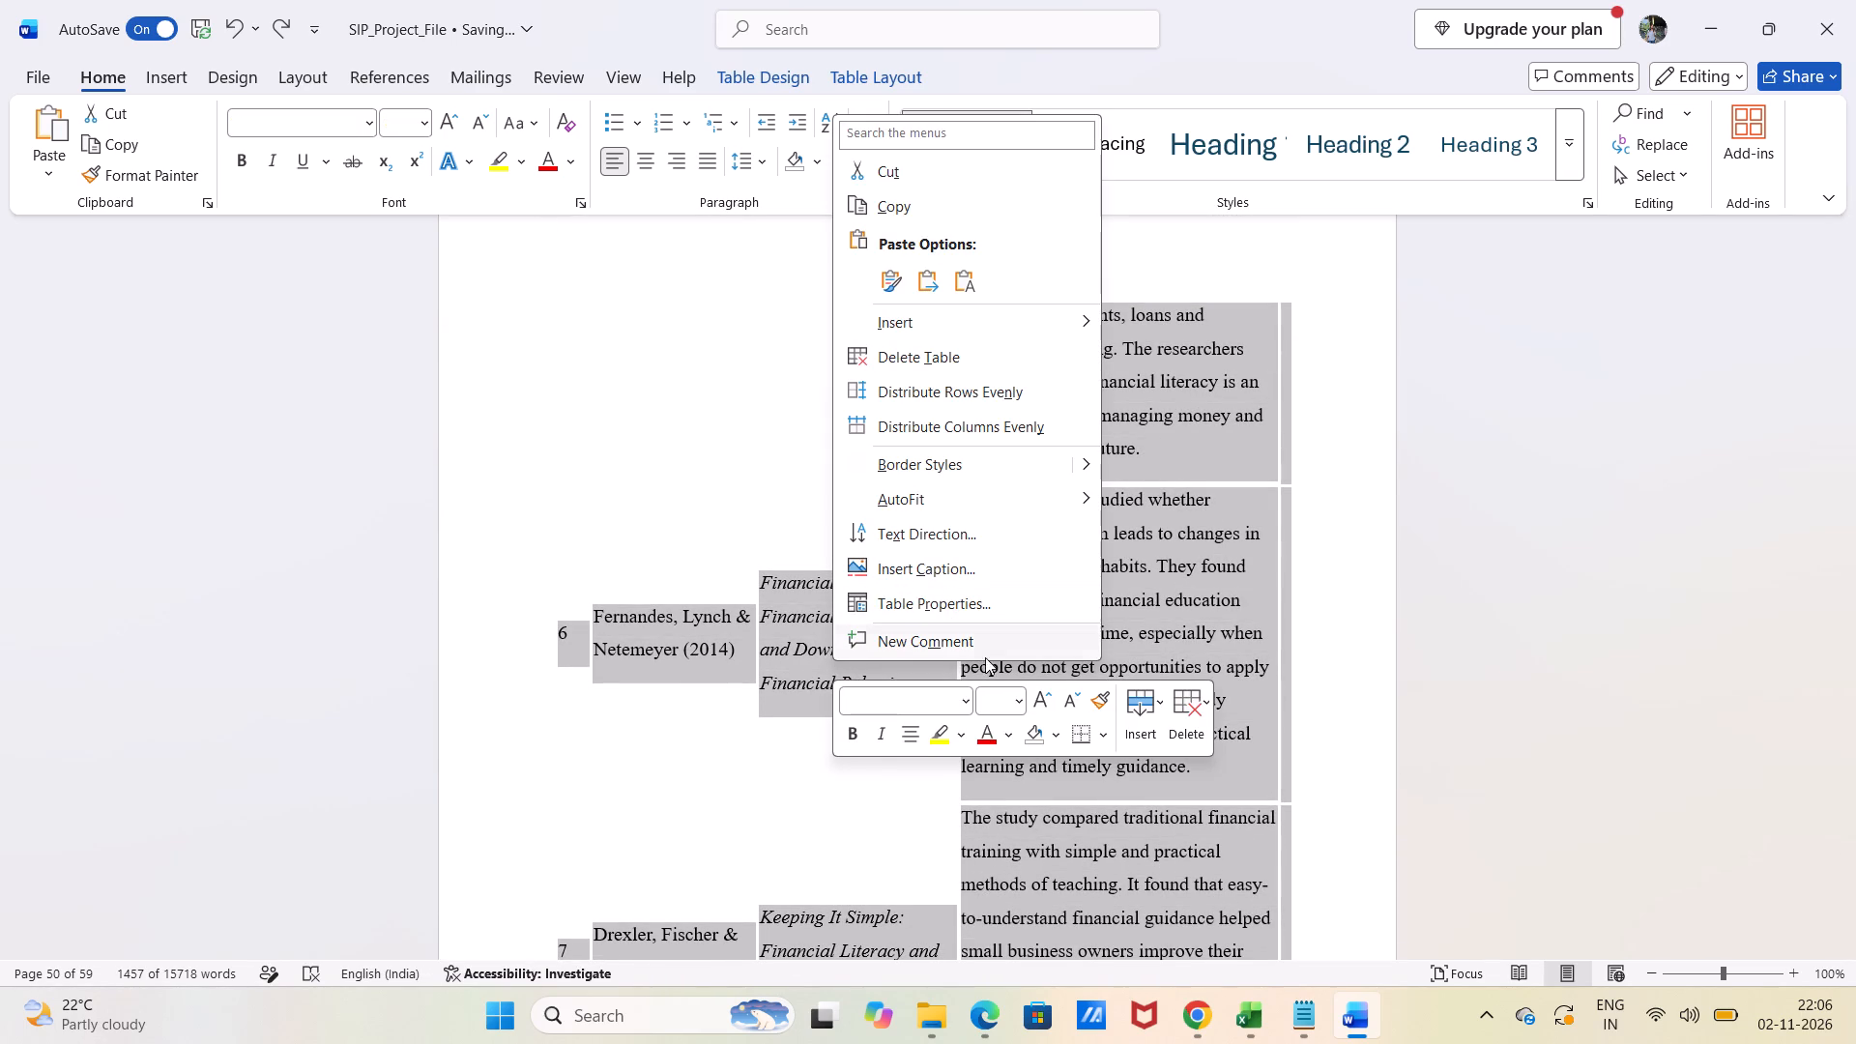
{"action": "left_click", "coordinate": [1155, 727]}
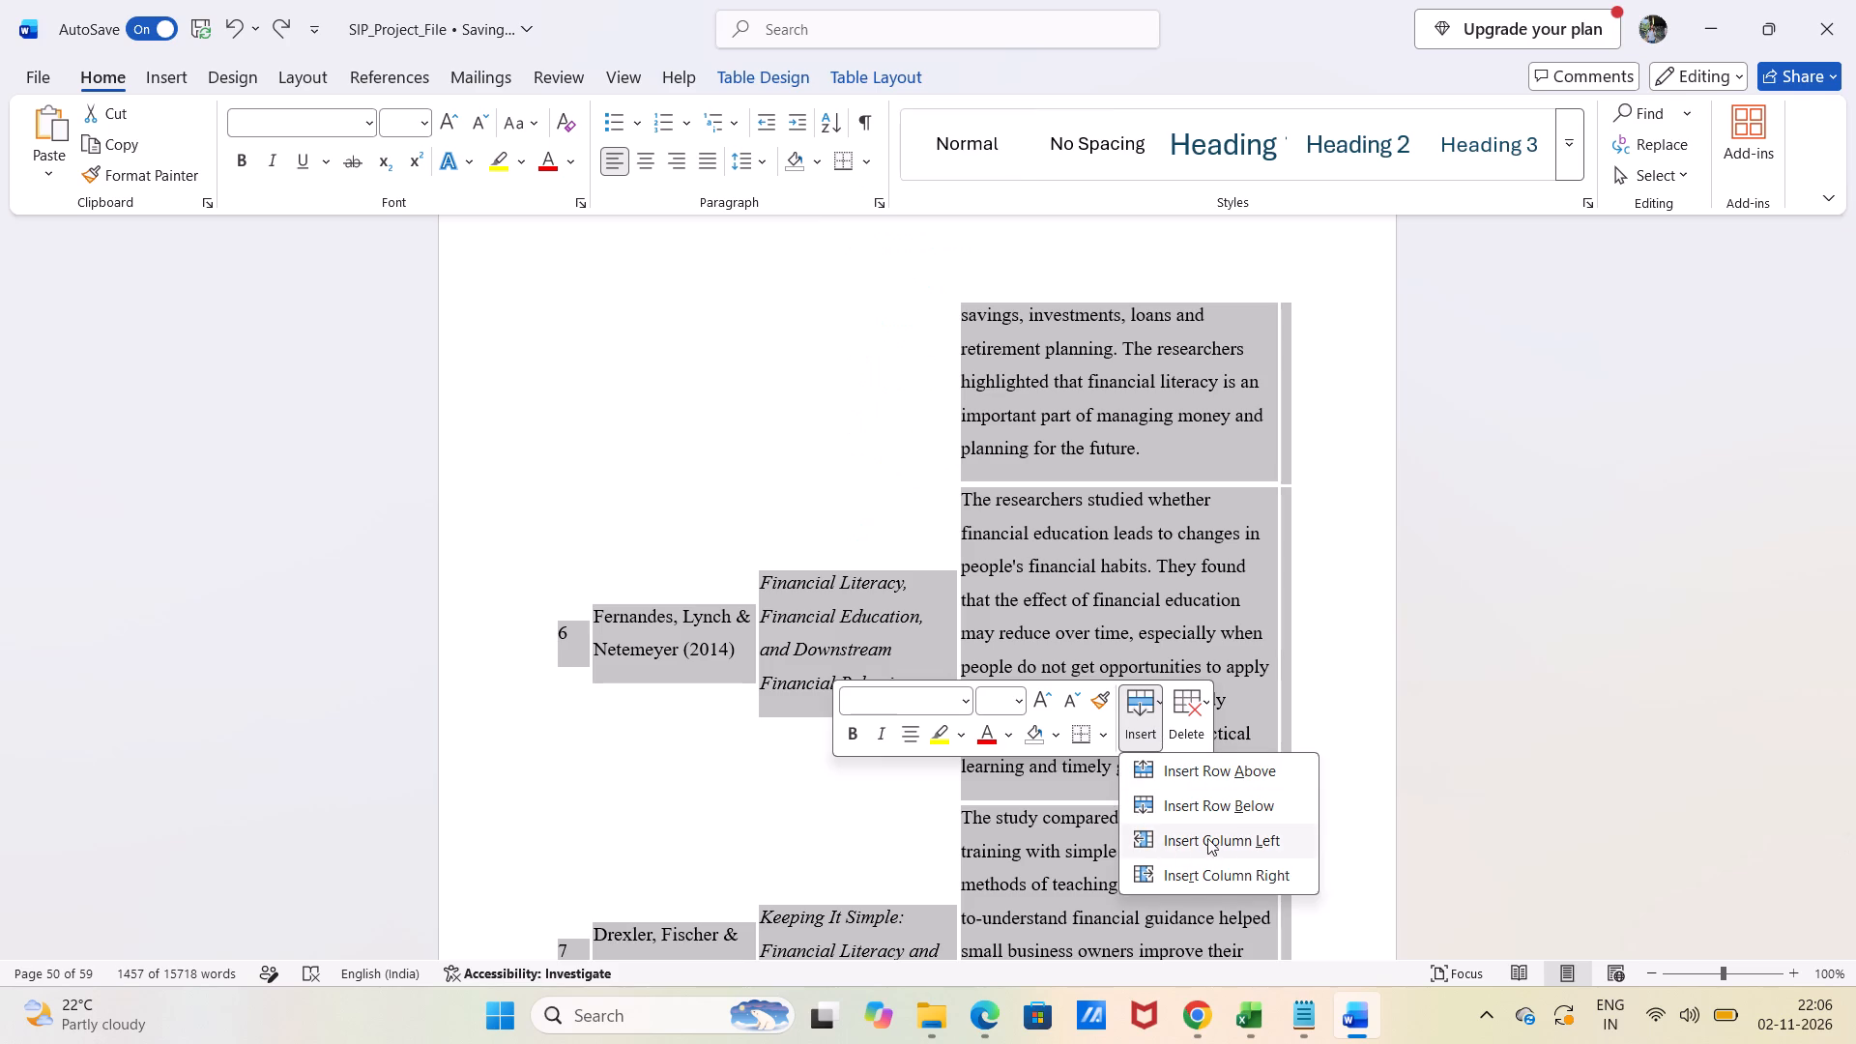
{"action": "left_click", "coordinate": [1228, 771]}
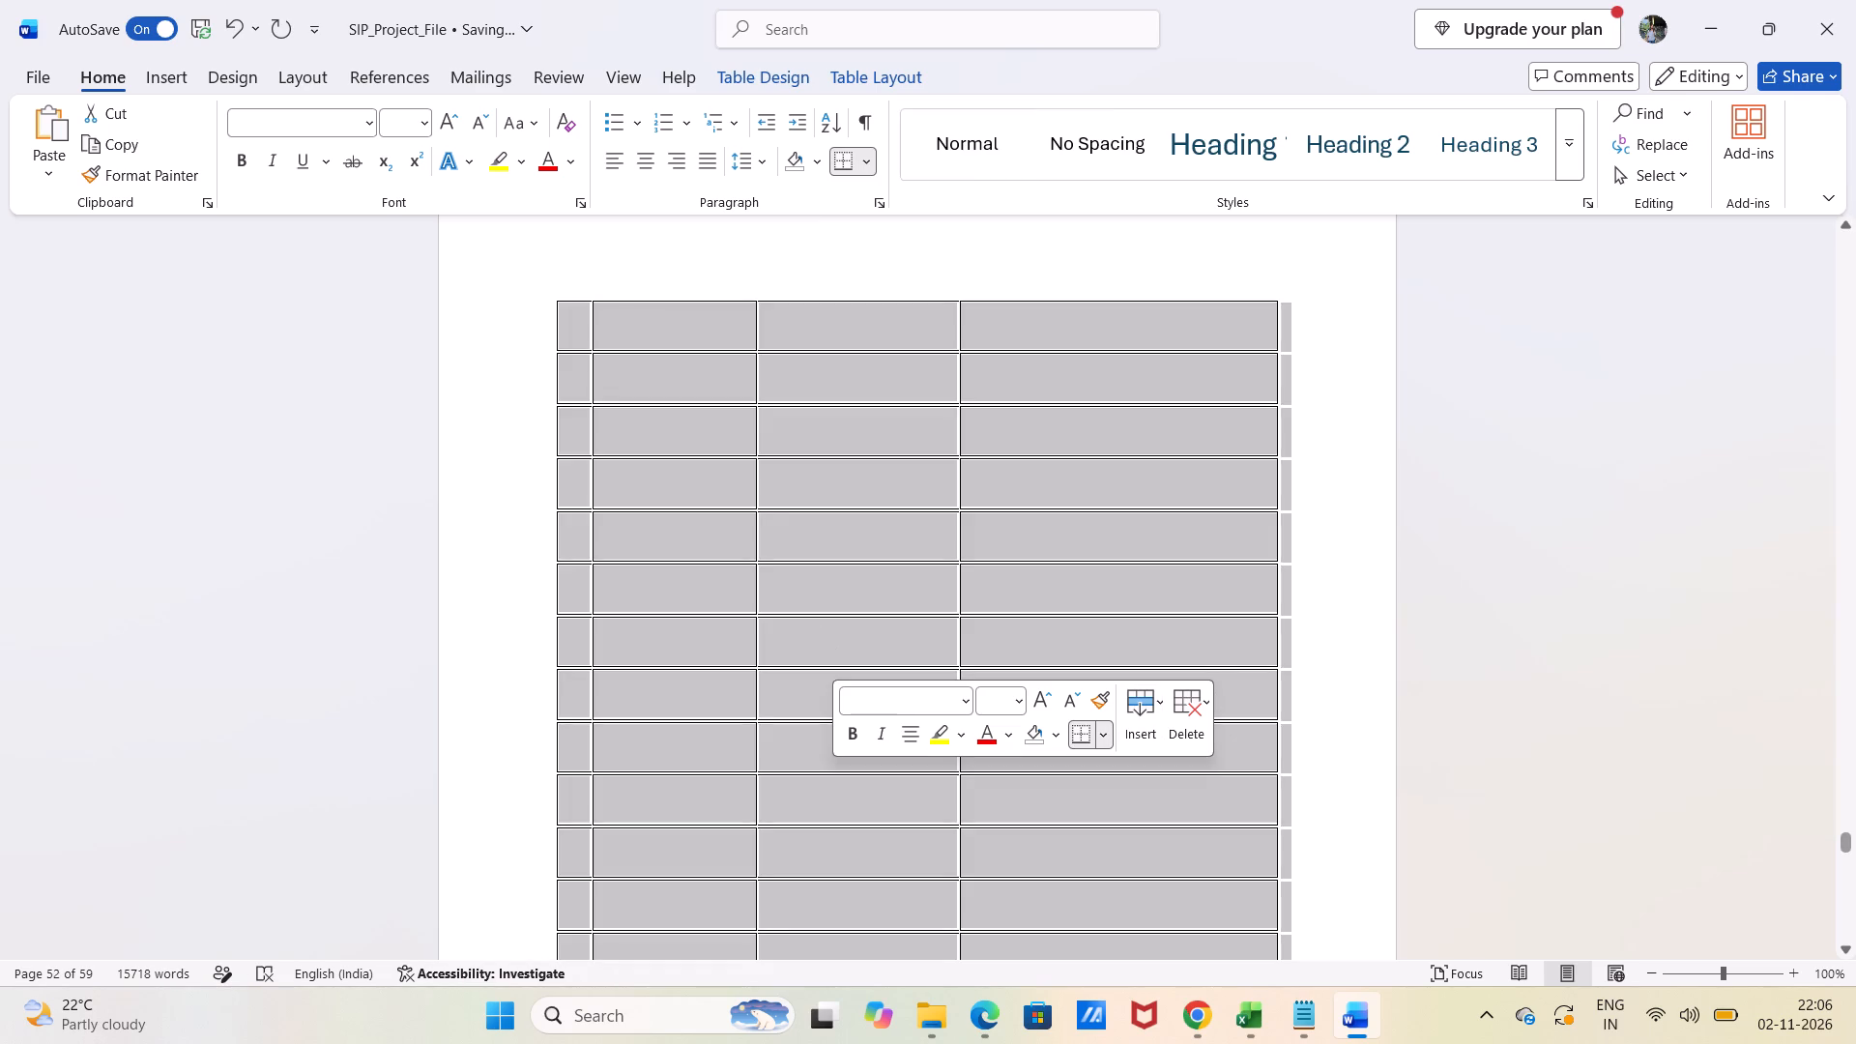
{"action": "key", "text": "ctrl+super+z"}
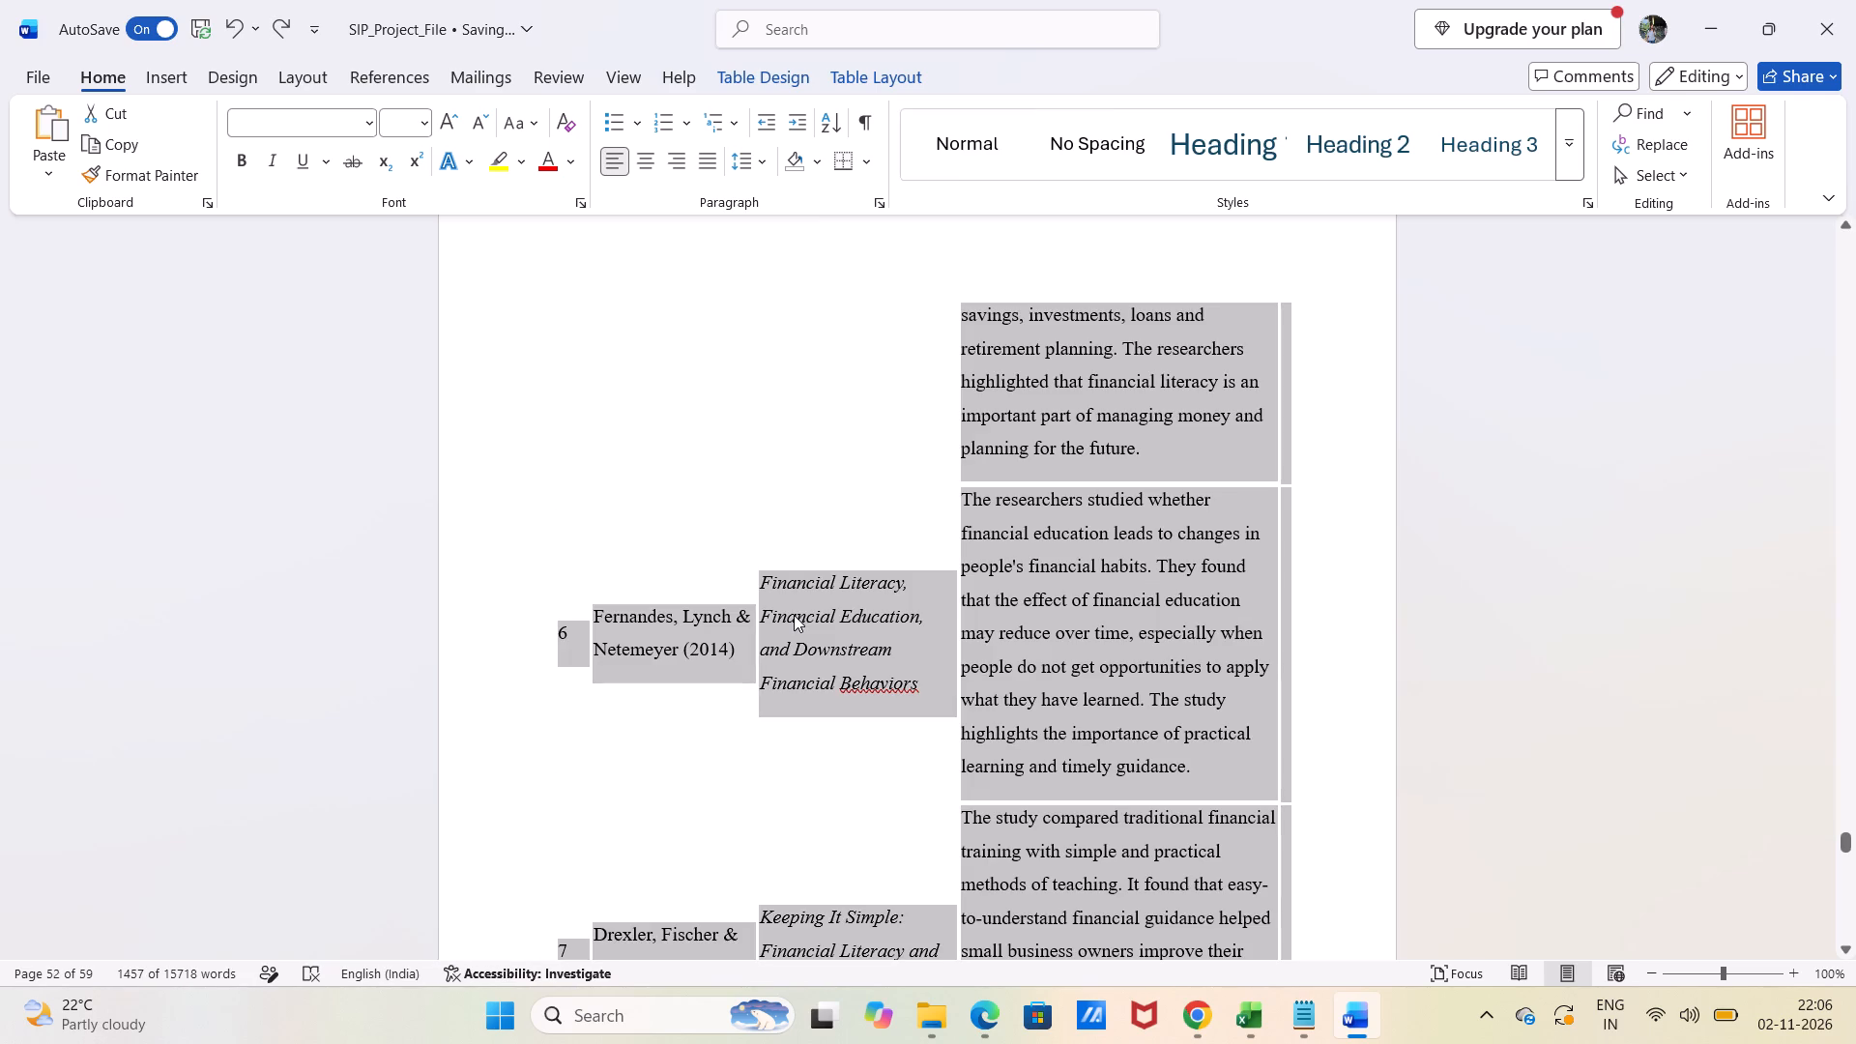
Delete the entire literature review table under the 2.1.2 Literature Reviews heading.
{"action": "key", "text": "BackSpace"}
{"action": "scroll", "coordinate": [866, 700], "scroll_direction": "down", "scroll_amount": 1}
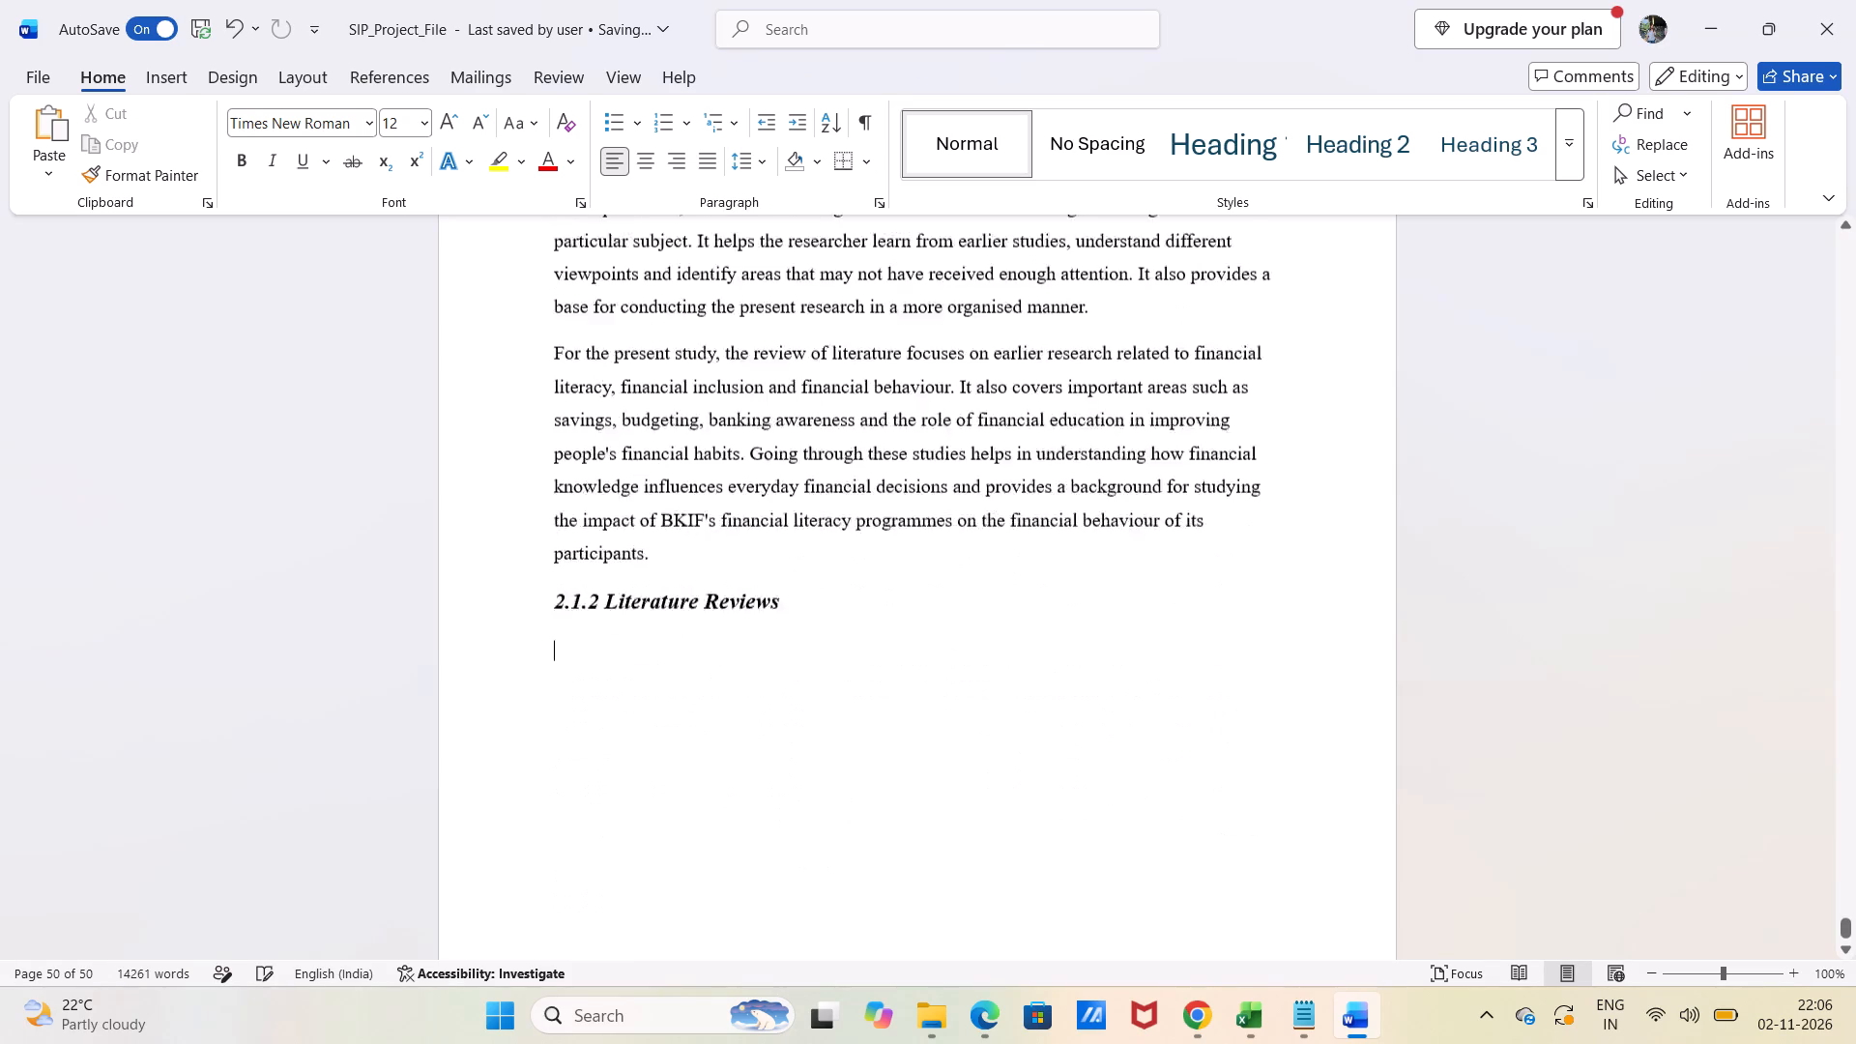
{"action": "scroll", "coordinate": [866, 700], "scroll_direction": "down", "scroll_amount": 1}
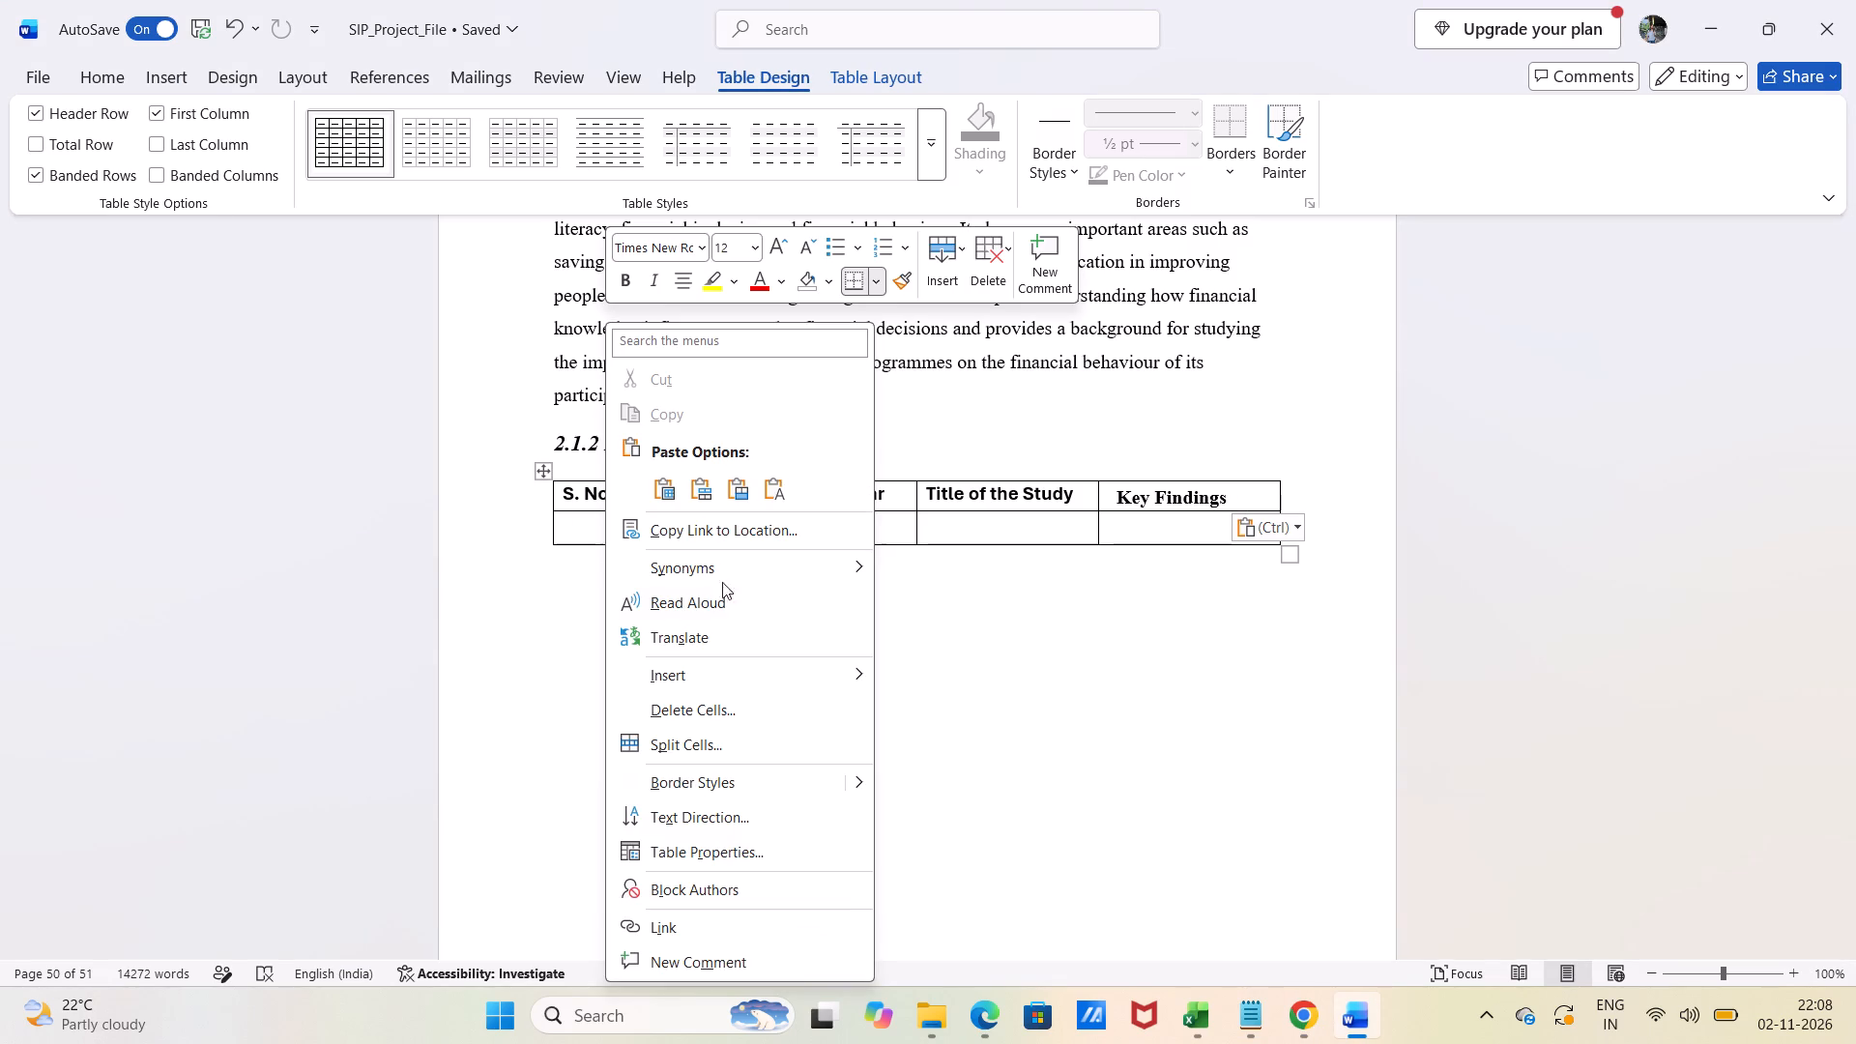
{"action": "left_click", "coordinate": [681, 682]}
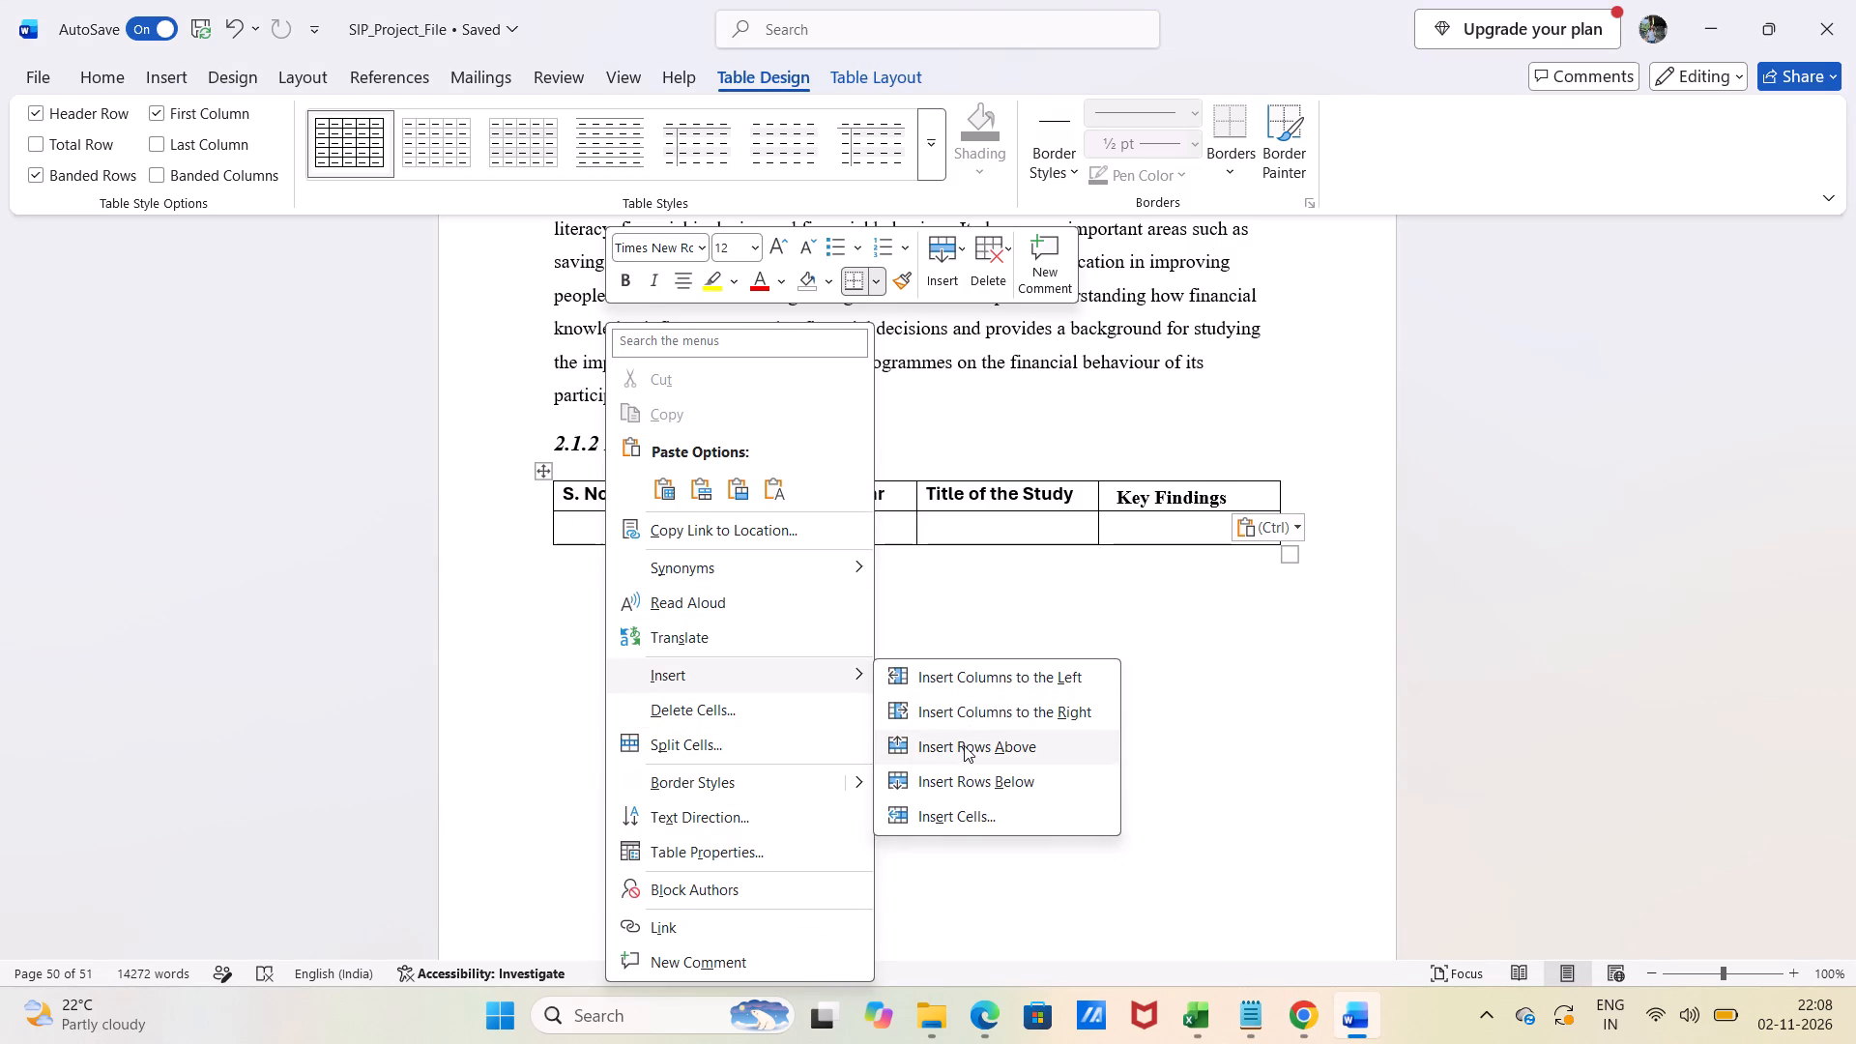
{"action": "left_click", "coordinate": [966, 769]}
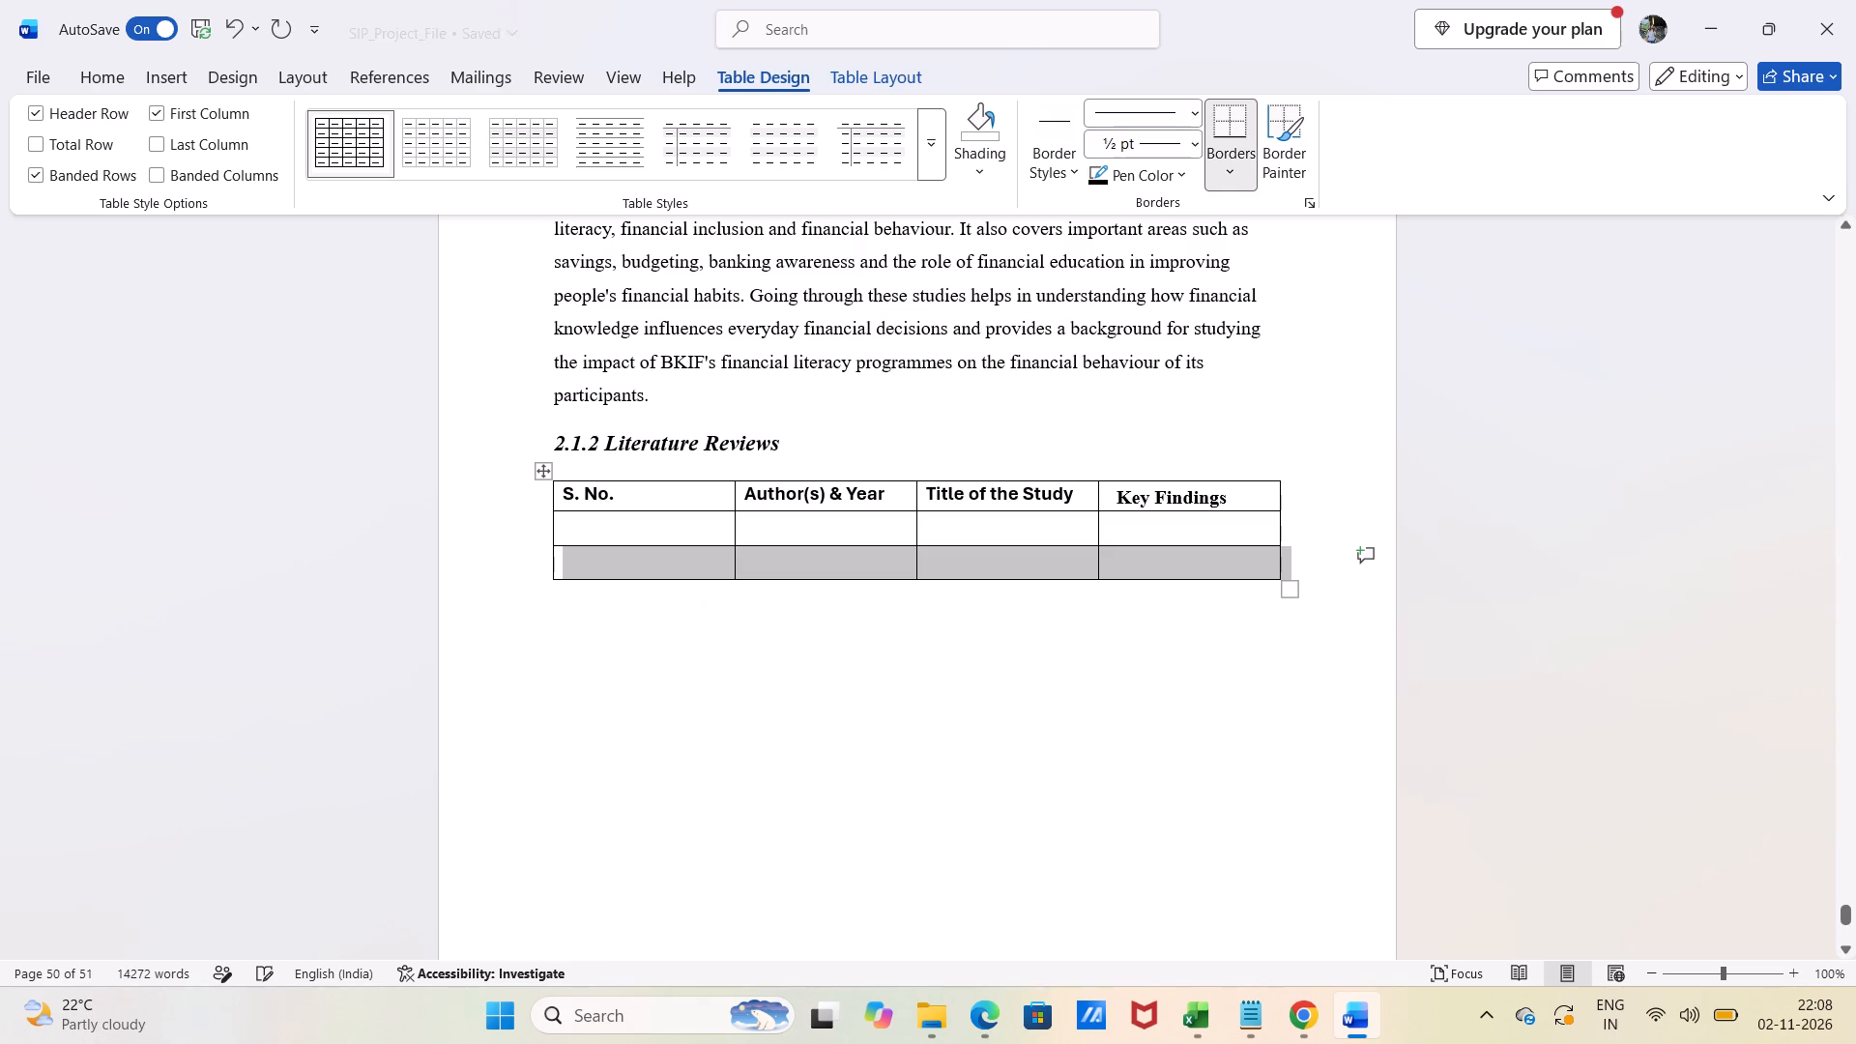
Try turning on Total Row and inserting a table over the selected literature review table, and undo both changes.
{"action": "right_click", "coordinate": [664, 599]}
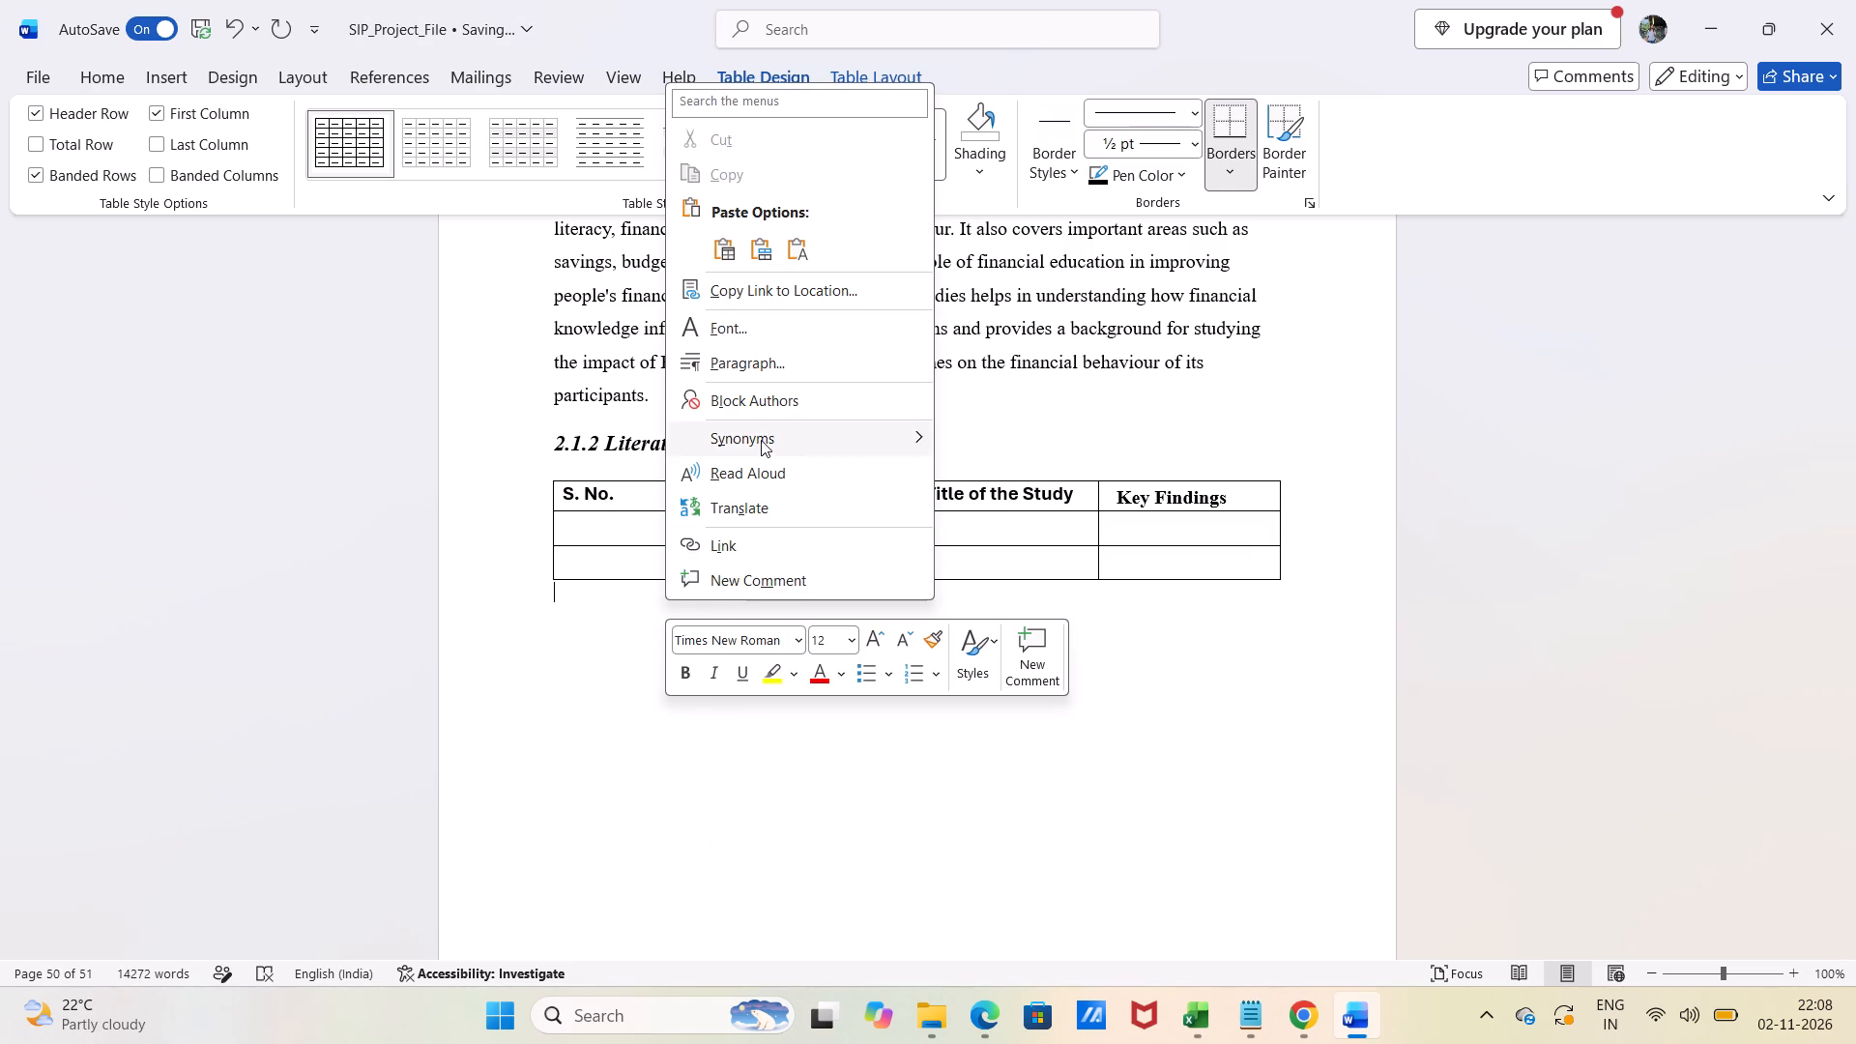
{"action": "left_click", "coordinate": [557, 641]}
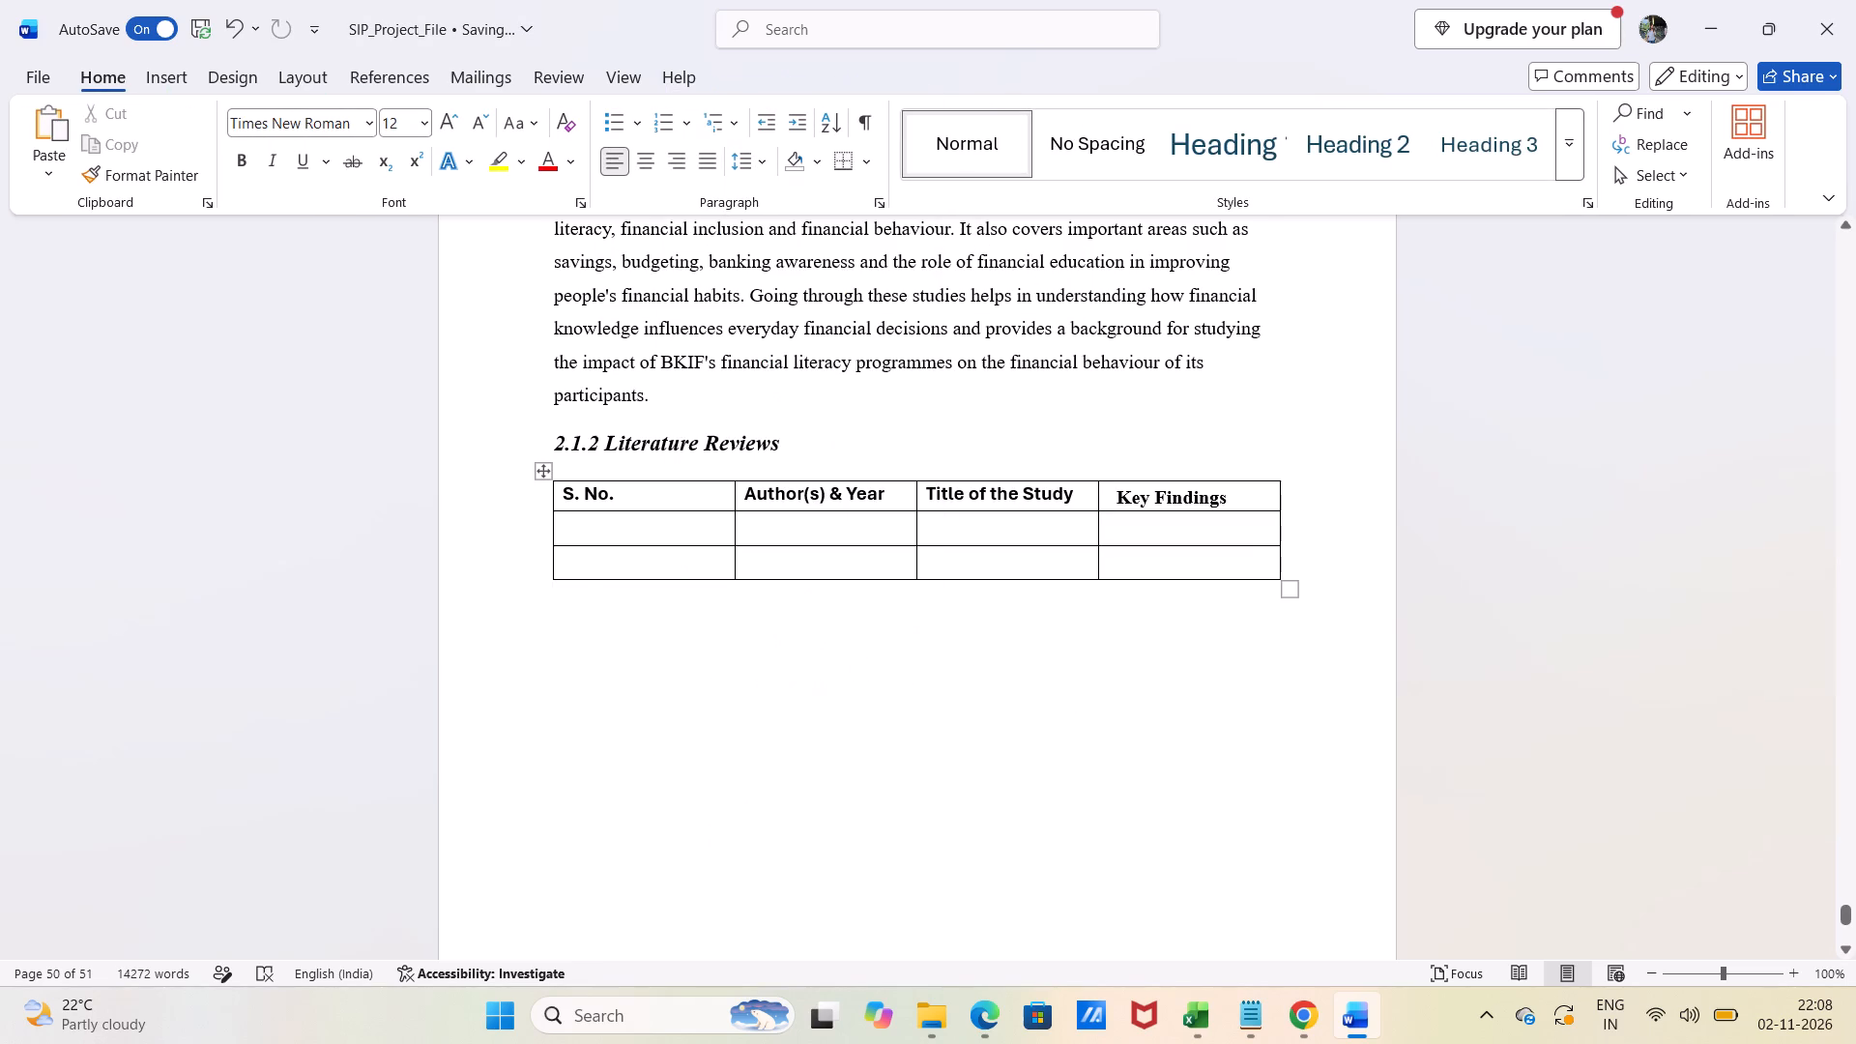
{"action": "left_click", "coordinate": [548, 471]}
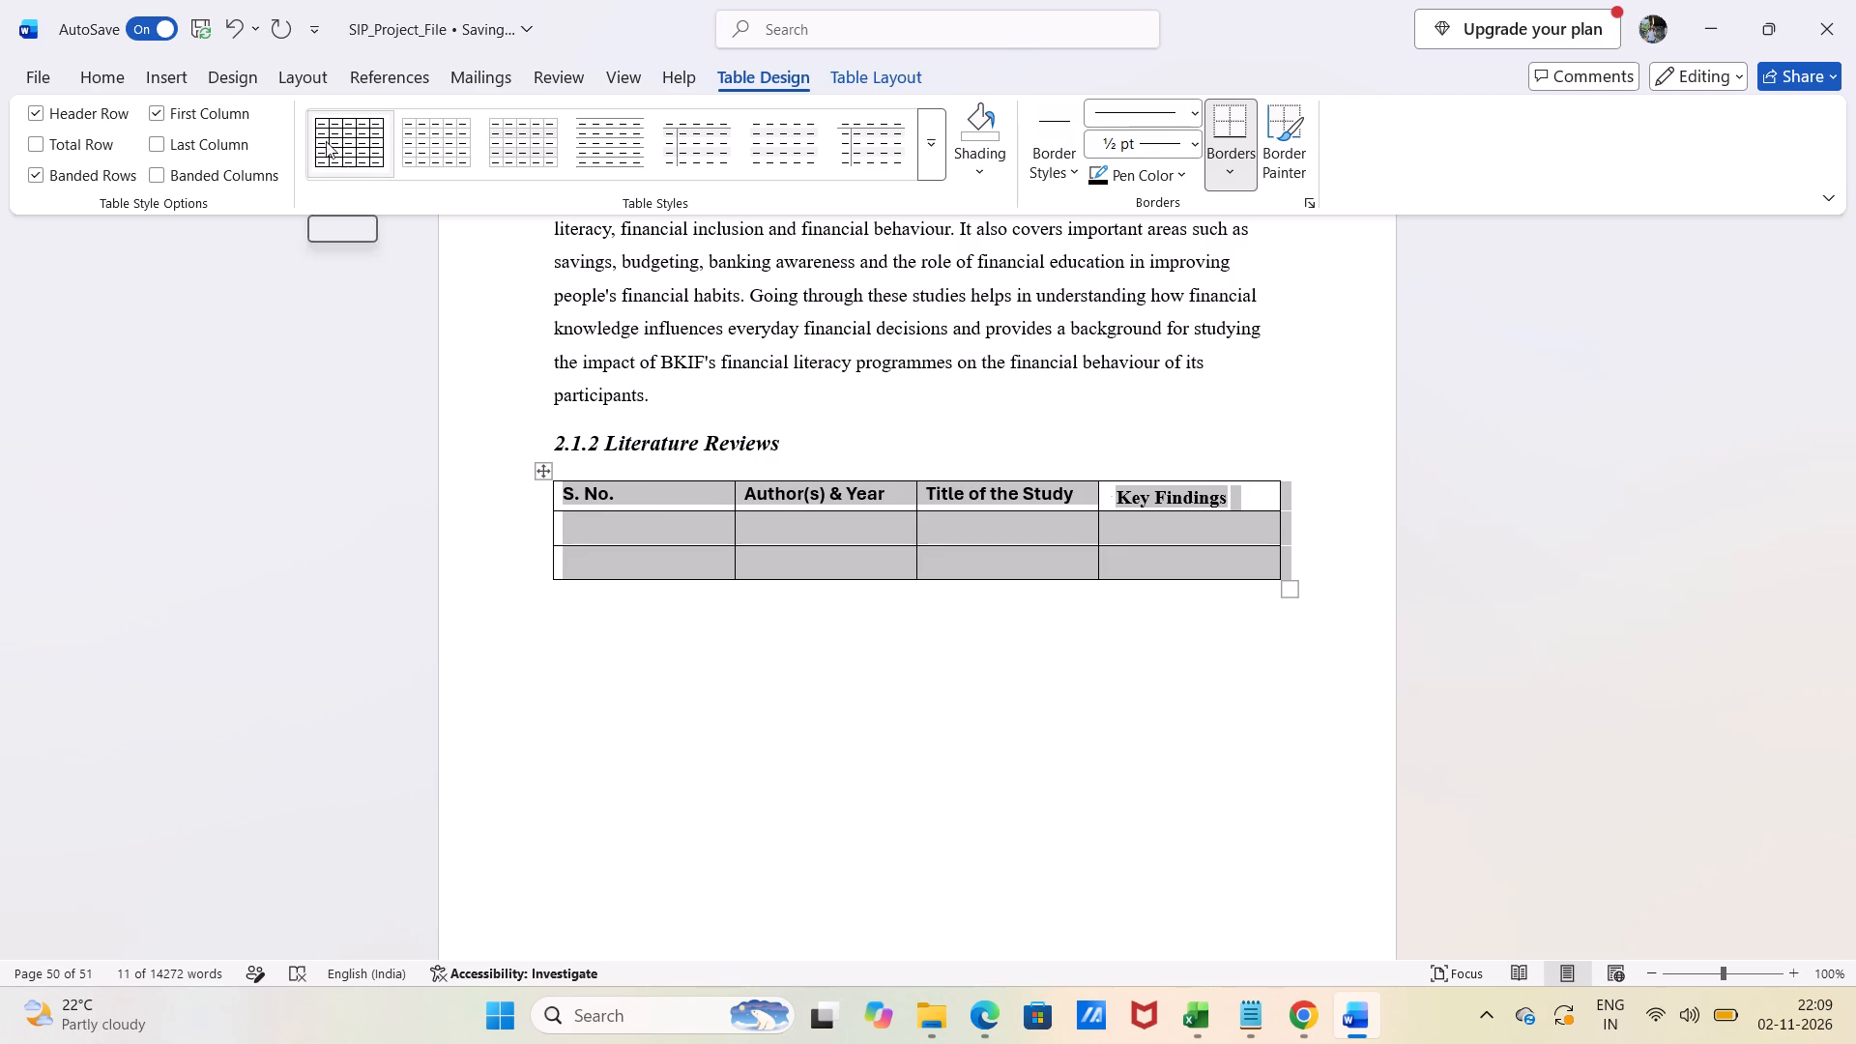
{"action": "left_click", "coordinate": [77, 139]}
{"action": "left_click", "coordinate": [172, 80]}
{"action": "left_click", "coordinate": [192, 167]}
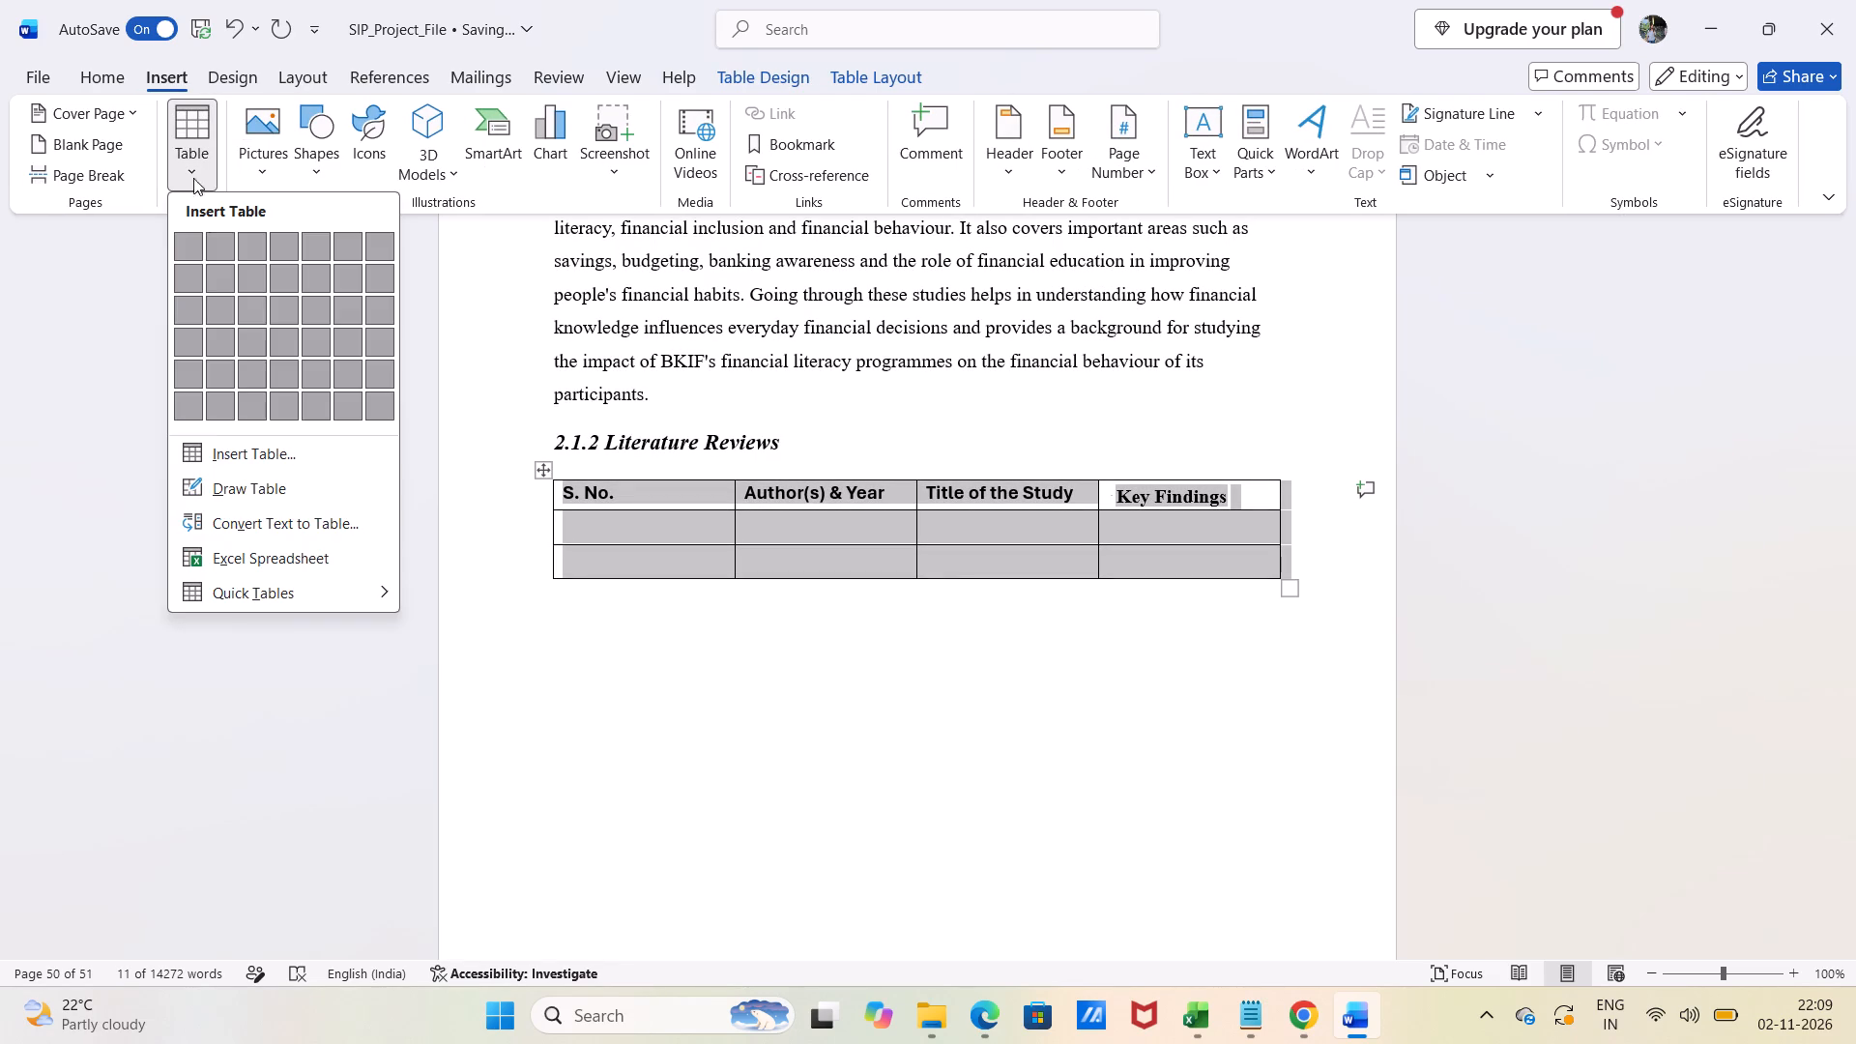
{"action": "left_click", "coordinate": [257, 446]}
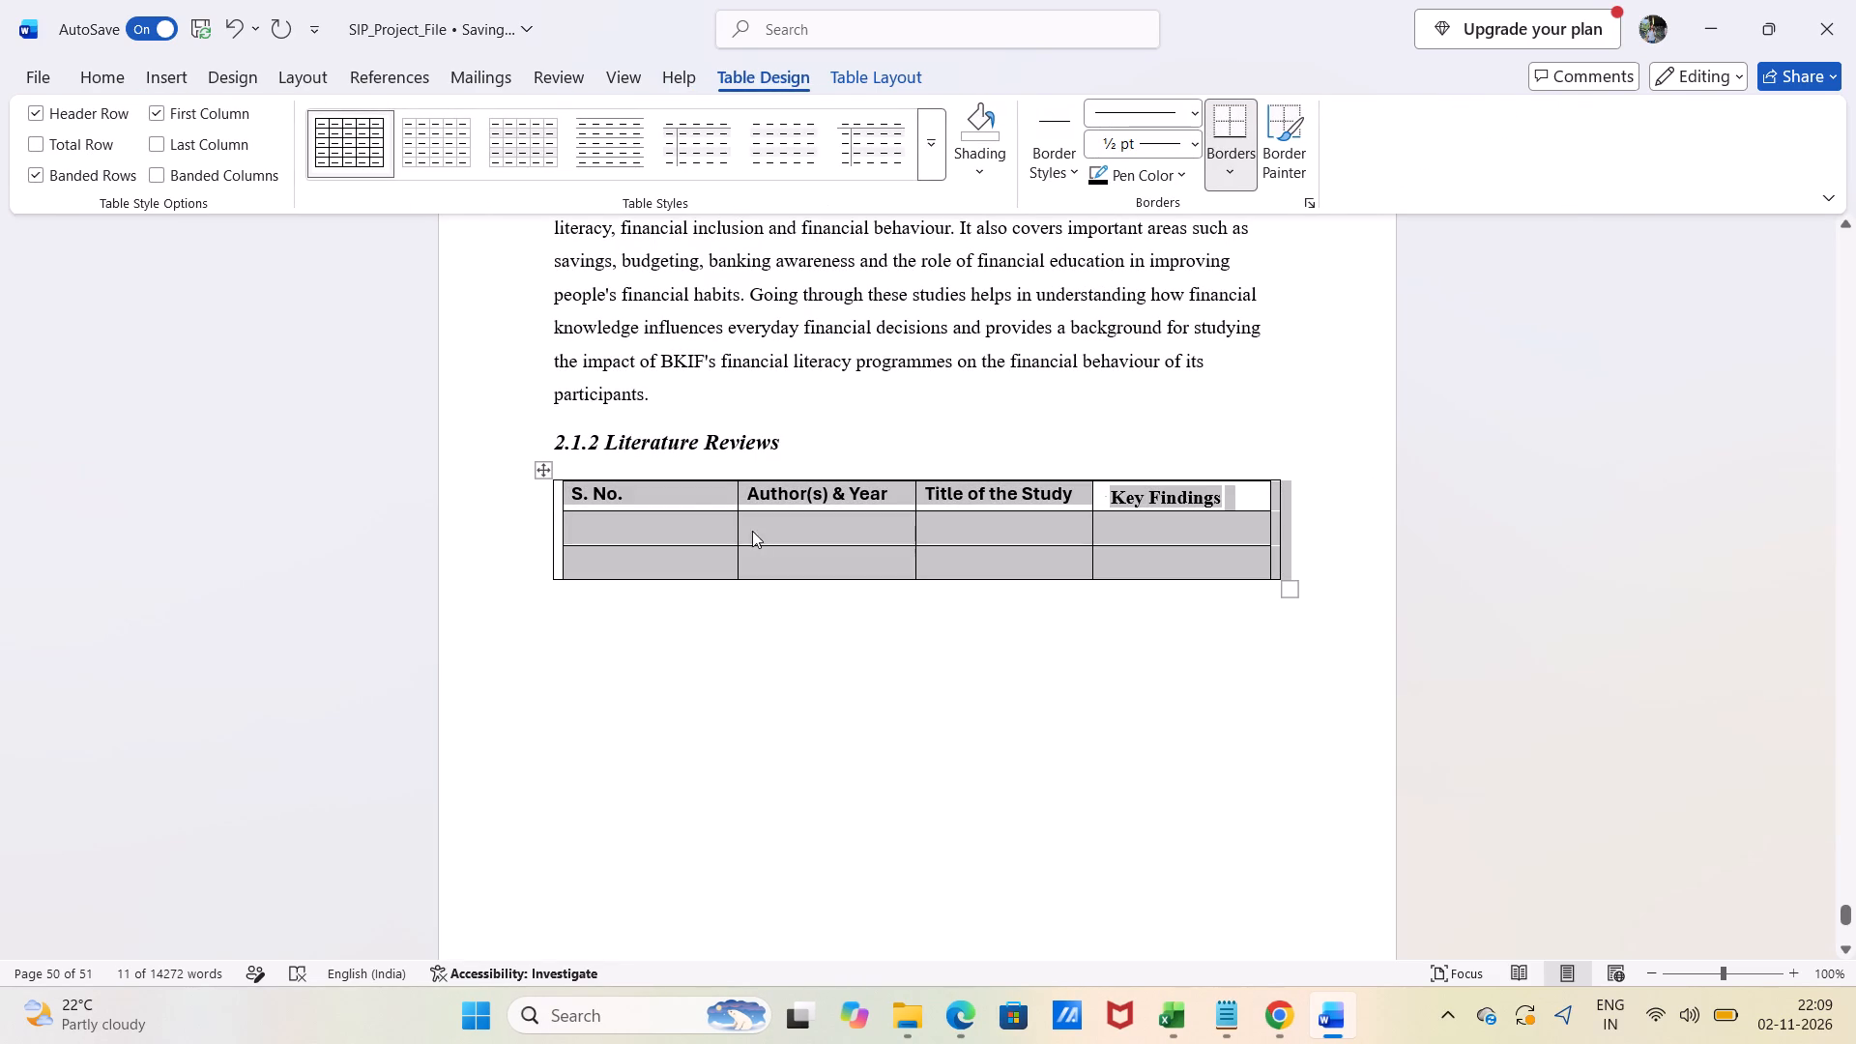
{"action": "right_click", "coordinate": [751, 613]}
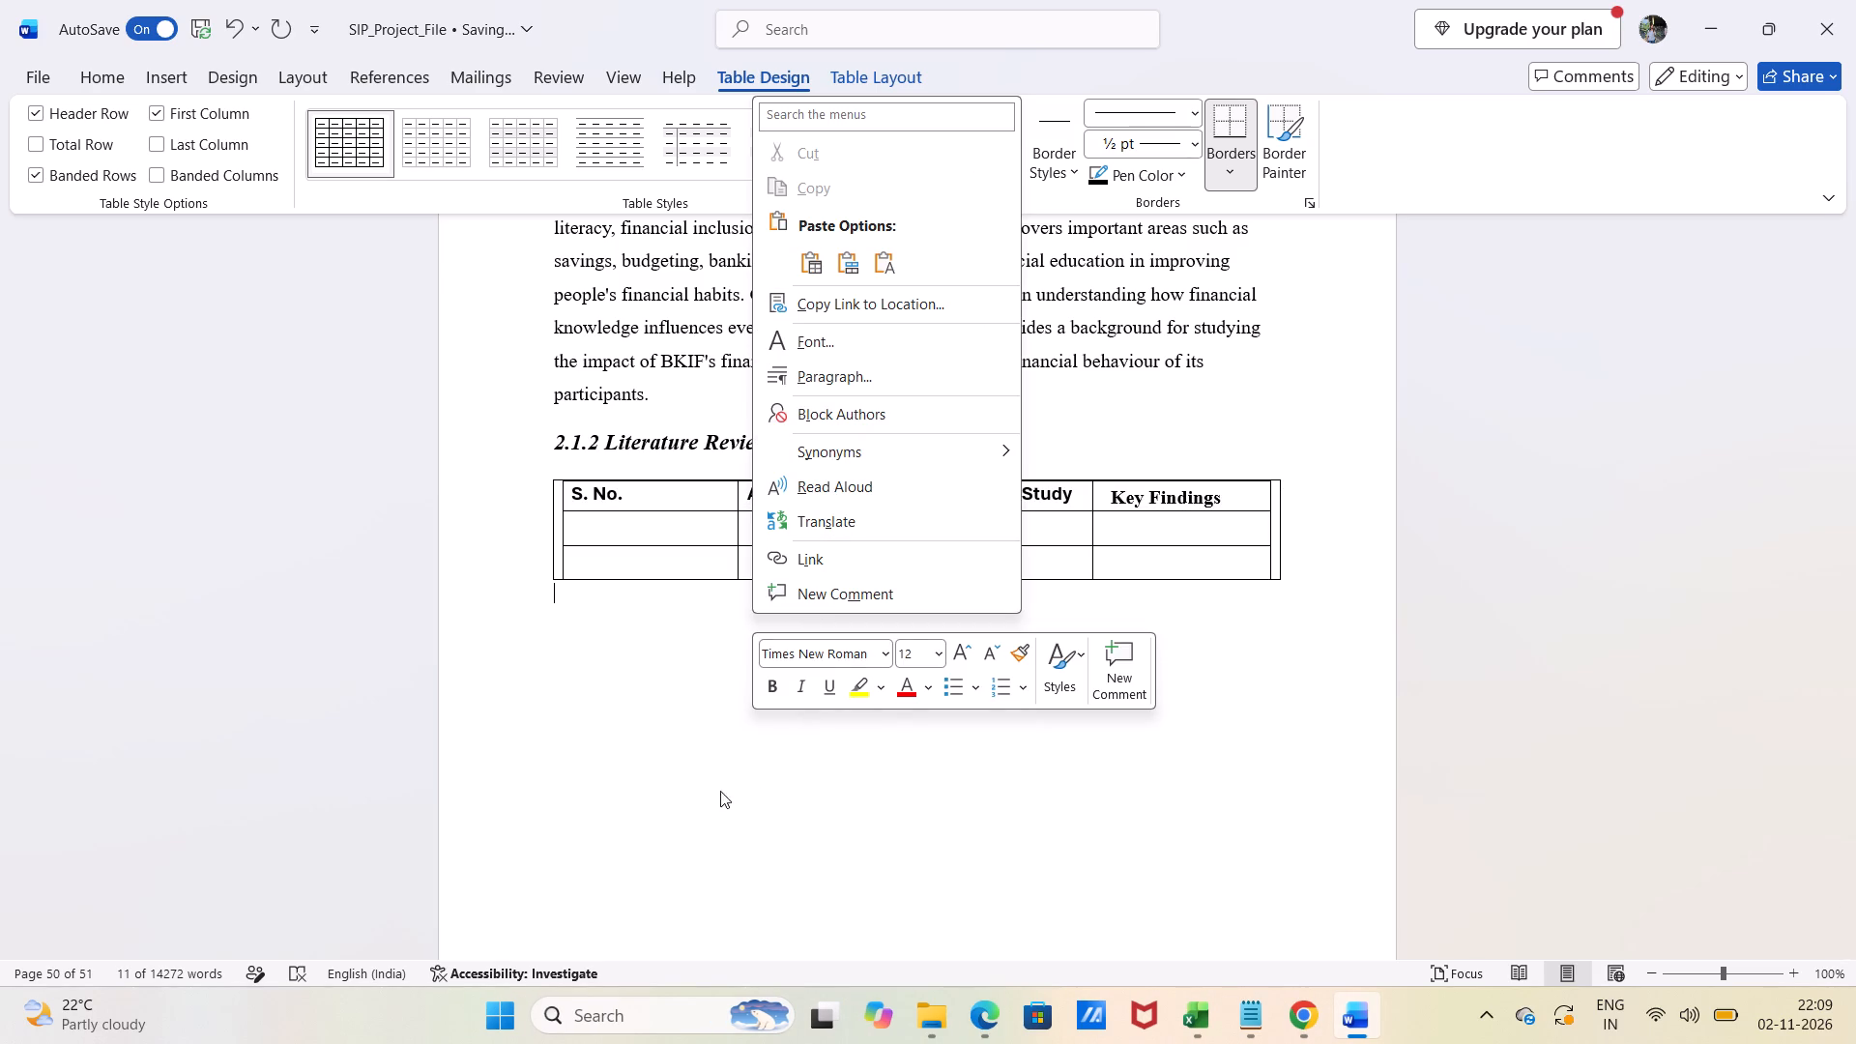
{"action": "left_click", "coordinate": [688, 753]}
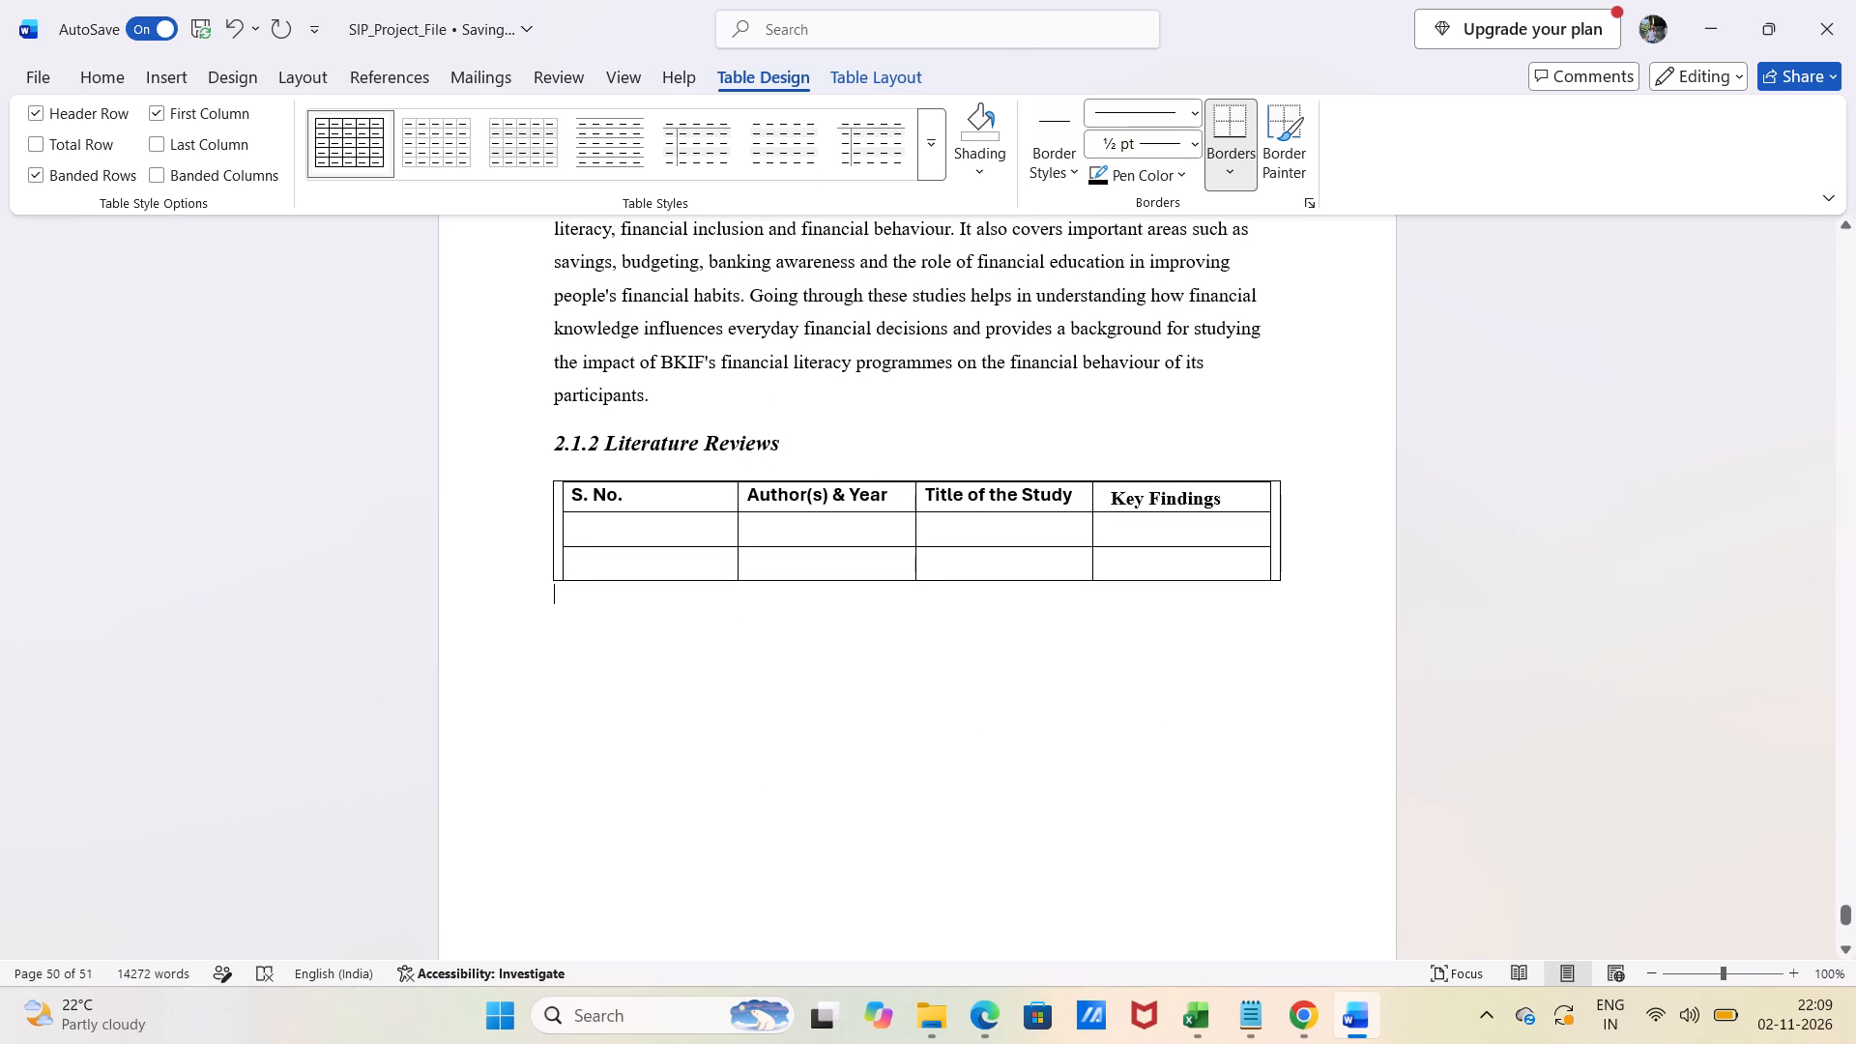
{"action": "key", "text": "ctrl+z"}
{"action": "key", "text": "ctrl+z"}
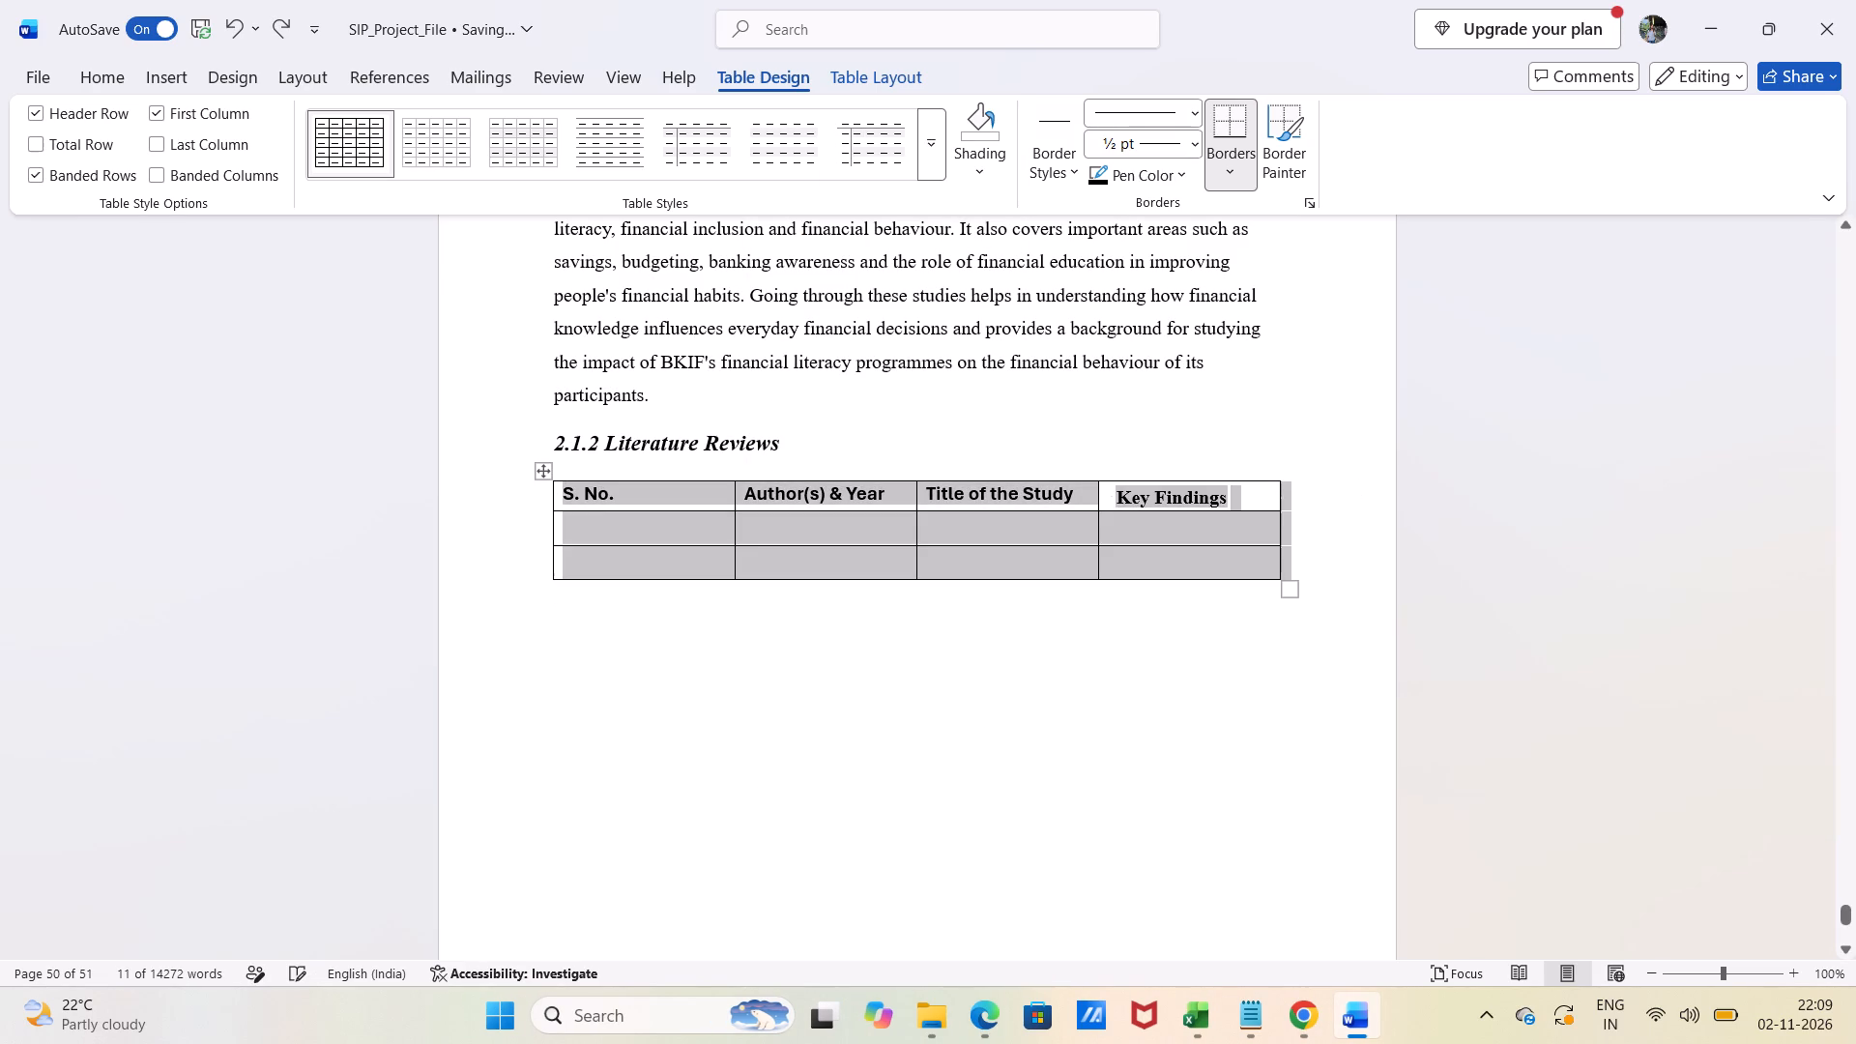
Delete the entire literature review table under the 2.1.2 Literature Reviews heading.
{"action": "left_click", "coordinate": [610, 538]}
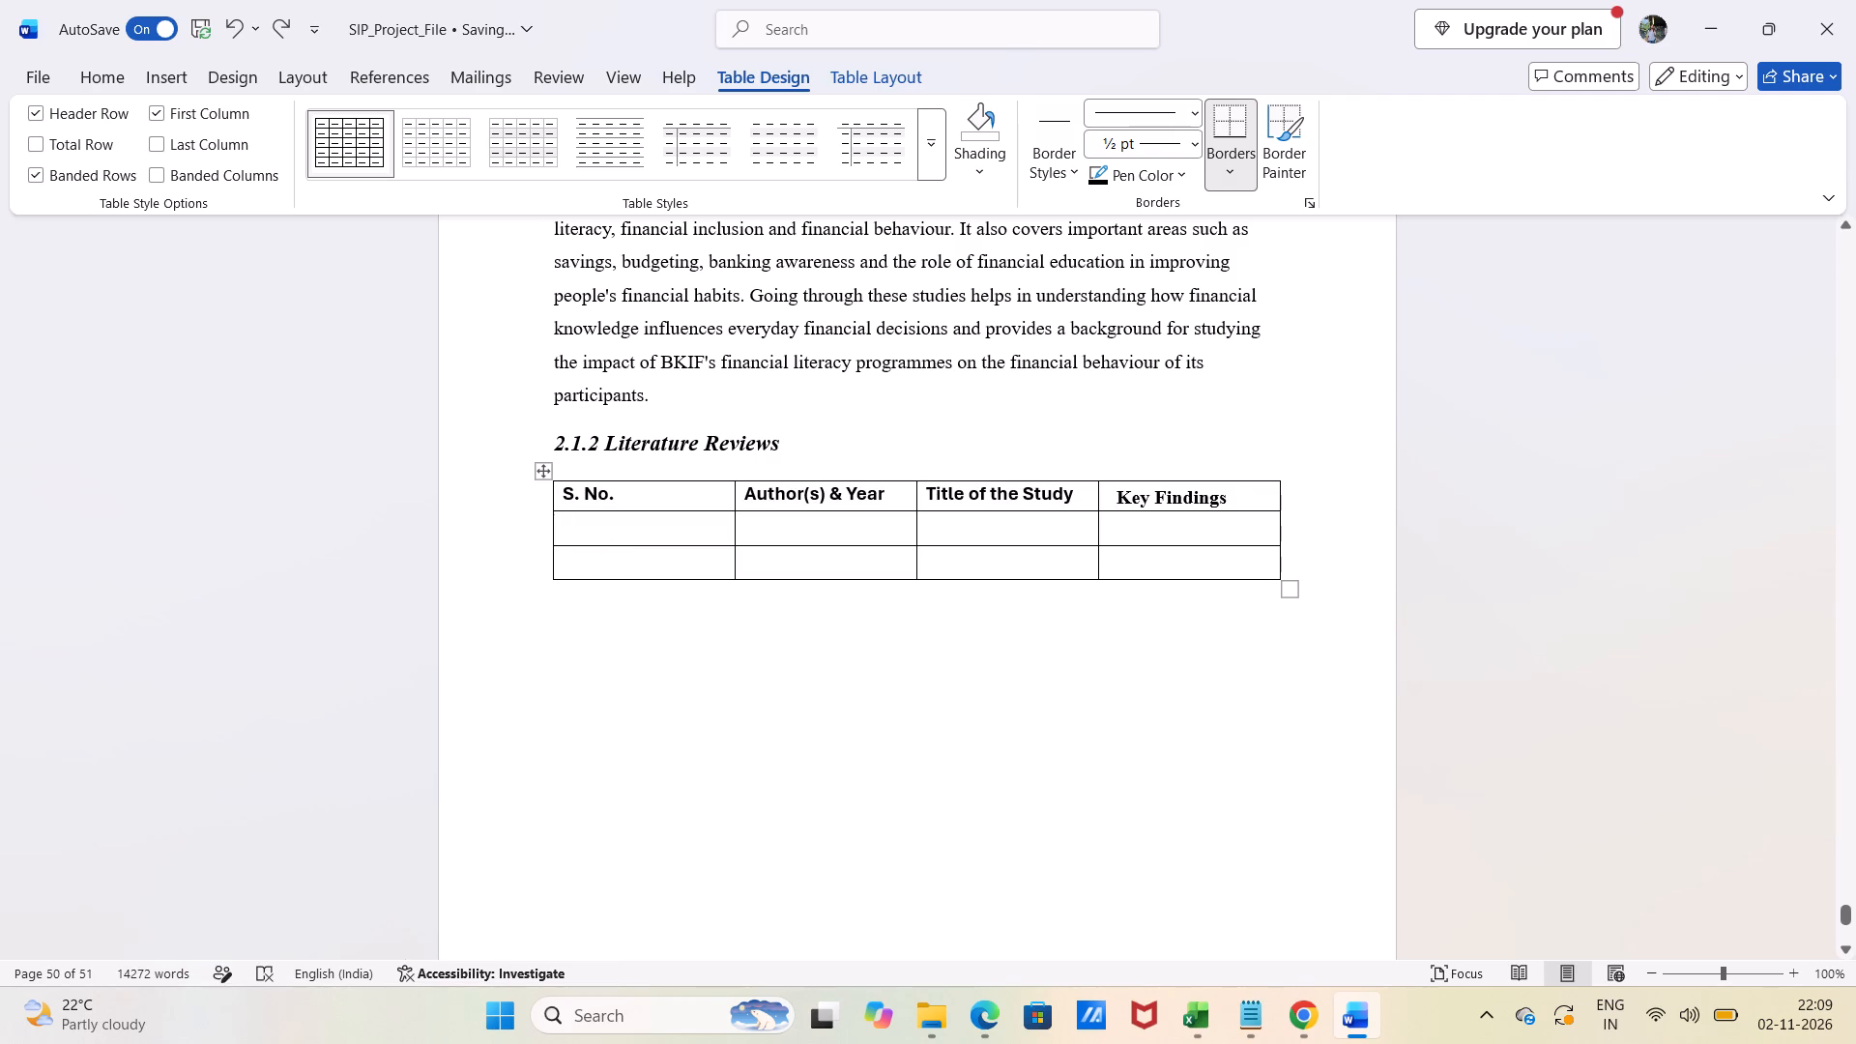
{"action": "left_click", "coordinate": [540, 469]}
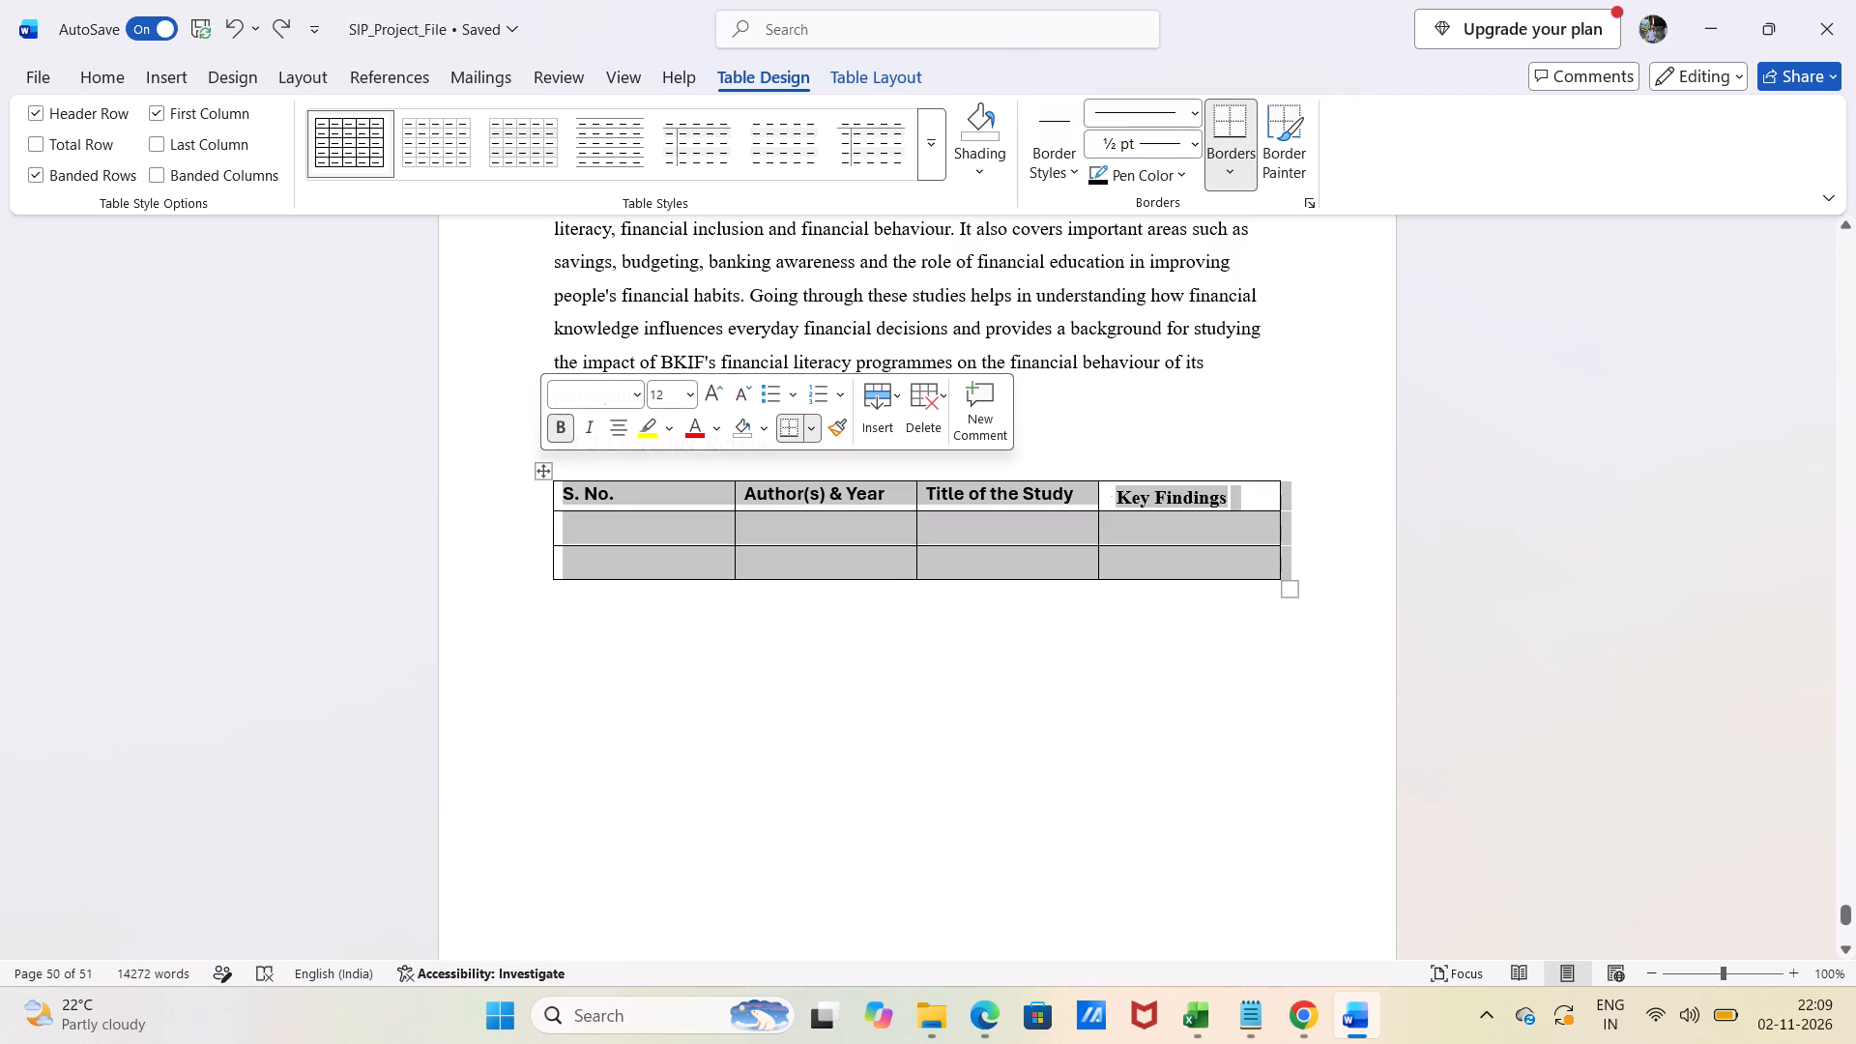
{"action": "left_click", "coordinate": [935, 425]}
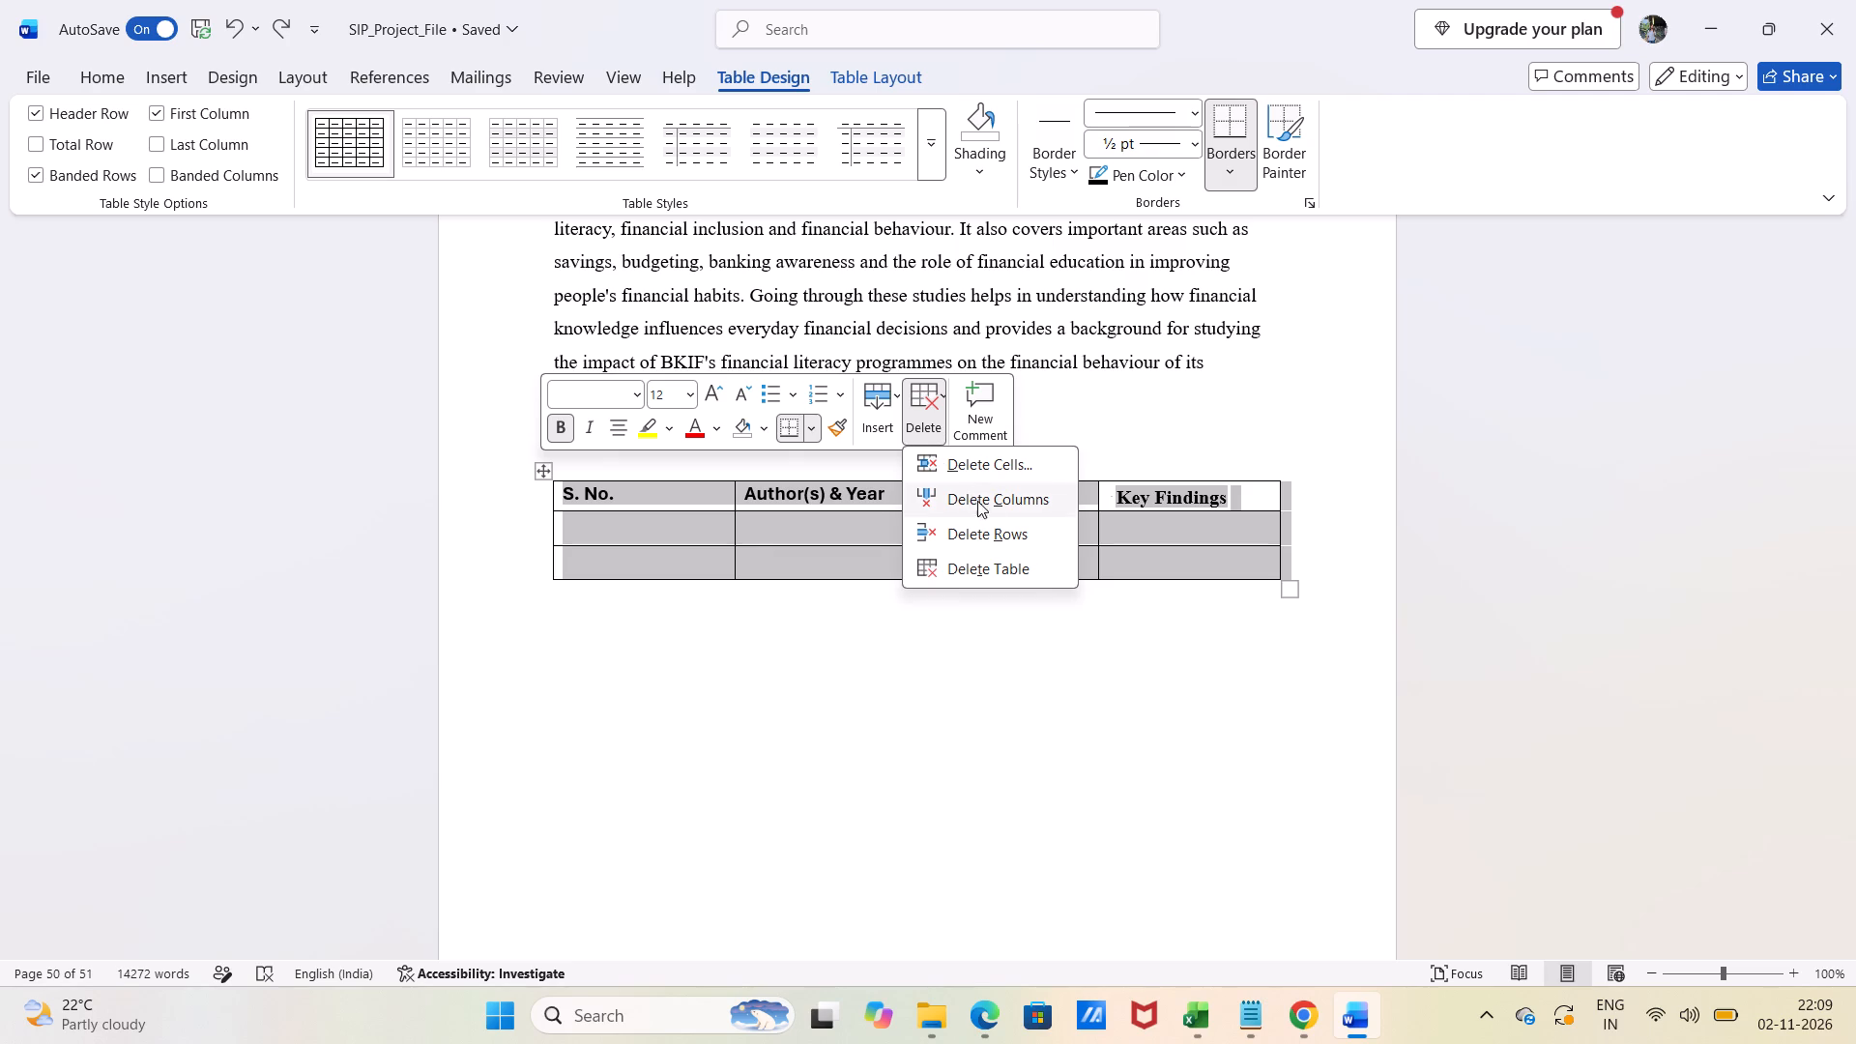
{"action": "left_click", "coordinate": [971, 563]}
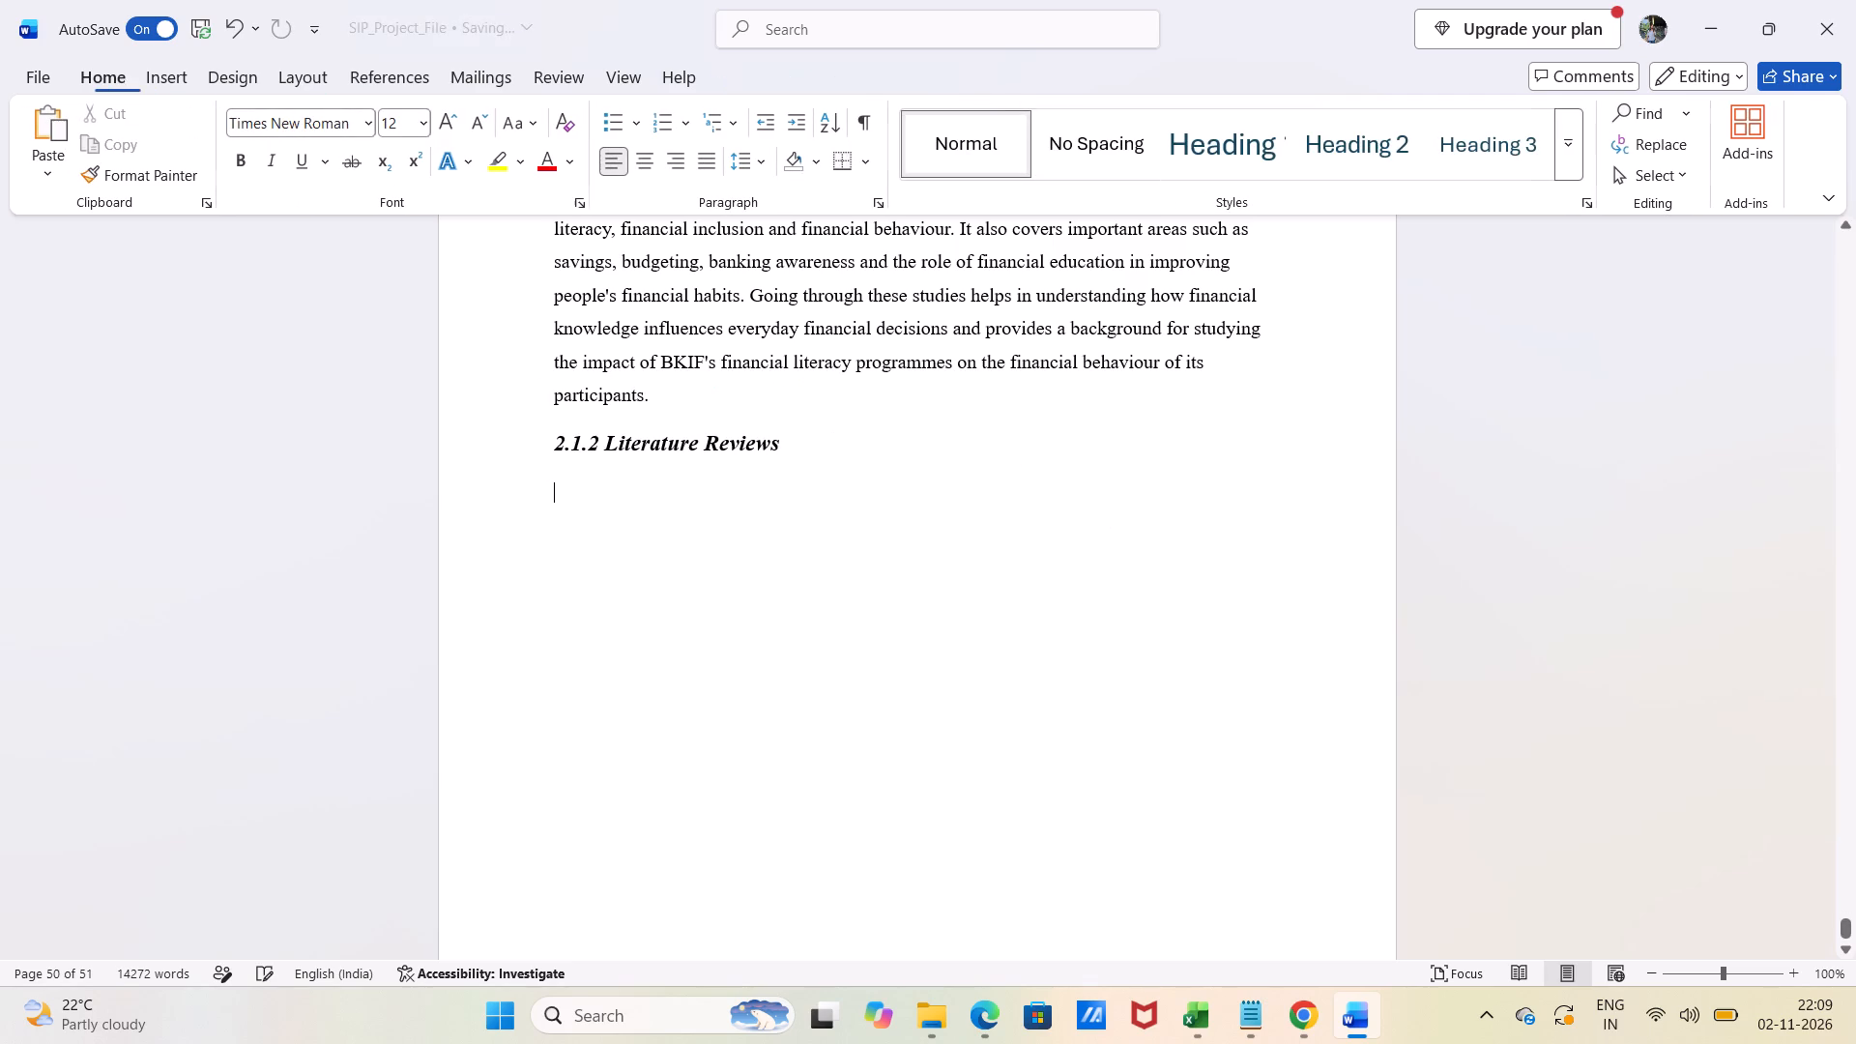
Insert a new table with 4 columns and 23 rows under the 2.1.2 Literature Reviews heading.
{"action": "left_click", "coordinate": [143, 75]}
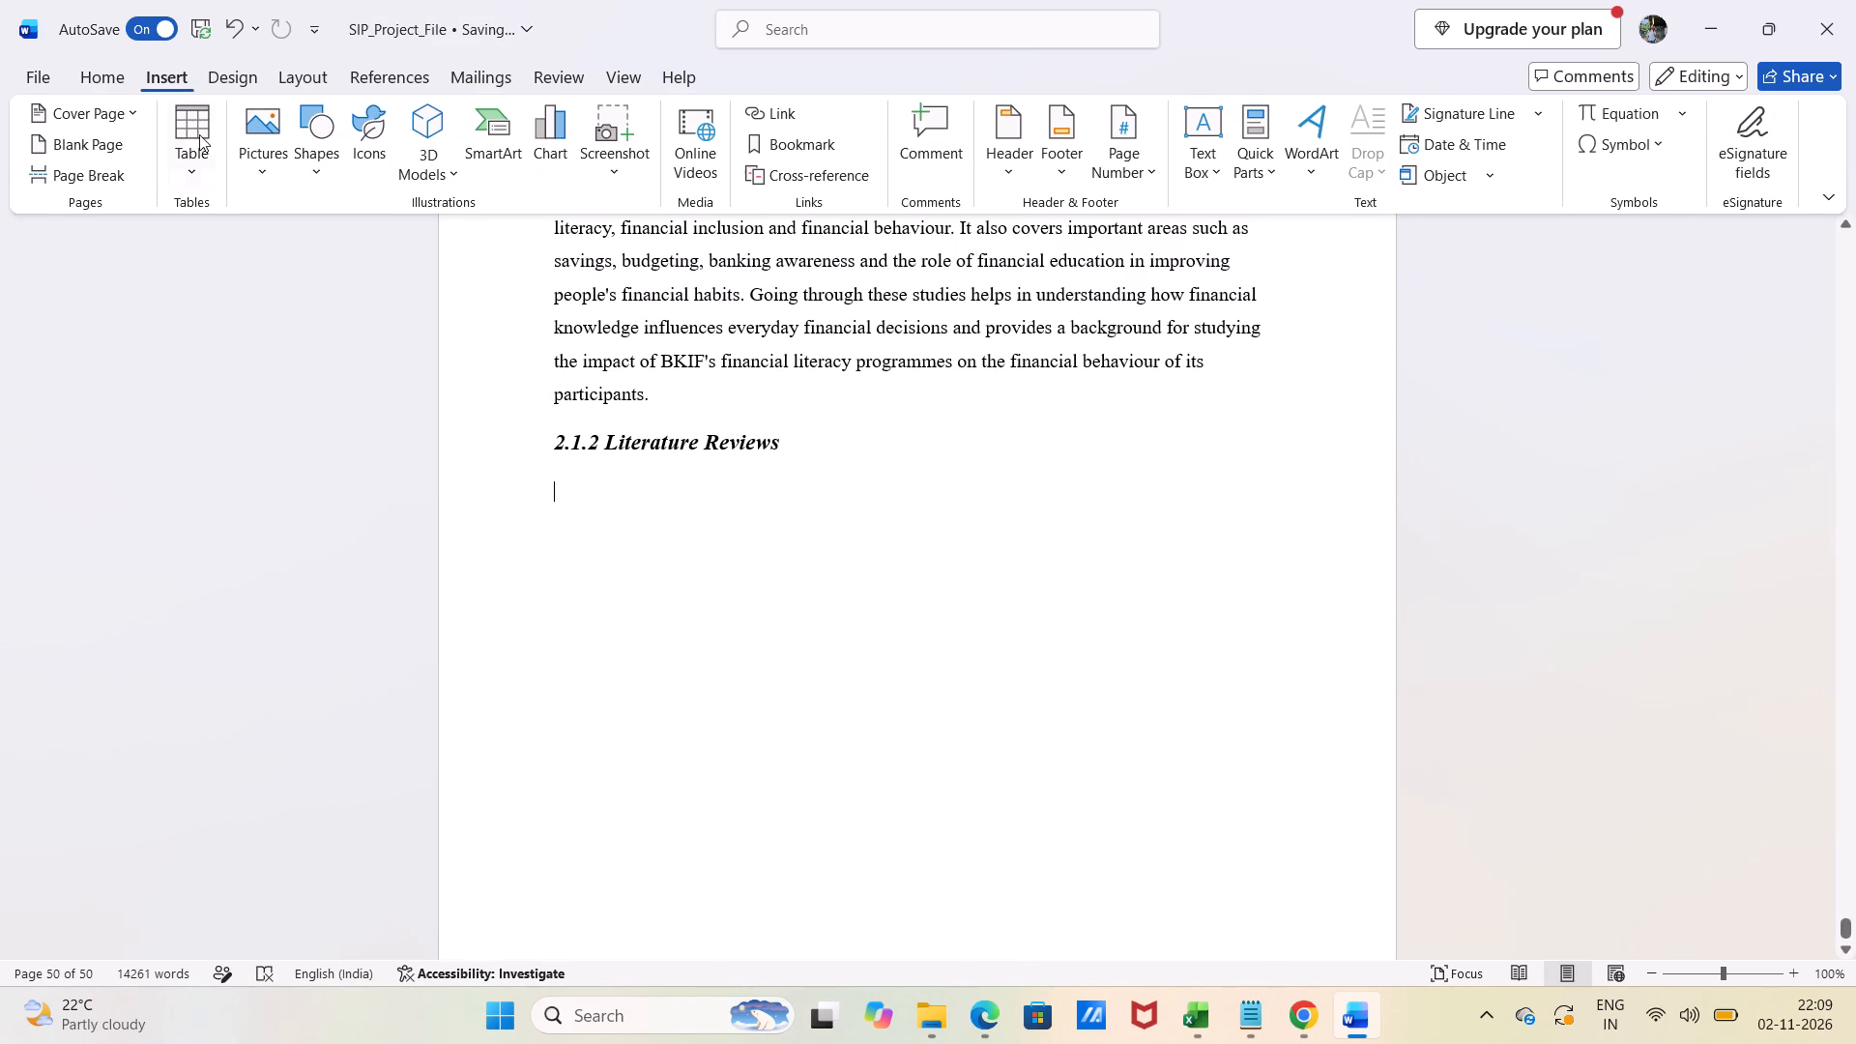
{"action": "left_click", "coordinate": [182, 158]}
{"action": "left_click", "coordinate": [247, 453]}
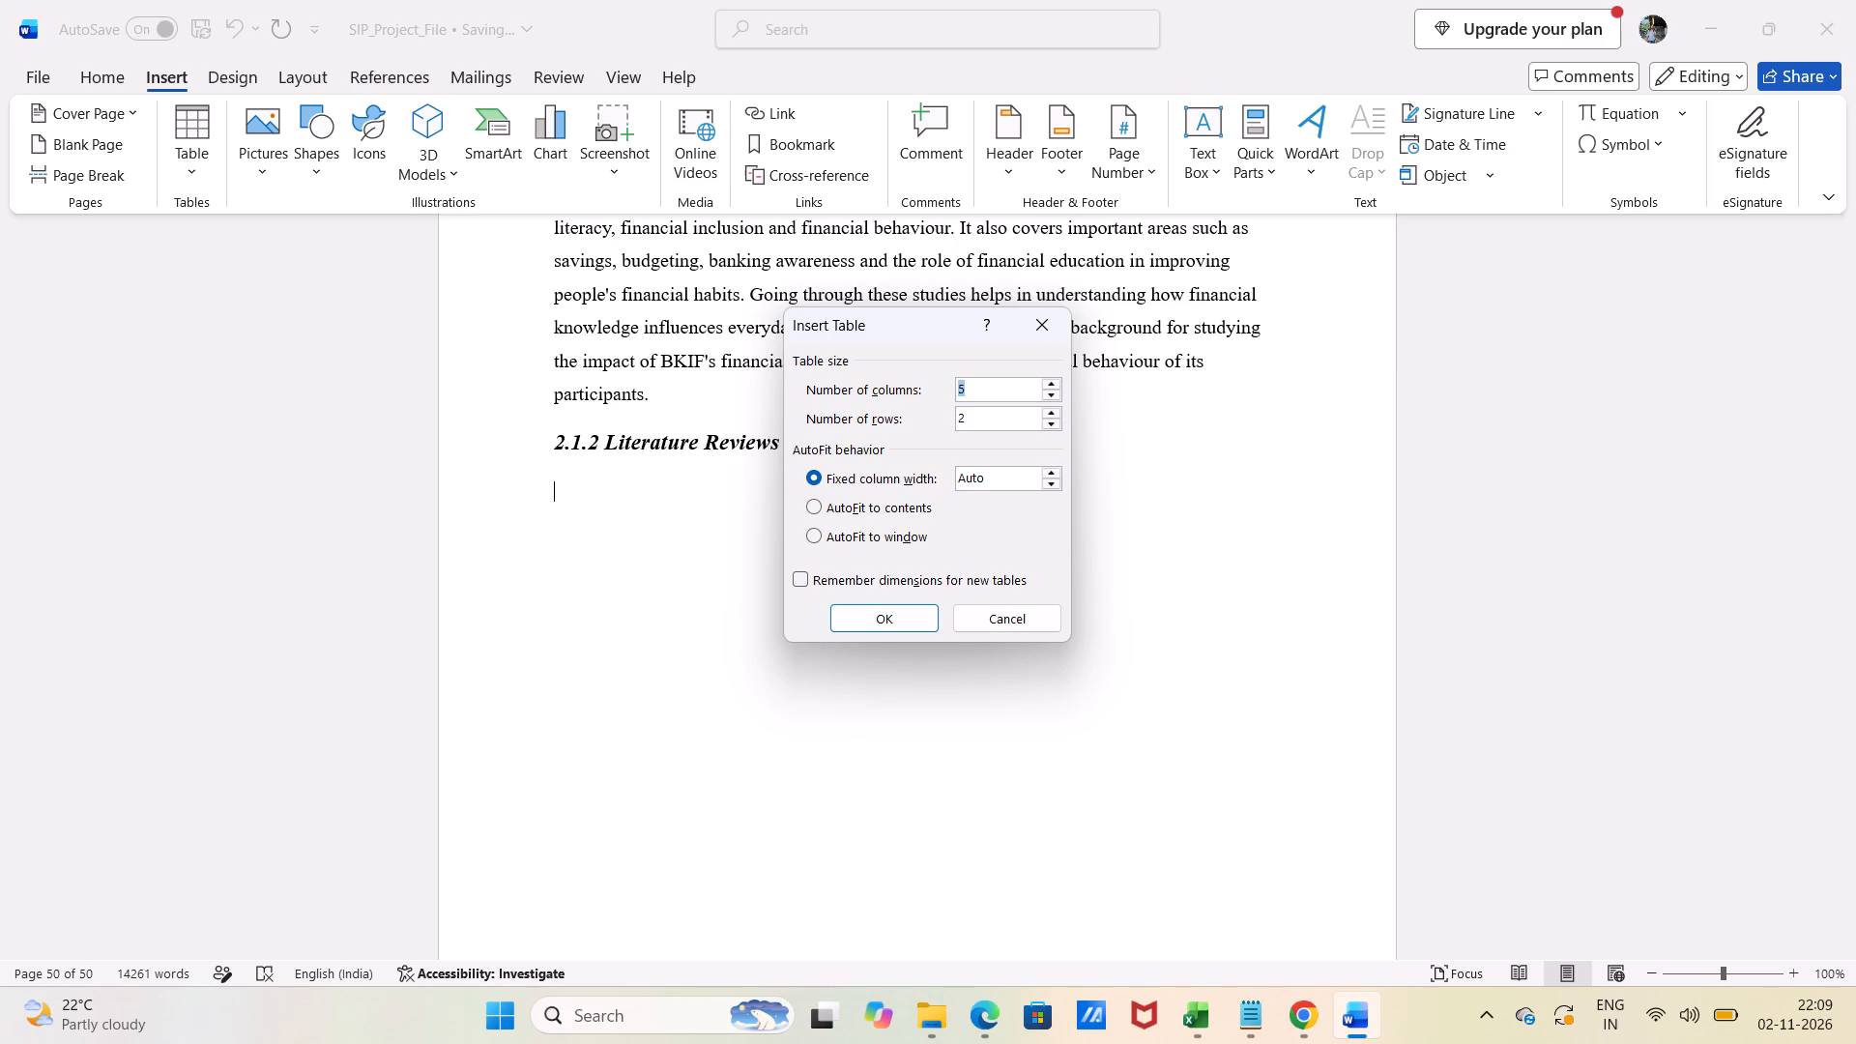
{"action": "key", "text": "4"}
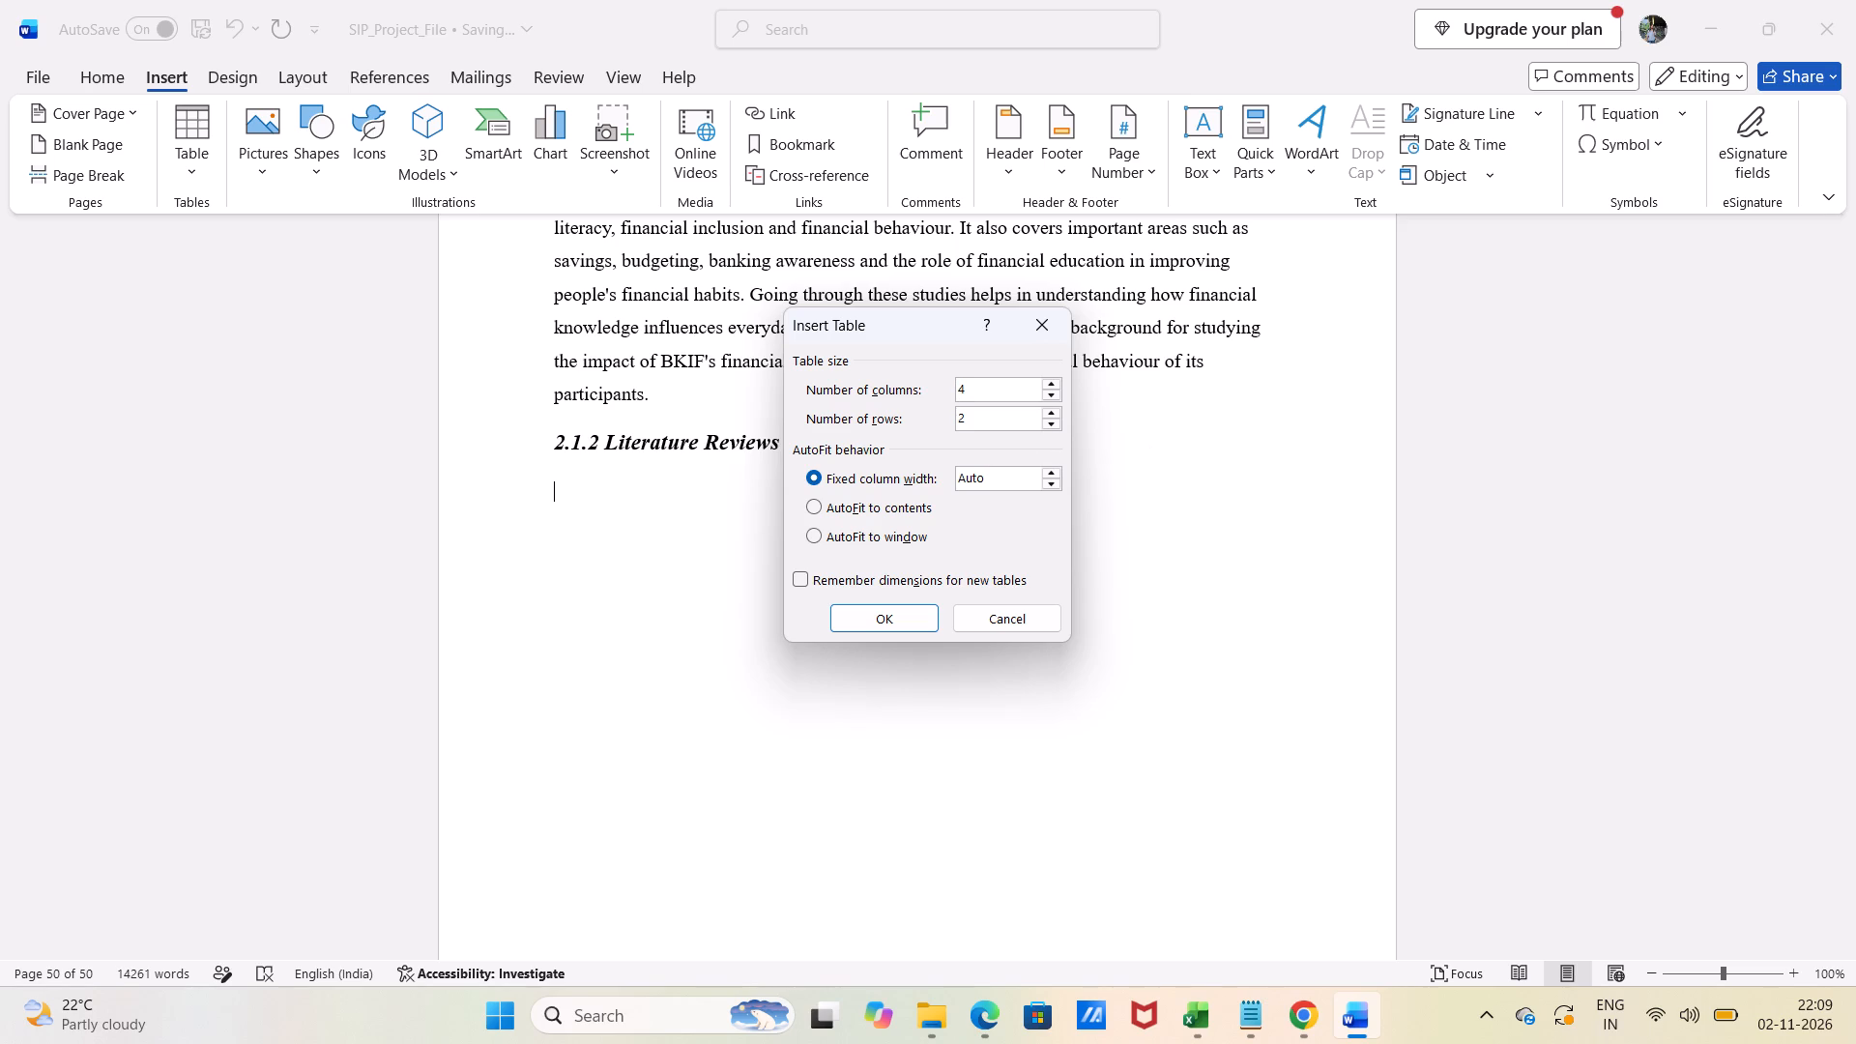
{"action": "left_click", "coordinate": [986, 421]}
{"action": "key", "text": "3"}
{"action": "key", "text": "Return"}
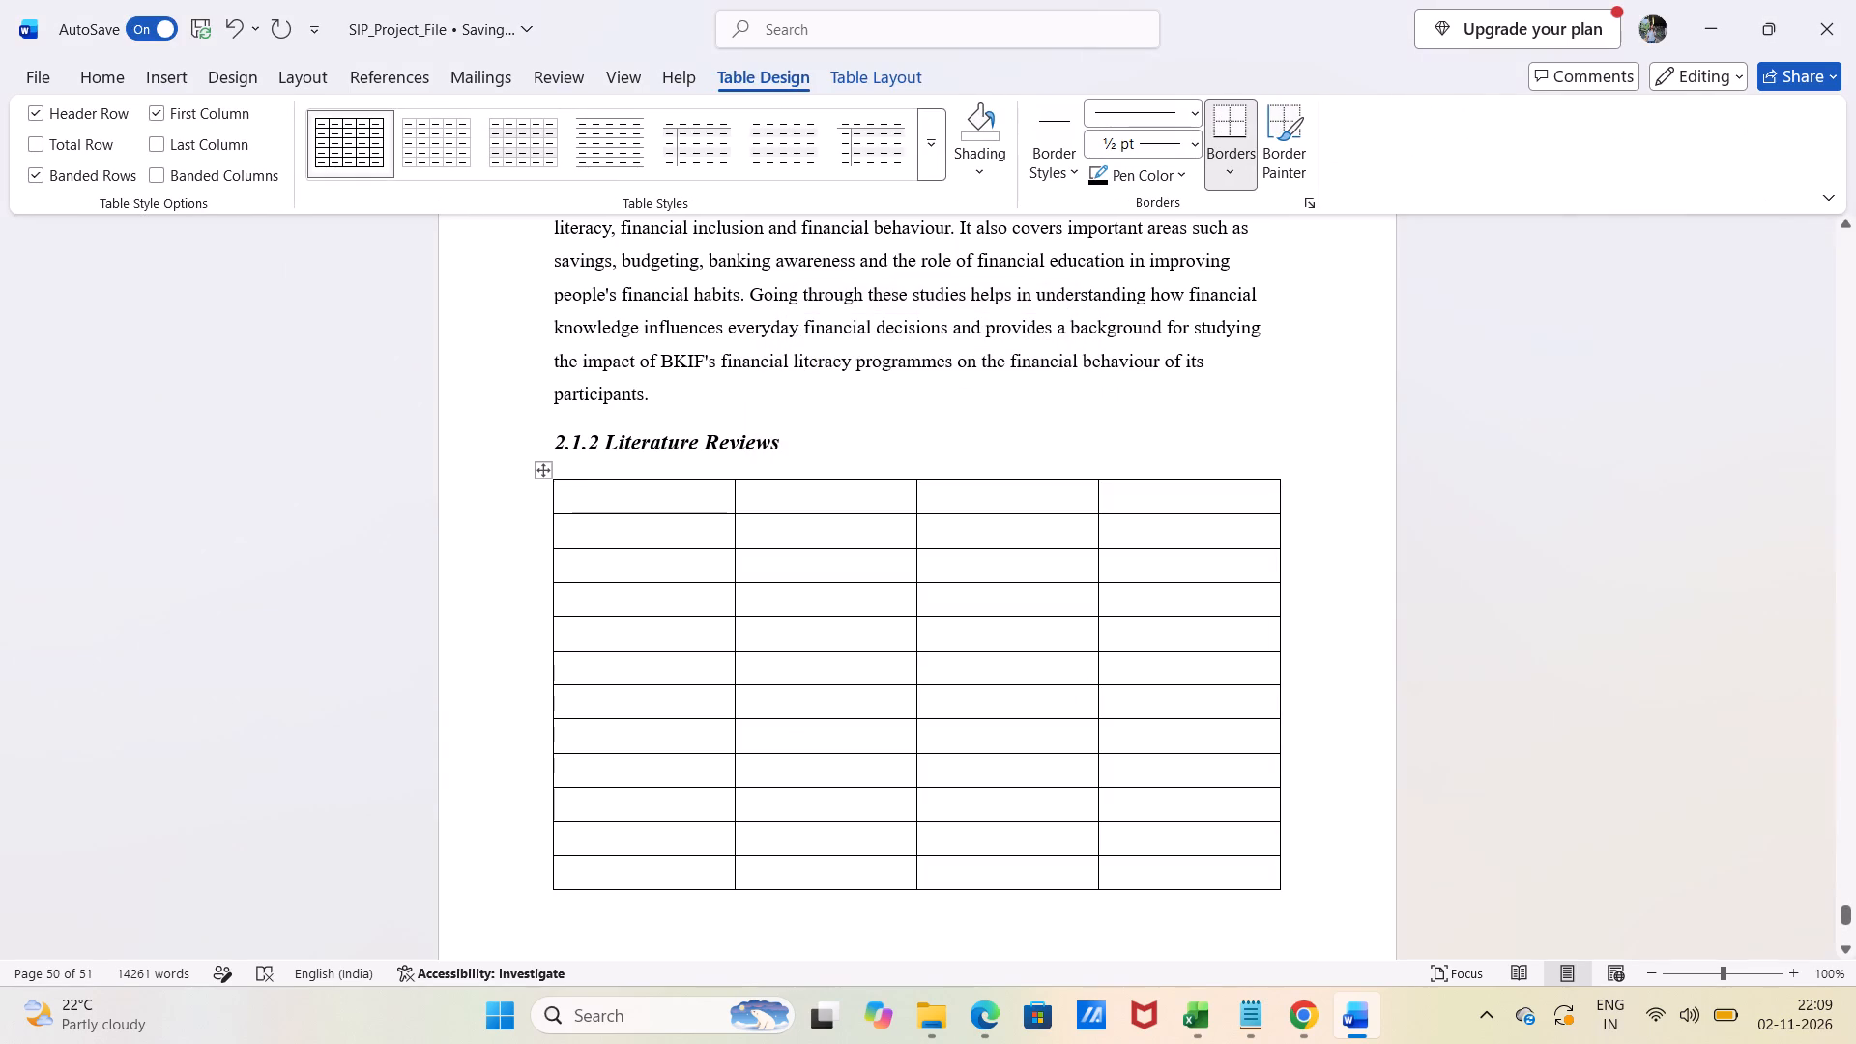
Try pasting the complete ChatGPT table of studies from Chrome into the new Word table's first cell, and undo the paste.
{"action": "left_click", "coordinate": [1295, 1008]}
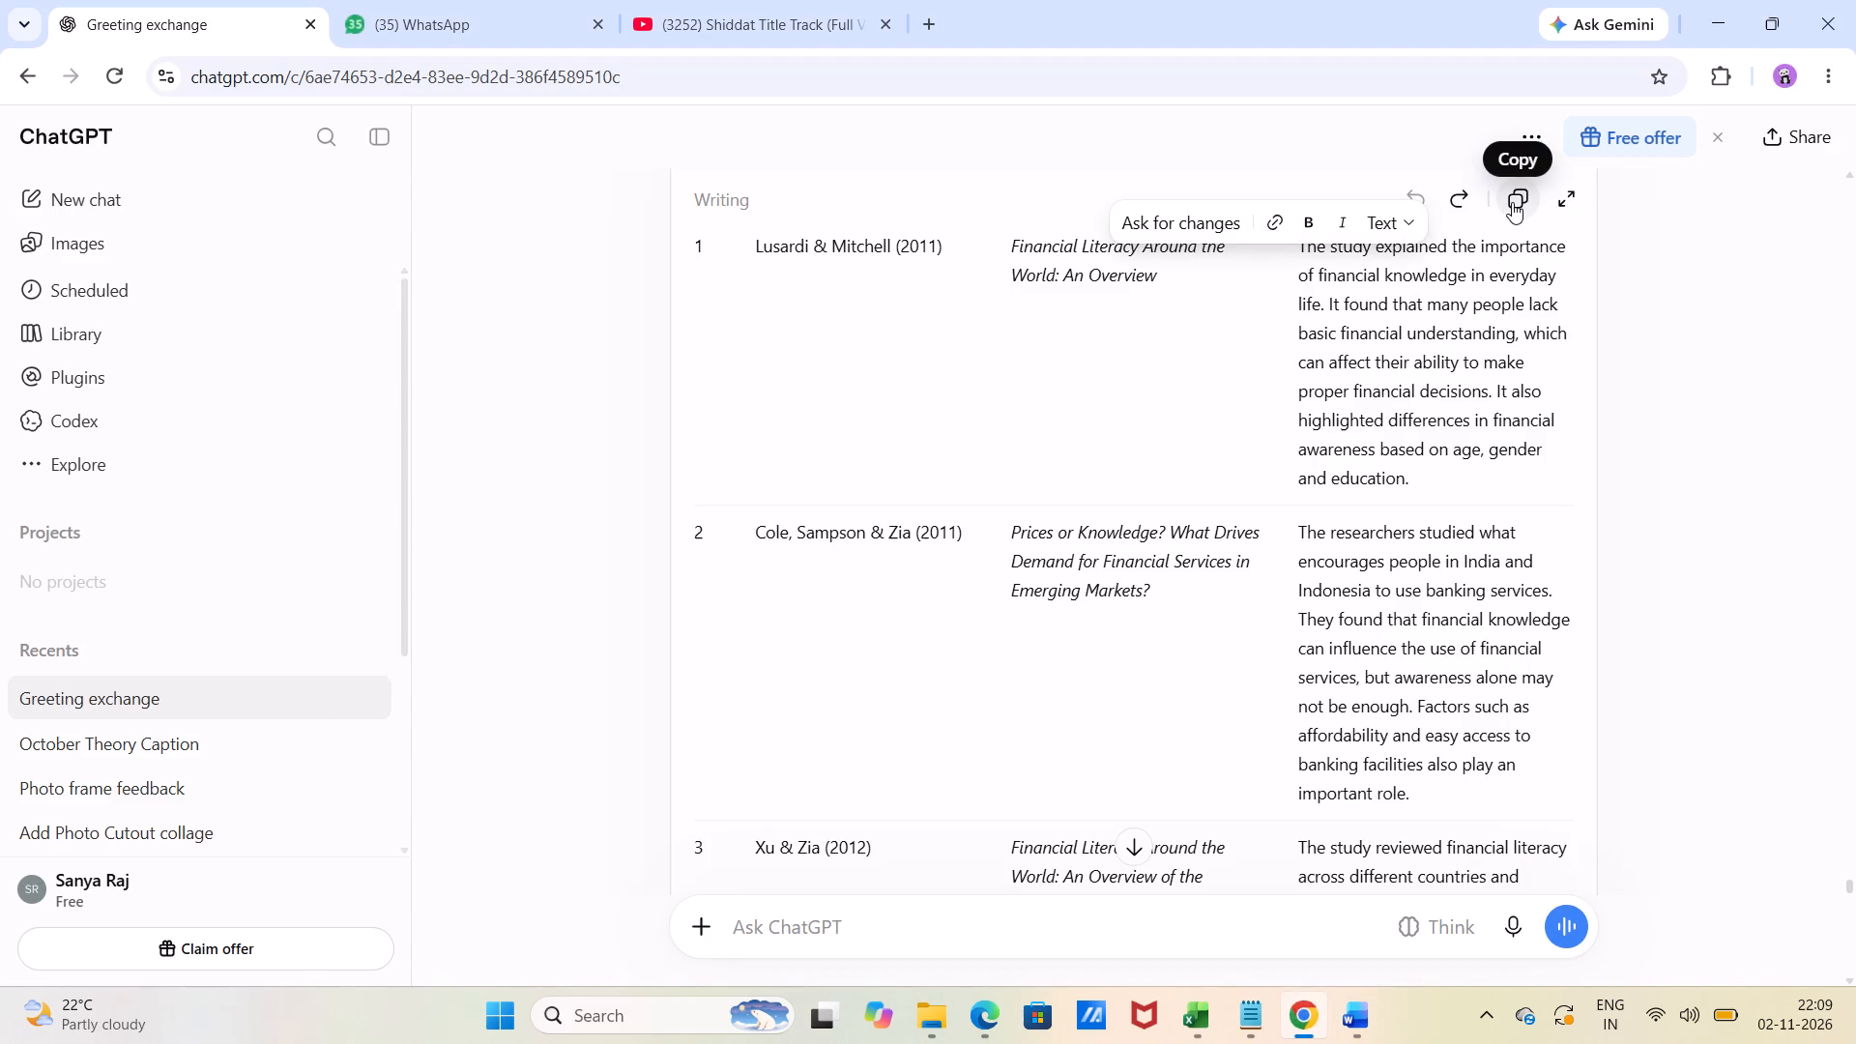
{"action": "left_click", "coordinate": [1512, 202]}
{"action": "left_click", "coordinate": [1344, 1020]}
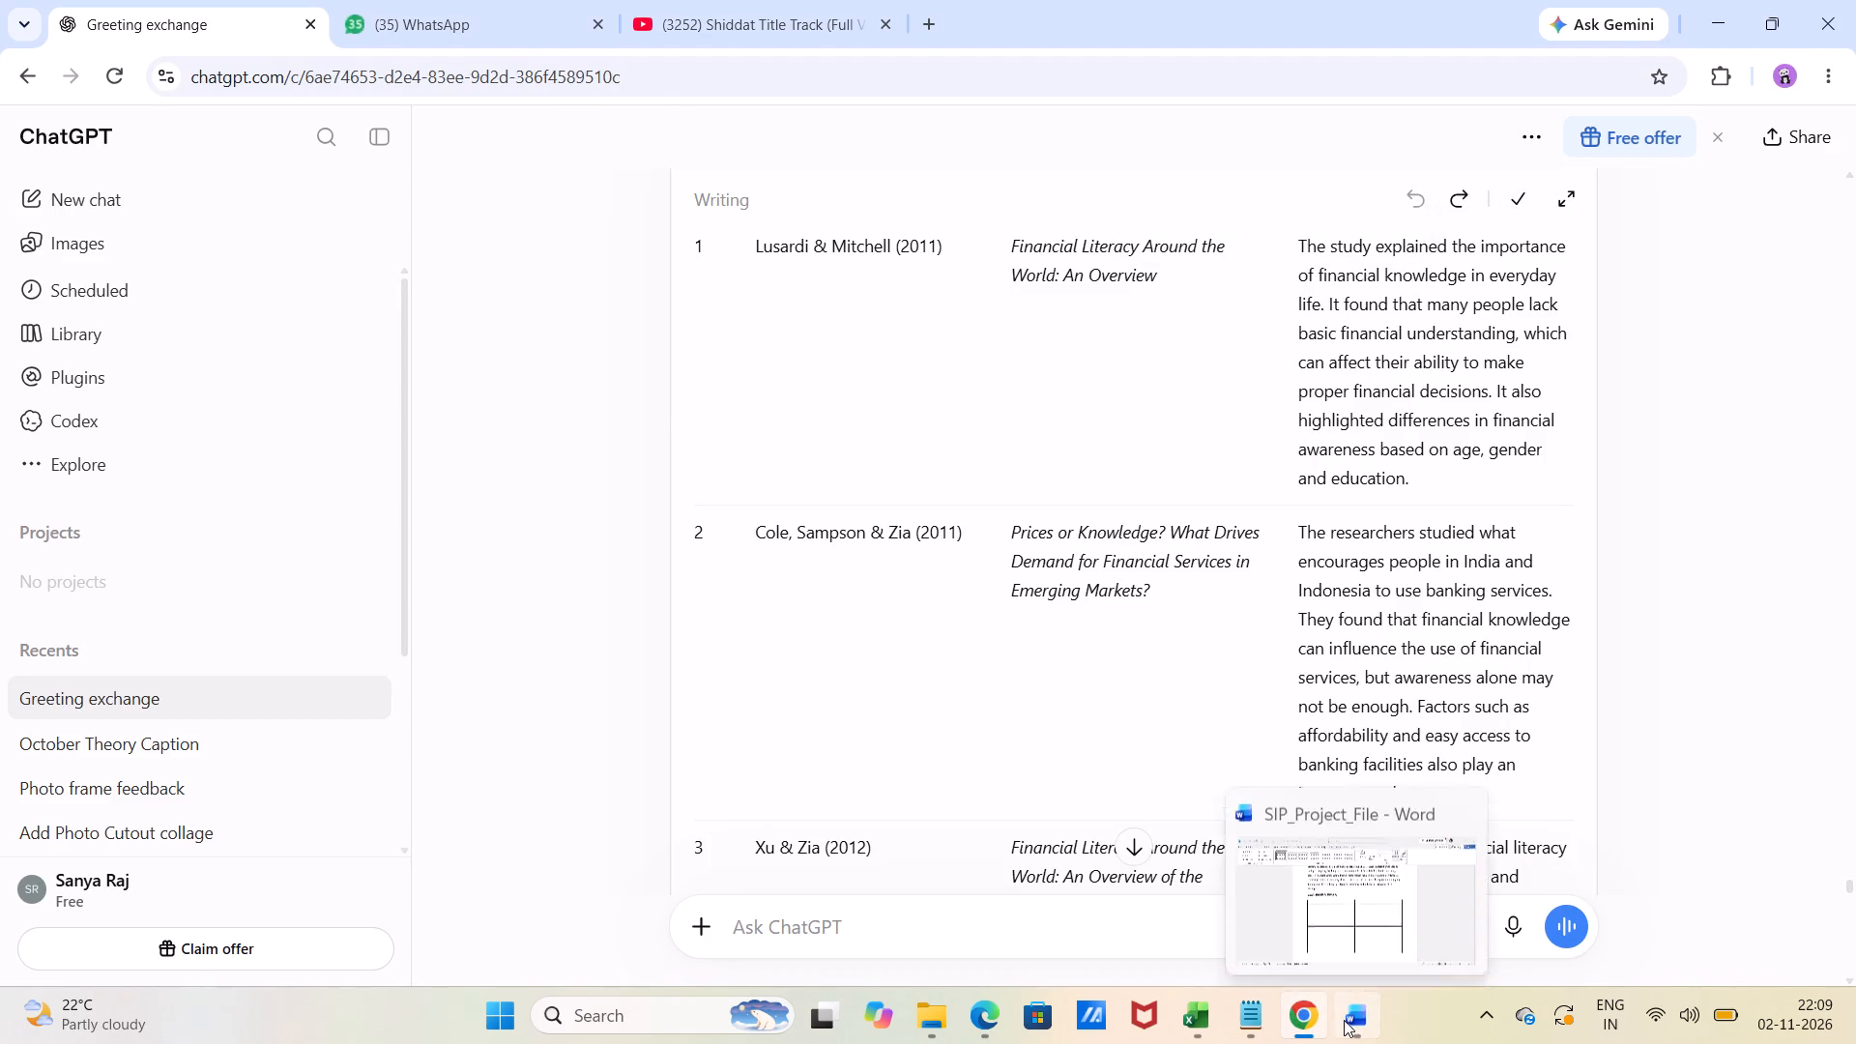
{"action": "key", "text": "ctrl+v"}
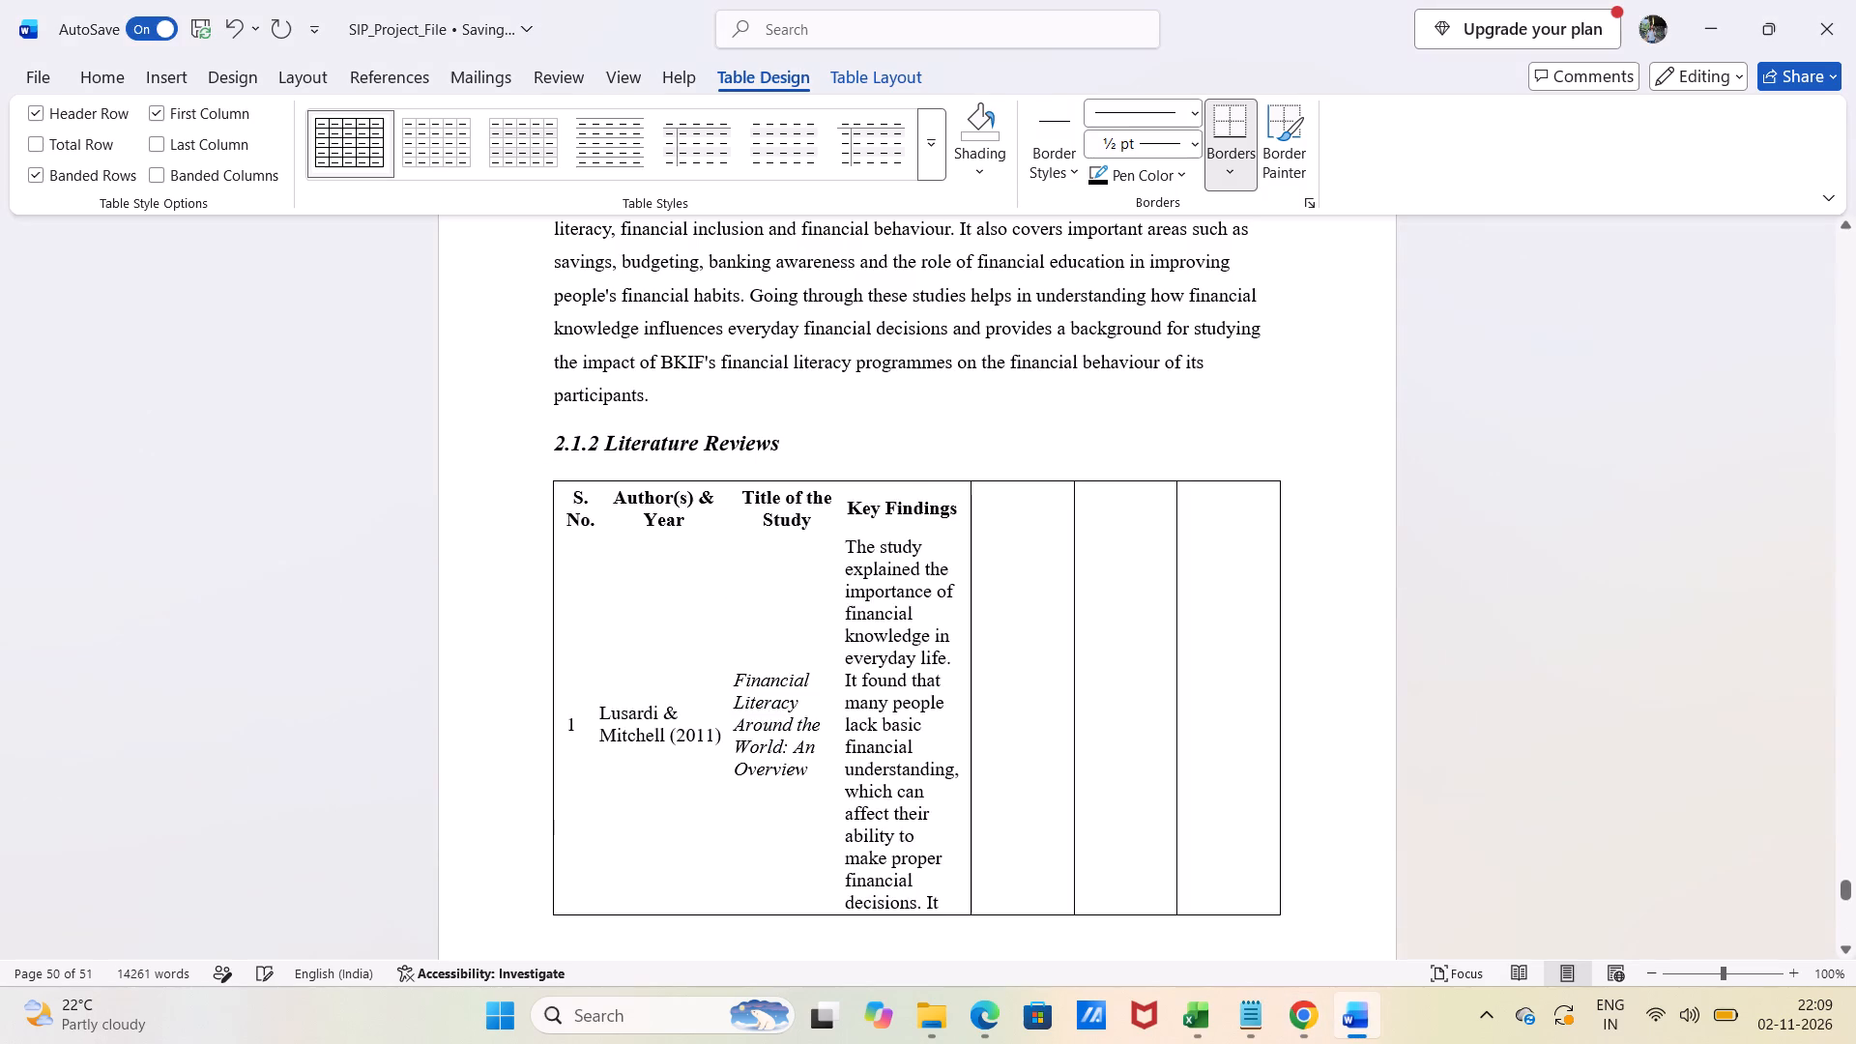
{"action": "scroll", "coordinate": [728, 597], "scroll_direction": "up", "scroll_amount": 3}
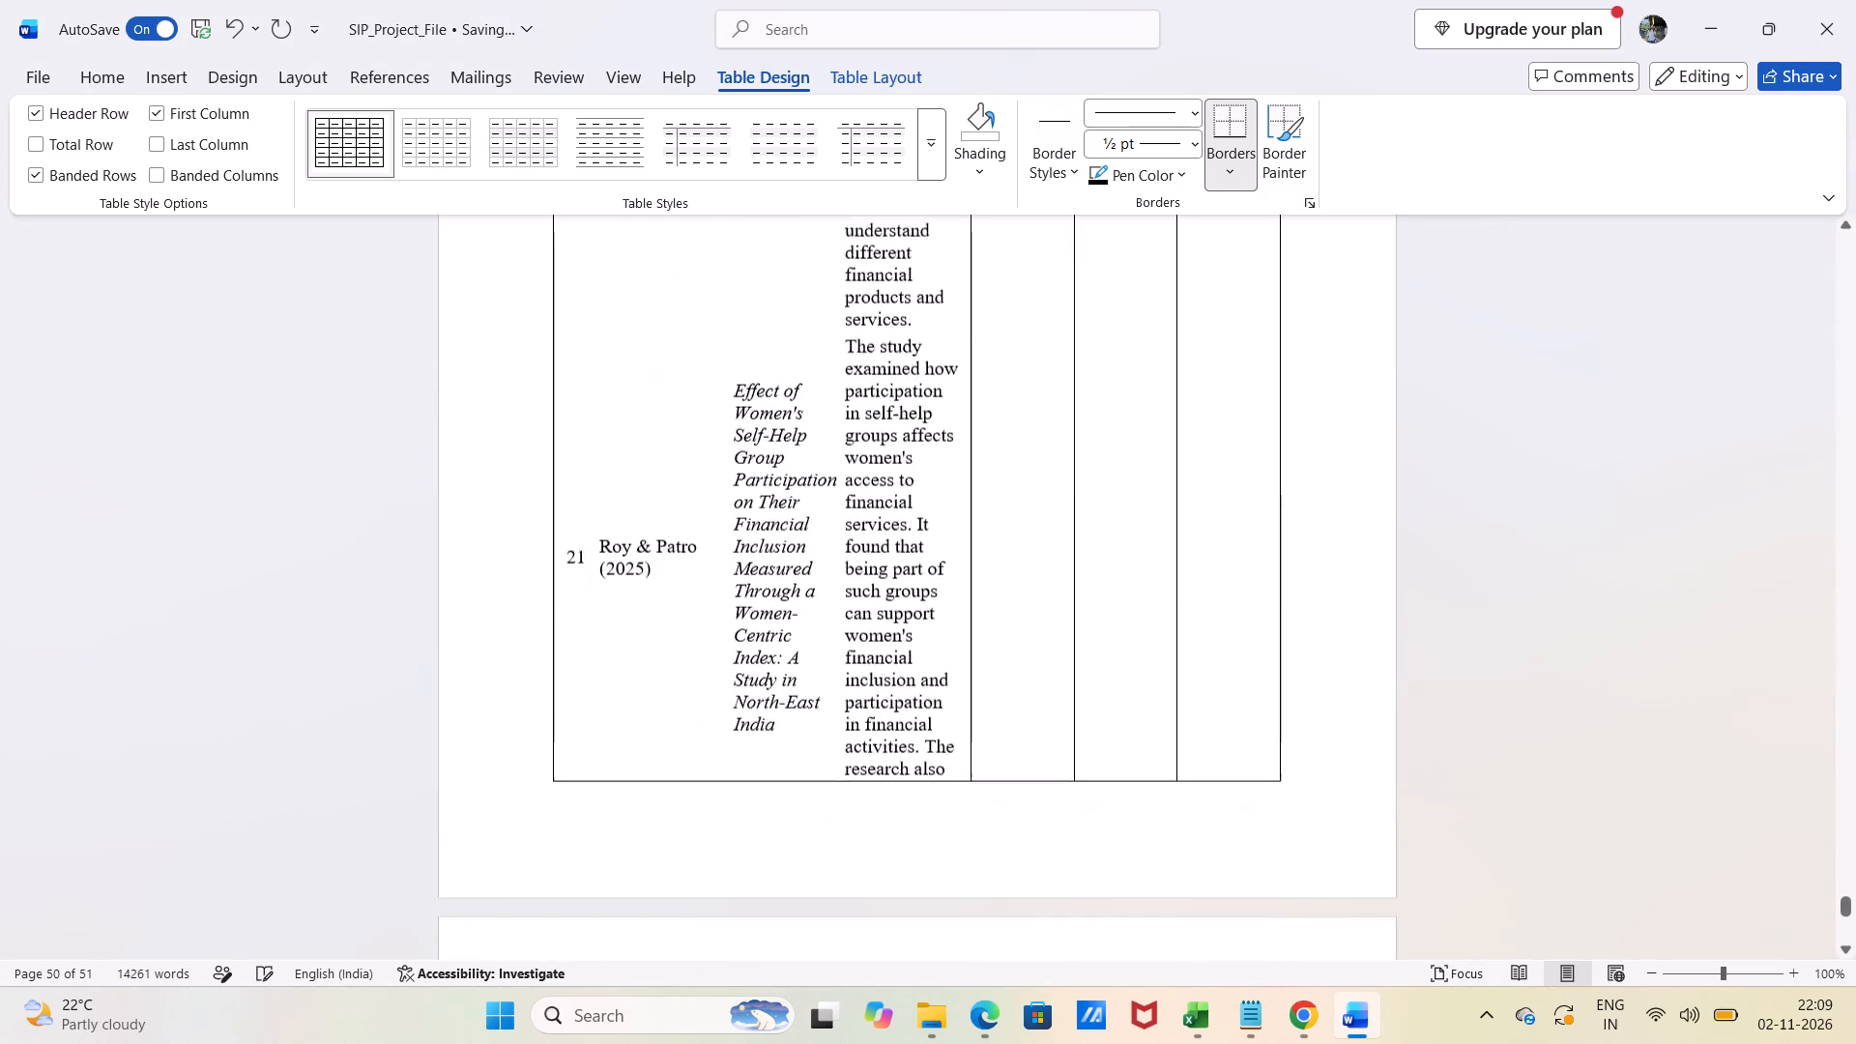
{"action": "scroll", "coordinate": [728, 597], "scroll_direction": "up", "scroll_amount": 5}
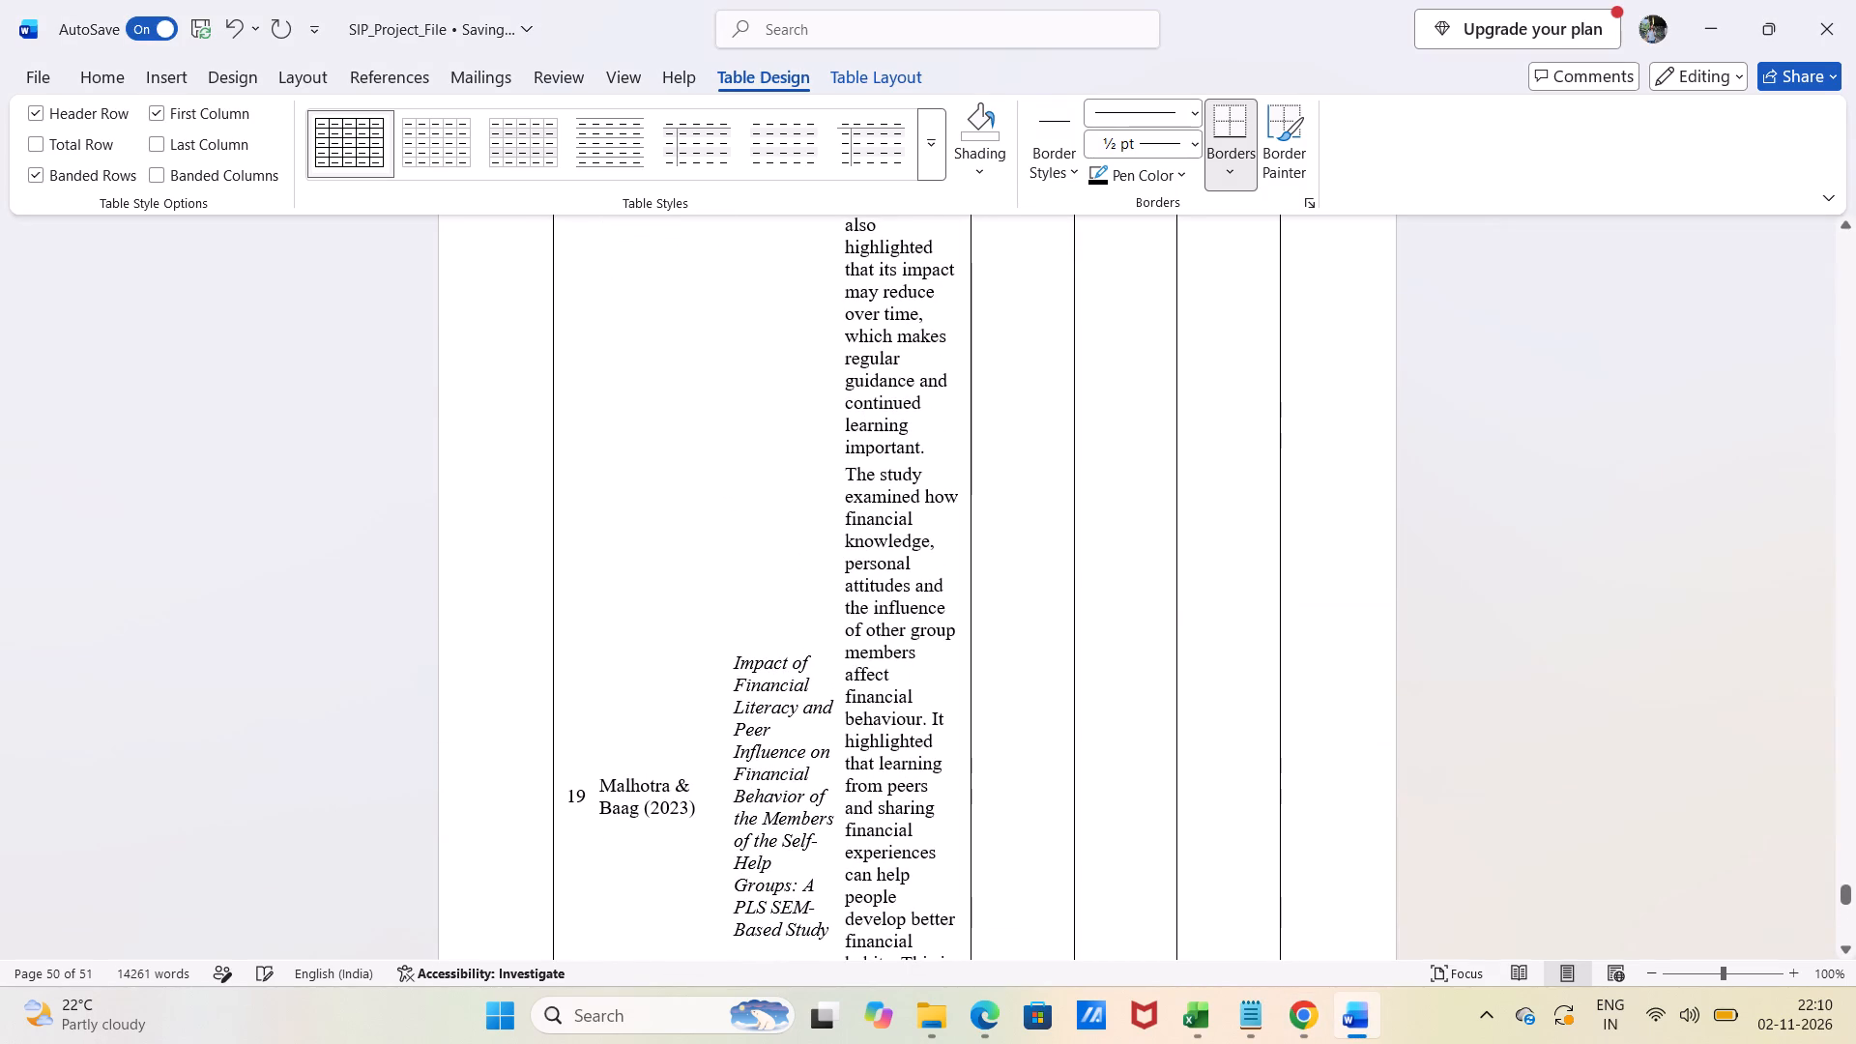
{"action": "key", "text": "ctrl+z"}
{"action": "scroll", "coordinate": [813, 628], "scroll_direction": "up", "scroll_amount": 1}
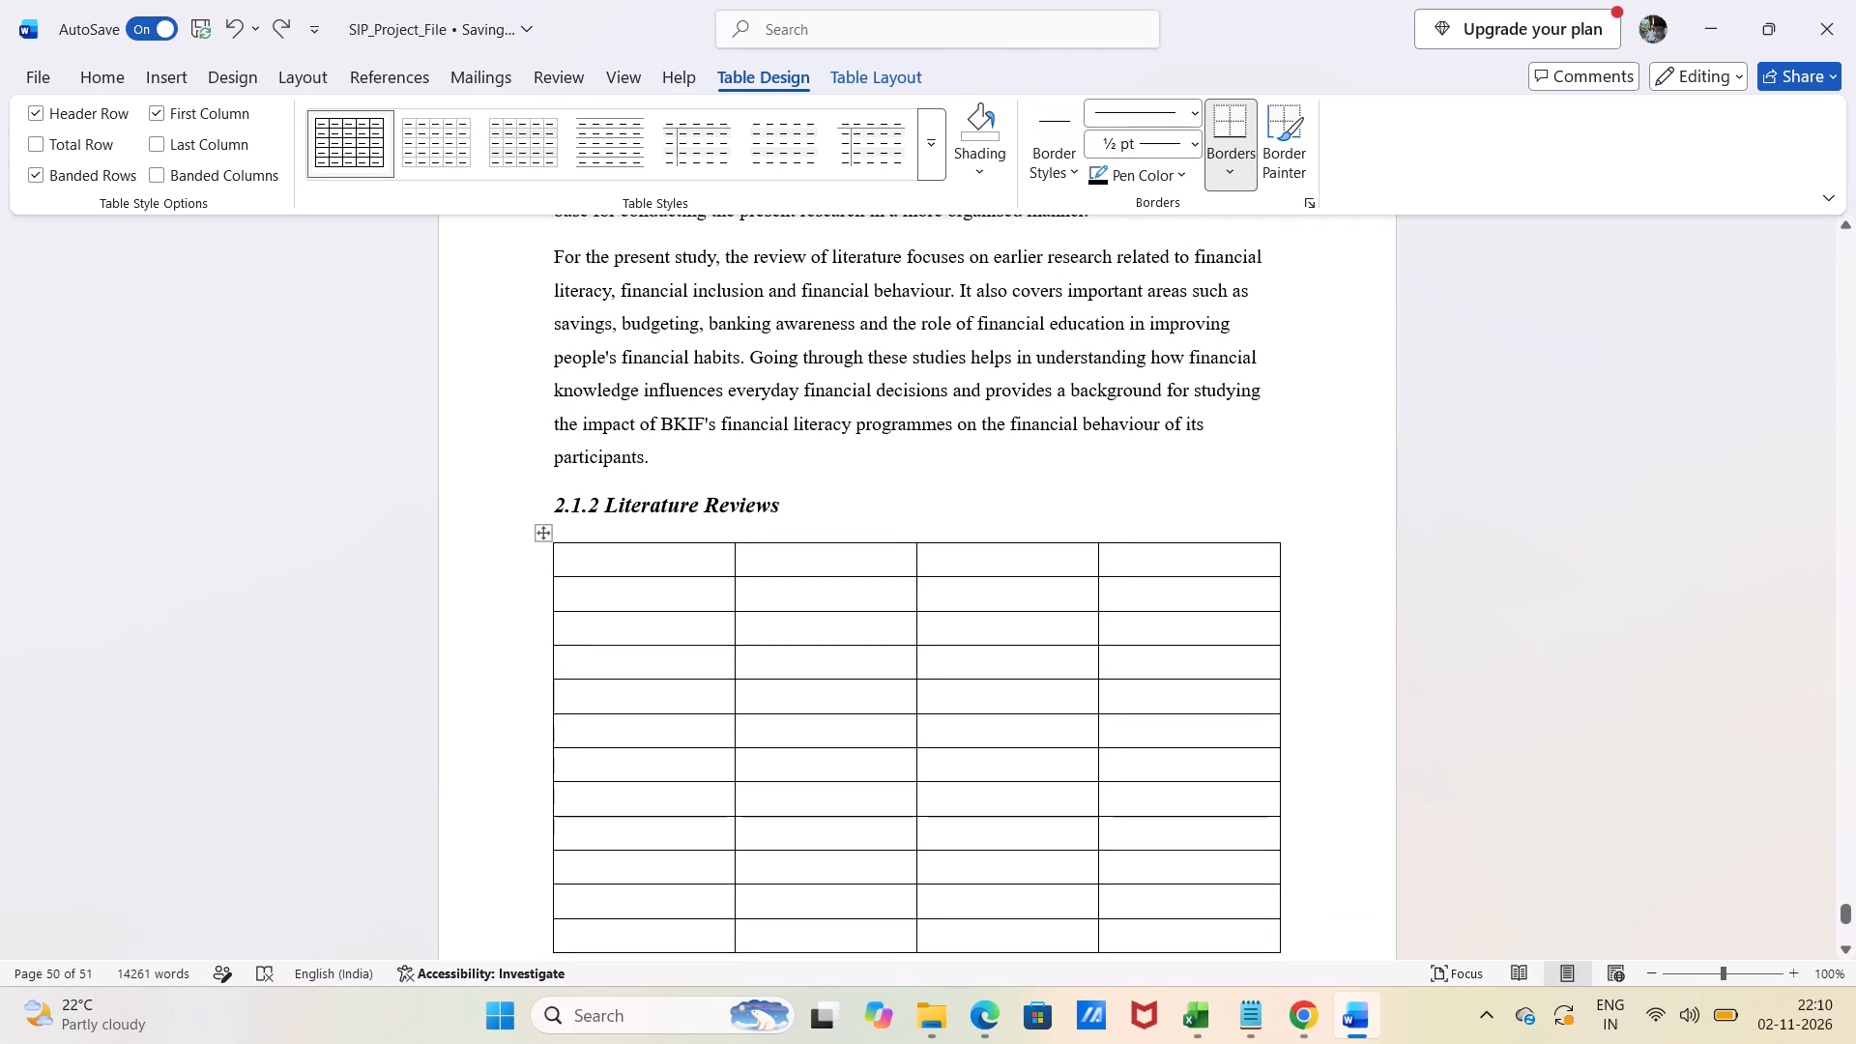